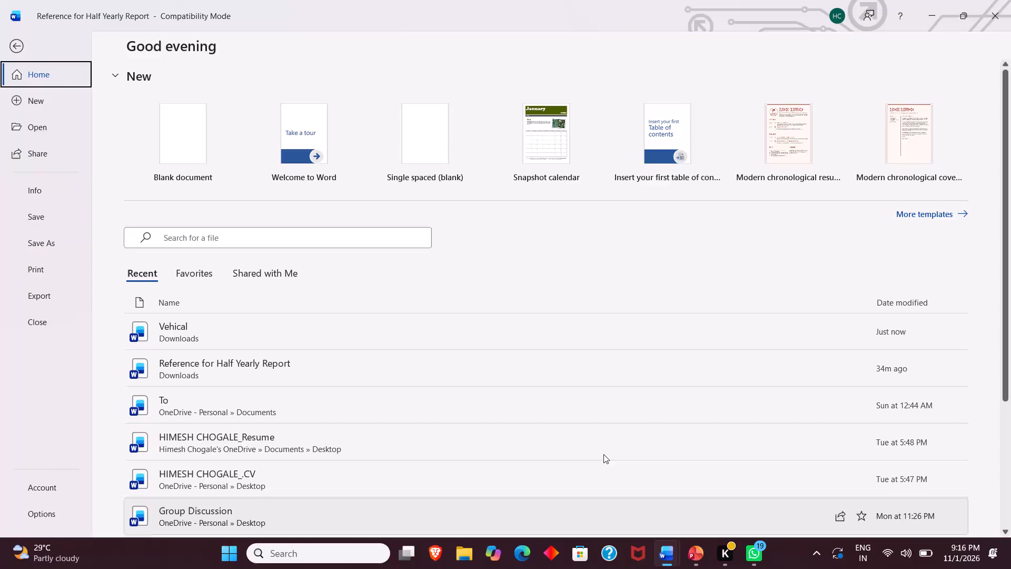
Return to the report and examine the layout of its cover page and the page that follows.
{"action": "left_click", "coordinate": [15, 37]}
{"action": "scroll", "coordinate": [602, 321], "scroll_direction": "up", "scroll_amount": 2}
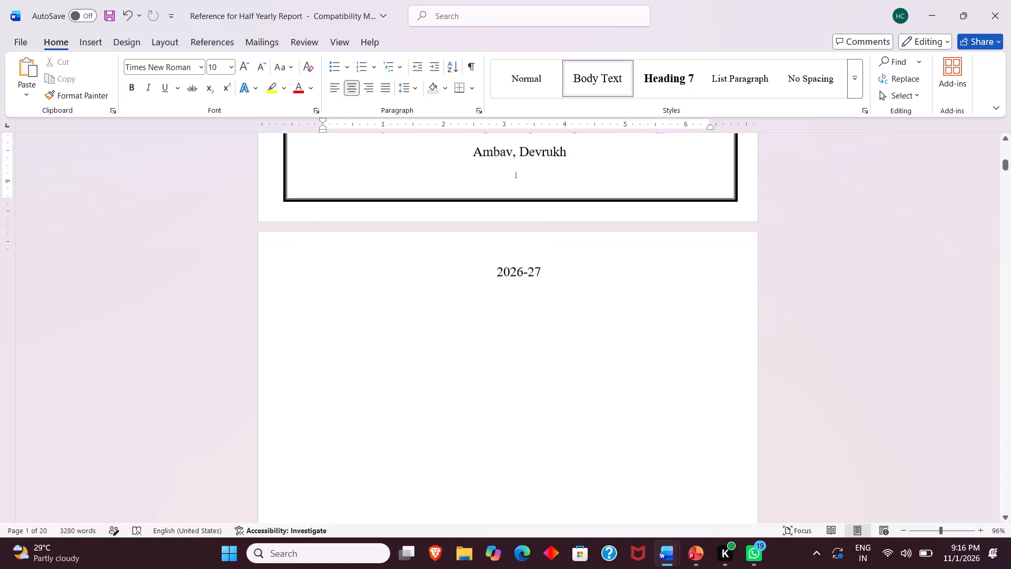
{"action": "scroll", "coordinate": [599, 309], "scroll_direction": "up", "scroll_amount": 4}
{"action": "scroll", "coordinate": [466, 263], "scroll_direction": "up", "scroll_amount": 2}
{"action": "scroll", "coordinate": [443, 244], "scroll_direction": "down", "scroll_amount": 16}
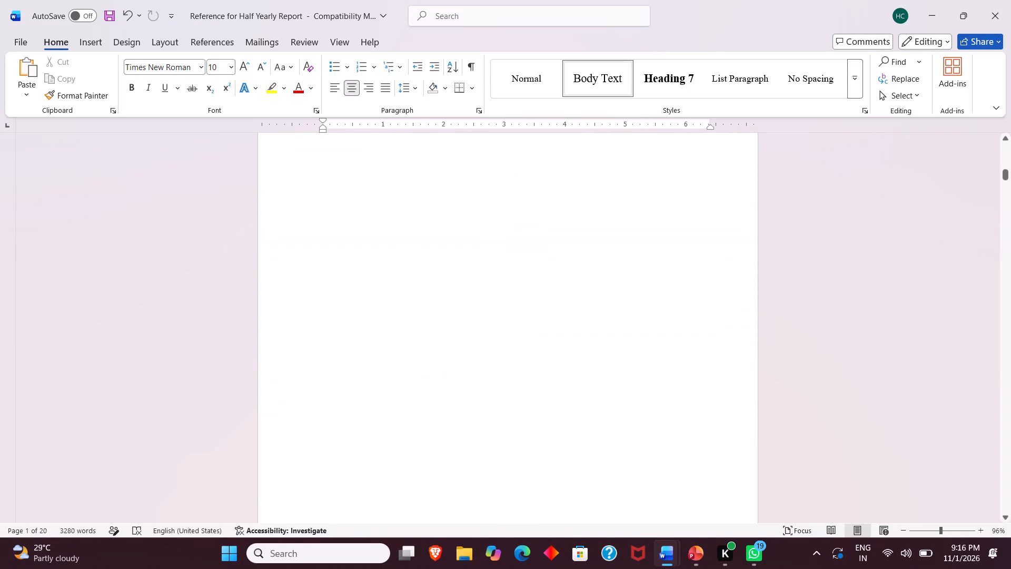
{"action": "scroll", "coordinate": [440, 256], "scroll_direction": "down", "scroll_amount": 10}
{"action": "scroll", "coordinate": [435, 256], "scroll_direction": "up", "scroll_amount": 17}
{"action": "scroll", "coordinate": [441, 242], "scroll_direction": "up", "scroll_amount": 20}
{"action": "scroll", "coordinate": [441, 242], "scroll_direction": "up", "scroll_amount": 4}
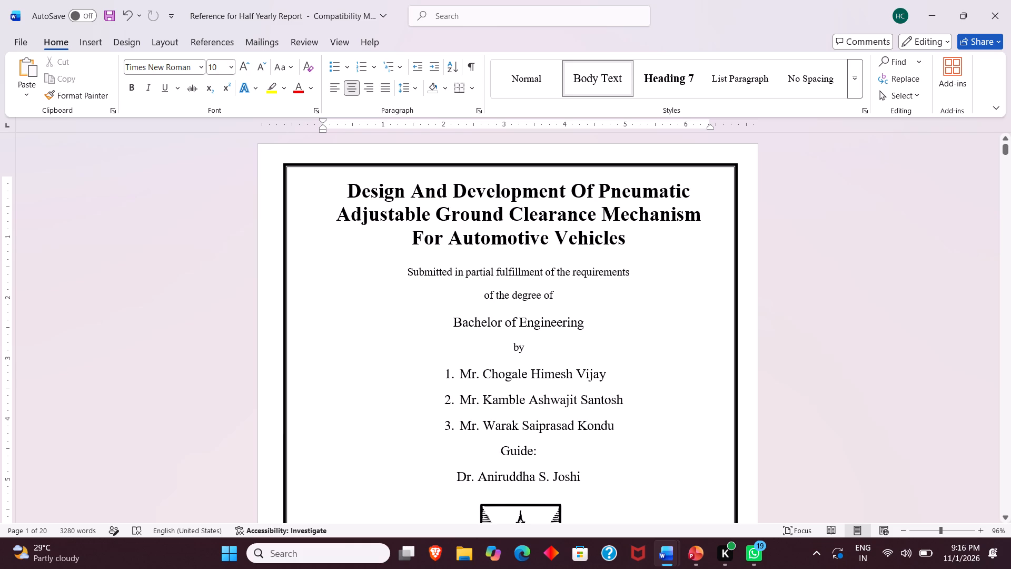
{"action": "scroll", "coordinate": [601, 423], "scroll_direction": "down", "scroll_amount": 2}
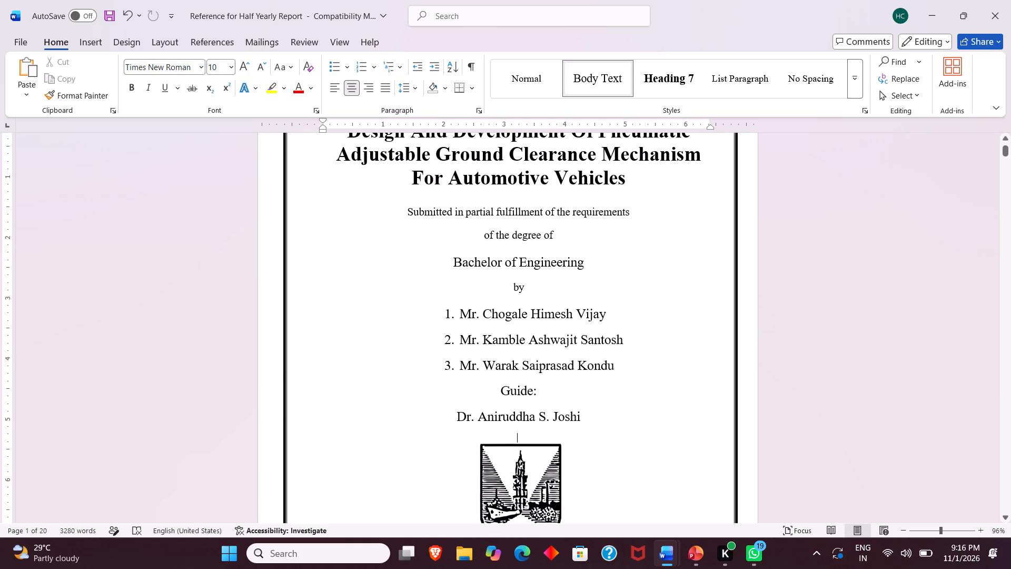
Set the cover page text from "Bachelor of Engineering" through the third student name to font size 14.
{"action": "left_click_drag", "start_coordinate": [606, 360], "coordinate": [486, 297]}
{"action": "left_click", "coordinate": [599, 368]}
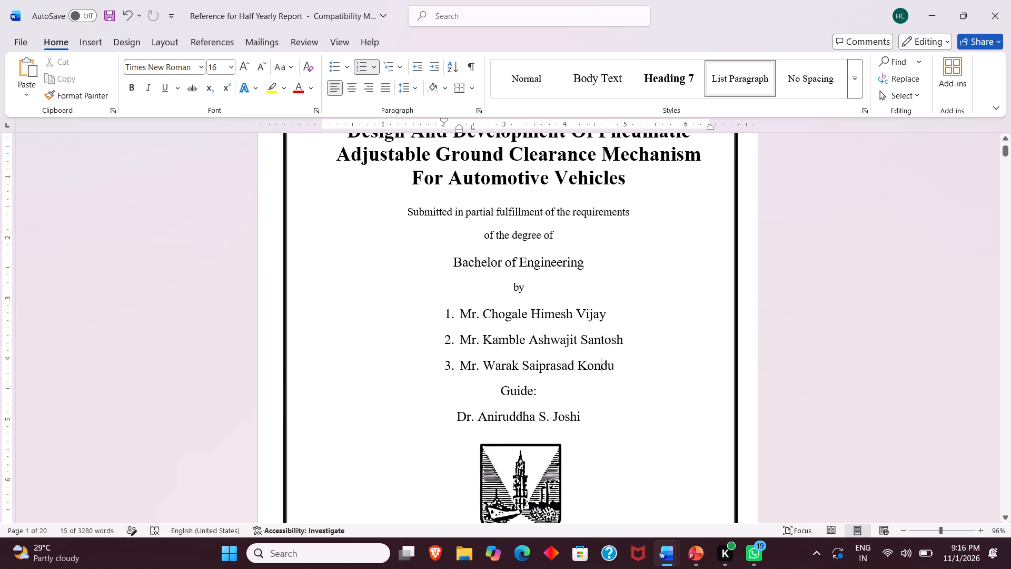
{"action": "left_click_drag", "start_coordinate": [620, 364], "coordinate": [440, 252]}
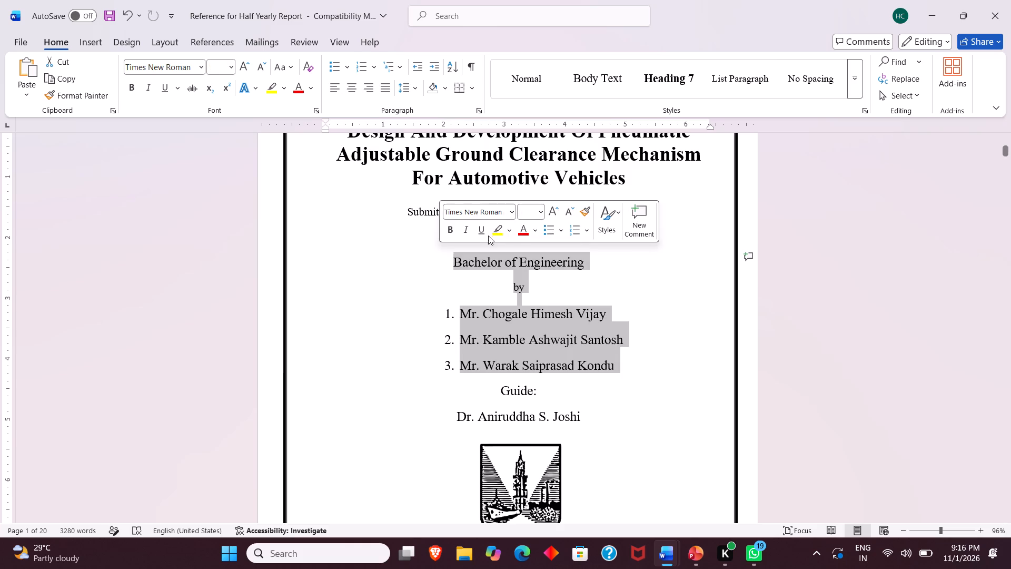
{"action": "left_click", "coordinate": [528, 211]}
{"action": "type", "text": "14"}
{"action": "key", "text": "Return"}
Set the "Guide:" line and the guide's name above the university logo to font size 14.
{"action": "scroll", "coordinate": [548, 260], "scroll_direction": "down", "scroll_amount": 1}
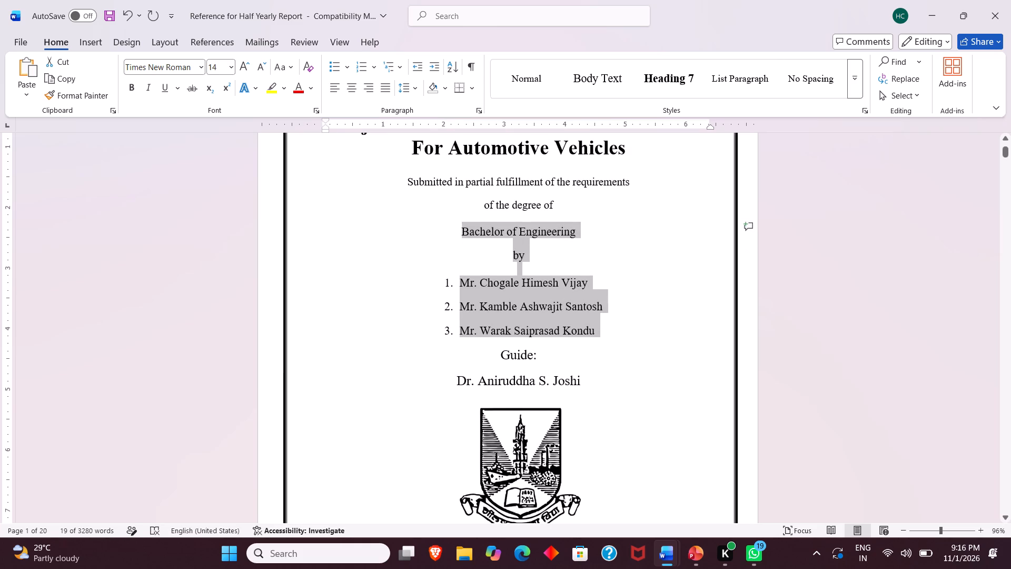
{"action": "left_click", "coordinate": [672, 397]}
{"action": "left_click_drag", "start_coordinate": [581, 385], "coordinate": [462, 361]}
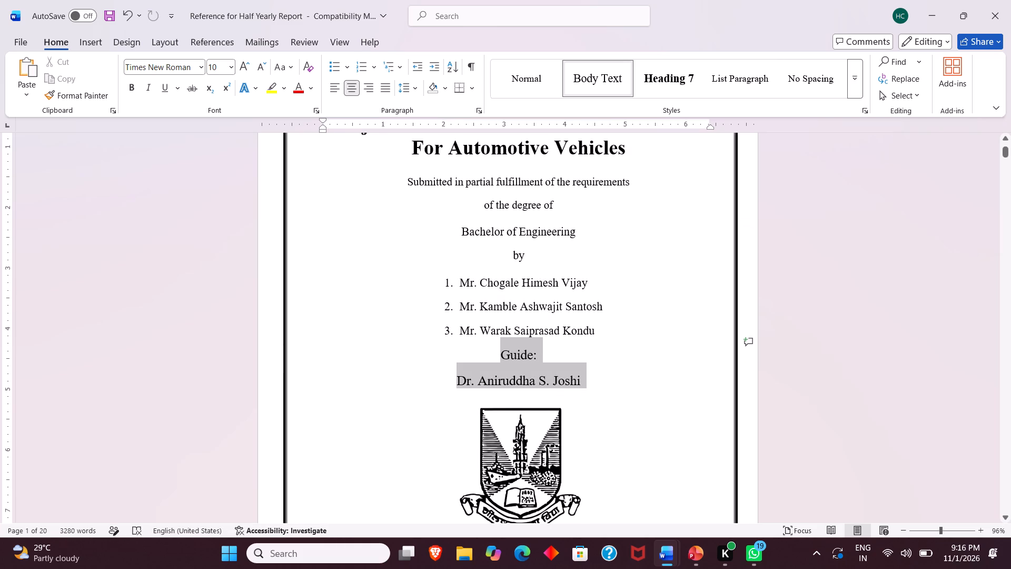
{"action": "left_click_drag", "start_coordinate": [462, 361], "coordinate": [459, 357]}
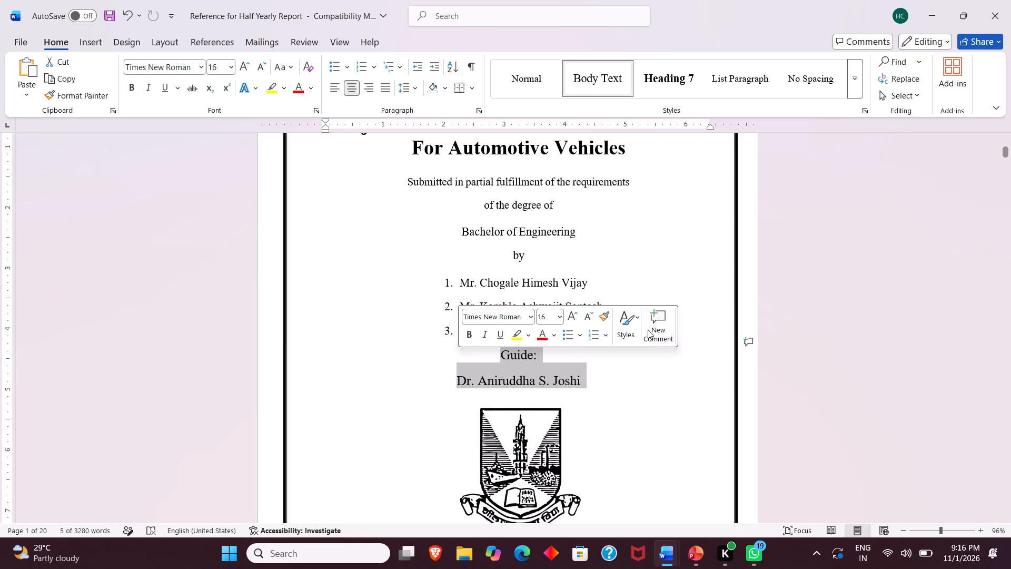
{"action": "left_click", "coordinate": [550, 321]}
{"action": "left_click", "coordinate": [547, 316]}
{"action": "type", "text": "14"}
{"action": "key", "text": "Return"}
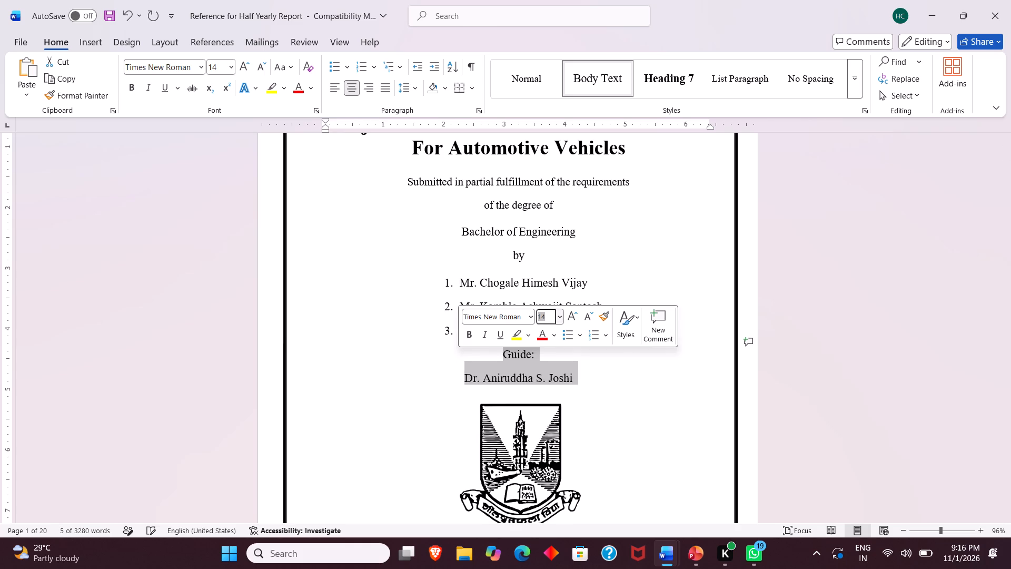
{"action": "left_click", "coordinate": [616, 426]}
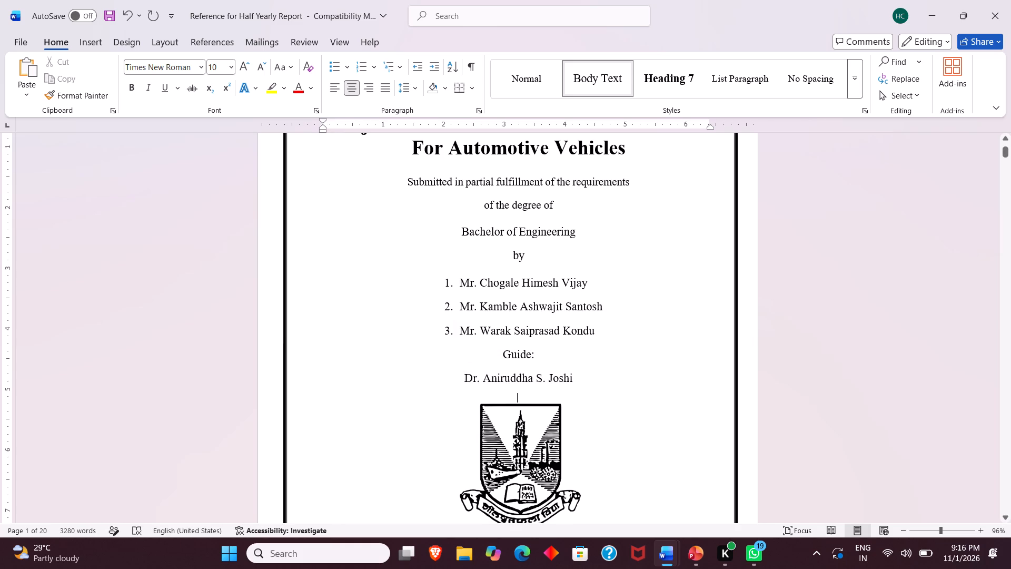
Place the text cursor at the start of the "2026-27" line at the top of the second page.
{"action": "scroll", "coordinate": [616, 426], "scroll_direction": "down", "scroll_amount": 3}
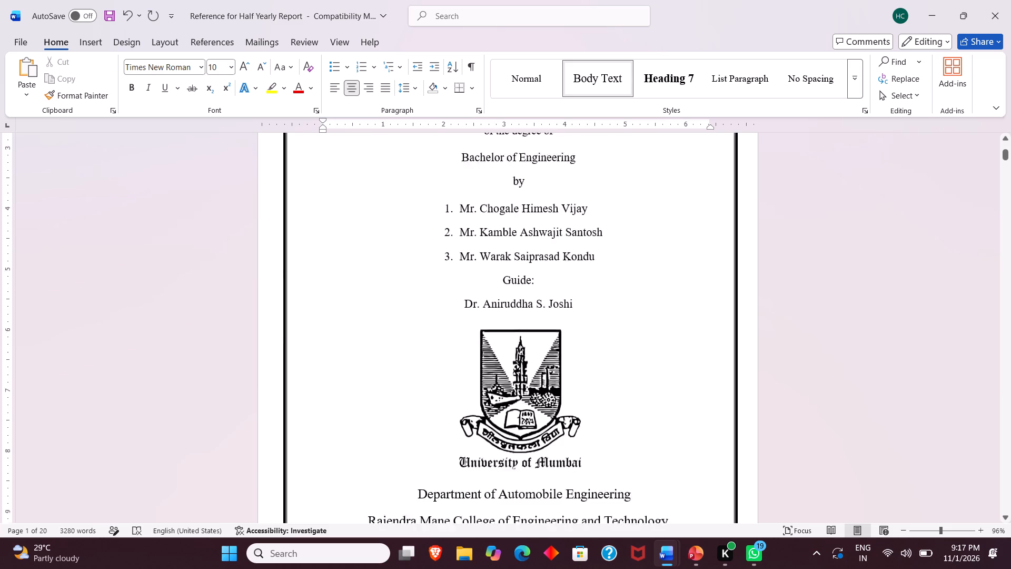
{"action": "scroll", "coordinate": [616, 426], "scroll_direction": "down", "scroll_amount": 10}
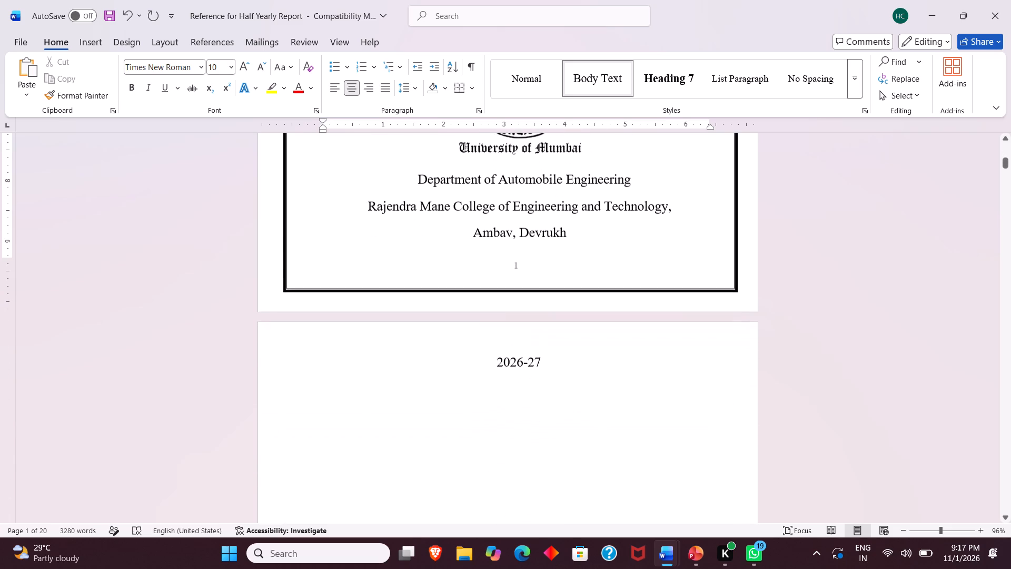
{"action": "scroll", "coordinate": [449, 266], "scroll_direction": "up", "scroll_amount": 3}
{"action": "left_click", "coordinate": [491, 453]}
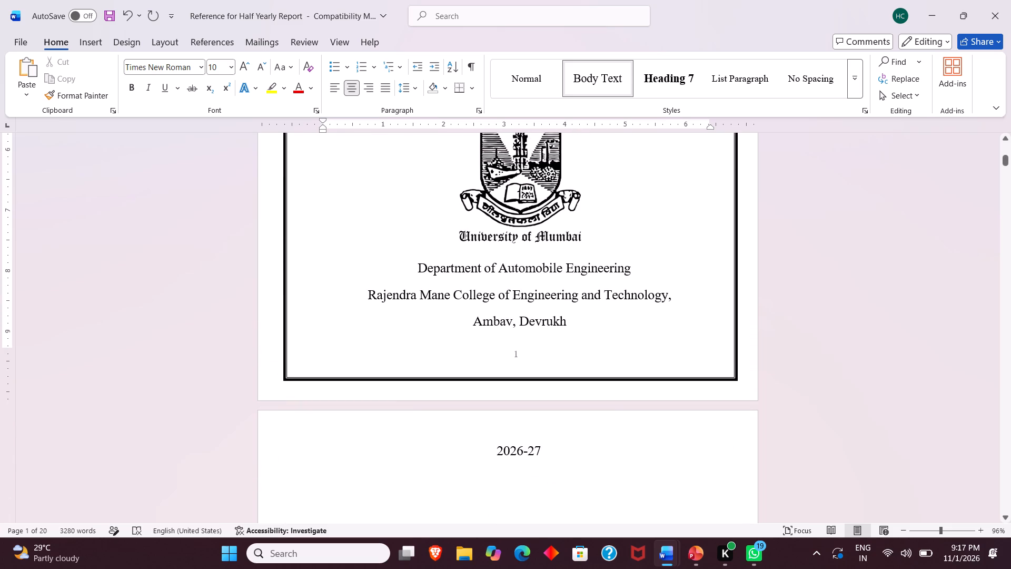
Remove the empty lines above 2026-27 and restart it as its own centred line after "Ambav, Devrukh".
{"action": "key", "text": "BackSpace"}
{"action": "key", "text": "BackSpace"}
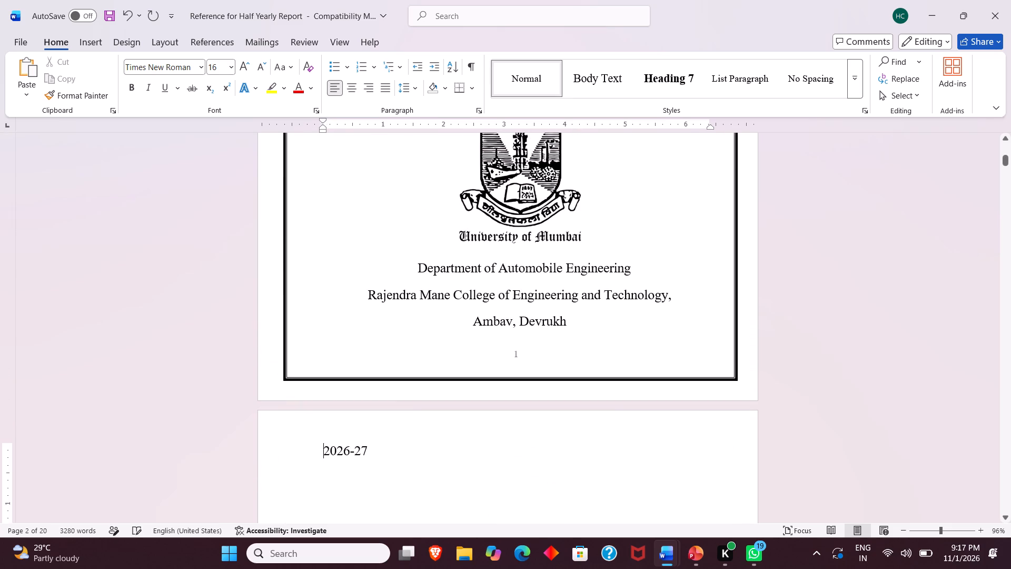
{"action": "key", "text": "BackSpace"}
{"action": "key", "text": "Return"}
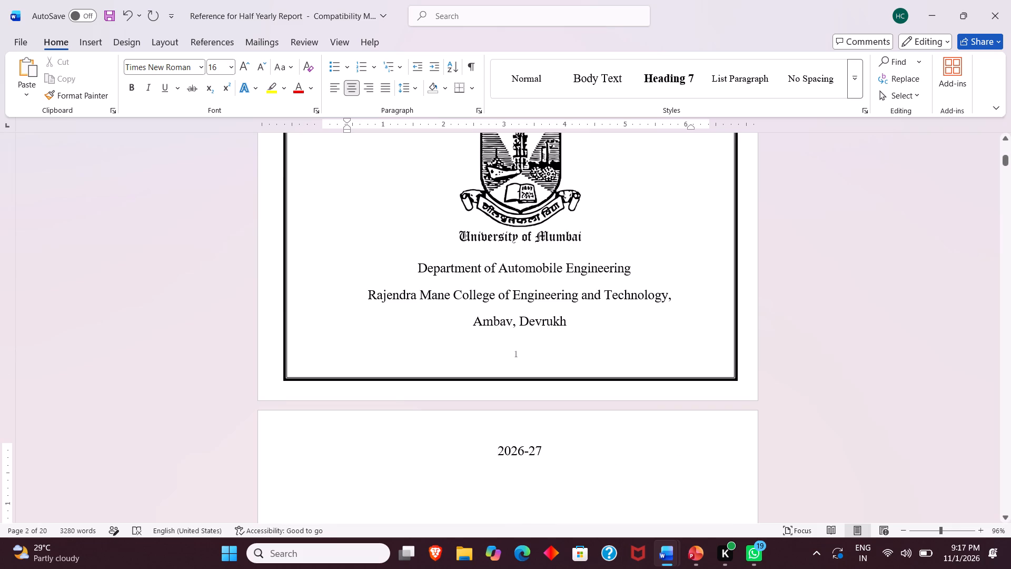
Reduce the empty lines between the University of Mumbai emblem and the Department of Automobile Engineering line to one.
{"action": "left_click", "coordinate": [497, 258]}
{"action": "key", "text": "BackSpace"}
{"action": "key", "text": "BackSpace"}
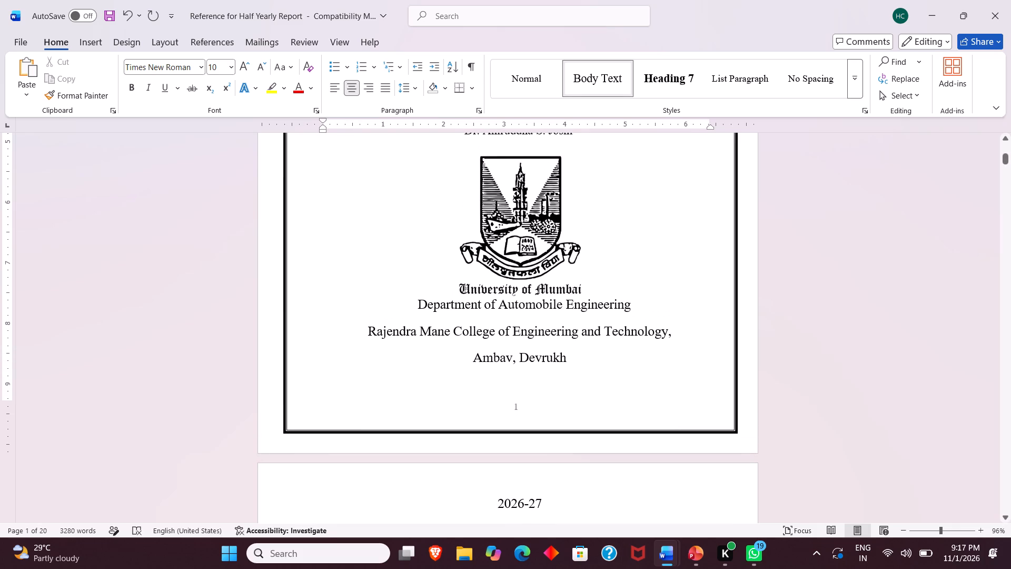
{"action": "key", "text": "Return"}
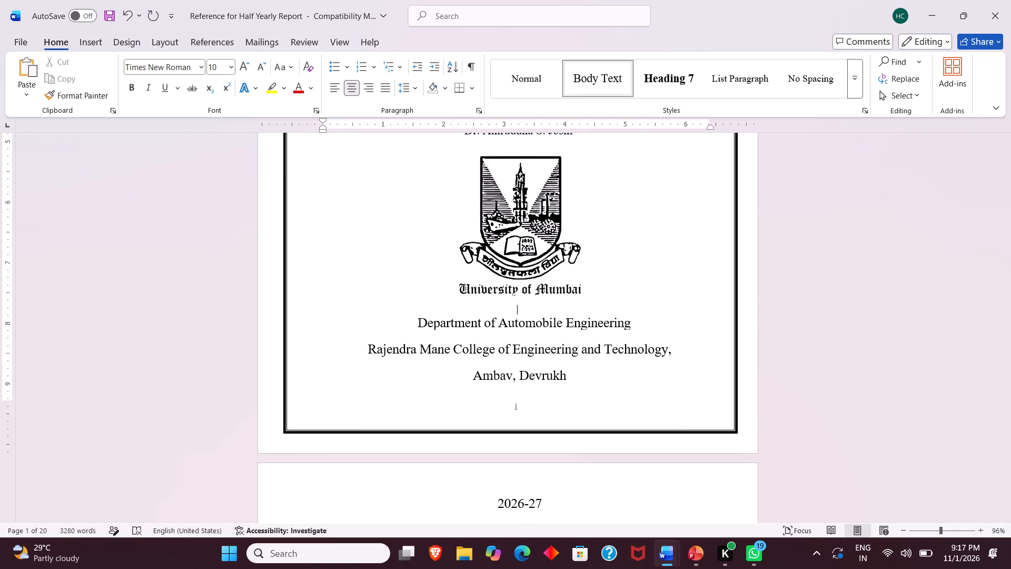
Move the University of Mumbai emblem slightly up, keeping it centred just below the guide's name.
{"action": "left_click", "coordinate": [490, 213]}
{"action": "scroll", "coordinate": [506, 236], "scroll_direction": "up", "scroll_amount": 3}
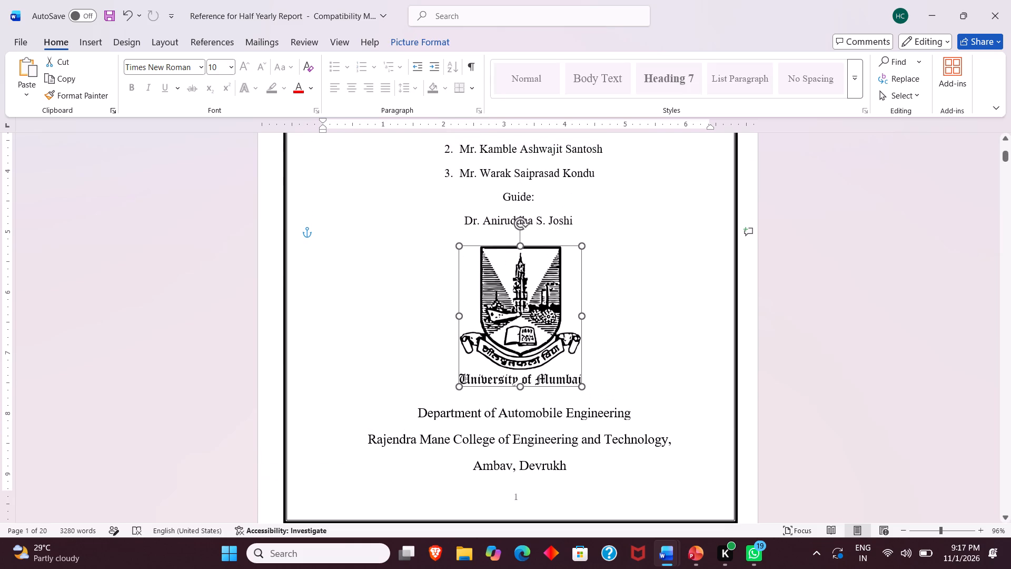
{"action": "left_click_drag", "start_coordinate": [526, 246], "coordinate": [521, 238]}
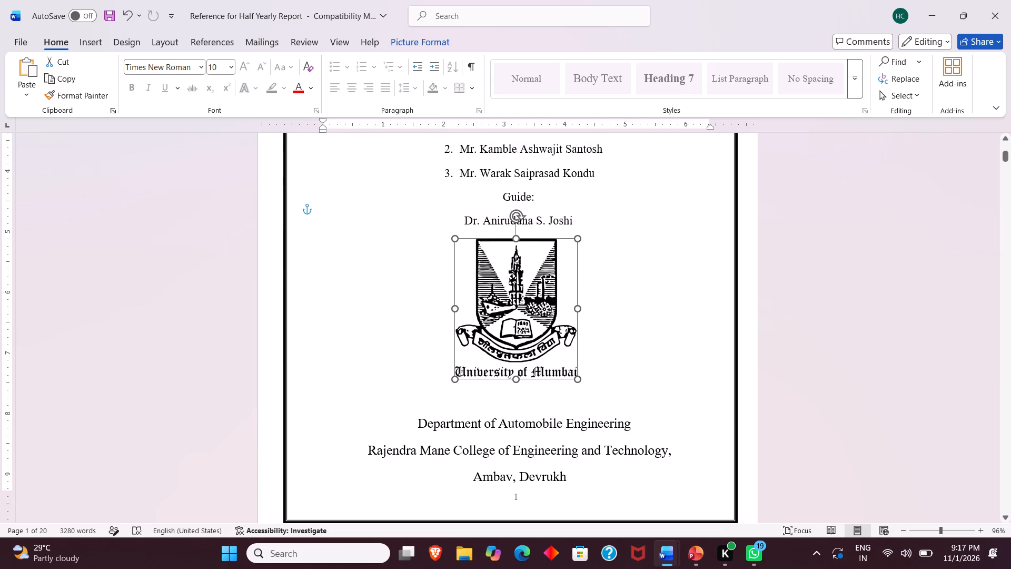
{"action": "left_click_drag", "start_coordinate": [521, 238], "coordinate": [529, 240]}
{"action": "left_click", "coordinate": [627, 326]}
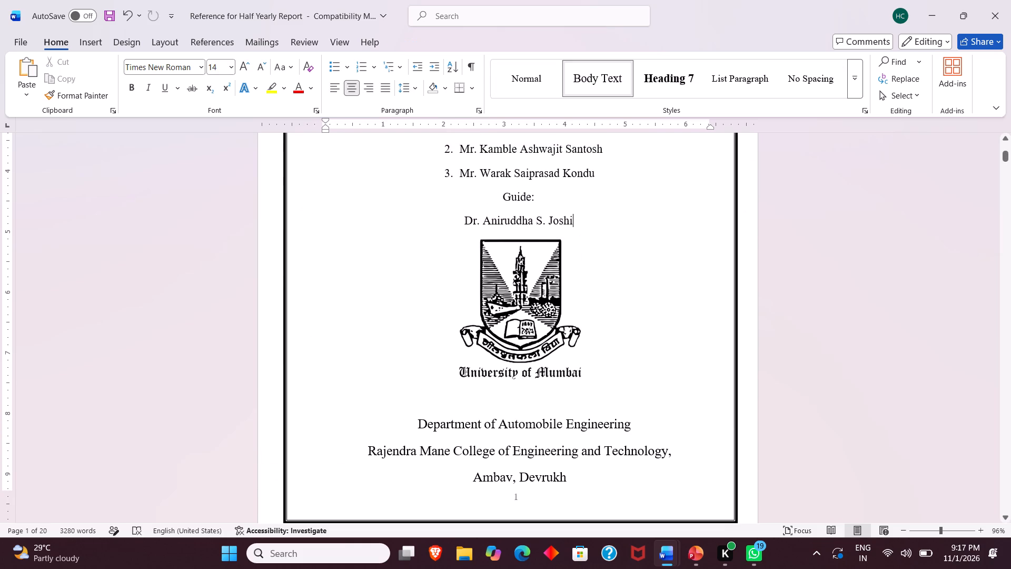
Delete the empty lines between the University of Mumbai emblem and the Department of Automobile Engineering line.
{"action": "left_click", "coordinate": [522, 412]}
{"action": "key", "text": "BackSpace"}
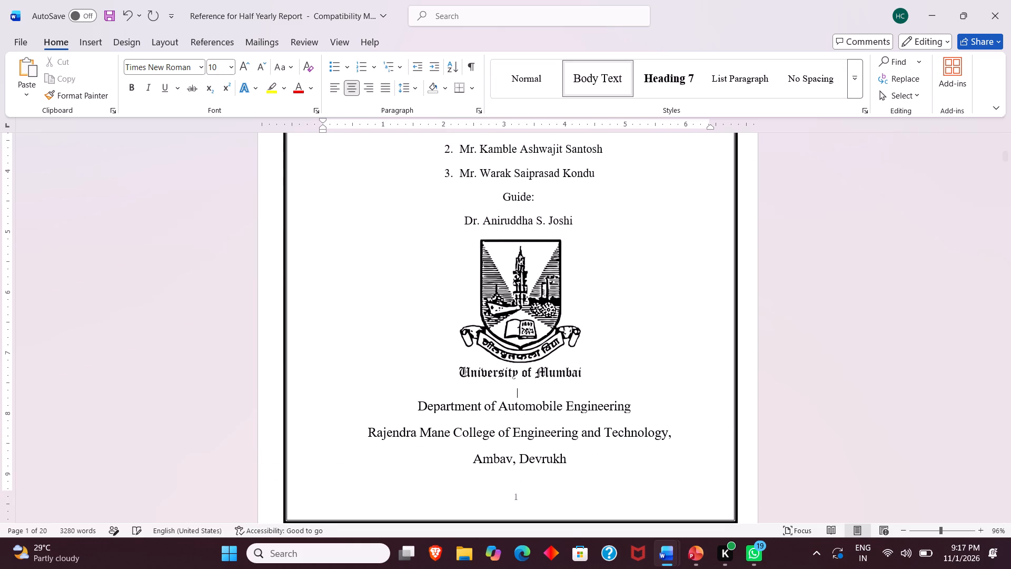
{"action": "key", "text": "BackSpace"}
{"action": "key", "text": "BackSpace"}
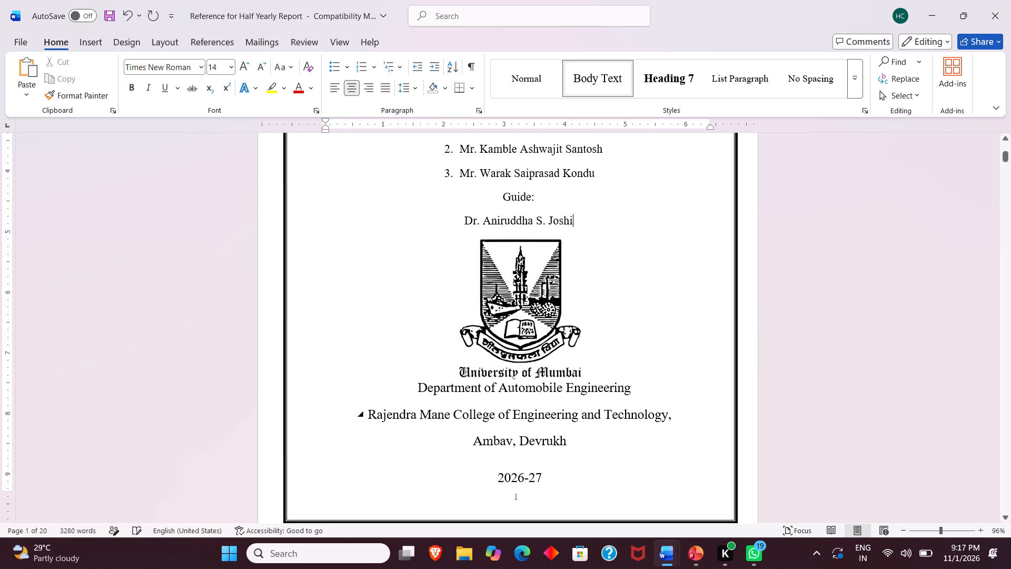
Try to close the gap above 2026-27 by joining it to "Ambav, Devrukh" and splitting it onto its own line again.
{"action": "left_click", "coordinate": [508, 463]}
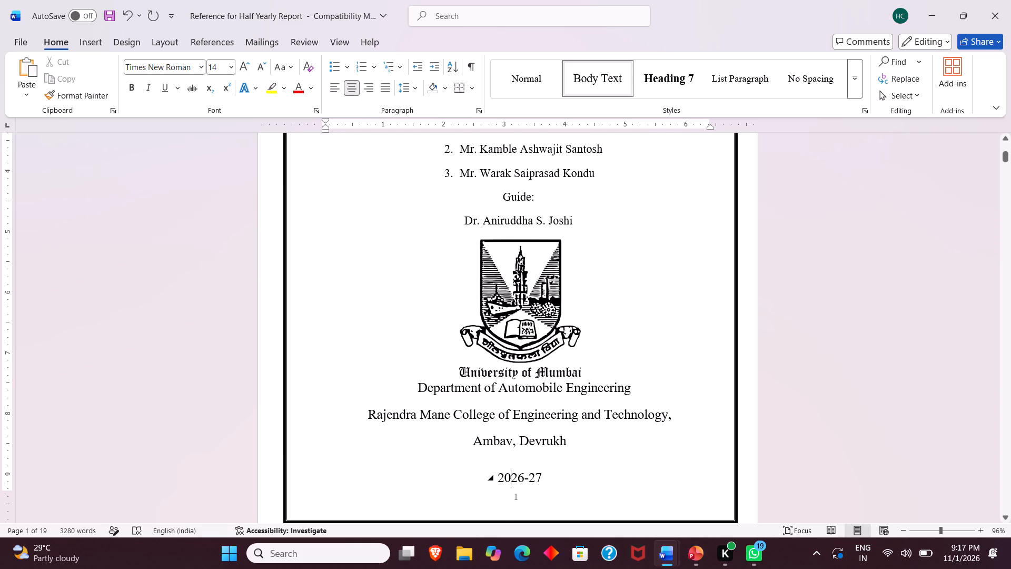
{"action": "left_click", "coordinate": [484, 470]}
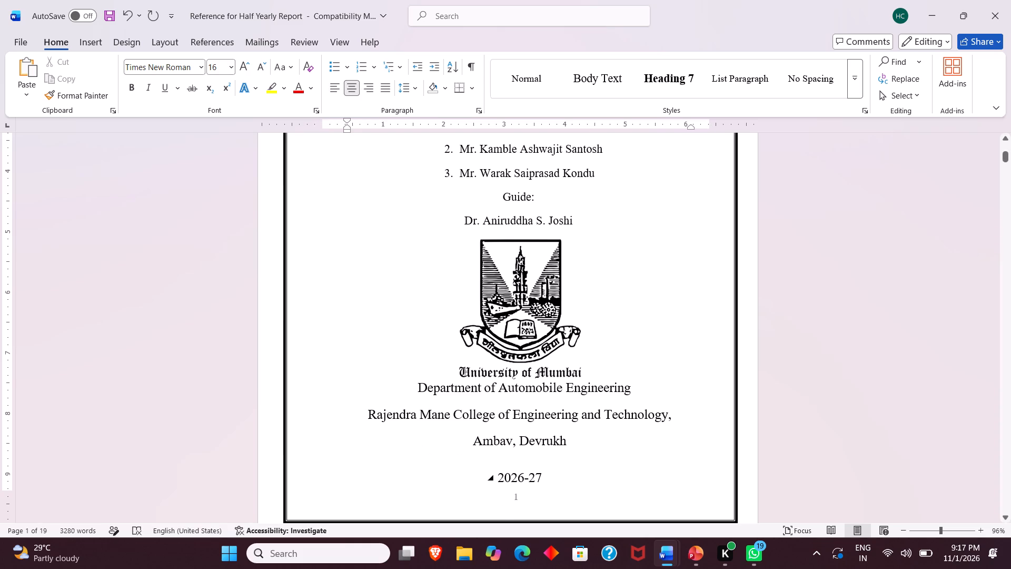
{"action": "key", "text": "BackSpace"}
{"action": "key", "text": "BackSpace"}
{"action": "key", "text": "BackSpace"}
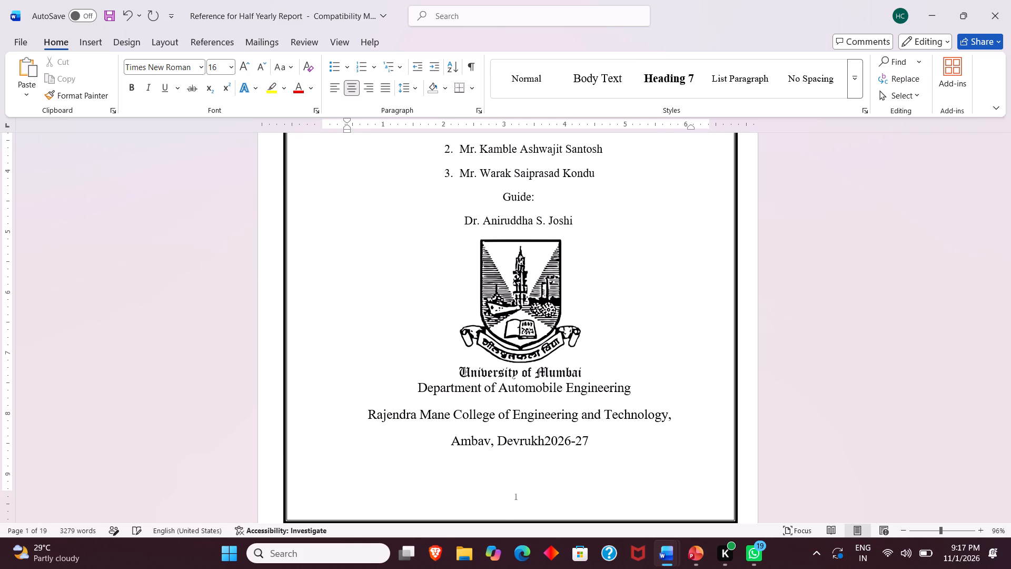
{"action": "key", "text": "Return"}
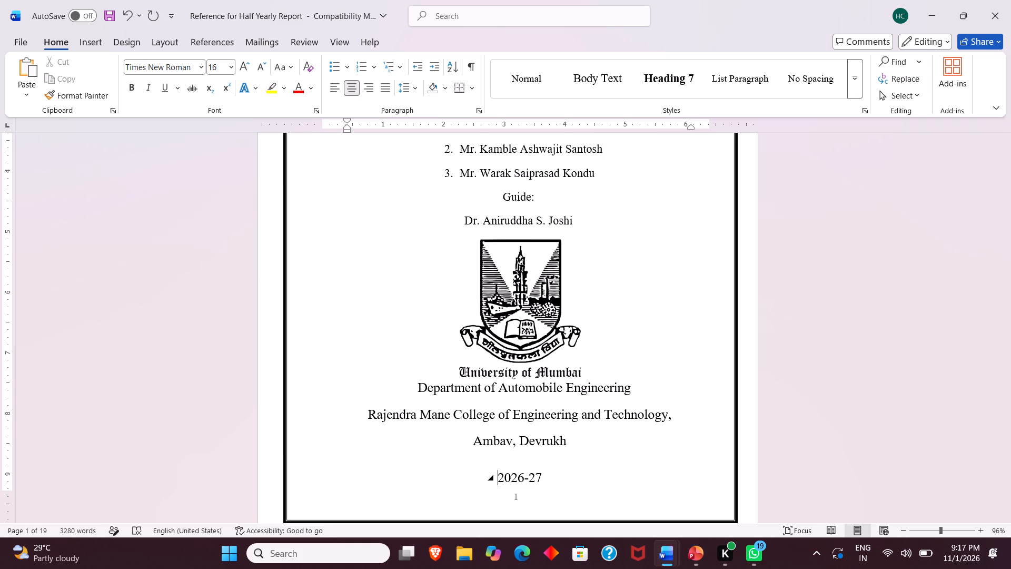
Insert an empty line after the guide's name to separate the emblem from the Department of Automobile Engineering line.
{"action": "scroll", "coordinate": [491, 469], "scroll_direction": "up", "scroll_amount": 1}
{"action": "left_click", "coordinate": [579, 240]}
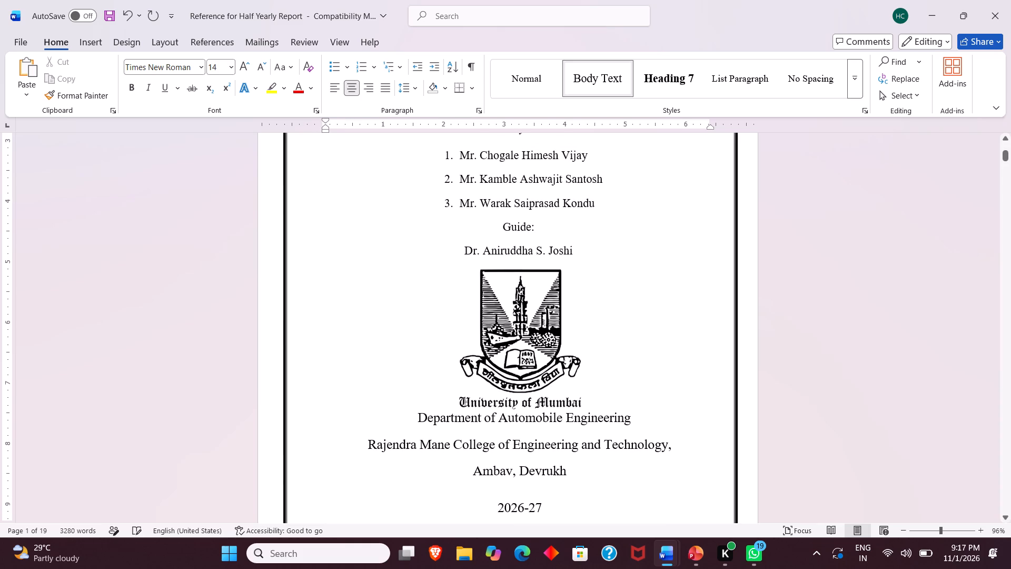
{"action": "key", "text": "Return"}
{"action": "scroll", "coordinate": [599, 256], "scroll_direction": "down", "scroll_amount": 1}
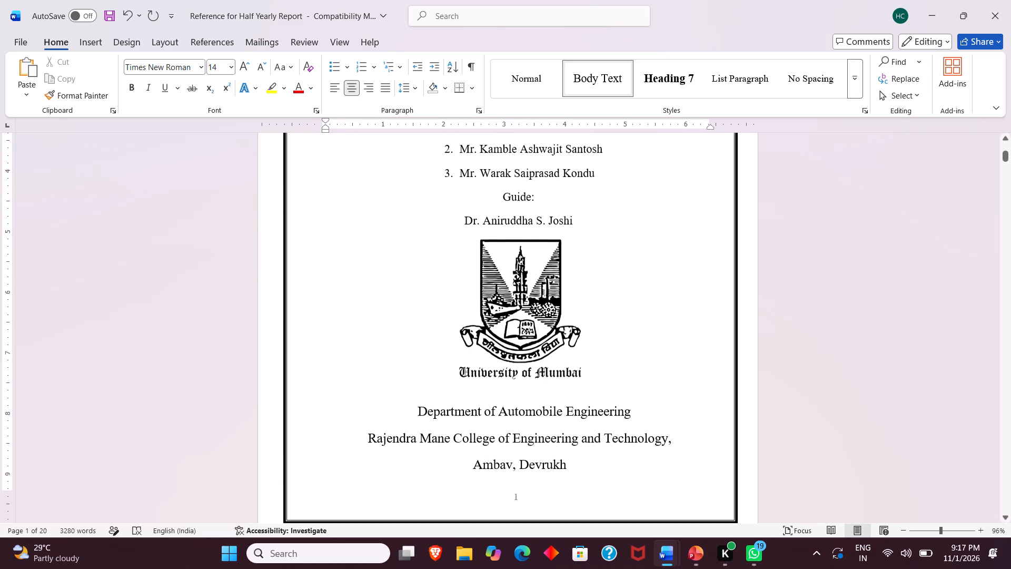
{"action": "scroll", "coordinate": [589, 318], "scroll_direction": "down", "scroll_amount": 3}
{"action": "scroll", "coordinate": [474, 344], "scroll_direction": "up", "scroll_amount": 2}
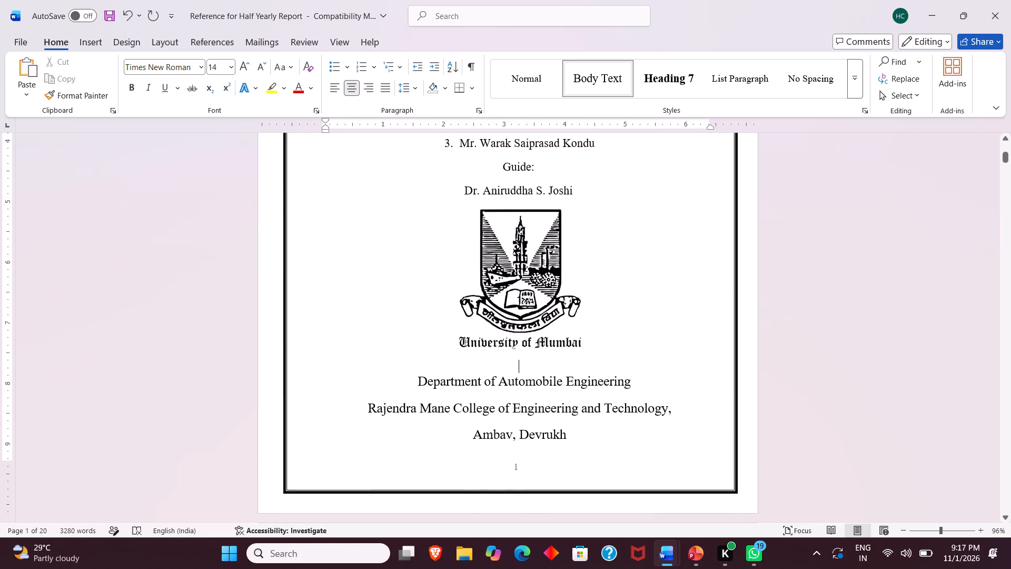
Set the font size of the cover page title "Design And Development Of Pneumatic Adjustable Ground Clearance Mechanism For Automotive Vehicles" to 20.
{"action": "scroll", "coordinate": [467, 370], "scroll_direction": "up", "scroll_amount": 3}
{"action": "scroll", "coordinate": [493, 302], "scroll_direction": "up", "scroll_amount": 5}
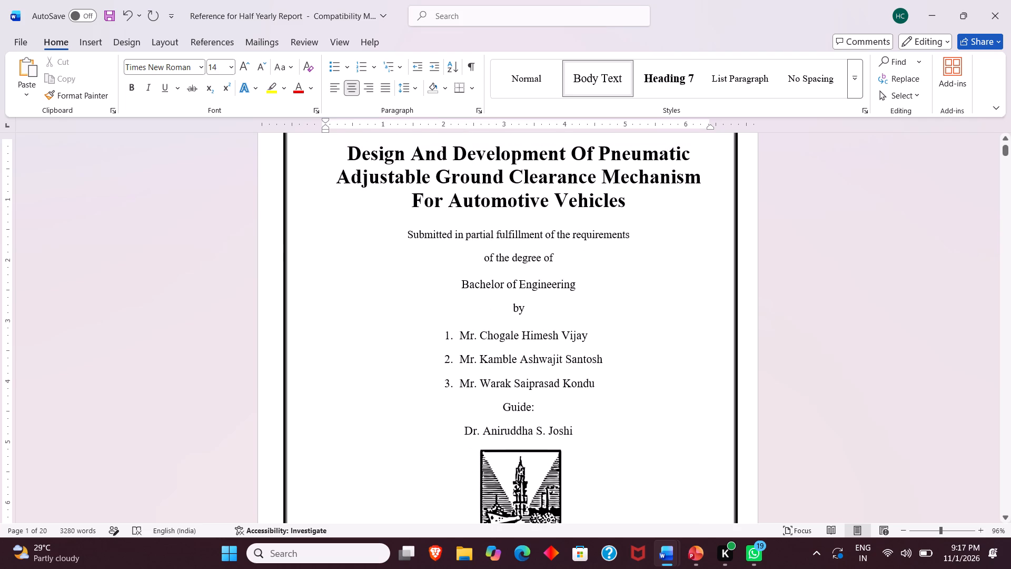
{"action": "scroll", "coordinate": [612, 231], "scroll_direction": "up", "scroll_amount": 2}
{"action": "left_click_drag", "start_coordinate": [631, 240], "coordinate": [389, 201]}
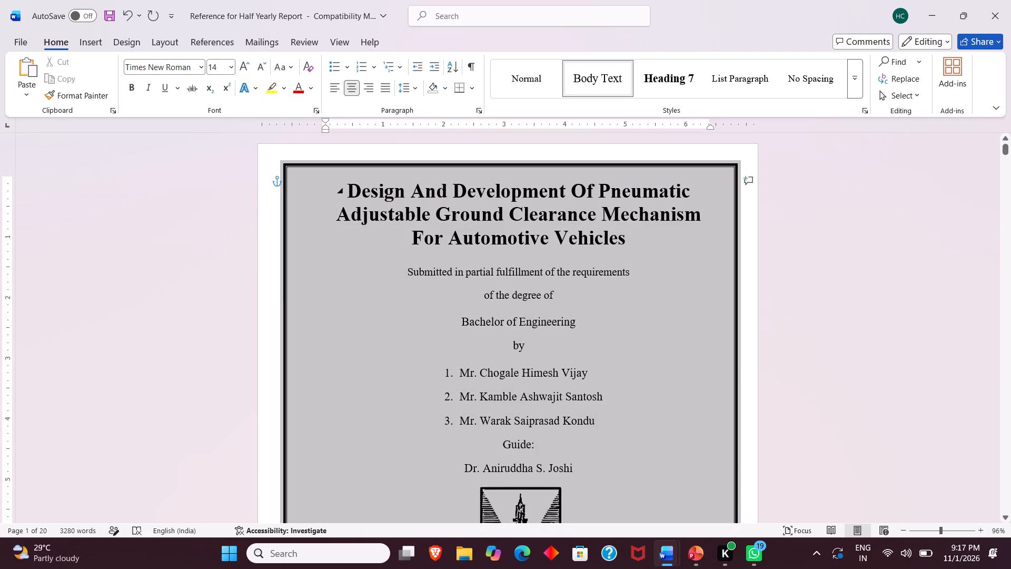
{"action": "left_click_drag", "start_coordinate": [389, 201], "coordinate": [350, 190]}
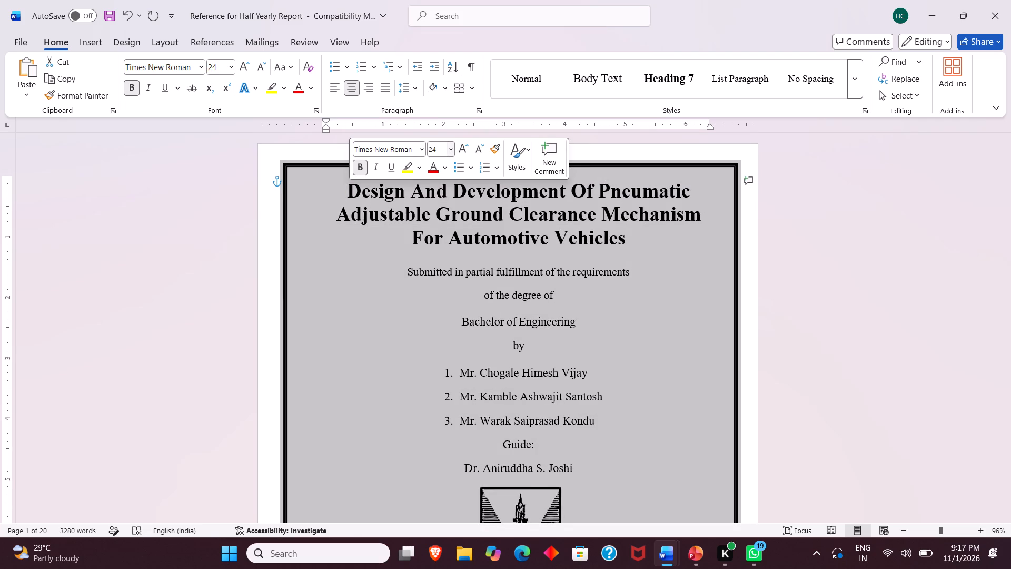
{"action": "left_click", "coordinate": [441, 151]}
{"action": "type", "text": "20"}
{"action": "key", "text": "Return"}
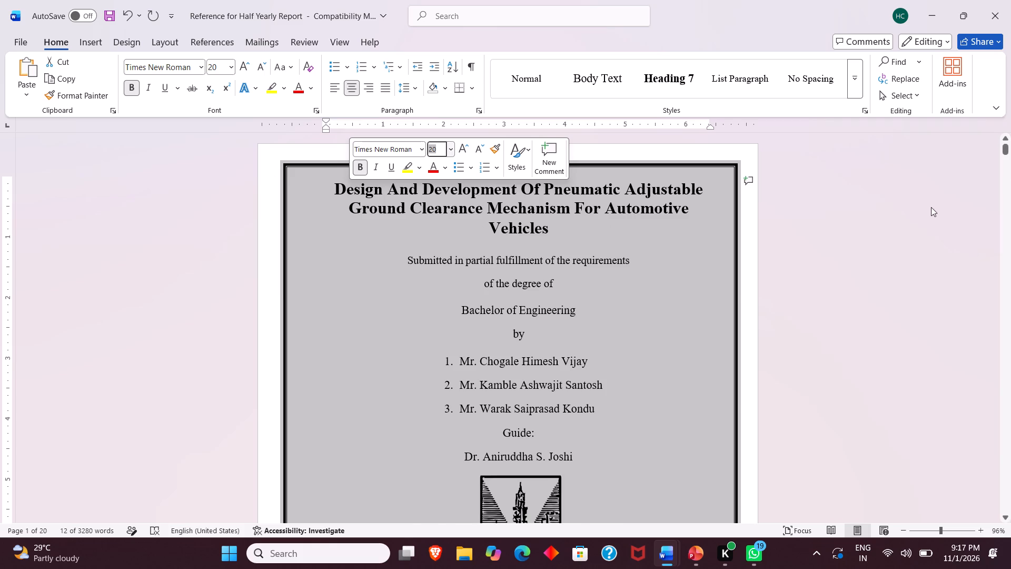
{"action": "left_click", "coordinate": [882, 221]}
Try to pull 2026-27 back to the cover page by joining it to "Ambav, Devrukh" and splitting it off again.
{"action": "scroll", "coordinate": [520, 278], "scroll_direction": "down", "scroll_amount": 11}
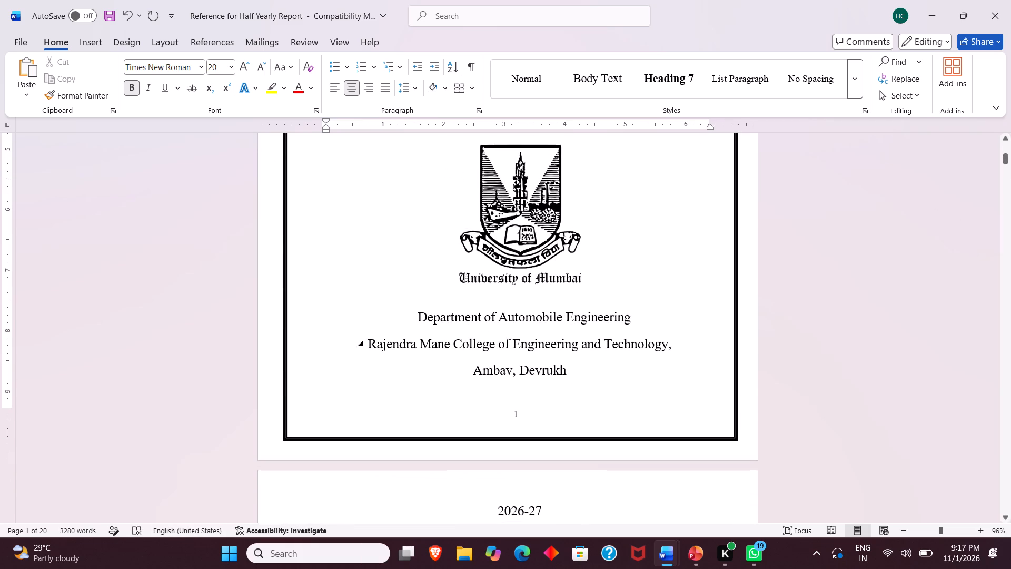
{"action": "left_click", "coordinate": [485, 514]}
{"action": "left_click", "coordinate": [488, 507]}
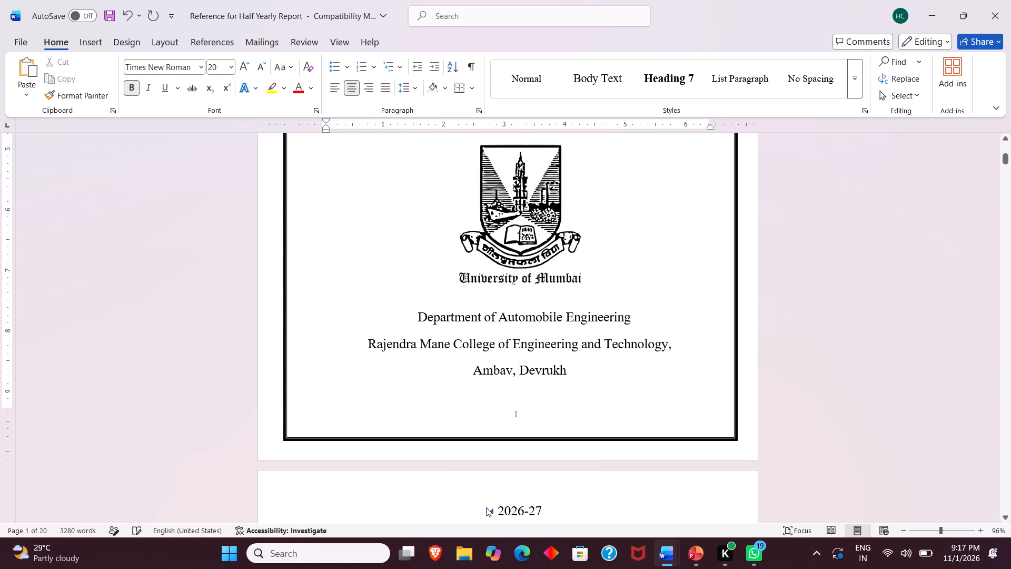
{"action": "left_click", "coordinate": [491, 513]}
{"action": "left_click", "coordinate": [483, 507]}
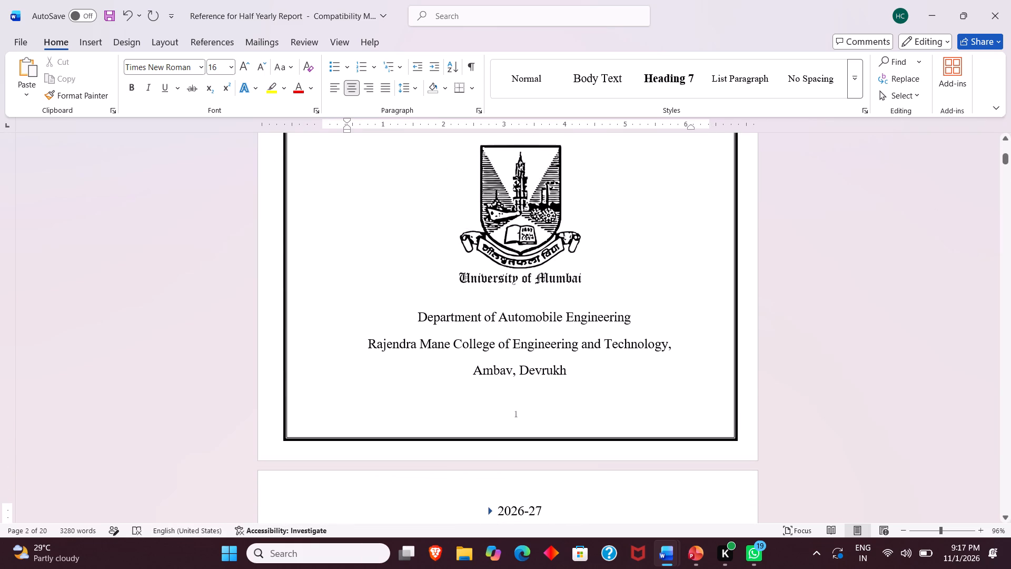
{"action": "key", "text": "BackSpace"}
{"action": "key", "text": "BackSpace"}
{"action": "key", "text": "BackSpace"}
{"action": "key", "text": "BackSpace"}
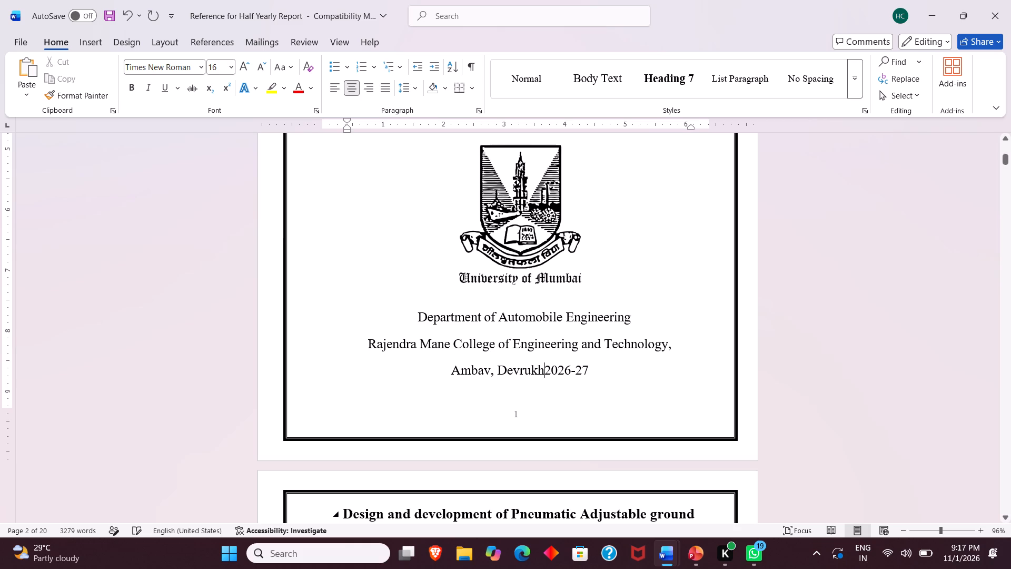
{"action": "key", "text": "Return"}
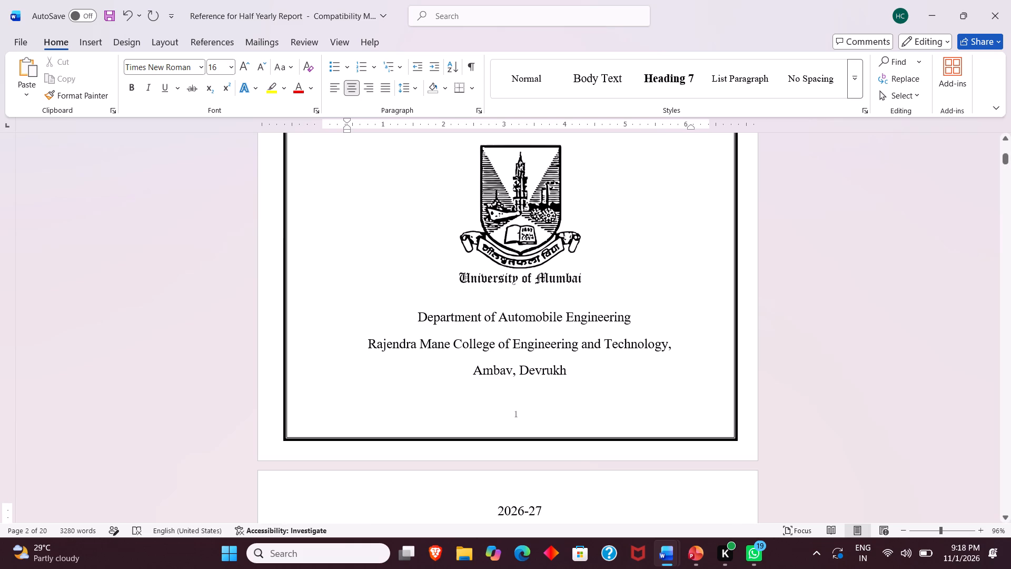
Delete the empty line between the University of Mumbai emblem and the Department of Automobile Engineering line.
{"action": "left_click", "coordinate": [454, 294]}
{"action": "key", "text": "BackSpace"}
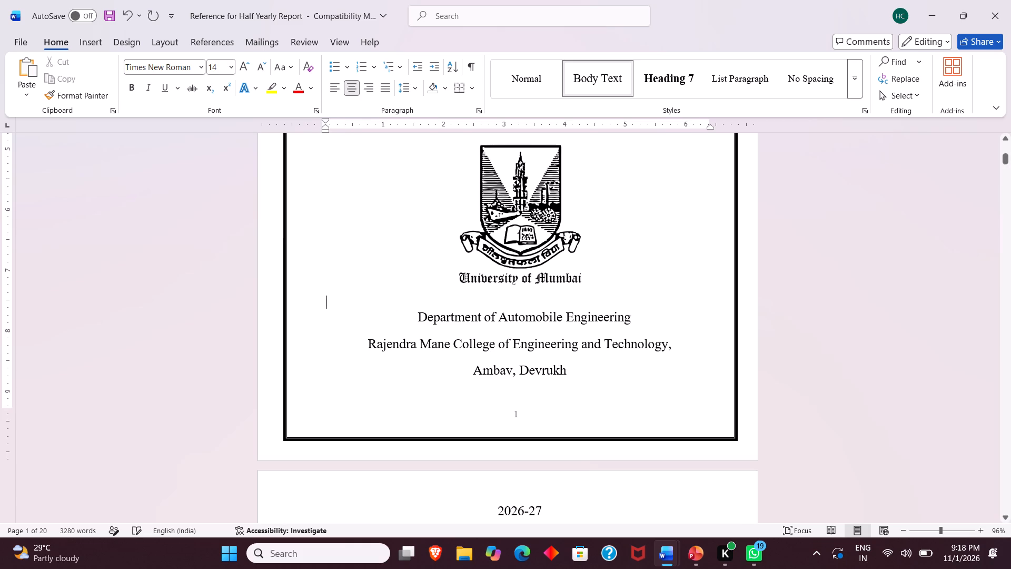
{"action": "key", "text": "BackSpace"}
{"action": "key", "text": "BackSpace"}
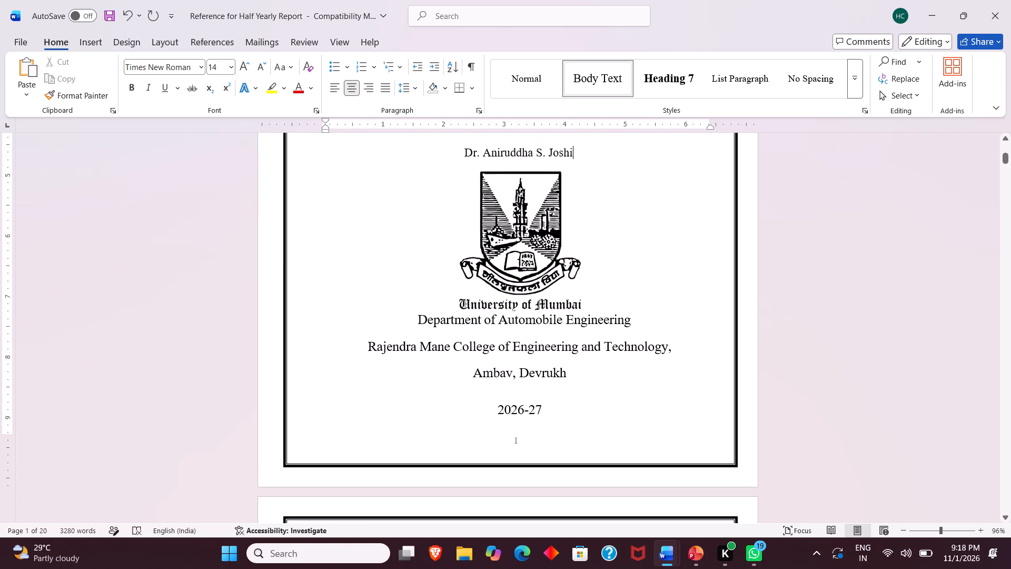
Remove the spacing line between "by" and the numbered student list and replace it with a new empty line.
{"action": "scroll", "coordinate": [459, 310], "scroll_direction": "up", "scroll_amount": 2}
{"action": "scroll", "coordinate": [507, 239], "scroll_direction": "up", "scroll_amount": 4}
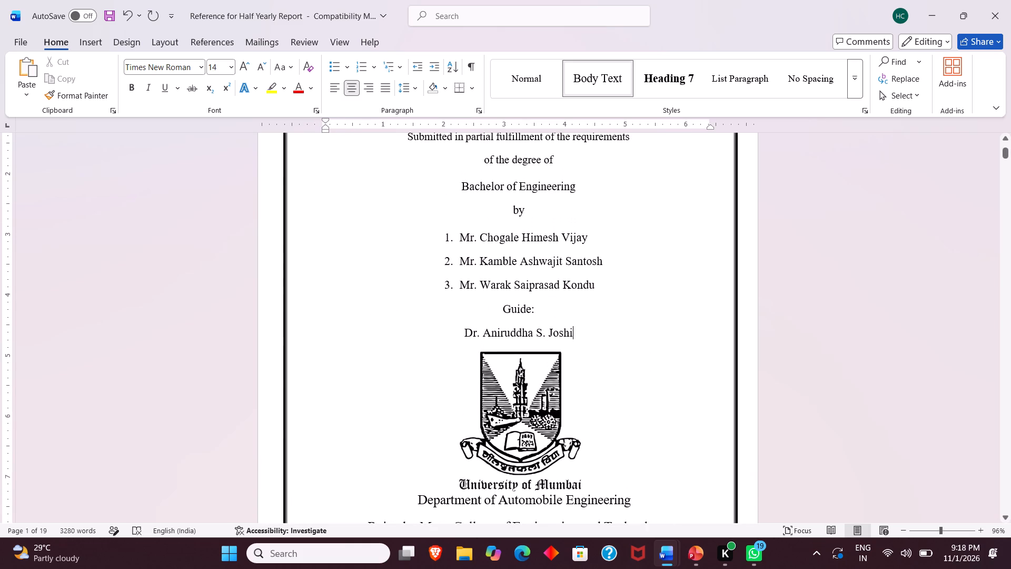
{"action": "scroll", "coordinate": [514, 235], "scroll_direction": "up", "scroll_amount": 1}
{"action": "left_click", "coordinate": [517, 248]}
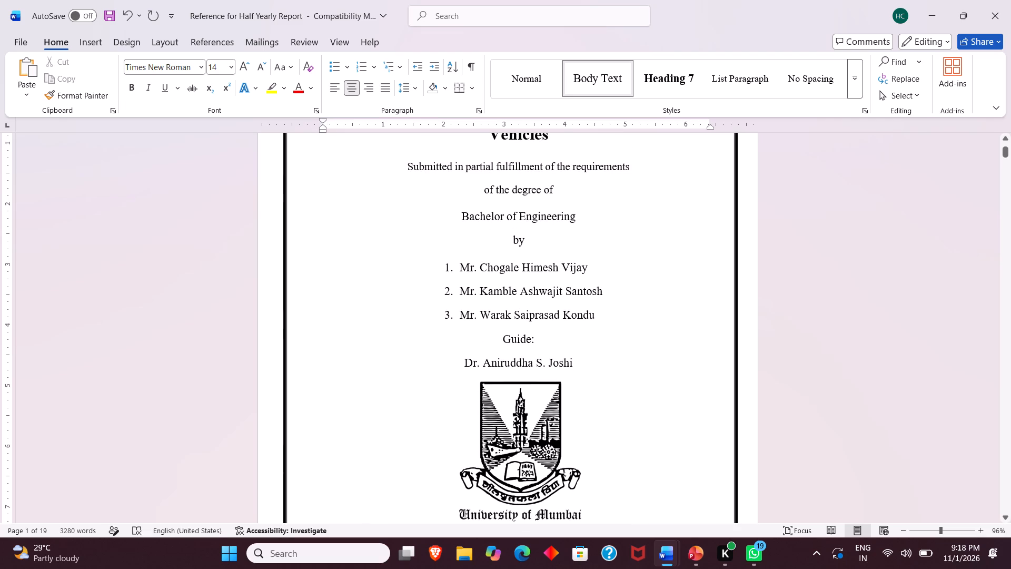
{"action": "key", "text": "BackSpace"}
{"action": "key", "text": "BackSpace"}
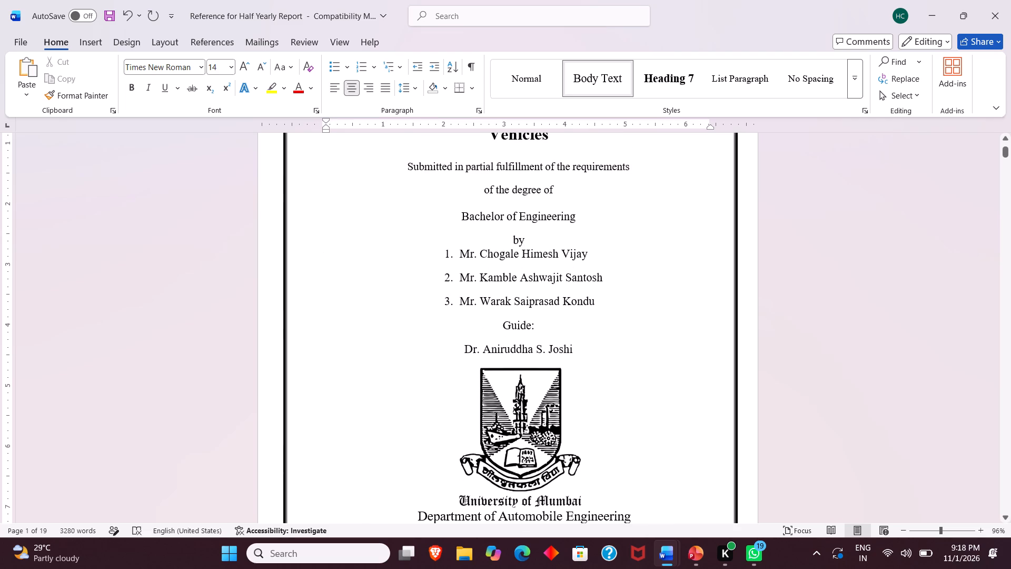
{"action": "key", "text": "Return"}
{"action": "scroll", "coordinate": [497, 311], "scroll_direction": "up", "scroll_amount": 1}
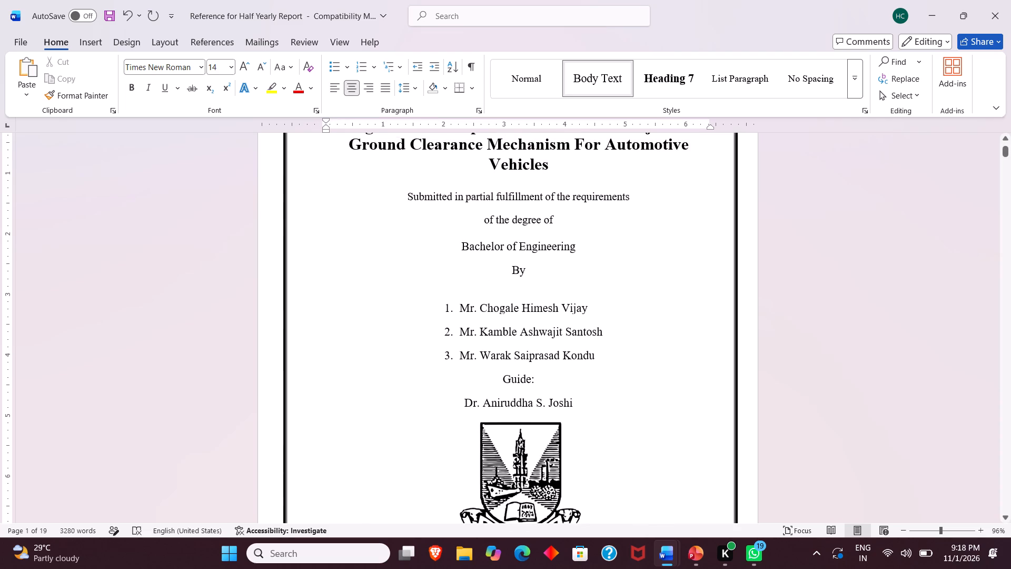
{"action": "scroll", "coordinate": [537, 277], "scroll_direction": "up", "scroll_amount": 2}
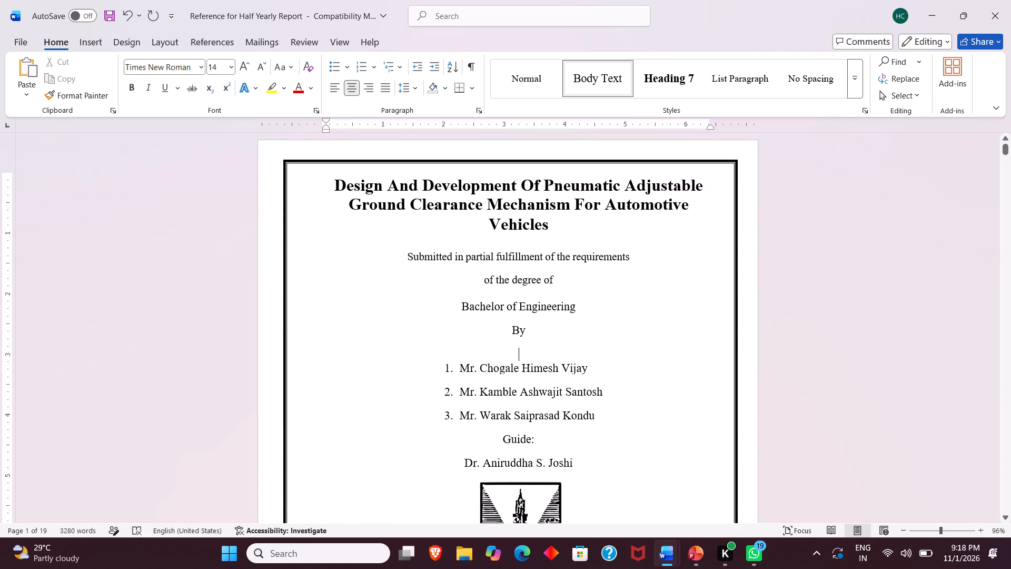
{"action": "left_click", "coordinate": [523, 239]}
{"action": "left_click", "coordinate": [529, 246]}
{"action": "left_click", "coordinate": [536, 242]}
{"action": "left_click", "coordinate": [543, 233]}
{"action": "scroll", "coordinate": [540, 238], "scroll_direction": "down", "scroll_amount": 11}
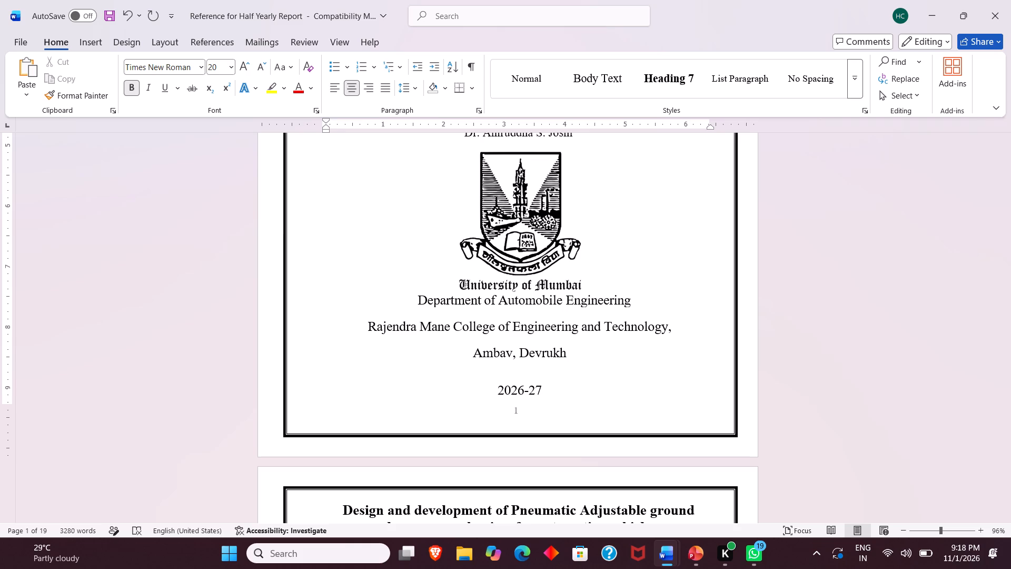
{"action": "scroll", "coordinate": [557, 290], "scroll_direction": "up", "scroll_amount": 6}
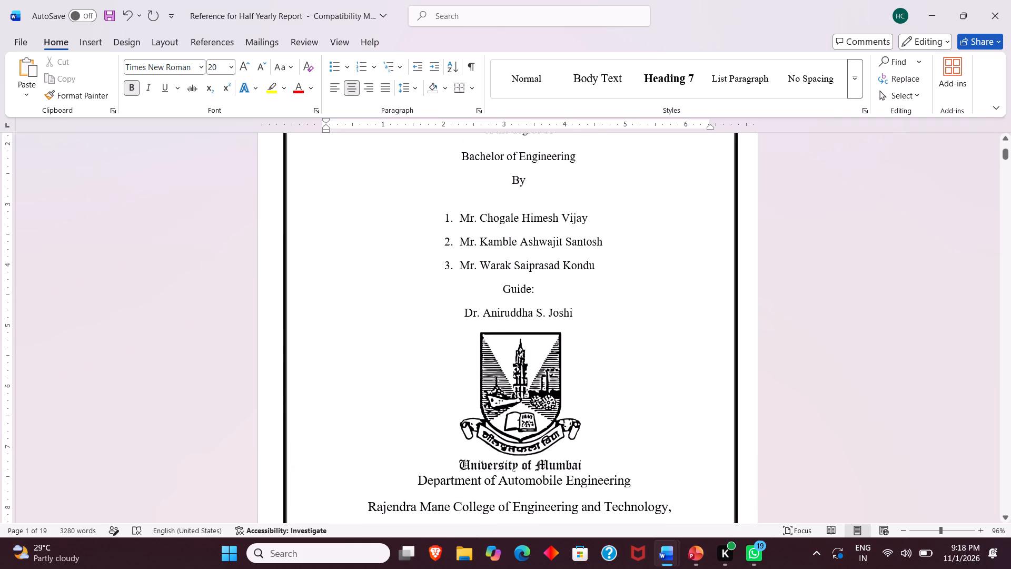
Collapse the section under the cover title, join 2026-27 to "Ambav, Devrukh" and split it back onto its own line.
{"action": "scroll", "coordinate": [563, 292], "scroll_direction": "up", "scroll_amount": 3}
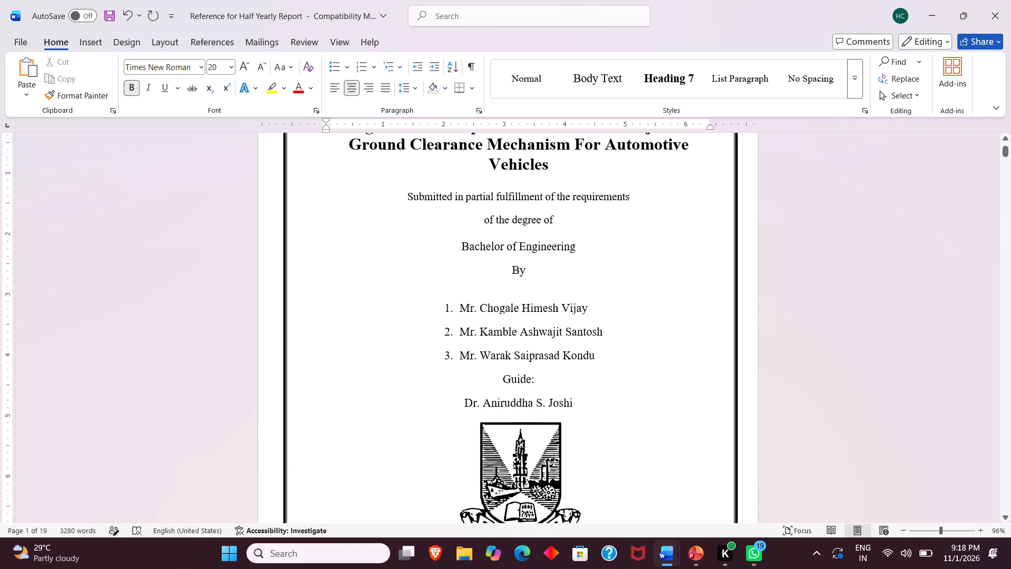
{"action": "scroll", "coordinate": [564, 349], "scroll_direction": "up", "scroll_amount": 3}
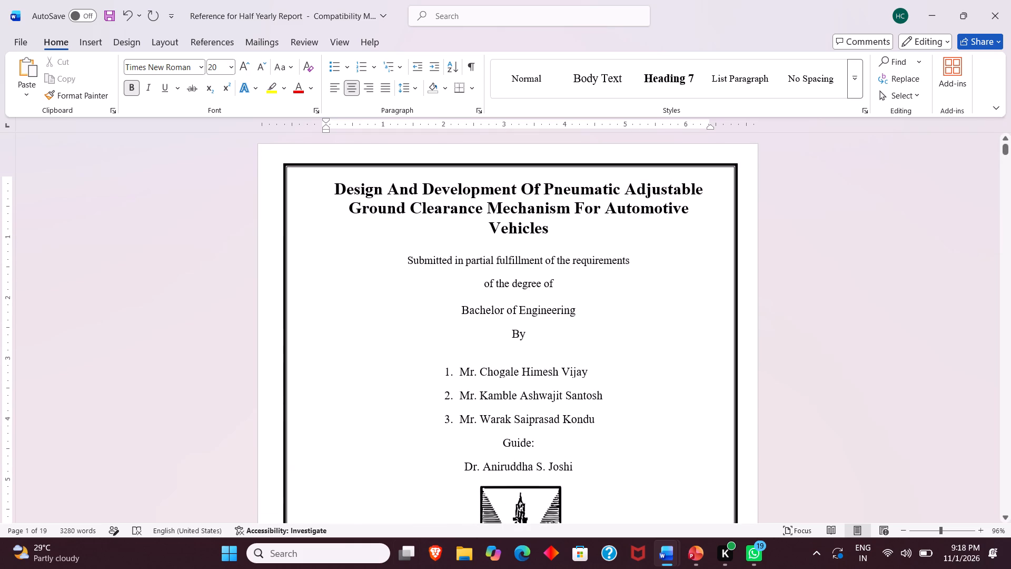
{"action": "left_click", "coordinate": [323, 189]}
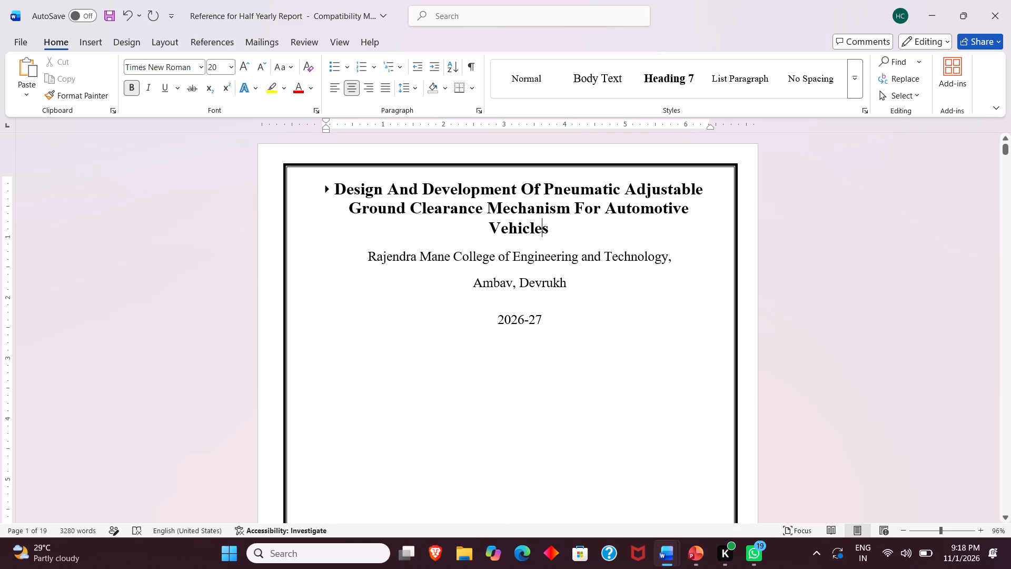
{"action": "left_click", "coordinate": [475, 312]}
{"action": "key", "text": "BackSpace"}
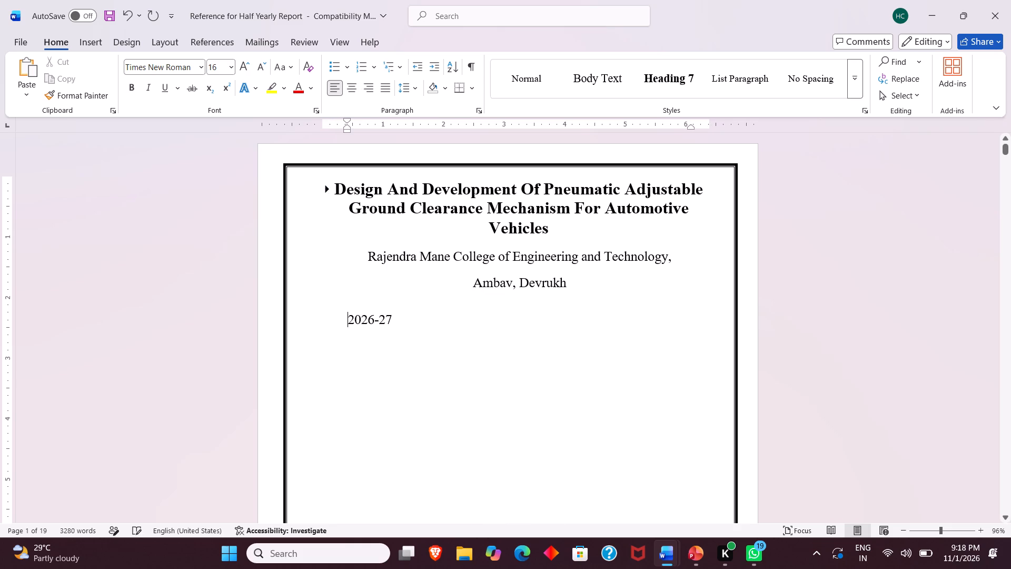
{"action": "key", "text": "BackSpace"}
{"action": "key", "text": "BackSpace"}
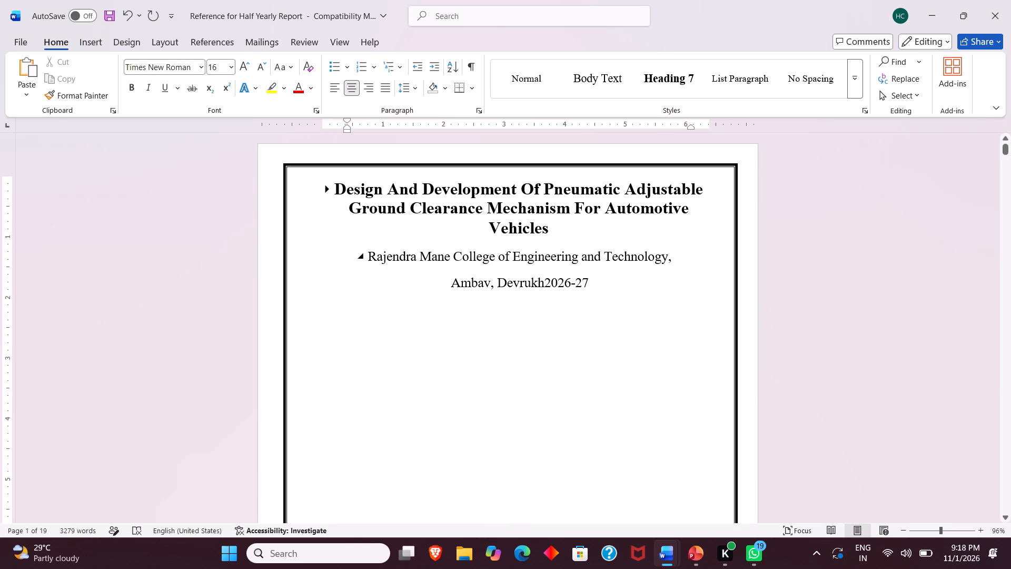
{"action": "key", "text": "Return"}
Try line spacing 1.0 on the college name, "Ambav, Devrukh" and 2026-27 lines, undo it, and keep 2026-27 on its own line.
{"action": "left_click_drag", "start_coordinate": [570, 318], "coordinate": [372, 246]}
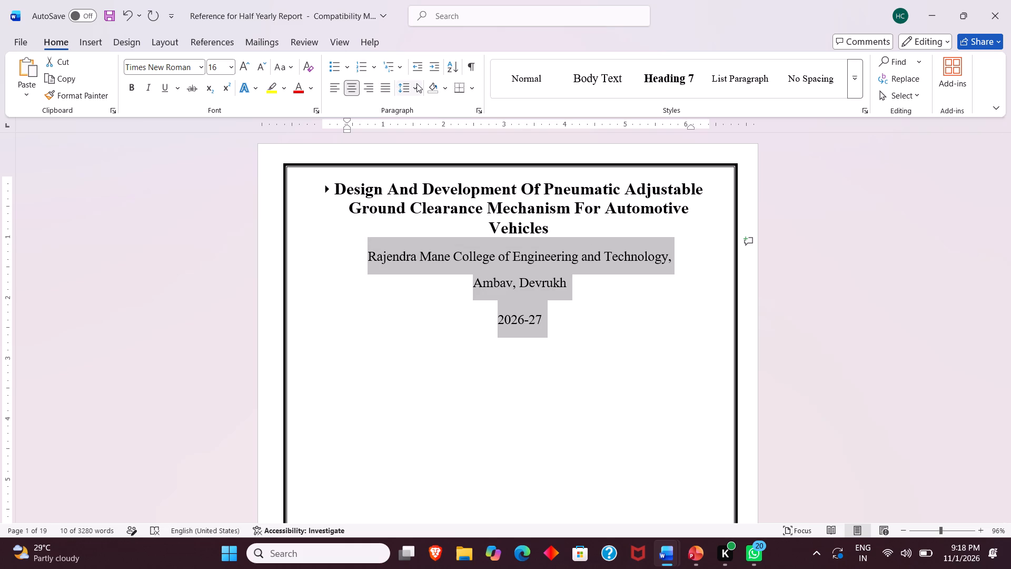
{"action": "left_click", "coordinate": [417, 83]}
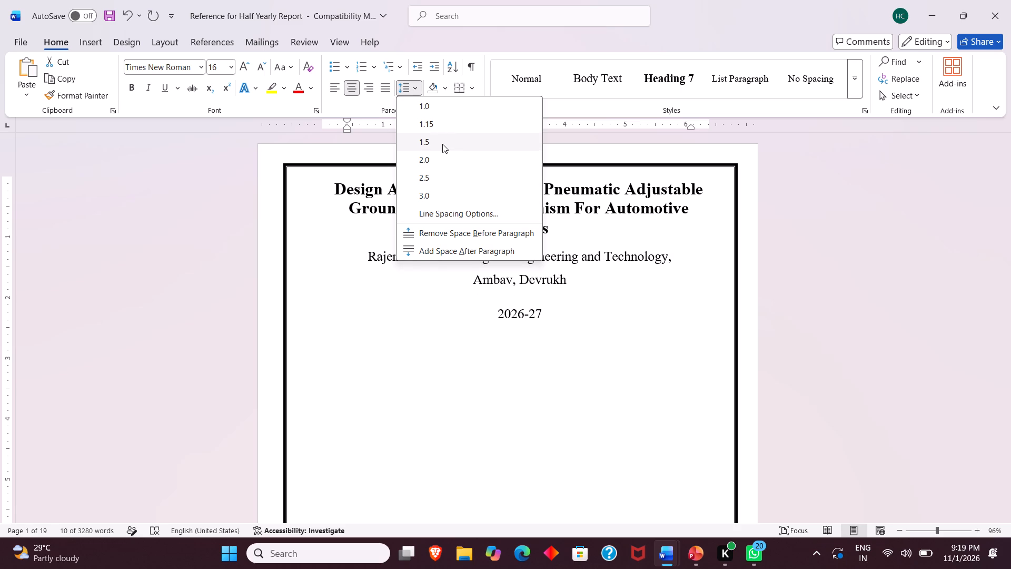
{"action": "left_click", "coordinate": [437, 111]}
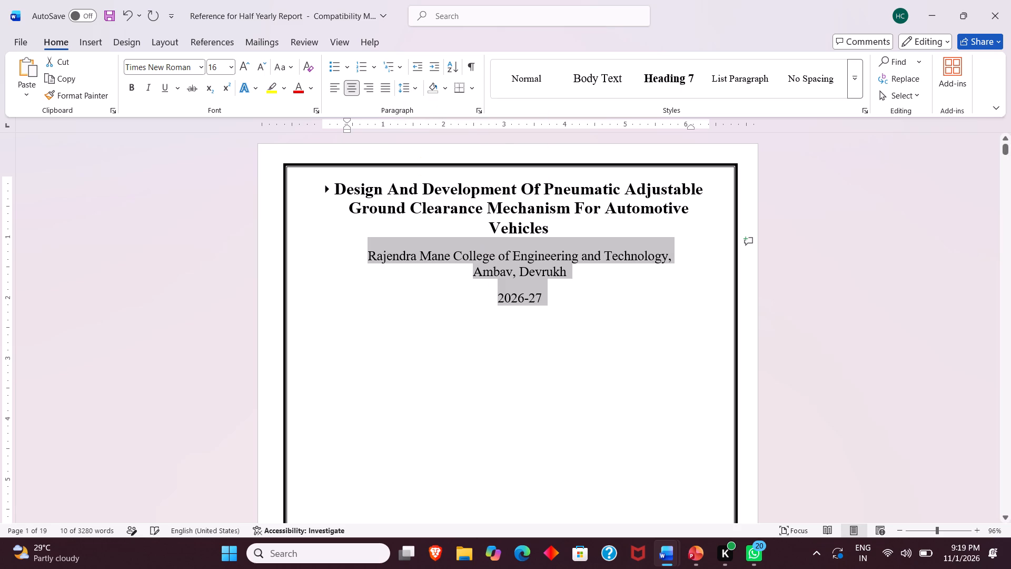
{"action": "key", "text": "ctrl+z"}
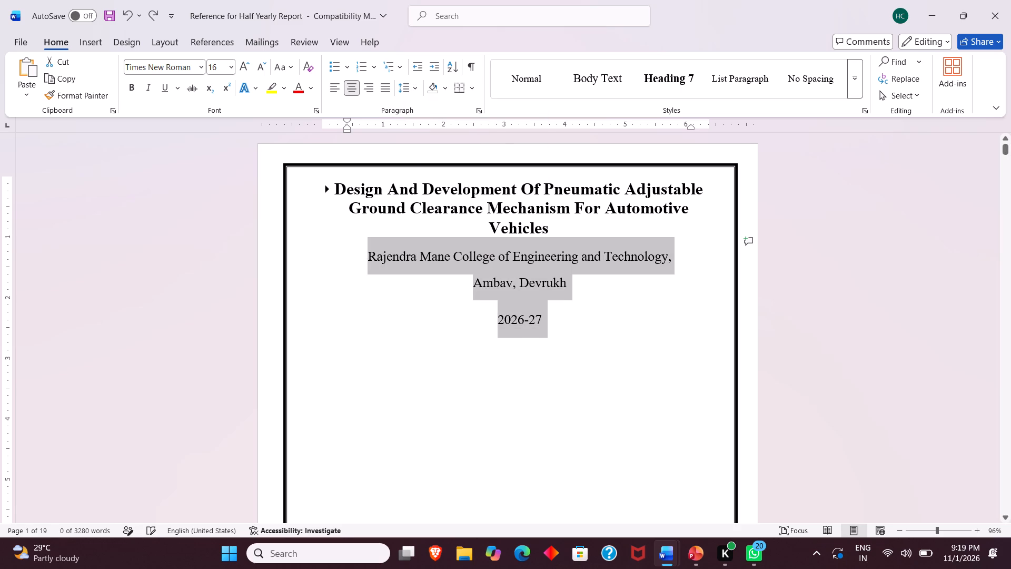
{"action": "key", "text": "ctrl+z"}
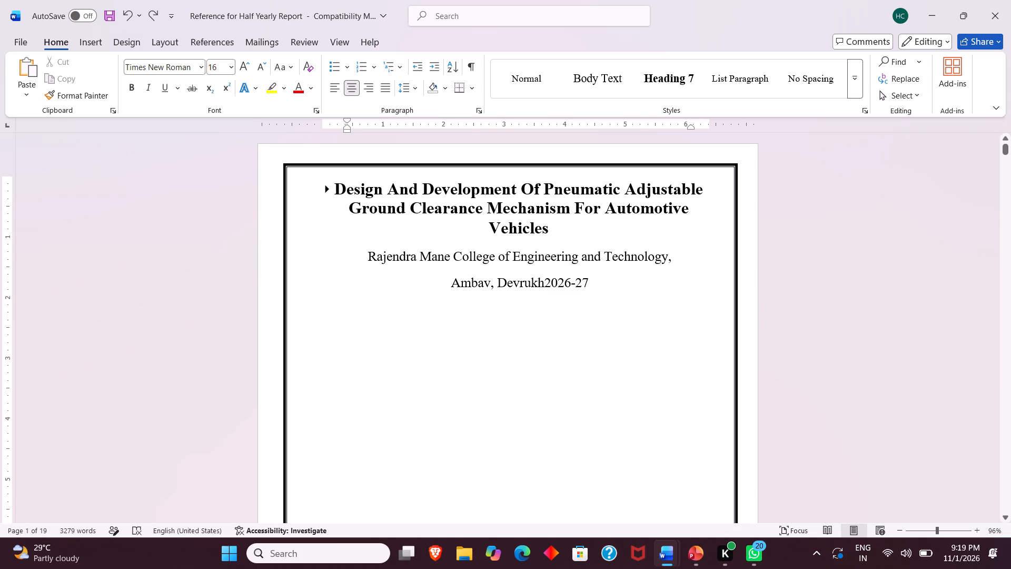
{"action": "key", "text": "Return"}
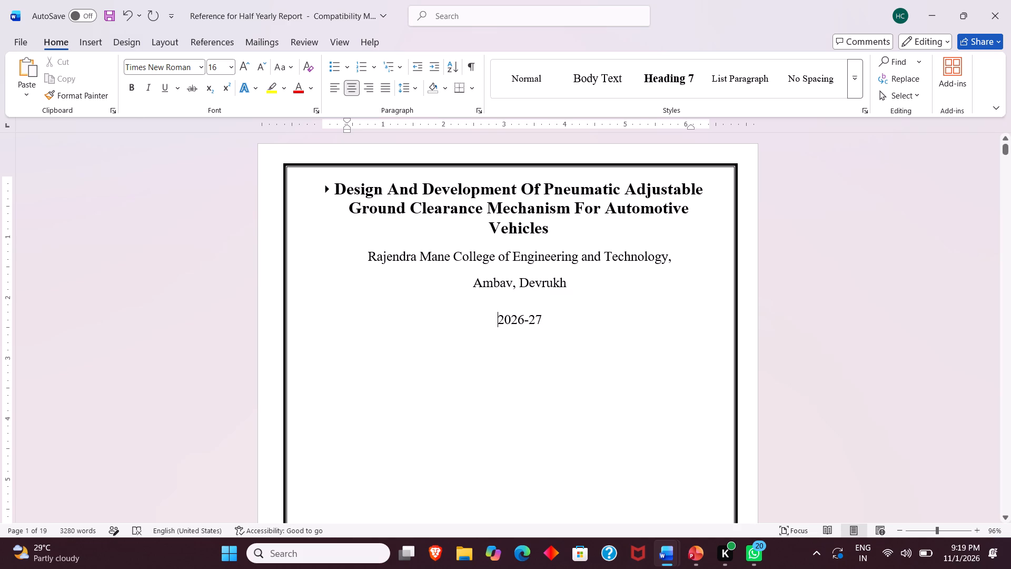
Expand the section under the cover title and examine the cover page layout down to 2026-27 and the page's bottom border.
{"action": "left_click", "coordinate": [330, 188]}
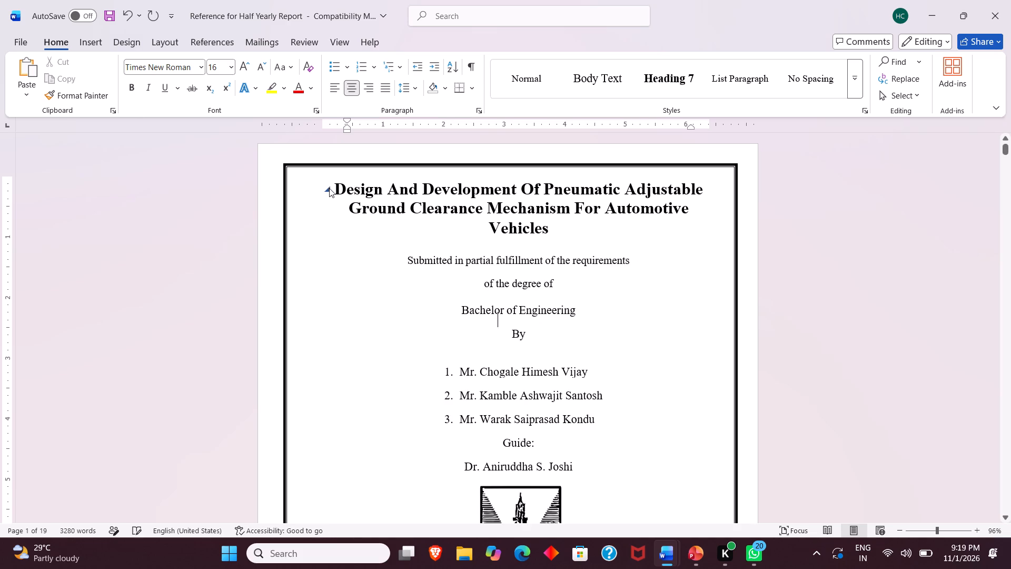
{"action": "scroll", "coordinate": [359, 229], "scroll_direction": "down", "scroll_amount": 6}
{"action": "scroll", "coordinate": [443, 254], "scroll_direction": "down", "scroll_amount": 2}
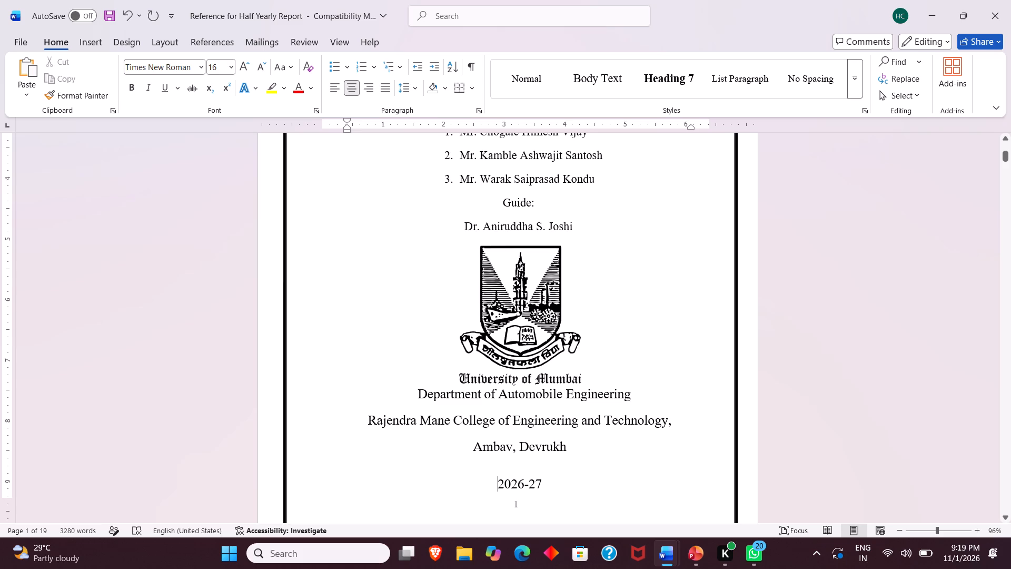
{"action": "scroll", "coordinate": [540, 389], "scroll_direction": "down", "scroll_amount": 4}
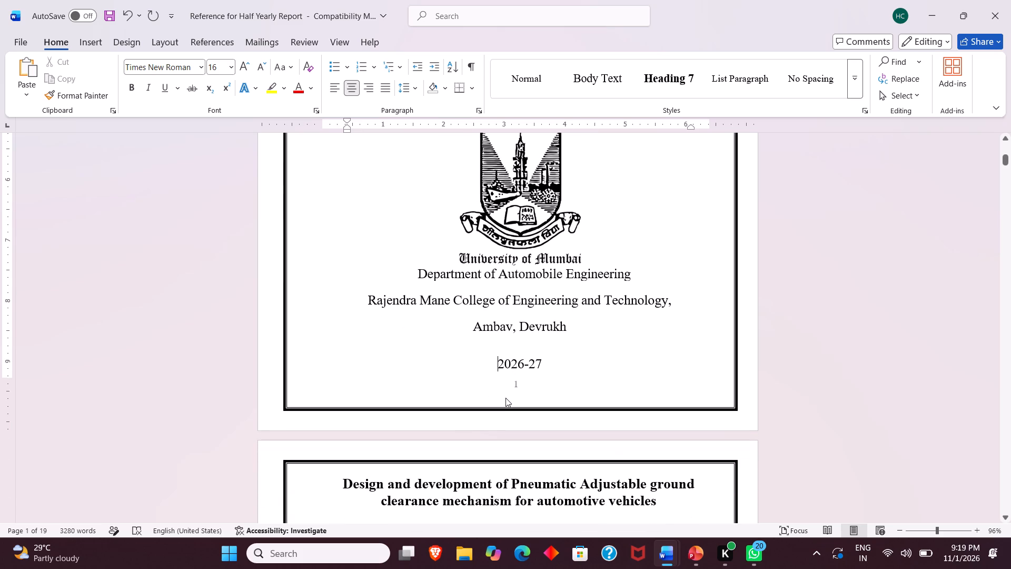
{"action": "scroll", "coordinate": [457, 424], "scroll_direction": "down", "scroll_amount": 1}
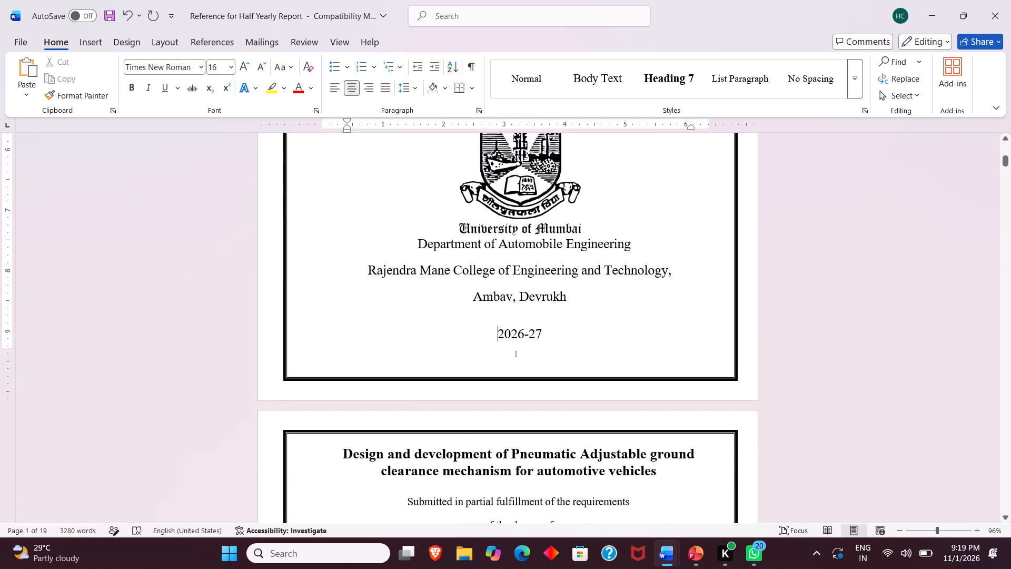
{"action": "scroll", "coordinate": [457, 424], "scroll_direction": "up", "scroll_amount": 5}
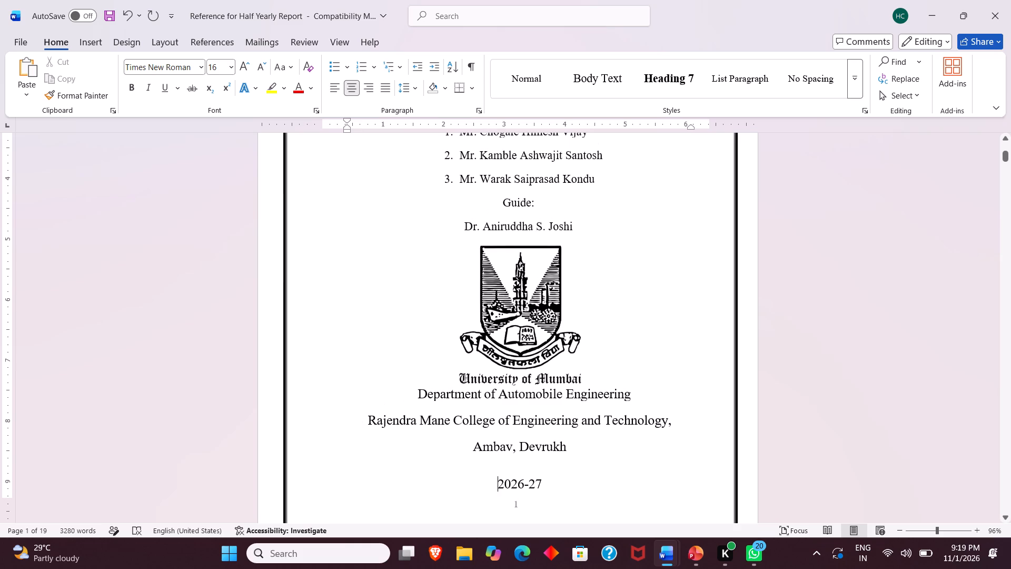
{"action": "scroll", "coordinate": [411, 416], "scroll_direction": "up", "scroll_amount": 1}
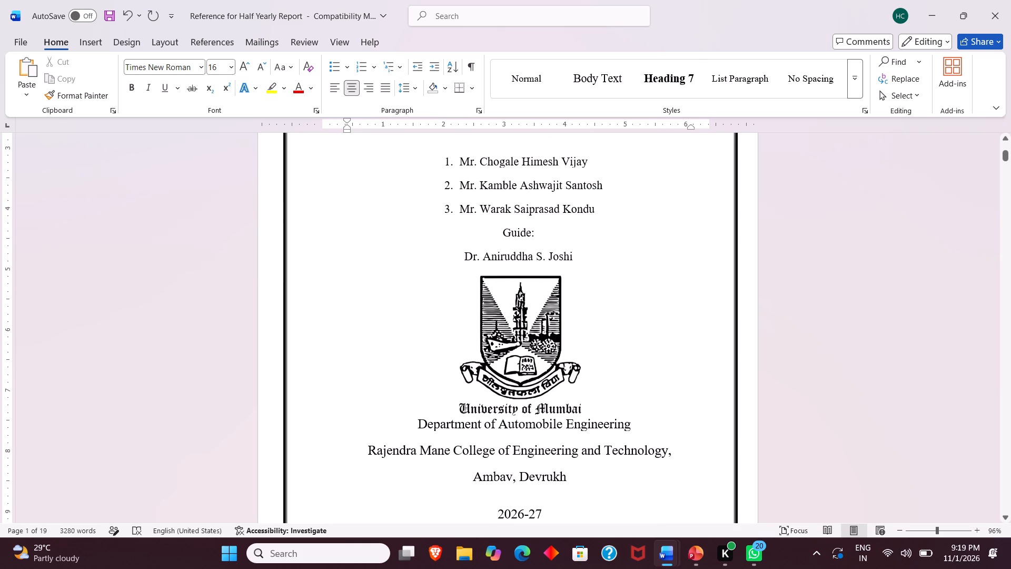
Shrink the University of Mumbai emblem on the cover page slightly from its corner.
{"action": "left_click", "coordinate": [525, 346]}
{"action": "left_click_drag", "start_coordinate": [525, 346], "coordinate": [526, 332]}
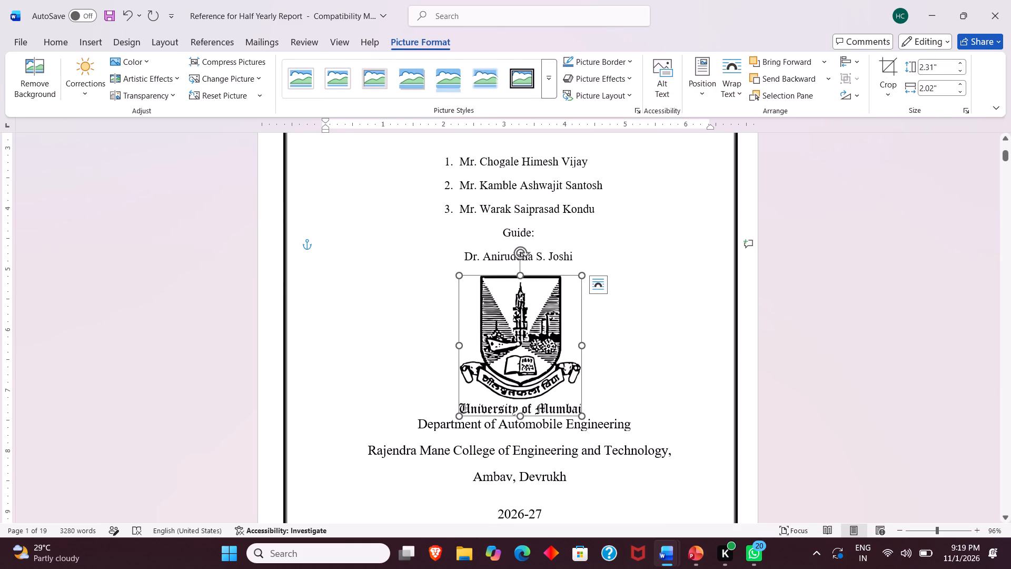
{"action": "left_click", "coordinate": [579, 275]}
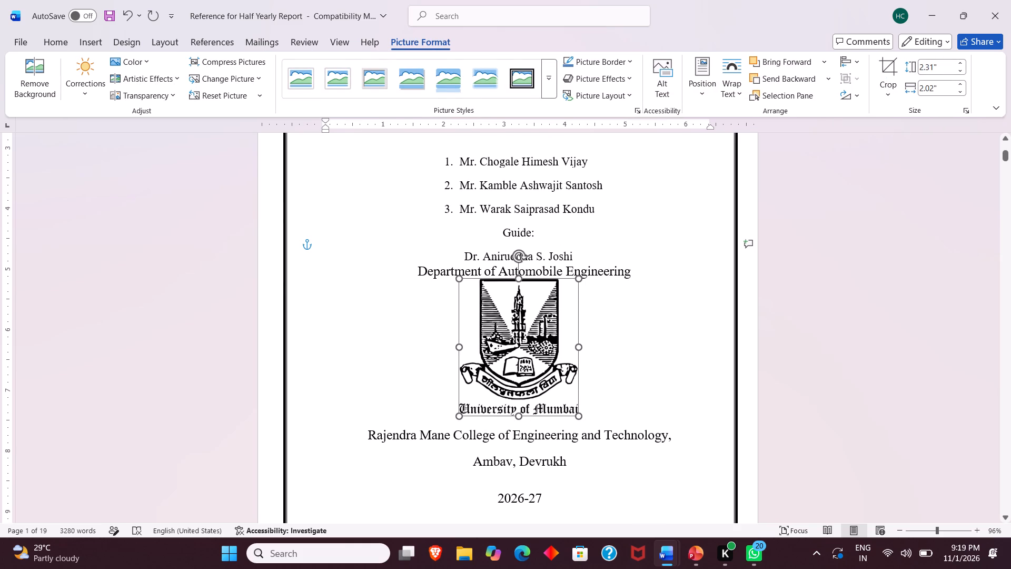
Insert an empty line before "Department of Automobile Engineering" and move the University of Mumbai emblem up to just below the guide's name.
{"action": "left_click", "coordinate": [416, 273]}
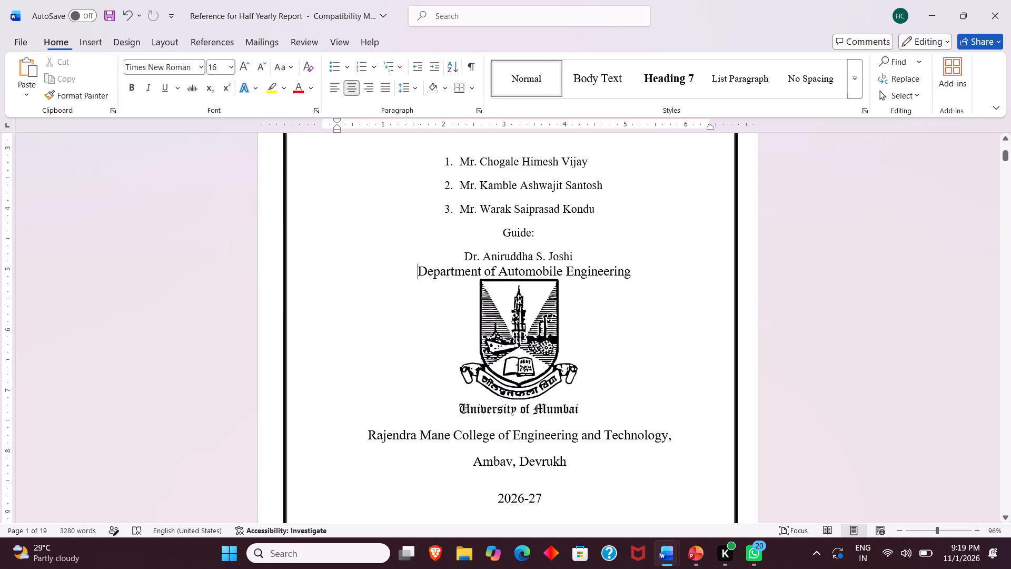
{"action": "key", "text": "Return"}
{"action": "left_click_drag", "start_coordinate": [504, 315], "coordinate": [505, 312]}
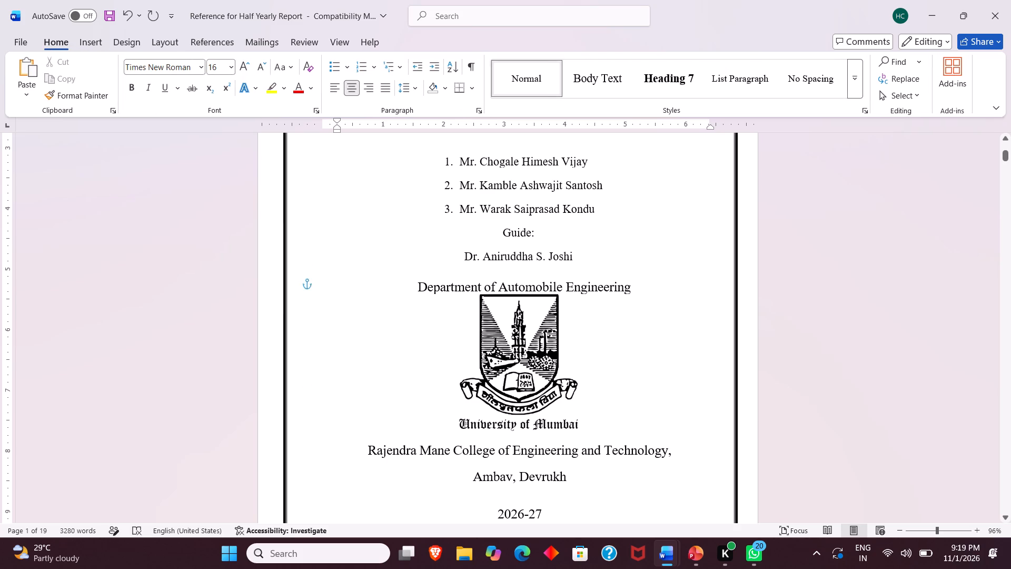
{"action": "left_click_drag", "start_coordinate": [505, 312], "coordinate": [503, 300]}
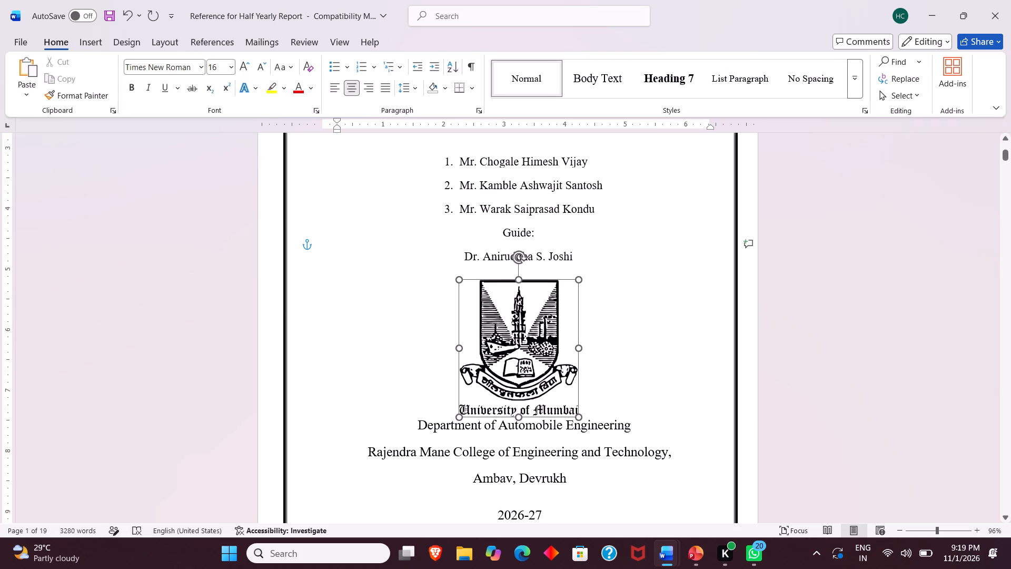
{"action": "left_click_drag", "start_coordinate": [503, 300], "coordinate": [503, 293]}
{"action": "left_click", "coordinate": [671, 335]}
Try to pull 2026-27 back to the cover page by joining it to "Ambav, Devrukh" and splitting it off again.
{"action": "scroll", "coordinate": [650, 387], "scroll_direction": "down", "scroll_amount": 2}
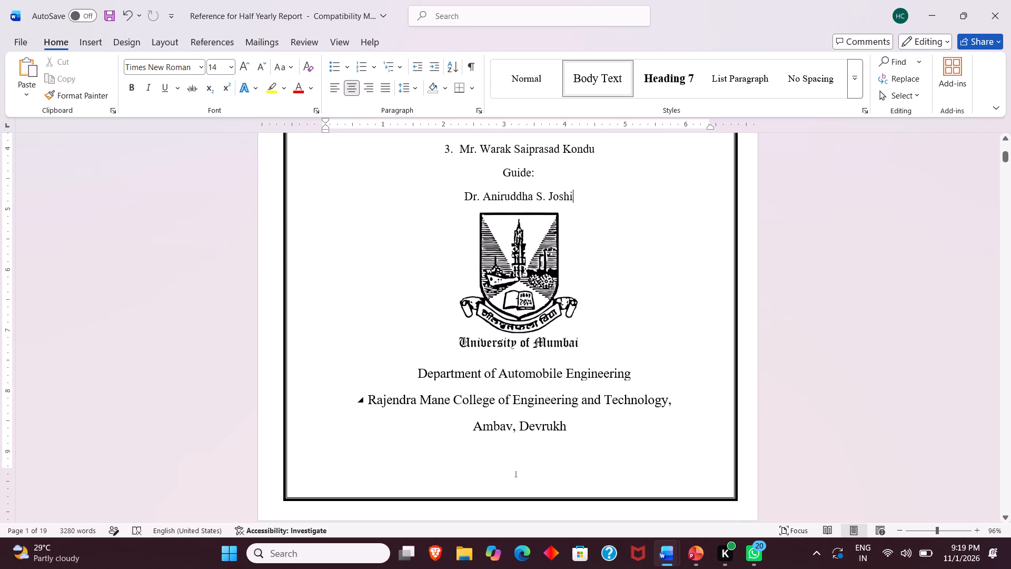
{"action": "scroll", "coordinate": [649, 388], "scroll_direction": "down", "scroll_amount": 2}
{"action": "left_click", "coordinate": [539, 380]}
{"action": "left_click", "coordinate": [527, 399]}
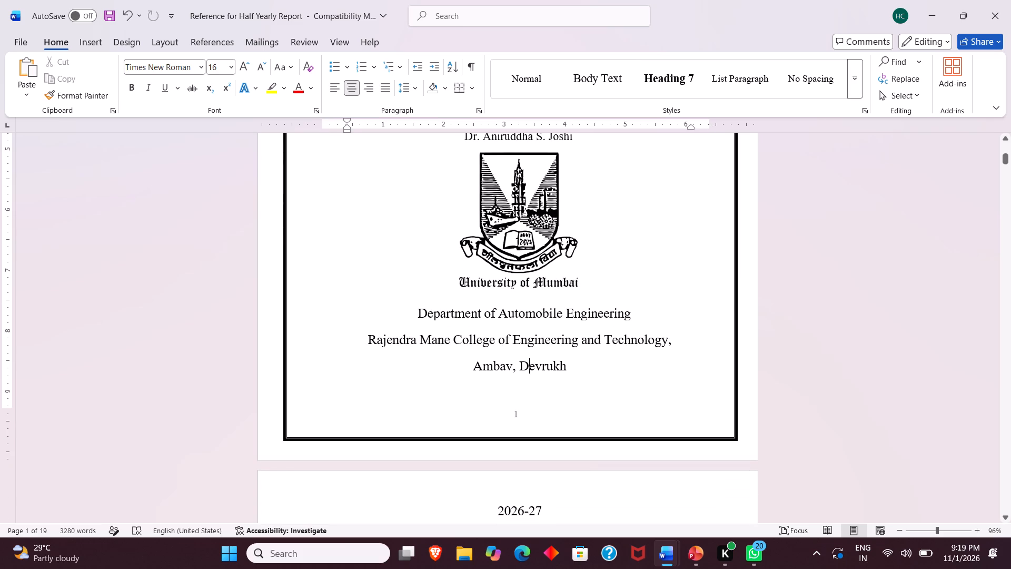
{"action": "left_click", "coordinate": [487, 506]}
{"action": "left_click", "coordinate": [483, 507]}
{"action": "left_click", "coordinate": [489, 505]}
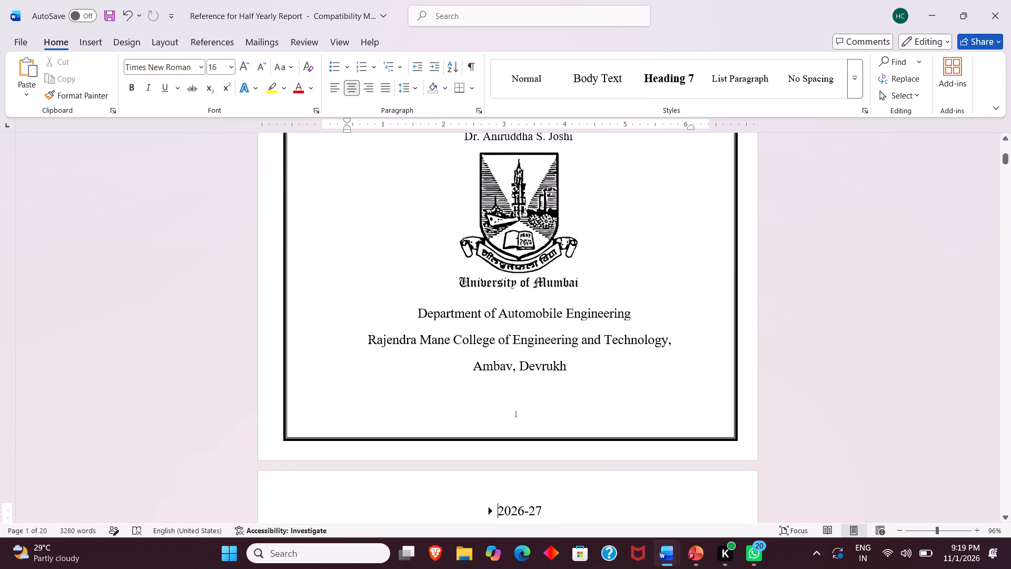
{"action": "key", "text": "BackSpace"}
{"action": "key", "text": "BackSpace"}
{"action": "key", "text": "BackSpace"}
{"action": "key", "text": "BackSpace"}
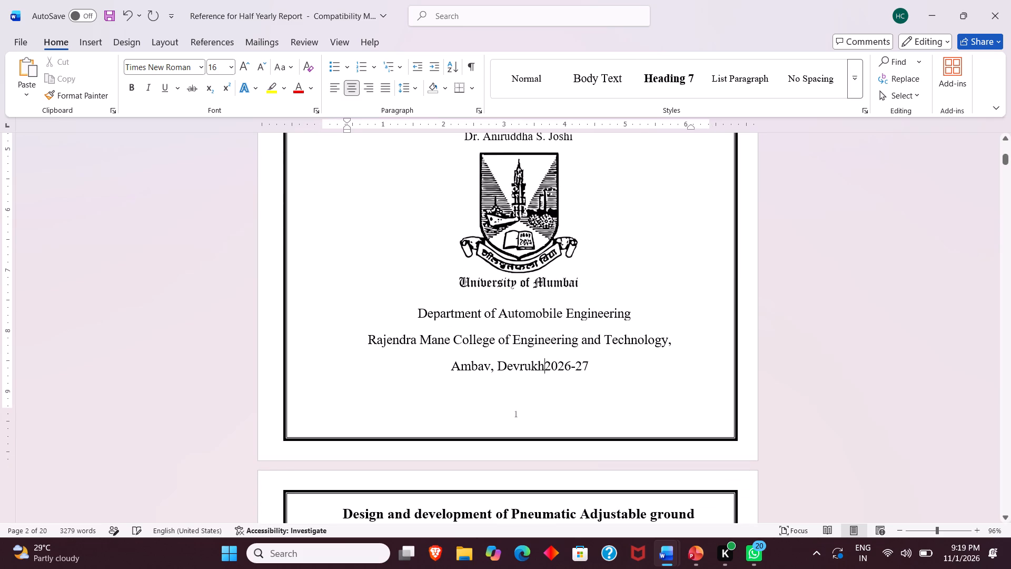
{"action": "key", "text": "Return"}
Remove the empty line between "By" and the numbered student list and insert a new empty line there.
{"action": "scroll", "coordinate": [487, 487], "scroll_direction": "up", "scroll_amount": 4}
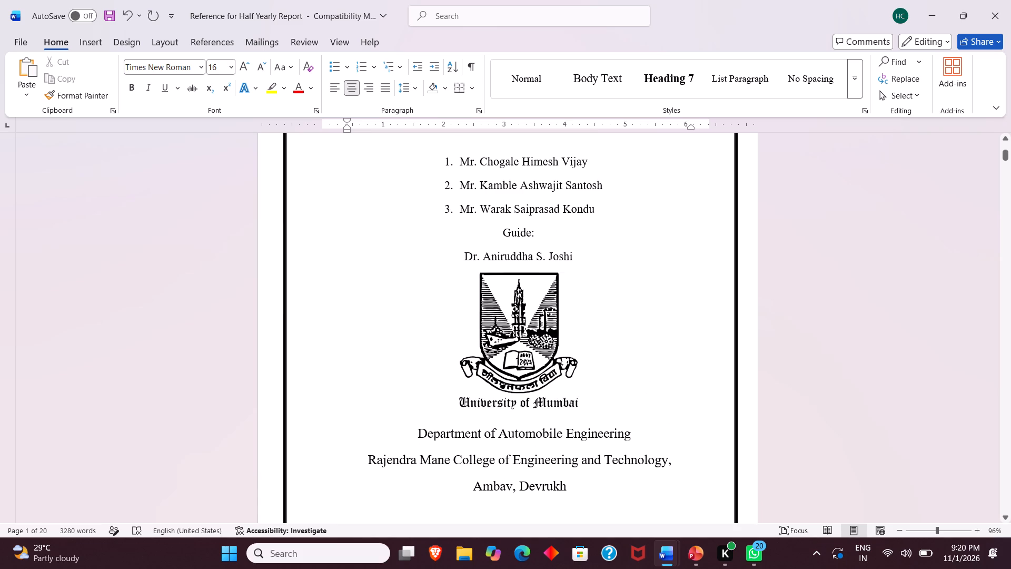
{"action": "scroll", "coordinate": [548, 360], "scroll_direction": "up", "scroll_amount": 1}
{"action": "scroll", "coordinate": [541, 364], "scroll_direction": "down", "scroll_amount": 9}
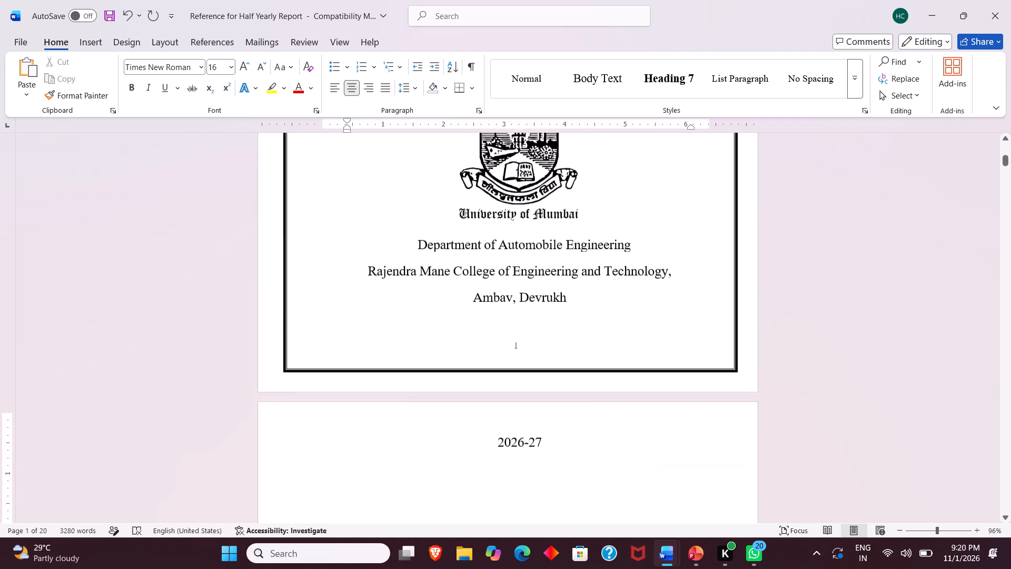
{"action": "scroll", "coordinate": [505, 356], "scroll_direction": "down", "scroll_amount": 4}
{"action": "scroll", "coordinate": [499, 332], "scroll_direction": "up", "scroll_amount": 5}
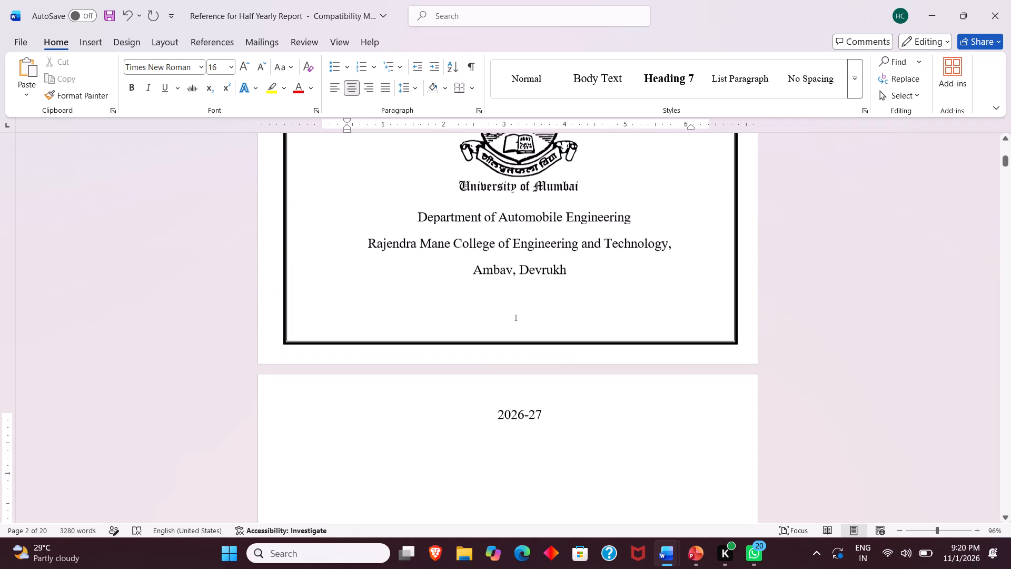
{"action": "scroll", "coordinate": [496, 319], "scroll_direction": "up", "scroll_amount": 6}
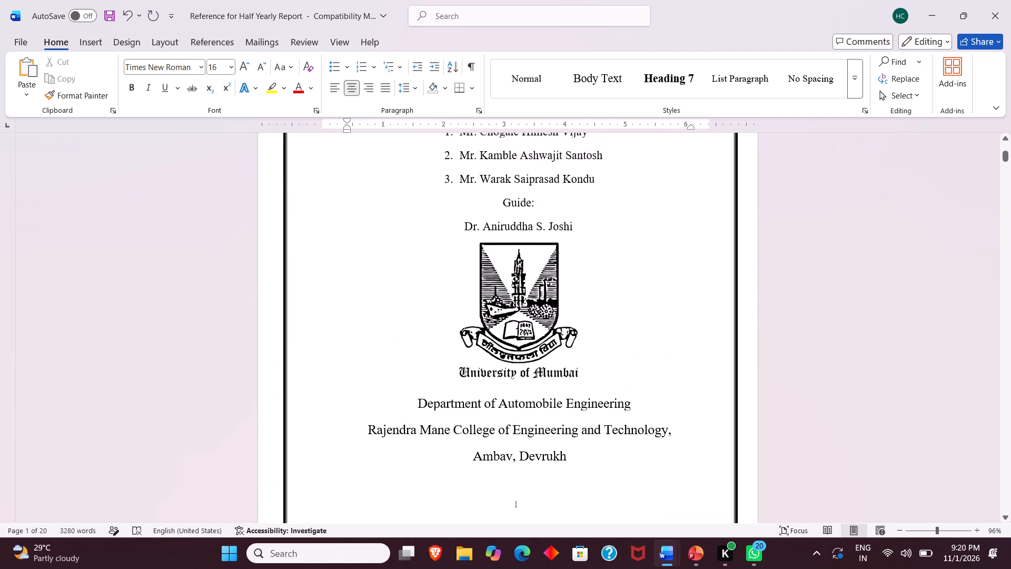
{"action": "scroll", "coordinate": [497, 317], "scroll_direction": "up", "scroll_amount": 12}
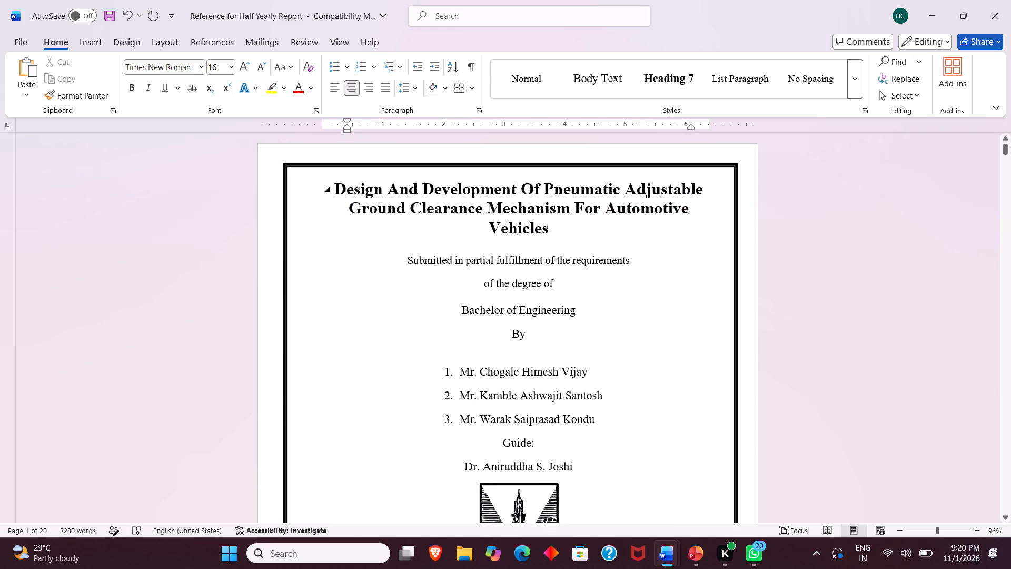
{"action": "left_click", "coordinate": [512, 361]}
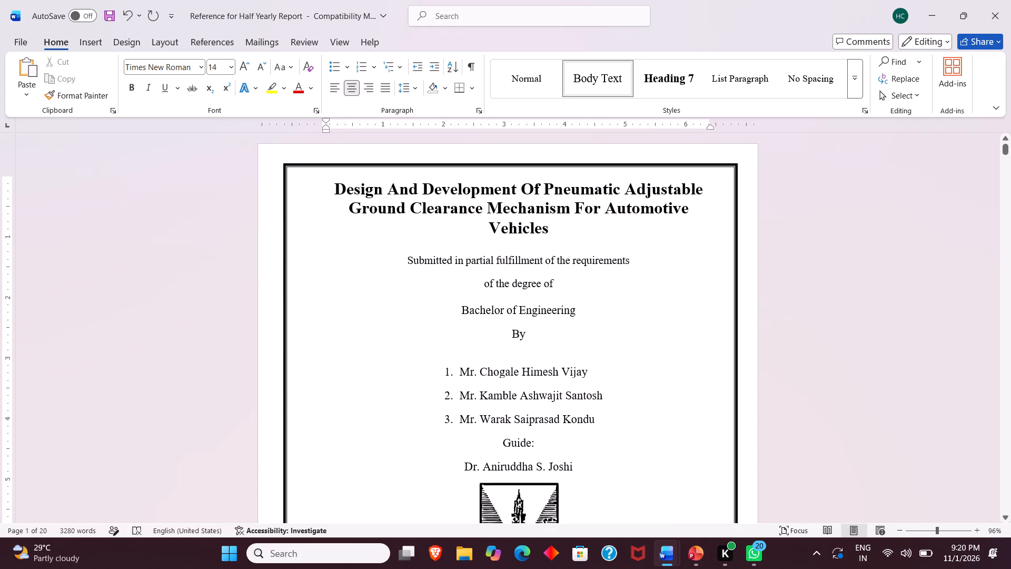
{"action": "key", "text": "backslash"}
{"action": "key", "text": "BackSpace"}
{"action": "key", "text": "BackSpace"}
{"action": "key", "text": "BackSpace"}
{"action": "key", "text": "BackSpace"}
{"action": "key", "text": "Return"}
Move the University of Mumbai emblem on the cover page up to sit directly beneath the guide's name, clear of the department line.
{"action": "left_click_drag", "start_coordinate": [618, 423], "coordinate": [446, 366]}
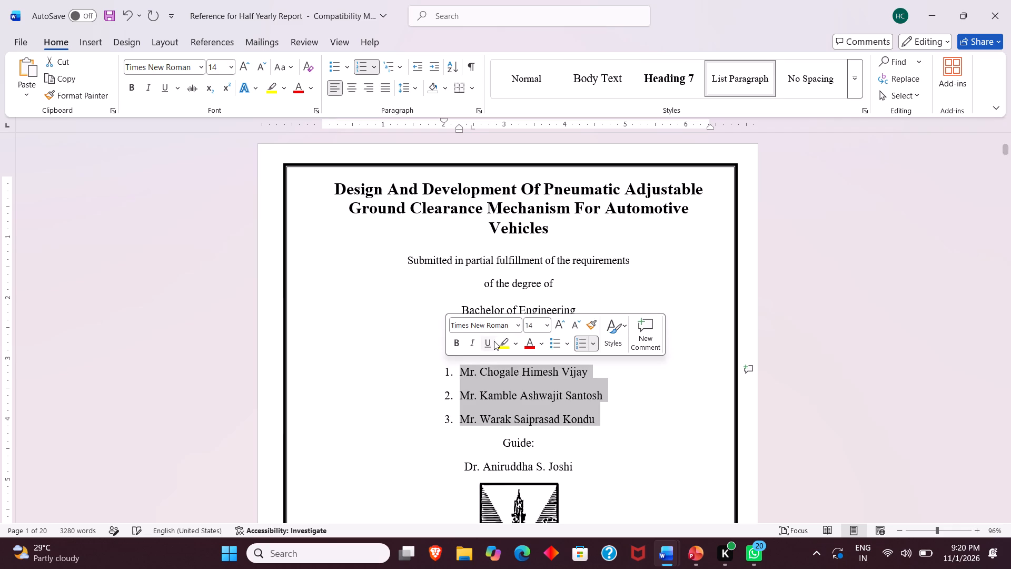
{"action": "left_click", "coordinate": [540, 445]}
{"action": "scroll", "coordinate": [558, 445], "scroll_direction": "down", "scroll_amount": 5}
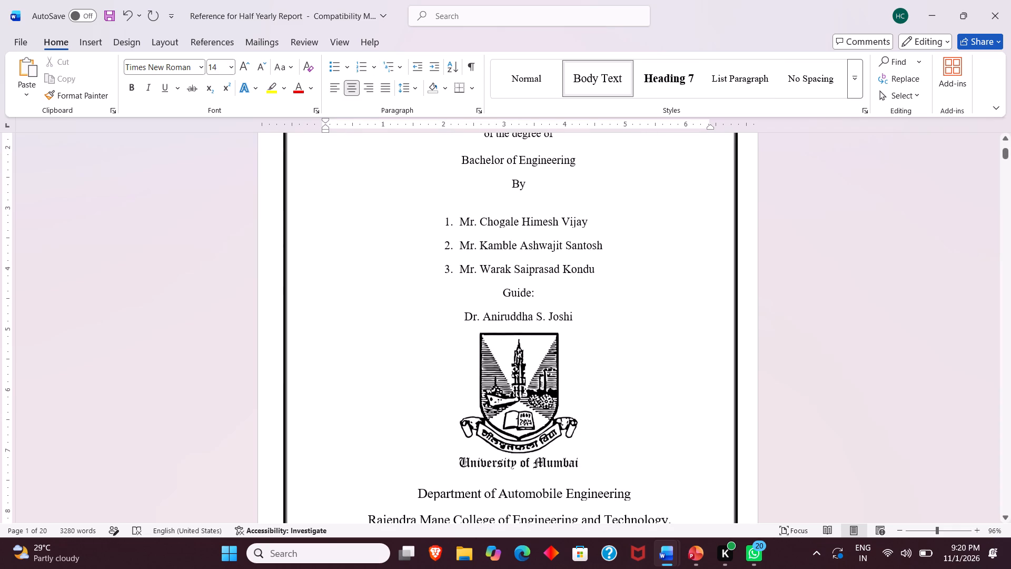
{"action": "left_click", "coordinate": [541, 398]}
{"action": "left_click_drag", "start_coordinate": [540, 398], "coordinate": [522, 375]}
{"action": "left_click_drag", "start_coordinate": [522, 372], "coordinate": [516, 357]}
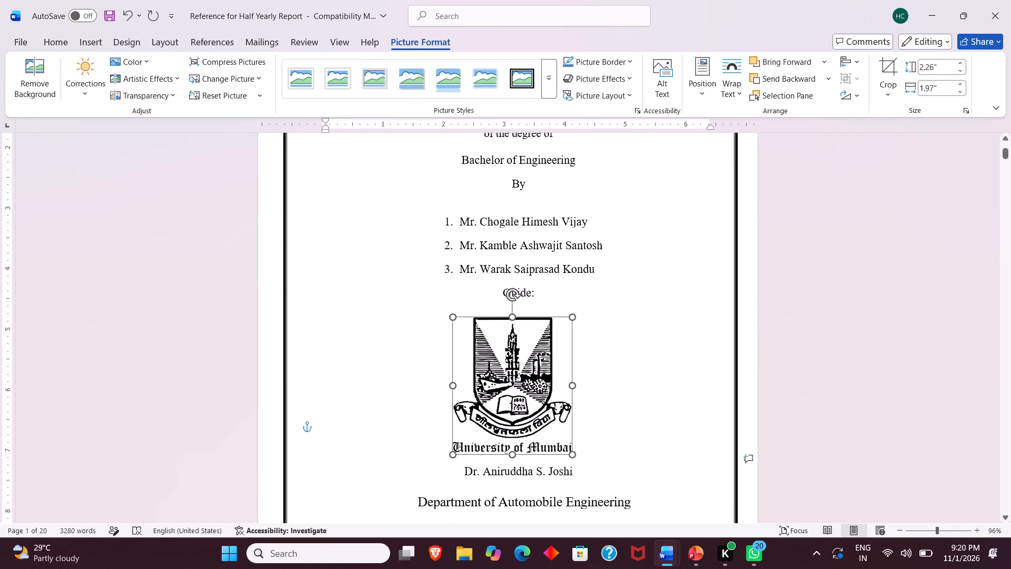
{"action": "left_click_drag", "start_coordinate": [516, 357], "coordinate": [518, 364]}
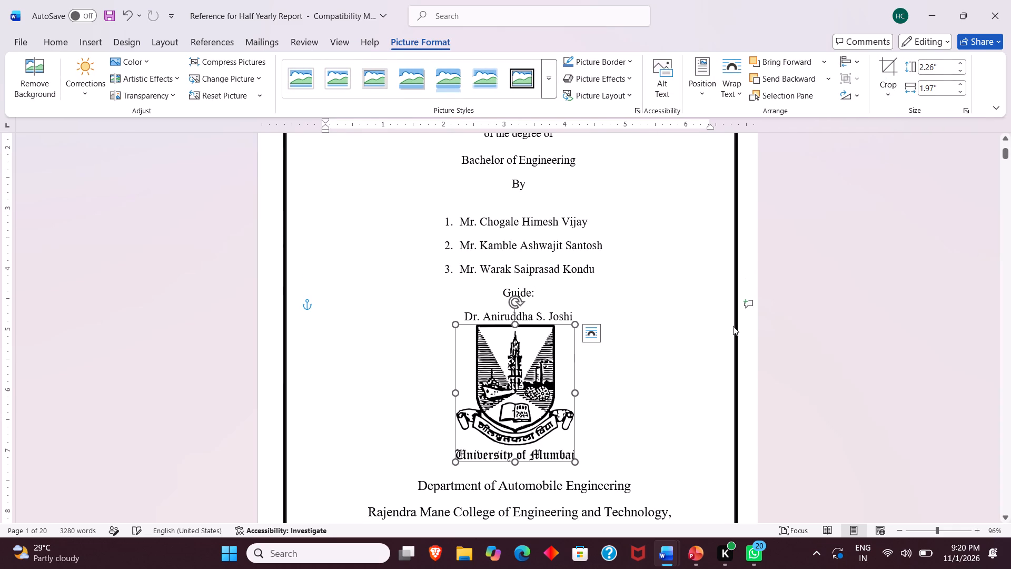
{"action": "left_click", "coordinate": [729, 324]}
{"action": "scroll", "coordinate": [659, 351], "scroll_direction": "down", "scroll_amount": 4}
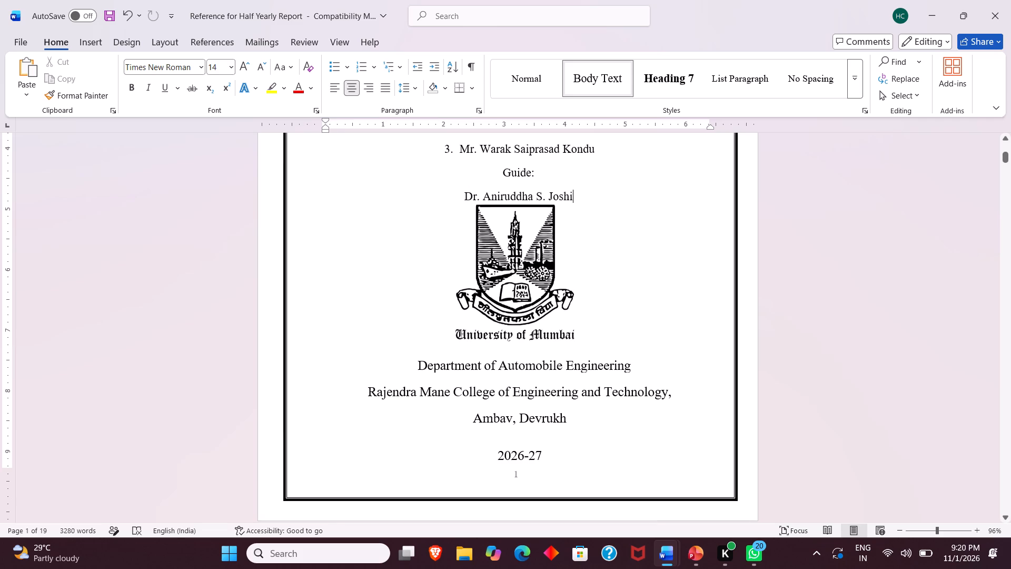
Nudge the University of Mumbai emblem slightly down and centre it between the guide's name and "Department of Automobile Engineering", keeping 2026-27 on the cover page.
{"action": "left_click_drag", "start_coordinate": [532, 233], "coordinate": [533, 250]}
{"action": "scroll", "coordinate": [601, 370], "scroll_direction": "down", "scroll_amount": 1}
{"action": "scroll", "coordinate": [596, 365], "scroll_direction": "up", "scroll_amount": 2}
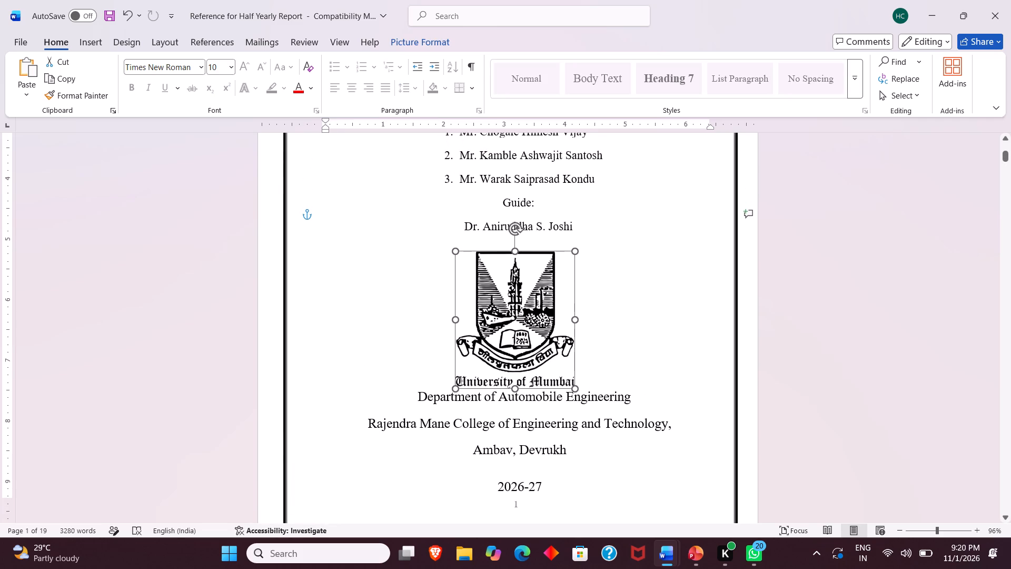
{"action": "left_click_drag", "start_coordinate": [530, 313], "coordinate": [534, 308]}
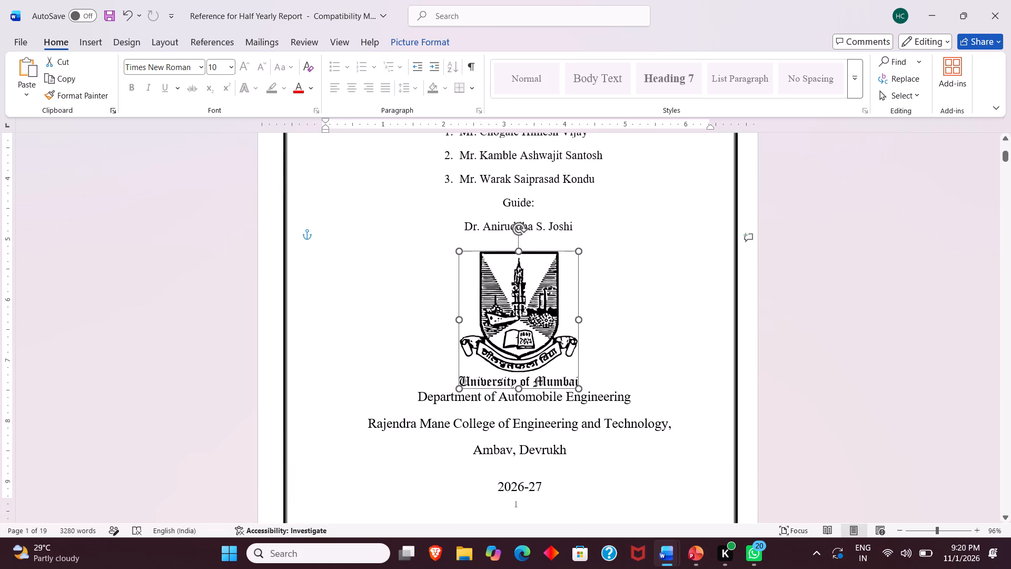
{"action": "left_click_drag", "start_coordinate": [534, 308], "coordinate": [537, 310]}
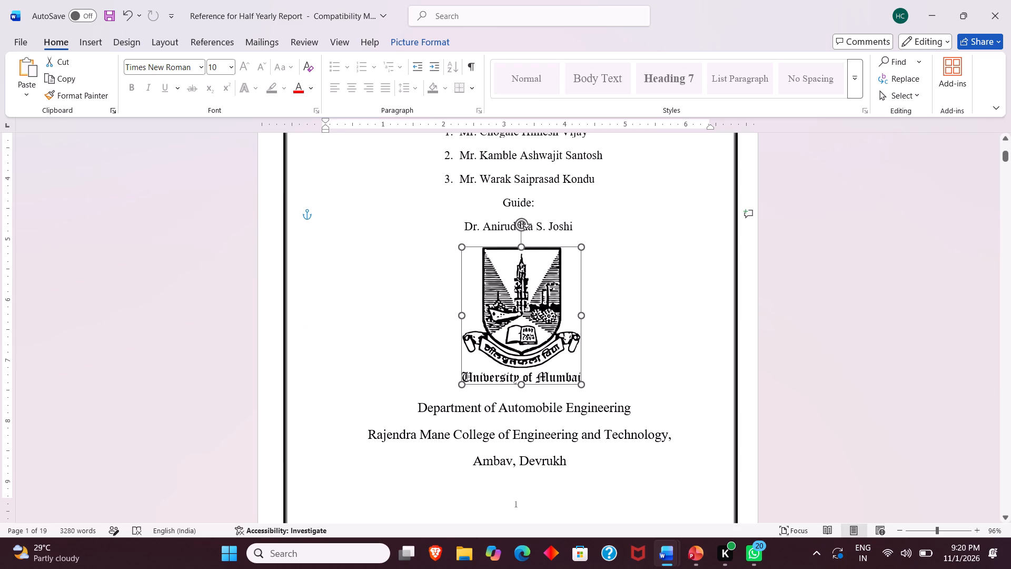
{"action": "left_click_drag", "start_coordinate": [537, 310], "coordinate": [539, 314]}
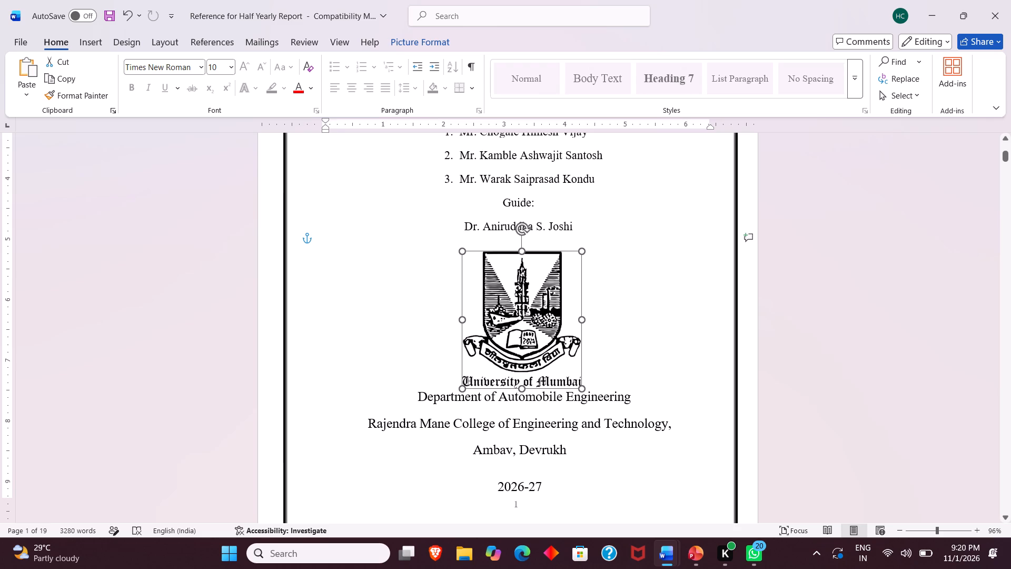
{"action": "left_click_drag", "start_coordinate": [539, 314], "coordinate": [535, 314]}
{"action": "left_click", "coordinate": [764, 291]}
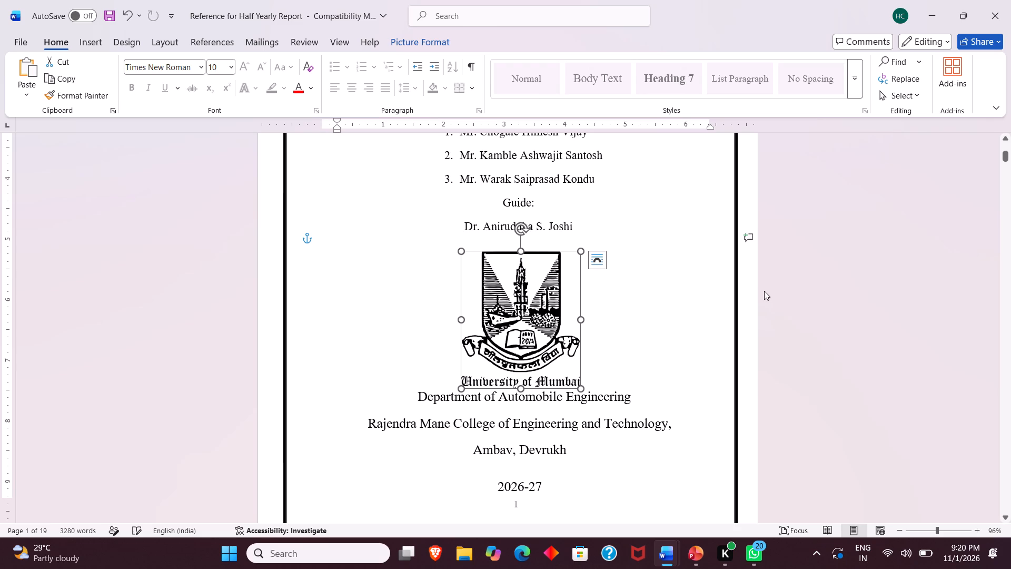
Compare the cover page with the second title page and check the font size of the cover title.
{"action": "scroll", "coordinate": [536, 310], "scroll_direction": "down", "scroll_amount": 5}
{"action": "scroll", "coordinate": [424, 327], "scroll_direction": "down", "scroll_amount": 4}
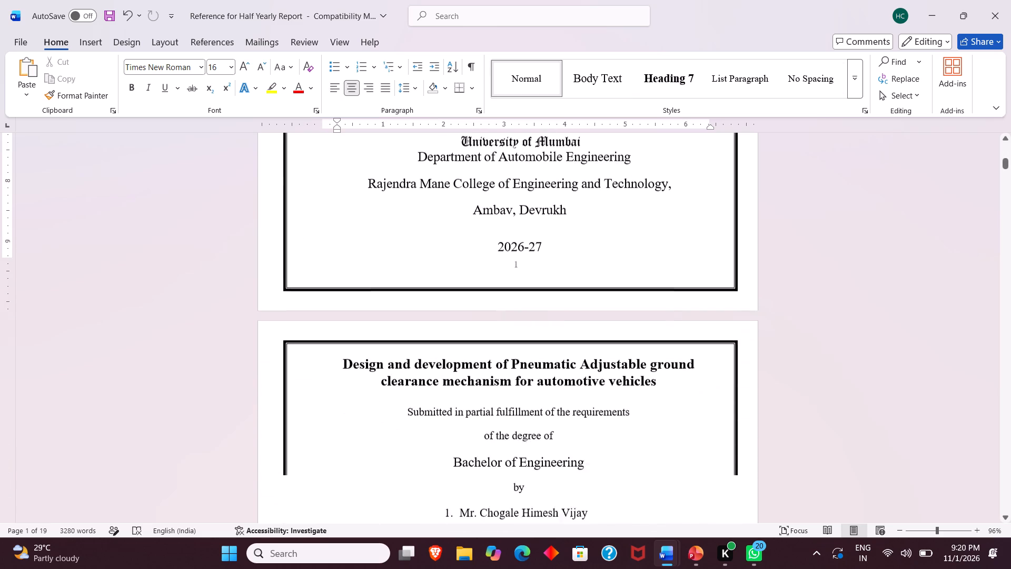
{"action": "scroll", "coordinate": [431, 341], "scroll_direction": "down", "scroll_amount": 6}
{"action": "scroll", "coordinate": [428, 355], "scroll_direction": "up", "scroll_amount": 4}
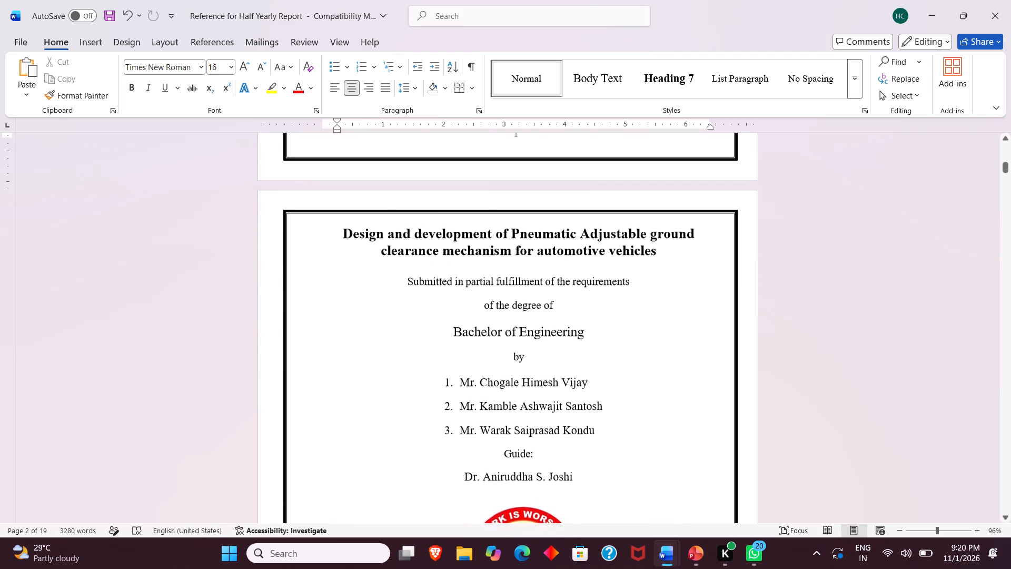
{"action": "scroll", "coordinate": [428, 355], "scroll_direction": "up", "scroll_amount": 1}
{"action": "scroll", "coordinate": [428, 355], "scroll_direction": "up", "scroll_amount": 20}
{"action": "scroll", "coordinate": [428, 355], "scroll_direction": "up", "scroll_amount": 1}
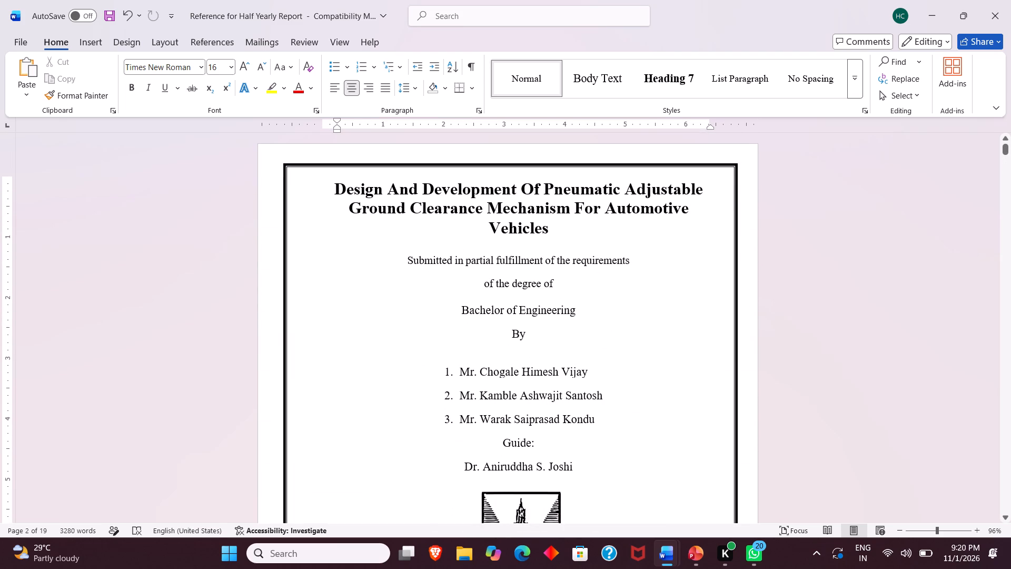
{"action": "left_click_drag", "start_coordinate": [523, 231], "coordinate": [463, 221]}
{"action": "left_click", "coordinate": [519, 219]}
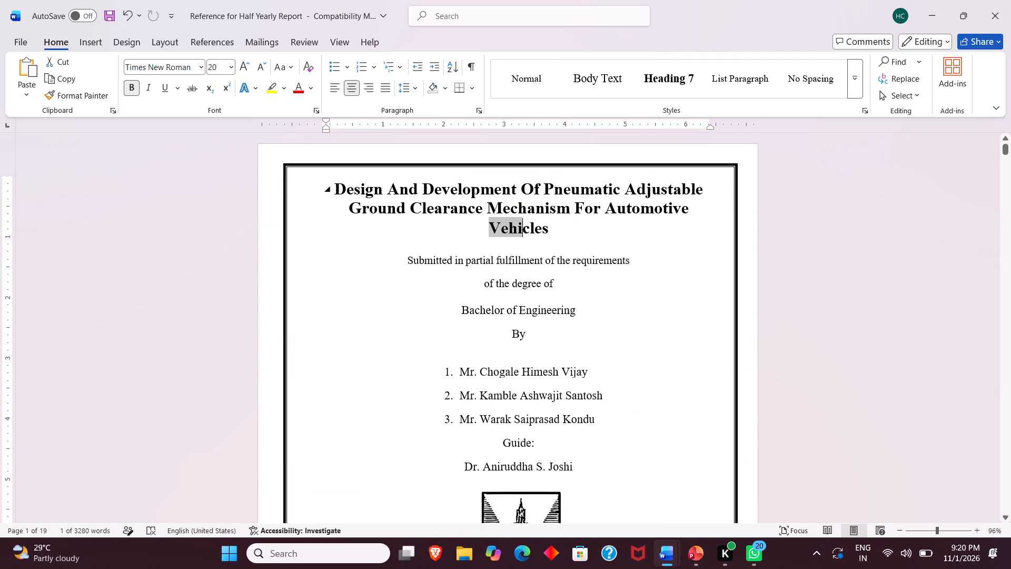
{"action": "left_click_drag", "start_coordinate": [548, 225], "coordinate": [473, 209]}
Set the project title on the second page to font size 20, matching the cover title.
{"action": "scroll", "coordinate": [466, 232], "scroll_direction": "down", "scroll_amount": 12}
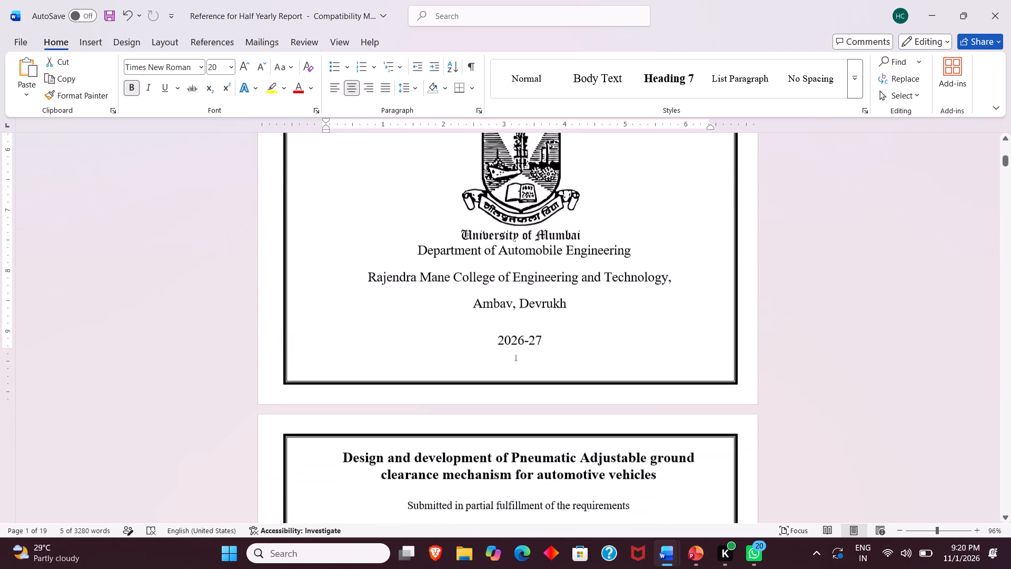
{"action": "scroll", "coordinate": [474, 355], "scroll_direction": "down", "scroll_amount": 3}
{"action": "left_click_drag", "start_coordinate": [660, 412], "coordinate": [557, 413]}
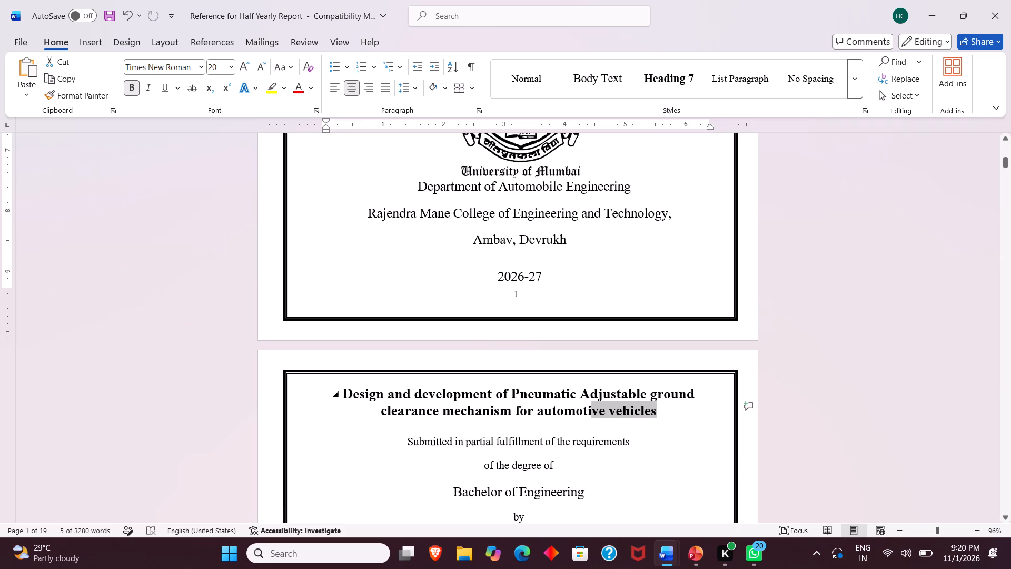
{"action": "left_click_drag", "start_coordinate": [557, 413], "coordinate": [342, 399]}
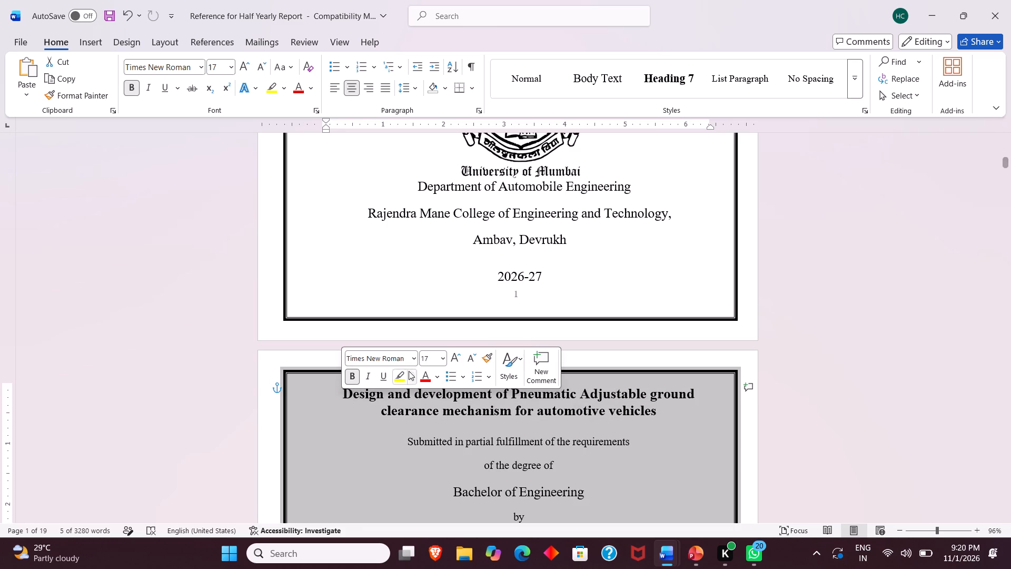
{"action": "left_click", "coordinate": [434, 360]}
{"action": "type", "text": "20"}
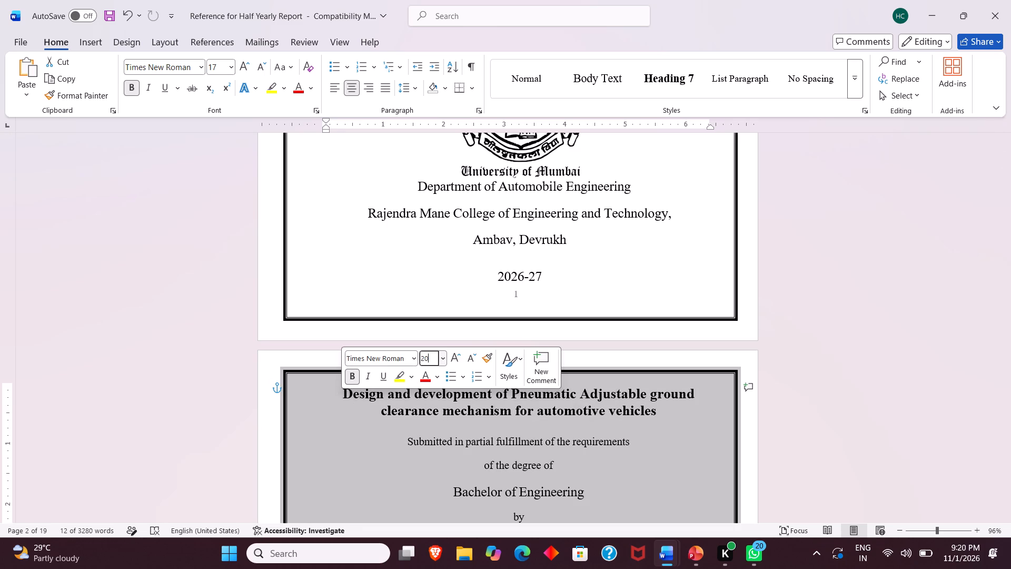
{"action": "key", "text": "Return"}
Select the numbered student list through the guide's name on the second page and open their font size for editing.
{"action": "scroll", "coordinate": [460, 373], "scroll_direction": "down", "scroll_amount": 5}
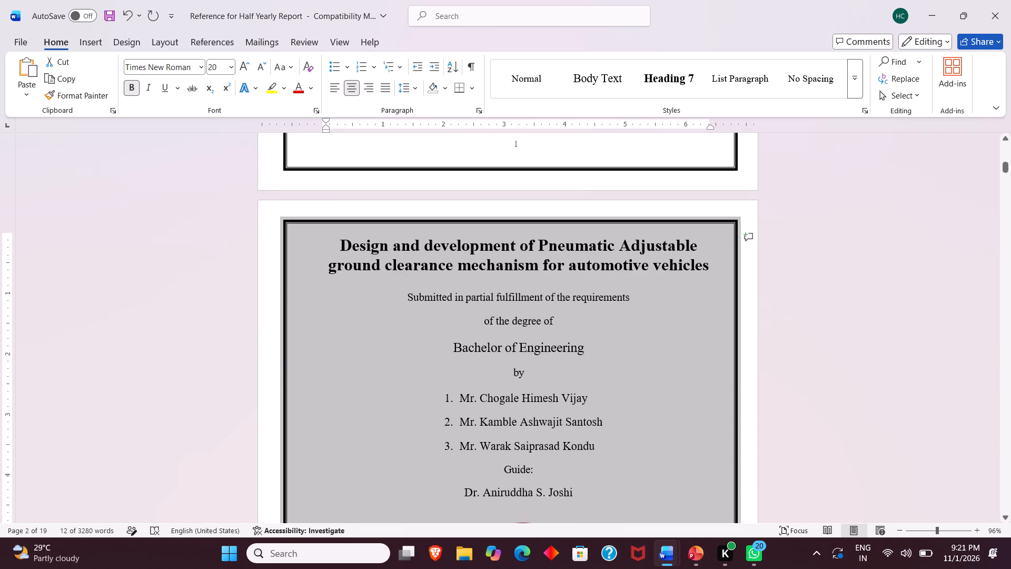
{"action": "left_click", "coordinate": [528, 351]}
{"action": "scroll", "coordinate": [587, 446], "scroll_direction": "down", "scroll_amount": 3}
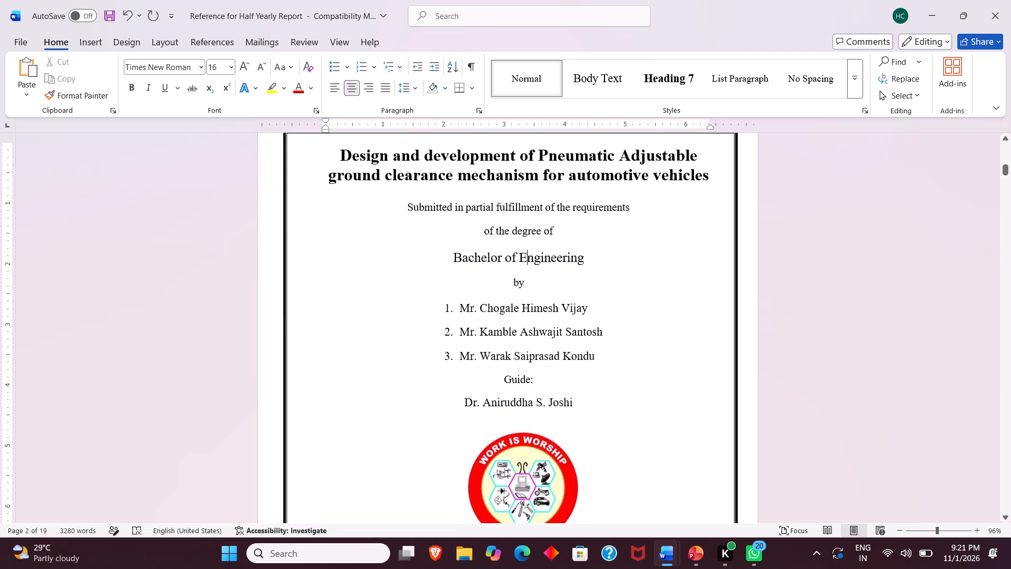
{"action": "left_click_drag", "start_coordinate": [581, 402], "coordinate": [403, 205]}
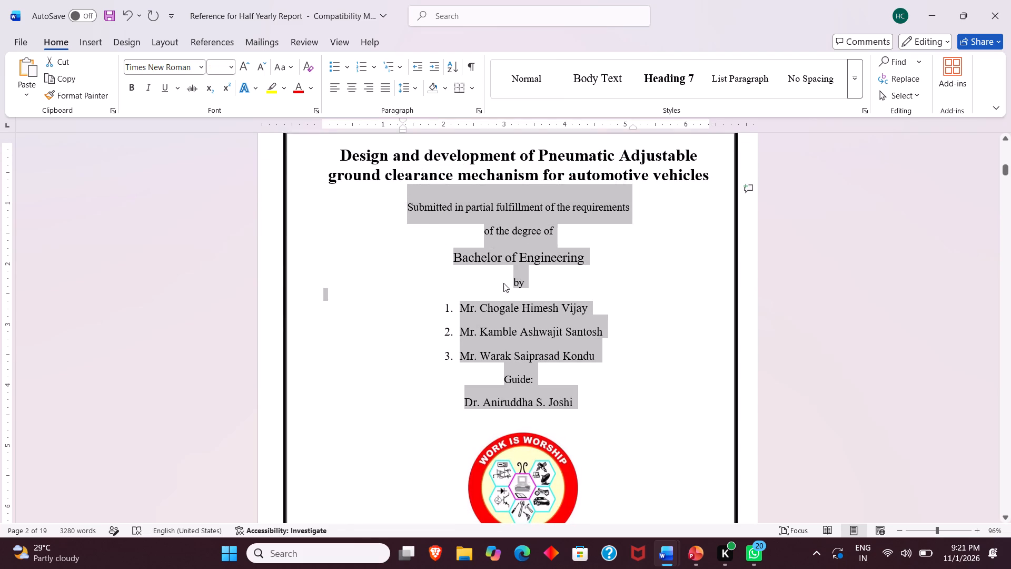
{"action": "left_click", "coordinate": [582, 371]}
{"action": "left_click_drag", "start_coordinate": [590, 406], "coordinate": [440, 306]}
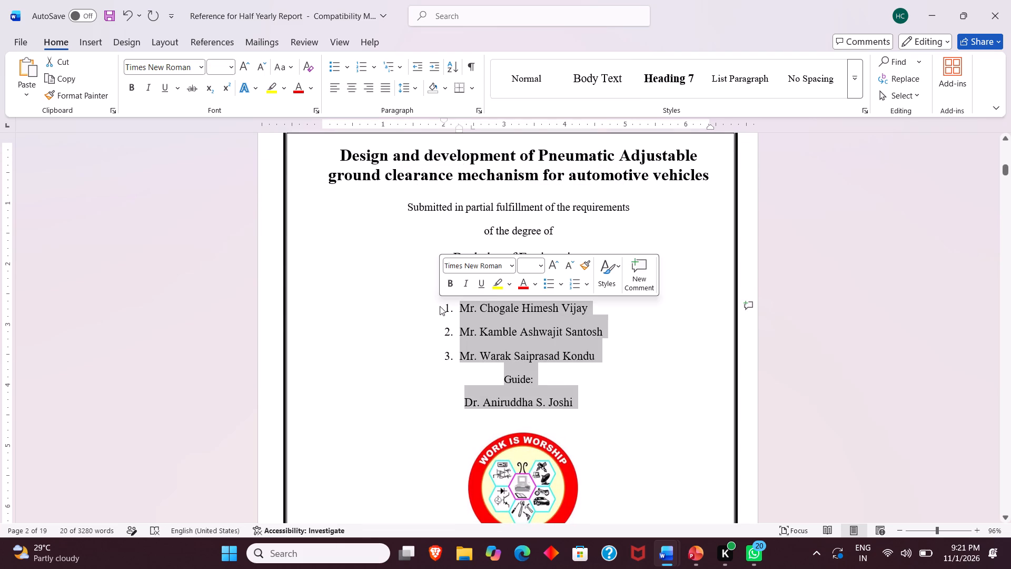
{"action": "left_click", "coordinate": [526, 262]}
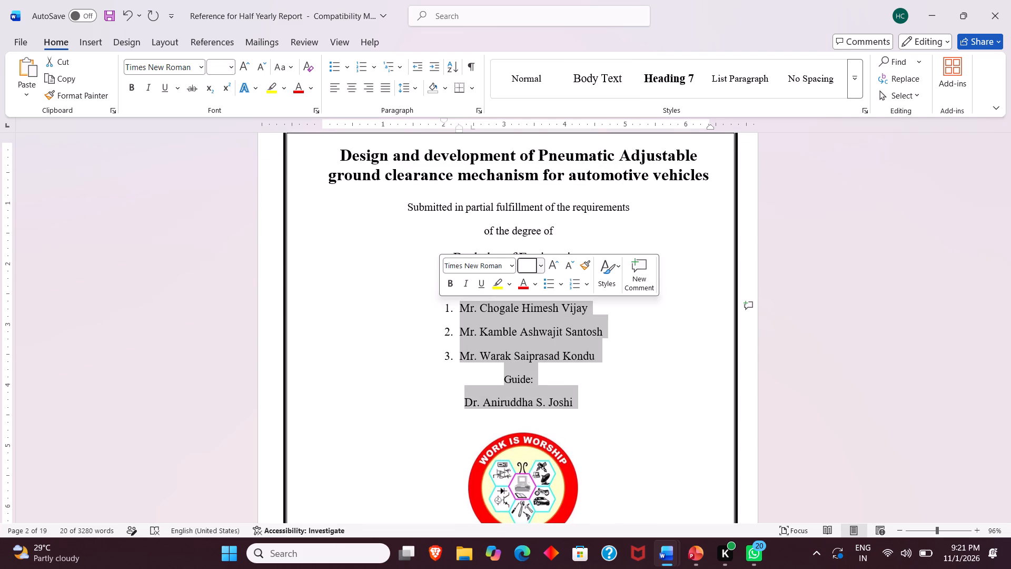
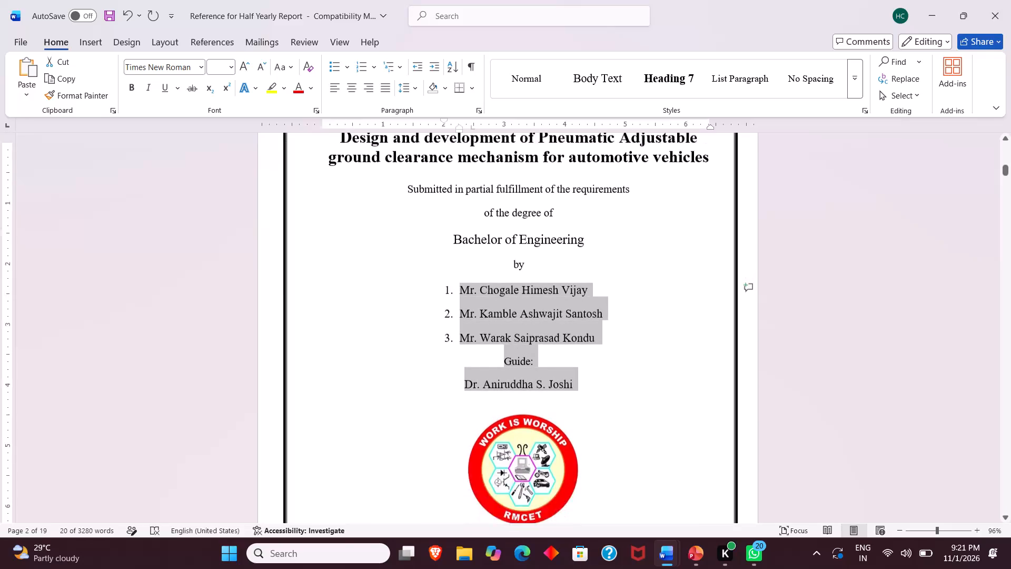
Set the numbered student list through the guide's name on the second title page to font size 16.
{"action": "scroll", "coordinate": [526, 262], "scroll_direction": "up", "scroll_amount": 8}
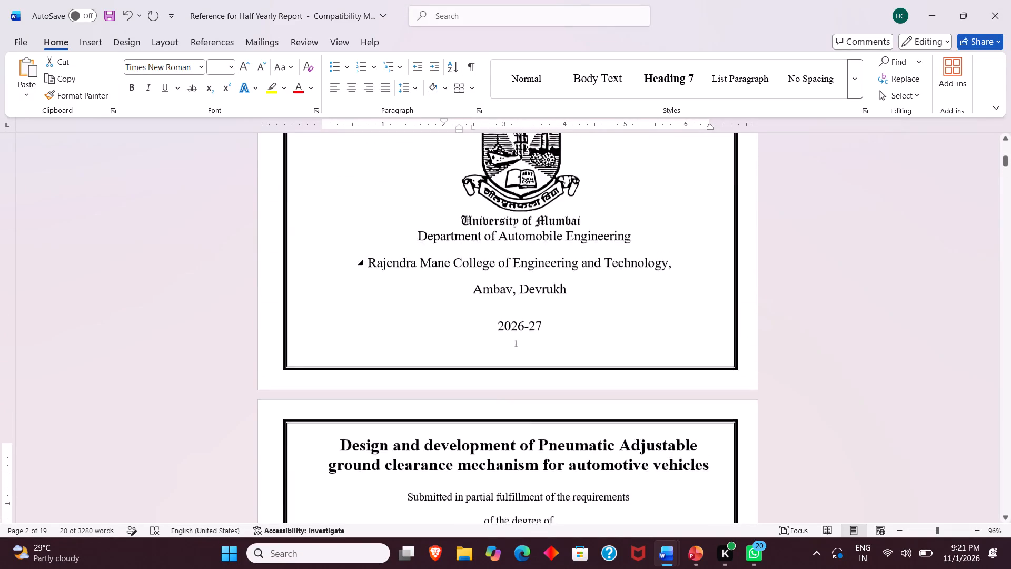
{"action": "scroll", "coordinate": [526, 262], "scroll_direction": "up", "scroll_amount": 16}
{"action": "scroll", "coordinate": [526, 262], "scroll_direction": "down", "scroll_amount": 13}
{"action": "scroll", "coordinate": [526, 262], "scroll_direction": "up", "scroll_amount": 1}
{"action": "scroll", "coordinate": [526, 262], "scroll_direction": "down", "scroll_amount": 17}
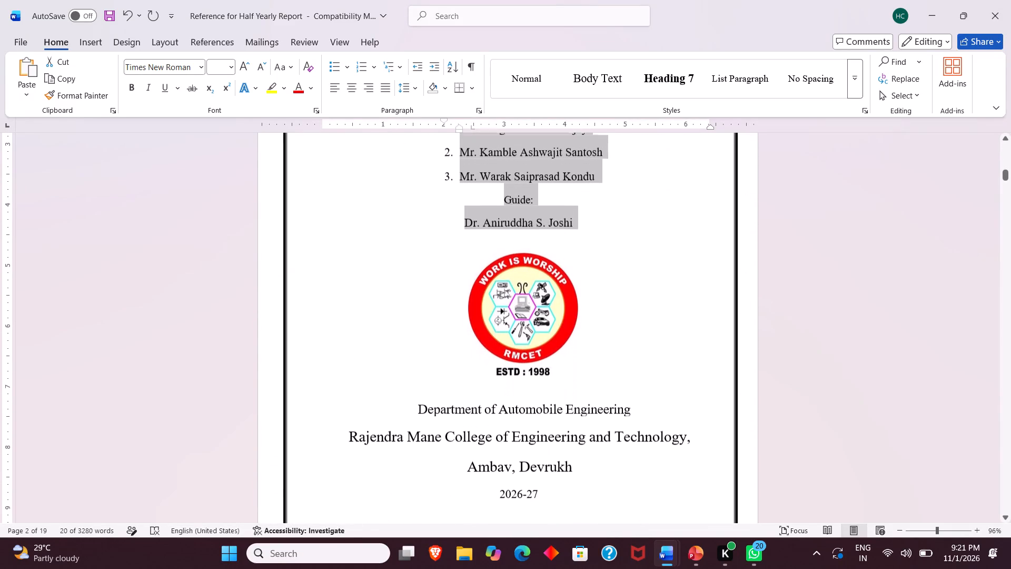
{"action": "scroll", "coordinate": [526, 262], "scroll_direction": "down", "scroll_amount": 1}
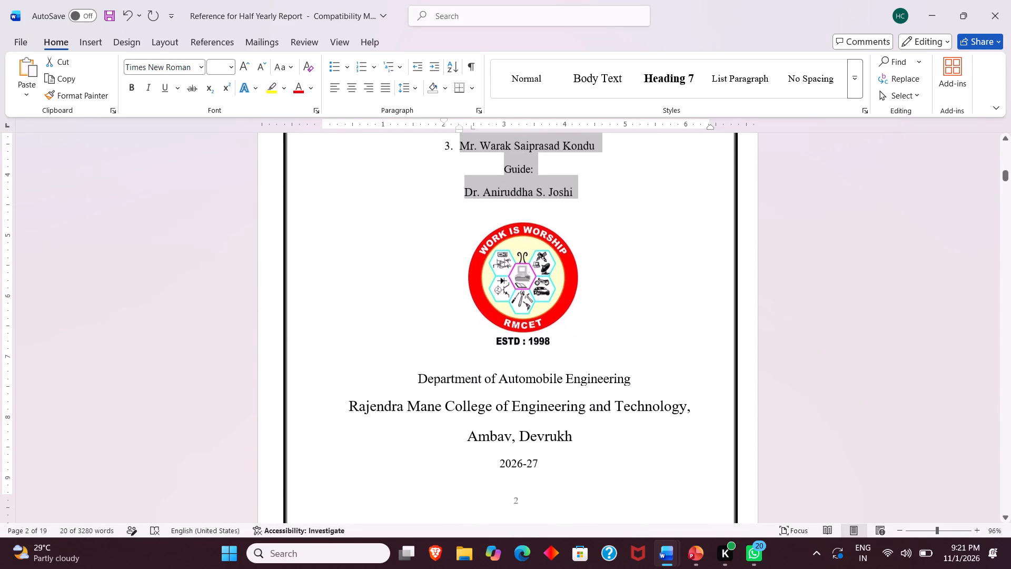
{"action": "scroll", "coordinate": [526, 262], "scroll_direction": "down", "scroll_amount": 1}
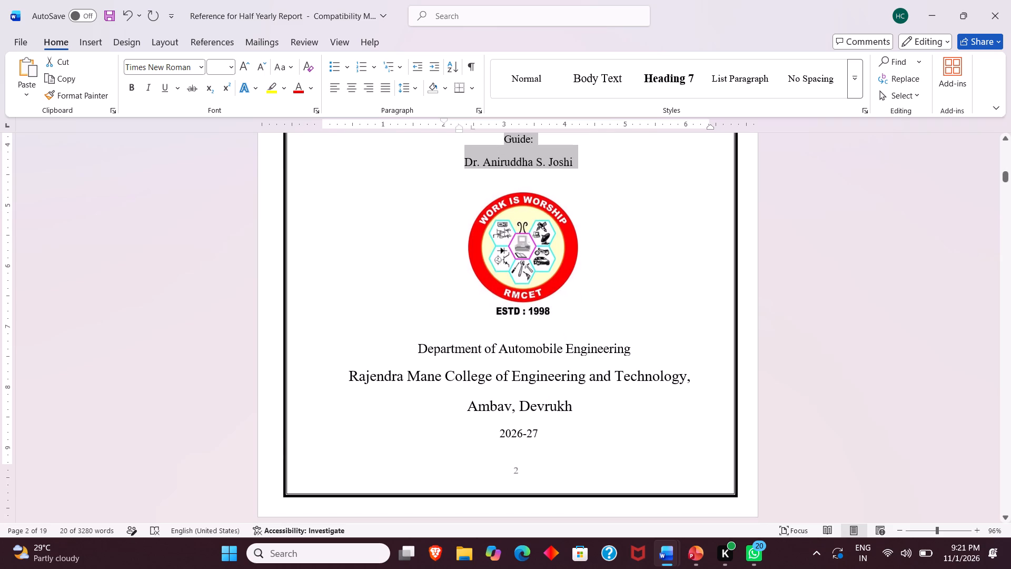
{"action": "scroll", "coordinate": [526, 262], "scroll_direction": "up", "scroll_amount": 1}
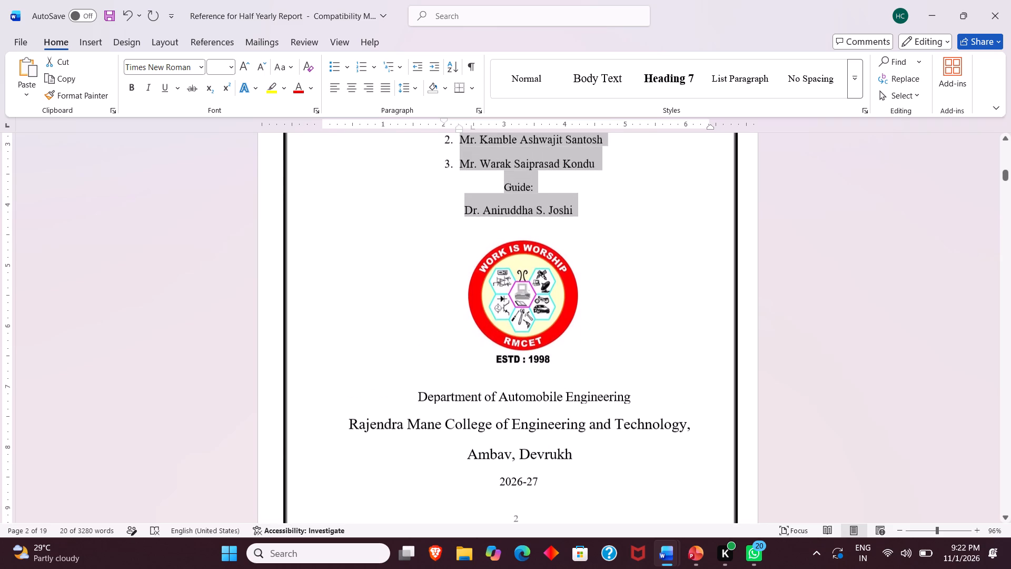
{"action": "scroll", "coordinate": [526, 262], "scroll_direction": "up", "scroll_amount": 2}
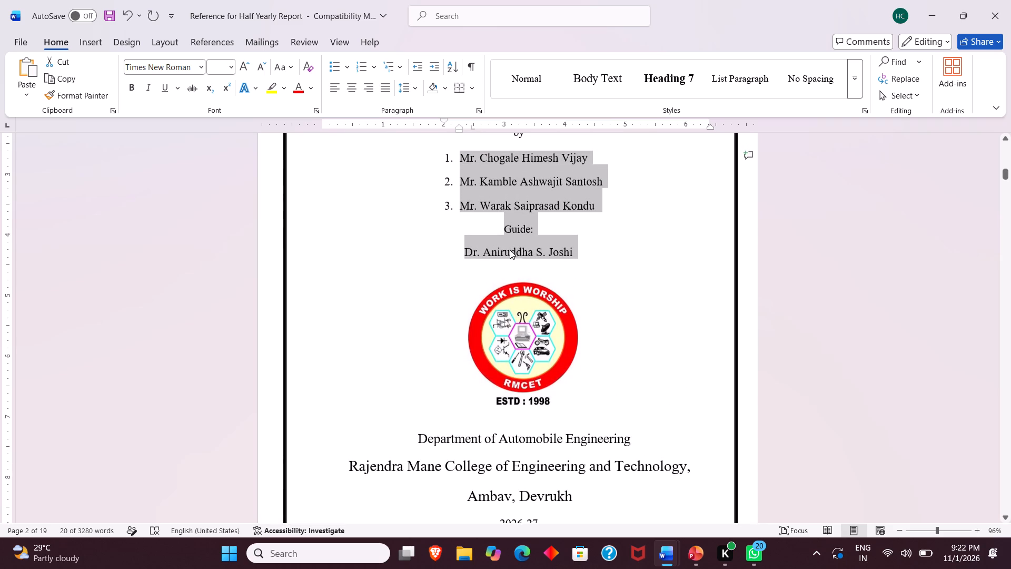
{"action": "right_click", "coordinate": [508, 244]}
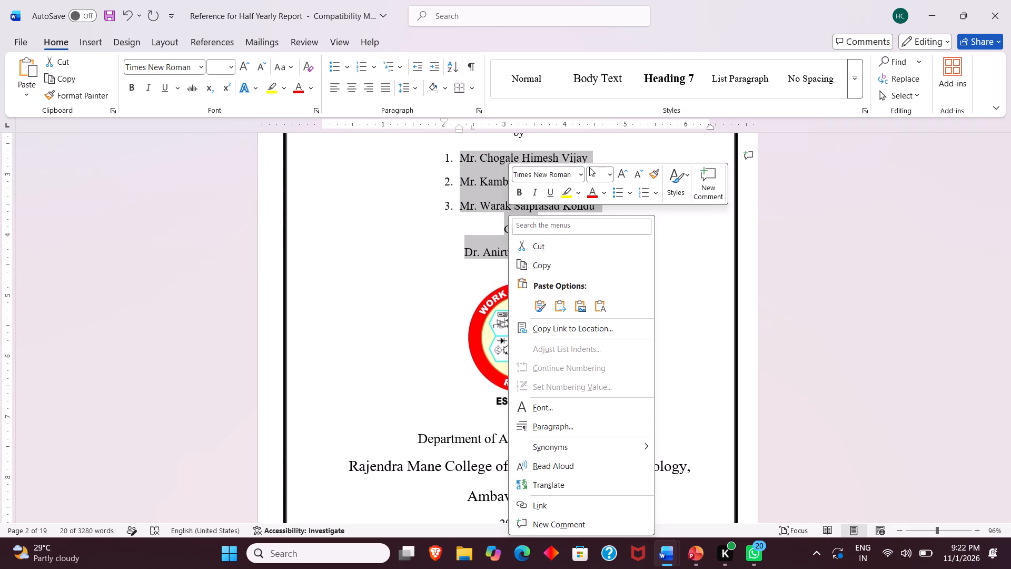
{"action": "left_click", "coordinate": [592, 172]}
{"action": "key", "text": "1"}
{"action": "key", "text": "6"}
{"action": "key", "text": "Return"}
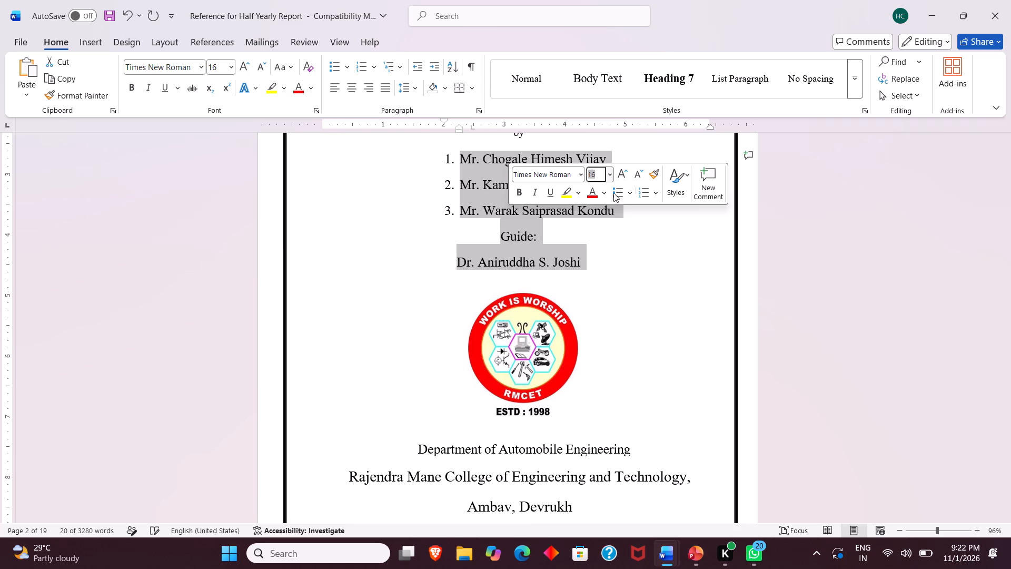
{"action": "scroll", "coordinate": [579, 238], "scroll_direction": "up", "scroll_amount": 3}
{"action": "scroll", "coordinate": [579, 238], "scroll_direction": "down", "scroll_amount": 8}
{"action": "scroll", "coordinate": [579, 238], "scroll_direction": "up", "scroll_amount": 3}
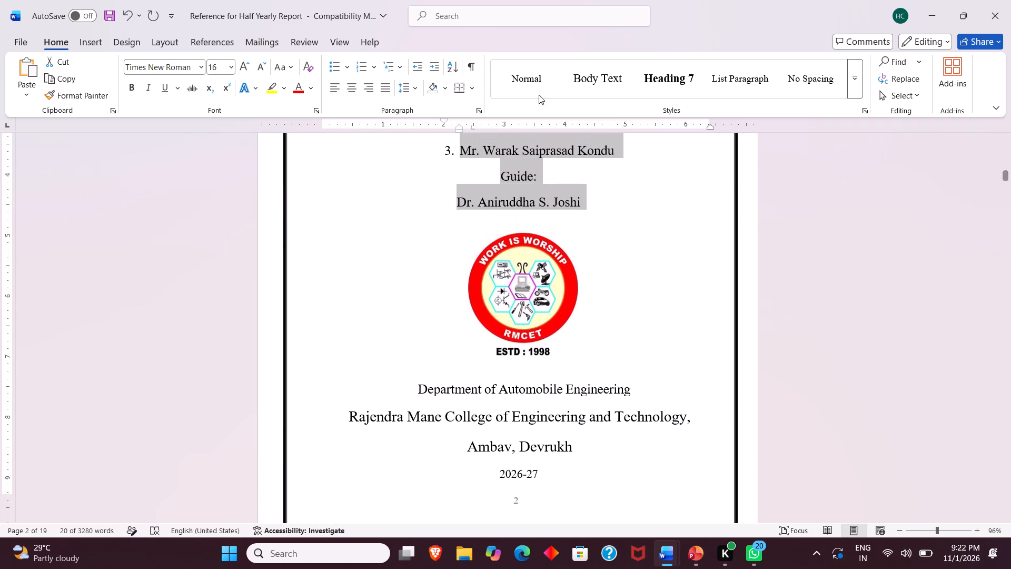
{"action": "left_click", "coordinate": [785, 379]}
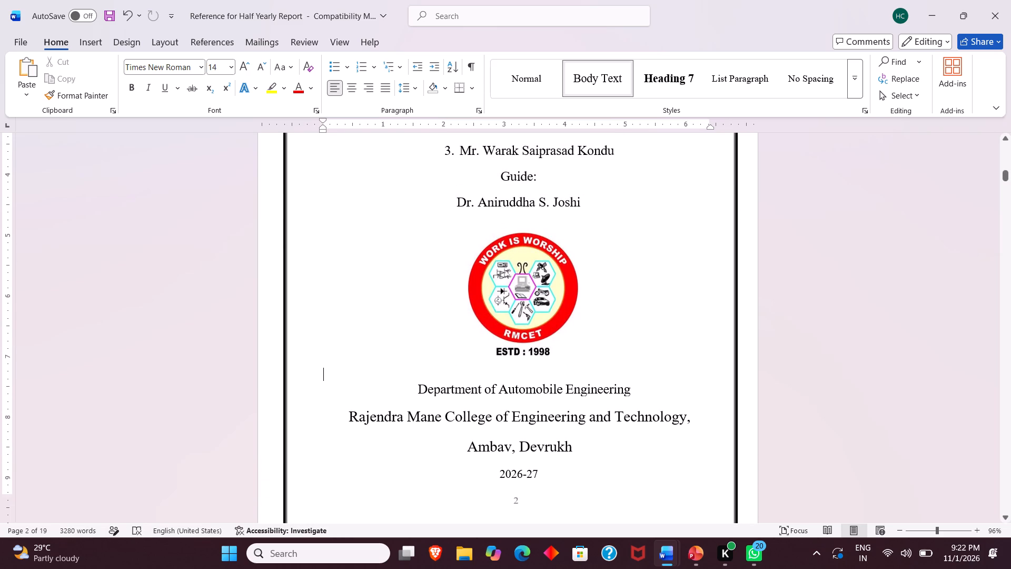
Review the second title page's layout from the project title down to 2026-27.
{"action": "scroll", "coordinate": [722, 398], "scroll_direction": "down", "scroll_amount": 2}
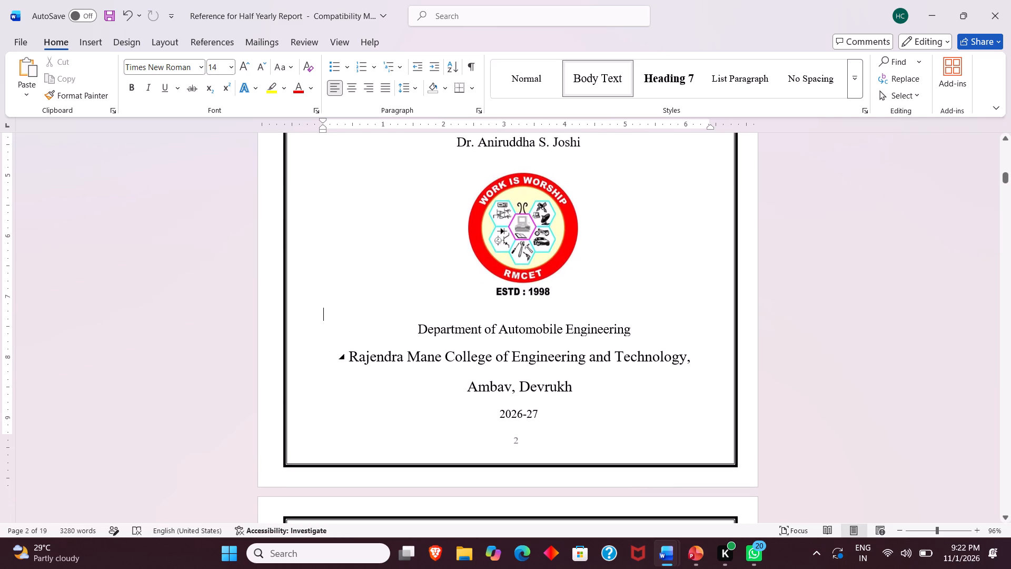
{"action": "scroll", "coordinate": [681, 411], "scroll_direction": "down", "scroll_amount": 1}
{"action": "scroll", "coordinate": [681, 412], "scroll_direction": "up", "scroll_amount": 1}
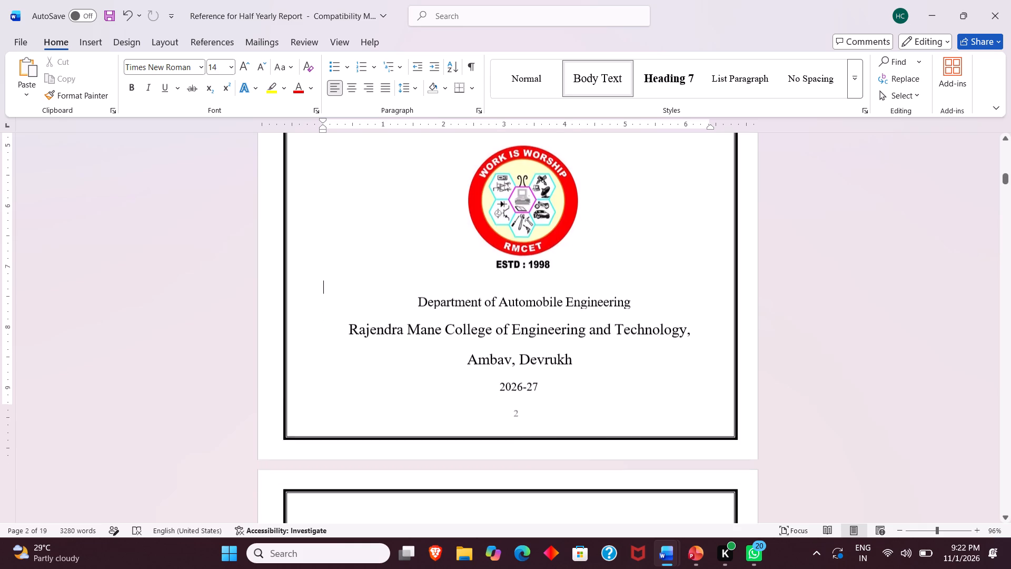
{"action": "scroll", "coordinate": [681, 412], "scroll_direction": "down", "scroll_amount": 1}
{"action": "scroll", "coordinate": [681, 412], "scroll_direction": "up", "scroll_amount": 10}
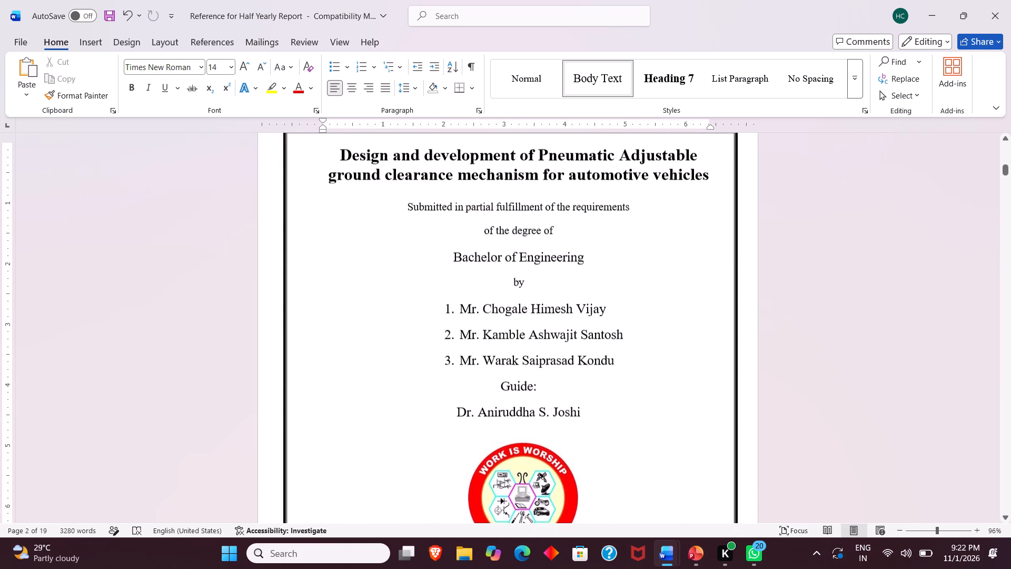
{"action": "scroll", "coordinate": [671, 408], "scroll_direction": "up", "scroll_amount": 1}
{"action": "scroll", "coordinate": [584, 407], "scroll_direction": "up", "scroll_amount": 1}
{"action": "scroll", "coordinate": [590, 405], "scroll_direction": "down", "scroll_amount": 2}
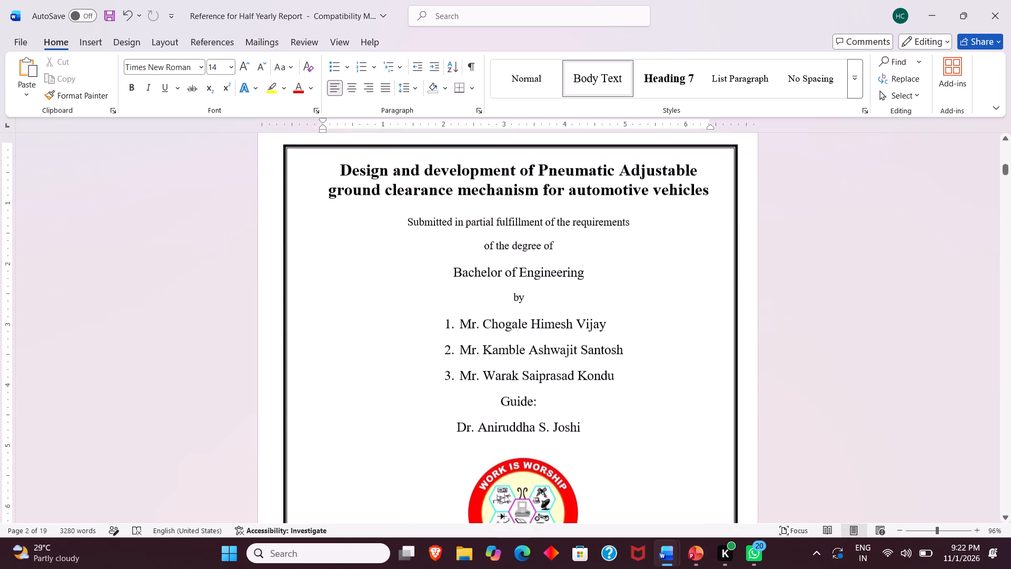
{"action": "scroll", "coordinate": [590, 405], "scroll_direction": "down", "scroll_amount": 2}
{"action": "scroll", "coordinate": [590, 405], "scroll_direction": "up", "scroll_amount": 4}
{"action": "scroll", "coordinate": [590, 405], "scroll_direction": "down", "scroll_amount": 1}
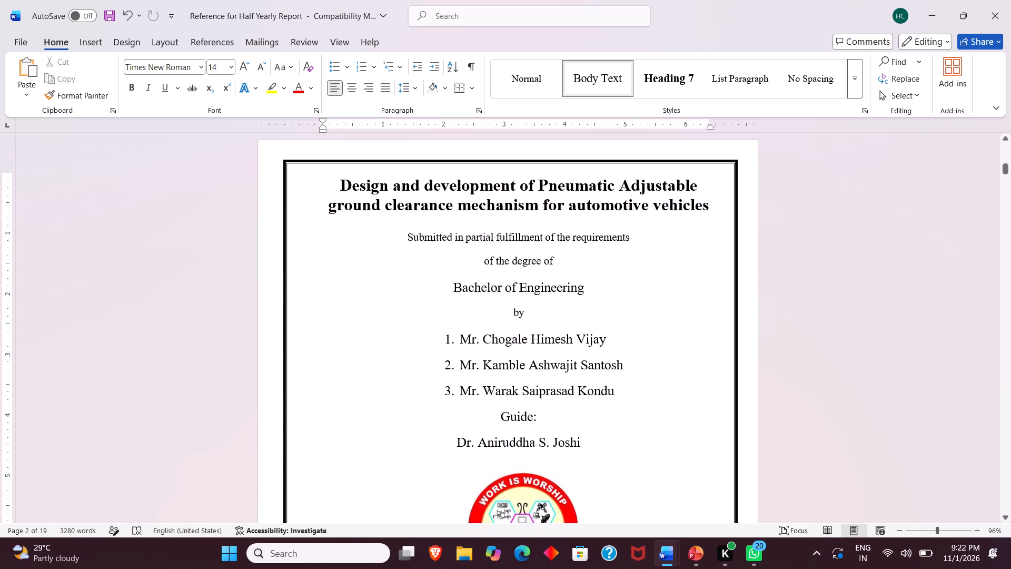
{"action": "scroll", "coordinate": [590, 405], "scroll_direction": "up", "scroll_amount": 1}
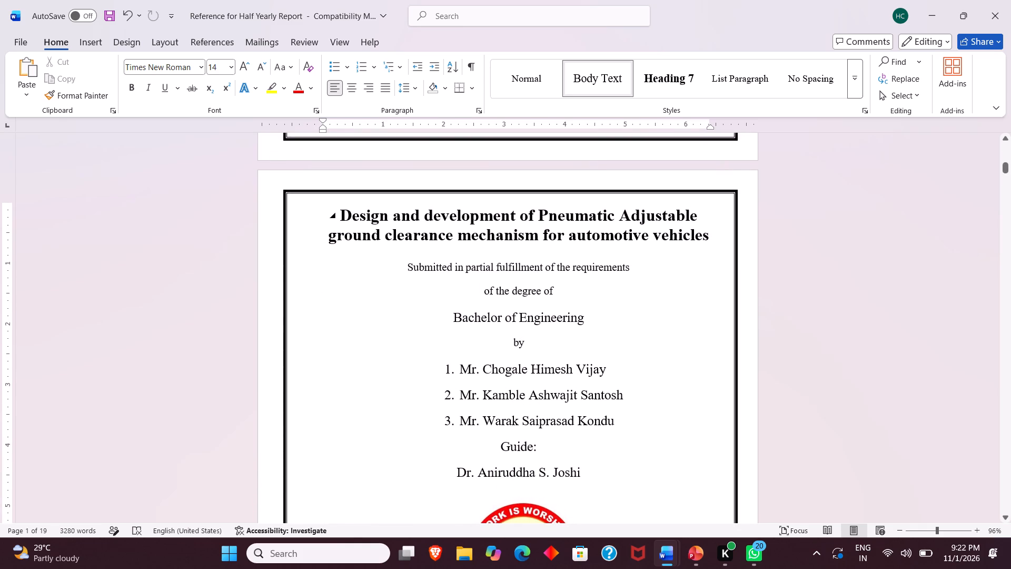
Capitalise the first letter of "Development" in the project title on the second page.
{"action": "left_click", "coordinate": [433, 210]}
{"action": "key", "text": "BackSpace"}
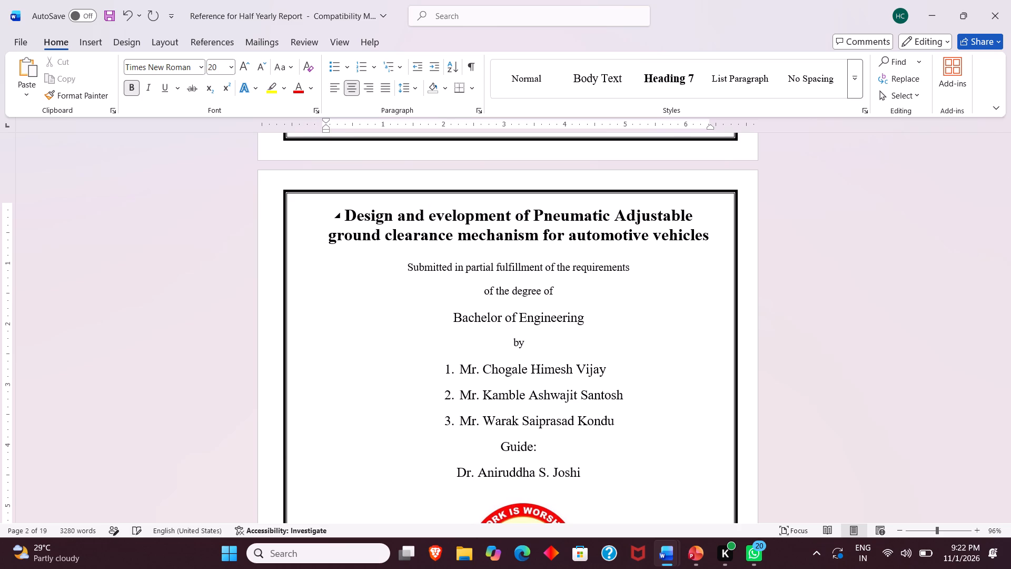
{"action": "key", "text": "d"}
Capitalise the first letter of "Vehicles" at the end of the second page's project title.
{"action": "key", "text": "Right"}
{"action": "key", "text": "Right"}
{"action": "key", "text": "Right"}
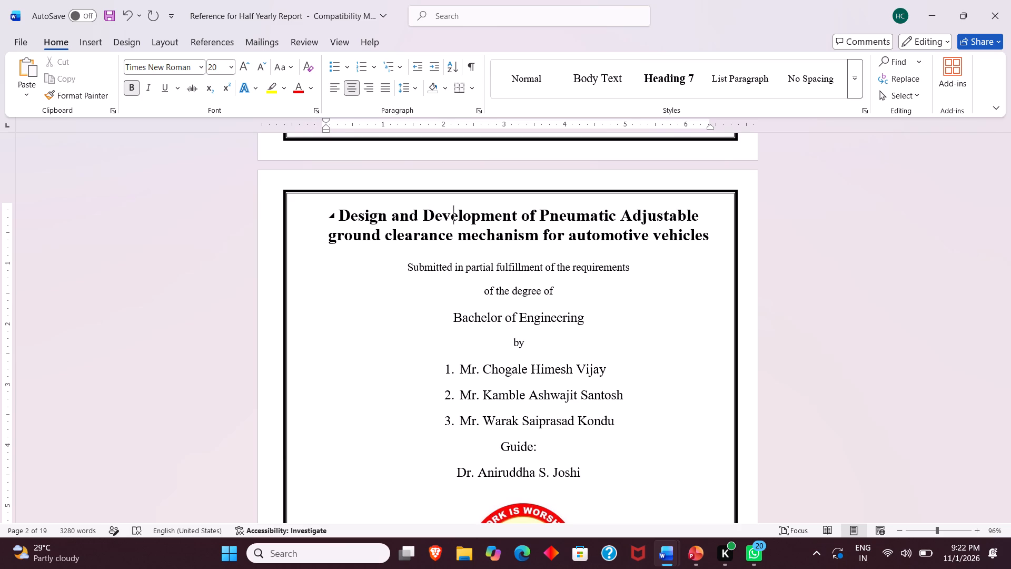
{"action": "key", "text": "Right"}
{"action": "key", "text": "Left"}
{"action": "key", "text": "Right"}
{"action": "key", "text": "Right"}
{"action": "key", "text": "Right"}
{"action": "key", "text": "Right"}
{"action": "key", "text": "Right"}
{"action": "key", "text": "Right"}
{"action": "key", "text": "Right"}
{"action": "key", "text": "Right"}
{"action": "key", "text": "Right"}
{"action": "key", "text": "Right"}
{"action": "key", "text": "Down"}
{"action": "key", "text": "Right"}
{"action": "key", "text": "Right"}
{"action": "key", "text": "Right"}
{"action": "key", "text": "Right"}
{"action": "key", "text": "Right"}
{"action": "key", "text": "Right"}
{"action": "key", "text": "Right"}
{"action": "key", "text": "Right"}
{"action": "key", "text": "Right"}
{"action": "key", "text": "Right"}
{"action": "key", "text": "Right"}
{"action": "key", "text": "Right"}
{"action": "key", "text": "Right"}
{"action": "key", "text": "Right"}
{"action": "key", "text": "Right"}
{"action": "key", "text": "Right"}
{"action": "key", "text": "Right"}
{"action": "key", "text": "BackSpace"}
{"action": "key", "text": "v"}
Capitalise the first letter of "Automotive" in the second page's project title.
{"action": "key", "text": "Left"}
{"action": "key", "text": "Left"}
{"action": "key", "text": "Left"}
{"action": "key", "text": "Left"}
{"action": "key", "text": "Left"}
{"action": "key", "text": "Left"}
{"action": "key", "text": "Left"}
{"action": "key", "text": "Left"}
{"action": "key", "text": "Left"}
{"action": "key", "text": "Left"}
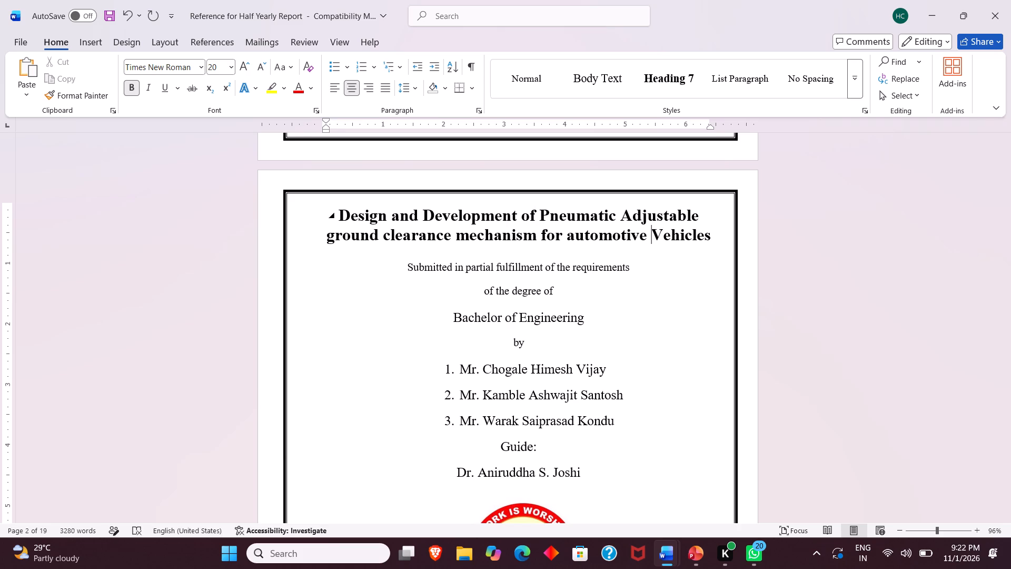
{"action": "key", "text": "Left"}
{"action": "key", "text": "BackSpace"}
{"action": "key", "text": "a"}
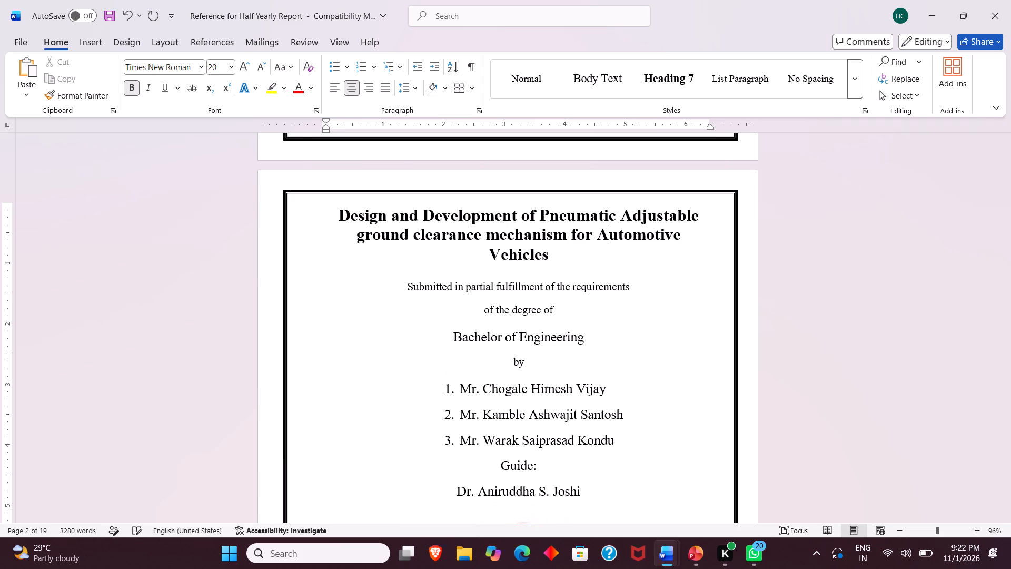
Capitalise the first letter of "Mechanism" in the second page's project title.
{"action": "key", "text": "Left"}
{"action": "key", "text": "Left"}
{"action": "key", "text": "Left"}
{"action": "key", "text": "Left"}
{"action": "key", "text": "Left"}
{"action": "key", "text": "Left"}
{"action": "key", "text": "Left"}
{"action": "key", "text": "Left"}
{"action": "key", "text": "Left"}
{"action": "key", "text": "Left"}
{"action": "key", "text": "Left"}
{"action": "key", "text": "Left"}
{"action": "key", "text": "Left"}
{"action": "key", "text": "Left"}
{"action": "key", "text": "BackSpace"}
{"action": "key", "text": "m"}
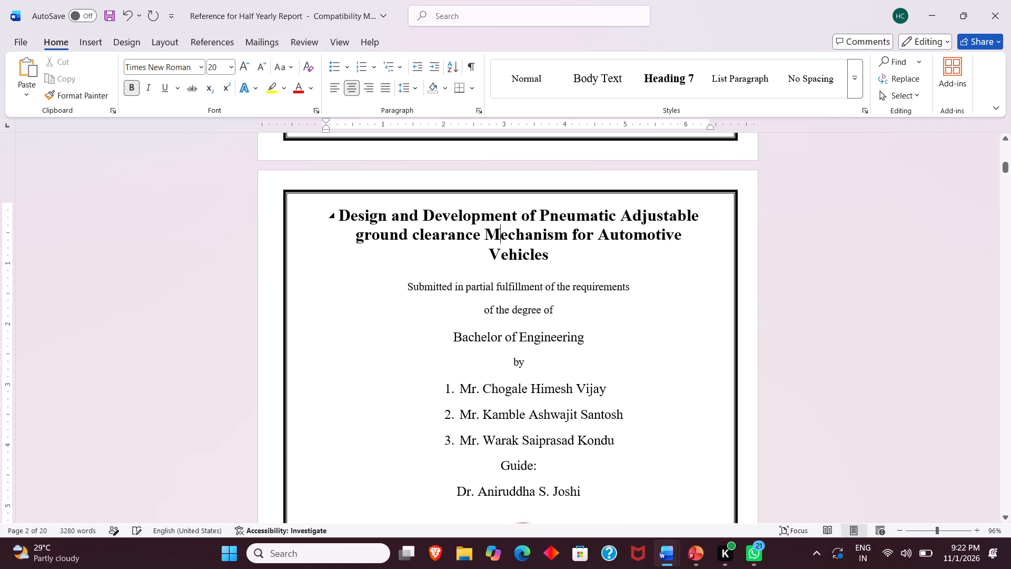
Capitalise the first letter of "Clearance" in the second page's project title.
{"action": "key", "text": "Left"}
{"action": "key", "text": "Left"}
{"action": "key", "text": "Left"}
{"action": "key", "text": "Left"}
{"action": "key", "text": "Left"}
{"action": "key", "text": "Left"}
{"action": "key", "text": "Left"}
{"action": "key", "text": "Left"}
{"action": "key", "text": "Left"}
{"action": "key", "text": "Left"}
{"action": "key", "text": "BackSpace"}
{"action": "key", "text": "c"}
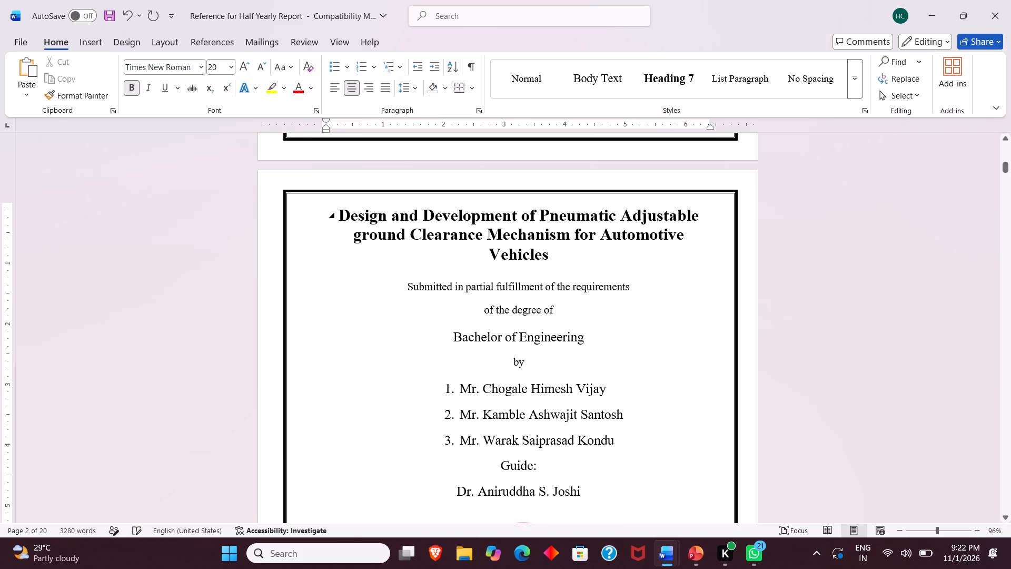
Capitalise the first letter of "Ground" in the second page's project title.
{"action": "key", "text": "Left"}
{"action": "key", "text": "Left"}
{"action": "key", "text": "Left"}
{"action": "key", "text": "Left"}
{"action": "key", "text": "Left"}
{"action": "key", "text": "Left"}
{"action": "key", "text": "Left"}
{"action": "key", "text": "BackSpace"}
{"action": "key", "text": "g"}
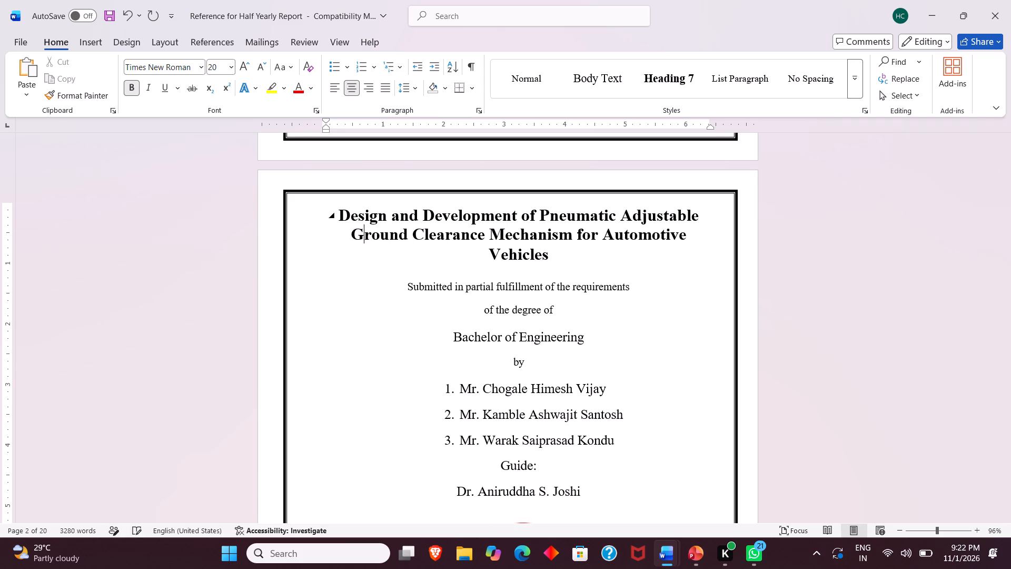
Change "For" to lowercase "for" in the first page's project title.
{"action": "scroll", "coordinate": [613, 457], "scroll_direction": "down", "scroll_amount": 6}
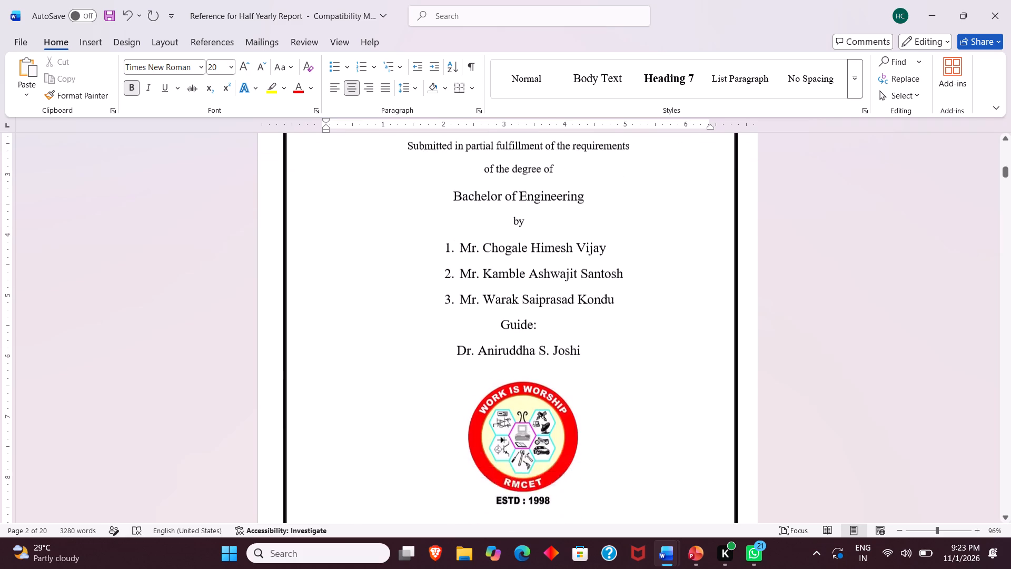
{"action": "scroll", "coordinate": [571, 395], "scroll_direction": "down", "scroll_amount": 5}
{"action": "scroll", "coordinate": [576, 387], "scroll_direction": "up", "scroll_amount": 6}
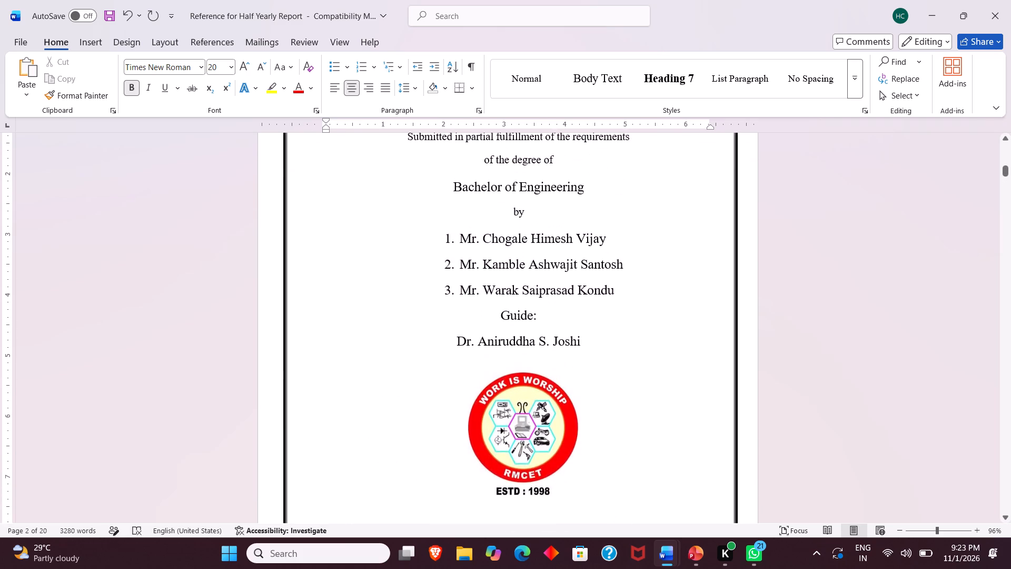
{"action": "scroll", "coordinate": [574, 396], "scroll_direction": "up", "scroll_amount": 15}
{"action": "scroll", "coordinate": [574, 396], "scroll_direction": "up", "scroll_amount": 6}
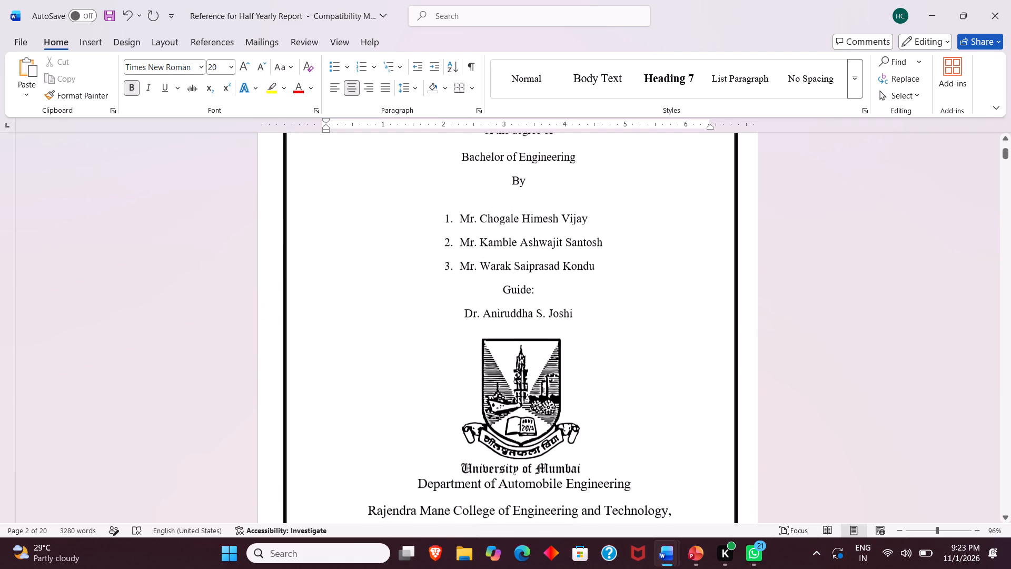
{"action": "scroll", "coordinate": [574, 396], "scroll_direction": "up", "scroll_amount": 5}
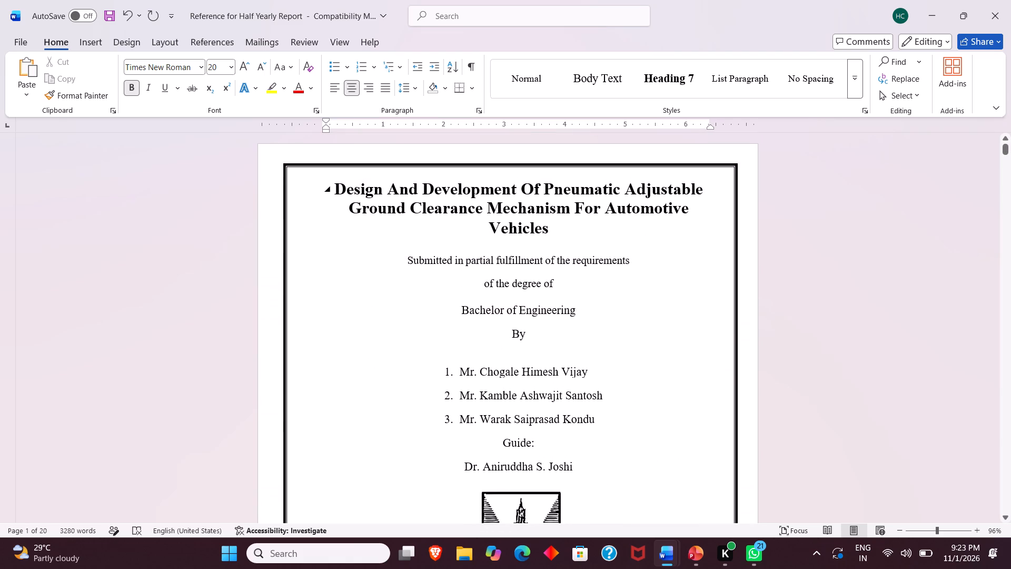
{"action": "left_click", "coordinate": [579, 205]}
{"action": "key", "text": "BackSpace"}
{"action": "key", "text": "f"}
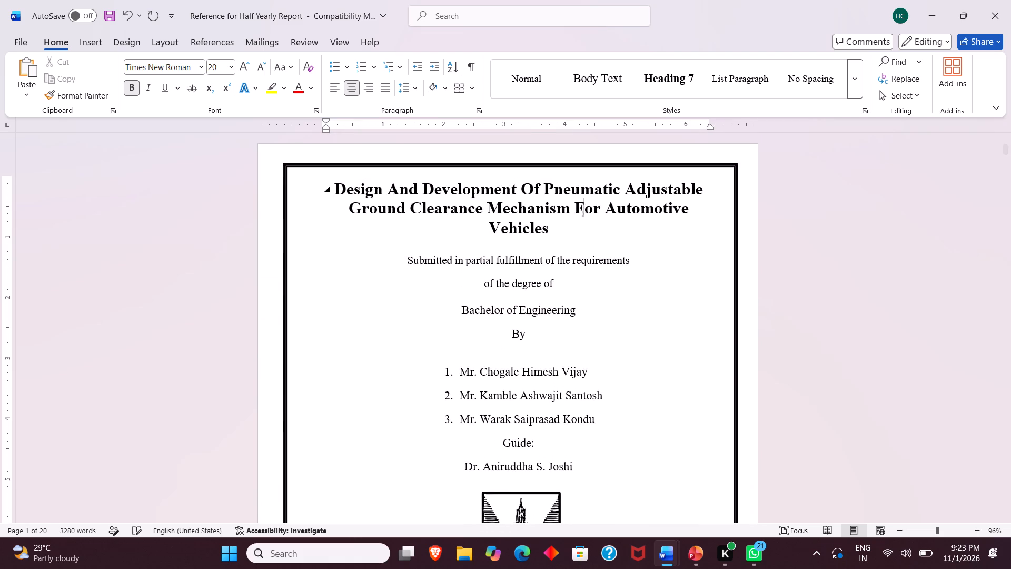
{"action": "key", "text": "BackSpace"}
{"action": "key", "text": "f"}
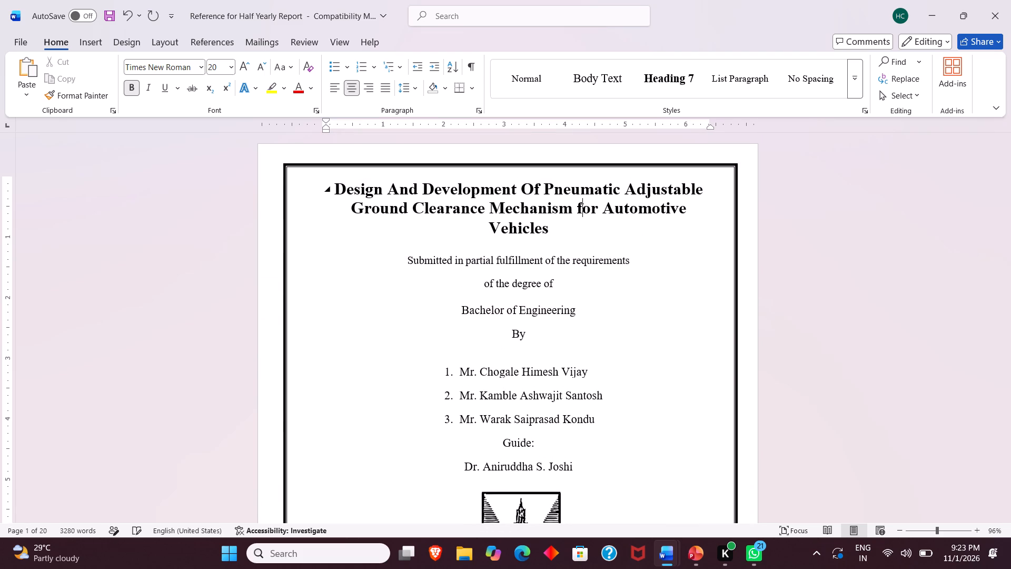
Change "Of" to lowercase "of" in the first page's project title.
{"action": "key", "text": "Up"}
{"action": "key", "text": "Left"}
{"action": "key", "text": "Left"}
{"action": "key", "text": "Left"}
{"action": "key", "text": "Left"}
{"action": "key", "text": "Left"}
{"action": "key", "text": "Left"}
{"action": "key", "text": "BackSpace"}
{"action": "key", "text": "o"}
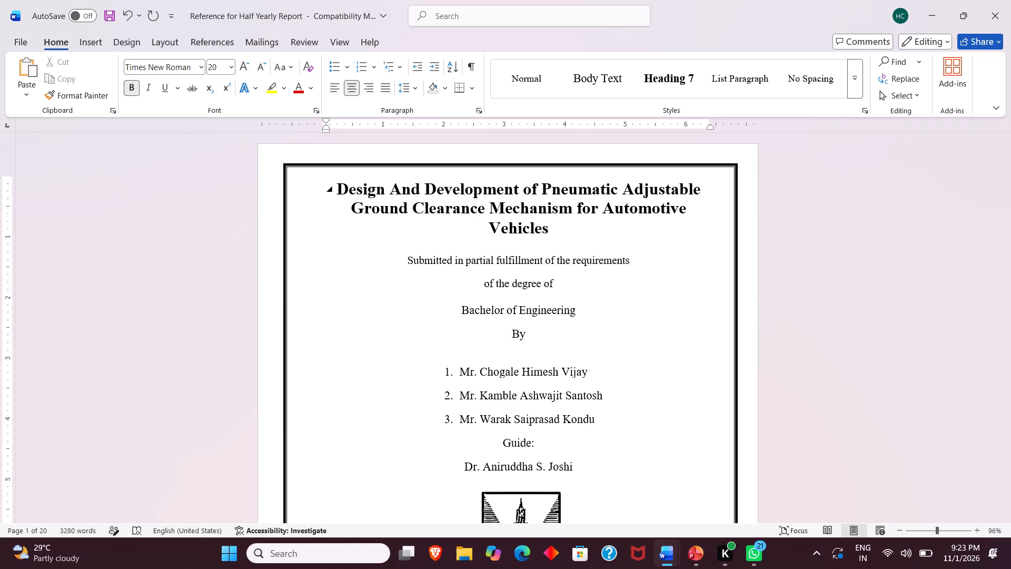
Place the text cursor just after the "A" of "And" in the first page's project title.
{"action": "key", "text": "Left"}
{"action": "key", "text": "Left"}
{"action": "key", "text": "Left"}
{"action": "key", "text": "Left"}
{"action": "key", "text": "Left"}
{"action": "key", "text": "Left"}
{"action": "key", "text": "Left"}
{"action": "key", "text": "Left"}
{"action": "key", "text": "Left"}
{"action": "key", "text": "Left"}
{"action": "key", "text": "Left"}
{"action": "key", "text": "Left"}
{"action": "key", "text": "Left"}
{"action": "key", "text": "Left"}
{"action": "key", "text": "Left"}
{"action": "key", "text": "Left"}
Replace the capital "A" of "And" with a lowercase "a" in the first page's project title.
{"action": "key", "text": "BackSpace"}
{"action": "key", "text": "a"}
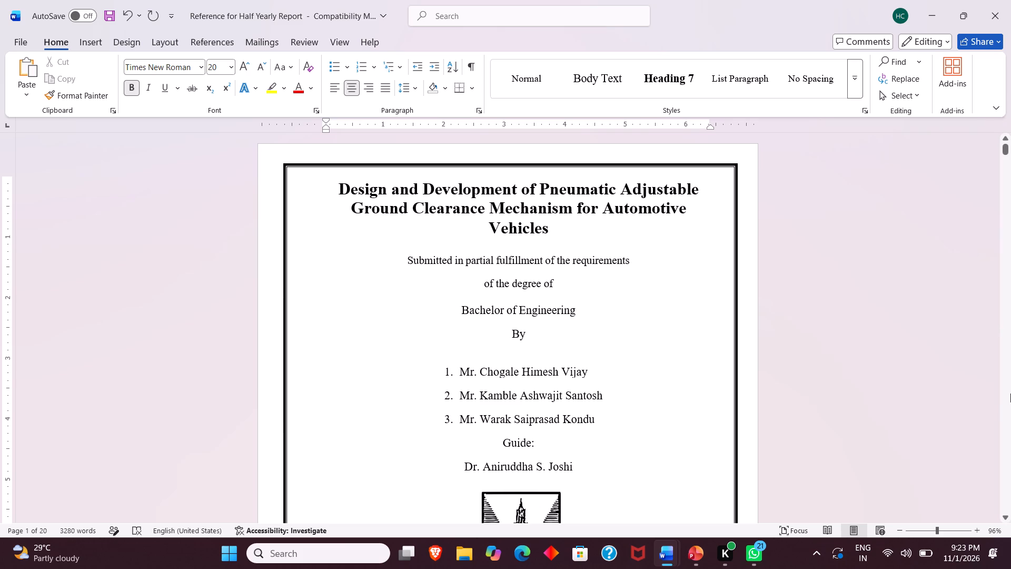
Review the second title page from its project title down to the college name and the academic year that follows.
{"action": "scroll", "coordinate": [1010, 394], "scroll_direction": "down", "scroll_amount": 20}
{"action": "scroll", "coordinate": [1010, 394], "scroll_direction": "down", "scroll_amount": 1}
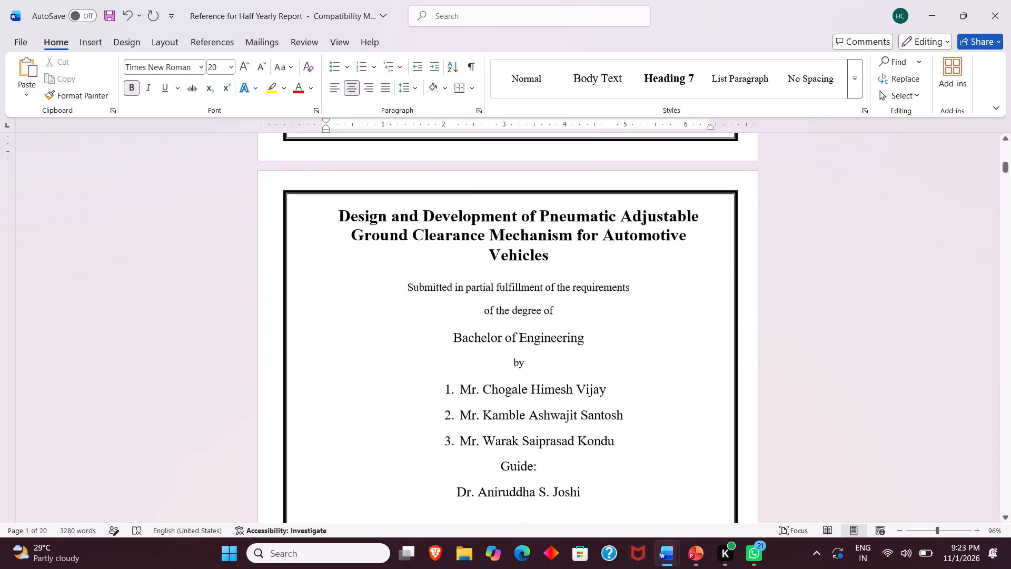
{"action": "scroll", "coordinate": [916, 328], "scroll_direction": "down", "scroll_amount": 14}
{"action": "scroll", "coordinate": [915, 327], "scroll_direction": "up", "scroll_amount": 2}
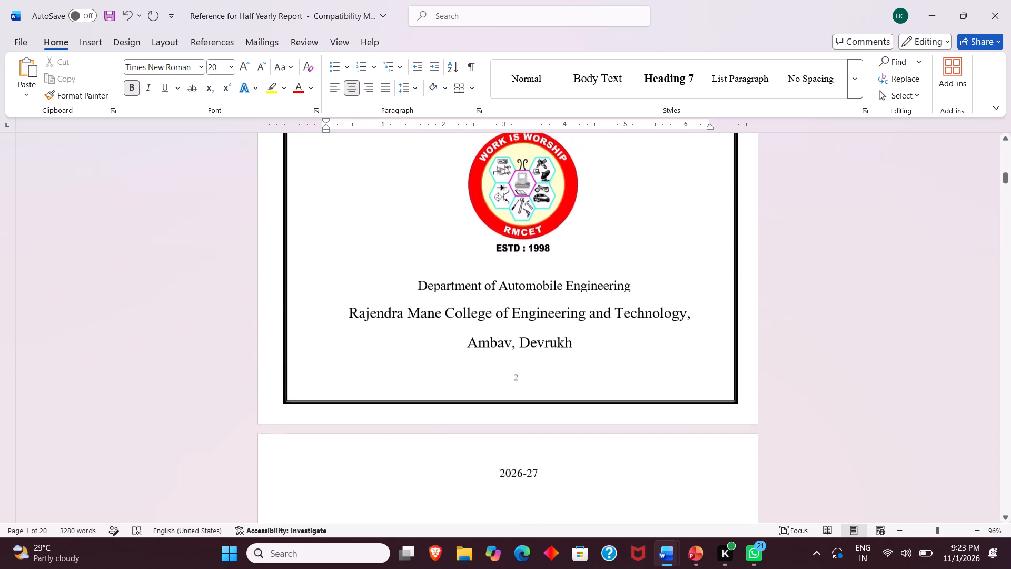
{"action": "scroll", "coordinate": [915, 323], "scroll_direction": "up", "scroll_amount": 11}
{"action": "scroll", "coordinate": [920, 298], "scroll_direction": "down", "scroll_amount": 2}
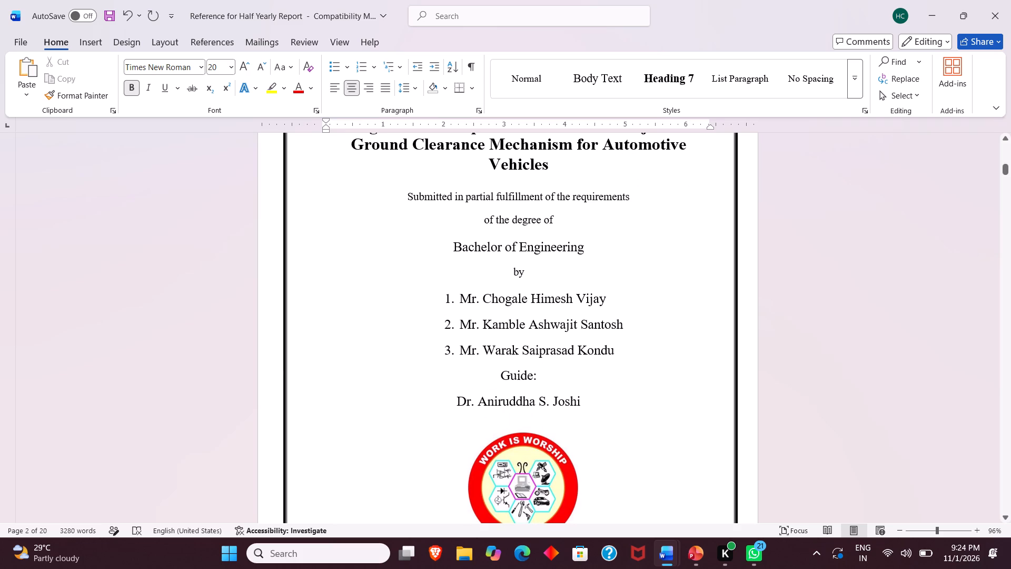
{"action": "scroll", "coordinate": [929, 348], "scroll_direction": "down", "scroll_amount": 4}
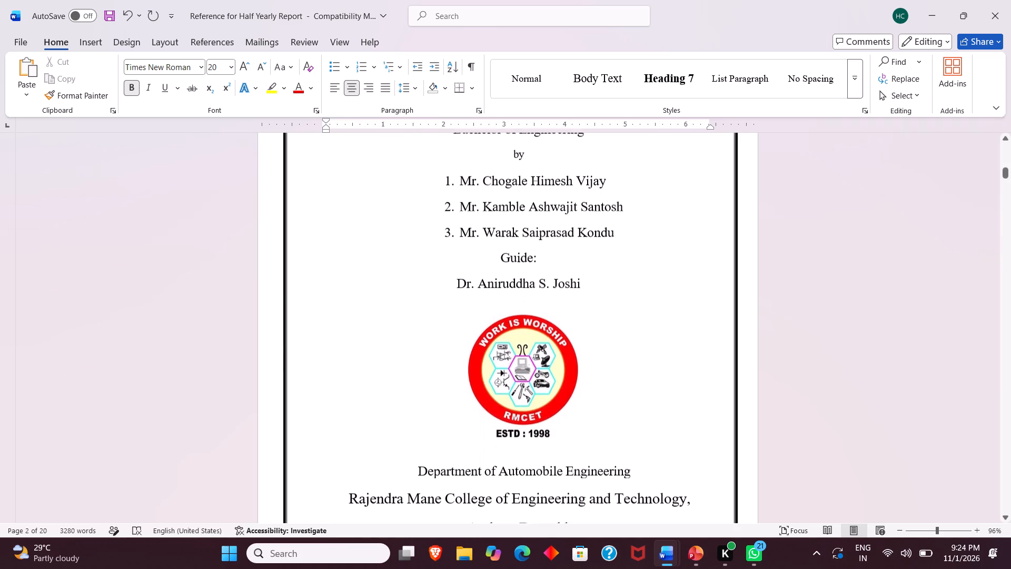
{"action": "scroll", "coordinate": [921, 355], "scroll_direction": "down", "scroll_amount": 11}
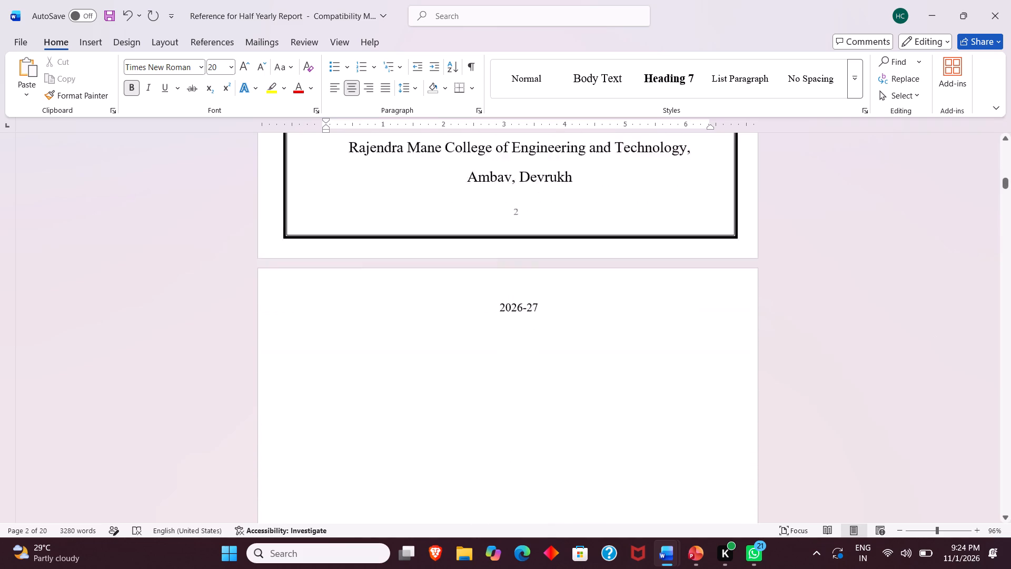
{"action": "scroll", "coordinate": [935, 331], "scroll_direction": "down", "scroll_amount": 5}
{"action": "scroll", "coordinate": [913, 301], "scroll_direction": "up", "scroll_amount": 7}
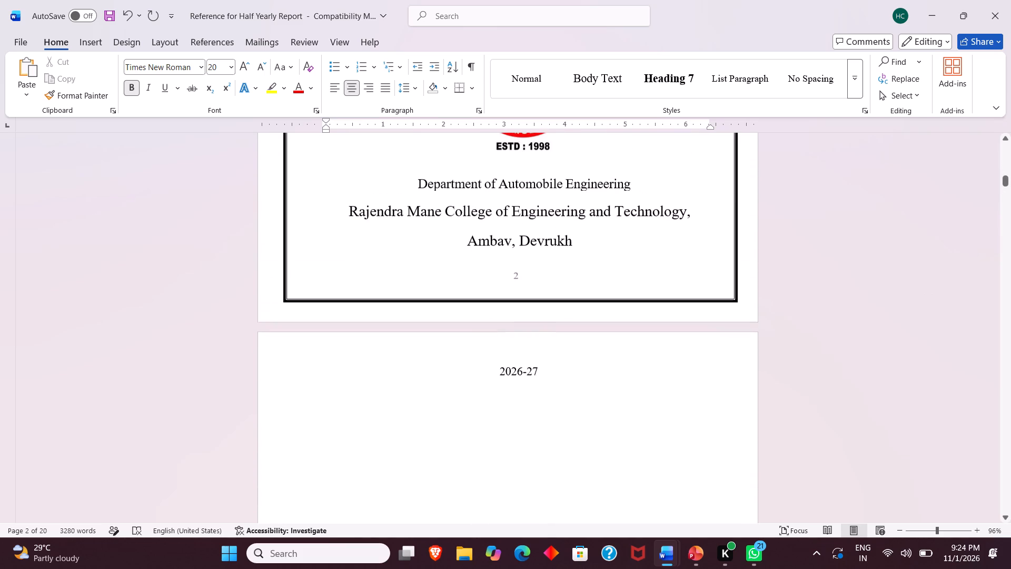
{"action": "scroll", "coordinate": [938, 308], "scroll_direction": "up", "scroll_amount": 1}
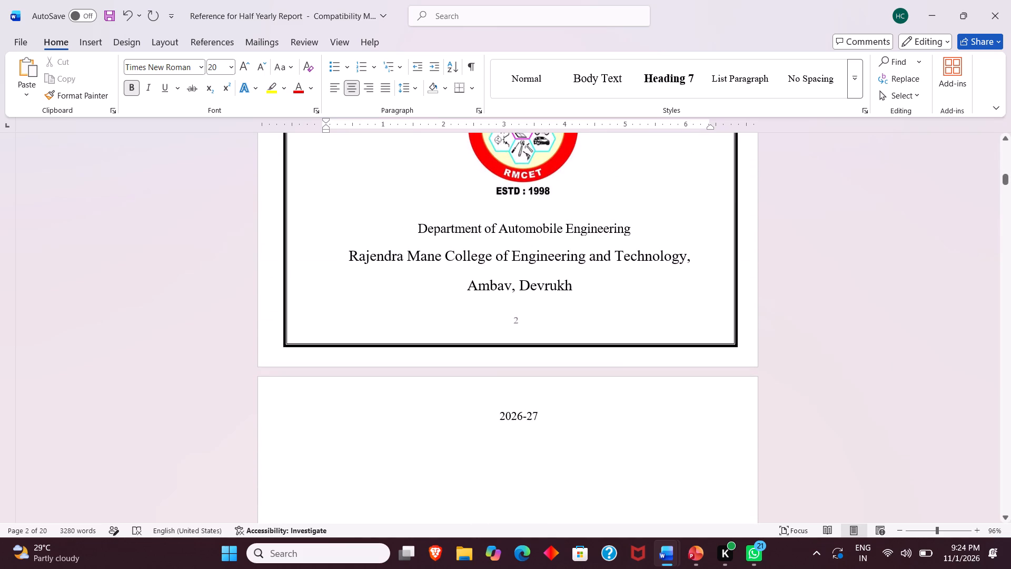
Join the stray "2026-27" line to "Ambav, Devrukh" on the second title page and break it onto its own line below.
{"action": "left_click", "coordinate": [493, 427]}
{"action": "key", "text": "BackSpace"}
{"action": "key", "text": "BackSpace"}
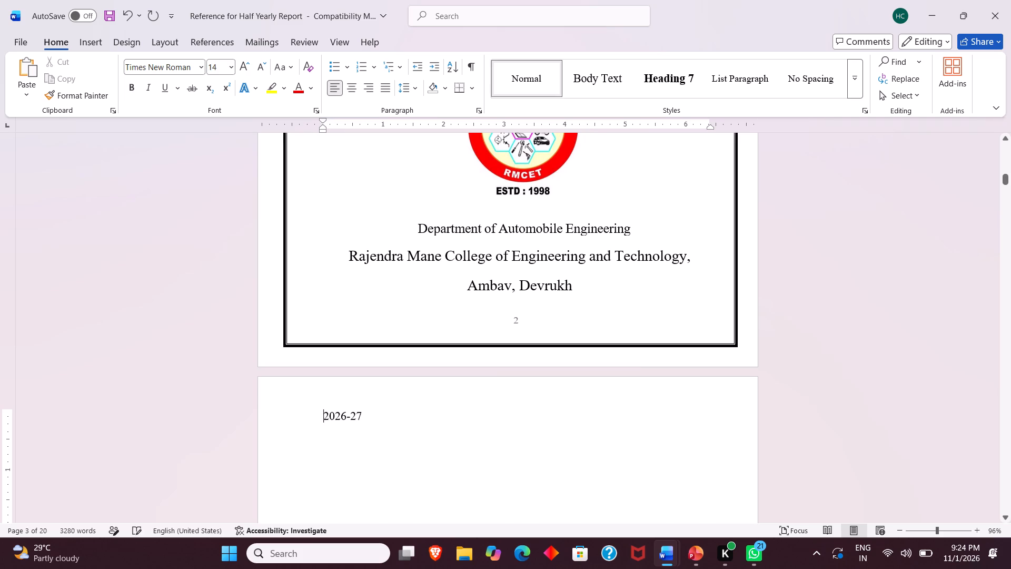
{"action": "key", "text": "BackSpace"}
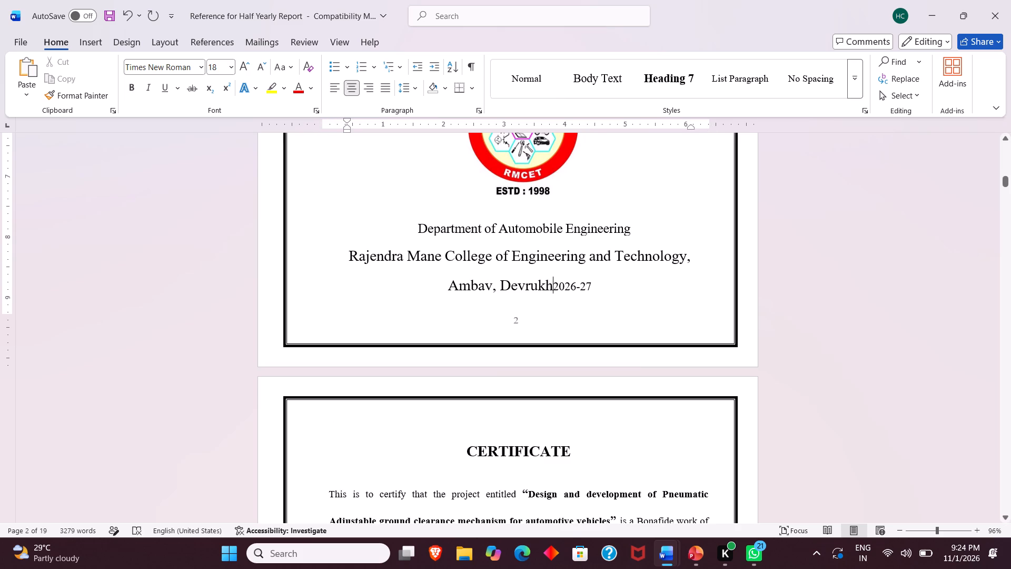
{"action": "key", "text": "Return"}
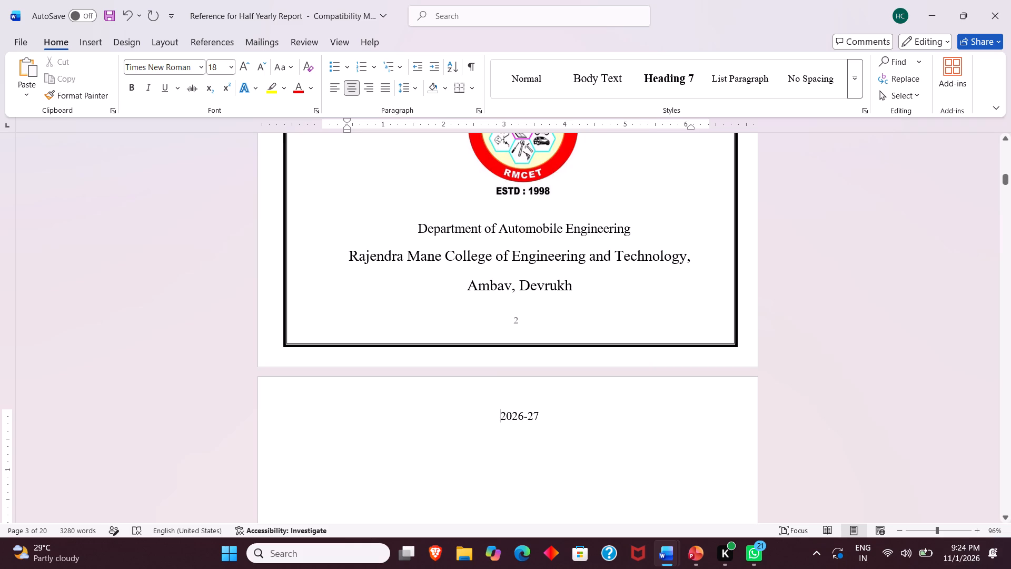
Move the RMCET logo on the second title page slightly up, directly beneath the guide's name.
{"action": "scroll", "coordinate": [440, 297], "scroll_direction": "up", "scroll_amount": 9}
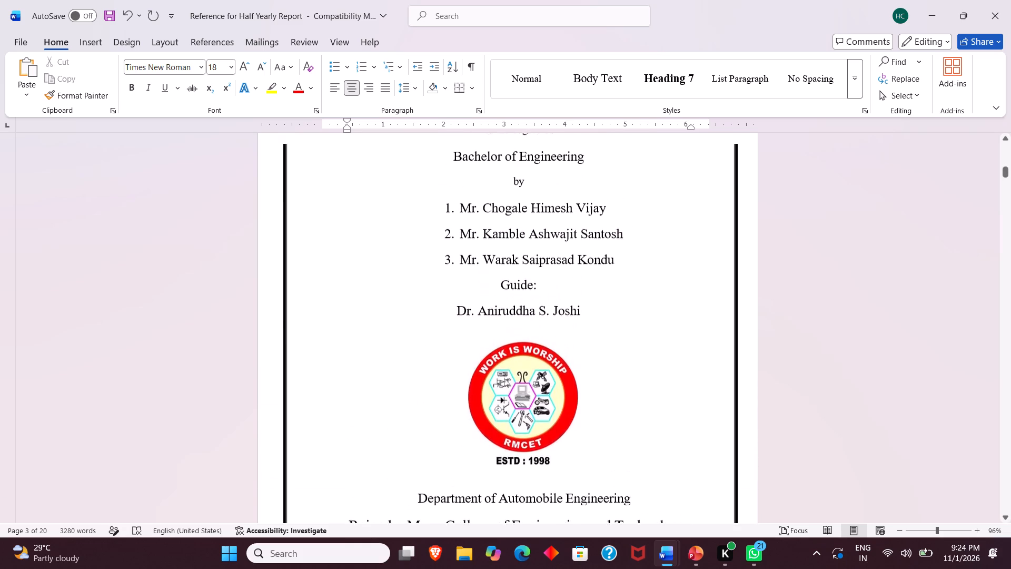
{"action": "scroll", "coordinate": [446, 276], "scroll_direction": "up", "scroll_amount": 2}
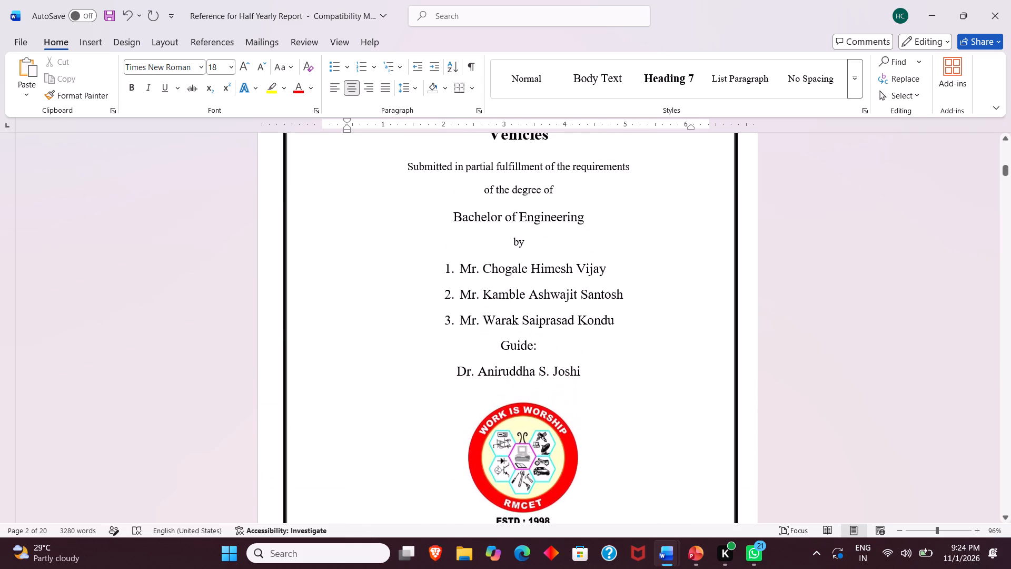
{"action": "scroll", "coordinate": [459, 253], "scroll_direction": "up", "scroll_amount": 1}
{"action": "scroll", "coordinate": [454, 252], "scroll_direction": "down", "scroll_amount": 1}
{"action": "scroll", "coordinate": [454, 245], "scroll_direction": "up", "scroll_amount": 4}
{"action": "scroll", "coordinate": [452, 240], "scroll_direction": "down", "scroll_amount": 2}
{"action": "scroll", "coordinate": [452, 240], "scroll_direction": "up", "scroll_amount": 5}
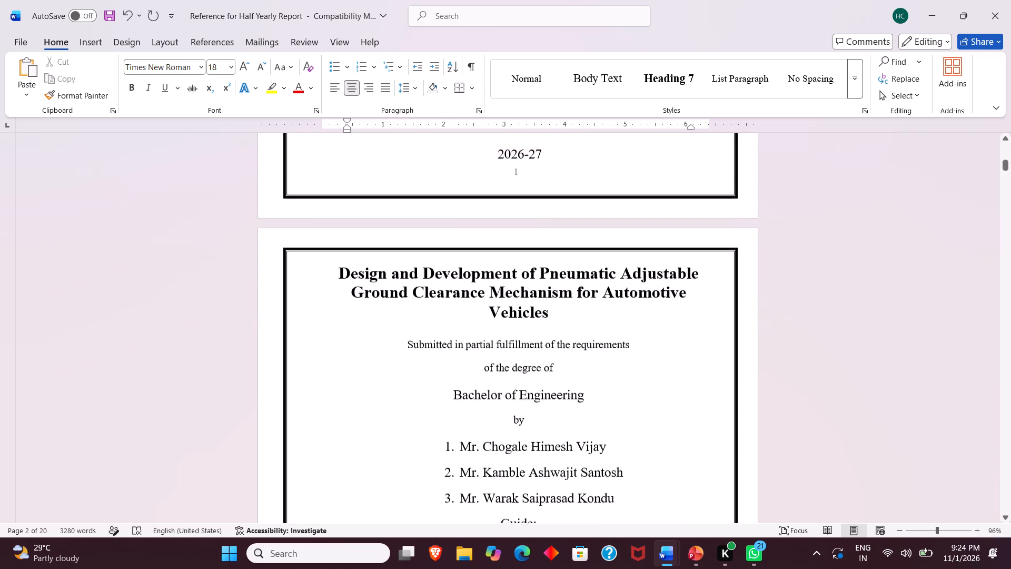
{"action": "scroll", "coordinate": [452, 240], "scroll_direction": "up", "scroll_amount": 5}
{"action": "scroll", "coordinate": [543, 355], "scroll_direction": "down", "scroll_amount": 8}
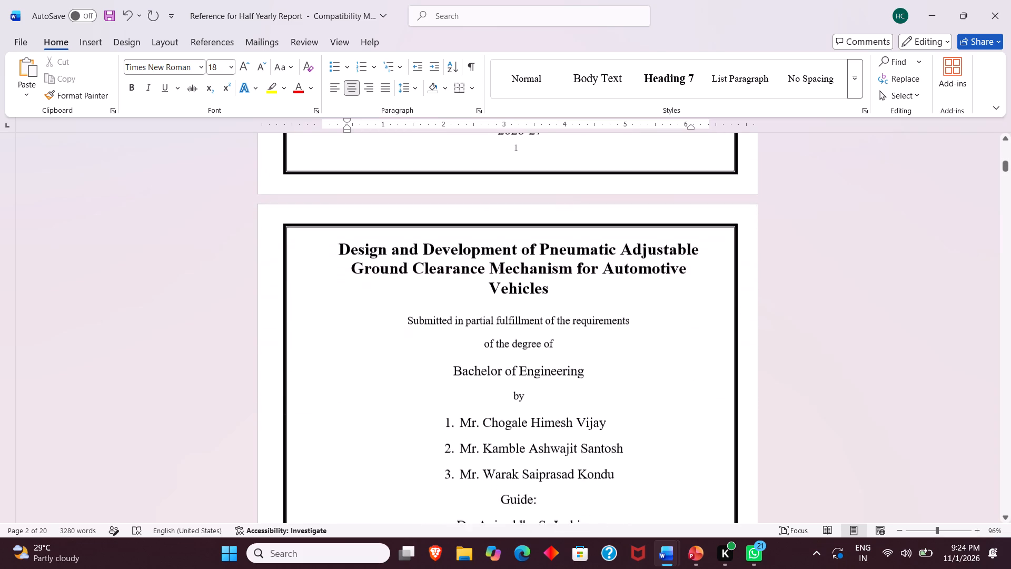
{"action": "scroll", "coordinate": [537, 348], "scroll_direction": "down", "scroll_amount": 7}
{"action": "left_click", "coordinate": [534, 340]}
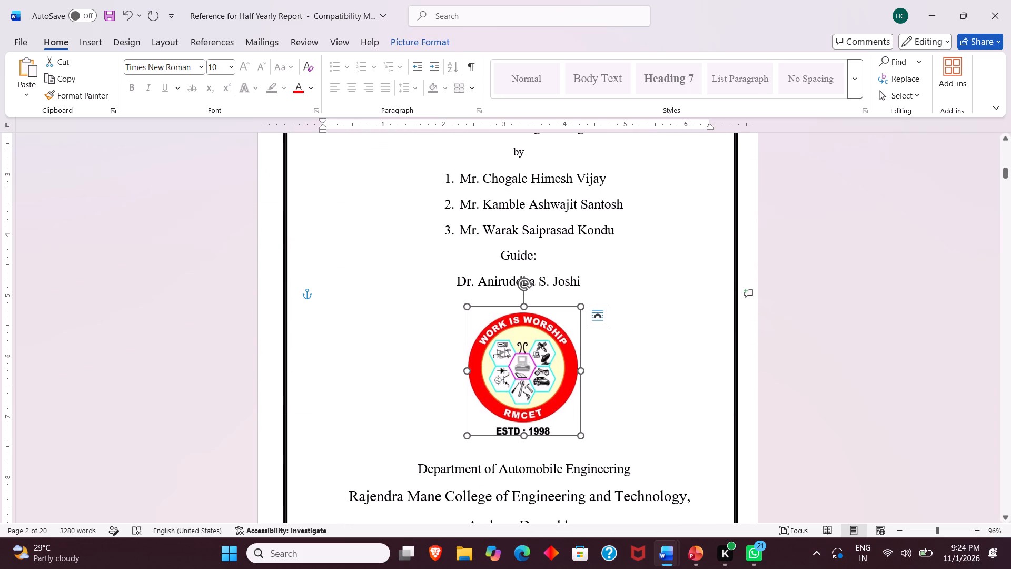
{"action": "left_click", "coordinate": [529, 372]}
{"action": "left_click_drag", "start_coordinate": [506, 382], "coordinate": [506, 371]}
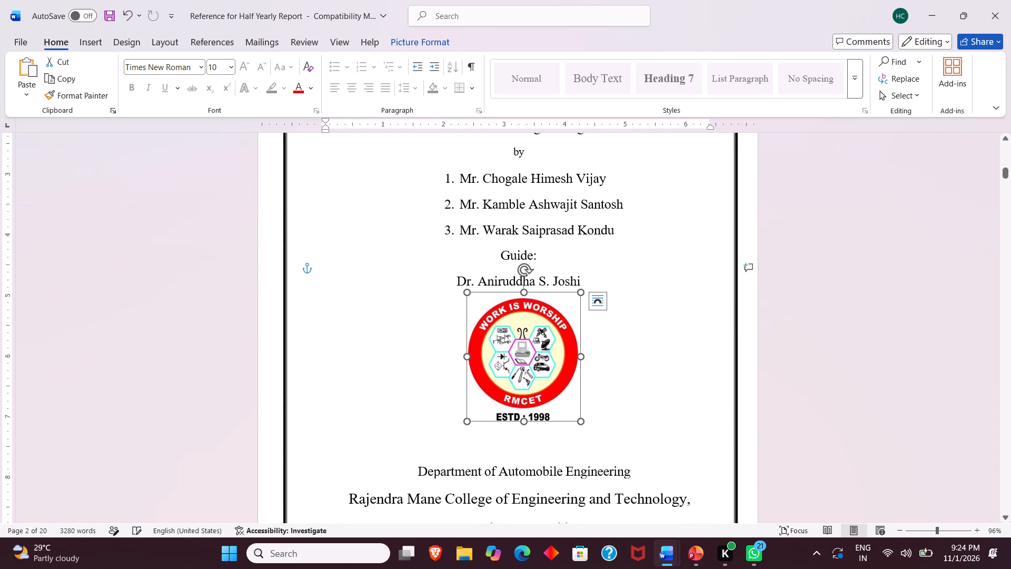
{"action": "left_click", "coordinate": [421, 374]}
Delete an empty line between the RMCET logo and "Department of Automobile Engineering" on the second title page.
{"action": "scroll", "coordinate": [480, 403], "scroll_direction": "down", "scroll_amount": 2}
{"action": "left_click", "coordinate": [497, 389]}
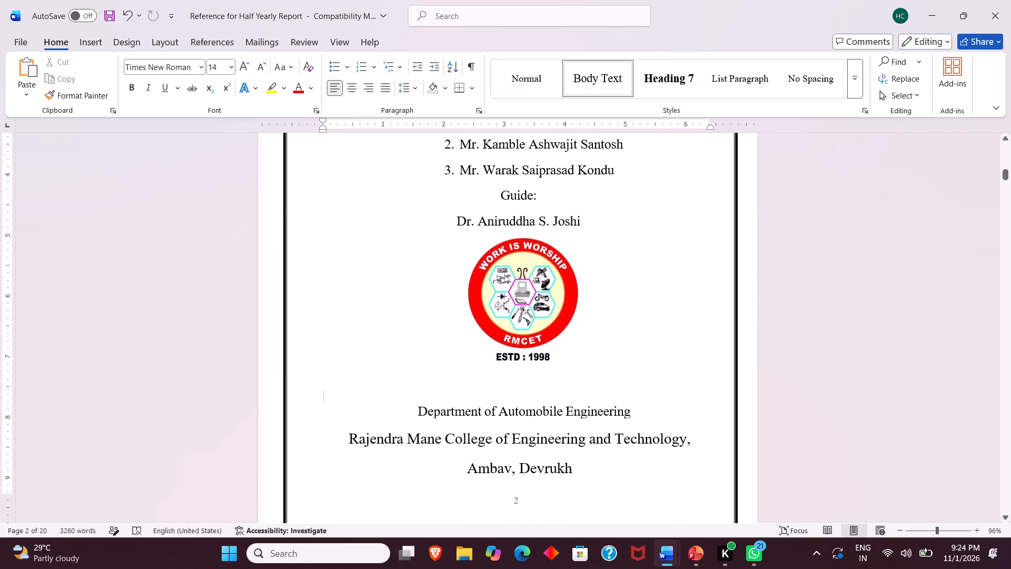
{"action": "key", "text": "BackSpace"}
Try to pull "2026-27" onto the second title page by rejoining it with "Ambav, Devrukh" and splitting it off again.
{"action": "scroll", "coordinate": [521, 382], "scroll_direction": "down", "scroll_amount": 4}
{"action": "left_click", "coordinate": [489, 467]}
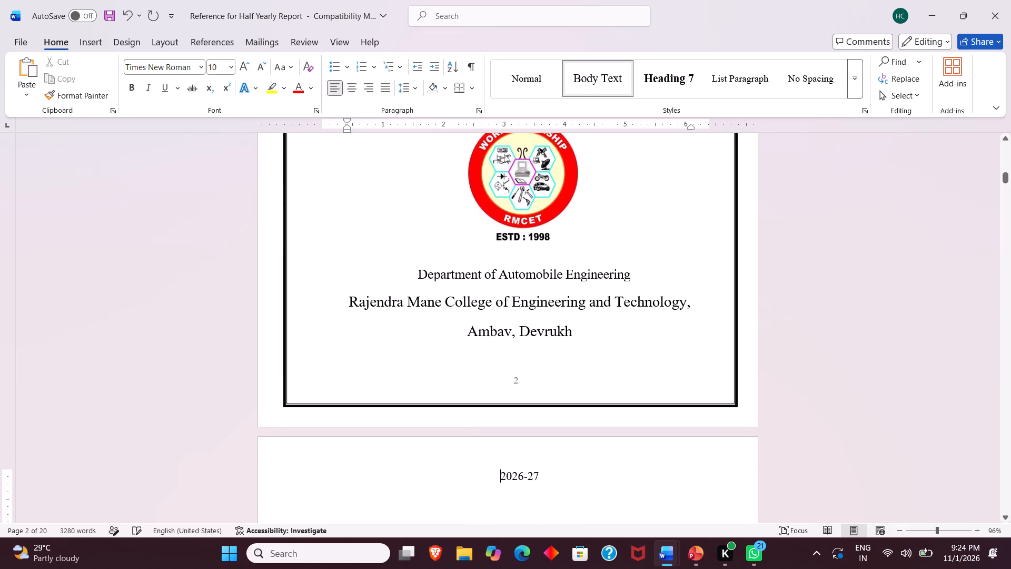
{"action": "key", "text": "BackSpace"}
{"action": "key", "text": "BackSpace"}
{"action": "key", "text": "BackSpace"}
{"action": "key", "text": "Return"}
Delete another empty line beneath the RMCET logo to bring "2026-27" onto the second title page.
{"action": "left_click", "coordinate": [500, 248]}
{"action": "key", "text": "BackSpace"}
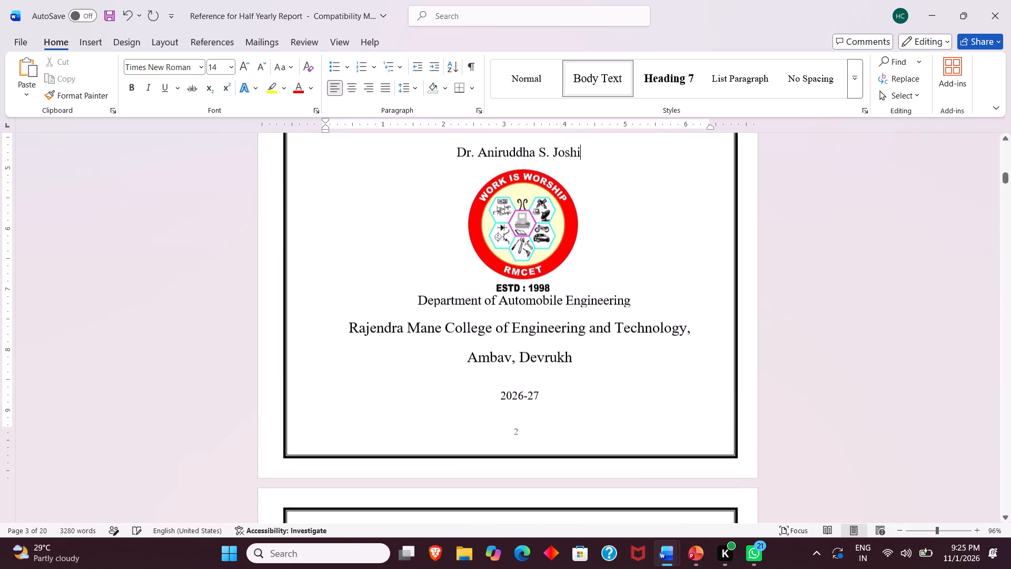
Review the second title page's layout and the certificate page that follows it.
{"action": "scroll", "coordinate": [504, 395], "scroll_direction": "down", "scroll_amount": 2}
{"action": "scroll", "coordinate": [504, 395], "scroll_direction": "up", "scroll_amount": 7}
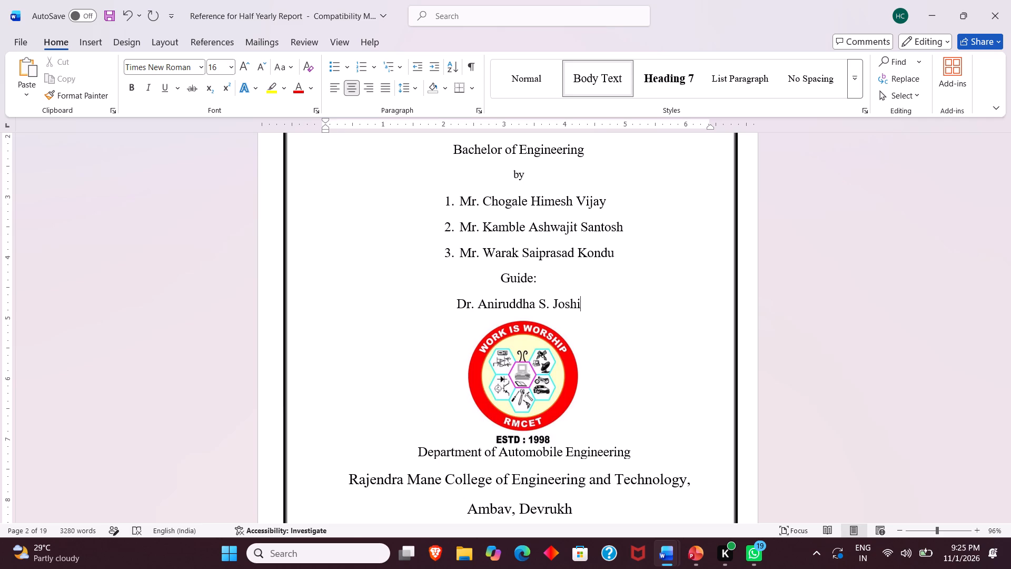
{"action": "scroll", "coordinate": [541, 338], "scroll_direction": "down", "scroll_amount": 12}
{"action": "scroll", "coordinate": [512, 456], "scroll_direction": "down", "scroll_amount": 1}
{"action": "scroll", "coordinate": [501, 375], "scroll_direction": "down", "scroll_amount": 2}
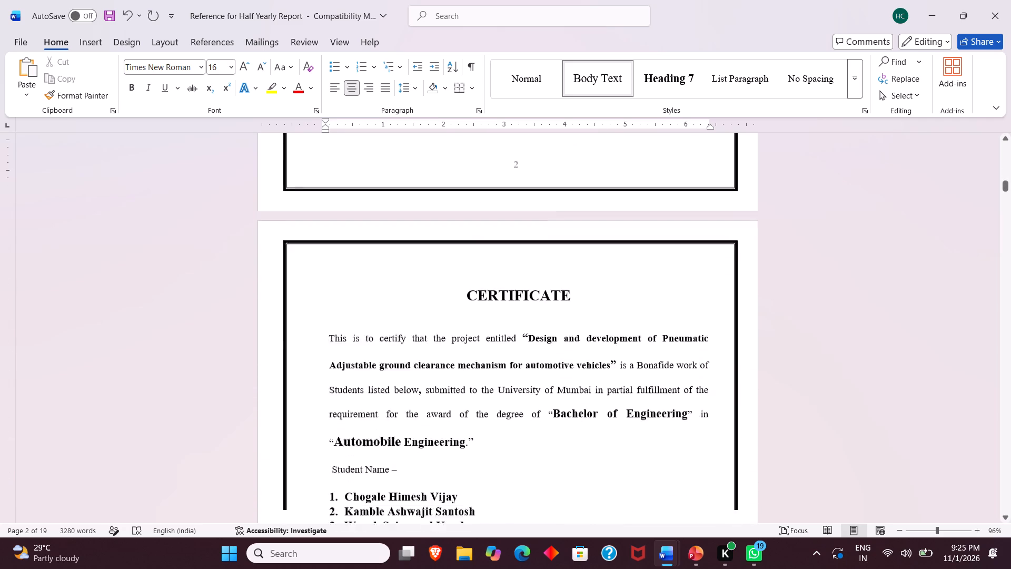
{"action": "scroll", "coordinate": [501, 372], "scroll_direction": "down", "scroll_amount": 1}
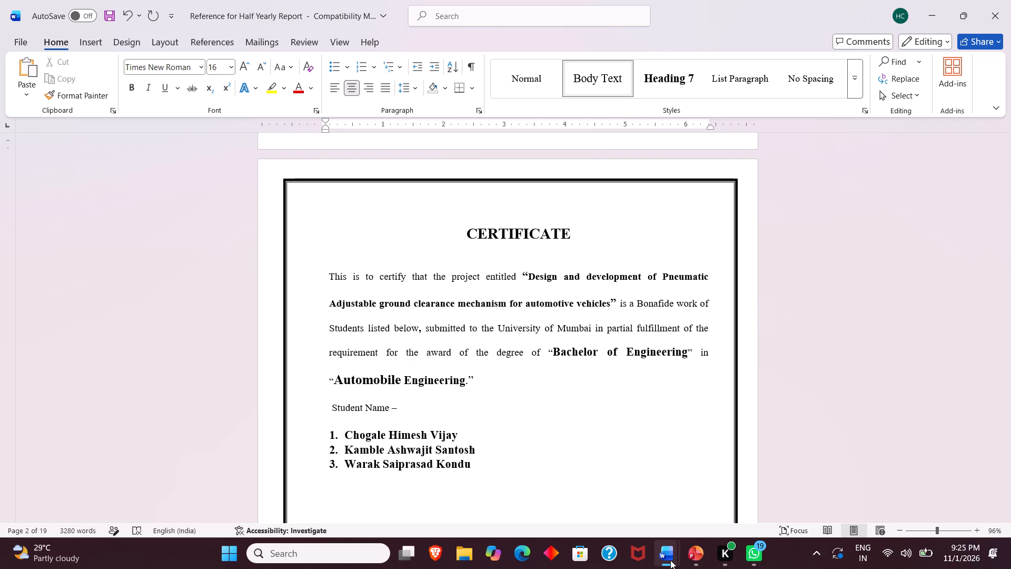
Switch to the Vehical document and locate its certificate page for reference.
{"action": "left_click", "coordinate": [697, 497]}
{"action": "scroll", "coordinate": [529, 340], "scroll_direction": "down", "scroll_amount": 4}
{"action": "scroll", "coordinate": [529, 340], "scroll_direction": "up", "scroll_amount": 1}
{"action": "scroll", "coordinate": [538, 354], "scroll_direction": "down", "scroll_amount": 20}
{"action": "scroll", "coordinate": [538, 354], "scroll_direction": "down", "scroll_amount": 20}
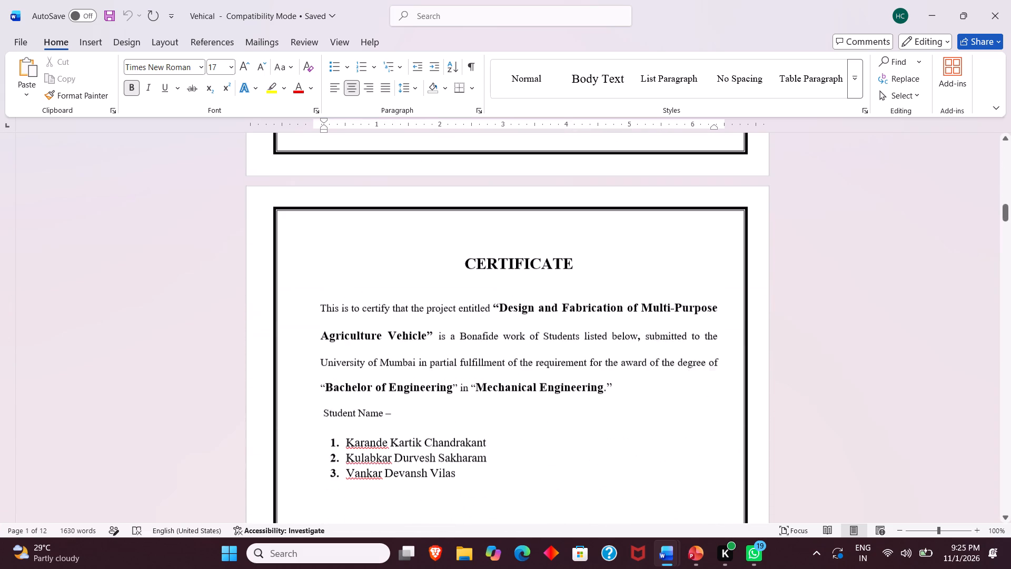
Examine the font sizes and bold formatting of the project title and body text in the Vehical certificate paragraph.
{"action": "left_click_drag", "start_coordinate": [551, 270], "coordinate": [498, 279]}
{"action": "left_click", "coordinate": [609, 305]}
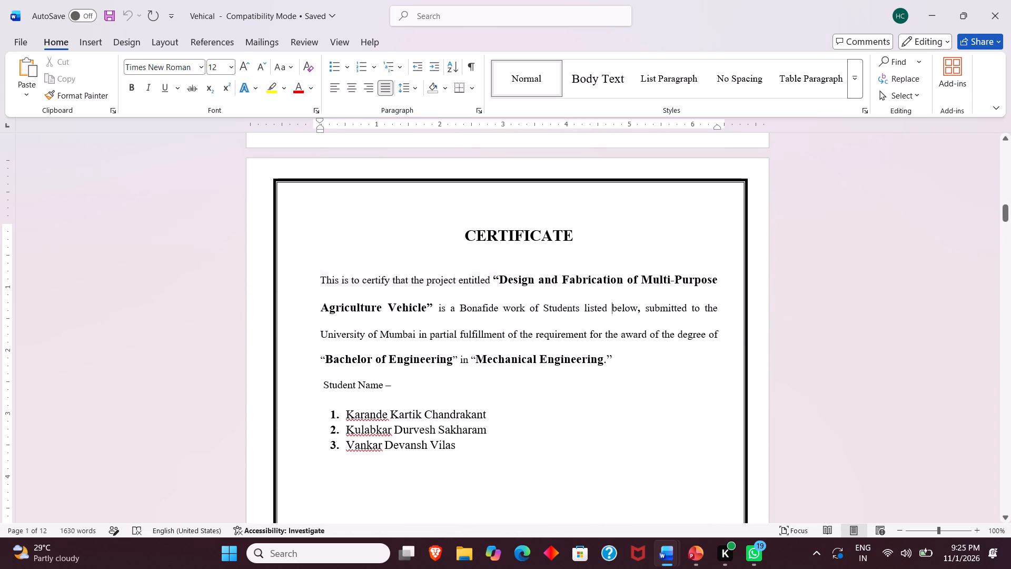
{"action": "double_click", "coordinate": [662, 276]}
{"action": "double_click", "coordinate": [660, 276]}
{"action": "left_click", "coordinate": [660, 276]}
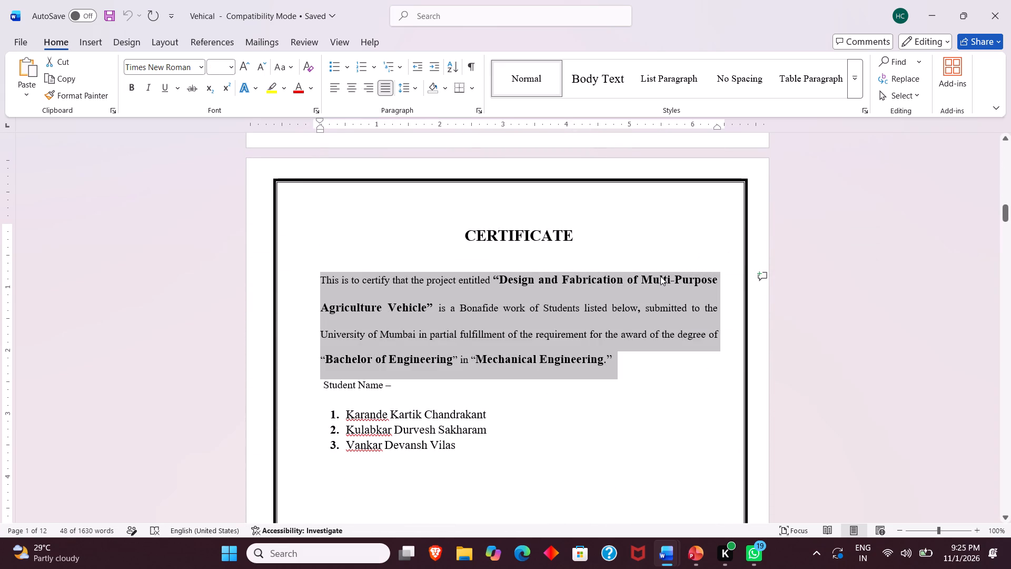
{"action": "double_click", "coordinate": [660, 276]}
{"action": "double_click", "coordinate": [660, 276]}
{"action": "left_click", "coordinate": [660, 276]}
{"action": "left_click_drag", "start_coordinate": [650, 371], "coordinate": [388, 288]}
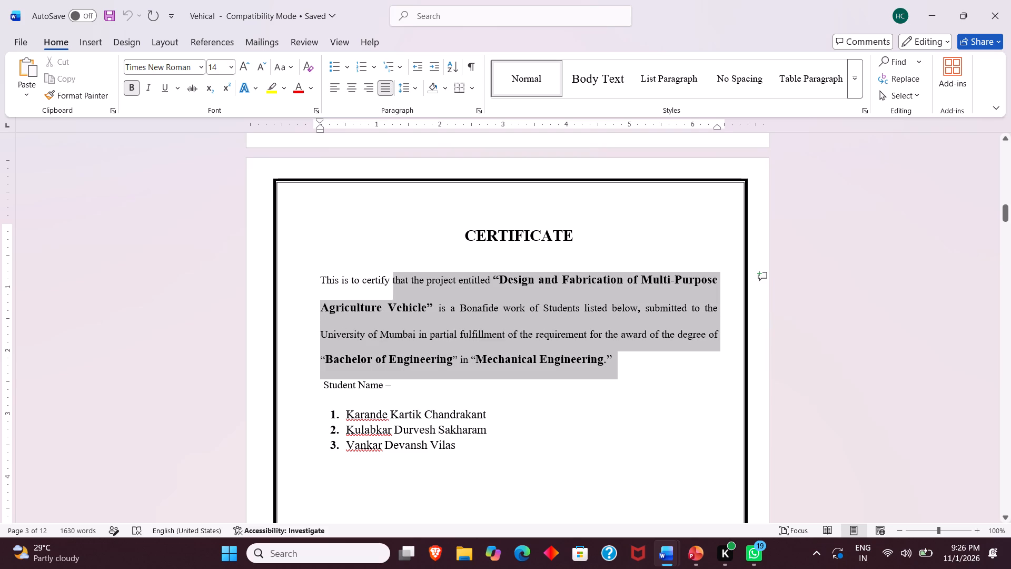
{"action": "left_click_drag", "start_coordinate": [388, 288], "coordinate": [338, 279]}
{"action": "left_click", "coordinate": [519, 345]}
{"action": "left_click_drag", "start_coordinate": [551, 289], "coordinate": [610, 284]}
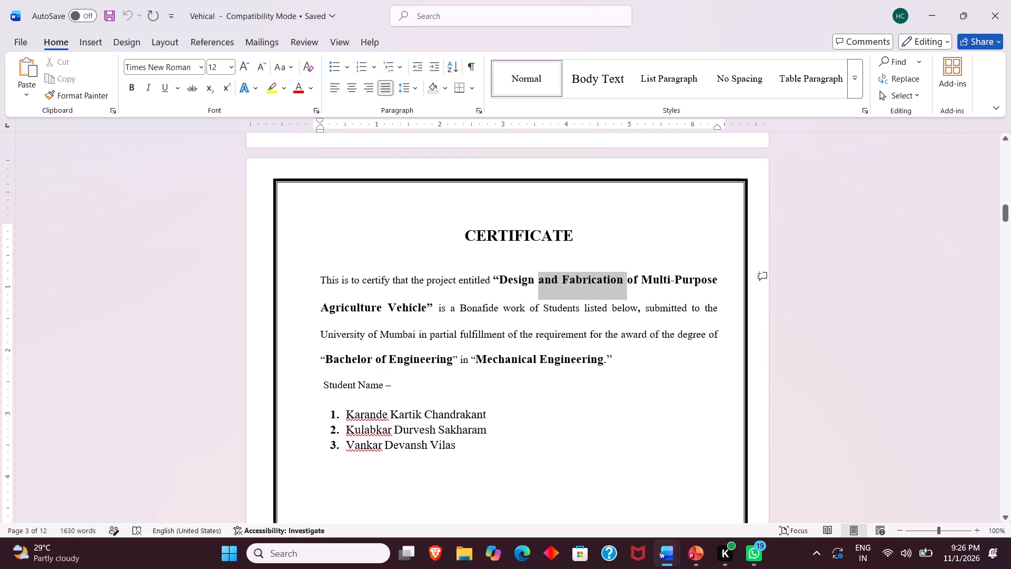
{"action": "left_click_drag", "start_coordinate": [610, 284], "coordinate": [610, 285]}
{"action": "left_click", "coordinate": [652, 311]}
{"action": "left_click_drag", "start_coordinate": [637, 306], "coordinate": [627, 305]}
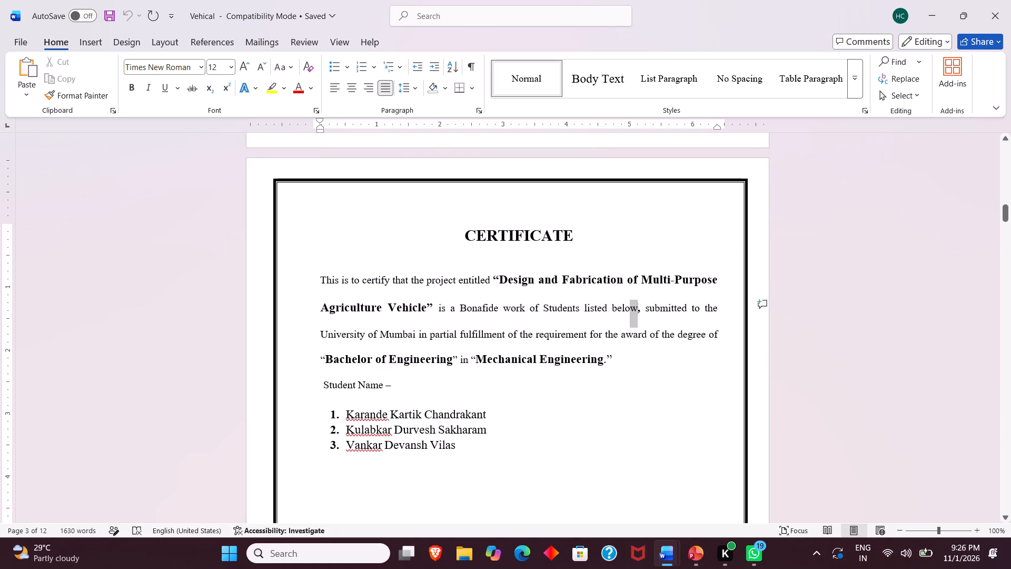
{"action": "left_click_drag", "start_coordinate": [627, 305], "coordinate": [619, 306]}
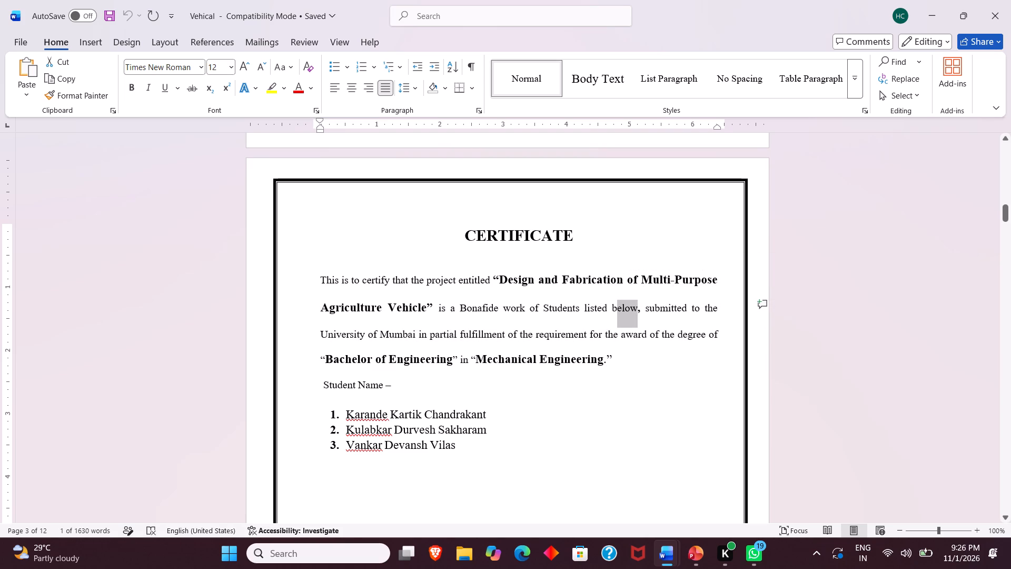
{"action": "left_click", "coordinate": [638, 413]}
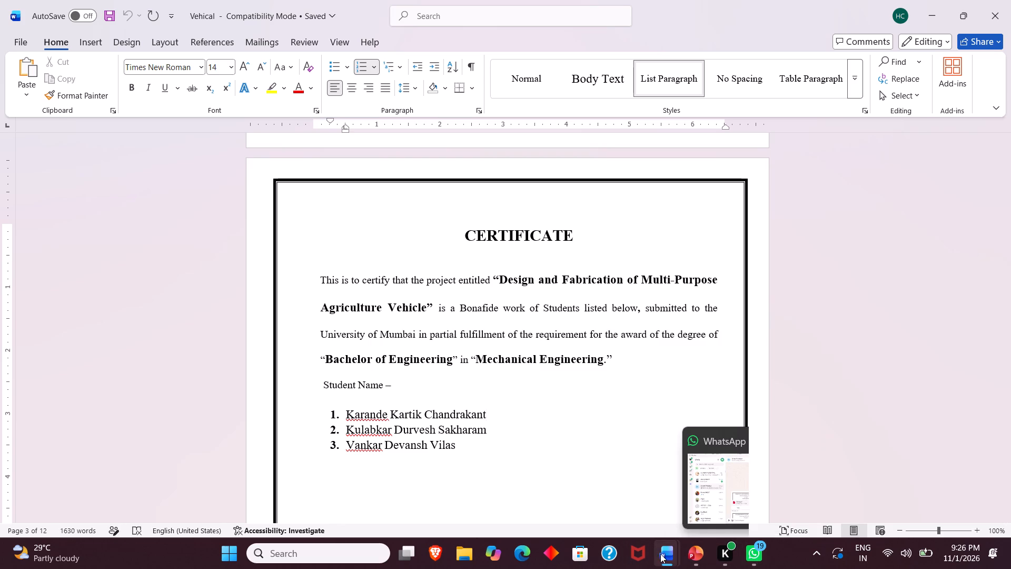
Switch to the half-yearly report and set the project title in its certificate paragraph to font size 14.
{"action": "left_click", "coordinate": [638, 487]}
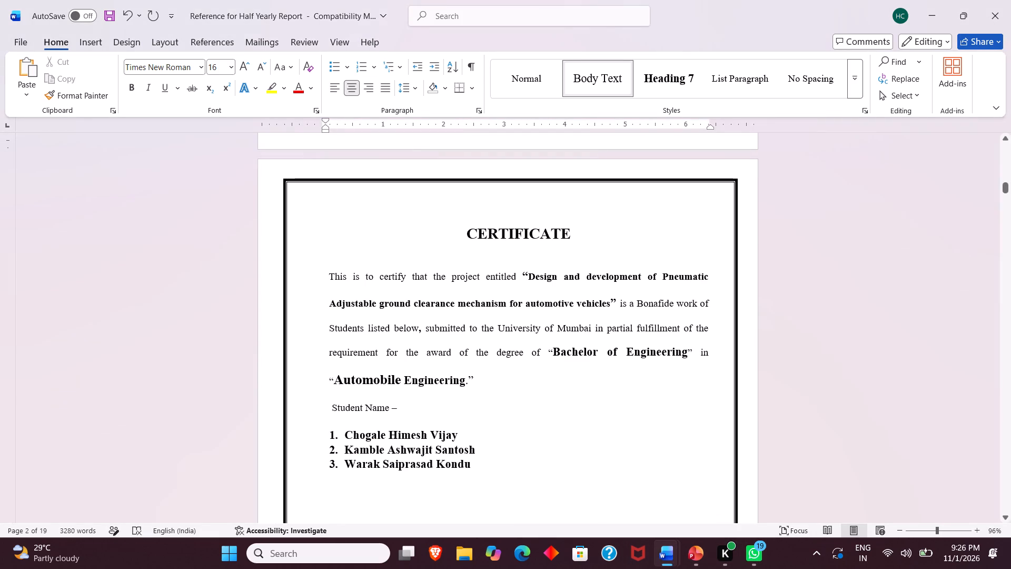
{"action": "left_click_drag", "start_coordinate": [609, 306], "coordinate": [541, 270]}
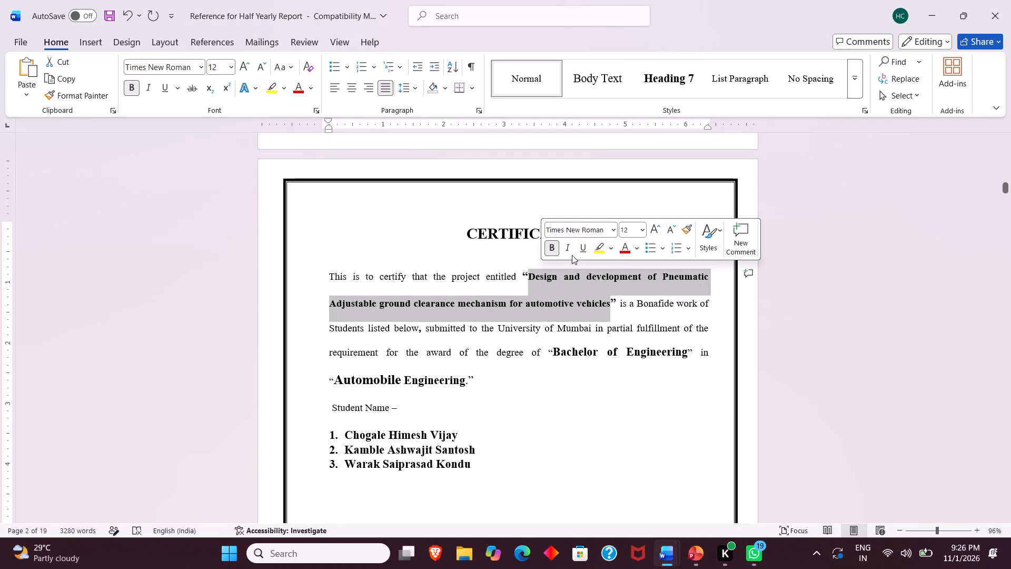
{"action": "left_click", "coordinate": [622, 232]}
{"action": "key", "text": "1"}
{"action": "key", "text": "4"}
{"action": "key", "text": "Return"}
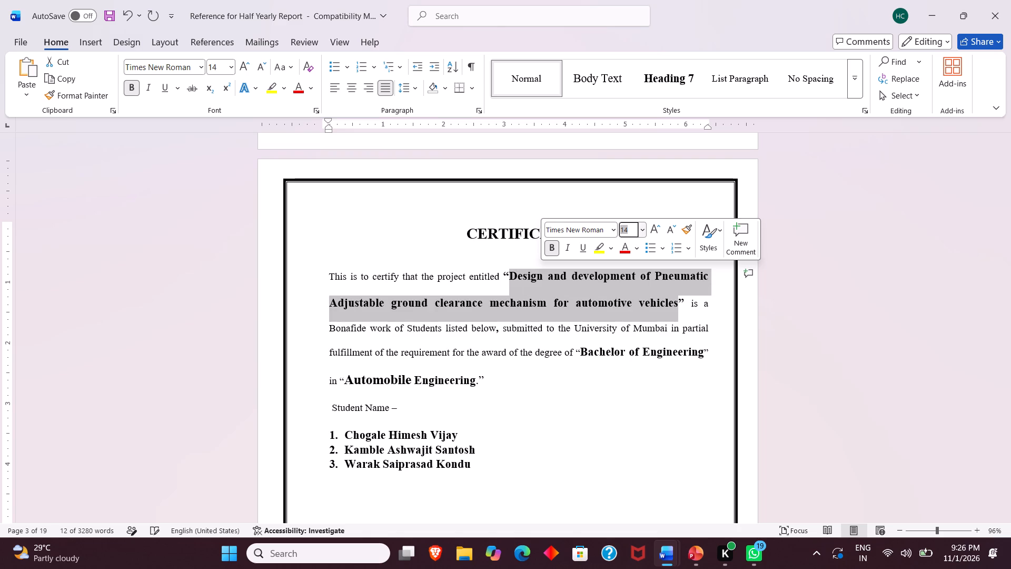
{"action": "left_click", "coordinate": [653, 413]}
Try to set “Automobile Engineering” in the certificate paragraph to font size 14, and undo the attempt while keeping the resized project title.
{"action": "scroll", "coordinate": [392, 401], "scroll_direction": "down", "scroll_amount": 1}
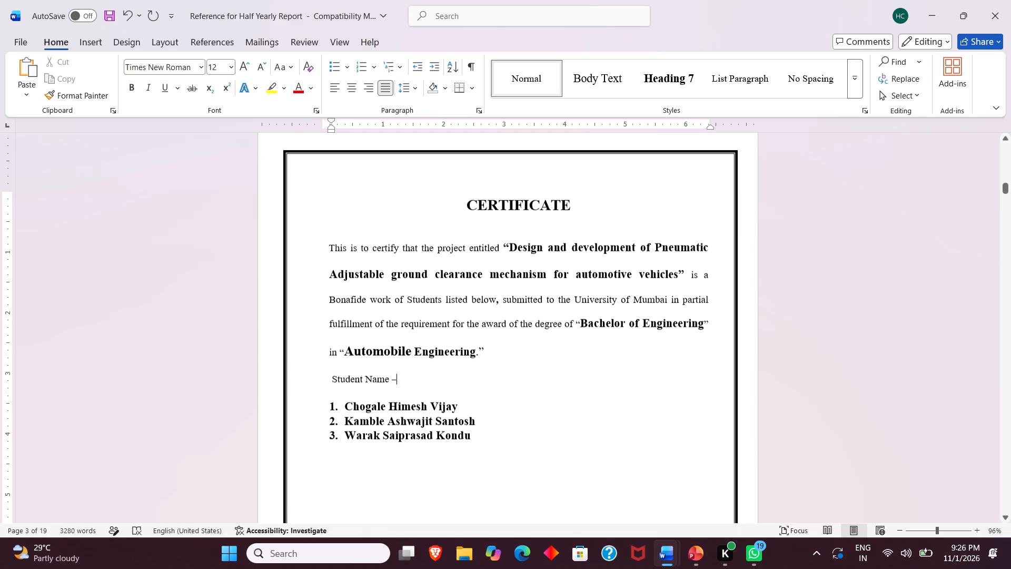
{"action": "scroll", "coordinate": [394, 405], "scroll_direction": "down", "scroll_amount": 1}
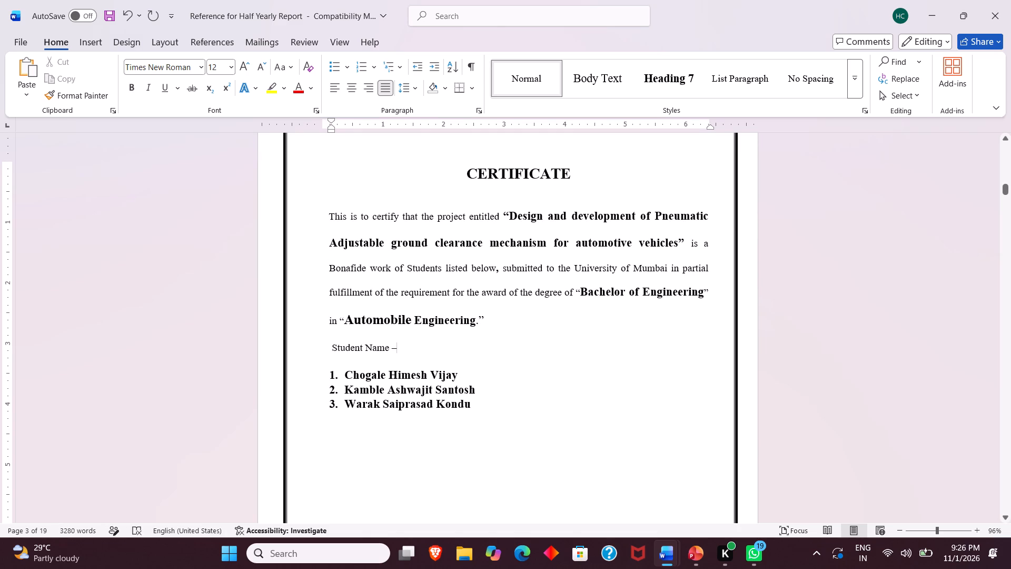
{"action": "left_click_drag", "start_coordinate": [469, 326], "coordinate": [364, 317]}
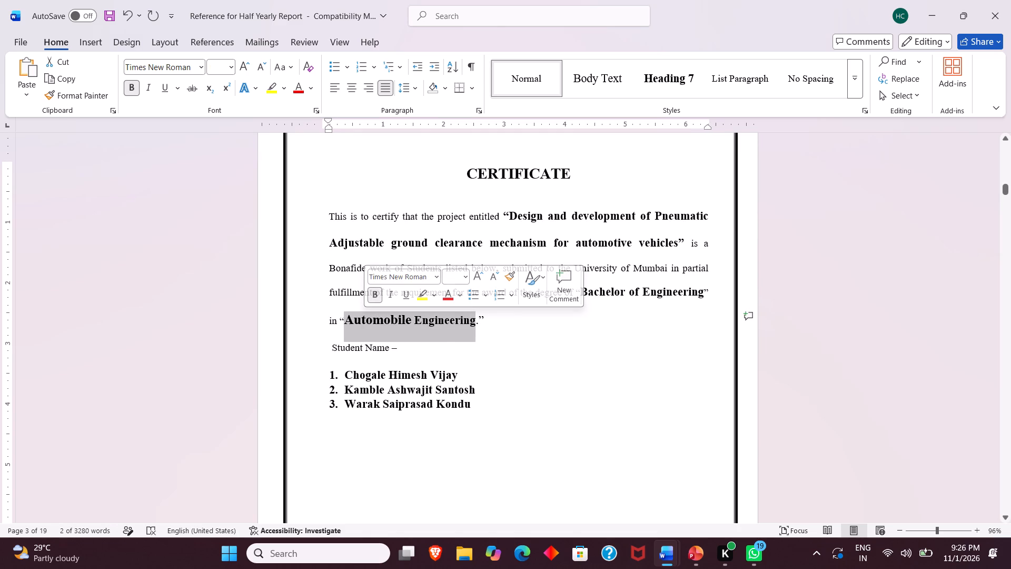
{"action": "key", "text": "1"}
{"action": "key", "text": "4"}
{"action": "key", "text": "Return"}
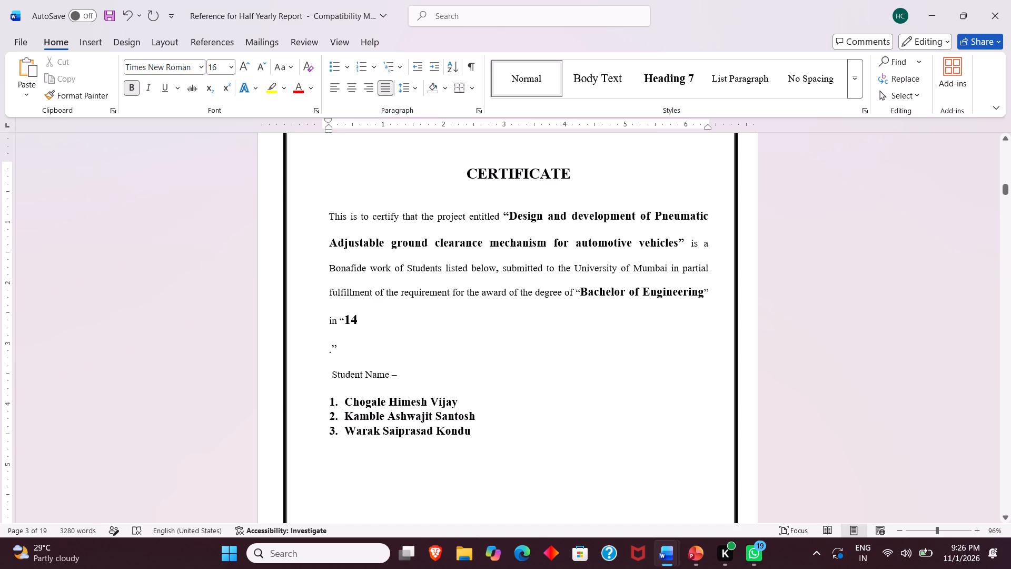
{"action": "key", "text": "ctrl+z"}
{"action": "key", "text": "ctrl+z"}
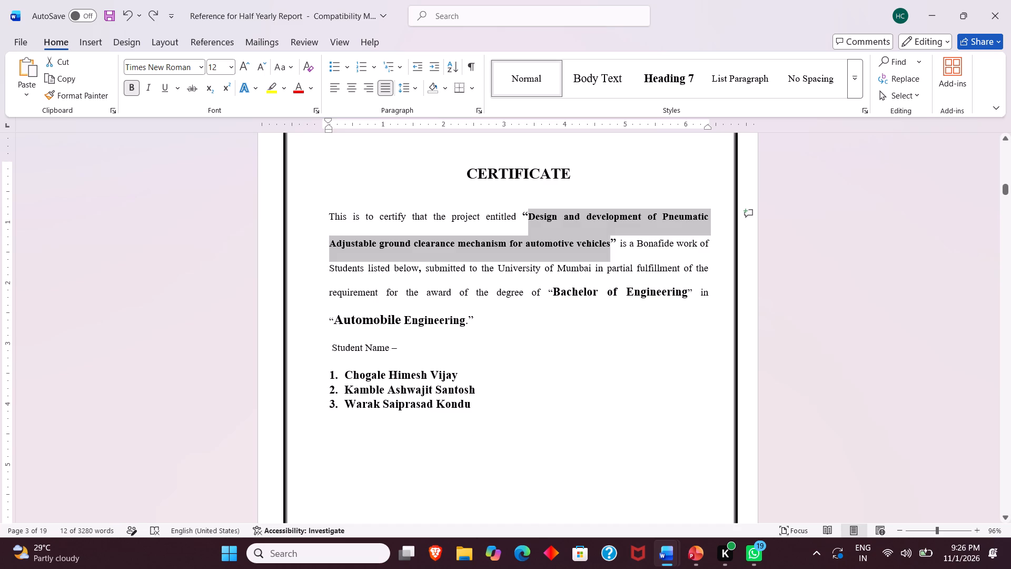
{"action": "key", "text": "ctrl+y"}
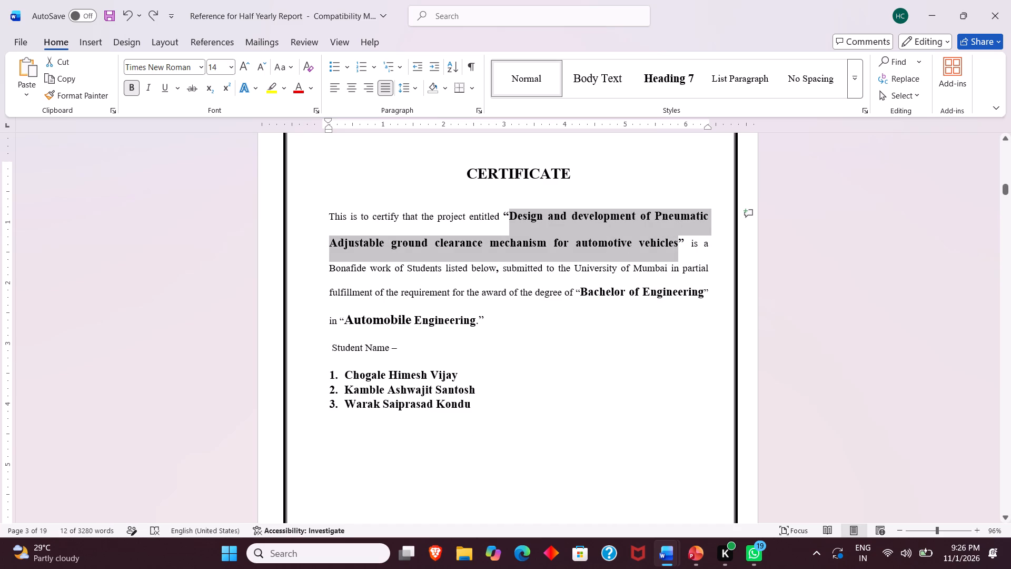
Set the word “Automobile” in the certificate paragraph to font size 14.
{"action": "double_click", "coordinate": [450, 320]}
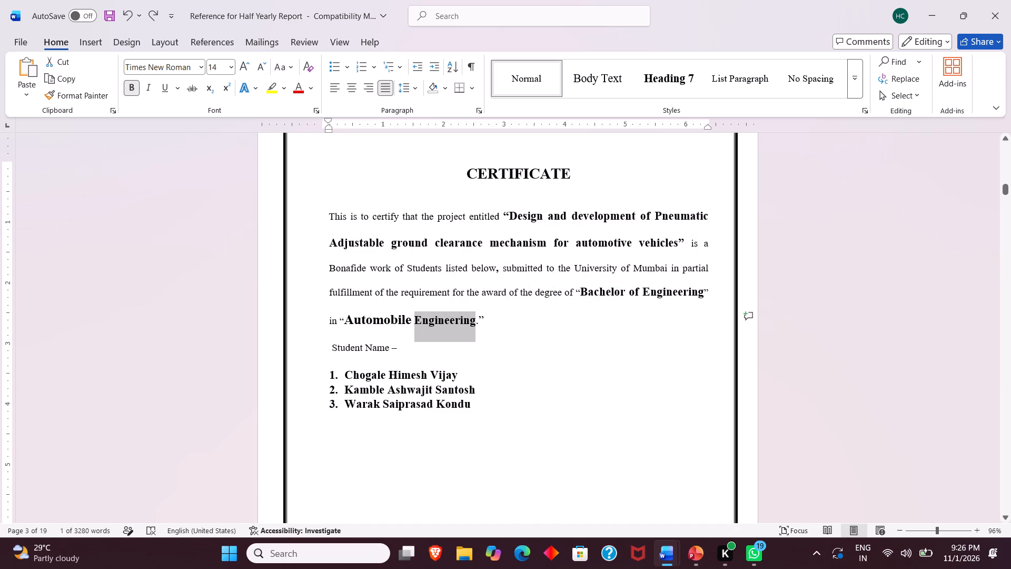
{"action": "double_click", "coordinate": [386, 323]}
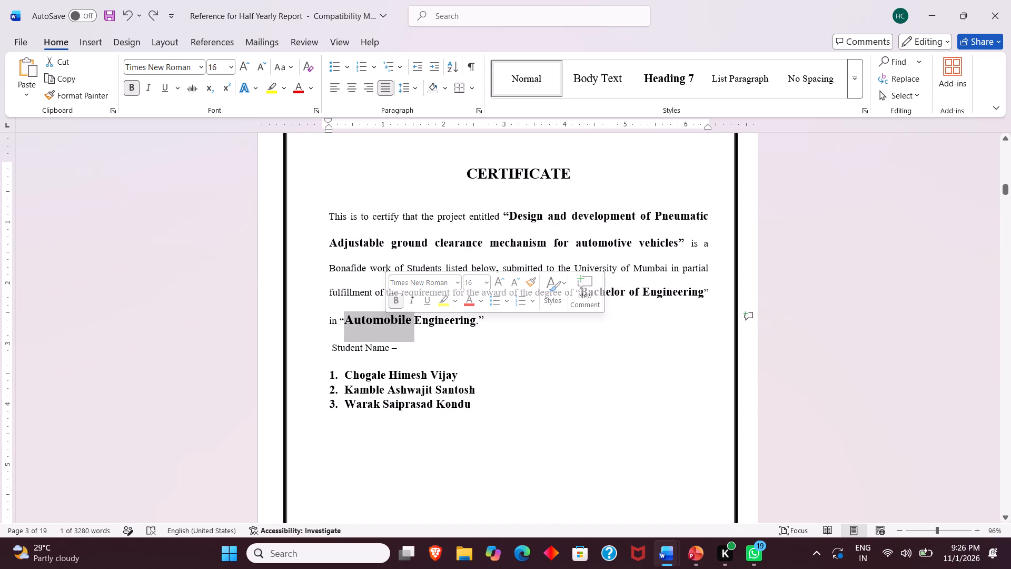
{"action": "right_click", "coordinate": [392, 316]}
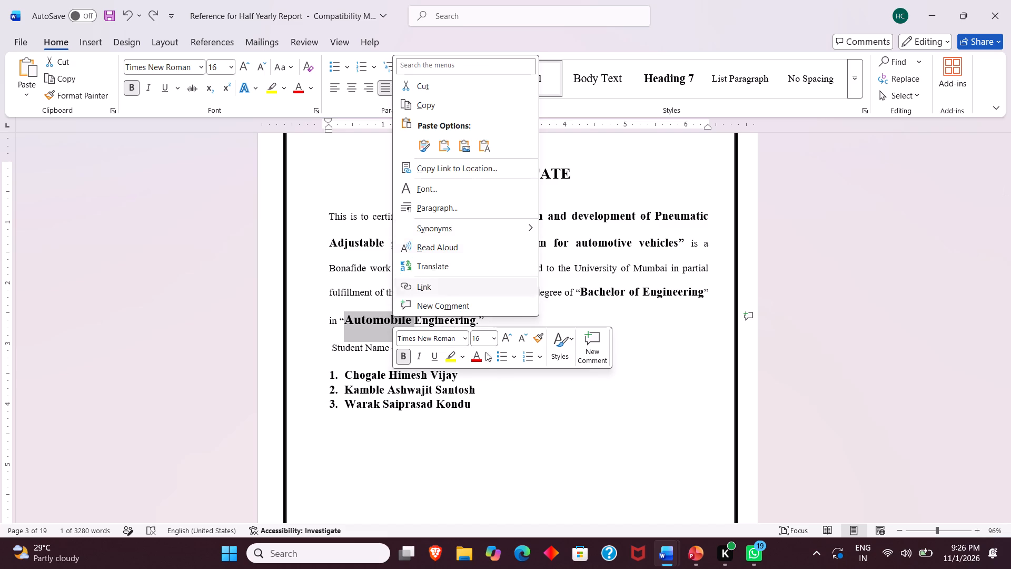
{"action": "left_click", "coordinate": [482, 337]}
{"action": "type", "text": "14"}
{"action": "key", "text": "Return"}
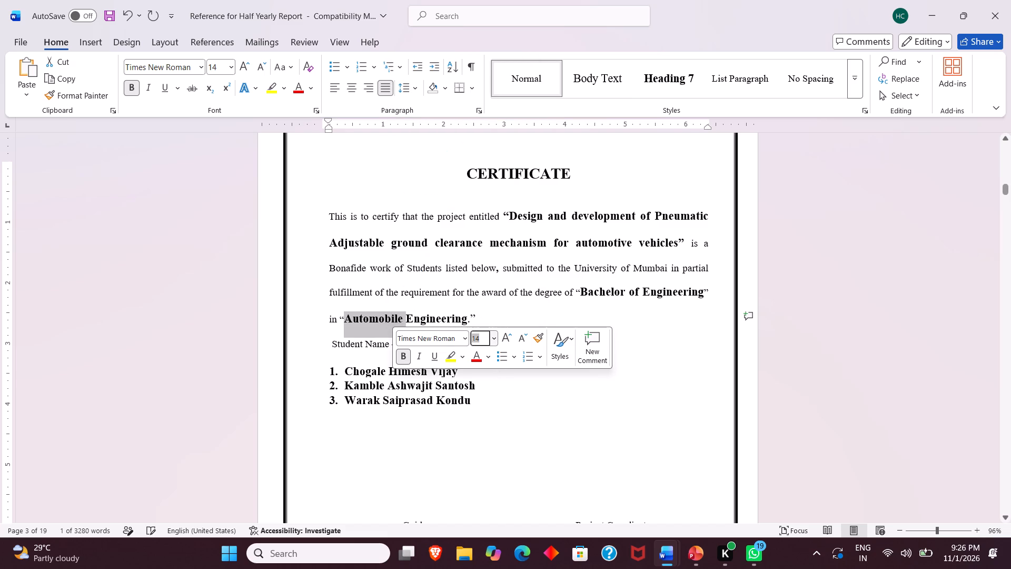
{"action": "left_click", "coordinate": [529, 419]}
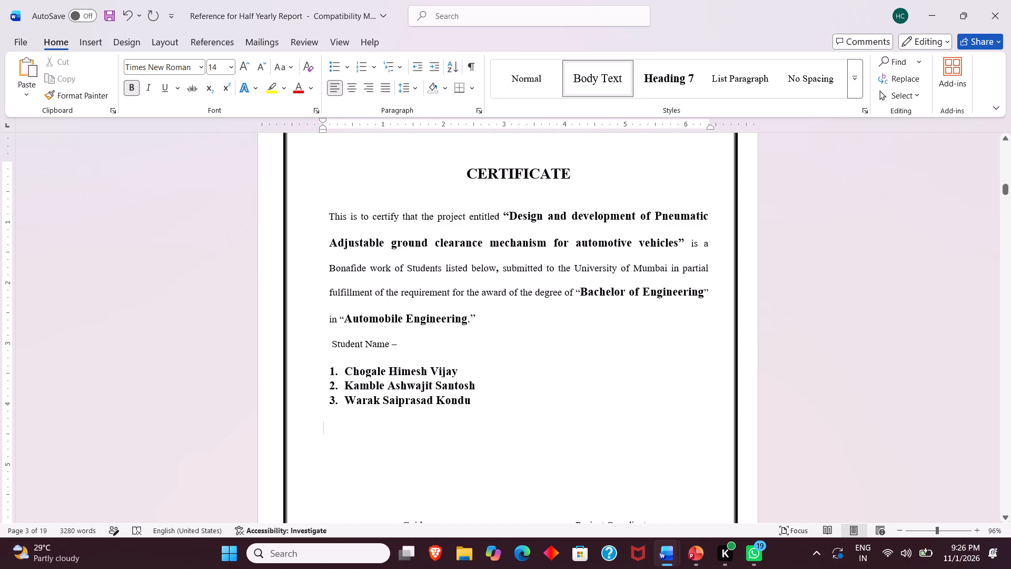
Check the font size of “Bachelor of Engineering” in the certificate paragraph and view the signature area below the student names.
{"action": "double_click", "coordinate": [693, 295]}
{"action": "left_click", "coordinate": [693, 295]}
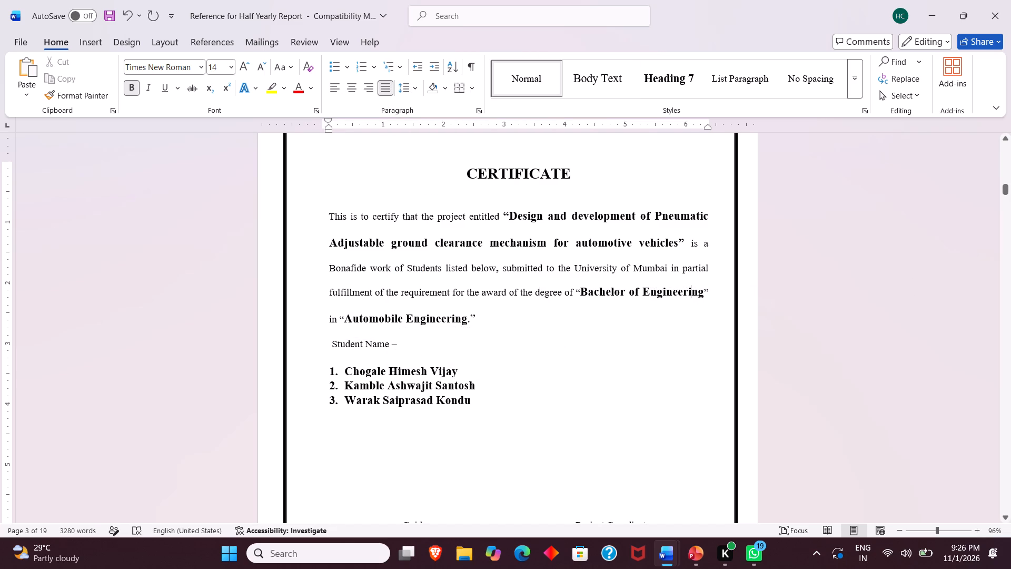
{"action": "left_click_drag", "start_coordinate": [588, 293], "coordinate": [681, 286]}
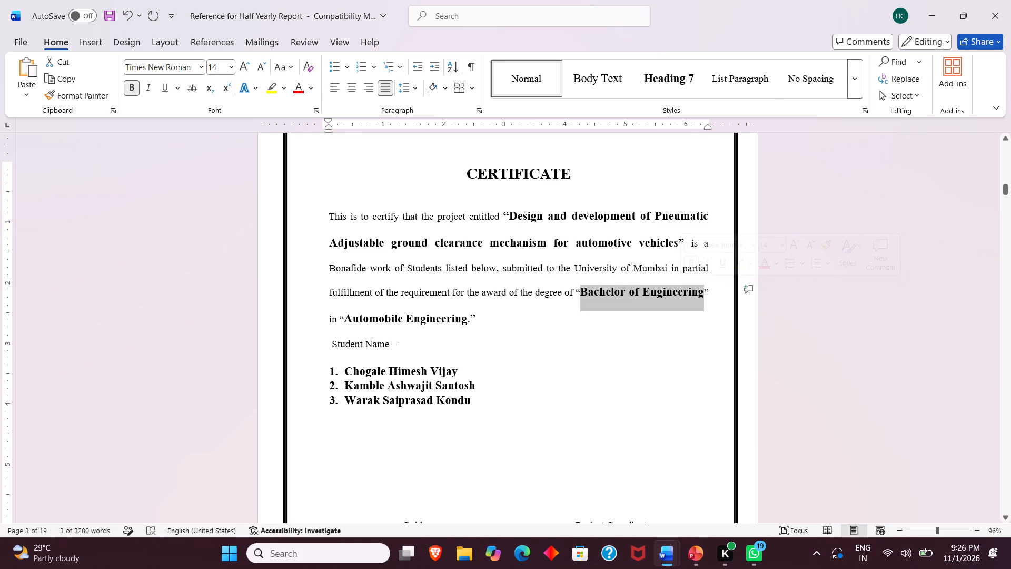
{"action": "left_click", "coordinate": [656, 381]}
{"action": "scroll", "coordinate": [552, 346], "scroll_direction": "down", "scroll_amount": 3}
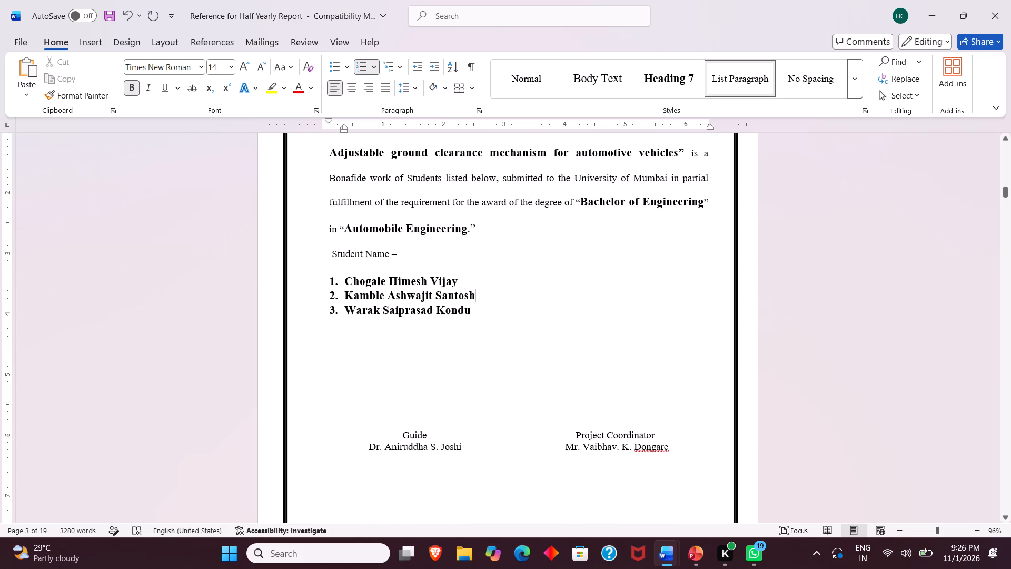
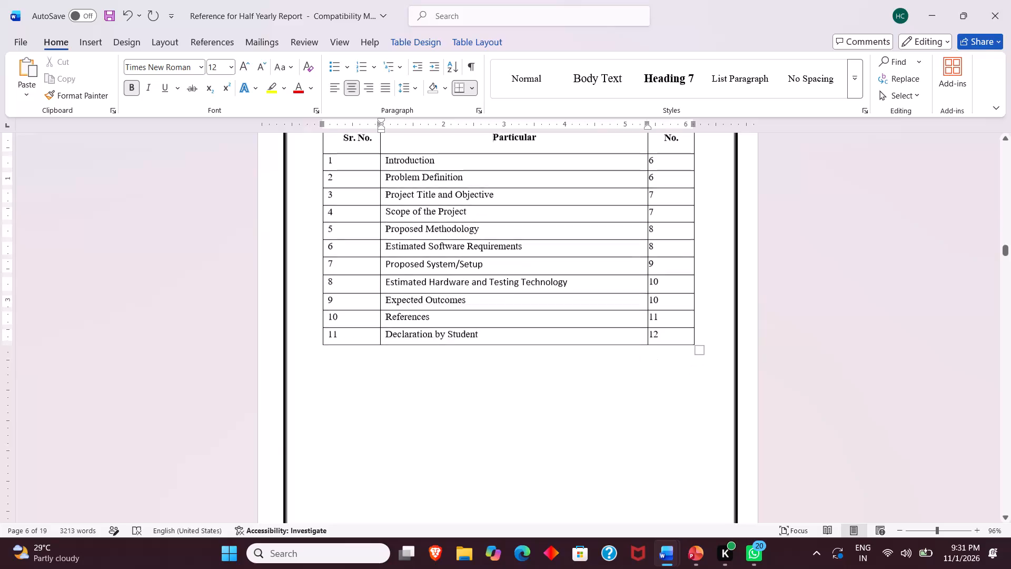
Review the half-yearly report's index table and the abstract page that follows it.
{"action": "scroll", "coordinate": [636, 367], "scroll_direction": "up", "scroll_amount": 2}
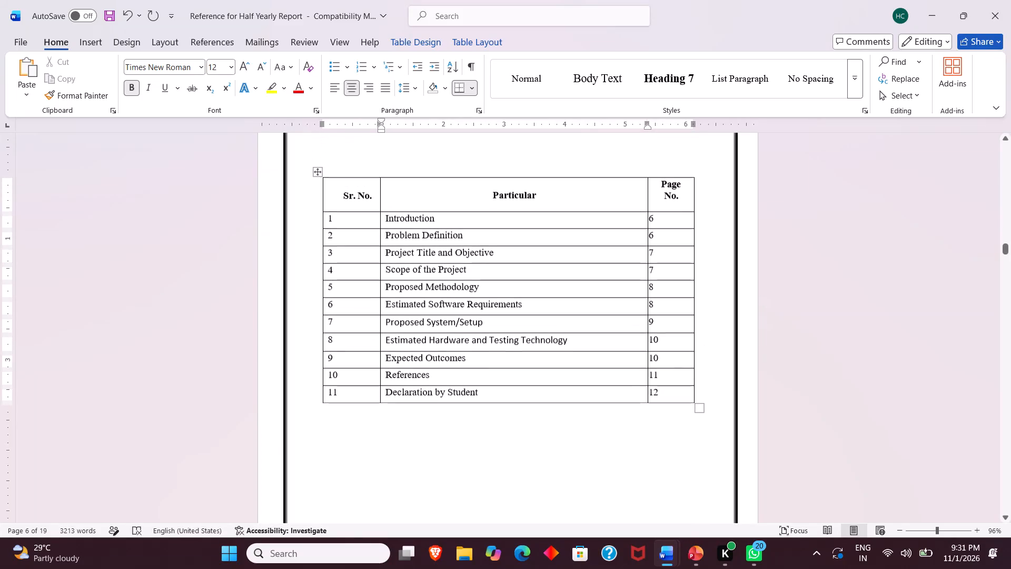
{"action": "scroll", "coordinate": [636, 365], "scroll_direction": "down", "scroll_amount": 13}
{"action": "scroll", "coordinate": [636, 389], "scroll_direction": "up", "scroll_amount": 9}
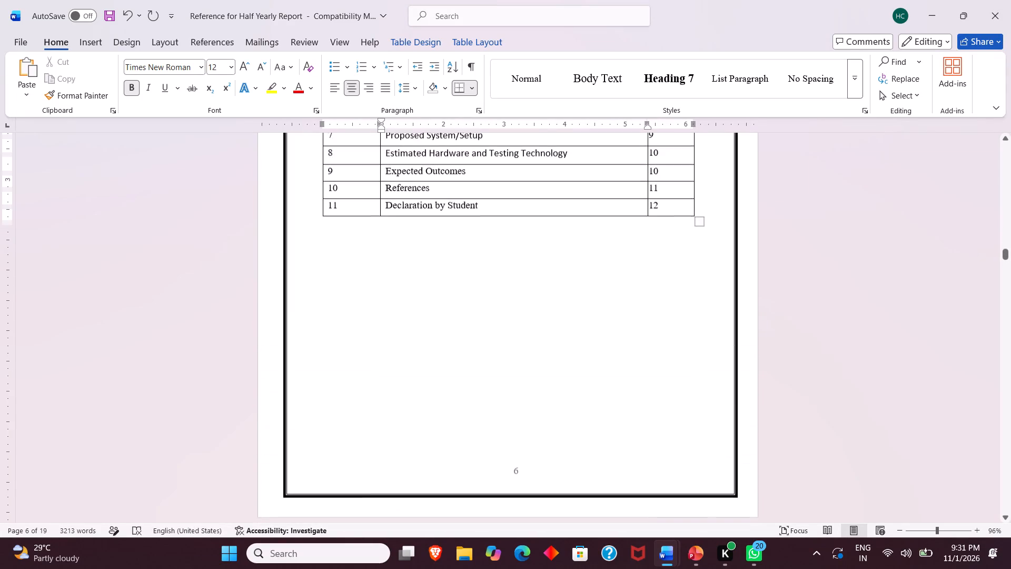
{"action": "scroll", "coordinate": [636, 389], "scroll_direction": "up", "scroll_amount": 3}
{"action": "scroll", "coordinate": [636, 389], "scroll_direction": "down", "scroll_amount": 1}
{"action": "scroll", "coordinate": [636, 389], "scroll_direction": "up", "scroll_amount": 4}
{"action": "scroll", "coordinate": [636, 389], "scroll_direction": "down", "scroll_amount": 4}
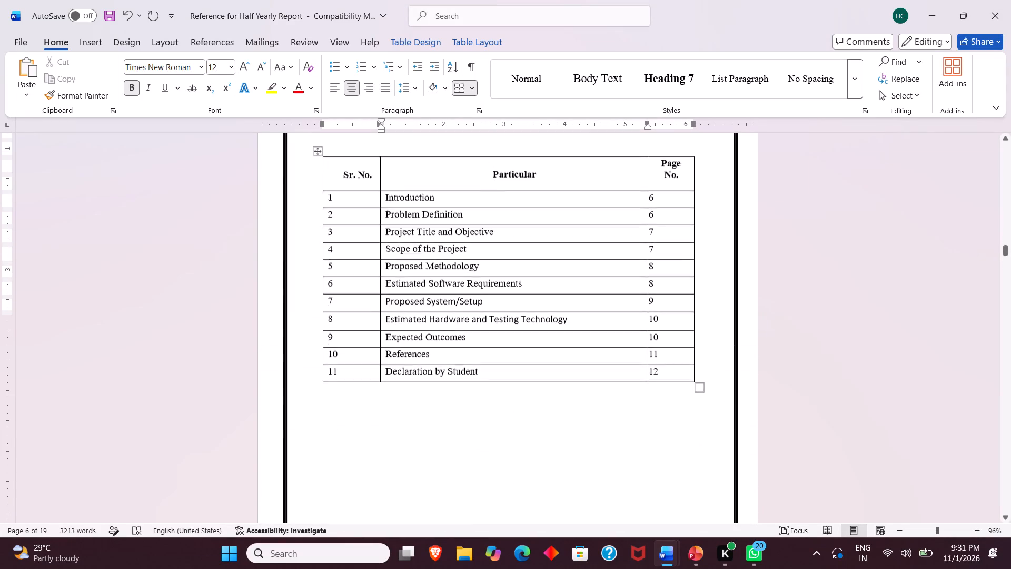
{"action": "scroll", "coordinate": [636, 389], "scroll_direction": "down", "scroll_amount": 13}
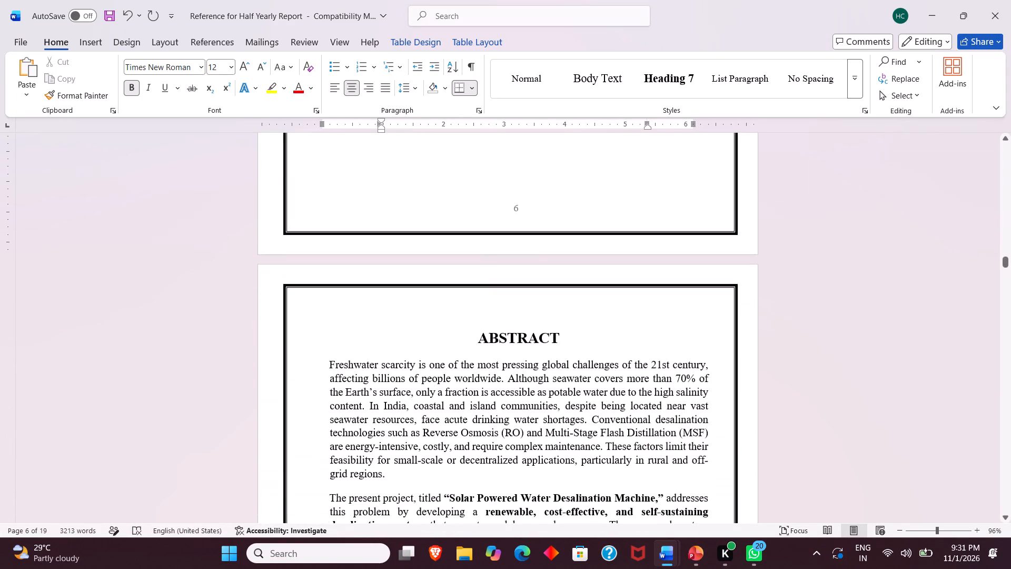
{"action": "scroll", "coordinate": [636, 389], "scroll_direction": "down", "scroll_amount": 2}
{"action": "scroll", "coordinate": [636, 389], "scroll_direction": "up", "scroll_amount": 20}
{"action": "scroll", "coordinate": [636, 389], "scroll_direction": "up", "scroll_amount": 9}
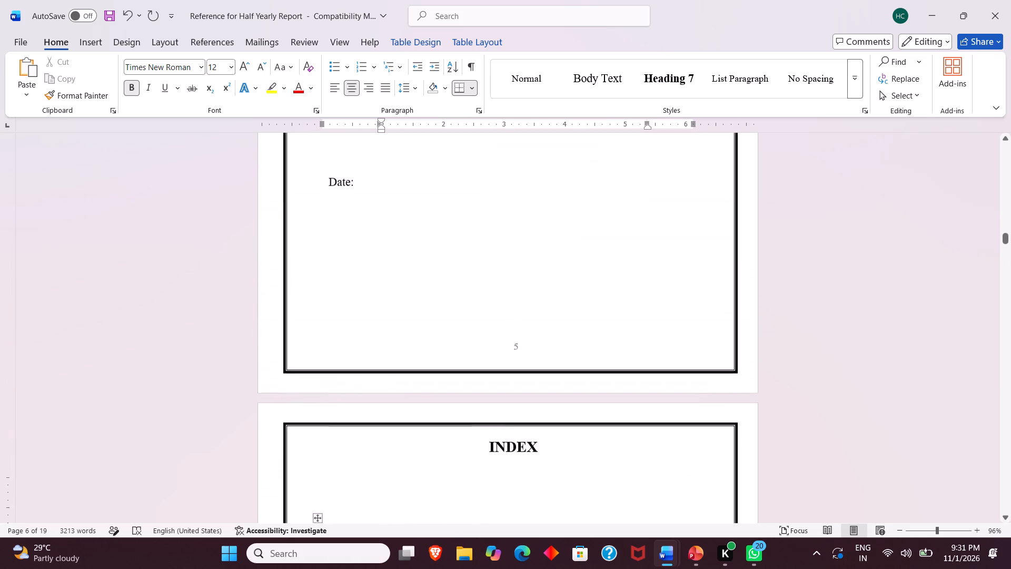
{"action": "scroll", "coordinate": [639, 351], "scroll_direction": "up", "scroll_amount": 14}
{"action": "scroll", "coordinate": [583, 560], "scroll_direction": "up", "scroll_amount": 4}
{"action": "scroll", "coordinate": [573, 552], "scroll_direction": "down", "scroll_amount": 5}
{"action": "scroll", "coordinate": [564, 534], "scroll_direction": "down", "scroll_amount": 20}
{"action": "scroll", "coordinate": [564, 534], "scroll_direction": "down", "scroll_amount": 15}
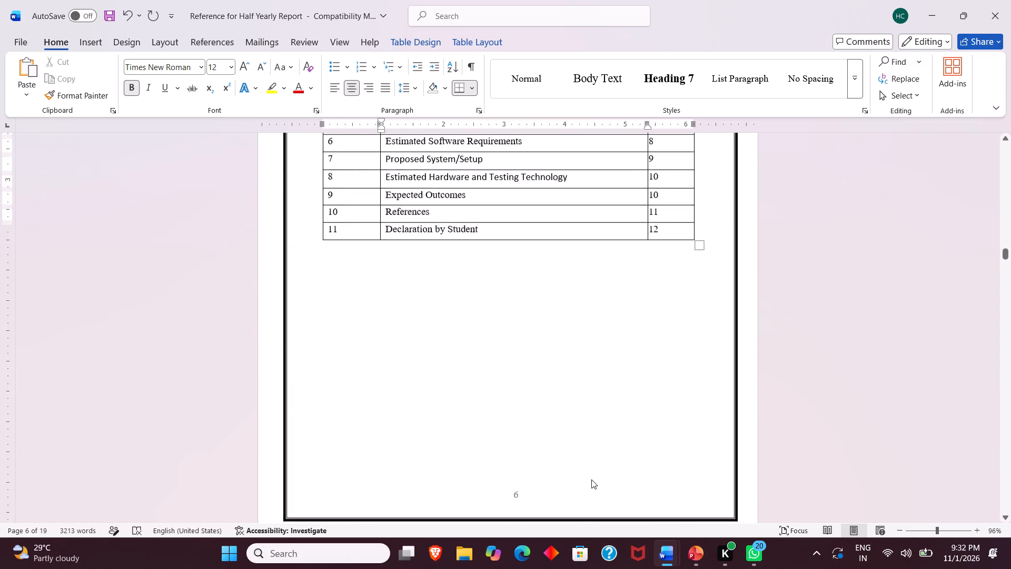
{"action": "scroll", "coordinate": [591, 479], "scroll_direction": "down", "scroll_amount": 18}
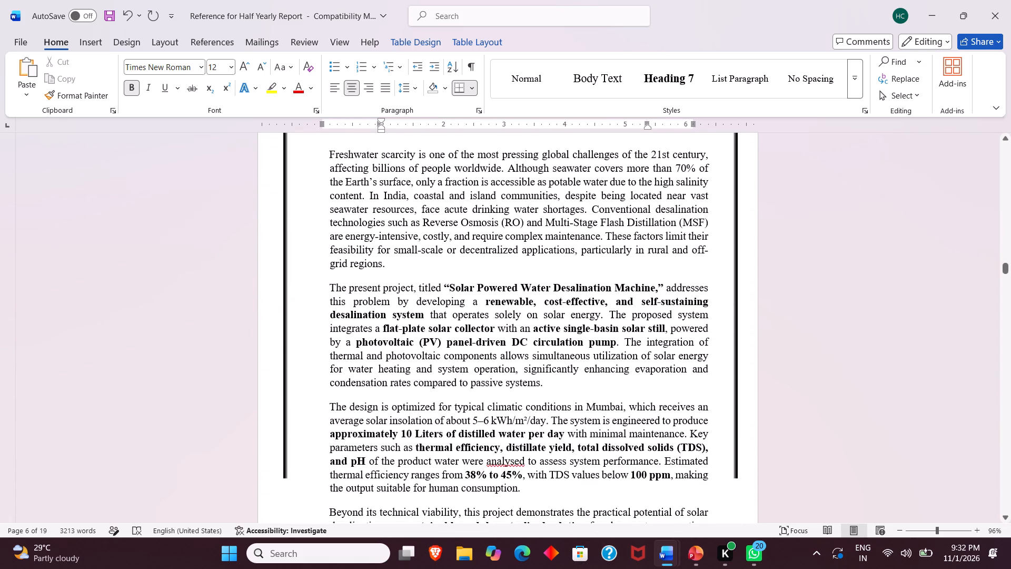
{"action": "scroll", "coordinate": [591, 479], "scroll_direction": "up", "scroll_amount": 2}
{"action": "scroll", "coordinate": [593, 481], "scroll_direction": "down", "scroll_amount": 2}
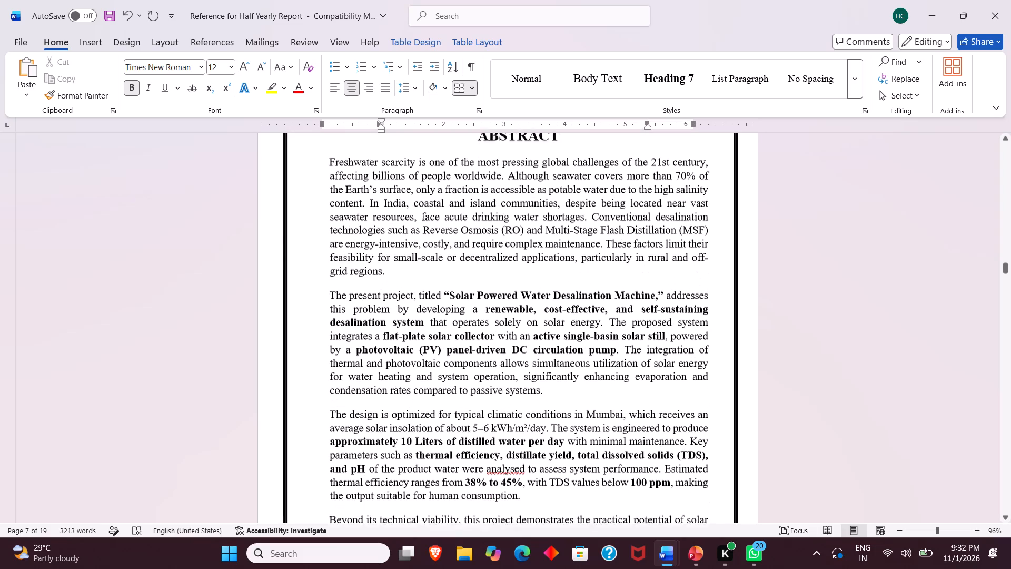
{"action": "scroll", "coordinate": [593, 481], "scroll_direction": "up", "scroll_amount": 4}
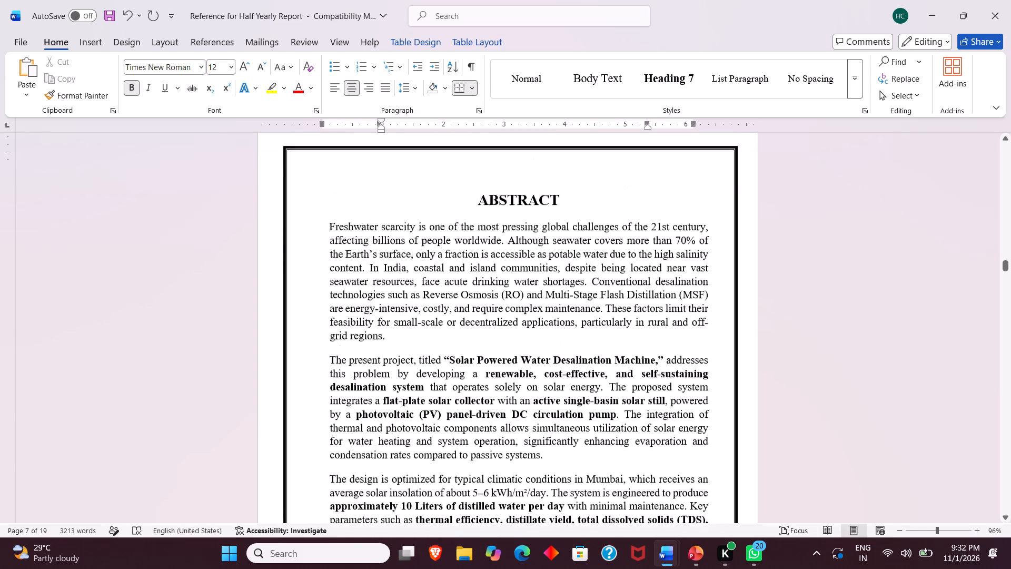
Copy the bold project title from the opening paragraph of the Project Synopsis Approval page.
{"action": "scroll", "coordinate": [566, 470], "scroll_direction": "up", "scroll_amount": 20}
{"action": "scroll", "coordinate": [566, 470], "scroll_direction": "up", "scroll_amount": 2}
{"action": "scroll", "coordinate": [574, 415], "scroll_direction": "up", "scroll_amount": 3}
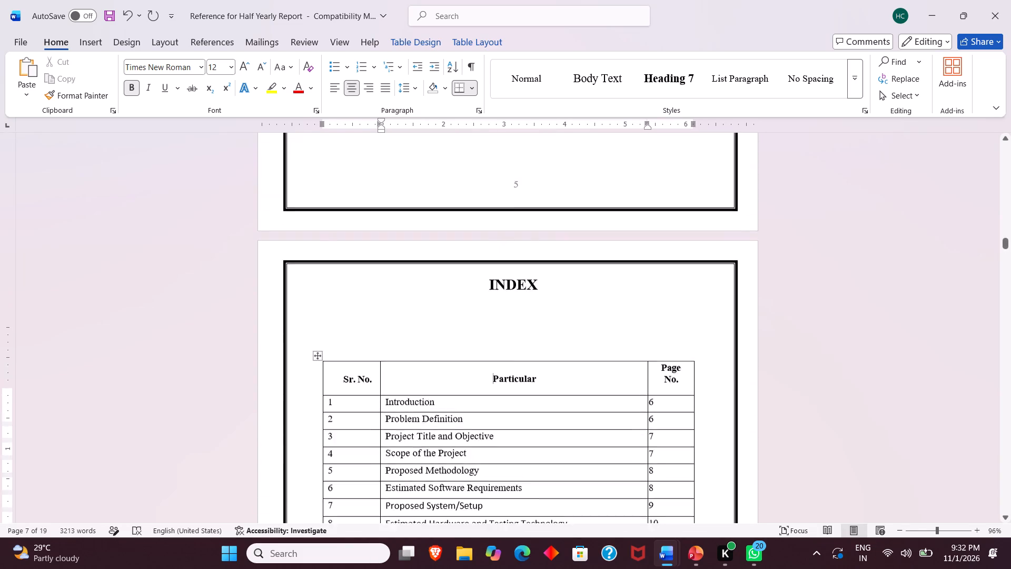
{"action": "scroll", "coordinate": [575, 416], "scroll_direction": "up", "scroll_amount": 20}
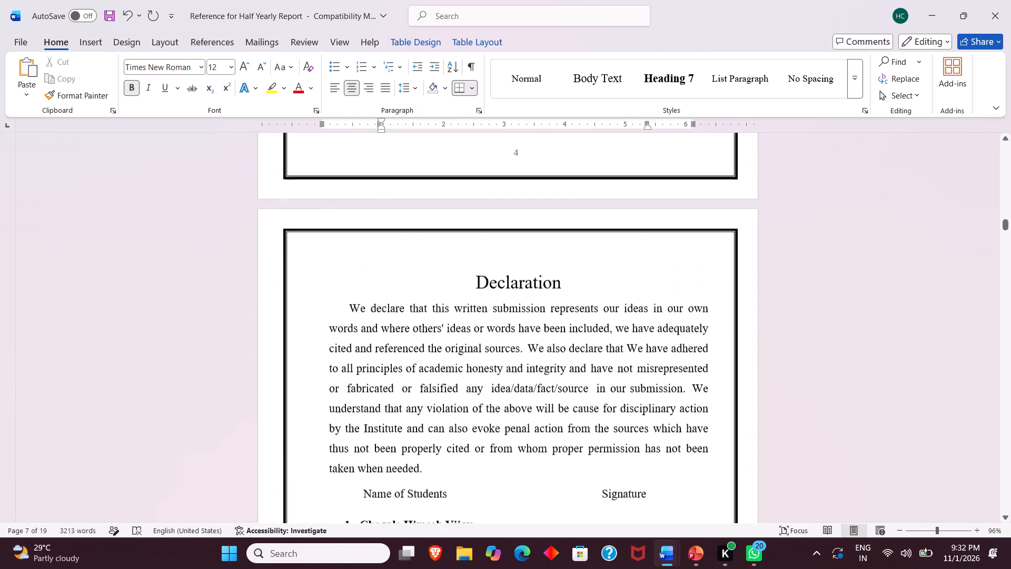
{"action": "scroll", "coordinate": [498, 37], "scroll_direction": "up", "scroll_amount": 7}
{"action": "scroll", "coordinate": [479, 241], "scroll_direction": "up", "scroll_amount": 12}
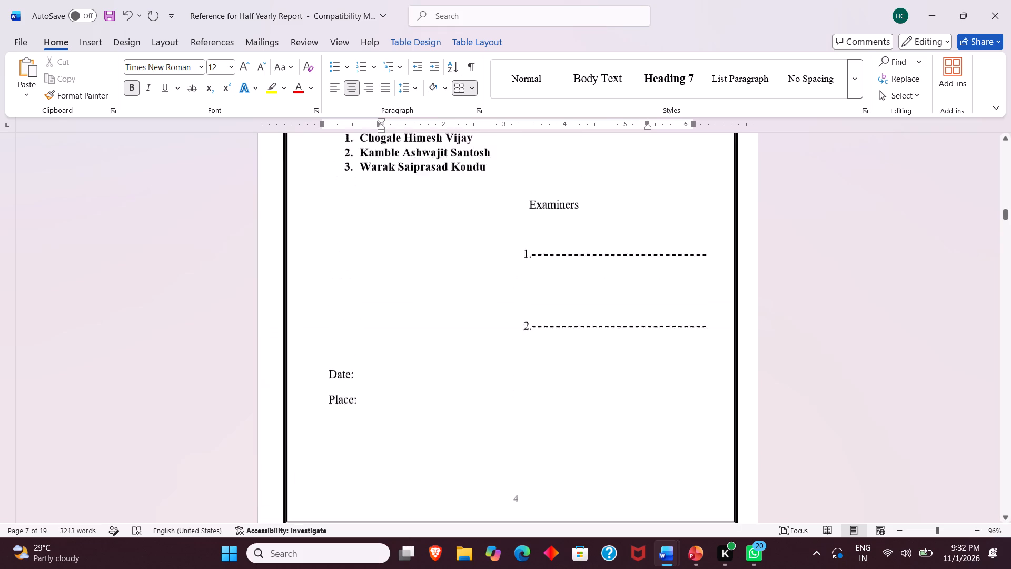
{"action": "scroll", "coordinate": [473, 224], "scroll_direction": "up", "scroll_amount": 7}
{"action": "left_click_drag", "start_coordinate": [462, 245], "coordinate": [463, 244]}
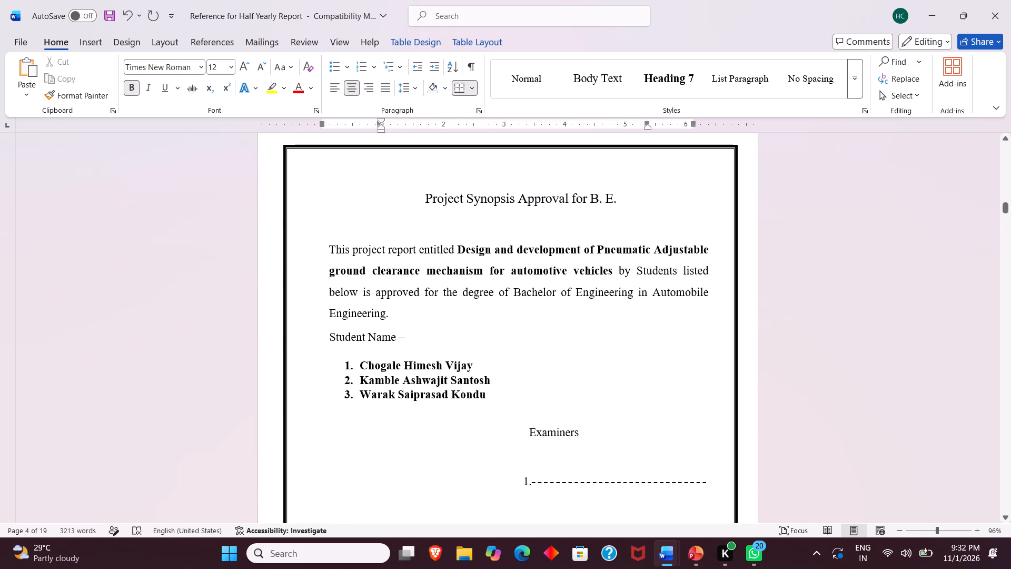
{"action": "left_click_drag", "start_coordinate": [463, 244], "coordinate": [461, 251]}
{"action": "left_click", "coordinate": [457, 246]}
{"action": "left_click_drag", "start_coordinate": [455, 246], "coordinate": [571, 273]}
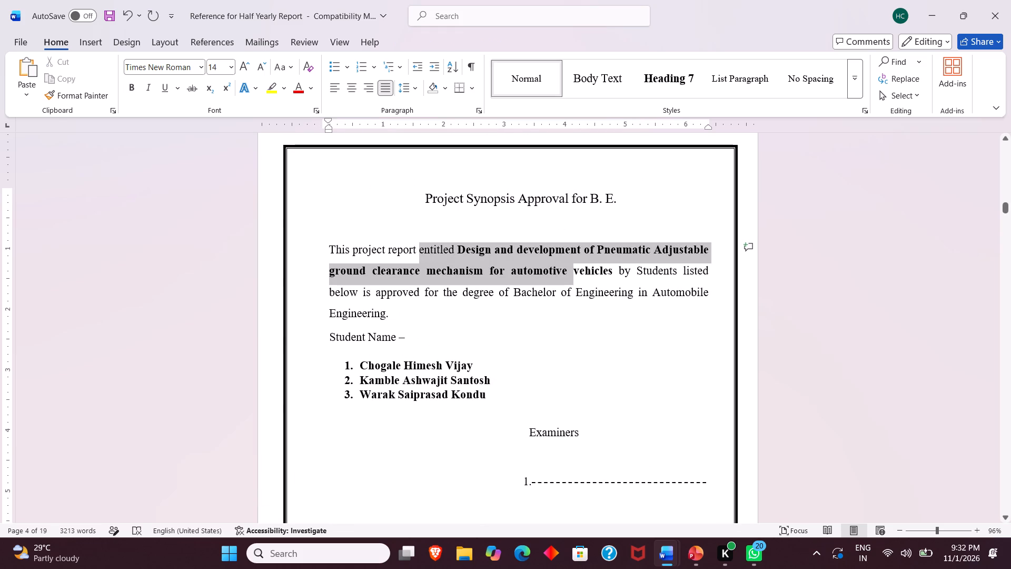
{"action": "left_click_drag", "start_coordinate": [571, 273], "coordinate": [598, 270]}
{"action": "left_click", "coordinate": [606, 270]}
{"action": "left_click_drag", "start_coordinate": [611, 270], "coordinate": [479, 252]}
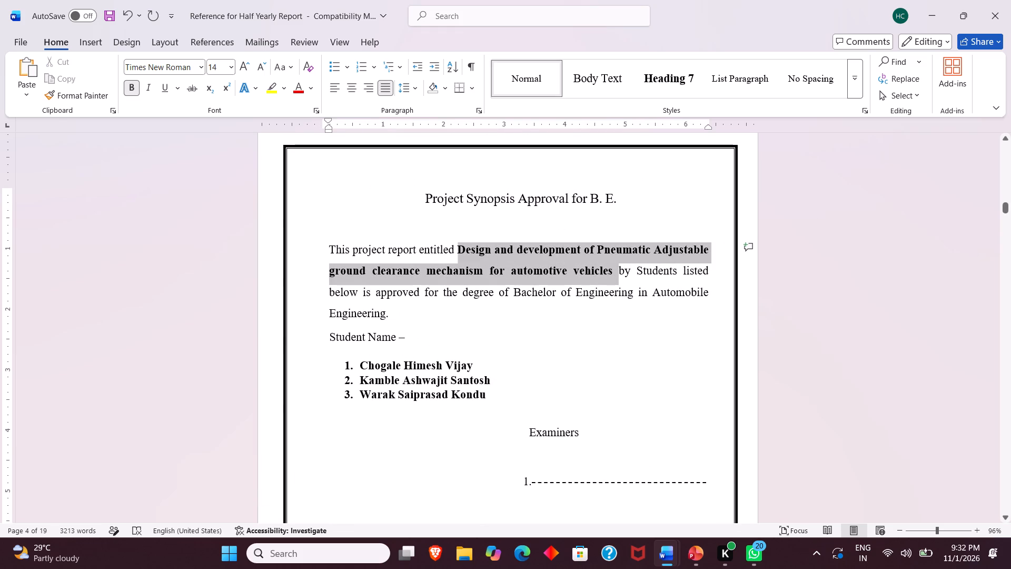
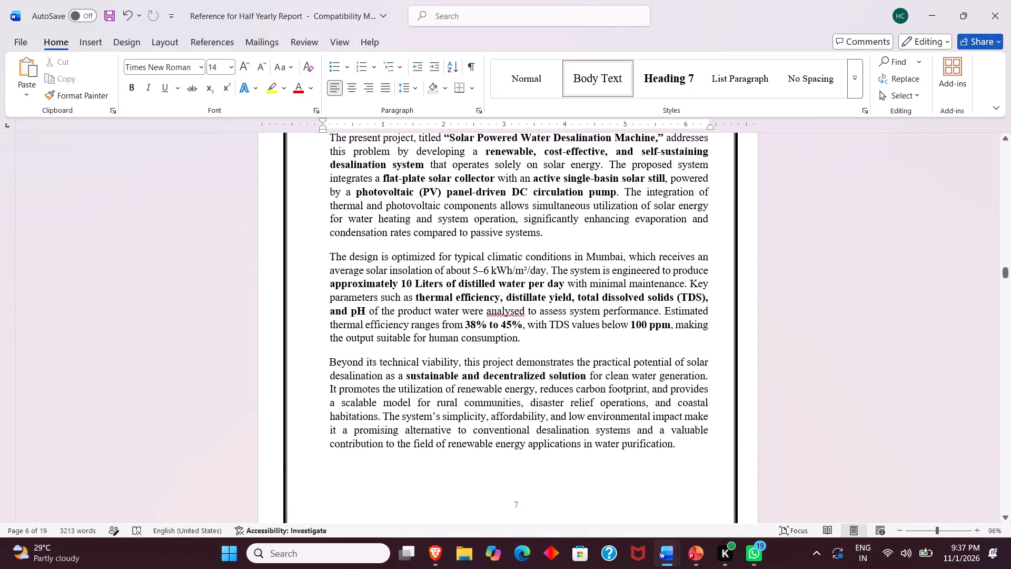
{"action": "left_click_drag", "start_coordinate": [666, 448], "coordinate": [480, 359]}
{"action": "scroll", "coordinate": [480, 359], "scroll_direction": "up", "scroll_amount": 4}
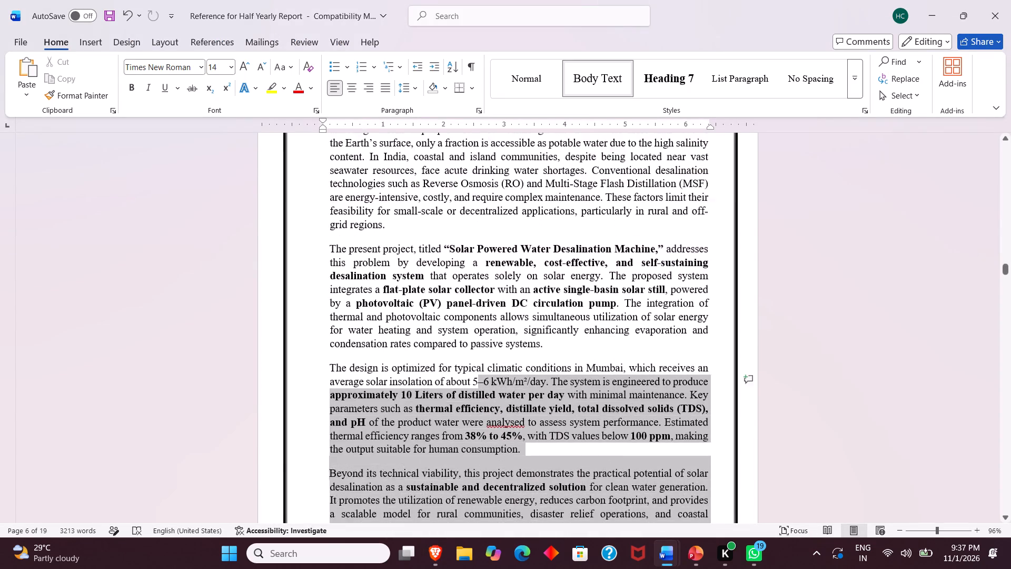
{"action": "scroll", "coordinate": [480, 359], "scroll_direction": "up", "scroll_amount": 1}
{"action": "left_click_drag", "start_coordinate": [480, 359], "coordinate": [312, 252]}
{"action": "scroll", "coordinate": [475, 357], "scroll_direction": "up", "scroll_amount": 3}
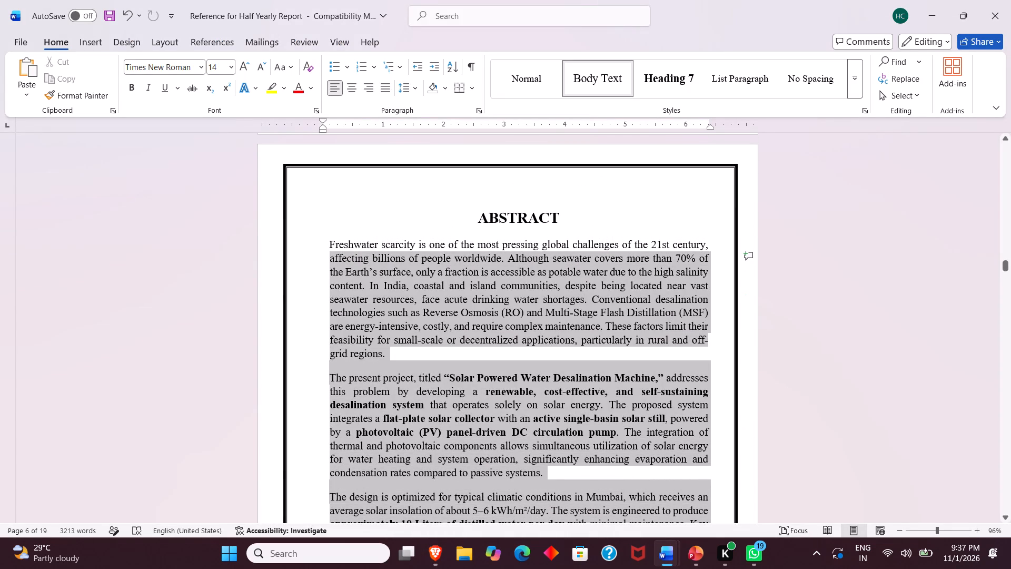
{"action": "left_click_drag", "start_coordinate": [312, 252], "coordinate": [311, 248]}
{"action": "key", "text": "BackSpace"}
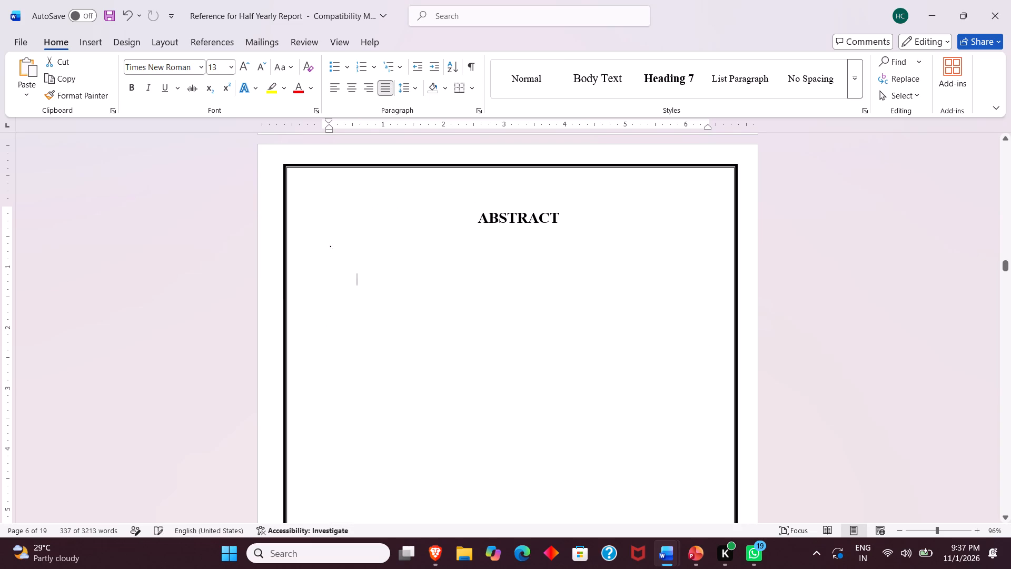
{"action": "left_click", "coordinate": [361, 257]}
{"action": "key", "text": "BackSpace"}
{"action": "key", "text": "BackSpace"}
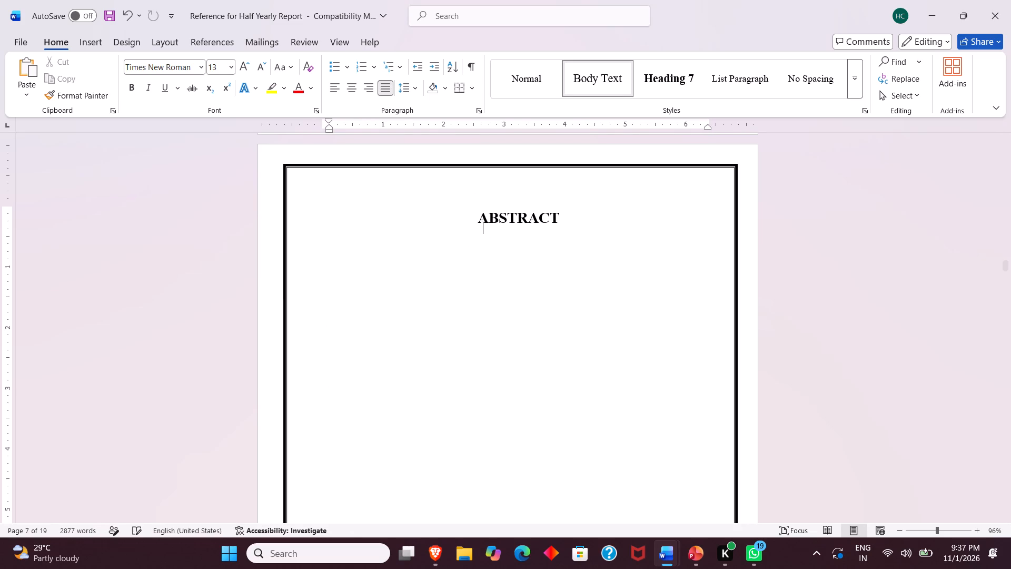
Paste the copied pneumatic ground clearance abstract under the ABSTRACT heading and check how it sits on the page.
{"action": "key", "text": "ctrl+v"}
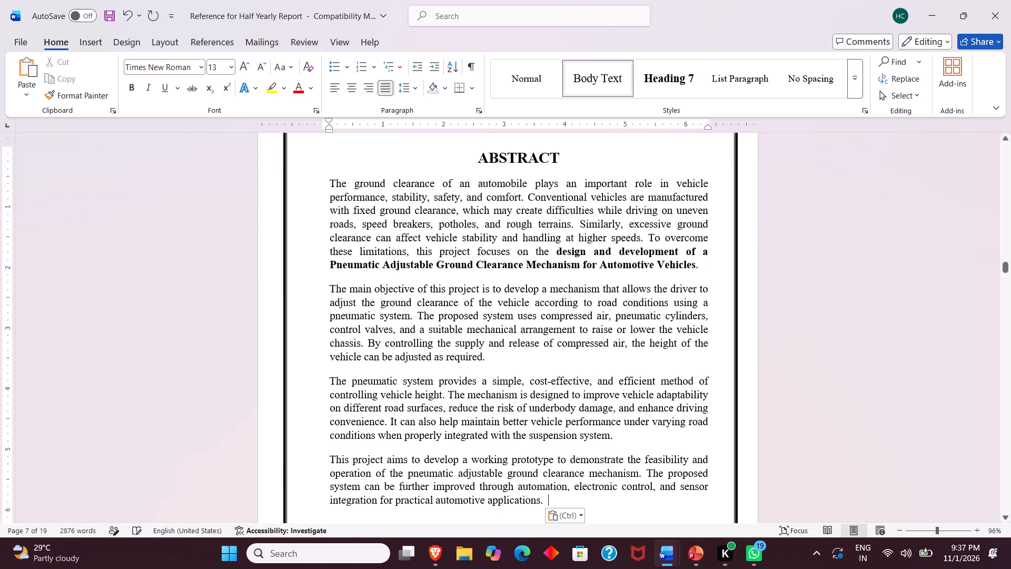
{"action": "scroll", "coordinate": [363, 258], "scroll_direction": "down", "scroll_amount": 4}
{"action": "scroll", "coordinate": [401, 267], "scroll_direction": "up", "scroll_amount": 2}
{"action": "scroll", "coordinate": [401, 266], "scroll_direction": "down", "scroll_amount": 7}
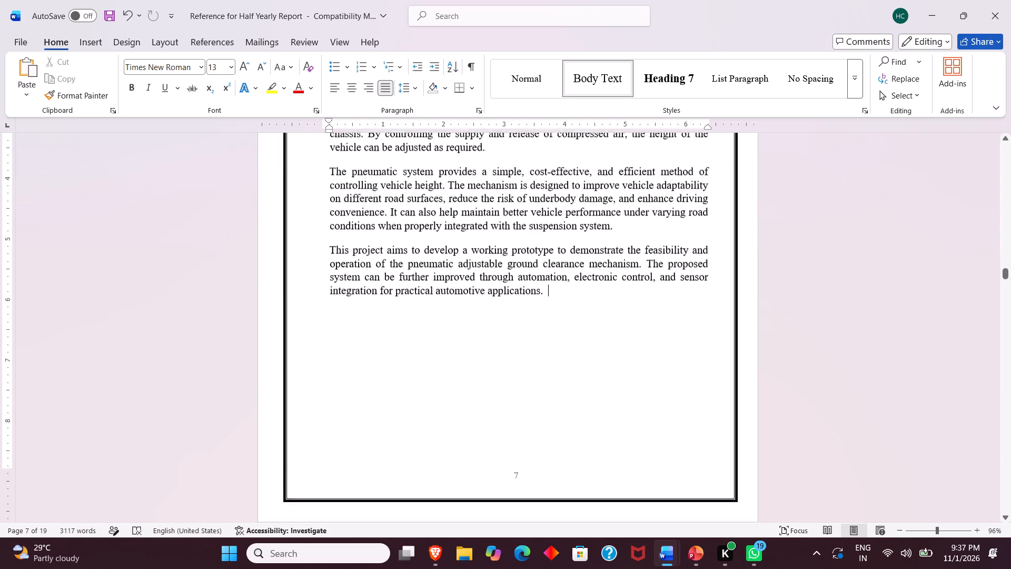
{"action": "scroll", "coordinate": [399, 264], "scroll_direction": "down", "scroll_amount": 2}
{"action": "scroll", "coordinate": [395, 262], "scroll_direction": "up", "scroll_amount": 12}
{"action": "left_click_drag", "start_coordinate": [425, 240], "coordinate": [527, 246]}
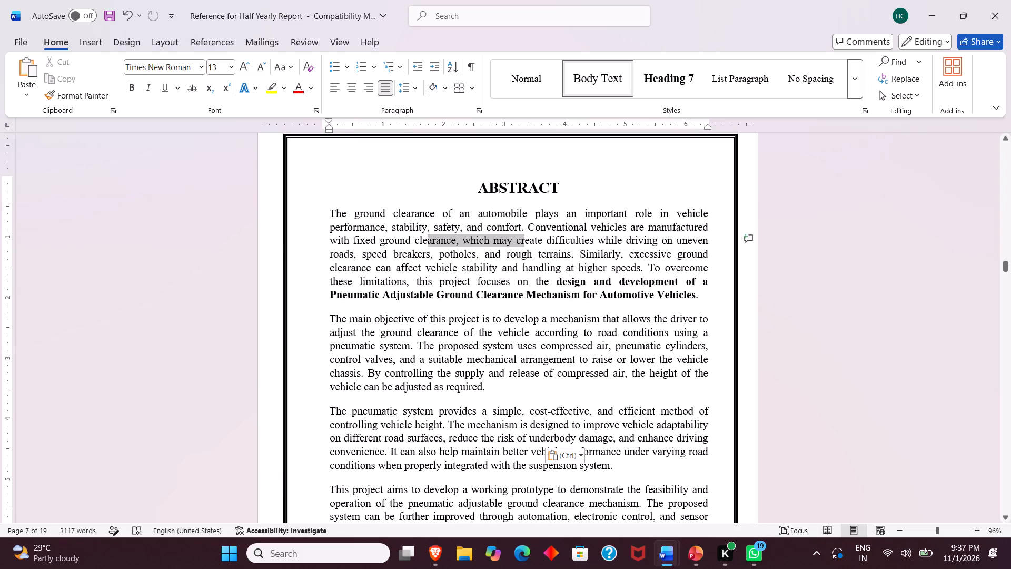
Undo the pasted pneumatic abstract and the earlier deletion, restoring the original solar desalination text under the ABSTRACT heading.
{"action": "left_click_drag", "start_coordinate": [527, 246], "coordinate": [529, 244]}
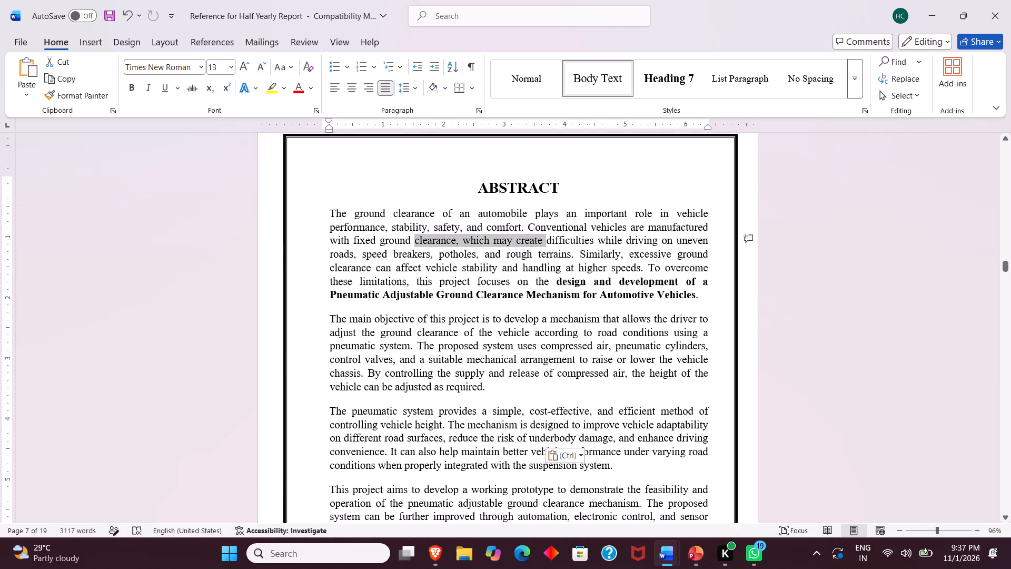
{"action": "left_click", "coordinate": [505, 295]}
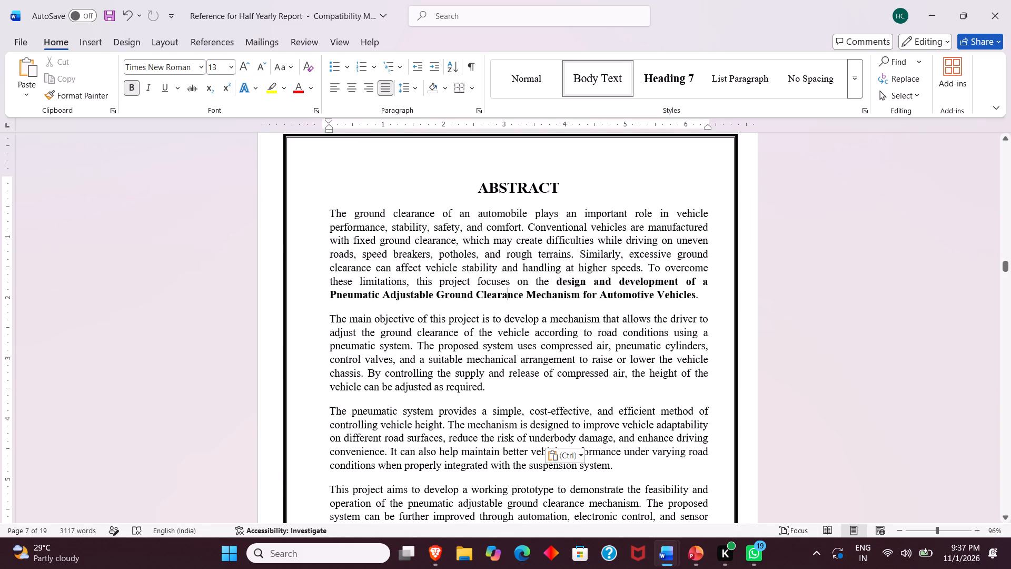
{"action": "key", "text": "ctrl+z"}
{"action": "key", "text": "ctrl+x"}
{"action": "key", "text": "ctrl+z"}
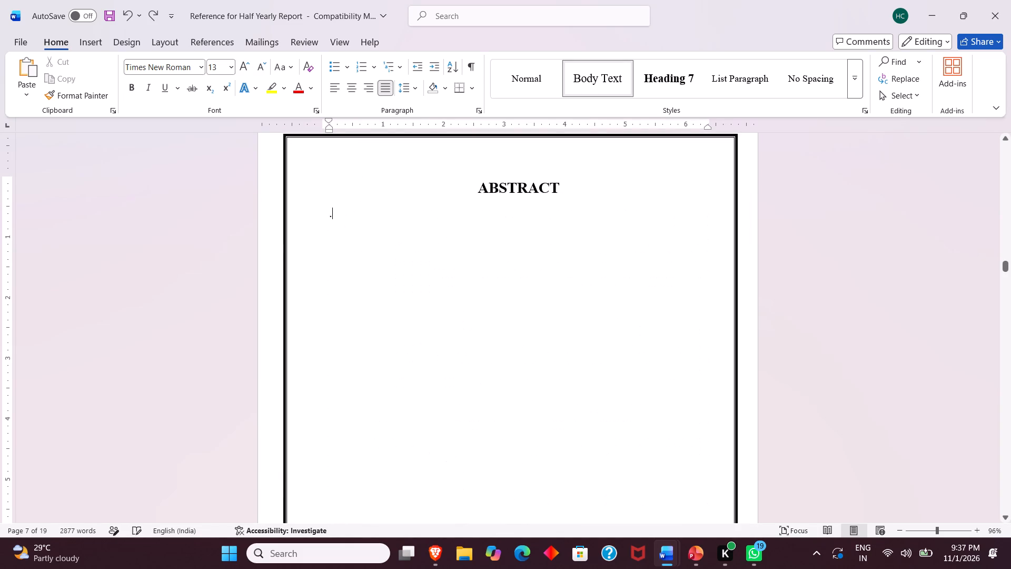
{"action": "key", "text": "ctrl+z"}
{"action": "key", "text": "ctrl+z"}
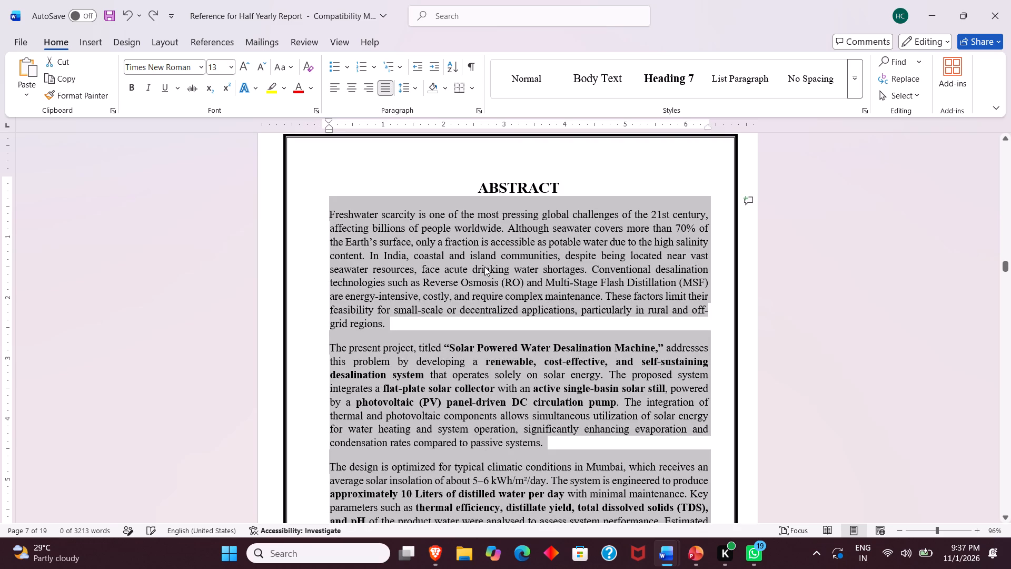
{"action": "left_click", "coordinate": [484, 267]}
{"action": "left_click_drag", "start_coordinate": [480, 258], "coordinate": [561, 259]}
{"action": "left_click", "coordinate": [596, 280]}
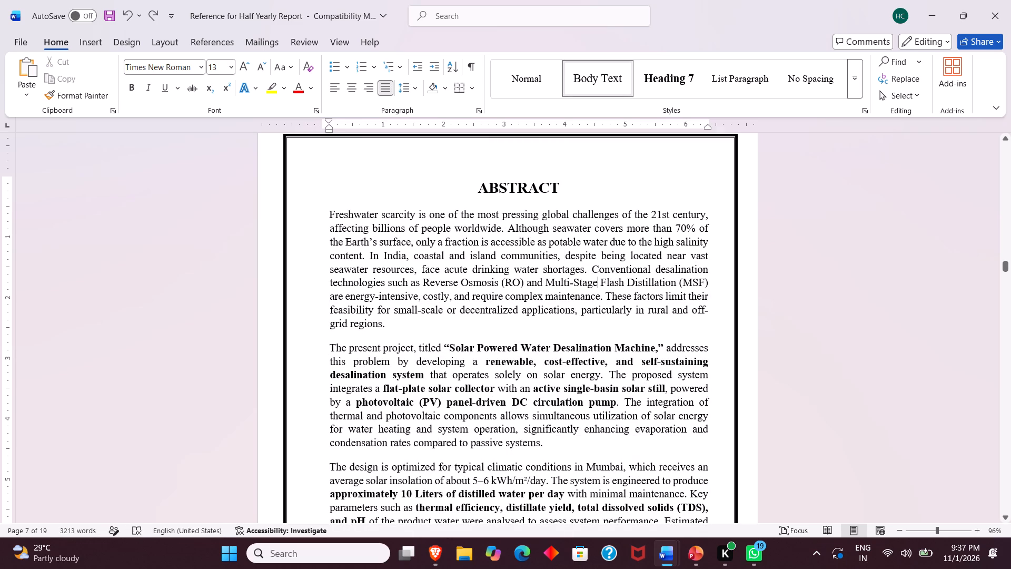
Select the original solar desalination abstract from its last sentence back to its first to check its word count, then clear the selection.
{"action": "scroll", "coordinate": [598, 389], "scroll_direction": "down", "scroll_amount": 8}
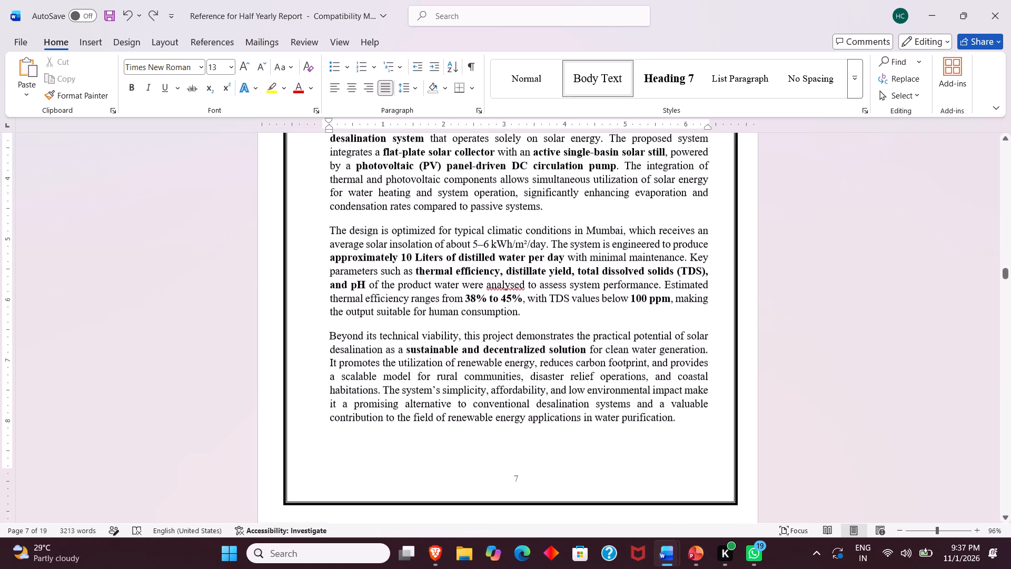
{"action": "left_click_drag", "start_coordinate": [686, 416], "coordinate": [652, 421]}
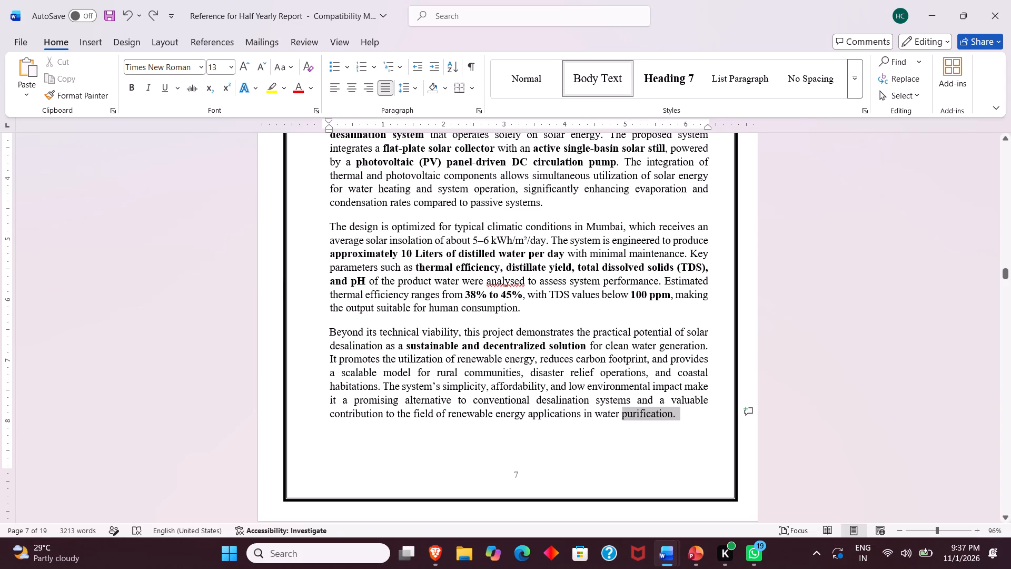
{"action": "left_click_drag", "start_coordinate": [652, 421], "coordinate": [649, 421]}
{"action": "left_click", "coordinate": [668, 420]}
{"action": "left_click_drag", "start_coordinate": [675, 416], "coordinate": [621, 407]}
{"action": "left_click_drag", "start_coordinate": [621, 407], "coordinate": [360, 242]}
{"action": "scroll", "coordinate": [441, 269], "scroll_direction": "up", "scroll_amount": 8}
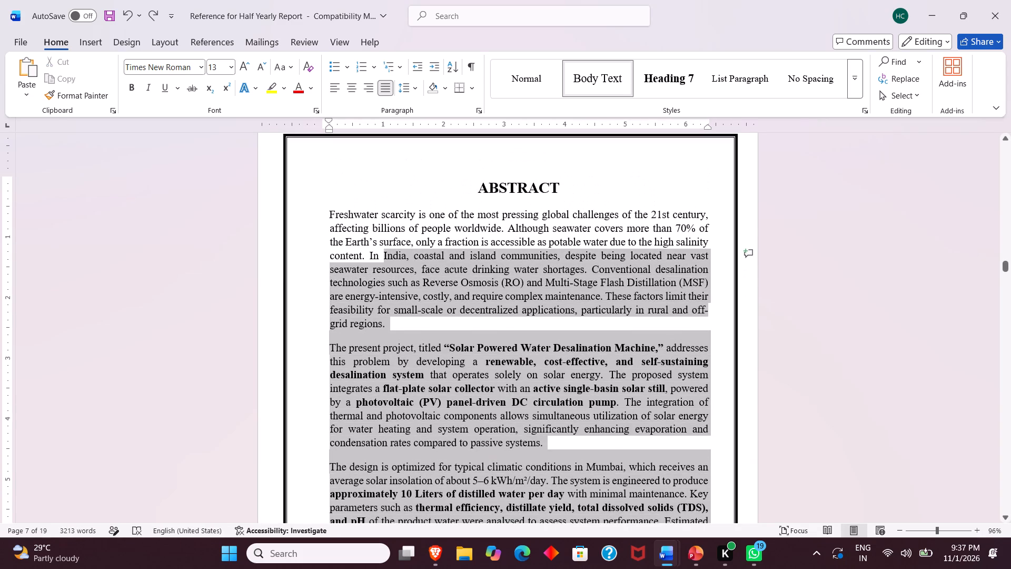
{"action": "left_click_drag", "start_coordinate": [360, 242], "coordinate": [320, 224]}
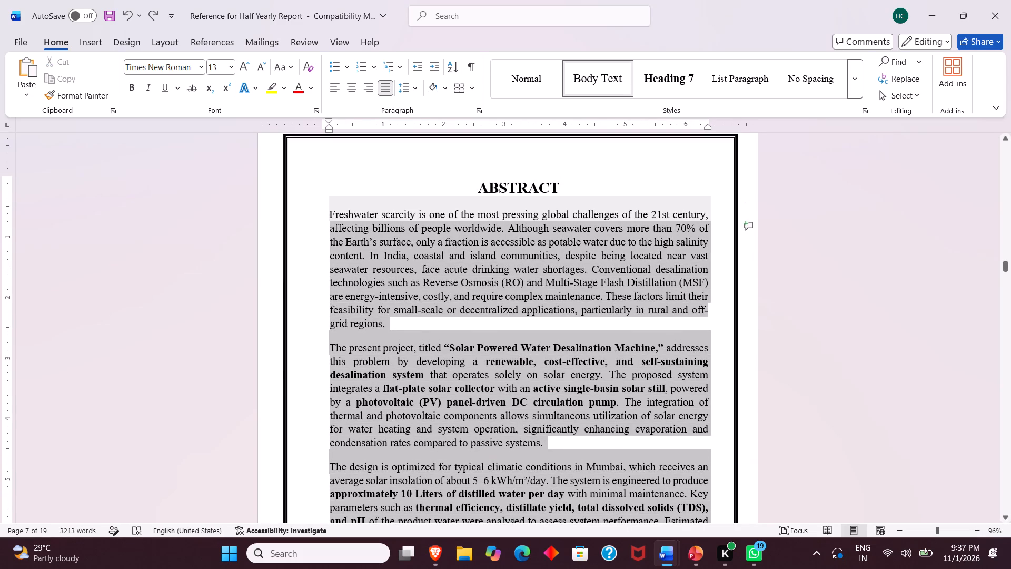
{"action": "left_click_drag", "start_coordinate": [320, 224], "coordinate": [319, 218]}
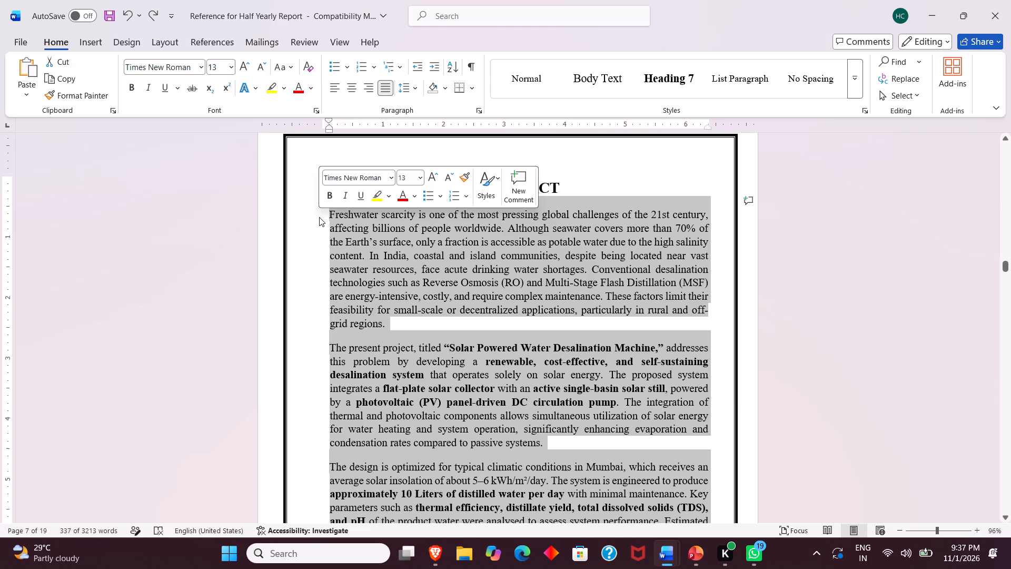
{"action": "left_click", "coordinate": [619, 260]}
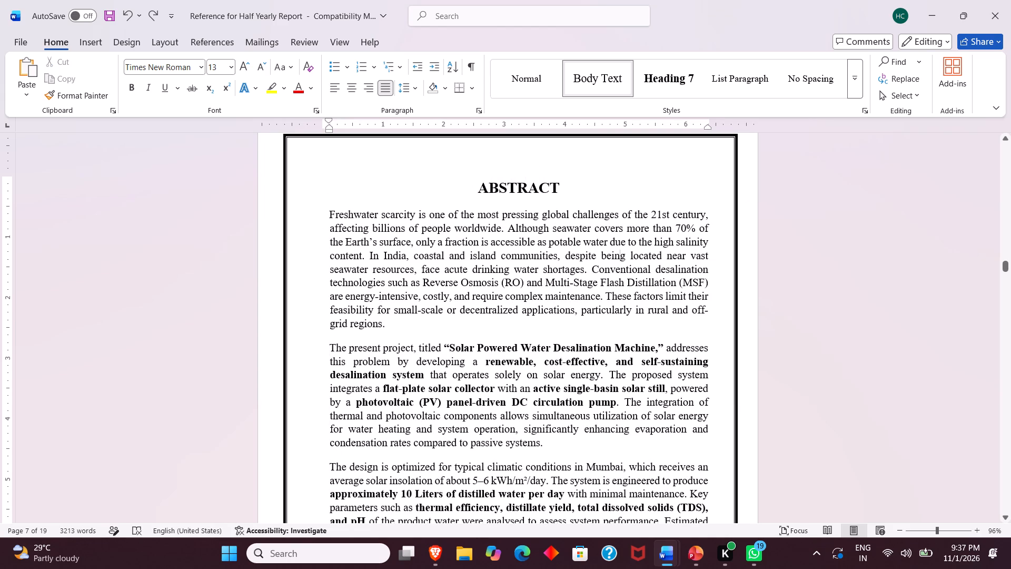
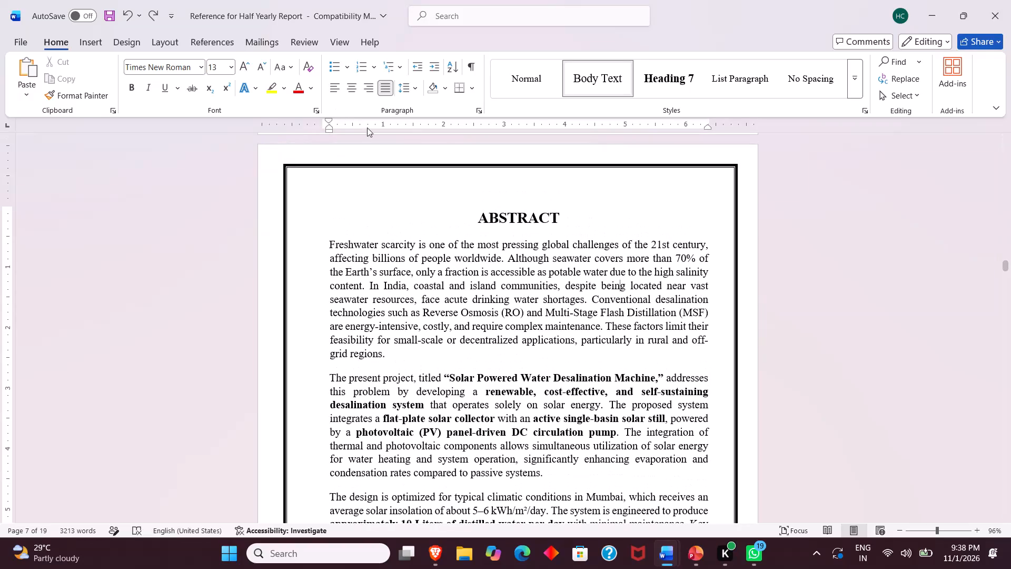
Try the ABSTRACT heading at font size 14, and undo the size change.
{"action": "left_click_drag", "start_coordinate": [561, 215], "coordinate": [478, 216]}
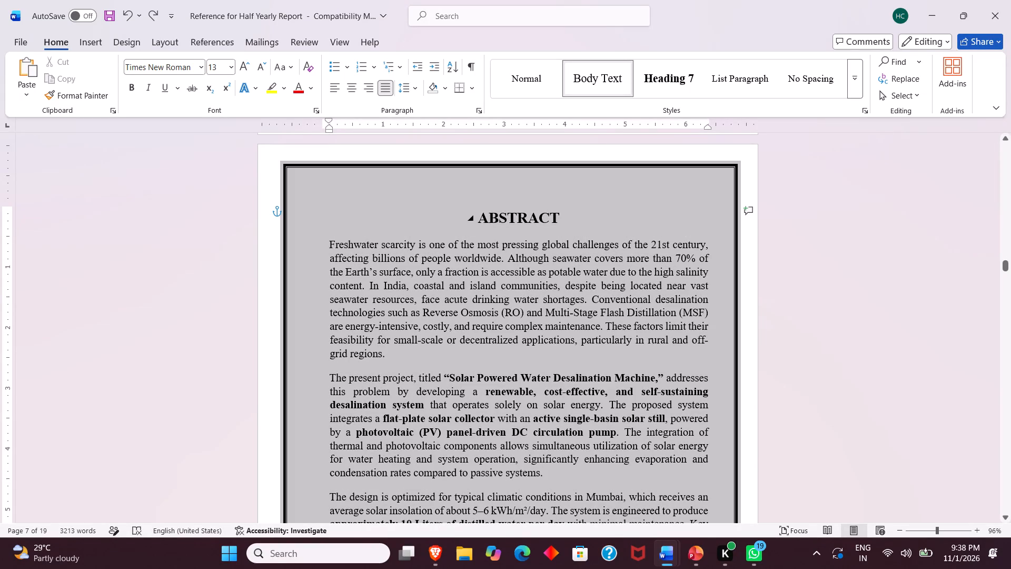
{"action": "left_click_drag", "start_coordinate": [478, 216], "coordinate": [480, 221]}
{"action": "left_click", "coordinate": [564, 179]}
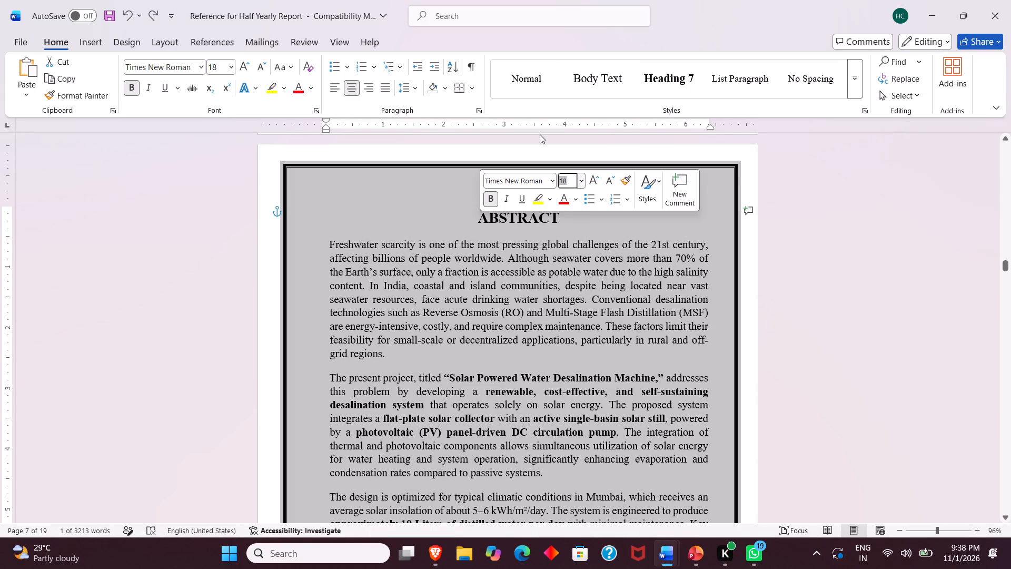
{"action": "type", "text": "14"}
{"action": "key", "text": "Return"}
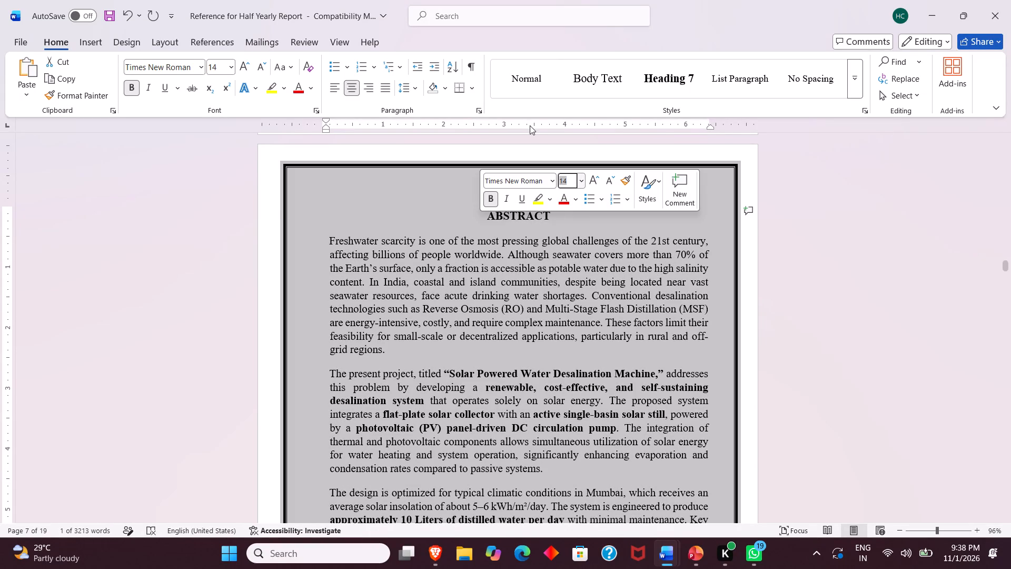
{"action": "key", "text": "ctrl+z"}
Replace the entire solar desalination text under the ABSTRACT heading with the copied pneumatic ground clearance abstract and check its placement.
{"action": "scroll", "coordinate": [703, 273], "scroll_direction": "down", "scroll_amount": 4}
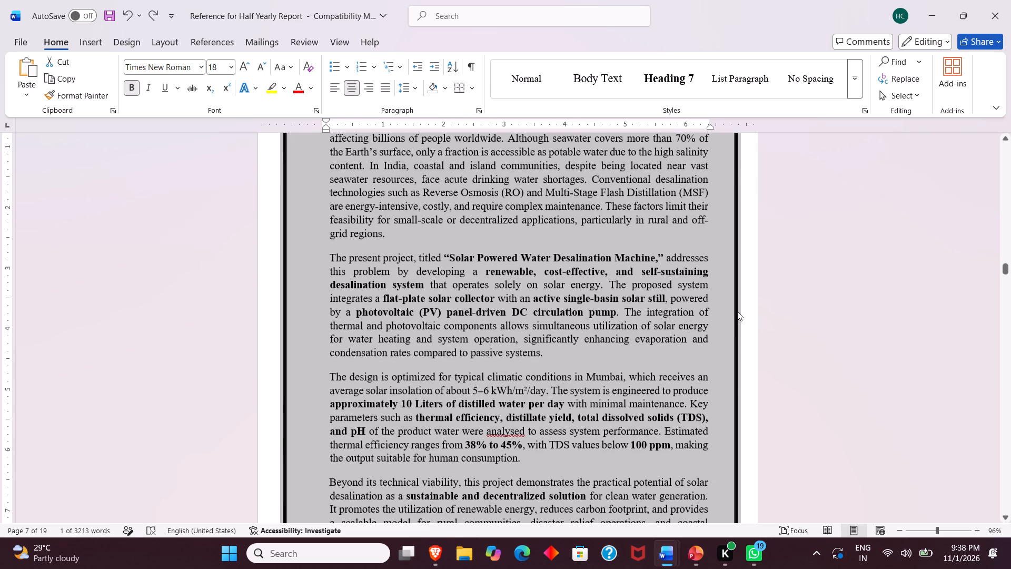
{"action": "left_click_drag", "start_coordinate": [745, 312], "coordinate": [739, 290]}
{"action": "scroll", "coordinate": [658, 278], "scroll_direction": "down", "scroll_amount": 3}
{"action": "scroll", "coordinate": [639, 271], "scroll_direction": "up", "scroll_amount": 4}
{"action": "scroll", "coordinate": [647, 304], "scroll_direction": "down", "scroll_amount": 3}
{"action": "scroll", "coordinate": [680, 490], "scroll_direction": "down", "scroll_amount": 1}
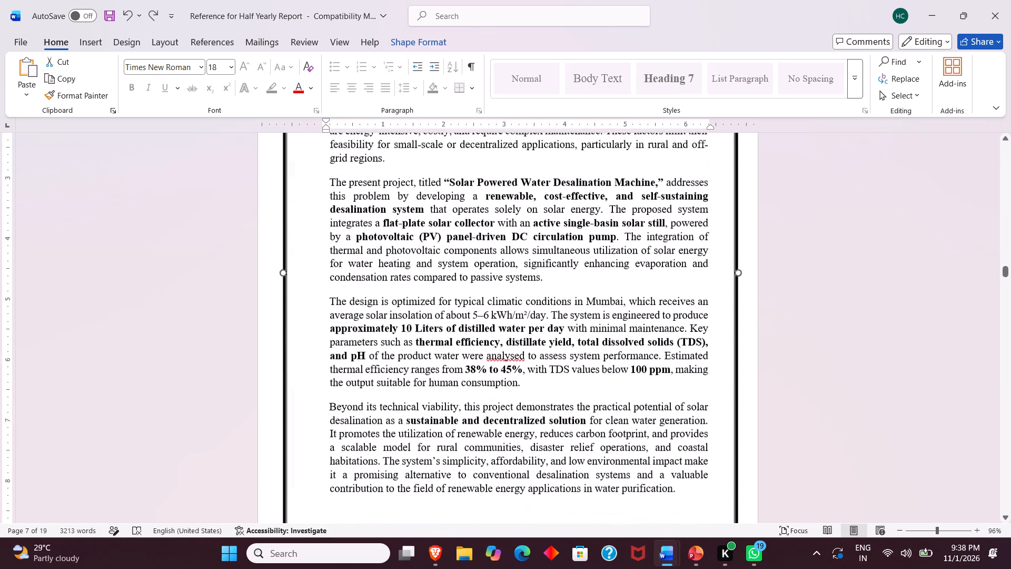
{"action": "scroll", "coordinate": [681, 497], "scroll_direction": "down", "scroll_amount": 2}
{"action": "left_click_drag", "start_coordinate": [689, 419], "coordinate": [481, 386]}
{"action": "scroll", "coordinate": [561, 405], "scroll_direction": "up", "scroll_amount": 5}
{"action": "scroll", "coordinate": [489, 400], "scroll_direction": "up", "scroll_amount": 3}
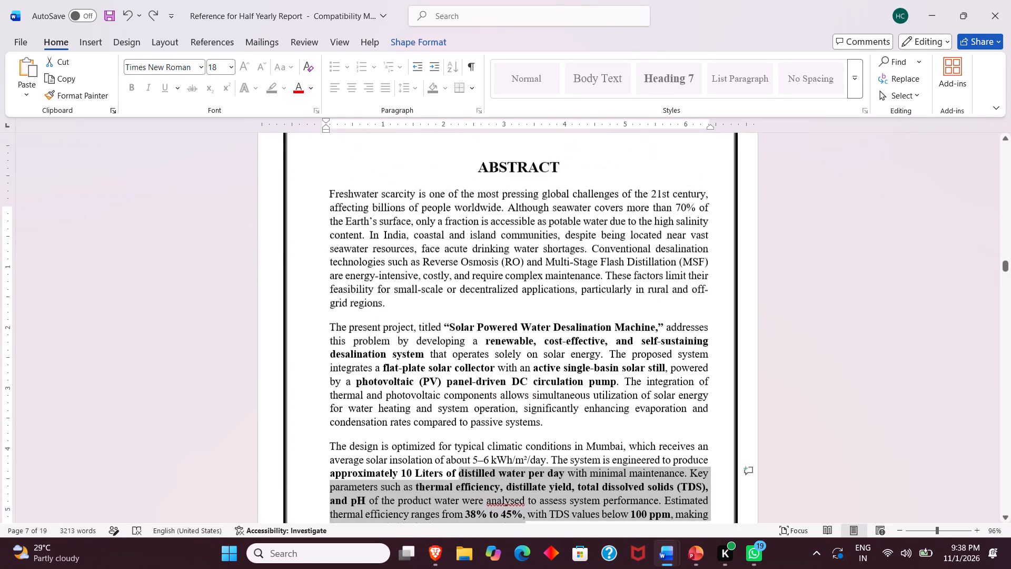
{"action": "scroll", "coordinate": [481, 386], "scroll_direction": "up", "scroll_amount": 2}
{"action": "left_click_drag", "start_coordinate": [481, 386], "coordinate": [321, 280]}
{"action": "key", "text": "BackSpace"}
{"action": "key", "text": "ctrl+v"}
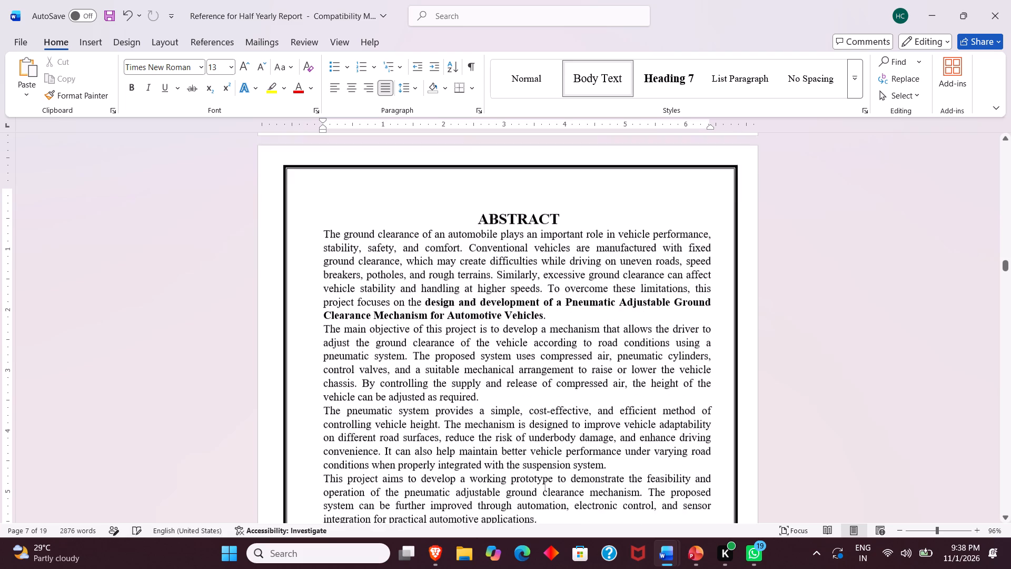
{"action": "scroll", "coordinate": [347, 251], "scroll_direction": "down", "scroll_amount": 2}
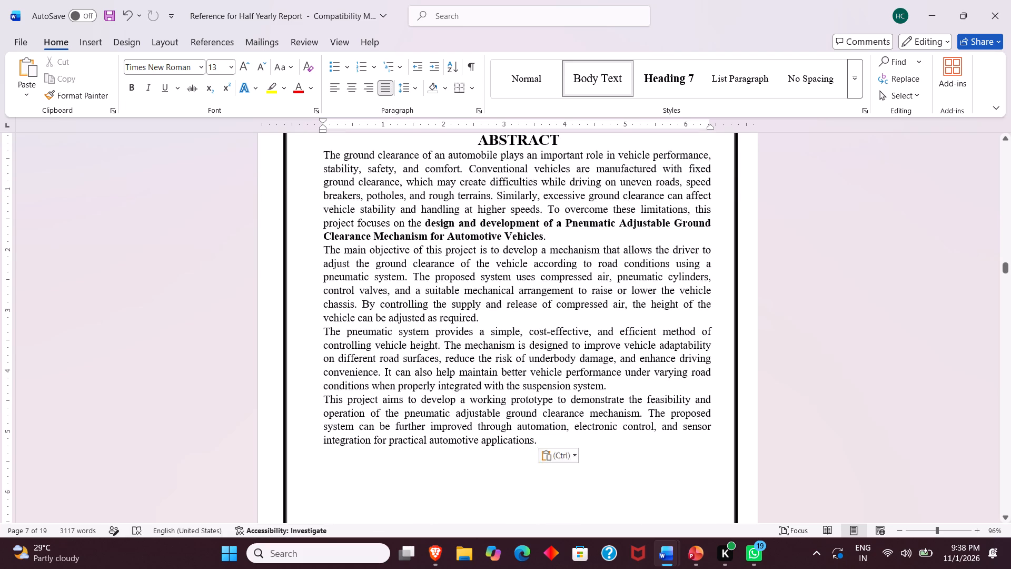
{"action": "scroll", "coordinate": [374, 187], "scroll_direction": "up", "scroll_amount": 2}
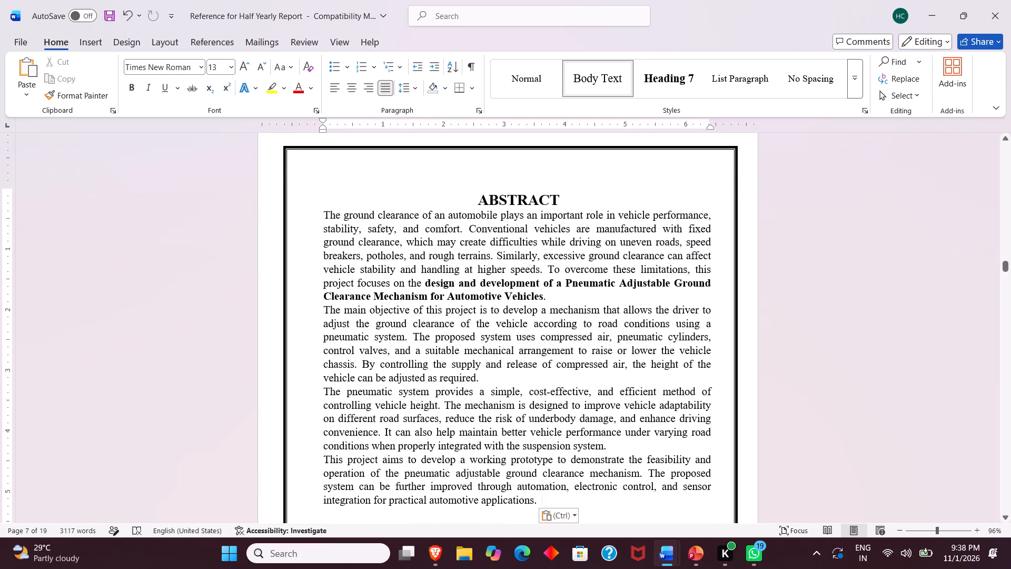
Insert a blank line between the ABSTRACT heading and the first paragraph of the pasted abstract.
{"action": "left_click", "coordinate": [311, 209]}
{"action": "left_click", "coordinate": [614, 202]}
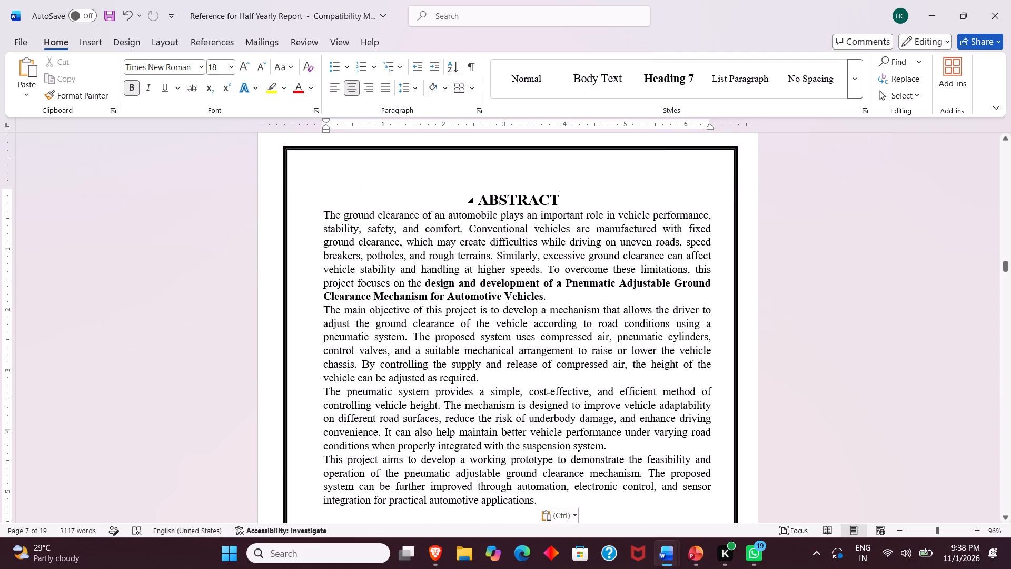
{"action": "key", "text": "Return"}
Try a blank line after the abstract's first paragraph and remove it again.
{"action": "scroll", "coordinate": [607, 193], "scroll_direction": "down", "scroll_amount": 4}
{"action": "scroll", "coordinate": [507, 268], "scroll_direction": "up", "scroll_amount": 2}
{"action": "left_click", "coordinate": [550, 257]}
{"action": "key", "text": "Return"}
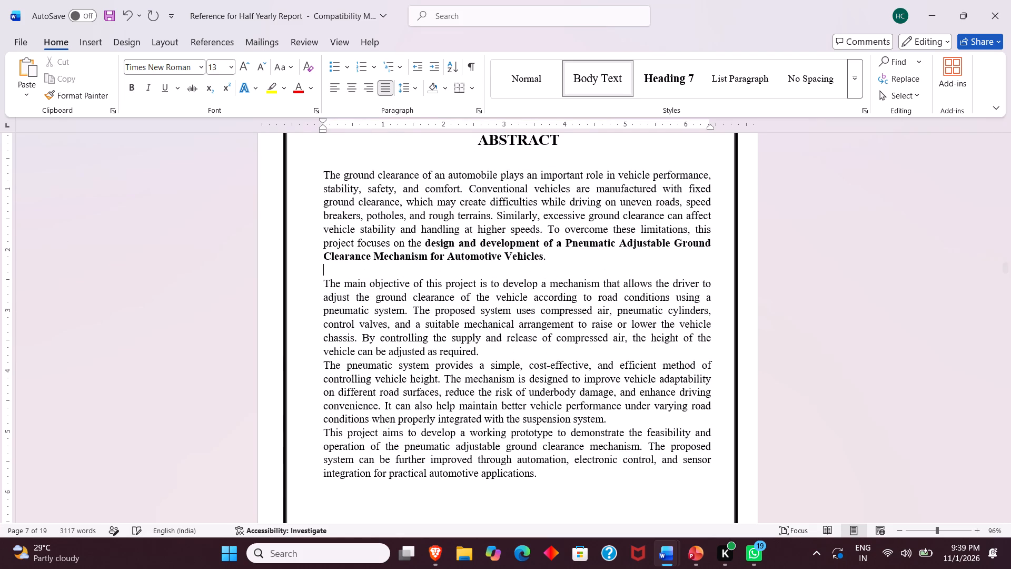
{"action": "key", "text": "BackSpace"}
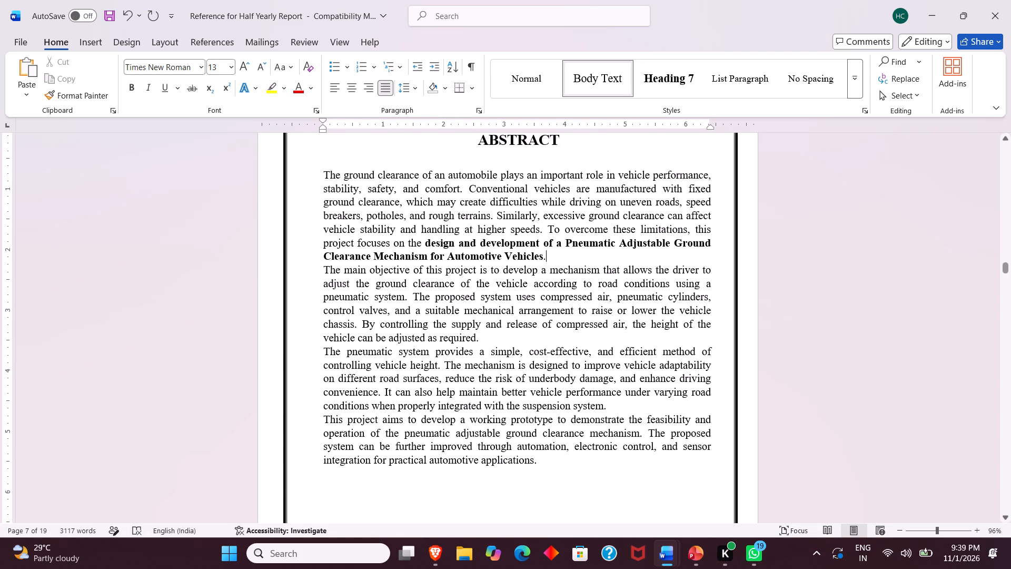
Switch to the Vehical document and examine its index and the layout of the Introduction, Problem Definition and Project Title sections.
{"action": "scroll", "coordinate": [488, 227], "scroll_direction": "up", "scroll_amount": 1}
{"action": "scroll", "coordinate": [472, 340], "scroll_direction": "down", "scroll_amount": 3}
{"action": "scroll", "coordinate": [461, 291], "scroll_direction": "down", "scroll_amount": 3}
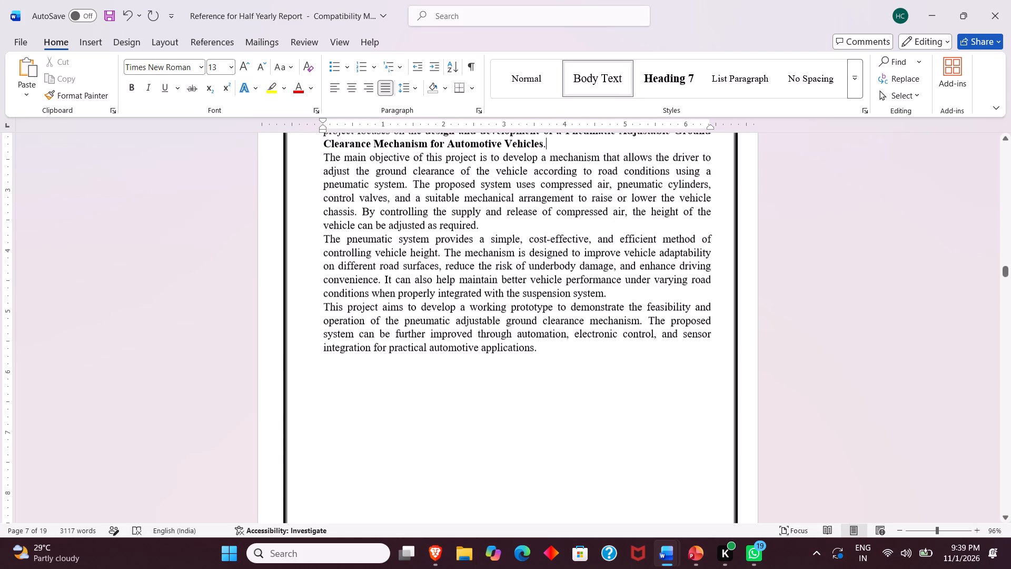
{"action": "scroll", "coordinate": [461, 291], "scroll_direction": "down", "scroll_amount": 3}
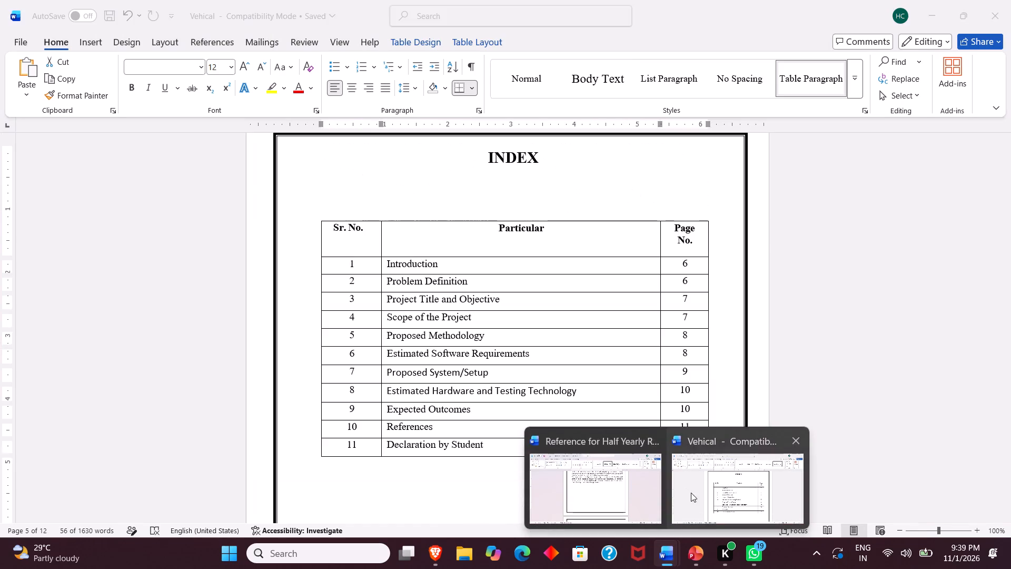
{"action": "left_click", "coordinate": [691, 493]}
{"action": "scroll", "coordinate": [671, 475], "scroll_direction": "down", "scroll_amount": 20}
{"action": "scroll", "coordinate": [571, 438], "scroll_direction": "down", "scroll_amount": 2}
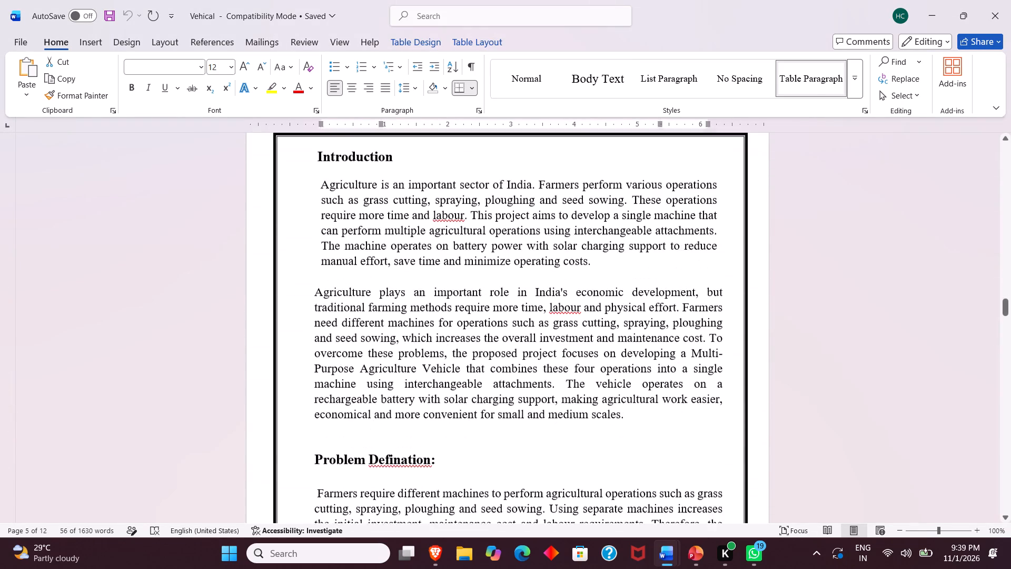
{"action": "scroll", "coordinate": [571, 438], "scroll_direction": "down", "scroll_amount": 3}
{"action": "scroll", "coordinate": [559, 429], "scroll_direction": "up", "scroll_amount": 20}
{"action": "scroll", "coordinate": [559, 429], "scroll_direction": "up", "scroll_amount": 5}
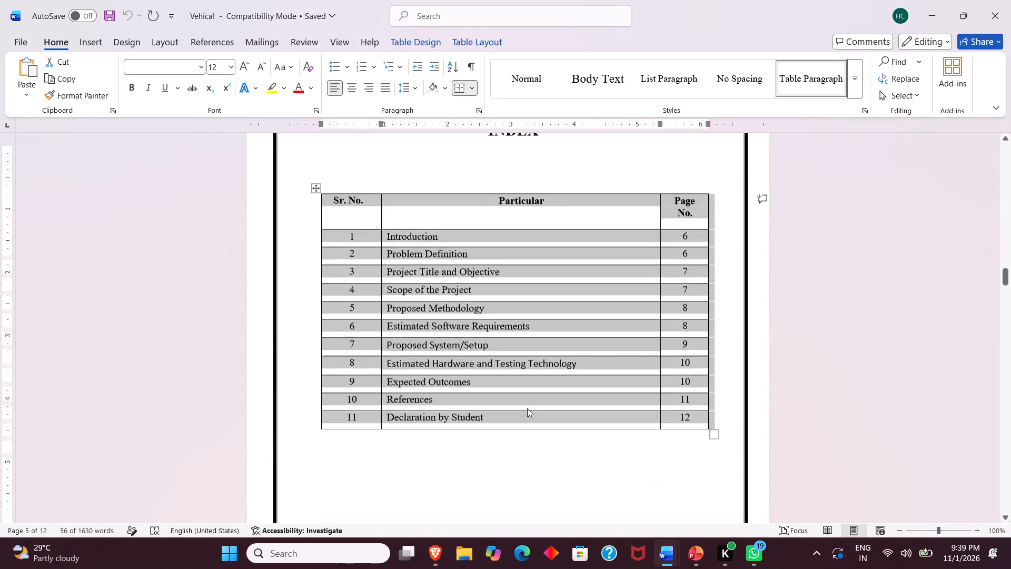
{"action": "scroll", "coordinate": [531, 417], "scroll_direction": "up", "scroll_amount": 17}
{"action": "scroll", "coordinate": [528, 409], "scroll_direction": "down", "scroll_amount": 11}
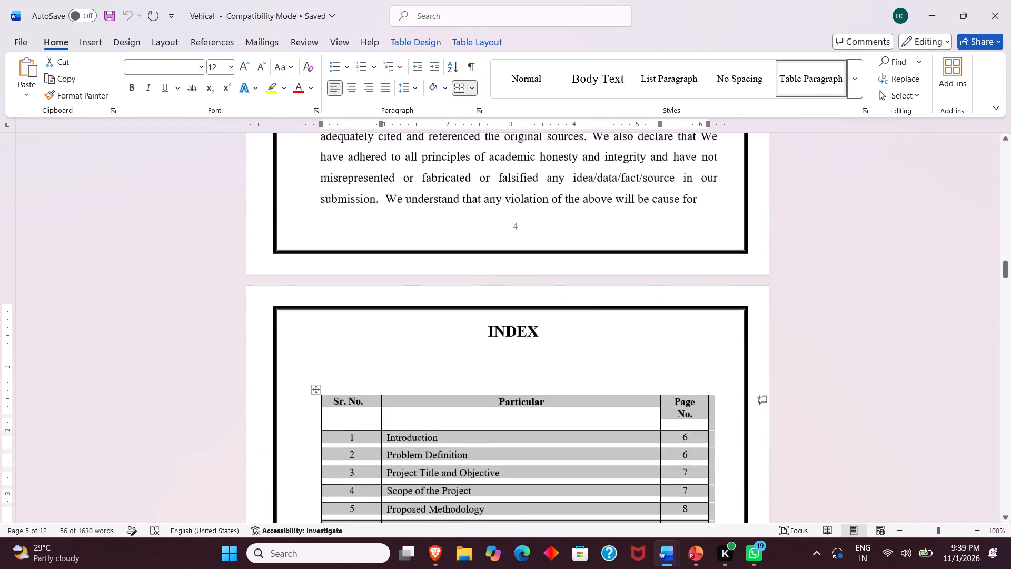
{"action": "scroll", "coordinate": [505, 400], "scroll_direction": "down", "scroll_amount": 20}
{"action": "scroll", "coordinate": [505, 400], "scroll_direction": "down", "scroll_amount": 17}
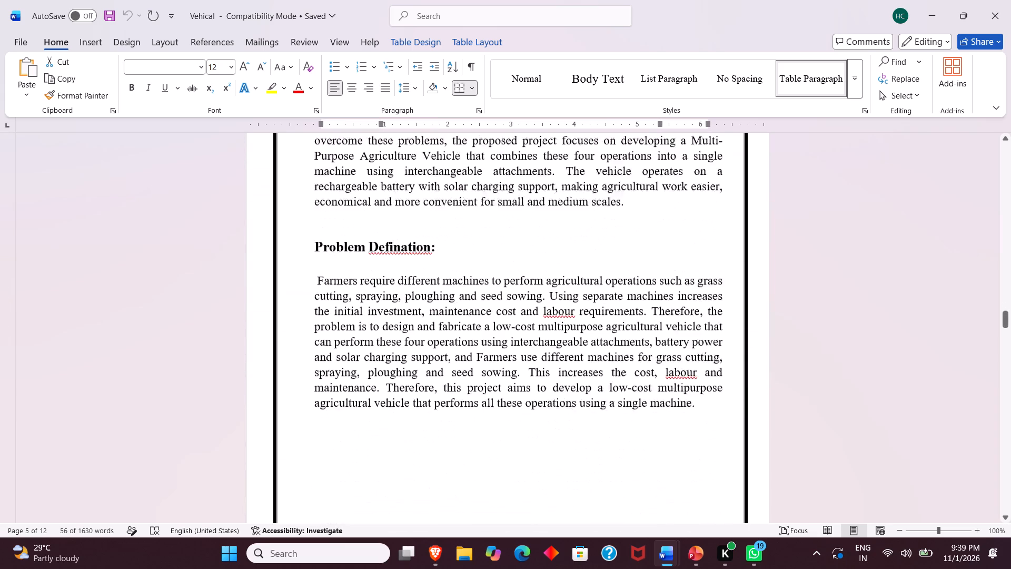
{"action": "left_click", "coordinate": [504, 400]}
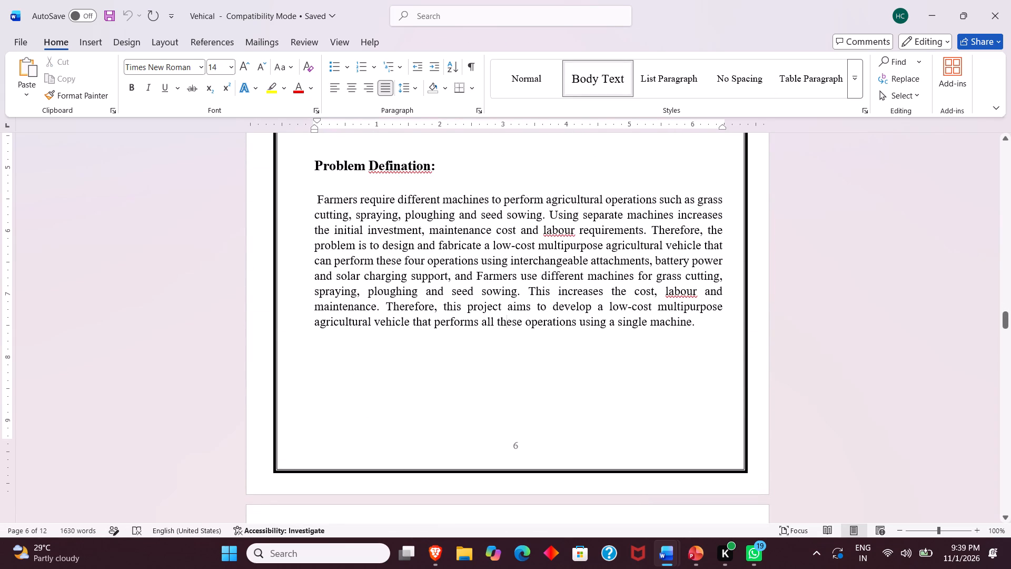
{"action": "scroll", "coordinate": [450, 433], "scroll_direction": "down", "scroll_amount": 3}
{"action": "scroll", "coordinate": [440, 388], "scroll_direction": "down", "scroll_amount": 4}
{"action": "scroll", "coordinate": [436, 380], "scroll_direction": "up", "scroll_amount": 3}
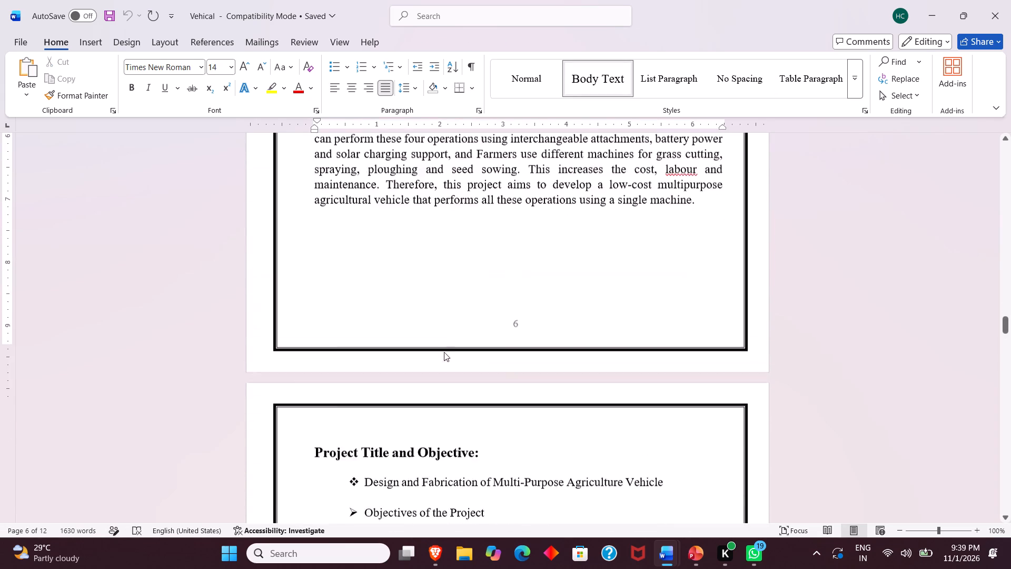
{"action": "scroll", "coordinate": [444, 352], "scroll_direction": "up", "scroll_amount": 8}
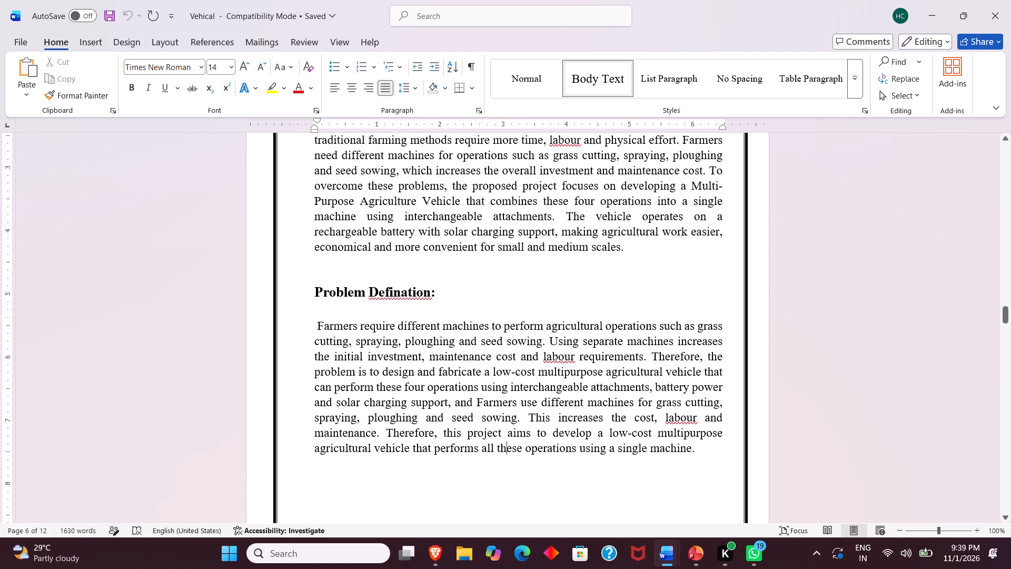
{"action": "scroll", "coordinate": [341, 357], "scroll_direction": "up", "scroll_amount": 1}
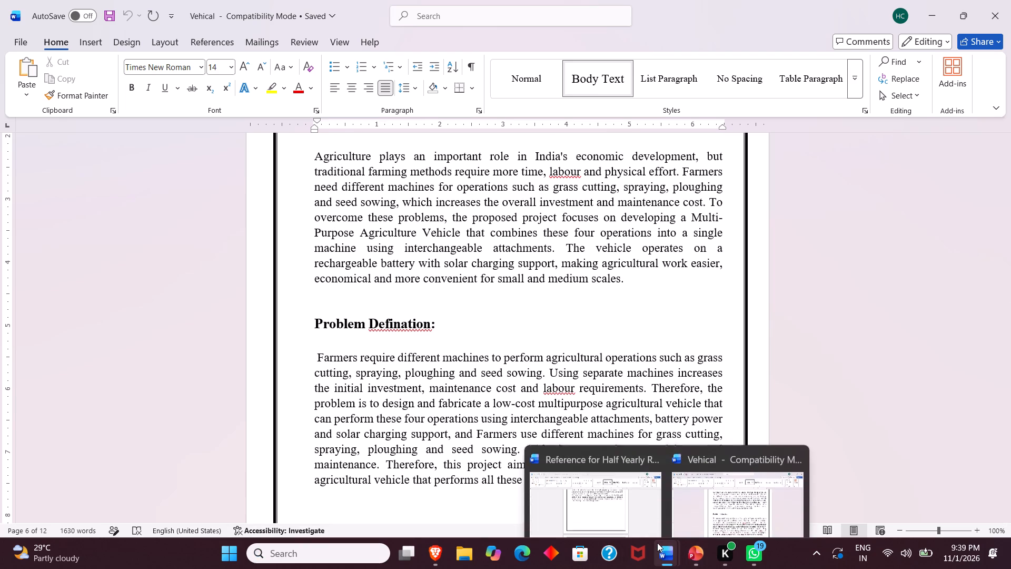
Return to the half-yearly report and check the formatting of the Chapter 1: Introduction heading against the Abstract page.
{"action": "left_click", "coordinate": [633, 487]}
{"action": "scroll", "coordinate": [617, 460], "scroll_direction": "up", "scroll_amount": 8}
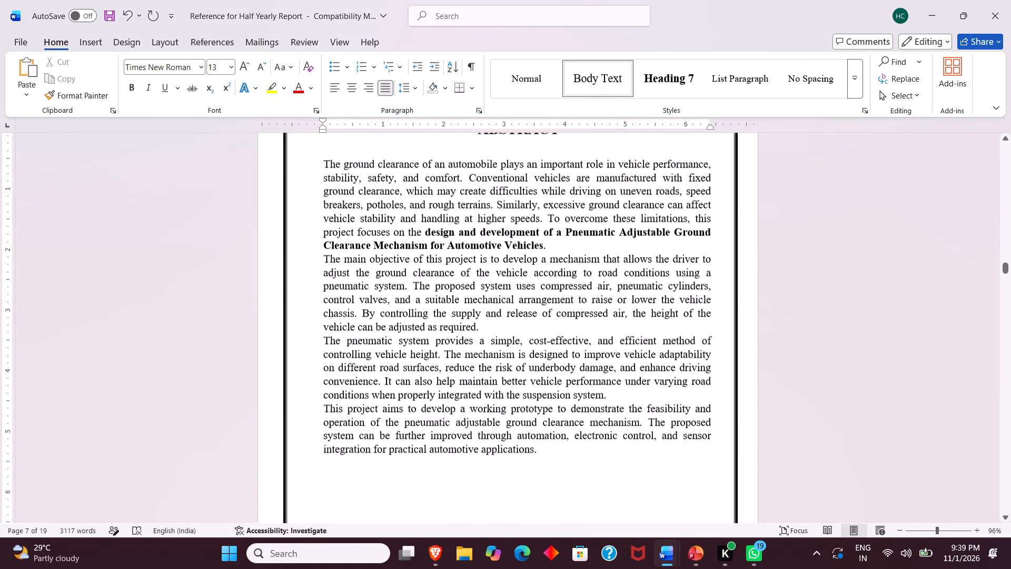
{"action": "scroll", "coordinate": [608, 442], "scroll_direction": "up", "scroll_amount": 1}
{"action": "scroll", "coordinate": [608, 442], "scroll_direction": "down", "scroll_amount": 11}
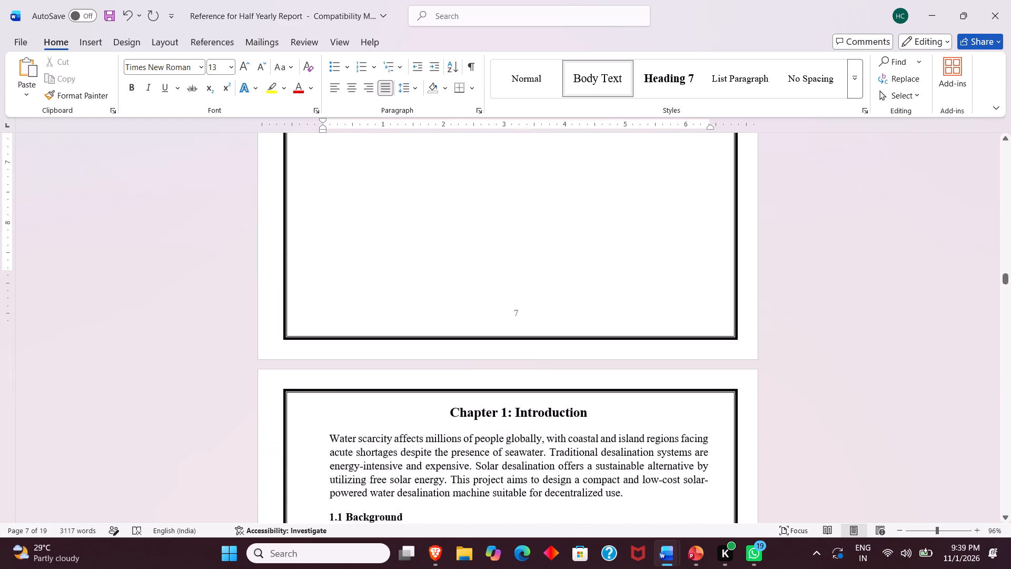
{"action": "scroll", "coordinate": [602, 456], "scroll_direction": "down", "scroll_amount": 10}
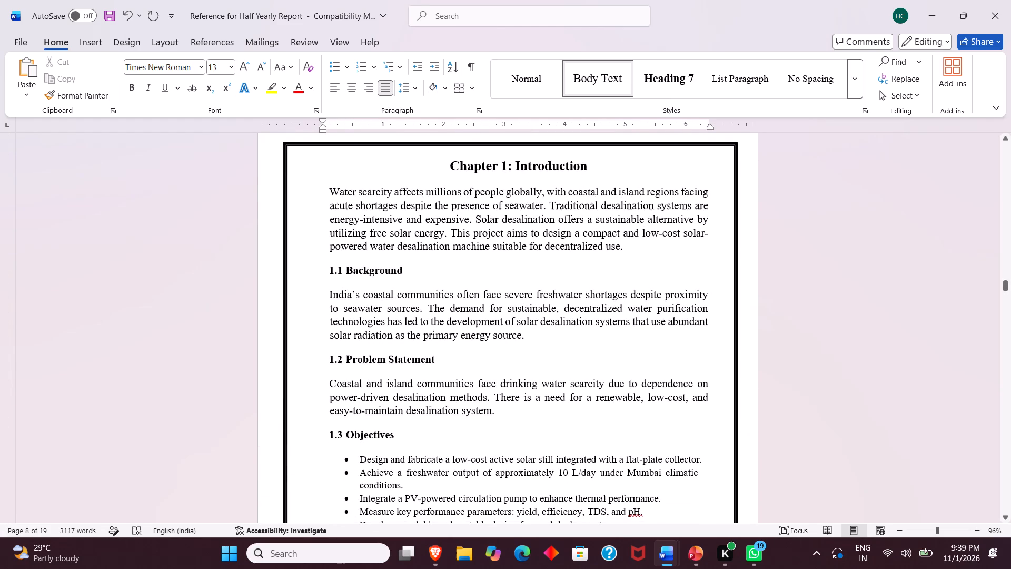
{"action": "left_click_drag", "start_coordinate": [587, 159], "coordinate": [508, 160]}
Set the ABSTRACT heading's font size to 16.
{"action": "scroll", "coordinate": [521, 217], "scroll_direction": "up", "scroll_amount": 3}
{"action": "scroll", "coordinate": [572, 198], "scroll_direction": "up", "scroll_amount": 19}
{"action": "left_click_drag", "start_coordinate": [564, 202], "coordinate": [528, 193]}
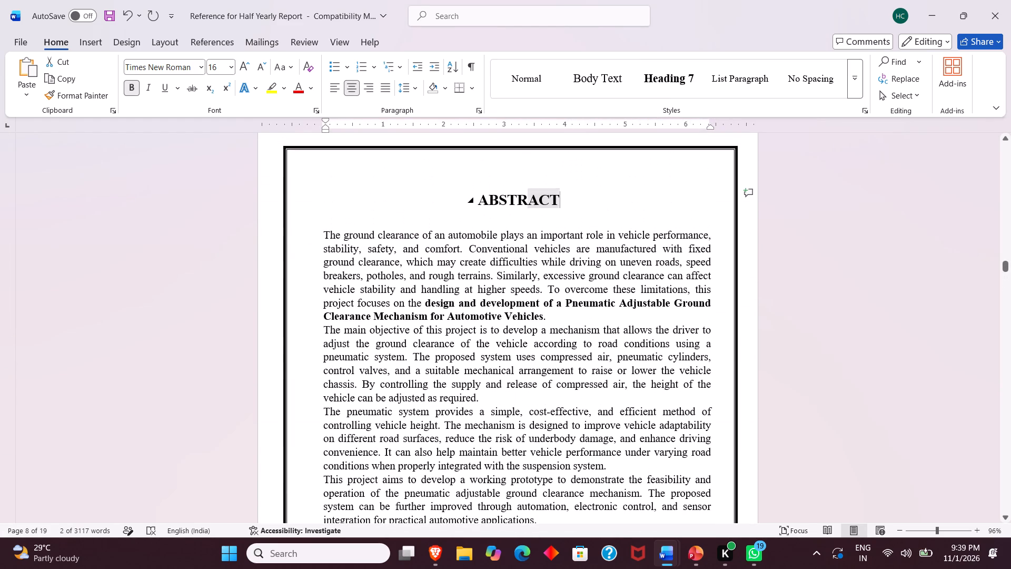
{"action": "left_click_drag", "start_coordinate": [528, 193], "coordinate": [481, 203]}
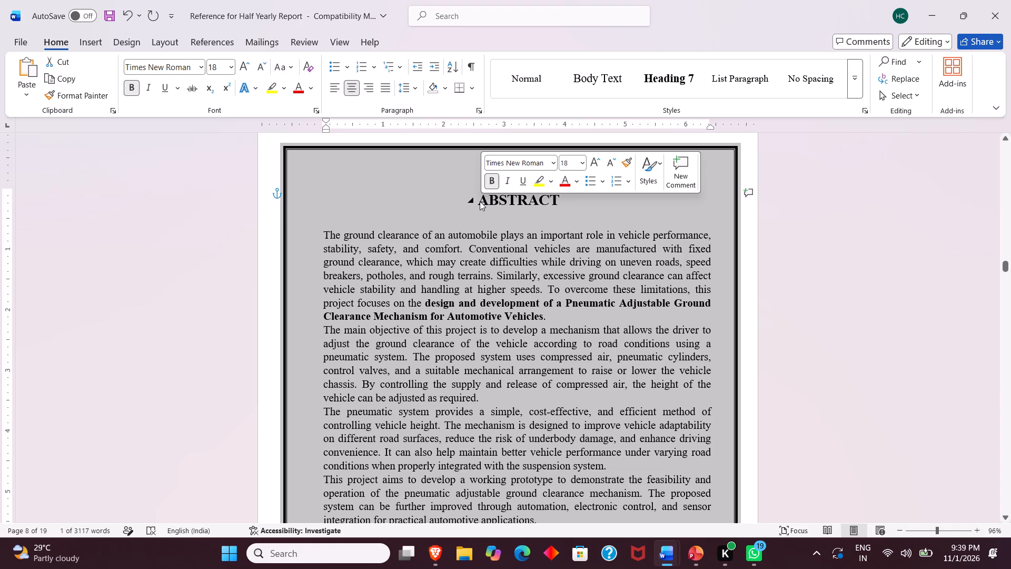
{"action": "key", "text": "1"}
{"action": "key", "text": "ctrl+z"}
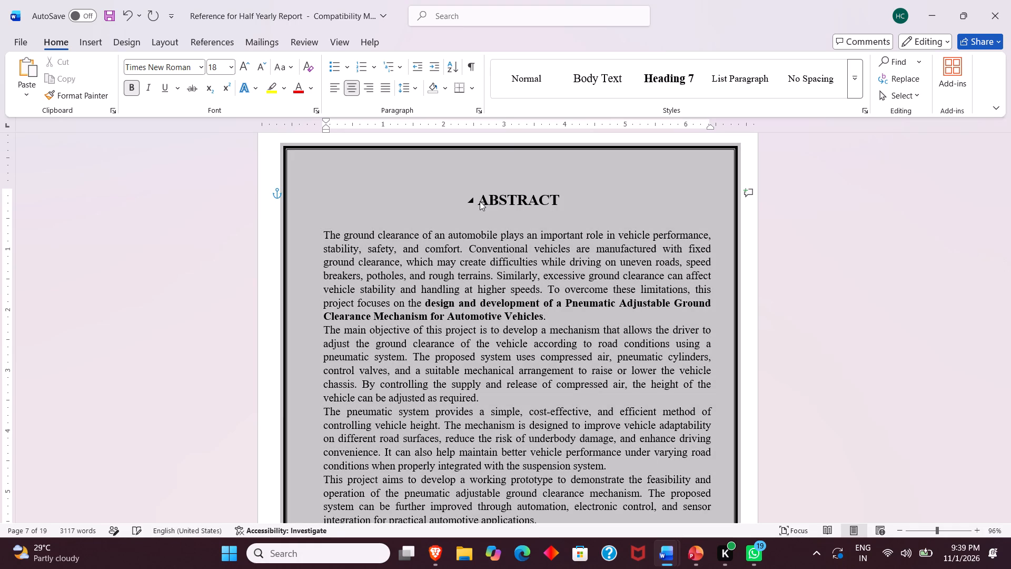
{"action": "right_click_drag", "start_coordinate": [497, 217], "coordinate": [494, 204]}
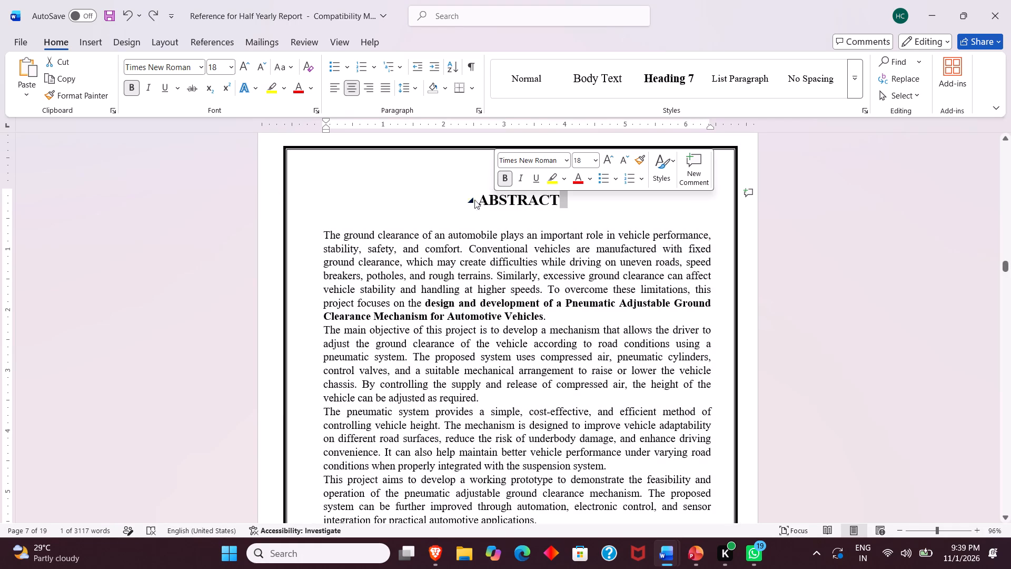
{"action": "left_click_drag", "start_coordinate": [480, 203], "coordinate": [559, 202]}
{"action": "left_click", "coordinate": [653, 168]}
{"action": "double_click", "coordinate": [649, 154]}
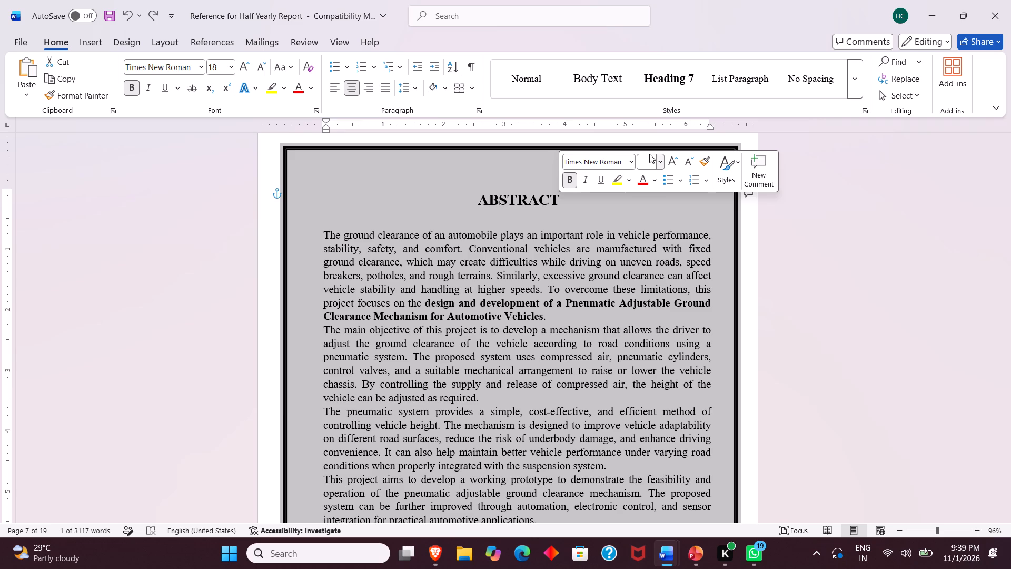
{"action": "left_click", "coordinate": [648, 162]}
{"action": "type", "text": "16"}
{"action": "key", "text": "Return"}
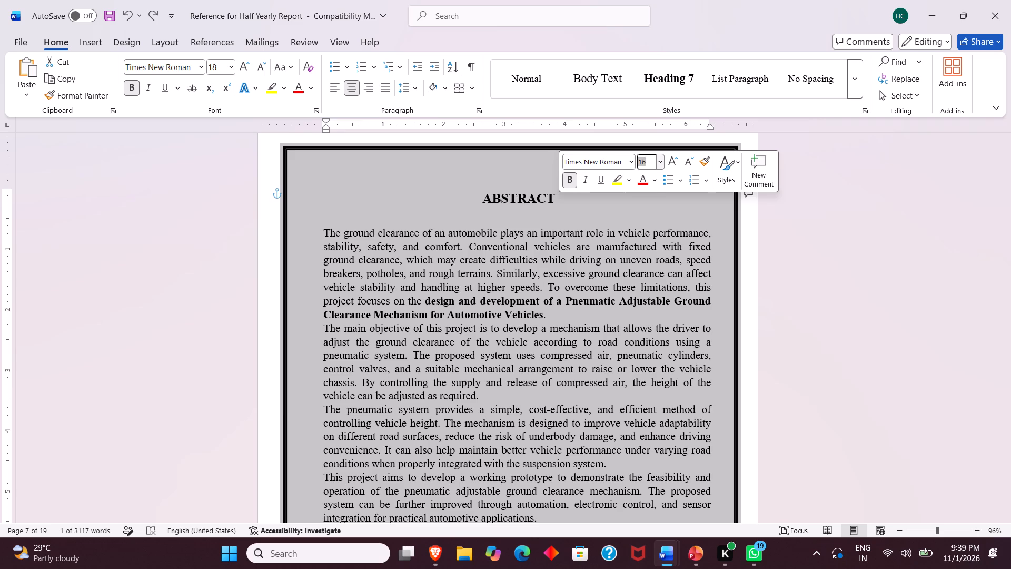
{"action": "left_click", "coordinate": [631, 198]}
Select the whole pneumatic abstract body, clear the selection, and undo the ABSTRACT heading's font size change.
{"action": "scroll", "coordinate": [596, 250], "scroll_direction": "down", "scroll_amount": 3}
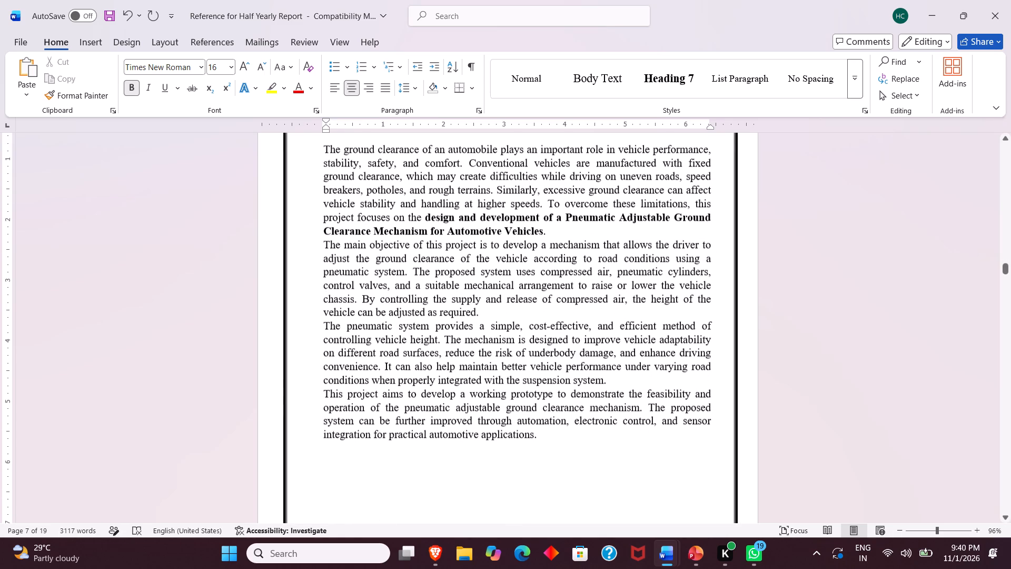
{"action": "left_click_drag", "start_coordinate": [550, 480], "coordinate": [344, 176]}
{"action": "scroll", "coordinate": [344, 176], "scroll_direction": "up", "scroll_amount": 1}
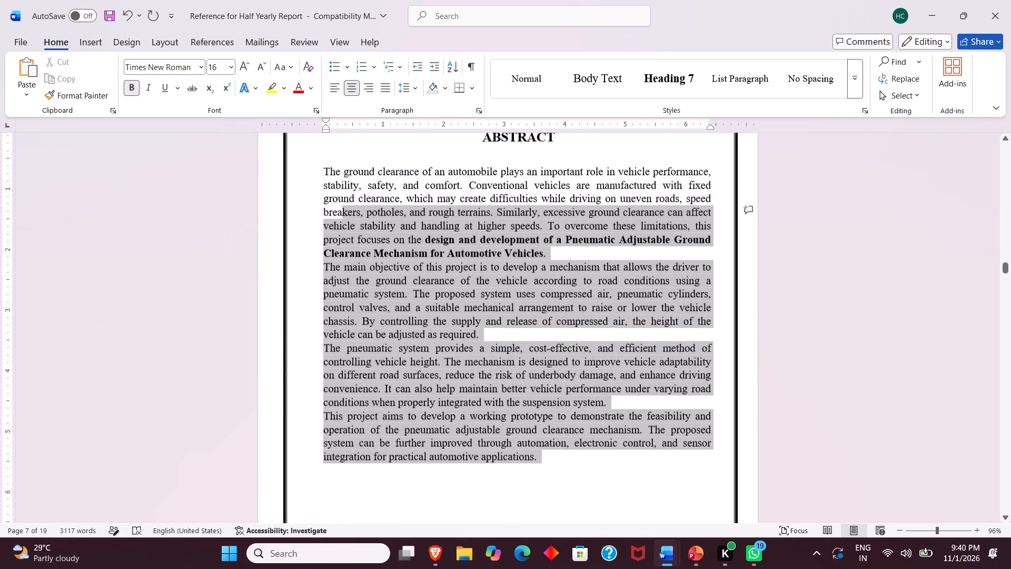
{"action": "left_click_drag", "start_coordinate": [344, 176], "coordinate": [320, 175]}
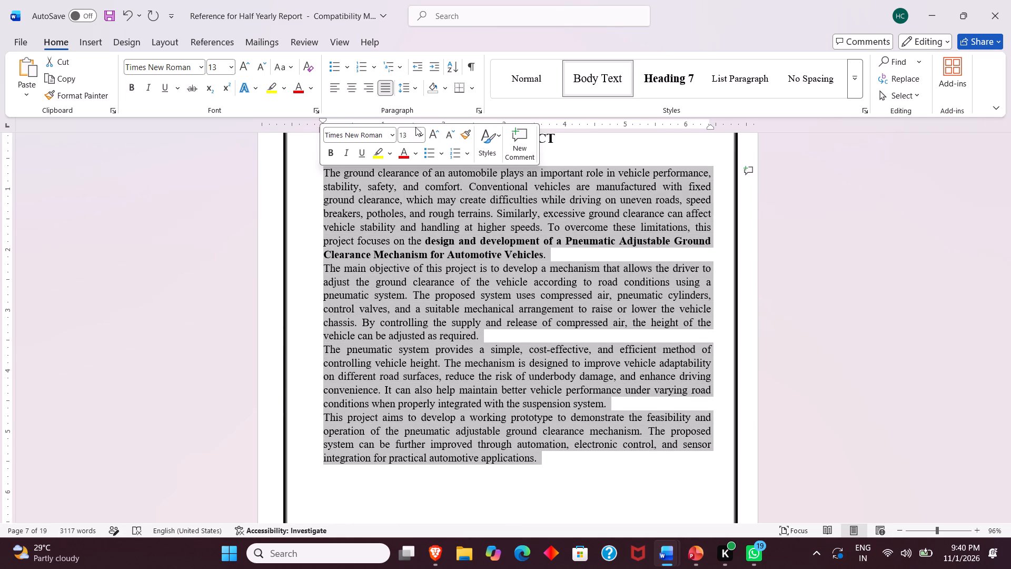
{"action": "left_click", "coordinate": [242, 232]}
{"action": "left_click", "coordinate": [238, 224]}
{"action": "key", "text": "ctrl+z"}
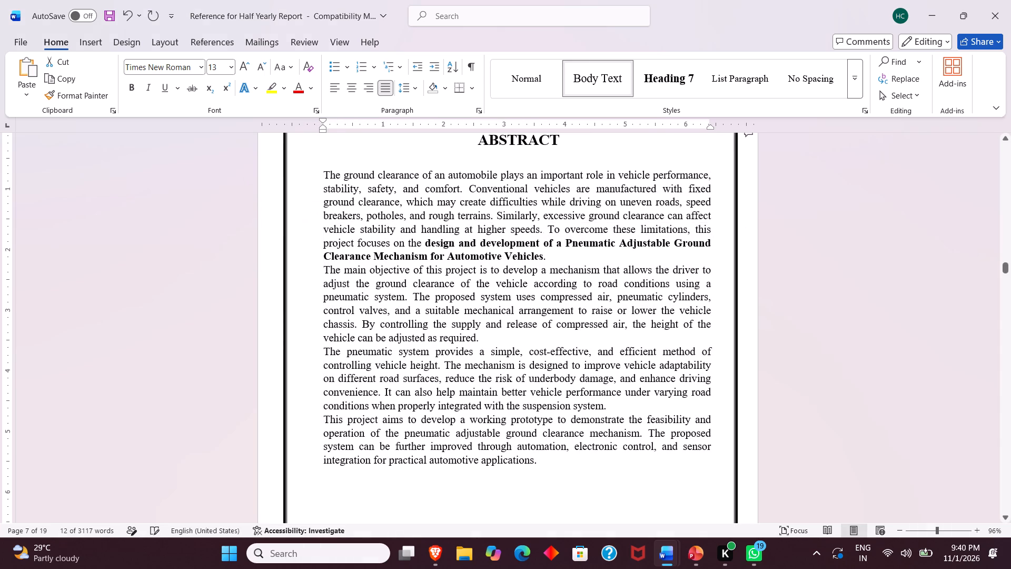
Examine the end of the Abstract page and the Chapter 1: Introduction text from its opening paragraph through the Objectives.
{"action": "scroll", "coordinate": [571, 456], "scroll_direction": "down", "scroll_amount": 4}
{"action": "scroll", "coordinate": [921, 356], "scroll_direction": "up", "scroll_amount": 2}
{"action": "scroll", "coordinate": [942, 323], "scroll_direction": "down", "scroll_amount": 5}
{"action": "left_click", "coordinate": [809, 317]}
{"action": "scroll", "coordinate": [569, 367], "scroll_direction": "down", "scroll_amount": 11}
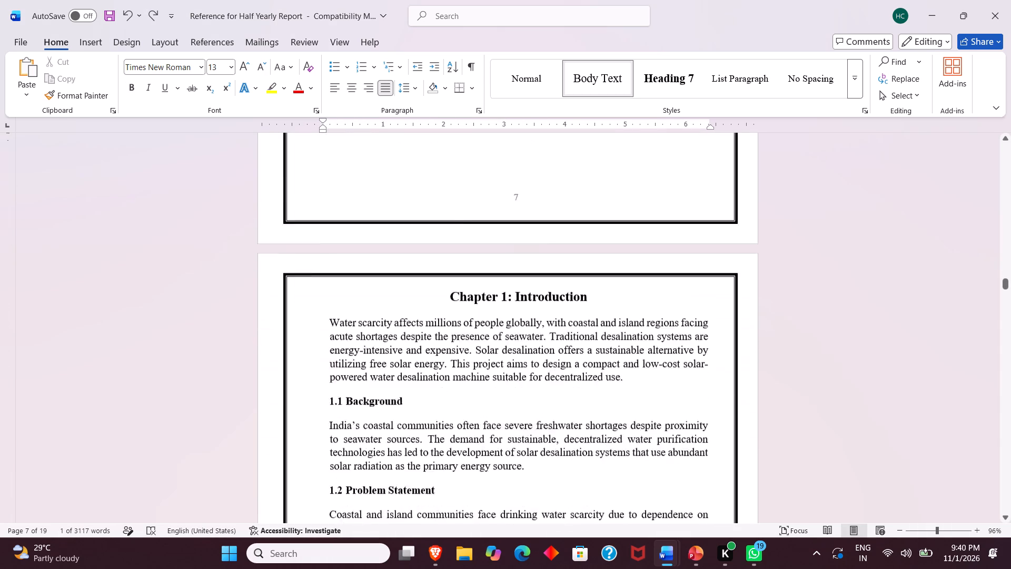
{"action": "scroll", "coordinate": [395, 368], "scroll_direction": "down", "scroll_amount": 3}
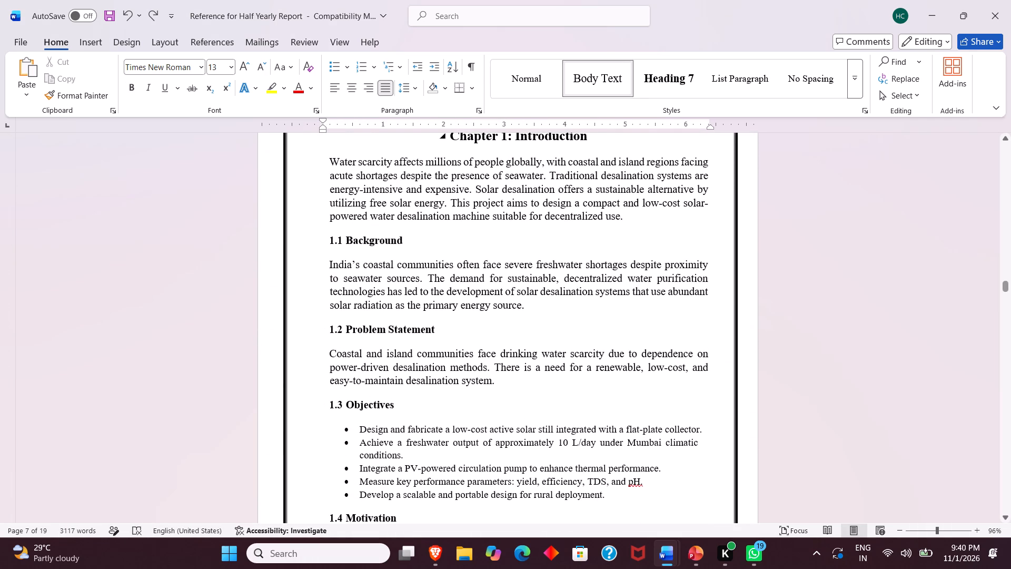
{"action": "left_click_drag", "start_coordinate": [594, 140], "coordinate": [559, 138]}
{"action": "left_click", "coordinate": [594, 182]}
{"action": "left_click_drag", "start_coordinate": [594, 182], "coordinate": [562, 179]}
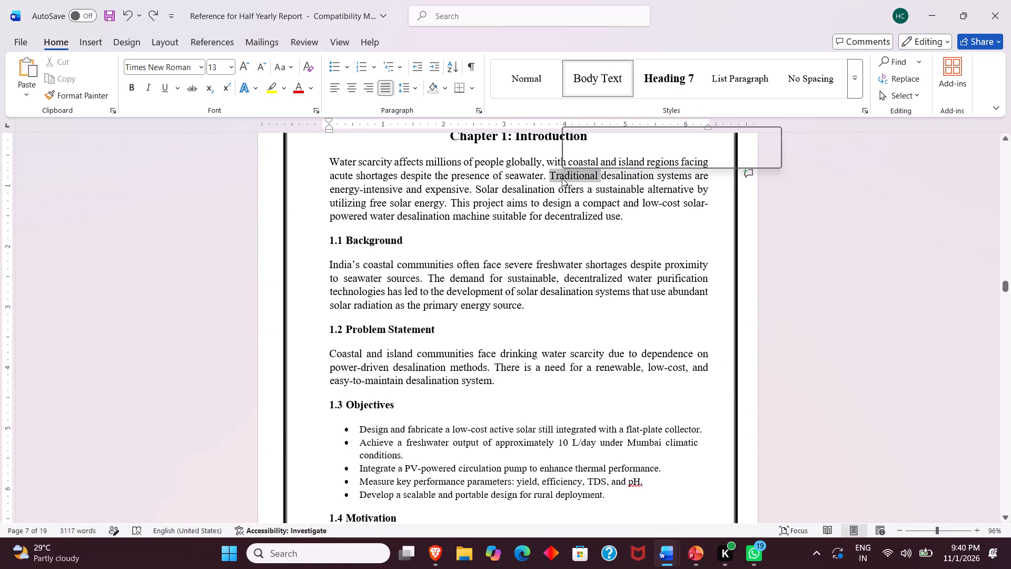
{"action": "left_click", "coordinate": [675, 283]}
{"action": "scroll", "coordinate": [620, 212], "scroll_direction": "up", "scroll_amount": 1}
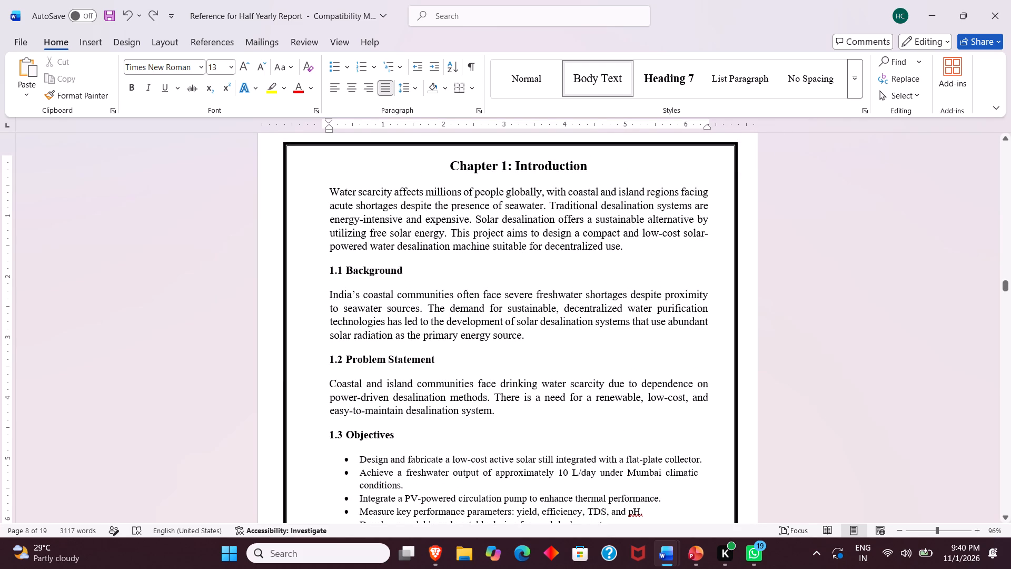
{"action": "scroll", "coordinate": [475, 302], "scroll_direction": "down", "scroll_amount": 1}
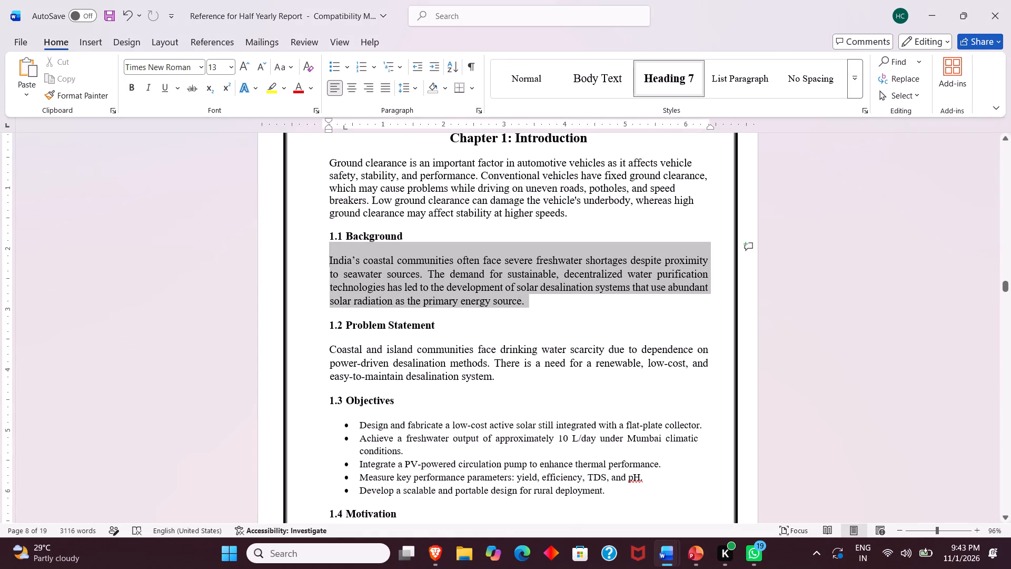
{"action": "left_click_drag", "start_coordinate": [527, 299], "coordinate": [519, 298]}
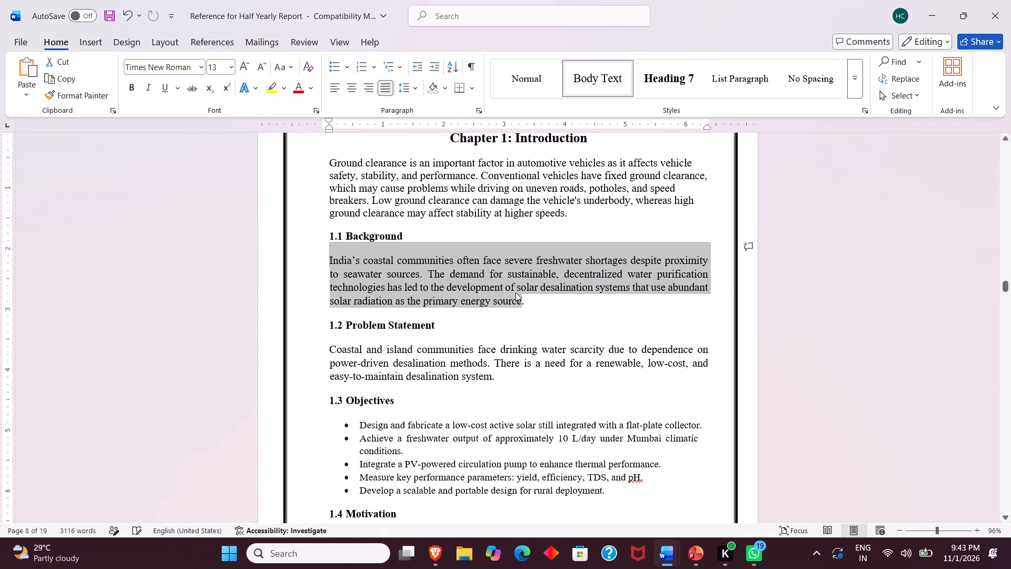
{"action": "key", "text": "ctrl+v"}
{"action": "key", "text": "BackSpace"}
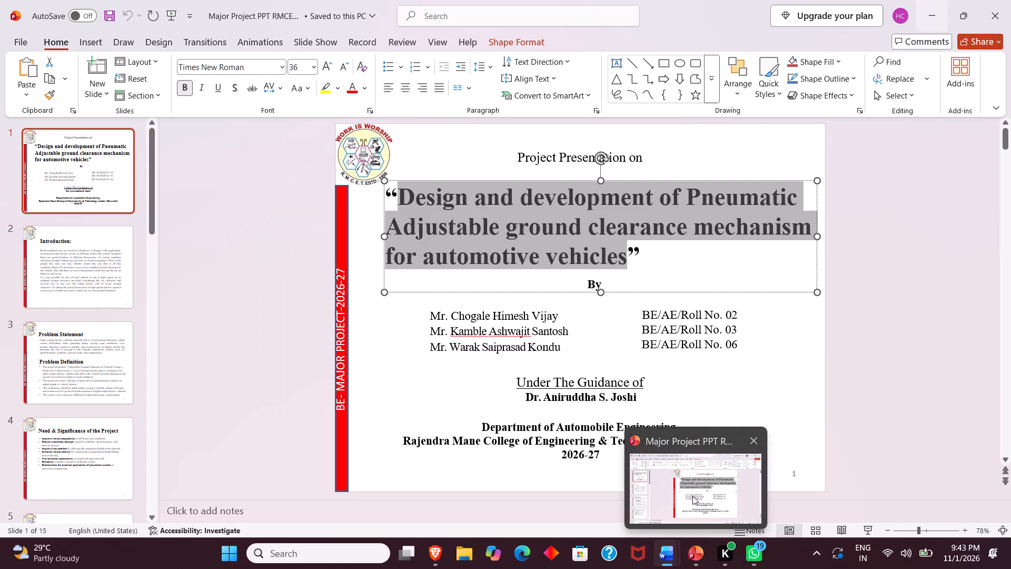
Copy the Problem Statement paragraph from slide 3 of the PowerPoint presentation and paste it over the text under 1.2 Problem Statement in Word.
{"action": "left_click", "coordinate": [692, 496]}
{"action": "scroll", "coordinate": [626, 431], "scroll_direction": "down", "scroll_amount": 8}
{"action": "scroll", "coordinate": [612, 419], "scroll_direction": "up", "scroll_amount": 10}
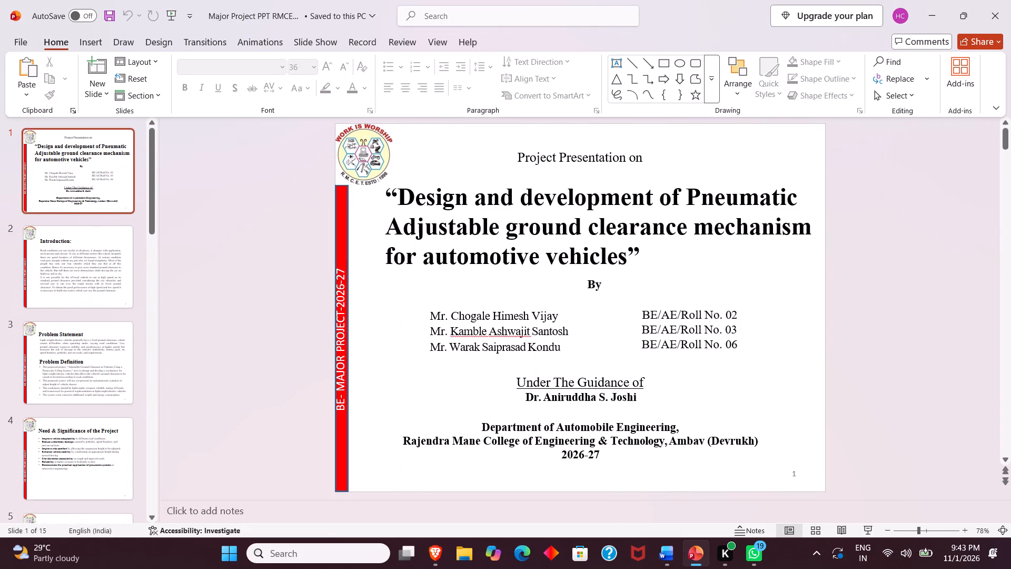
{"action": "scroll", "coordinate": [610, 402], "scroll_direction": "down", "scroll_amount": 4}
{"action": "scroll", "coordinate": [610, 418], "scroll_direction": "up", "scroll_amount": 3}
{"action": "scroll", "coordinate": [610, 418], "scroll_direction": "down", "scroll_amount": 1}
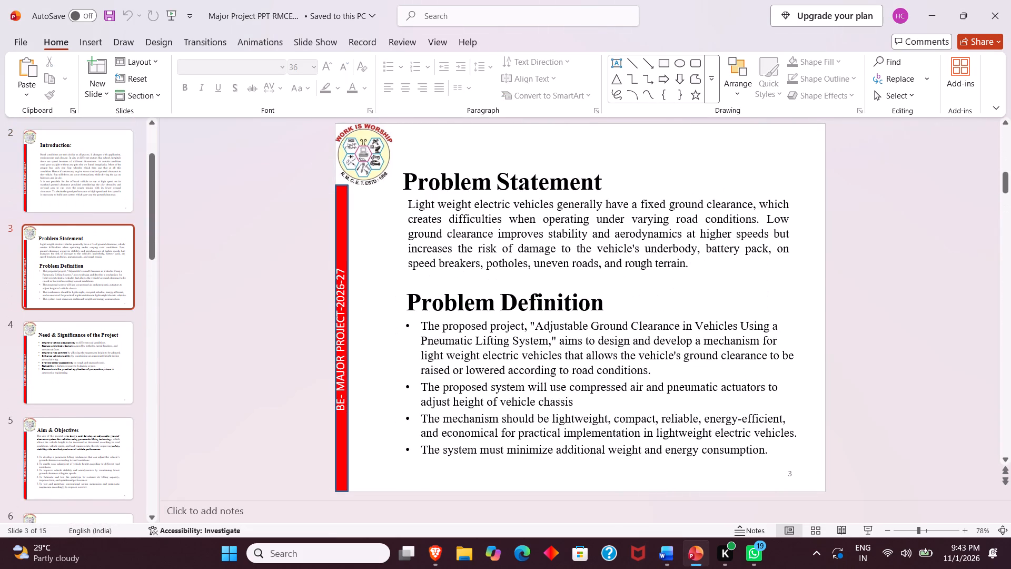
{"action": "left_click_drag", "start_coordinate": [691, 269], "coordinate": [394, 204]}
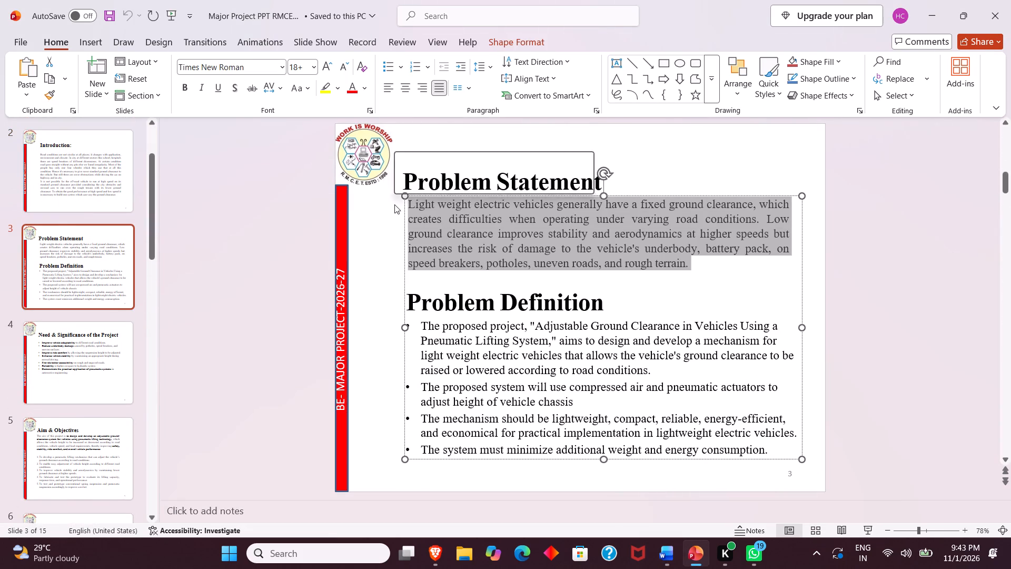
{"action": "key", "text": "ctrl+c"}
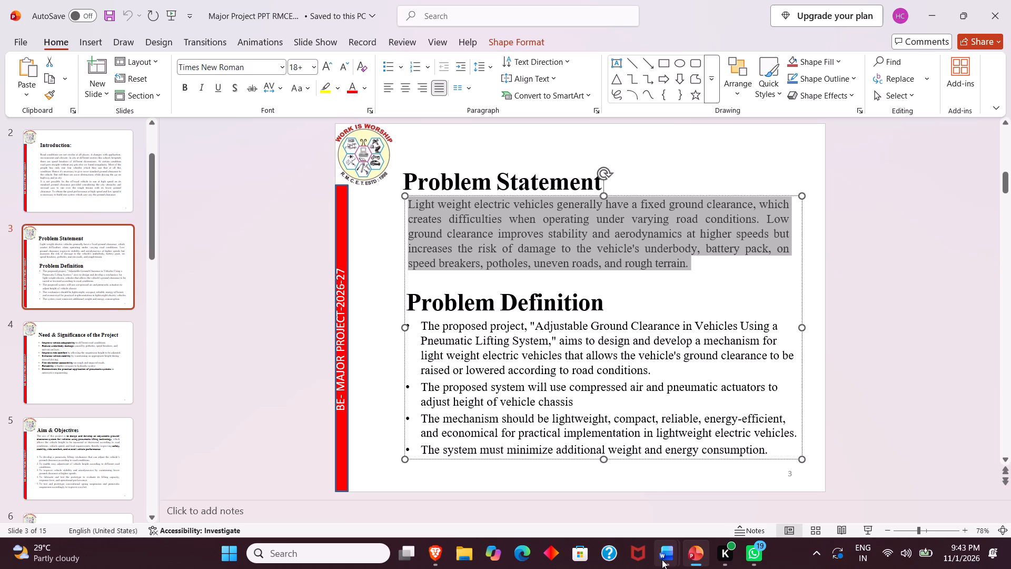
{"action": "left_click", "coordinate": [635, 511]}
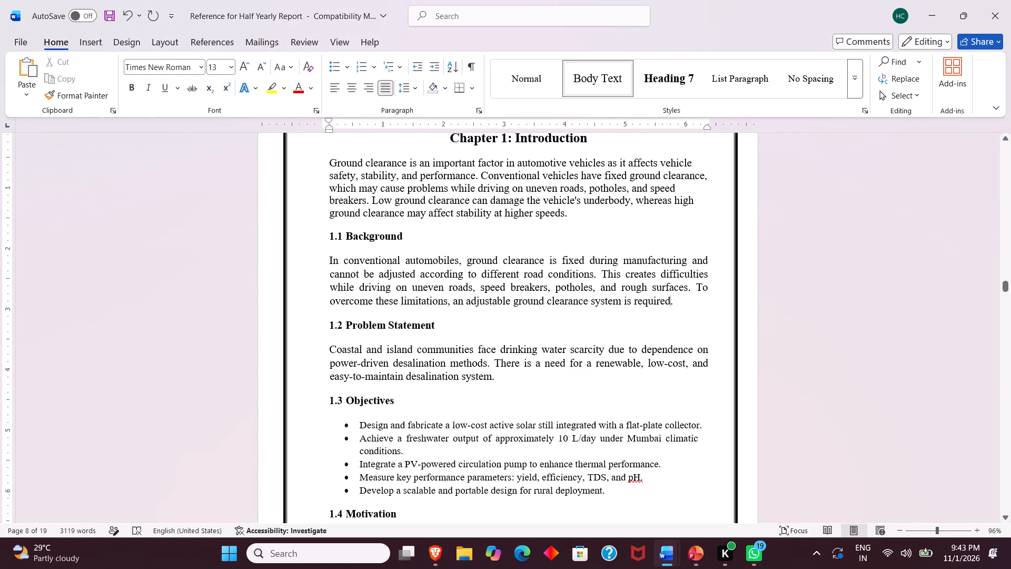
{"action": "left_click_drag", "start_coordinate": [328, 349], "coordinate": [481, 376]}
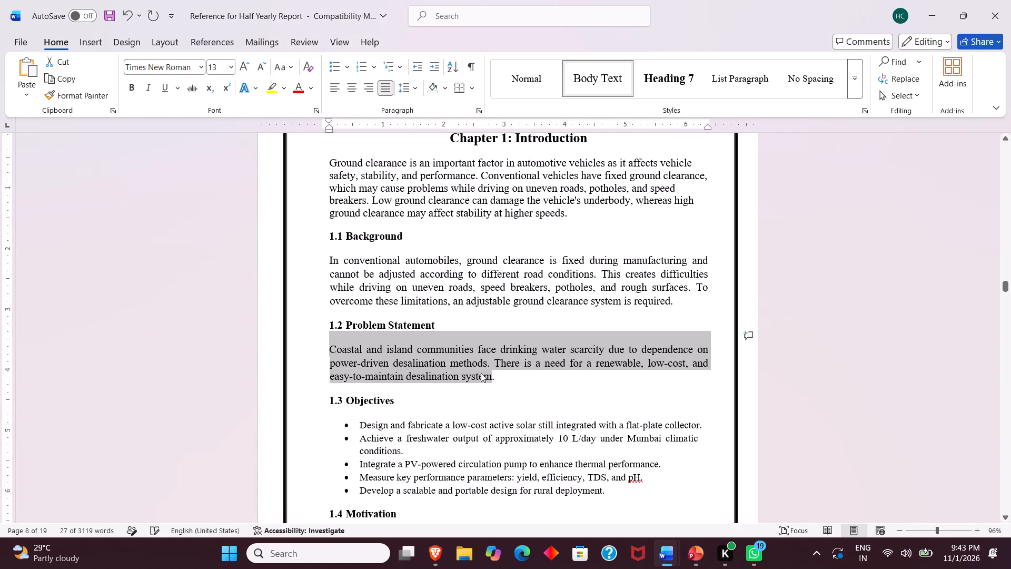
{"action": "key", "text": "ctrl+v"}
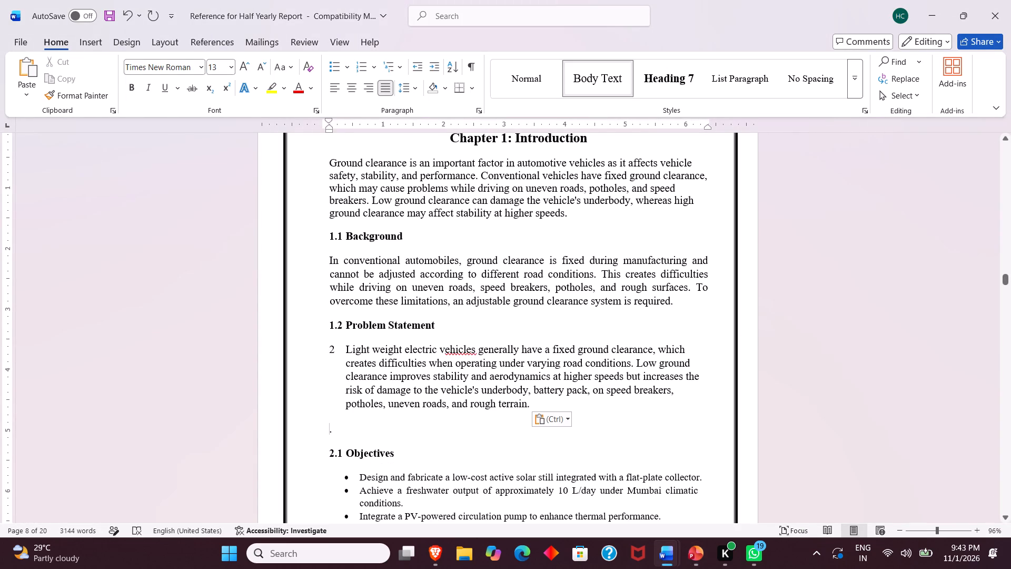
Remove the list number from the pasted problem statement and delete the stray period and empty line beneath it.
{"action": "left_click", "coordinate": [343, 352]}
{"action": "key", "text": "BackSpace"}
{"action": "key", "text": "BackSpace"}
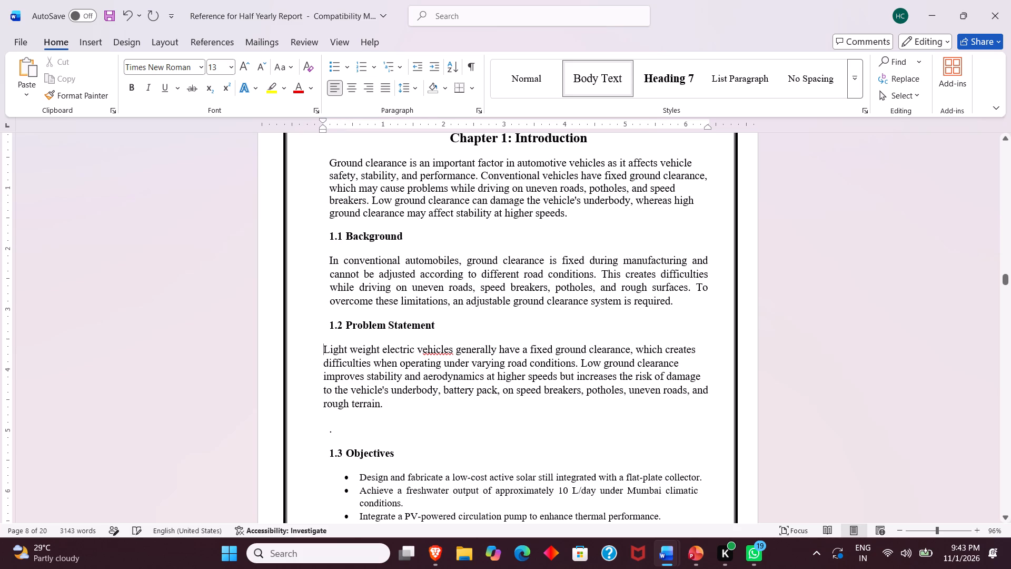
{"action": "left_click", "coordinate": [341, 428]}
{"action": "key", "text": "BackSpace"}
{"action": "key", "text": "BackSpace"}
{"action": "key", "text": "BackSpace"}
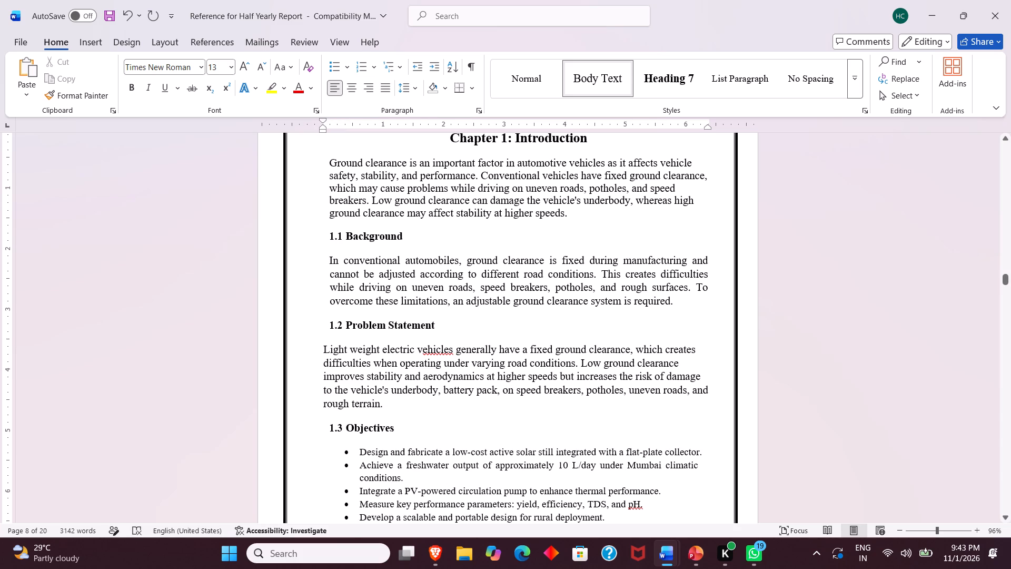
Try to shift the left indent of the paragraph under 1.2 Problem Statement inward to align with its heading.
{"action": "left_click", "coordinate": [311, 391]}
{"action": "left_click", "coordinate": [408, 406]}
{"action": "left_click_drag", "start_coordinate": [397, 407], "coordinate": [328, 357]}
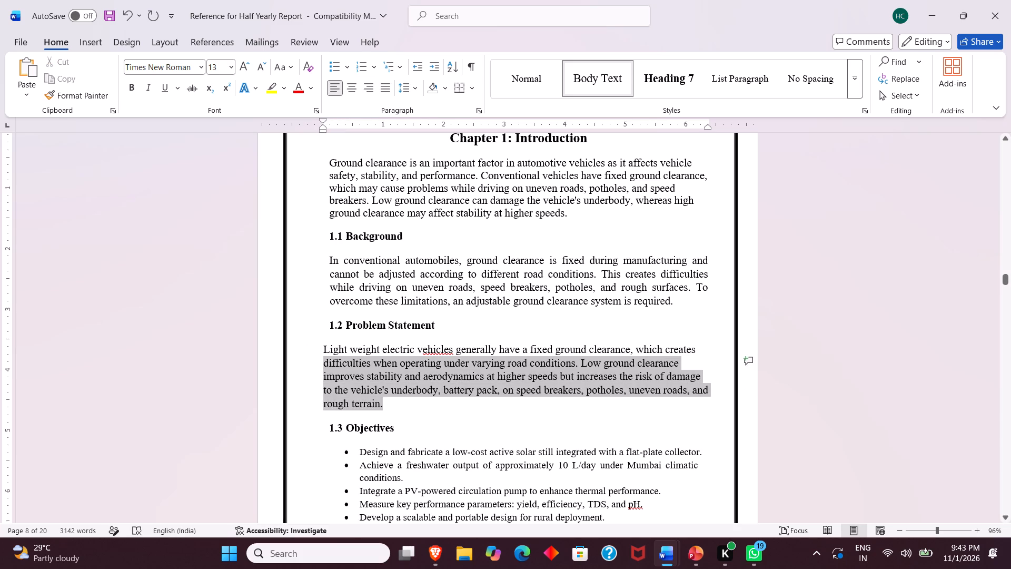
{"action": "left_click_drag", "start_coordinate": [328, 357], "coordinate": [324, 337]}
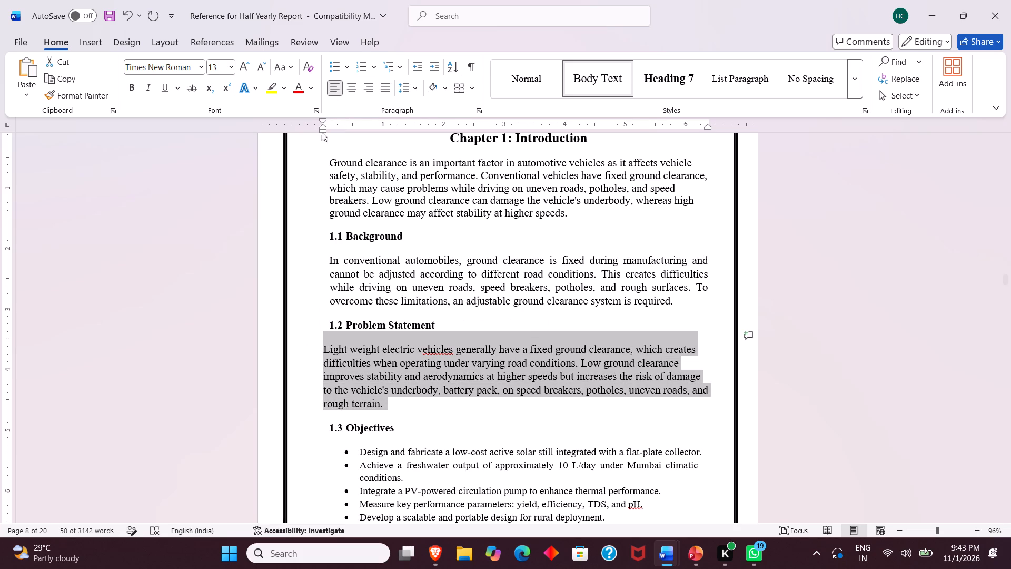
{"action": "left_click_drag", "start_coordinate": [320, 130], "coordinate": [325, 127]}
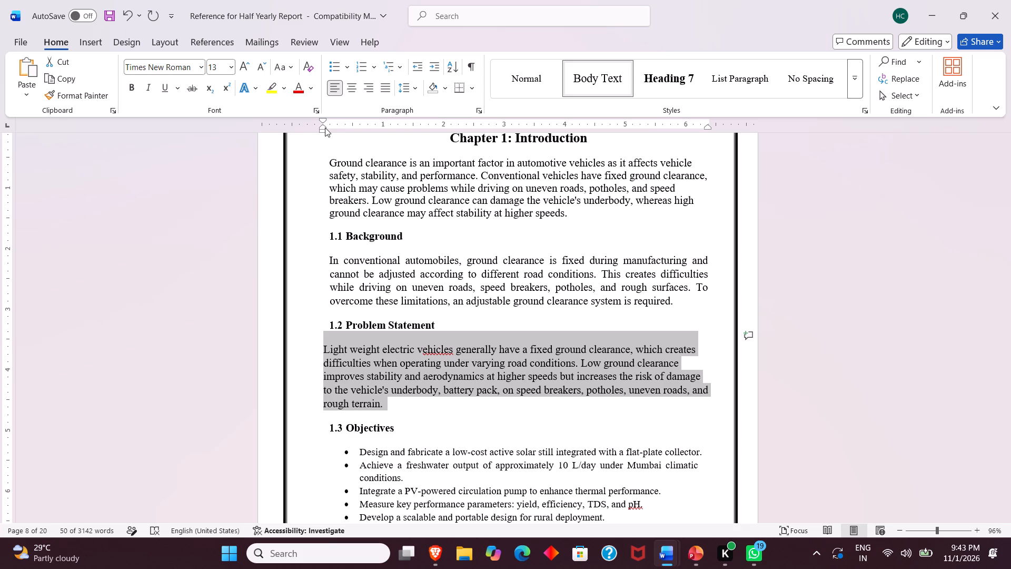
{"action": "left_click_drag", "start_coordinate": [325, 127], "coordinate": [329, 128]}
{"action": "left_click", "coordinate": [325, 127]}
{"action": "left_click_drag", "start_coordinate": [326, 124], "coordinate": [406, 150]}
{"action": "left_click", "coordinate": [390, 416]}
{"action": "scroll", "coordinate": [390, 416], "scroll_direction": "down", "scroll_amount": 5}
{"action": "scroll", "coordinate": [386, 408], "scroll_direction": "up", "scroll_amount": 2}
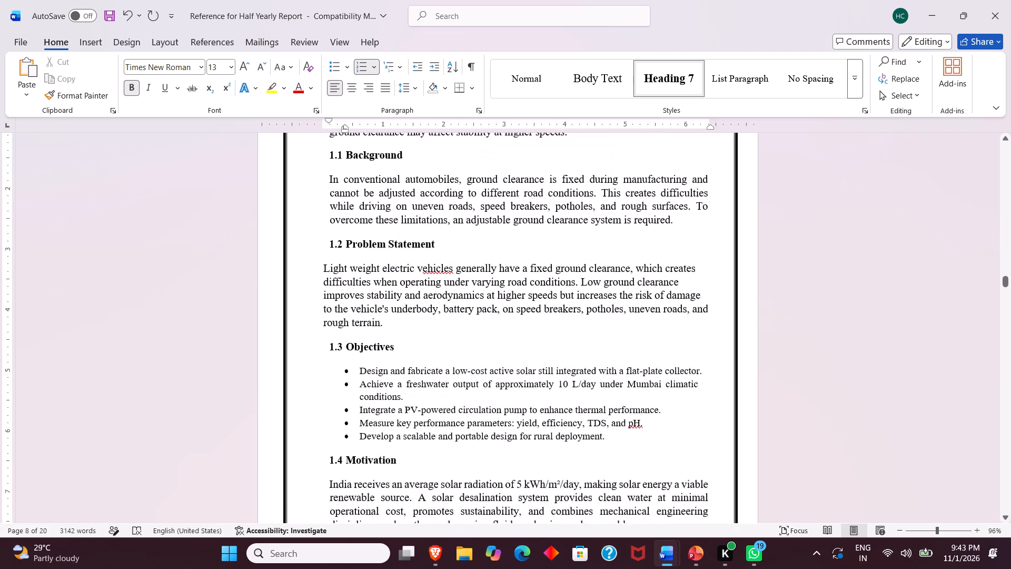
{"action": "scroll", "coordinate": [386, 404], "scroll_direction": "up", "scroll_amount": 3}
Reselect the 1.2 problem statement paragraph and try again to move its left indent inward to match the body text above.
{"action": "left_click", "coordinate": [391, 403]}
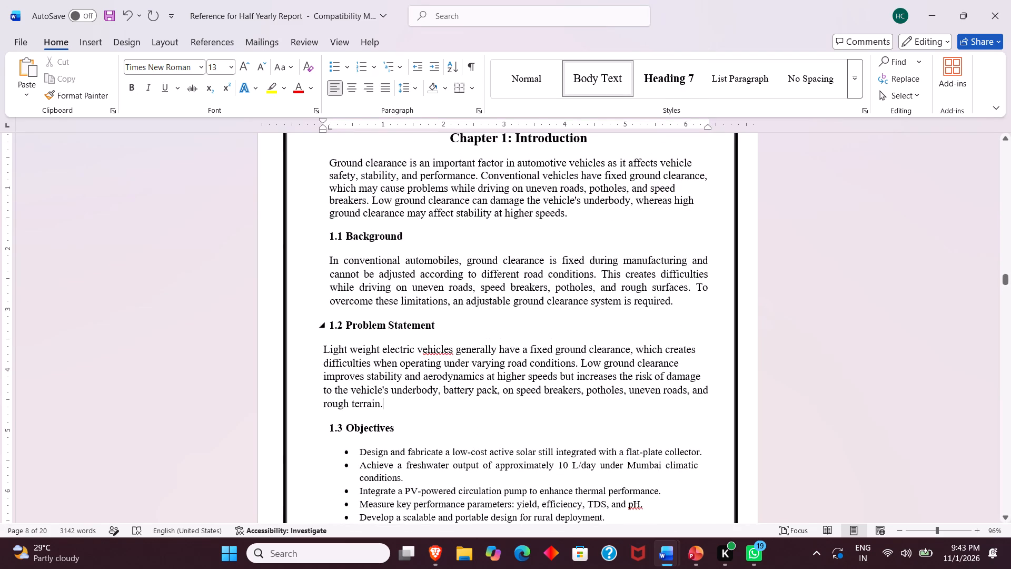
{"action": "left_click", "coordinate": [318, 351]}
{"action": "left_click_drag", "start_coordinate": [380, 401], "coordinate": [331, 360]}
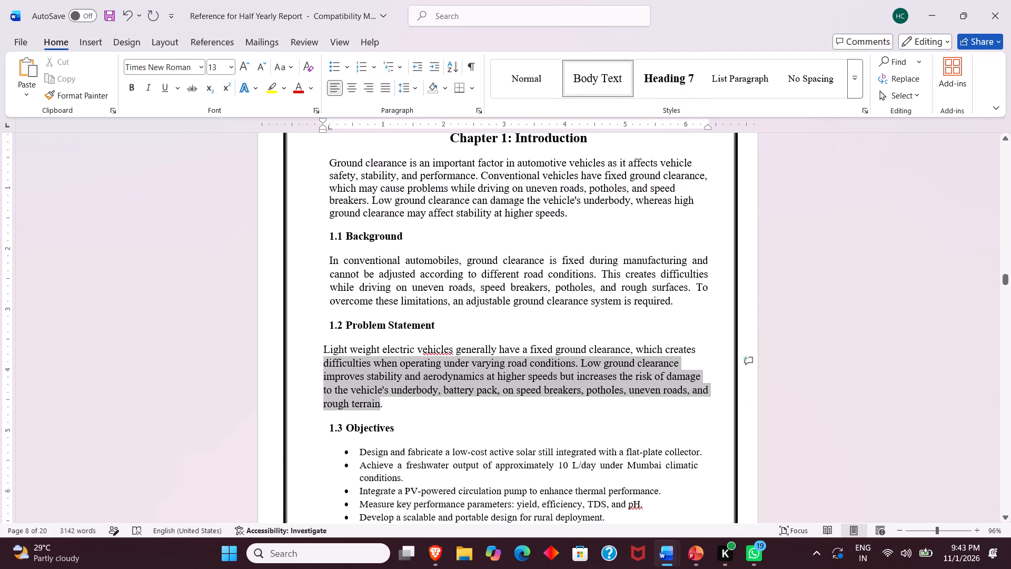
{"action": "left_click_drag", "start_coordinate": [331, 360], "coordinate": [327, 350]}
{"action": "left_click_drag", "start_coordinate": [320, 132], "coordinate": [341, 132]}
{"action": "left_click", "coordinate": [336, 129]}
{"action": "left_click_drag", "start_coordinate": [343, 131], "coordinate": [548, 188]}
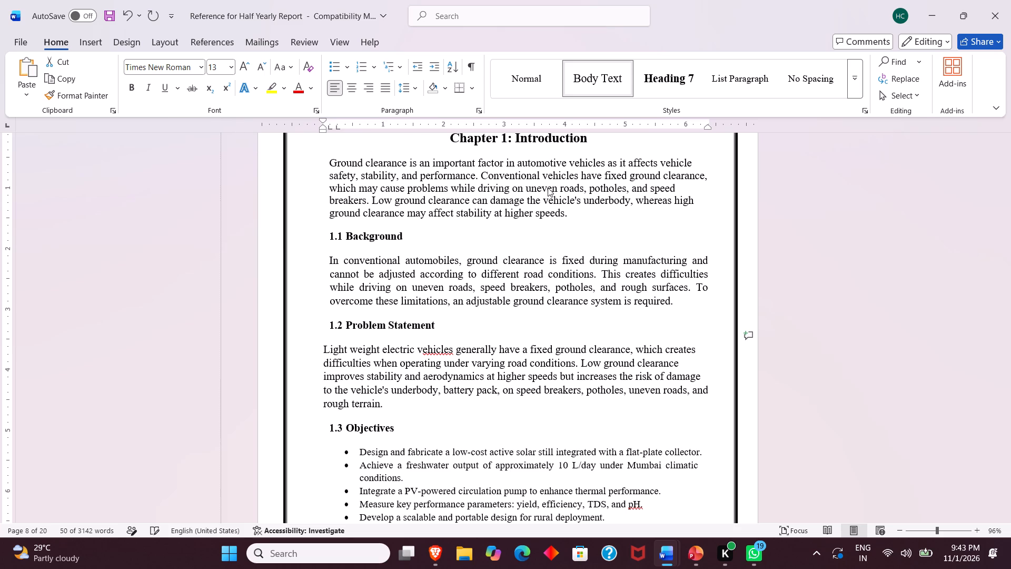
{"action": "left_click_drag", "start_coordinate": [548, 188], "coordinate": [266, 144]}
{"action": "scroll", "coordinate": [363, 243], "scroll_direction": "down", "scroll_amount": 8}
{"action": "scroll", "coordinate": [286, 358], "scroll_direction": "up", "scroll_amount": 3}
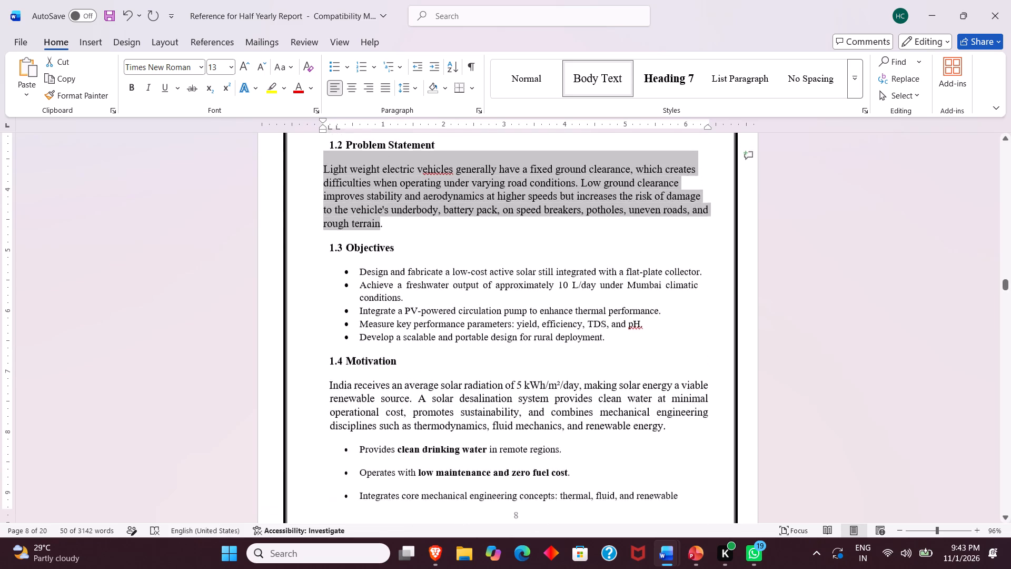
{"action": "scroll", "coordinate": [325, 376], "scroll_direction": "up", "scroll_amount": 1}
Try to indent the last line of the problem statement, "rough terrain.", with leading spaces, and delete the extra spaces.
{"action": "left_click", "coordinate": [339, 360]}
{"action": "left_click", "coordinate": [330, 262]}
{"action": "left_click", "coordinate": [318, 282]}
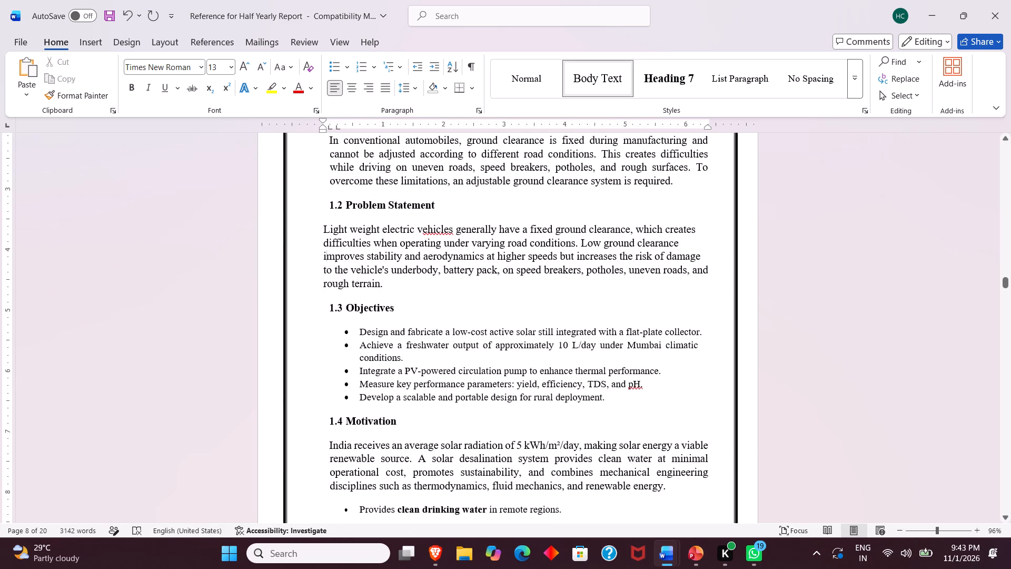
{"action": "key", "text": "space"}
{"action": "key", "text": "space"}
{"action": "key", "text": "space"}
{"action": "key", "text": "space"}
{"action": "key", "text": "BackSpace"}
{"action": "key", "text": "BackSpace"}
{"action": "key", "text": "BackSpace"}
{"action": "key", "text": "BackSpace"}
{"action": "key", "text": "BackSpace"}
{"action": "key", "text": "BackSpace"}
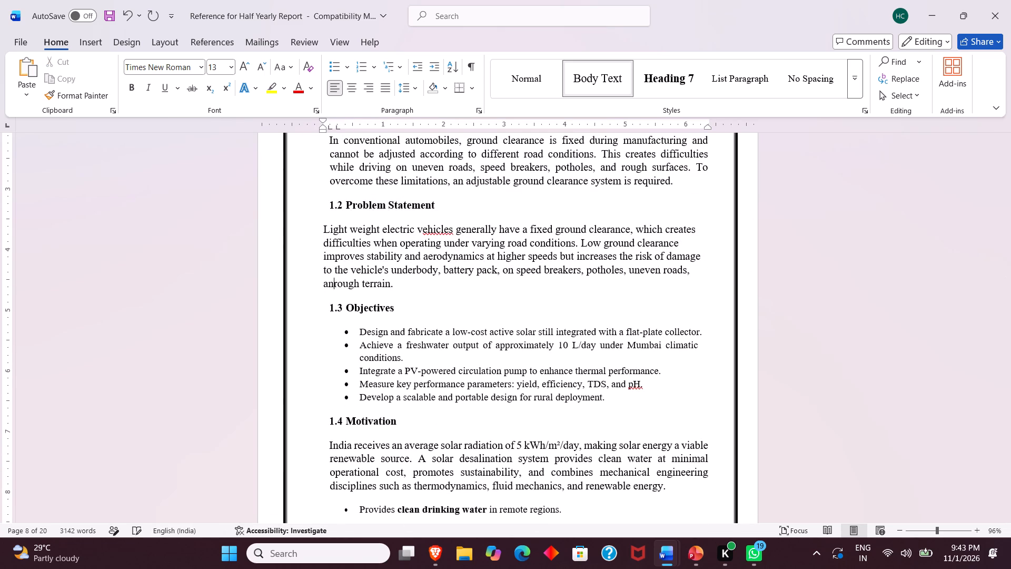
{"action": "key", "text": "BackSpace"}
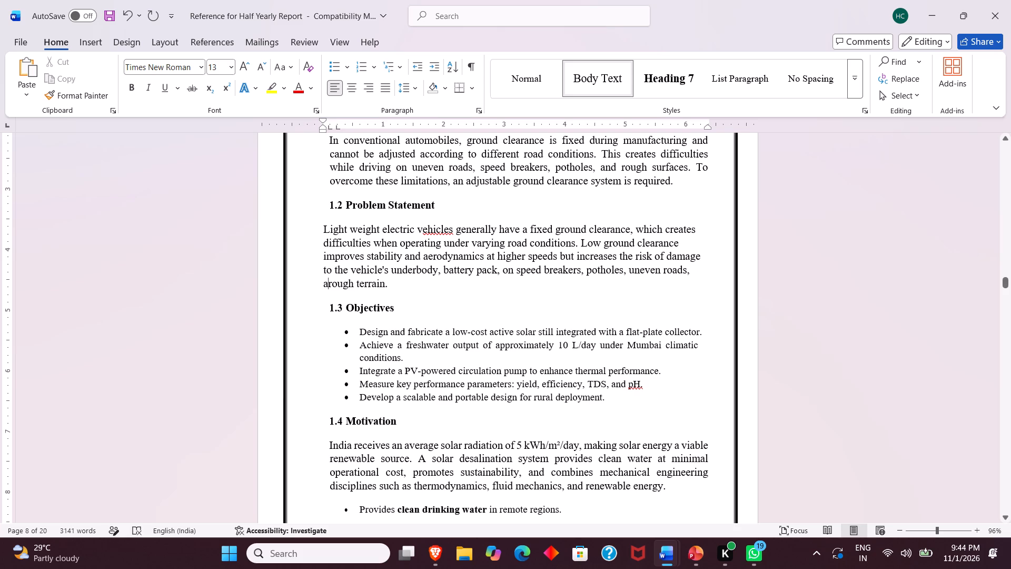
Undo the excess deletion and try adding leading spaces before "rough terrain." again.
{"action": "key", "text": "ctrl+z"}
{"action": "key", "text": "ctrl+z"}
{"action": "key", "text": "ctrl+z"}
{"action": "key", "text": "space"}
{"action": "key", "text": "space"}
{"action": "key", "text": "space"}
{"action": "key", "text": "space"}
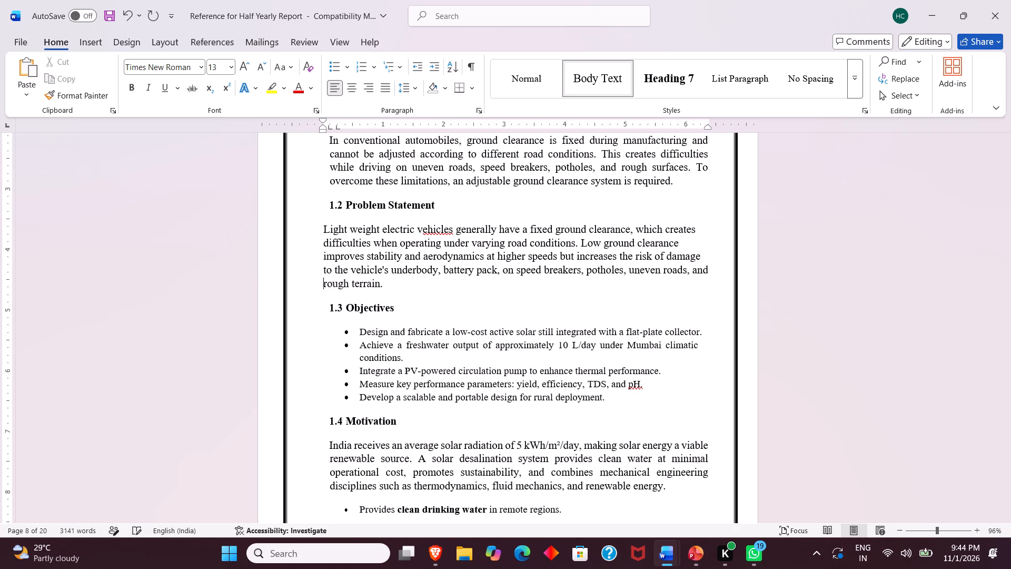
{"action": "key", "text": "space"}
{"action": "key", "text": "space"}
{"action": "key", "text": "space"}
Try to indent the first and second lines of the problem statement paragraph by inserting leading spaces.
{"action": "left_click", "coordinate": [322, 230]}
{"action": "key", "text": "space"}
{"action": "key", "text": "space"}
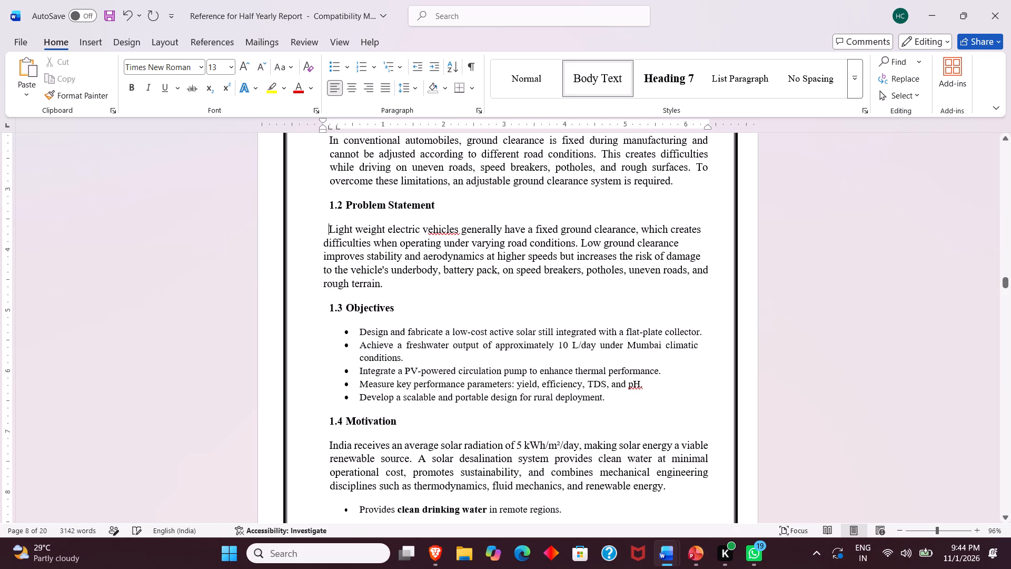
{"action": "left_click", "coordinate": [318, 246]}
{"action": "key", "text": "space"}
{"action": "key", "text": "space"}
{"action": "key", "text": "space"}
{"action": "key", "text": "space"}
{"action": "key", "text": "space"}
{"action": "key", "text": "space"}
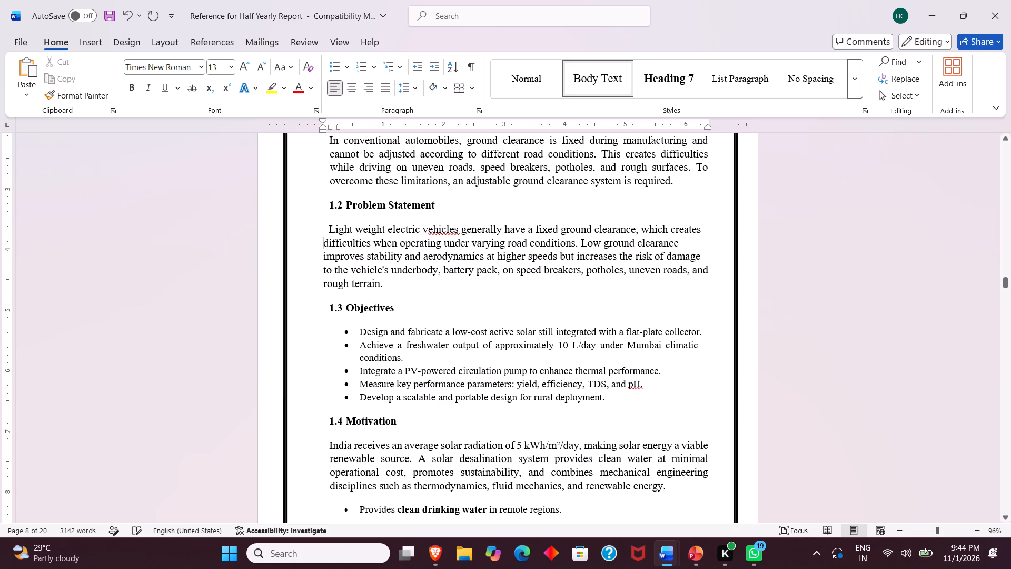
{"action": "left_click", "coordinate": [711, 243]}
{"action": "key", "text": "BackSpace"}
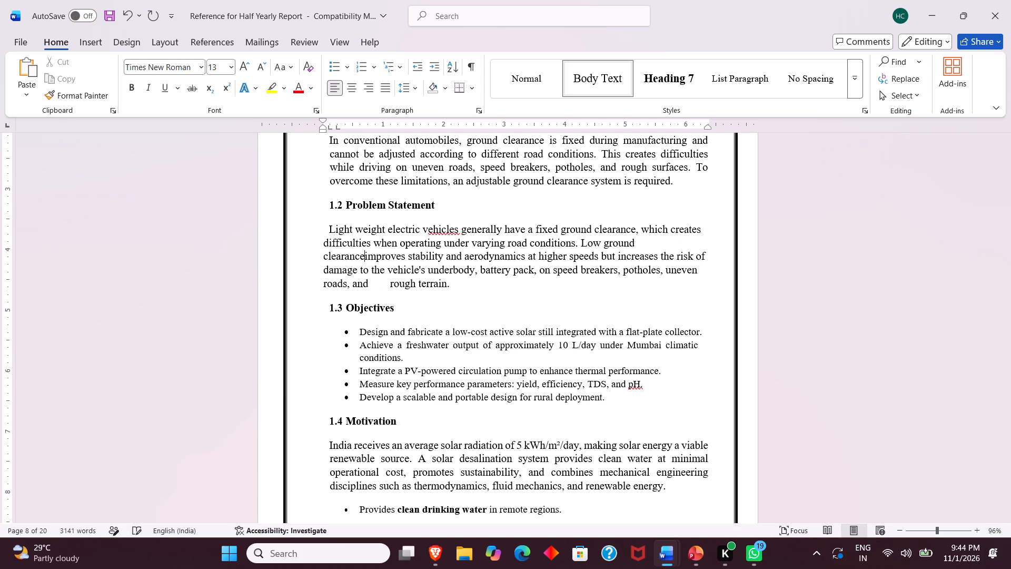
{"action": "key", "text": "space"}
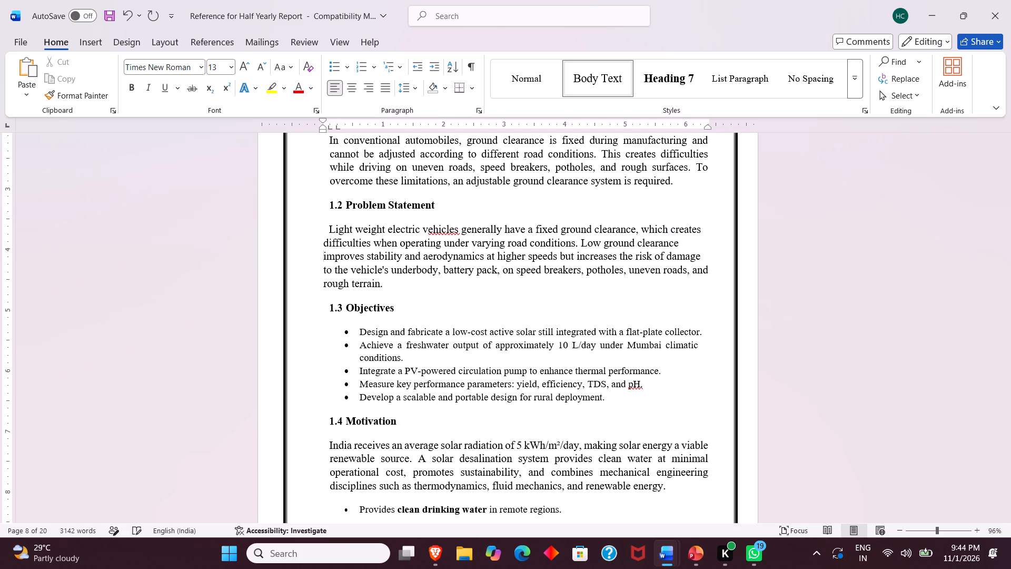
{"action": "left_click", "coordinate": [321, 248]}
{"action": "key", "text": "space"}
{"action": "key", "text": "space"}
Undo the spacing, indent, cleanup and paste edits under 1.2 Problem Statement back to the original desalination paragraph.
{"action": "key", "text": "ctrl+z"}
{"action": "key", "text": "ctrl+z"}
{"action": "key", "text": "ctrl+z"}
{"action": "key", "text": "ctrl+z"}
{"action": "key", "text": "ctrl+z"}
{"action": "key", "text": "ctrl+z"}
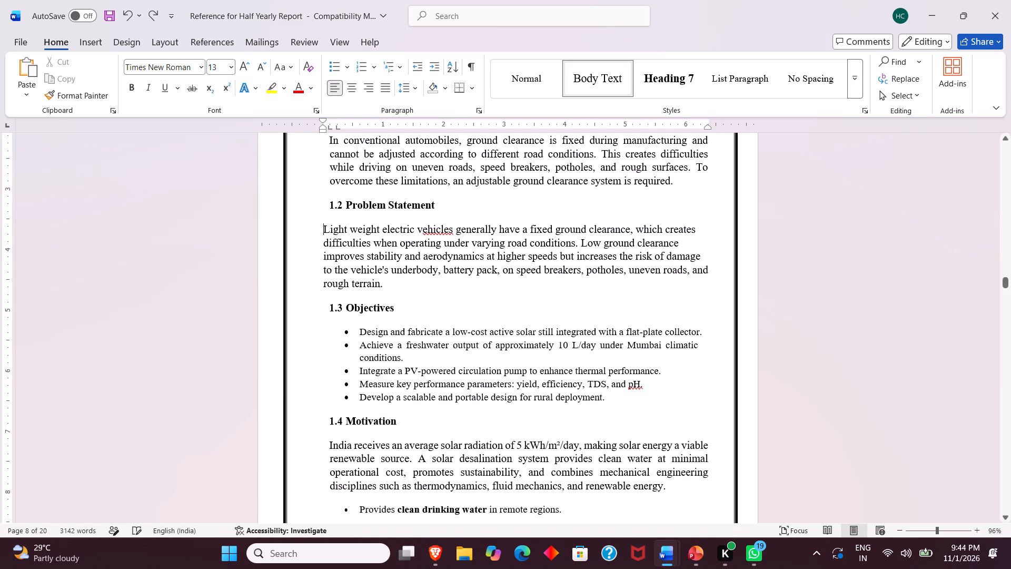
{"action": "key", "text": "ctrl+z"}
{"action": "key", "text": "ctrl+z"}
{"action": "key", "text": "ctrl+z"}
{"action": "key", "text": "ctrl+z"}
{"action": "key", "text": "ctrl+z"}
{"action": "key", "text": "ctrl+z"}
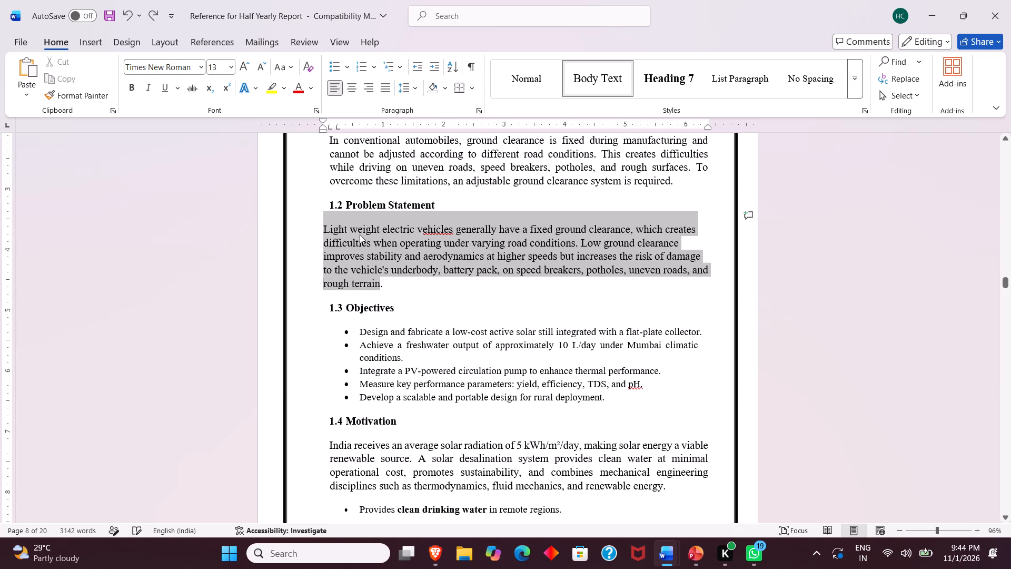
{"action": "key", "text": "ctrl+z"}
{"action": "key", "text": "ctrl+z"}
{"action": "key", "text": "ctrl+z"}
{"action": "key", "text": "ctrl+z"}
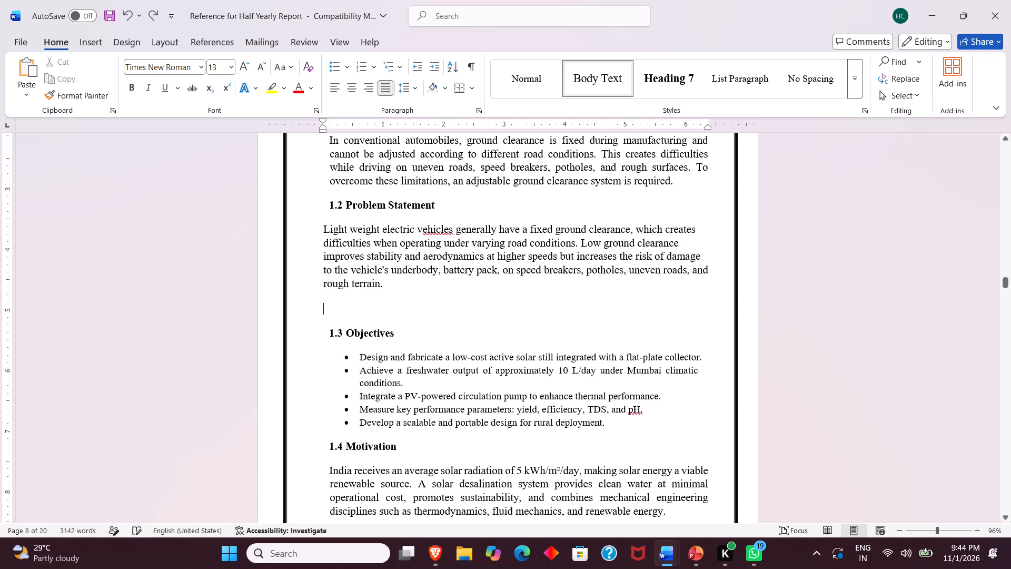
{"action": "key", "text": "ctrl+z"}
{"action": "key", "text": "ctrl+z"}
{"action": "key", "text": "ctrl+z"}
{"action": "key", "text": "ctrl+z"}
{"action": "key", "text": "ctrl+z"}
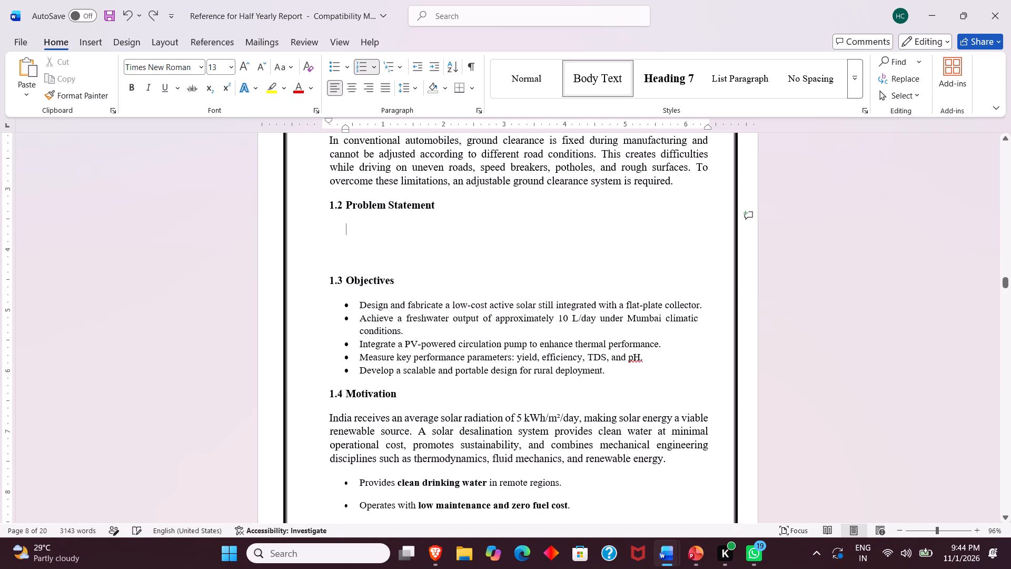
Paste the copied problem statement paragraph over the desalination text under 1.2 Problem Statement, leaving its final period unselected.
{"action": "left_click", "coordinate": [361, 255]}
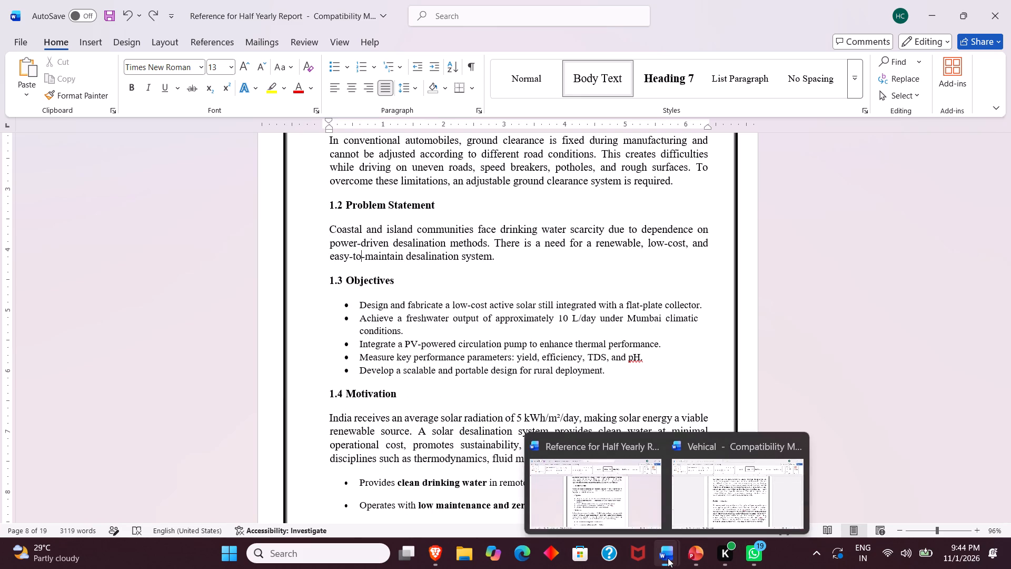
{"action": "left_click", "coordinate": [638, 483]}
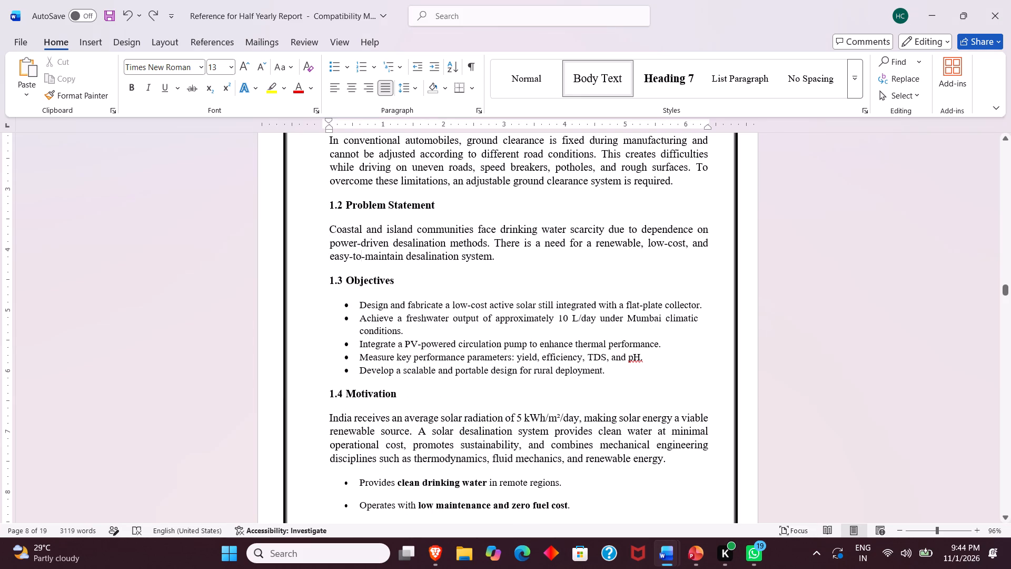
{"action": "left_click_drag", "start_coordinate": [333, 225], "coordinate": [483, 272]}
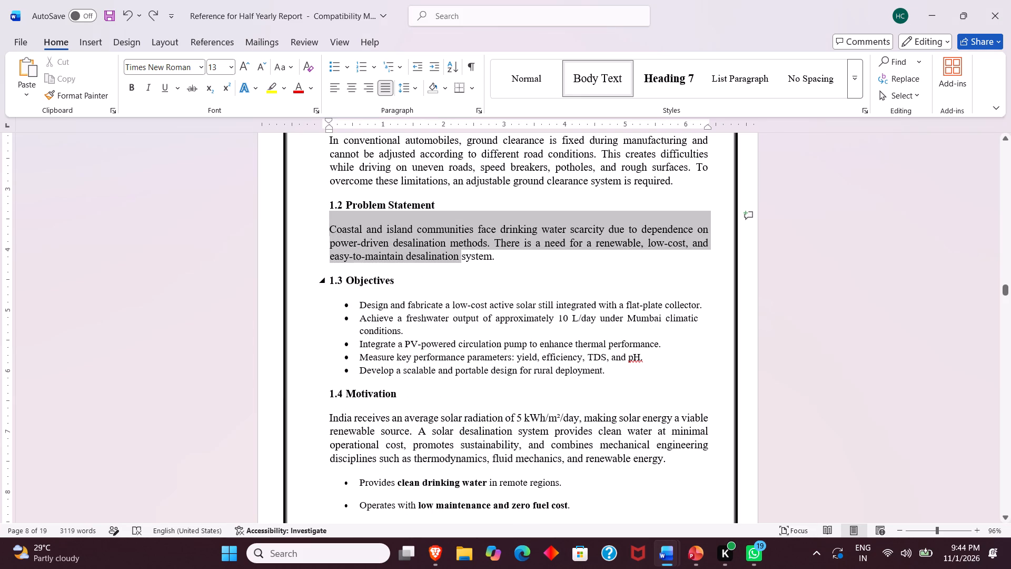
{"action": "left_click_drag", "start_coordinate": [483, 272], "coordinate": [489, 256]}
{"action": "key", "text": "ctrl+v"}
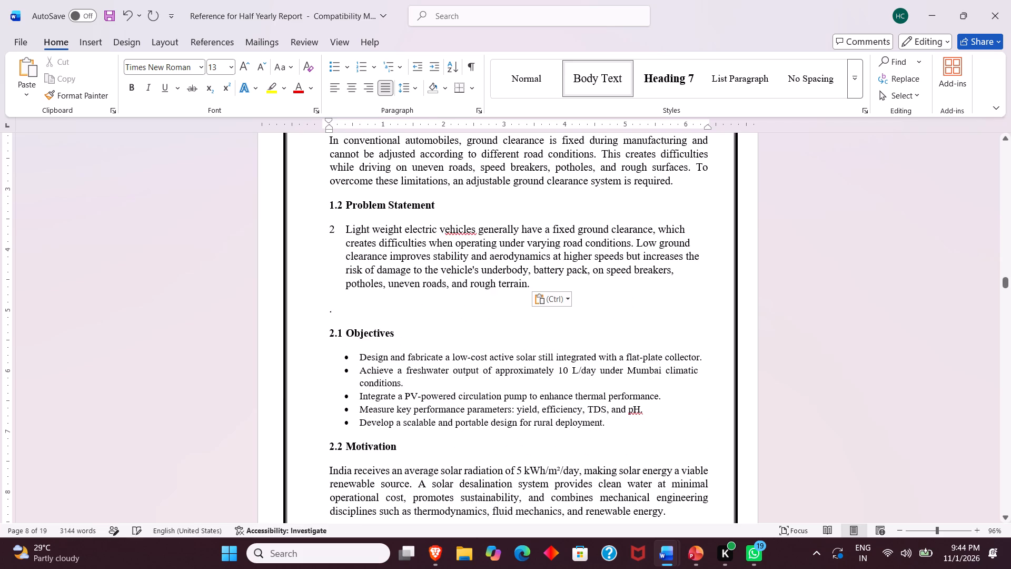
Remove the list number from the pasted problem statement and delete the stray period and empty line beneath it.
{"action": "left_click", "coordinate": [343, 228]}
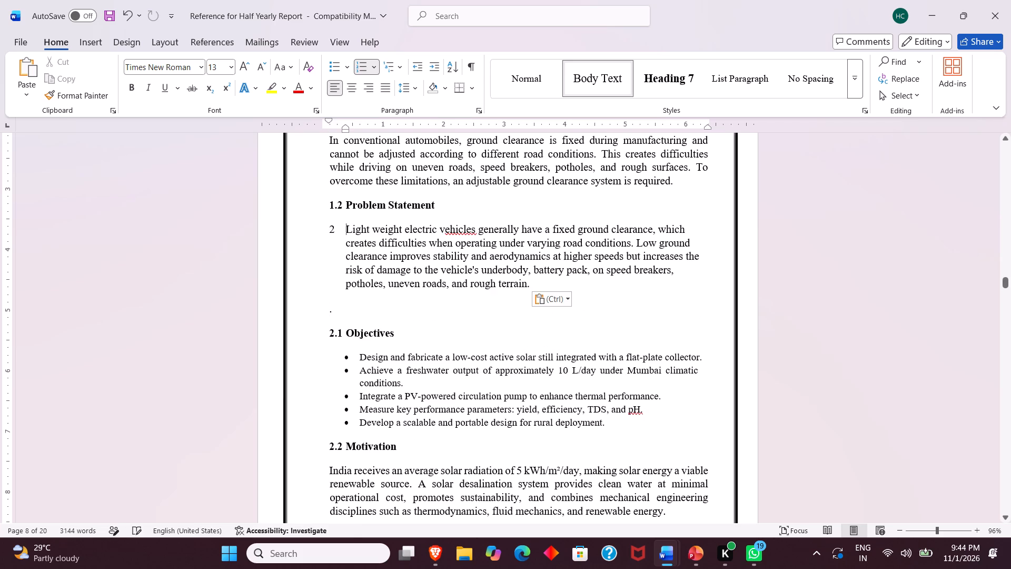
{"action": "left_click", "coordinate": [333, 226]}
{"action": "key", "text": "BackSpace"}
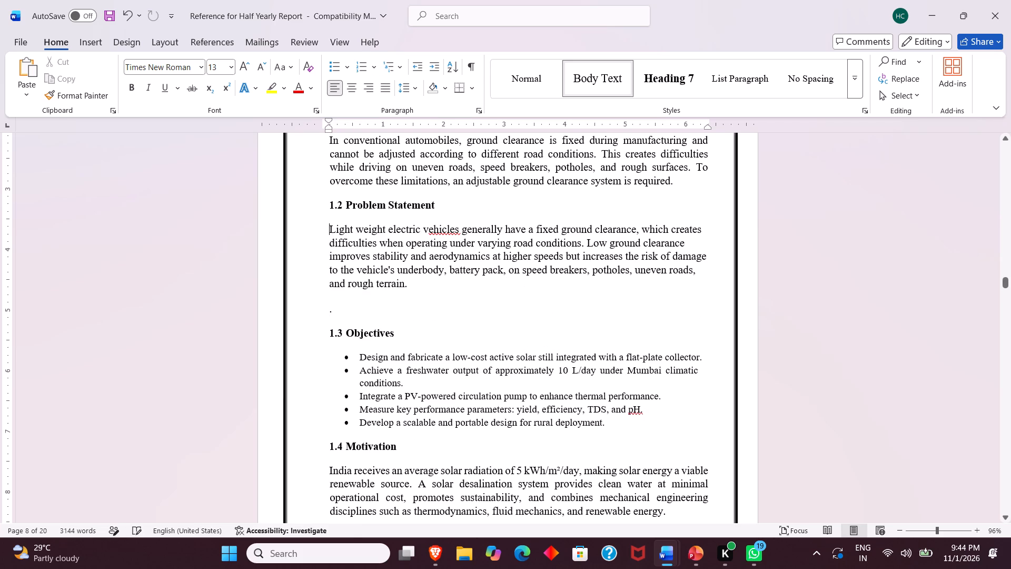
{"action": "left_click", "coordinate": [348, 311]}
{"action": "key", "text": "BackSpace"}
{"action": "key", "text": "BackSpace"}
{"action": "key", "text": "BackSpace"}
Switch to the project presentation and look through its slides for the Aim & Objectives slide.
{"action": "scroll", "coordinate": [380, 321], "scroll_direction": "down", "scroll_amount": 1}
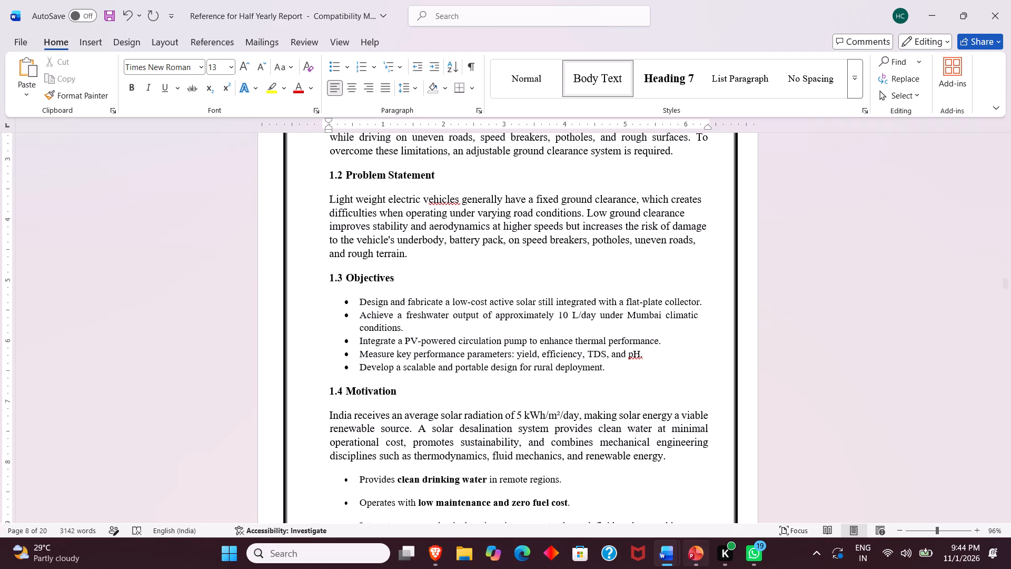
{"action": "left_click", "coordinate": [698, 553]}
{"action": "scroll", "coordinate": [660, 490], "scroll_direction": "down", "scroll_amount": 1}
{"action": "left_click", "coordinate": [696, 559]}
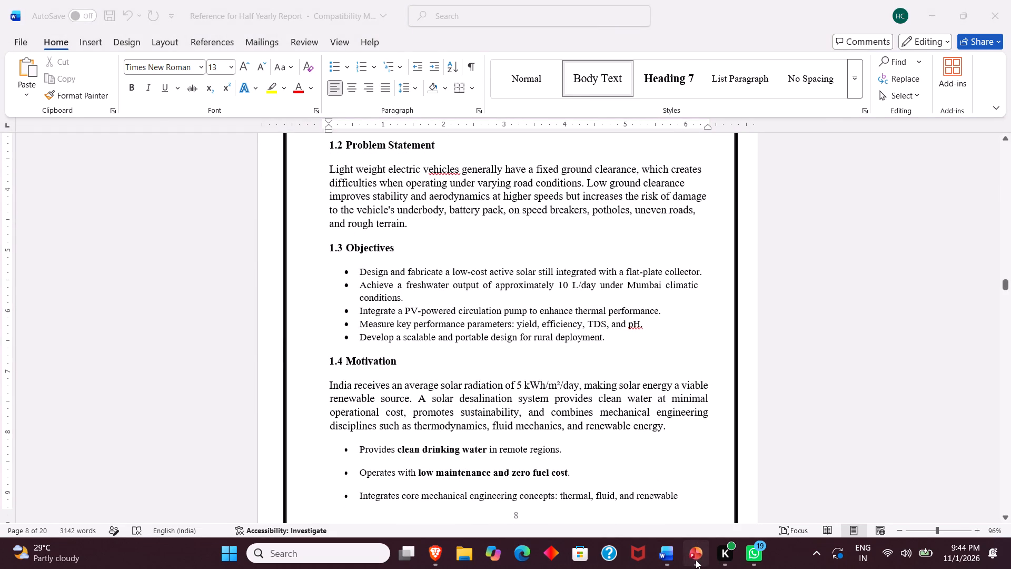
{"action": "scroll", "coordinate": [569, 397], "scroll_direction": "down", "scroll_amount": 8}
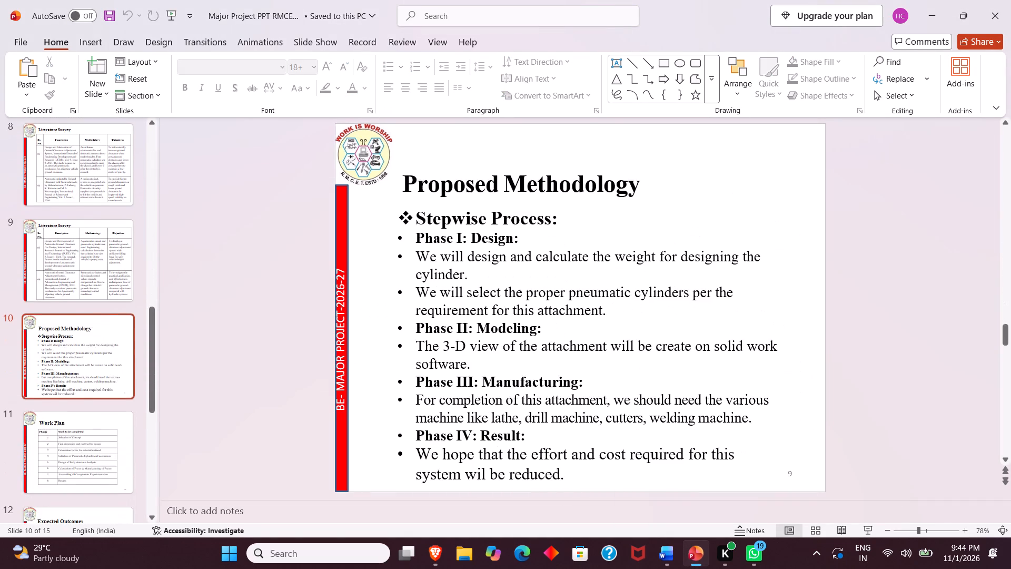
{"action": "scroll", "coordinate": [549, 362], "scroll_direction": "down", "scroll_amount": 6}
{"action": "scroll", "coordinate": [548, 362], "scroll_direction": "up", "scroll_amount": 1}
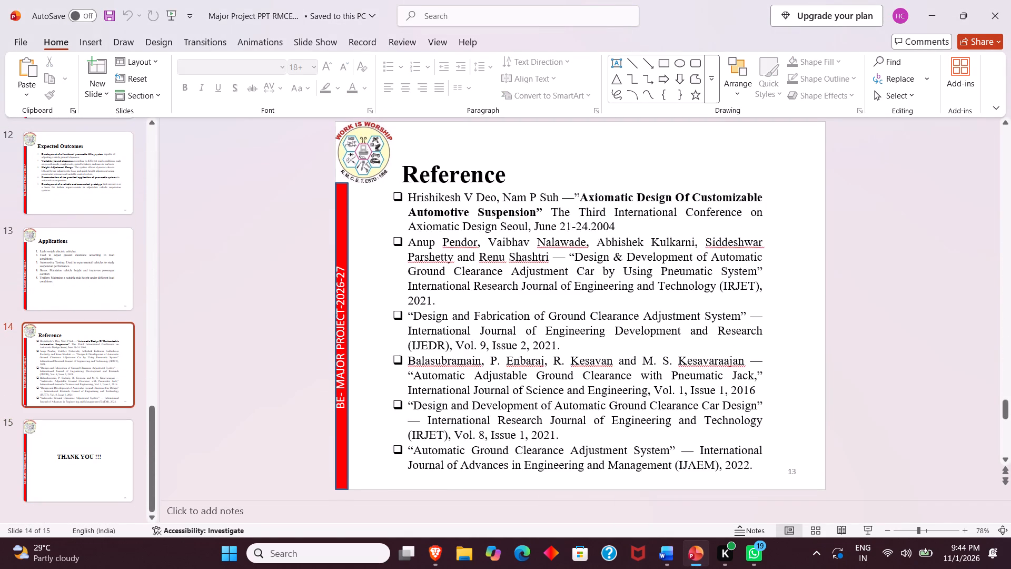
{"action": "scroll", "coordinate": [548, 362], "scroll_direction": "up", "scroll_amount": 6}
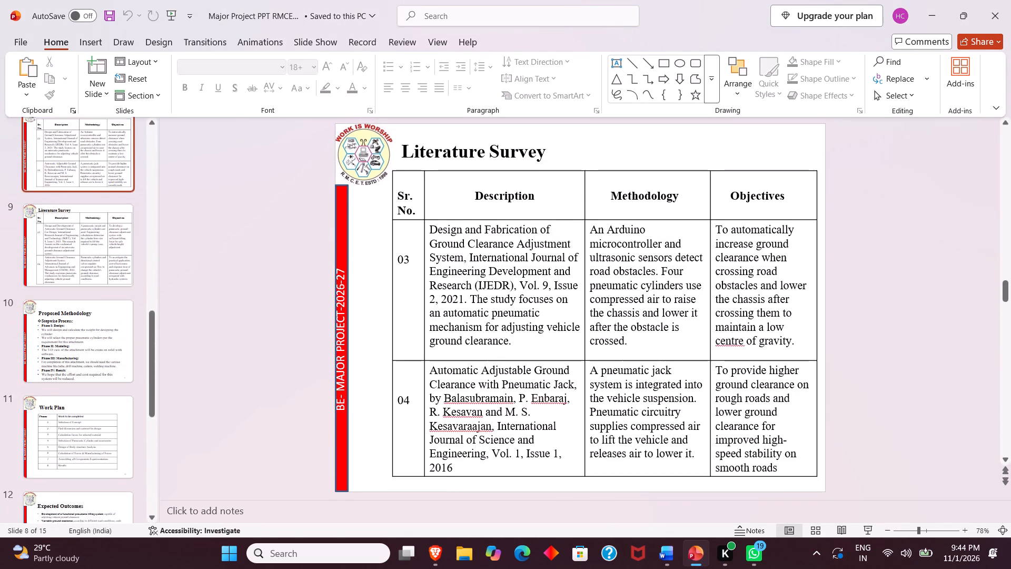
{"action": "scroll", "coordinate": [549, 362], "scroll_direction": "up", "scroll_amount": 4}
{"action": "scroll", "coordinate": [549, 362], "scroll_direction": "down", "scroll_amount": 1}
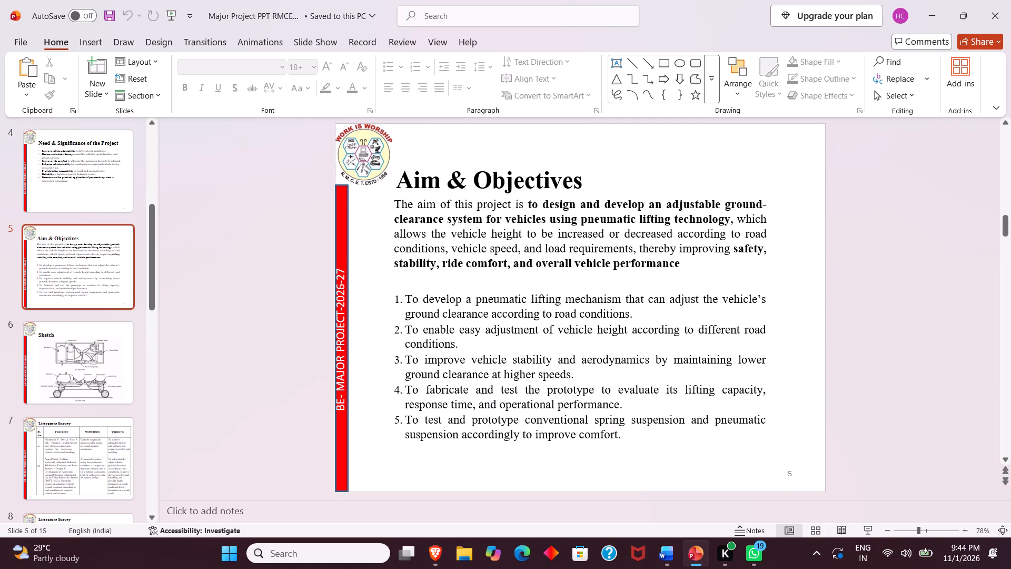
Replace the first bullet under 1.3 Objectives in the report with the presentation's first objective about developing a pneumatic lifting mechanism.
{"action": "left_click_drag", "start_coordinate": [405, 298], "coordinate": [440, 302]}
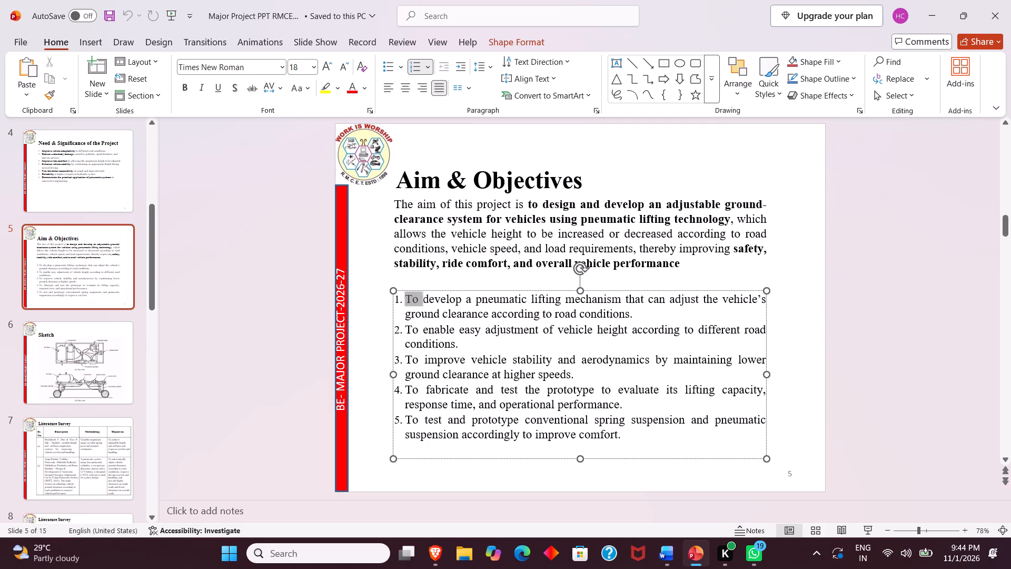
{"action": "left_click_drag", "start_coordinate": [440, 302], "coordinate": [612, 312]}
{"action": "key", "text": "ctrl+c"}
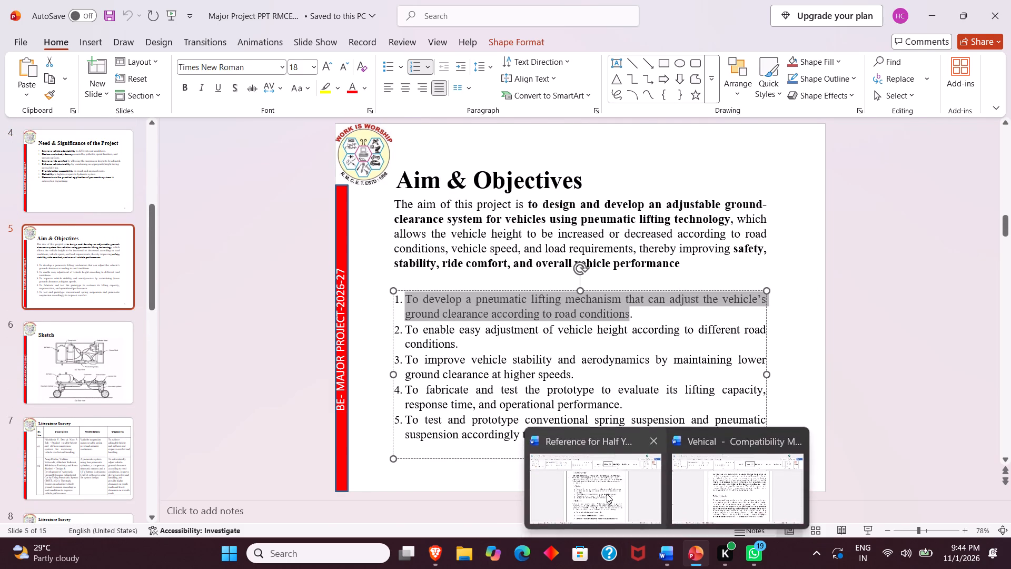
{"action": "left_click", "coordinate": [607, 494]}
{"action": "left_click_drag", "start_coordinate": [358, 268], "coordinate": [383, 268]}
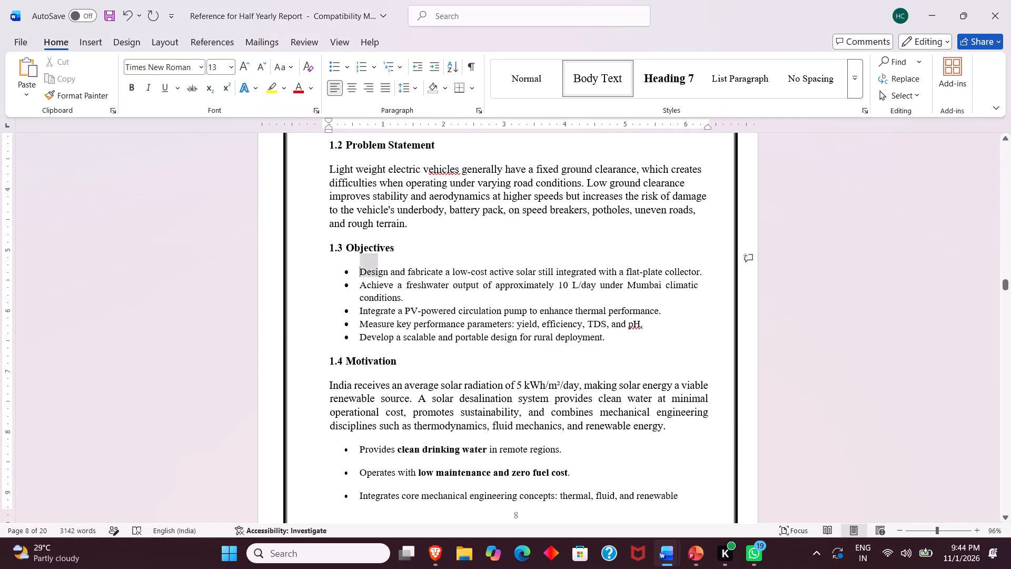
{"action": "left_click_drag", "start_coordinate": [383, 268], "coordinate": [696, 264]}
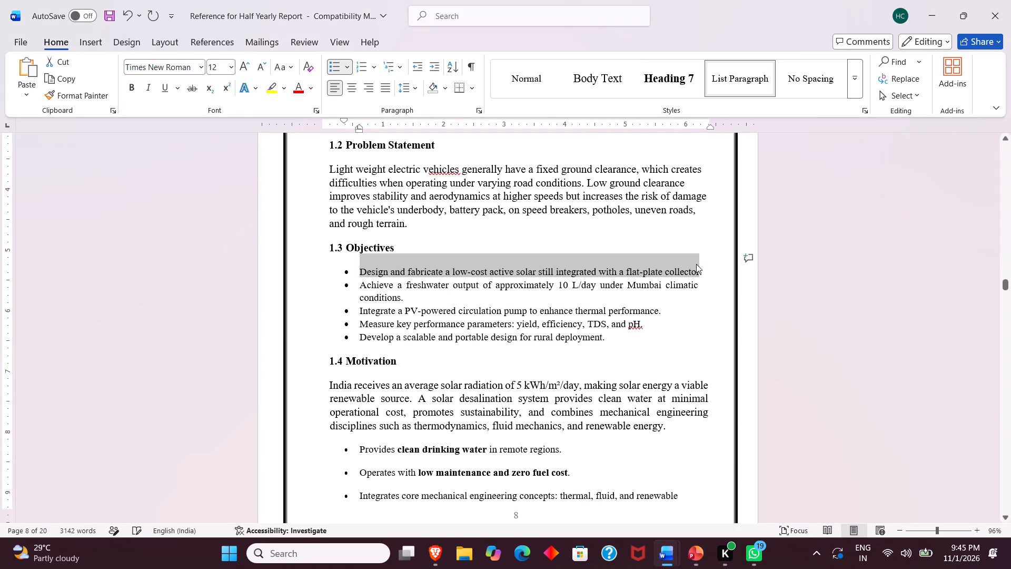
{"action": "key", "text": "ctrl+v"}
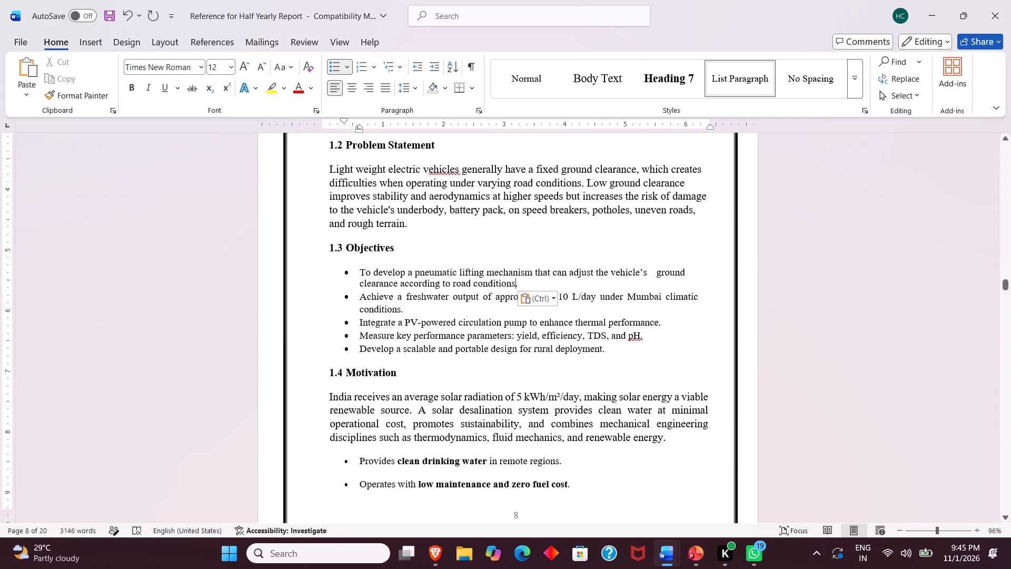
Replace the report's freshwater output bullet with the presentation's second objective about easy adjustment of vehicle height.
{"action": "left_click", "coordinate": [665, 490]}
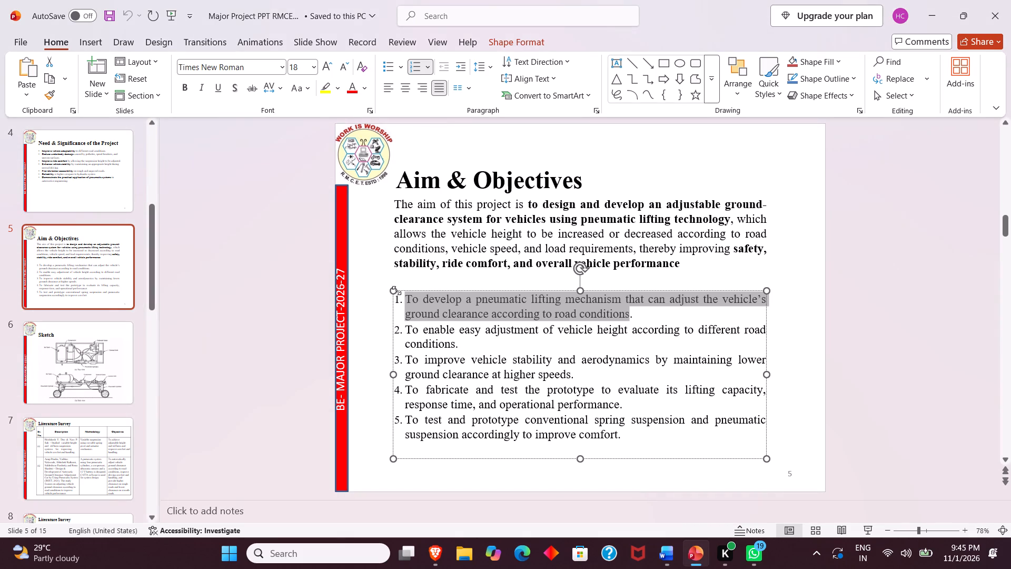
{"action": "left_click_drag", "start_coordinate": [403, 329], "coordinate": [445, 345]}
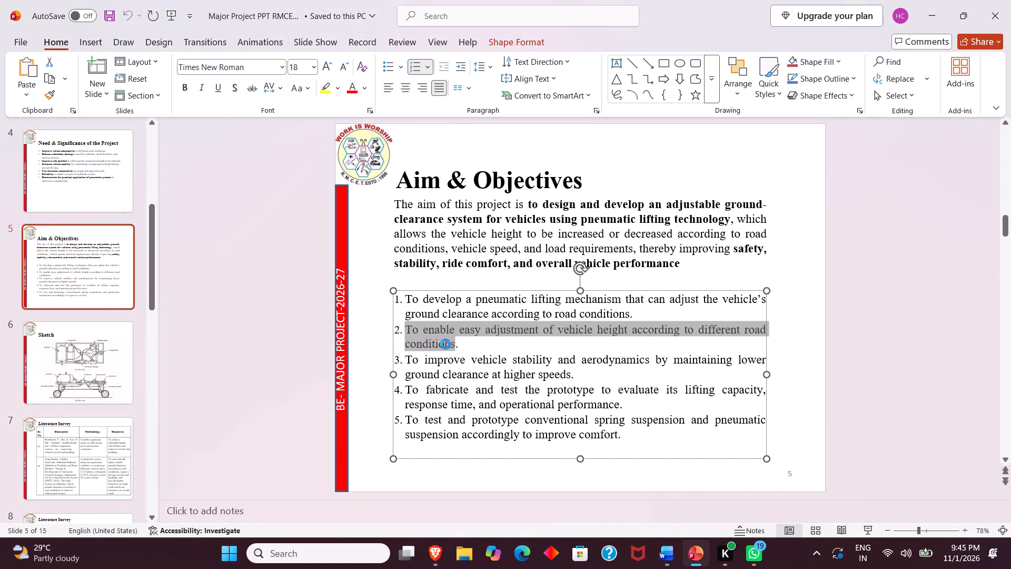
{"action": "key", "text": "ctrl+c"}
{"action": "left_click", "coordinate": [619, 499]}
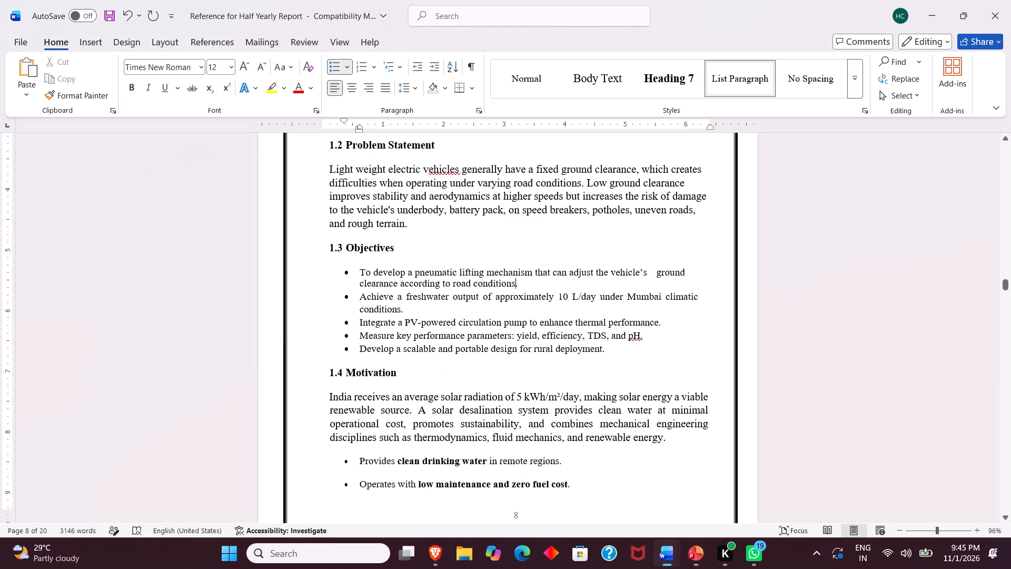
{"action": "left_click_drag", "start_coordinate": [360, 296], "coordinate": [391, 315]}
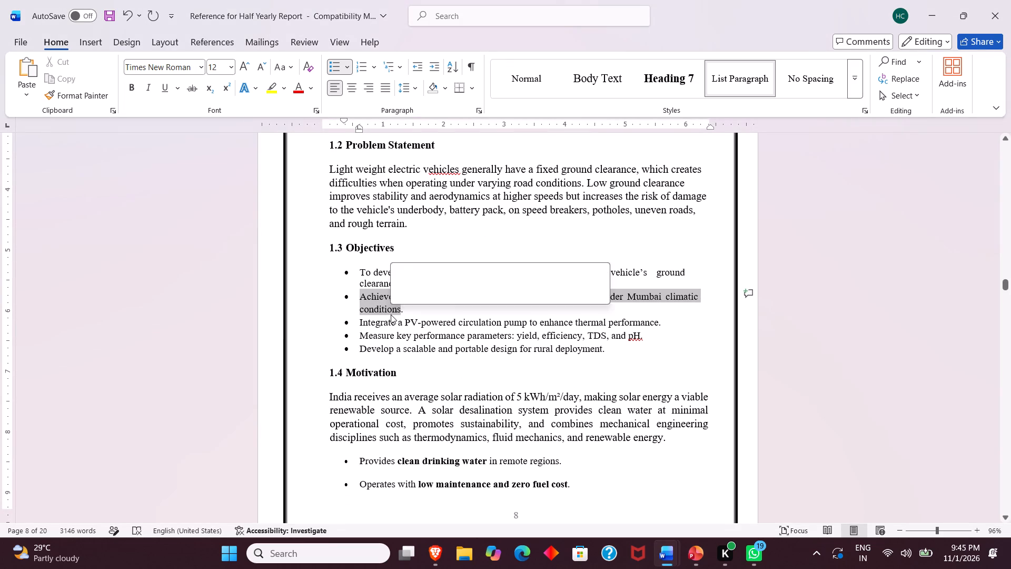
{"action": "key", "text": "ctrl+v"}
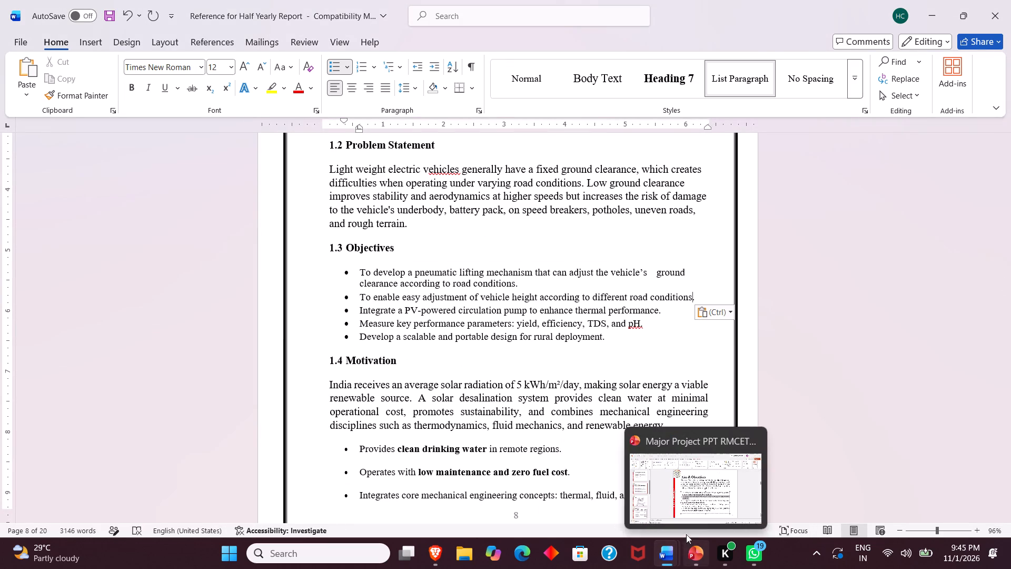
Replace the report's PV-powered circulation pump bullet with the presentation's third objective about improving vehicle stability and aerodynamics.
{"action": "left_click", "coordinate": [672, 485]}
{"action": "left_click_drag", "start_coordinate": [405, 358], "coordinate": [464, 376]}
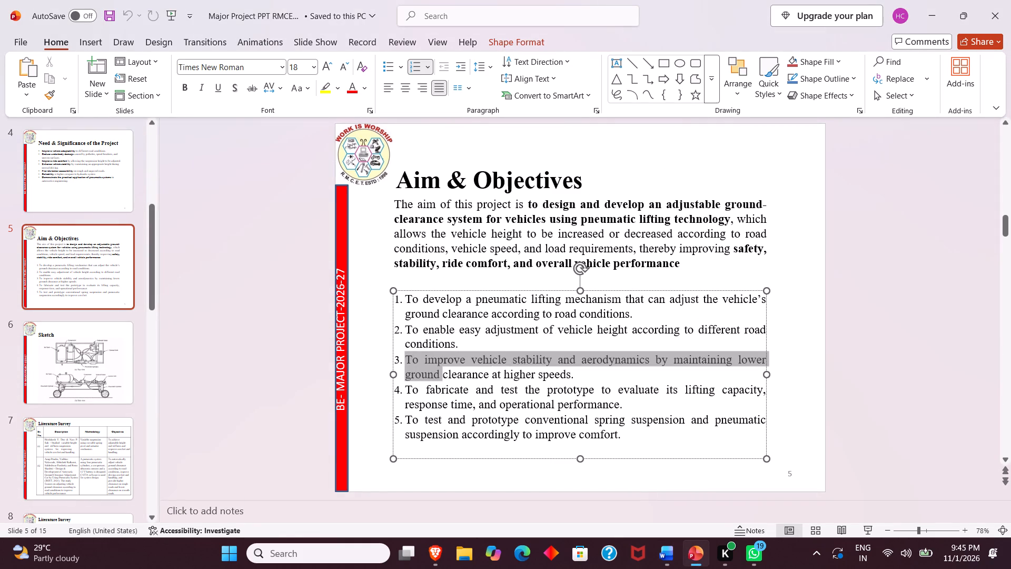
{"action": "left_click_drag", "start_coordinate": [464, 376], "coordinate": [546, 371]}
{"action": "key", "text": "ctrl+c"}
{"action": "left_click", "coordinate": [546, 365], "text": "ctrl"}
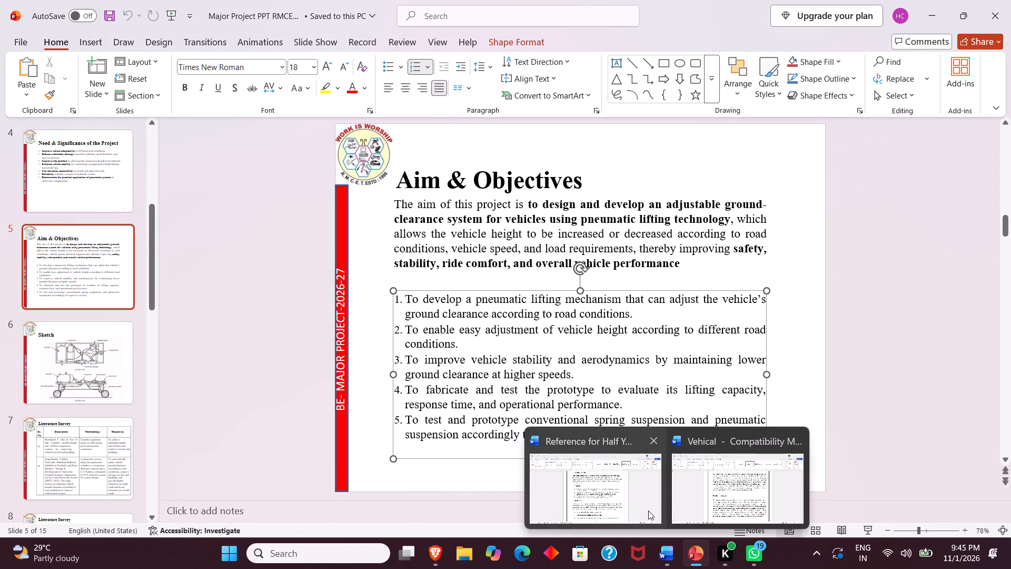
{"action": "left_click", "coordinate": [648, 511]}
{"action": "left_click_drag", "start_coordinate": [358, 313], "coordinate": [582, 329]}
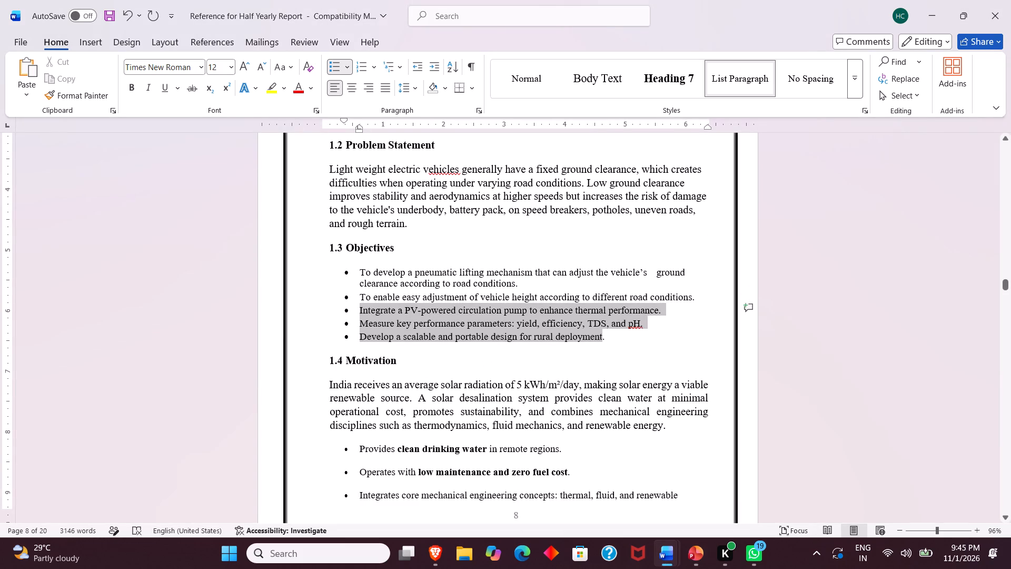
{"action": "left_click_drag", "start_coordinate": [582, 329], "coordinate": [646, 313]}
{"action": "key", "text": "ctrl+v"}
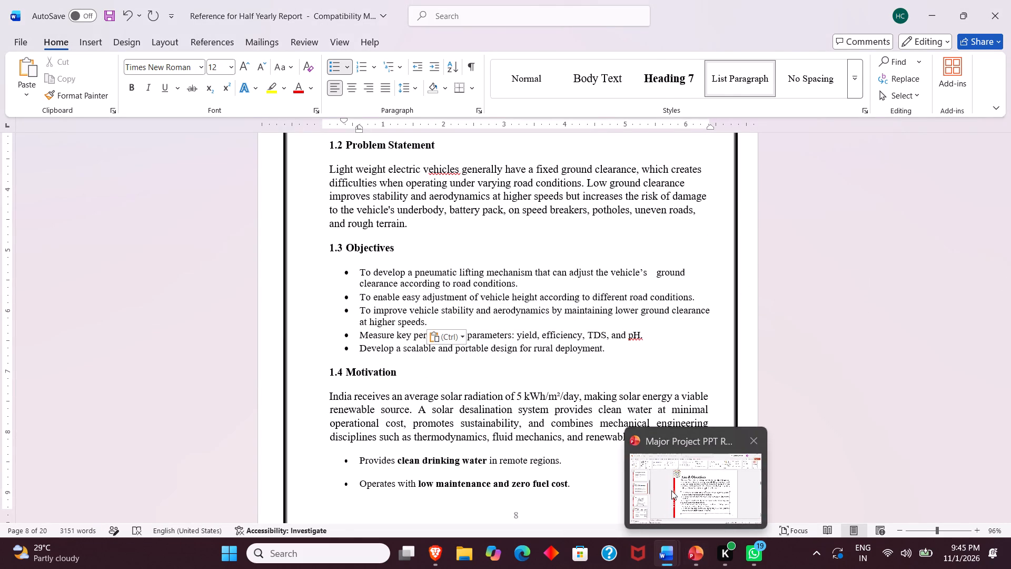
Replace the report's key performance parameters bullet with the presentation's fourth objective about fabricating and testing the prototype, keeping the following objective as a separate bullet.
{"action": "left_click", "coordinate": [671, 490]}
{"action": "left_click_drag", "start_coordinate": [409, 389], "coordinate": [497, 404]}
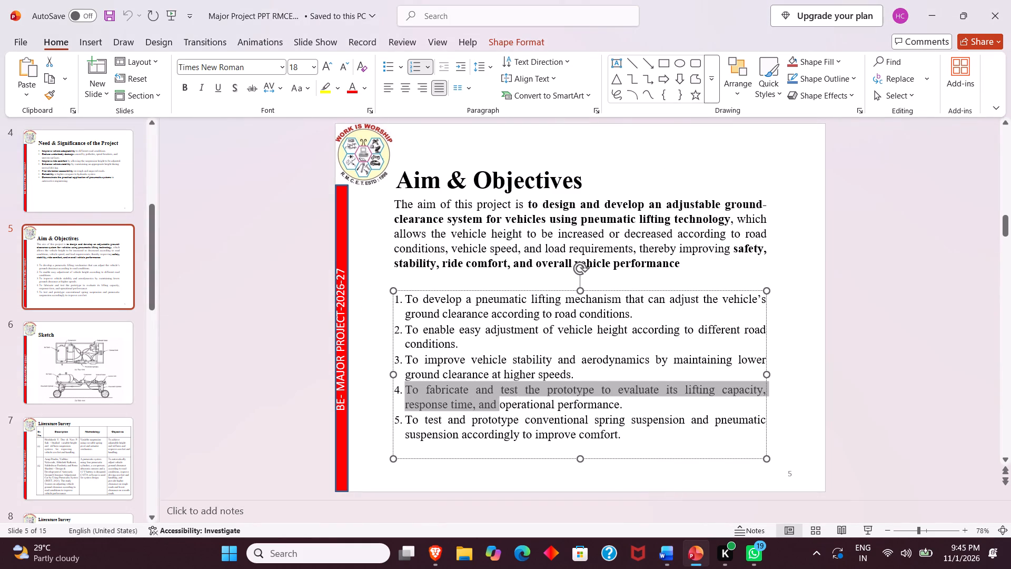
{"action": "left_click_drag", "start_coordinate": [497, 404], "coordinate": [592, 398]}
{"action": "key", "text": "ctrl+c"}
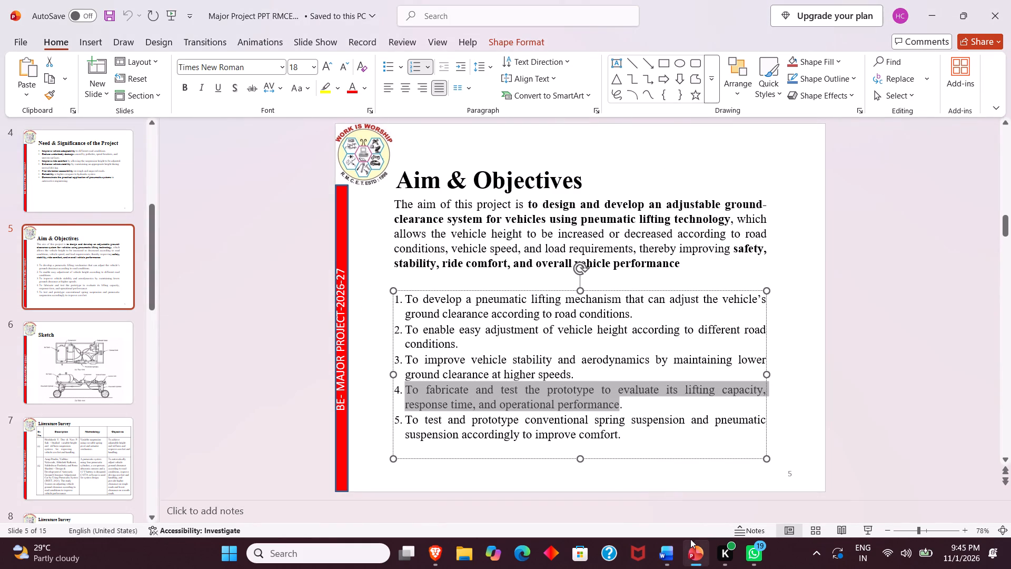
{"action": "left_click", "coordinate": [604, 490]}
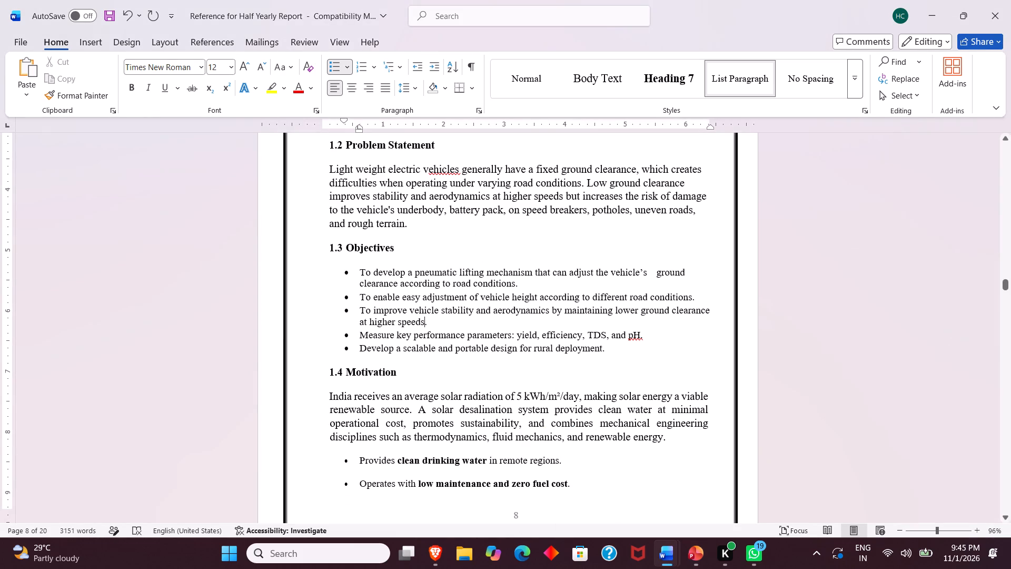
{"action": "left_click_drag", "start_coordinate": [359, 336], "coordinate": [655, 332]}
{"action": "key", "text": "ctrl+v"}
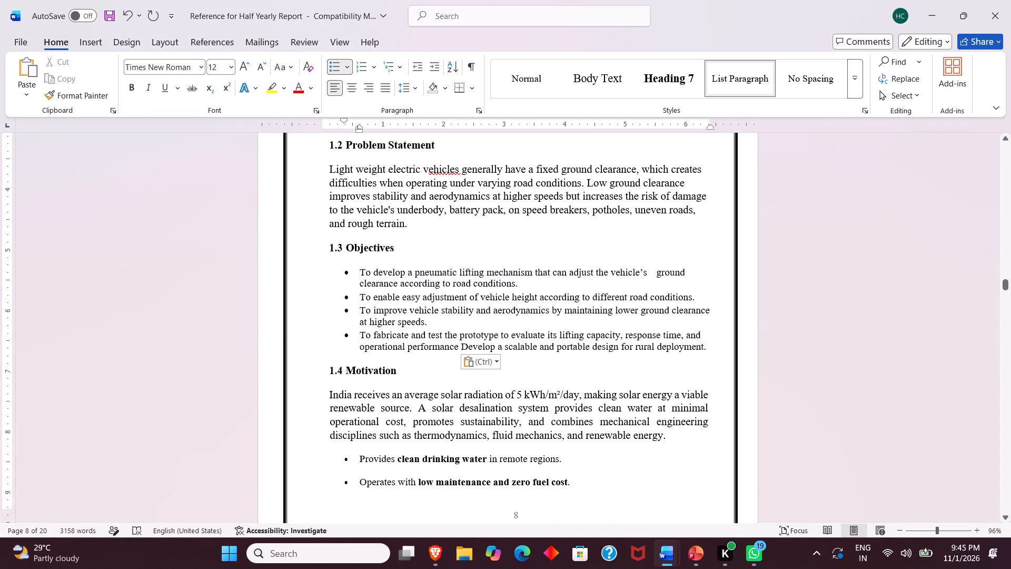
{"action": "key", "text": "Return"}
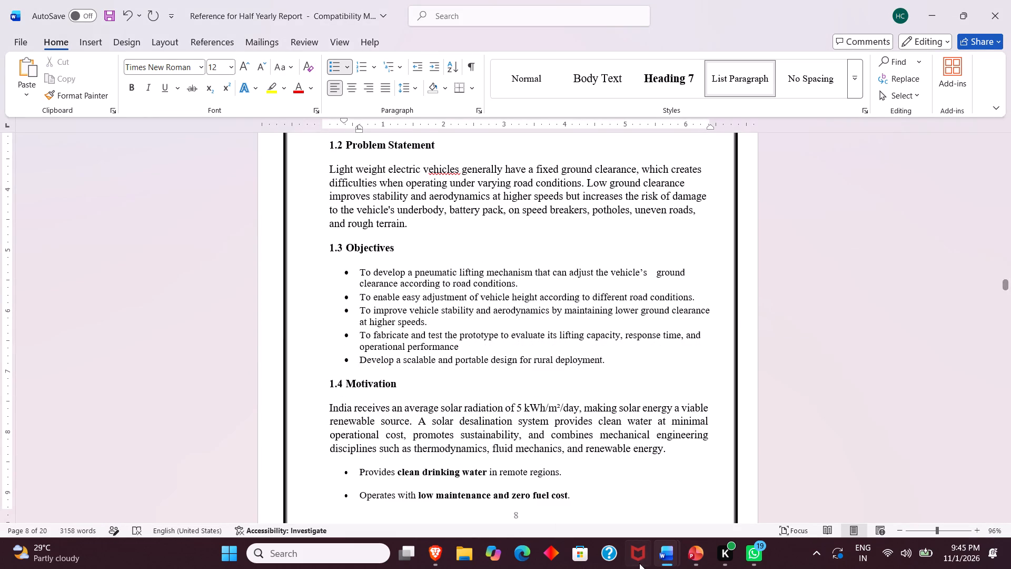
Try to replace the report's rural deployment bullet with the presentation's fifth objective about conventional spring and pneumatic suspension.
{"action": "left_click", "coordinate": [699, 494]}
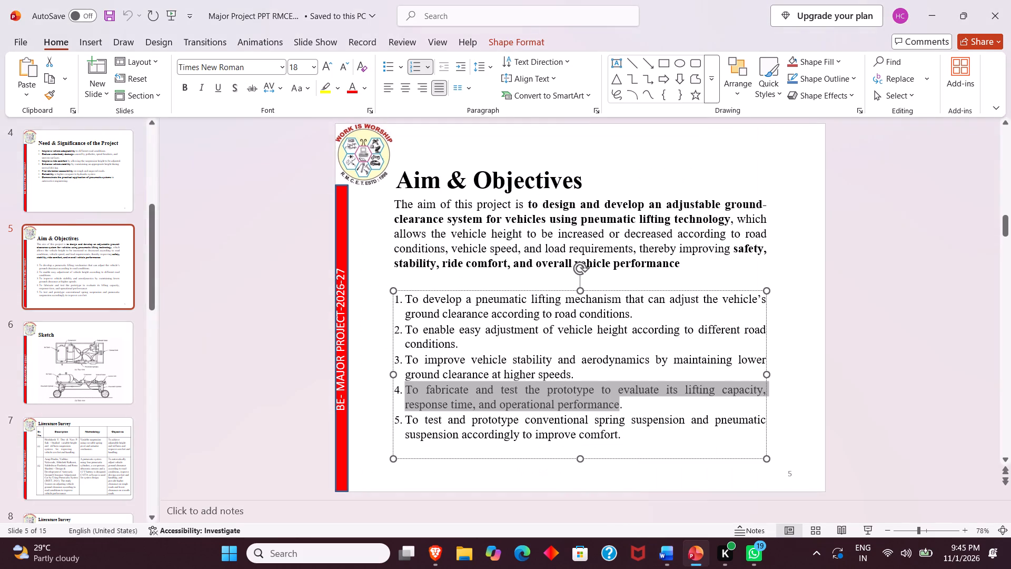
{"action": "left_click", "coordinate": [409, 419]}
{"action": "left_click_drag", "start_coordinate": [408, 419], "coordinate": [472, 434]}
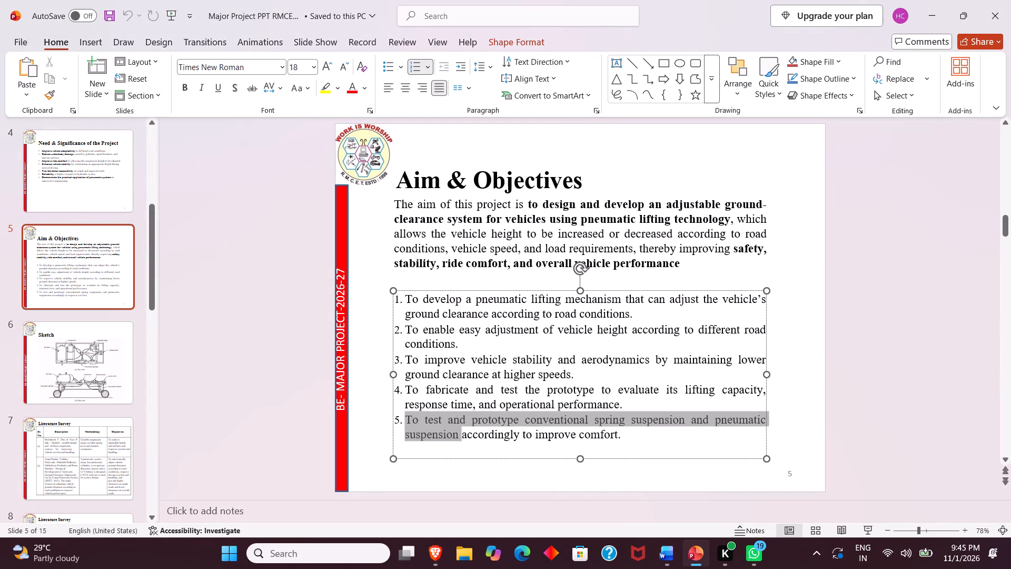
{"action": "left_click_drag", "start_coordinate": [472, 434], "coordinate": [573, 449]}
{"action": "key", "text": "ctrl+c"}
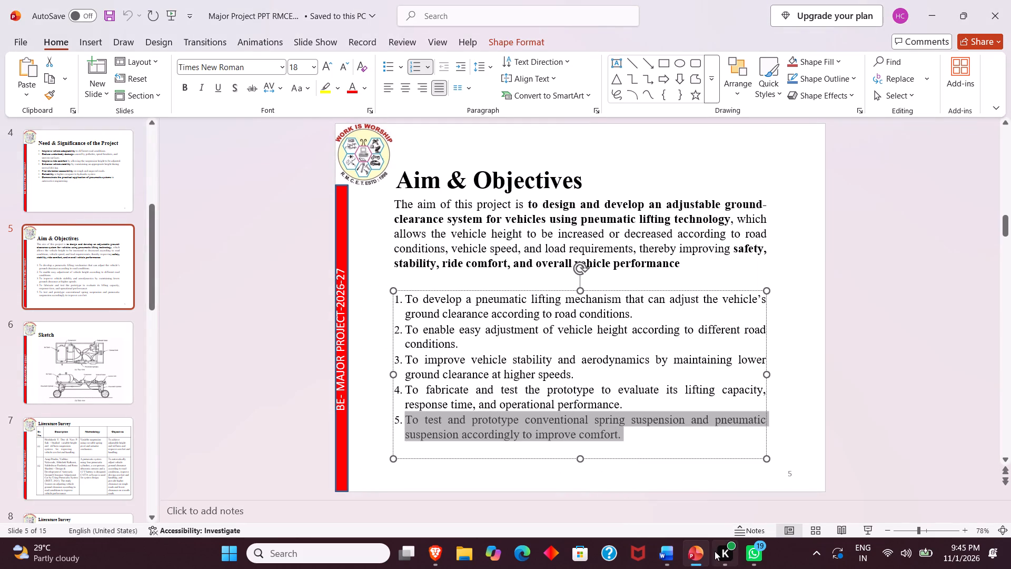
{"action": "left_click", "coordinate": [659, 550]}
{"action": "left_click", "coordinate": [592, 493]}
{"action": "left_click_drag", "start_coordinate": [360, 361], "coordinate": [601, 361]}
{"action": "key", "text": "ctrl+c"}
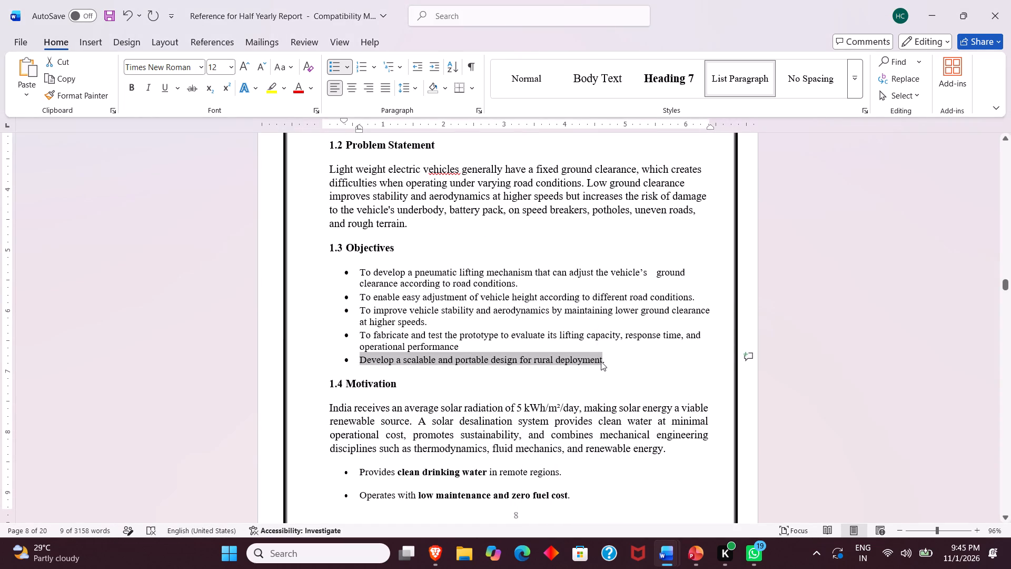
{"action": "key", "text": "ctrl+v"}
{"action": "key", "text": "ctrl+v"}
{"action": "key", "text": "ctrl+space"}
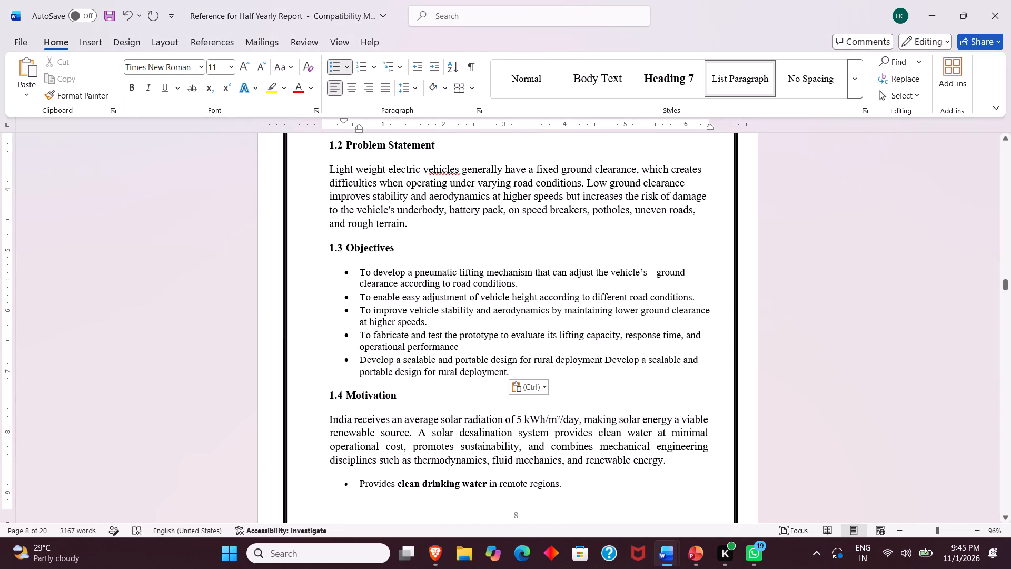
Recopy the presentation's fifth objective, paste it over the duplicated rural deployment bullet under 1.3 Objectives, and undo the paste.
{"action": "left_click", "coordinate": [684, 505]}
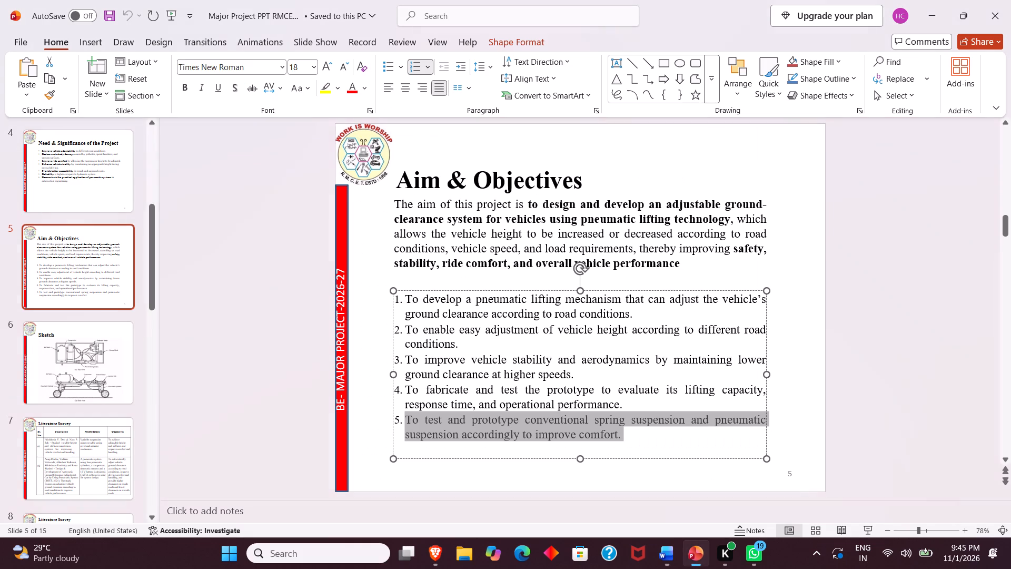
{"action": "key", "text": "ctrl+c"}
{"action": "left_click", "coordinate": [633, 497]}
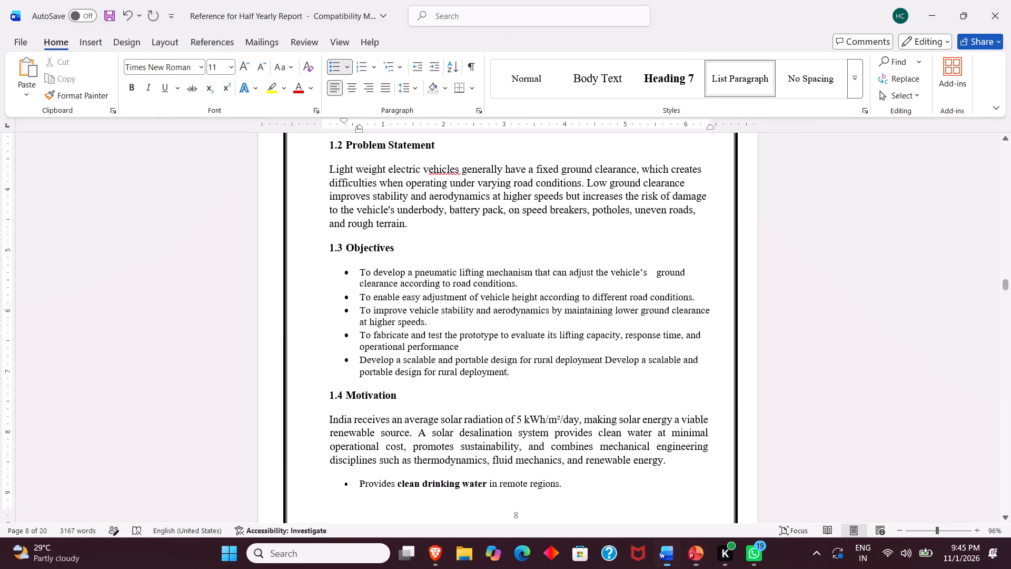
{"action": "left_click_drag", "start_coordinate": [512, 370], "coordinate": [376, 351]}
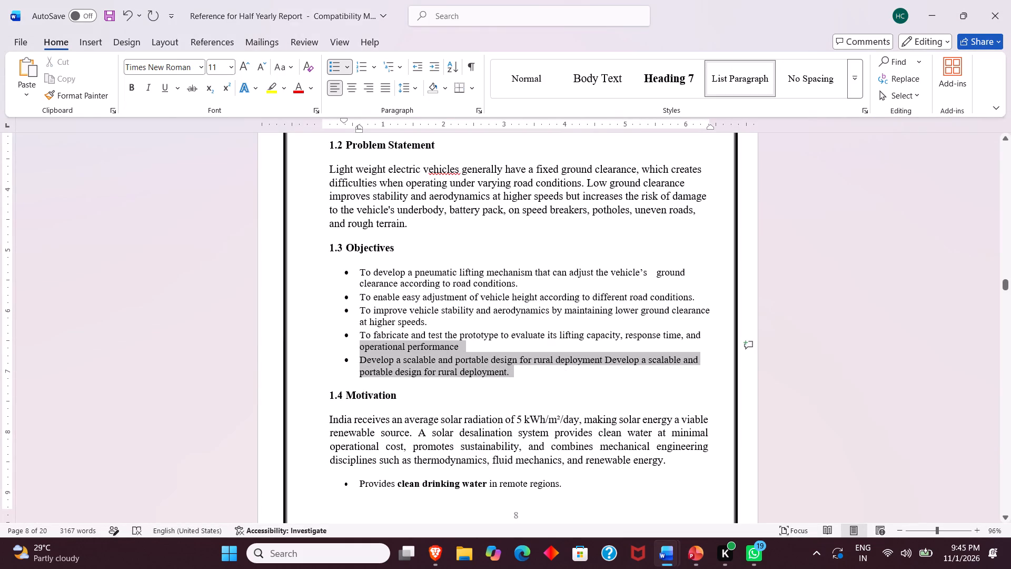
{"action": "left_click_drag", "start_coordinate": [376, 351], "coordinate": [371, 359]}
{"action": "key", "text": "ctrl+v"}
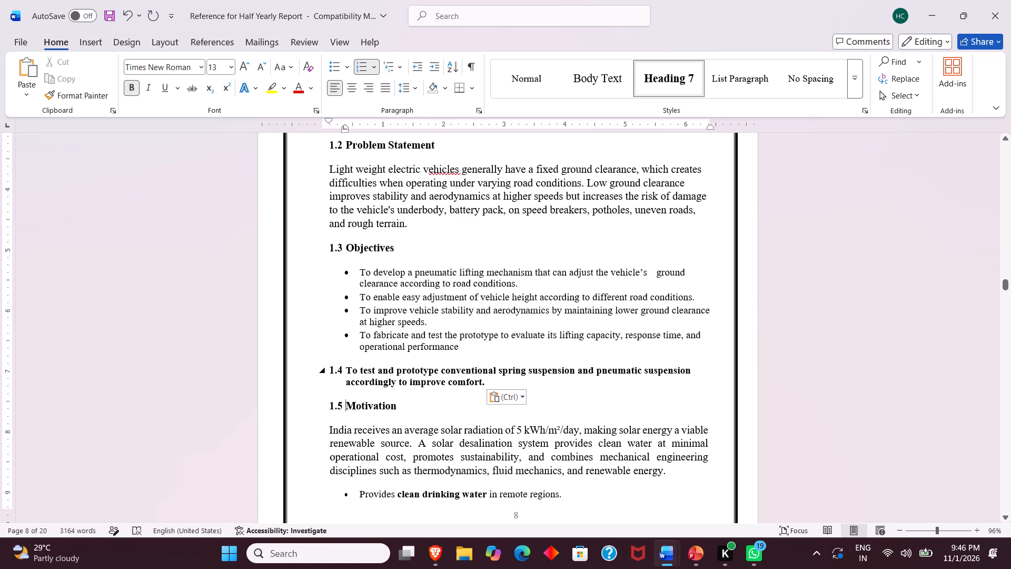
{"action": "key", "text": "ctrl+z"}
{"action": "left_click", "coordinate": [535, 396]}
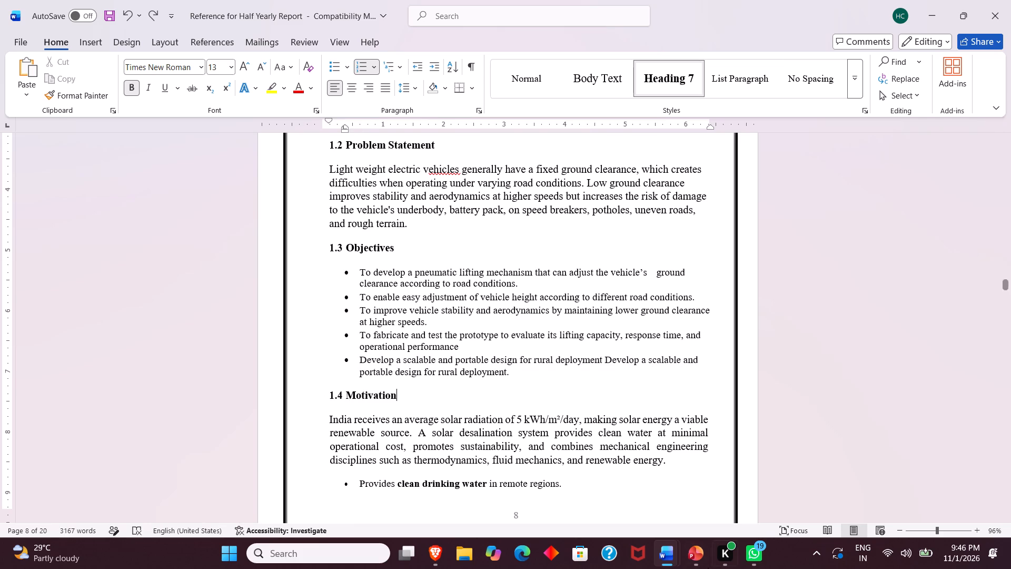
Clear all text from the duplicated rural deployment bullet under 1.3 Objectives, leaving the bullet empty.
{"action": "left_click", "coordinate": [524, 381]}
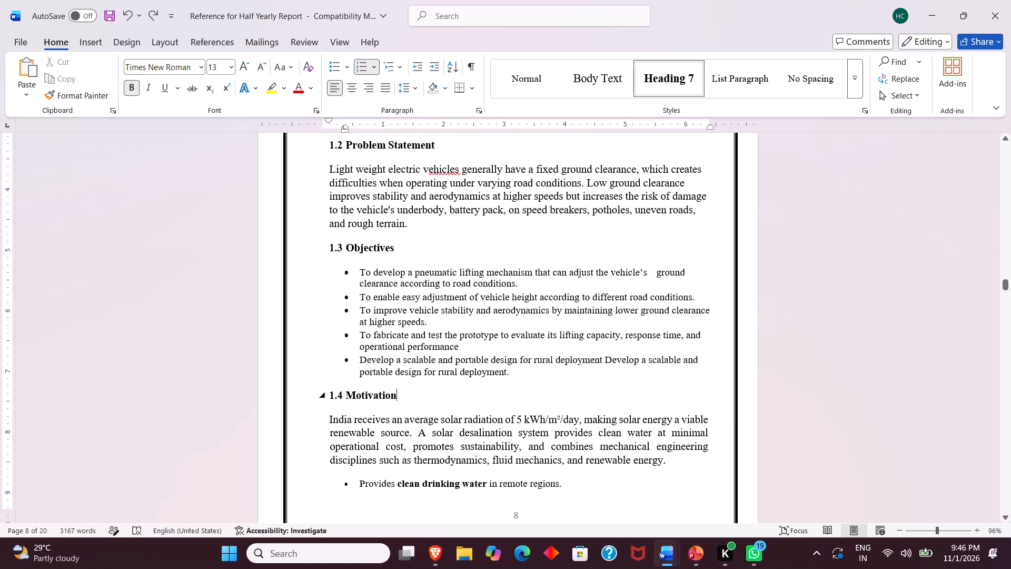
{"action": "left_click", "coordinate": [524, 372]}
{"action": "key", "text": "BackSpace"}
{"action": "key", "text": "BackSpace"}
{"action": "key", "text": "BackSpace"}
{"action": "key", "text": "BackSpace"}
{"action": "key", "text": "BackSpace"}
{"action": "key", "text": "BackSpace"}
{"action": "key", "text": "BackSpace"}
{"action": "key", "text": "BackSpace"}
{"action": "key", "text": "BackSpace"}
{"action": "key", "text": "BackSpace"}
{"action": "key", "text": "BackSpace"}
{"action": "key", "text": "BackSpace"}
{"action": "key", "text": "BackSpace"}
{"action": "key", "text": "BackSpace"}
{"action": "key", "text": "BackSpace"}
{"action": "key", "text": "BackSpace"}
{"action": "key", "text": "BackSpace"}
{"action": "key", "text": "BackSpace"}
{"action": "key", "text": "BackSpace"}
{"action": "key", "text": "BackSpace"}
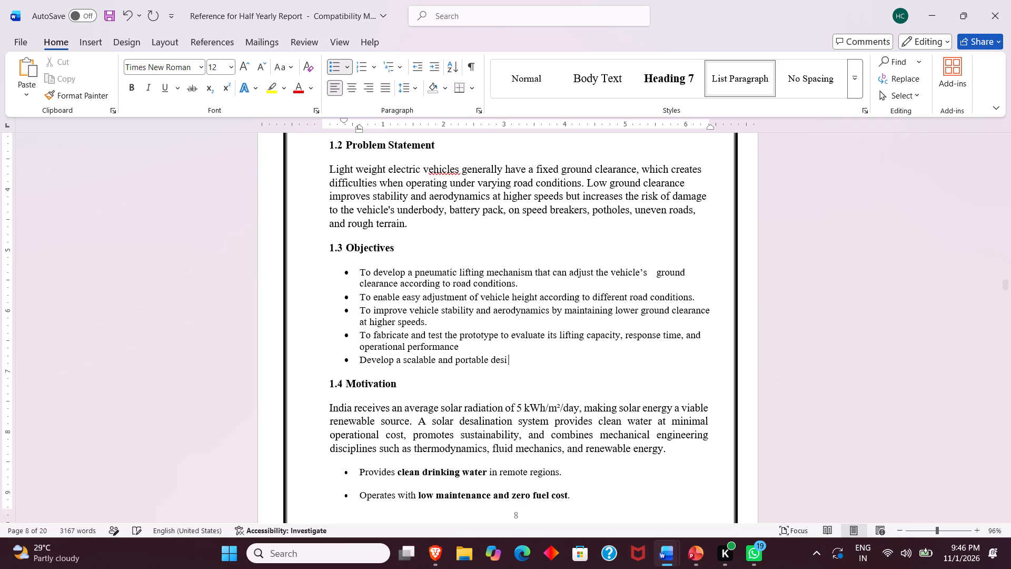
{"action": "key", "text": "BackSpace"}
{"action": "key", "text": "BackSpace"}
{"action": "key", "text": "BackSpace"}
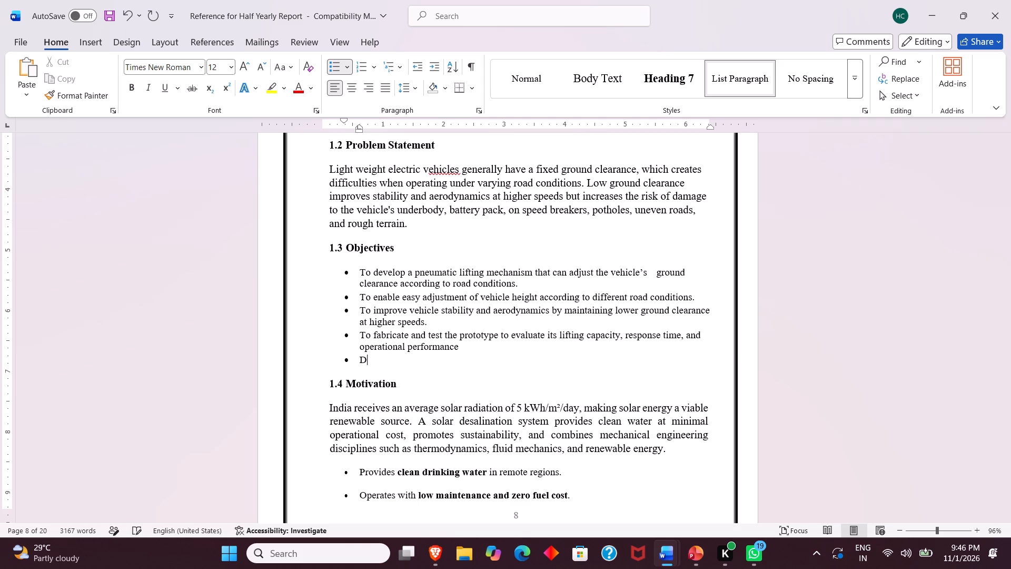
{"action": "key", "text": "BackSpace"}
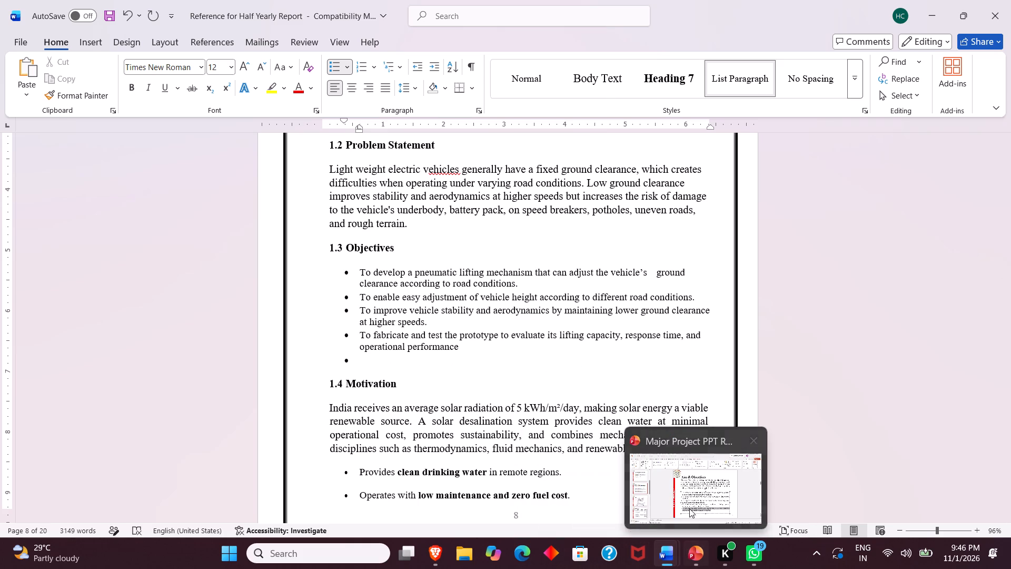
Copy the presentation's fifth objective about conventional spring and pneumatic suspension and paste it into the report's empty last objective bullet.
{"action": "left_click", "coordinate": [688, 498]}
{"action": "left_click", "coordinate": [567, 437]}
{"action": "left_click_drag", "start_coordinate": [630, 446], "coordinate": [475, 410]}
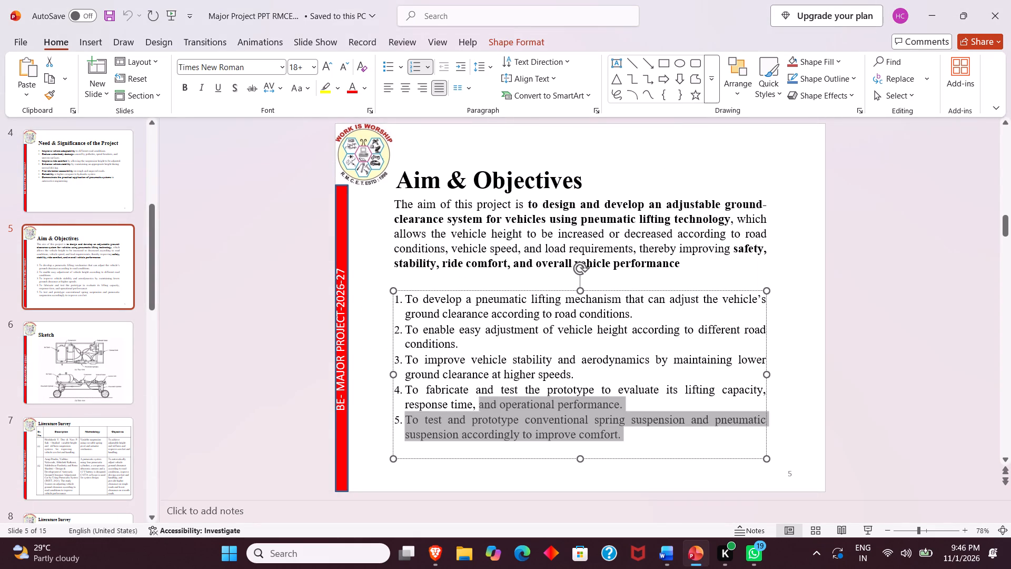
{"action": "left_click_drag", "start_coordinate": [475, 410], "coordinate": [406, 420]}
{"action": "key", "text": "ctrl+c"}
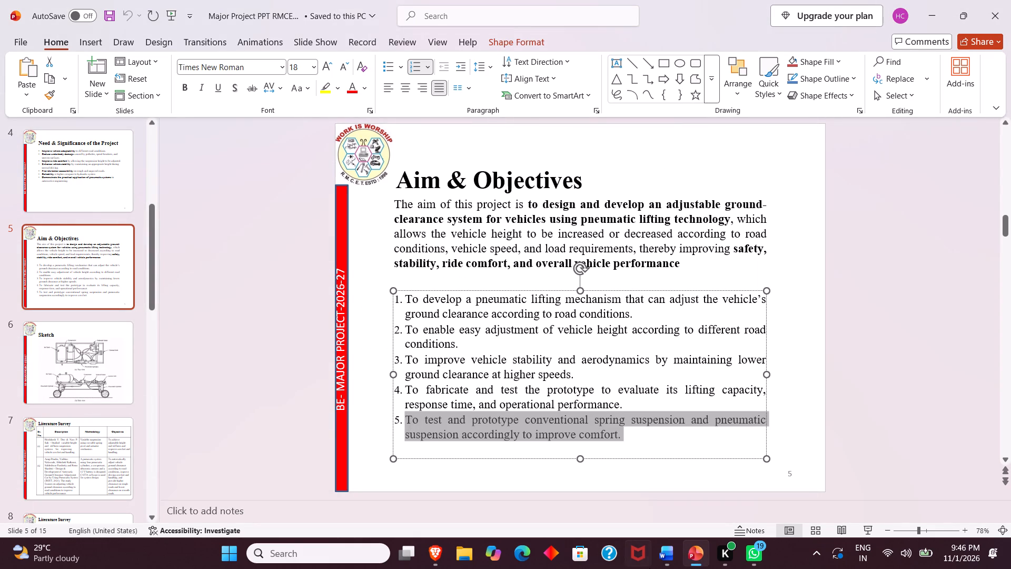
{"action": "left_click", "coordinate": [635, 497]}
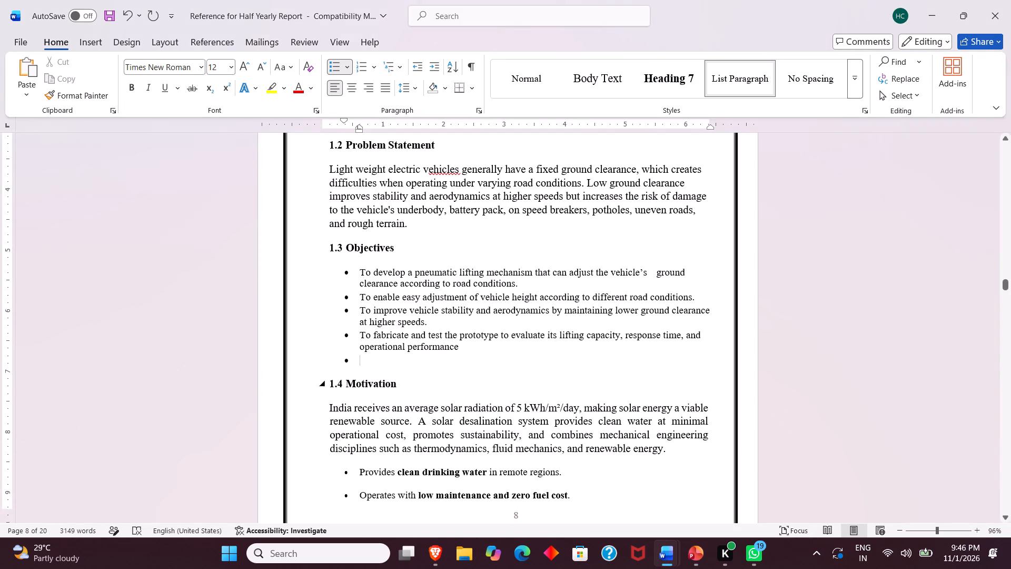
{"action": "key", "text": "ctrl+v"}
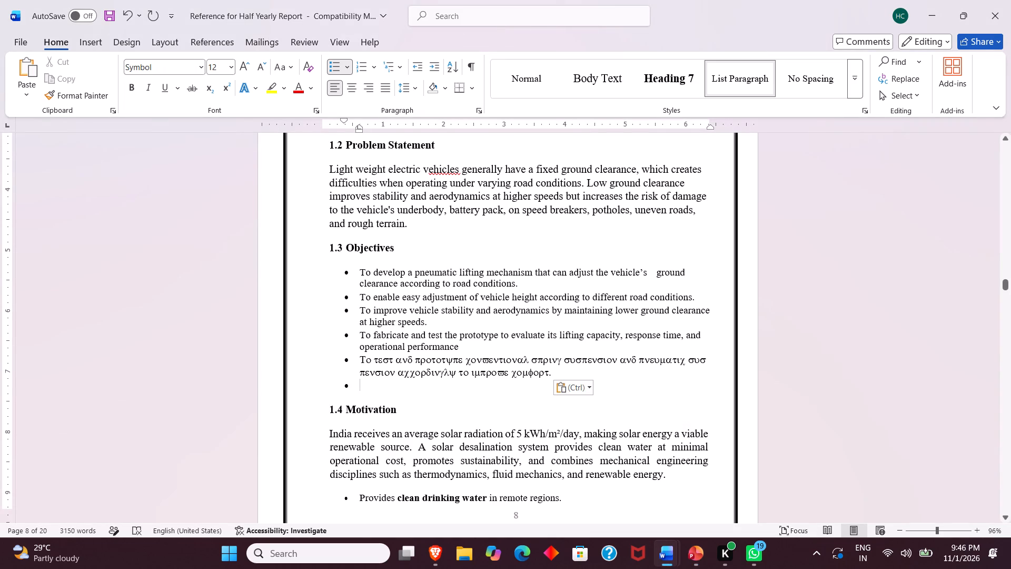
Set the pasted fifth objective's font to Times New Roman and remove the extra empty bullet beneath it.
{"action": "left_click", "coordinate": [202, 61]}
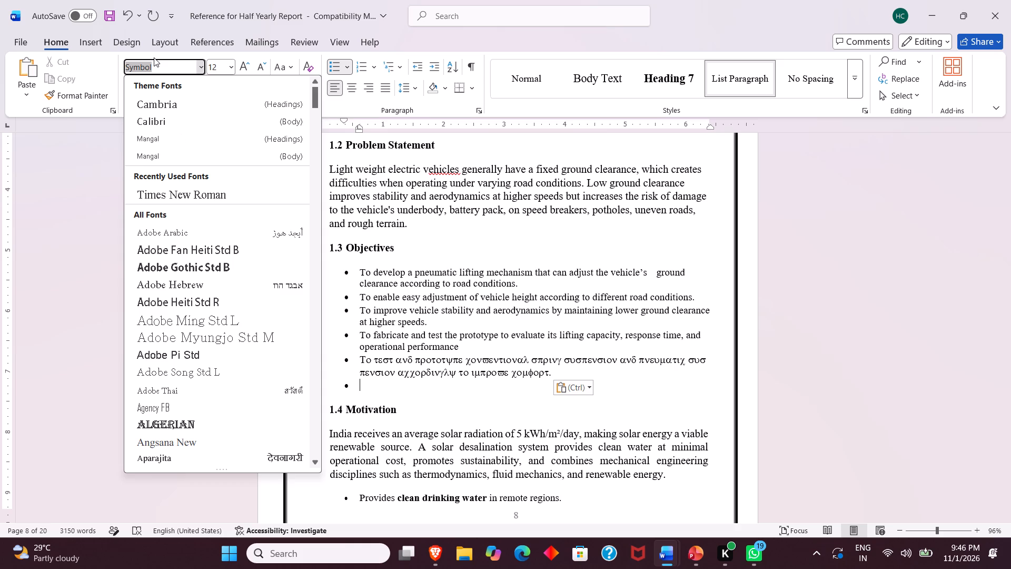
{"action": "key", "text": "t"}
{"action": "key", "text": "Return"}
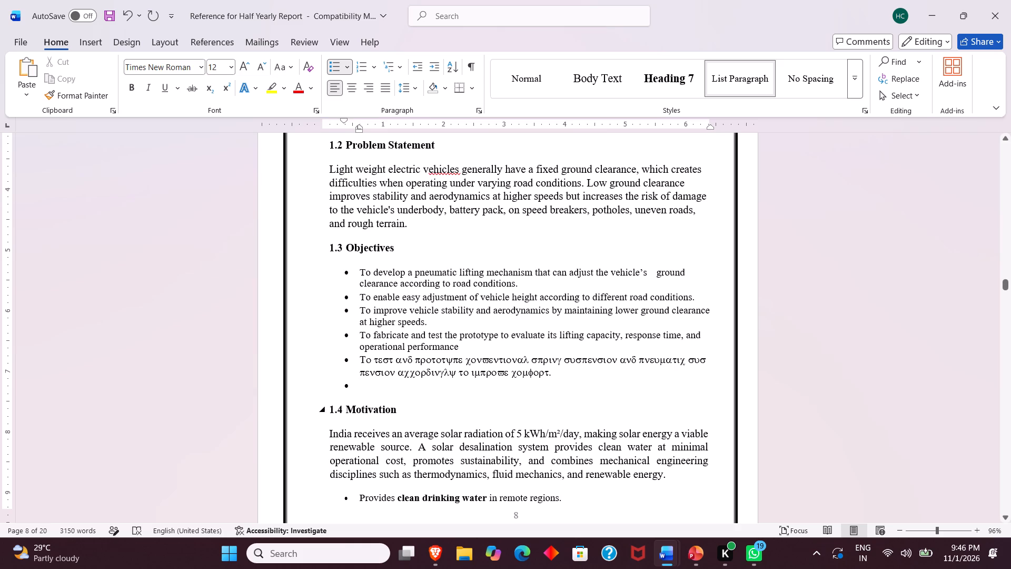
{"action": "key", "text": "BackSpace"}
{"action": "left_click_drag", "start_coordinate": [564, 369], "coordinate": [401, 371]}
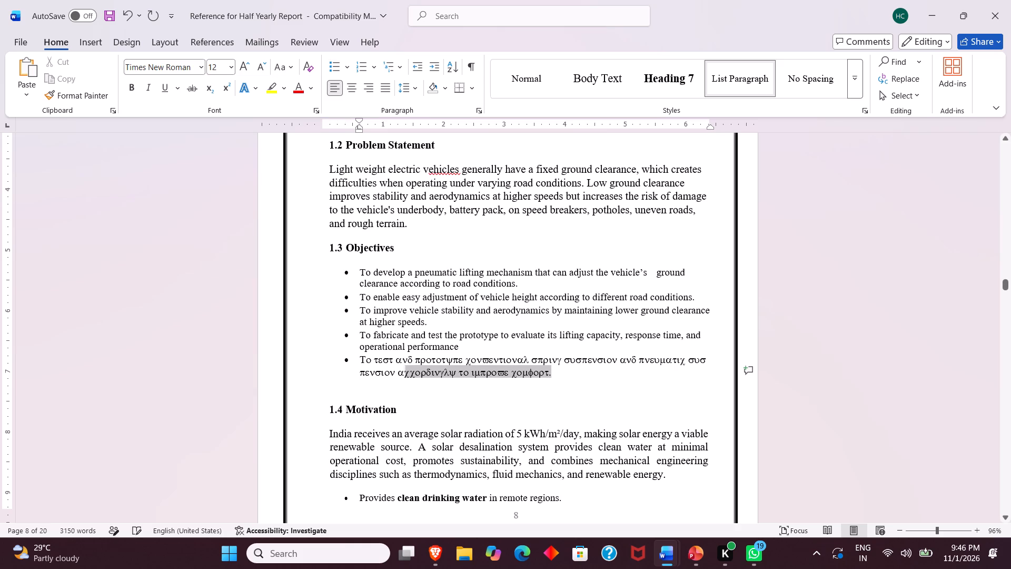
{"action": "left_click_drag", "start_coordinate": [401, 371], "coordinate": [359, 356]}
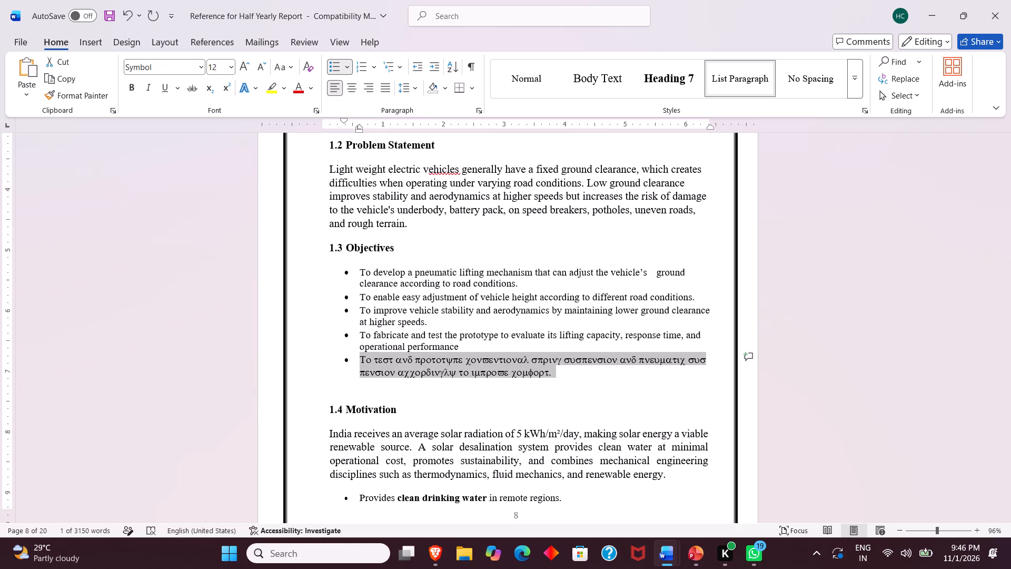
{"action": "left_click", "coordinate": [165, 64]}
{"action": "key", "text": "t"}
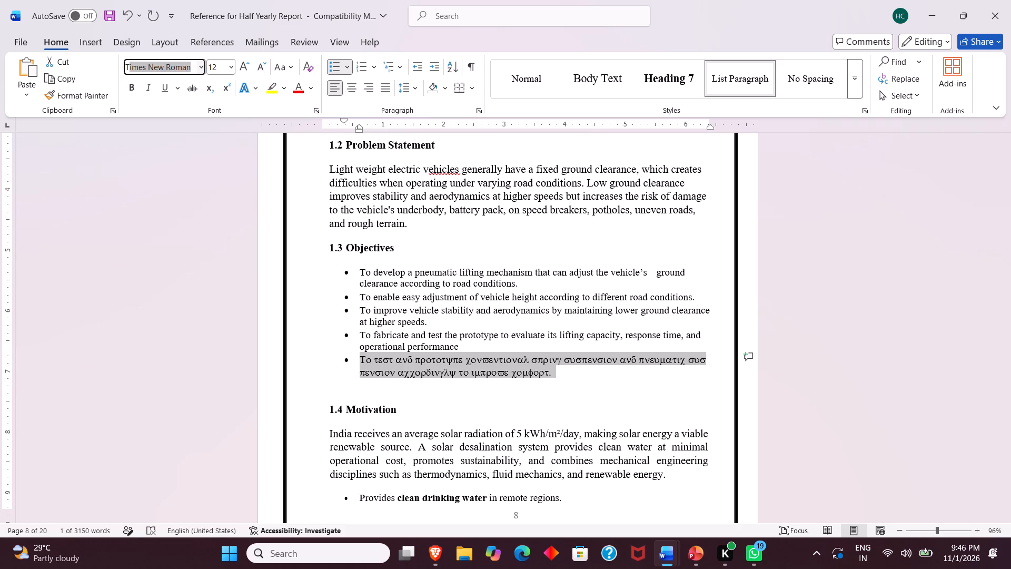
{"action": "key", "text": "Return"}
Remove the blank line between the last objective and the 1.4 Motivation heading.
{"action": "left_click", "coordinate": [411, 409]}
{"action": "left_click", "coordinate": [384, 383]}
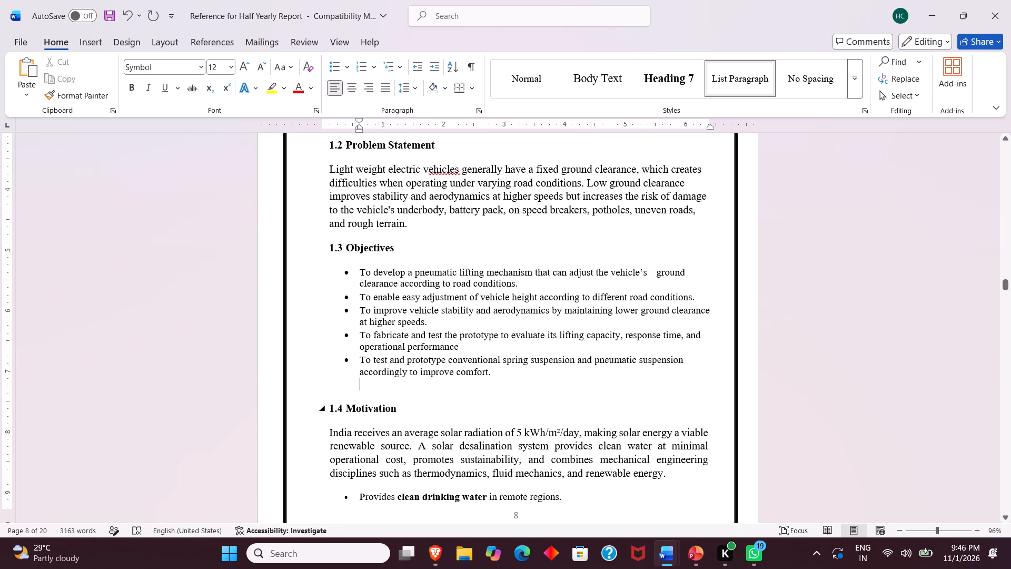
{"action": "key", "text": "BackSpace"}
{"action": "key", "text": "BackSpace"}
{"action": "key", "text": "bracketright"}
{"action": "key", "text": "BackSpace"}
{"action": "key", "text": "BackSpace"}
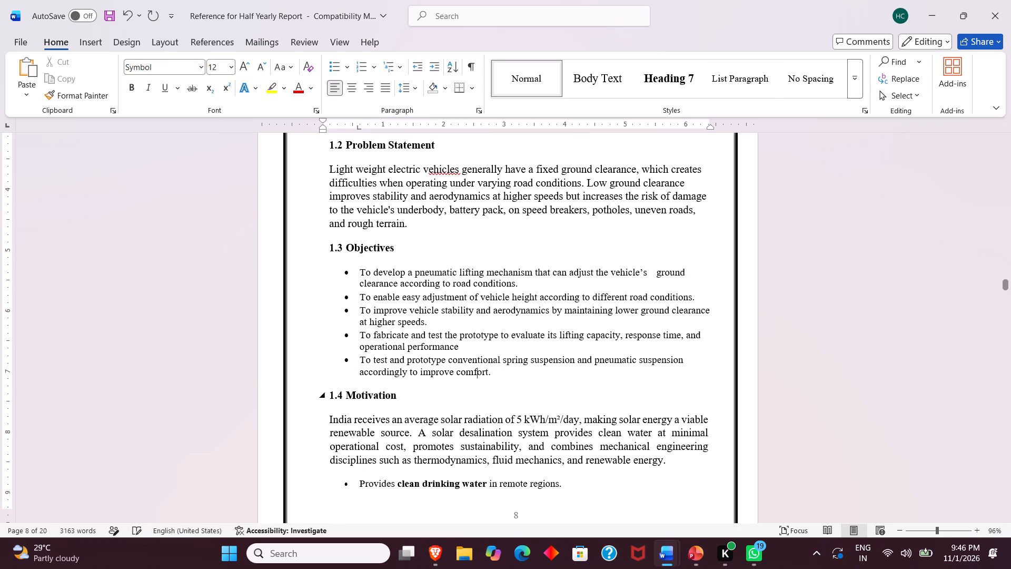
Review the report's revised Chapter 1 sections and examine the introduction and problem definition page in the Vehical document.
{"action": "scroll", "coordinate": [388, 442], "scroll_direction": "down", "scroll_amount": 3}
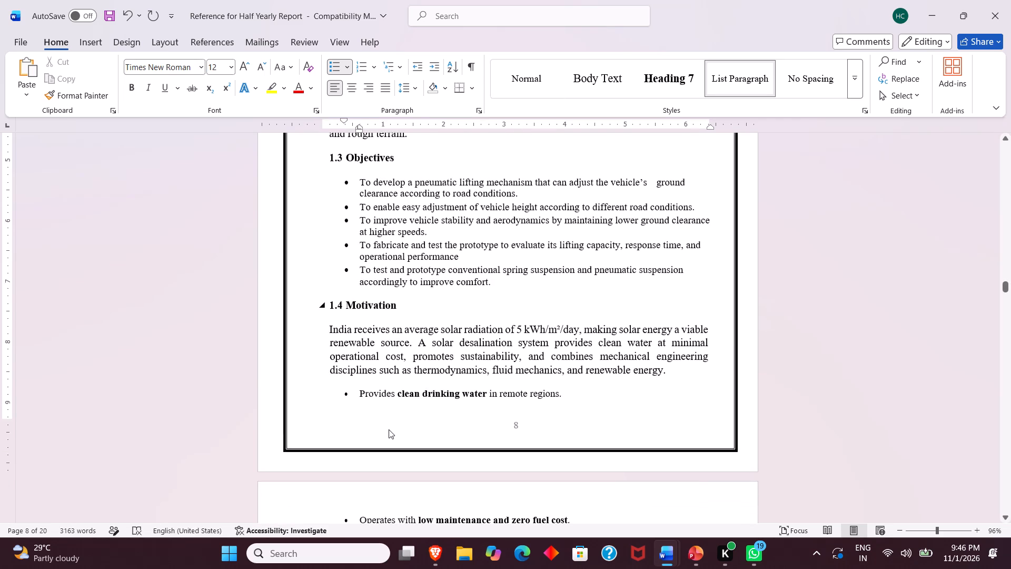
{"action": "scroll", "coordinate": [390, 422], "scroll_direction": "down", "scroll_amount": 6}
{"action": "scroll", "coordinate": [392, 410], "scroll_direction": "up", "scroll_amount": 11}
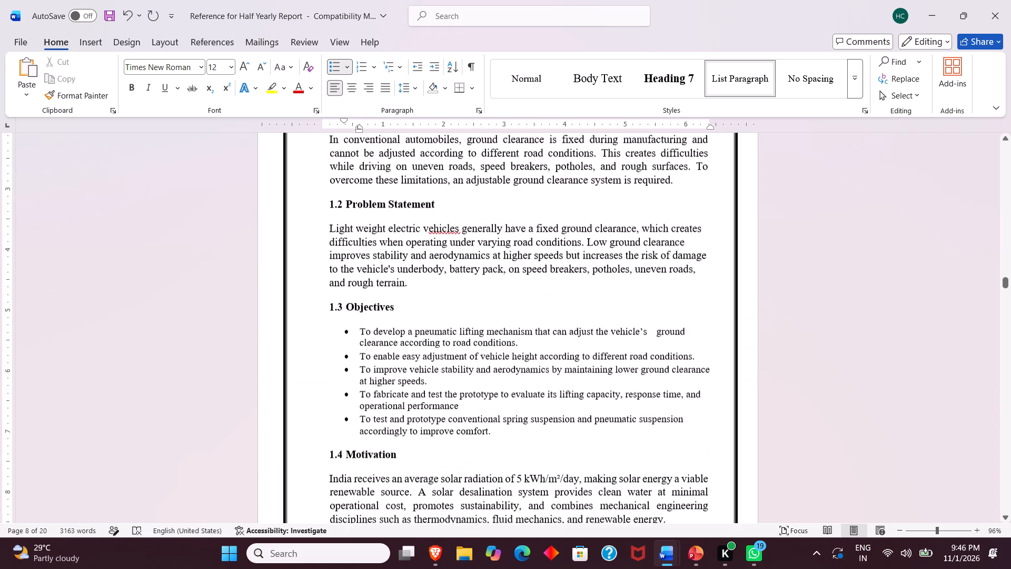
{"action": "scroll", "coordinate": [397, 384], "scroll_direction": "up", "scroll_amount": 3}
{"action": "scroll", "coordinate": [397, 384], "scroll_direction": "down", "scroll_amount": 10}
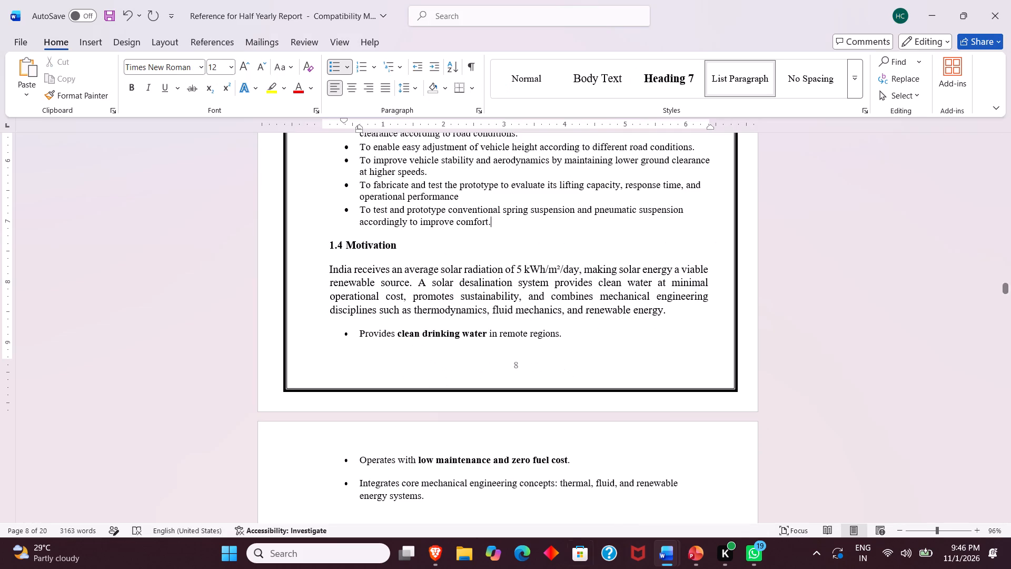
{"action": "left_click", "coordinate": [694, 496]}
{"action": "scroll", "coordinate": [562, 375], "scroll_direction": "down", "scroll_amount": 5}
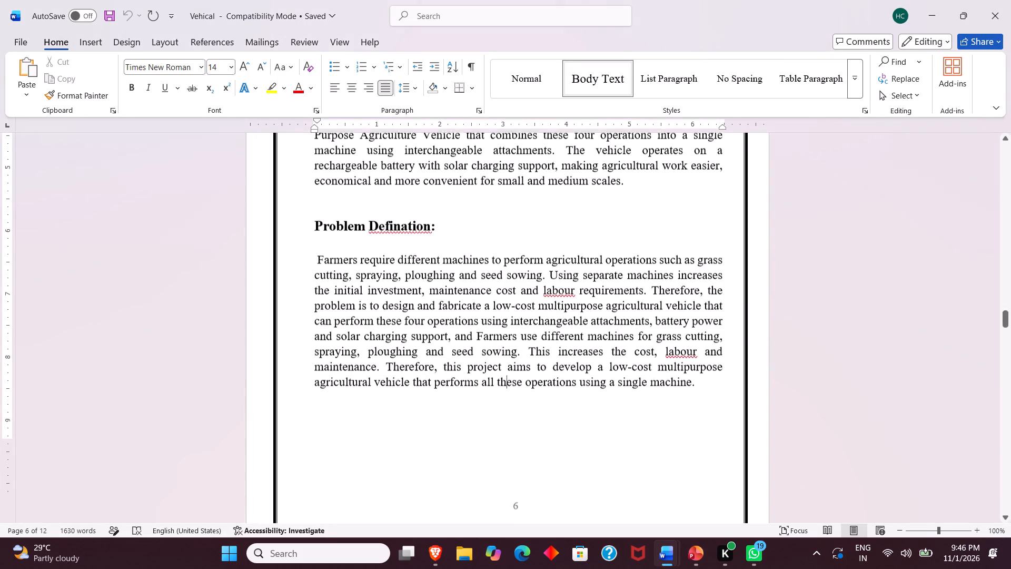
{"action": "scroll", "coordinate": [561, 375], "scroll_direction": "down", "scroll_amount": 11}
{"action": "scroll", "coordinate": [561, 376], "scroll_direction": "up", "scroll_amount": 18}
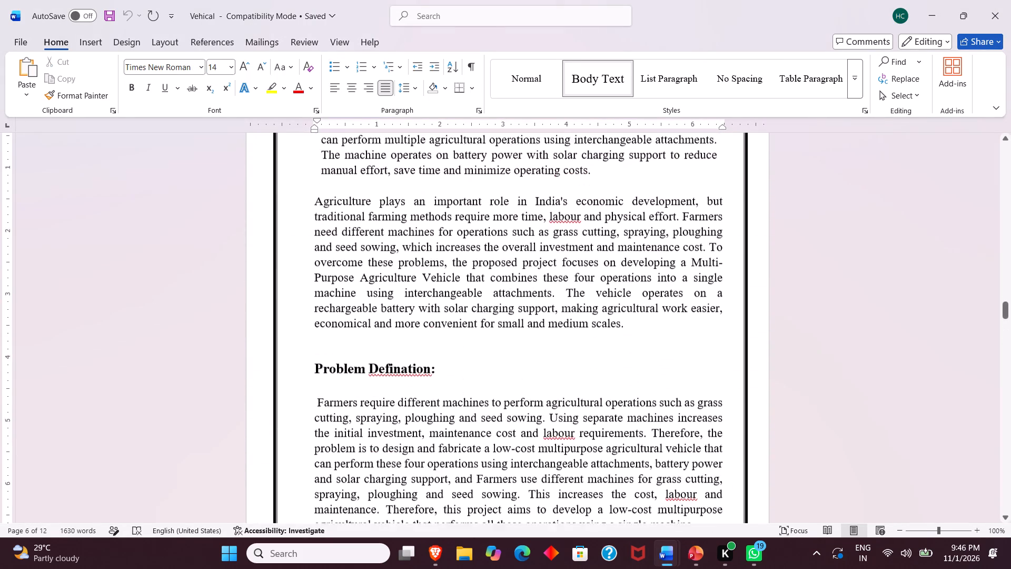
{"action": "scroll", "coordinate": [561, 376], "scroll_direction": "up", "scroll_amount": 15}
{"action": "scroll", "coordinate": [561, 376], "scroll_direction": "down", "scroll_amount": 6}
{"action": "scroll", "coordinate": [561, 376], "scroll_direction": "up", "scroll_amount": 5}
{"action": "scroll", "coordinate": [561, 376], "scroll_direction": "down", "scroll_amount": 5}
{"action": "scroll", "coordinate": [561, 376], "scroll_direction": "up", "scroll_amount": 6}
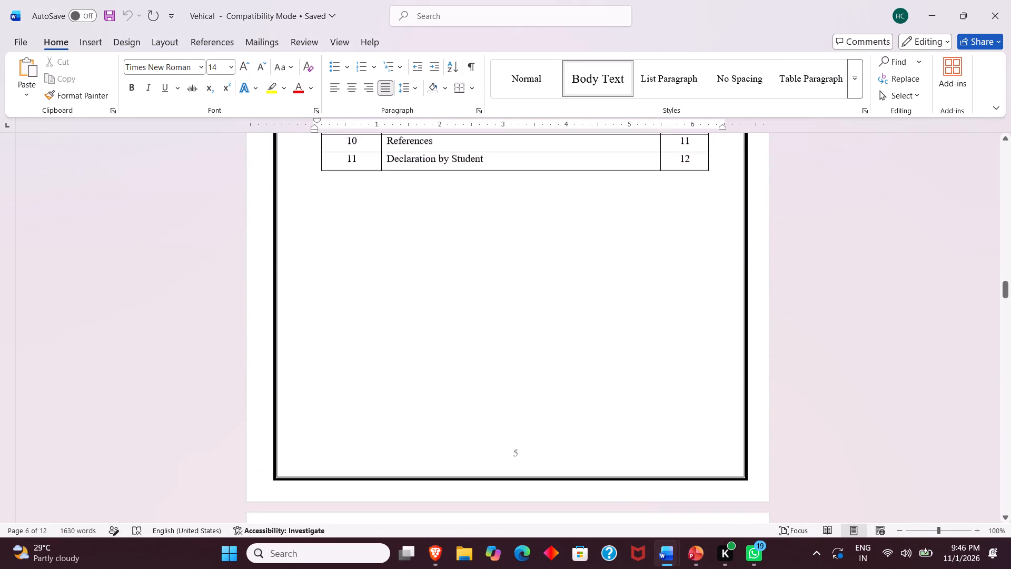
{"action": "scroll", "coordinate": [561, 376], "scroll_direction": "up", "scroll_amount": 5}
{"action": "scroll", "coordinate": [558, 375], "scroll_direction": "down", "scroll_amount": 20}
{"action": "scroll", "coordinate": [558, 375], "scroll_direction": "down", "scroll_amount": 1}
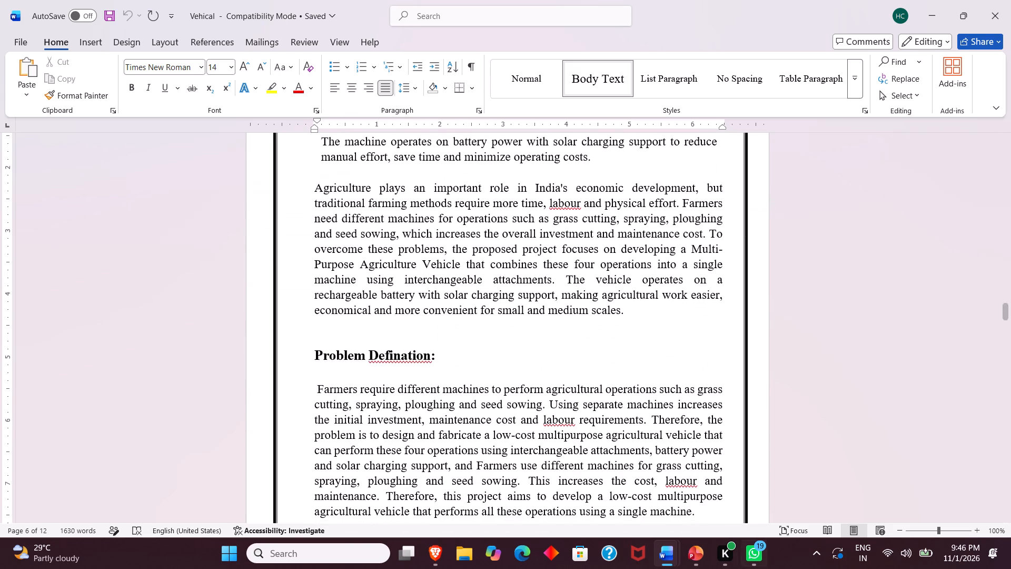
Return to the half-yearly report and delete the 1.4 Motivation heading along with its numbering.
{"action": "left_click", "coordinate": [626, 493]}
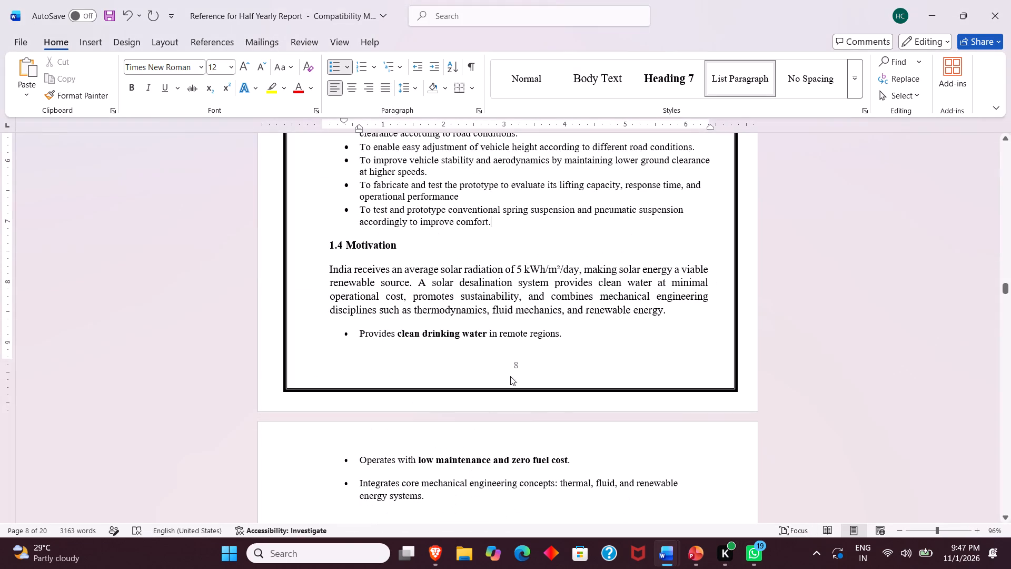
{"action": "left_click", "coordinate": [350, 244]}
{"action": "right_click", "coordinate": [350, 244]}
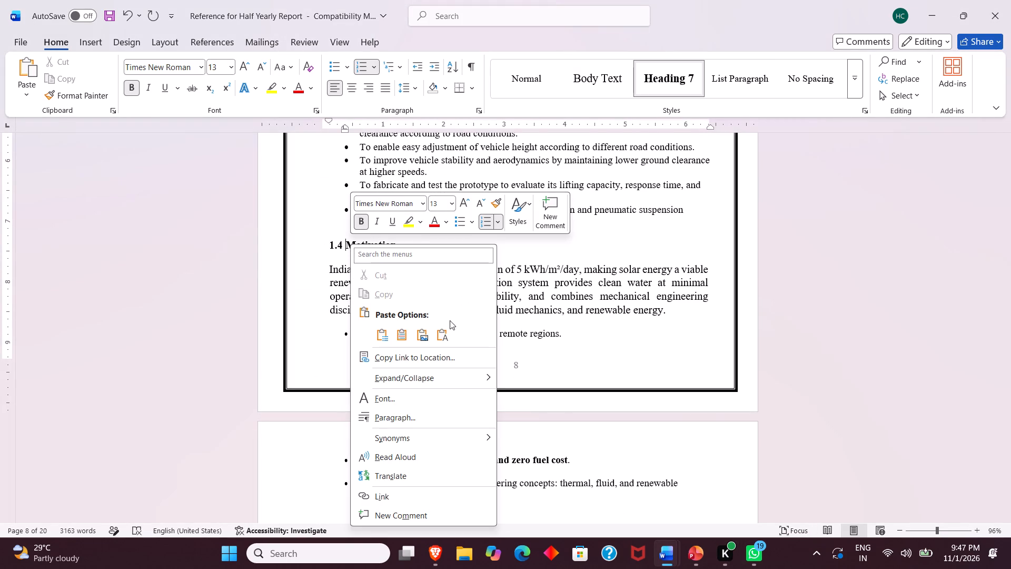
{"action": "left_click", "coordinate": [548, 278]}
{"action": "left_click", "coordinate": [420, 247]}
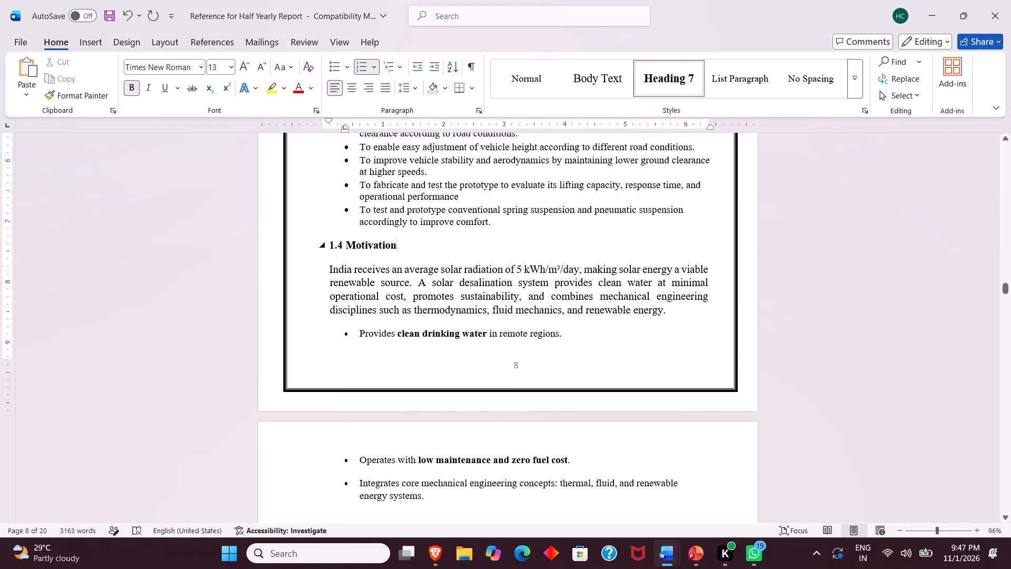
{"action": "key", "text": "BackSpace"}
{"action": "key", "text": "BackSpace"}
{"action": "key", "text": "BackSpace"}
{"action": "key", "text": "BackSpace"}
{"action": "key", "text": "BackSpace"}
{"action": "key", "text": "BackSpace"}
{"action": "key", "text": "BackSpace"}
{"action": "key", "text": "BackSpace"}
{"action": "key", "text": "BackSpace"}
{"action": "key", "text": "BackSpace"}
{"action": "key", "text": "BackSpace"}
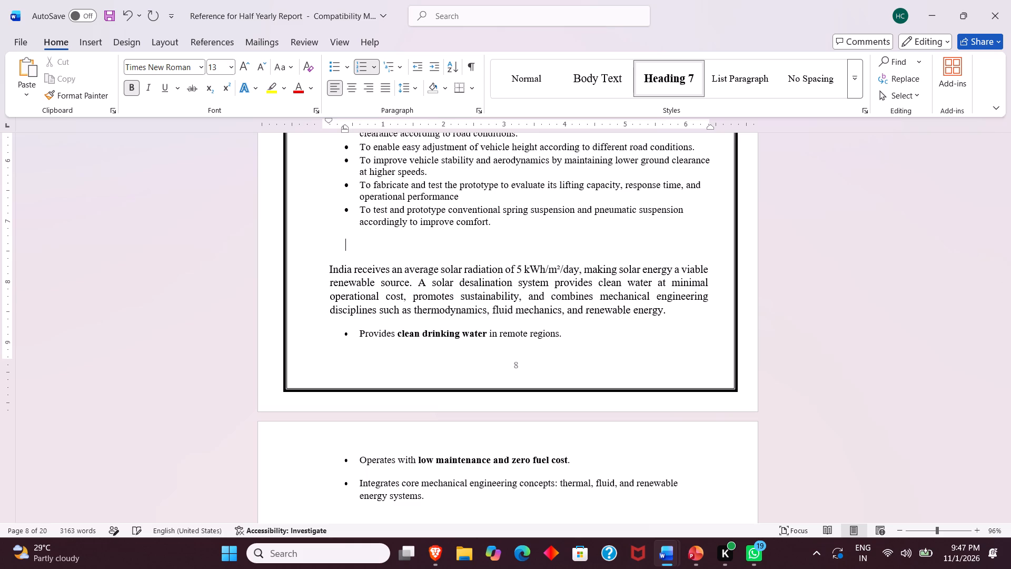
{"action": "key", "text": "BackSpace"}
{"action": "key", "text": "BackSpace"}
{"action": "key", "text": "BackSpace"}
Delete the solar energy motivation paragraph and its three bullets between the objectives and Chapter 2.
{"action": "left_click", "coordinate": [591, 342]}
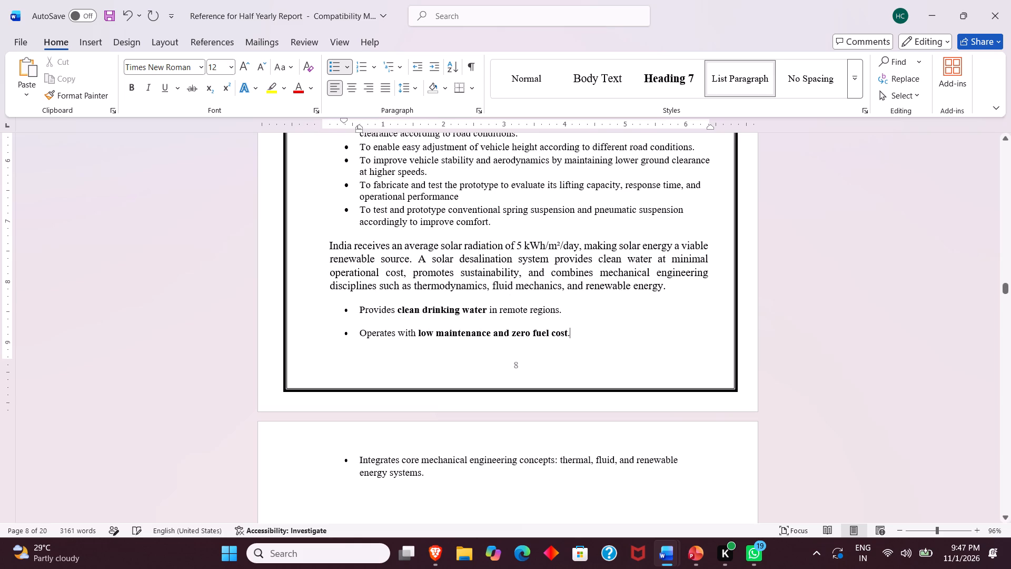
{"action": "left_click_drag", "start_coordinate": [631, 483], "coordinate": [314, 245]}
{"action": "key", "text": "BackSpace"}
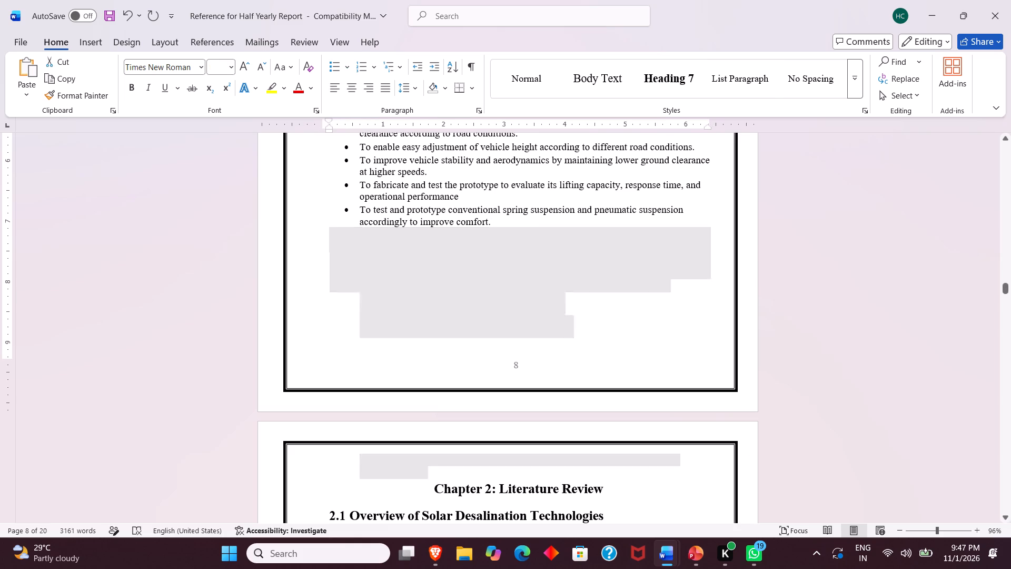
{"action": "left_click", "coordinate": [412, 318]}
{"action": "scroll", "coordinate": [412, 318], "scroll_direction": "down", "scroll_amount": 6}
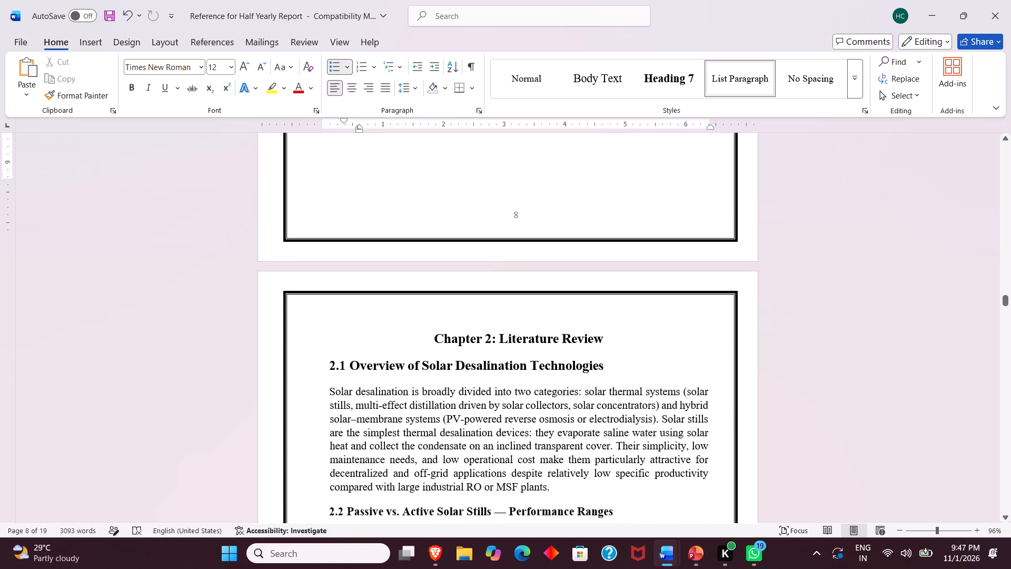
{"action": "scroll", "coordinate": [412, 318], "scroll_direction": "down", "scroll_amount": 3}
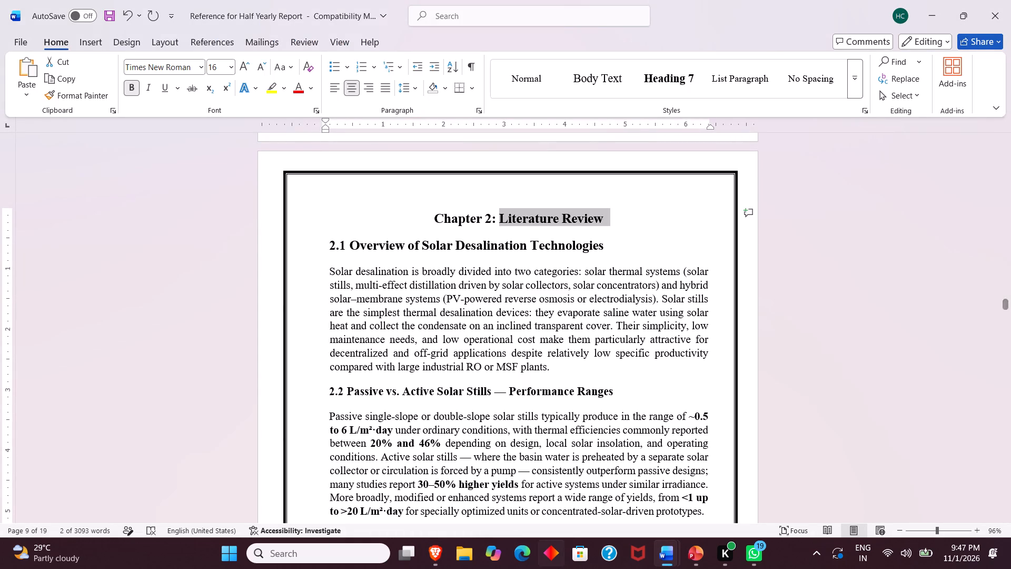
{"action": "left_click", "coordinate": [683, 503]}
{"action": "scroll", "coordinate": [566, 448], "scroll_direction": "down", "scroll_amount": 4}
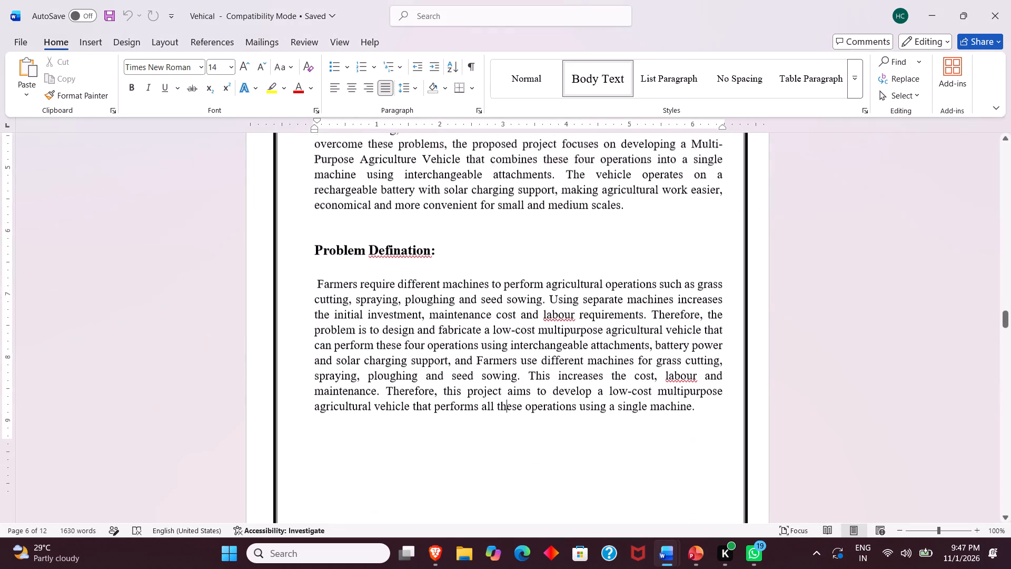
{"action": "scroll", "coordinate": [503, 405], "scroll_direction": "down", "scroll_amount": 18}
{"action": "scroll", "coordinate": [500, 423], "scroll_direction": "down", "scroll_amount": 15}
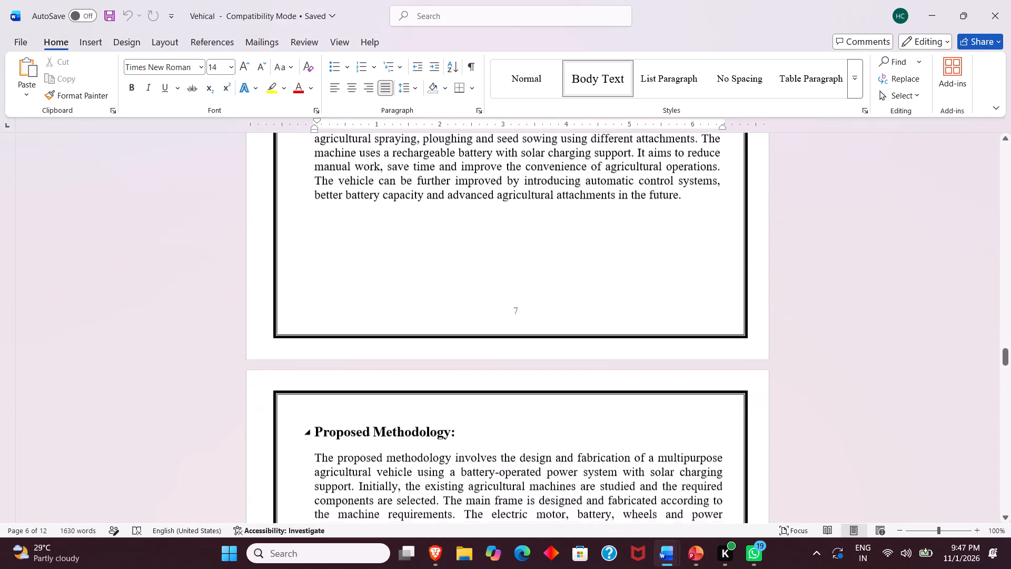
{"action": "scroll", "coordinate": [501, 424], "scroll_direction": "down", "scroll_amount": 20}
{"action": "scroll", "coordinate": [501, 424], "scroll_direction": "down", "scroll_amount": 20}
{"action": "scroll", "coordinate": [501, 424], "scroll_direction": "down", "scroll_amount": 2}
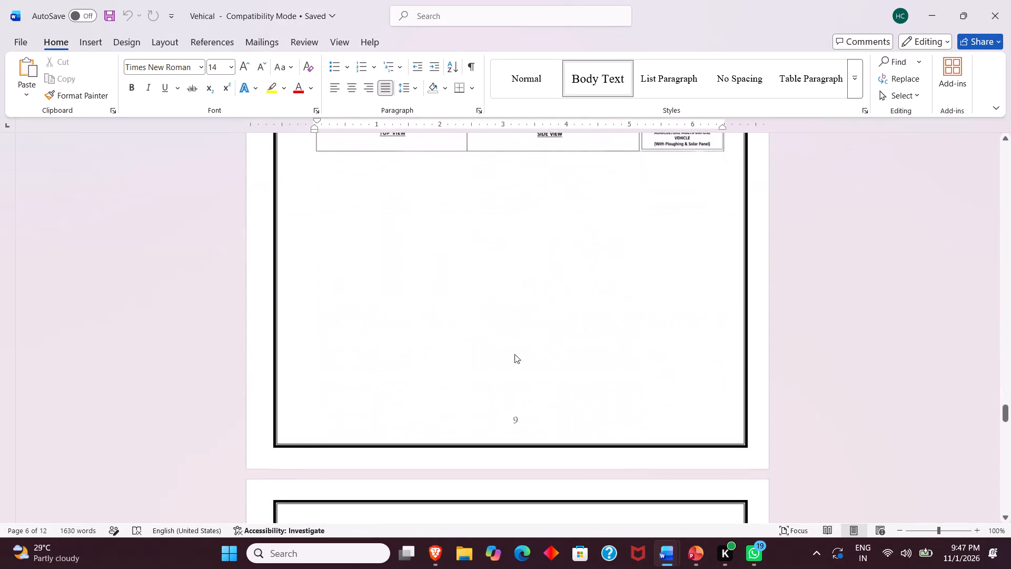
{"action": "scroll", "coordinate": [514, 354], "scroll_direction": "down", "scroll_amount": 20}
{"action": "scroll", "coordinate": [514, 354], "scroll_direction": "down", "scroll_amount": 15}
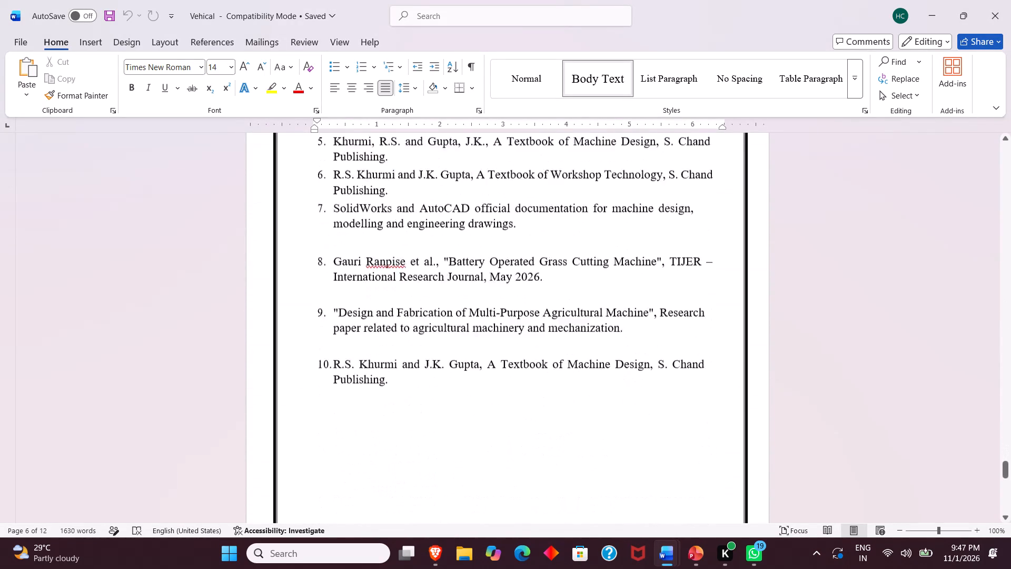
{"action": "scroll", "coordinate": [530, 358], "scroll_direction": "down", "scroll_amount": 3}
{"action": "scroll", "coordinate": [530, 358], "scroll_direction": "up", "scroll_amount": 5}
{"action": "scroll", "coordinate": [530, 358], "scroll_direction": "down", "scroll_amount": 20}
{"action": "scroll", "coordinate": [530, 358], "scroll_direction": "down", "scroll_amount": 4}
{"action": "scroll", "coordinate": [540, 361], "scroll_direction": "up", "scroll_amount": 8}
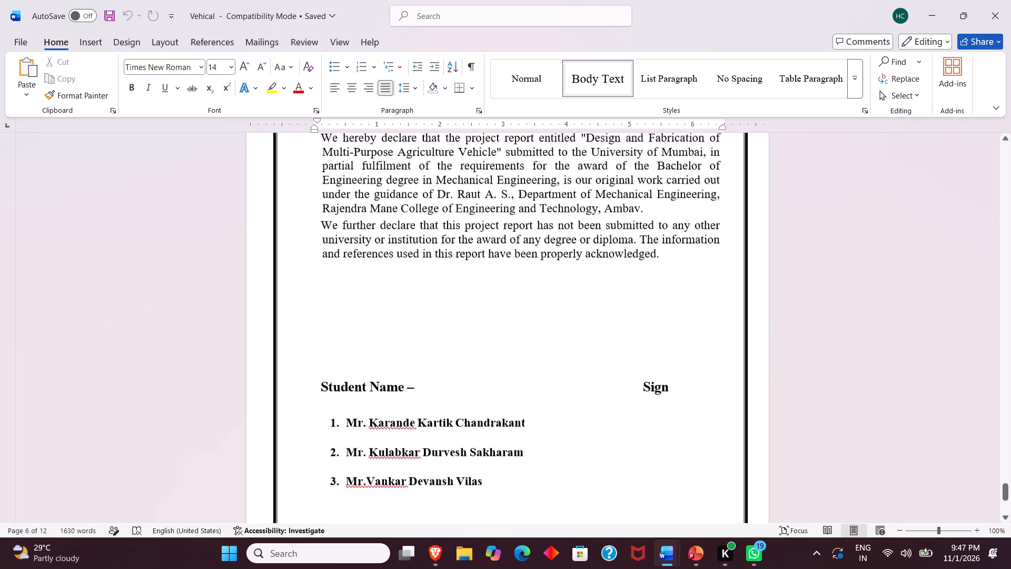
{"action": "scroll", "coordinate": [542, 357], "scroll_direction": "up", "scroll_amount": 20}
{"action": "scroll", "coordinate": [542, 357], "scroll_direction": "up", "scroll_amount": 18}
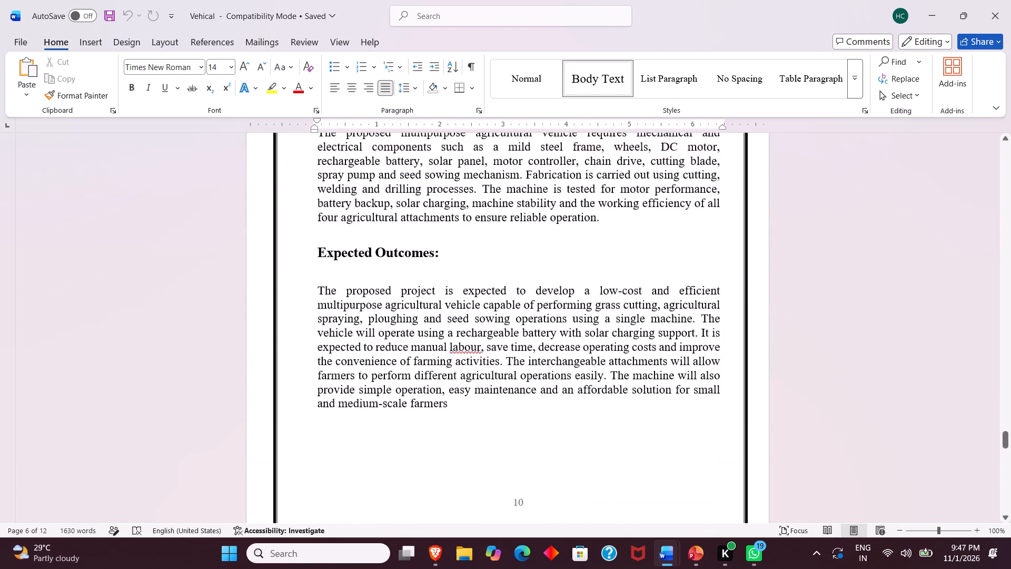
{"action": "scroll", "coordinate": [538, 286], "scroll_direction": "up", "scroll_amount": 20}
{"action": "scroll", "coordinate": [538, 286], "scroll_direction": "up", "scroll_amount": 17}
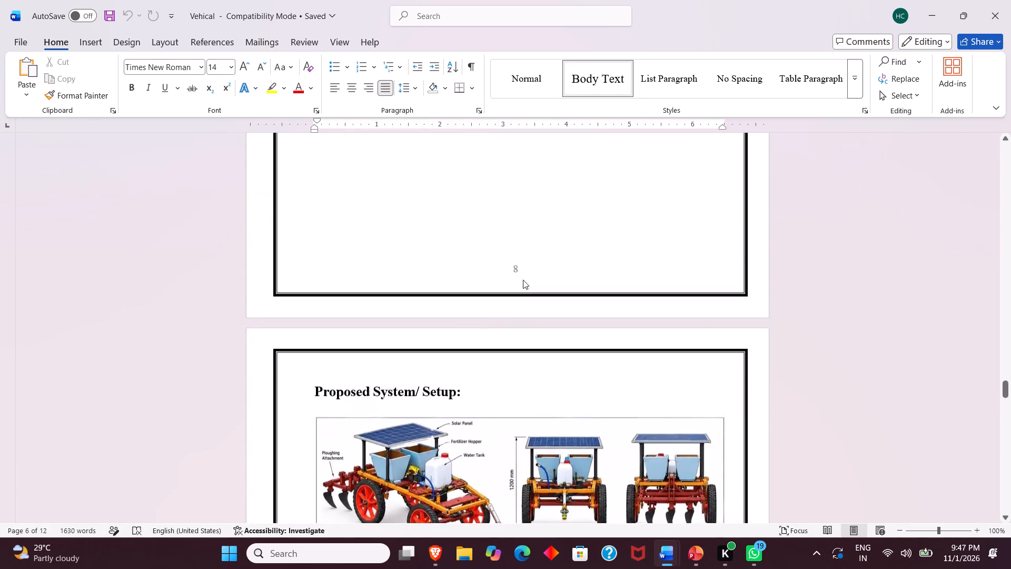
{"action": "scroll", "coordinate": [523, 280], "scroll_direction": "up", "scroll_amount": 3}
{"action": "scroll", "coordinate": [516, 272], "scroll_direction": "up", "scroll_amount": 20}
{"action": "scroll", "coordinate": [516, 272], "scroll_direction": "up", "scroll_amount": 13}
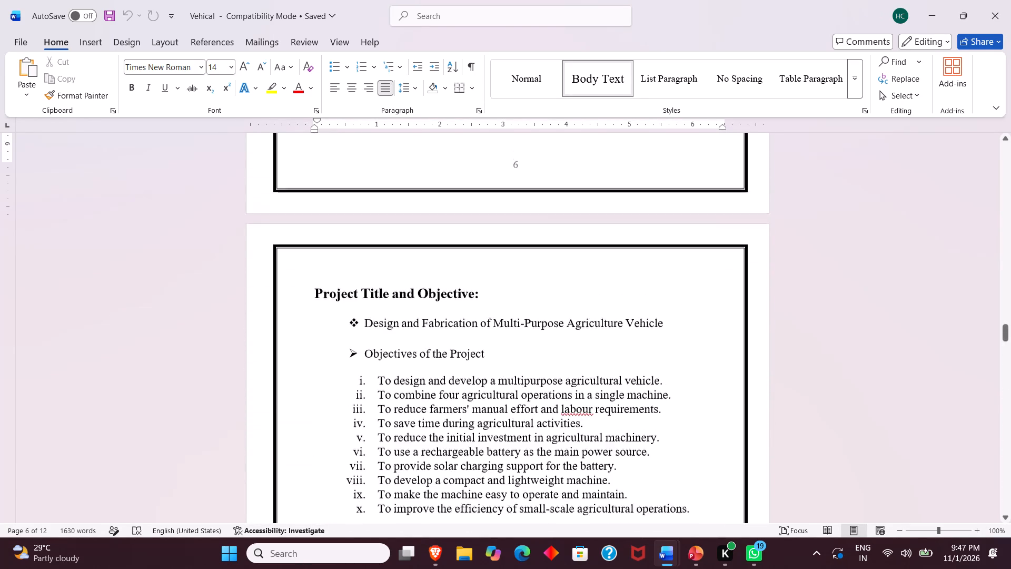
{"action": "scroll", "coordinate": [516, 272], "scroll_direction": "up", "scroll_amount": 20}
{"action": "scroll", "coordinate": [516, 272], "scroll_direction": "up", "scroll_amount": 12}
{"action": "scroll", "coordinate": [516, 272], "scroll_direction": "down", "scroll_amount": 3}
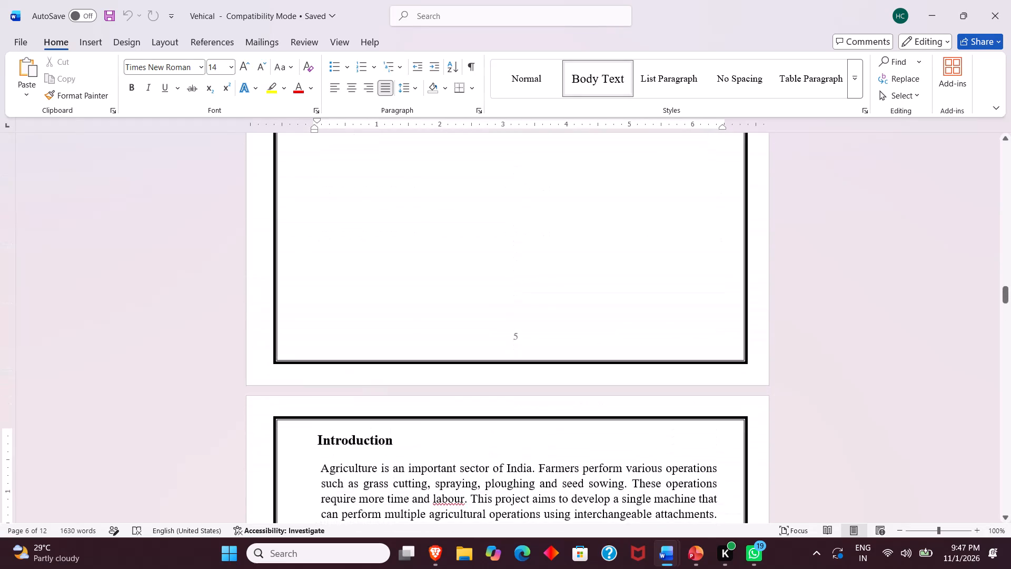
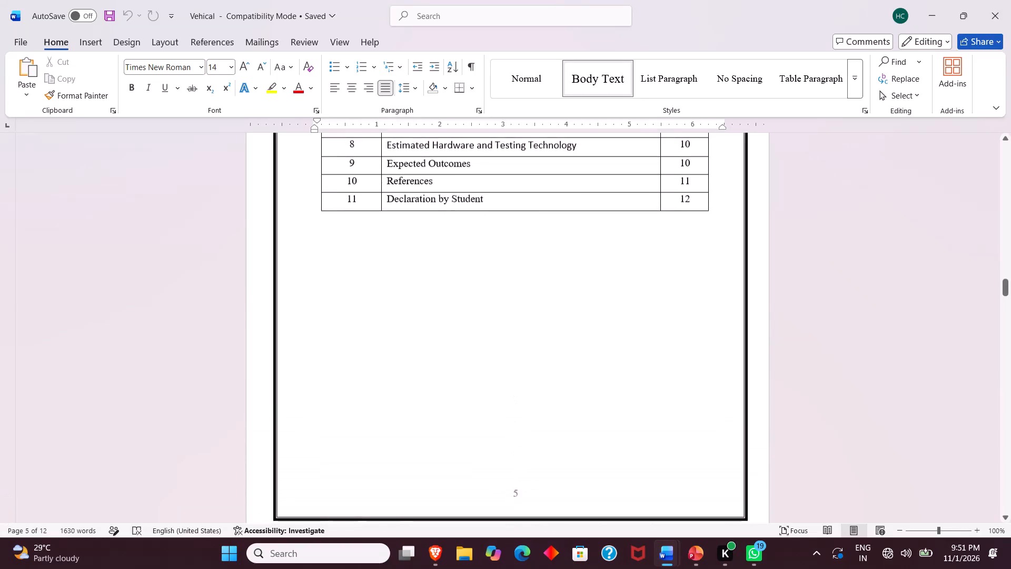
Check the Vehical document's contents table, problem definition and project objectives for reference.
{"action": "scroll", "coordinate": [439, 306], "scroll_direction": "up", "scroll_amount": 2}
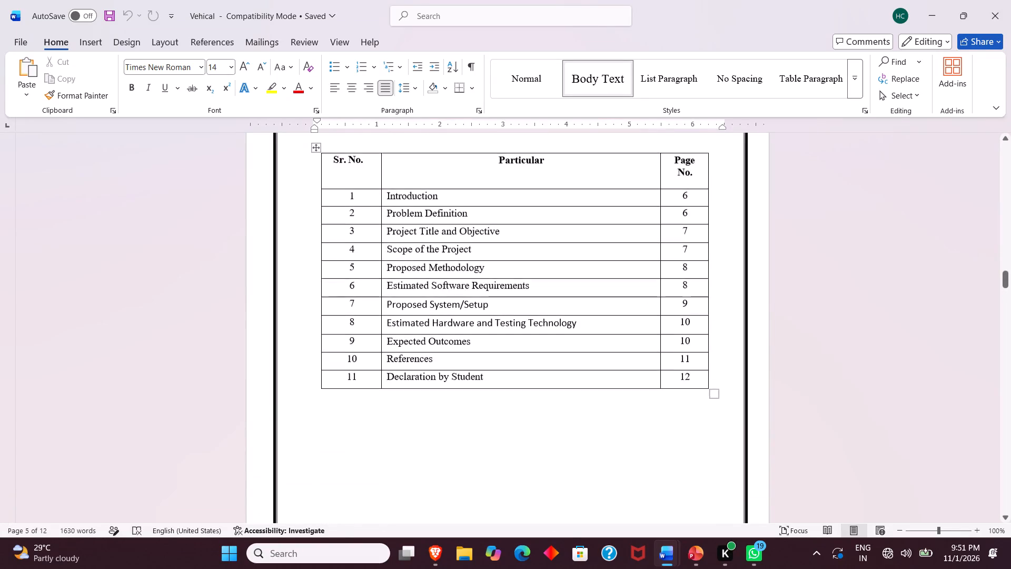
{"action": "scroll", "coordinate": [439, 306], "scroll_direction": "down", "scroll_amount": 20}
{"action": "scroll", "coordinate": [439, 306], "scroll_direction": "down", "scroll_amount": 13}
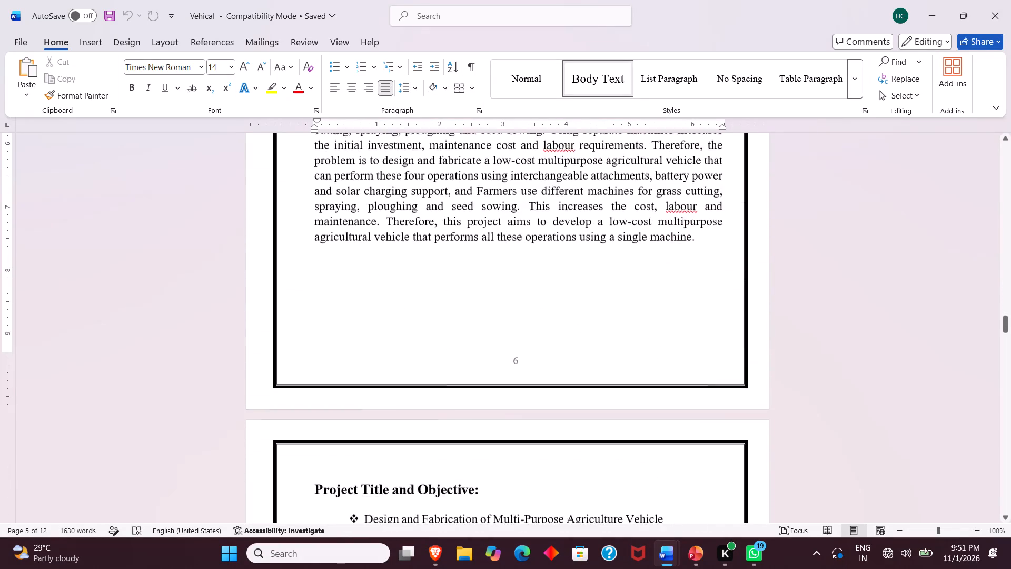
{"action": "scroll", "coordinate": [431, 330], "scroll_direction": "down", "scroll_amount": 8}
{"action": "scroll", "coordinate": [421, 357], "scroll_direction": "up", "scroll_amount": 4}
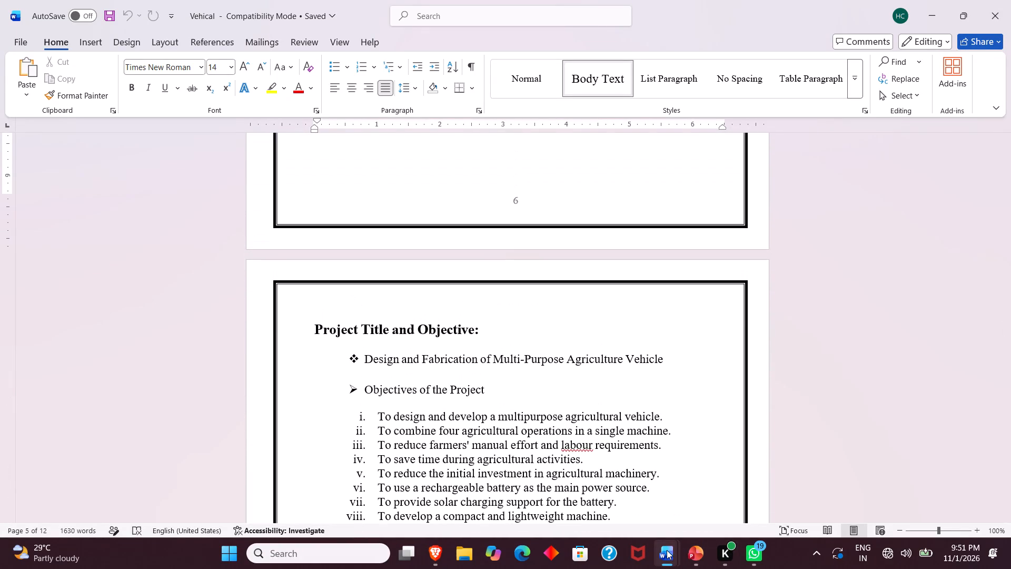
Switch to the half-yearly report in Word and examine the end of the objectives and Chapter 2's solar desalination sections 2.1 to 2.3.
{"action": "left_click", "coordinate": [611, 489]}
{"action": "scroll", "coordinate": [611, 489], "scroll_direction": "down", "scroll_amount": 9}
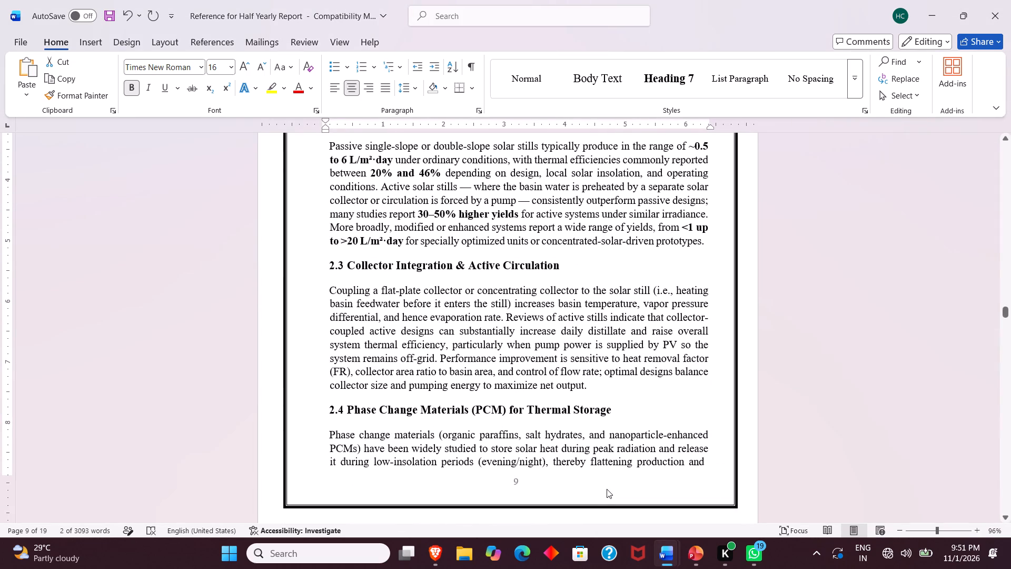
{"action": "scroll", "coordinate": [604, 489], "scroll_direction": "up", "scroll_amount": 20}
{"action": "scroll", "coordinate": [604, 489], "scroll_direction": "up", "scroll_amount": 7}
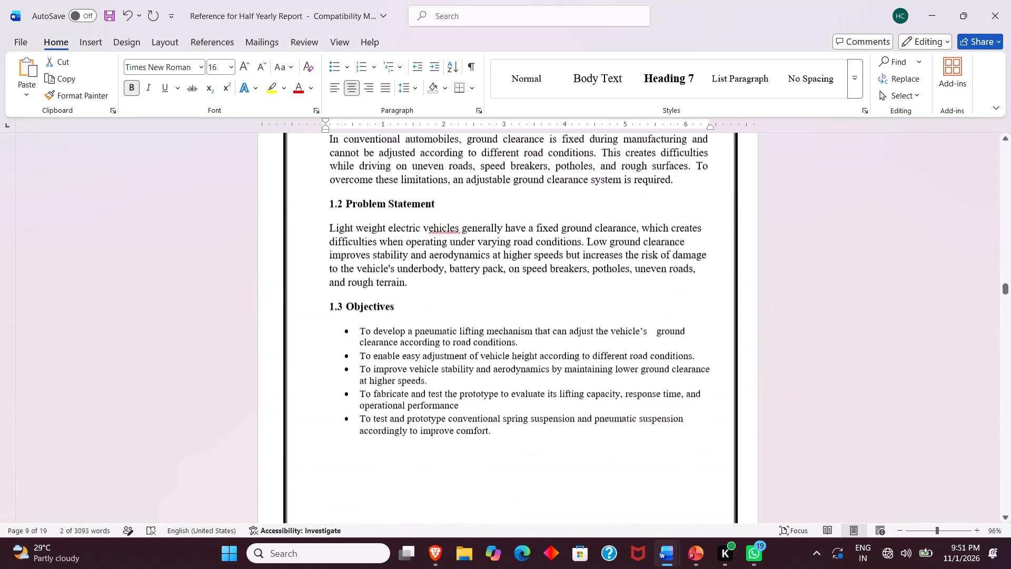
{"action": "scroll", "coordinate": [558, 494], "scroll_direction": "up", "scroll_amount": 4}
{"action": "scroll", "coordinate": [556, 497], "scroll_direction": "down", "scroll_amount": 11}
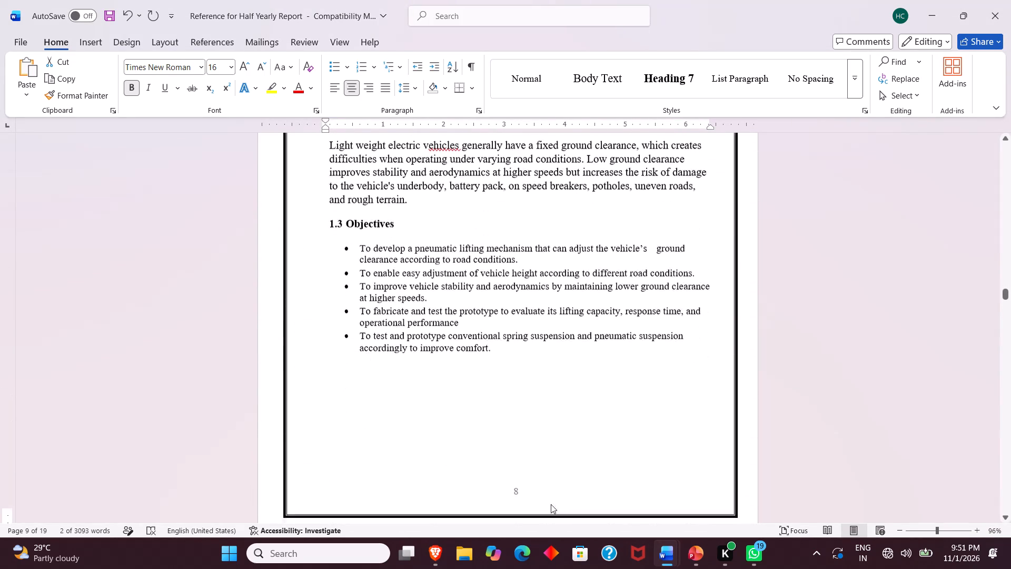
{"action": "scroll", "coordinate": [551, 504], "scroll_direction": "down", "scroll_amount": 8}
{"action": "right_click", "coordinate": [549, 507]}
{"action": "left_click", "coordinate": [443, 298]}
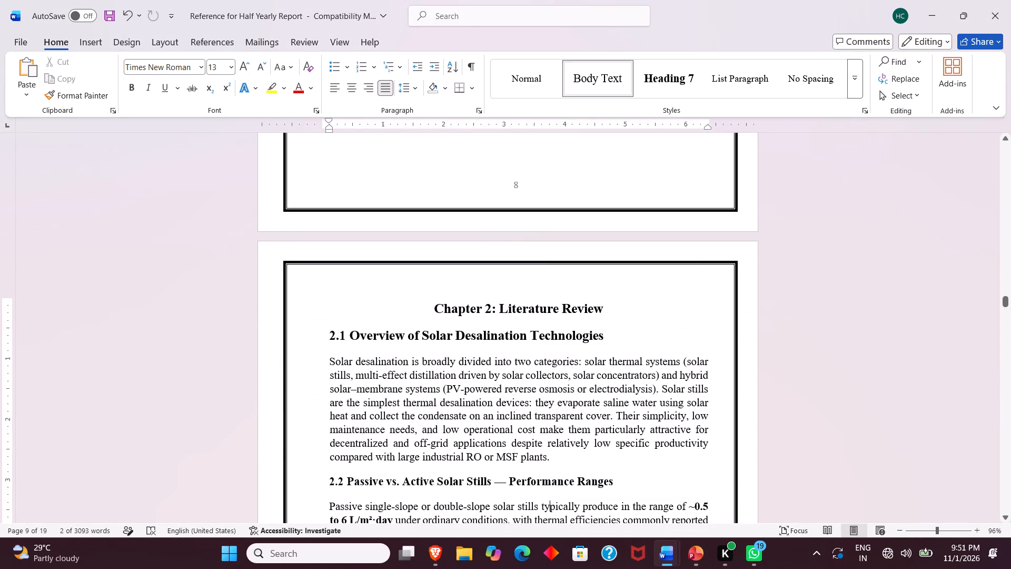
{"action": "scroll", "coordinate": [592, 329], "scroll_direction": "down", "scroll_amount": 5}
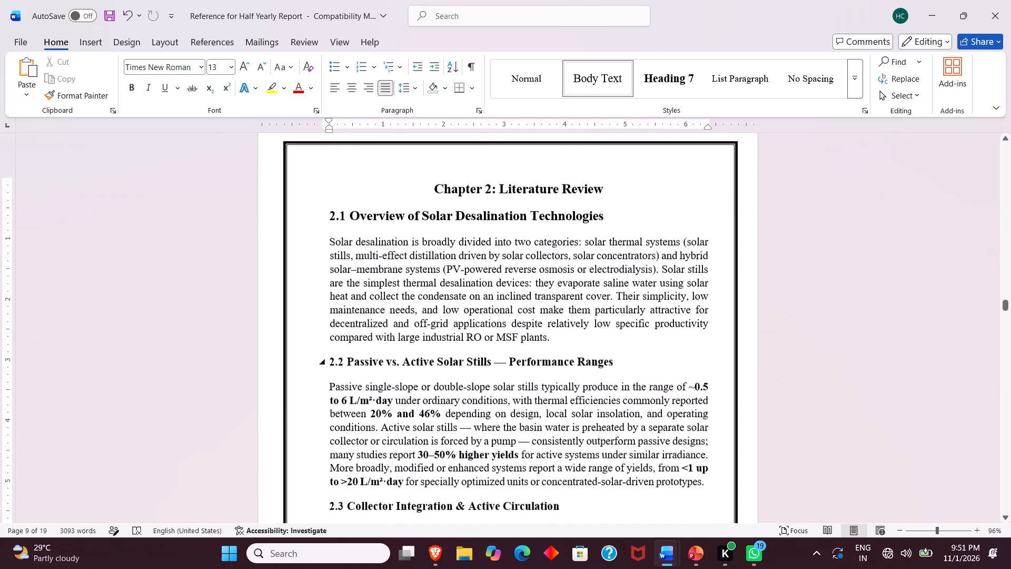
{"action": "scroll", "coordinate": [600, 346], "scroll_direction": "down", "scroll_amount": 1}
{"action": "left_click_drag", "start_coordinate": [823, 354], "coordinate": [820, 359]}
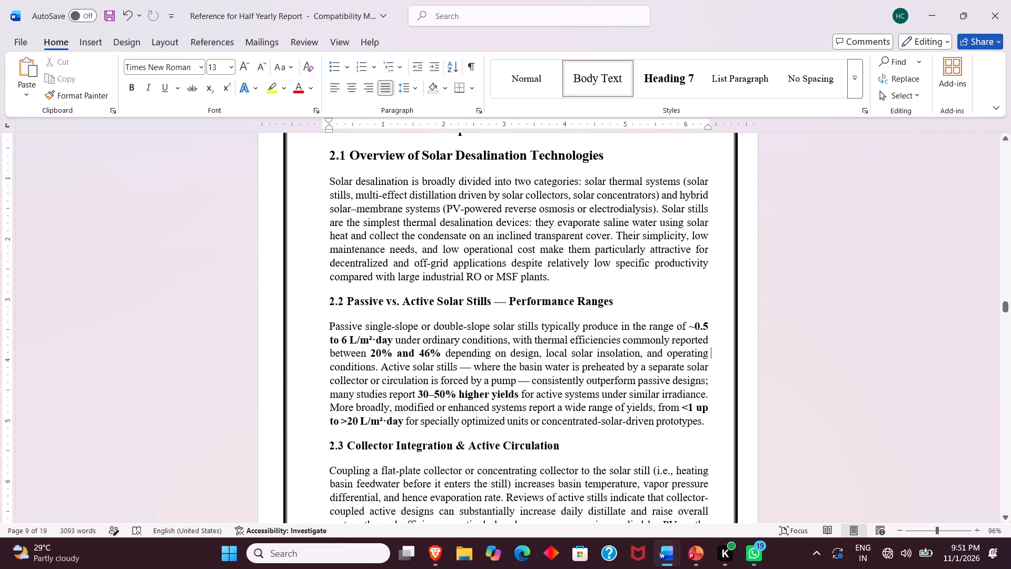
{"action": "scroll", "coordinate": [609, 291], "scroll_direction": "down", "scroll_amount": 4}
{"action": "scroll", "coordinate": [608, 291], "scroll_direction": "up", "scroll_amount": 5}
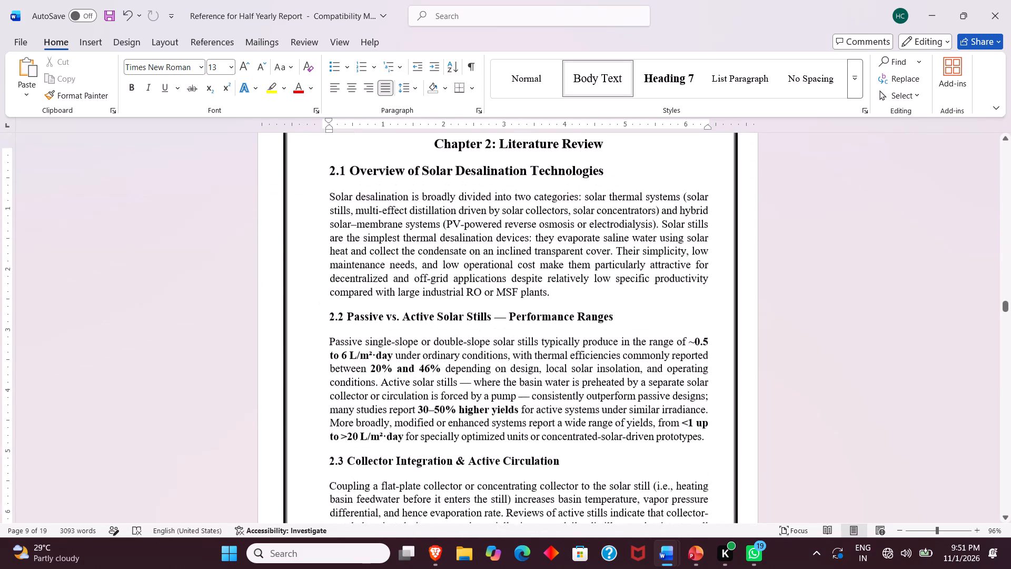
{"action": "scroll", "coordinate": [608, 291], "scroll_direction": "up", "scroll_amount": 1}
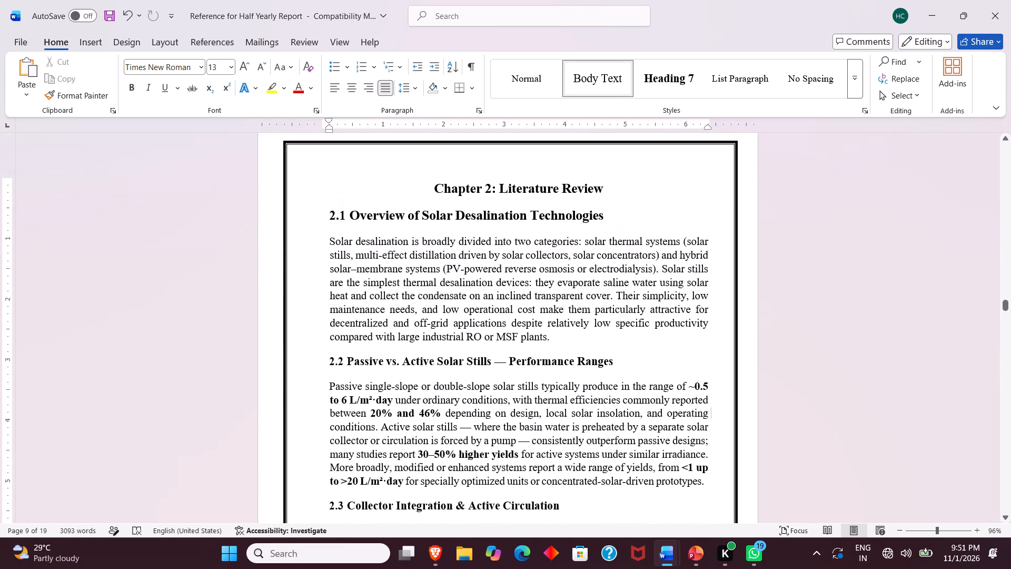
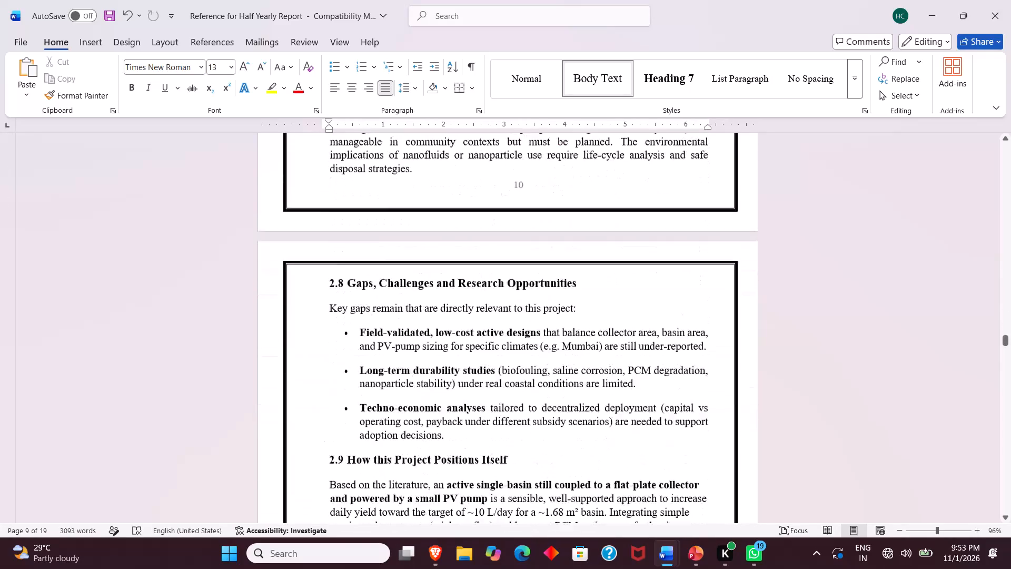
Examine the rest of Chapter 2 and Chapter 3: Methodology, including sections 3.1 to 3.3, in the half-yearly report.
{"action": "scroll", "coordinate": [724, 460], "scroll_direction": "down", "scroll_amount": 16}
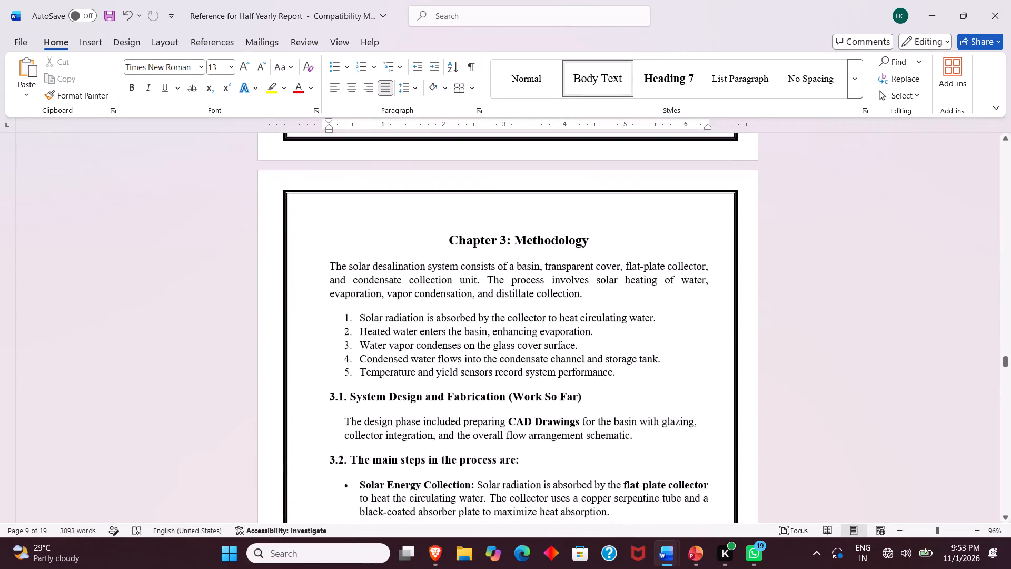
{"action": "scroll", "coordinate": [734, 463], "scroll_direction": "down", "scroll_amount": 4}
{"action": "scroll", "coordinate": [742, 463], "scroll_direction": "up", "scroll_amount": 2}
{"action": "scroll", "coordinate": [716, 447], "scroll_direction": "down", "scroll_amount": 4}
{"action": "scroll", "coordinate": [716, 447], "scroll_direction": "up", "scroll_amount": 5}
{"action": "scroll", "coordinate": [716, 447], "scroll_direction": "down", "scroll_amount": 2}
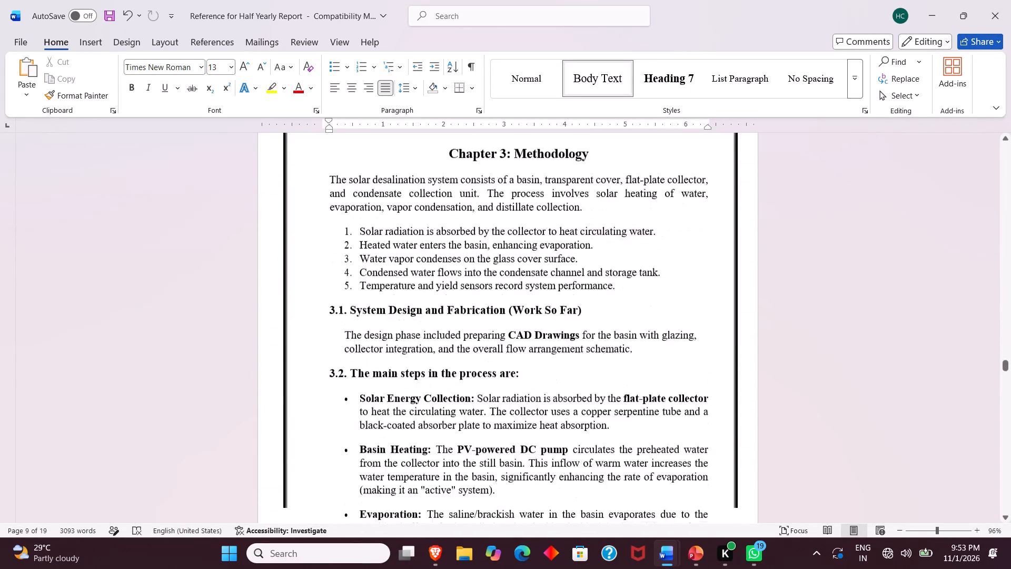
{"action": "scroll", "coordinate": [712, 446], "scroll_direction": "down", "scroll_amount": 16}
{"action": "scroll", "coordinate": [707, 446], "scroll_direction": "up", "scroll_amount": 5}
{"action": "scroll", "coordinate": [698, 446], "scroll_direction": "down", "scroll_amount": 13}
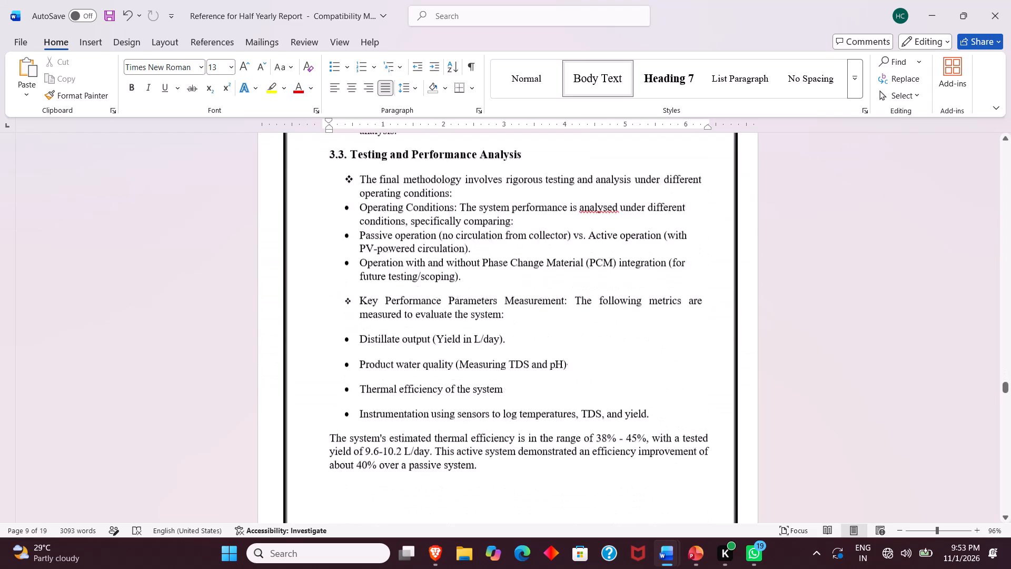
Review the Key Design Parameters table, Chapter 5: Design Calculations and Chapter 6: Proposed Design in the report.
{"action": "scroll", "coordinate": [727, 450], "scroll_direction": "down", "scroll_amount": 16}
{"action": "scroll", "coordinate": [790, 468], "scroll_direction": "down", "scroll_amount": 10}
{"action": "scroll", "coordinate": [809, 464], "scroll_direction": "up", "scroll_amount": 4}
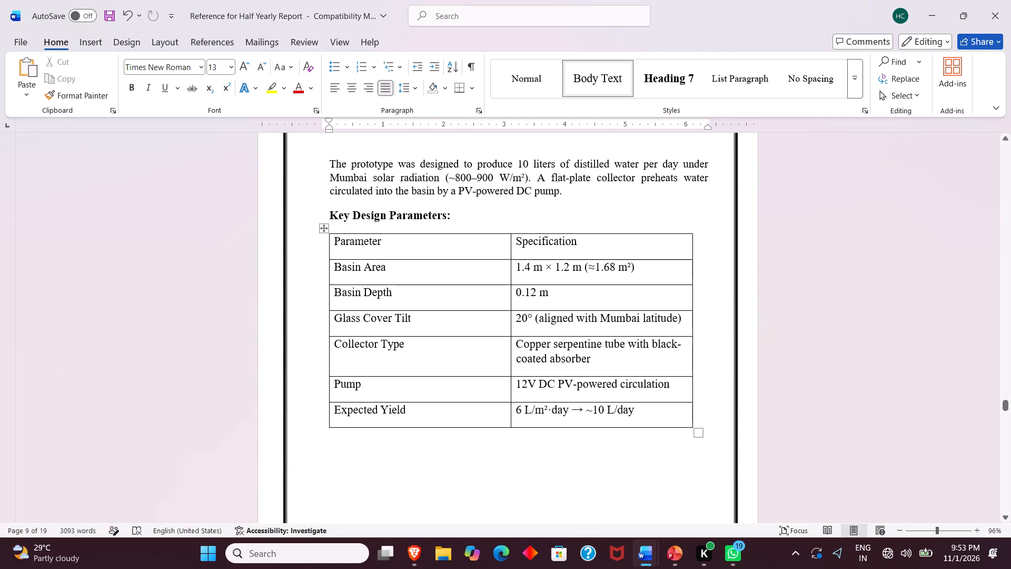
{"action": "scroll", "coordinate": [698, 49], "scroll_direction": "down", "scroll_amount": 1}
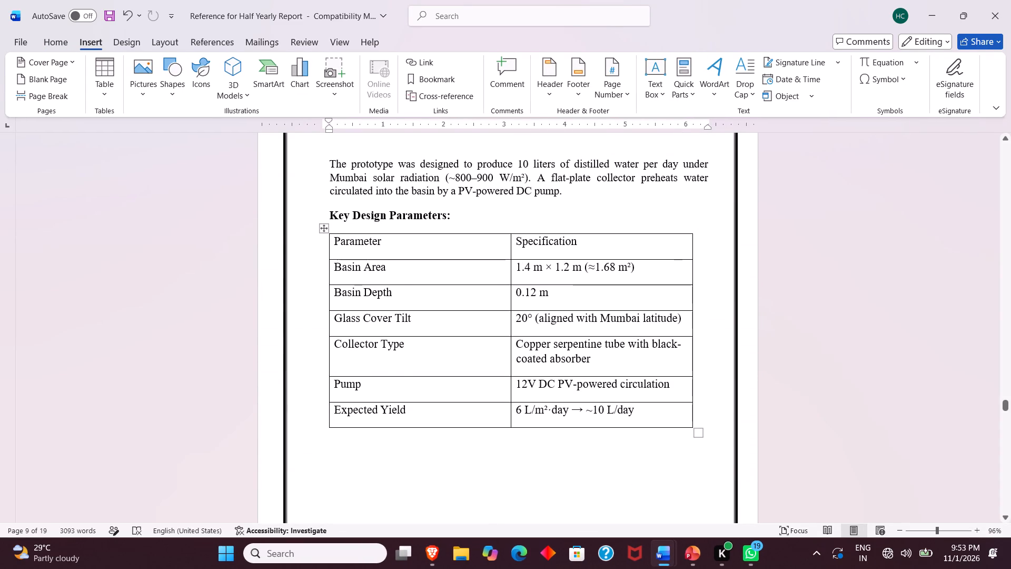
{"action": "scroll", "coordinate": [648, 307], "scroll_direction": "down", "scroll_amount": 12}
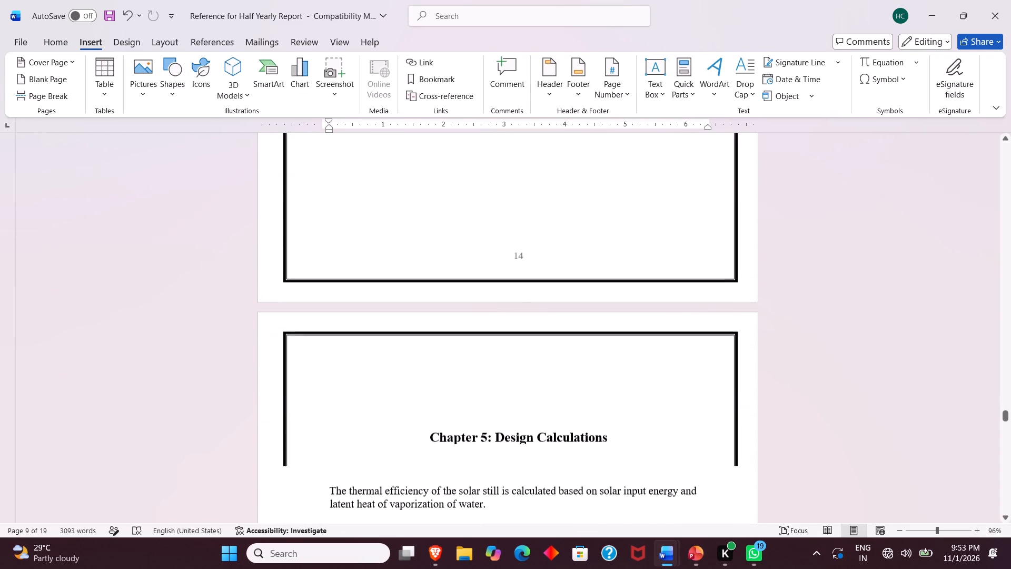
{"action": "scroll", "coordinate": [648, 308], "scroll_direction": "down", "scroll_amount": 14}
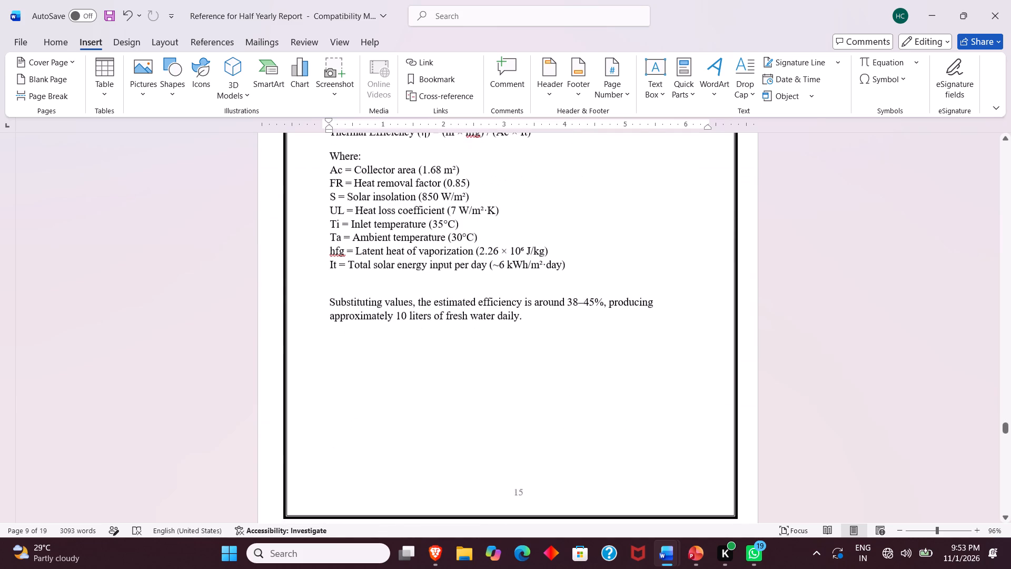
{"action": "scroll", "coordinate": [643, 295], "scroll_direction": "down", "scroll_amount": 17}
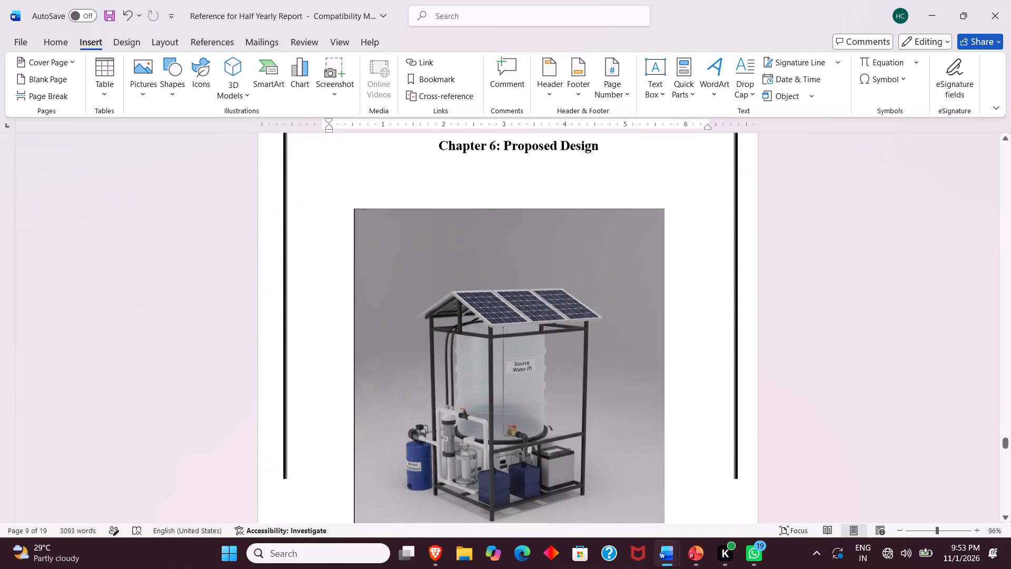
Review Chapter 7: Applications and Future Scope and the Chapter 8: References list through the end of the report.
{"action": "scroll", "coordinate": [643, 295], "scroll_direction": "down", "scroll_amount": 14}
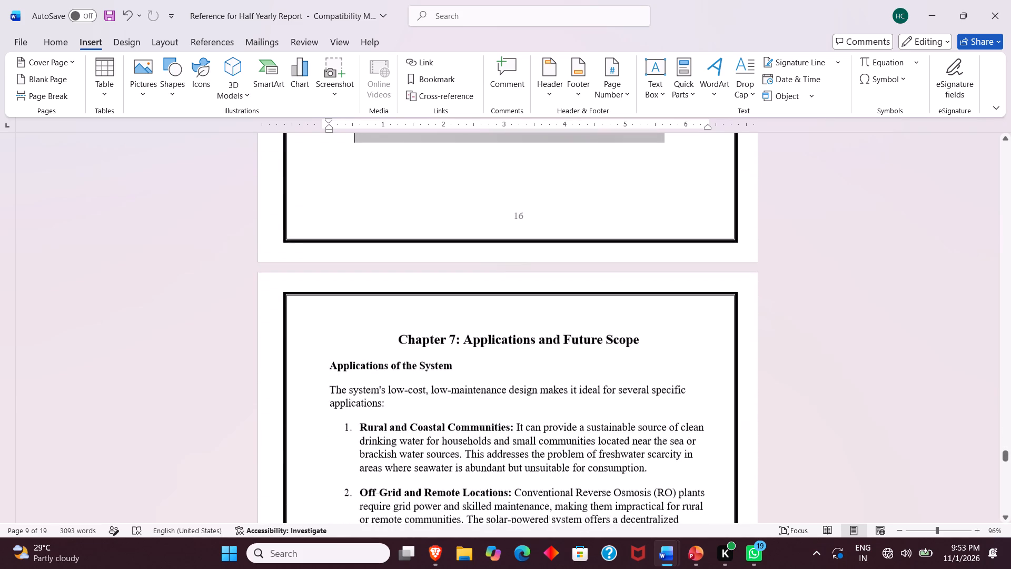
{"action": "scroll", "coordinate": [649, 294], "scroll_direction": "down", "scroll_amount": 7}
{"action": "scroll", "coordinate": [649, 294], "scroll_direction": "down", "scroll_amount": 17}
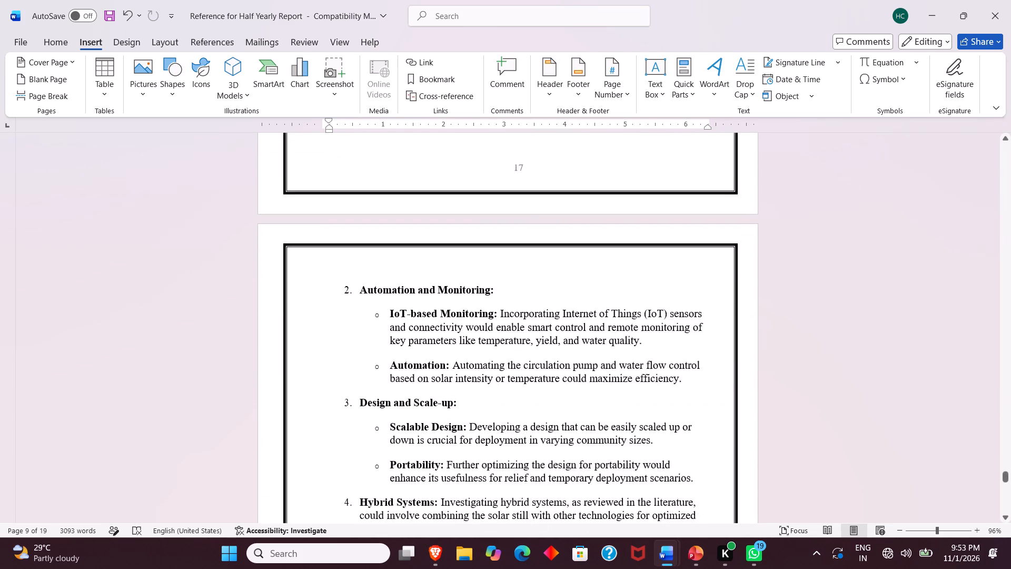
{"action": "scroll", "coordinate": [778, 484], "scroll_direction": "down", "scroll_amount": 4}
{"action": "scroll", "coordinate": [769, 482], "scroll_direction": "down", "scroll_amount": 19}
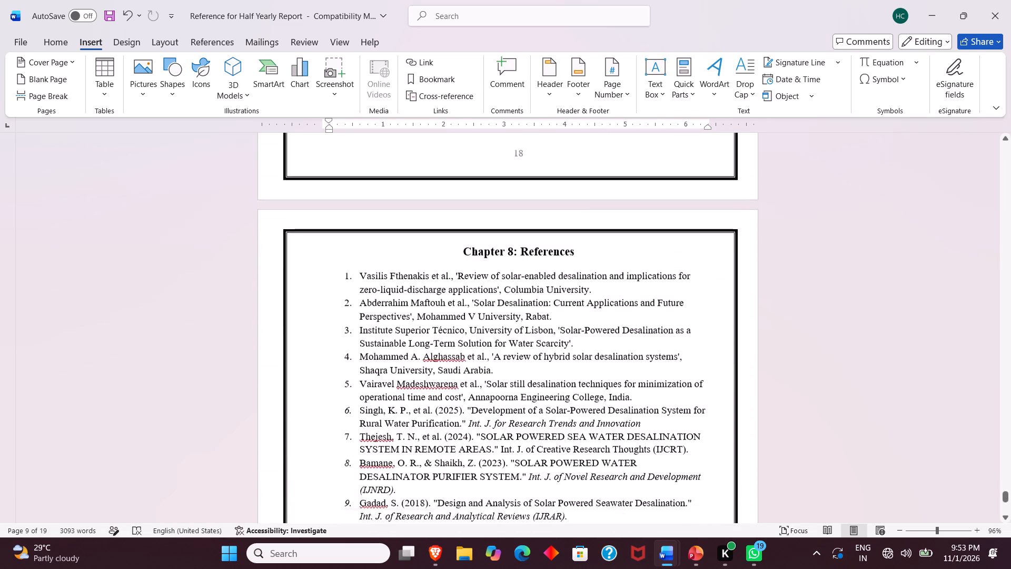
{"action": "scroll", "coordinate": [741, 472], "scroll_direction": "down", "scroll_amount": 15}
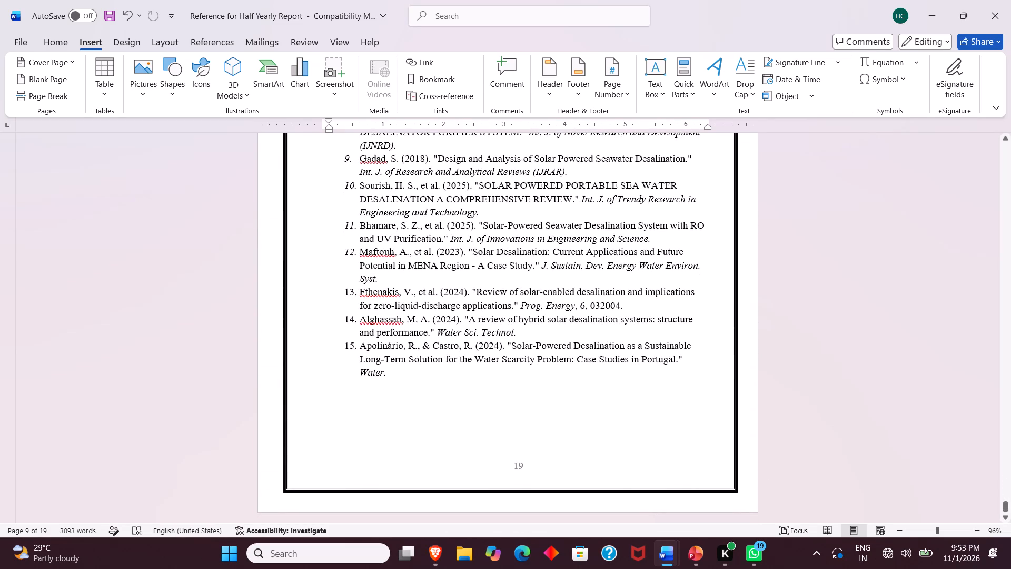
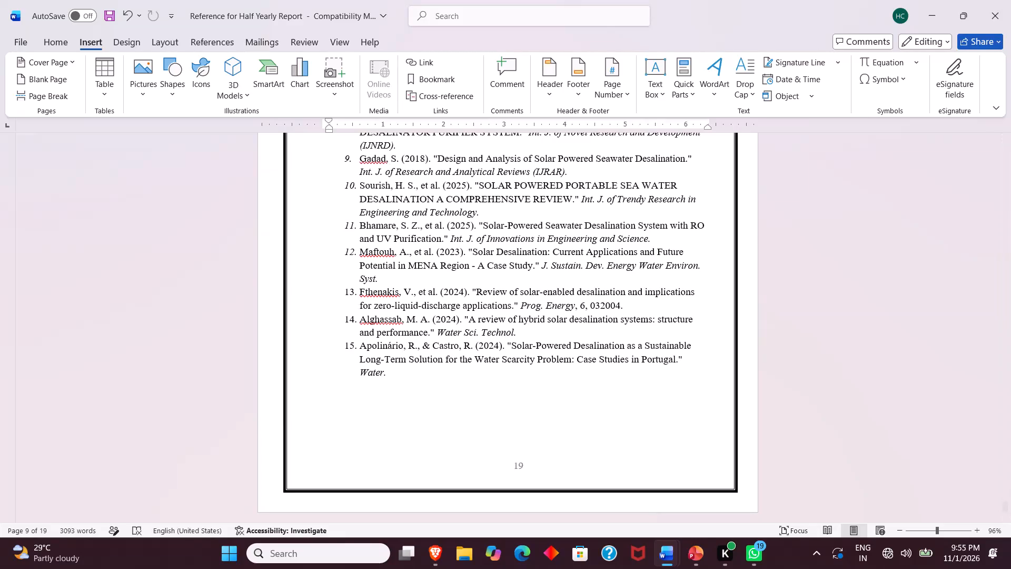
Look back through the report from the Chapter 8 references to the start of Chapter 3: Methodology.
{"action": "scroll", "coordinate": [572, 15], "scroll_direction": "up", "scroll_amount": 1}
{"action": "scroll", "coordinate": [339, 340], "scroll_direction": "up", "scroll_amount": 3}
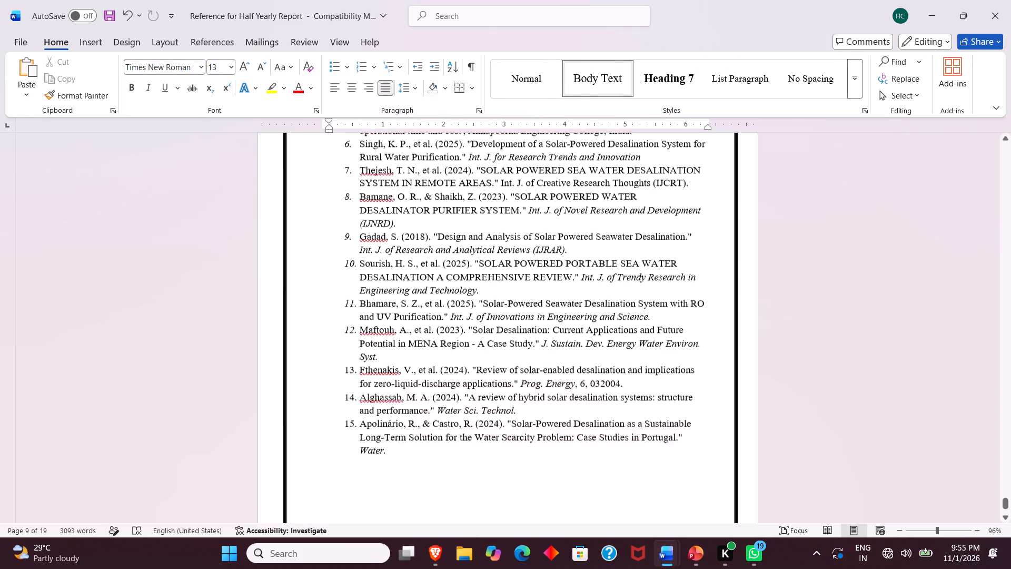
{"action": "scroll", "coordinate": [345, 325], "scroll_direction": "up", "scroll_amount": 5}
{"action": "scroll", "coordinate": [370, 238], "scroll_direction": "up", "scroll_amount": 3}
{"action": "scroll", "coordinate": [302, 37], "scroll_direction": "down", "scroll_amount": 4}
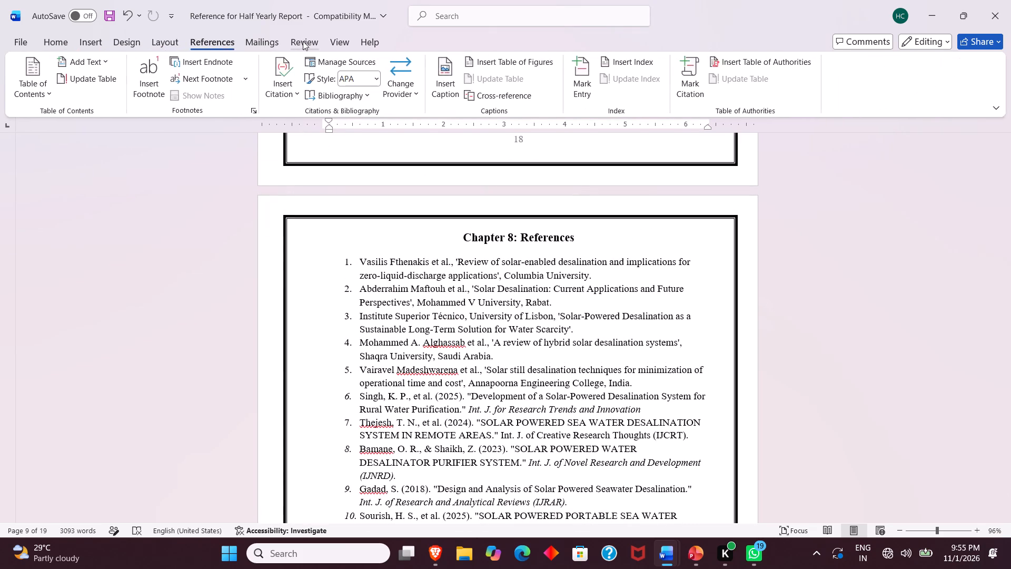
{"action": "scroll", "coordinate": [303, 41], "scroll_direction": "up", "scroll_amount": 3}
{"action": "scroll", "coordinate": [356, 236], "scroll_direction": "down", "scroll_amount": 3}
{"action": "scroll", "coordinate": [348, 237], "scroll_direction": "up", "scroll_amount": 9}
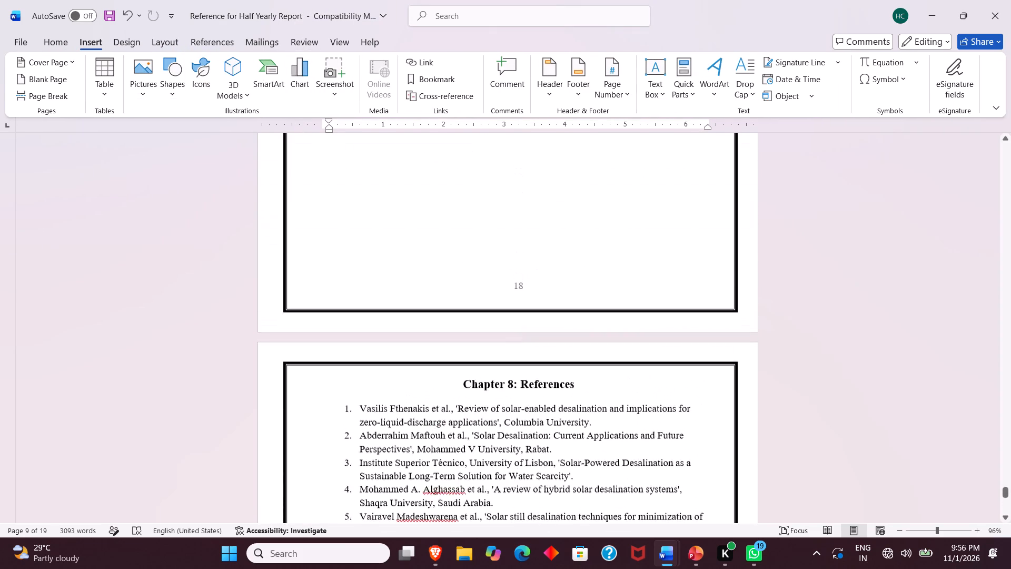
{"action": "scroll", "coordinate": [334, 247], "scroll_direction": "up", "scroll_amount": 2}
{"action": "scroll", "coordinate": [330, 314], "scroll_direction": "up", "scroll_amount": 20}
{"action": "scroll", "coordinate": [330, 314], "scroll_direction": "up", "scroll_amount": 1}
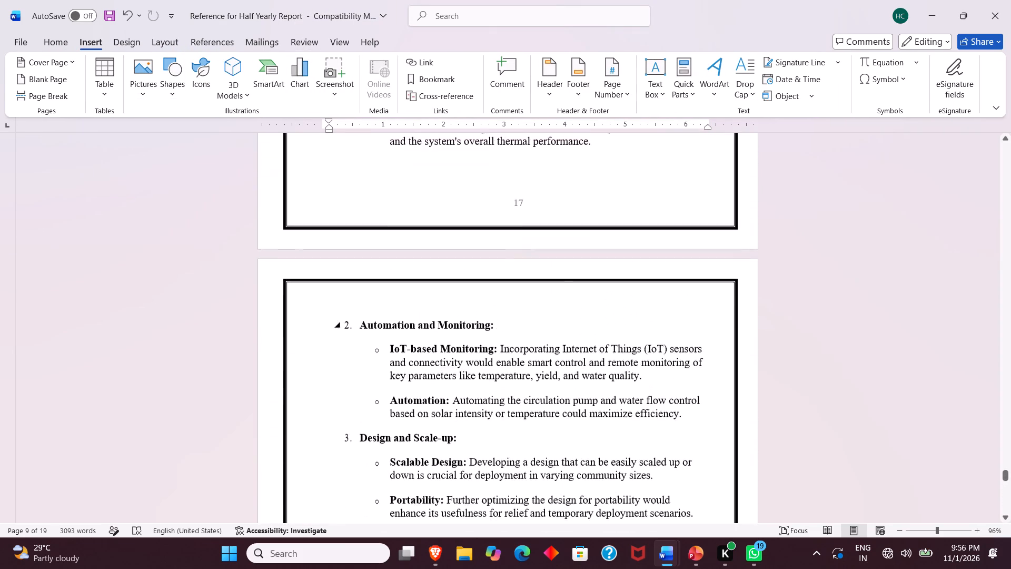
{"action": "scroll", "coordinate": [353, 353], "scroll_direction": "up", "scroll_amount": 17}
{"action": "scroll", "coordinate": [343, 346], "scroll_direction": "up", "scroll_amount": 7}
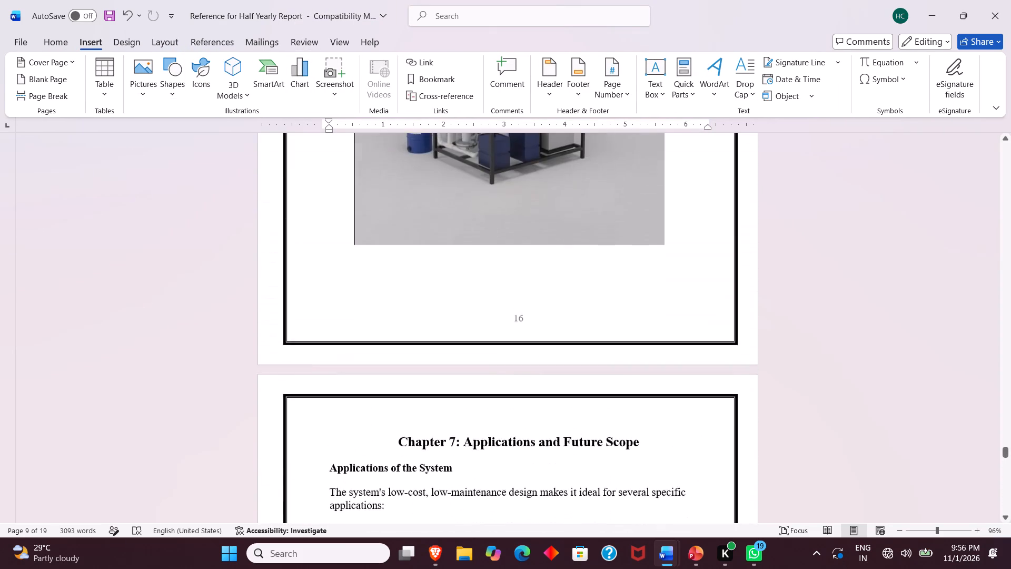
{"action": "scroll", "coordinate": [341, 338], "scroll_direction": "up", "scroll_amount": 4}
{"action": "scroll", "coordinate": [344, 338], "scroll_direction": "up", "scroll_amount": 20}
{"action": "scroll", "coordinate": [344, 338], "scroll_direction": "up", "scroll_amount": 8}
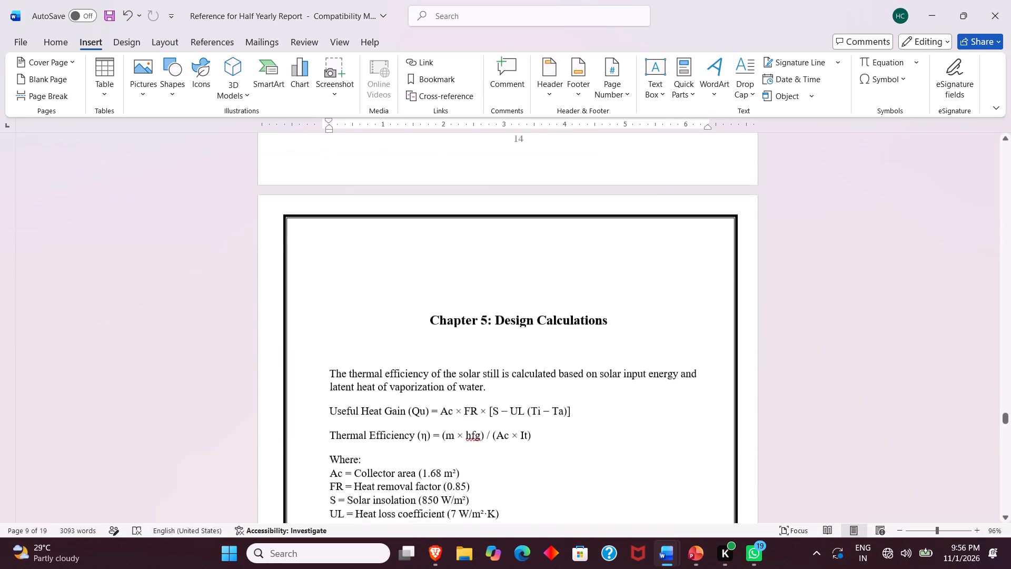
{"action": "scroll", "coordinate": [350, 338], "scroll_direction": "up", "scroll_amount": 15}
{"action": "scroll", "coordinate": [350, 338], "scroll_direction": "up", "scroll_amount": 6}
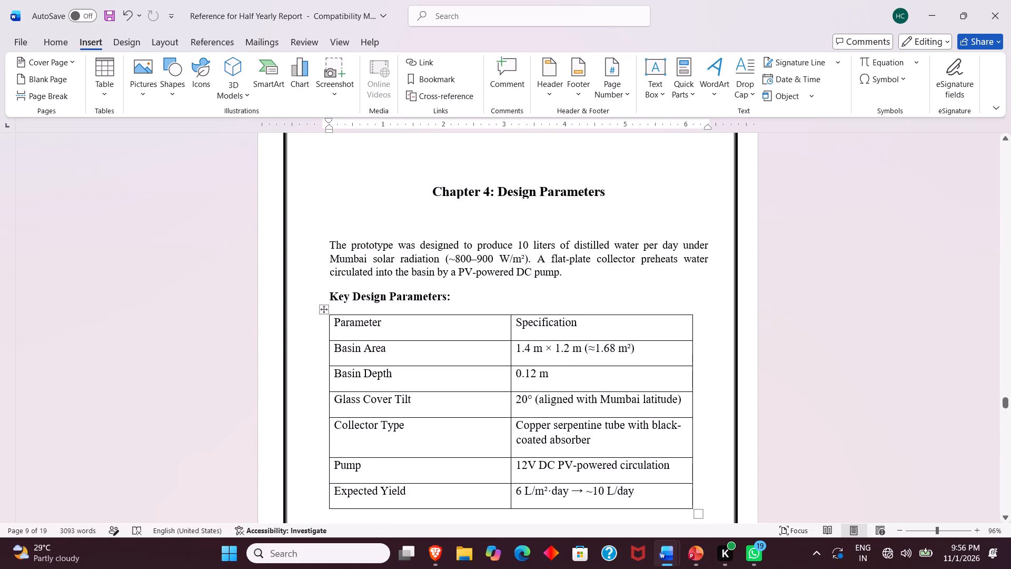
{"action": "scroll", "coordinate": [350, 338], "scroll_direction": "up", "scroll_amount": 16}
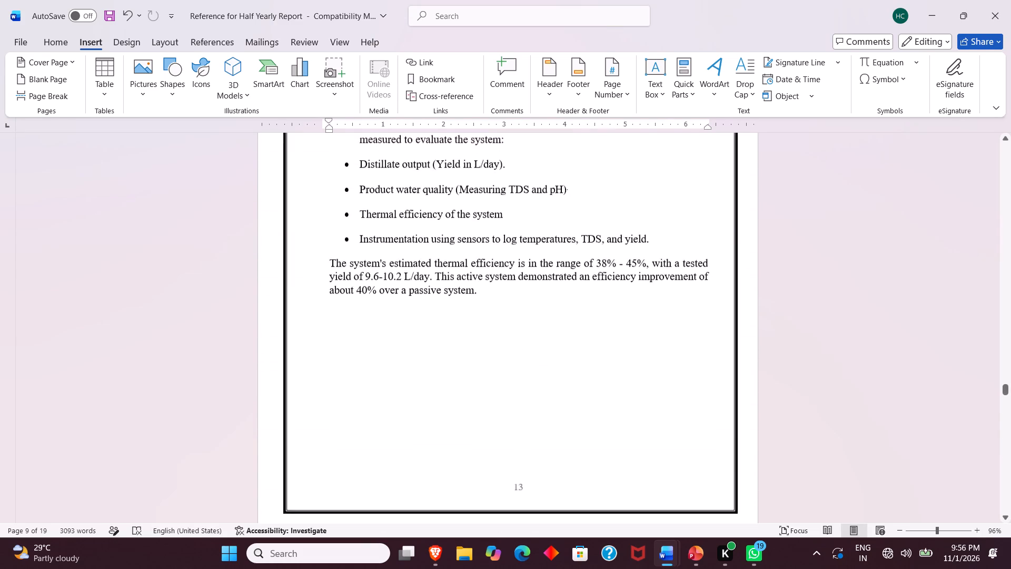
{"action": "scroll", "coordinate": [352, 331], "scroll_direction": "up", "scroll_amount": 10}
{"action": "scroll", "coordinate": [184, 368], "scroll_direction": "up", "scroll_amount": 13}
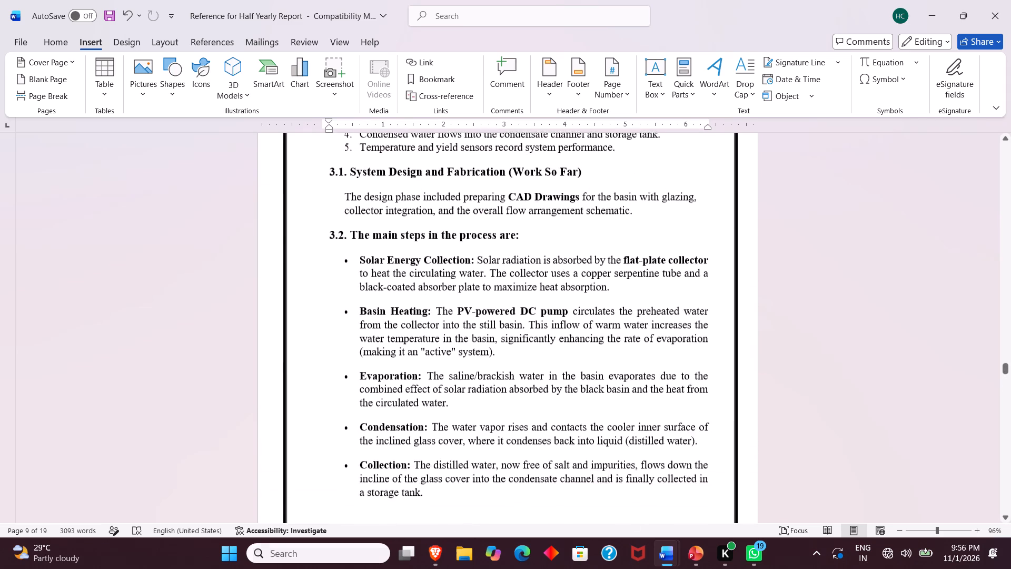
{"action": "scroll", "coordinate": [246, 548], "scroll_direction": "up", "scroll_amount": 20}
{"action": "scroll", "coordinate": [246, 548], "scroll_direction": "up", "scroll_amount": 4}
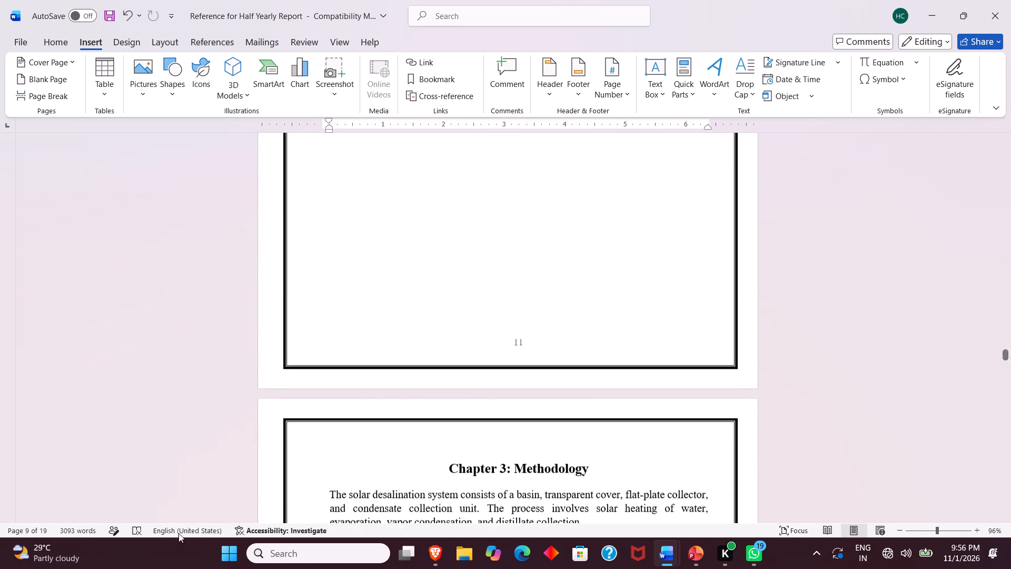
{"action": "scroll", "coordinate": [179, 533], "scroll_direction": "up", "scroll_amount": 2}
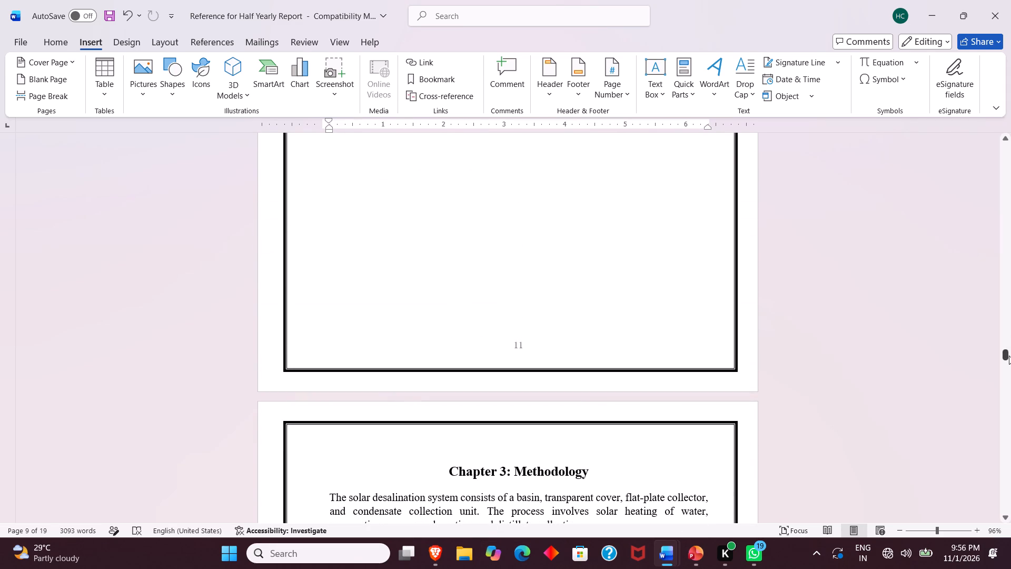
Check the students' declaration page, the Abstract and section 1.3 Objectives near the front of the report.
{"action": "left_click_drag", "start_coordinate": [1009, 356], "coordinate": [1004, 266]}
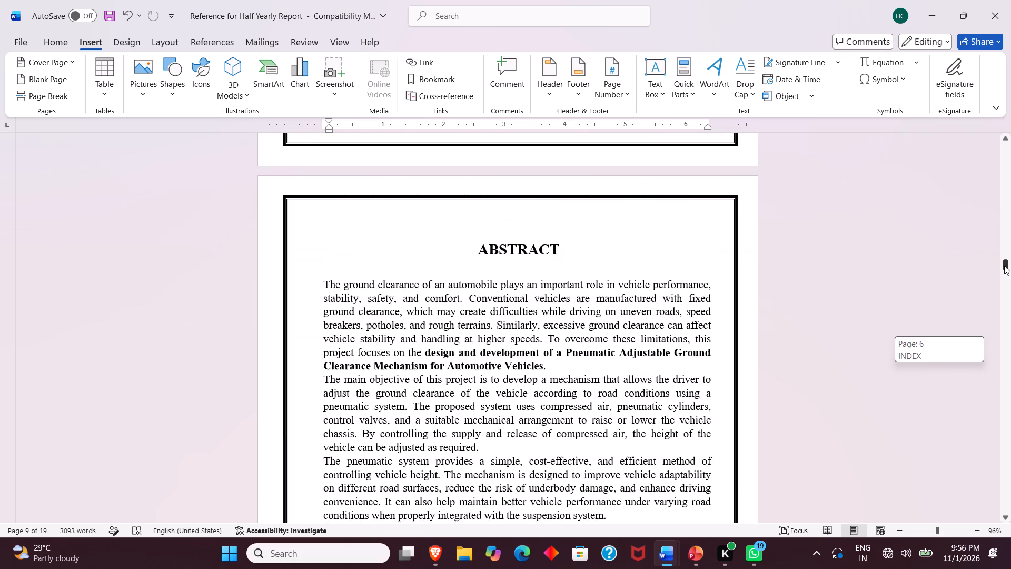
{"action": "left_click_drag", "start_coordinate": [1004, 266], "coordinate": [1004, 276]}
{"action": "scroll", "coordinate": [537, 377], "scroll_direction": "up", "scroll_amount": 12}
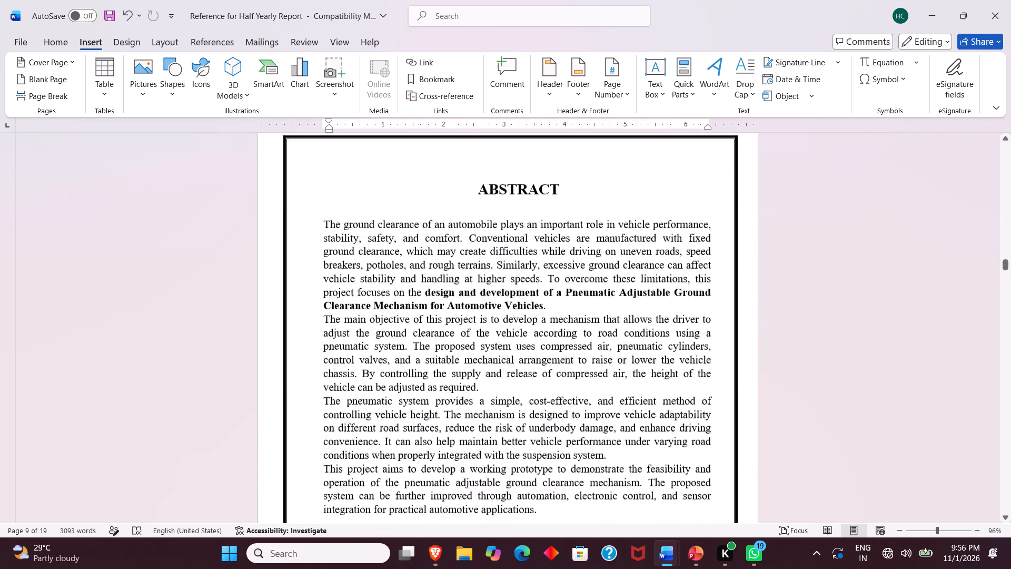
{"action": "scroll", "coordinate": [518, 400], "scroll_direction": "up", "scroll_amount": 20}
{"action": "scroll", "coordinate": [518, 400], "scroll_direction": "up", "scroll_amount": 15}
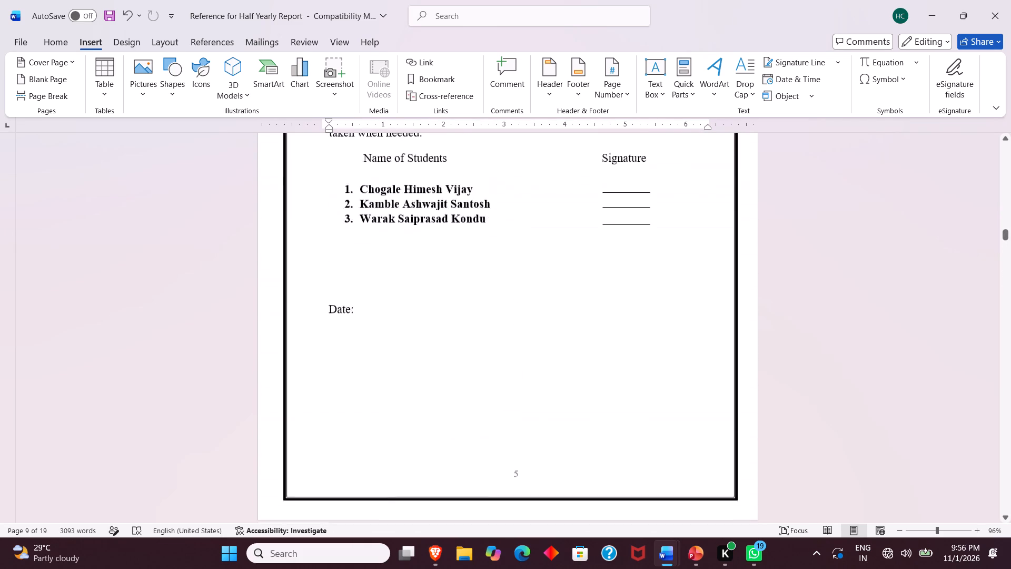
{"action": "scroll", "coordinate": [510, 399], "scroll_direction": "up", "scroll_amount": 5}
{"action": "scroll", "coordinate": [508, 392], "scroll_direction": "down", "scroll_amount": 20}
{"action": "scroll", "coordinate": [508, 392], "scroll_direction": "down", "scroll_amount": 20}
{"action": "scroll", "coordinate": [508, 392], "scroll_direction": "down", "scroll_amount": 1}
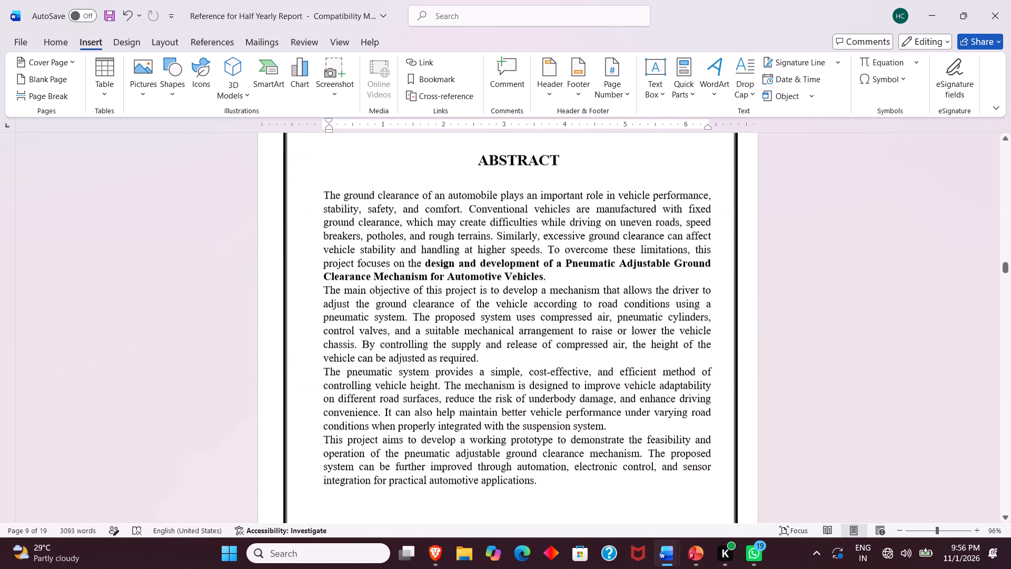
{"action": "scroll", "coordinate": [518, 439], "scroll_direction": "down", "scroll_amount": 20}
{"action": "scroll", "coordinate": [518, 439], "scroll_direction": "down", "scroll_amount": 12}
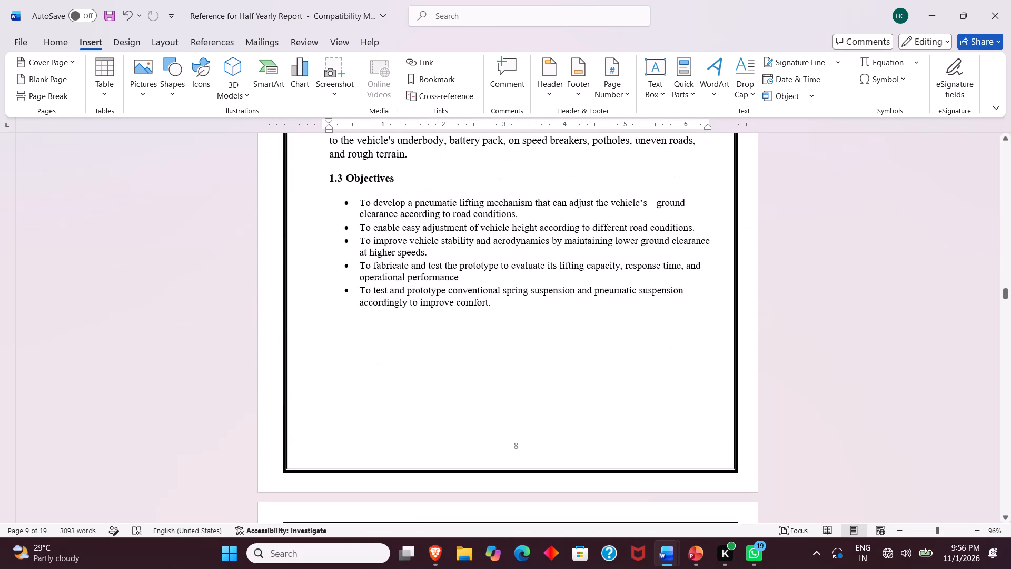
Undo the recent edits to restore the 1.4 Motivation section, keeping the last objective in Times New Roman and its trailing empty bullet removed.
{"action": "key", "text": "ctrl+z"}
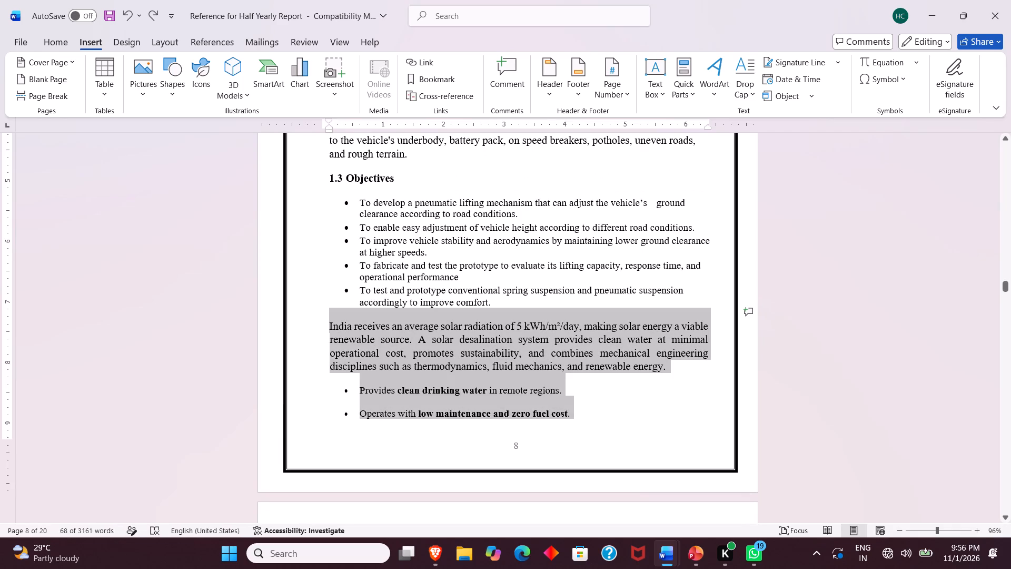
{"action": "key", "text": "ctrl+z"}
{"action": "key", "text": "ctrl+z"}
{"action": "key", "text": "ctrl+z"}
{"action": "key", "text": "ctrl+z"}
{"action": "key", "text": "ctrl+z"}
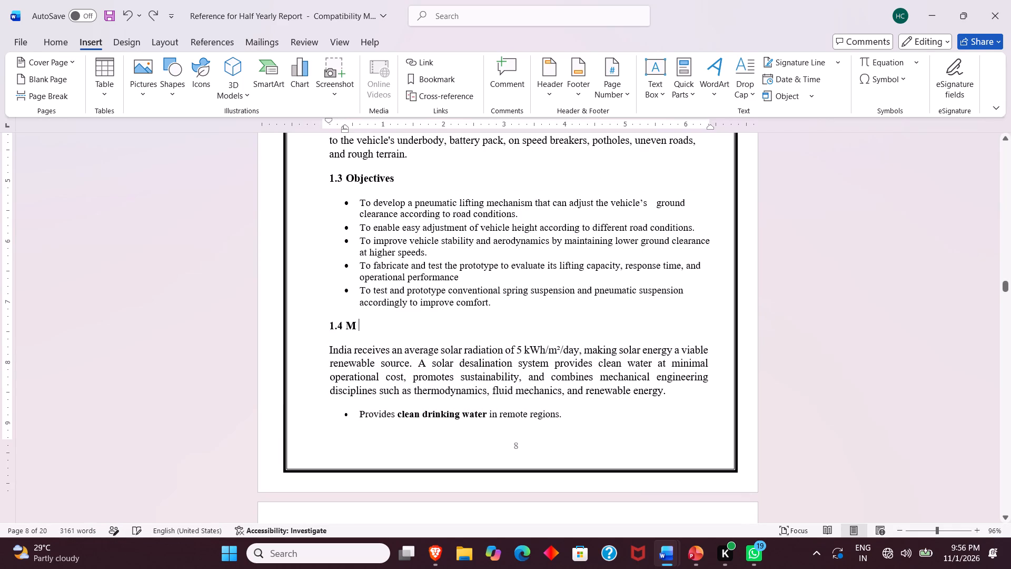
{"action": "key", "text": "ctrl+z"}
{"action": "key", "text": "ctrl+z"}
{"action": "key", "text": "ctrl+z"}
{"action": "key", "text": "ctrl+z"}
{"action": "key", "text": "ctrl+z"}
{"action": "key", "text": "ctrl+z"}
{"action": "key", "text": "ctrl+z"}
{"action": "key", "text": "ctrl+z"}
{"action": "key", "text": "ctrl+z"}
{"action": "key", "text": "ctrl+z"}
{"action": "key", "text": "ctrl+z"}
{"action": "key", "text": "ctrl+z"}
{"action": "key", "text": "ctrl+z"}
{"action": "key", "text": "ctrl+z"}
{"action": "key", "text": "ctrl+z"}
{"action": "key", "text": "ctrl+z"}
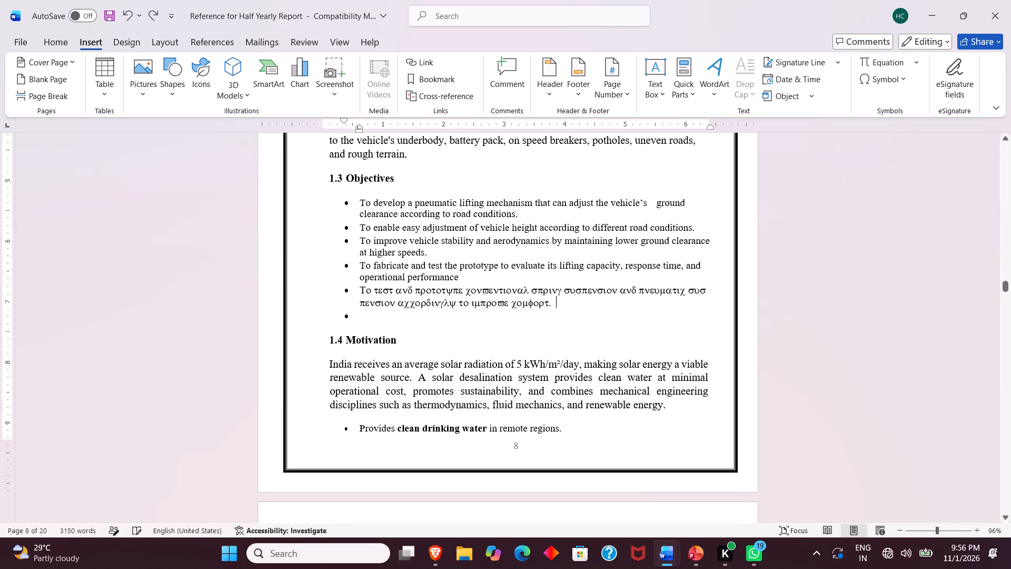
{"action": "key", "text": "ctrl+y"}
{"action": "key", "text": "ctrl+y"}
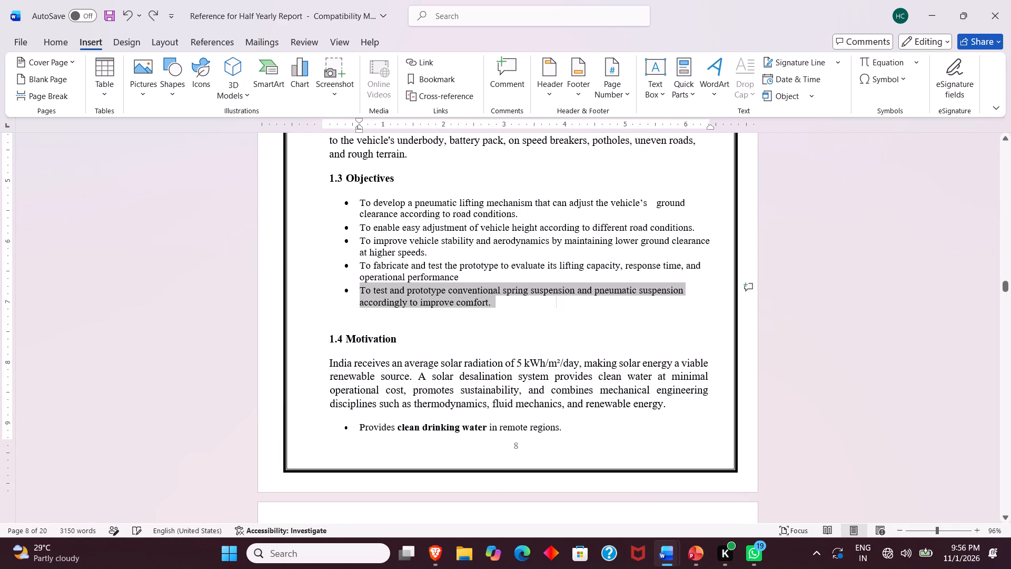
{"action": "left_click", "coordinate": [470, 474]}
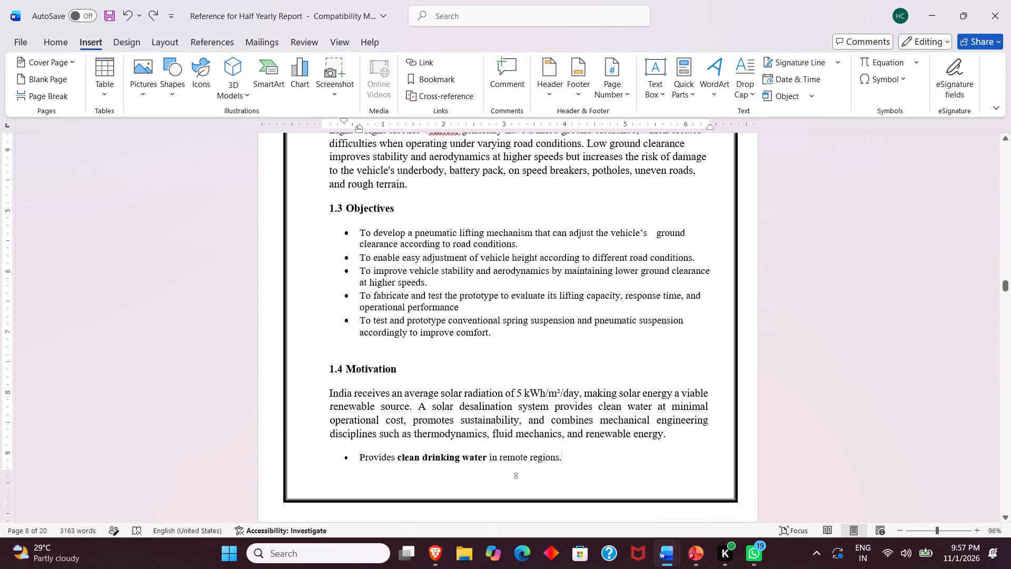
Remove the empty line between the last objective in section 1.3 and the 1.4 Motivation heading.
{"action": "left_click", "coordinate": [342, 355]}
{"action": "left_click", "coordinate": [368, 347]}
{"action": "key", "text": "BackSpace"}
{"action": "key", "text": "BackSpace"}
{"action": "key", "text": "BackSpace"}
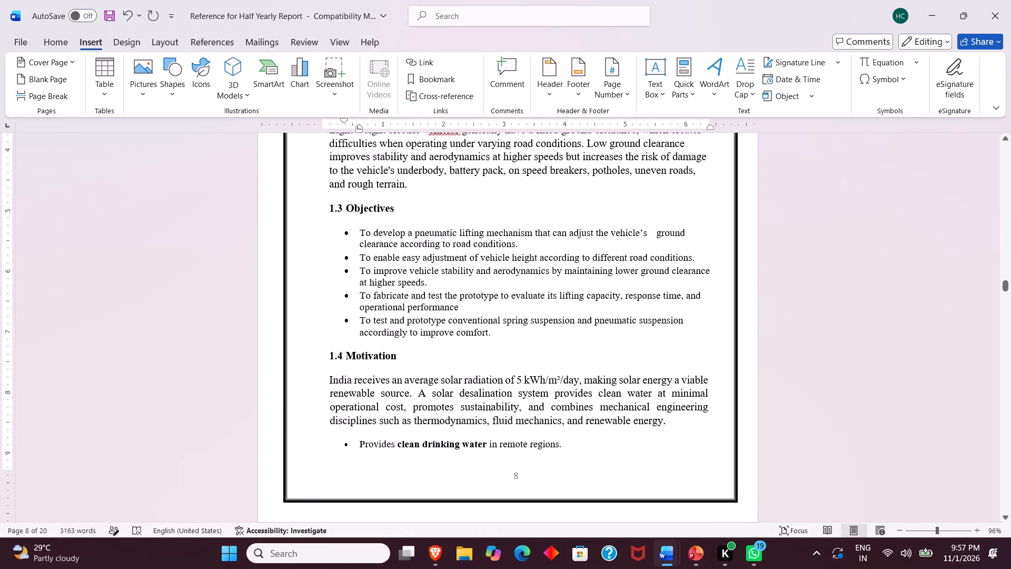
Delete the solar desalination paragraph and the clean drinking water bullet under the 1.4 Motivation heading.
{"action": "left_click_drag", "start_coordinate": [330, 379], "coordinate": [558, 428]}
{"action": "left_click", "coordinate": [570, 453]}
{"action": "left_click_drag", "start_coordinate": [569, 445], "coordinate": [442, 431]}
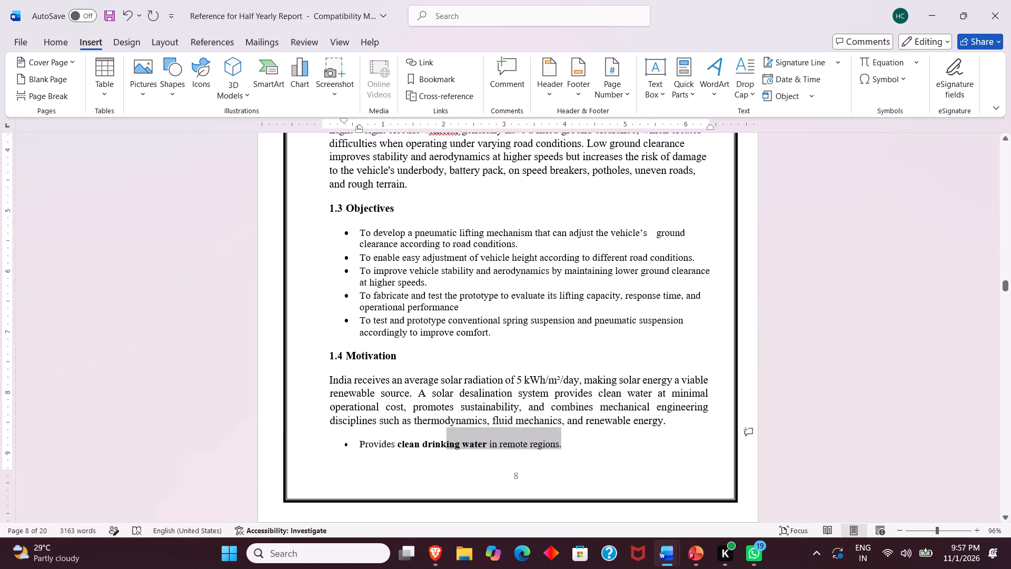
{"action": "left_click_drag", "start_coordinate": [442, 431], "coordinate": [325, 382]}
{"action": "key", "text": "BackSpace"}
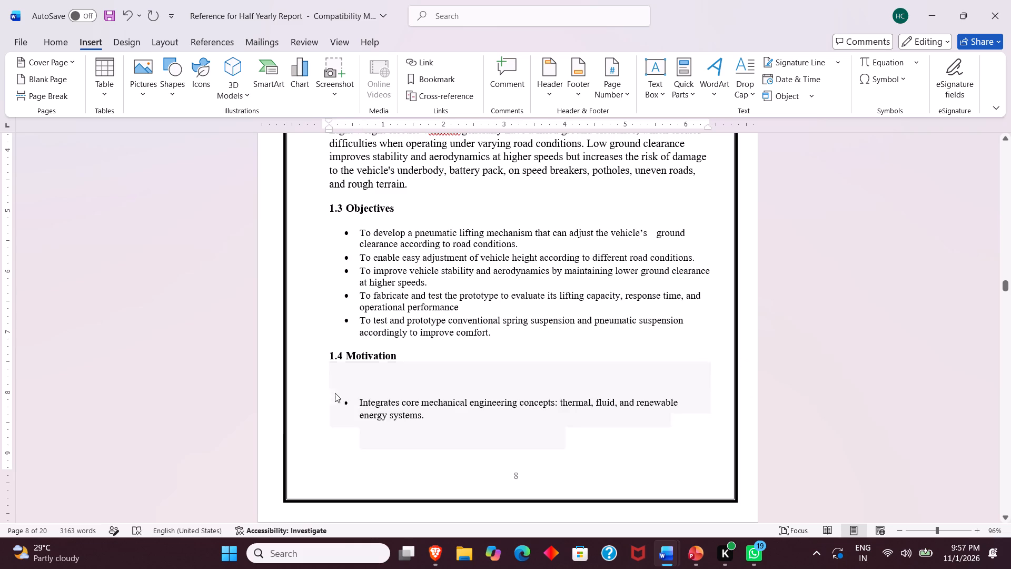
Replace the remaining solar desalination bullets under 1.4 Motivation with the copied adjustable ground clearance motivation text.
{"action": "left_click_drag", "start_coordinate": [445, 429], "coordinate": [337, 382]}
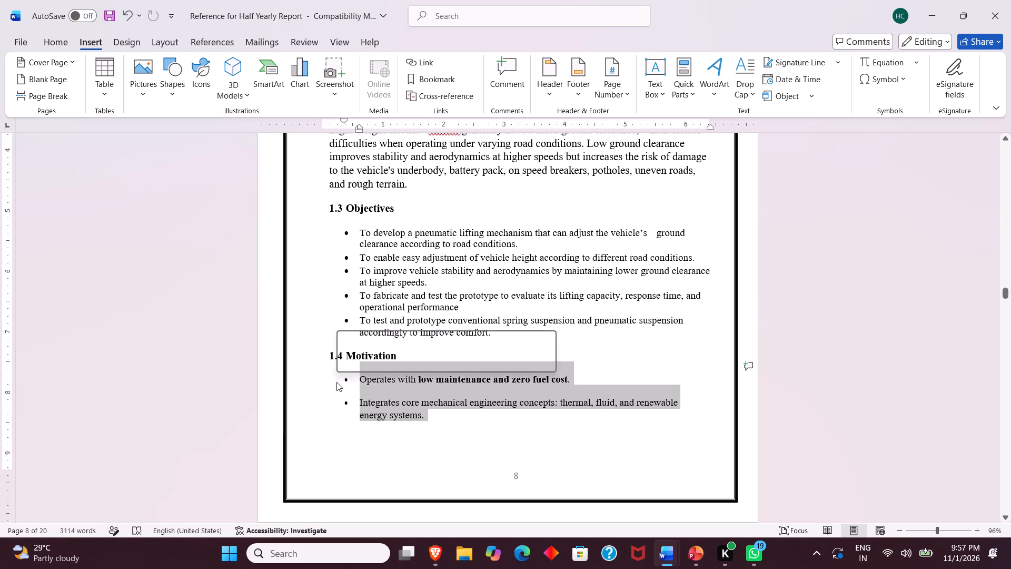
{"action": "key", "text": "BackSpace"}
{"action": "left_click", "coordinate": [357, 389]}
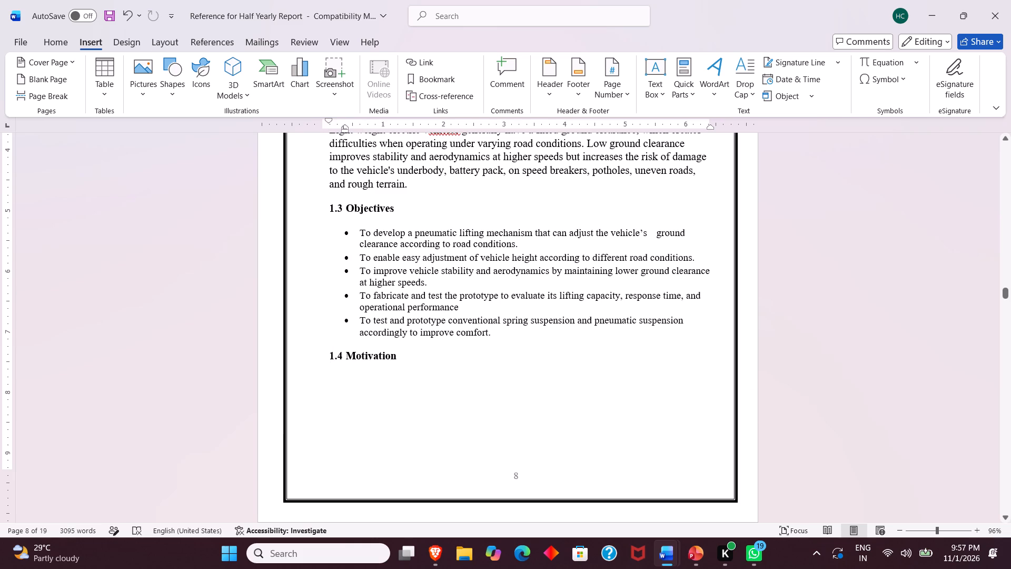
{"action": "left_click", "coordinate": [428, 359]}
{"action": "key", "text": "Return"}
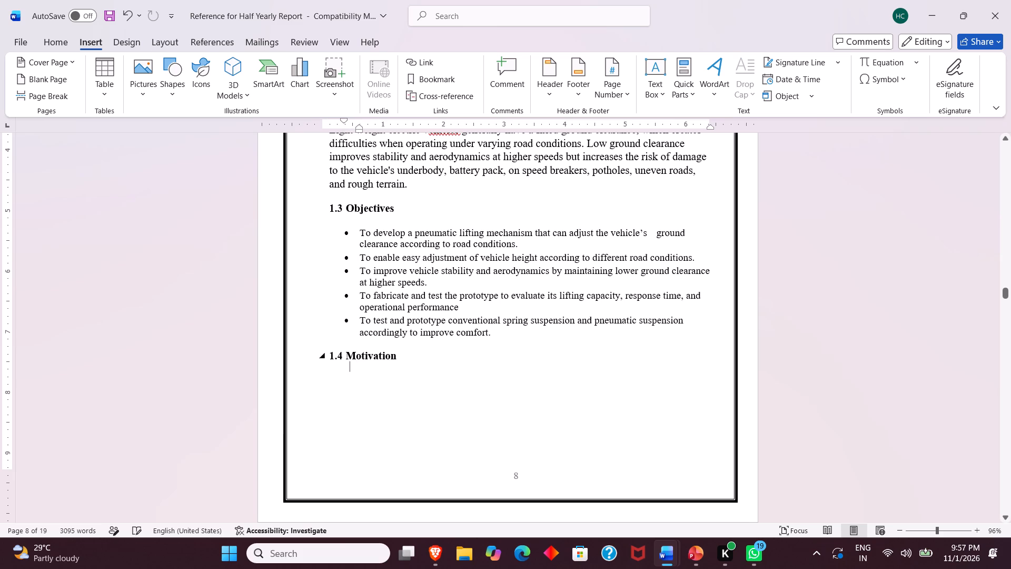
{"action": "key", "text": "ctrl+v"}
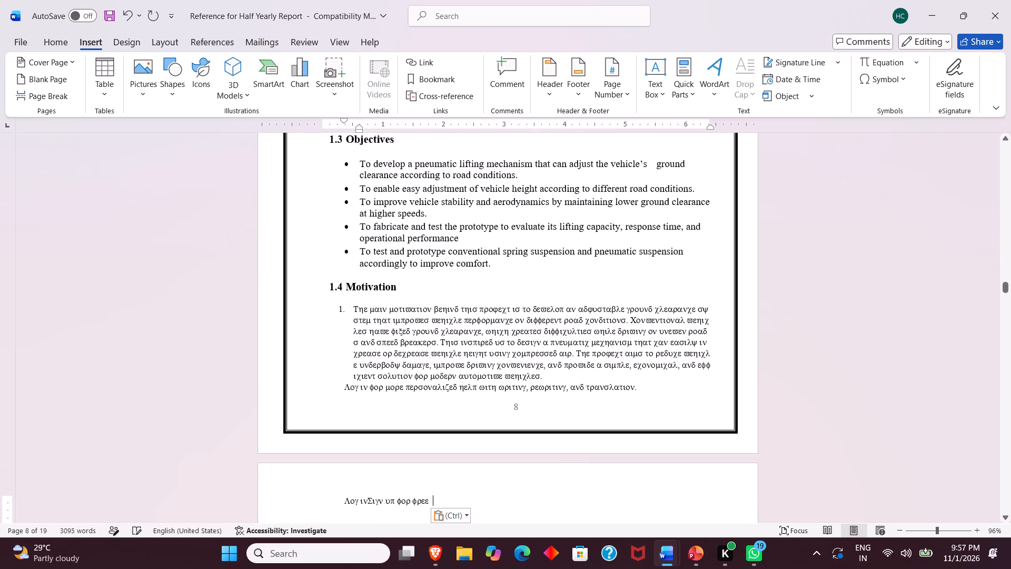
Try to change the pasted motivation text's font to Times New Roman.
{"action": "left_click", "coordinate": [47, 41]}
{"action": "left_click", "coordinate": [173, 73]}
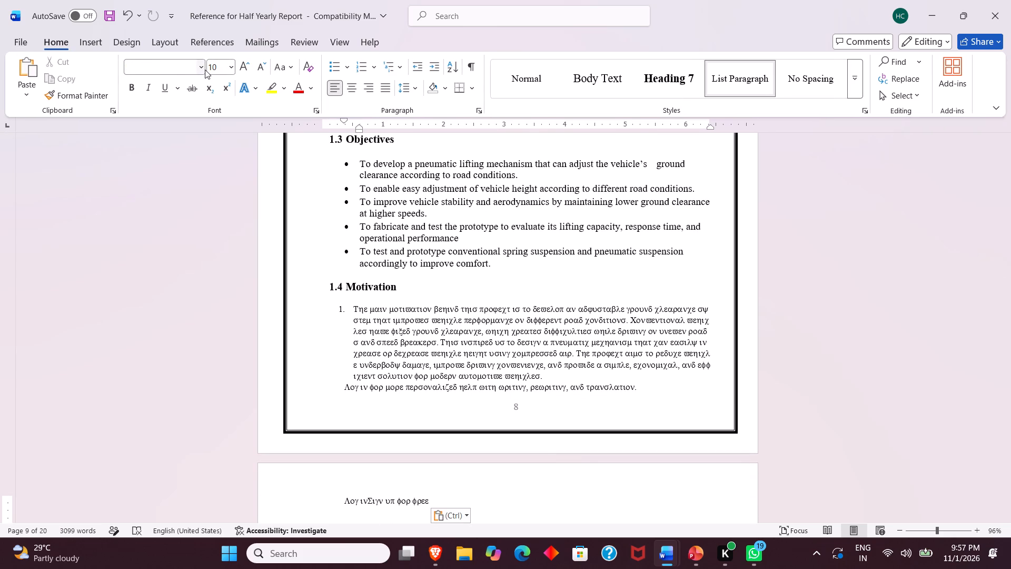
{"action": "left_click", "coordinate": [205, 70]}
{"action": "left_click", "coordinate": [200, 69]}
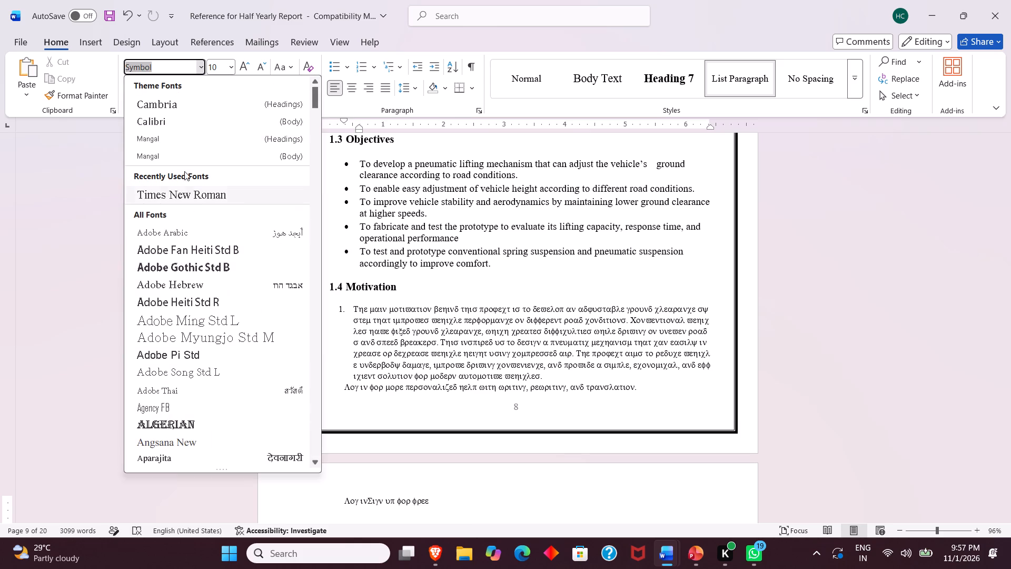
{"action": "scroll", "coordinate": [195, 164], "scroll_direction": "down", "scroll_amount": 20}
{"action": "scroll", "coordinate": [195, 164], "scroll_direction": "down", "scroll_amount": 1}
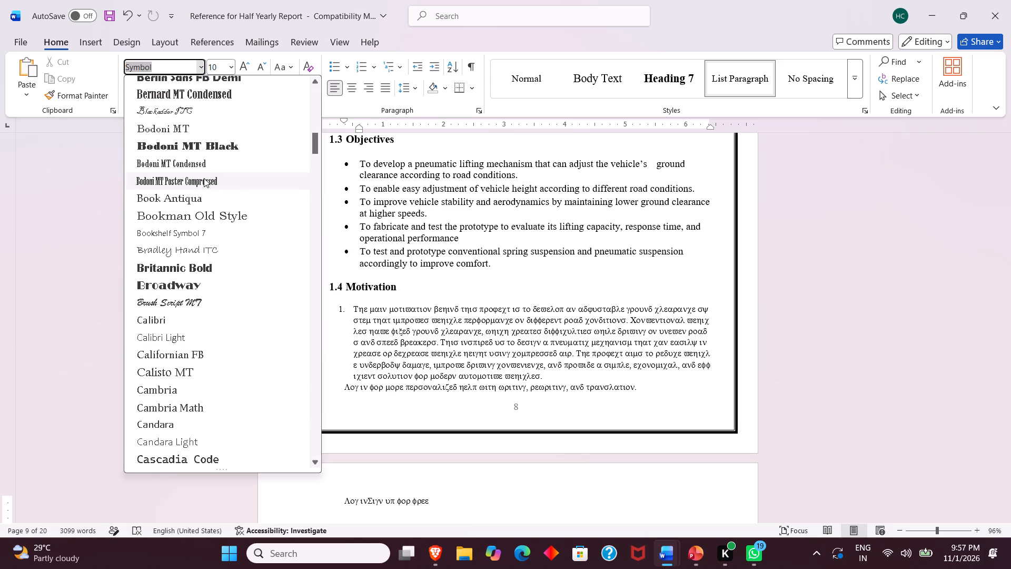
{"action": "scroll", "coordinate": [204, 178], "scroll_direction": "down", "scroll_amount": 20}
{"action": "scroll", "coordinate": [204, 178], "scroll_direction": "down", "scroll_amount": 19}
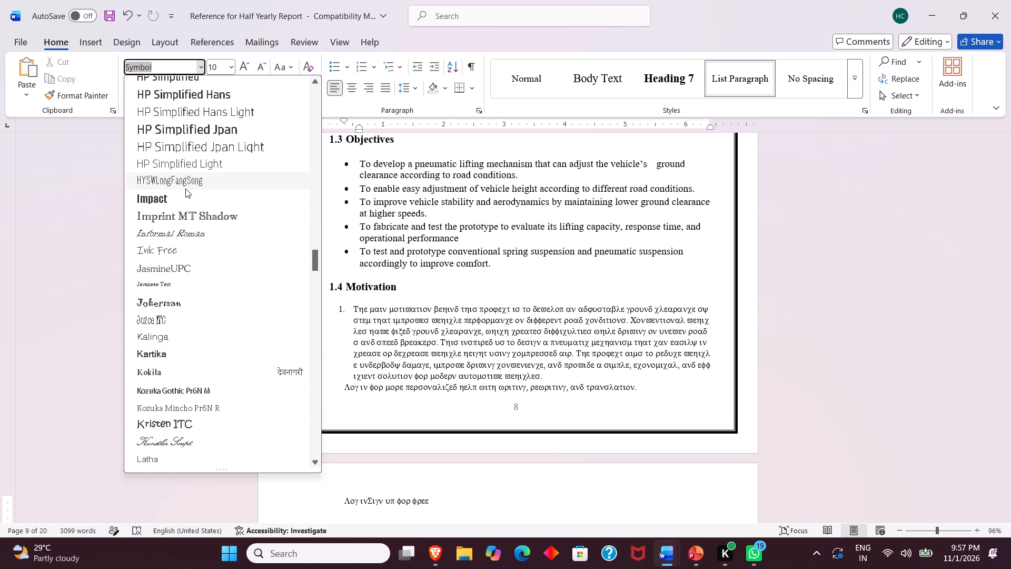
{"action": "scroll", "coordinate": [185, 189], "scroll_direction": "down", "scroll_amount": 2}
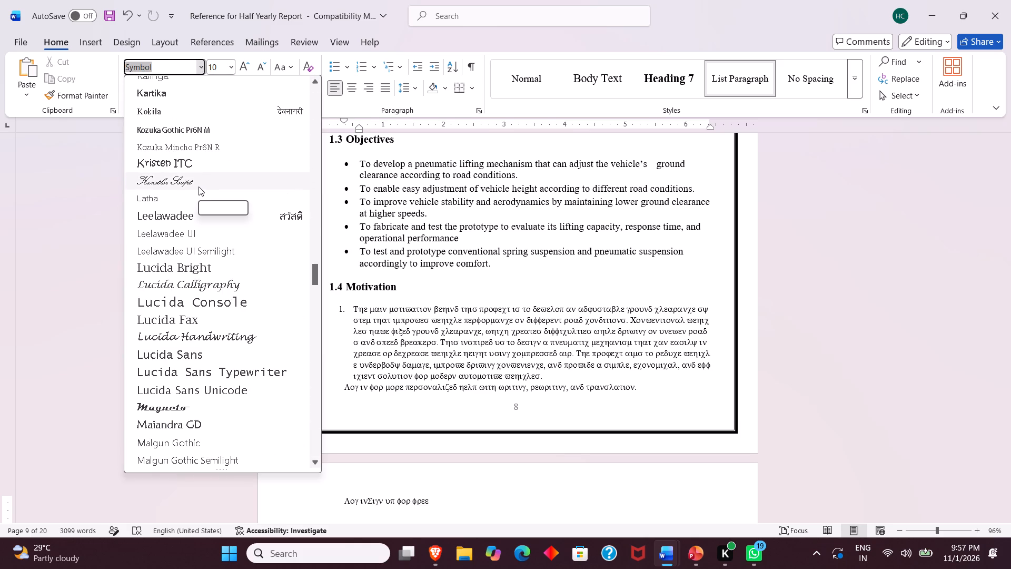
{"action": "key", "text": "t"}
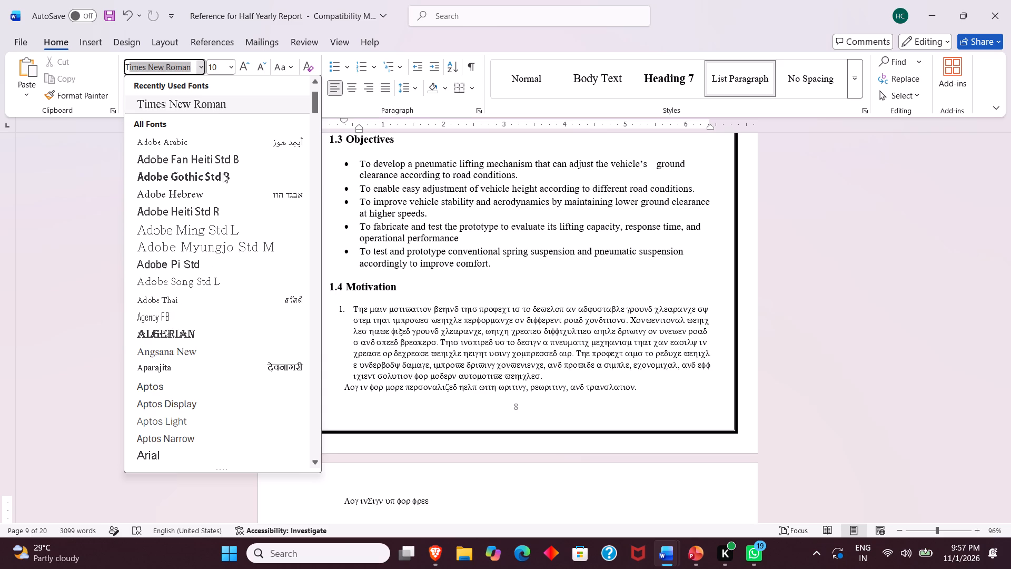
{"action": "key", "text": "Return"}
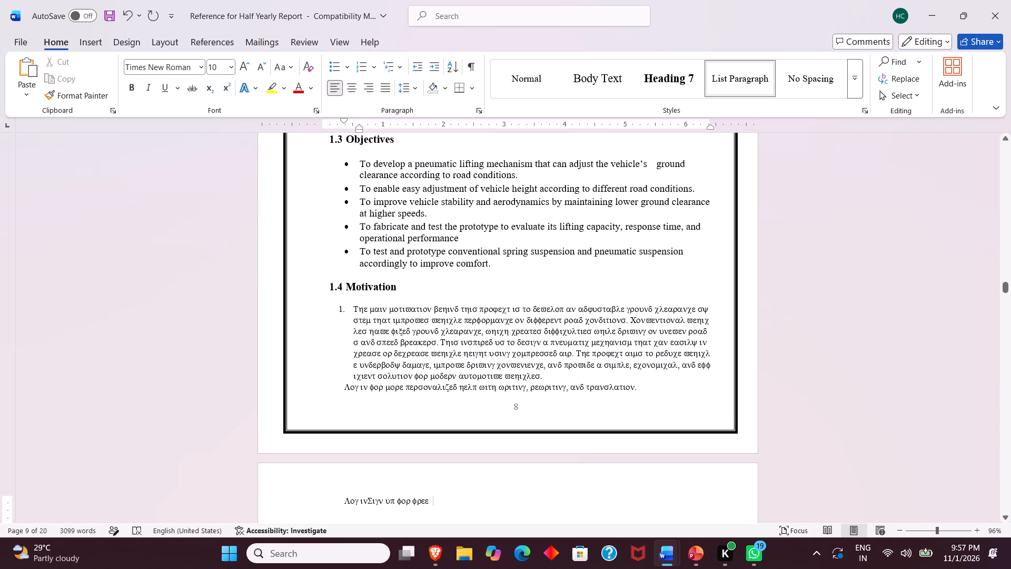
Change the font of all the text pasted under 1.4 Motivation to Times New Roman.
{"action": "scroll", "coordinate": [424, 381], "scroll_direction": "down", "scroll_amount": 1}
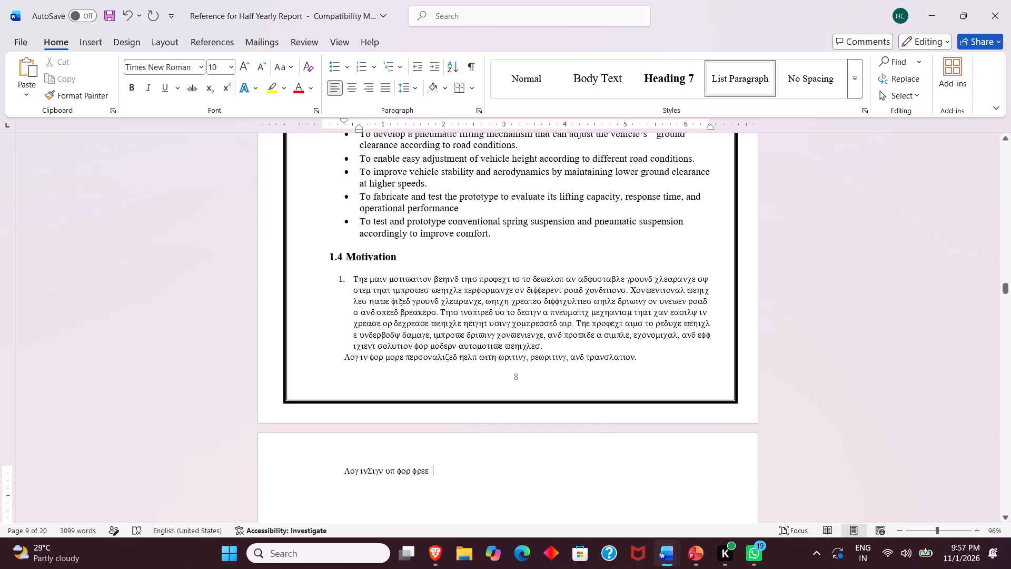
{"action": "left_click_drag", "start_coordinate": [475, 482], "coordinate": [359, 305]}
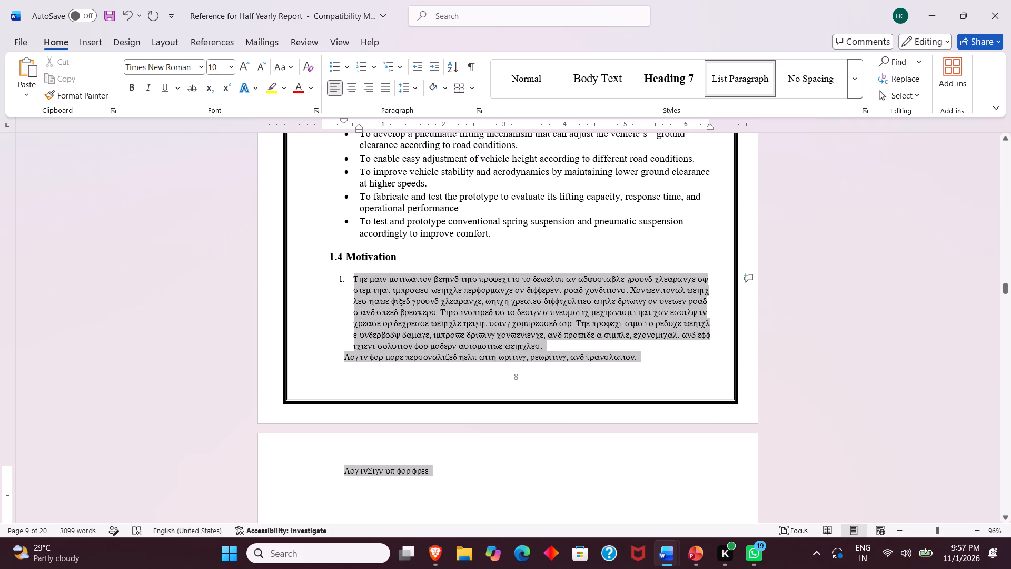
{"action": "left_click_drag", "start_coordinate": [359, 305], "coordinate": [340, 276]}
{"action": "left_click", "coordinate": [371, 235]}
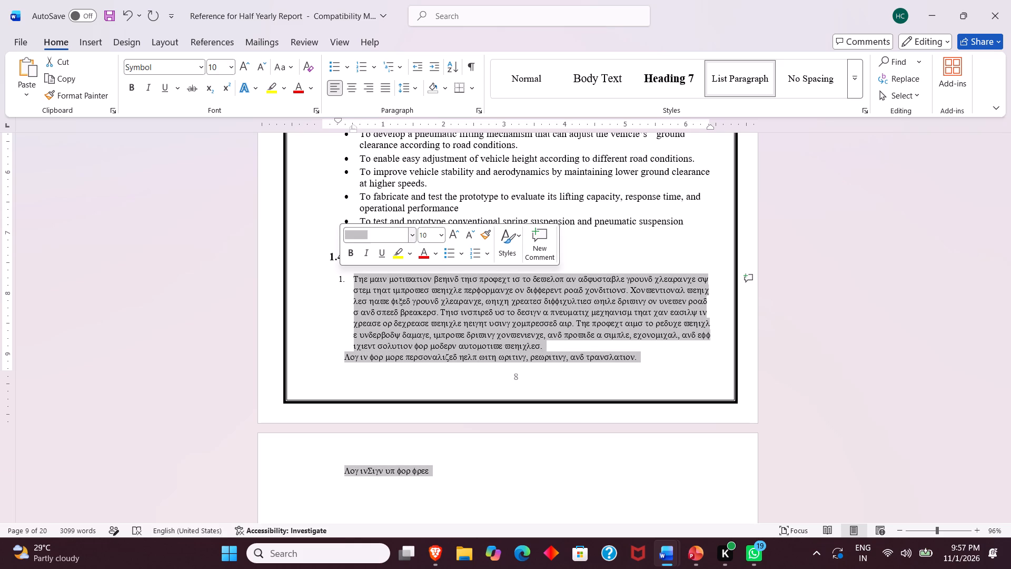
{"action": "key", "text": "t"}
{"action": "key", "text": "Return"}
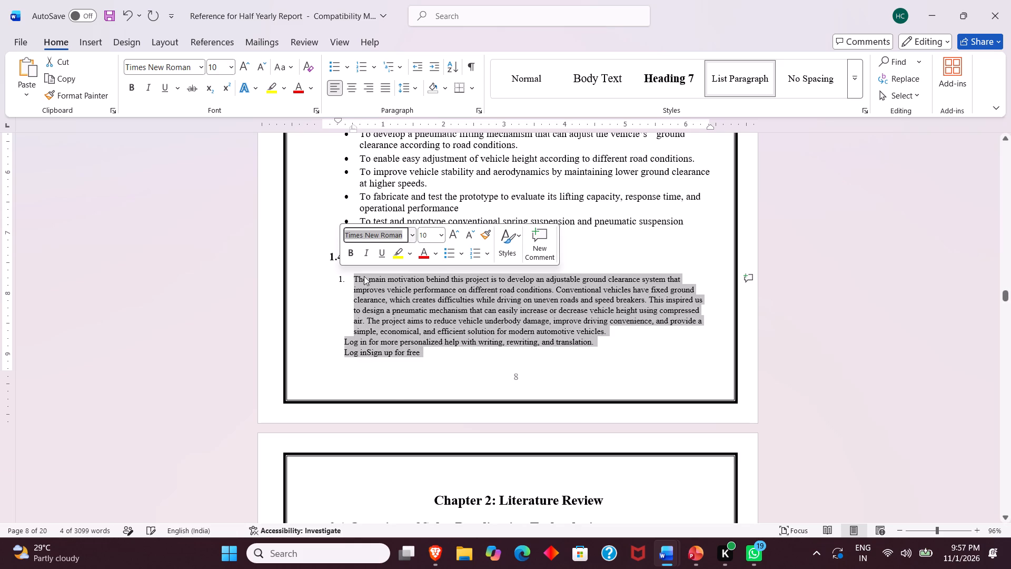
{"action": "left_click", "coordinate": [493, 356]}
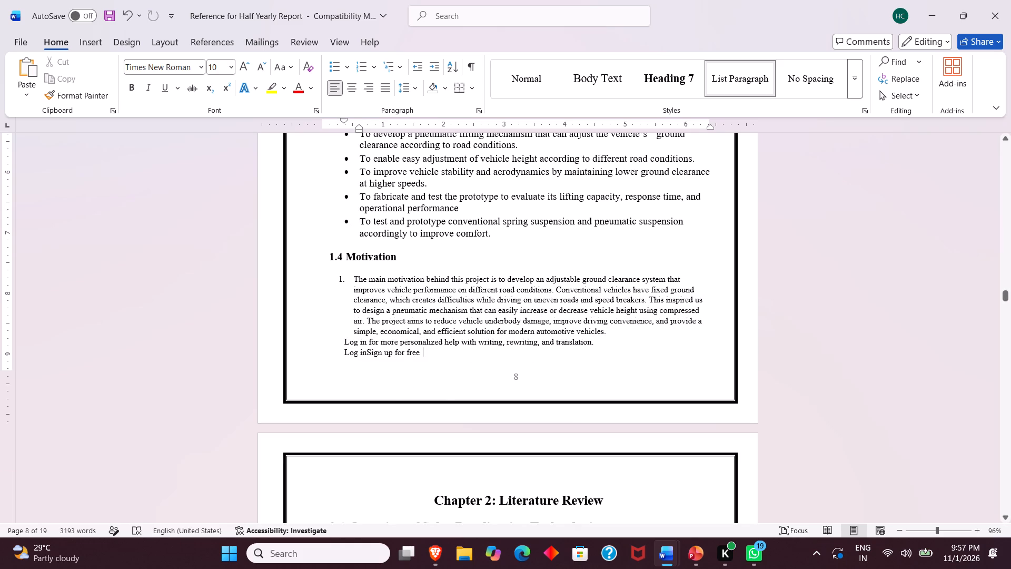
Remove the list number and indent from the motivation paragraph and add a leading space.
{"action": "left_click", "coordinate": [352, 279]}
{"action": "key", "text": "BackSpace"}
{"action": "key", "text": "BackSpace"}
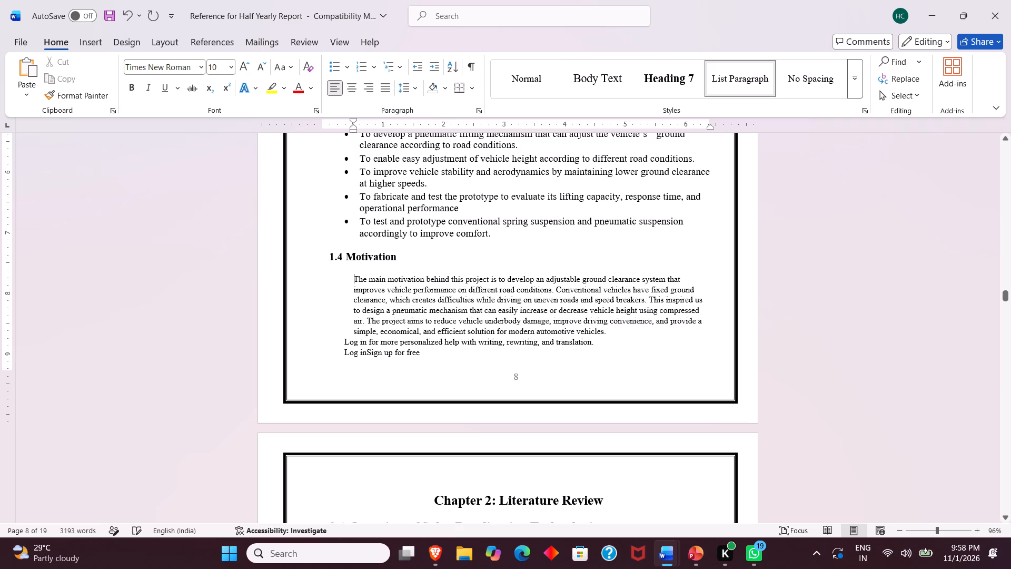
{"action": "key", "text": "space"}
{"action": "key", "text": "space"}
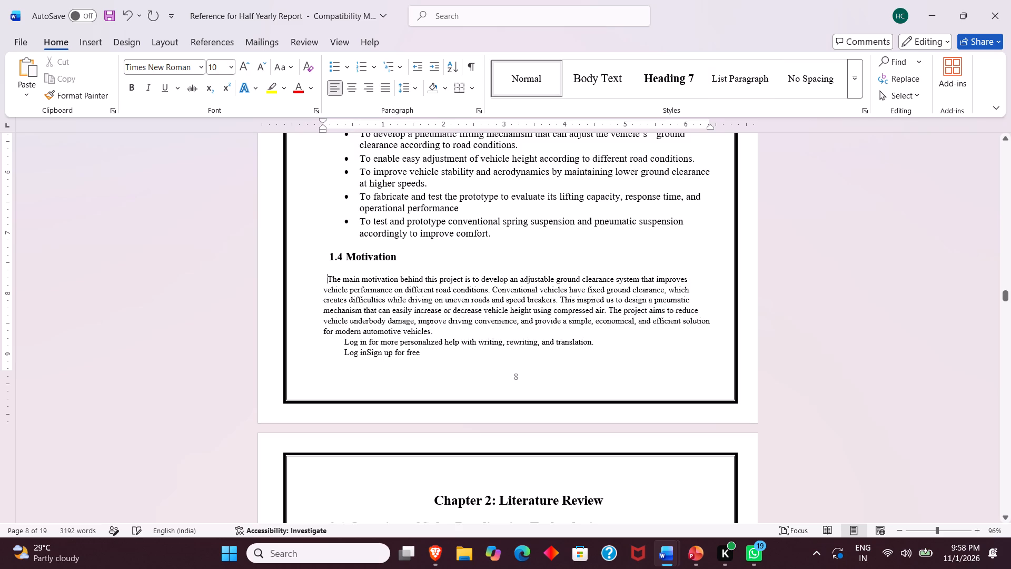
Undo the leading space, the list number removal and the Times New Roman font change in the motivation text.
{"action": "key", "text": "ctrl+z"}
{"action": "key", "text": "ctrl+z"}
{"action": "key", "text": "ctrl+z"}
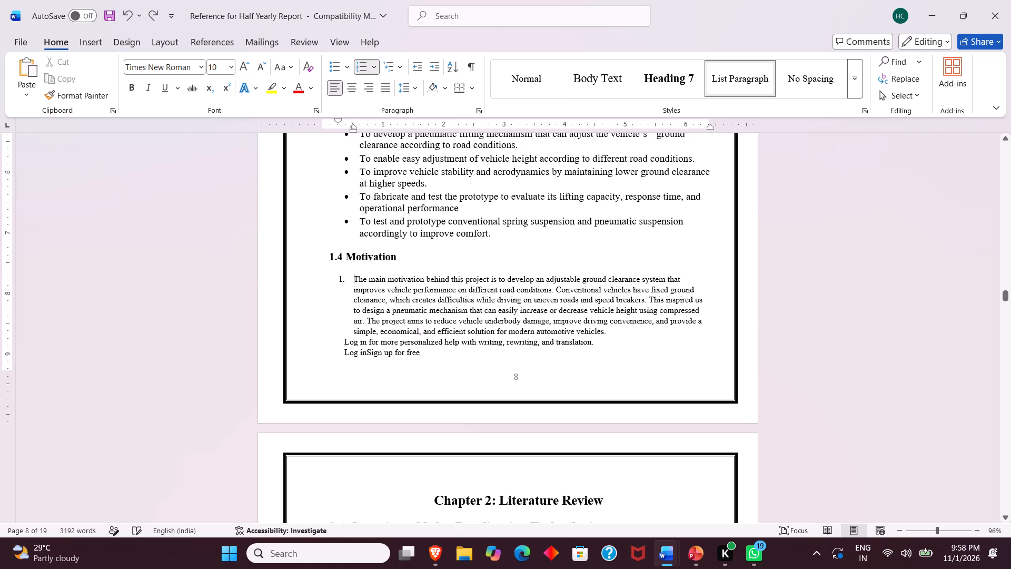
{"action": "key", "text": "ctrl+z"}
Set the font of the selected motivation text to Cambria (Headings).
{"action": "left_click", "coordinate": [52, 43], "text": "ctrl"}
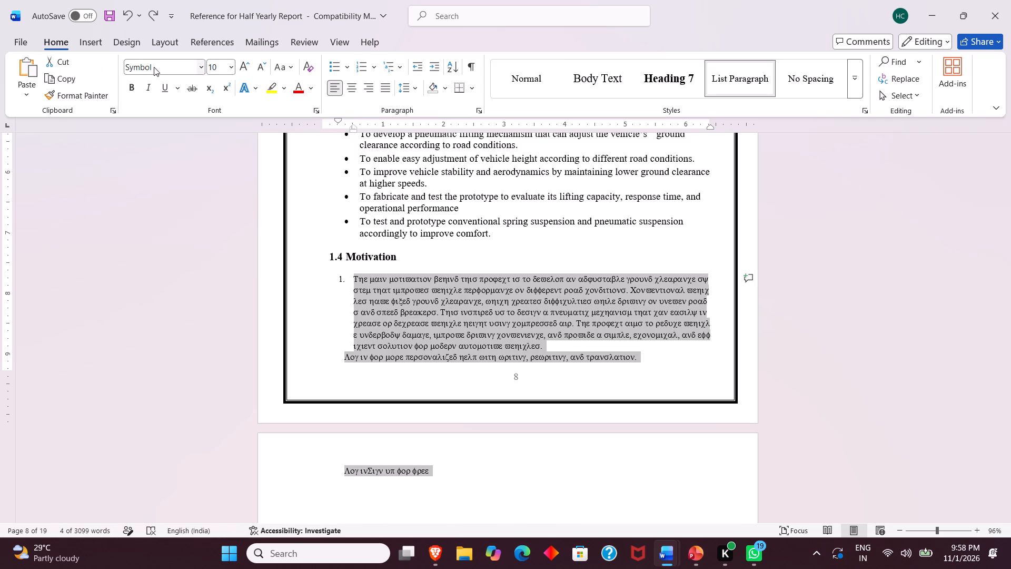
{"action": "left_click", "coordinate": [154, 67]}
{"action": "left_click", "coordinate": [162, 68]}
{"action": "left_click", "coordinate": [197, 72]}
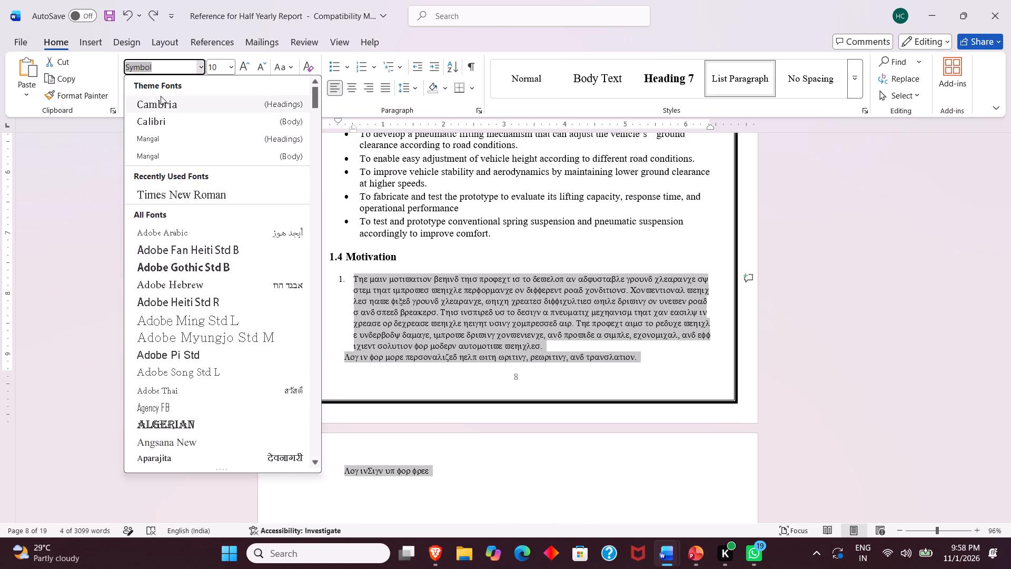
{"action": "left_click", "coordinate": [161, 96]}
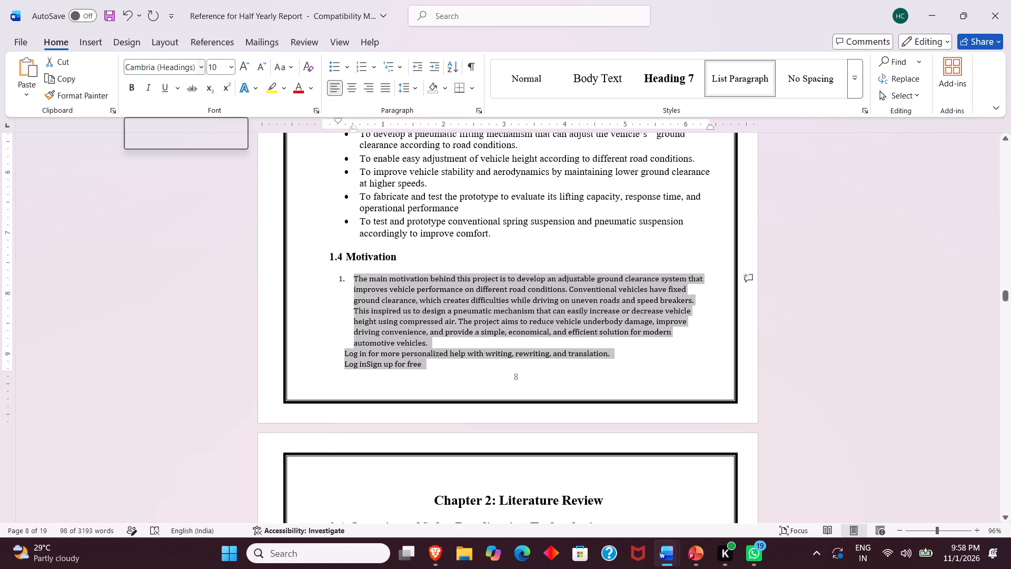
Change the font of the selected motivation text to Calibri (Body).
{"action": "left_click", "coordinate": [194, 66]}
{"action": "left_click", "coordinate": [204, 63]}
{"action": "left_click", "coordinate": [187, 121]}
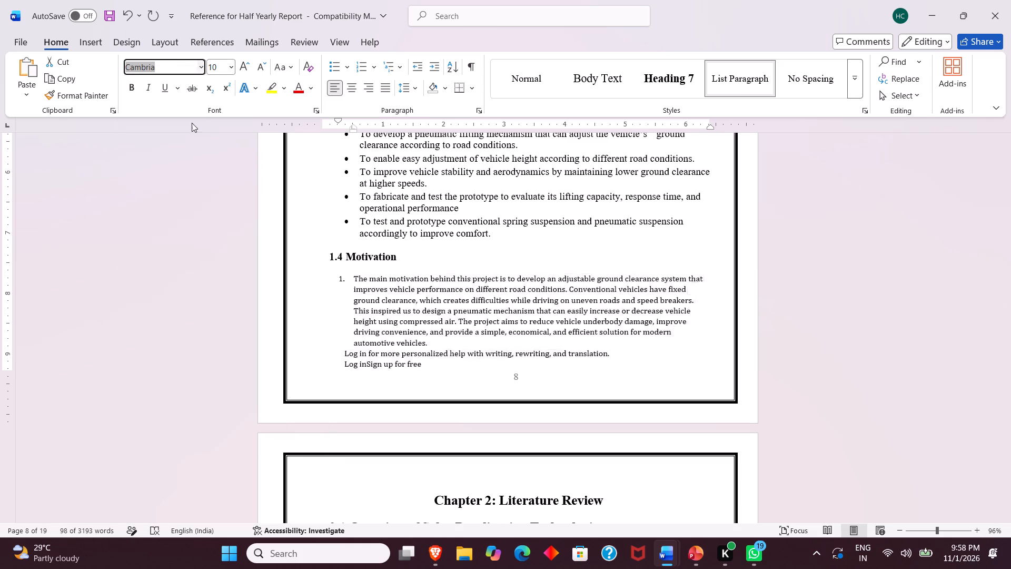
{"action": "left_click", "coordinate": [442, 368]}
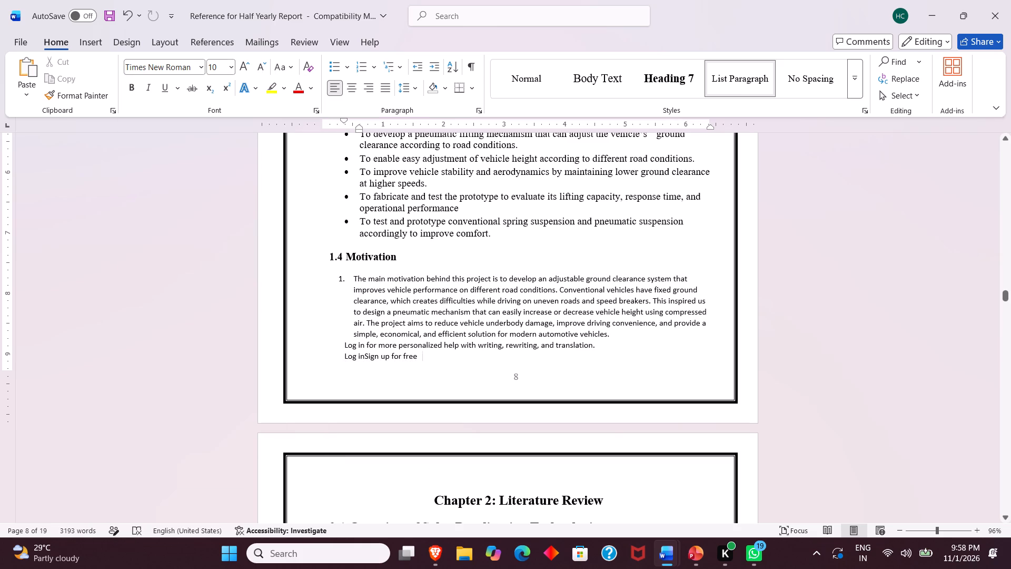
Undo the font changes and the pasting of the motivation text, back to an empty line under 1.4 Motivation.
{"action": "key", "text": "ctrl+z"}
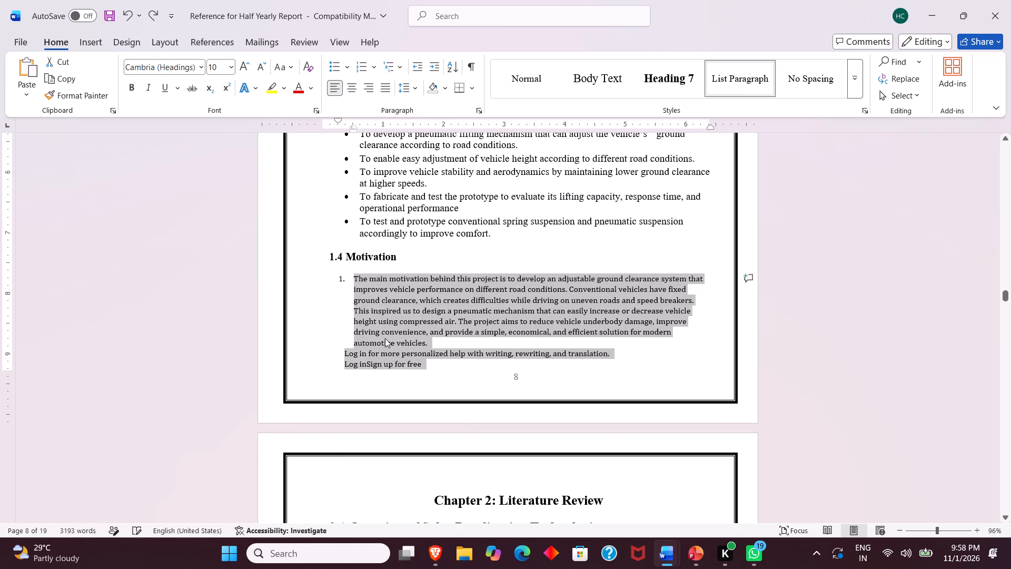
{"action": "key", "text": "ctrl+z"}
{"action": "key", "text": "ctrl+z"}
{"action": "key", "text": "ctrl+z"}
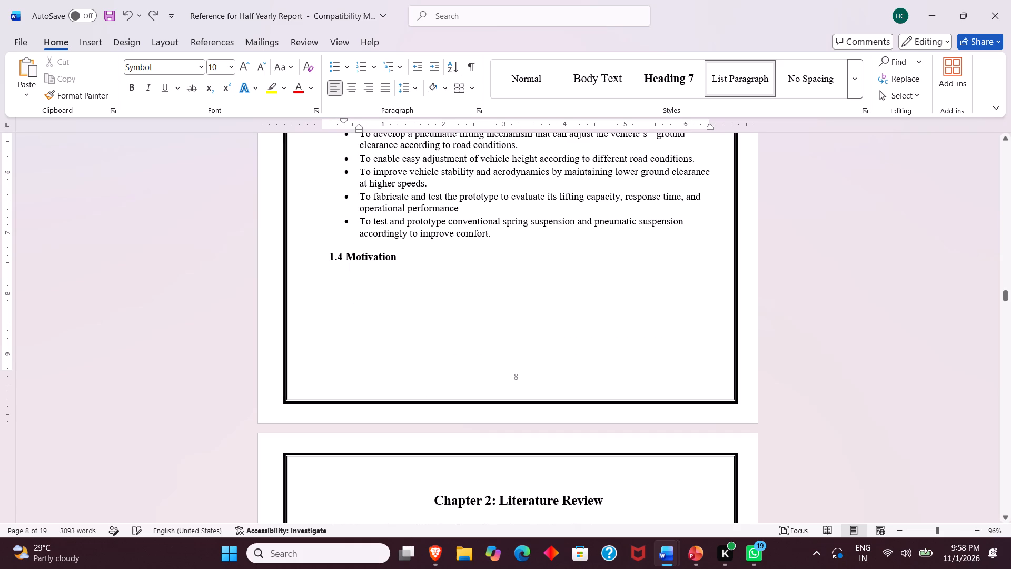
Set the empty line under 1.4 Motivation to Calibri (Body) and paste the copied motivation text there.
{"action": "left_click", "coordinate": [203, 64]}
{"action": "left_click", "coordinate": [185, 119]}
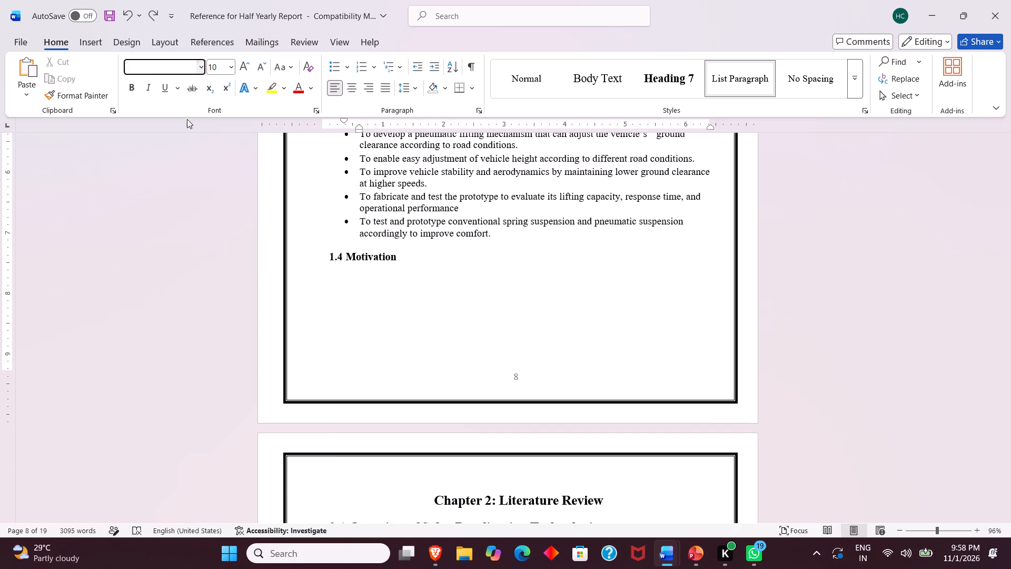
{"action": "left_click", "coordinate": [437, 305]}
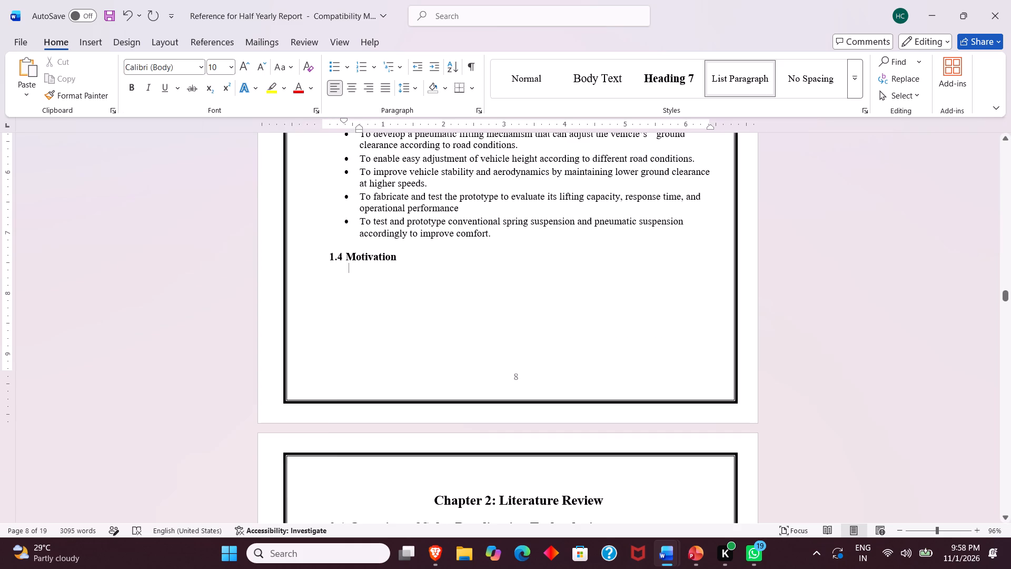
{"action": "key", "text": "ctrl+v"}
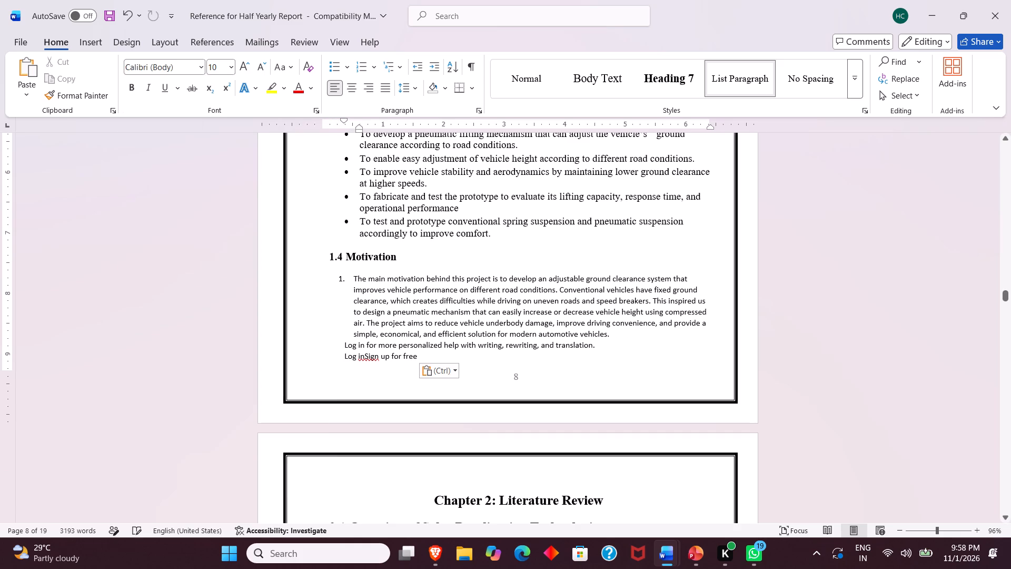
Remove the list number and its indent from the pasted motivation paragraph.
{"action": "left_click", "coordinate": [349, 279]}
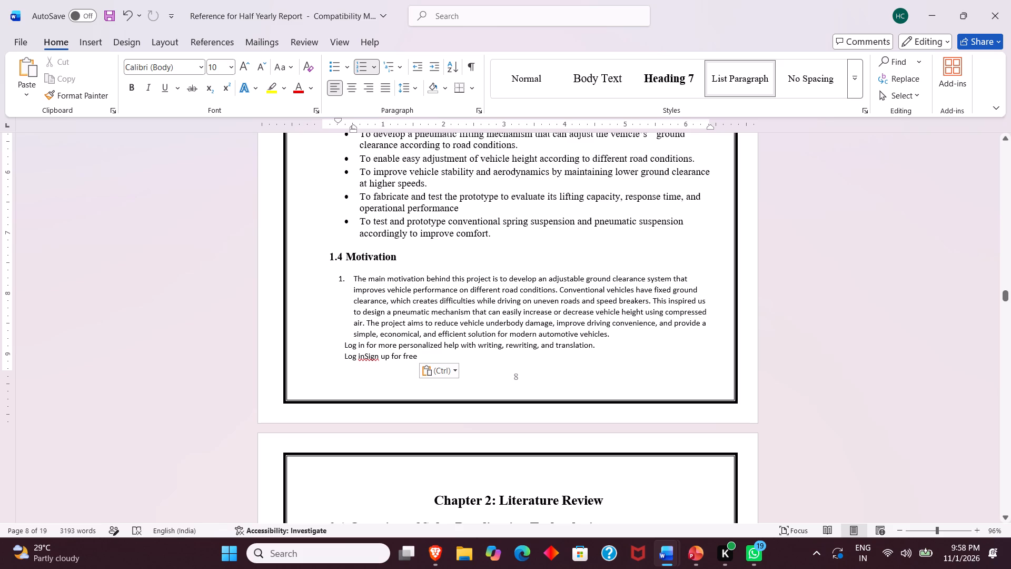
{"action": "key", "text": "BackSpace"}
{"action": "key", "text": "BackSpace"}
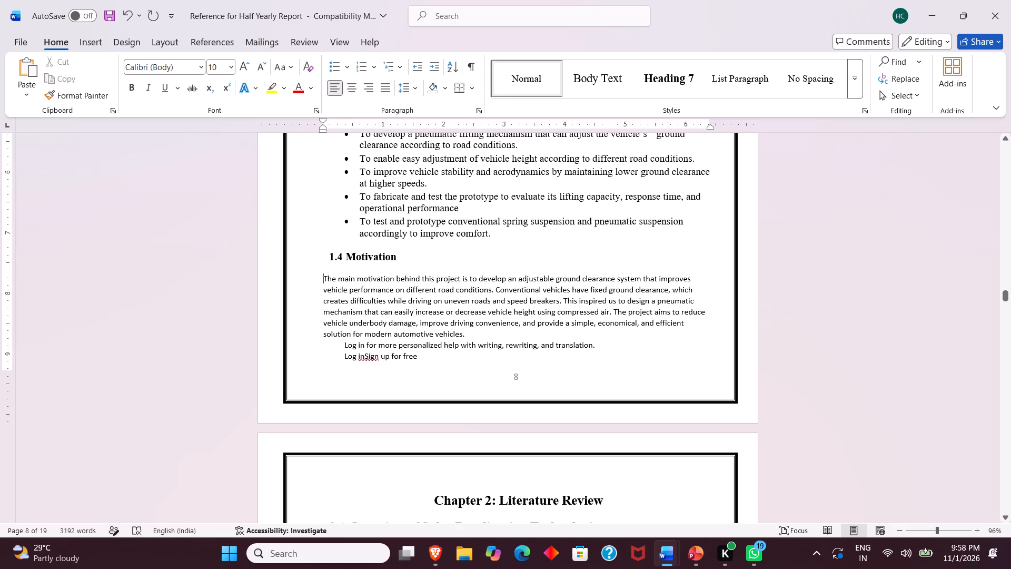
Indent the whole motivation paragraph by about 0.4 inch, roughly in line with the login lines below it.
{"action": "left_click_drag", "start_coordinate": [318, 129], "coordinate": [329, 125]}
{"action": "left_click_drag", "start_coordinate": [329, 125], "coordinate": [332, 126]}
{"action": "left_click_drag", "start_coordinate": [324, 127], "coordinate": [332, 125]}
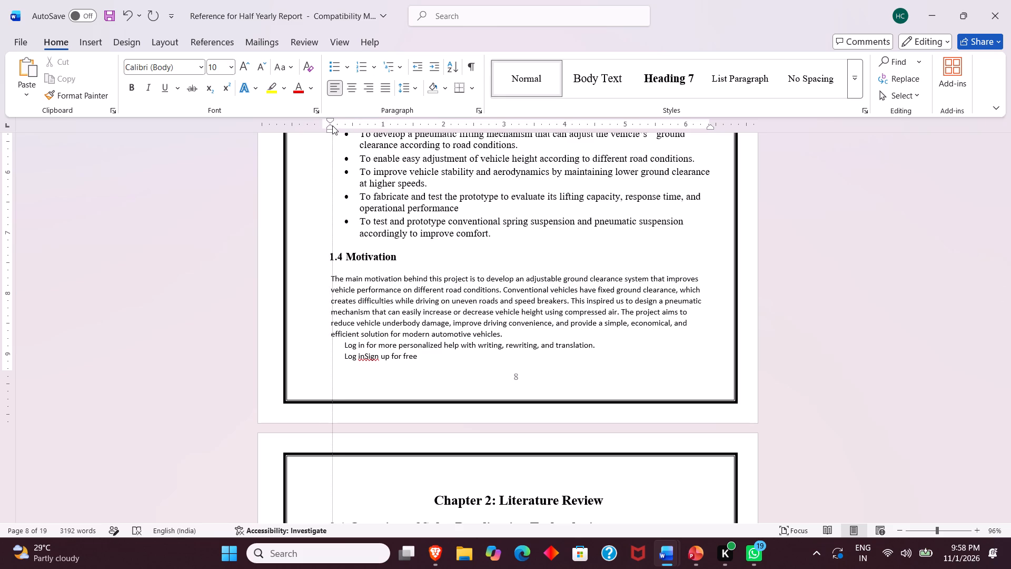
{"action": "left_click_drag", "start_coordinate": [332, 125], "coordinate": [345, 128]}
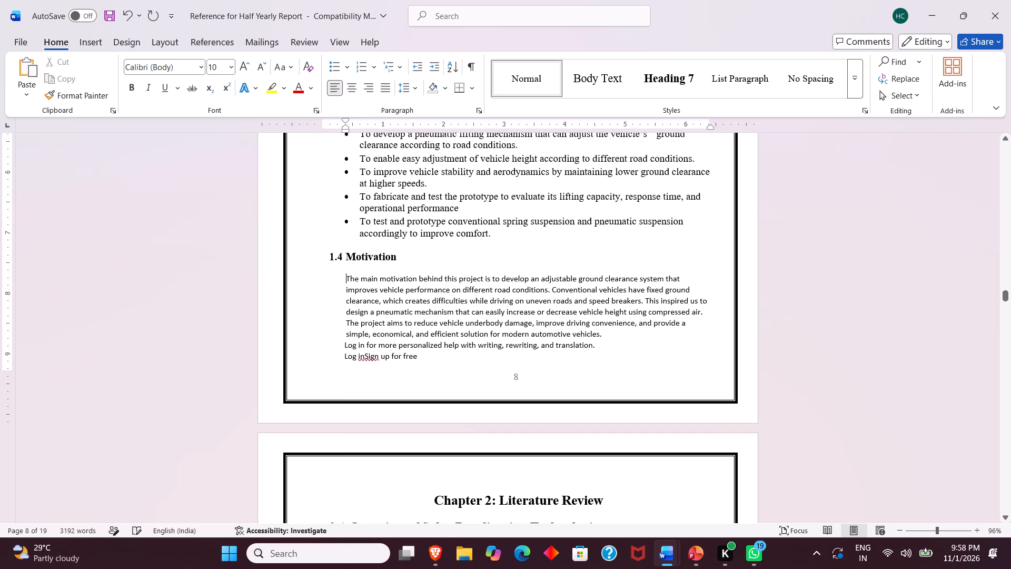
Delete the two leftover website lines about logging in and signing up below the motivation paragraph.
{"action": "left_click", "coordinate": [386, 387]}
{"action": "left_click", "coordinate": [440, 358]}
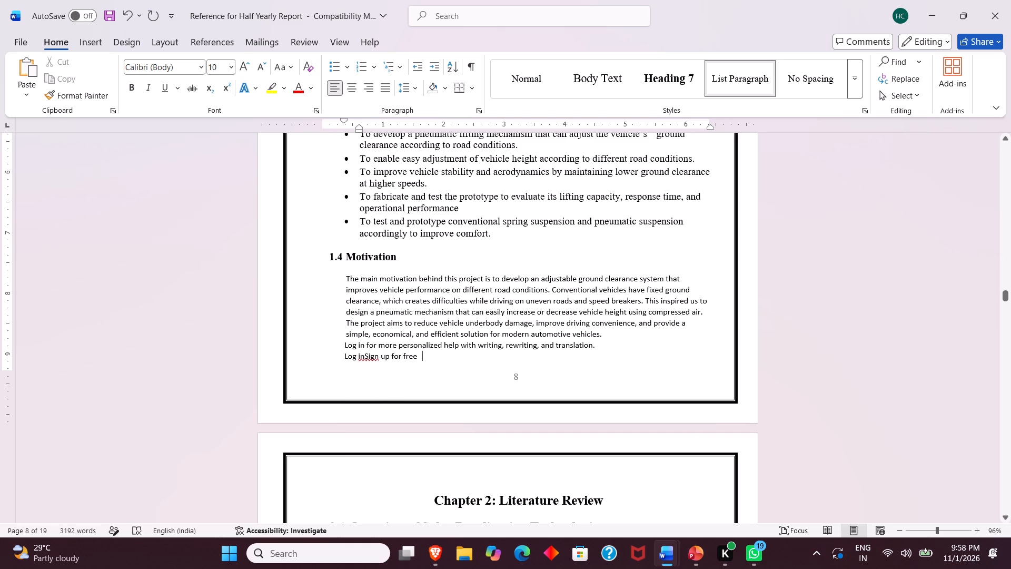
{"action": "left_click_drag", "start_coordinate": [435, 355], "coordinate": [330, 341]}
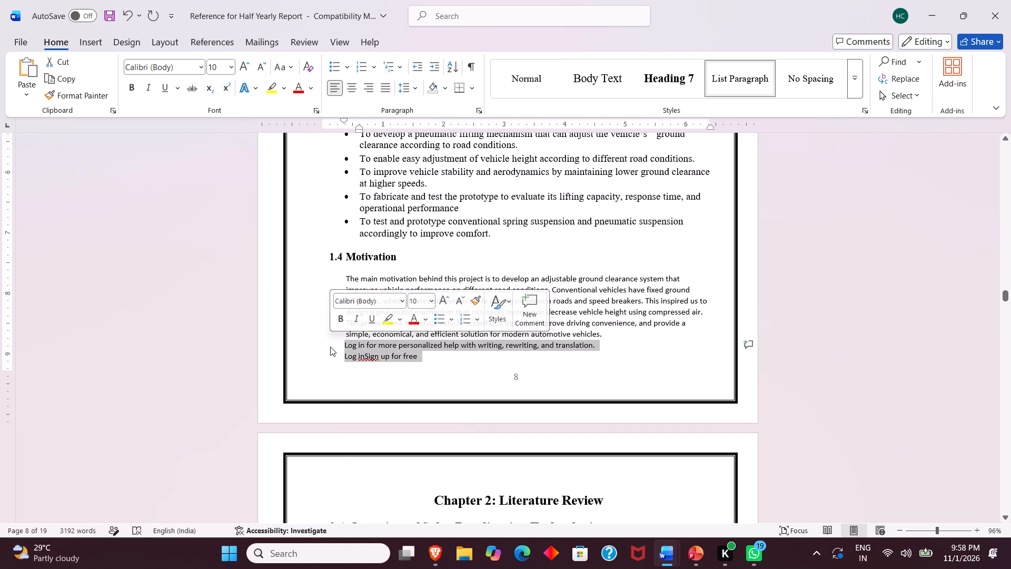
{"action": "key", "text": "BackSpace"}
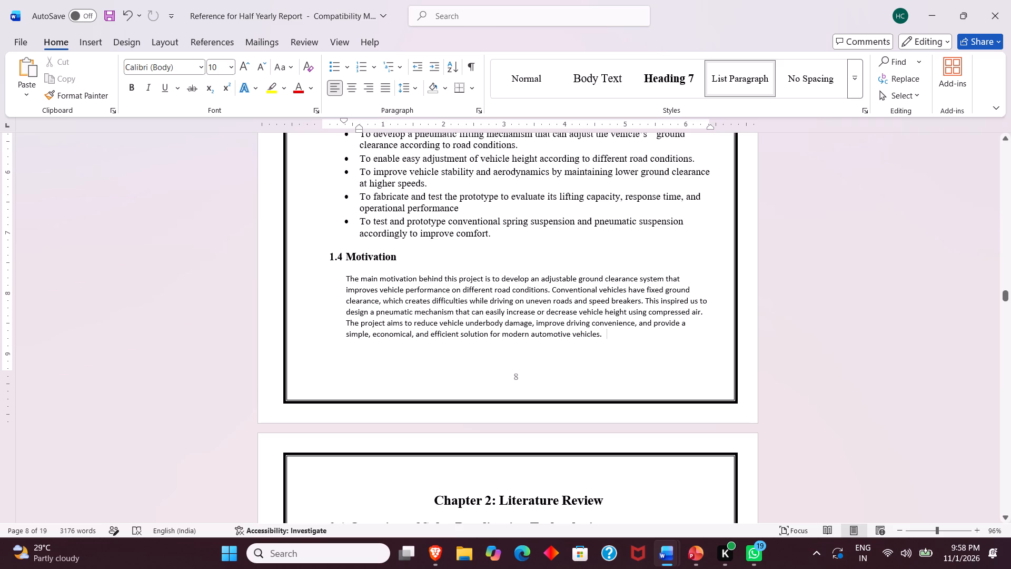
Format the motivation paragraph in Times New Roman at size 12.
{"action": "left_click_drag", "start_coordinate": [488, 243], "coordinate": [428, 224]}
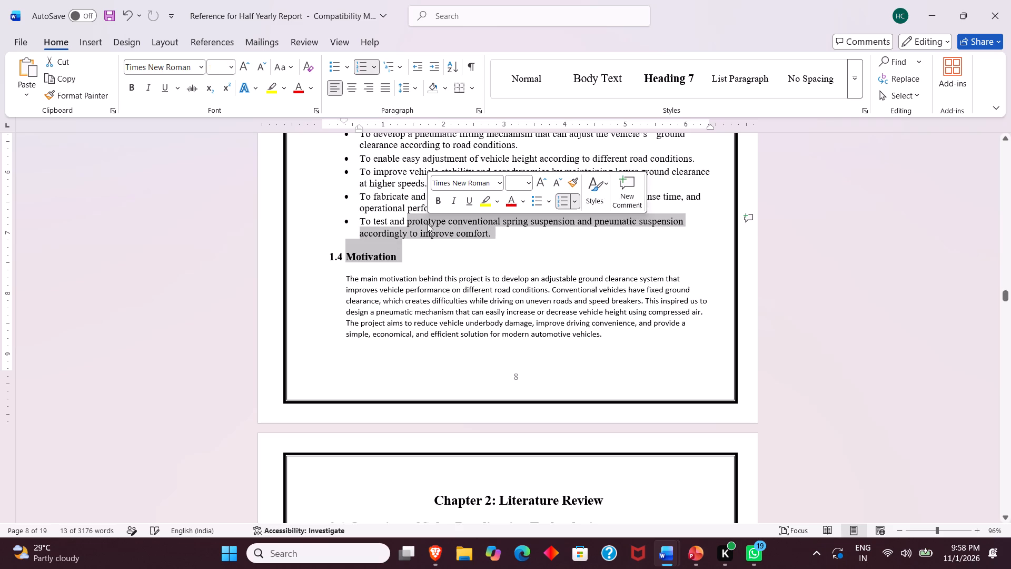
{"action": "left_click", "coordinate": [452, 240]}
{"action": "double_click", "coordinate": [453, 218]}
{"action": "left_click_drag", "start_coordinate": [609, 333], "coordinate": [578, 331]}
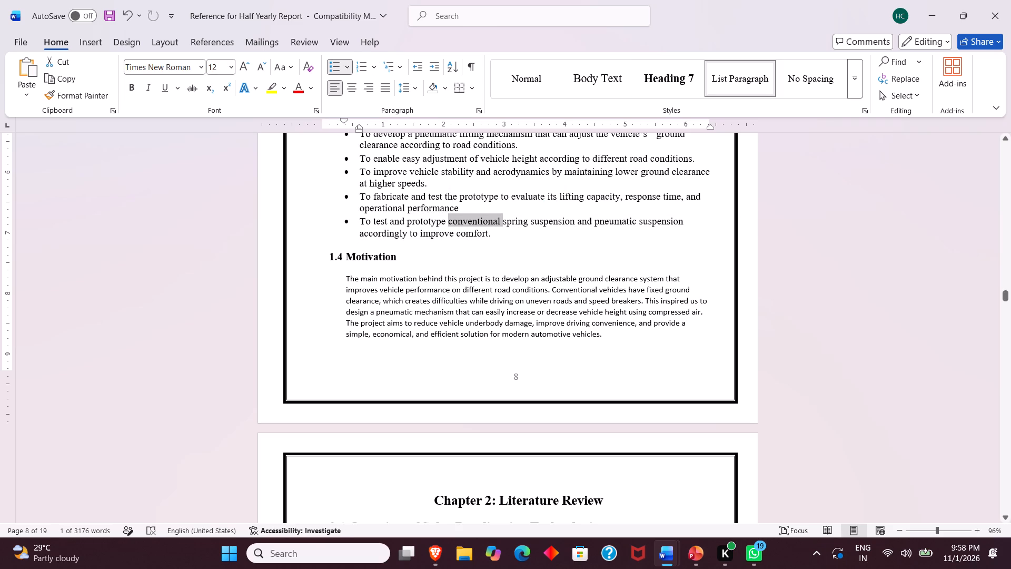
{"action": "left_click_drag", "start_coordinate": [578, 331], "coordinate": [353, 280]}
{"action": "left_click", "coordinate": [412, 238]}
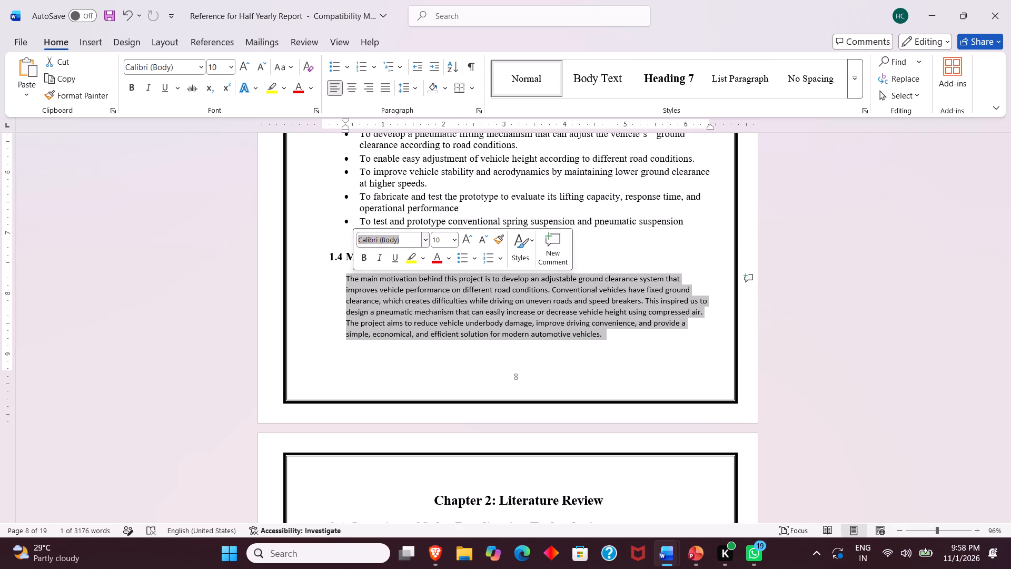
{"action": "key", "text": "t"}
{"action": "key", "text": "Return"}
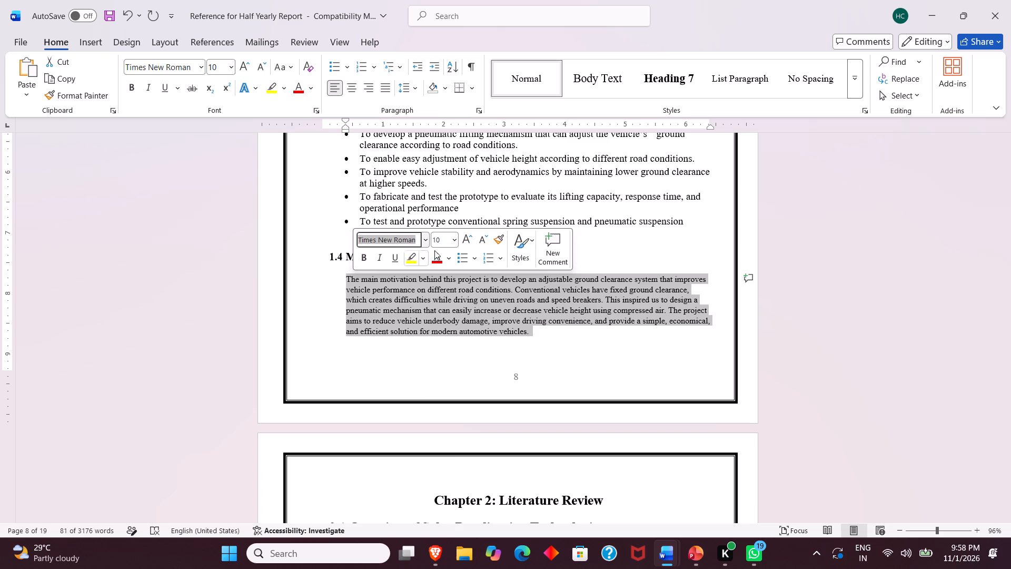
{"action": "left_click", "coordinate": [452, 245]}
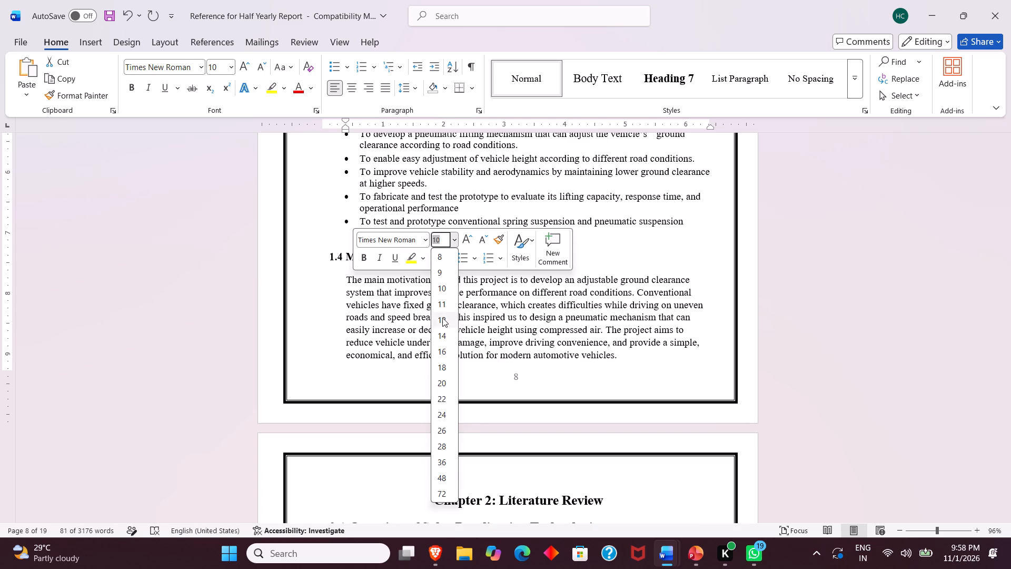
{"action": "left_click", "coordinate": [442, 318]}
{"action": "left_click", "coordinate": [319, 331]}
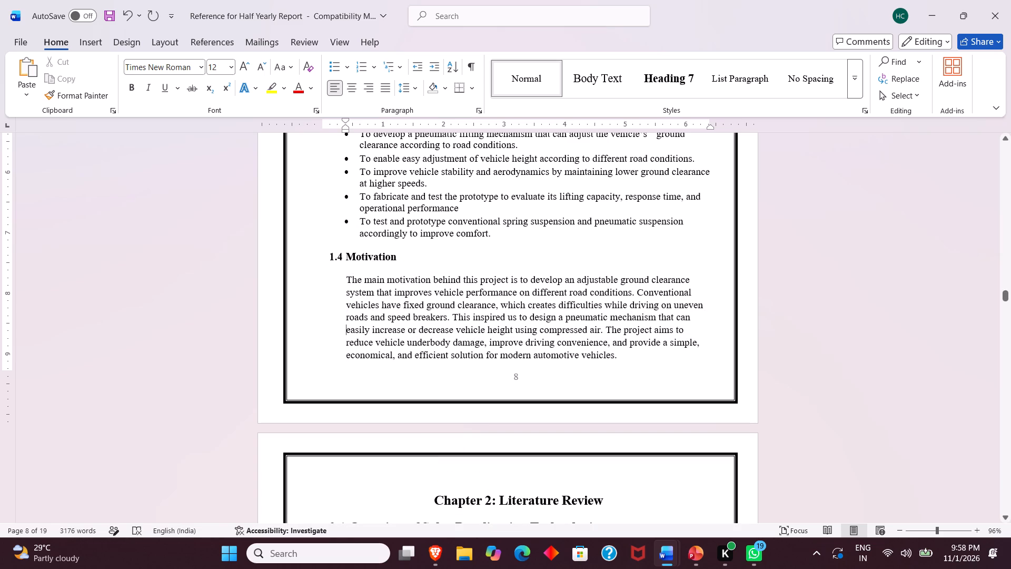
Copy the title and paragraph of section 2.1 Overview of Solar Desalination Technologies in Chapter 2.
{"action": "scroll", "coordinate": [345, 370], "scroll_direction": "down", "scroll_amount": 11}
{"action": "scroll", "coordinate": [388, 380], "scroll_direction": "up", "scroll_amount": 1}
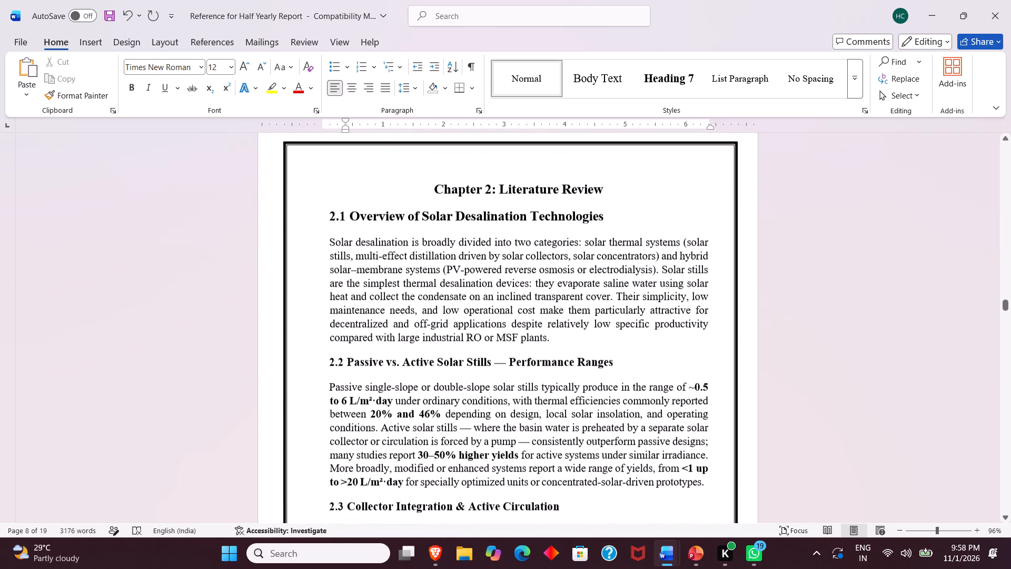
{"action": "left_click_drag", "start_coordinate": [311, 266], "coordinate": [345, 243]}
{"action": "left_click", "coordinate": [367, 269]}
{"action": "left_click_drag", "start_coordinate": [351, 226], "coordinate": [363, 236]}
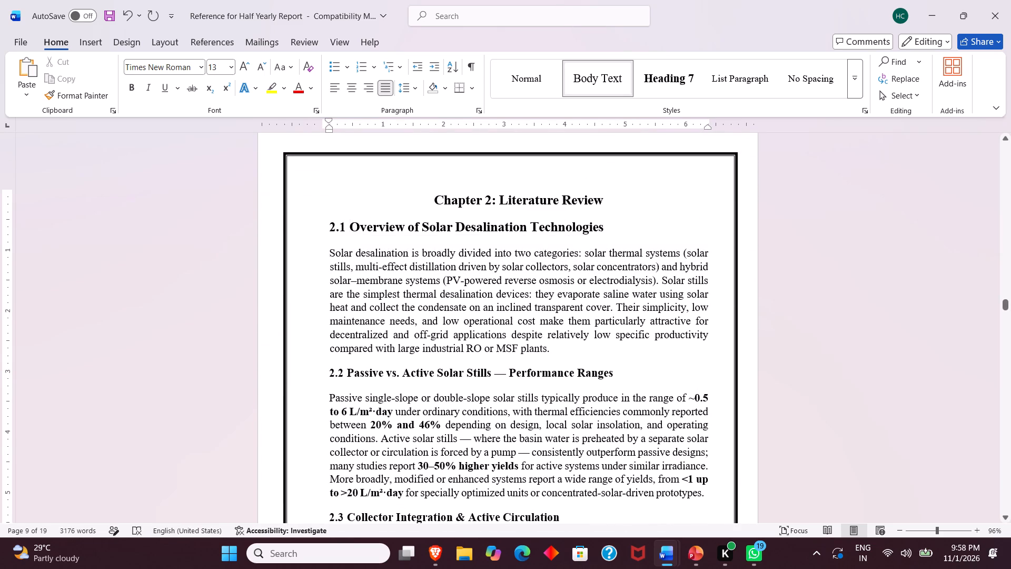
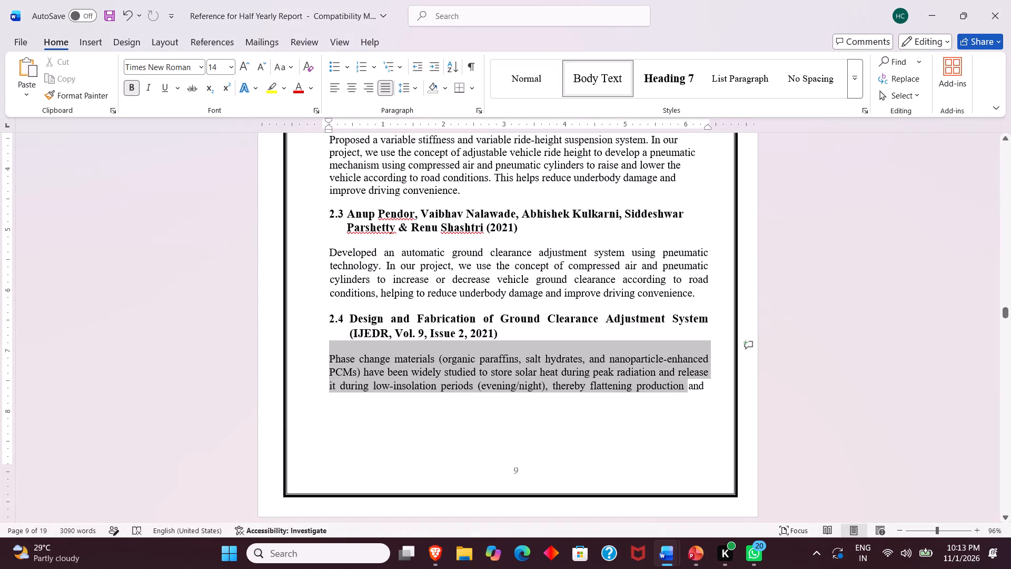
{"action": "left_click_drag", "start_coordinate": [677, 380], "coordinate": [704, 384]}
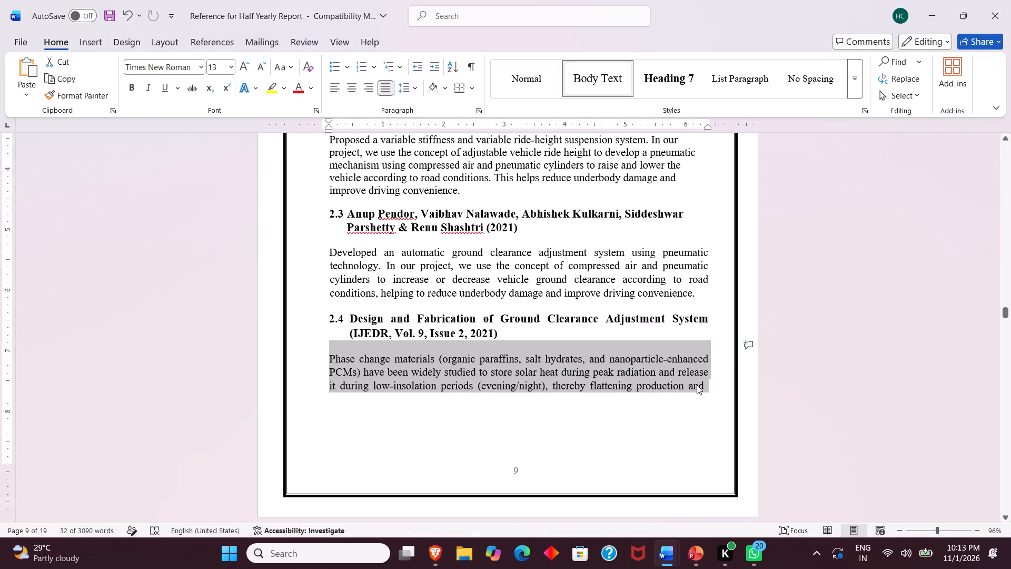
{"action": "key", "text": "BackSpace"}
{"action": "scroll", "coordinate": [516, 420], "scroll_direction": "down", "scroll_amount": 3}
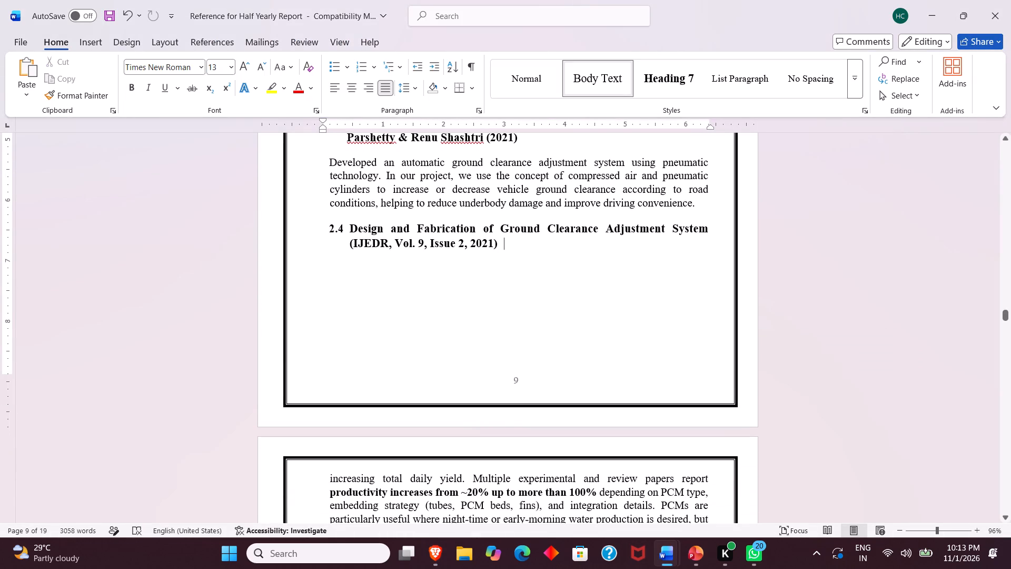
{"action": "key", "text": "Return"}
{"action": "key", "text": "ctrl+v"}
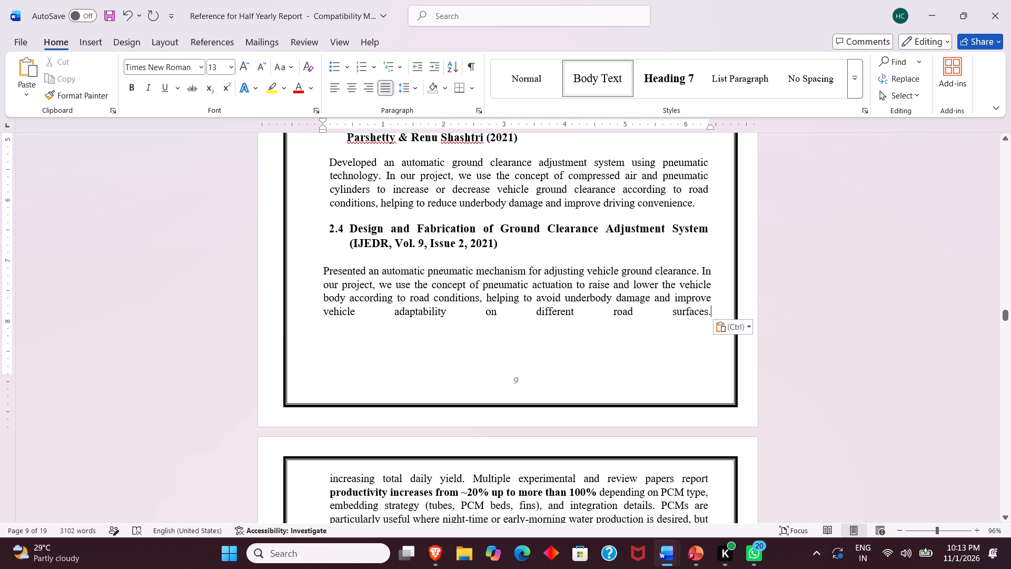
Insert extra spaces before "surfaces." at the end of the 2.4 paragraph to push the word onto its own line.
{"action": "left_click_drag", "start_coordinate": [668, 315], "coordinate": [674, 315]}
{"action": "key", "text": "BackSpace"}
{"action": "key", "text": "space"}
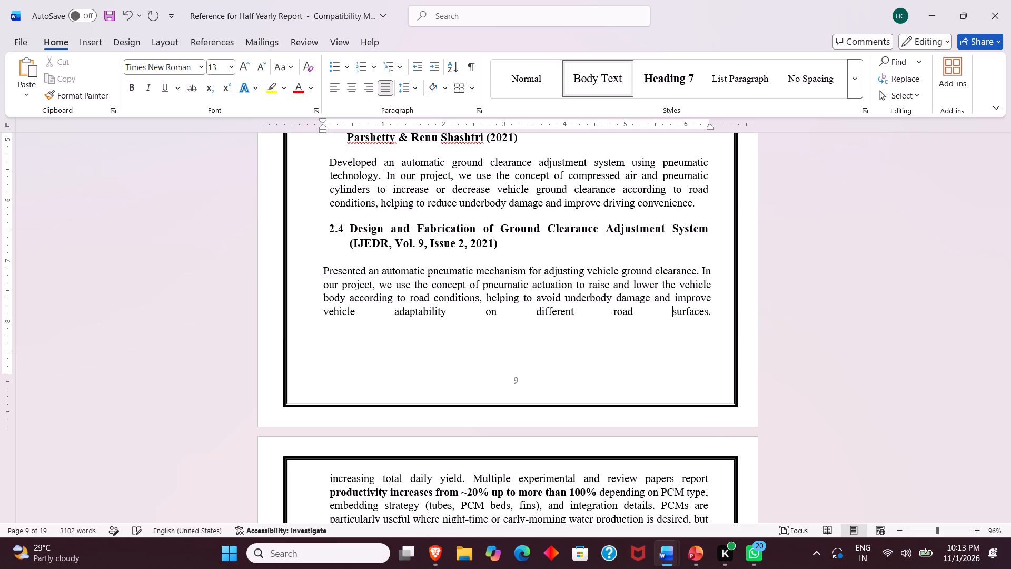
{"action": "key", "text": "space"}
{"action": "key", "text": "space"}
{"action": "key", "text": "space"}
{"action": "key", "text": "space"}
{"action": "key", "text": "space"}
{"action": "key", "text": "space"}
{"action": "key", "text": "space"}
{"action": "key", "text": "space"}
{"action": "key", "text": "space"}
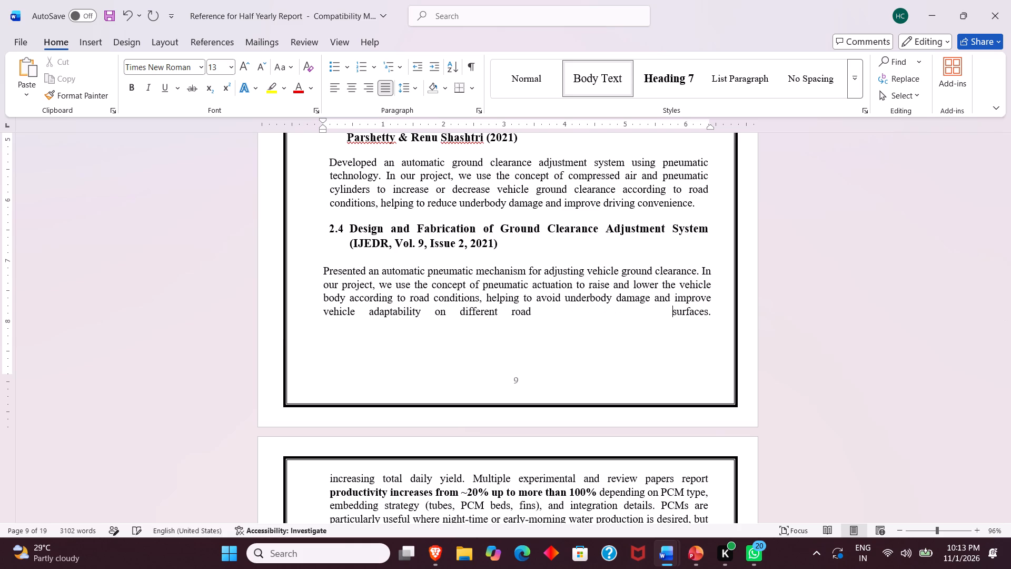
{"action": "key", "text": "space"}
{"action": "key", "text": "space"}
{"action": "key", "text": "space"}
{"action": "key", "text": "space"}
{"action": "key", "text": "space"}
{"action": "key", "text": "space"}
{"action": "key", "text": "space"}
{"action": "key", "text": "space"}
{"action": "key", "text": "space"}
{"action": "key", "text": "space"}
{"action": "key", "text": "space"}
{"action": "key", "text": "space"}
{"action": "key", "text": "space"}
{"action": "key", "text": "space"}
{"action": "key", "text": "space"}
{"action": "key", "text": "space"}
{"action": "key", "text": "space"}
{"action": "key", "text": "space"}
{"action": "key", "text": "space"}
{"action": "key", "text": "space"}
{"action": "key", "text": "space"}
{"action": "key", "text": "space"}
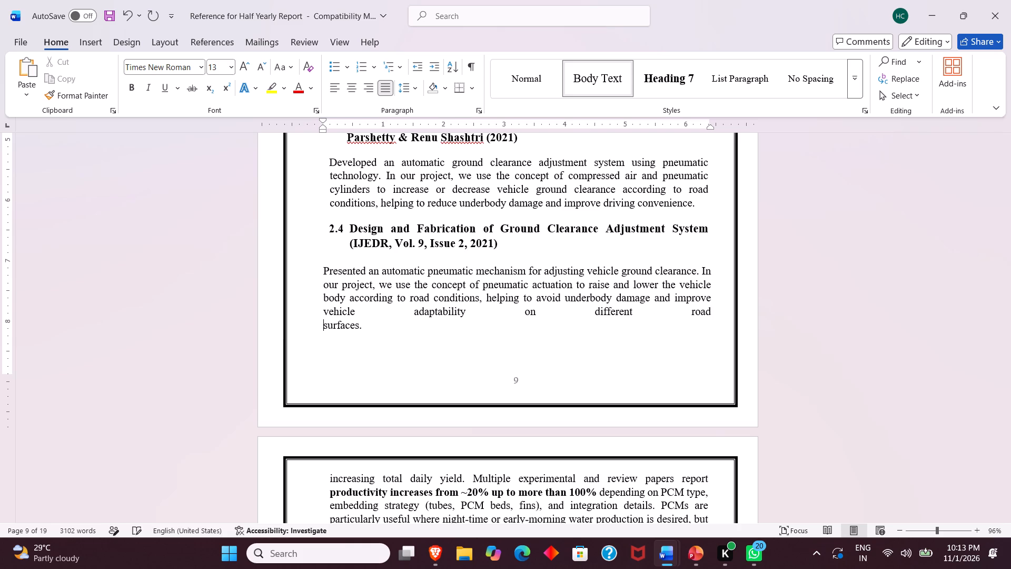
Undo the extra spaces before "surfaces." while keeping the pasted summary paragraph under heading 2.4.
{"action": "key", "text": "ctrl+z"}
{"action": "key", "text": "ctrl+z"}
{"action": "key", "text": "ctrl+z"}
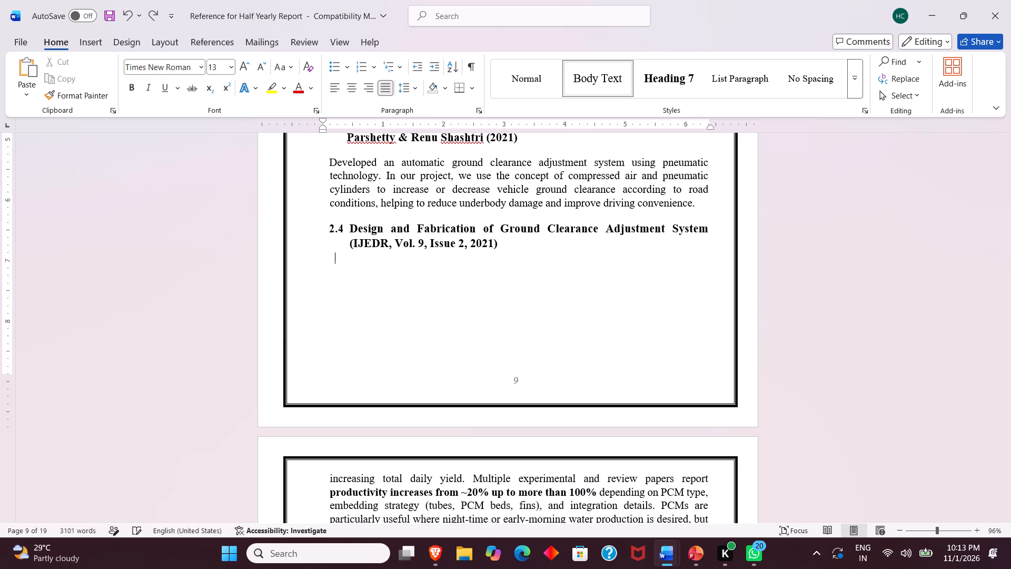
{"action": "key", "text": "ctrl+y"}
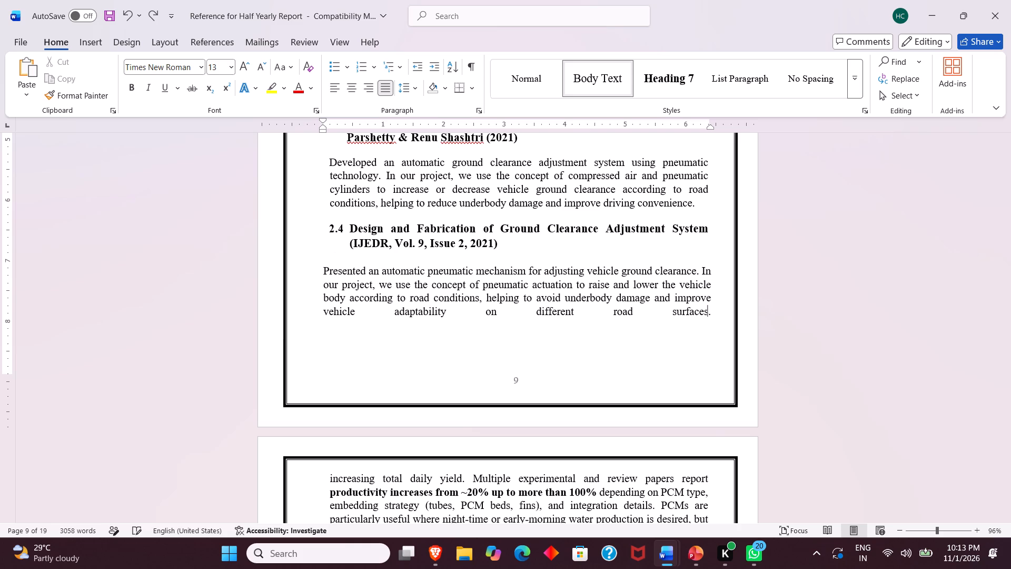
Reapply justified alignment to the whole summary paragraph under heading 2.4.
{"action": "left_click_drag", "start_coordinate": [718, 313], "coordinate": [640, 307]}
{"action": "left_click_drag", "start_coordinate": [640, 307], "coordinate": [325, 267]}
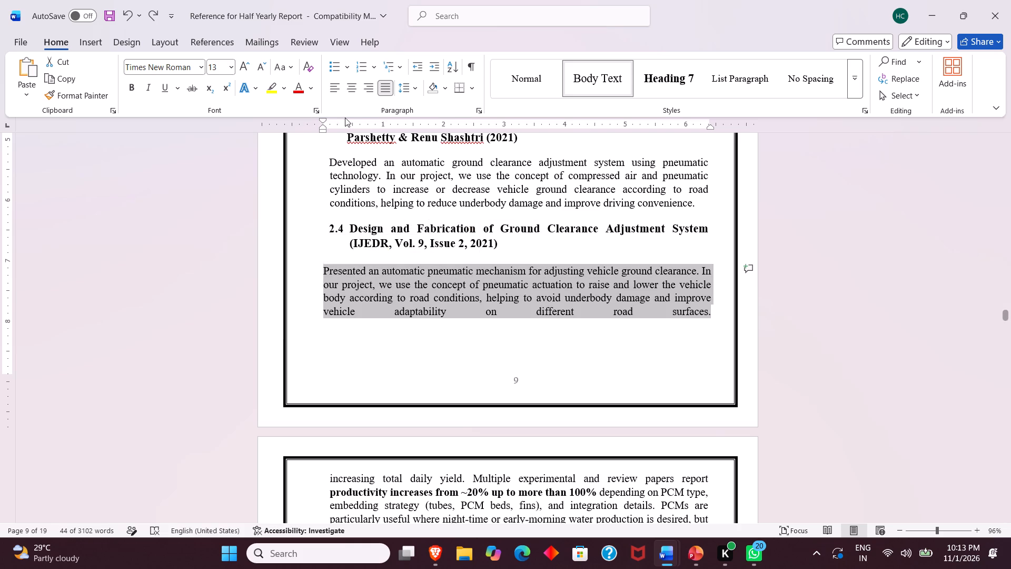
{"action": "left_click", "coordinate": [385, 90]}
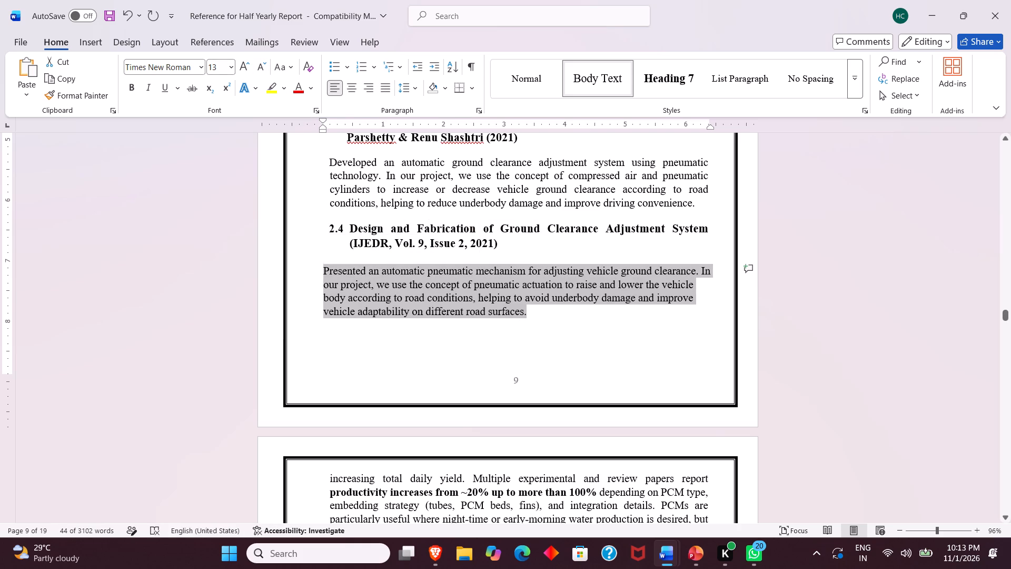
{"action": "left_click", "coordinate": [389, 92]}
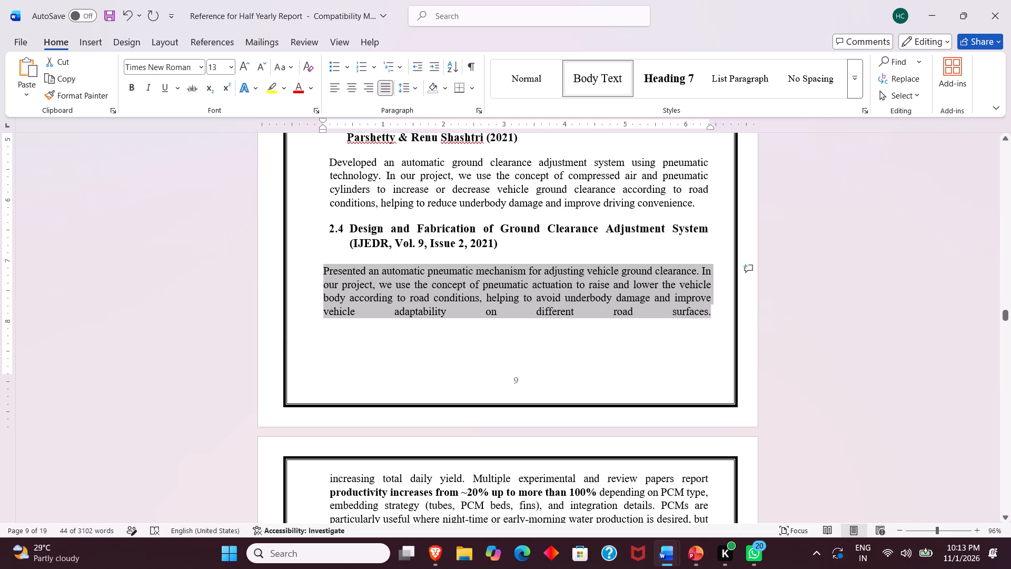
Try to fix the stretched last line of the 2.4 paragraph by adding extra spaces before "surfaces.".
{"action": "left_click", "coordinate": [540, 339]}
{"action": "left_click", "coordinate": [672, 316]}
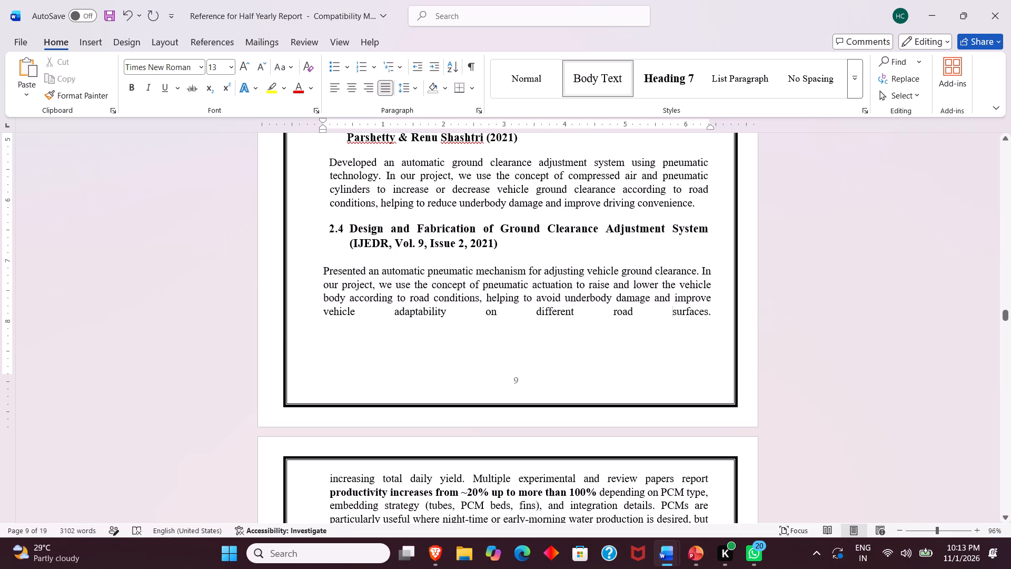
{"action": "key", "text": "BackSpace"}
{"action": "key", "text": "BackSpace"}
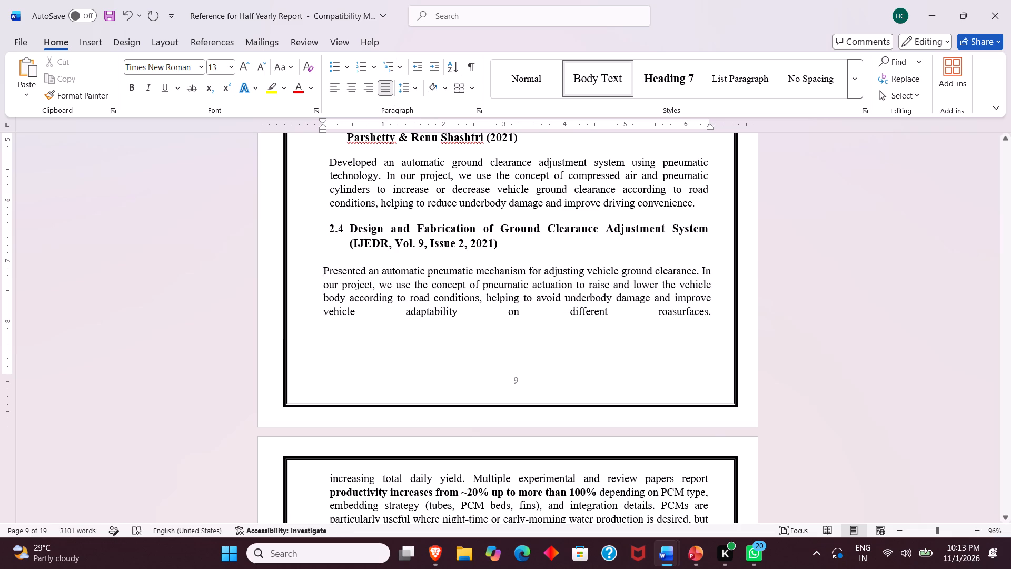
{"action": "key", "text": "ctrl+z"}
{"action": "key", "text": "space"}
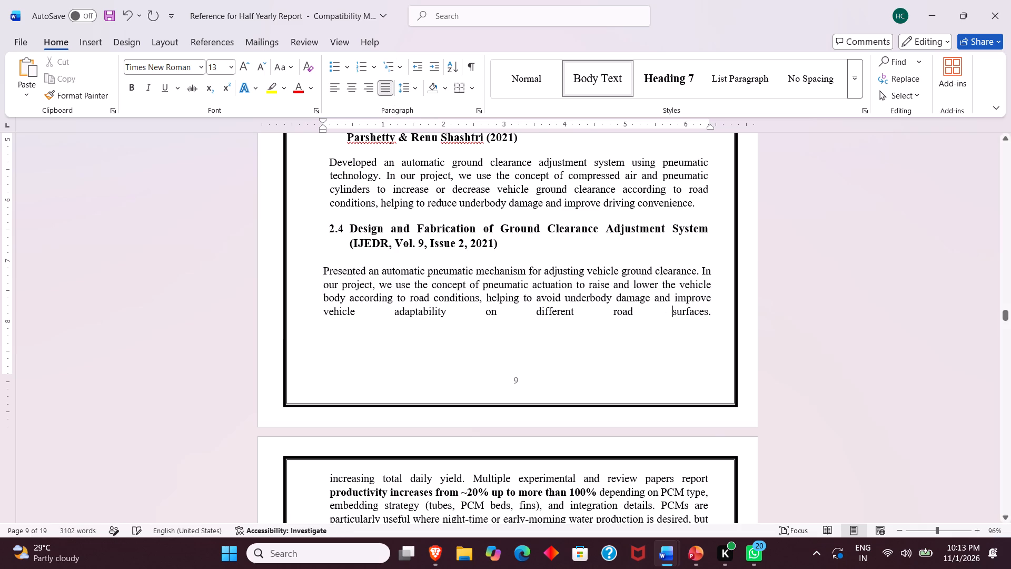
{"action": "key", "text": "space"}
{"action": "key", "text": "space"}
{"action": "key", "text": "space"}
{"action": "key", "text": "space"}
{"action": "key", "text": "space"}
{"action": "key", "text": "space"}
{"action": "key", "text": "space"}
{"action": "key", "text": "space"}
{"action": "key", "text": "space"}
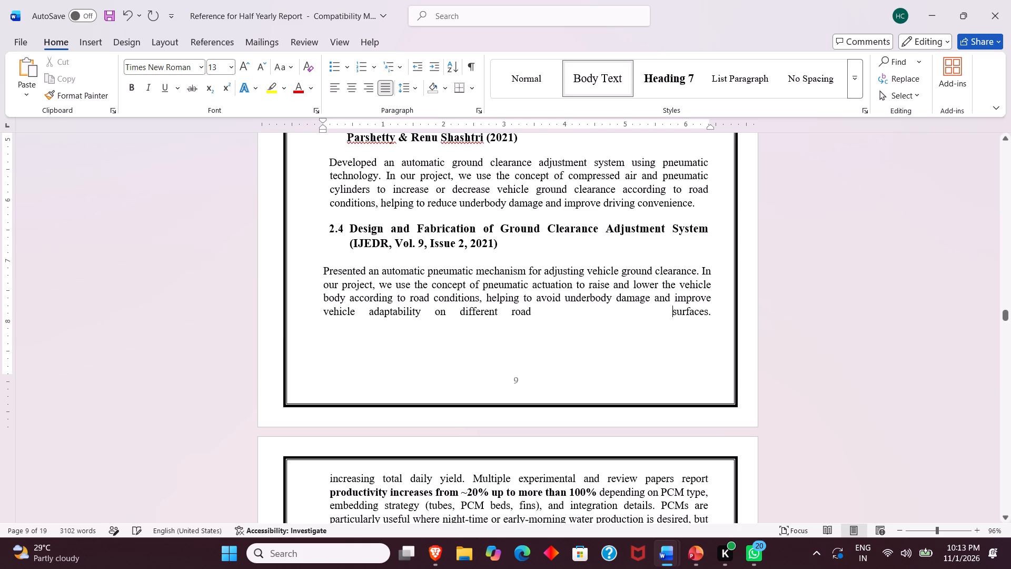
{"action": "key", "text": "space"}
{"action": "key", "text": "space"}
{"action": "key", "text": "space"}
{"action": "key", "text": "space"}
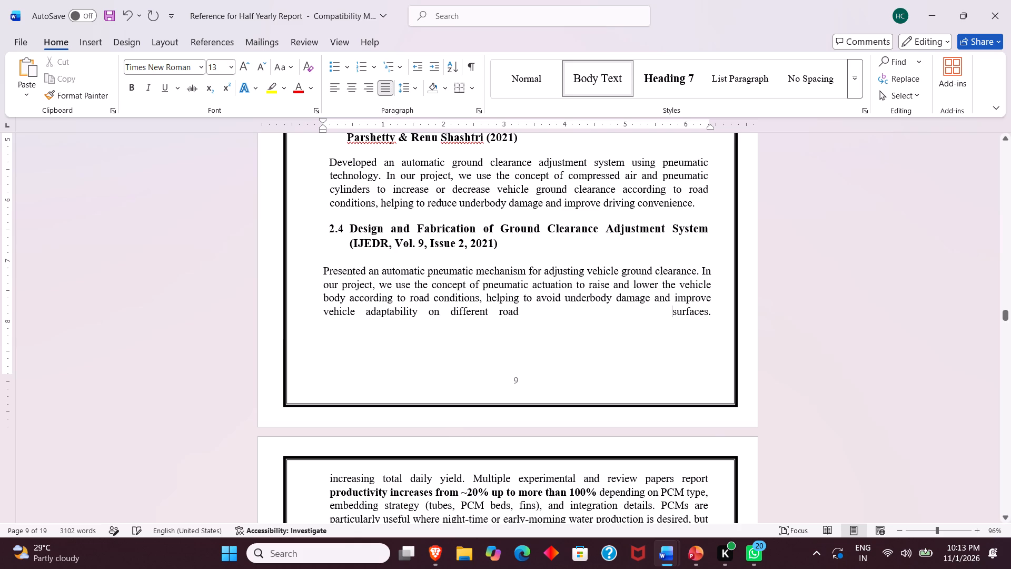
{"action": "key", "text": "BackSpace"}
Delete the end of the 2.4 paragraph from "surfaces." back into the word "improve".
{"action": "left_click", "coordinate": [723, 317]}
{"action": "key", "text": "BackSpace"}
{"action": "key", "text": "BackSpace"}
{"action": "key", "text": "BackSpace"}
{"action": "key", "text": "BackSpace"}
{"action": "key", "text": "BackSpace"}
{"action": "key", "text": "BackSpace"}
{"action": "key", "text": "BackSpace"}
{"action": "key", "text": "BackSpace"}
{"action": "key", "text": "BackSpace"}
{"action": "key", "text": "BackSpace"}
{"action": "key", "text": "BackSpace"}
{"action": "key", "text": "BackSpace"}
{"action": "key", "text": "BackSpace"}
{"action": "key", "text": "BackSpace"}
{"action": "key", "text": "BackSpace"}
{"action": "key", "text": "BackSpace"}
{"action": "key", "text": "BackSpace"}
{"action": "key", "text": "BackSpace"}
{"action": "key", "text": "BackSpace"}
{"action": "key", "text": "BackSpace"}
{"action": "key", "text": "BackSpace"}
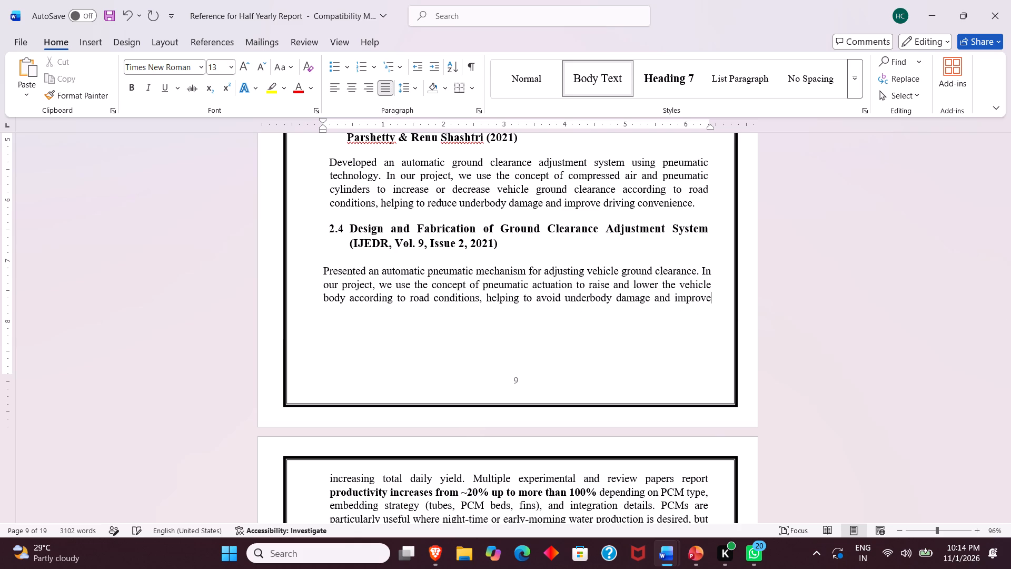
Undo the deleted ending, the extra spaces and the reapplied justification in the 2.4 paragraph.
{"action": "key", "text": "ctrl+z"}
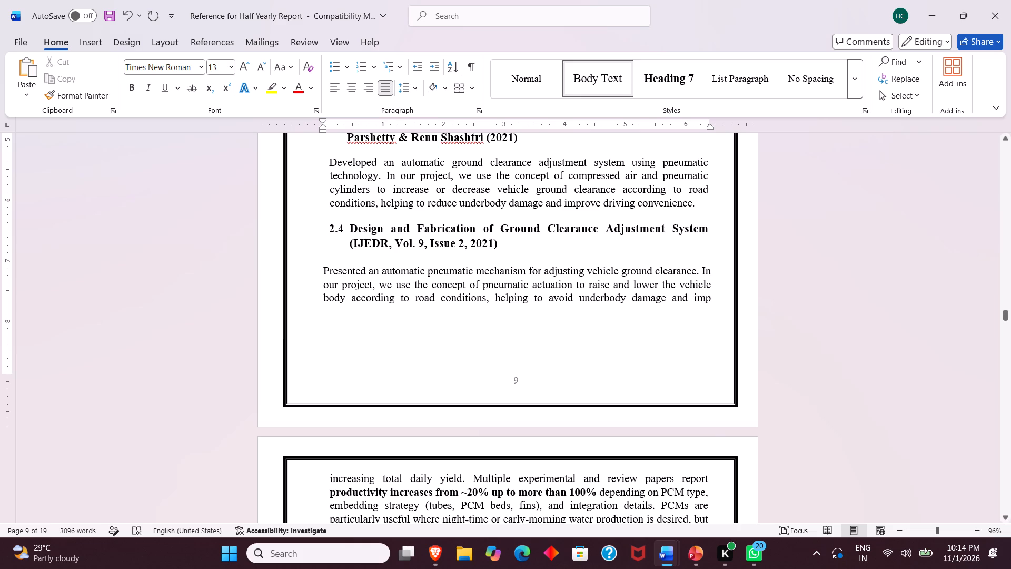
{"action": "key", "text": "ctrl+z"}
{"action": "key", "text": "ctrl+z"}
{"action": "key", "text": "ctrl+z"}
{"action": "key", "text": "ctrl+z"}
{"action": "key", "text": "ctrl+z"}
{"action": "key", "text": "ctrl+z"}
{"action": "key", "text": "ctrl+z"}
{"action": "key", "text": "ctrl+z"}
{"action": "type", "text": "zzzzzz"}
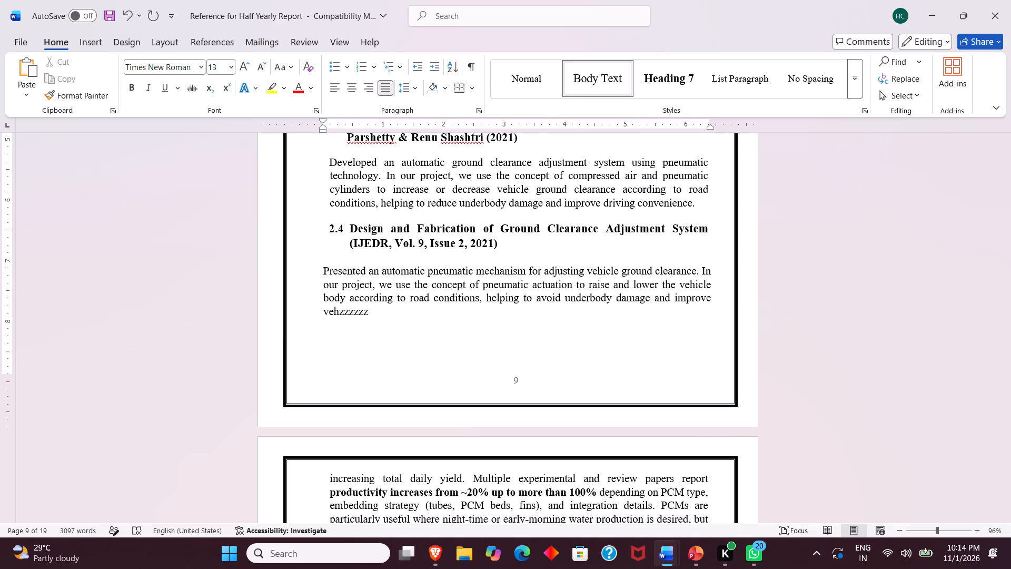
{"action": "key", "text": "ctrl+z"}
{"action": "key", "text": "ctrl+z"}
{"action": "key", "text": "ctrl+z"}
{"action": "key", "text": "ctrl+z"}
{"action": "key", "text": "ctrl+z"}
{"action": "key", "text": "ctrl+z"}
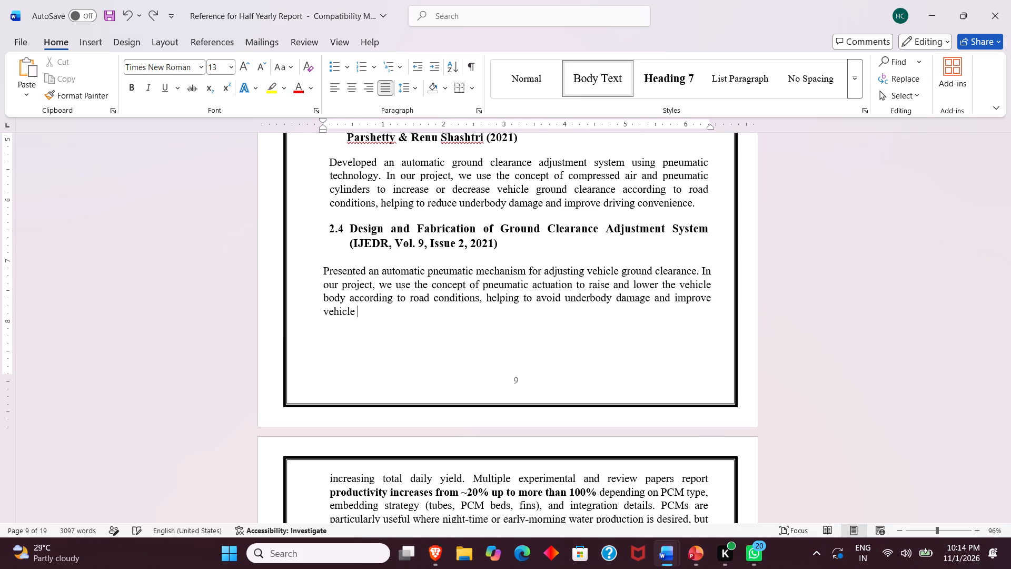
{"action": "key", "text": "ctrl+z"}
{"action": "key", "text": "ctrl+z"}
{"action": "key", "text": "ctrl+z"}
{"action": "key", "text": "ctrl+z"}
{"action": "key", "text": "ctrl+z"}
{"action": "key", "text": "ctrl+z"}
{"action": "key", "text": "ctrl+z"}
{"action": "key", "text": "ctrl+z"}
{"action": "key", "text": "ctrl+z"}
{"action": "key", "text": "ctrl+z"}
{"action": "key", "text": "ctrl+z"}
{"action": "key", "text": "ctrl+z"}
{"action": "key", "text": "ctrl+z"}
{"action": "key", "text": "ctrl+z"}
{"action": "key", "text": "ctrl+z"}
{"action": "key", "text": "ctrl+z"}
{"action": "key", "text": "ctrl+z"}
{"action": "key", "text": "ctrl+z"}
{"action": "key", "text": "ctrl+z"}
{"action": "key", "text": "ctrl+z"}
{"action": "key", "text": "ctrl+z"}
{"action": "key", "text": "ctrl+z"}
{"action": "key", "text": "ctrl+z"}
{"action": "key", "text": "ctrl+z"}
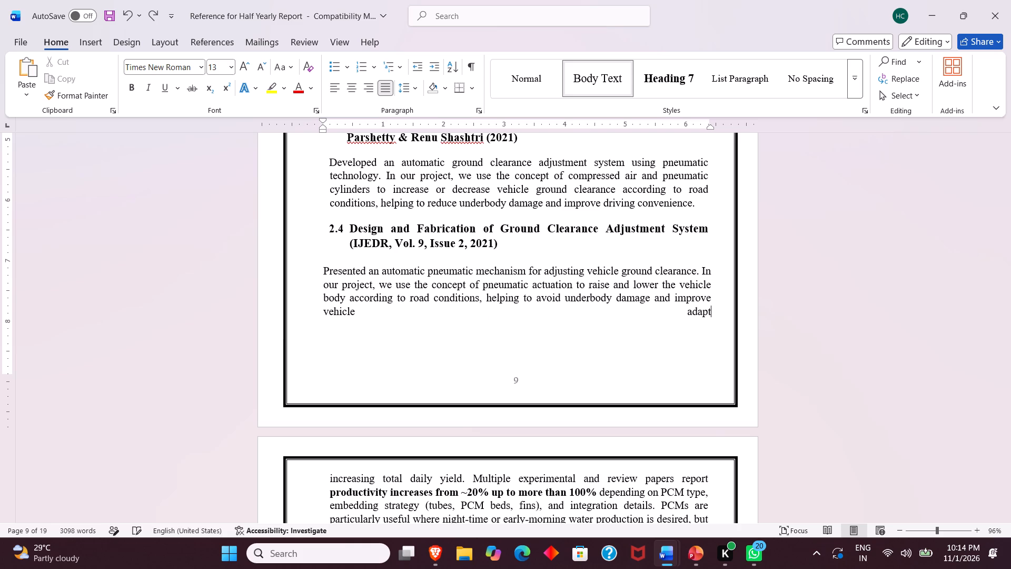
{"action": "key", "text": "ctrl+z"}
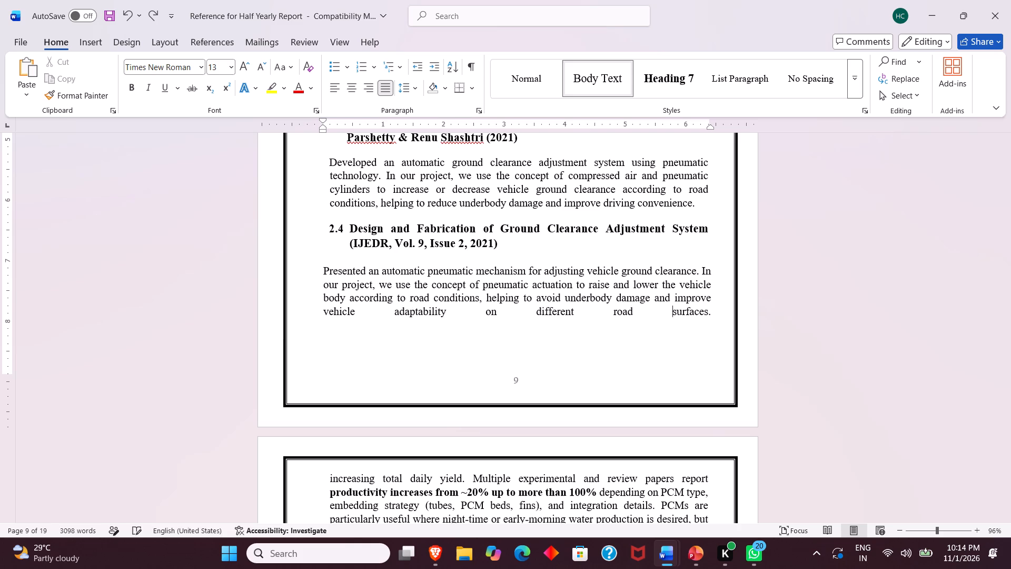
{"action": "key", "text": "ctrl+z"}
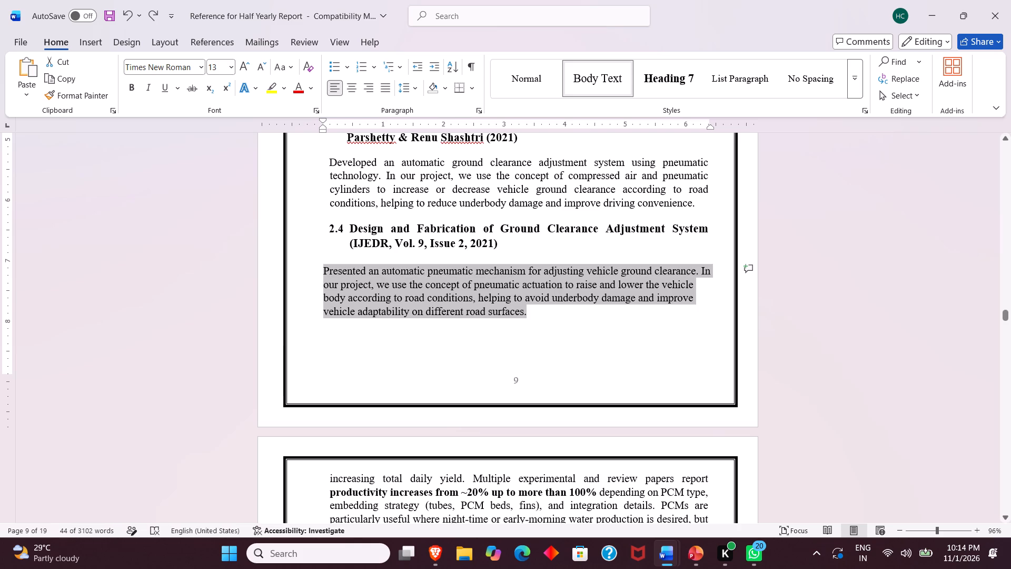
Delete the summary paragraph under heading 2.4 together with the leftover phase change materials text on page 10, up to heading 2.5.
{"action": "left_click", "coordinate": [626, 350]}
{"action": "scroll", "coordinate": [625, 346], "scroll_direction": "down", "scroll_amount": 5}
{"action": "scroll", "coordinate": [606, 365], "scroll_direction": "up", "scroll_amount": 5}
{"action": "scroll", "coordinate": [622, 367], "scroll_direction": "down", "scroll_amount": 2}
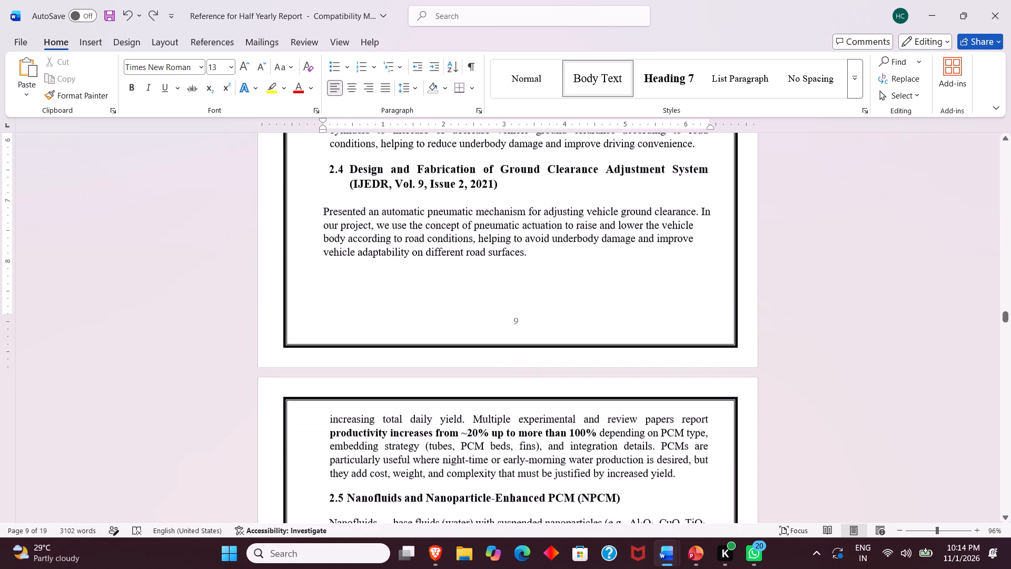
{"action": "left_click_drag", "start_coordinate": [690, 478], "coordinate": [313, 328]}
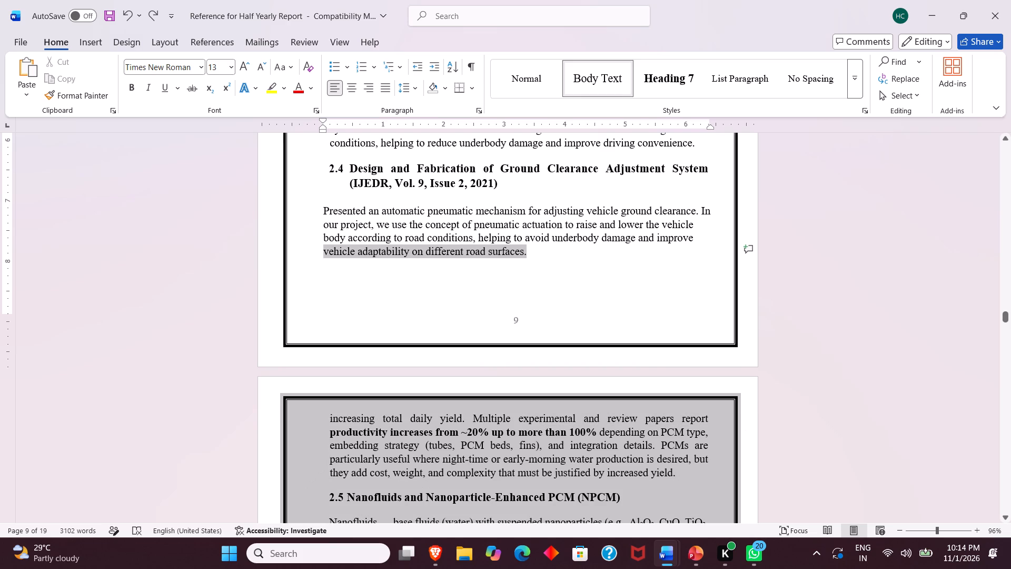
{"action": "left_click_drag", "start_coordinate": [313, 328], "coordinate": [323, 198]}
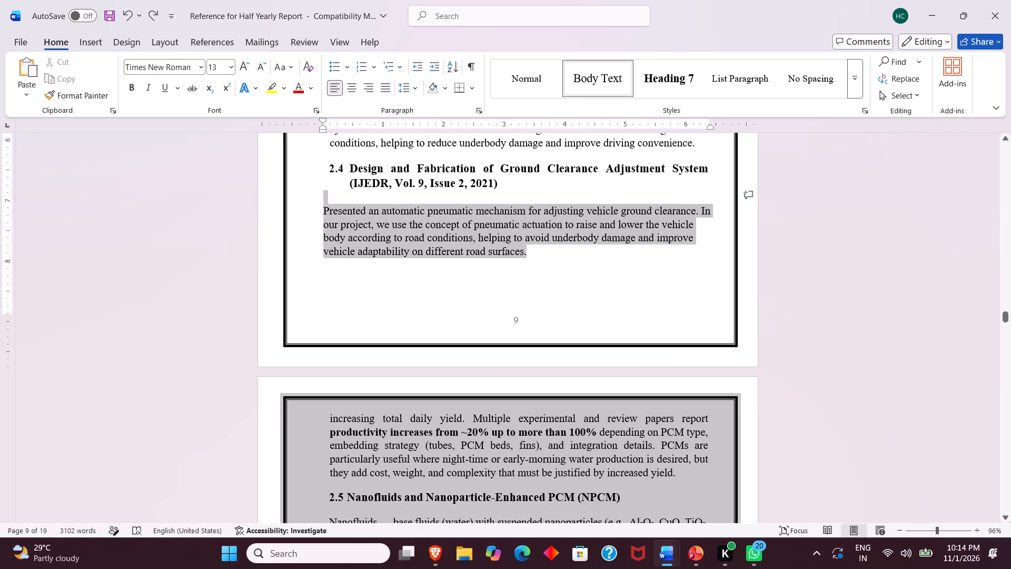
{"action": "left_click_drag", "start_coordinate": [323, 198], "coordinate": [339, 249]}
{"action": "left_click", "coordinate": [433, 385]}
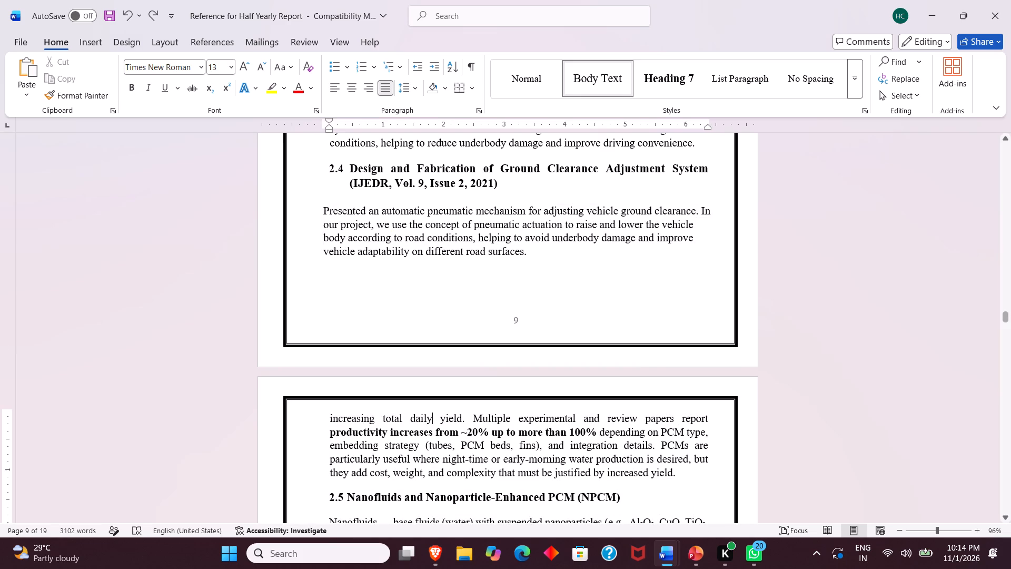
{"action": "left_click_drag", "start_coordinate": [678, 468], "coordinate": [323, 183]}
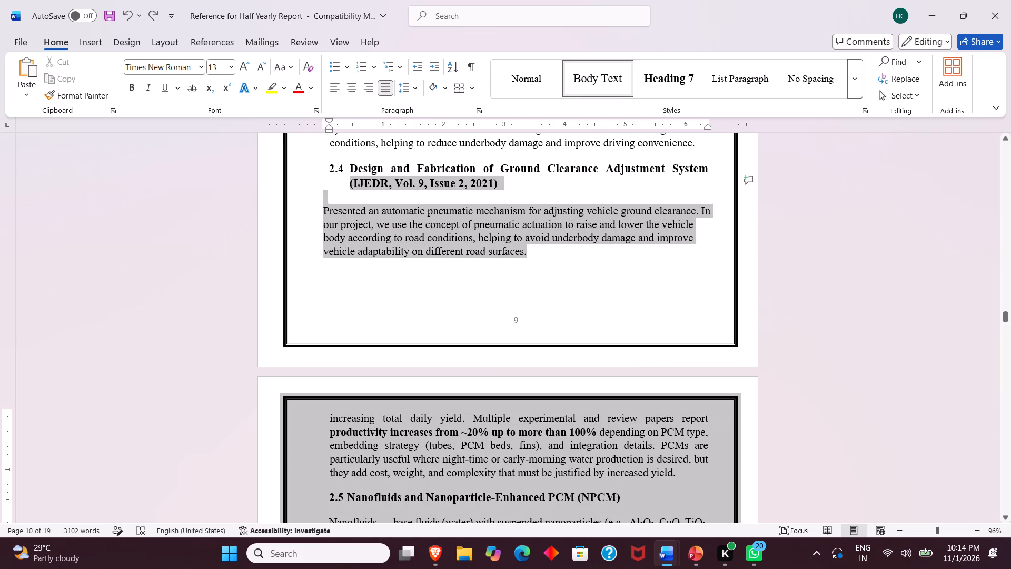
{"action": "left_click_drag", "start_coordinate": [323, 183], "coordinate": [325, 203]}
{"action": "key", "text": "BackSpace"}
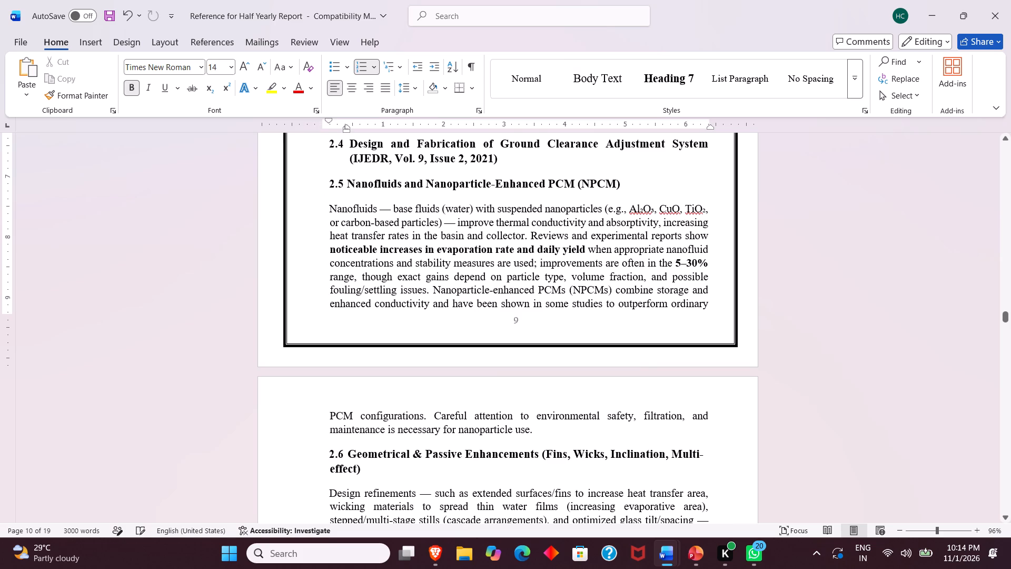
Insert unnumbered blank lines between the 2.4 and 2.5 headings to move heading 2.5 to the next page.
{"action": "scroll", "coordinate": [402, 317], "scroll_direction": "up", "scroll_amount": 3}
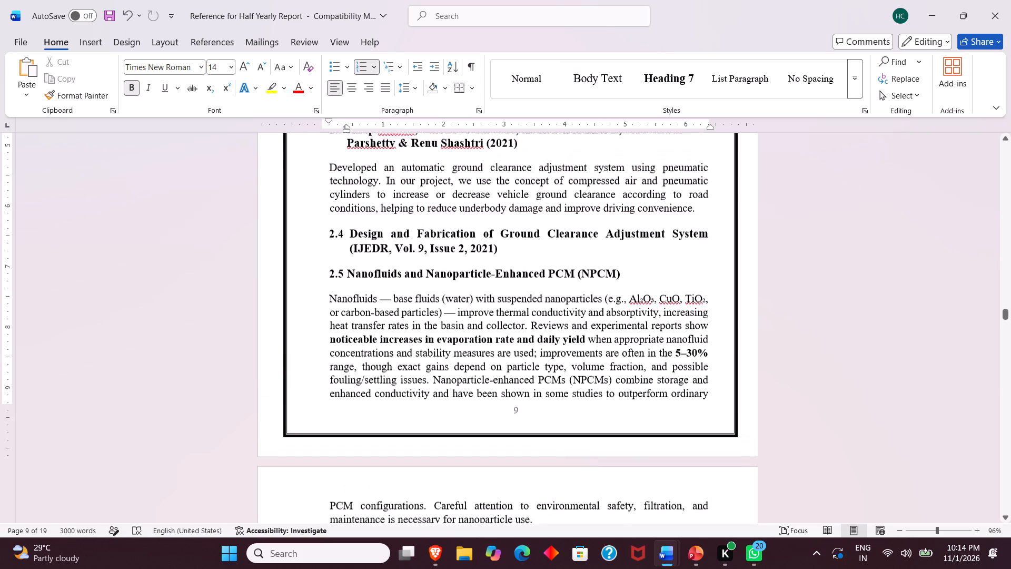
{"action": "scroll", "coordinate": [405, 319], "scroll_direction": "up", "scroll_amount": 1}
{"action": "left_click", "coordinate": [513, 288]}
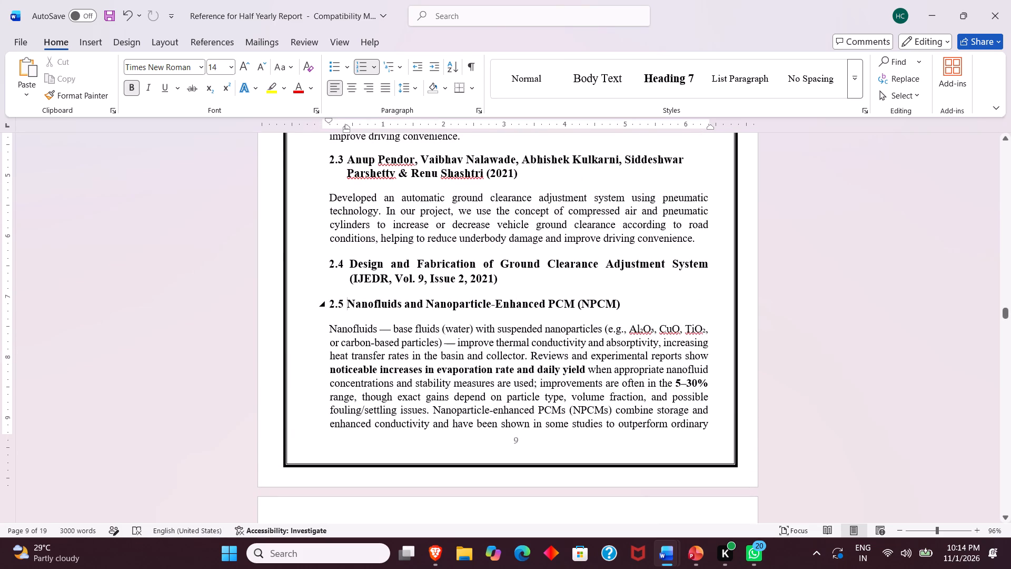
{"action": "left_click", "coordinate": [516, 280]}
{"action": "key", "text": "Return"}
{"action": "key", "text": "Return"}
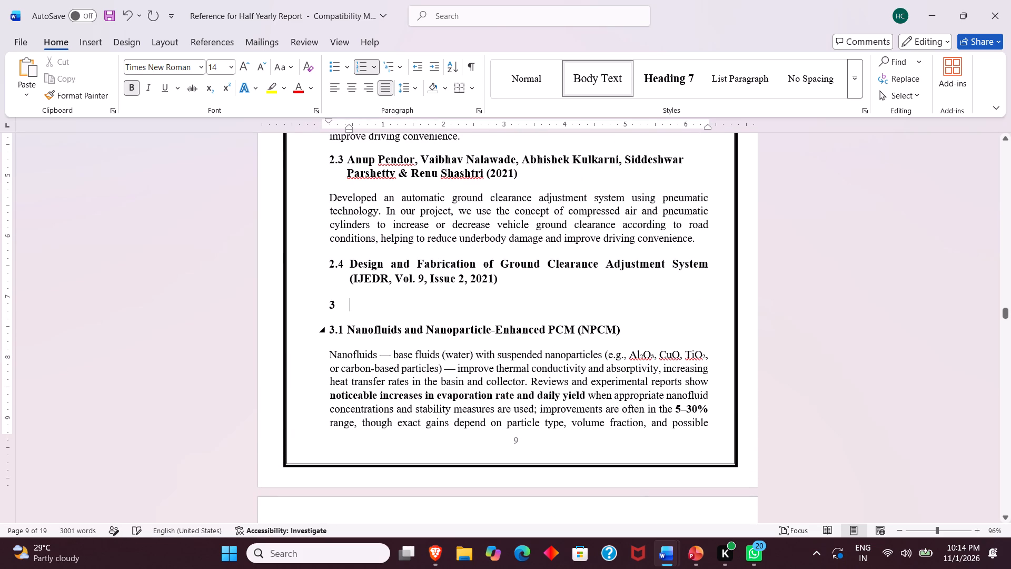
{"action": "key", "text": "Return"}
{"action": "scroll", "coordinate": [504, 331], "scroll_direction": "down", "scroll_amount": 3}
{"action": "key", "text": "Return"}
{"action": "key", "text": "Return"}
{"action": "key", "text": "Return"}
{"action": "key", "text": "Return"}
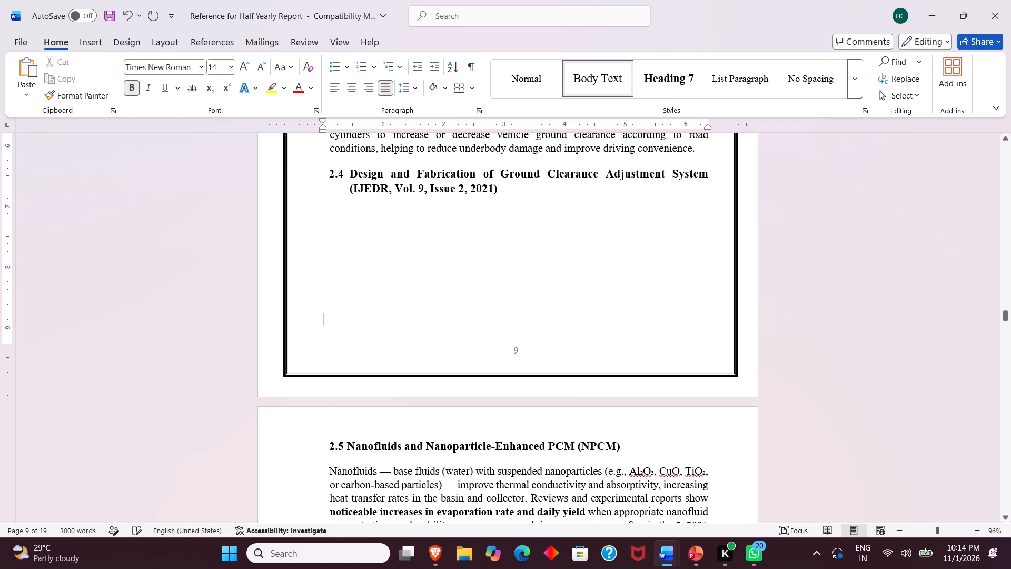
{"action": "key", "text": "Return"}
Undo the last blank lines added between the 2.4 and 2.5 headings.
{"action": "scroll", "coordinate": [524, 339], "scroll_direction": "up", "scroll_amount": 3}
{"action": "scroll", "coordinate": [524, 339], "scroll_direction": "down", "scroll_amount": 18}
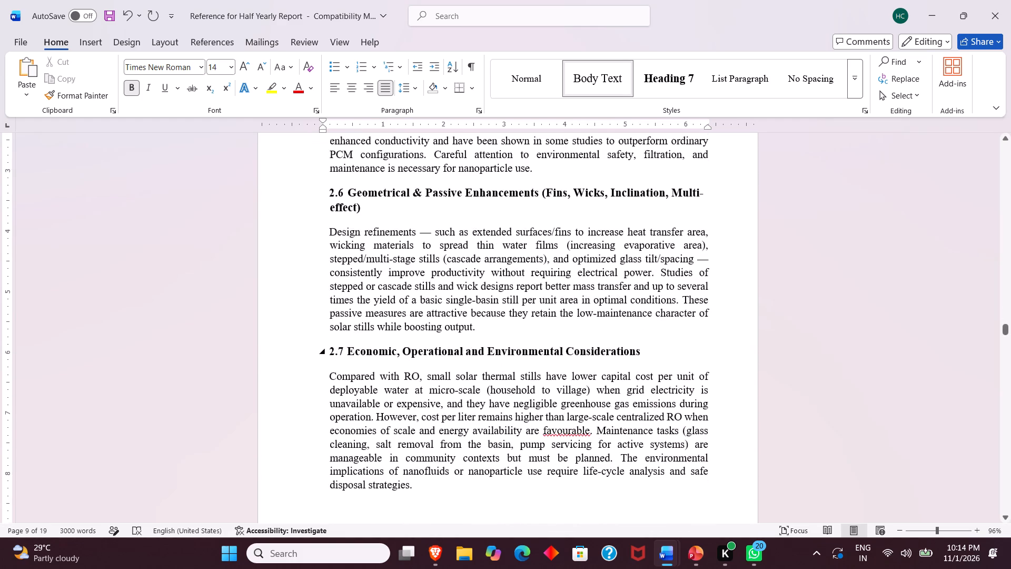
{"action": "scroll", "coordinate": [517, 336], "scroll_direction": "down", "scroll_amount": 12}
{"action": "scroll", "coordinate": [510, 339], "scroll_direction": "up", "scroll_amount": 17}
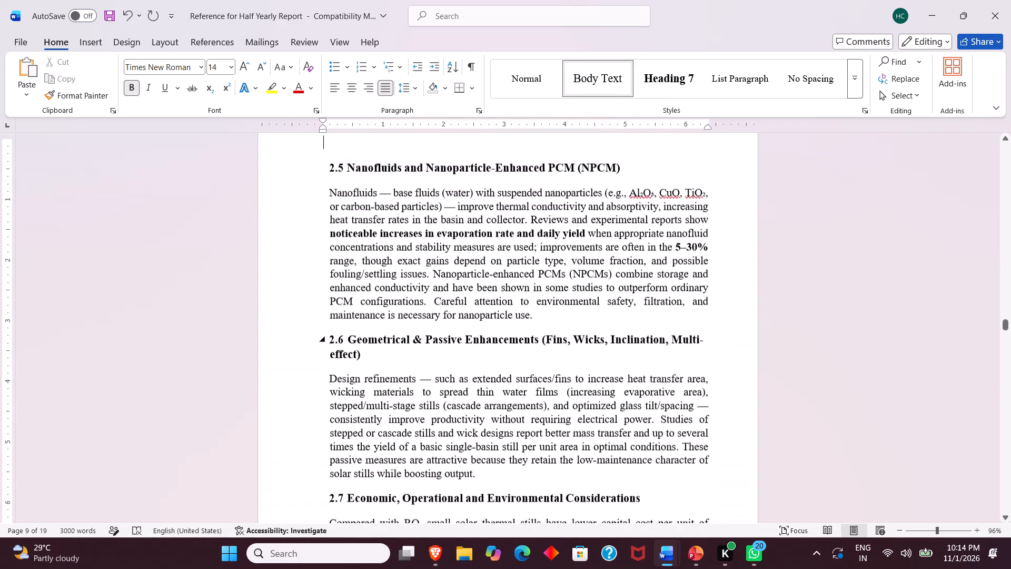
{"action": "scroll", "coordinate": [515, 322], "scroll_direction": "up", "scroll_amount": 5}
{"action": "key", "text": "ctrl+z"}
{"action": "scroll", "coordinate": [514, 306], "scroll_direction": "up", "scroll_amount": 5, "text": "ctrl"}
{"action": "key", "text": "ctrl+z"}
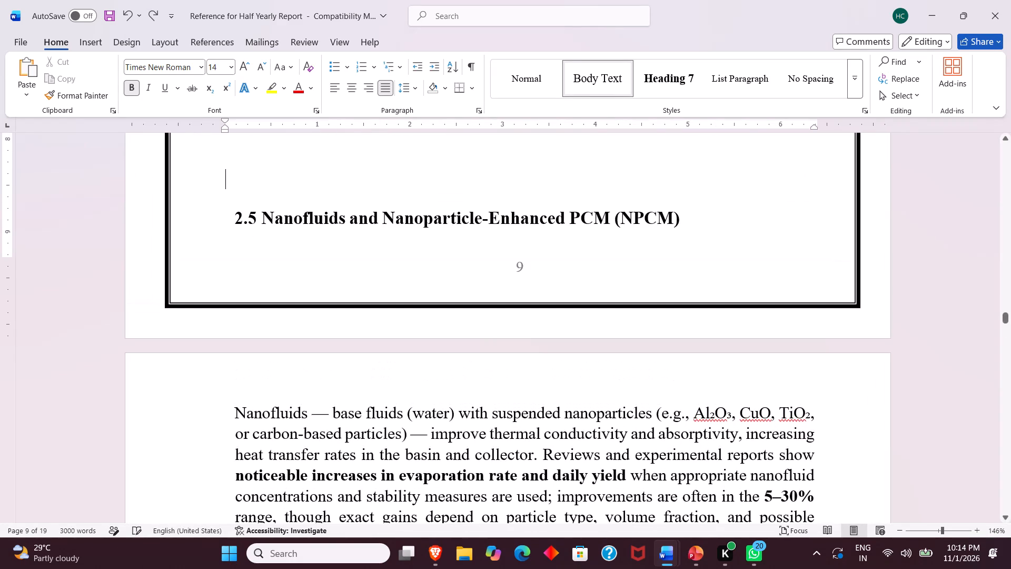
Examine the layout of pages 9 and 10 around the 2.4 and 2.5 headings, including the gap and page border.
{"action": "scroll", "coordinate": [514, 299], "scroll_direction": "down", "scroll_amount": 4, "text": "ctrl"}
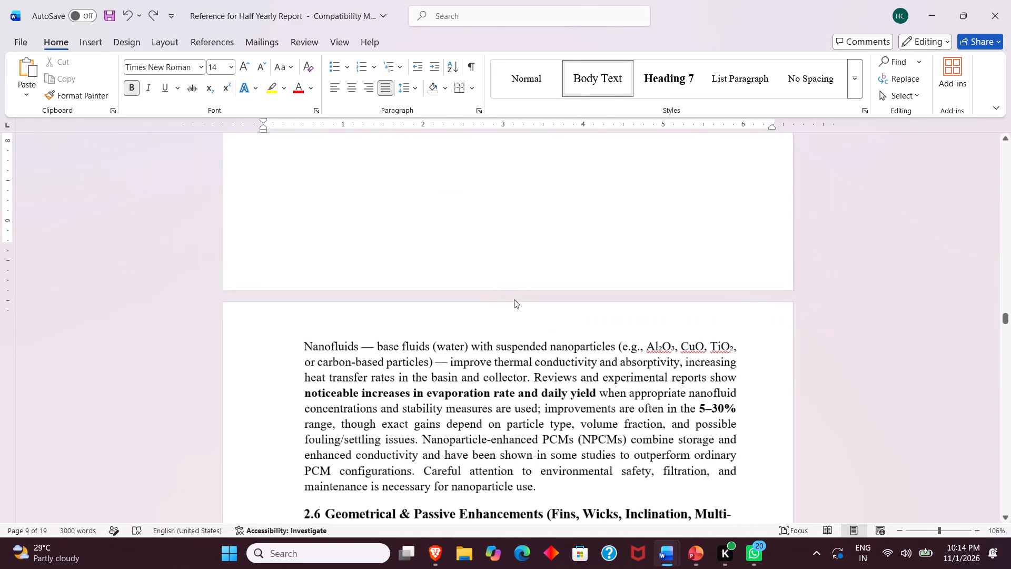
{"action": "scroll", "coordinate": [514, 299], "scroll_direction": "down", "scroll_amount": 3, "text": "ctrl"}
{"action": "scroll", "coordinate": [518, 297], "scroll_direction": "up", "scroll_amount": 2}
{"action": "scroll", "coordinate": [518, 297], "scroll_direction": "up", "scroll_amount": 1, "text": "ctrl"}
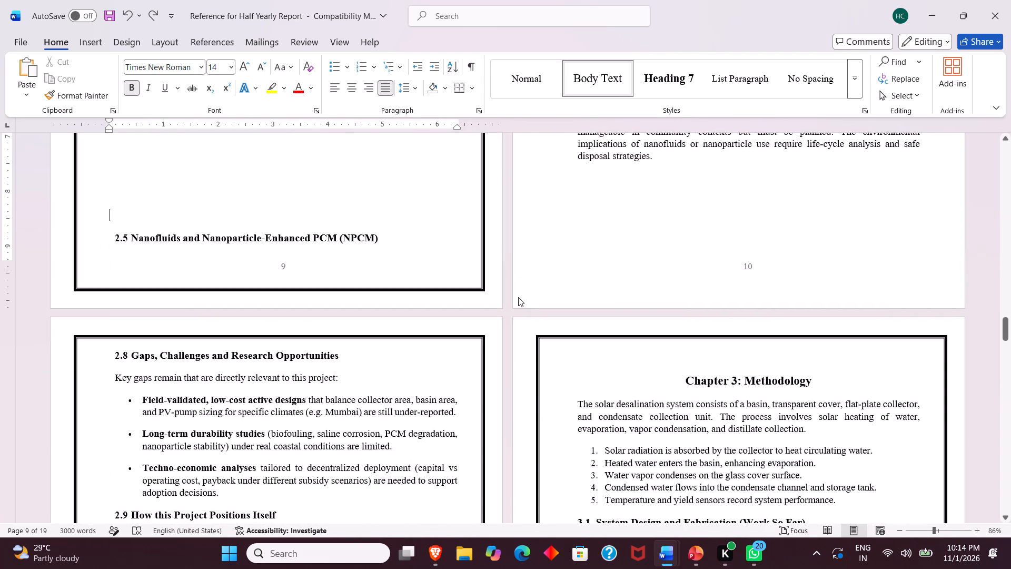
{"action": "scroll", "coordinate": [518, 297], "scroll_direction": "up", "scroll_amount": 2, "text": "ctrl"}
{"action": "scroll", "coordinate": [520, 296], "scroll_direction": "up", "scroll_amount": 3}
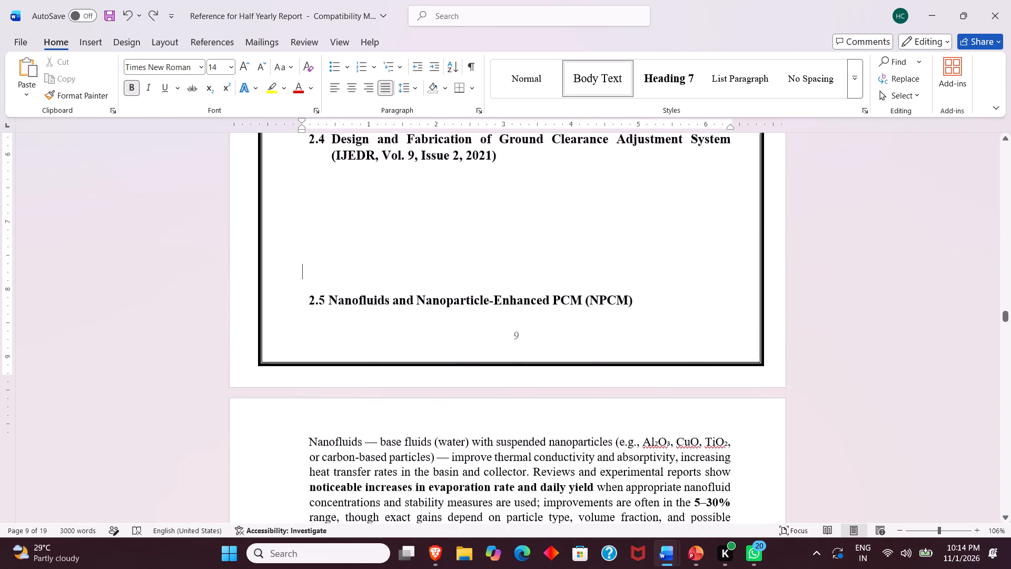
{"action": "scroll", "coordinate": [520, 296], "scroll_direction": "up", "scroll_amount": 3}
{"action": "scroll", "coordinate": [519, 298], "scroll_direction": "up", "scroll_amount": 1, "text": "ctrl"}
{"action": "scroll", "coordinate": [519, 298], "scroll_direction": "down", "scroll_amount": 2, "text": "ctrl"}
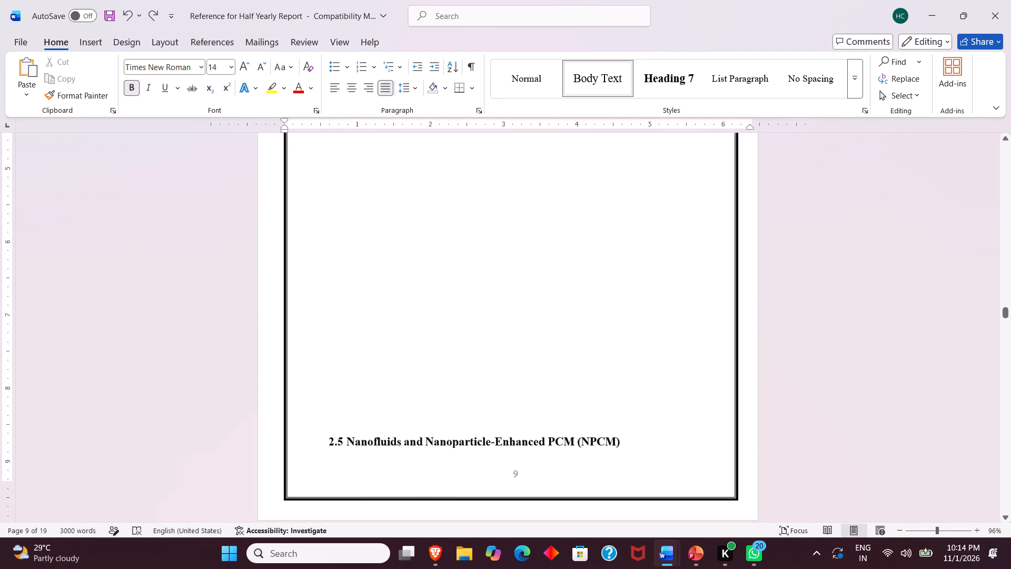
{"action": "scroll", "coordinate": [519, 298], "scroll_direction": "down", "scroll_amount": 1}
{"action": "scroll", "coordinate": [519, 301], "scroll_direction": "up", "scroll_amount": 2}
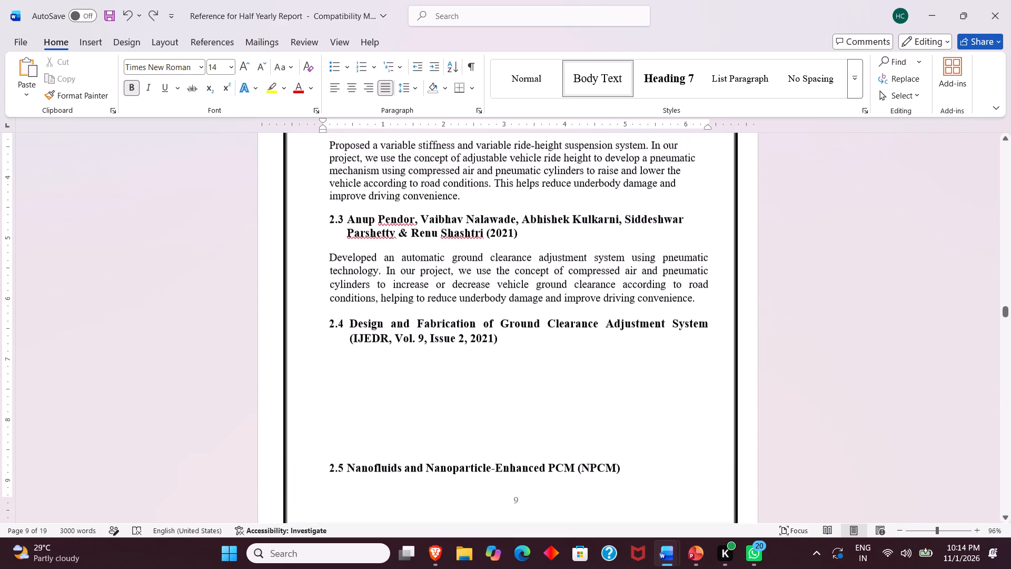
{"action": "scroll", "coordinate": [520, 301], "scroll_direction": "down", "scroll_amount": 2, "text": "ctrl"}
{"action": "scroll", "coordinate": [520, 301], "scroll_direction": "up", "scroll_amount": 2, "text": "ctrl"}
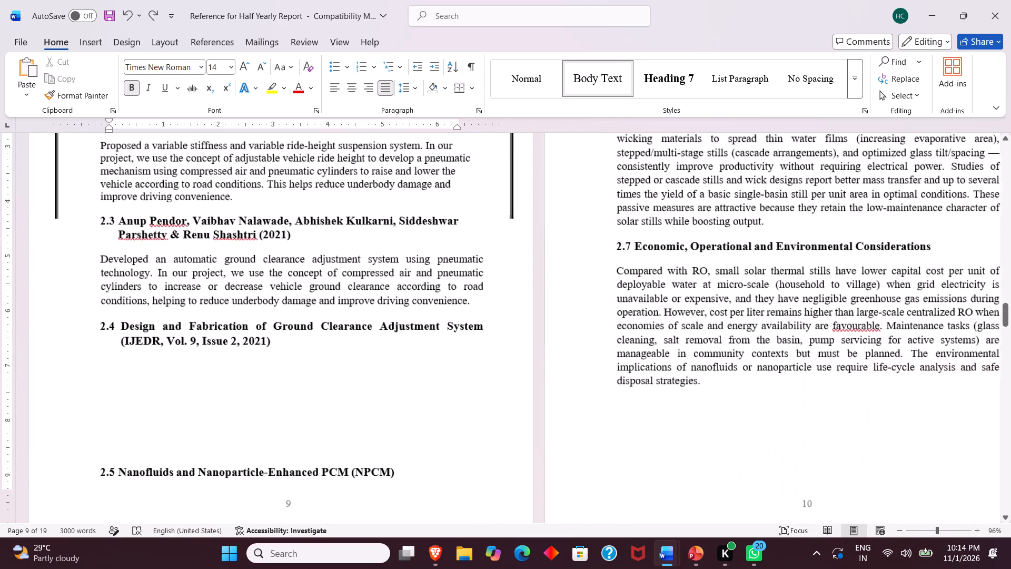
{"action": "scroll", "coordinate": [520, 307], "scroll_direction": "down", "scroll_amount": 1}
{"action": "scroll", "coordinate": [520, 309], "scroll_direction": "up", "scroll_amount": 3}
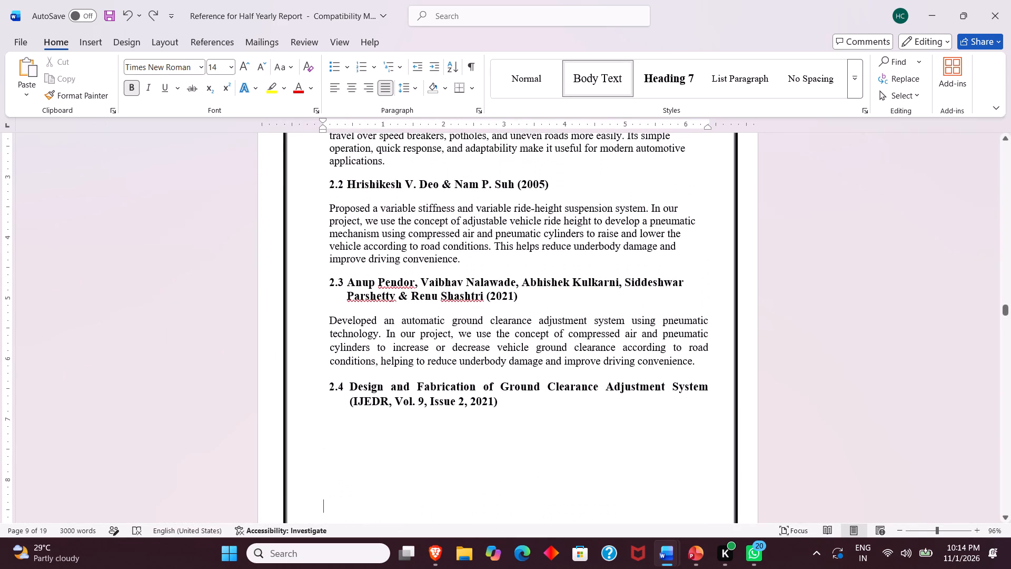
{"action": "scroll", "coordinate": [520, 309], "scroll_direction": "down", "scroll_amount": 2, "text": "ctrl"}
{"action": "scroll", "coordinate": [520, 309], "scroll_direction": "up", "scroll_amount": 1, "text": "ctrl"}
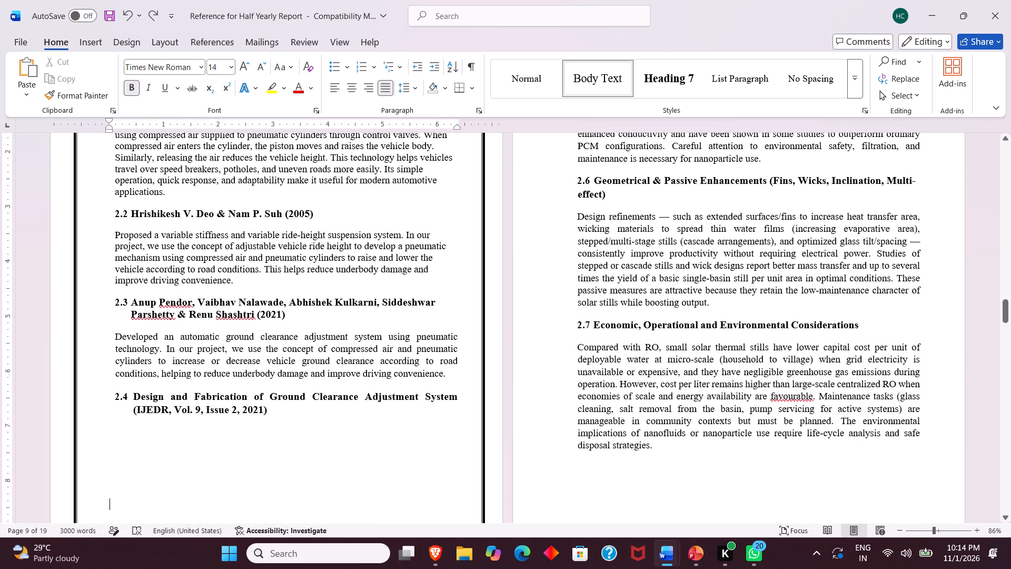
{"action": "scroll", "coordinate": [520, 309], "scroll_direction": "up", "scroll_amount": 2, "text": "ctrl"}
{"action": "scroll", "coordinate": [524, 321], "scroll_direction": "down", "scroll_amount": 1}
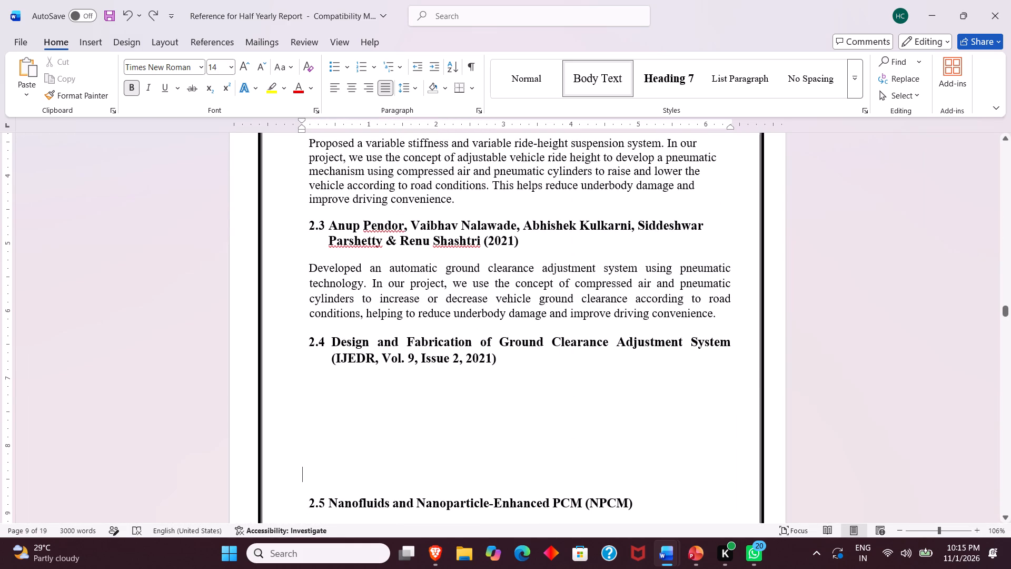
{"action": "scroll", "coordinate": [524, 321], "scroll_direction": "down", "scroll_amount": 1, "text": "ctrl"}
{"action": "scroll", "coordinate": [522, 320], "scroll_direction": "up", "scroll_amount": 3}
{"action": "scroll", "coordinate": [522, 320], "scroll_direction": "down", "scroll_amount": 3}
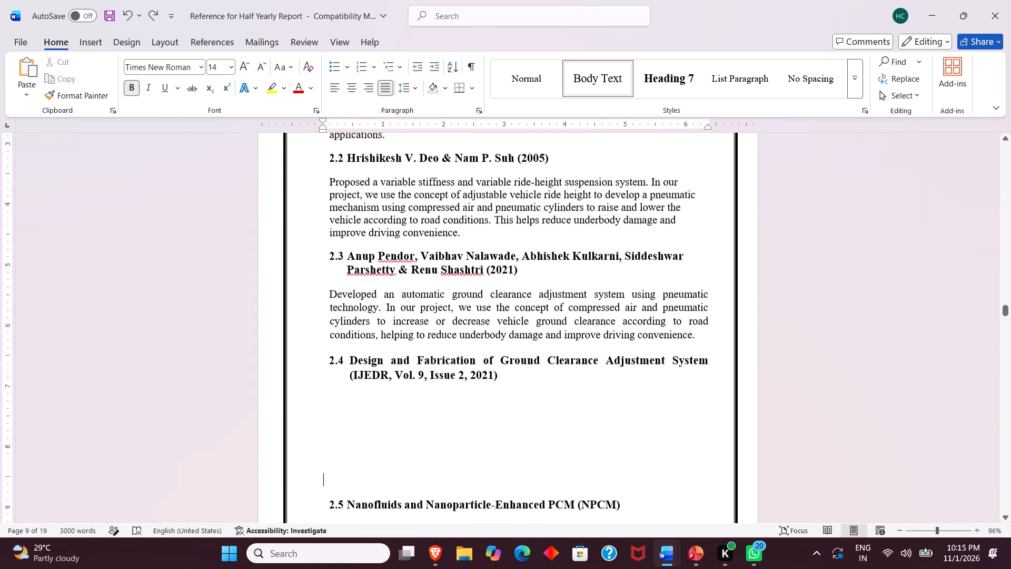
{"action": "scroll", "coordinate": [522, 320], "scroll_direction": "down", "scroll_amount": 5}
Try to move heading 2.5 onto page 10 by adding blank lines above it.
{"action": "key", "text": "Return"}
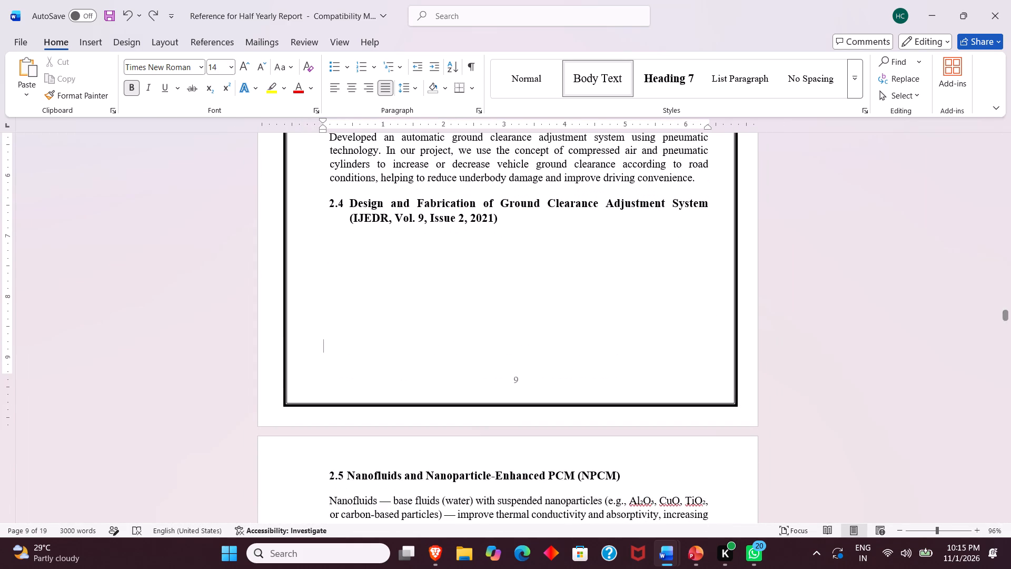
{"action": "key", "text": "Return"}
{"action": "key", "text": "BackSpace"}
Undo the blank lines and the earlier deletion, back to the 2.4 summary paragraph and the phase change materials text on page 10.
{"action": "key", "text": "ctrl+z"}
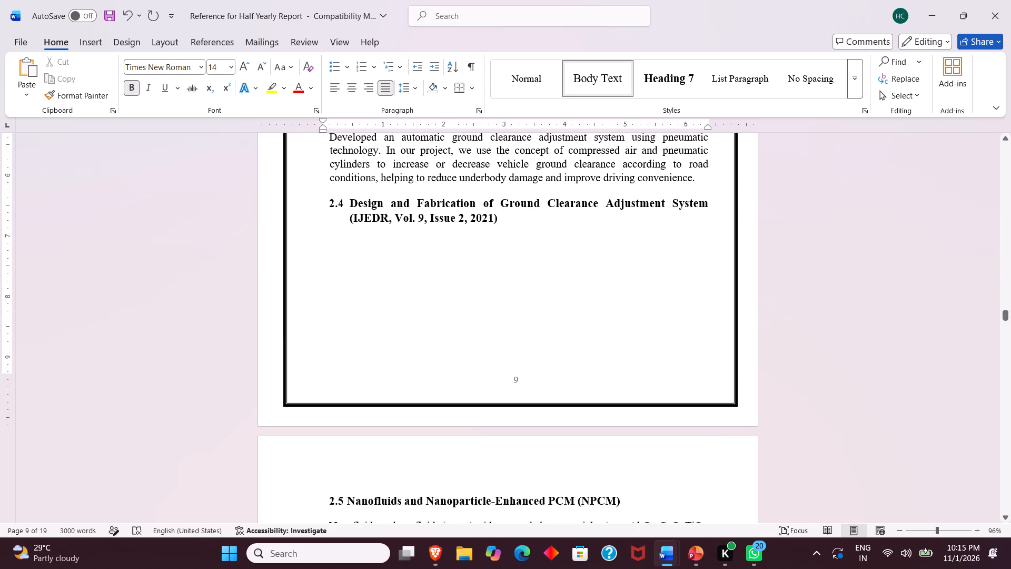
{"action": "key", "text": "ctrl+z"}
{"action": "key", "text": "ctrl+z"}
{"action": "key", "text": "ctrl+z"}
{"action": "key", "text": "ctrl+z"}
{"action": "key", "text": "ctrl+z"}
{"action": "key", "text": "ctrl+z"}
{"action": "key", "text": "ctrl+z"}
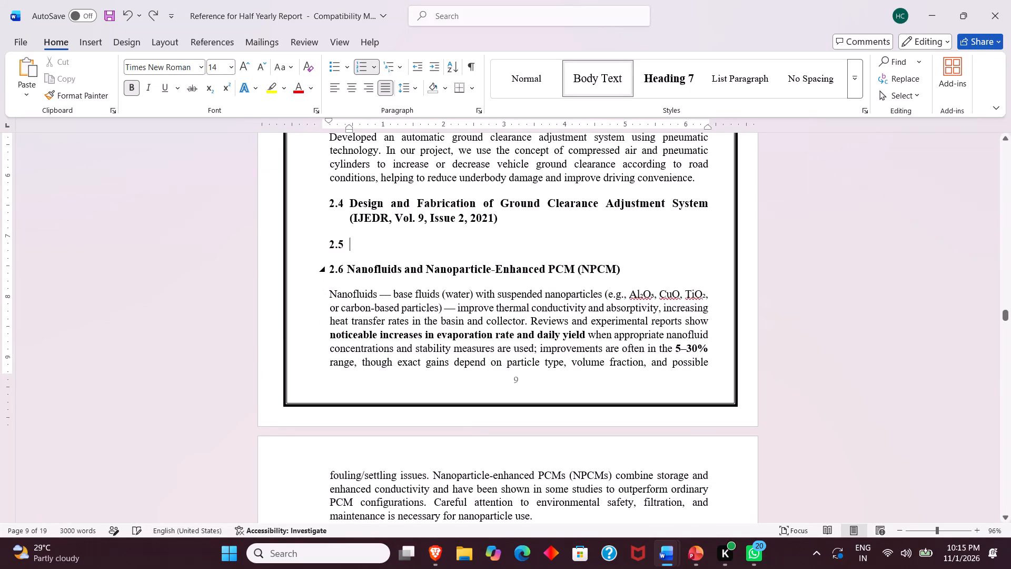
{"action": "key", "text": "ctrl+z"}
{"action": "key", "text": "ctrl+z"}
{"action": "key", "text": "ctrl+z"}
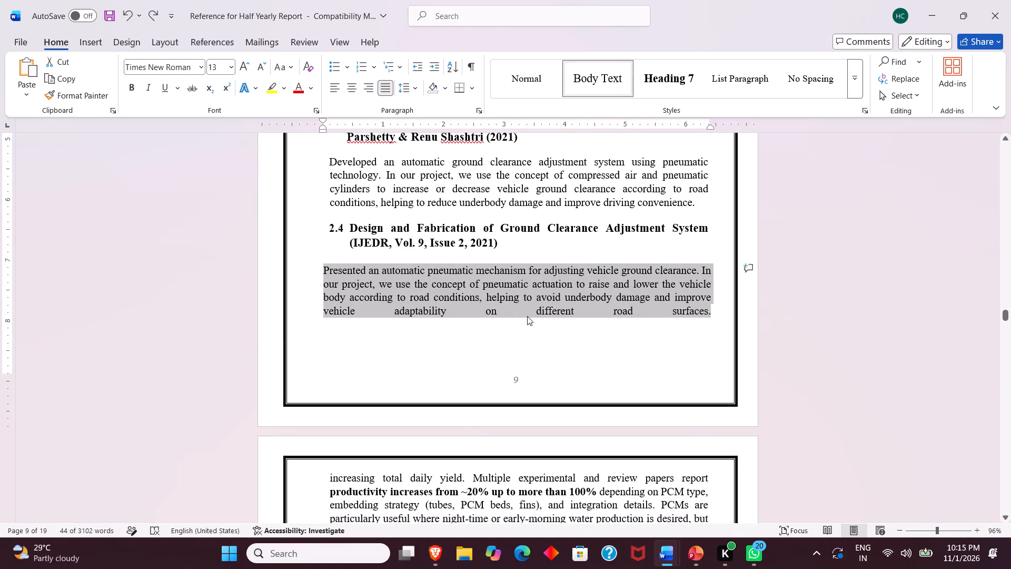
{"action": "left_click", "coordinate": [546, 307]}
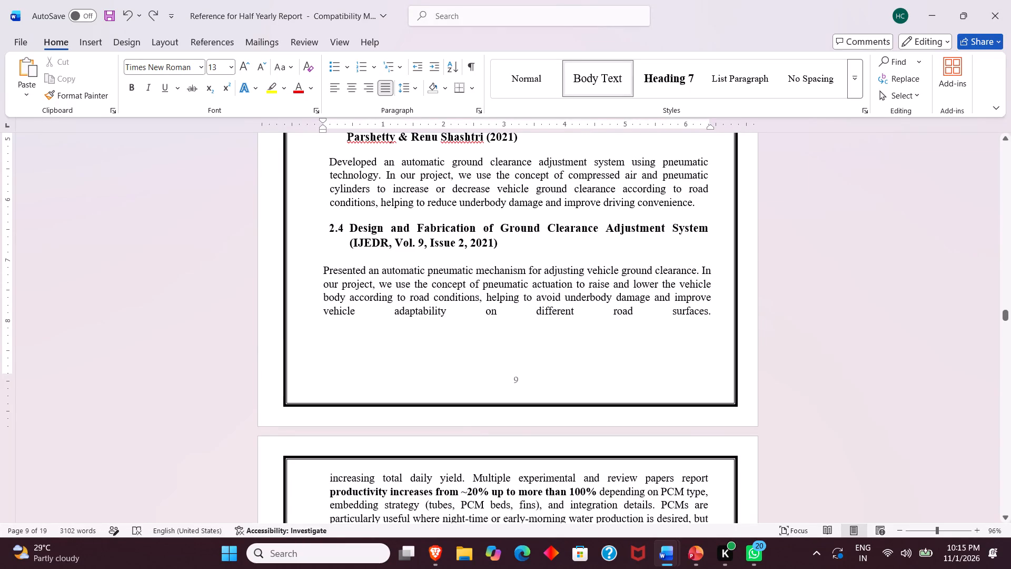
Delete the leftover phase change materials text at the top of page 10, above heading 2.5.
{"action": "scroll", "coordinate": [658, 408], "scroll_direction": "down", "scroll_amount": 6}
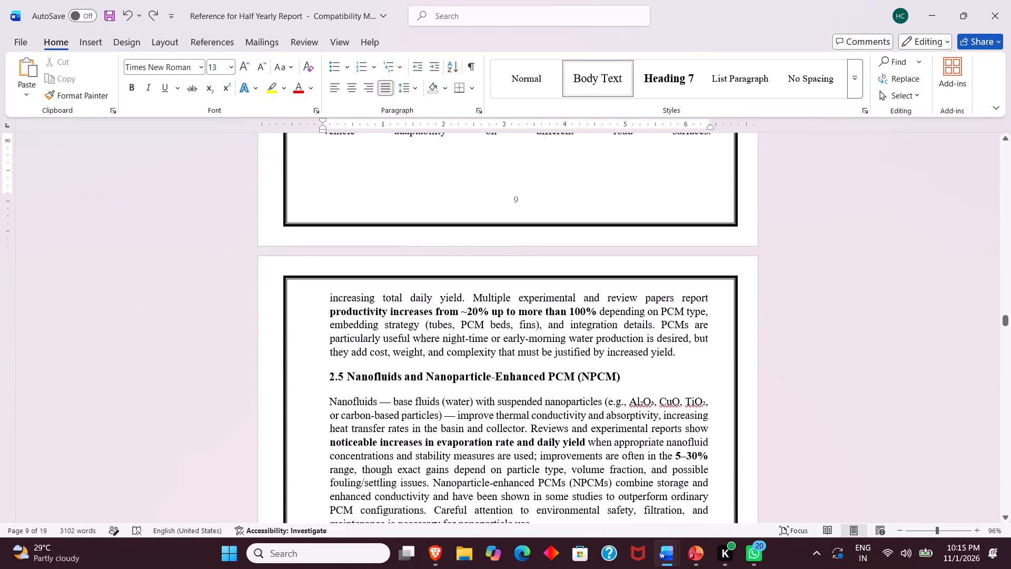
{"action": "left_click", "coordinate": [685, 356]}
{"action": "key", "text": "BackSpace"}
{"action": "key", "text": "BackSpace"}
{"action": "key", "text": "BackSpace"}
{"action": "key", "text": "BackSpace"}
{"action": "key", "text": "BackSpace"}
{"action": "key", "text": "BackSpace"}
{"action": "key", "text": "BackSpace"}
{"action": "key", "text": "BackSpace"}
{"action": "key", "text": "BackSpace"}
{"action": "key", "text": "BackSpace"}
{"action": "key", "text": "BackSpace"}
{"action": "key", "text": "BackSpace"}
{"action": "key", "text": "BackSpace"}
{"action": "key", "text": "BackSpace"}
{"action": "key", "text": "BackSpace"}
{"action": "key", "text": "BackSpace"}
{"action": "key", "text": "BackSpace"}
{"action": "key", "text": "BackSpace"}
{"action": "key", "text": "BackSpace"}
{"action": "key", "text": "BackSpace"}
{"action": "key", "text": "BackSpace"}
{"action": "key", "text": "BackSpace"}
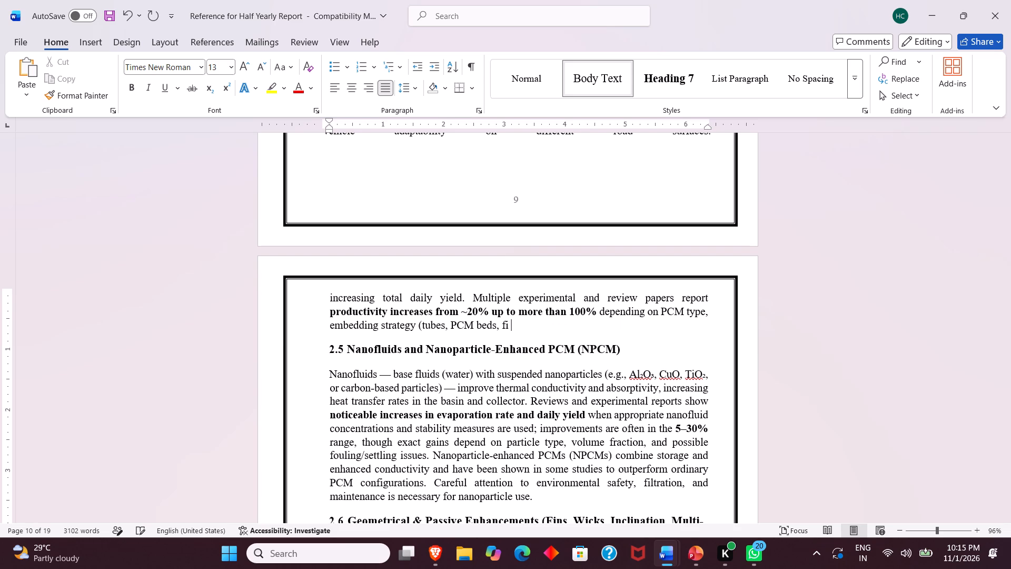
{"action": "key", "text": "ctrl+BackSpace"}
{"action": "key", "text": "ctrl+BackSpace"}
{"action": "key", "text": "ctrl+BackSpace"}
{"action": "key", "text": "ctrl+BackSpace"}
{"action": "key", "text": "ctrl+BackSpace"}
{"action": "key", "text": "ctrl+BackSpace"}
{"action": "key", "text": "ctrl+BackSpace"}
{"action": "key", "text": "ctrl+BackSpace"}
{"action": "key", "text": "ctrl+BackSpace"}
{"action": "key", "text": "ctrl+BackSpace"}
{"action": "key", "text": "ctrl+BackSpace"}
{"action": "key", "text": "ctrl+BackSpace"}
{"action": "key", "text": "ctrl+BackSpace"}
{"action": "key", "text": "ctrl+BackSpace"}
{"action": "key", "text": "ctrl+BackSpace"}
{"action": "key", "text": "ctrl+BackSpace"}
{"action": "key", "text": "ctrl+BackSpace"}
{"action": "key", "text": "ctrl+BackSpace"}
{"action": "key", "text": "ctrl+BackSpace"}
{"action": "key", "text": "ctrl+BackSpace"}
{"action": "key", "text": "ctrl+BackSpace"}
{"action": "key", "text": "ctrl+BackSpace"}
{"action": "key", "text": "ctrl+BackSpace"}
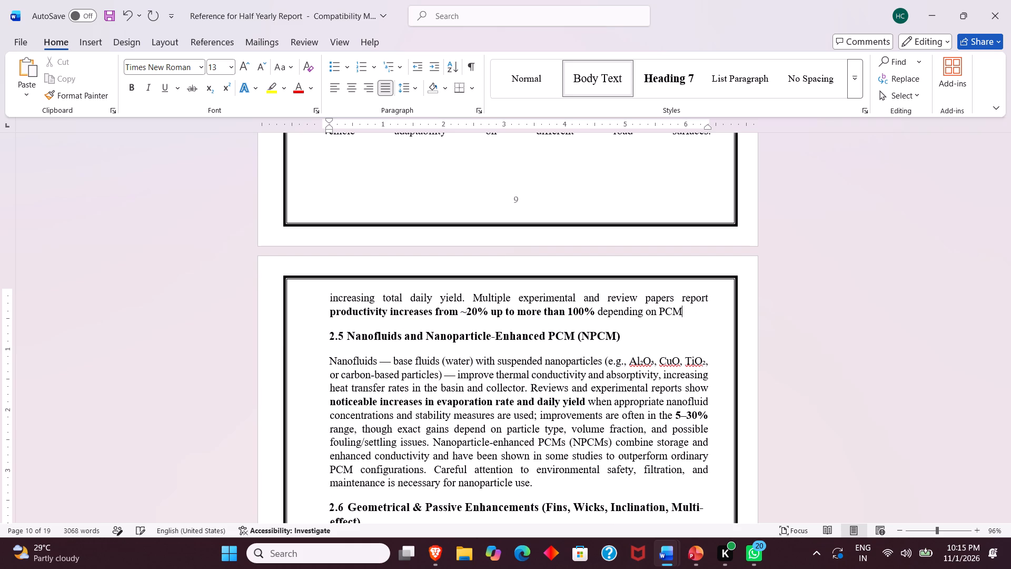
{"action": "key", "text": "ctrl+BackSpace"}
{"action": "key", "text": "ctrl+BackSpace"}
{"action": "key", "text": "ctrl+BackSpace"}
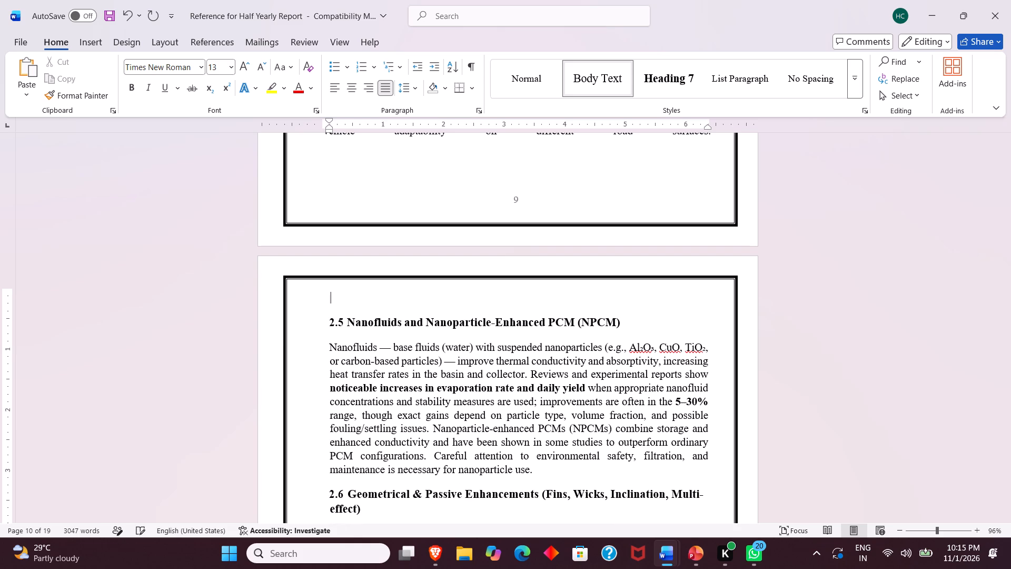
{"action": "key", "text": "ctrl+BackSpace"}
{"action": "key", "text": "ctrl+BackSpace"}
{"action": "key", "text": "ctrl+BackSpace"}
Delete the summary paragraph under heading 2.4, working backwards from its end towards the heading.
{"action": "key", "text": "BackSpace"}
{"action": "key", "text": "BackSpace"}
{"action": "key", "text": "BackSpace"}
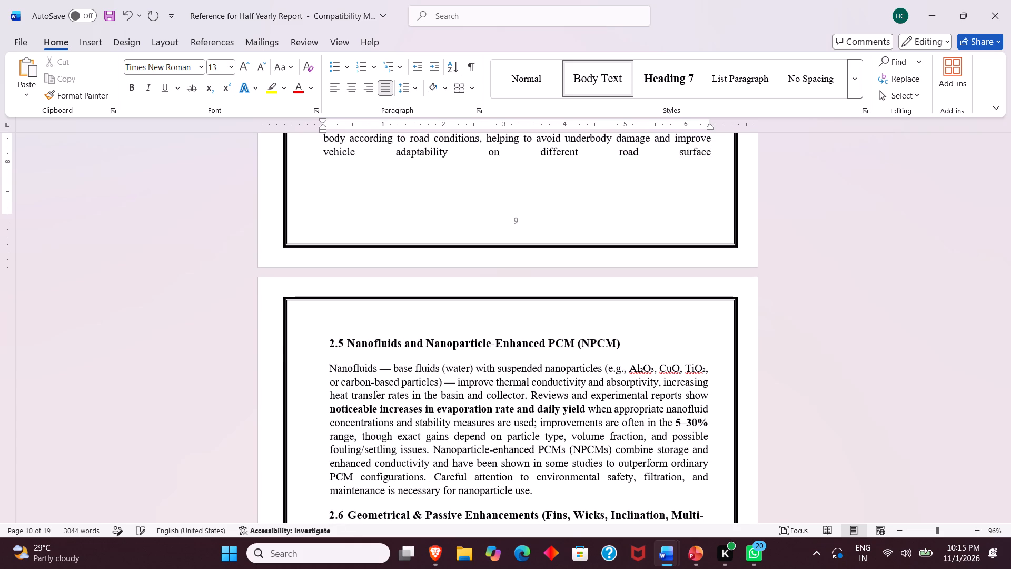
{"action": "key", "text": "BackSpace"}
{"action": "key", "text": "ctrl+BackSpace"}
{"action": "key", "text": "ctrl+BackSpace"}
{"action": "key", "text": "ctrl+BackSpace"}
{"action": "key", "text": "ctrl+BackSpace"}
{"action": "key", "text": "ctrl+BackSpace"}
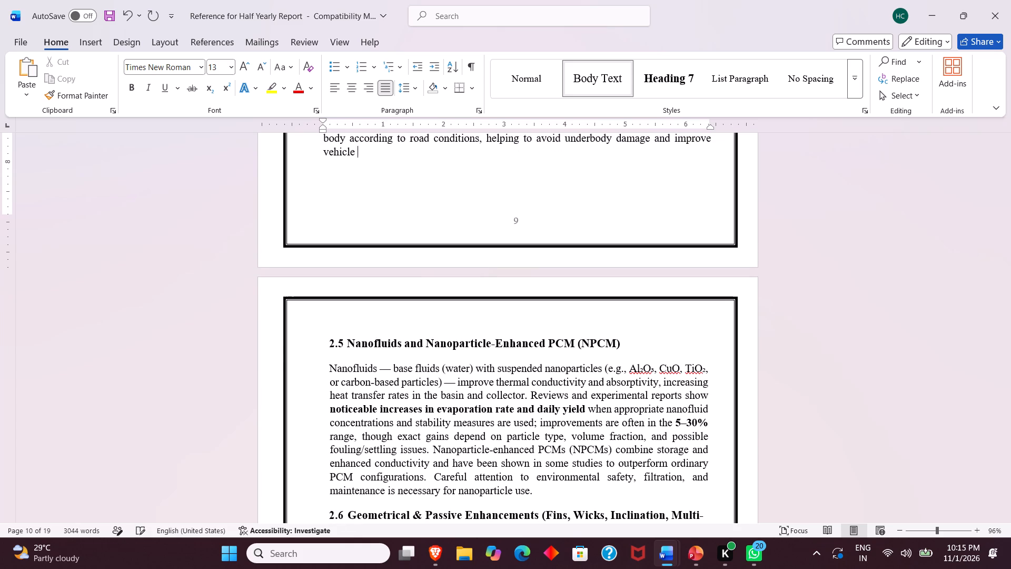
{"action": "key", "text": "ctrl+BackSpace"}
{"action": "key", "text": "ctrl+BackSpace"}
{"action": "key", "text": "ctrl+BackSpace"}
{"action": "key", "text": "ctrl+BackSpace"}
{"action": "key", "text": "BackSpace"}
{"action": "key", "text": "ctrl+BackSpace"}
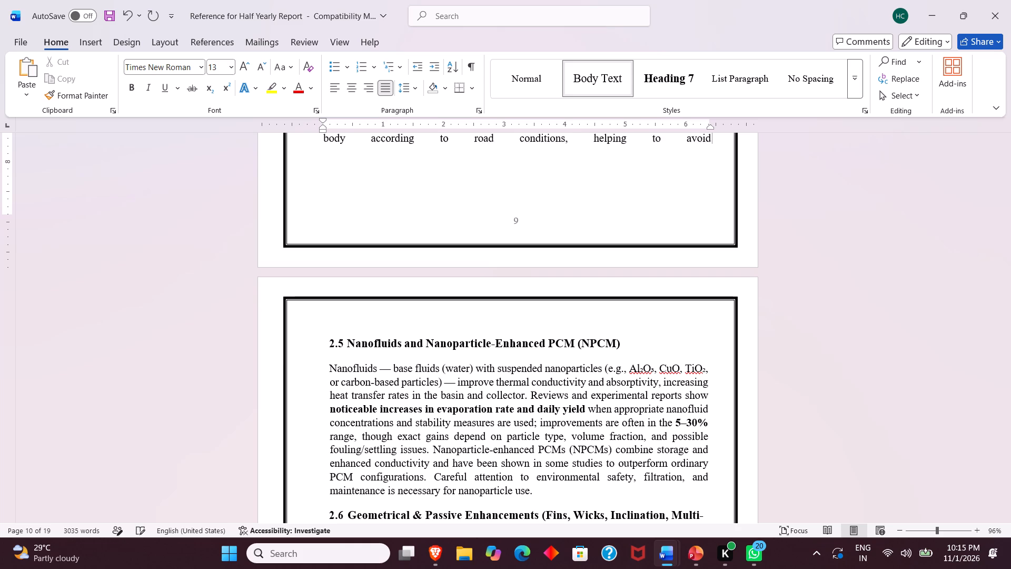
{"action": "key", "text": "ctrl+BackSpace"}
{"action": "key", "text": "ctrl+BackSpace"}
{"action": "key", "text": "ctrl+BackSpace"}
{"action": "key", "text": "ctrl+BackSpace"}
{"action": "key", "text": "ctrl+BackSpace"}
{"action": "key", "text": "ctrl+BackSpace"}
{"action": "key", "text": "ctrl+BackSpace"}
{"action": "key", "text": "ctrl+BackSpace"}
{"action": "key", "text": "ctrl+BackSpace"}
{"action": "key", "text": "ctrl+BackSpace"}
{"action": "key", "text": "ctrl+BackSpace"}
{"action": "key", "text": "ctrl+BackSpace"}
{"action": "key", "text": "ctrl+BackSpace"}
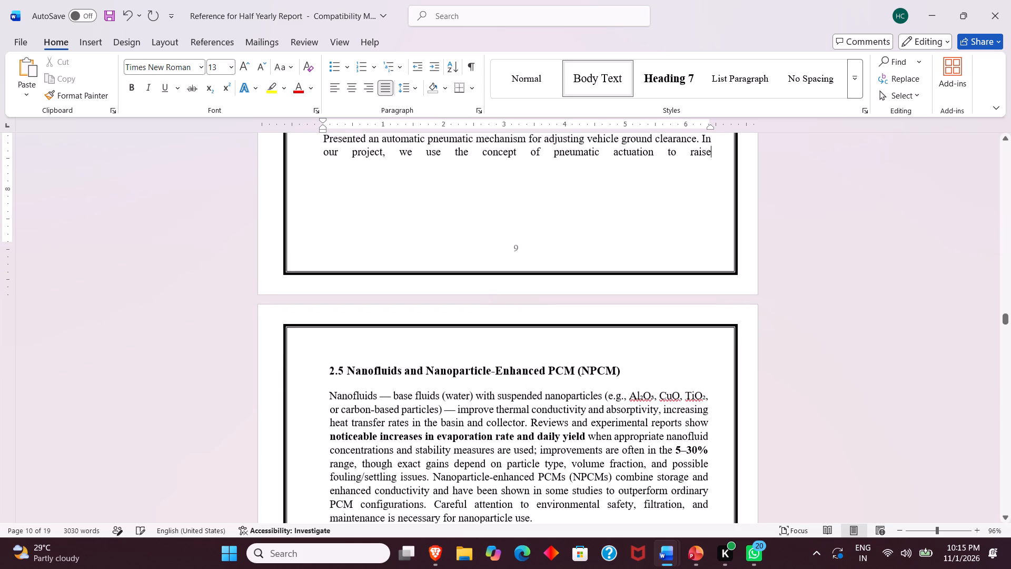
{"action": "key", "text": "ctrl+BackSpace"}
{"action": "key", "text": "ctrl+BackSpace"}
{"action": "key", "text": "ctrl+BackSpace"}
{"action": "key", "text": "ctrl+BackSpace"}
{"action": "key", "text": "ctrl+BackSpace"}
{"action": "key", "text": "ctrl+BackSpace"}
{"action": "key", "text": "ctrl+BackSpace"}
{"action": "key", "text": "ctrl+BackSpace"}
{"action": "key", "text": "ctrl+BackSpace"}
{"action": "key", "text": "ctrl+BackSpace"}
{"action": "key", "text": "ctrl+BackSpace"}
{"action": "key", "text": "ctrl+BackSpace"}
{"action": "key", "text": "ctrl+BackSpace"}
{"action": "key", "text": "ctrl+BackSpace"}
{"action": "key", "text": "ctrl+BackSpace"}
{"action": "key", "text": "ctrl+BackSpace"}
{"action": "key", "text": "ctrl+BackSpace"}
{"action": "key", "text": "ctrl+BackSpace"}
{"action": "key", "text": "ctrl+BackSpace"}
{"action": "key", "text": "ctrl+BackSpace"}
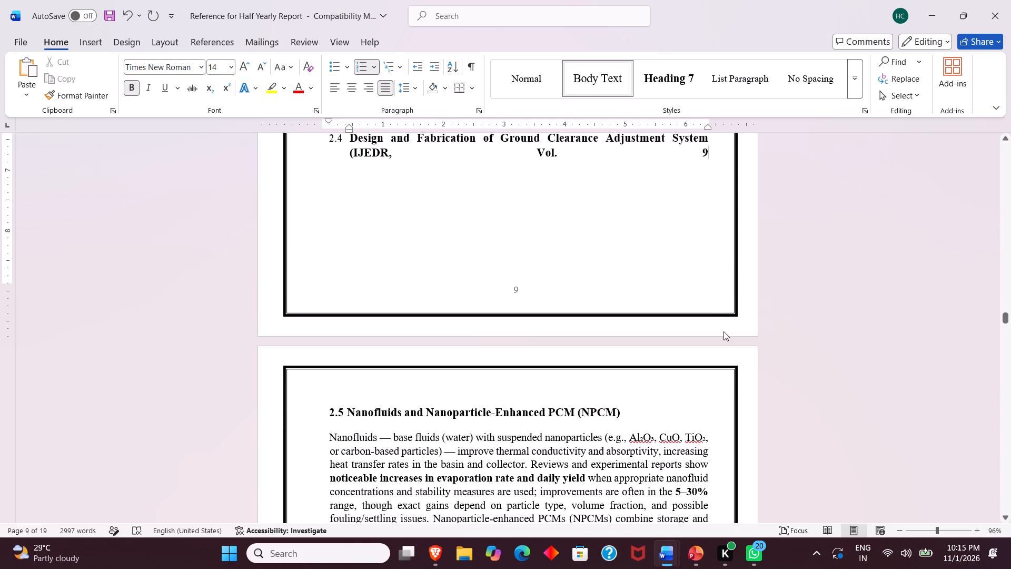
{"action": "key", "text": "ctrl+z"}
{"action": "key", "text": "ctrl+z"}
{"action": "key", "text": "ctrl+z"}
{"action": "key", "text": "ctrl+z"}
{"action": "key", "text": "ctrl+z"}
{"action": "key", "text": "ctrl+z"}
{"action": "key", "text": "ctrl+z"}
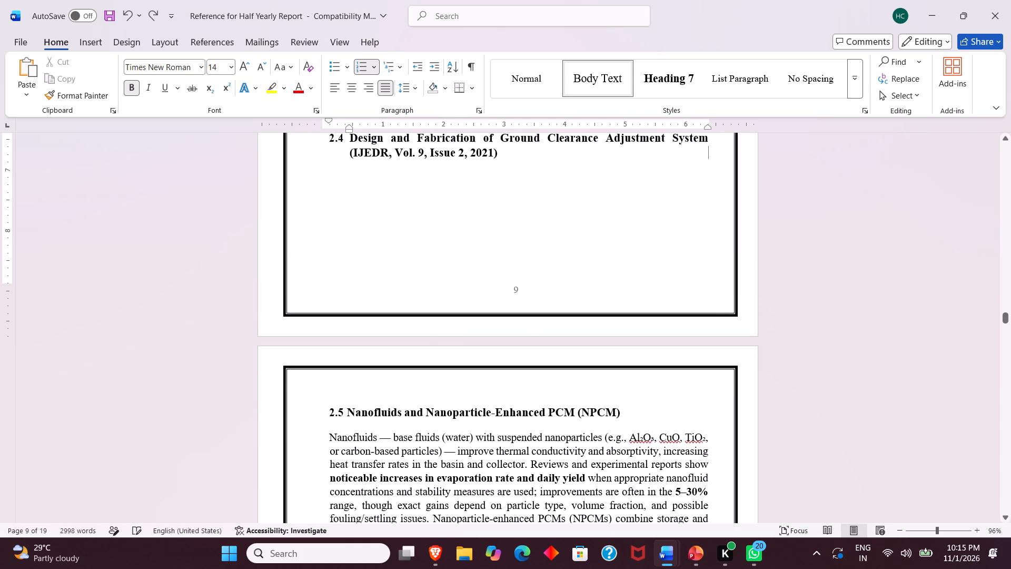
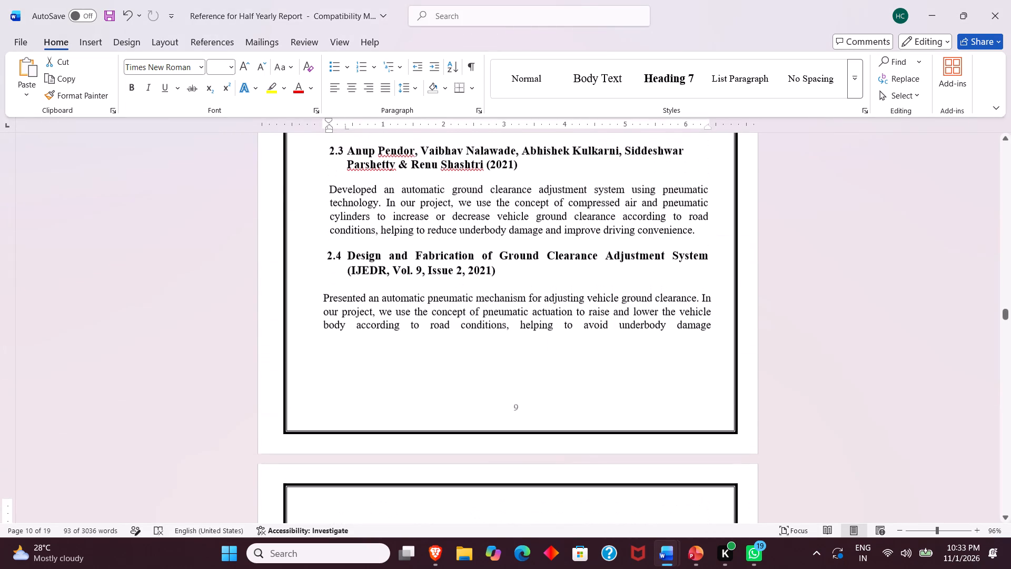
{"action": "scroll", "coordinate": [499, 353], "scroll_direction": "up", "scroll_amount": 1}
{"action": "scroll", "coordinate": [499, 355], "scroll_direction": "down", "scroll_amount": 5}
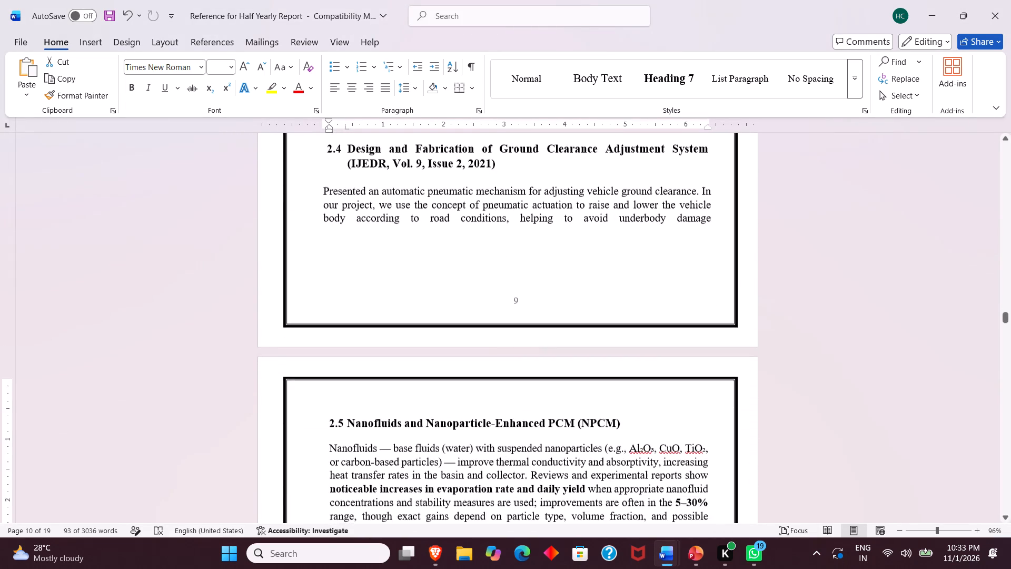
{"action": "scroll", "coordinate": [501, 358], "scroll_direction": "down", "scroll_amount": 2}
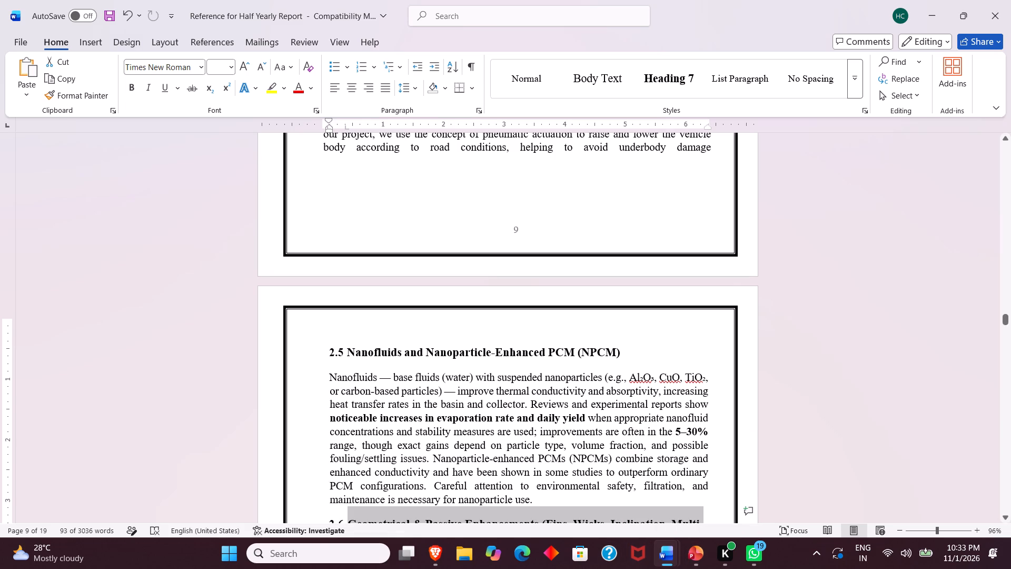
{"action": "scroll", "coordinate": [411, 439], "scroll_direction": "down", "scroll_amount": 3}
{"action": "left_click", "coordinate": [536, 408]}
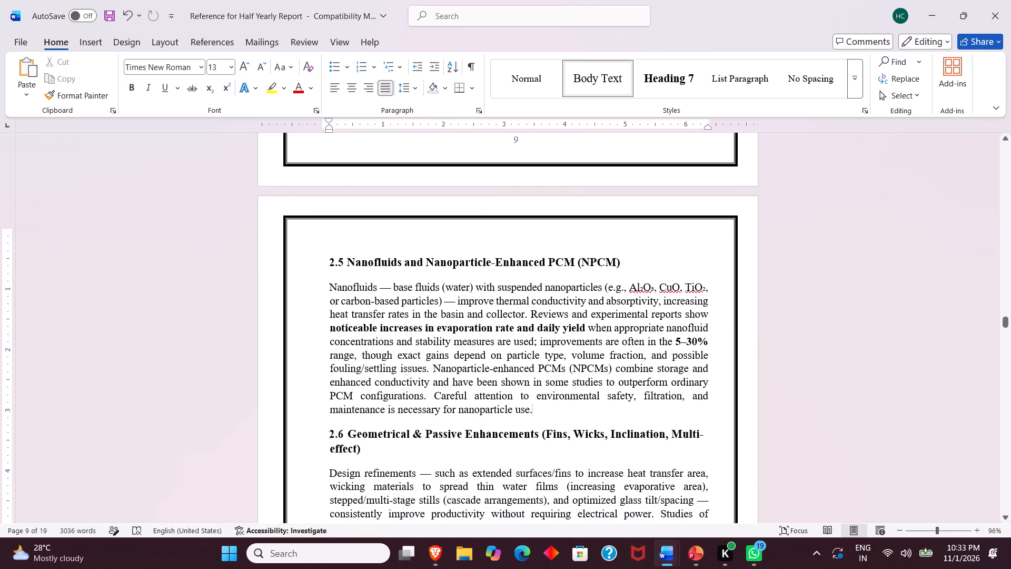
{"action": "key", "text": "BackSpace"}
{"action": "key", "text": "BackSpace"}
{"action": "key", "text": "BackSpace"}
{"action": "key", "text": "BackSpace"}
{"action": "key", "text": "BackSpace"}
{"action": "key", "text": "BackSpace"}
{"action": "key", "text": "BackSpace"}
{"action": "key", "text": "BackSpace"}
{"action": "key", "text": "BackSpace"}
{"action": "key", "text": "BackSpace"}
{"action": "key", "text": "BackSpace"}
{"action": "key", "text": "BackSpace"}
{"action": "key", "text": "BackSpace"}
{"action": "key", "text": "BackSpace"}
{"action": "key", "text": "BackSpace"}
{"action": "key", "text": "BackSpace"}
{"action": "key", "text": "BackSpace"}
{"action": "key", "text": "BackSpace"}
{"action": "key", "text": "BackSpace"}
{"action": "key", "text": "BackSpace"}
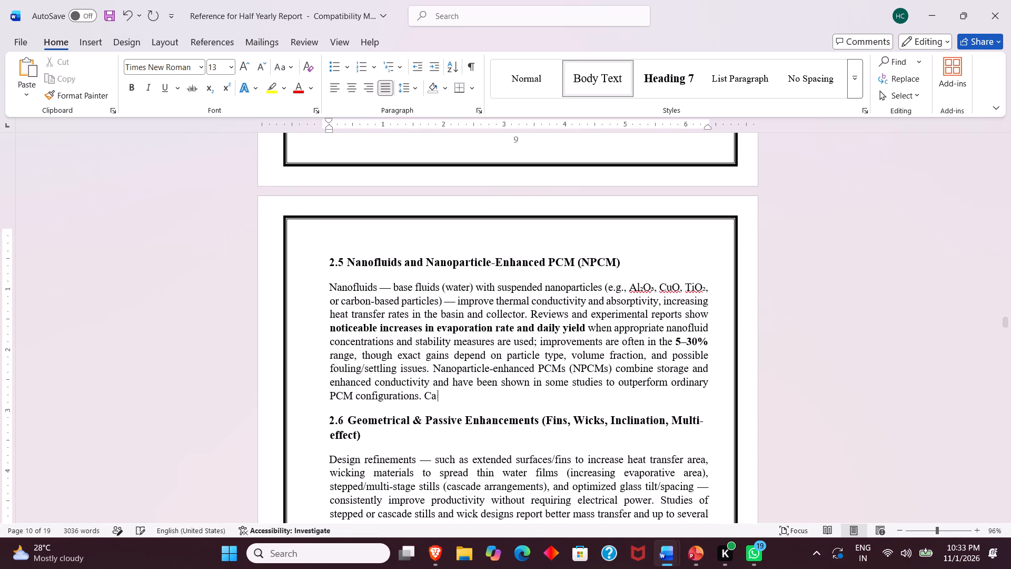
{"action": "key", "text": "ctrl+BackSpace"}
{"action": "key", "text": "ctrl+BackSpace"}
{"action": "key", "text": "ctrl+BackSpace"}
{"action": "key", "text": "ctrl+BackSpace"}
{"action": "key", "text": "ctrl+BackSpace"}
{"action": "key", "text": "ctrl+BackSpace"}
{"action": "key", "text": "ctrl+BackSpace"}
{"action": "key", "text": "ctrl+BackSpace"}
{"action": "key", "text": "ctrl+BackSpace"}
{"action": "key", "text": "ctrl+BackSpace"}
{"action": "key", "text": "ctrl+BackSpace"}
{"action": "key", "text": "ctrl+BackSpace"}
{"action": "key", "text": "ctrl+BackSpace"}
{"action": "key", "text": "ctrl+BackSpace"}
{"action": "key", "text": "ctrl+BackSpace"}
{"action": "key", "text": "ctrl+BackSpace"}
{"action": "key", "text": "ctrl+BackSpace"}
{"action": "key", "text": "ctrl+BackSpace"}
{"action": "key", "text": "ctrl+BackSpace"}
{"action": "key", "text": "ctrl+BackSpace"}
{"action": "key", "text": "ctrl+BackSpace"}
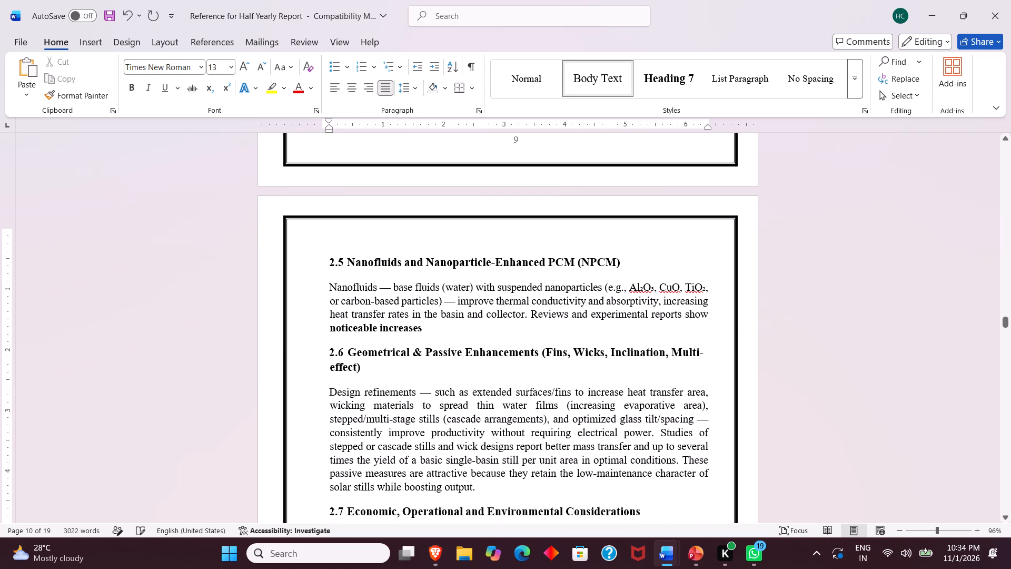
{"action": "key", "text": "ctrl+BackSpace"}
{"action": "key", "text": "ctrl+BackSpace"}
{"action": "key", "text": "ctrl+BackSpace"}
{"action": "key", "text": "ctrl+BackSpace"}
{"action": "key", "text": "ctrl+BackSpace"}
{"action": "key", "text": "ctrl+BackSpace"}
{"action": "key", "text": "ctrl+BackSpace"}
{"action": "key", "text": "ctrl+BackSpace"}
{"action": "key", "text": "ctrl+BackSpace"}
{"action": "key", "text": "ctrl+BackSpace"}
{"action": "key", "text": "ctrl+BackSpace"}
{"action": "key", "text": "ctrl+BackSpace"}
{"action": "key", "text": "ctrl+BackSpace"}
{"action": "key", "text": "ctrl+BackSpace"}
{"action": "key", "text": "ctrl+BackSpace"}
{"action": "key", "text": "ctrl+BackSpace"}
{"action": "key", "text": "ctrl+BackSpace"}
{"action": "key", "text": "ctrl+BackSpace"}
{"action": "key", "text": "ctrl+BackSpace"}
{"action": "key", "text": "ctrl+BackSpace"}
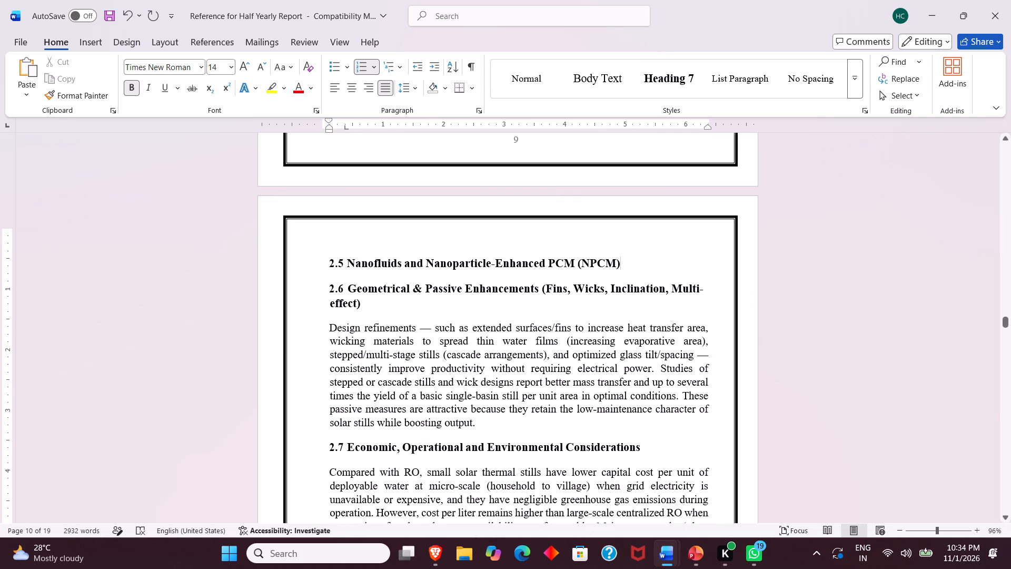
{"action": "key", "text": "ctrl+z"}
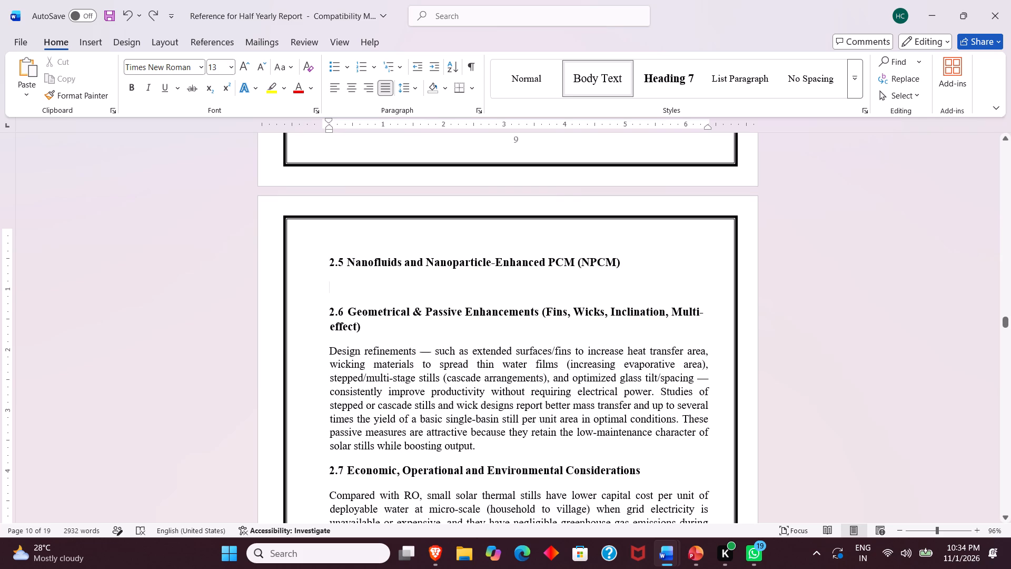
{"action": "key", "text": "ctrl+v"}
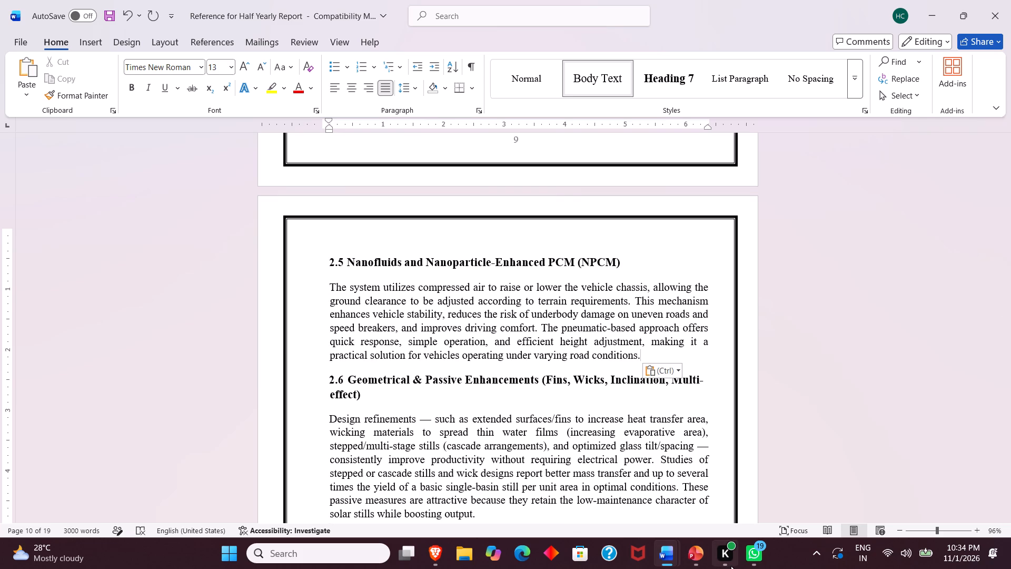
Copy the row 04 description from the PowerPoint Literature Survey slide and paste it over the 2.5 Nanofluids heading title in the Word report.
{"action": "left_click", "coordinate": [704, 555]}
{"action": "key", "text": "ctrl+c"}
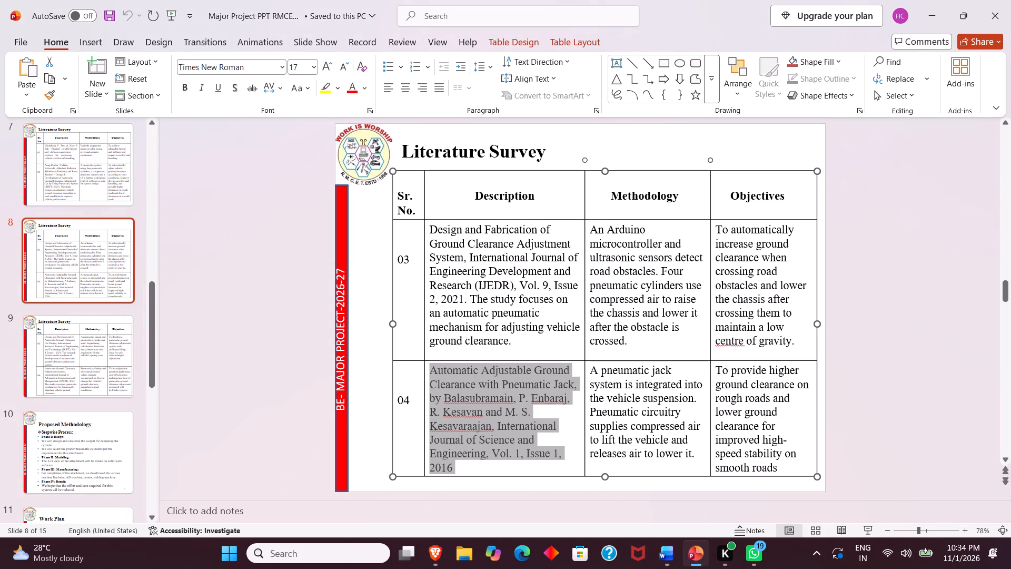
{"action": "left_click", "coordinate": [627, 511]}
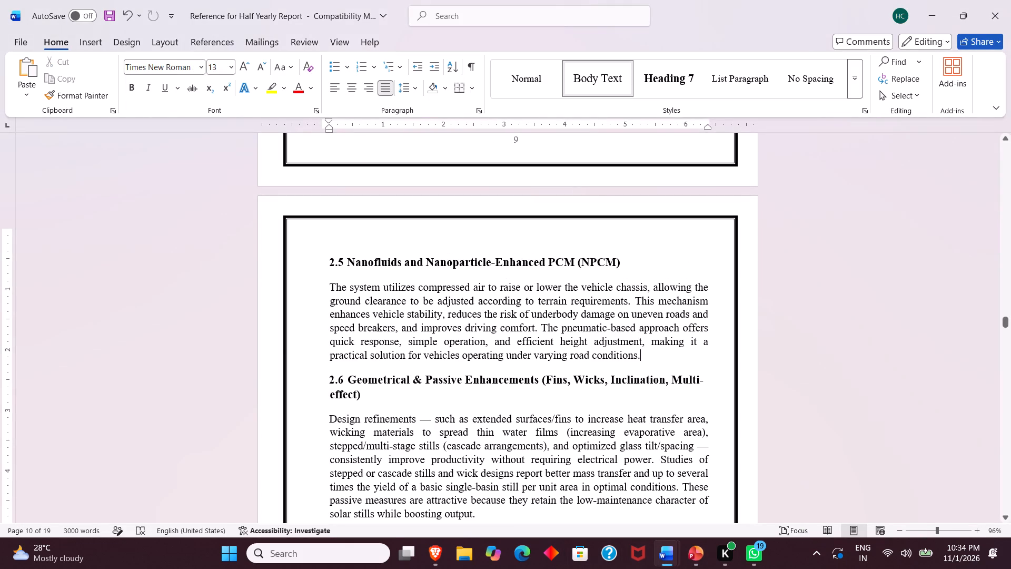
{"action": "left_click_drag", "start_coordinate": [349, 259], "coordinate": [613, 258]}
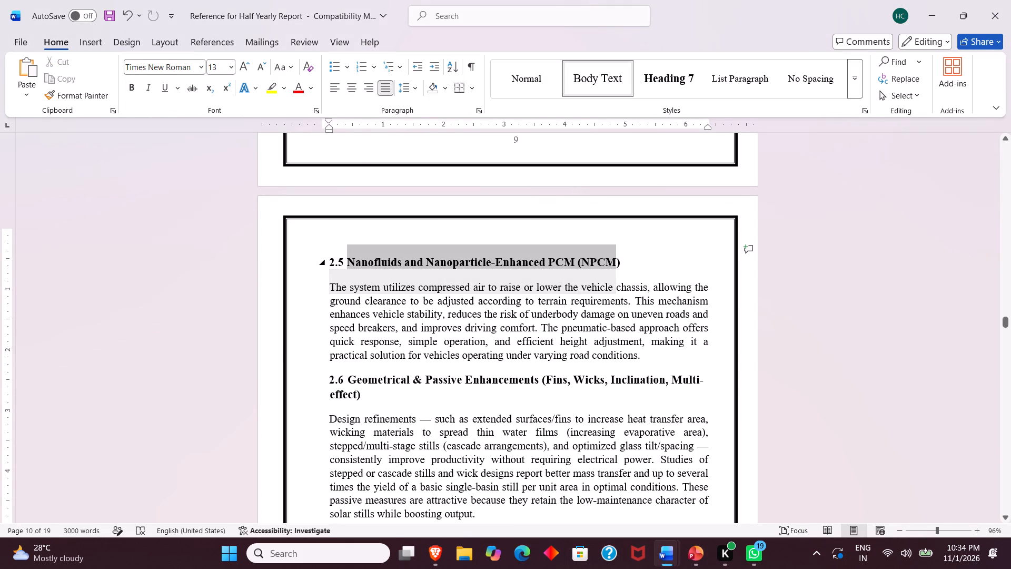
{"action": "left_click_drag", "start_coordinate": [613, 258], "coordinate": [619, 266]}
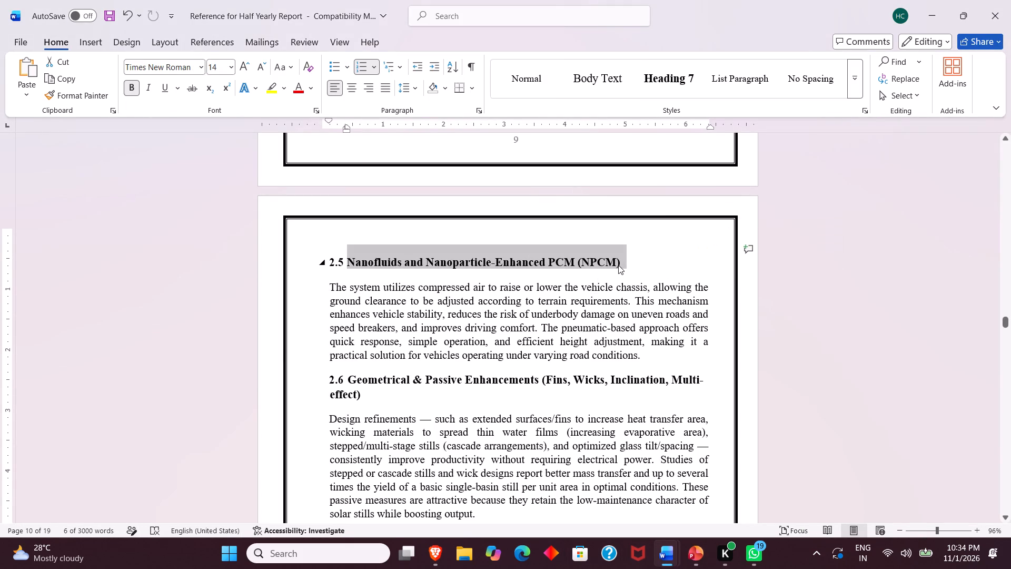
{"action": "key", "text": "ctrl+v"}
Add blank lines after the section 2.4 paragraph ending in "underbody damage", and trim two of them.
{"action": "scroll", "coordinate": [348, 267], "scroll_direction": "up", "scroll_amount": 2}
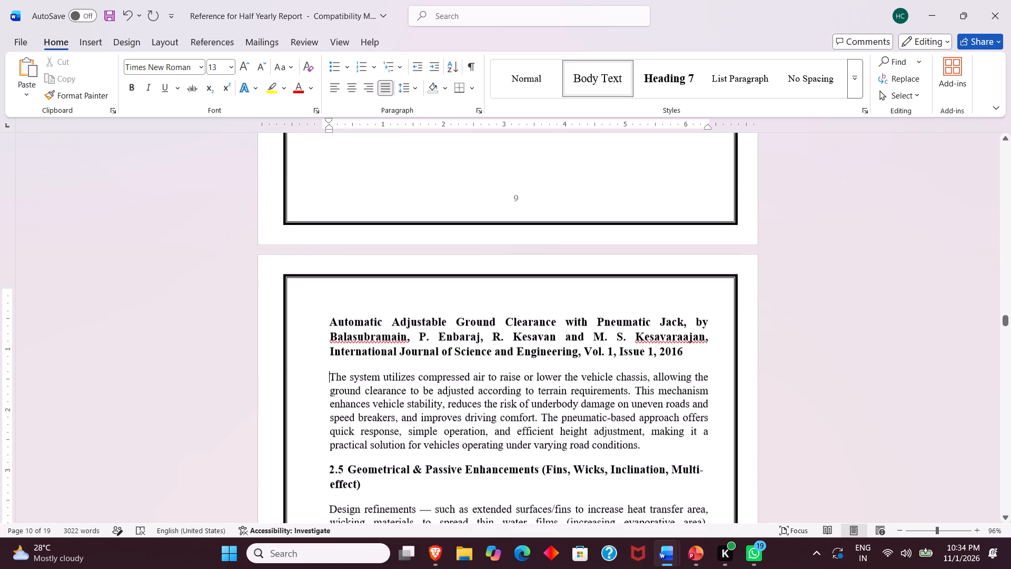
{"action": "scroll", "coordinate": [347, 267], "scroll_direction": "up", "scroll_amount": 5}
{"action": "scroll", "coordinate": [347, 267], "scroll_direction": "down", "scroll_amount": 2}
{"action": "left_click", "coordinate": [721, 215]}
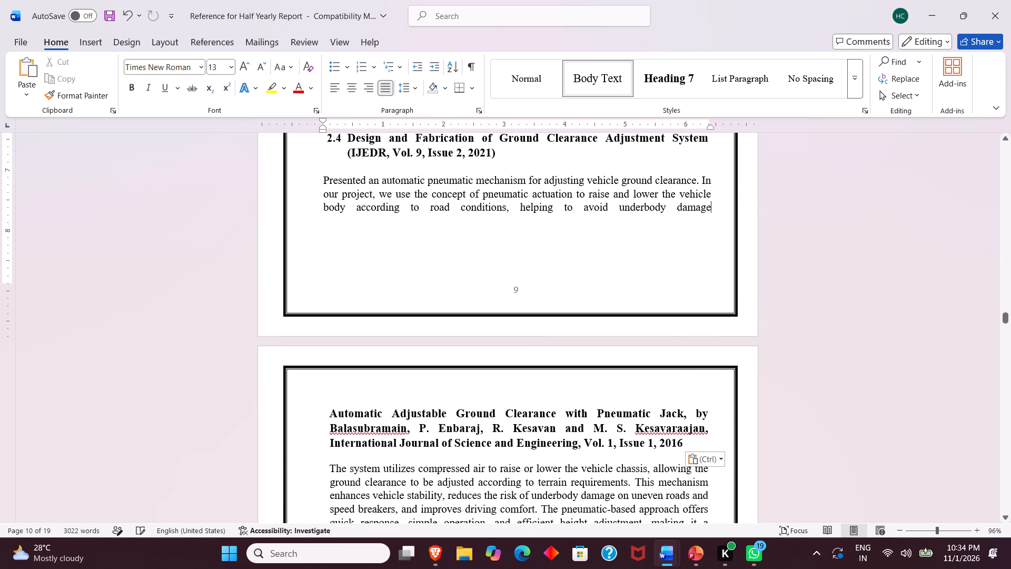
{"action": "key", "text": "Return"}
{"action": "key", "text": "Return"}
{"action": "key", "text": "Return"}
{"action": "key", "text": "Return"}
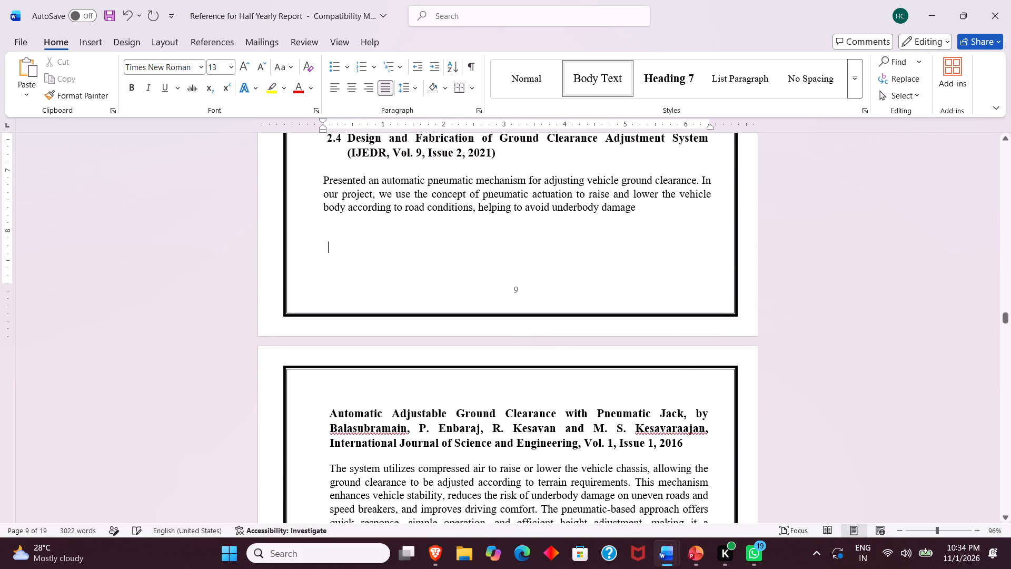
{"action": "key", "text": "Return"}
{"action": "key", "text": "Return"}
{"action": "key", "text": "Return"}
{"action": "key", "text": "Return"}
{"action": "scroll", "coordinate": [721, 226], "scroll_direction": "down", "scroll_amount": 5}
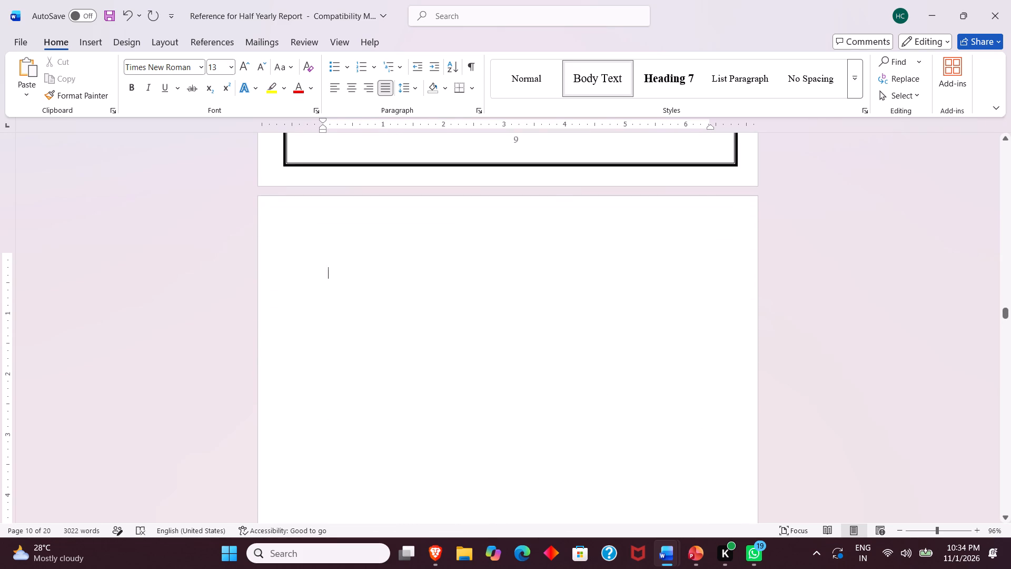
{"action": "key", "text": "BackSpace"}
{"action": "key", "text": "BackSpace"}
{"action": "scroll", "coordinate": [721, 227], "scroll_direction": "down", "scroll_amount": 2}
{"action": "scroll", "coordinate": [537, 281], "scroll_direction": "up", "scroll_amount": 1}
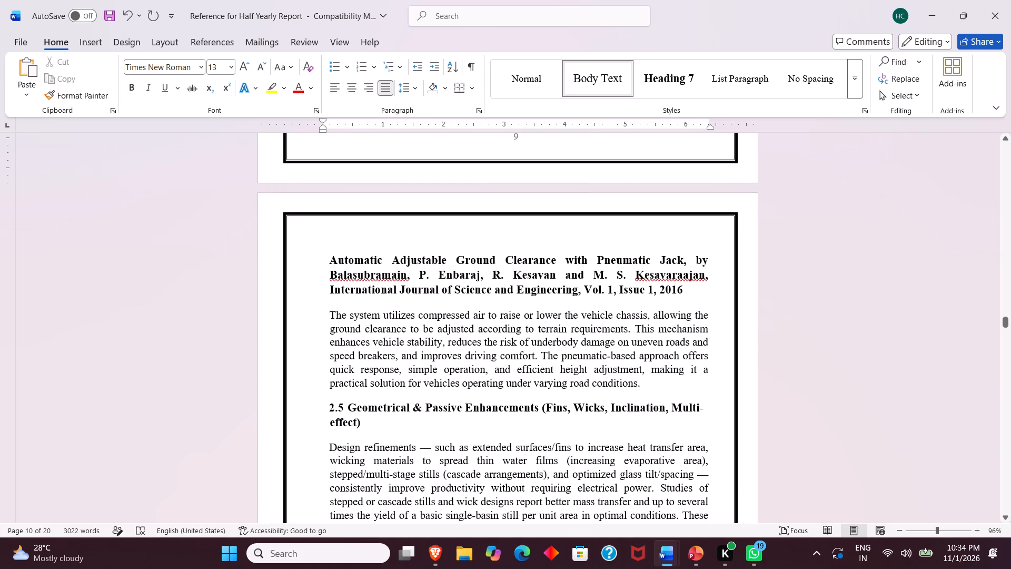
Remove the pneumatic jack heading's indent and the extra blank lines before it, then undo the last deletion after the section 2.4 paragraph.
{"action": "left_click", "coordinate": [326, 257]}
{"action": "scroll", "coordinate": [343, 271], "scroll_direction": "up", "scroll_amount": 3}
{"action": "key", "text": "BackSpace"}
{"action": "key", "text": "BackSpace"}
{"action": "key", "text": "BackSpace"}
{"action": "key", "text": "BackSpace"}
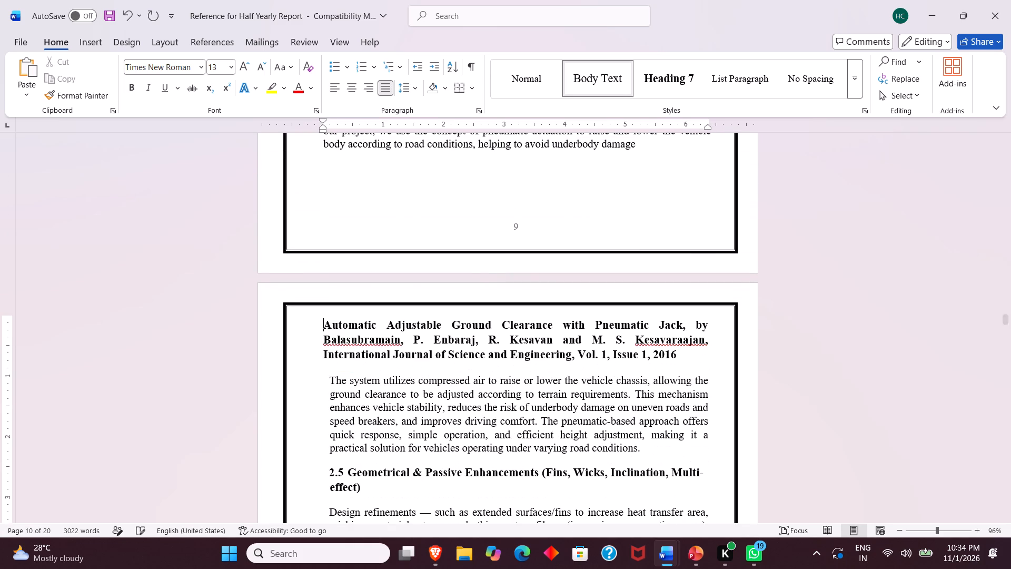
{"action": "key", "text": "BackSpace"}
{"action": "key", "text": "BackSpace"}
{"action": "key", "text": "BackSpace"}
{"action": "key", "text": "BackSpace"}
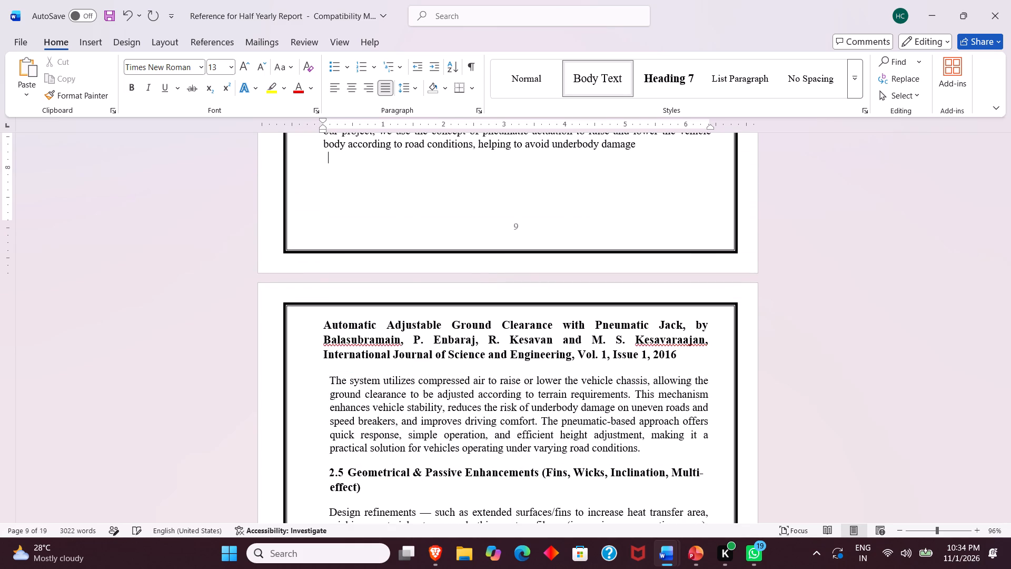
{"action": "key", "text": "BackSpace"}
{"action": "key", "text": "BackSpace"}
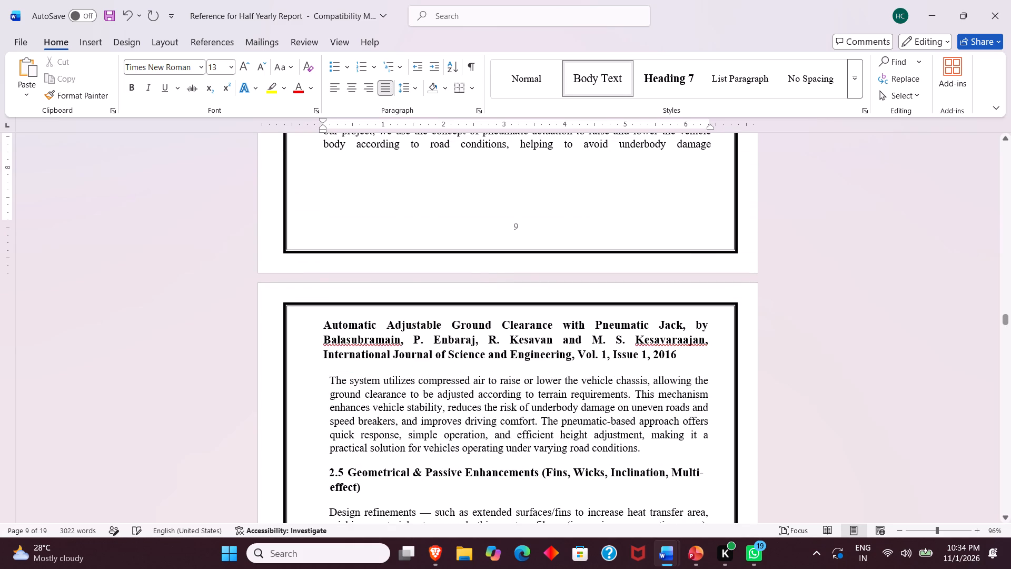
{"action": "key", "text": "ctrl+z"}
Insert one blank line above the "Automatic Adjustable Ground Clearance with Pneumatic Jack" heading.
{"action": "scroll", "coordinate": [380, 308], "scroll_direction": "down", "scroll_amount": 3}
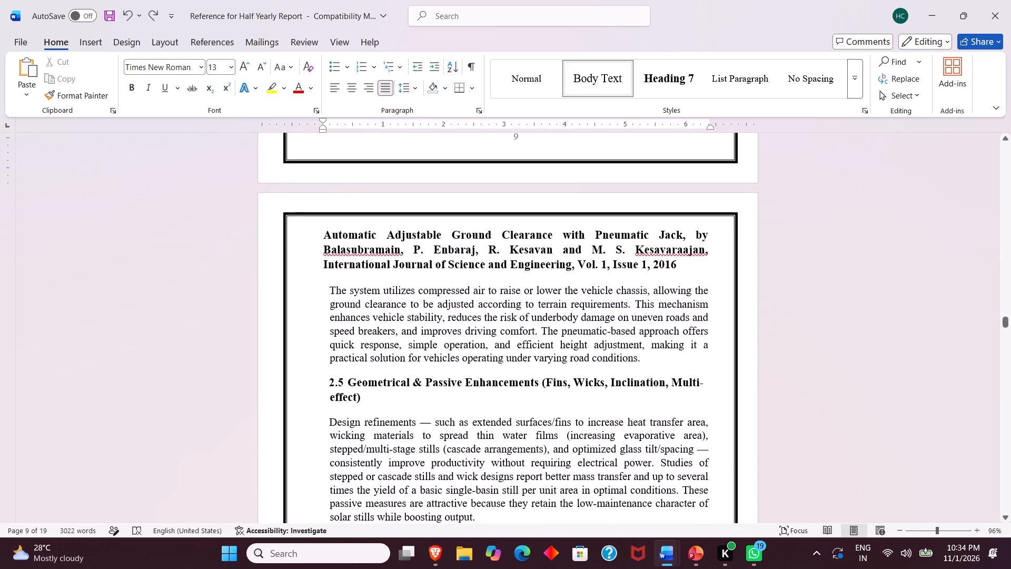
{"action": "left_click", "coordinate": [321, 249]}
{"action": "left_click", "coordinate": [320, 235]}
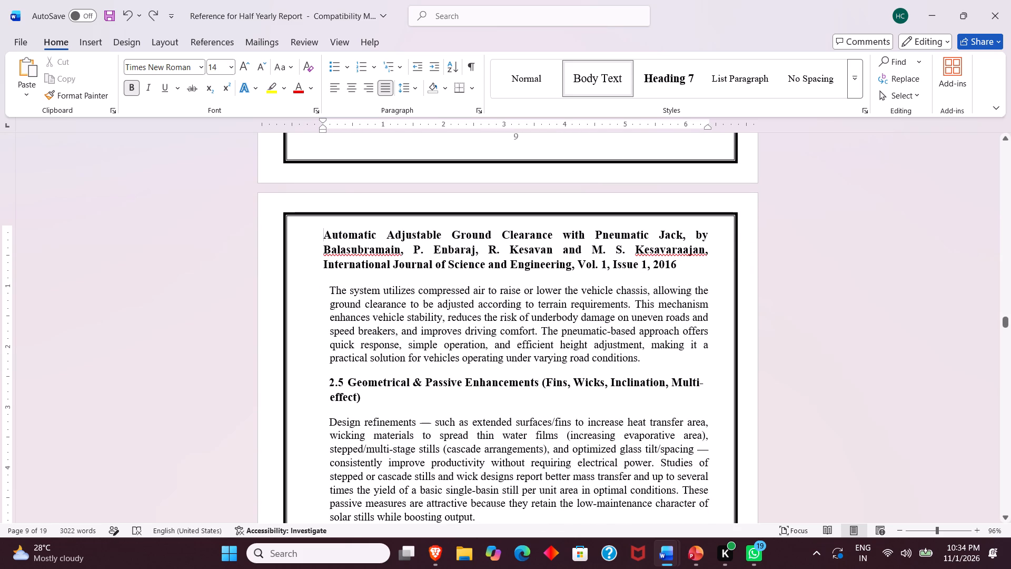
{"action": "key", "text": "Return"}
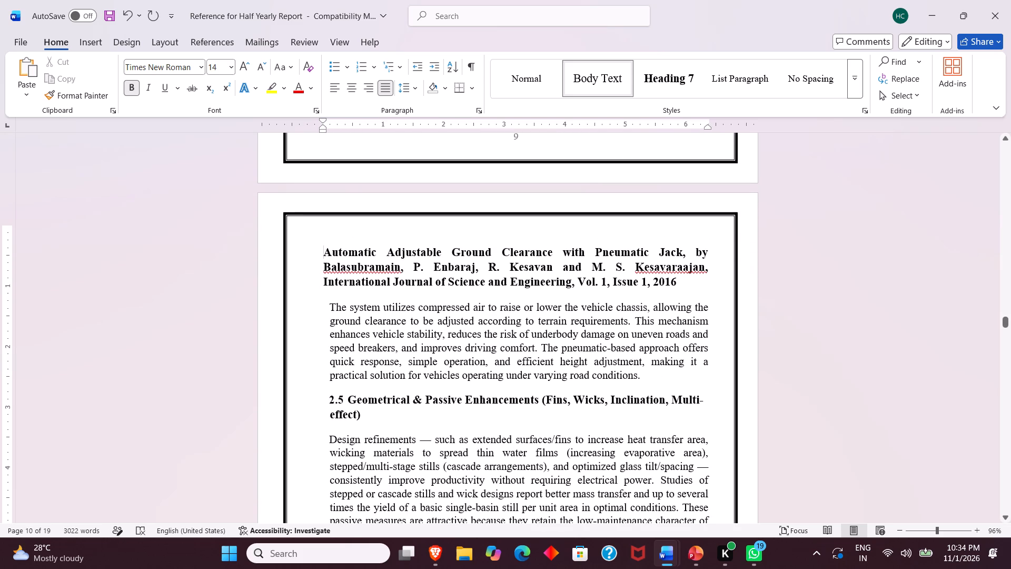
Number the pneumatic jack heading 2.5, with a space before its title.
{"action": "scroll", "coordinate": [408, 312], "scroll_direction": "up", "scroll_amount": 6}
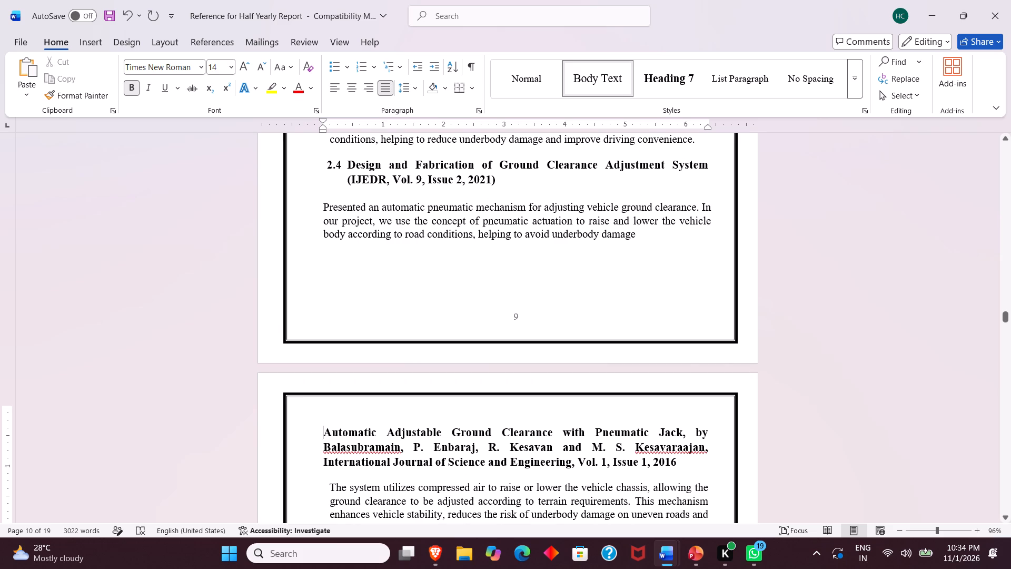
{"action": "key", "text": "2"}
{"action": "key", "text": "period"}
{"action": "key", "text": "5"}
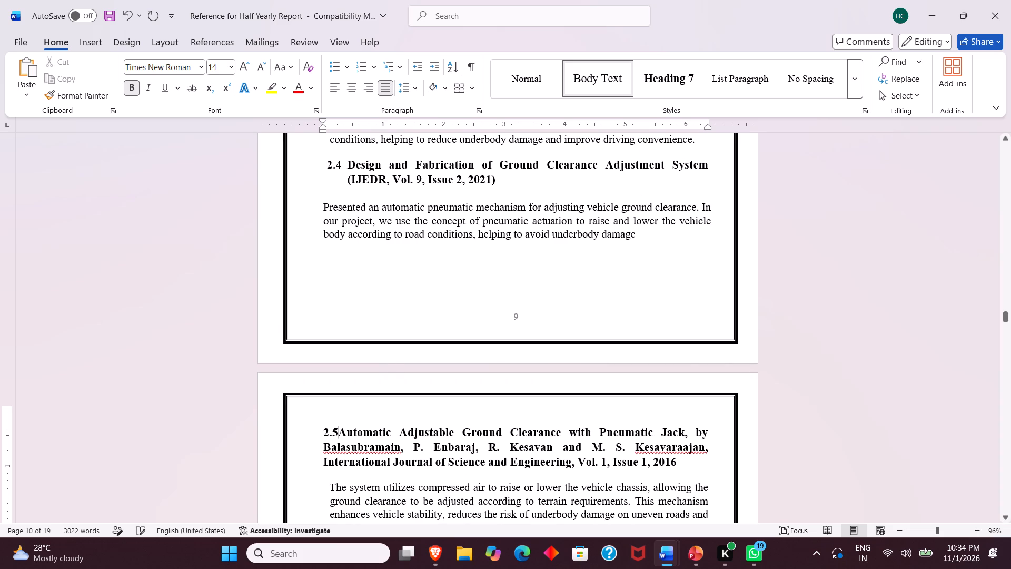
{"action": "key", "text": "space"}
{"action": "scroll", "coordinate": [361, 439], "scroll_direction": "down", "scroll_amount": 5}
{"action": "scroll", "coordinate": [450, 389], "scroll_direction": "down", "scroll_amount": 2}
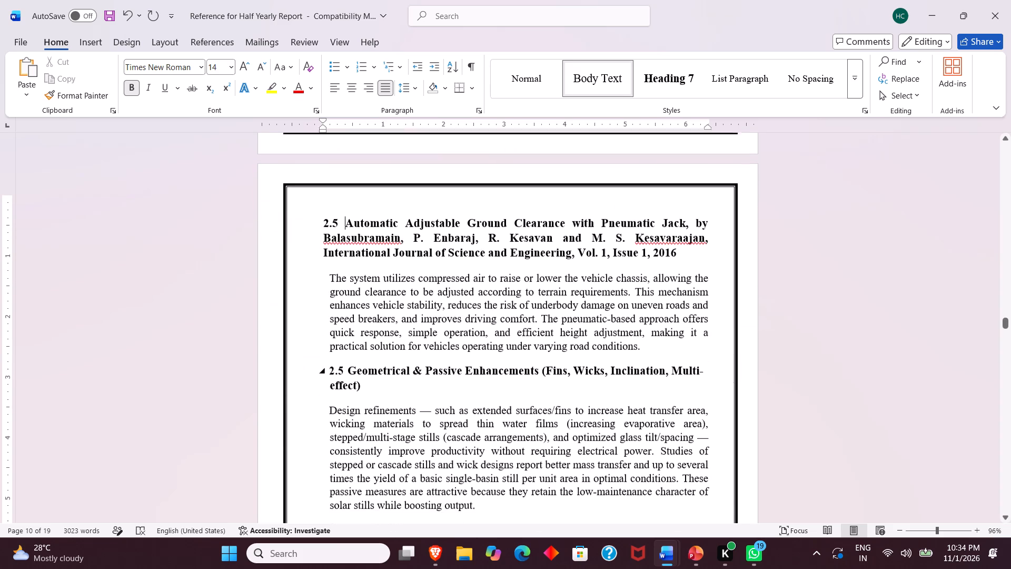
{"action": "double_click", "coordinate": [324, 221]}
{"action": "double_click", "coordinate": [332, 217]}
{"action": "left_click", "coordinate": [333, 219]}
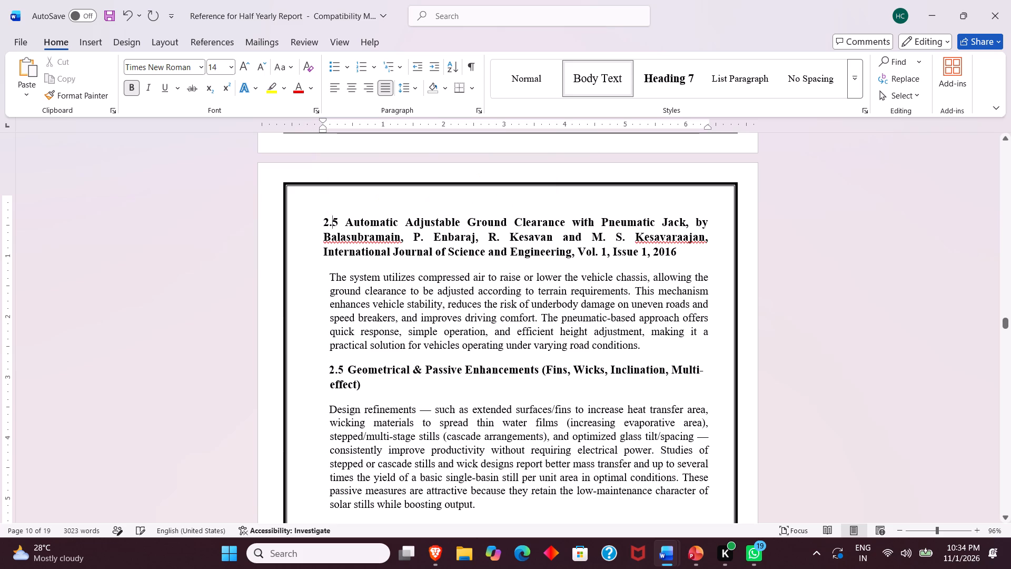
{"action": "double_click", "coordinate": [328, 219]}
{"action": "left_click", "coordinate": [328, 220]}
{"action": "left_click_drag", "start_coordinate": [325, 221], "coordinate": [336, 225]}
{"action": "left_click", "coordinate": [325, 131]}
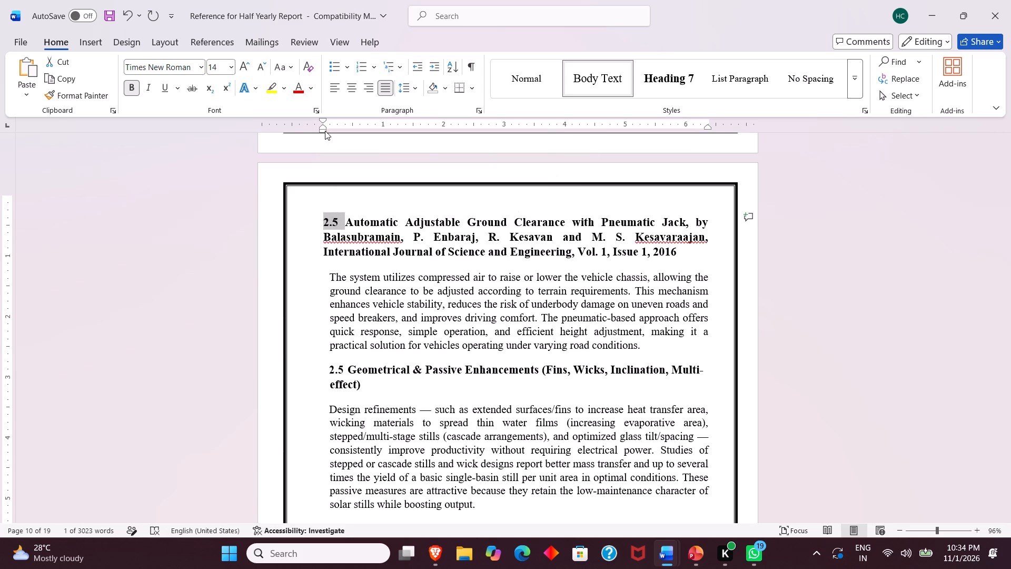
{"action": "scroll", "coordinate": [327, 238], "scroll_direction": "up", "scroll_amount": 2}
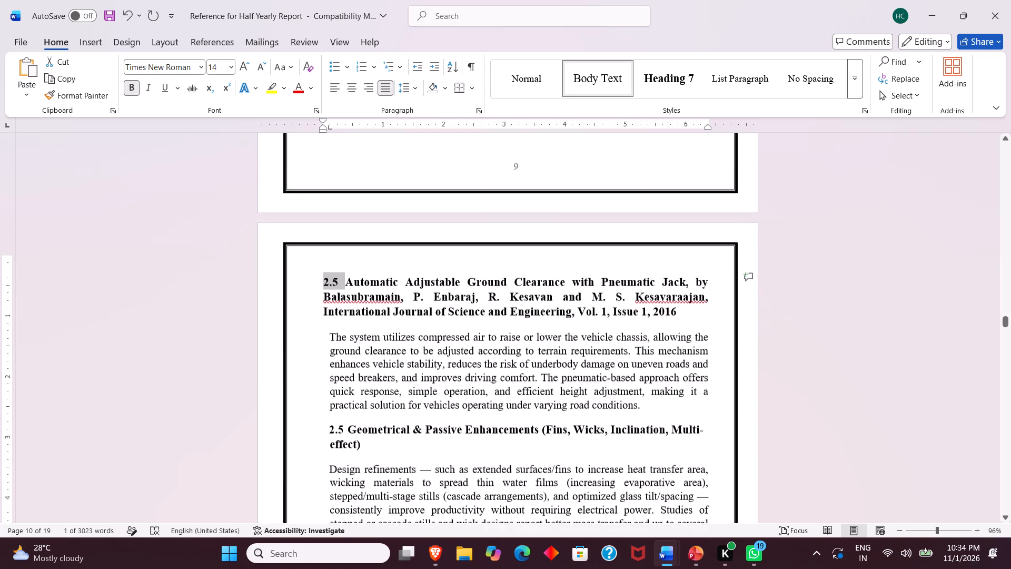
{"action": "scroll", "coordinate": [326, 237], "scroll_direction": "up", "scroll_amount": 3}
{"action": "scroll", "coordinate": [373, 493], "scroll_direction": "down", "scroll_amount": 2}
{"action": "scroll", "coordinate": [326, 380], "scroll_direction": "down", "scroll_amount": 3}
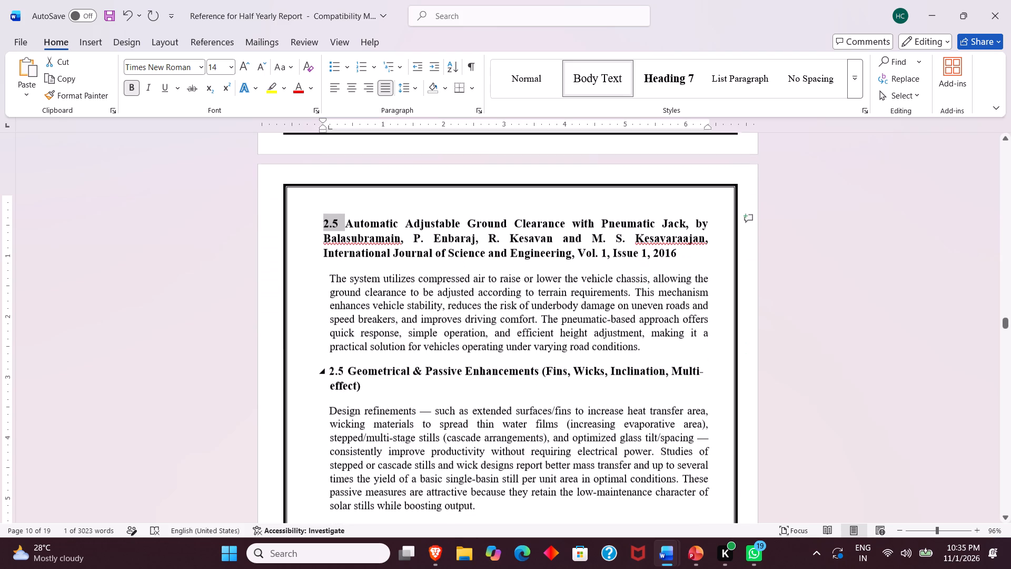
Remove the indent of the paragraph starting "The system utilizes compressed air" so it lines up with its 2.5 heading.
{"action": "left_click", "coordinate": [329, 269]}
{"action": "key", "text": "BackSpace"}
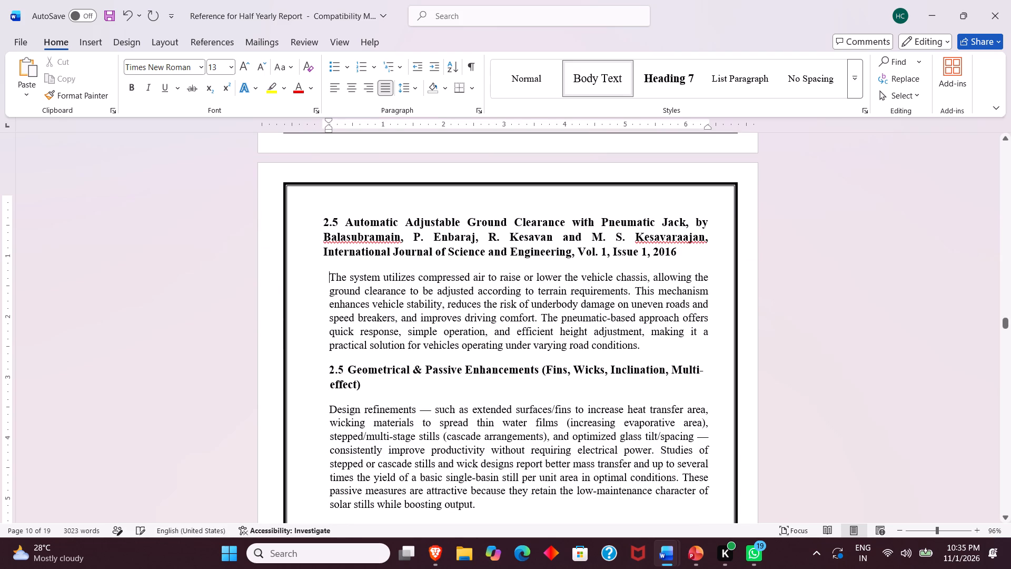
{"action": "key", "text": "BackSpace"}
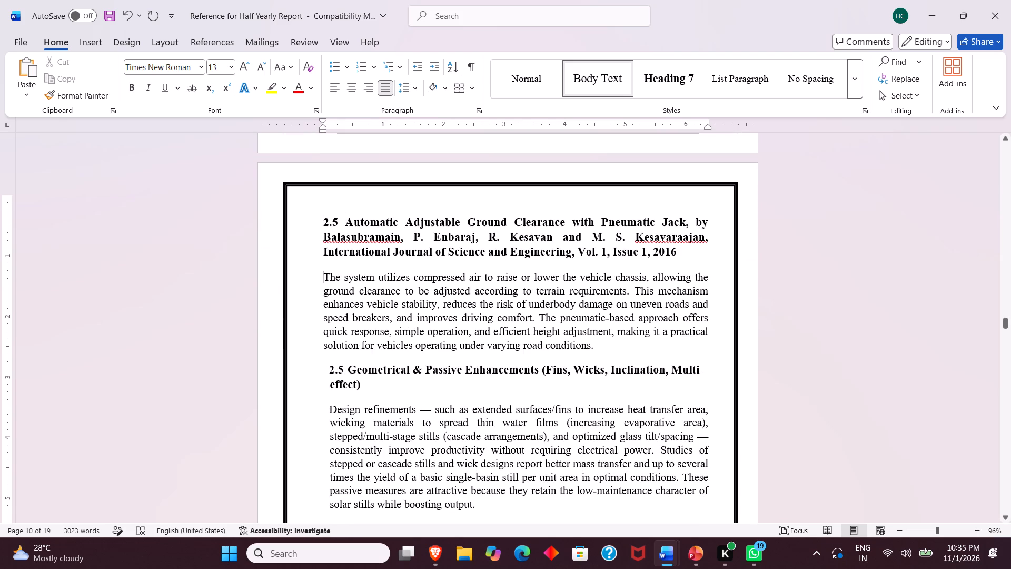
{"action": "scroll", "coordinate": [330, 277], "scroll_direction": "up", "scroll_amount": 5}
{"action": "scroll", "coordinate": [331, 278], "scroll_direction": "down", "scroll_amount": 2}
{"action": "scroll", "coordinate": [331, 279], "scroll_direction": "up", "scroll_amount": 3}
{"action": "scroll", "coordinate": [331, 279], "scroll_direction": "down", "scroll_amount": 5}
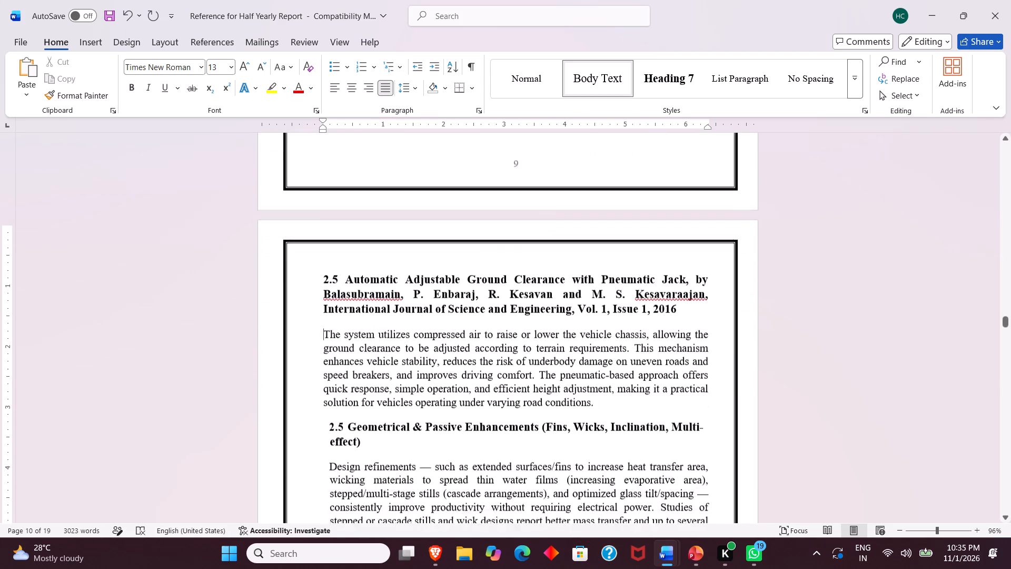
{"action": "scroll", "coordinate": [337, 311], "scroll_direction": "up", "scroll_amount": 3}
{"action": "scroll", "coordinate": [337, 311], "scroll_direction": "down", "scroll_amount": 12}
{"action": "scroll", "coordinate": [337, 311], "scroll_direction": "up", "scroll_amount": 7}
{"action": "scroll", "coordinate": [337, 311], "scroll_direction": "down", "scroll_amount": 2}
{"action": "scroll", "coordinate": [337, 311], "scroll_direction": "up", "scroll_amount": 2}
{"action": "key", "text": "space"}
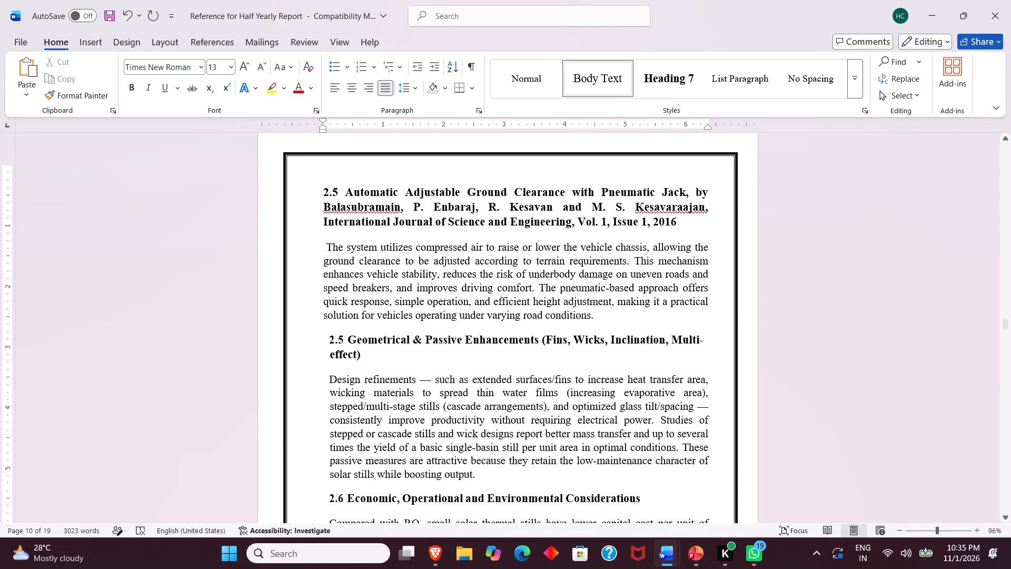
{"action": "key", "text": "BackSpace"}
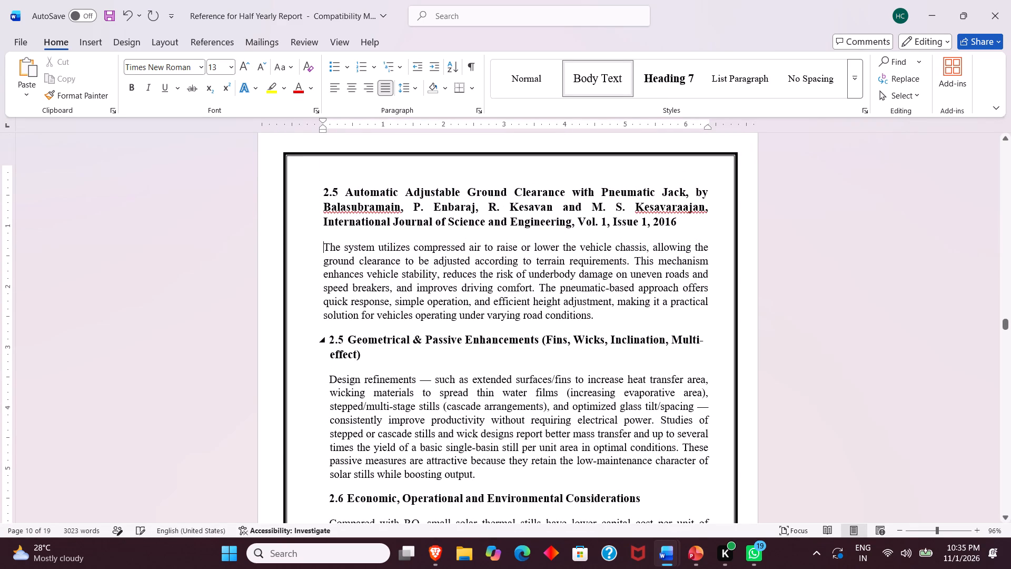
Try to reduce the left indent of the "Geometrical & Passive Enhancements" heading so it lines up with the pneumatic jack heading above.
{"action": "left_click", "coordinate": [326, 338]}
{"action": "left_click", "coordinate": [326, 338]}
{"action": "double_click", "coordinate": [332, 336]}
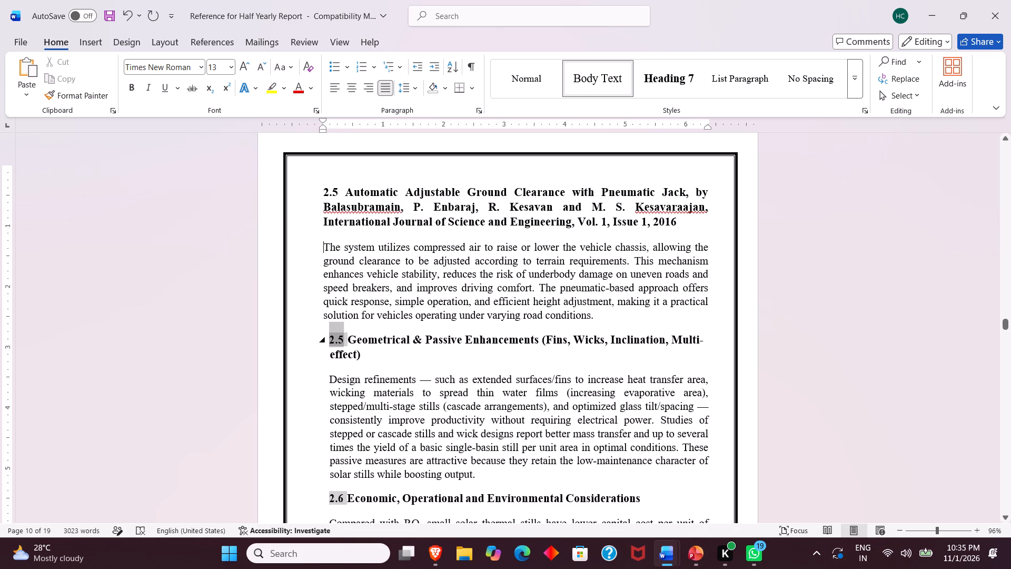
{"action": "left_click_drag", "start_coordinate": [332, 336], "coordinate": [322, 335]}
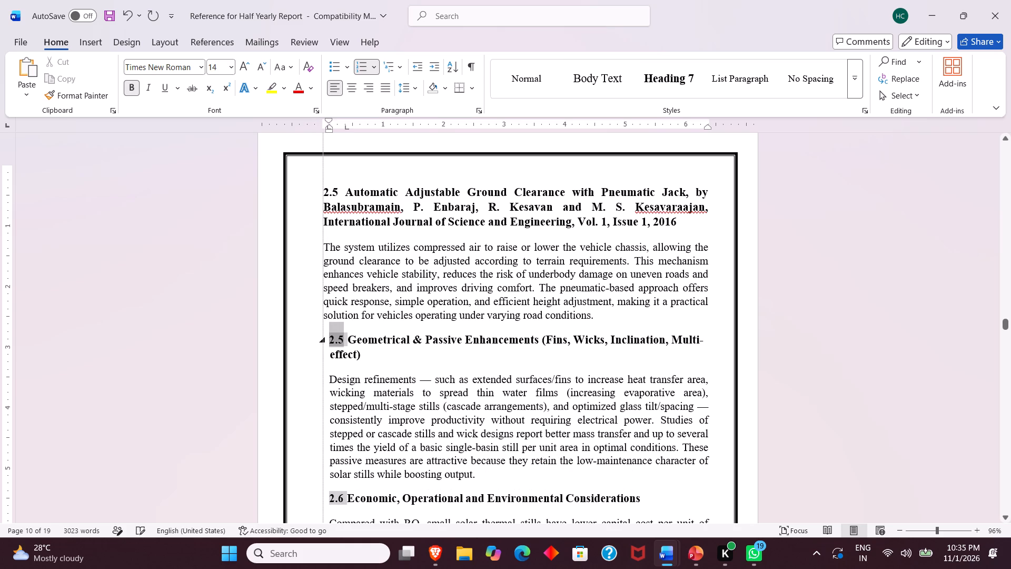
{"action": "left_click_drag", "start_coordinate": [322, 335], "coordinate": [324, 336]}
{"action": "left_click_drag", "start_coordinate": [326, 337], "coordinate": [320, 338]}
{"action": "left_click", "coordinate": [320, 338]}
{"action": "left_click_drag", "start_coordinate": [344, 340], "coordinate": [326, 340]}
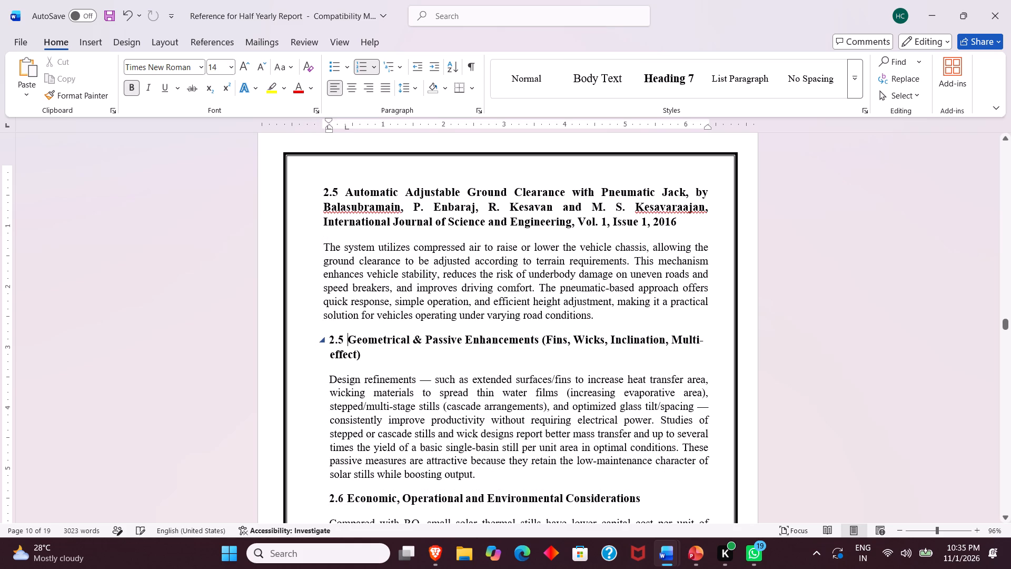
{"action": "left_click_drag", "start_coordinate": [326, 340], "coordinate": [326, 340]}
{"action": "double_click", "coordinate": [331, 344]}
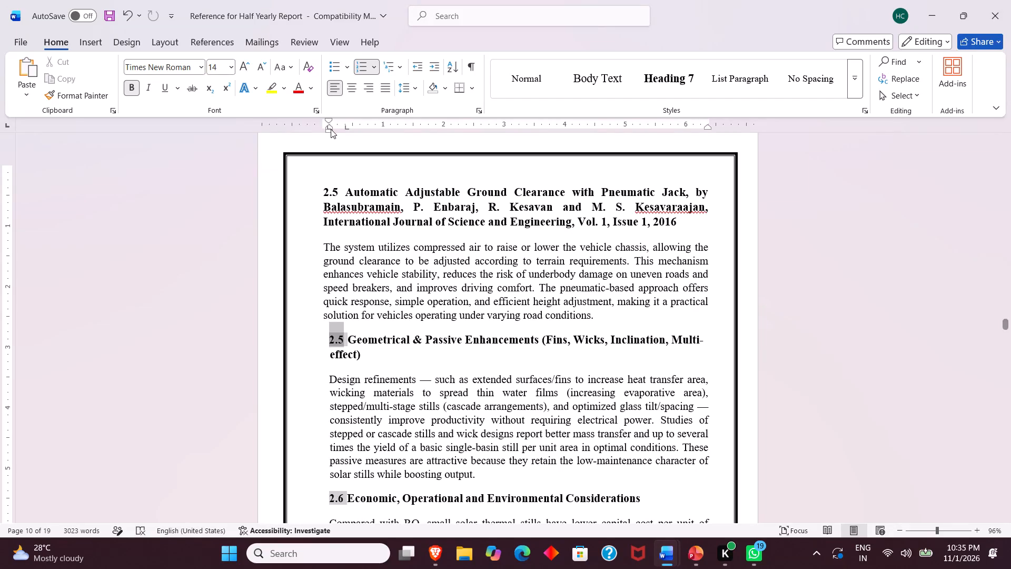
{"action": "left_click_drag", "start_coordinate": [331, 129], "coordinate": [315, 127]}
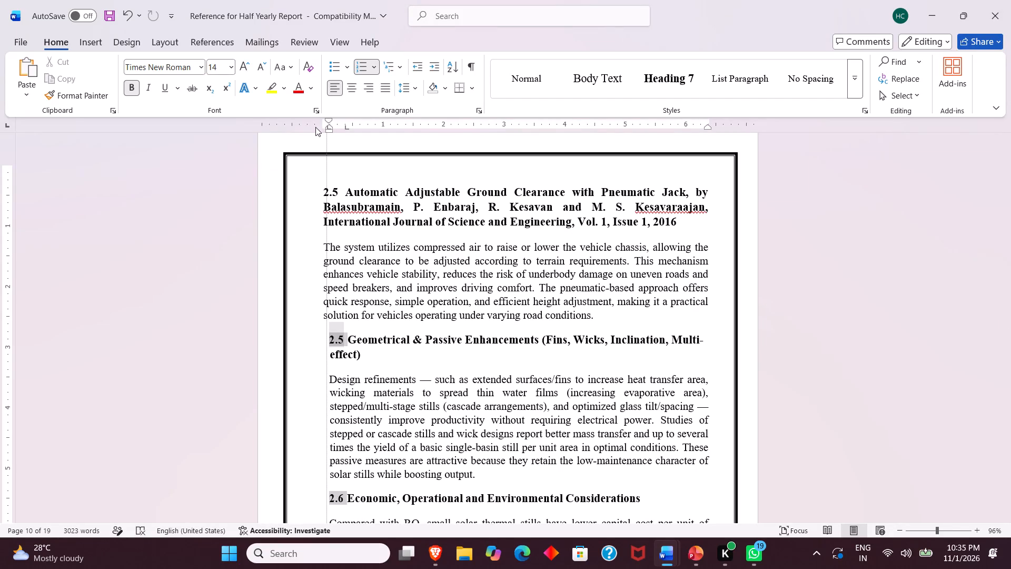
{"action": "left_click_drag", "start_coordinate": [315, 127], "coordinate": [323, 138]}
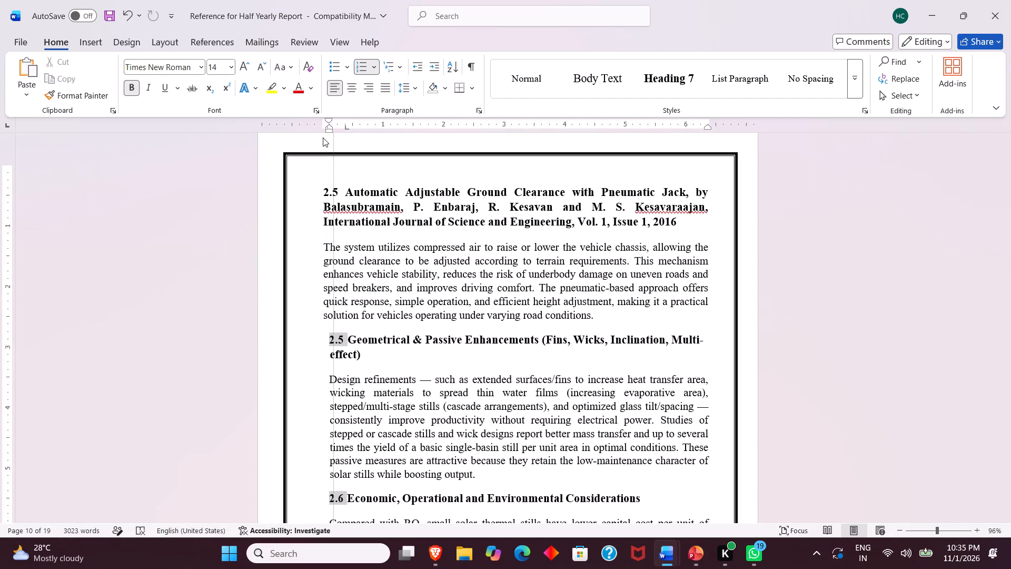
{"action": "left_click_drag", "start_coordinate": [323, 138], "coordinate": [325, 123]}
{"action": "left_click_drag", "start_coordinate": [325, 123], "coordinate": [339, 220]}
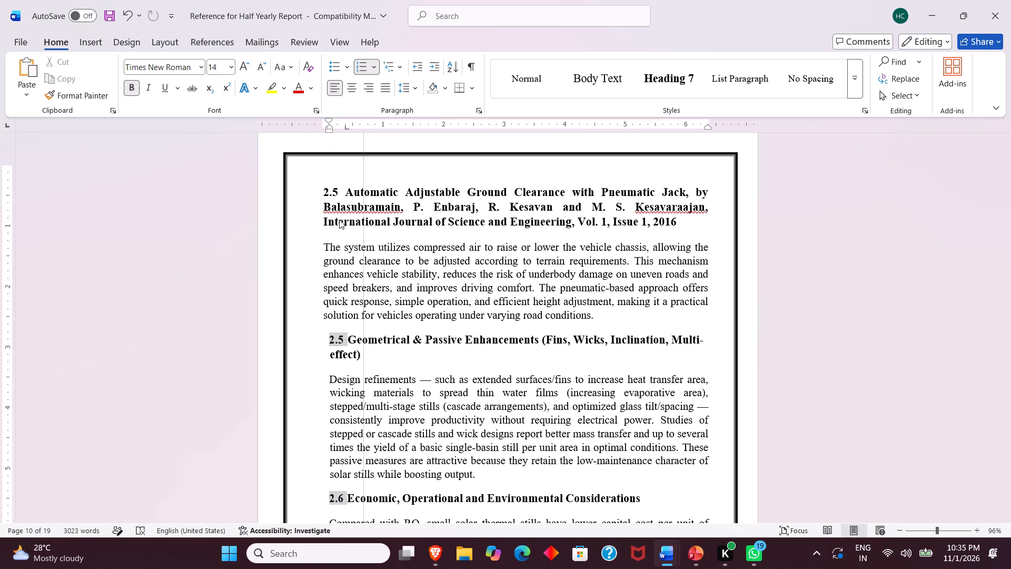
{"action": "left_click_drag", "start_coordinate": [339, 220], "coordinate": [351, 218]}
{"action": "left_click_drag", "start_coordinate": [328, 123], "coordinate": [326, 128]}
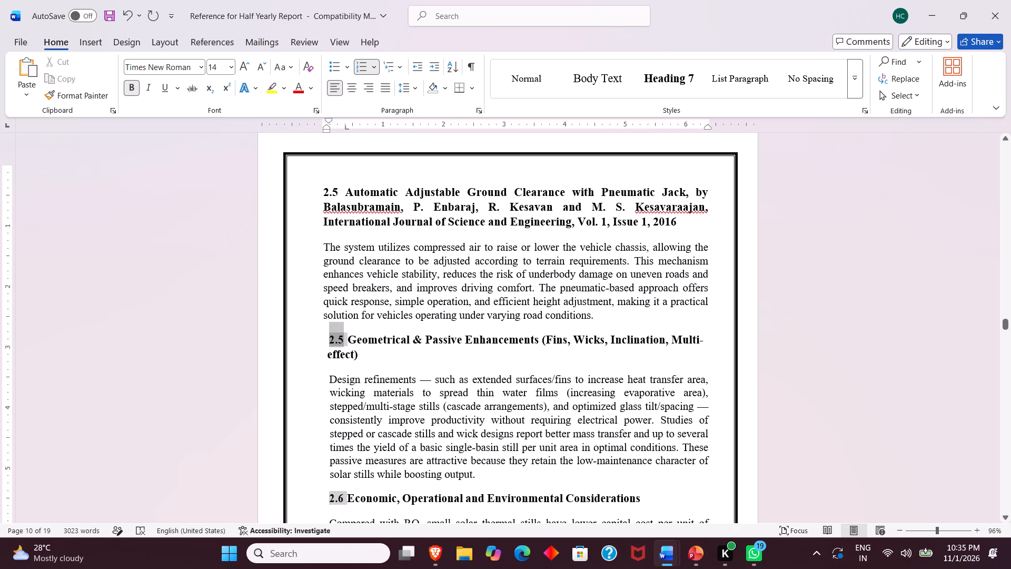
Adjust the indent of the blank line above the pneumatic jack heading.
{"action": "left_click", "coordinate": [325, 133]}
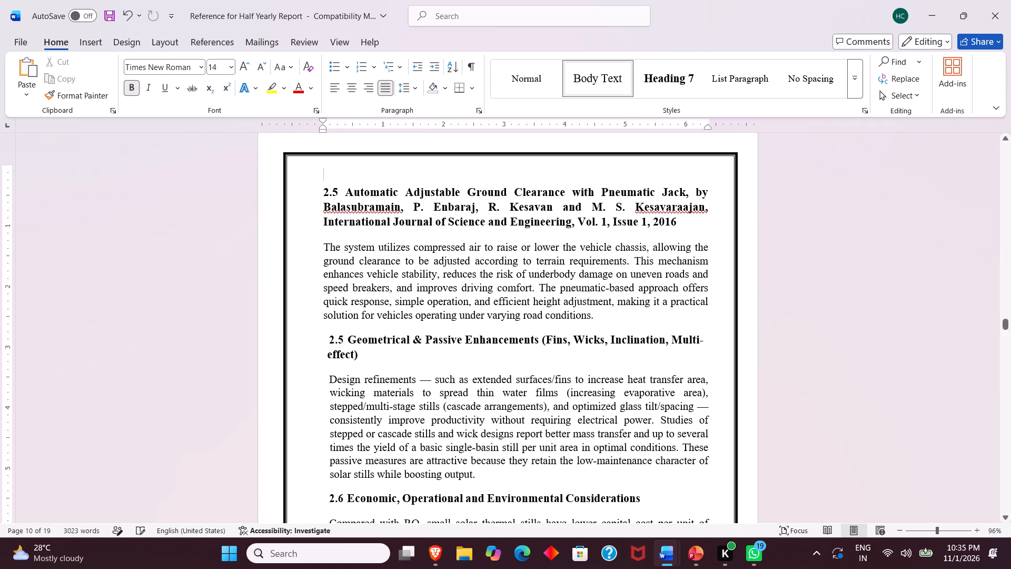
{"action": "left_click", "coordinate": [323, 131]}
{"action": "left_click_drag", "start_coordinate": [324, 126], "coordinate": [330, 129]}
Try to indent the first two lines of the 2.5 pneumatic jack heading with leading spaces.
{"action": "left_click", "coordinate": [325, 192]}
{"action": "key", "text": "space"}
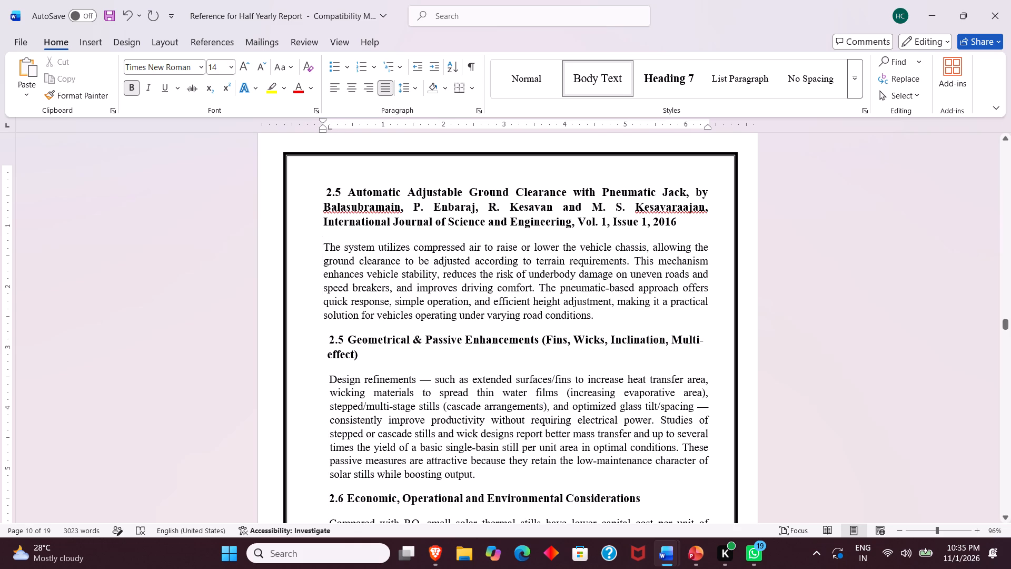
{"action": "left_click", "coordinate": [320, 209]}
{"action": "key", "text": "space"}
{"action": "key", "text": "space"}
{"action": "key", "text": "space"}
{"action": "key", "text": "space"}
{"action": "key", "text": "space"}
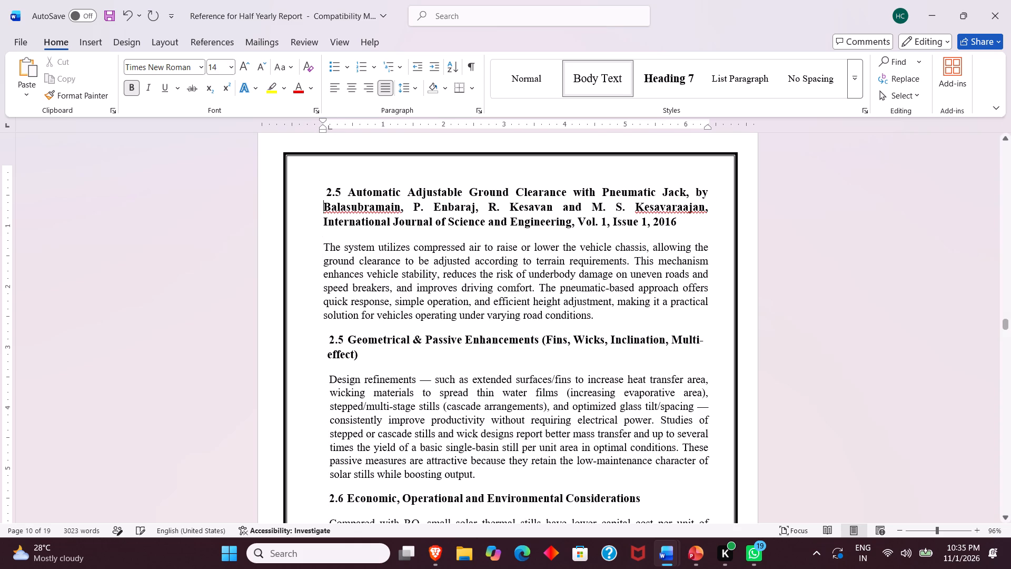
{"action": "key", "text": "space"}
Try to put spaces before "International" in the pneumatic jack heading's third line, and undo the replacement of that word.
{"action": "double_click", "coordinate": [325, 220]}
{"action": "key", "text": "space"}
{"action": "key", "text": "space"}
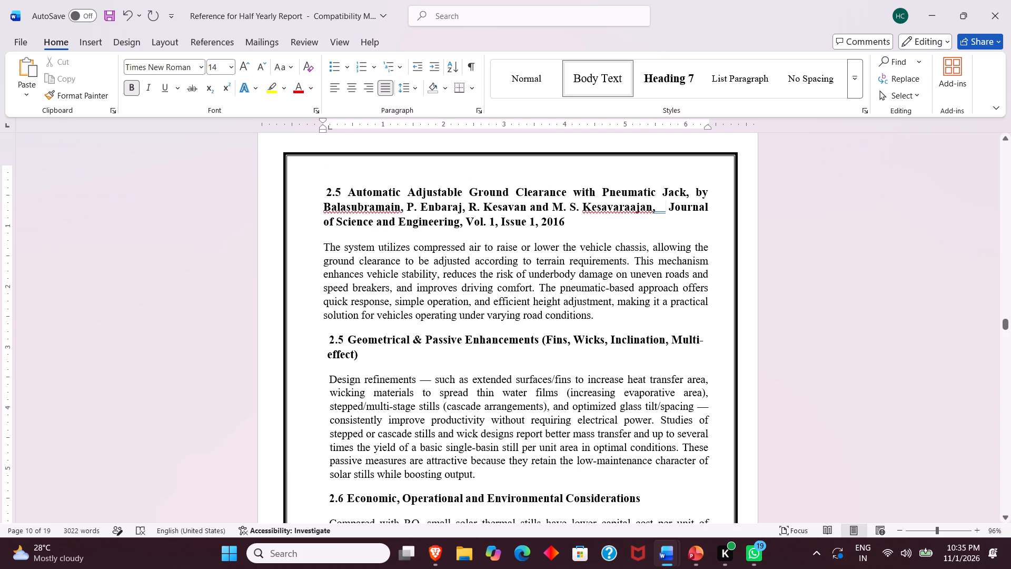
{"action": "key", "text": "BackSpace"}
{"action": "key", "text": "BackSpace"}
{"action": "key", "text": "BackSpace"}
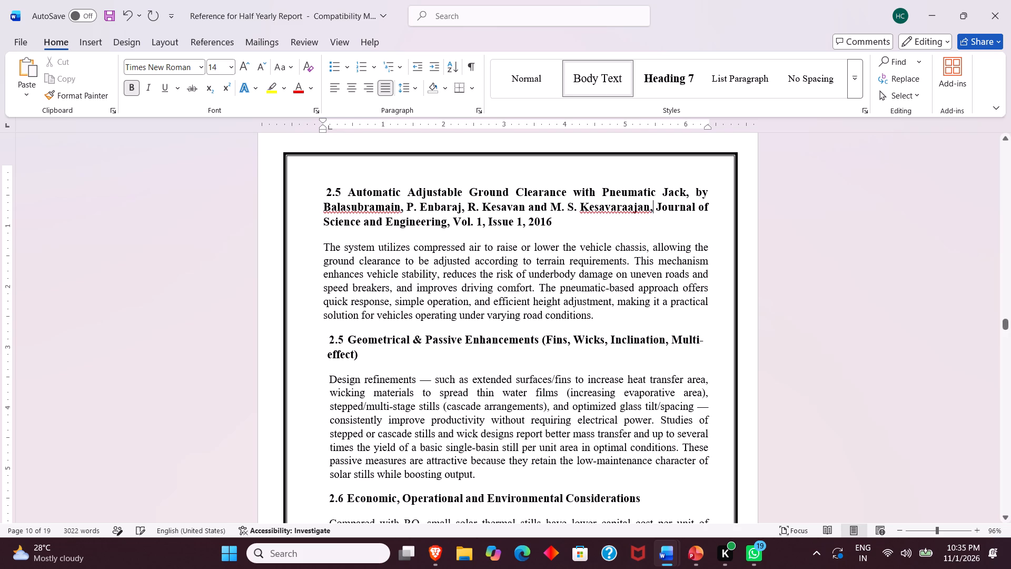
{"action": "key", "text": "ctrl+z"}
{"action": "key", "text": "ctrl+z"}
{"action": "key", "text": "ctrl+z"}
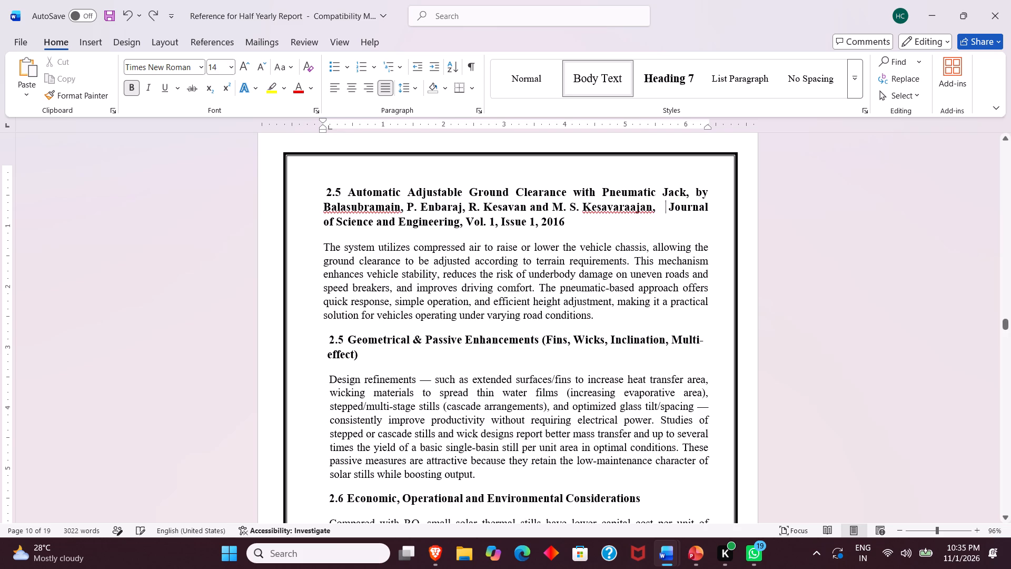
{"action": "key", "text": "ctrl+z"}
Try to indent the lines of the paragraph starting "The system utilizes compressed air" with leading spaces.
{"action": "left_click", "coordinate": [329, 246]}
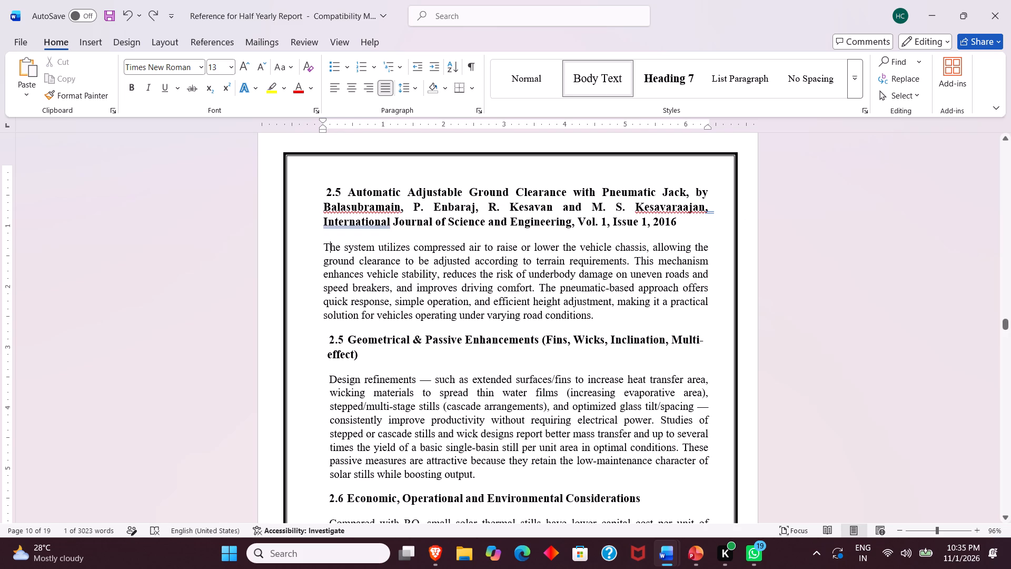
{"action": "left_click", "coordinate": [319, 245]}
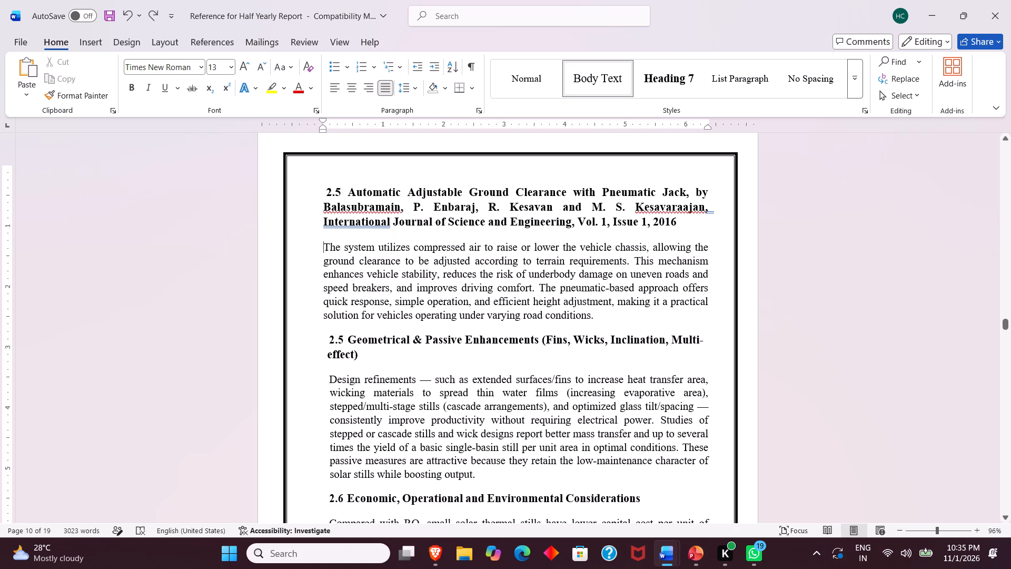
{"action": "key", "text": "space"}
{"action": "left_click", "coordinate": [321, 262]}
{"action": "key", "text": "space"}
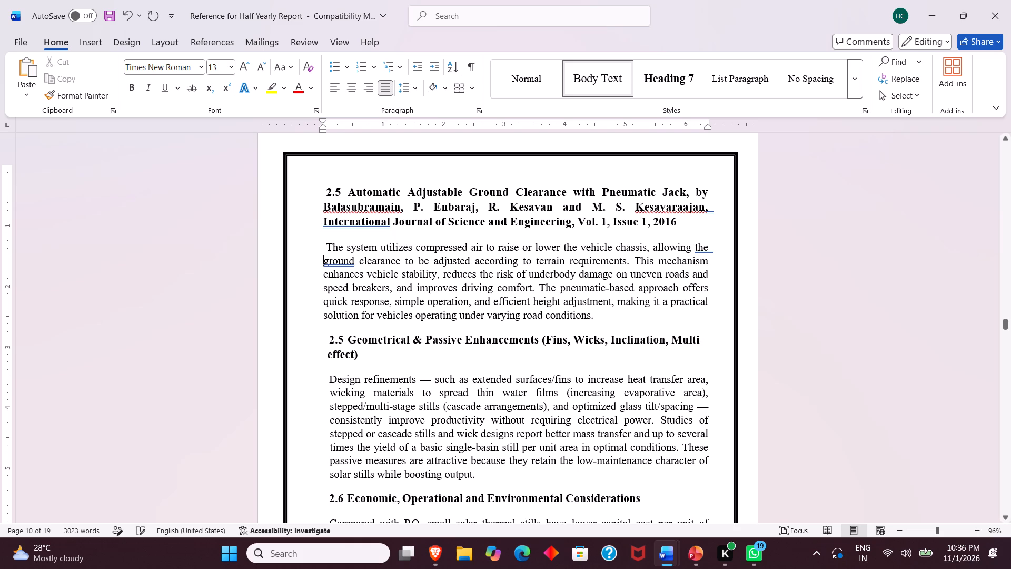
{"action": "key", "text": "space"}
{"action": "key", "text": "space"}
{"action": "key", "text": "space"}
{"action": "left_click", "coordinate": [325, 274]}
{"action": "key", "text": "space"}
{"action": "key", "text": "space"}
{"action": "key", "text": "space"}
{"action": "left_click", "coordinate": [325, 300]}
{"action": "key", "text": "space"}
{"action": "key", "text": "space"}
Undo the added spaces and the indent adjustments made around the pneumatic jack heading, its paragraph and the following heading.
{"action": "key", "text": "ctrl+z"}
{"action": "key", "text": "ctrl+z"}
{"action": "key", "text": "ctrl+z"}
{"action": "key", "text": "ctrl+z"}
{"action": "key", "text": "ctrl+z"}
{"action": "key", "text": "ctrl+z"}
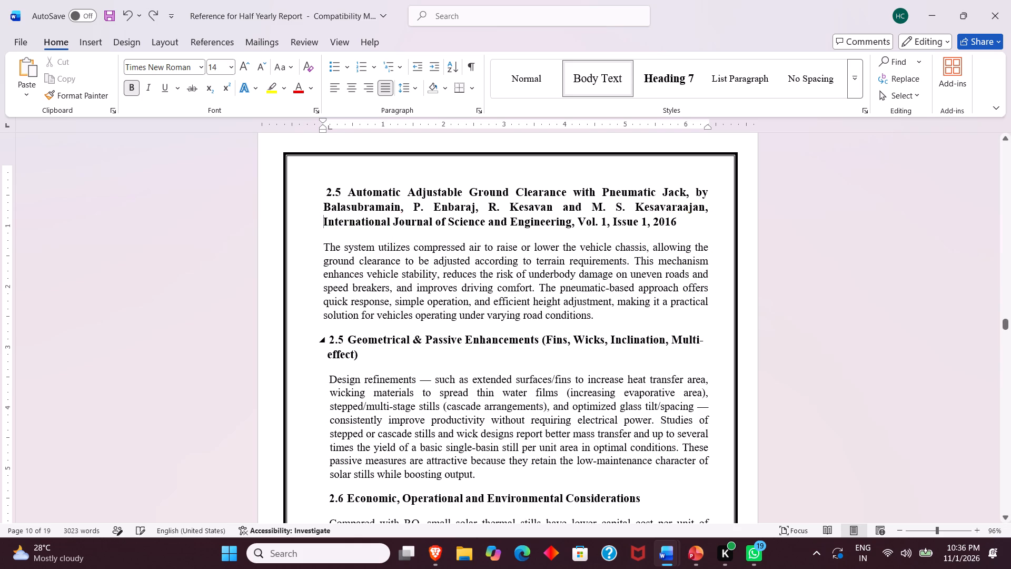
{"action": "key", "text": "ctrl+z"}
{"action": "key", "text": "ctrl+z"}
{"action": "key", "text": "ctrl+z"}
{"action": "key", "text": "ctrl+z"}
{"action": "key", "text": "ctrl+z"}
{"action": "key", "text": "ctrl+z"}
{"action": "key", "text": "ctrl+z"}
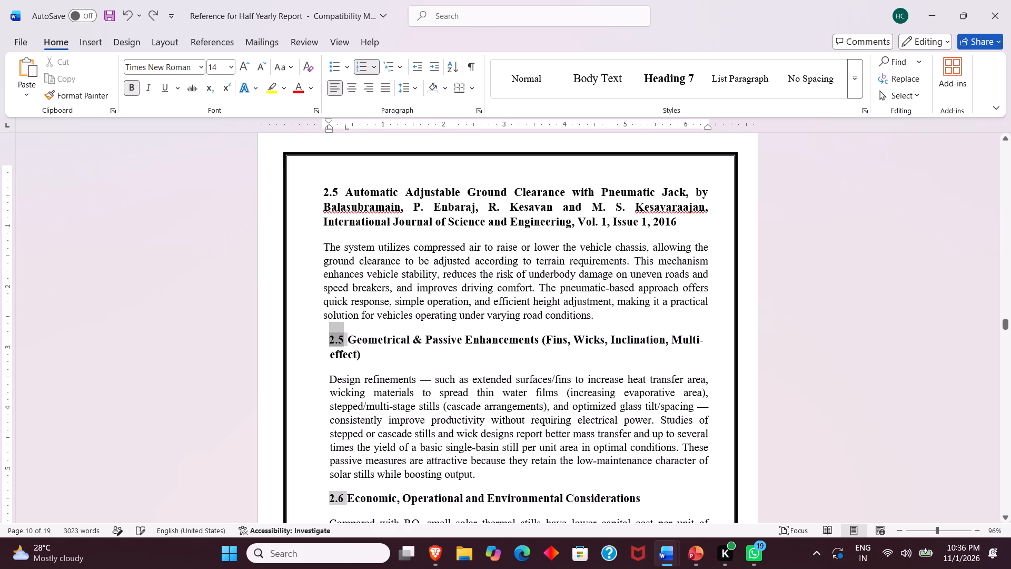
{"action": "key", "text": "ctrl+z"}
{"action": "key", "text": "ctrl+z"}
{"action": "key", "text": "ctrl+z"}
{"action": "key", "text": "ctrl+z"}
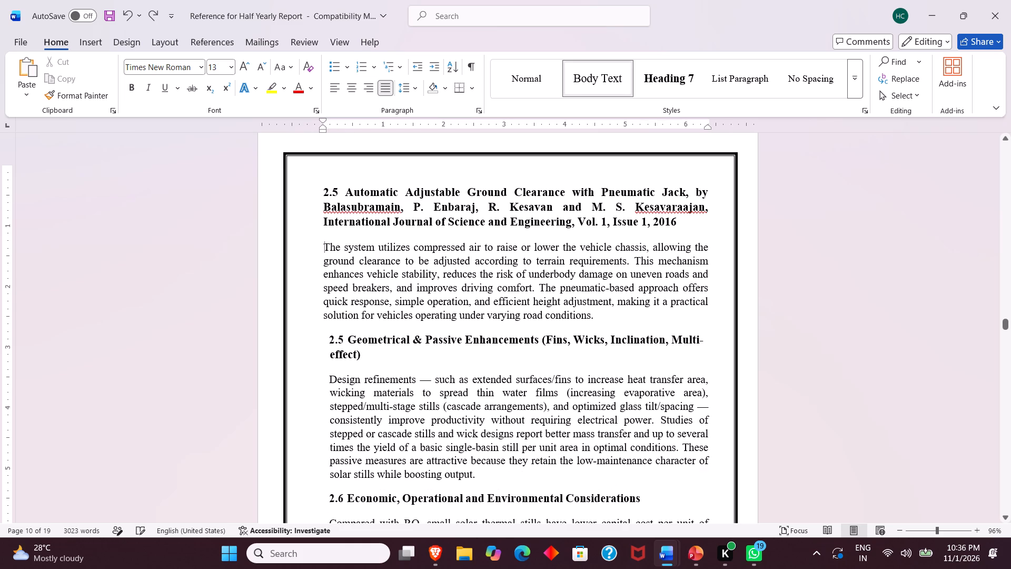
Undo the indent removal on the paragraph starting "The system utilizes compressed air".
{"action": "key", "text": "ctrl+z"}
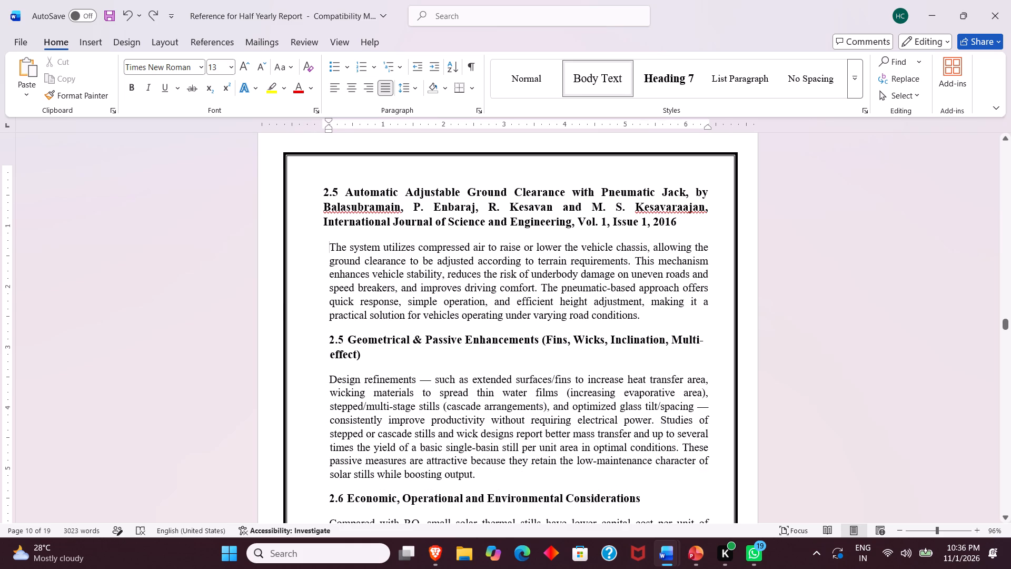
{"action": "left_click_drag", "start_coordinate": [161, 318], "coordinate": [166, 316]}
{"action": "left_click", "coordinate": [801, 363]}
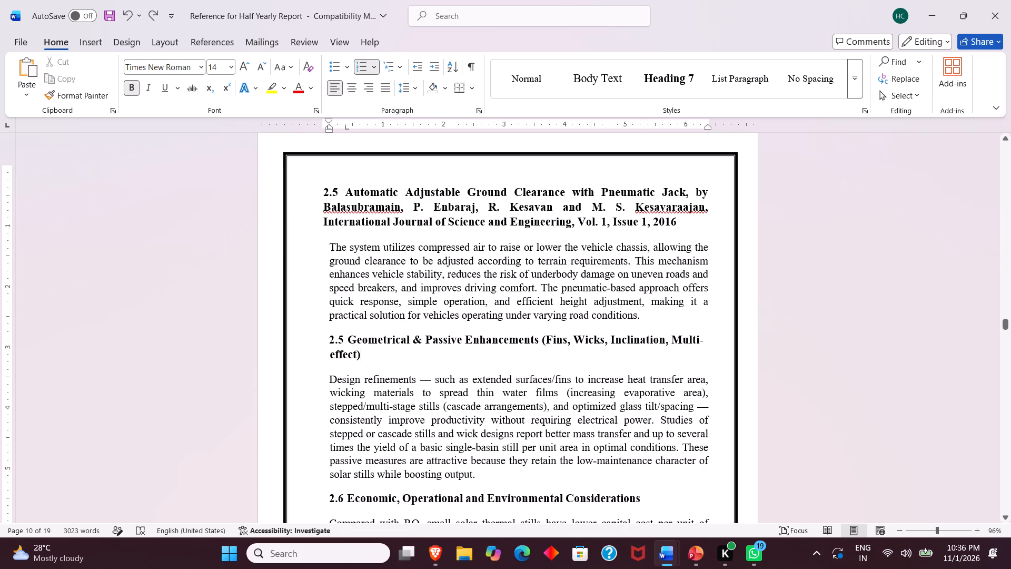
Switch to the PowerPoint presentation and copy the full description of paper 05 from the Literature Survey table.
{"action": "scroll", "coordinate": [670, 417], "scroll_direction": "down", "scroll_amount": 5}
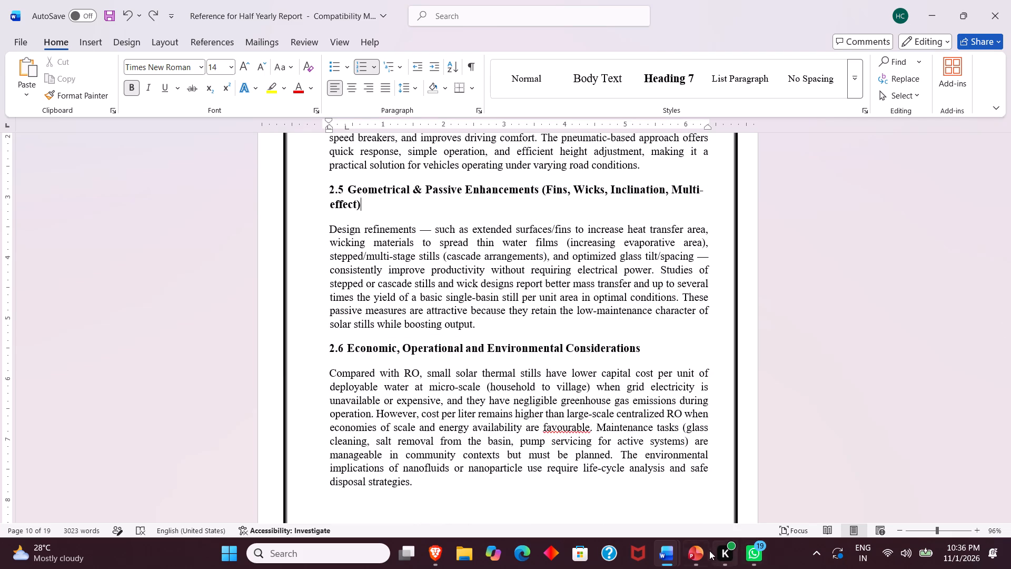
{"action": "left_click", "coordinate": [706, 551]}
{"action": "scroll", "coordinate": [532, 424], "scroll_direction": "down", "scroll_amount": 3}
{"action": "scroll", "coordinate": [504, 375], "scroll_direction": "up", "scroll_amount": 3}
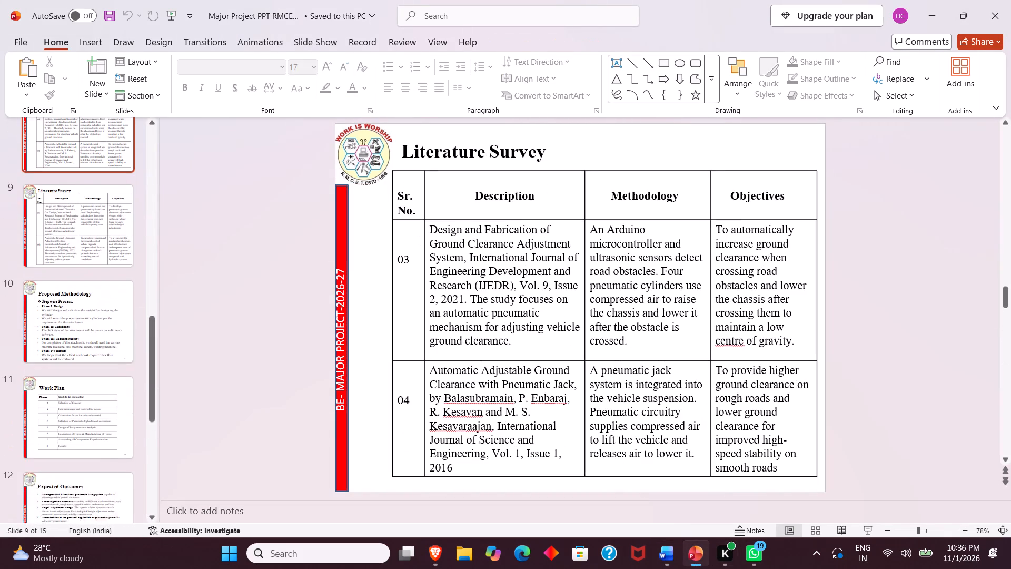
{"action": "scroll", "coordinate": [494, 400], "scroll_direction": "down", "scroll_amount": 1}
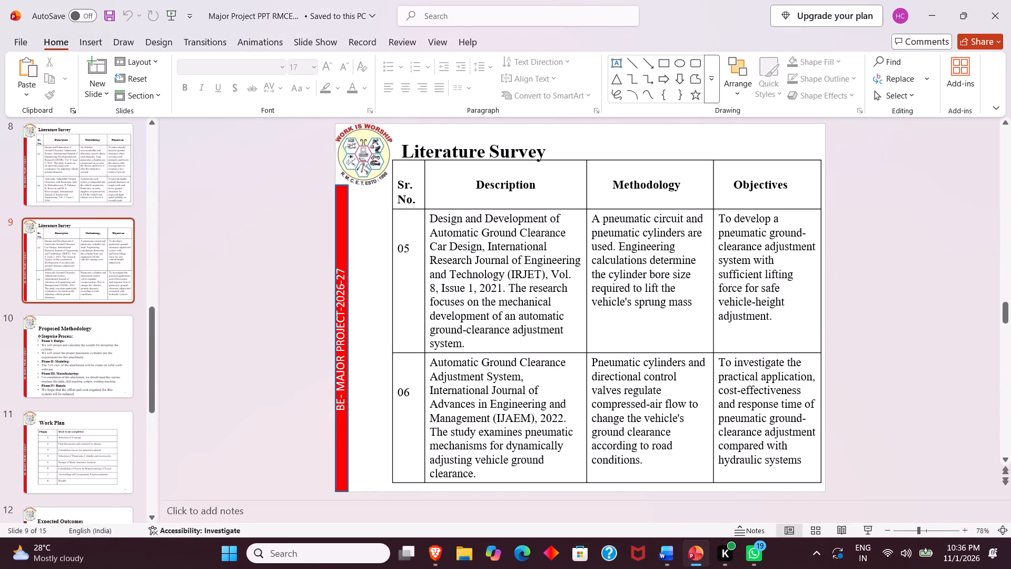
{"action": "left_click", "coordinate": [431, 212]}
{"action": "left_click_drag", "start_coordinate": [432, 218], "coordinate": [464, 338]}
{"action": "key", "text": "ctrl+c"}
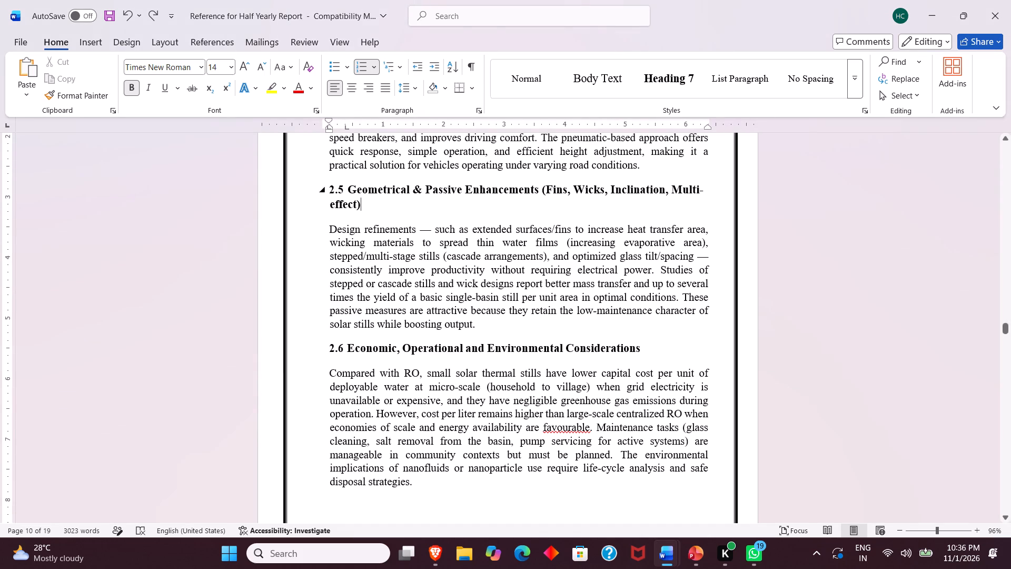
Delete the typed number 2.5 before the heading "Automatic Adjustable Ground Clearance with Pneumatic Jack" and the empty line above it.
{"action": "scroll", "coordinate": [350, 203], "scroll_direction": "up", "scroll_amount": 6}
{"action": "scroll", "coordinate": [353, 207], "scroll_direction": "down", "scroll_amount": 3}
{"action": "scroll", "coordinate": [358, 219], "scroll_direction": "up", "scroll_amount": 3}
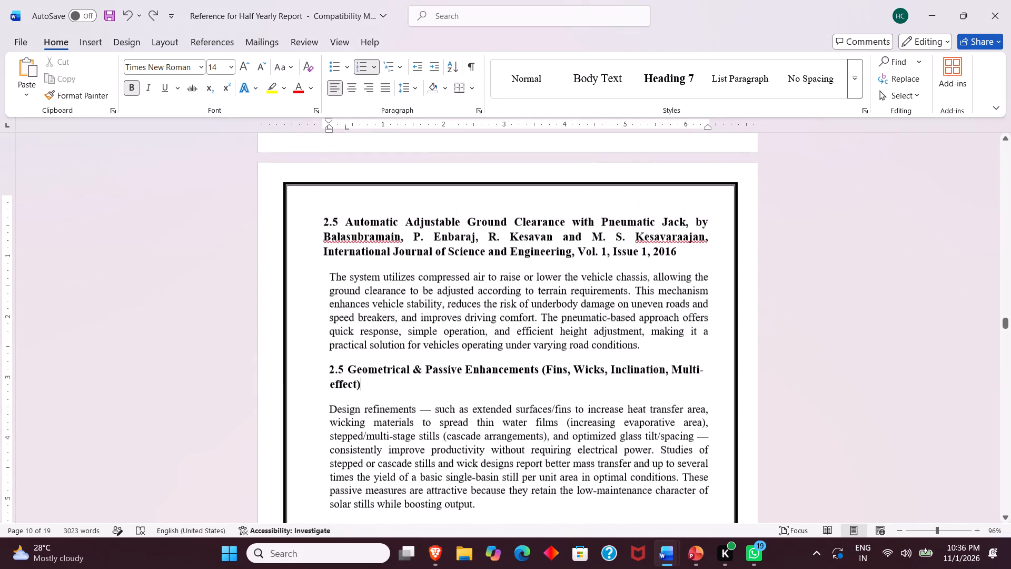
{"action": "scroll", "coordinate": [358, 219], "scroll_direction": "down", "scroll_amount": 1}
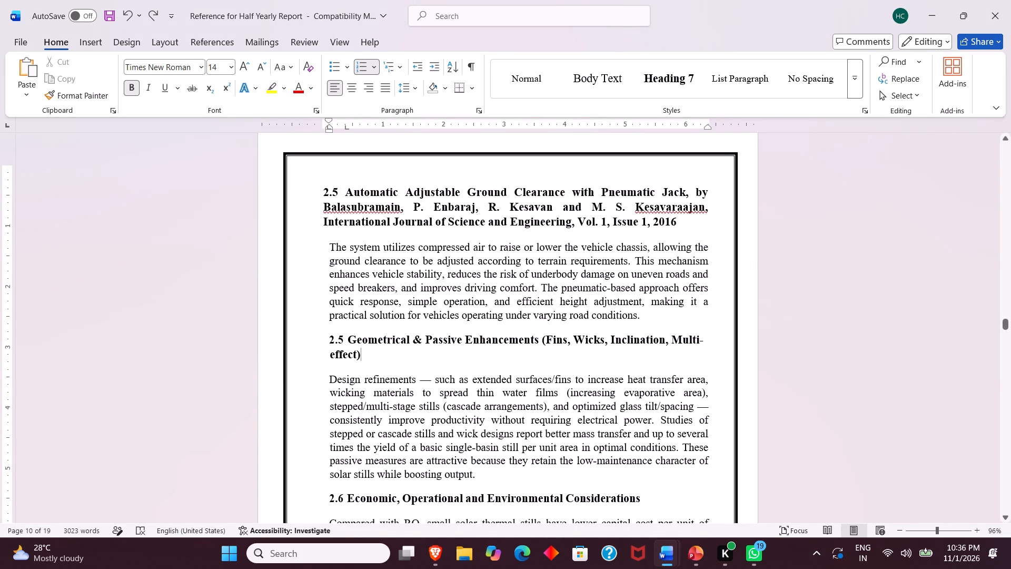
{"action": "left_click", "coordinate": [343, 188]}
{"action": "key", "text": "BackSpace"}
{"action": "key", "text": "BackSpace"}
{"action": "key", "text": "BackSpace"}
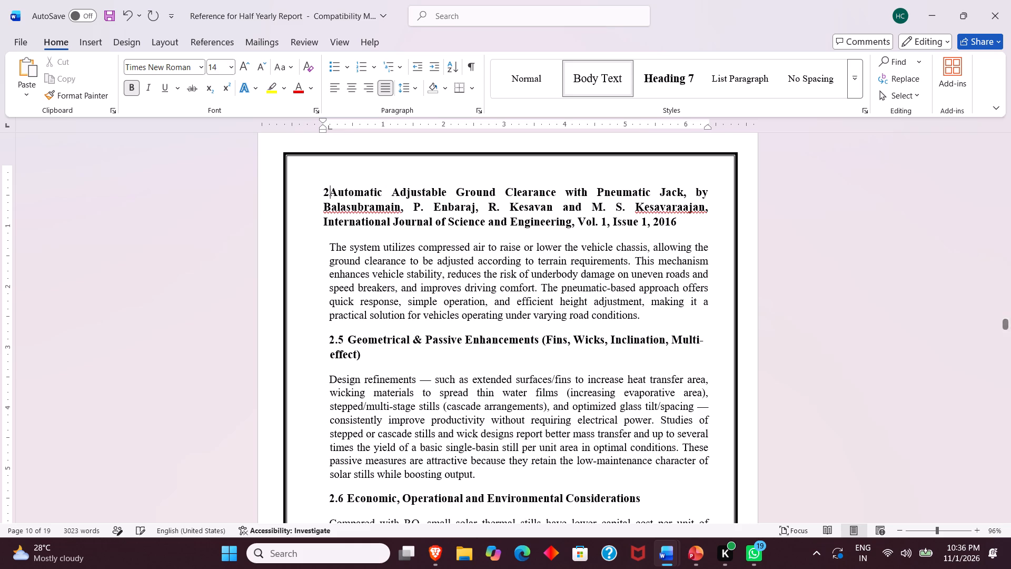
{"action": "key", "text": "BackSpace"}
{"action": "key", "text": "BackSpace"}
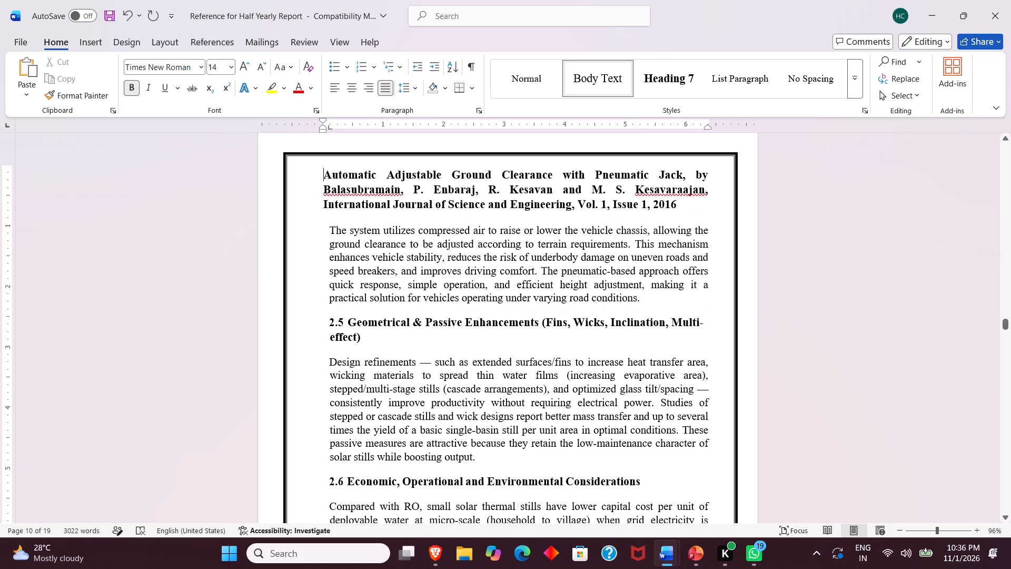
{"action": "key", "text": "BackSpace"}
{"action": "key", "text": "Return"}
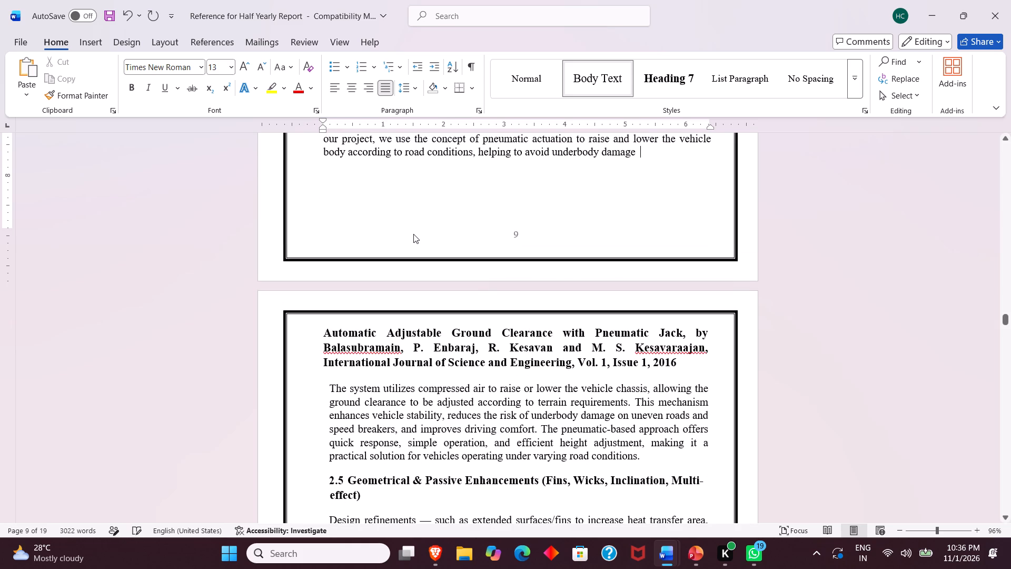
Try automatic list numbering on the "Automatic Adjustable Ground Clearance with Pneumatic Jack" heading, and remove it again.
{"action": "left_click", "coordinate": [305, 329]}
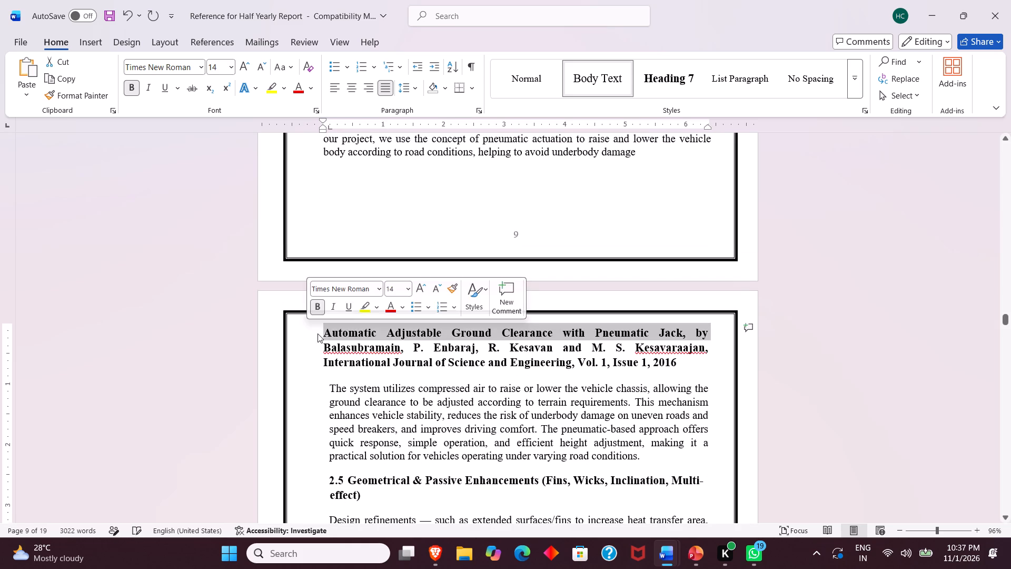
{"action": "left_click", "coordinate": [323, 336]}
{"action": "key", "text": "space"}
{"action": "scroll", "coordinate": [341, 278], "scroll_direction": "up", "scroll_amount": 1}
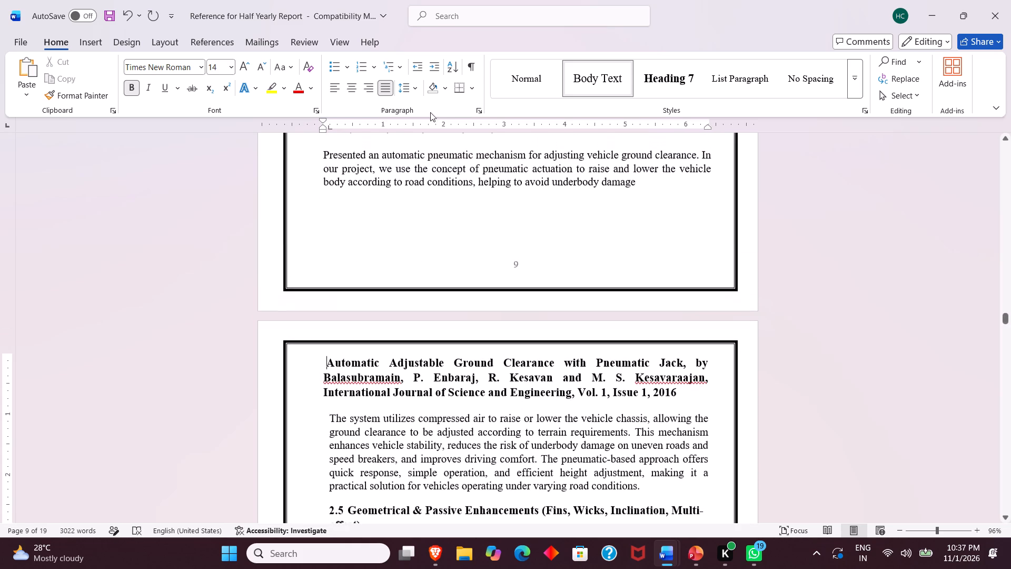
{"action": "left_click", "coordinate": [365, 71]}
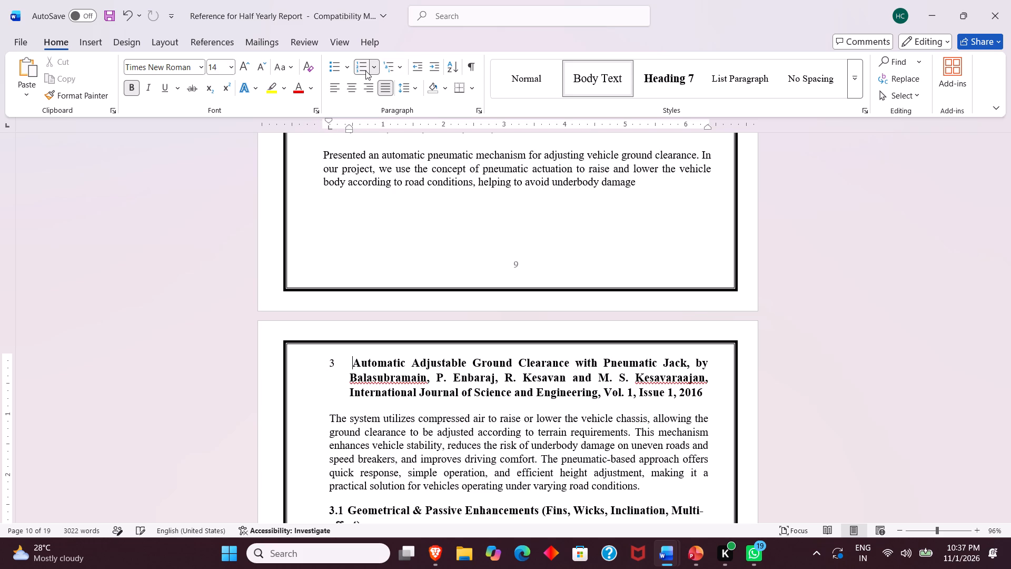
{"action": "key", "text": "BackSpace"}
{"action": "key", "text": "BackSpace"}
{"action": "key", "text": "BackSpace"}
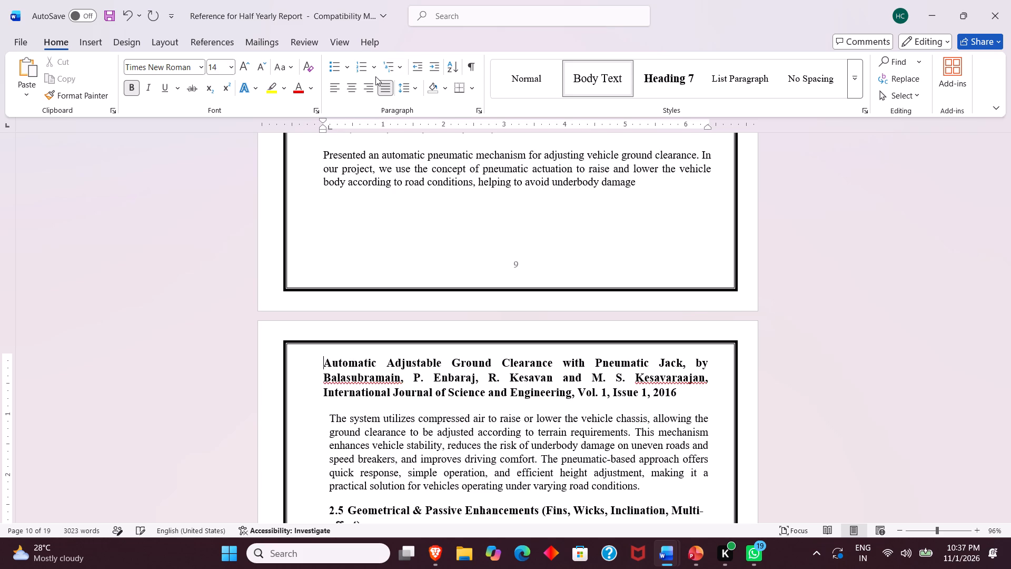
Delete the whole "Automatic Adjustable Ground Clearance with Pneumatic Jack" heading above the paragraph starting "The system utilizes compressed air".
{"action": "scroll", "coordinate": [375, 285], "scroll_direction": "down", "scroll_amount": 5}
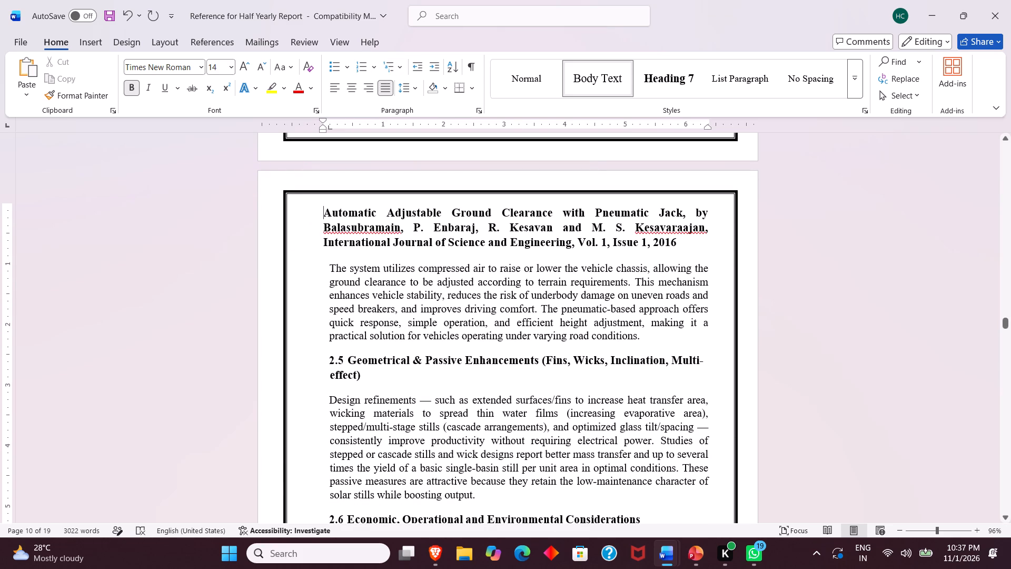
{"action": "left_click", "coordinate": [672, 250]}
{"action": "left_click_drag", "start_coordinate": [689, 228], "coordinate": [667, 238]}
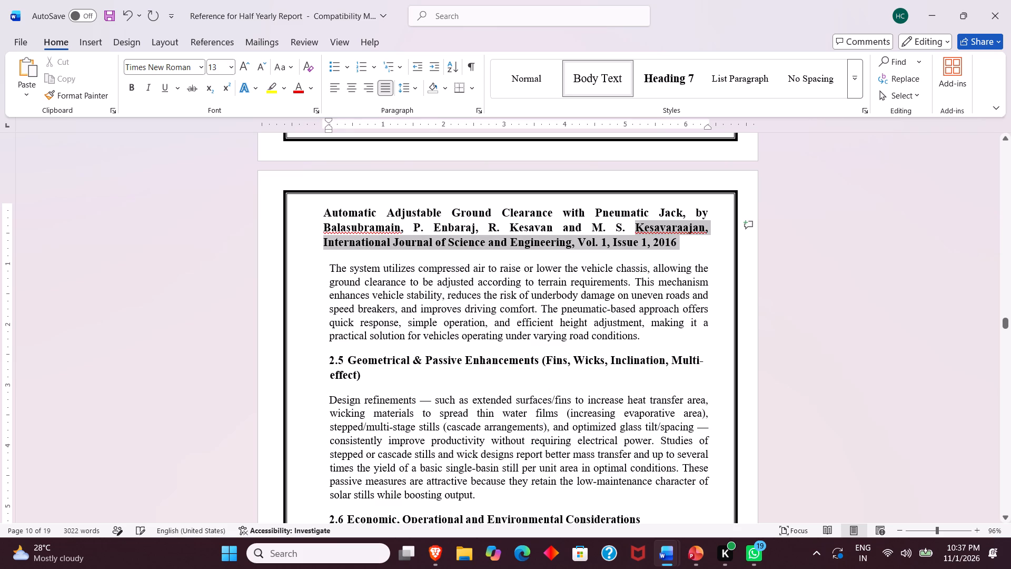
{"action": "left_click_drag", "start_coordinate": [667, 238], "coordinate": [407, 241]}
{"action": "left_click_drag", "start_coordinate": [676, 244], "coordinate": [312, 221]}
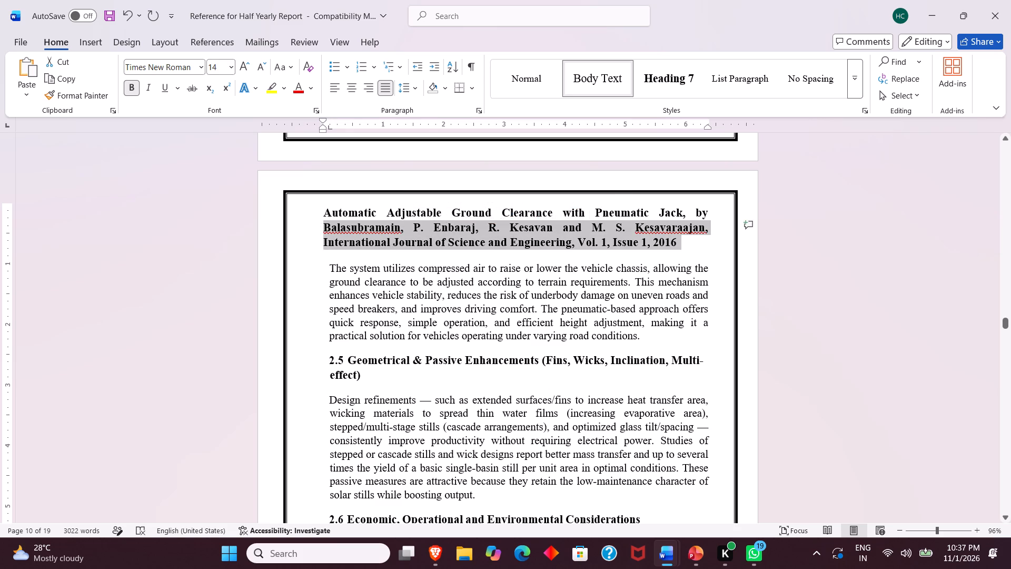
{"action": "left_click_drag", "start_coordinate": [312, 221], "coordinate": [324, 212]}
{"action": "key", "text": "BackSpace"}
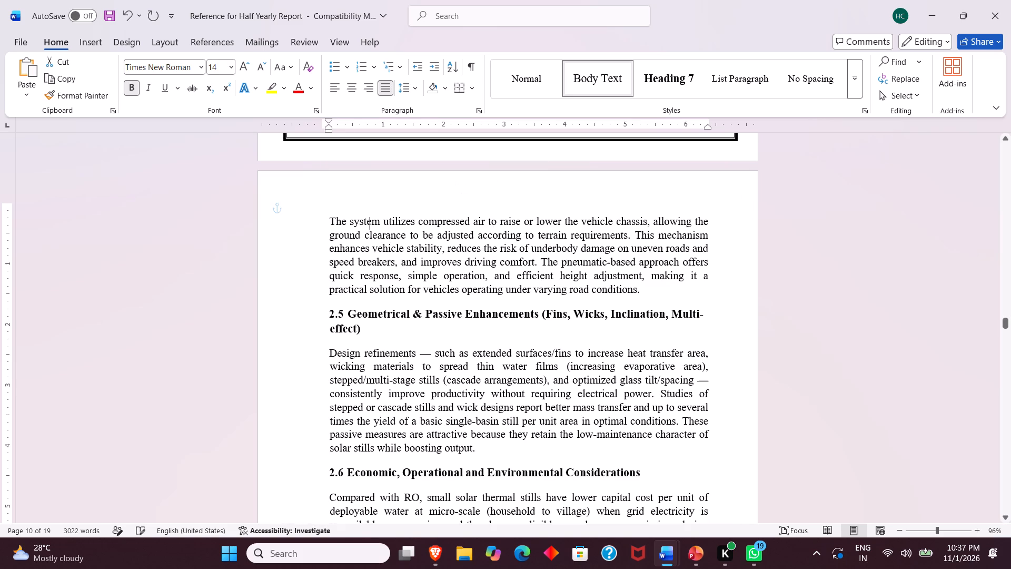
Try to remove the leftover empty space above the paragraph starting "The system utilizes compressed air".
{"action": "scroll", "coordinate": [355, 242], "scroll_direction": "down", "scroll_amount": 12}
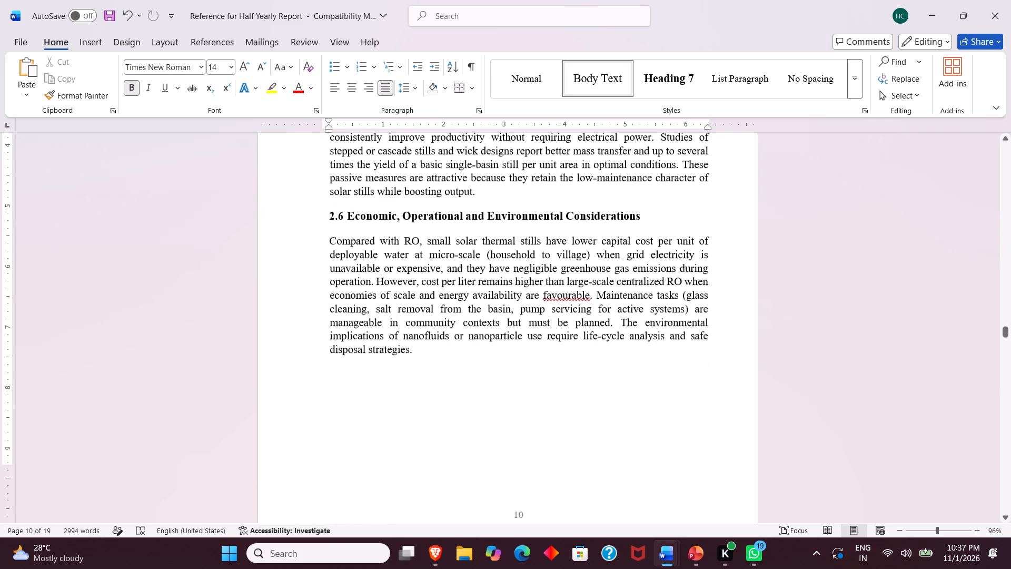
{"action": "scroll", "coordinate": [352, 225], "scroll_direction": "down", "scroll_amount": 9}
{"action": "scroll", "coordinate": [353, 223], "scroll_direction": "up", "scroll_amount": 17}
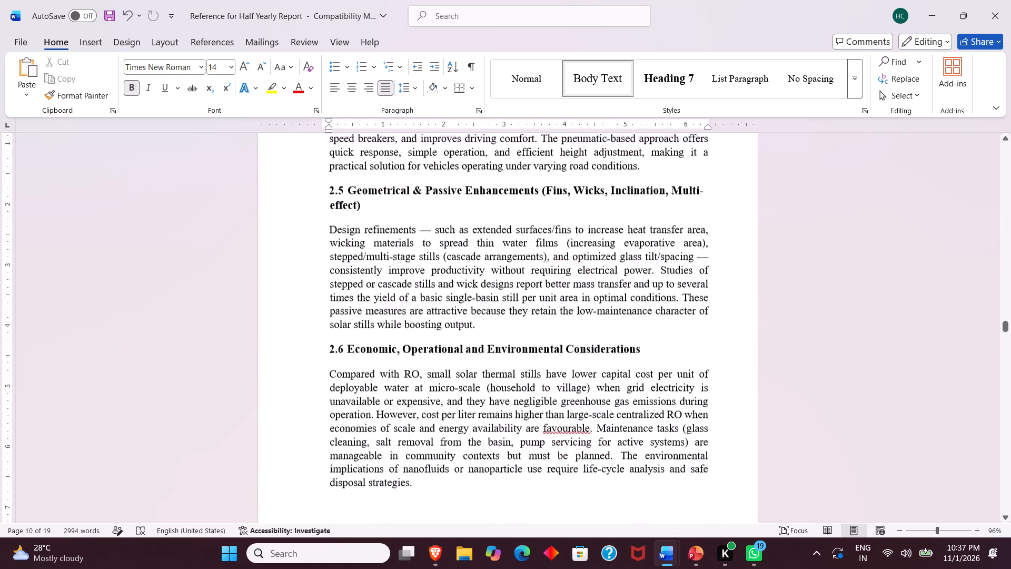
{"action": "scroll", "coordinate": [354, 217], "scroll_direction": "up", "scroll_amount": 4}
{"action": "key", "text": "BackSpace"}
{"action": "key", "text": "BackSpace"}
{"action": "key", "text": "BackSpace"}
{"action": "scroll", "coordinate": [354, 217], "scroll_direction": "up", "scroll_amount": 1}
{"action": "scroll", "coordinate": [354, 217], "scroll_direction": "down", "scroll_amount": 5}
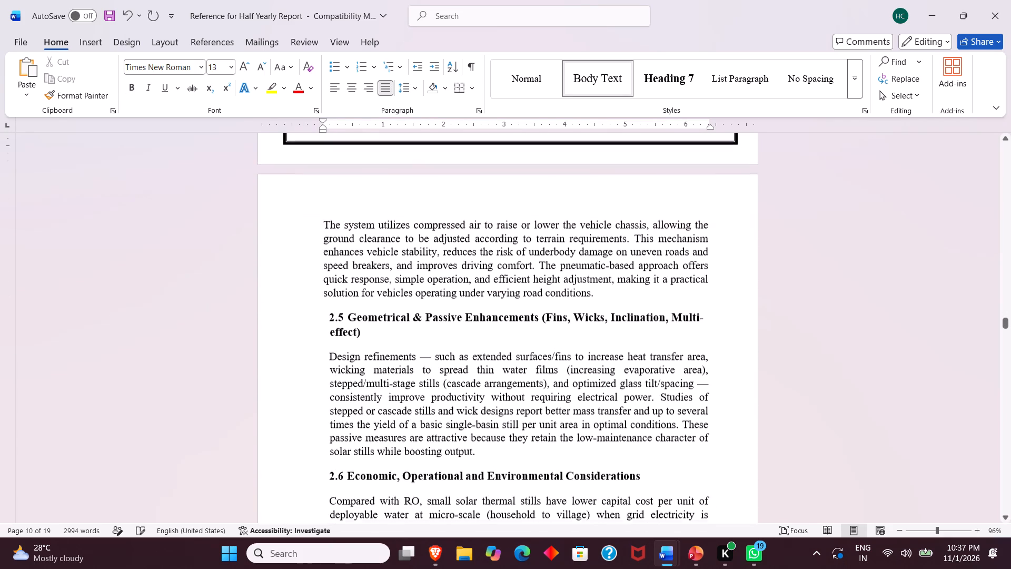
Undo the heading edits back to the original numbered heading "Nanofluids and Nanoparticle-Enhanced PCM (NPCM)".
{"action": "key", "text": "ctrl+z"}
{"action": "key", "text": "ctrl+z"}
{"action": "key", "text": "ctrl+z"}
{"action": "key", "text": "ctrl+z"}
{"action": "key", "text": "ctrl+z"}
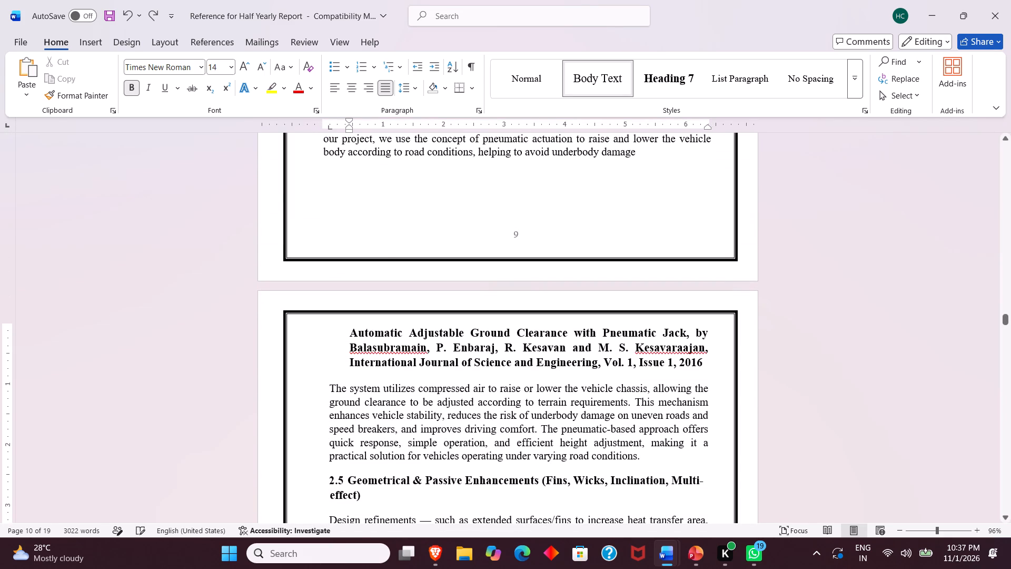
{"action": "key", "text": "ctrl+z"}
{"action": "key", "text": "ctrl+z"}
{"action": "key", "text": "ctrl+z"}
{"action": "key", "text": "ctrl+z"}
{"action": "key", "text": "ctrl+z"}
{"action": "key", "text": "ctrl+z"}
{"action": "key", "text": "ctrl+z"}
{"action": "key", "text": "ctrl+z"}
{"action": "key", "text": "ctrl+z"}
{"action": "key", "text": "ctrl+z"}
{"action": "key", "text": "ctrl+z"}
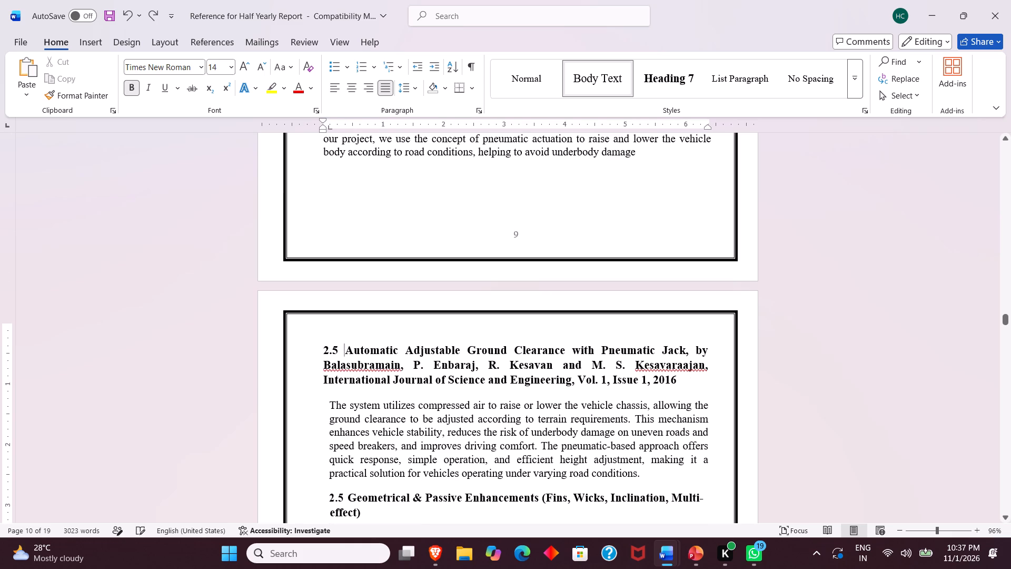
{"action": "key", "text": "ctrl+z"}
{"action": "key", "text": "ctrl+z"}
{"action": "key", "text": "ctrl+z"}
{"action": "key", "text": "ctrl+z"}
{"action": "key", "text": "ctrl+z"}
{"action": "key", "text": "ctrl+z"}
{"action": "key", "text": "ctrl+z"}
{"action": "key", "text": "ctrl+z"}
{"action": "key", "text": "ctrl+z"}
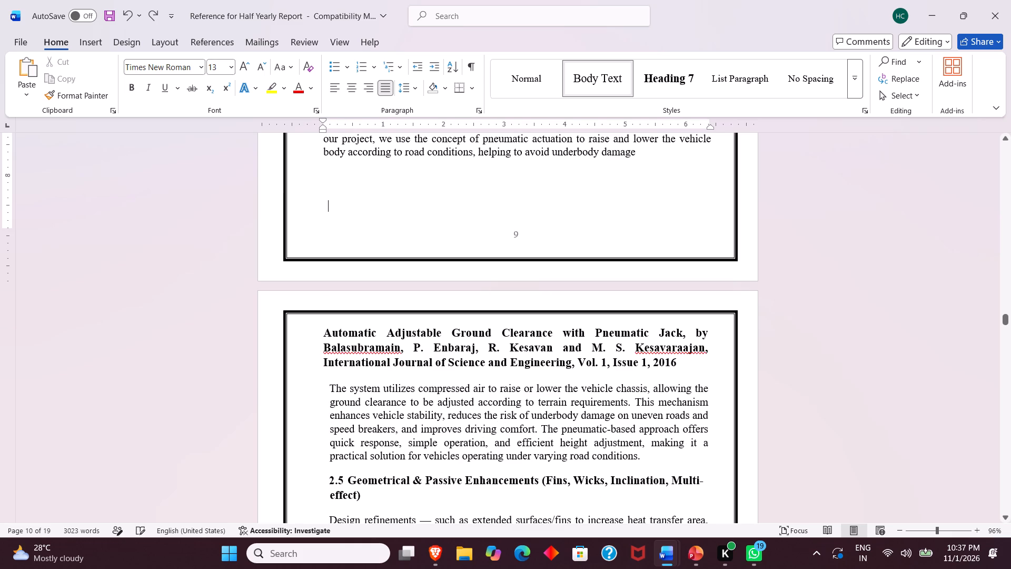
{"action": "key", "text": "ctrl+z"}
{"action": "key", "text": "ctrl+z"}
{"action": "key", "text": "ctrl+z"}
{"action": "key", "text": "ctrl+z"}
{"action": "key", "text": "ctrl+z"}
{"action": "key", "text": "ctrl+z"}
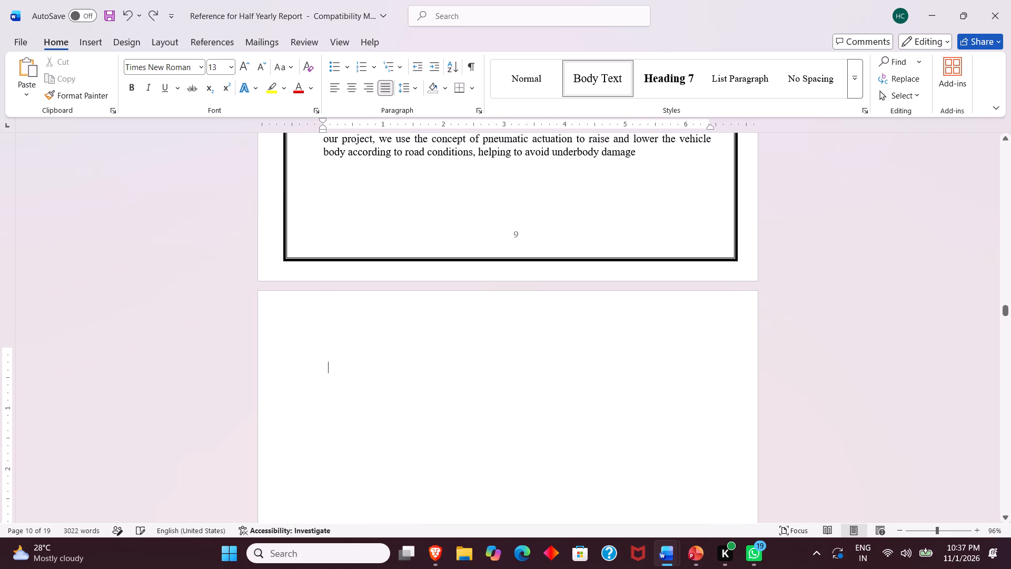
{"action": "key", "text": "ctrl+z"}
{"action": "key", "text": "ctrl+z"}
{"action": "key", "text": "ctrl+z"}
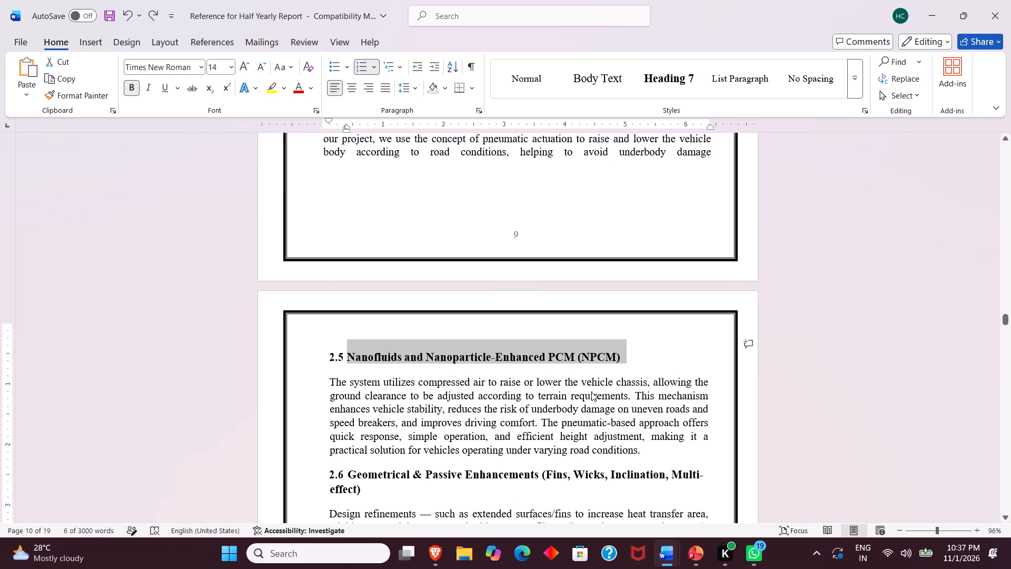
Erase the heading text "Nanofluids and Nanoparticle-Enhanced PCM (NPCM)", keeping its automatic number 2.5.
{"action": "left_click", "coordinate": [616, 359]}
{"action": "left_click", "coordinate": [621, 353]}
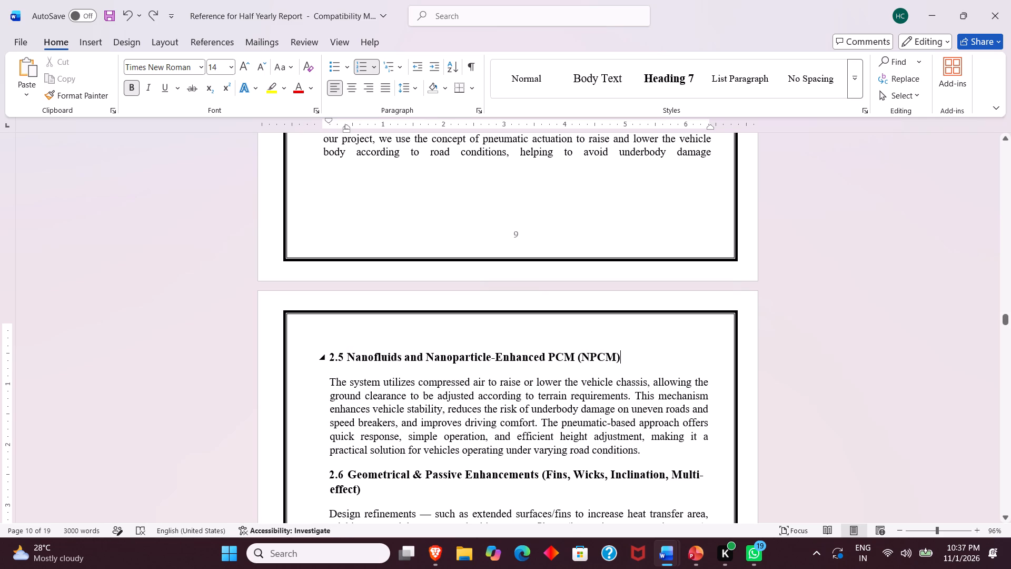
{"action": "key", "text": "BackSpace"}
{"action": "key", "text": "BackSpace"}
{"action": "key", "text": "BackSpace"}
{"action": "key", "text": "BackSpace"}
{"action": "key", "text": "BackSpace"}
{"action": "key", "text": "BackSpace"}
{"action": "key", "text": "BackSpace"}
{"action": "key", "text": "BackSpace"}
{"action": "key", "text": "BackSpace"}
{"action": "key", "text": "BackSpace"}
{"action": "key", "text": "BackSpace"}
{"action": "key", "text": "BackSpace"}
{"action": "key", "text": "BackSpace"}
{"action": "key", "text": "BackSpace"}
{"action": "key", "text": "BackSpace"}
{"action": "key", "text": "BackSpace"}
{"action": "key", "text": "BackSpace"}
{"action": "key", "text": "BackSpace"}
{"action": "key", "text": "BackSpace"}
{"action": "key", "text": "BackSpace"}
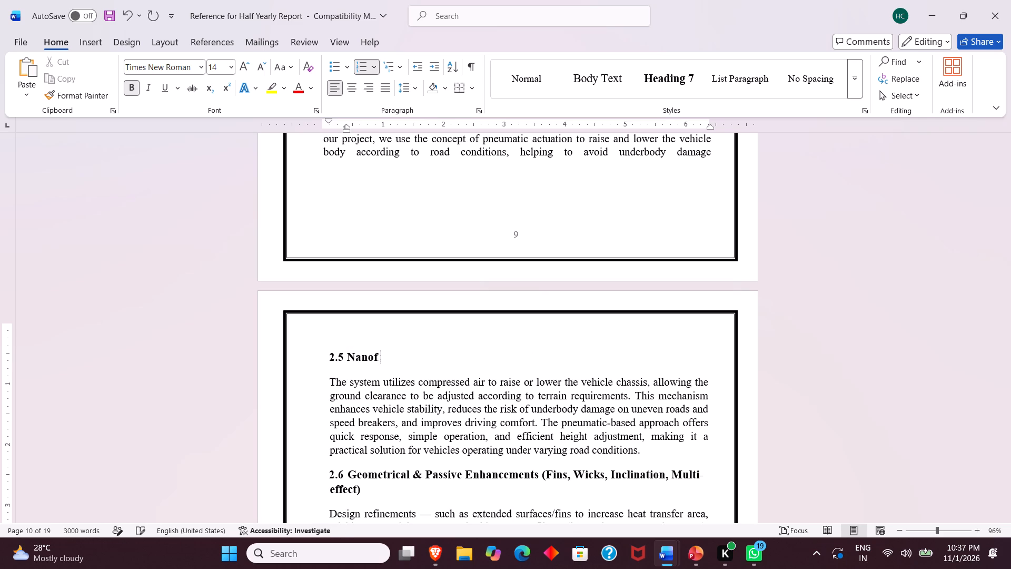
{"action": "key", "text": "BackSpace"}
{"action": "key", "text": "BackSpace"}
Switch to the PowerPoint presentation and copy the full description of paper 04 from the Literature Survey table.
{"action": "left_click", "coordinate": [696, 552]}
{"action": "scroll", "coordinate": [556, 358], "scroll_direction": "up", "scroll_amount": 1}
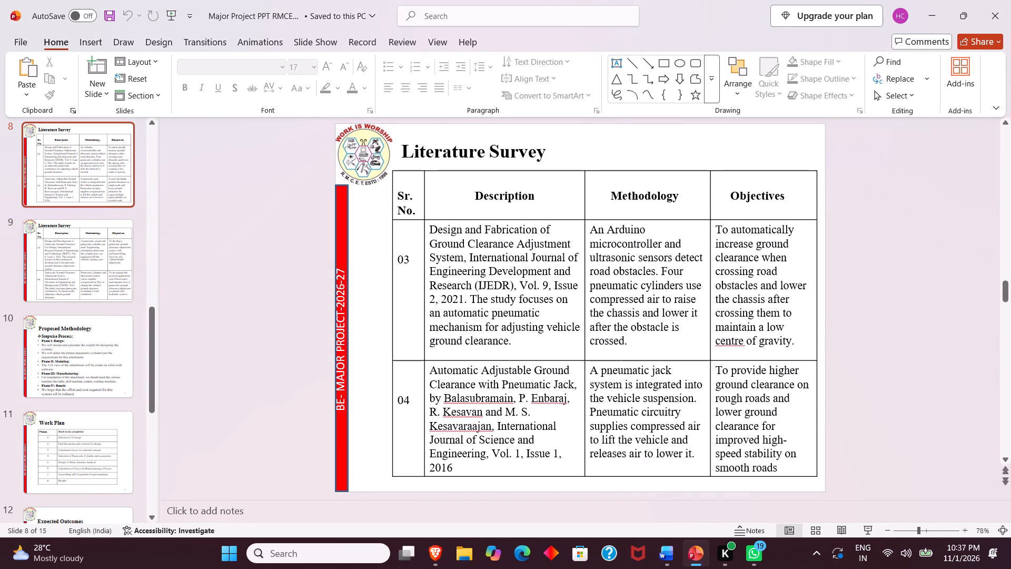
{"action": "left_click_drag", "start_coordinate": [432, 371], "coordinate": [443, 461]}
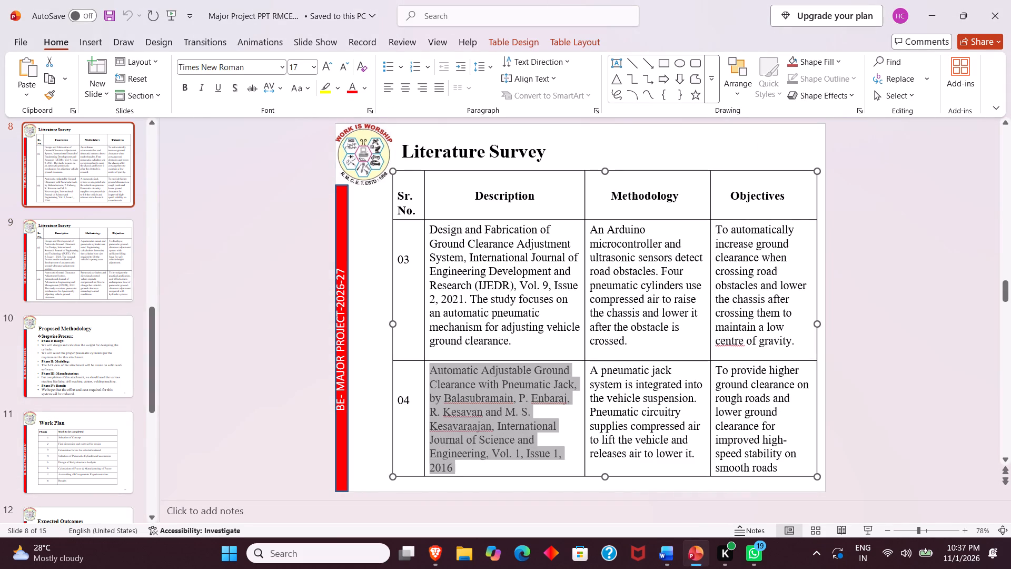
{"action": "left_click_drag", "start_coordinate": [443, 461], "coordinate": [451, 464]}
{"action": "key", "text": "ctrl+c"}
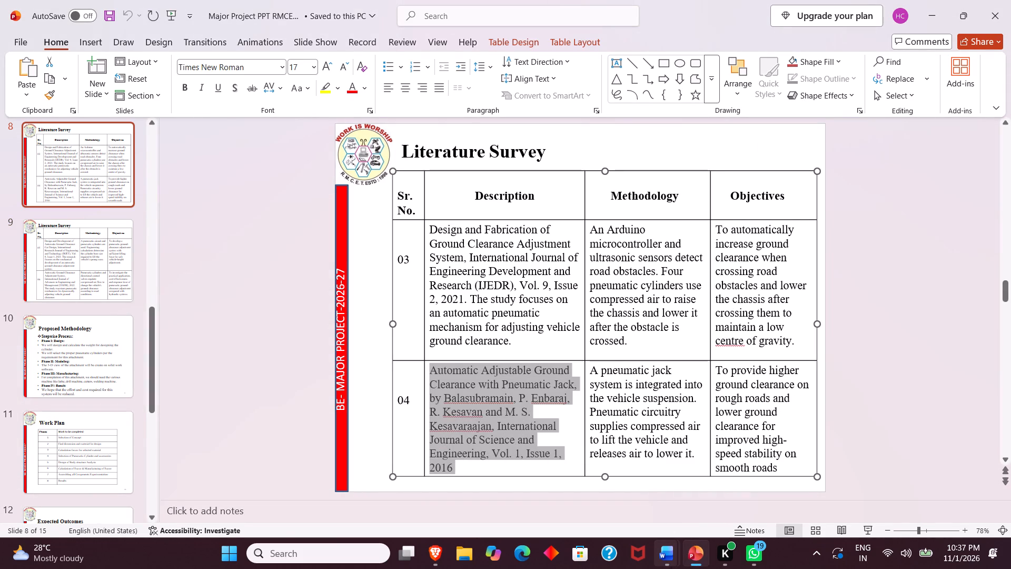
Switch back to the Word report, paste the paper 04 description as heading 2.5, and remove the extra empty numbered line below it.
{"action": "left_click", "coordinate": [670, 560]}
{"action": "left_click", "coordinate": [611, 503]}
{"action": "key", "text": "ctrl+v"}
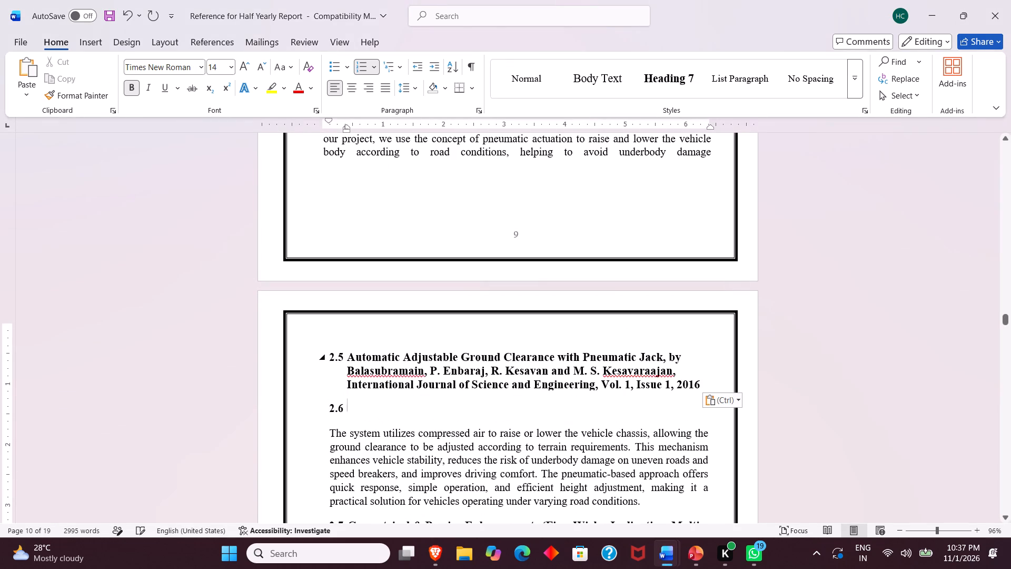
{"action": "key", "text": "BackSpace"}
{"action": "key", "text": "BackSpace"}
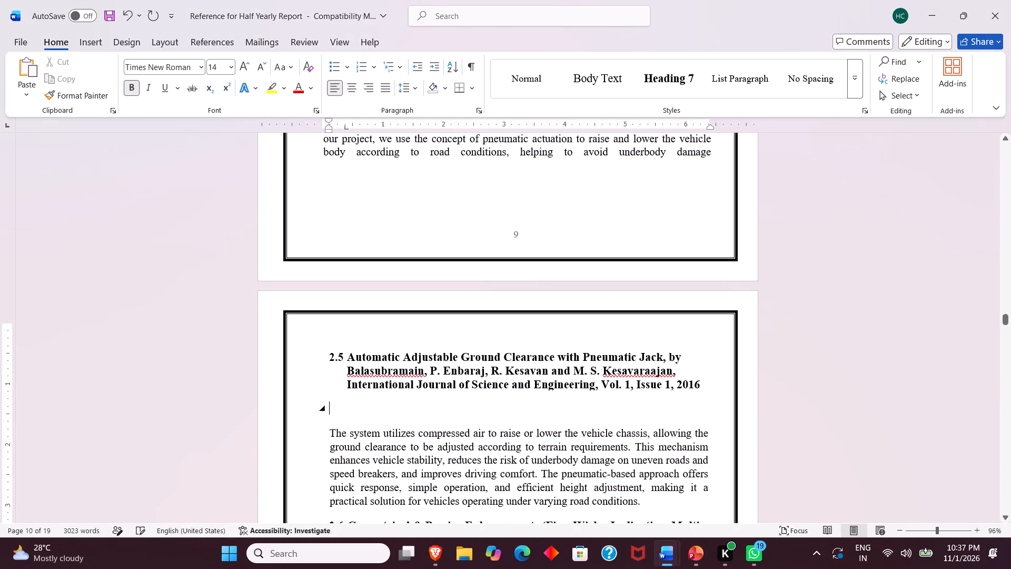
{"action": "key", "text": "BackSpace"}
{"action": "key", "text": "BackSpace"}
{"action": "scroll", "coordinate": [403, 393], "scroll_direction": "down", "scroll_amount": 4}
{"action": "key", "text": "BackSpace"}
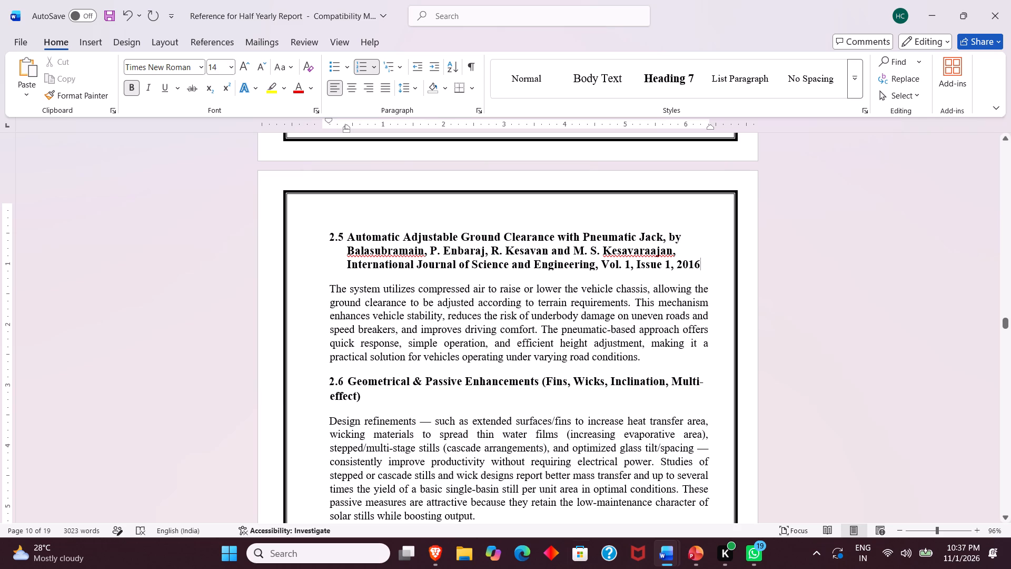
Switch to the PowerPoint presentation and copy the full description of paper 05 from the Literature Survey table.
{"action": "left_click", "coordinate": [698, 504]}
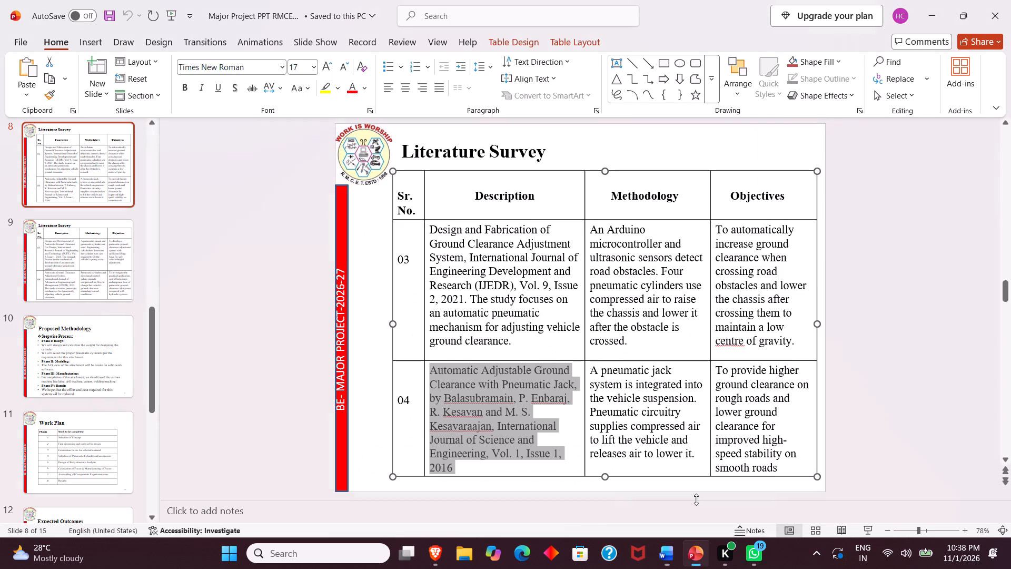
{"action": "scroll", "coordinate": [630, 470], "scroll_direction": "down", "scroll_amount": 1}
{"action": "left_click_drag", "start_coordinate": [431, 226], "coordinate": [432, 242]}
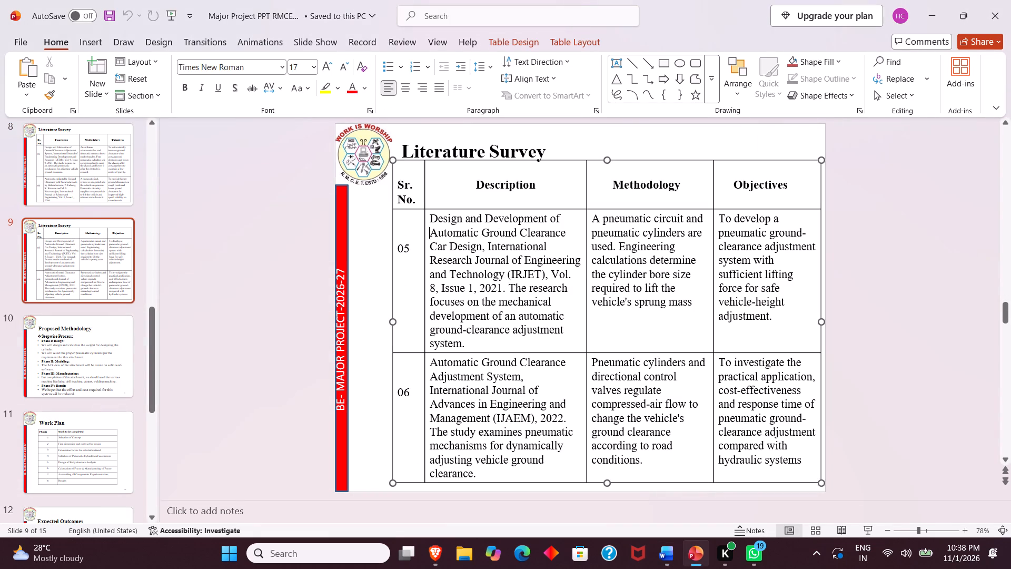
{"action": "left_click_drag", "start_coordinate": [432, 242], "coordinate": [435, 254]}
{"action": "left_click_drag", "start_coordinate": [465, 351], "coordinate": [437, 232]}
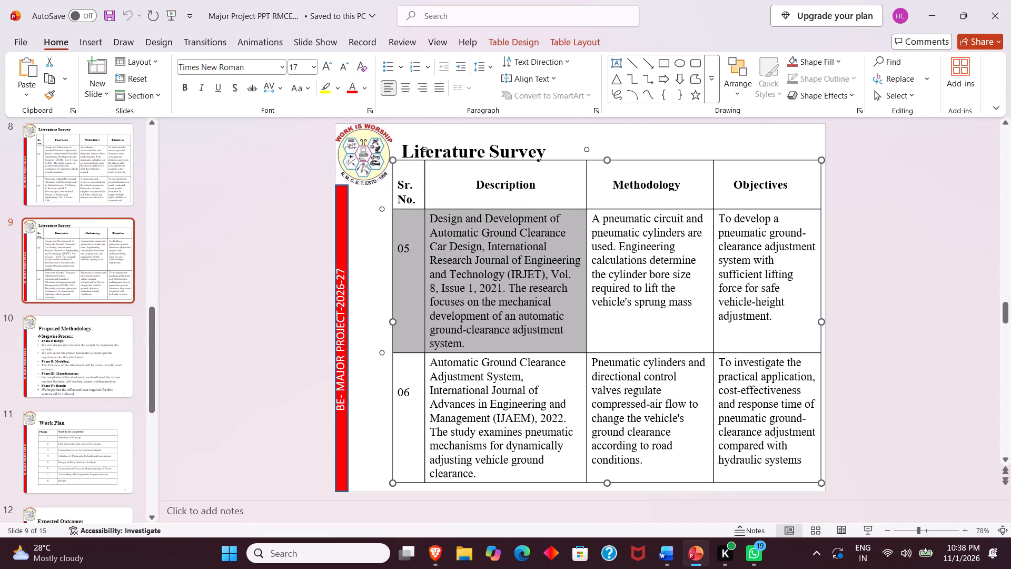
{"action": "left_click_drag", "start_coordinate": [437, 232], "coordinate": [424, 228]}
{"action": "left_click", "coordinate": [512, 321]}
{"action": "left_click_drag", "start_coordinate": [475, 344], "coordinate": [458, 322]}
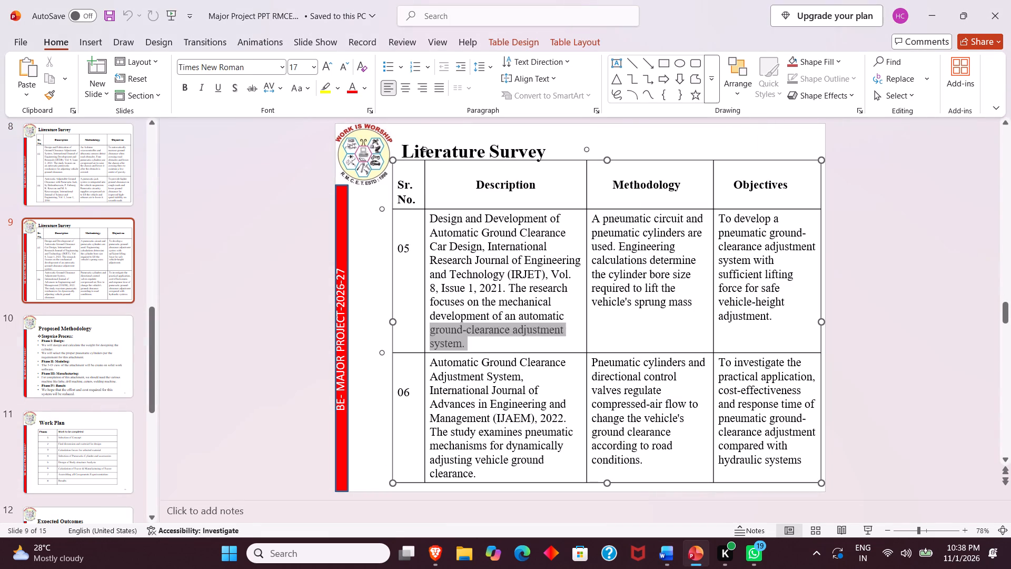
{"action": "left_click_drag", "start_coordinate": [458, 322], "coordinate": [443, 221]}
{"action": "key", "text": "ctrl+c"}
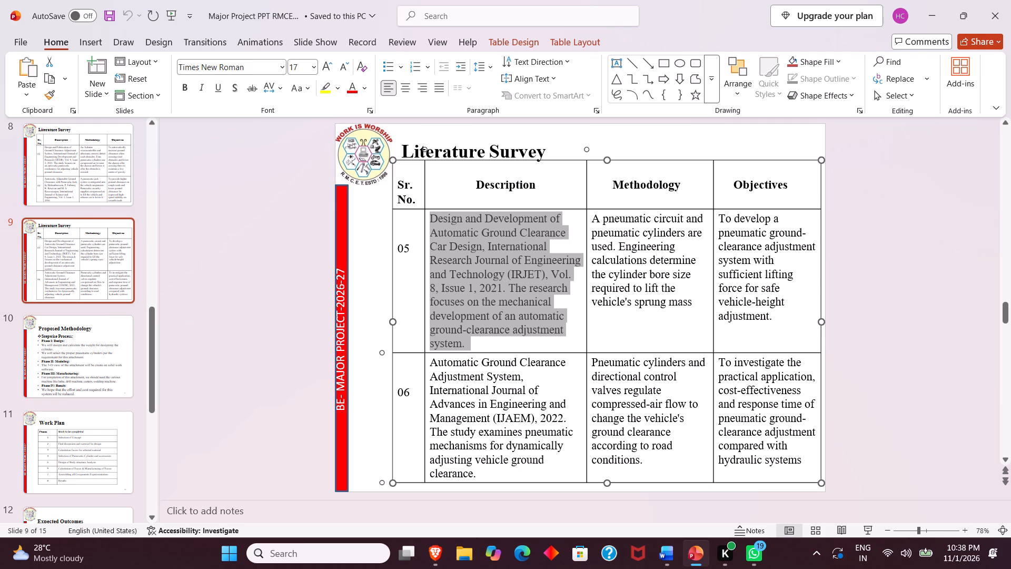
Switch back to the Word report and erase the heading text "Geometrical & Passive Enhancements (Fins, Wicks, Inclination, Multi-effect)", keeping its automatic number 2.6.
{"action": "left_click", "coordinate": [616, 473]}
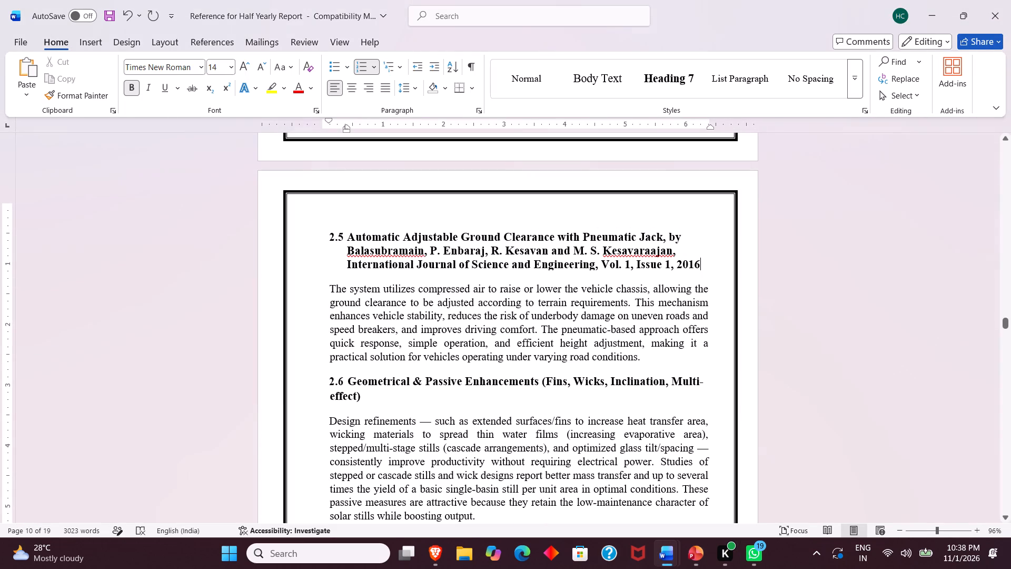
{"action": "left_click", "coordinate": [374, 397]}
{"action": "key", "text": "BackSpace"}
{"action": "key", "text": "BackSpace"}
{"action": "key", "text": "BackSpace"}
{"action": "key", "text": "BackSpace"}
{"action": "key", "text": "BackSpace"}
{"action": "key", "text": "BackSpace"}
{"action": "key", "text": "BackSpace"}
{"action": "key", "text": "BackSpace"}
{"action": "key", "text": "BackSpace"}
{"action": "key", "text": "BackSpace"}
{"action": "key", "text": "BackSpace"}
{"action": "key", "text": "BackSpace"}
{"action": "key", "text": "BackSpace"}
{"action": "key", "text": "BackSpace"}
{"action": "key", "text": "BackSpace"}
{"action": "key", "text": "BackSpace"}
{"action": "key", "text": "BackSpace"}
{"action": "key", "text": "BackSpace"}
{"action": "key", "text": "BackSpace"}
{"action": "key", "text": "BackSpace"}
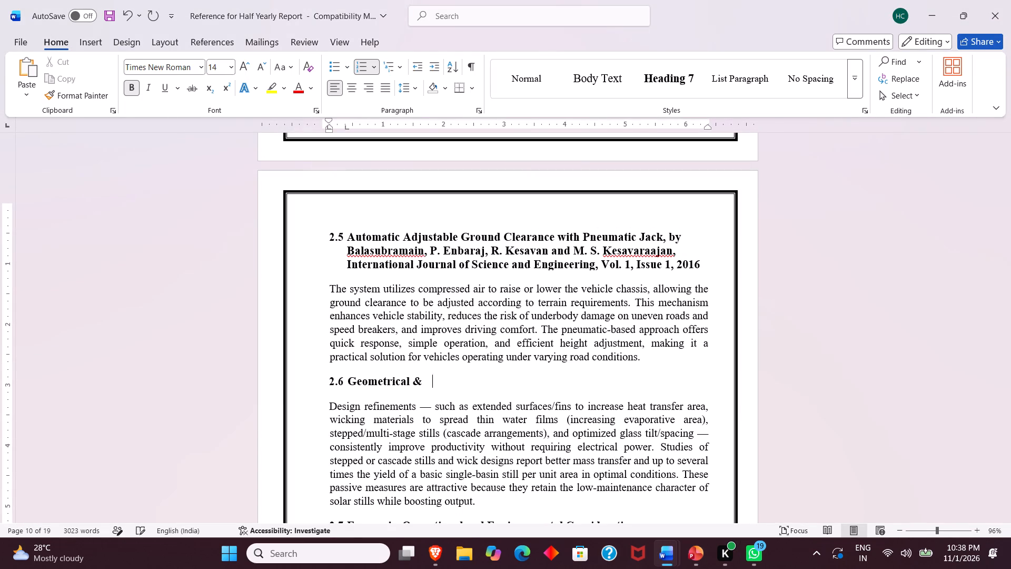
{"action": "key", "text": "BackSpace"}
Paste the paper 05 description as heading 2.6 and remove the extra empty numbered line below it.
{"action": "key", "text": "ctrl+v"}
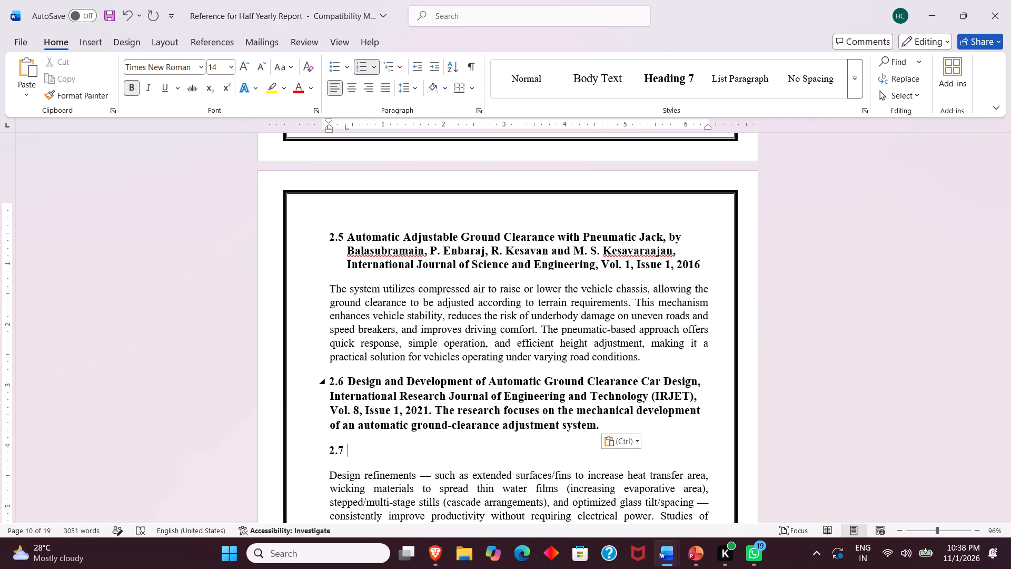
{"action": "key", "text": "BackSpace"}
{"action": "key", "text": "BackSpace"}
{"action": "key", "text": "BackSpace"}
{"action": "key", "text": "BackSpace"}
{"action": "key", "text": "BackSpace"}
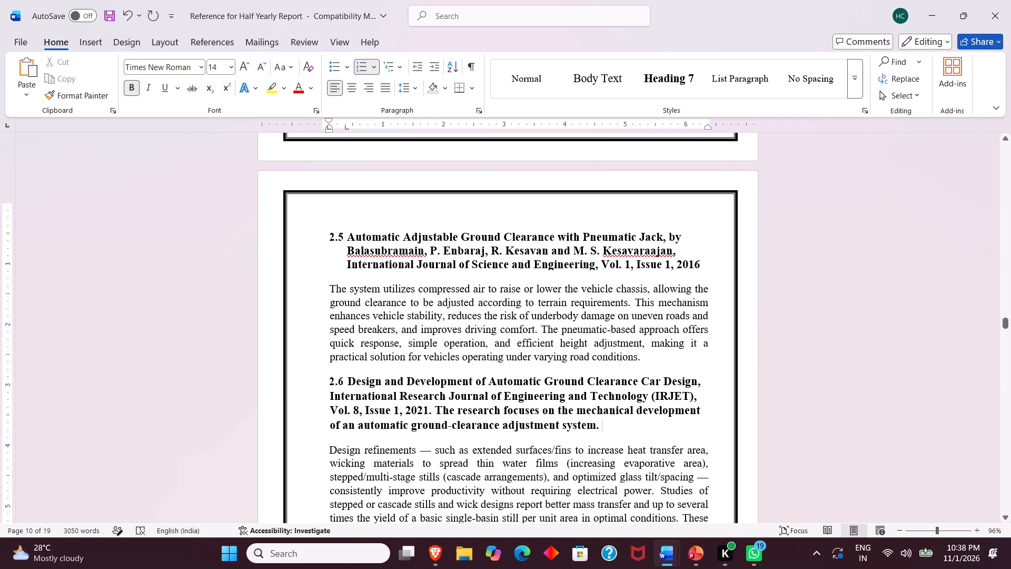
Delete the word "by" after "Pneumatic Jack," in heading 2.5, keeping a space after the comma.
{"action": "left_click", "coordinate": [349, 251]}
{"action": "key", "text": "BackSpace"}
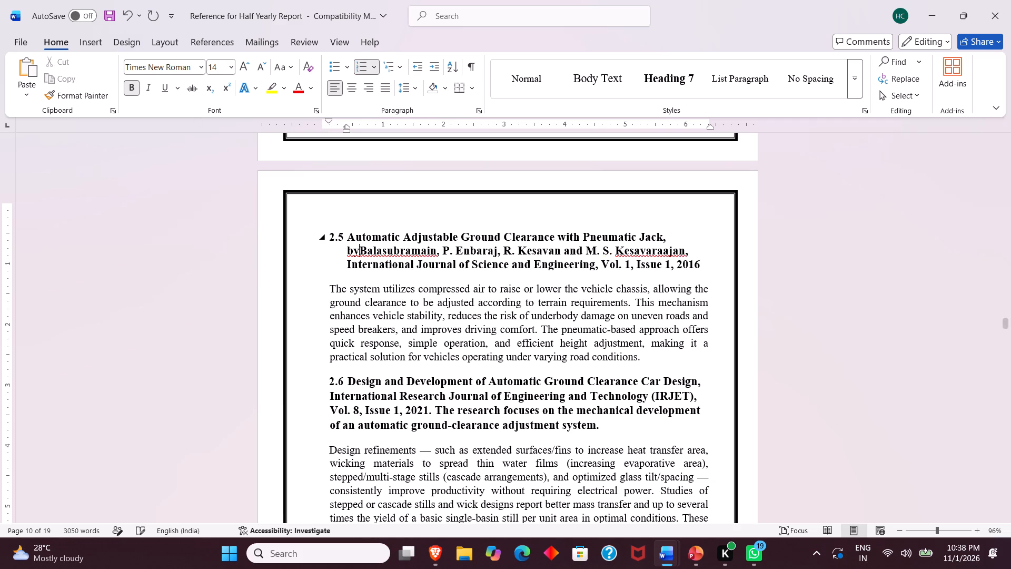
{"action": "key", "text": "BackSpace"}
{"action": "key", "text": "BackSpace"}
{"action": "key", "text": "BackSpace"}
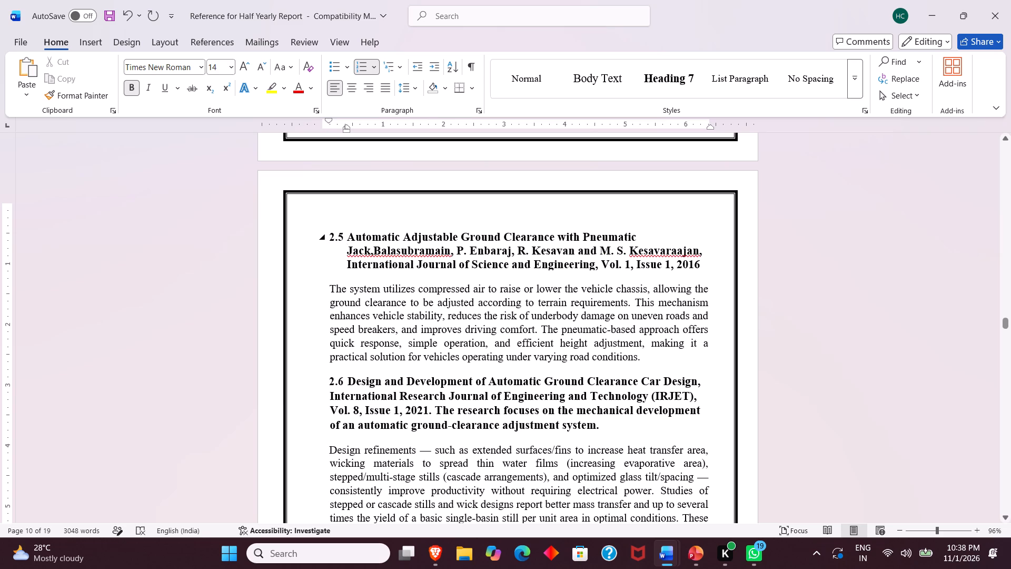
{"action": "key", "text": "ctrl+z"}
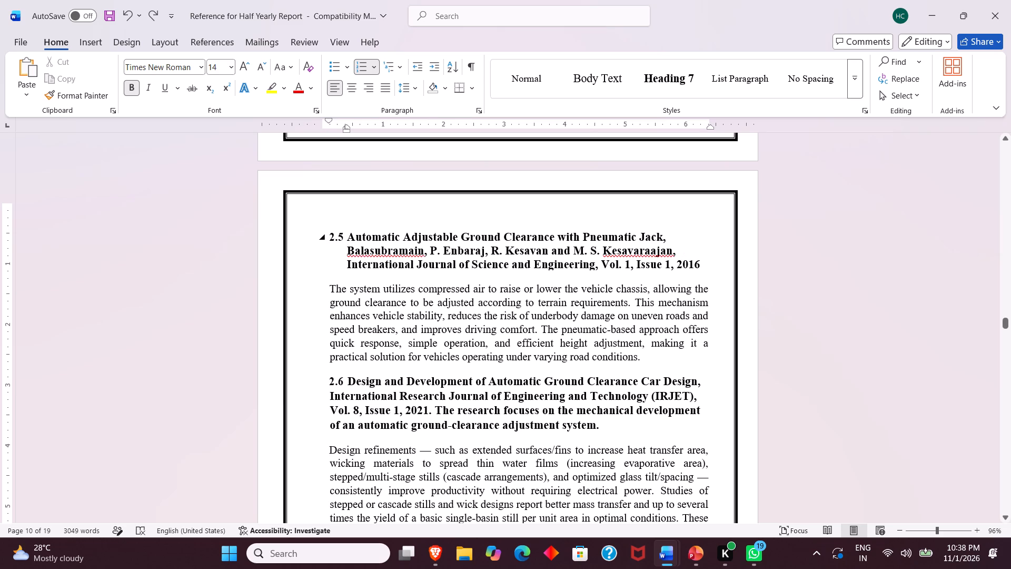
Try to indent the second line of heading 2.6 by inserting six spaces before "International".
{"action": "scroll", "coordinate": [353, 291], "scroll_direction": "down", "scroll_amount": 3}
{"action": "scroll", "coordinate": [352, 292], "scroll_direction": "up", "scroll_amount": 13}
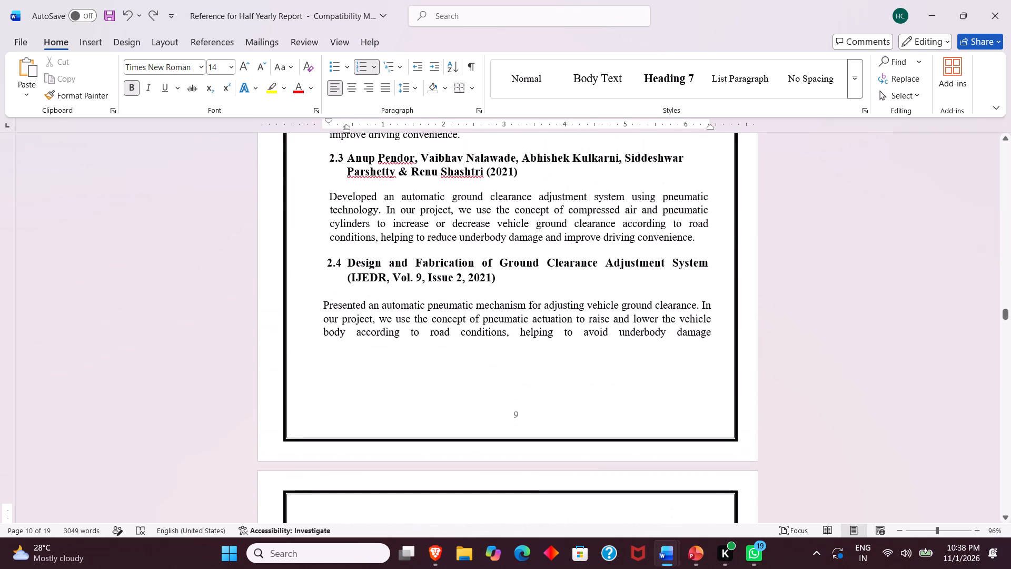
{"action": "scroll", "coordinate": [351, 236], "scroll_direction": "up", "scroll_amount": 10}
{"action": "scroll", "coordinate": [350, 229], "scroll_direction": "down", "scroll_amount": 7}
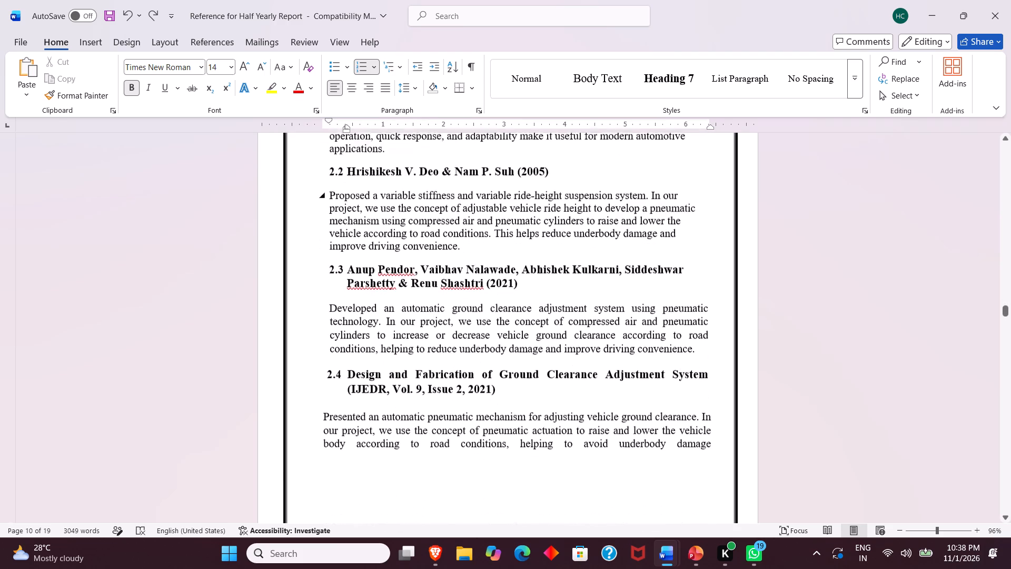
{"action": "scroll", "coordinate": [350, 227], "scroll_direction": "down", "scroll_amount": 19}
{"action": "left_click", "coordinate": [330, 218]}
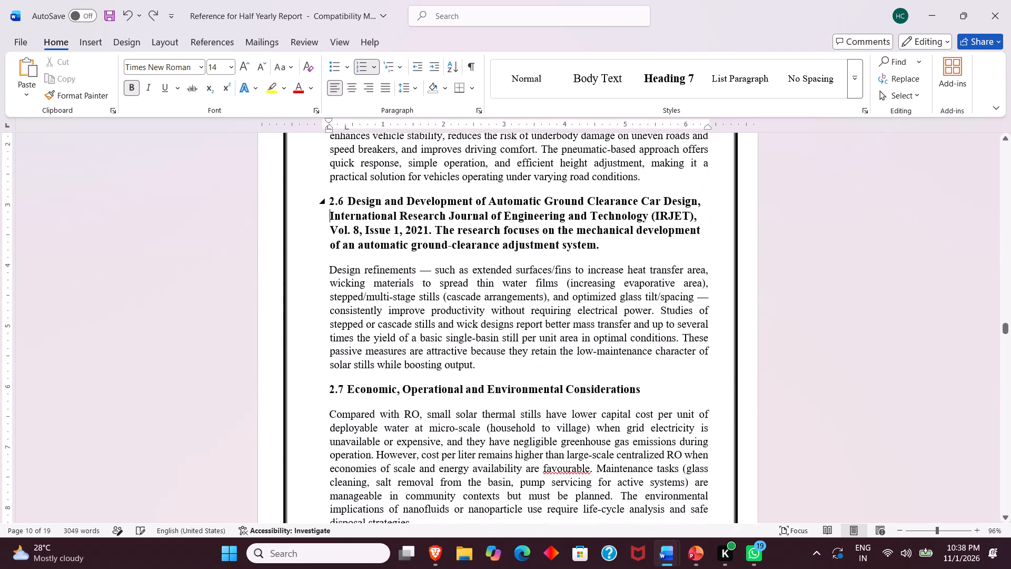
{"action": "key", "text": "space"}
{"action": "key", "text": "space"}
{"action": "key", "text": "space"}
{"action": "key", "text": "space"}
{"action": "key", "text": "space"}
{"action": "key", "text": "space"}
{"action": "scroll", "coordinate": [353, 253], "scroll_direction": "down", "scroll_amount": 3}
{"action": "scroll", "coordinate": [355, 253], "scroll_direction": "up", "scroll_amount": 2}
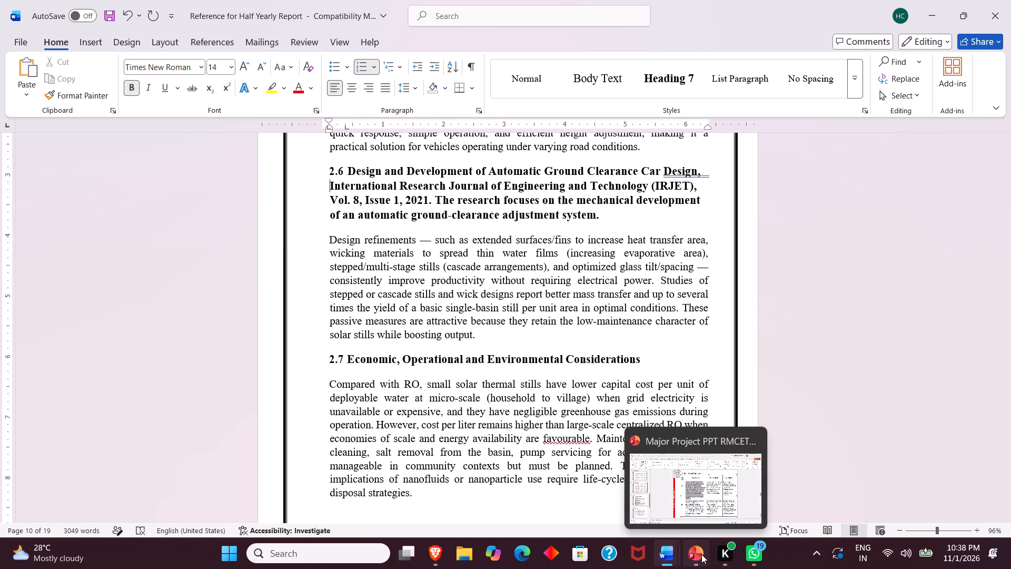
{"action": "left_click", "coordinate": [429, 549]}
{"action": "key", "text": "ctrl+c"}
{"action": "left_click_drag", "start_coordinate": [599, 458], "coordinate": [704, 543], "text": "ctrl"}
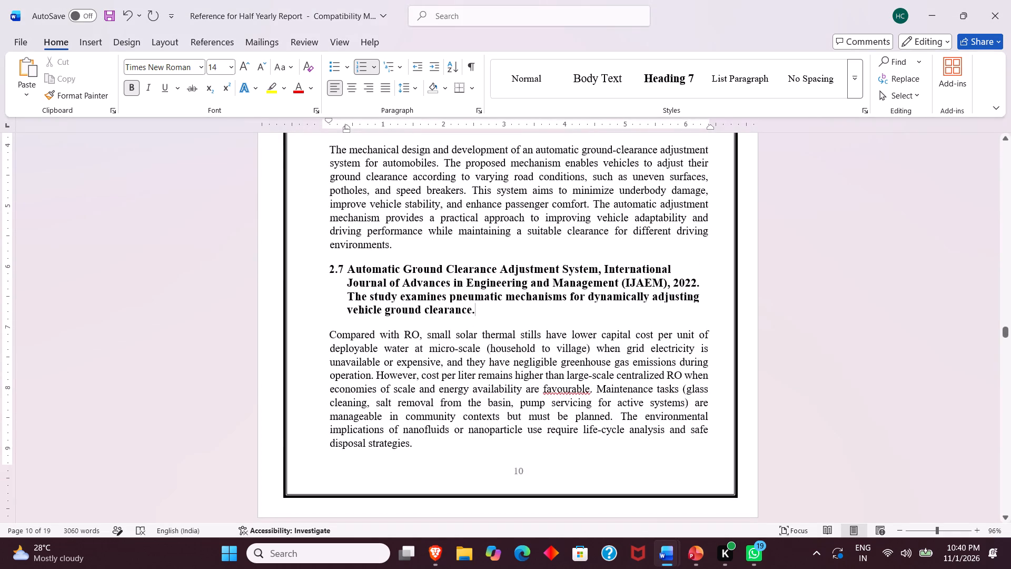
{"action": "left_click_drag", "start_coordinate": [415, 450], "coordinate": [335, 341]}
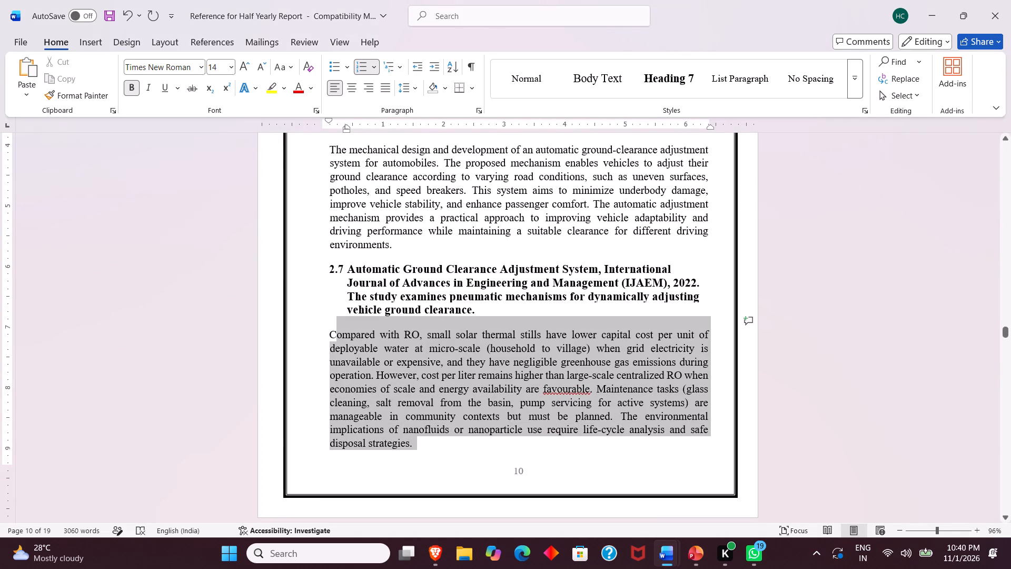
{"action": "left_click_drag", "start_coordinate": [335, 341], "coordinate": [330, 337]}
{"action": "key", "text": "BackSpace"}
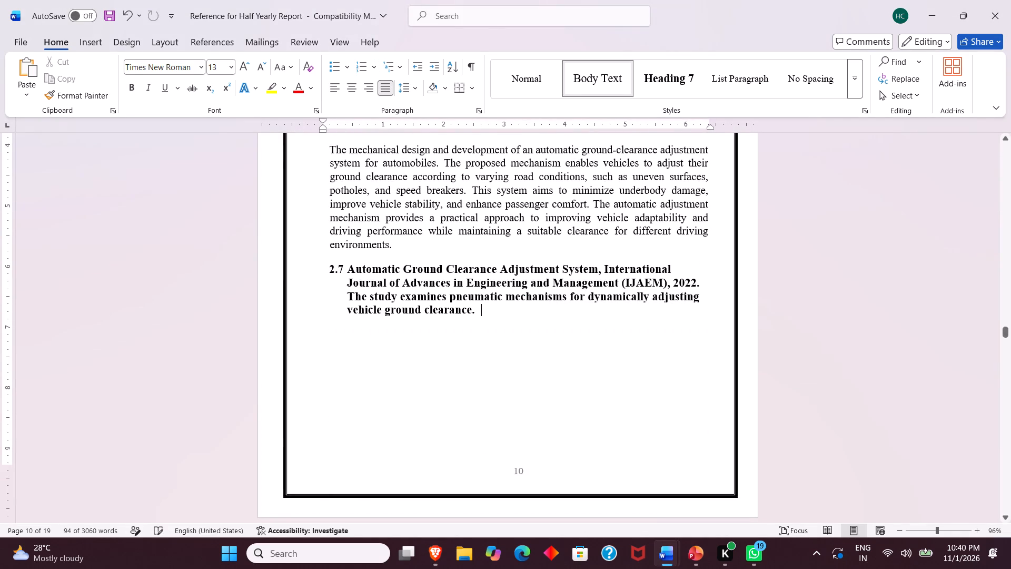
{"action": "key", "text": "ctrl+v"}
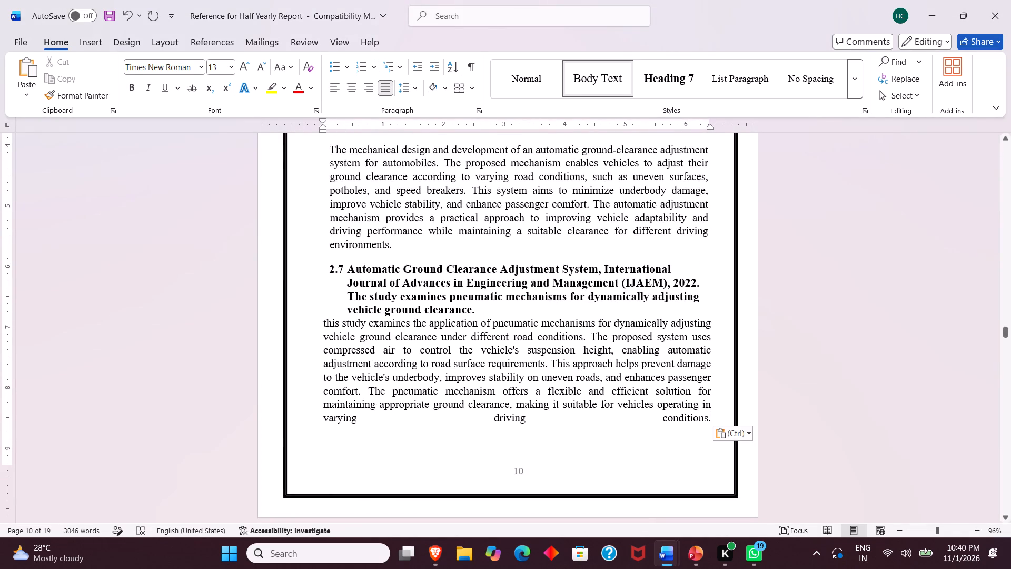
{"action": "left_click", "coordinate": [326, 329]}
{"action": "key", "text": "BackSpace"}
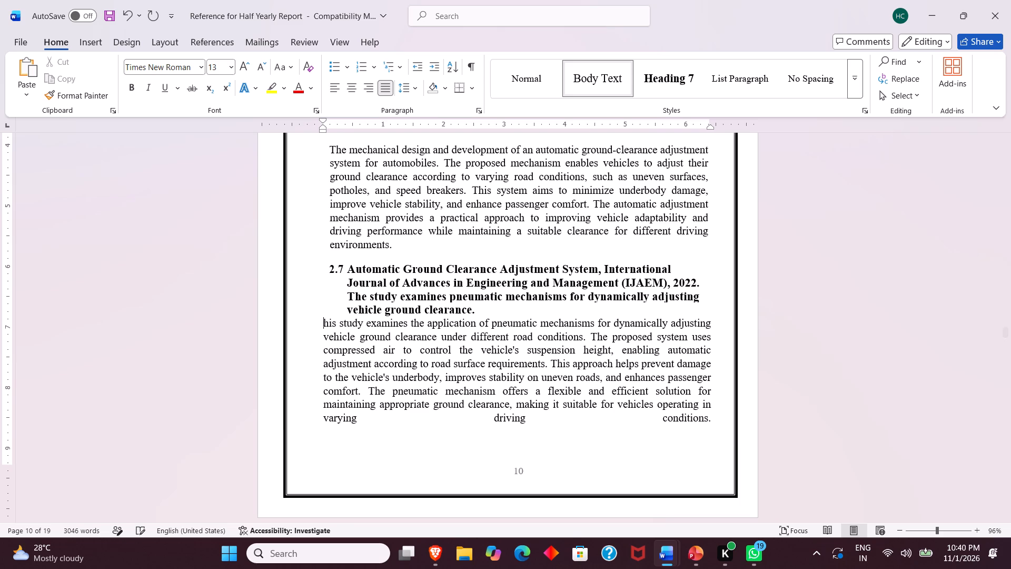
{"action": "key", "text": "ctrl+t"}
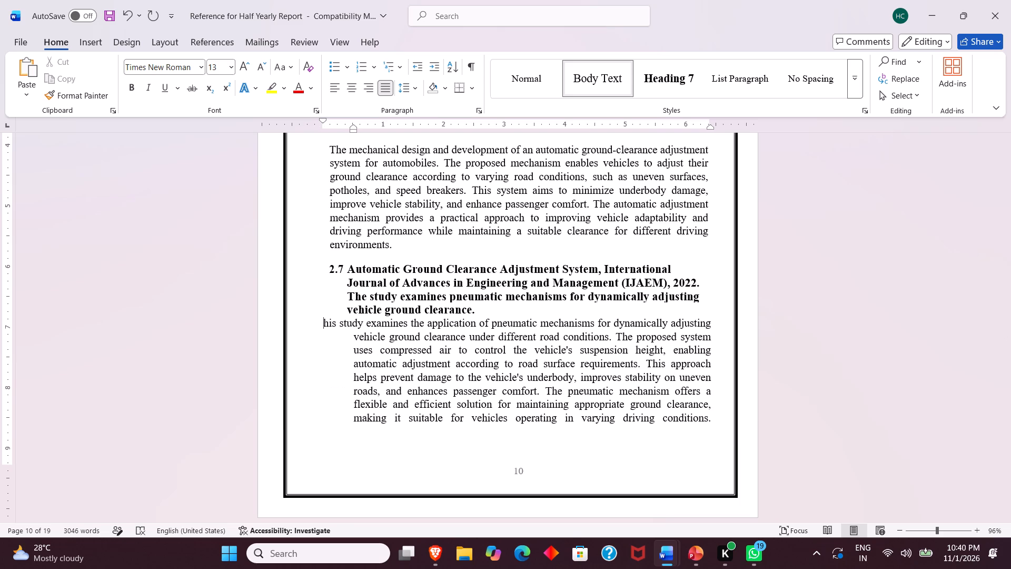
{"action": "key", "text": "ctrl+z"}
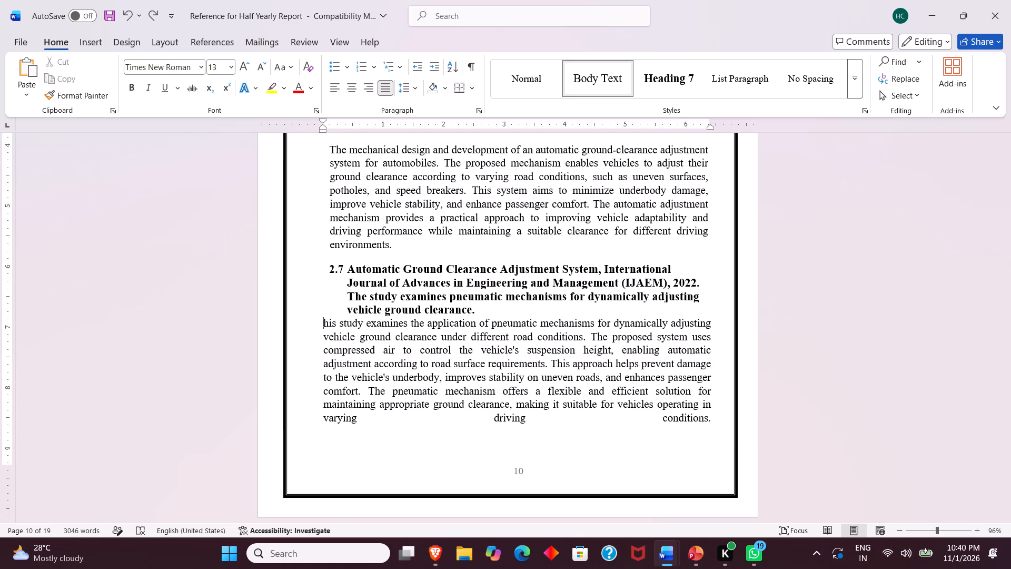
{"action": "key", "text": "shift+t"}
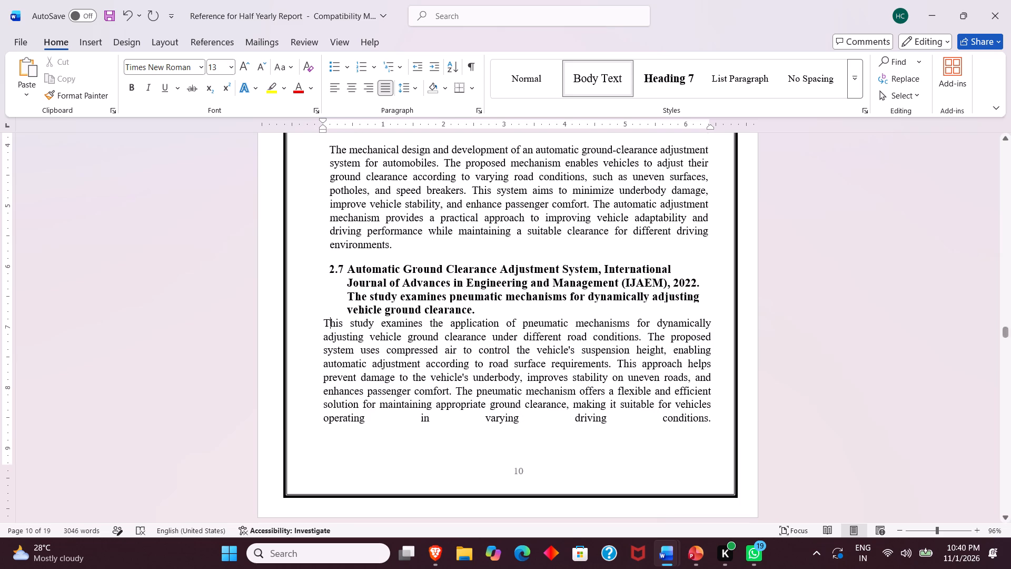
Review the remaining sections 2.8 and 2.9 and compare the layout of sections 2.6 and 2.7.
{"action": "scroll", "coordinate": [399, 410], "scroll_direction": "down", "scroll_amount": 8}
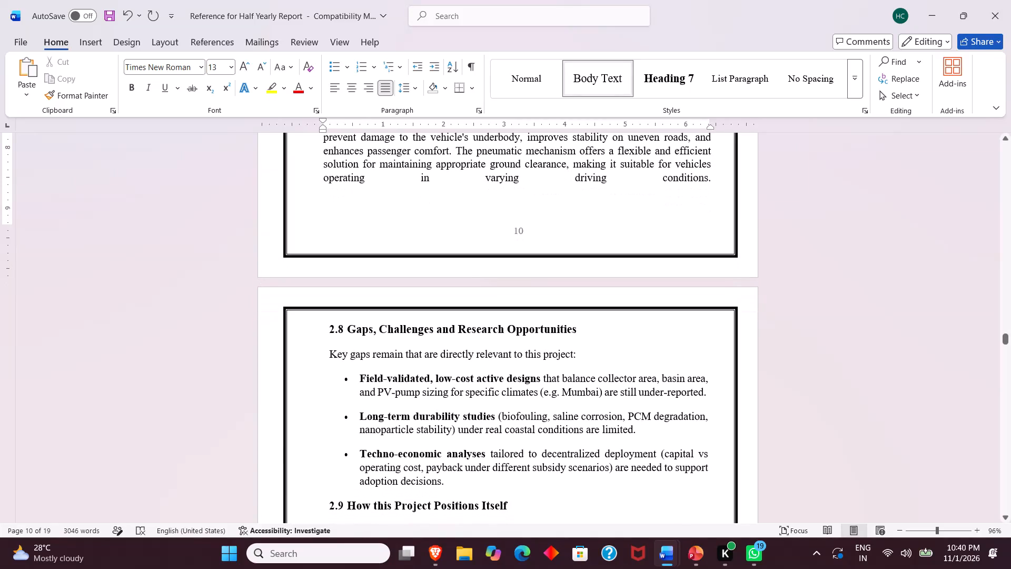
{"action": "scroll", "coordinate": [437, 386], "scroll_direction": "down", "scroll_amount": 2}
{"action": "scroll", "coordinate": [437, 386], "scroll_direction": "up", "scroll_amount": 1}
{"action": "scroll", "coordinate": [437, 386], "scroll_direction": "down", "scroll_amount": 1}
{"action": "scroll", "coordinate": [437, 386], "scroll_direction": "up", "scroll_amount": 1}
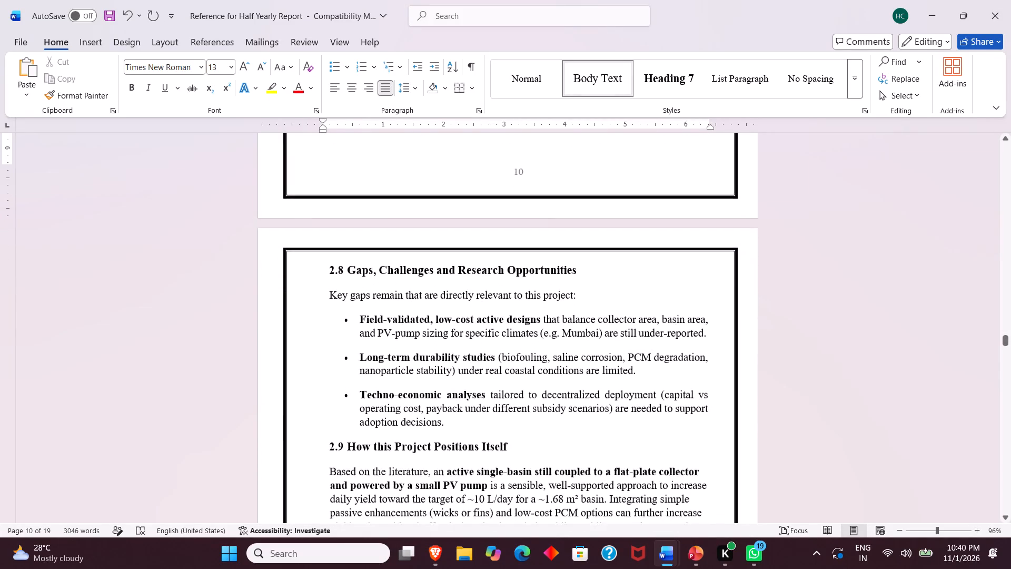
{"action": "scroll", "coordinate": [437, 386], "scroll_direction": "up", "scroll_amount": 8}
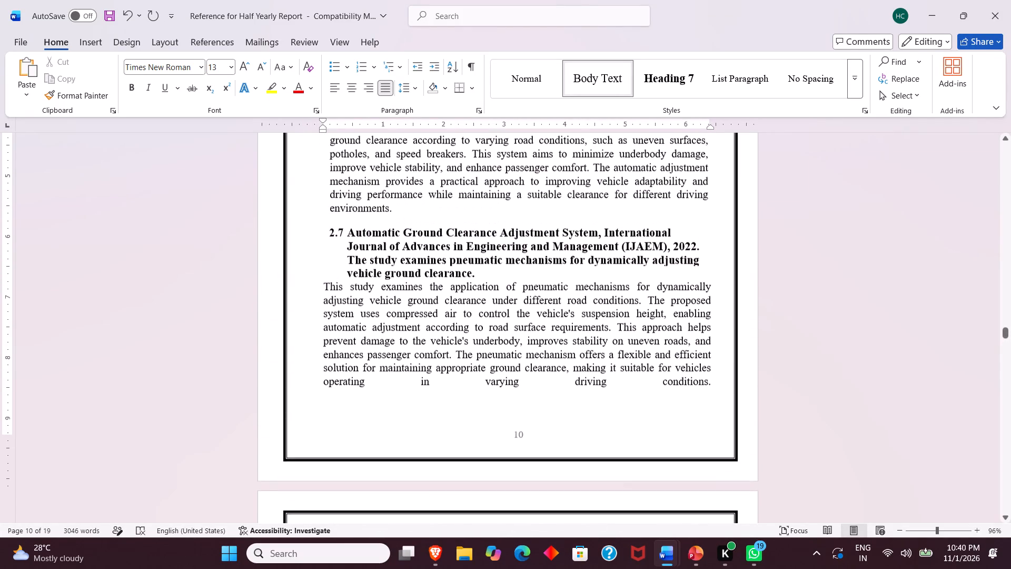
{"action": "scroll", "coordinate": [459, 394], "scroll_direction": "down", "scroll_amount": 1}
{"action": "left_click_drag", "start_coordinate": [432, 391], "coordinate": [434, 344]}
{"action": "scroll", "coordinate": [422, 361], "scroll_direction": "up", "scroll_amount": 2}
{"action": "scroll", "coordinate": [525, 323], "scroll_direction": "up", "scroll_amount": 1}
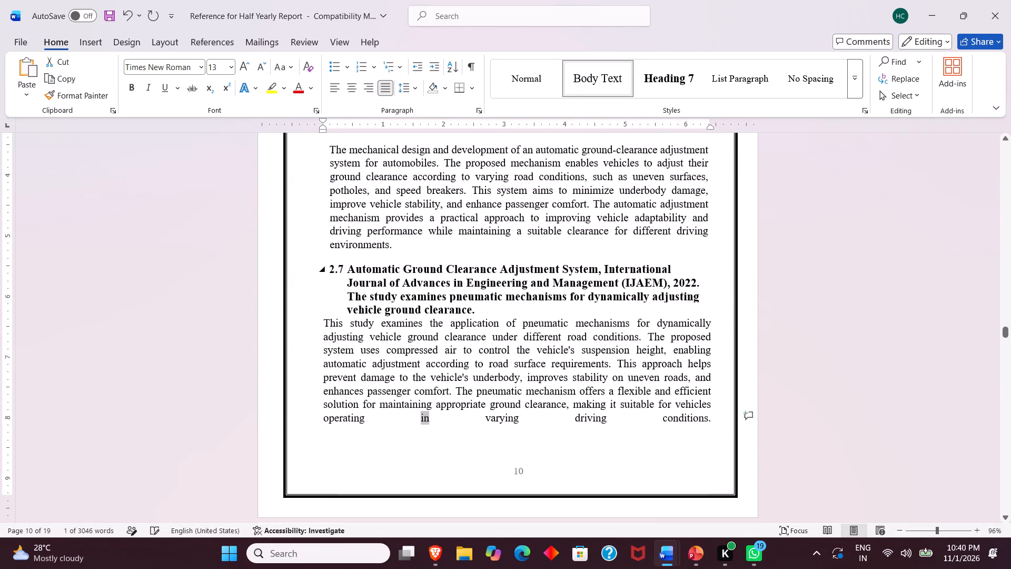
{"action": "scroll", "coordinate": [525, 323], "scroll_direction": "up", "scroll_amount": 3}
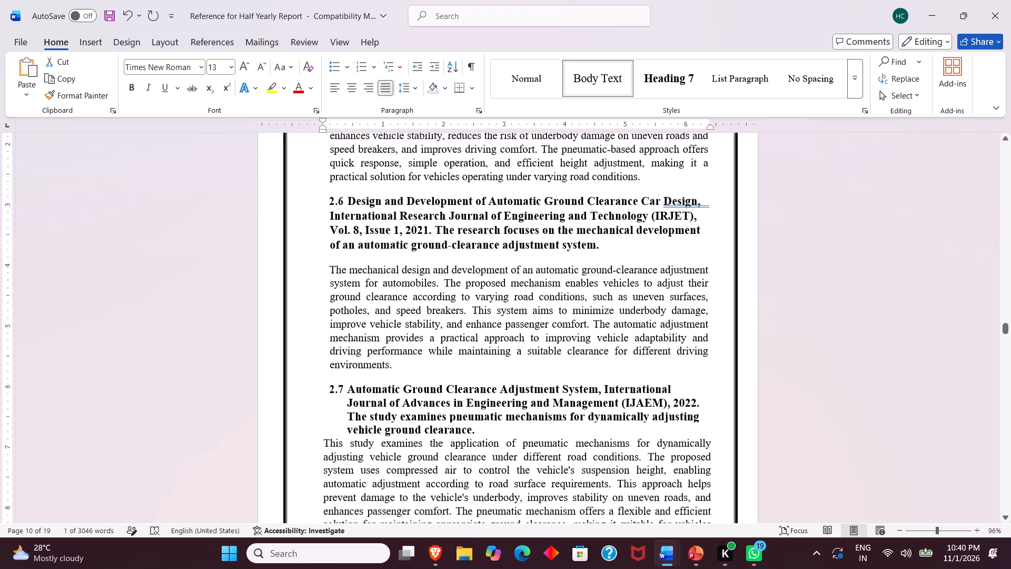
{"action": "scroll", "coordinate": [523, 317], "scroll_direction": "down", "scroll_amount": 2}
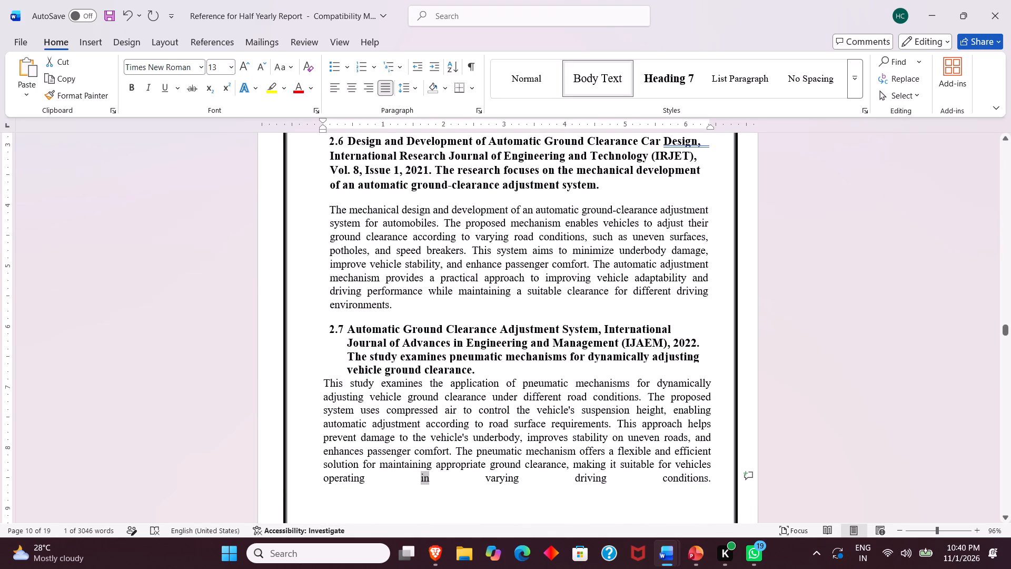
Insert a line break at the end of heading 2.7 to separate it from the summary paragraph.
{"action": "left_click", "coordinate": [522, 361]}
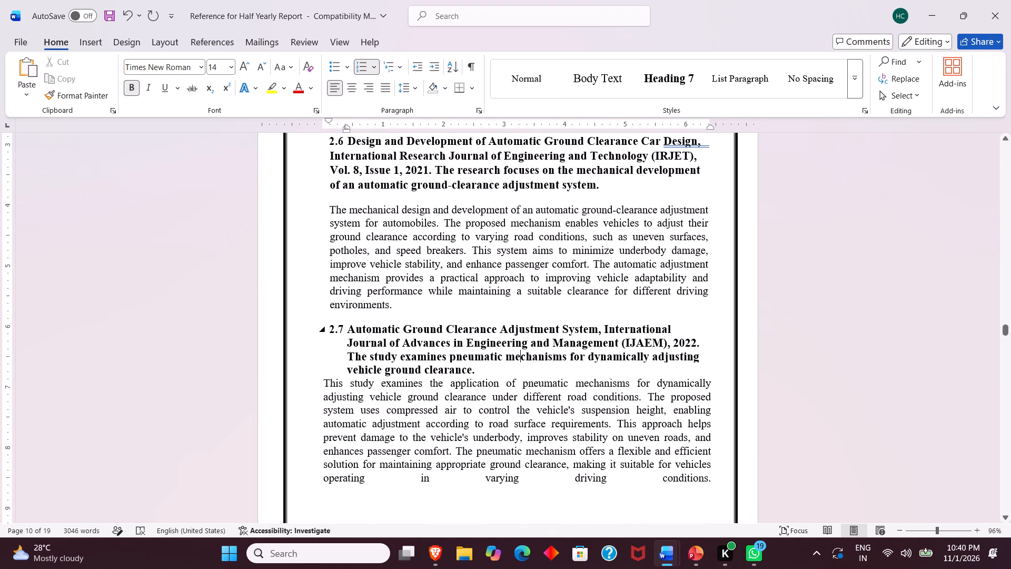
{"action": "left_click", "coordinate": [524, 366]}
{"action": "key", "text": "shift+Return"}
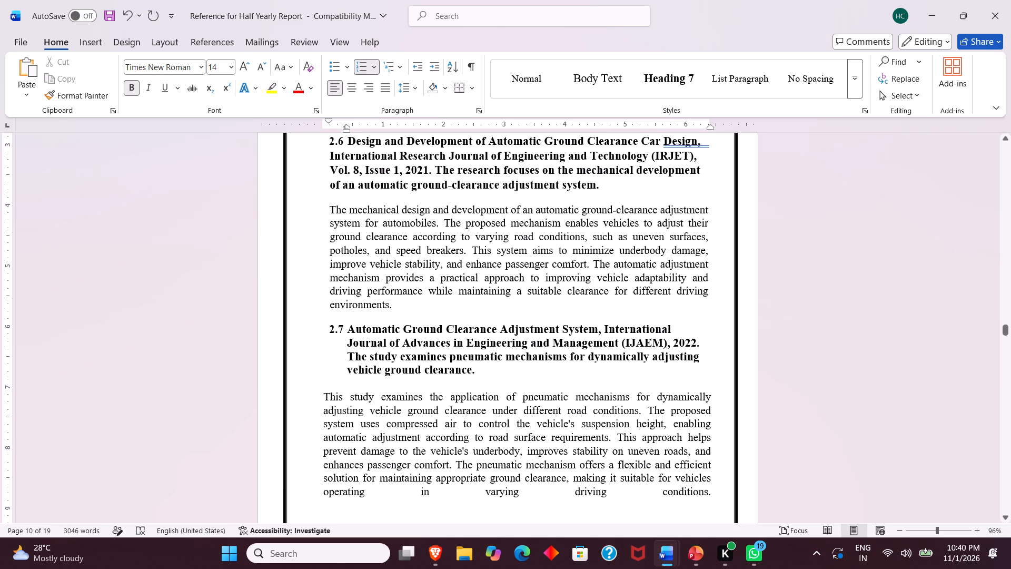
Close the stretched gaps in the 2.7 summary's last line by deleting the spaces within "operating in varying driving conditions", and add a trailing space.
{"action": "left_click", "coordinate": [656, 493]}
{"action": "key", "text": "BackSpace"}
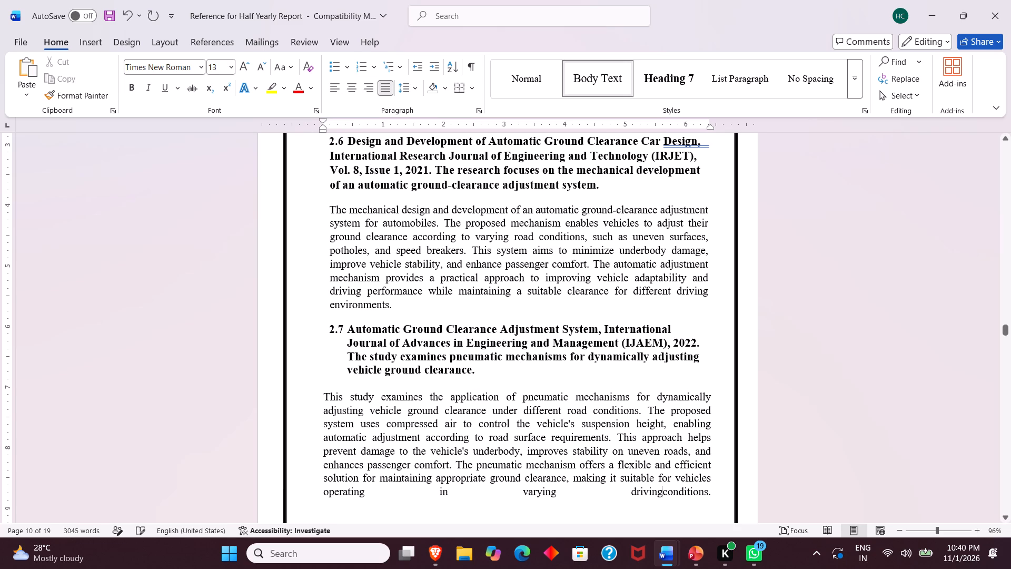
{"action": "left_click", "coordinate": [626, 495]}
{"action": "key", "text": "BackSpace"}
{"action": "left_click", "coordinate": [592, 496]}
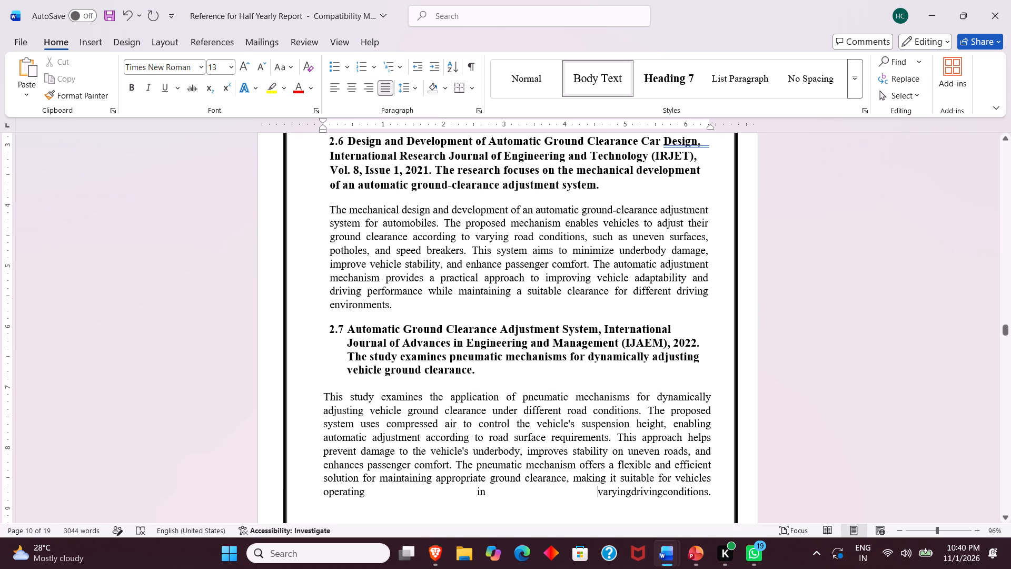
{"action": "key", "text": "BackSpace"}
{"action": "left_click", "coordinate": [593, 493]}
{"action": "left_click", "coordinate": [588, 494]}
{"action": "key", "text": "BackSpace"}
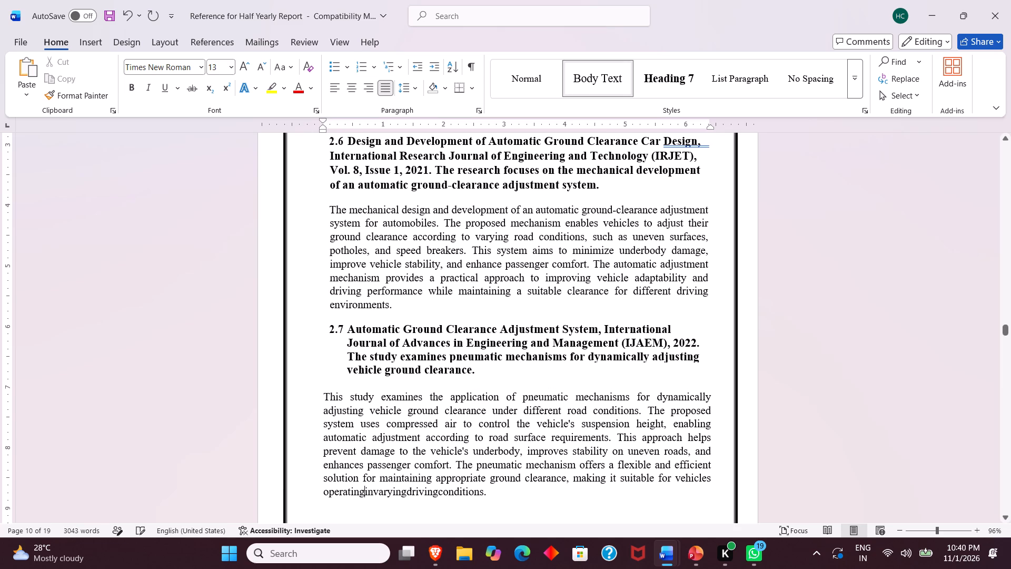
{"action": "left_click", "coordinate": [559, 507]}
{"action": "key", "text": "space"}
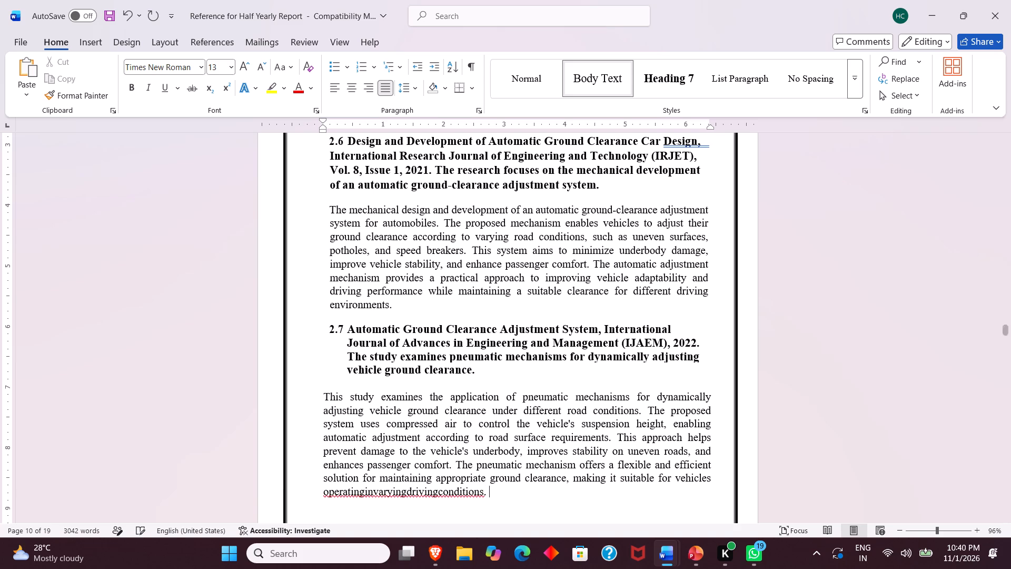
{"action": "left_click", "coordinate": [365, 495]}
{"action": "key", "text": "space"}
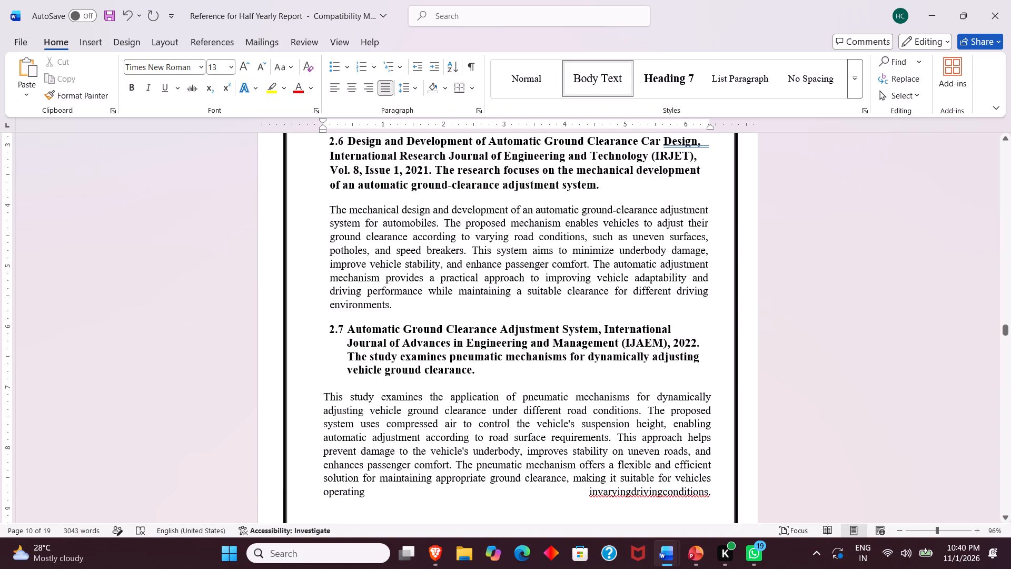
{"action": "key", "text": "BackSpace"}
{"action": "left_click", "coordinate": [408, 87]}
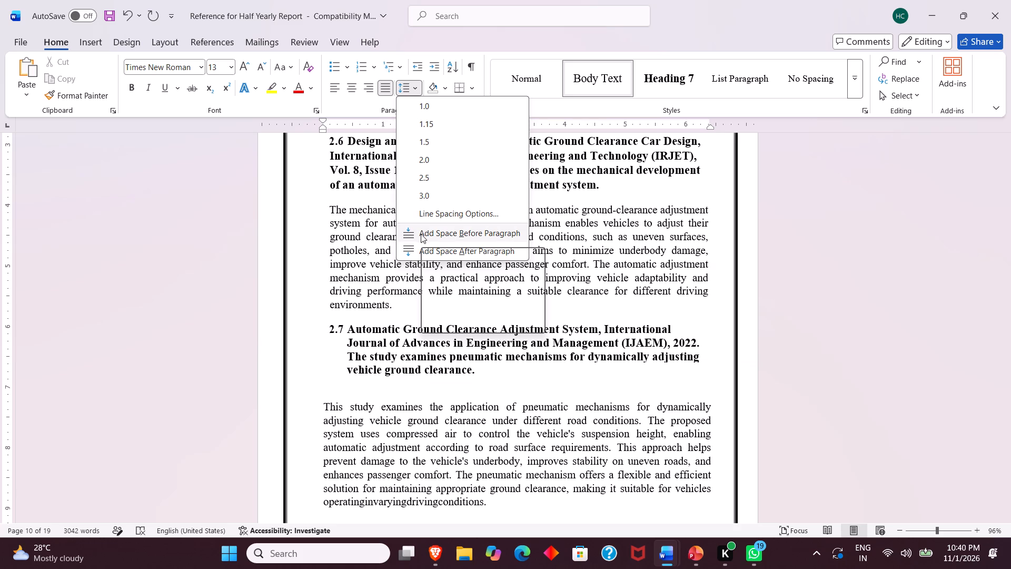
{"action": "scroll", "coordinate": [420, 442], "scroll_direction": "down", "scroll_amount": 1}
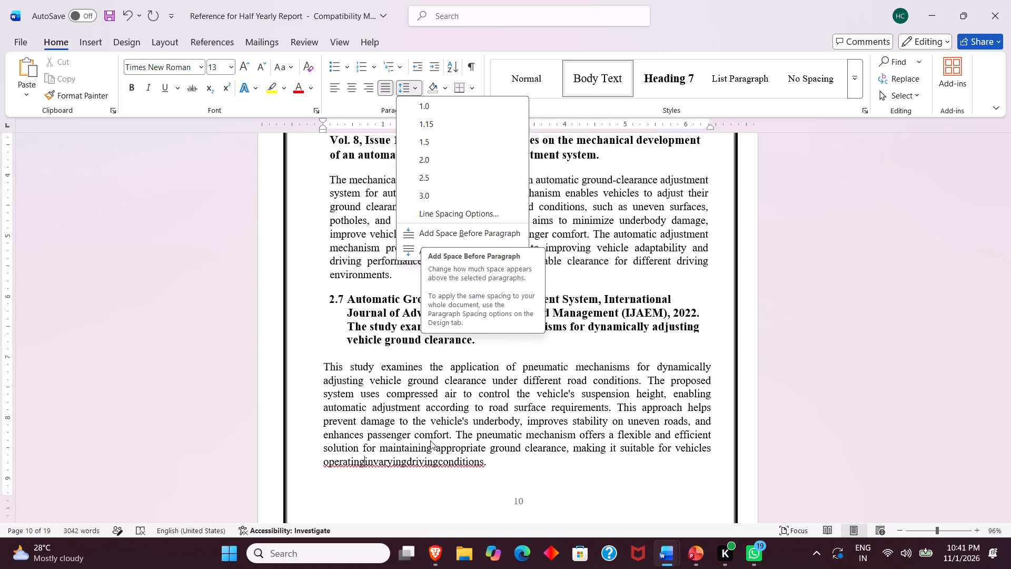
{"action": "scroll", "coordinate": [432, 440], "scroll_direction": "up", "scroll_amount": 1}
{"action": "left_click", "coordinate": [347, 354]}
Delete the space between "2022." and "The study" in heading 2.7.
{"action": "left_click", "coordinate": [348, 356]}
{"action": "key", "text": "BackSpace"}
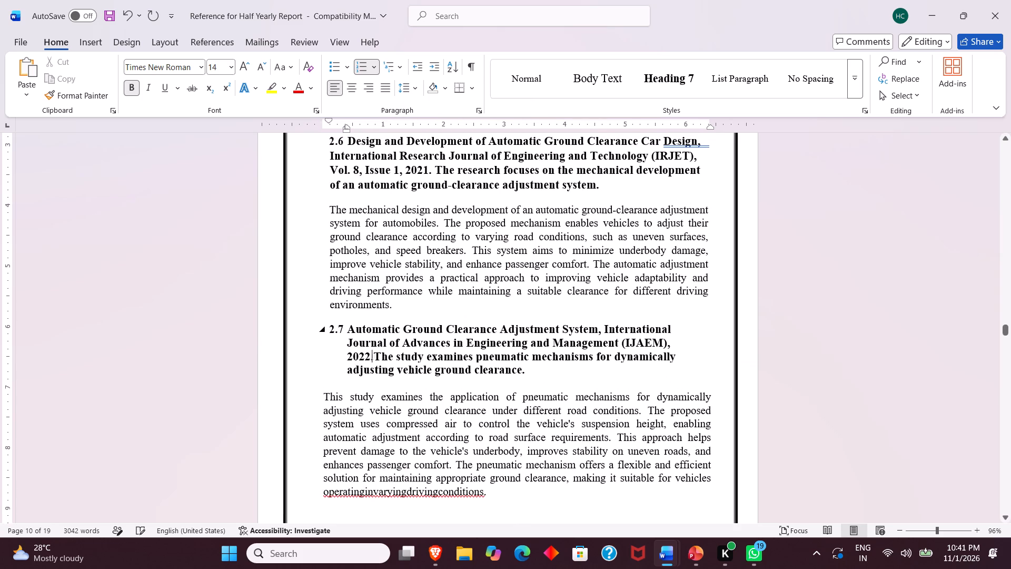
{"action": "left_click", "coordinate": [582, 364]}
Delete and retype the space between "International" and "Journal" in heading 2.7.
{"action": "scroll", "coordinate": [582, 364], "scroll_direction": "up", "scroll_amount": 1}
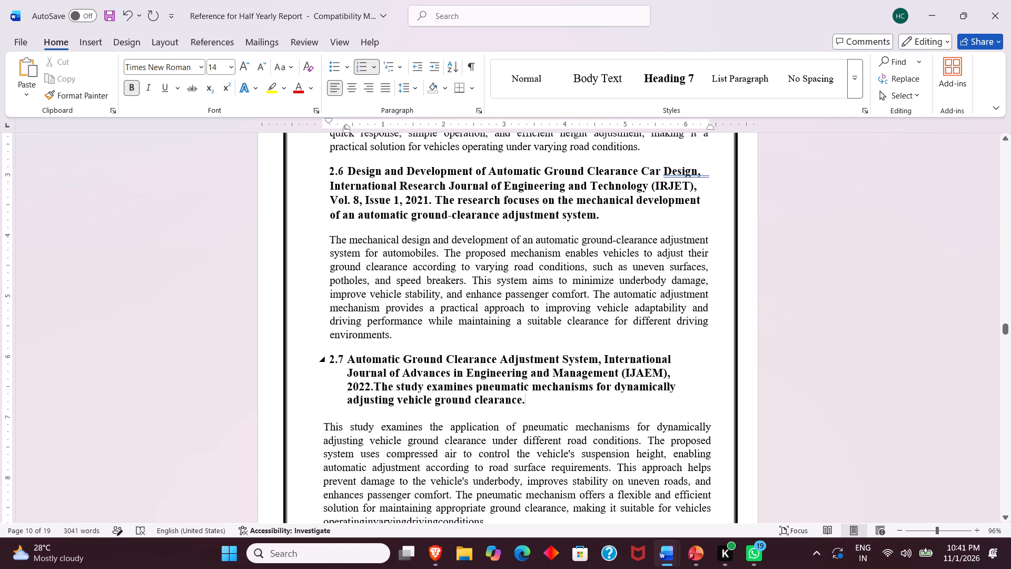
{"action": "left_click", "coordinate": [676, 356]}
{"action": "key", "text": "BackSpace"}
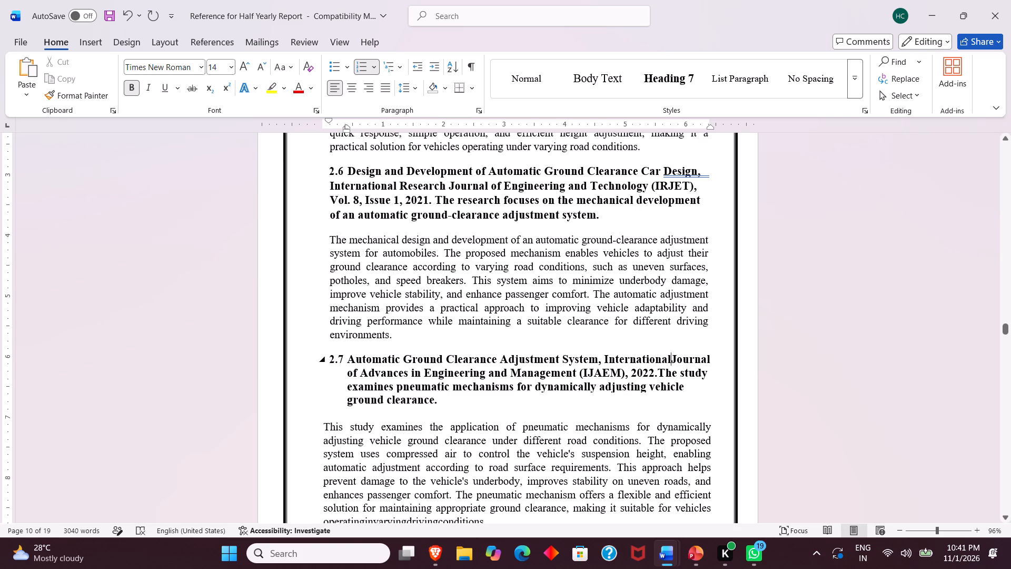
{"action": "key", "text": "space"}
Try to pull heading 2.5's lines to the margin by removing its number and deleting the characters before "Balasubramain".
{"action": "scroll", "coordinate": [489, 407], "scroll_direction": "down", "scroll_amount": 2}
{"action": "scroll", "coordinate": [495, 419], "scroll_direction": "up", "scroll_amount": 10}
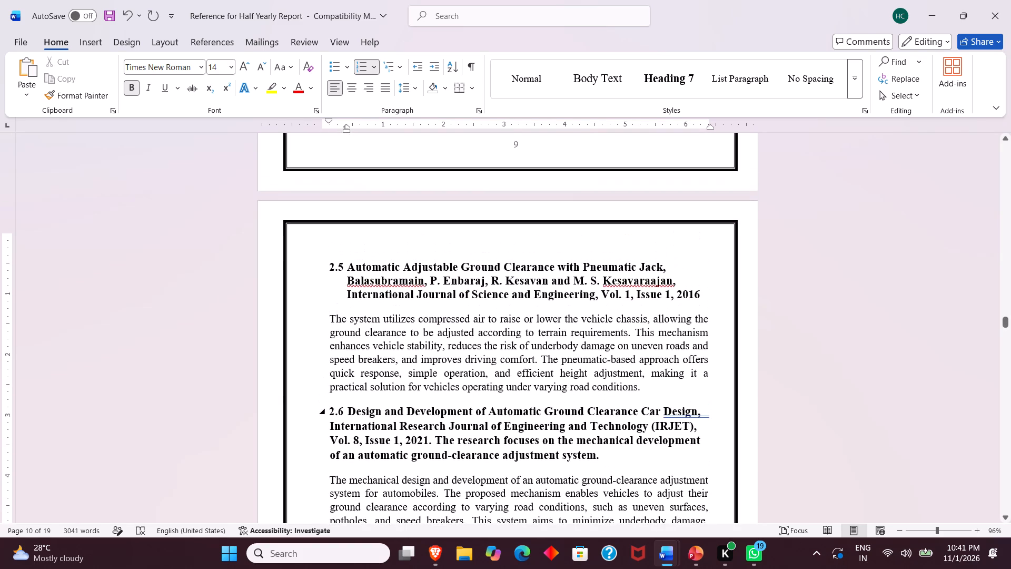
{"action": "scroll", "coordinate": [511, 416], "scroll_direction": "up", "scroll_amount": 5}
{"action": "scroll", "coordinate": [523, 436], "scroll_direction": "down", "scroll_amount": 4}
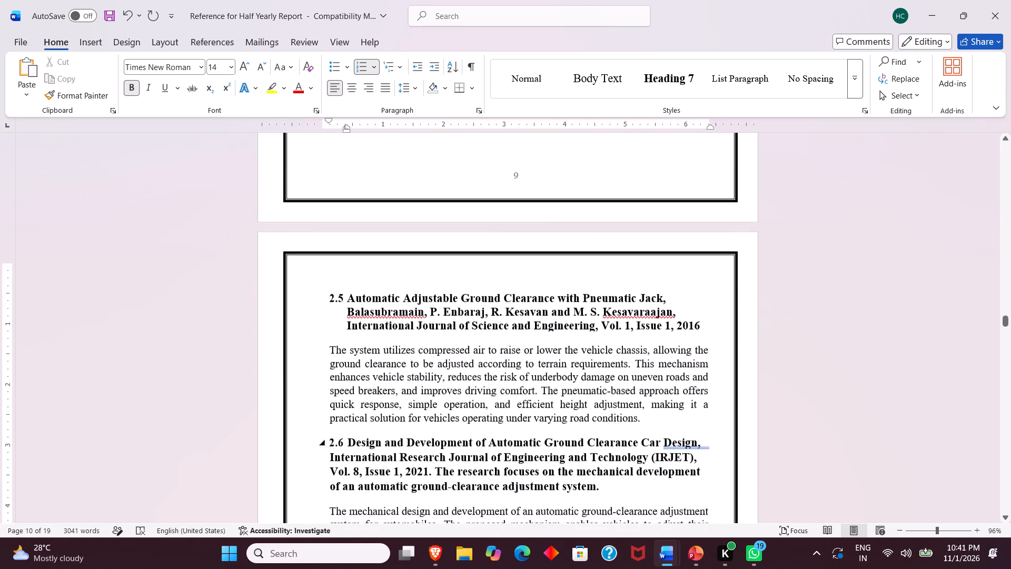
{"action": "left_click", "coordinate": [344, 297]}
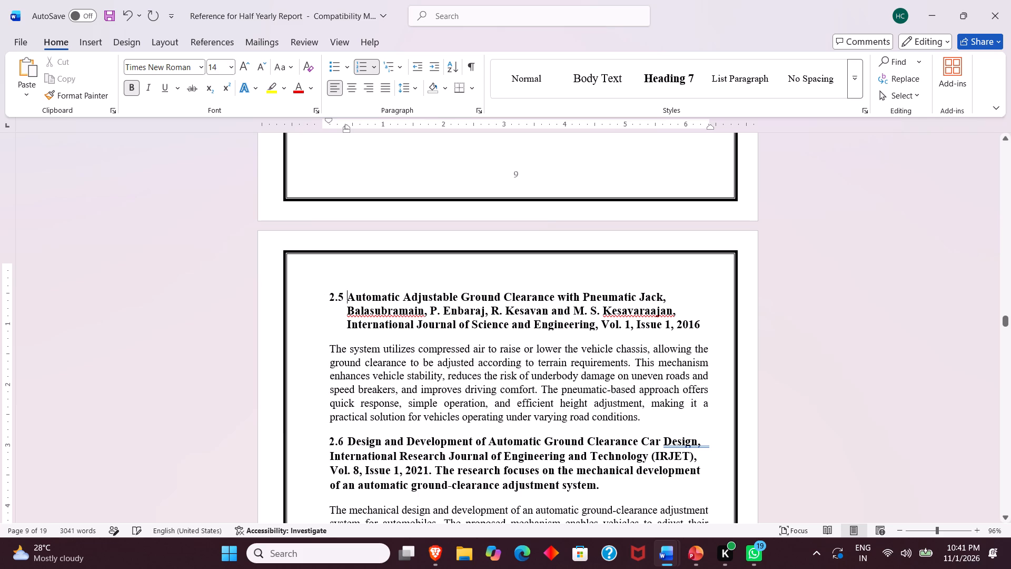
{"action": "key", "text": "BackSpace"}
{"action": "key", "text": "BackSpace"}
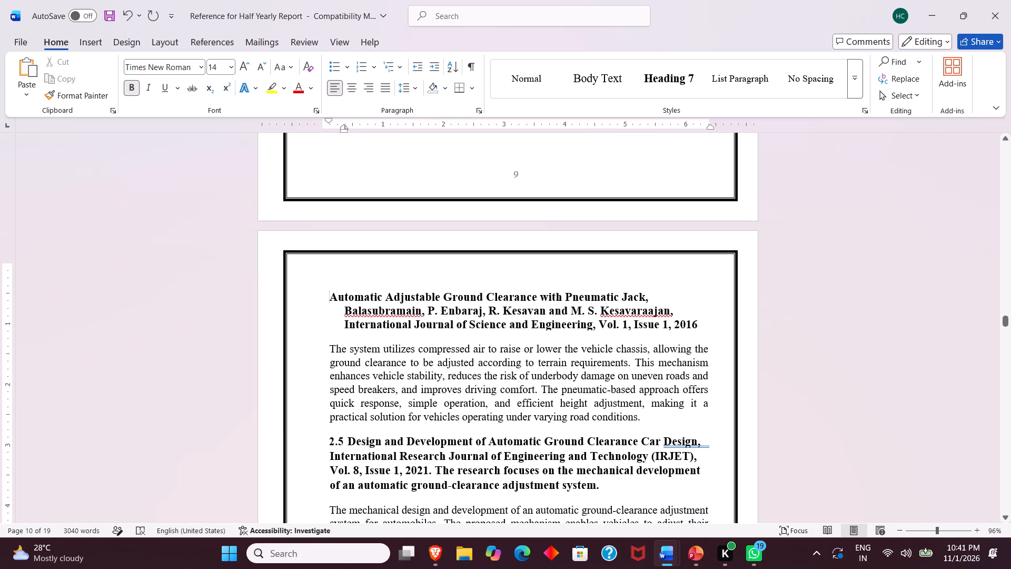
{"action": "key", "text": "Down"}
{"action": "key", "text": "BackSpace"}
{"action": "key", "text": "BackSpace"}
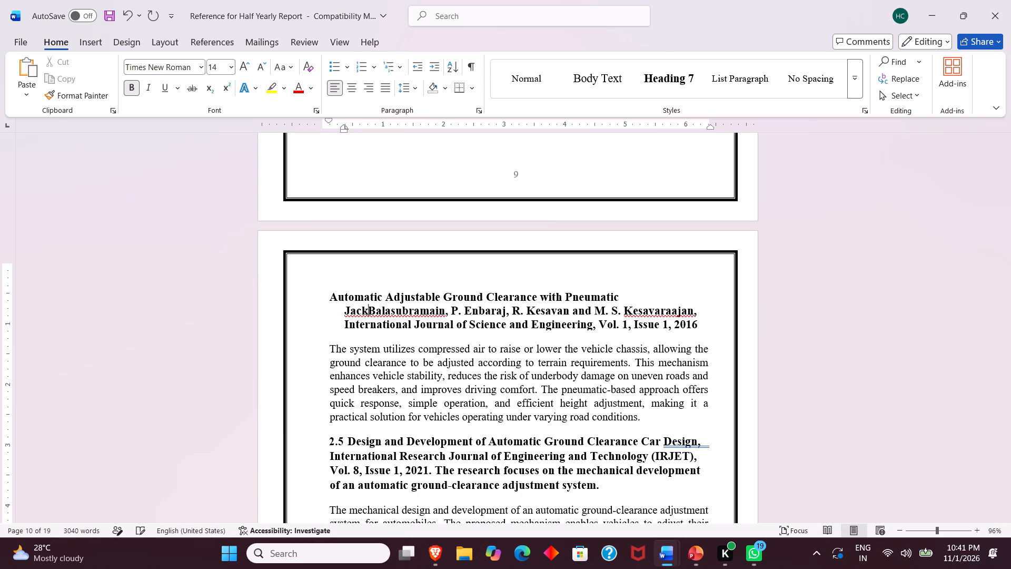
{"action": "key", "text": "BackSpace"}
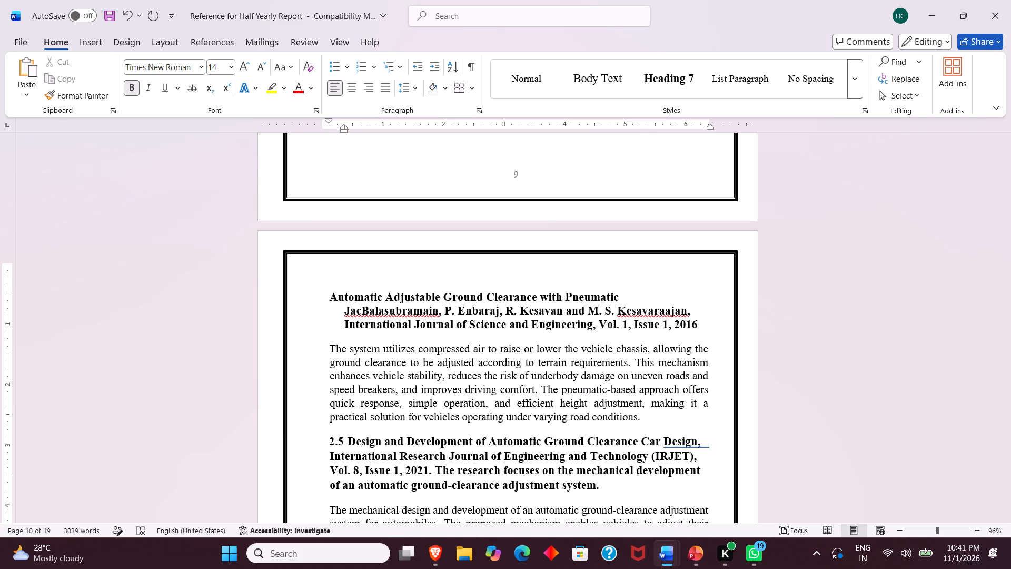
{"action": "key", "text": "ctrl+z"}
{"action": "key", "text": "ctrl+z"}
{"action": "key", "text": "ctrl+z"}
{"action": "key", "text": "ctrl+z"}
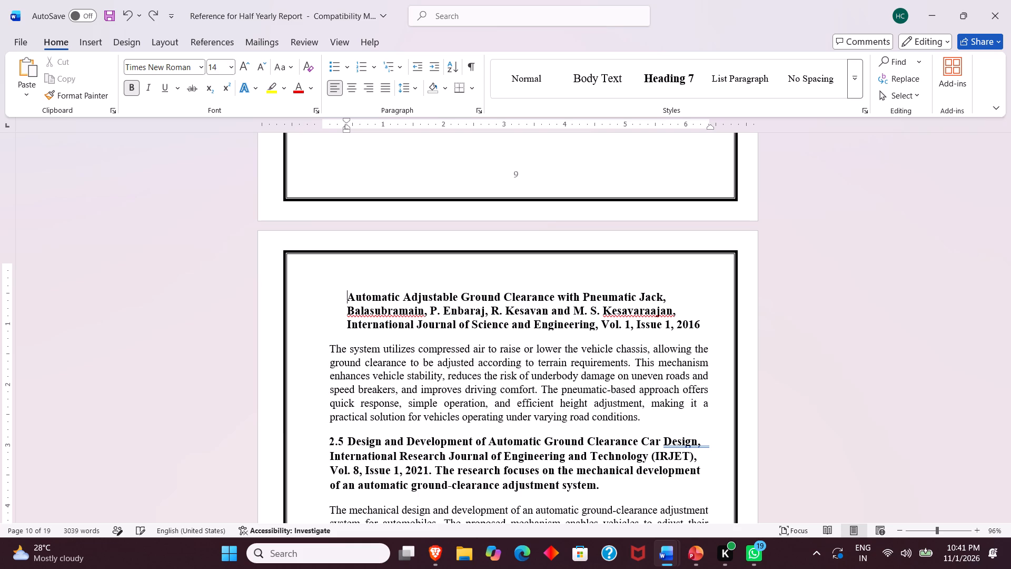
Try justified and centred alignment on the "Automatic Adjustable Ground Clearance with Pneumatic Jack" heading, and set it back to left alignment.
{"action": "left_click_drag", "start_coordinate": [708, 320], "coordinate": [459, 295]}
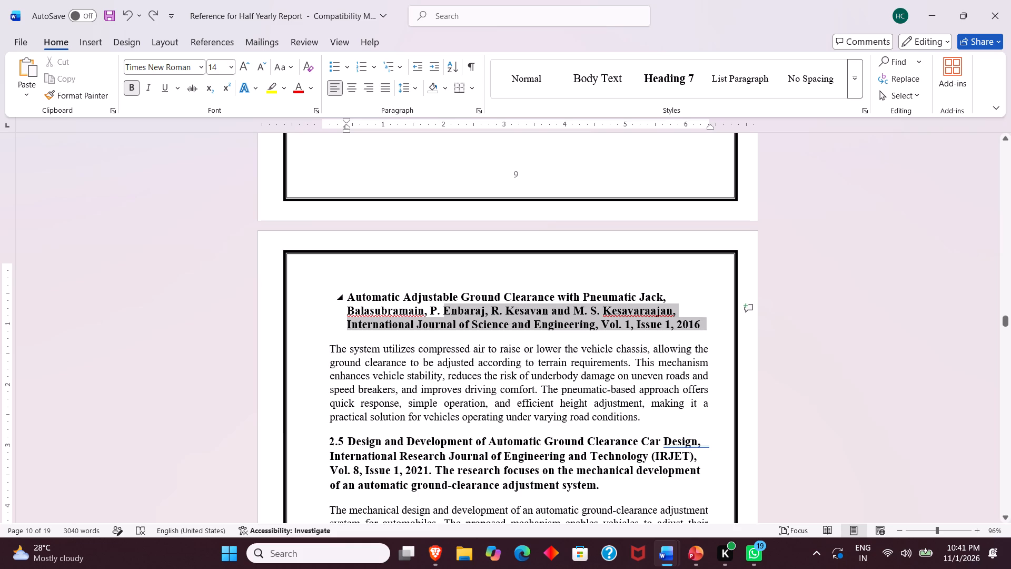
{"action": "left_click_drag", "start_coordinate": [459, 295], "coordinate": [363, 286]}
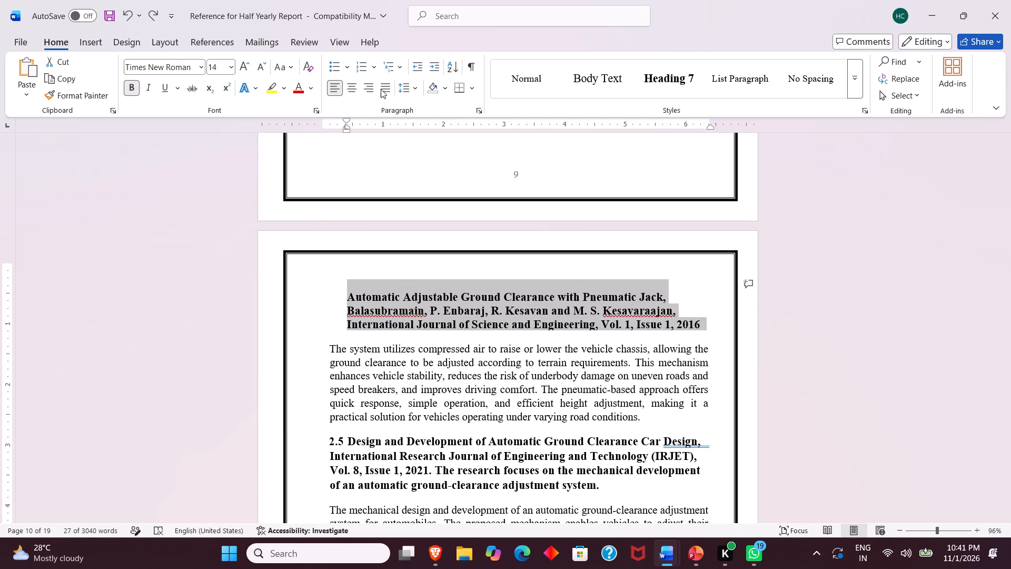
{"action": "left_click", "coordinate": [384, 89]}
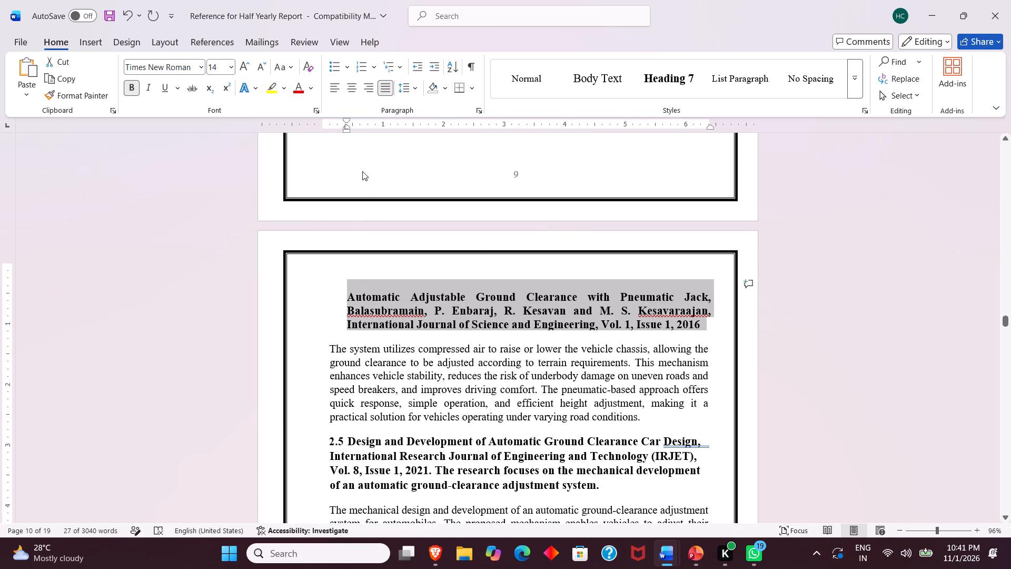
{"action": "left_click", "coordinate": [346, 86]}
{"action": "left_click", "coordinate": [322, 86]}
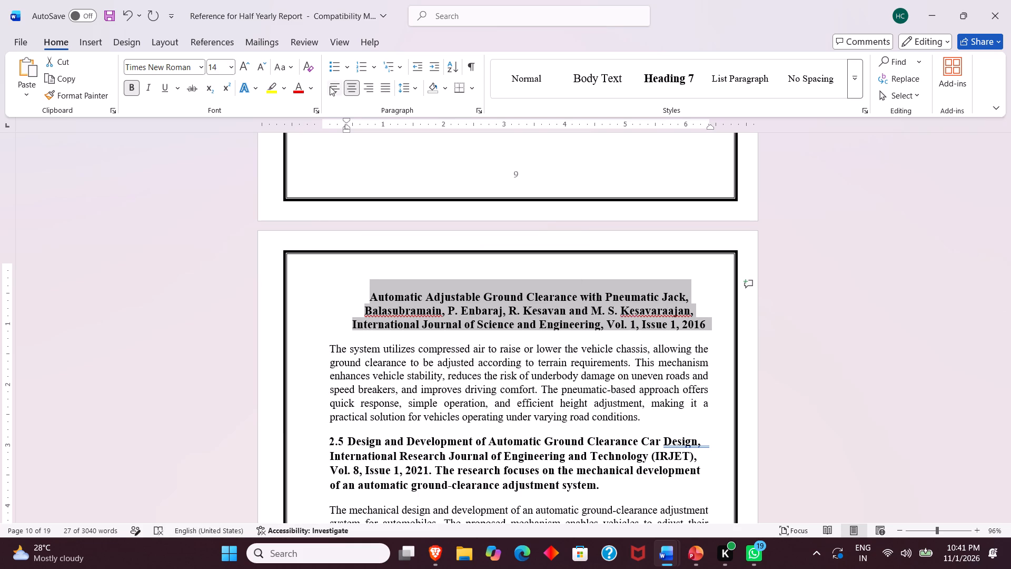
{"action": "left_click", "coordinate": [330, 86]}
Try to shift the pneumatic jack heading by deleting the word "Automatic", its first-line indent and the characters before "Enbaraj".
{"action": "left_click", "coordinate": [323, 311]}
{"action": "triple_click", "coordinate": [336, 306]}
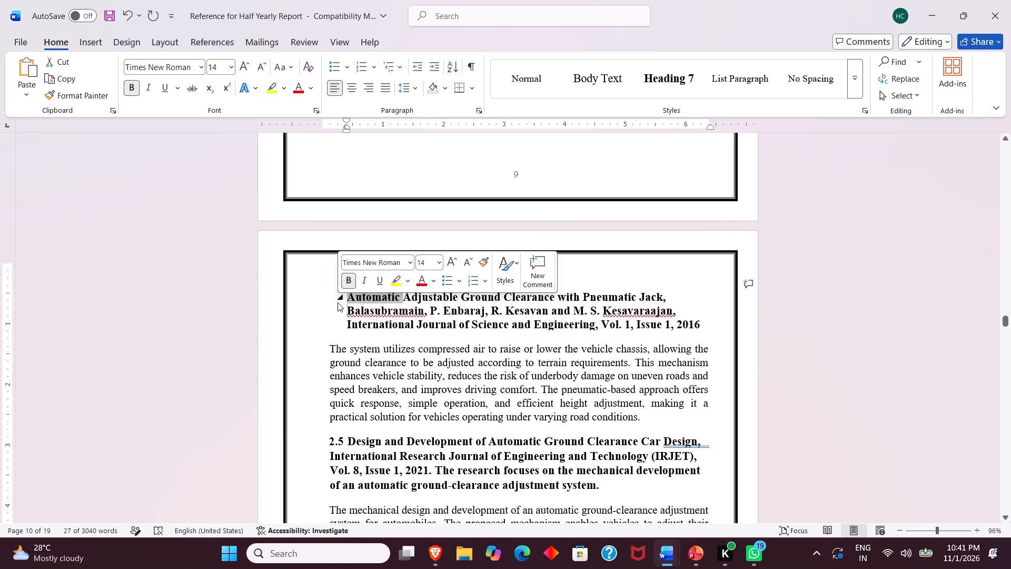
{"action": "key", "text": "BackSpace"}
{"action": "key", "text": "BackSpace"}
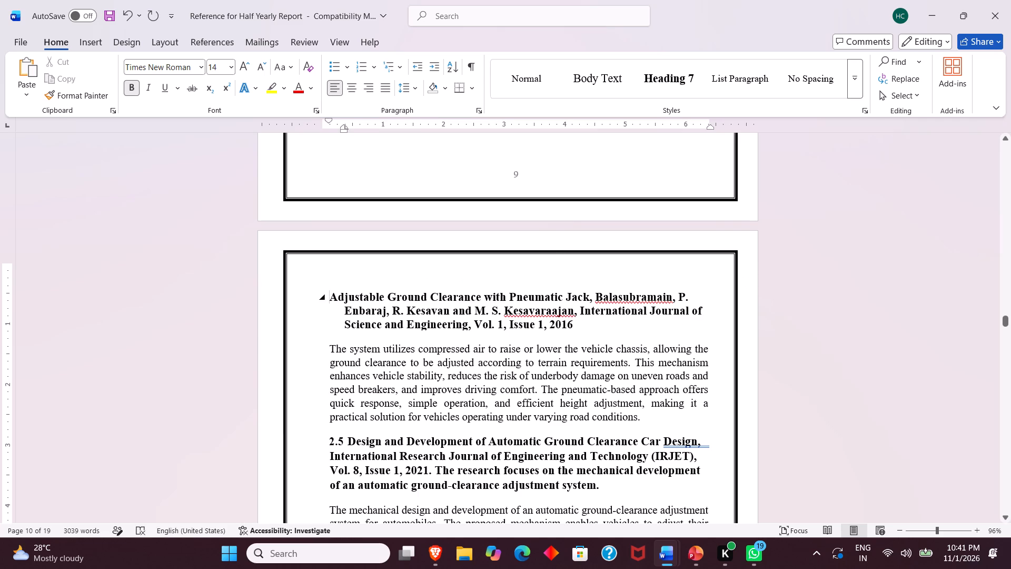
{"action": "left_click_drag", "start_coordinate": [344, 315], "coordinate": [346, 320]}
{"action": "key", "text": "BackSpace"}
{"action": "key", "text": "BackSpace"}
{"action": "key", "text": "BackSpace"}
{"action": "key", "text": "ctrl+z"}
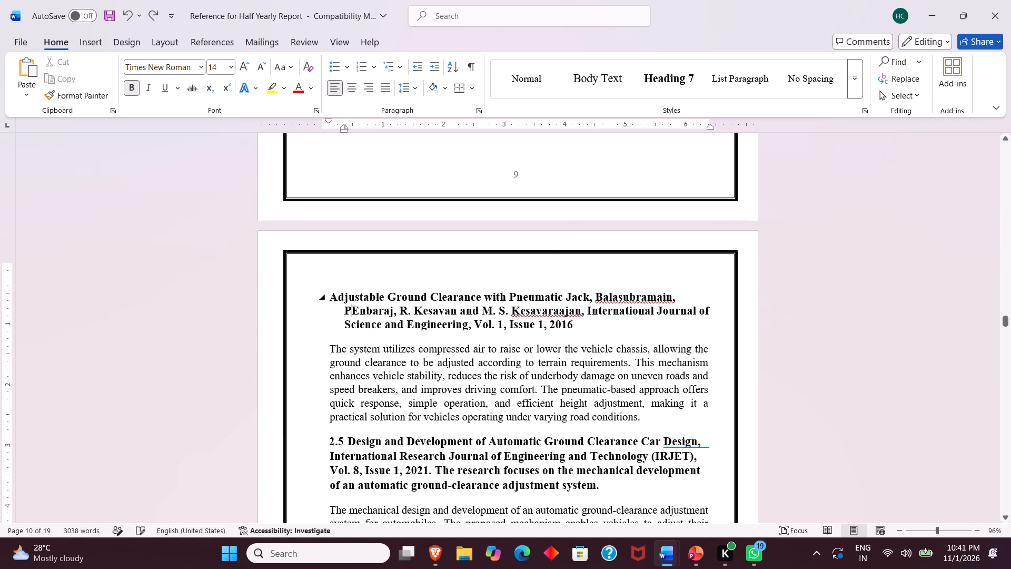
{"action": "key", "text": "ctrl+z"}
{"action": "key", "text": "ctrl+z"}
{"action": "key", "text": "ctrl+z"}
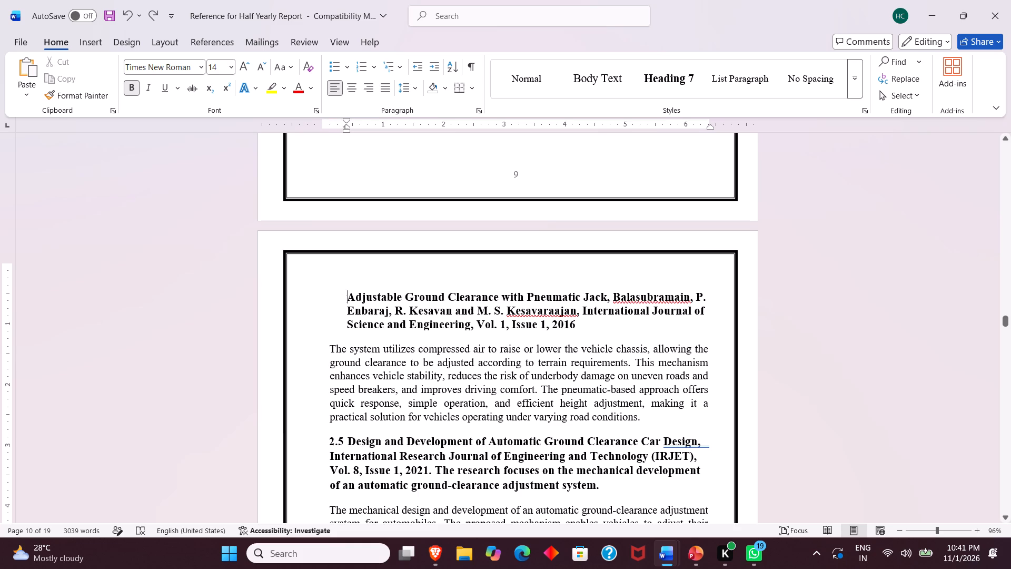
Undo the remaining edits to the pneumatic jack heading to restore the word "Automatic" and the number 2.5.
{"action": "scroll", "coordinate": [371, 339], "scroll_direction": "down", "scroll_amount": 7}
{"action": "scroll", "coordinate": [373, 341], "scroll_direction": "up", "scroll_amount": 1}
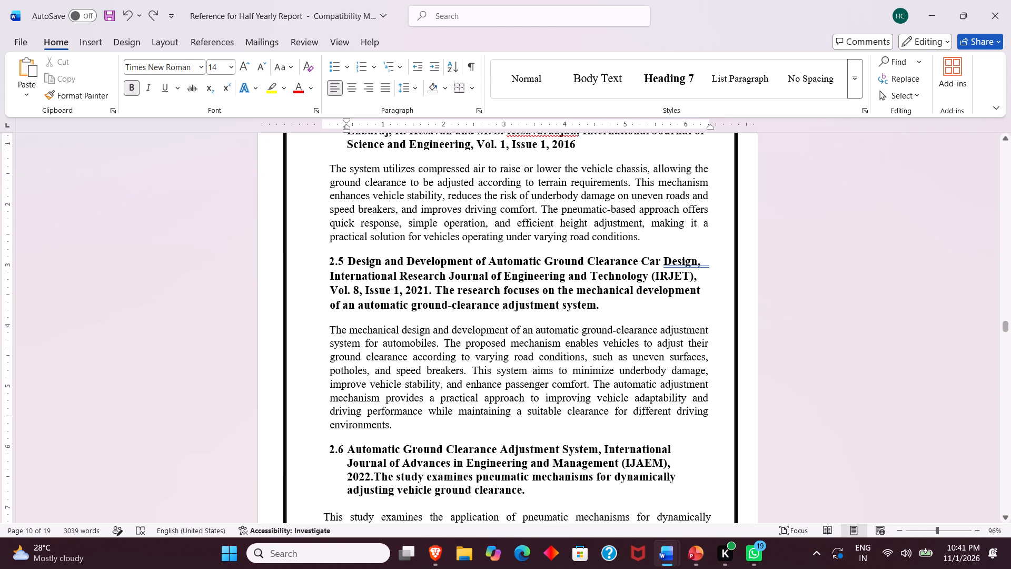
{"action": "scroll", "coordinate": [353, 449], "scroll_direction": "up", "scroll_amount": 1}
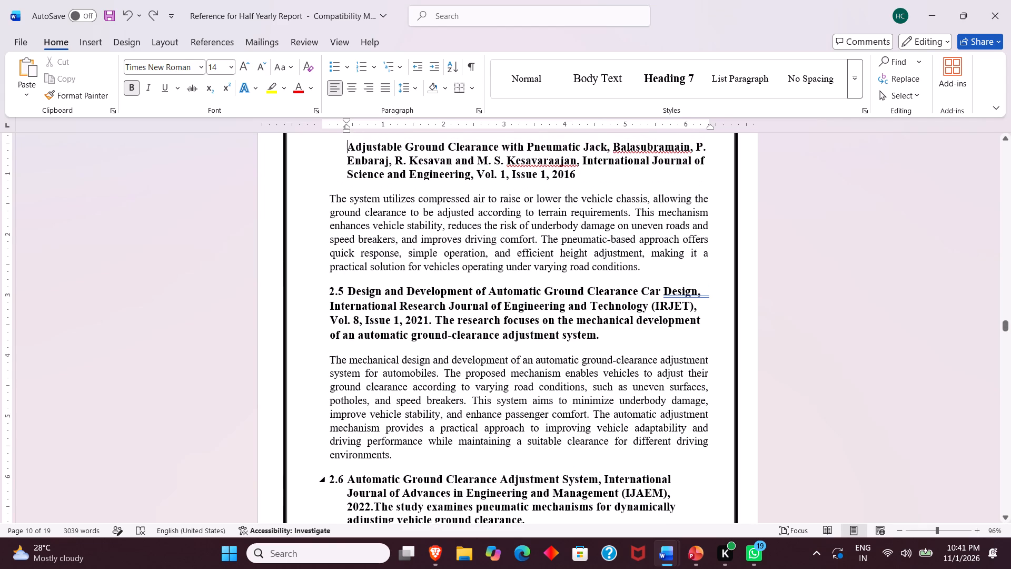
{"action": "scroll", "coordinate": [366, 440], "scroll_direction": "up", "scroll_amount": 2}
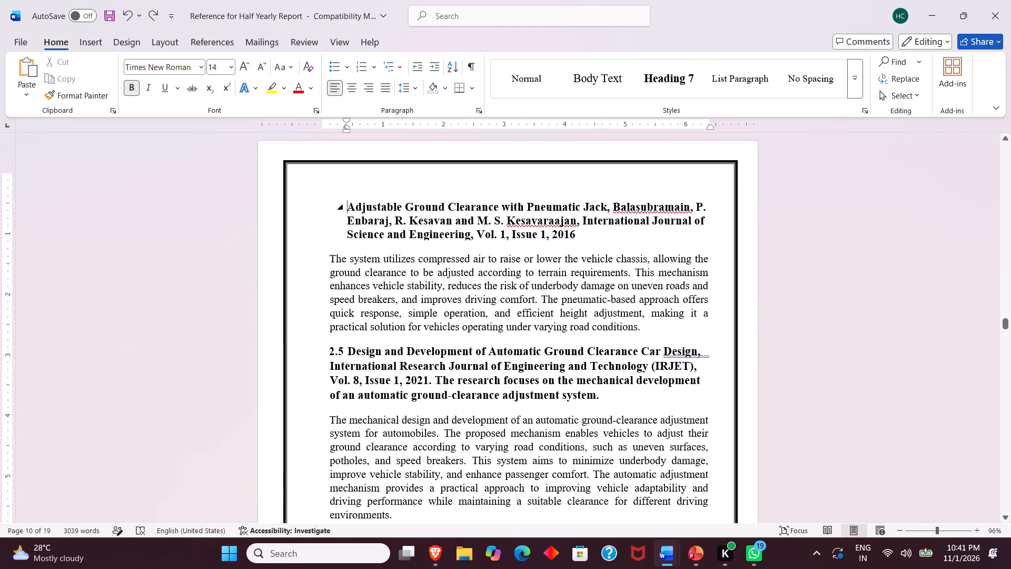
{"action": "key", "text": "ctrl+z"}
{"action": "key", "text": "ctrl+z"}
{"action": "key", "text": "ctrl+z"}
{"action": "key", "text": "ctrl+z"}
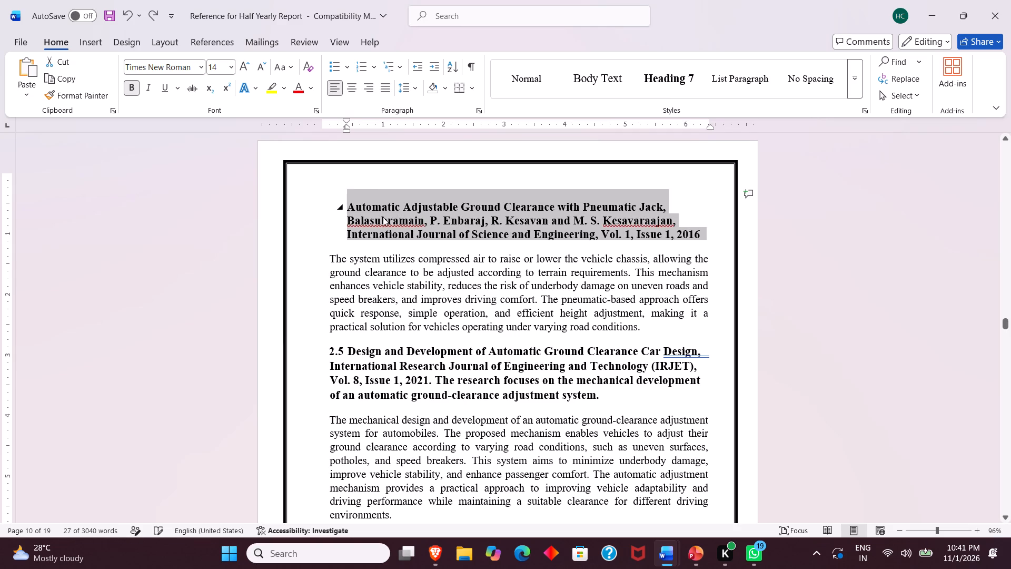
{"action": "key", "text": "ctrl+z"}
Reduce the hanging indent of the whole heading 2.5 to line up its wrapped lines with the section number.
{"action": "left_click_drag", "start_coordinate": [349, 208], "coordinate": [352, 215]}
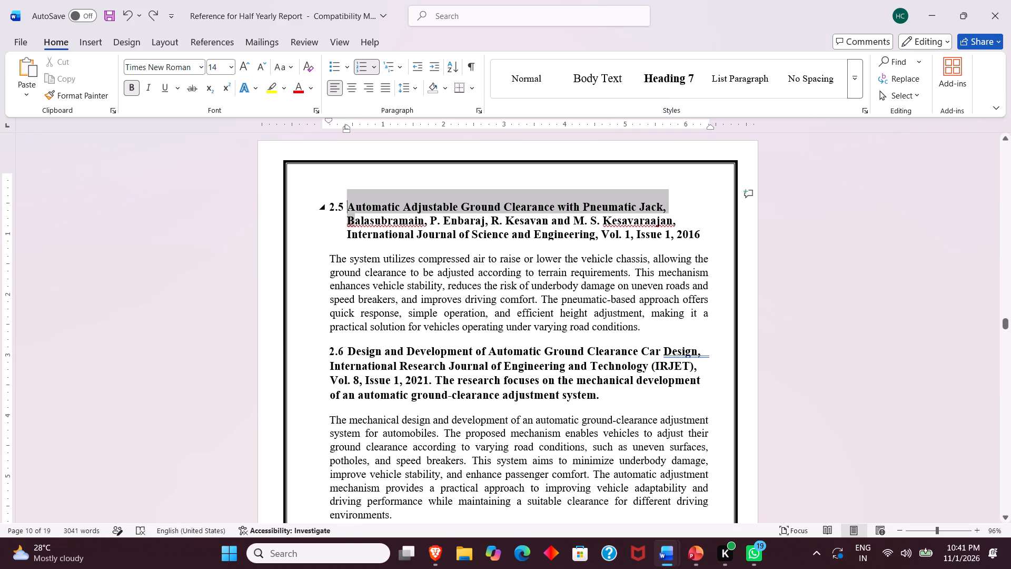
{"action": "left_click_drag", "start_coordinate": [352, 215], "coordinate": [711, 227]}
{"action": "left_click", "coordinate": [714, 234]}
{"action": "left_click_drag", "start_coordinate": [713, 236], "coordinate": [342, 218]}
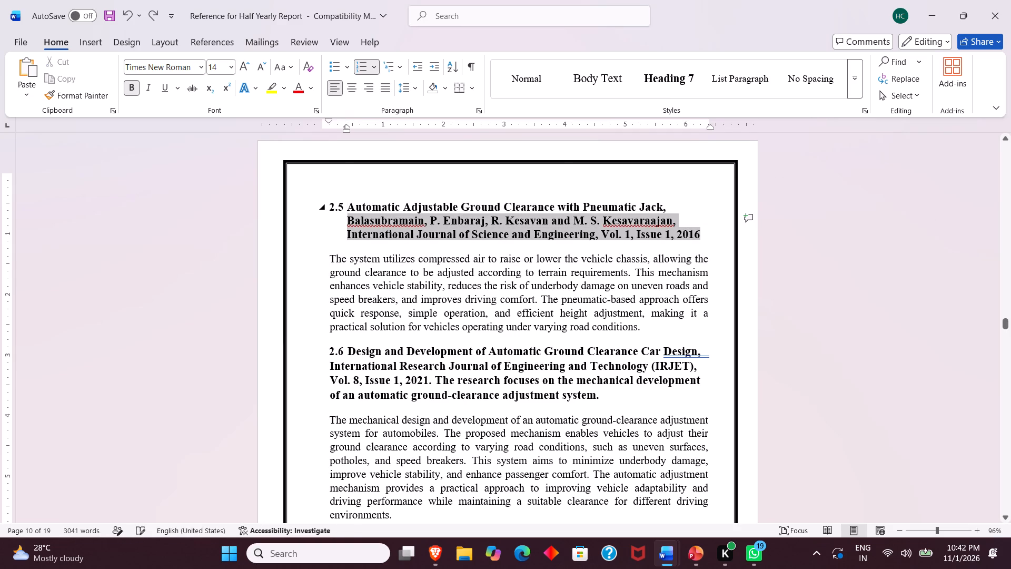
{"action": "left_click_drag", "start_coordinate": [342, 218], "coordinate": [345, 206]}
{"action": "left_click_drag", "start_coordinate": [348, 124], "coordinate": [329, 123]}
Reduce heading 2.7's hanging indent to line up its wrapped lines with the section number, and compare it with headings 2.5 and 2.6.
{"action": "scroll", "coordinate": [386, 285], "scroll_direction": "down", "scroll_amount": 8}
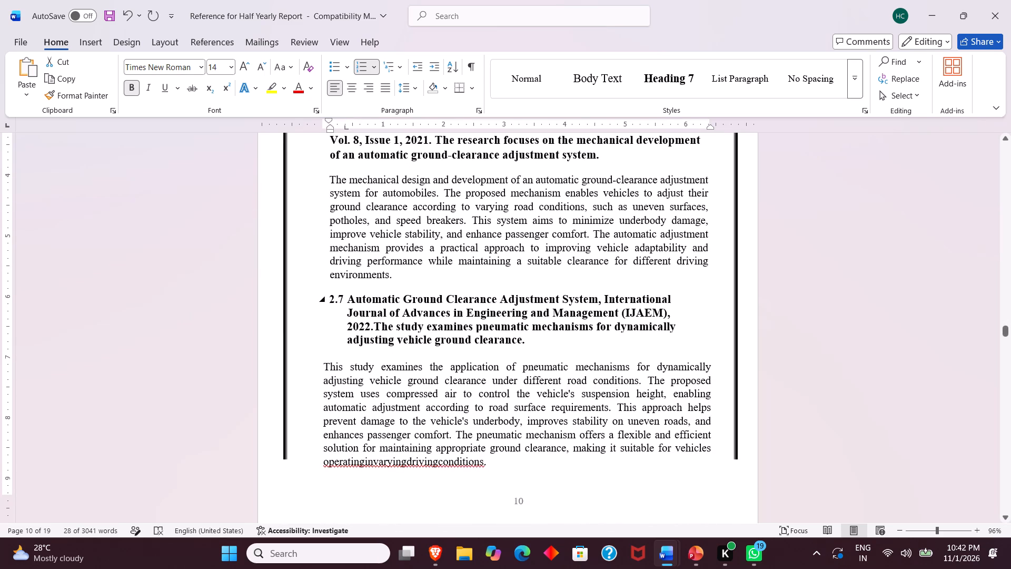
{"action": "left_click_drag", "start_coordinate": [531, 343], "coordinate": [361, 296]}
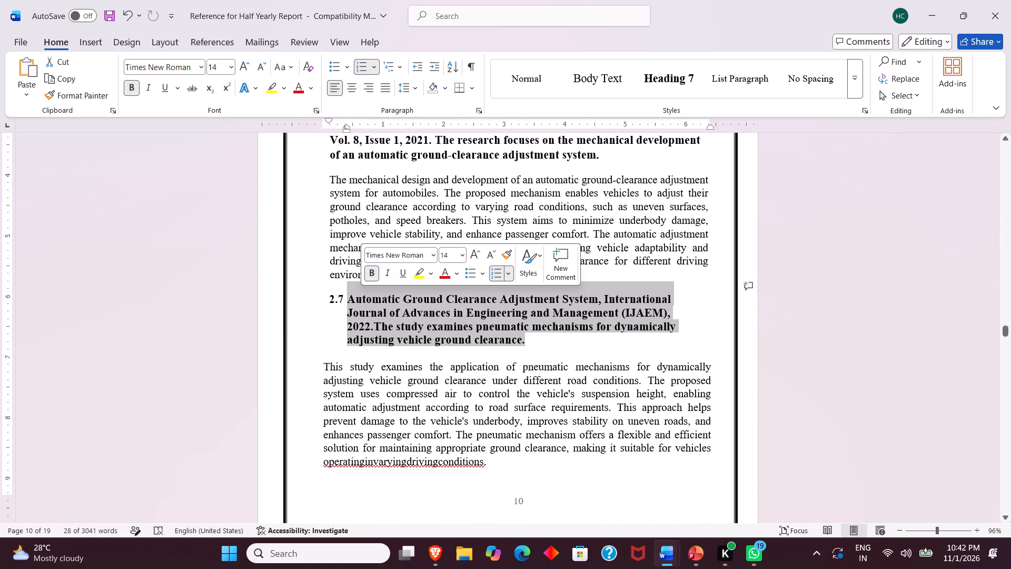
{"action": "left_click_drag", "start_coordinate": [344, 126], "coordinate": [328, 124]}
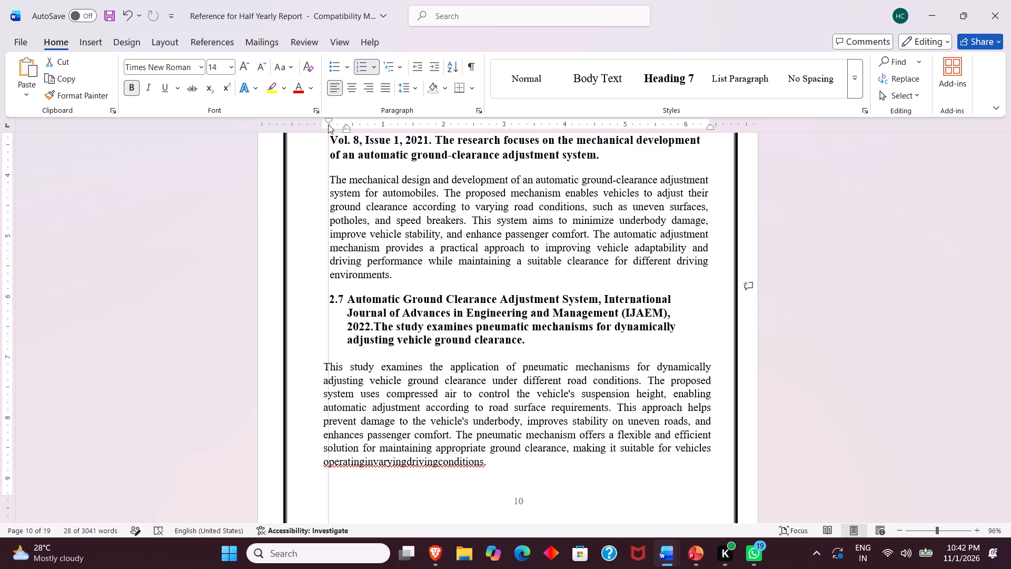
{"action": "left_click_drag", "start_coordinate": [328, 124], "coordinate": [329, 127]}
{"action": "left_click", "coordinate": [523, 341]}
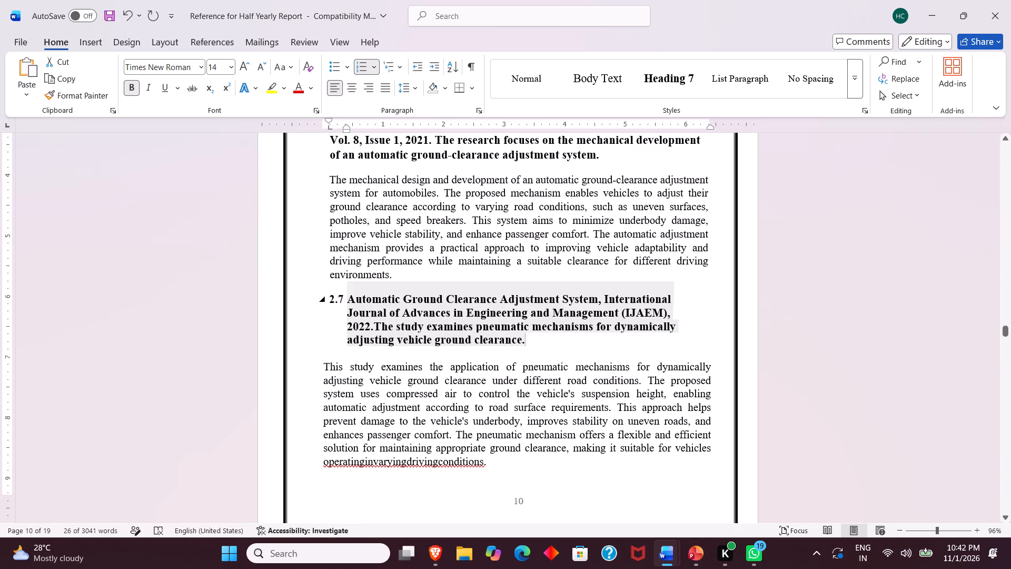
{"action": "left_click_drag", "start_coordinate": [532, 337], "coordinate": [365, 312]}
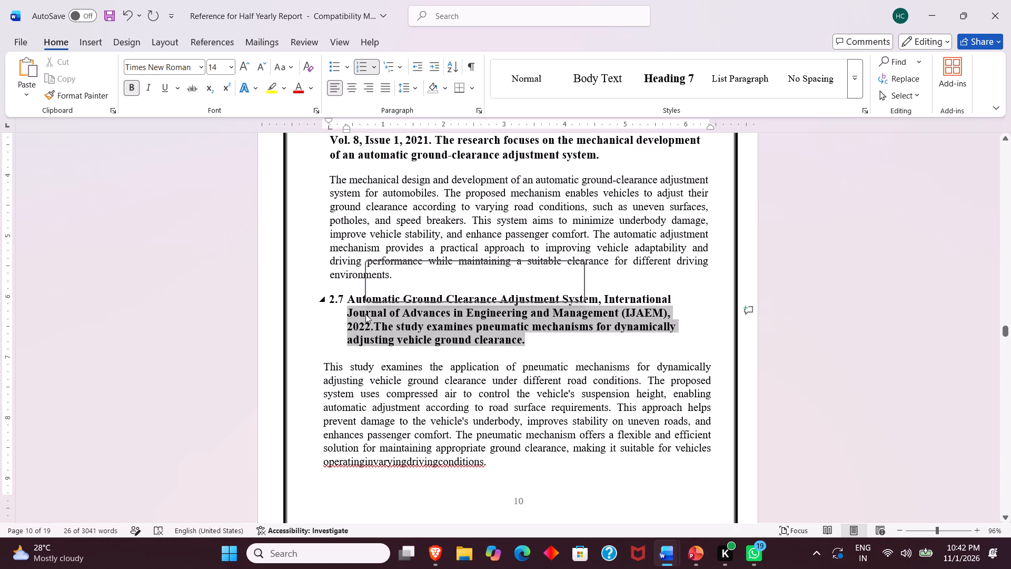
{"action": "left_click_drag", "start_coordinate": [347, 125], "coordinate": [333, 127]}
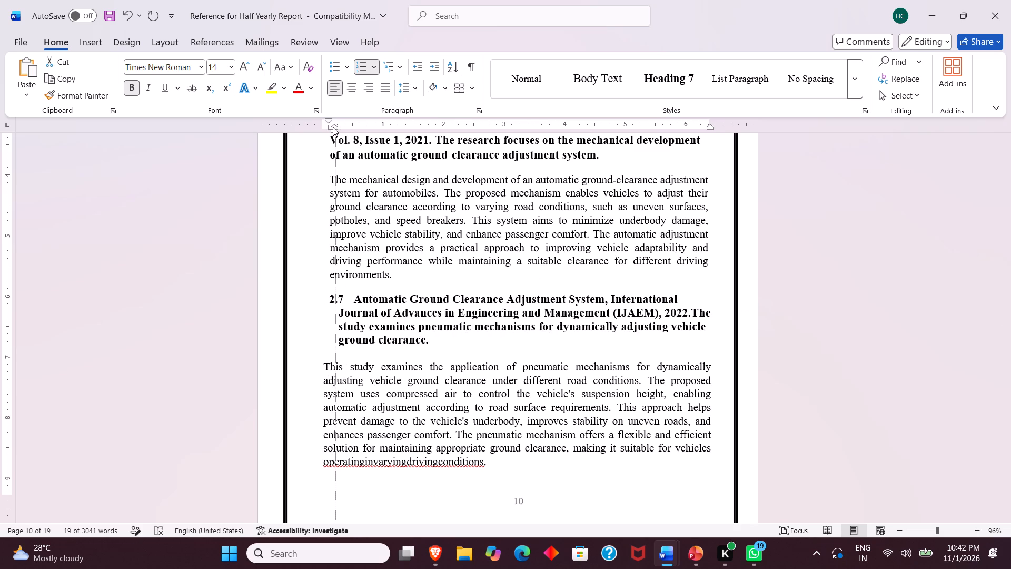
{"action": "left_click_drag", "start_coordinate": [333, 127], "coordinate": [325, 129]}
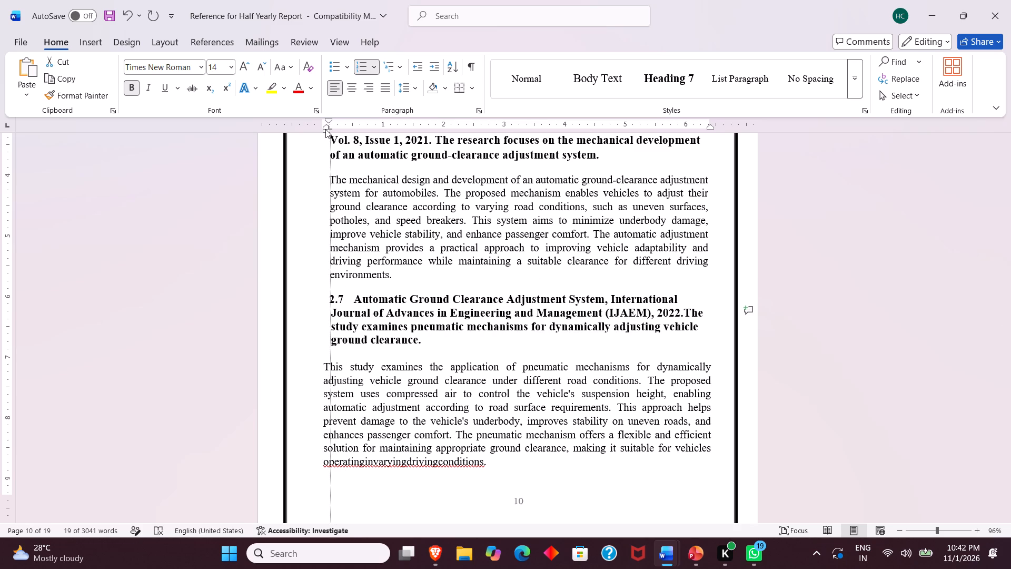
{"action": "left_click_drag", "start_coordinate": [325, 129], "coordinate": [326, 130]}
{"action": "left_click_drag", "start_coordinate": [326, 130], "coordinate": [327, 131]}
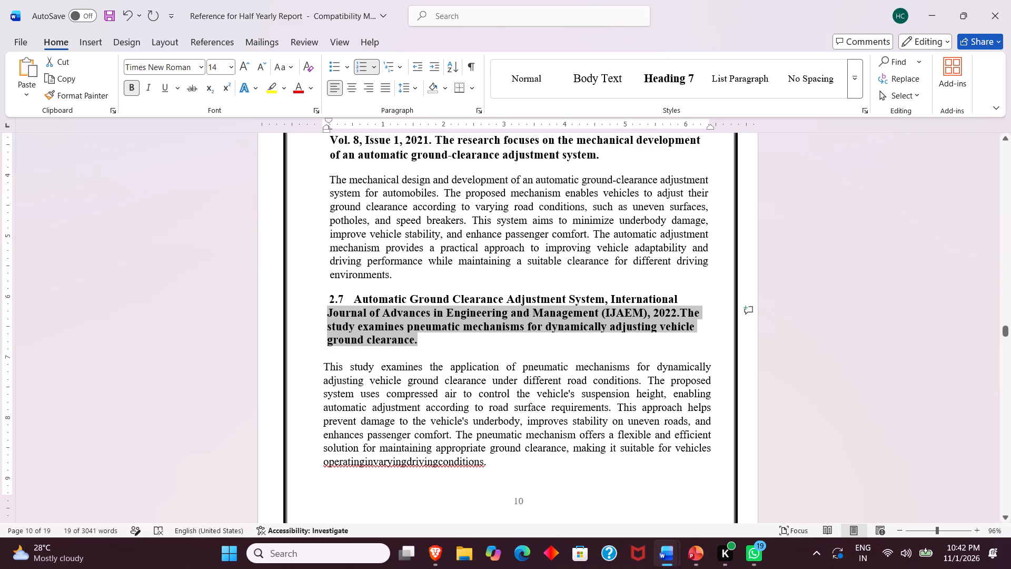
{"action": "scroll", "coordinate": [359, 251], "scroll_direction": "up", "scroll_amount": 6}
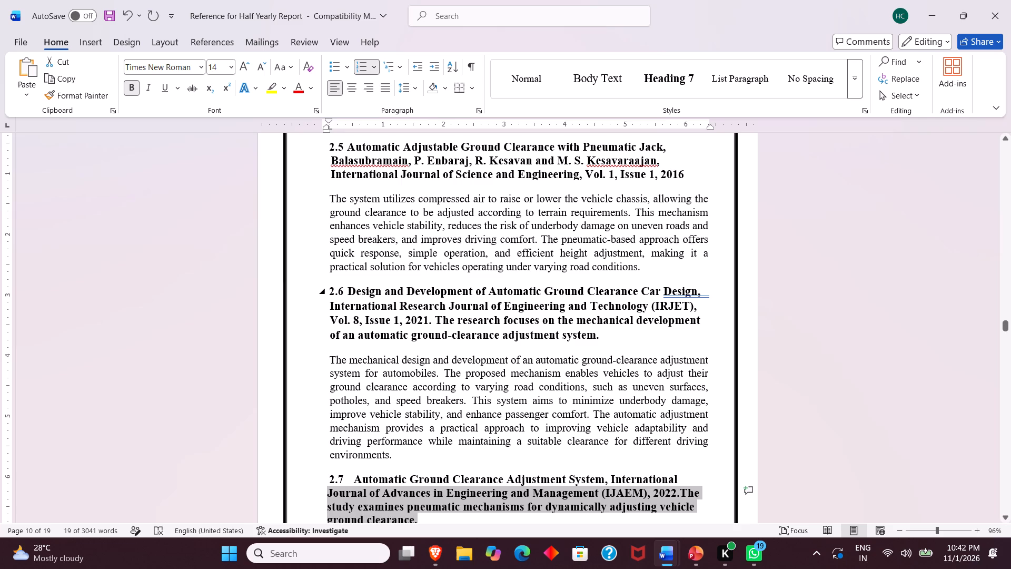
{"action": "scroll", "coordinate": [361, 352], "scroll_direction": "down", "scroll_amount": 1}
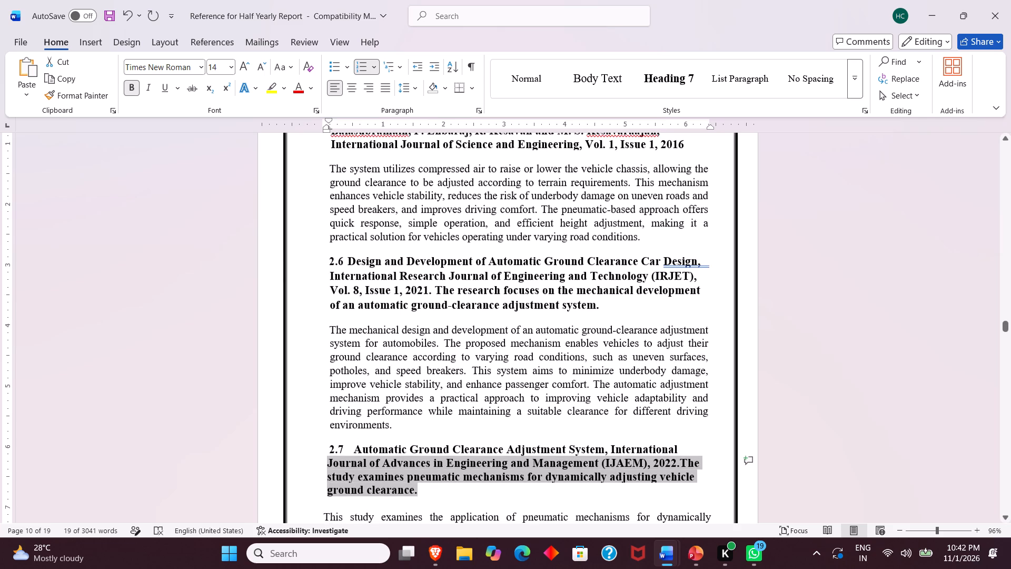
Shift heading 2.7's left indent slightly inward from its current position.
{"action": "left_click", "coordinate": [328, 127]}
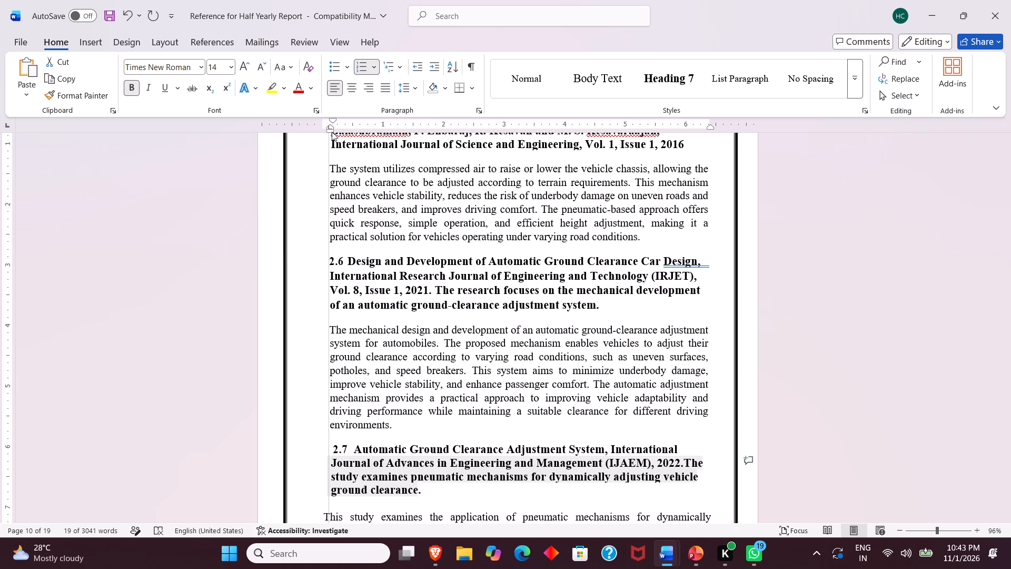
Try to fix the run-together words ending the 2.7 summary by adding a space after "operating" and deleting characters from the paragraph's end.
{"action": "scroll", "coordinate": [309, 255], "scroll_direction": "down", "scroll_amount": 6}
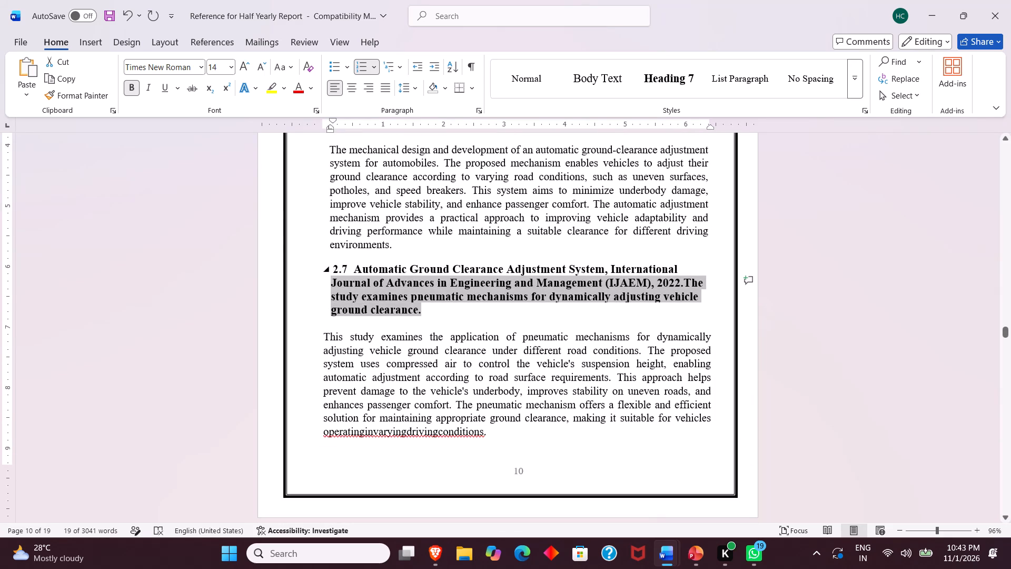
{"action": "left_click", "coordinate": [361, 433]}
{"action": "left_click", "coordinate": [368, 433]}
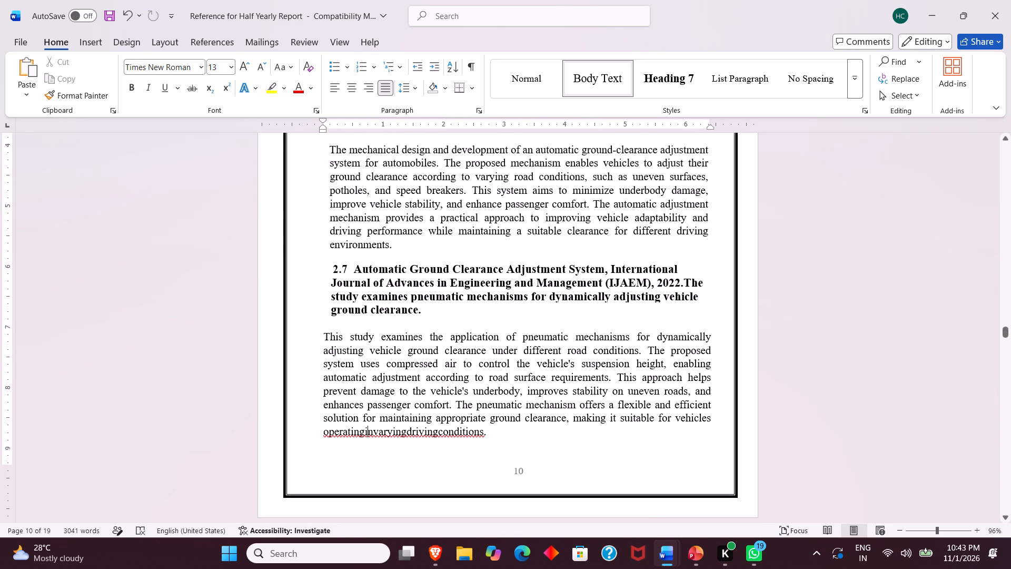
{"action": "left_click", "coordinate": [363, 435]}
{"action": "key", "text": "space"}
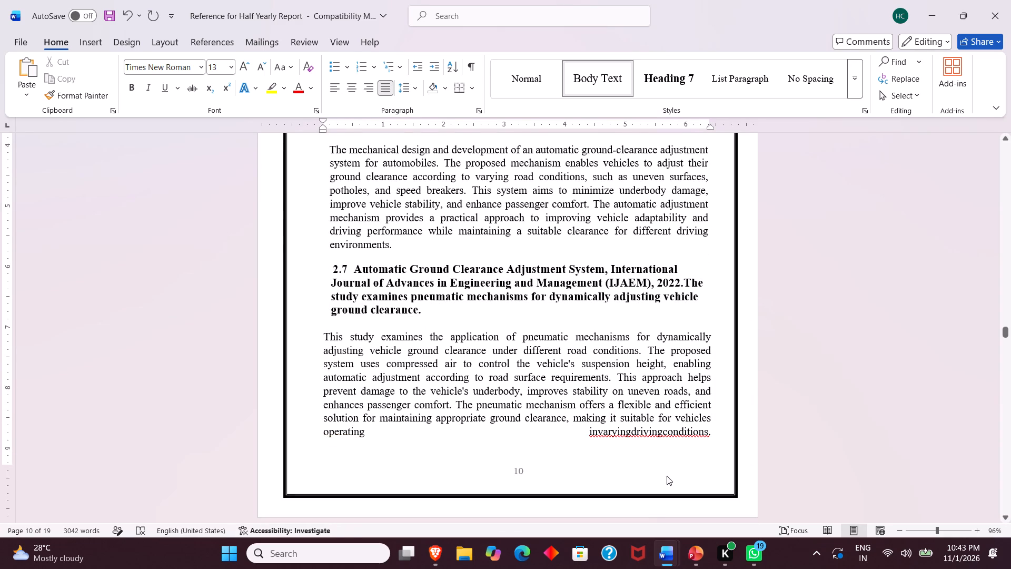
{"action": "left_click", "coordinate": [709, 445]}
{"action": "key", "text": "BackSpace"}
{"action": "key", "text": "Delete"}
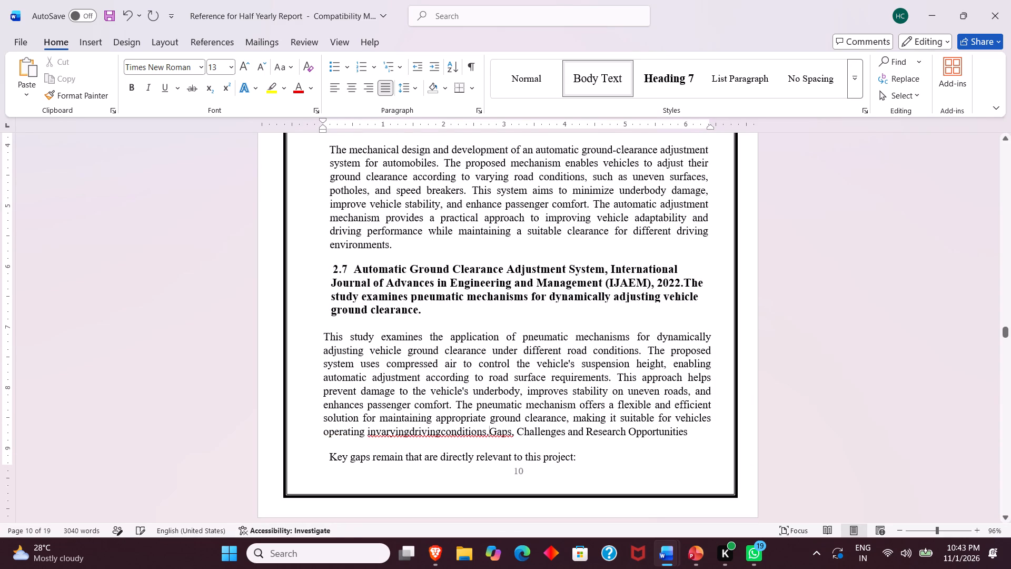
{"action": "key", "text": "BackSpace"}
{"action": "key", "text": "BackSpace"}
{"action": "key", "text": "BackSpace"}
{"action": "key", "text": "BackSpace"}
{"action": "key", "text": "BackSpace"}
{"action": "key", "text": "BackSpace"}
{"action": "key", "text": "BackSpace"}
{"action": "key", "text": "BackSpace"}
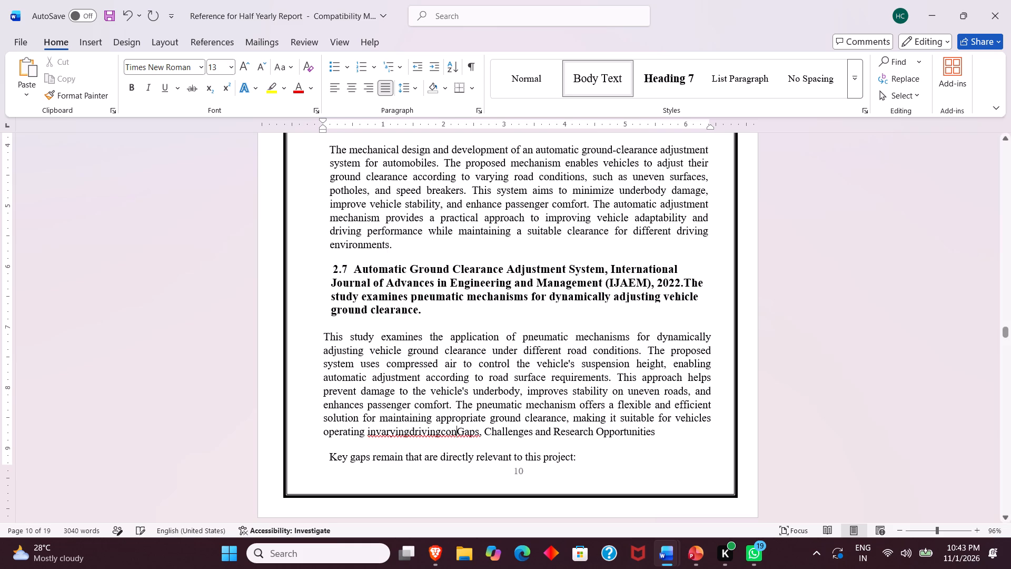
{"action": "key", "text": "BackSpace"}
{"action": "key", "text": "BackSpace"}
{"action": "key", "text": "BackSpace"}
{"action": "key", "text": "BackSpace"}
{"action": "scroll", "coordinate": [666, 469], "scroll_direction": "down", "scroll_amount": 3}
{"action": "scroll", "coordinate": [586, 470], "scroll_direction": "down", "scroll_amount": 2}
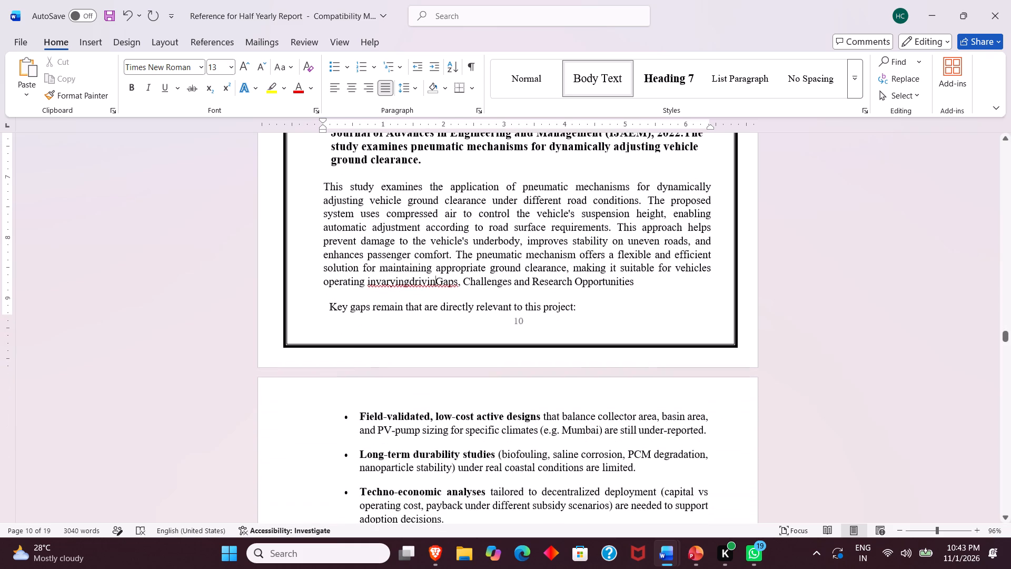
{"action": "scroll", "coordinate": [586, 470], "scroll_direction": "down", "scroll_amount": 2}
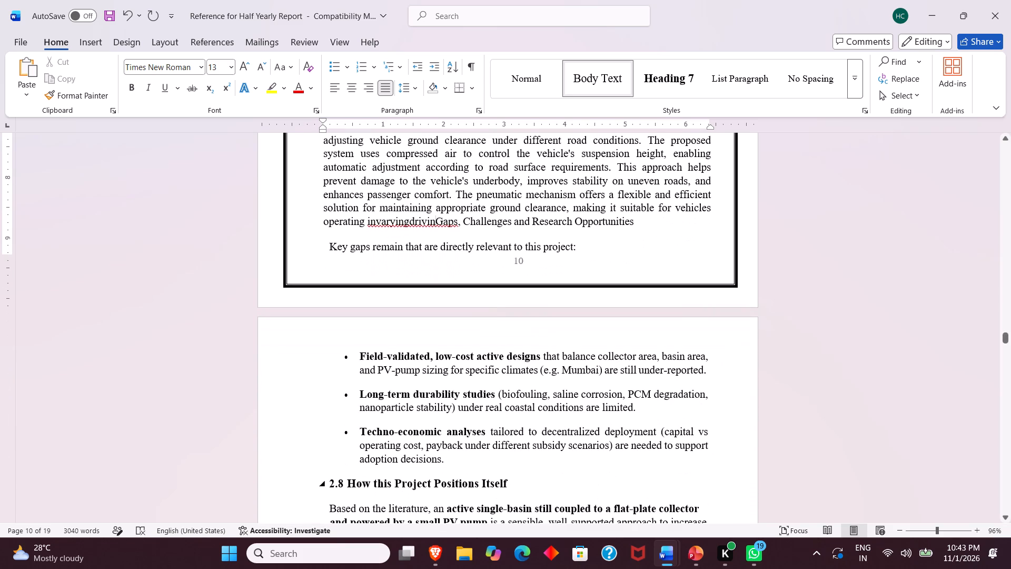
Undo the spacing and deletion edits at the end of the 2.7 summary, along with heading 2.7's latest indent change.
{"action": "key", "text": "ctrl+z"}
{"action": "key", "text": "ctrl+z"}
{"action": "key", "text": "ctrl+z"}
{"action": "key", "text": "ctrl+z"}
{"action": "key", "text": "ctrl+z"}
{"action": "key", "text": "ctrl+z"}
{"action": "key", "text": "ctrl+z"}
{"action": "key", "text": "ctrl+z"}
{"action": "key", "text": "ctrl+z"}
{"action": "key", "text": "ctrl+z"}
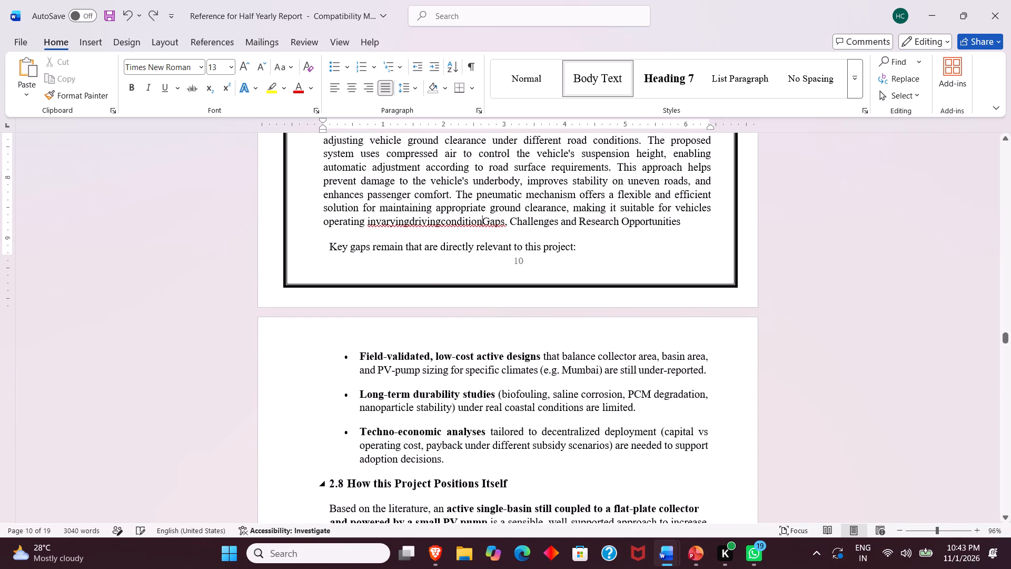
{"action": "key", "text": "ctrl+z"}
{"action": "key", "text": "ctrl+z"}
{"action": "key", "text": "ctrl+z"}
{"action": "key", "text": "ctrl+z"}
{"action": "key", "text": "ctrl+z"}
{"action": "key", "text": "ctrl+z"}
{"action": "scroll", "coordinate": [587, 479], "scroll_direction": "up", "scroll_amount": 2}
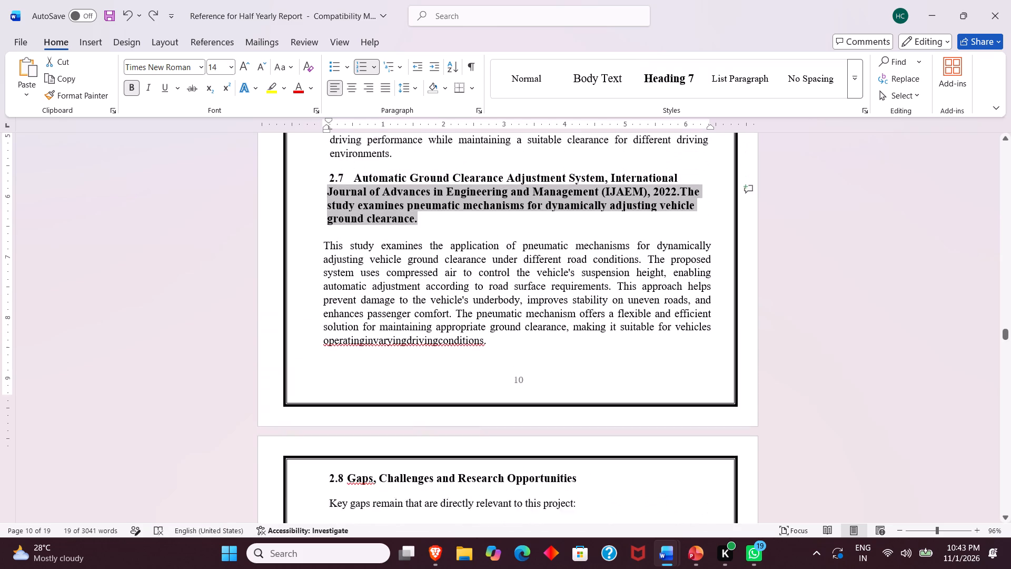
Delete the end of the 2.7 summary from "solution for maintaining" through the run-together words, ending the paragraph at "efficient".
{"action": "left_click", "coordinate": [586, 479]}
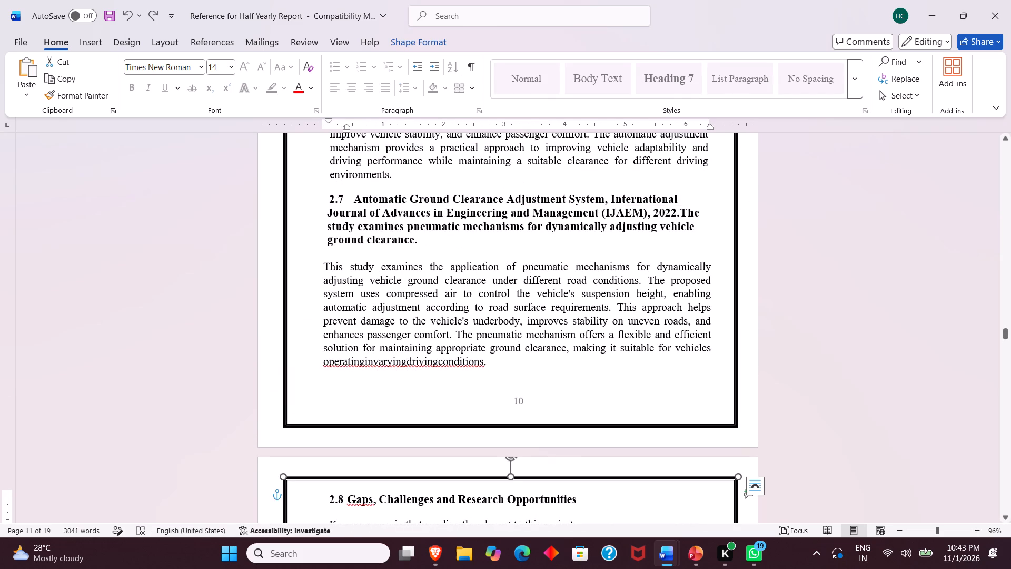
{"action": "left_click", "coordinate": [496, 354]}
{"action": "left_click", "coordinate": [497, 368]}
{"action": "key", "text": "BackSpace"}
{"action": "key", "text": "BackSpace"}
{"action": "key", "text": "BackSpace"}
{"action": "key", "text": "BackSpace"}
{"action": "key", "text": "BackSpace"}
{"action": "key", "text": "BackSpace"}
{"action": "key", "text": "BackSpace"}
{"action": "key", "text": "BackSpace"}
{"action": "key", "text": "BackSpace"}
{"action": "key", "text": "BackSpace"}
{"action": "key", "text": "BackSpace"}
{"action": "key", "text": "BackSpace"}
{"action": "key", "text": "BackSpace"}
{"action": "key", "text": "BackSpace"}
{"action": "key", "text": "BackSpace"}
{"action": "key", "text": "BackSpace"}
{"action": "key", "text": "BackSpace"}
{"action": "key", "text": "BackSpace"}
{"action": "key", "text": "BackSpace"}
{"action": "key", "text": "BackSpace"}
{"action": "key", "text": "BackSpace"}
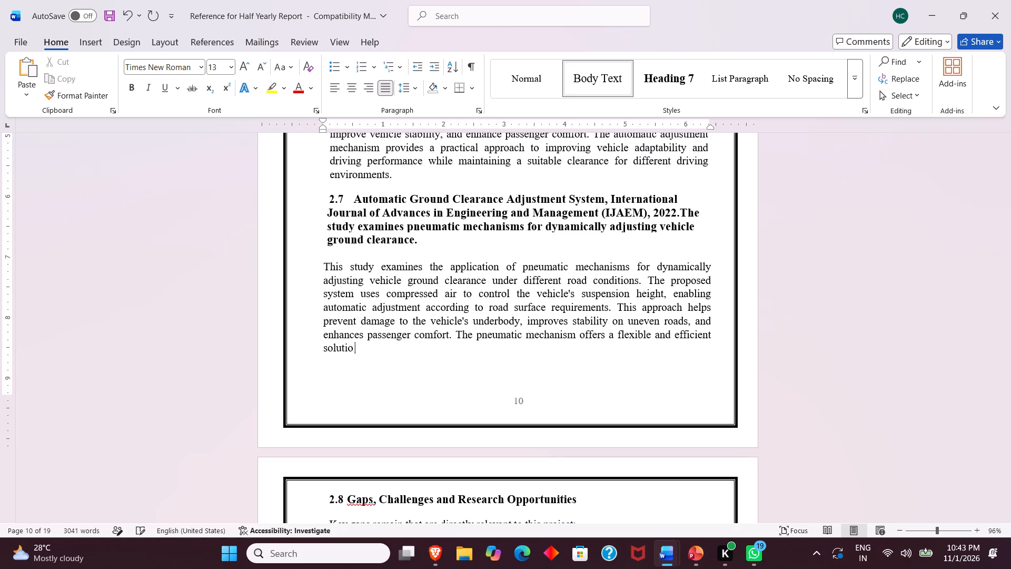
{"action": "key", "text": "BackSpace"}
{"action": "key", "text": "BackSpace"}
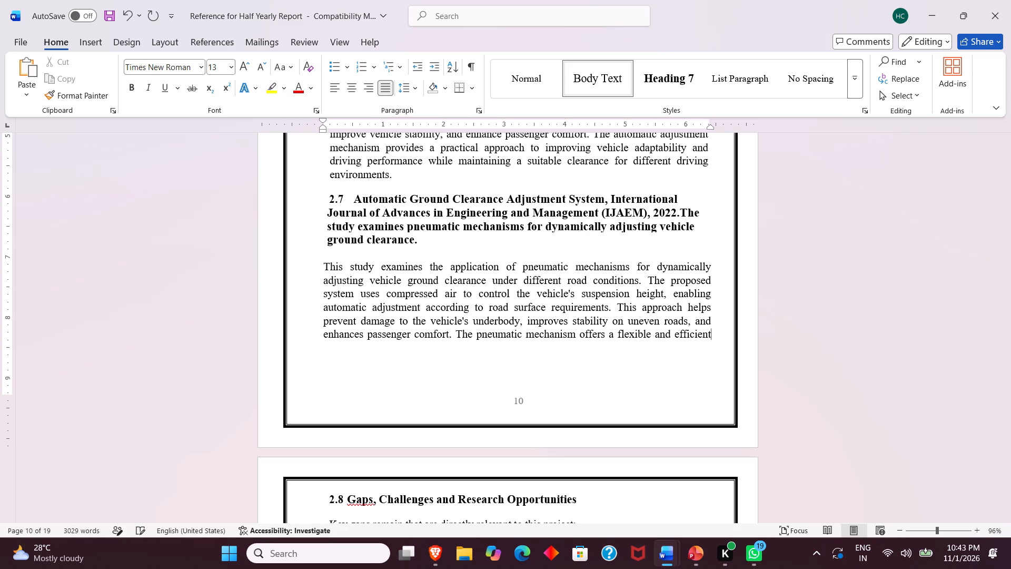
Move the left indent of the whole 2.7 summary paragraph inward to line it up with its heading.
{"action": "scroll", "coordinate": [648, 365], "scroll_direction": "down", "scroll_amount": 3}
{"action": "scroll", "coordinate": [639, 374], "scroll_direction": "up", "scroll_amount": 4}
{"action": "scroll", "coordinate": [412, 353], "scroll_direction": "up", "scroll_amount": 1}
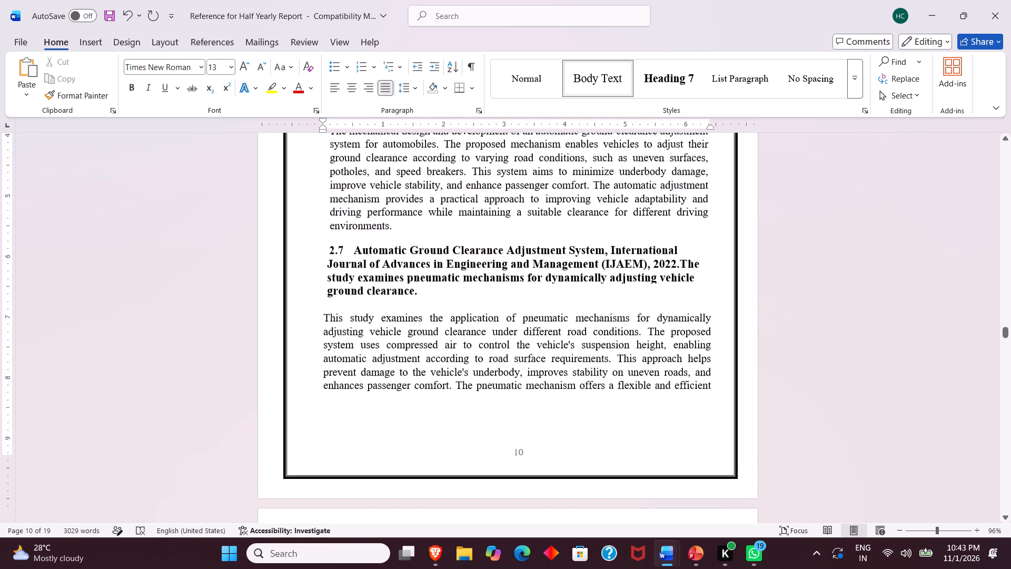
{"action": "left_click_drag", "start_coordinate": [711, 400], "coordinate": [298, 318]}
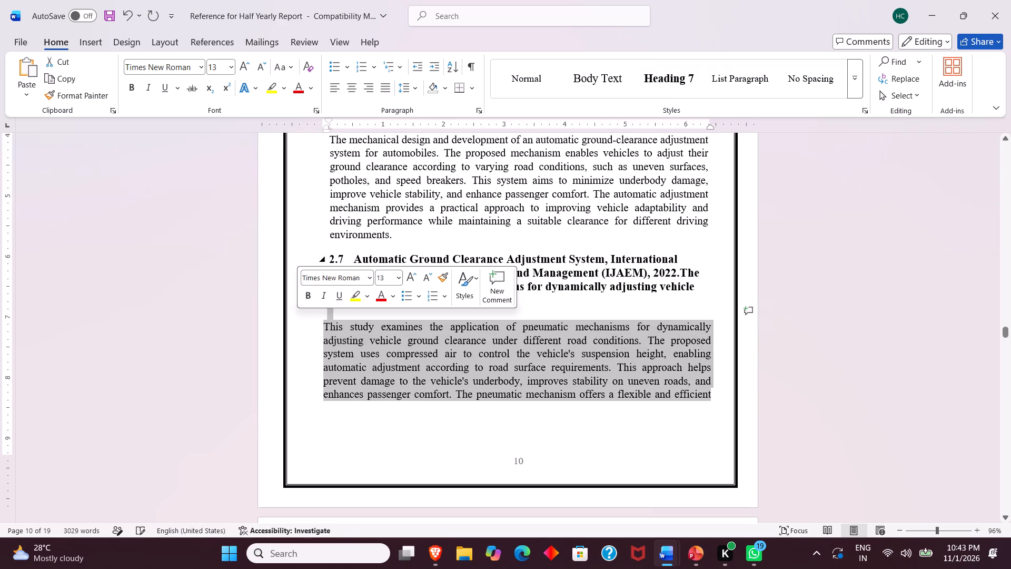
{"action": "left_click", "coordinate": [325, 128]}
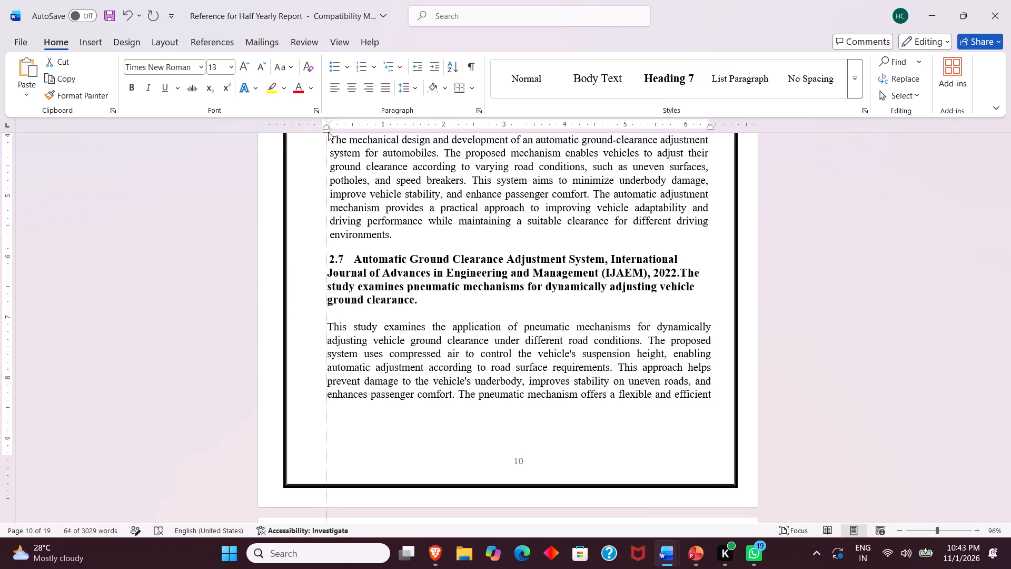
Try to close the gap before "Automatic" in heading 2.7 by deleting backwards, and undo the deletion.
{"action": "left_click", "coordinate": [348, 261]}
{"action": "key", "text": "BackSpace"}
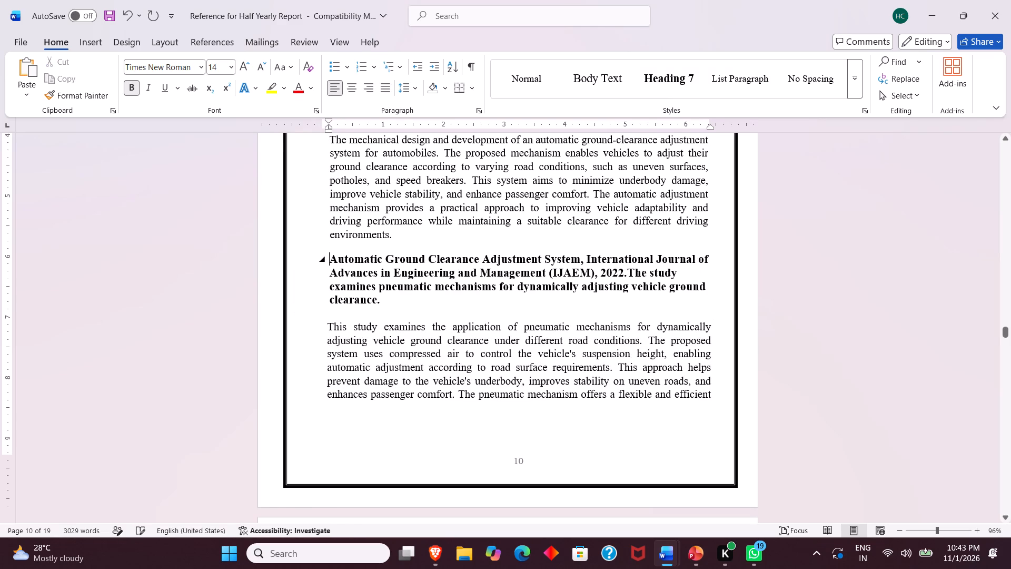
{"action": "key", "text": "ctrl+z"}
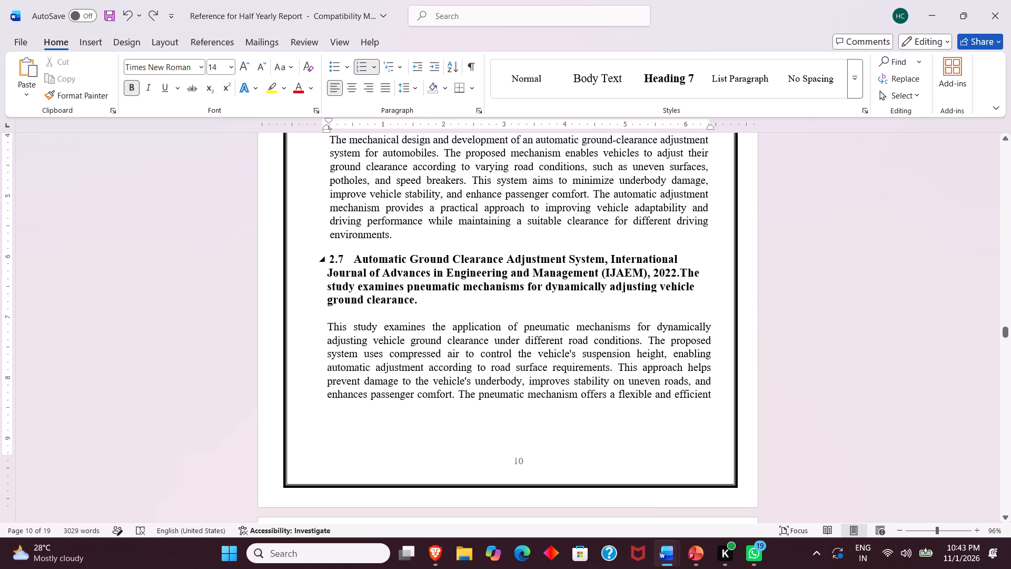
Review the literature review from heading 2.5 through the gaps and project positioning sections to the start of Chapter 3.
{"action": "scroll", "coordinate": [356, 279], "scroll_direction": "up", "scroll_amount": 12}
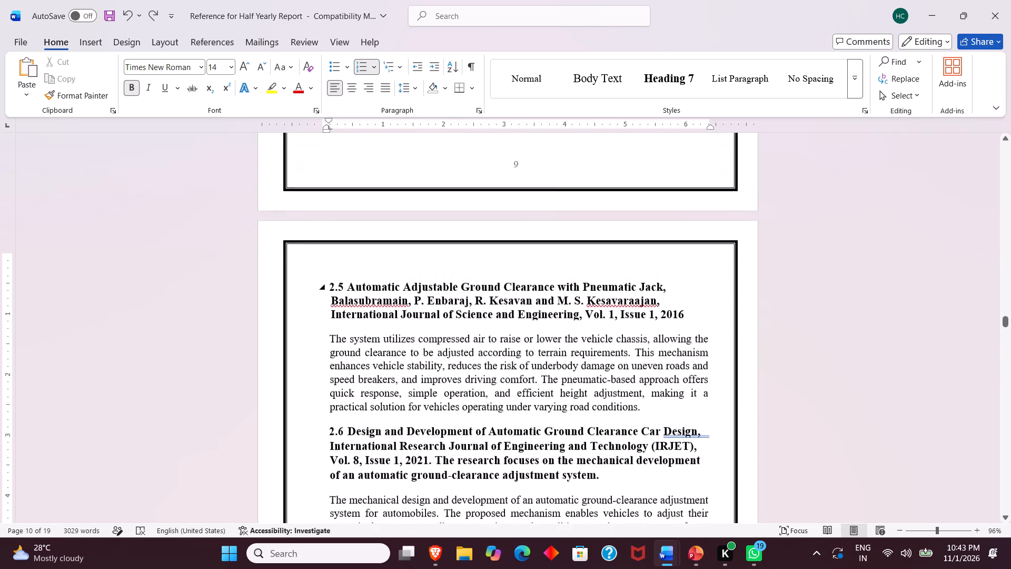
{"action": "scroll", "coordinate": [355, 277], "scroll_direction": "up", "scroll_amount": 4}
{"action": "scroll", "coordinate": [355, 277], "scroll_direction": "down", "scroll_amount": 18}
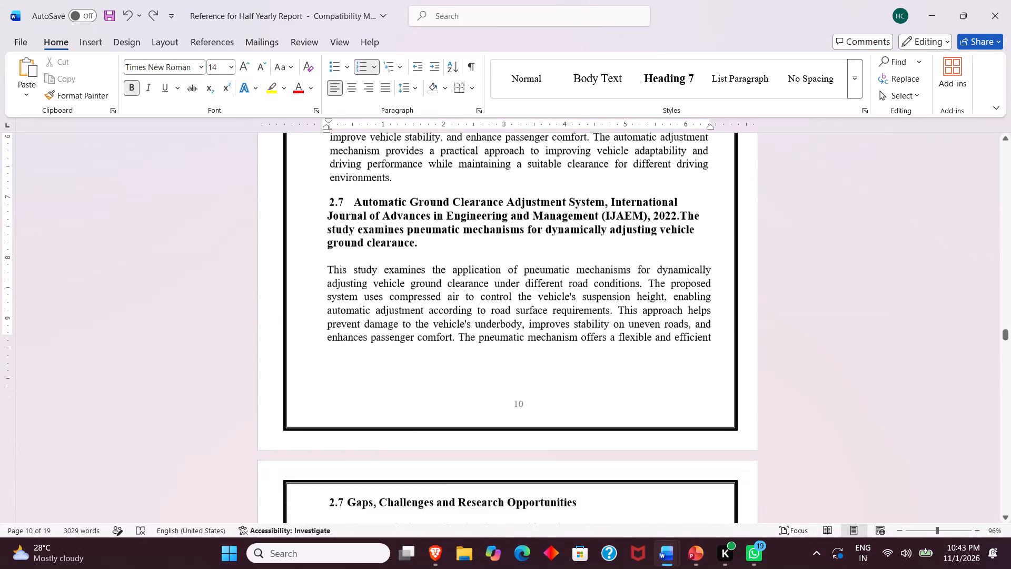
{"action": "scroll", "coordinate": [350, 270], "scroll_direction": "down", "scroll_amount": 10}
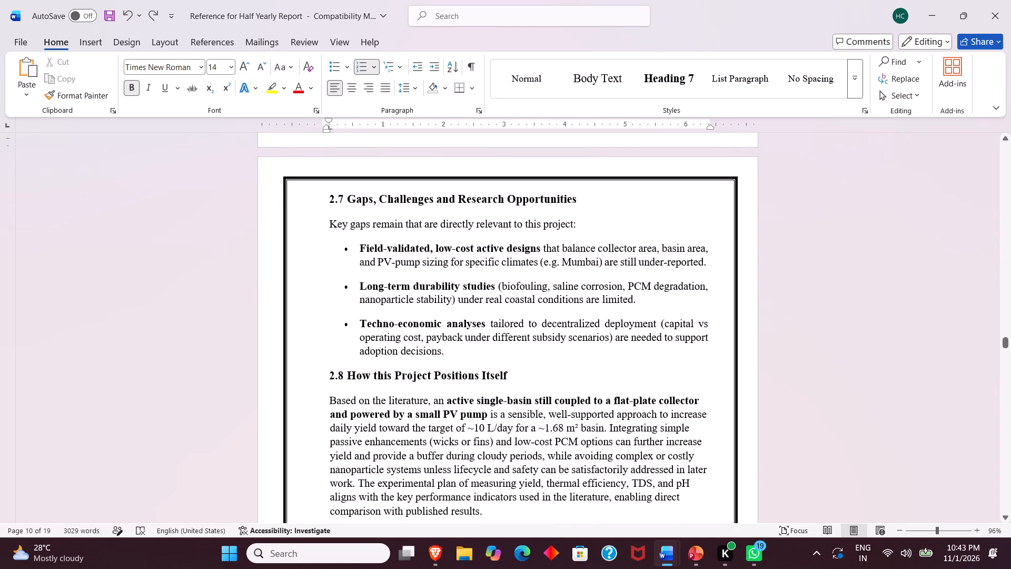
{"action": "scroll", "coordinate": [411, 263], "scroll_direction": "down", "scroll_amount": 2}
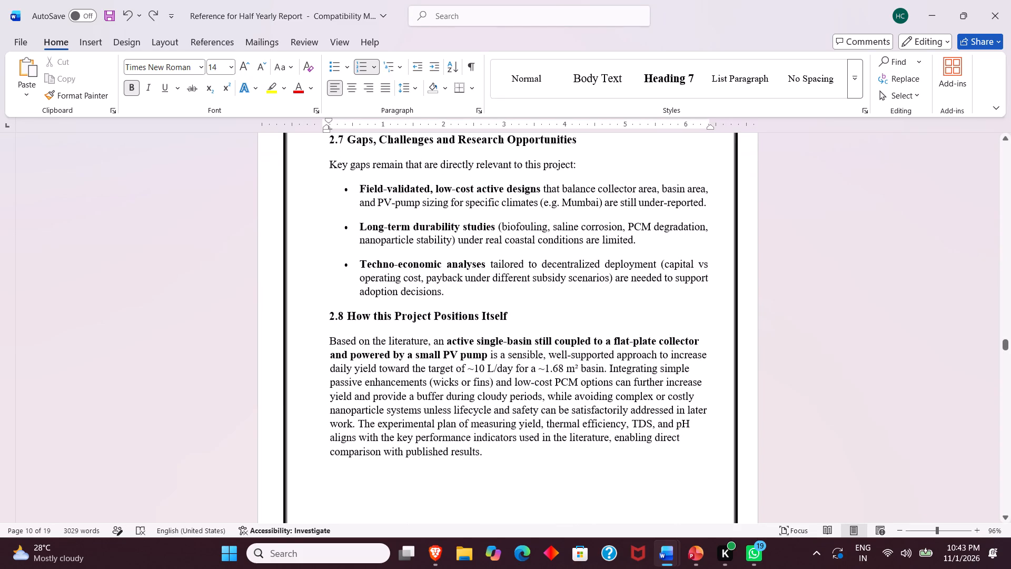
{"action": "scroll", "coordinate": [439, 327], "scroll_direction": "down", "scroll_amount": 2}
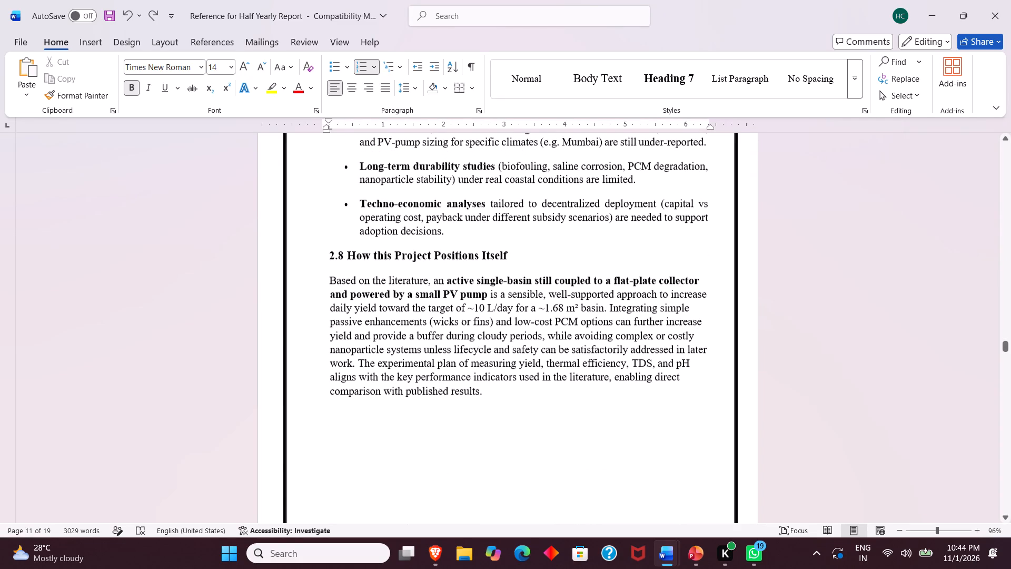
{"action": "scroll", "coordinate": [451, 310], "scroll_direction": "up", "scroll_amount": 3}
{"action": "scroll", "coordinate": [451, 310], "scroll_direction": "down", "scroll_amount": 2}
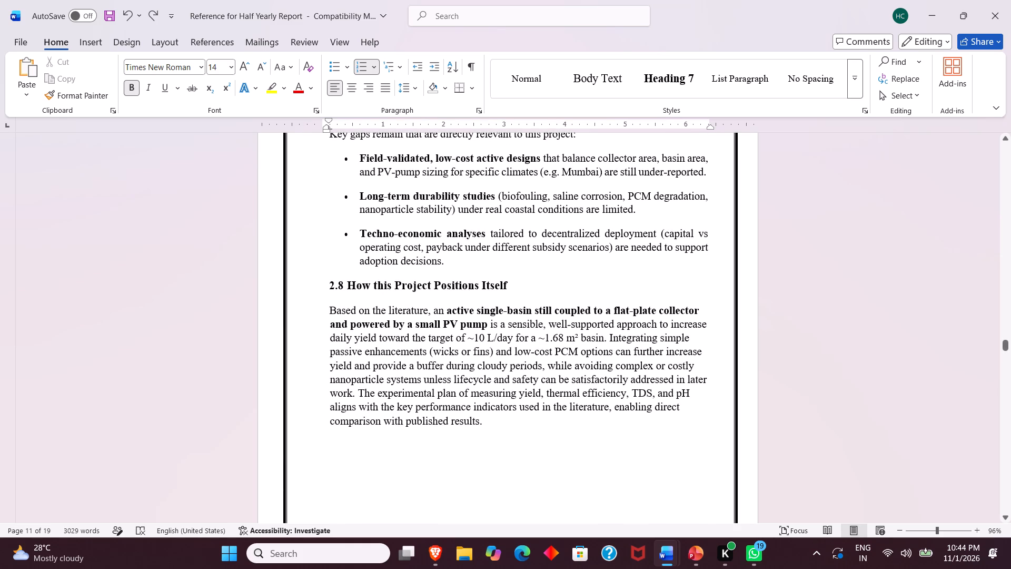
{"action": "scroll", "coordinate": [482, 356], "scroll_direction": "down", "scroll_amount": 3}
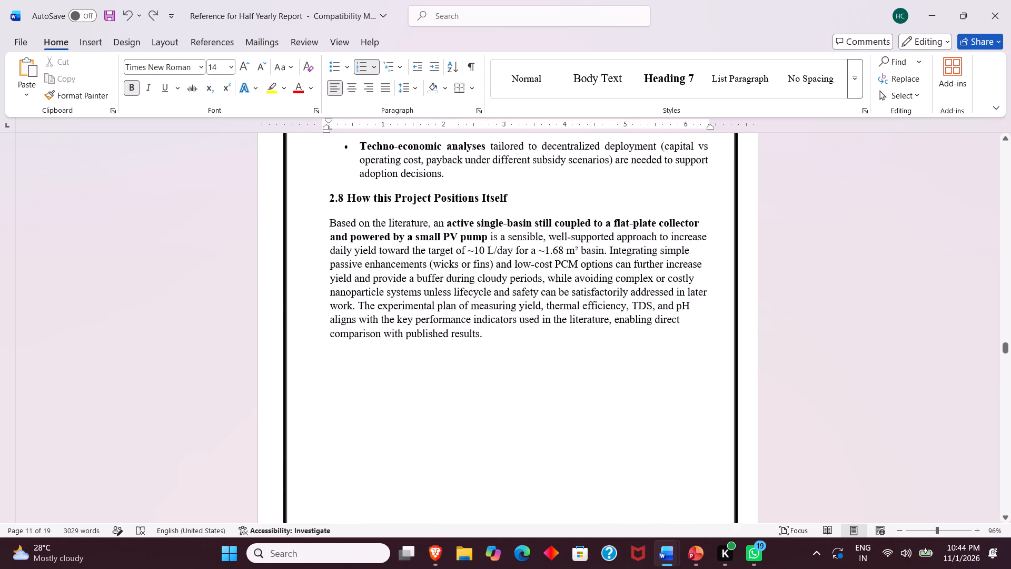
{"action": "scroll", "coordinate": [470, 358], "scroll_direction": "down", "scroll_amount": 1}
{"action": "scroll", "coordinate": [470, 358], "scroll_direction": "up", "scroll_amount": 4}
{"action": "scroll", "coordinate": [470, 358], "scroll_direction": "down", "scroll_amount": 12}
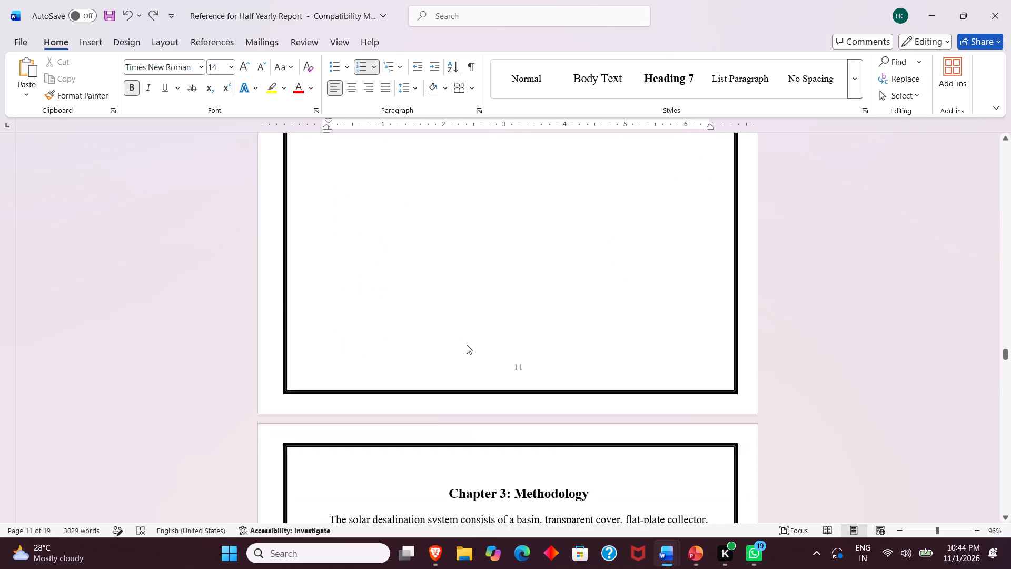
{"action": "scroll", "coordinate": [467, 345], "scroll_direction": "down", "scroll_amount": 2}
{"action": "scroll", "coordinate": [486, 308], "scroll_direction": "up", "scroll_amount": 19}
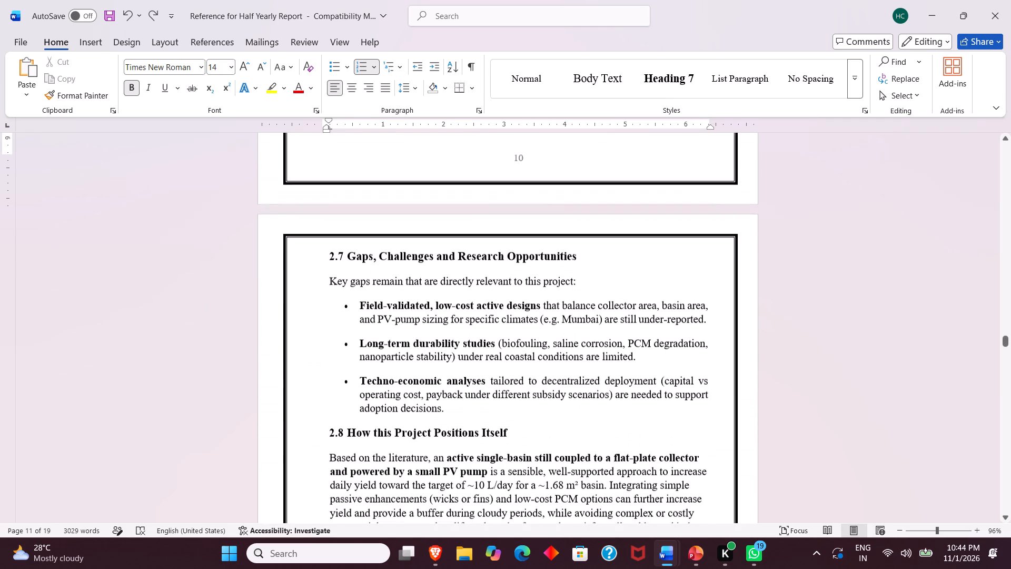
{"action": "left_click_drag", "start_coordinate": [348, 260], "coordinate": [579, 256]}
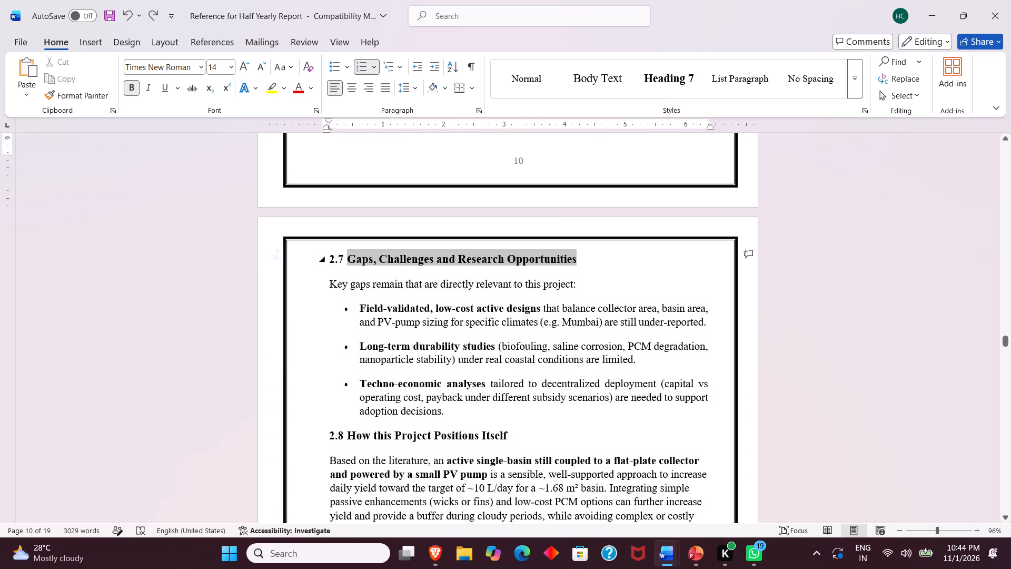
{"action": "left_click_drag", "start_coordinate": [579, 256], "coordinate": [576, 262]}
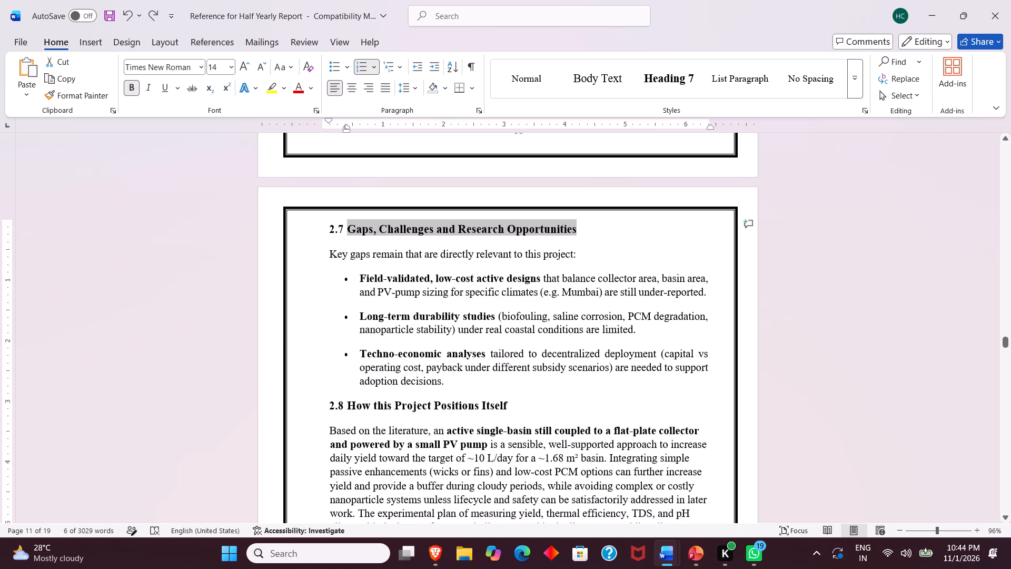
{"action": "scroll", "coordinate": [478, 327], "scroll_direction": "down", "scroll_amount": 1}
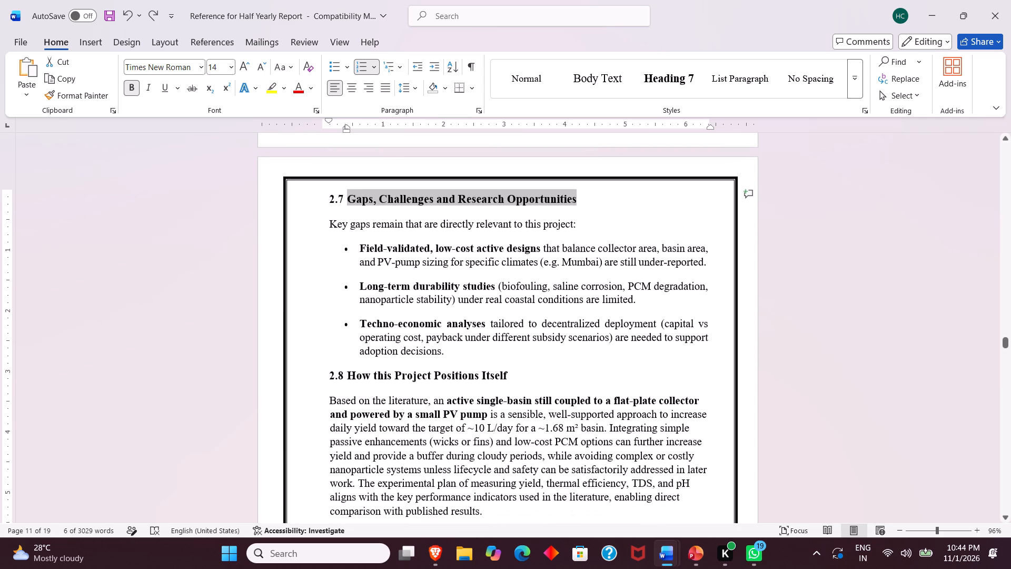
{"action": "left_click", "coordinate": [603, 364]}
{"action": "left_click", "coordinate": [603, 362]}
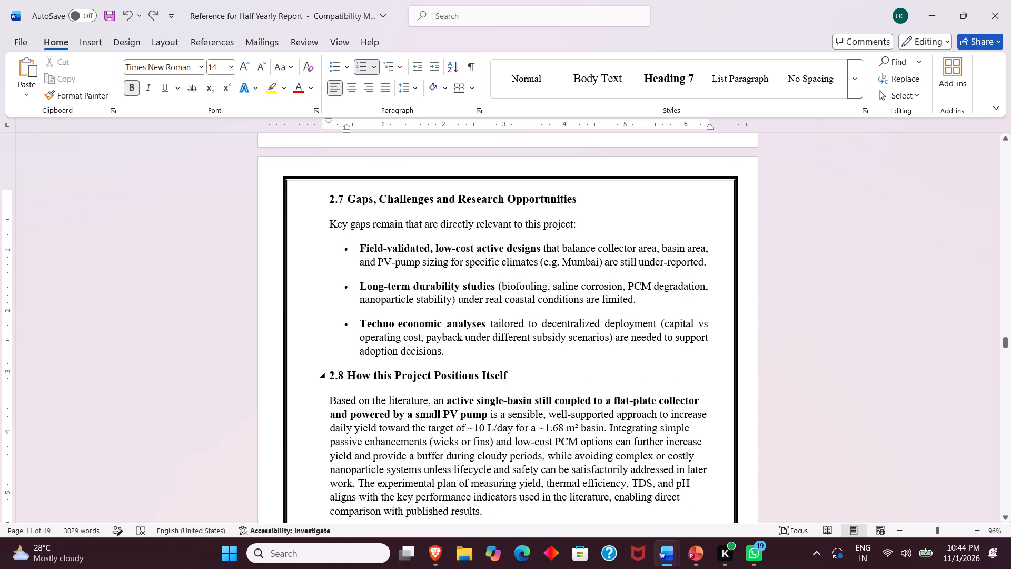
Review the report from the project positioning section through Chapter 3: Methodology, and return to the gaps section.
{"action": "scroll", "coordinate": [564, 347], "scroll_direction": "down", "scroll_amount": 4}
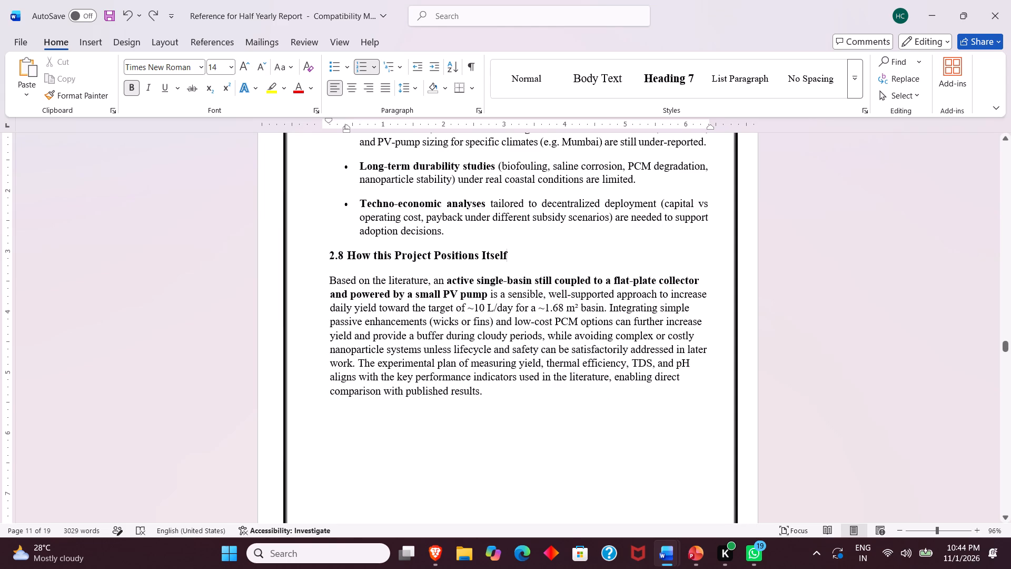
{"action": "scroll", "coordinate": [548, 378], "scroll_direction": "down", "scroll_amount": 18}
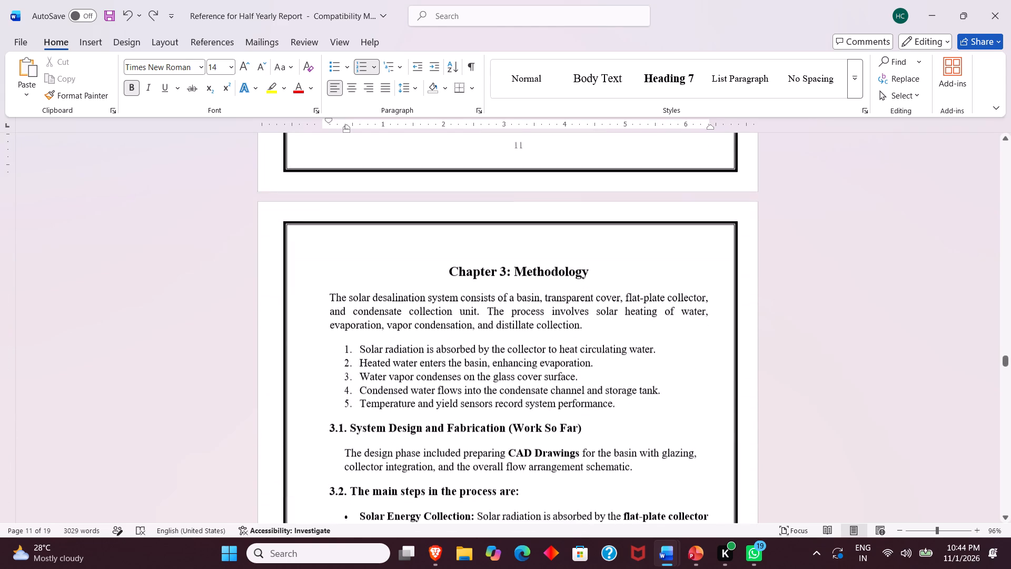
{"action": "scroll", "coordinate": [546, 372], "scroll_direction": "down", "scroll_amount": 18}
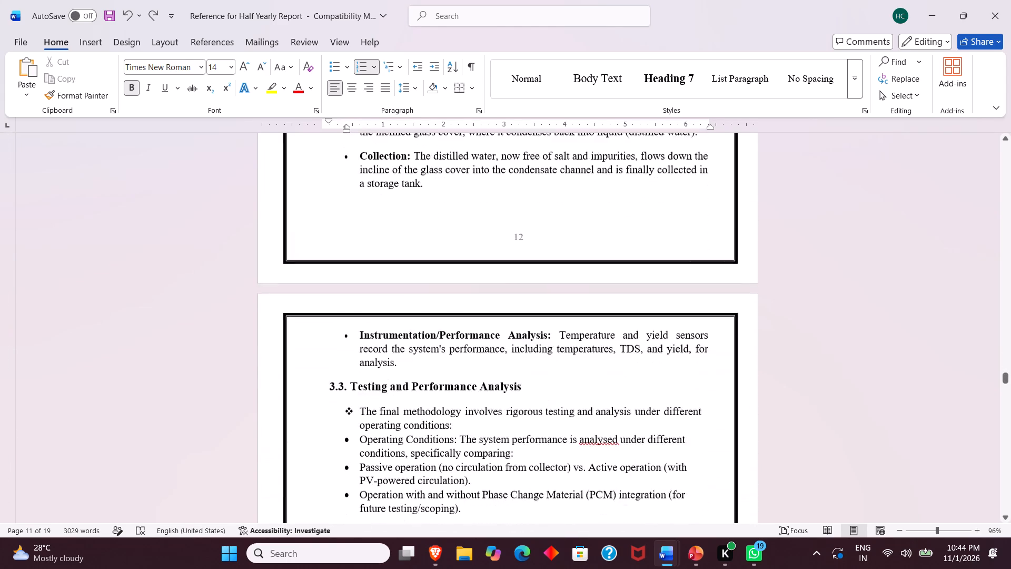
{"action": "scroll", "coordinate": [546, 372], "scroll_direction": "down", "scroll_amount": 17}
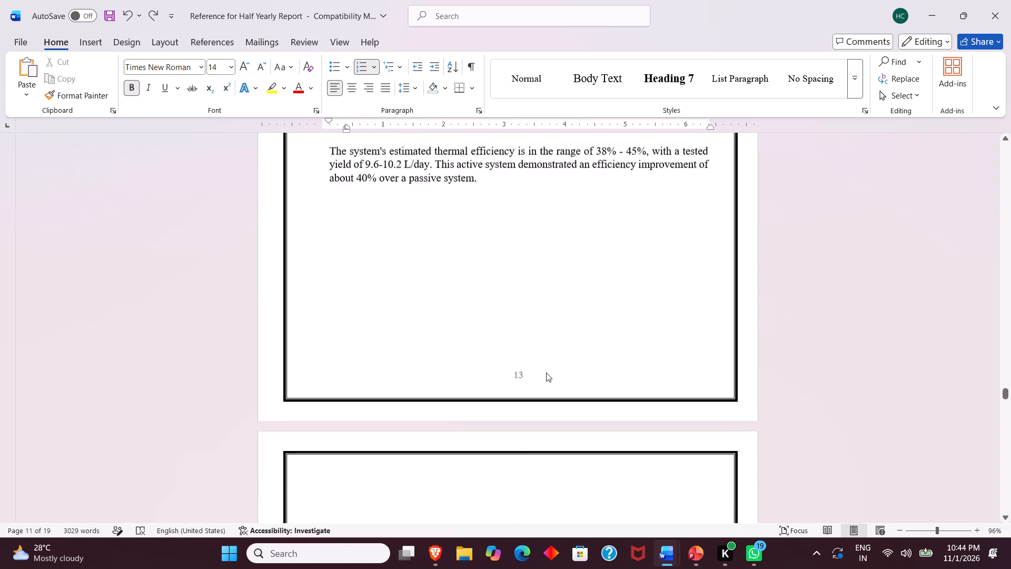
{"action": "scroll", "coordinate": [546, 372], "scroll_direction": "down", "scroll_amount": 7}
{"action": "scroll", "coordinate": [546, 372], "scroll_direction": "up", "scroll_amount": 15}
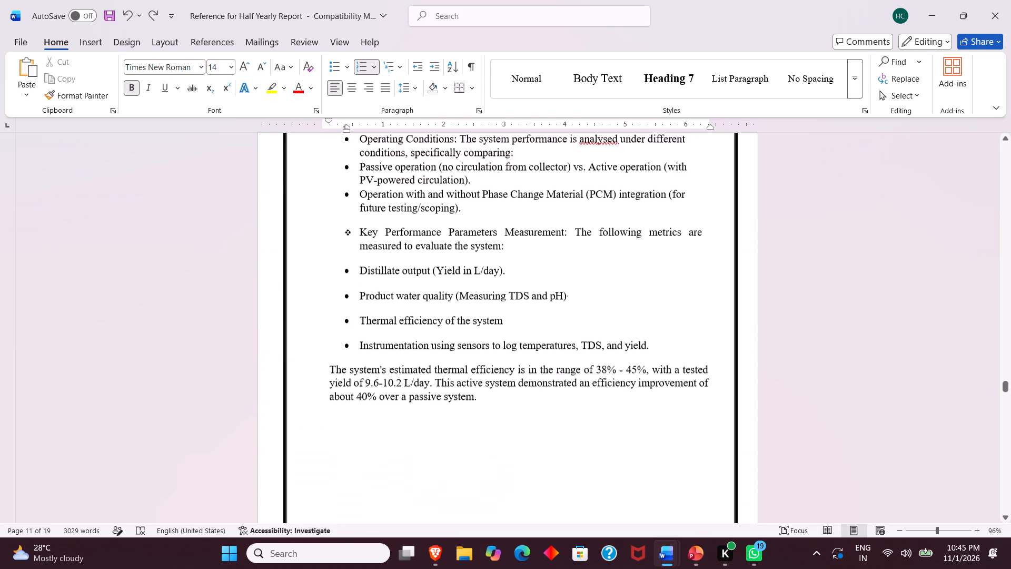
{"action": "scroll", "coordinate": [536, 347], "scroll_direction": "up", "scroll_amount": 20}
{"action": "scroll", "coordinate": [536, 347], "scroll_direction": "up", "scroll_amount": 5}
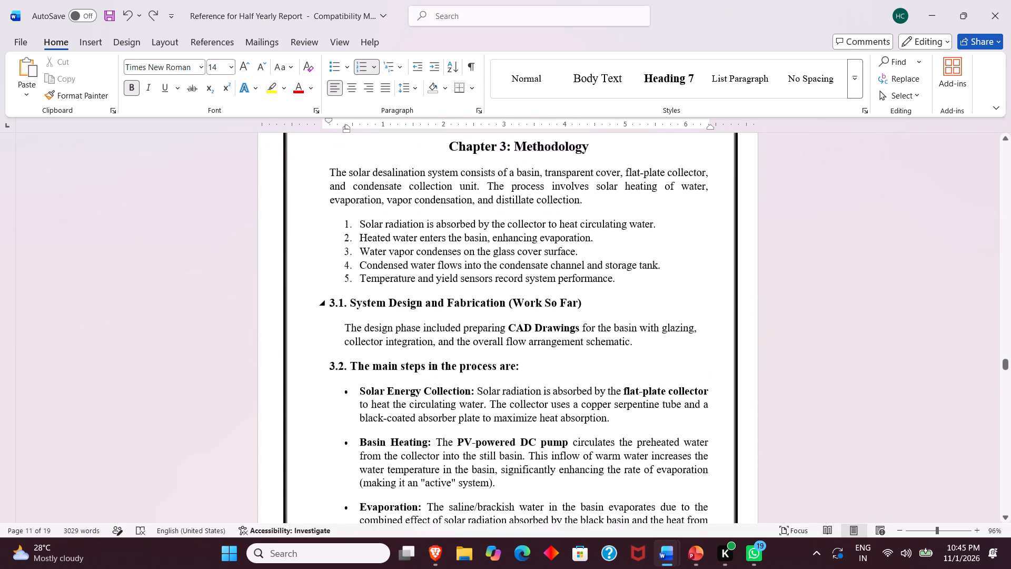
{"action": "scroll", "coordinate": [531, 324], "scroll_direction": "up", "scroll_amount": 5}
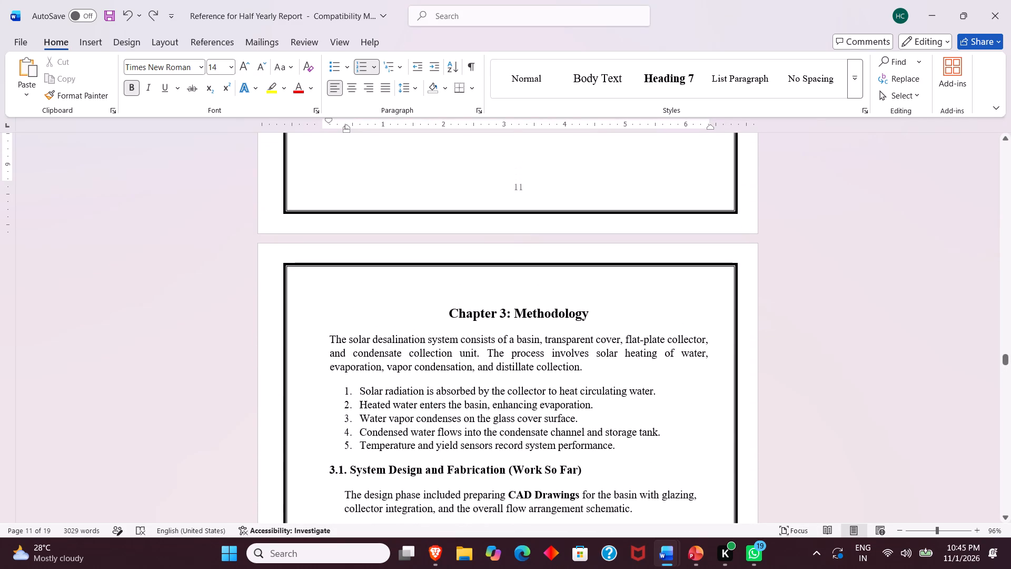
{"action": "scroll", "coordinate": [504, 337], "scroll_direction": "up", "scroll_amount": 16}
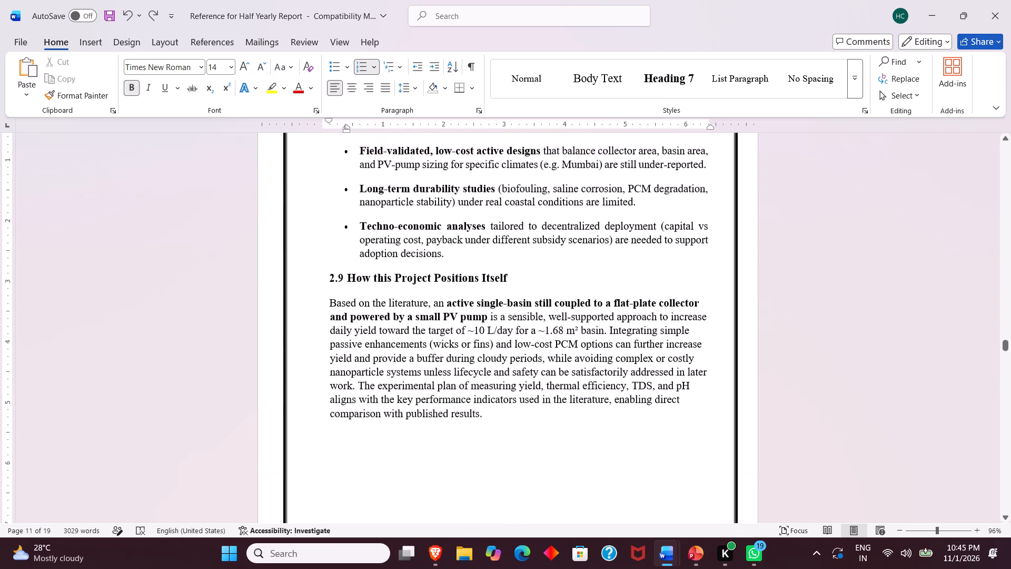
{"action": "scroll", "coordinate": [504, 319], "scroll_direction": "up", "scroll_amount": 2}
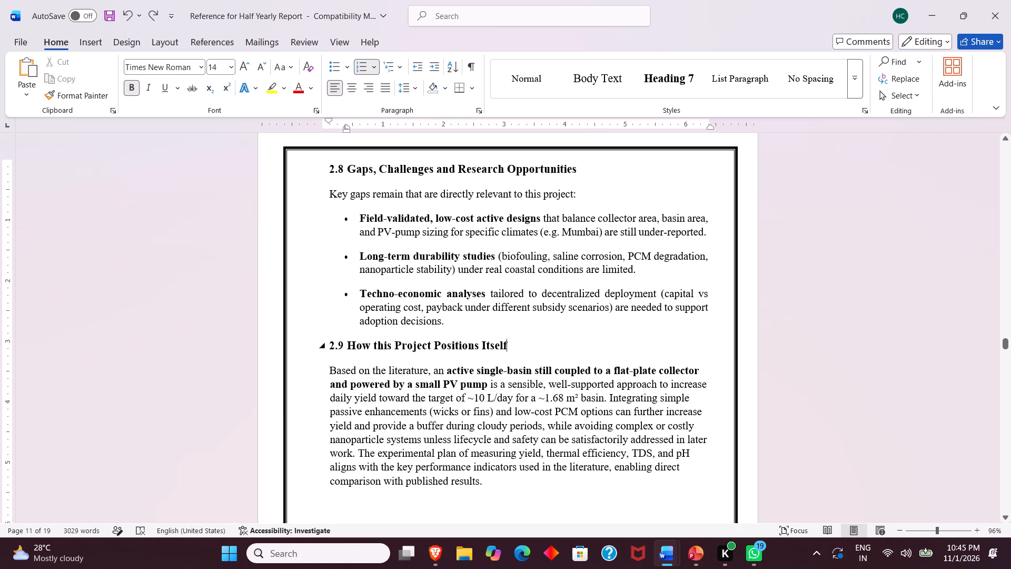
Delete the whole "Gaps, Challenges and Research Opportunities" section, including its heading, intro sentence and three bullets, back to the 2.7 summary paragraph.
{"action": "left_click", "coordinate": [490, 328]}
{"action": "left_click", "coordinate": [465, 320]}
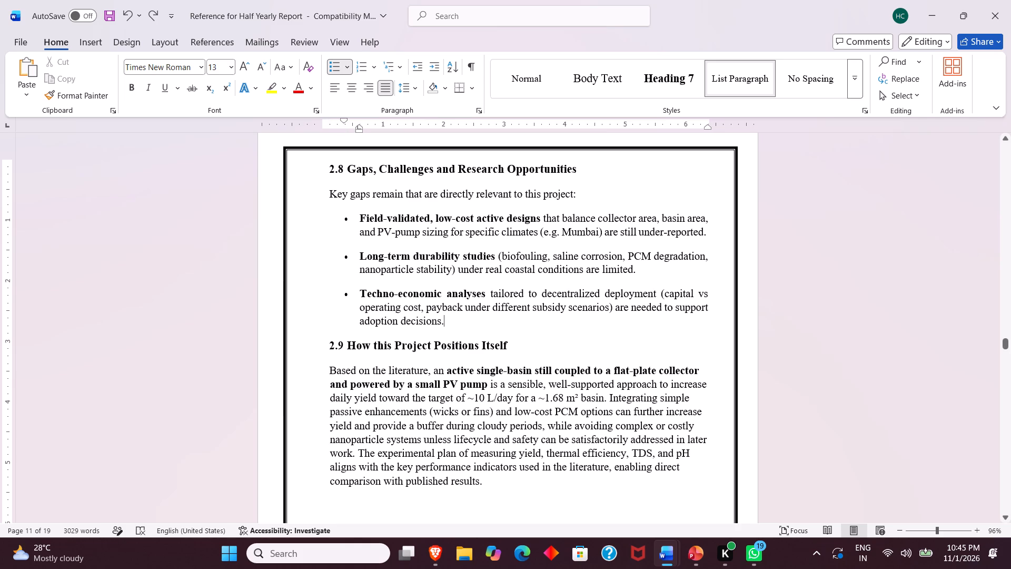
{"action": "key", "text": "BackSpace"}
{"action": "key", "text": "BackSpace"}
{"action": "key", "text": "BackSpace"}
{"action": "key", "text": "BackSpace"}
{"action": "key", "text": "BackSpace"}
{"action": "key", "text": "BackSpace"}
{"action": "key", "text": "BackSpace"}
{"action": "key", "text": "BackSpace"}
{"action": "key", "text": "BackSpace"}
{"action": "key", "text": "BackSpace"}
{"action": "key", "text": "BackSpace"}
{"action": "key", "text": "BackSpace"}
{"action": "key", "text": "BackSpace"}
{"action": "key", "text": "BackSpace"}
{"action": "key", "text": "BackSpace"}
{"action": "key", "text": "BackSpace"}
{"action": "key", "text": "BackSpace"}
{"action": "key", "text": "BackSpace"}
{"action": "key", "text": "BackSpace"}
{"action": "key", "text": "BackSpace"}
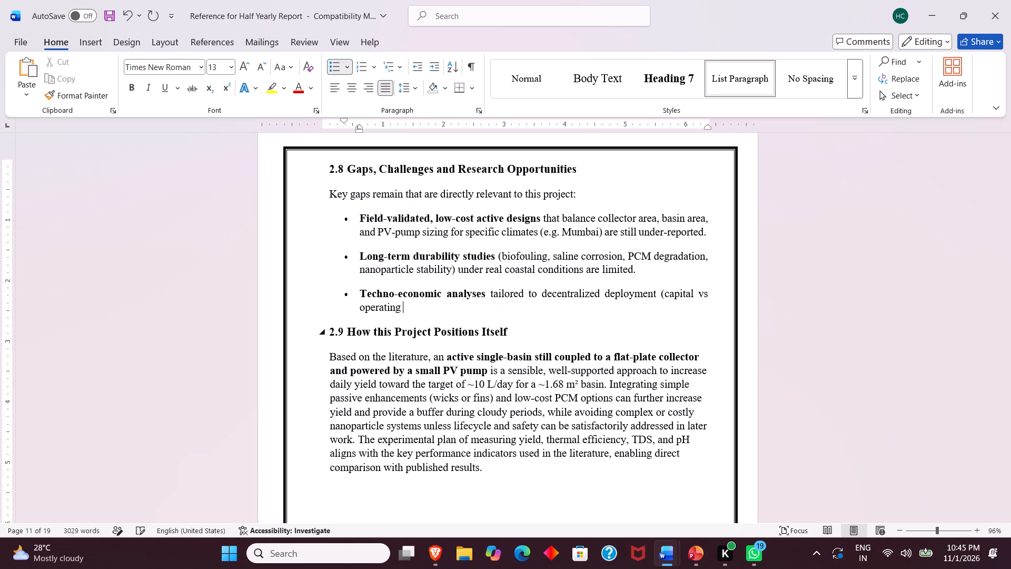
{"action": "key", "text": "ctrl+BackSpace"}
{"action": "key", "text": "ctrl+BackSpace"}
{"action": "key", "text": "ctrl+BackSpace"}
{"action": "key", "text": "ctrl+BackSpace"}
{"action": "key", "text": "ctrl+BackSpace"}
{"action": "key", "text": "ctrl+BackSpace"}
{"action": "key", "text": "ctrl+BackSpace"}
{"action": "key", "text": "ctrl+BackSpace"}
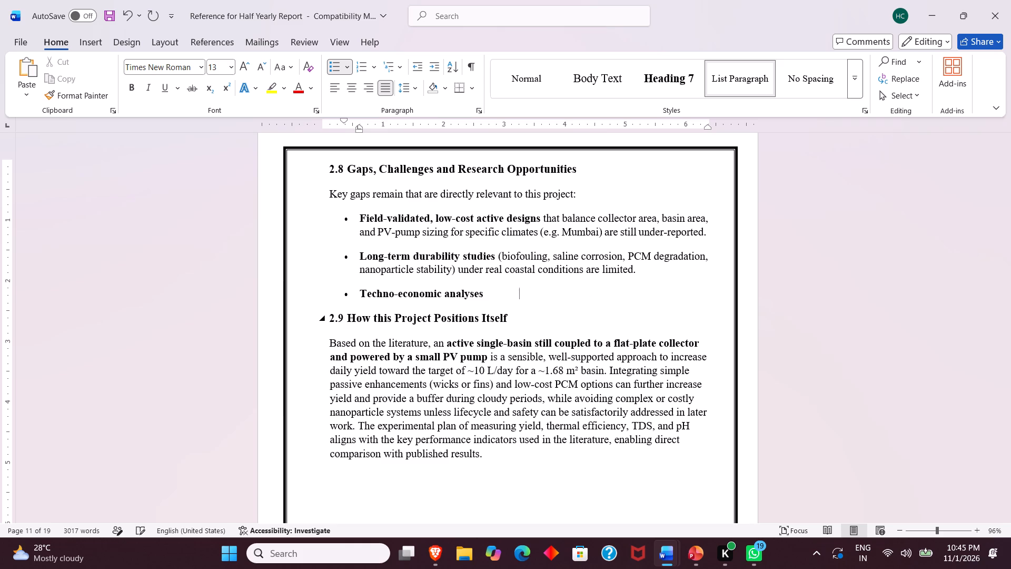
{"action": "key", "text": "ctrl+BackSpace"}
{"action": "key", "text": "ctrl+BackSpace"}
{"action": "key", "text": "ctrl+BackSpace"}
{"action": "key", "text": "ctrl+BackSpace"}
{"action": "key", "text": "ctrl+BackSpace"}
{"action": "key", "text": "ctrl+BackSpace"}
{"action": "key", "text": "ctrl+BackSpace"}
{"action": "key", "text": "ctrl+BackSpace"}
{"action": "key", "text": "ctrl+BackSpace"}
{"action": "key", "text": "ctrl+BackSpace"}
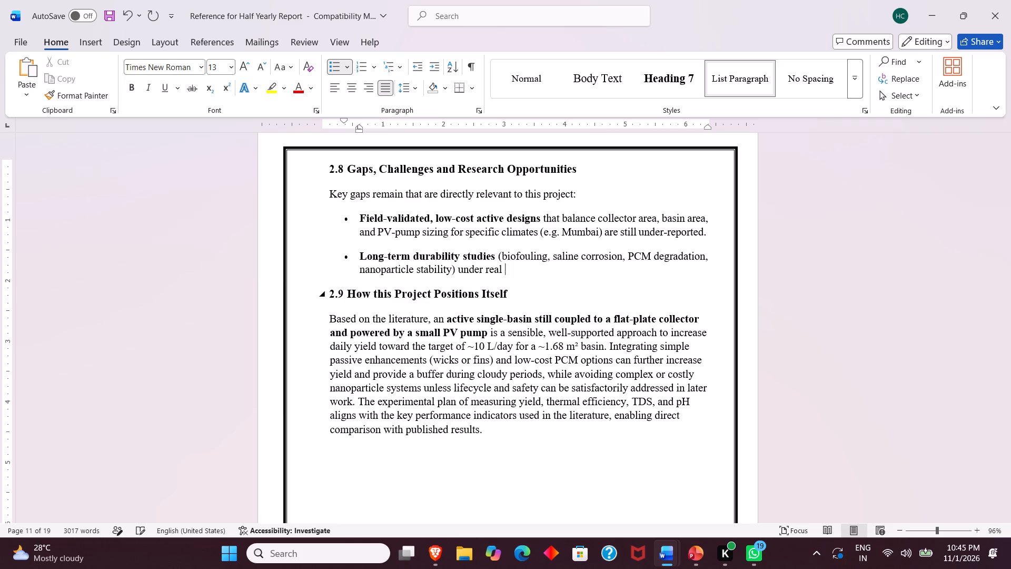
{"action": "key", "text": "ctrl+BackSpace"}
{"action": "key", "text": "ctrl+BackSpace"}
{"action": "key", "text": "ctrl+BackSpace"}
{"action": "key", "text": "ctrl+BackSpace"}
{"action": "key", "text": "ctrl+BackSpace"}
{"action": "key", "text": "ctrl+BackSpace"}
{"action": "key", "text": "ctrl+BackSpace"}
{"action": "key", "text": "ctrl+BackSpace"}
{"action": "key", "text": "ctrl+BackSpace"}
{"action": "key", "text": "ctrl+BackSpace"}
{"action": "key", "text": "ctrl+BackSpace"}
{"action": "key", "text": "ctrl+BackSpace"}
{"action": "key", "text": "ctrl+BackSpace"}
{"action": "key", "text": "ctrl+BackSpace"}
{"action": "key", "text": "ctrl+BackSpace"}
{"action": "key", "text": "ctrl+BackSpace"}
{"action": "key", "text": "ctrl+BackSpace"}
{"action": "key", "text": "ctrl+BackSpace"}
{"action": "key", "text": "ctrl+BackSpace"}
{"action": "key", "text": "ctrl+BackSpace"}
{"action": "key", "text": "ctrl+BackSpace"}
{"action": "key", "text": "ctrl+BackSpace"}
{"action": "key", "text": "ctrl+BackSpace"}
{"action": "key", "text": "ctrl+BackSpace"}
{"action": "key", "text": "ctrl+BackSpace"}
{"action": "key", "text": "ctrl+BackSpace"}
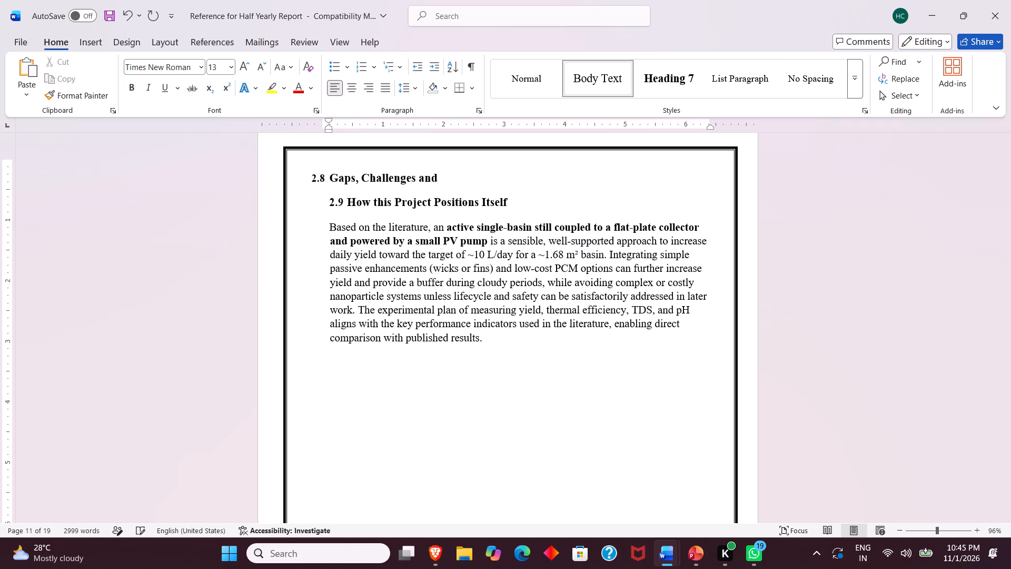
{"action": "key", "text": "BackSpace"}
{"action": "key", "text": "ctrl+BackSpace"}
{"action": "key", "text": "ctrl+BackSpace"}
{"action": "key", "text": "ctrl+BackSpace"}
{"action": "key", "text": "BackSpace"}
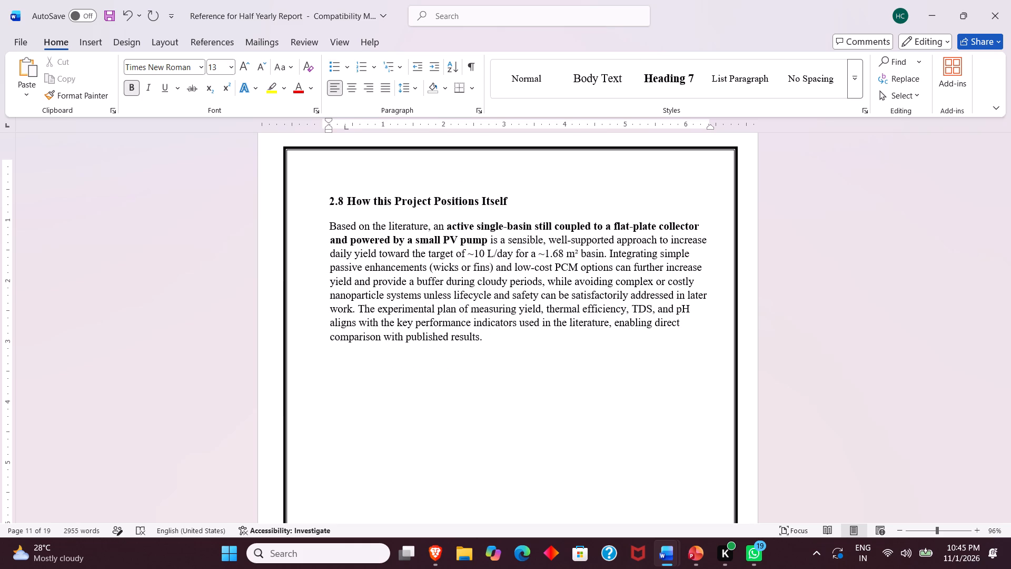
{"action": "key", "text": "BackSpace"}
{"action": "key", "text": "BackSpace"}
{"action": "key", "text": "BackSpace"}
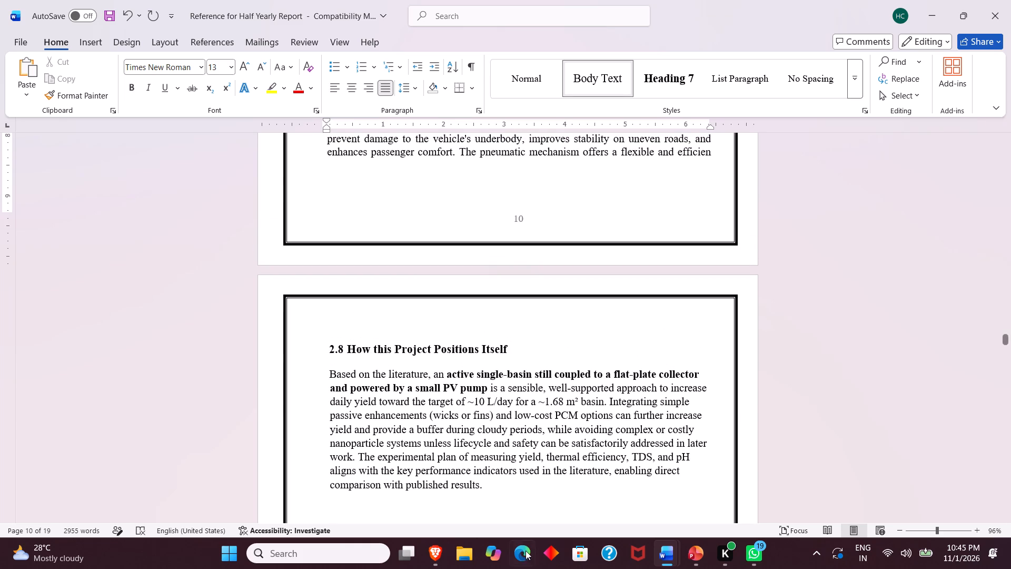
{"action": "left_click_drag", "start_coordinate": [353, 356], "coordinate": [378, 359]}
{"action": "left_click_drag", "start_coordinate": [351, 351], "coordinate": [508, 352]}
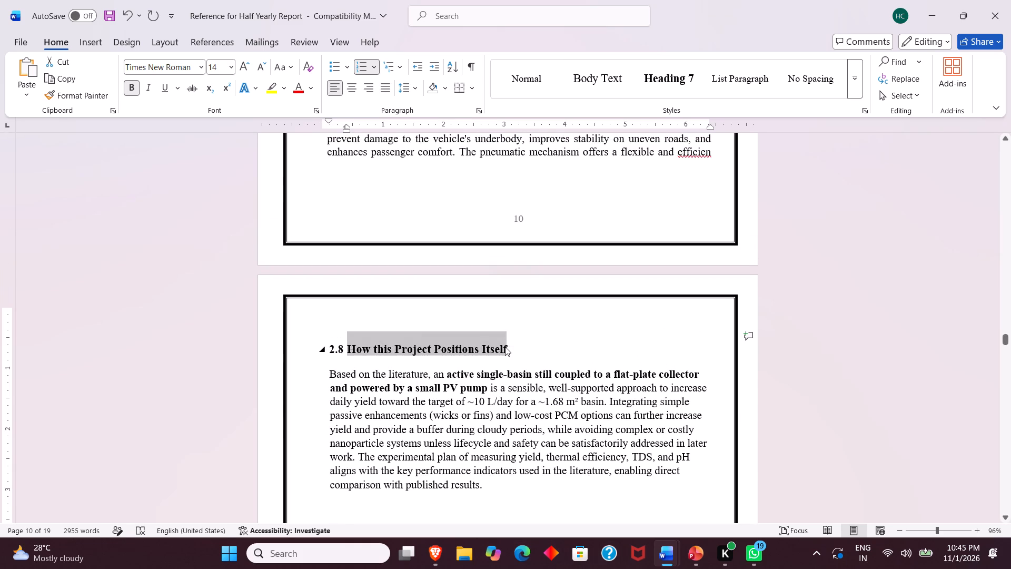
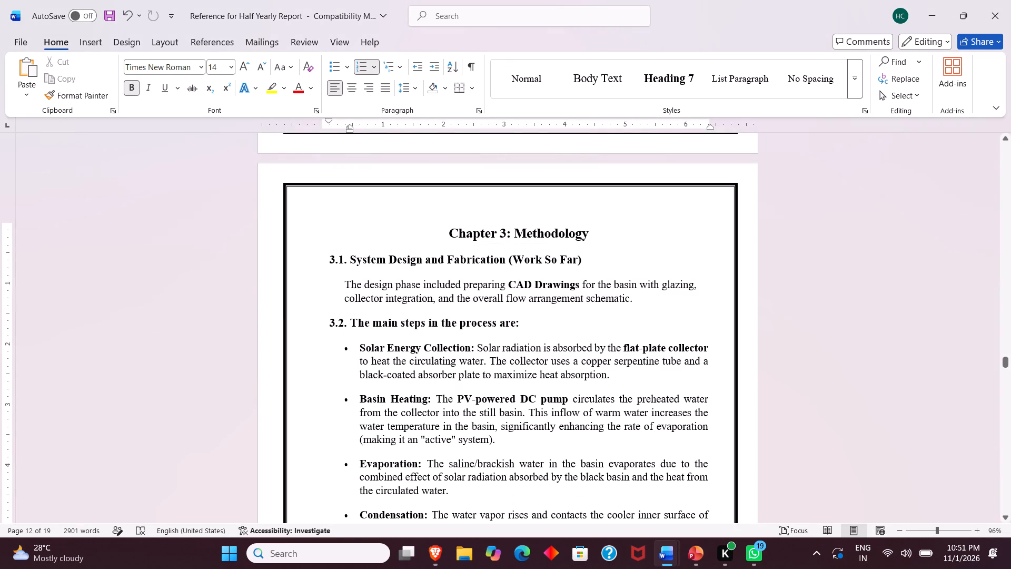
{"action": "key", "text": "ctrl+z"}
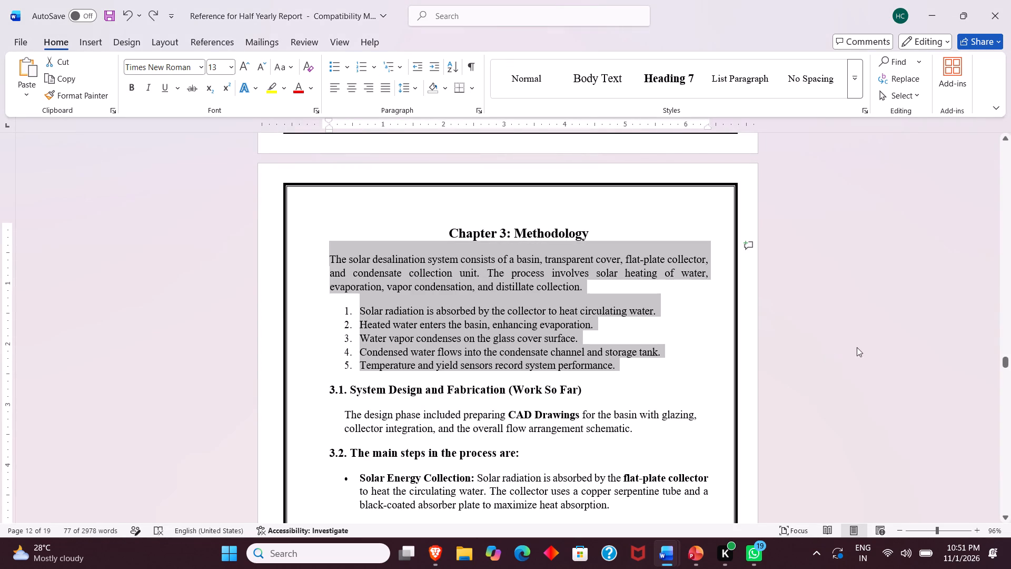
{"action": "left_click", "coordinate": [668, 380]}
{"action": "left_click_drag", "start_coordinate": [626, 375], "coordinate": [361, 277]}
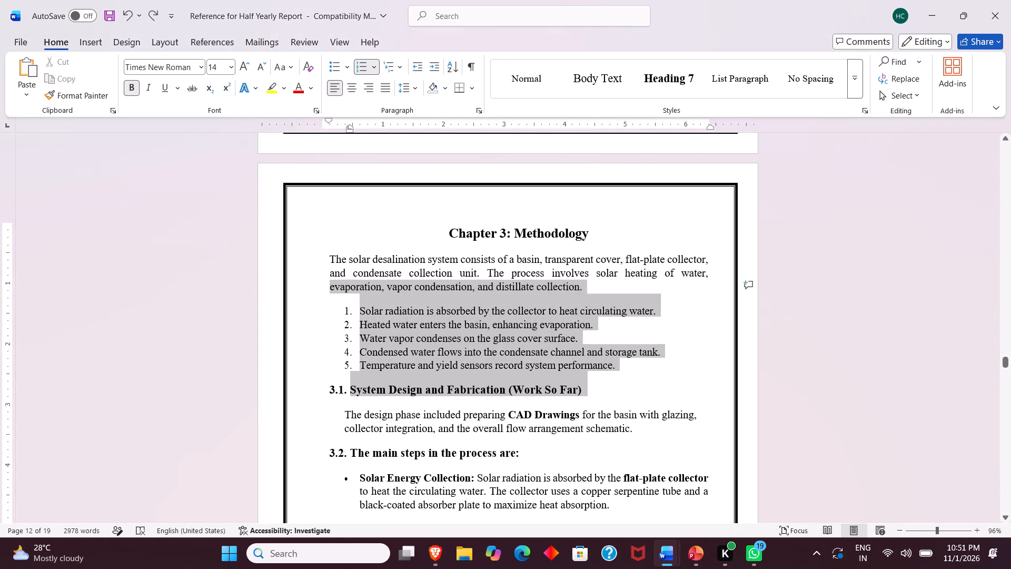
{"action": "left_click_drag", "start_coordinate": [361, 277], "coordinate": [398, 292]}
{"action": "left_click", "coordinate": [568, 364]}
{"action": "left_click_drag", "start_coordinate": [603, 380], "coordinate": [632, 364]}
{"action": "left_click", "coordinate": [633, 364]}
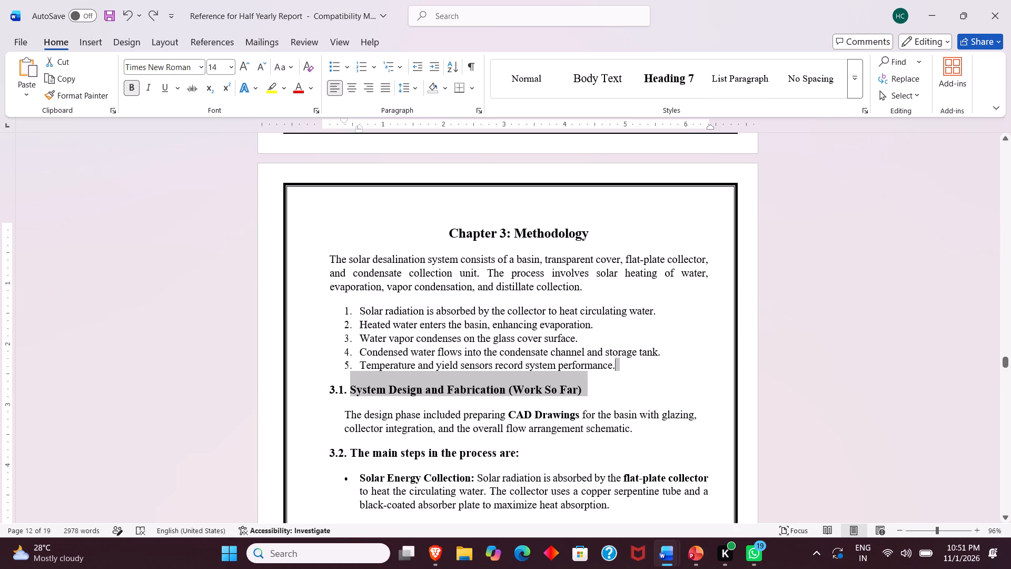
{"action": "left_click_drag", "start_coordinate": [614, 352], "coordinate": [311, 279]}
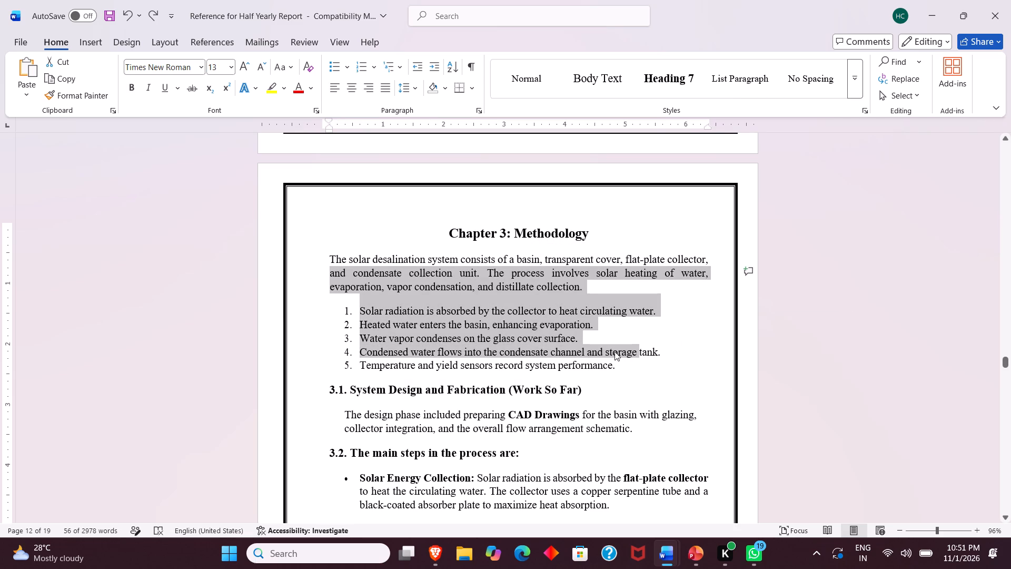
{"action": "key", "text": "BackSpace"}
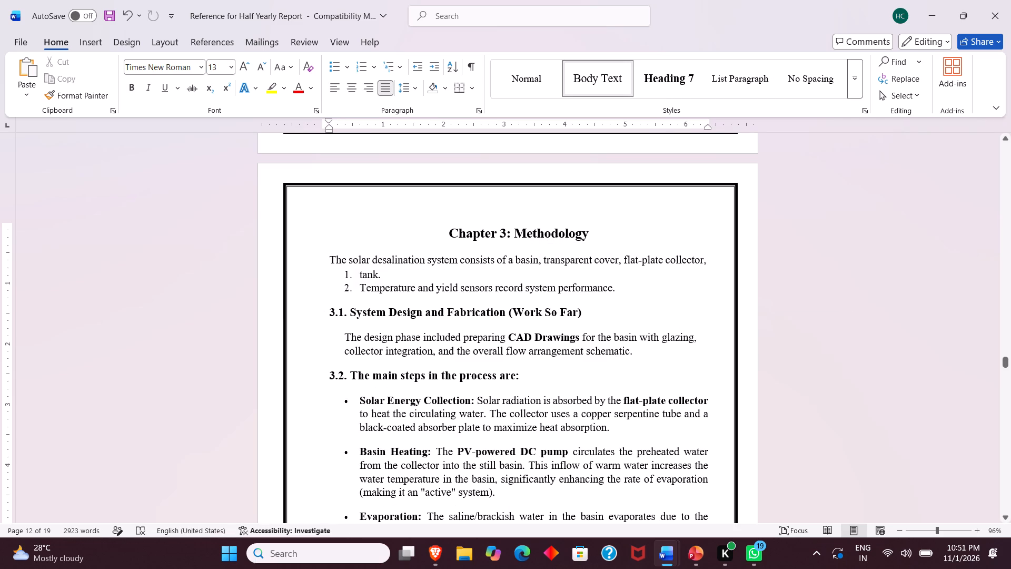
{"action": "left_click_drag", "start_coordinate": [653, 290], "coordinate": [288, 258]}
{"action": "key", "text": "BackSpace"}
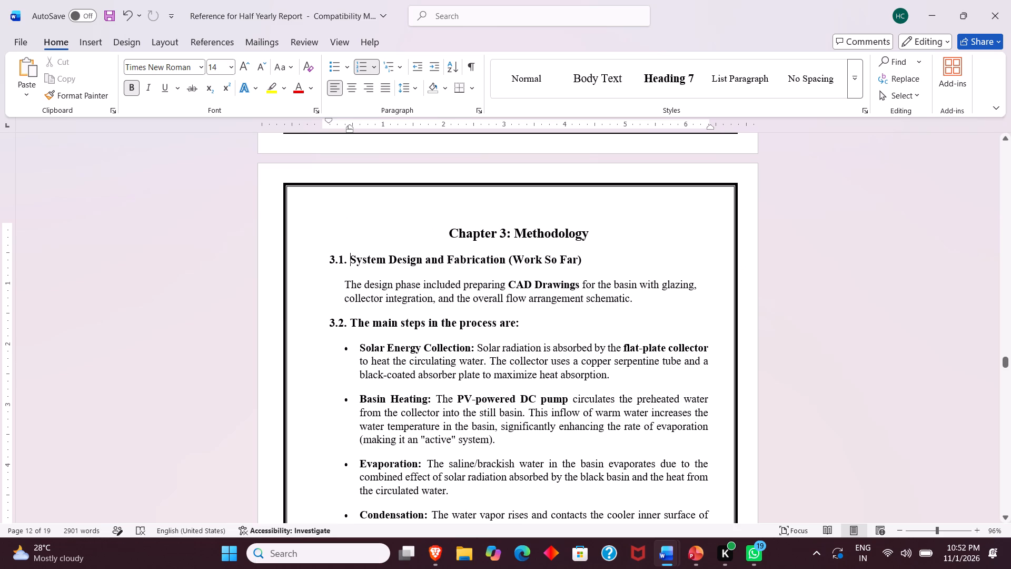
Paste the copied ground-clearance paragraph and numbered list on a new line below the Chapter 3: Methodology heading, keeping the list numbering.
{"action": "left_click", "coordinate": [599, 231]}
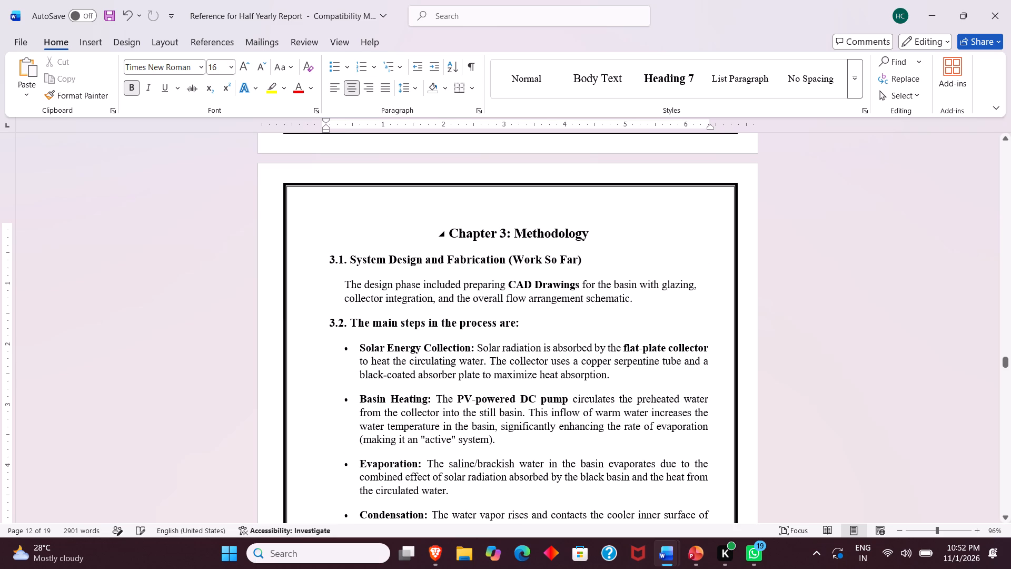
{"action": "key", "text": "Return"}
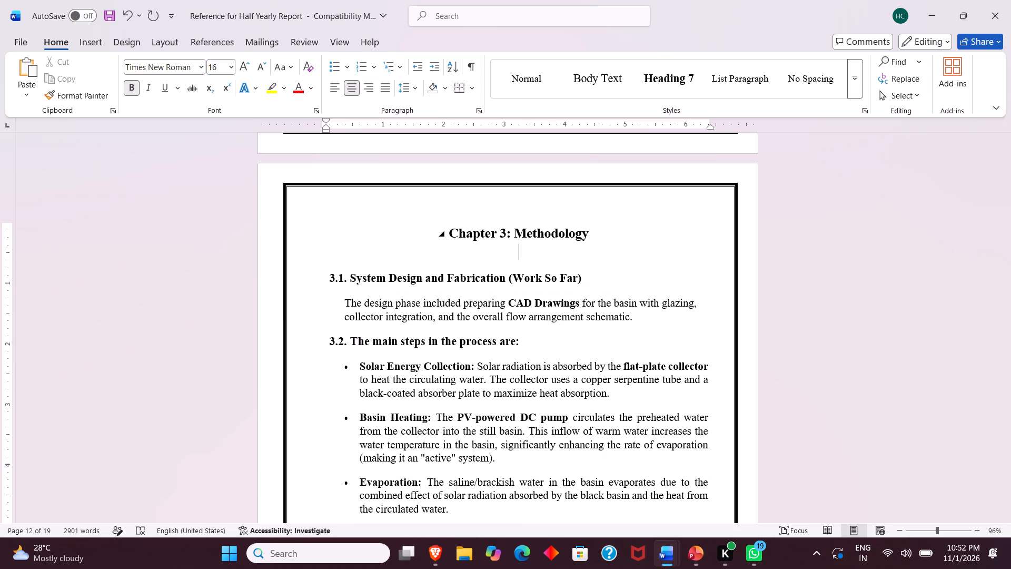
{"action": "key", "text": "ctrl+v"}
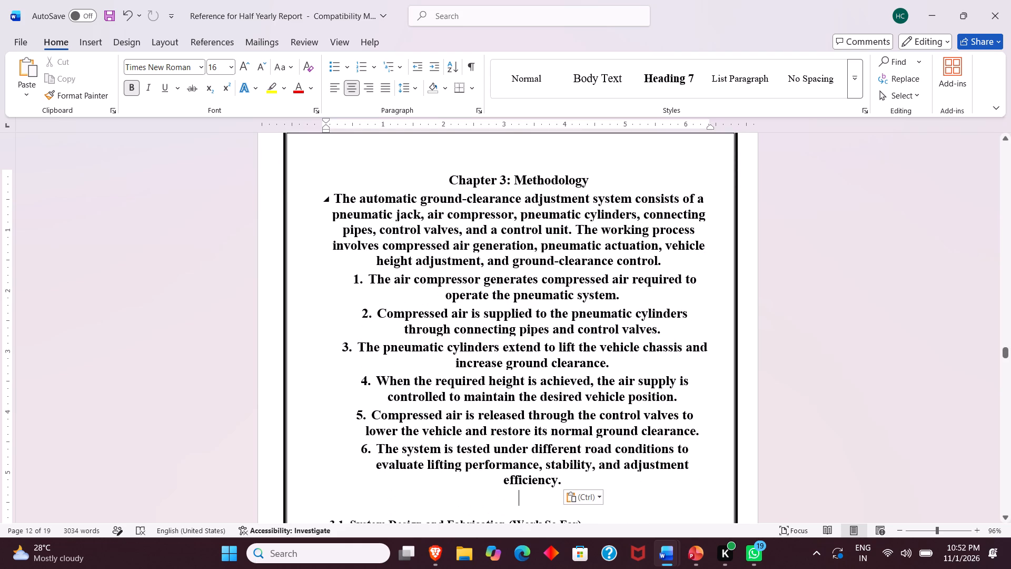
{"action": "left_click_drag", "start_coordinate": [599, 497], "coordinate": [632, 487]}
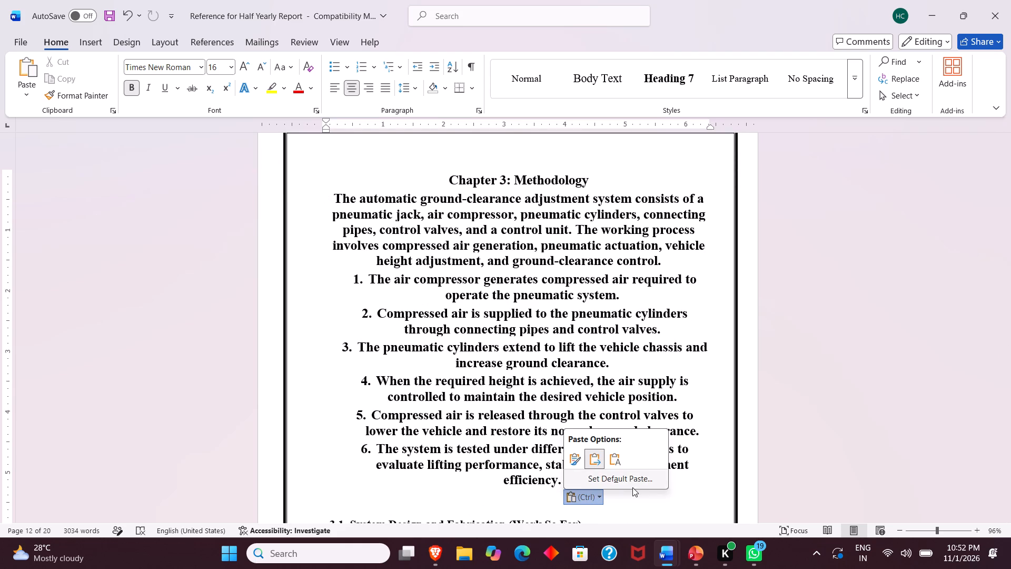
{"action": "left_click_drag", "start_coordinate": [632, 487], "coordinate": [620, 458]}
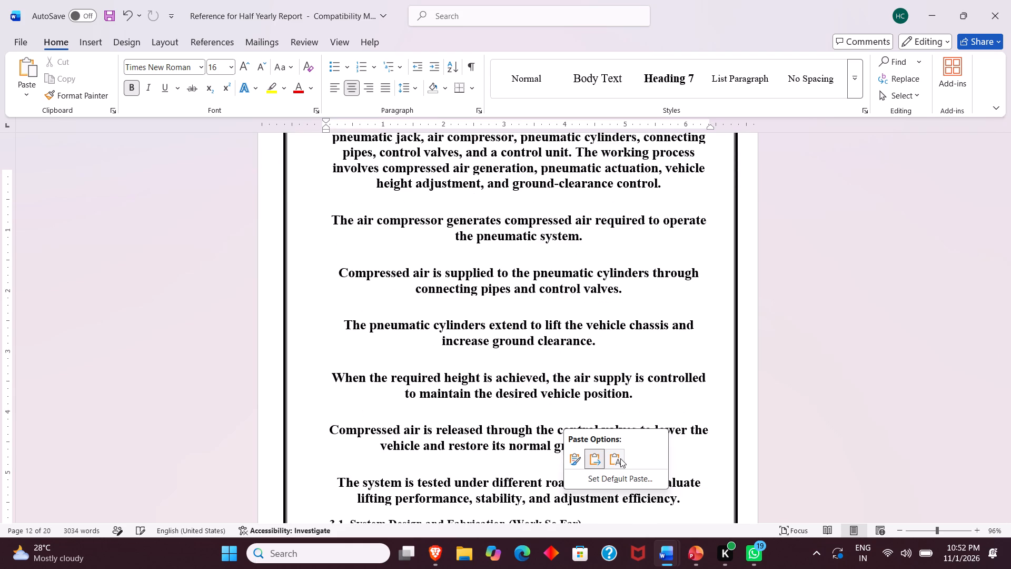
{"action": "left_click_drag", "start_coordinate": [620, 458], "coordinate": [628, 505]}
{"action": "left_click", "coordinate": [604, 498]}
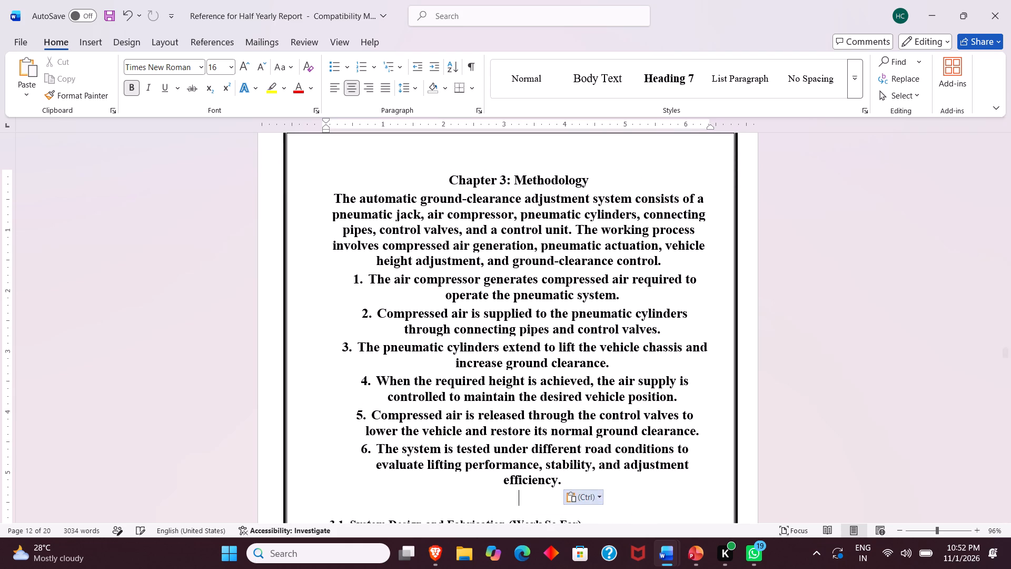
Remove the bold formatting from the pasted Chapter 3 introduction paragraph and its six numbered points.
{"action": "scroll", "coordinate": [623, 497], "scroll_direction": "down", "scroll_amount": 1}
{"action": "left_click_drag", "start_coordinate": [576, 448], "coordinate": [395, 283]}
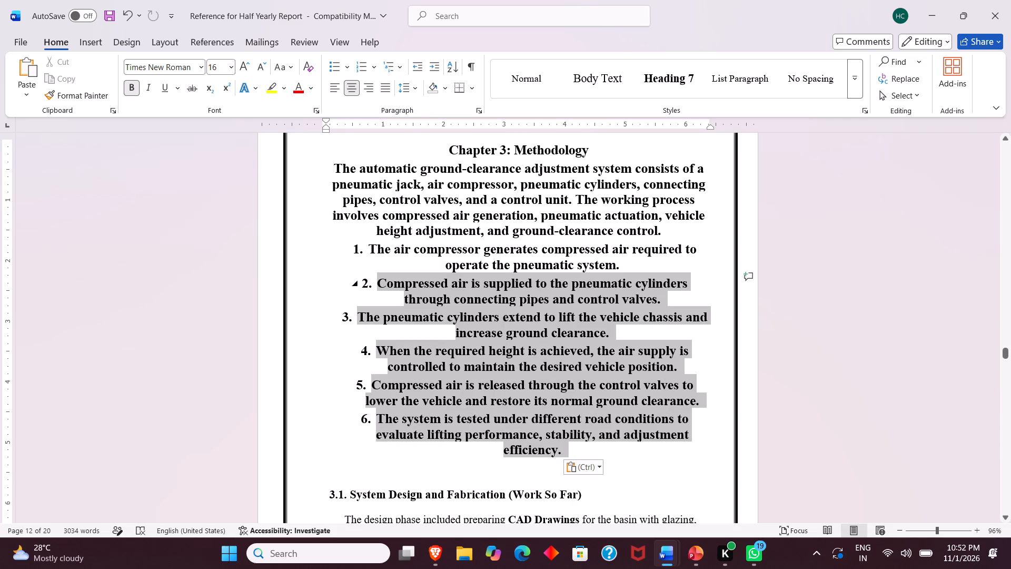
{"action": "left_click_drag", "start_coordinate": [395, 283], "coordinate": [303, 159]}
{"action": "left_click", "coordinate": [318, 139]}
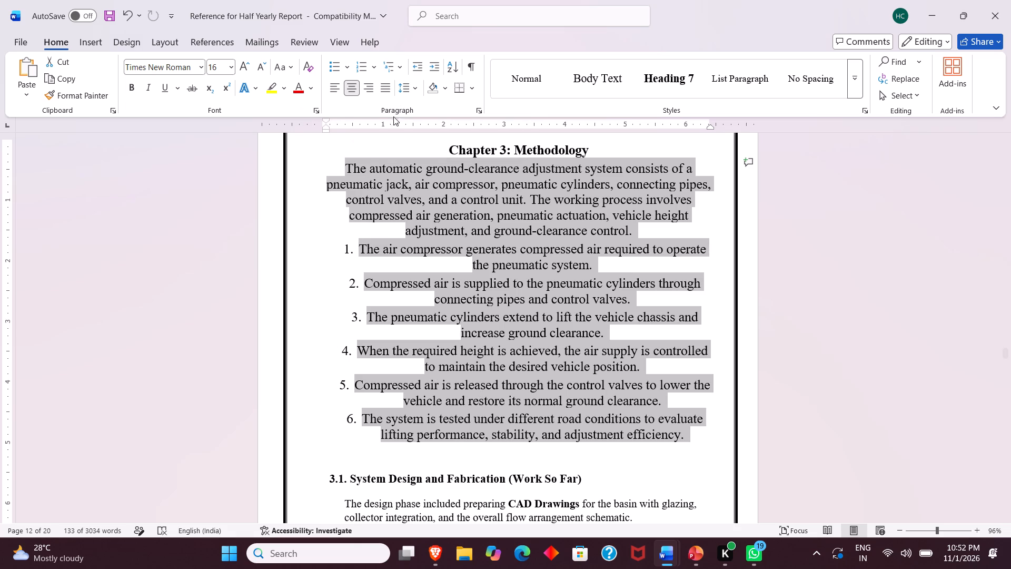
Set the font size of the Chapter 3 introduction paragraph and its six numbered points to 13.
{"action": "left_click_drag", "start_coordinate": [628, 512], "coordinate": [612, 509]}
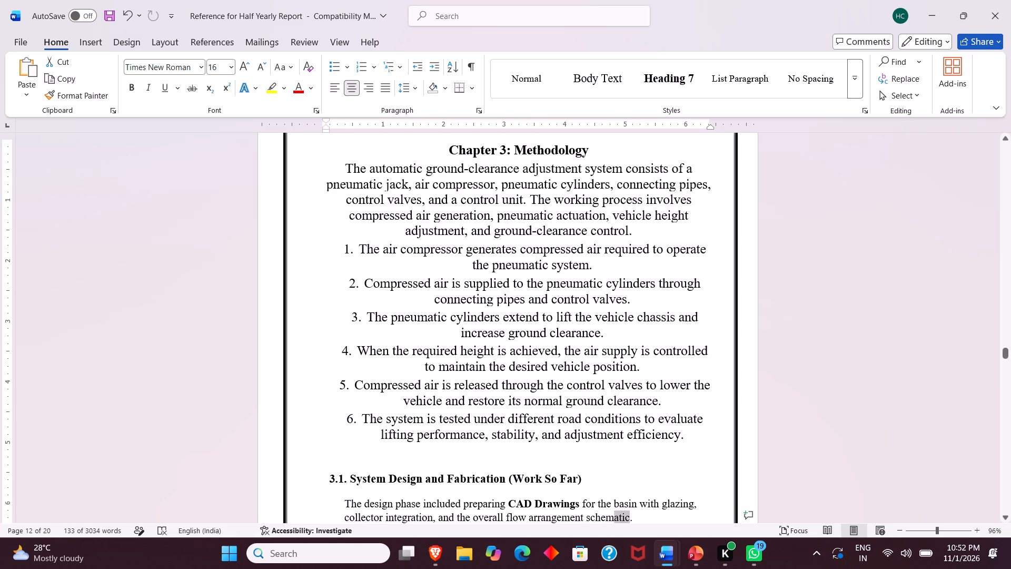
{"action": "left_click_drag", "start_coordinate": [612, 509], "coordinate": [612, 509]}
{"action": "left_click_drag", "start_coordinate": [598, 424], "coordinate": [601, 437]}
{"action": "left_click_drag", "start_coordinate": [692, 439], "coordinate": [392, 286]}
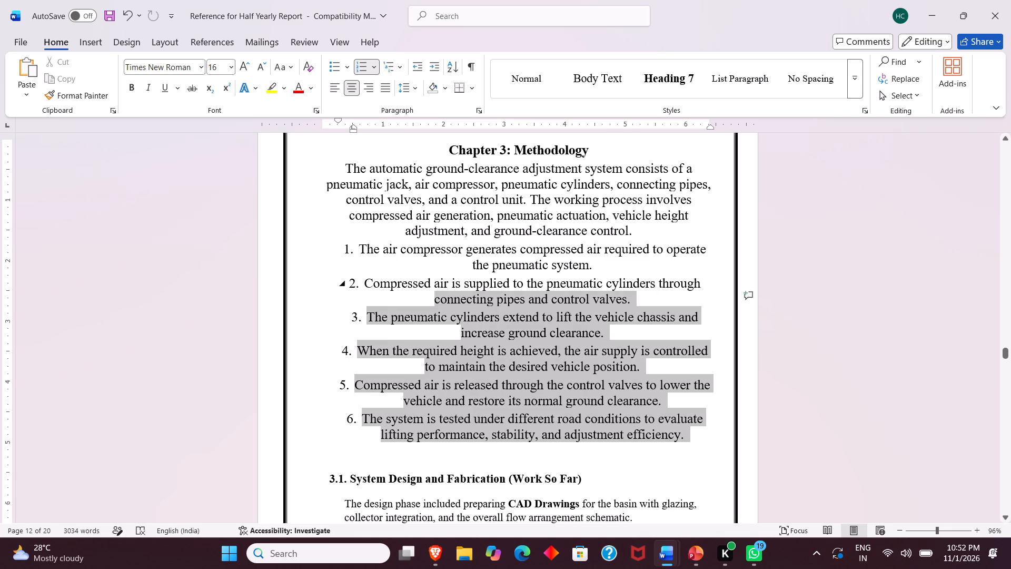
{"action": "left_click_drag", "start_coordinate": [392, 286], "coordinate": [352, 166]}
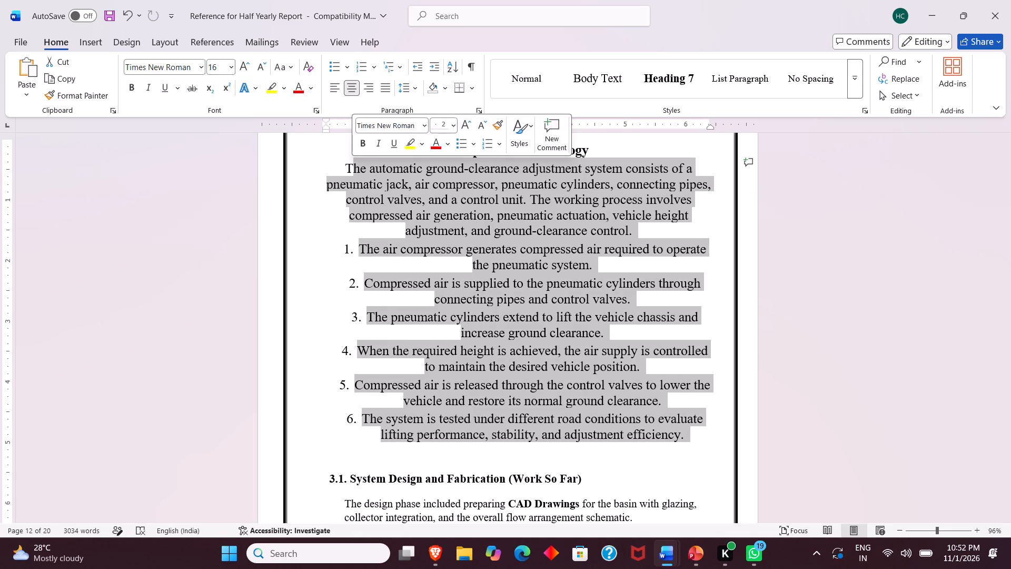
{"action": "left_click", "coordinate": [438, 122]}
{"action": "key", "text": "1"}
{"action": "key", "text": "3"}
{"action": "key", "text": "Return"}
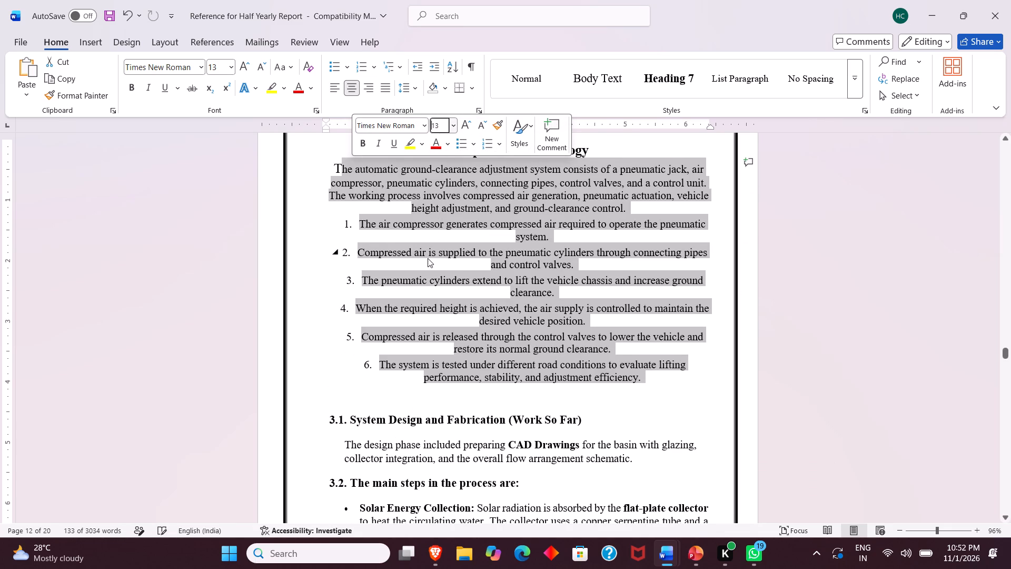
{"action": "left_click", "coordinate": [517, 388]}
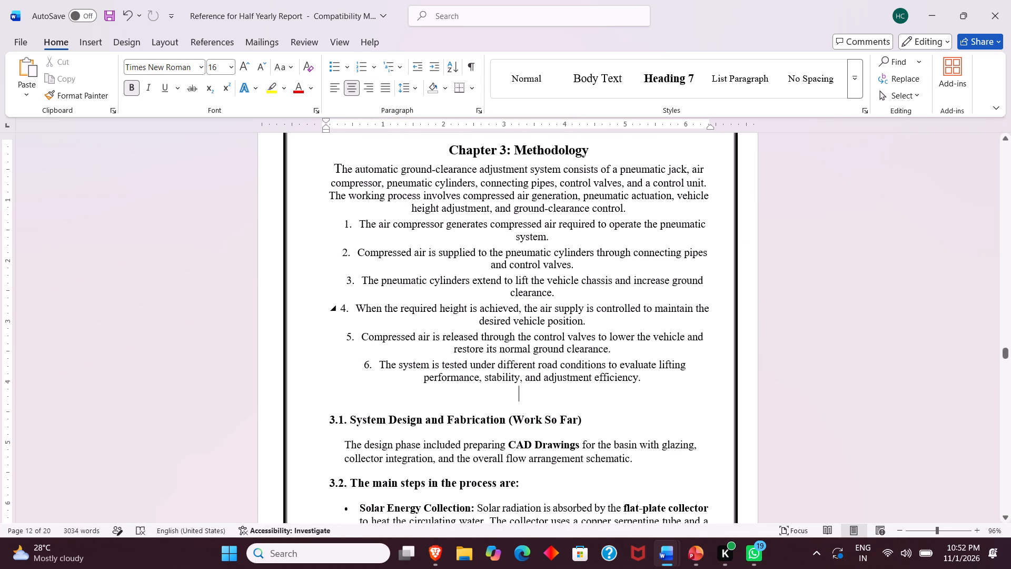
Remove the space before the six numbered points under Chapter 3: Methodology and left-align them.
{"action": "left_click_drag", "start_coordinate": [657, 387], "coordinate": [381, 270]}
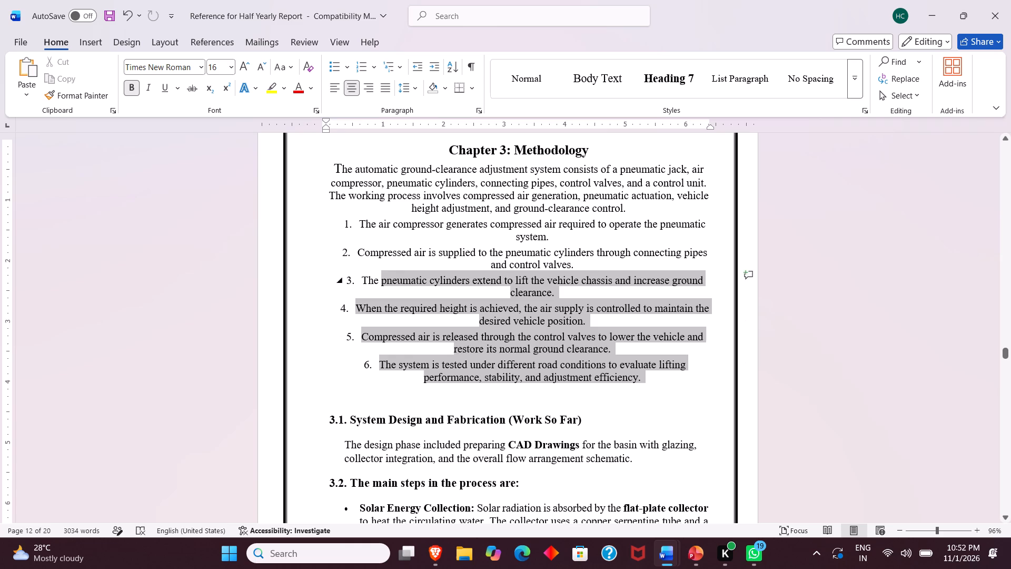
{"action": "left_click_drag", "start_coordinate": [381, 270], "coordinate": [359, 221]}
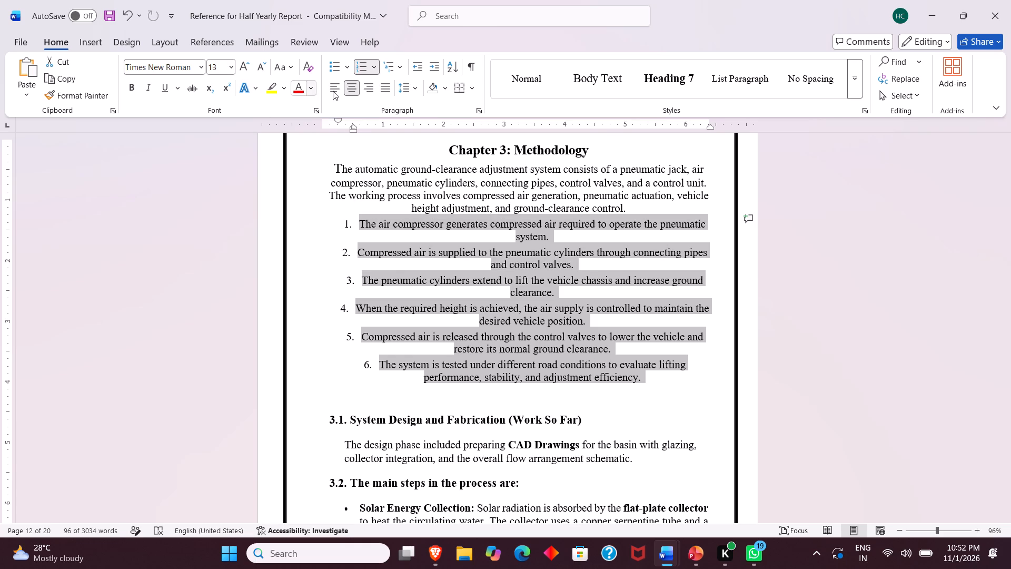
{"action": "left_click", "coordinate": [413, 93]}
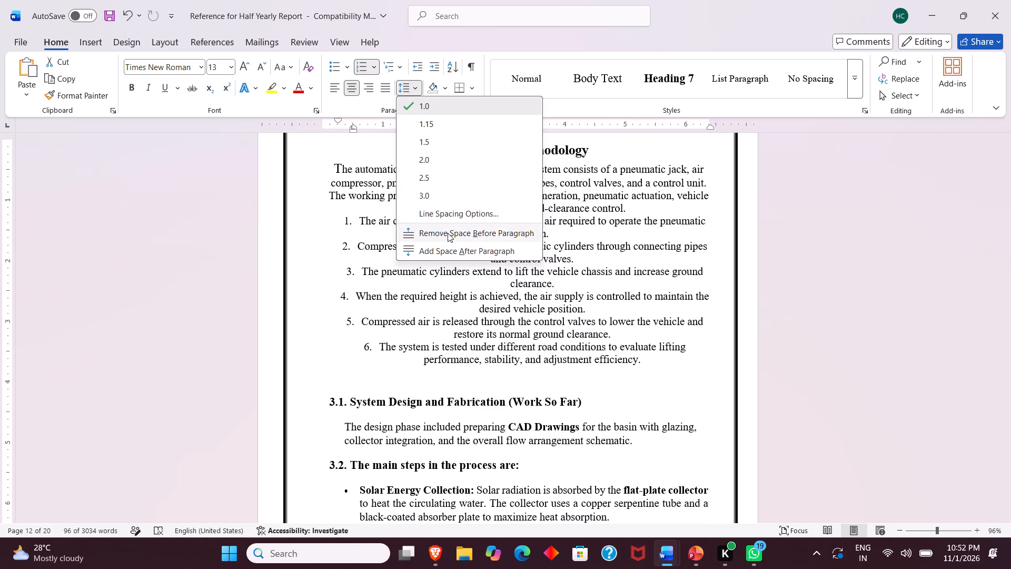
{"action": "left_click", "coordinate": [448, 233]}
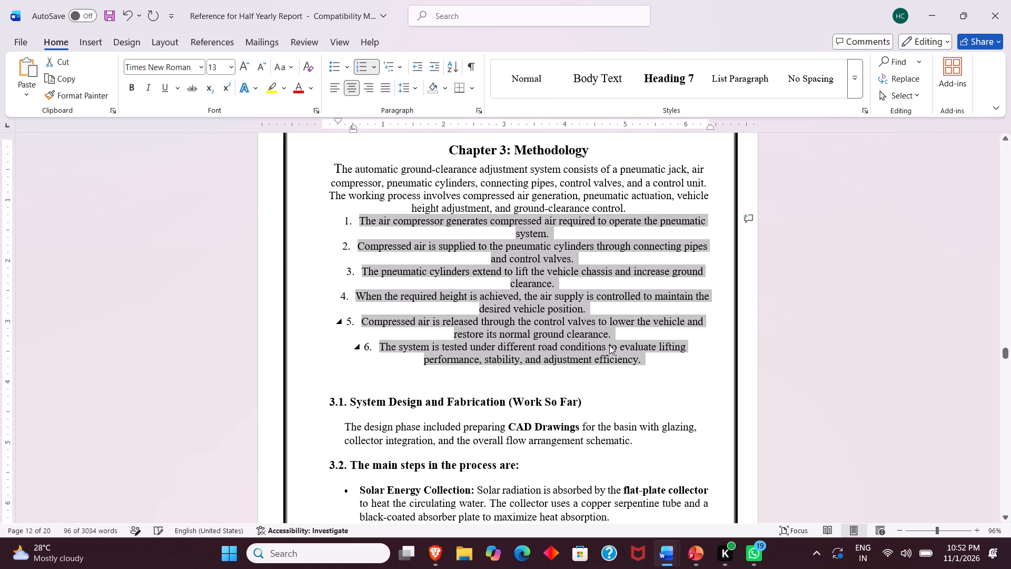
{"action": "left_click", "coordinate": [337, 85]}
{"action": "left_click", "coordinate": [846, 355]}
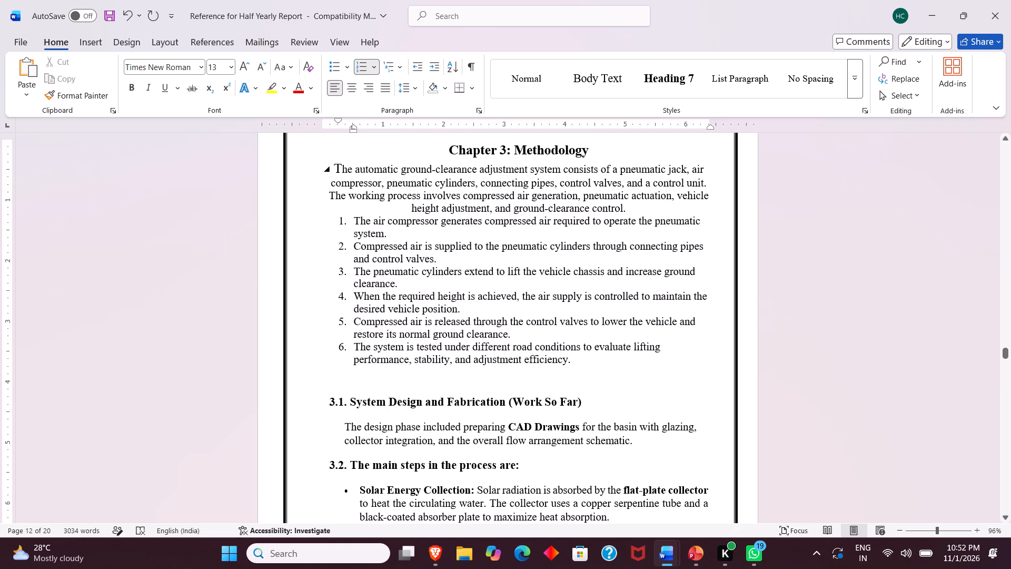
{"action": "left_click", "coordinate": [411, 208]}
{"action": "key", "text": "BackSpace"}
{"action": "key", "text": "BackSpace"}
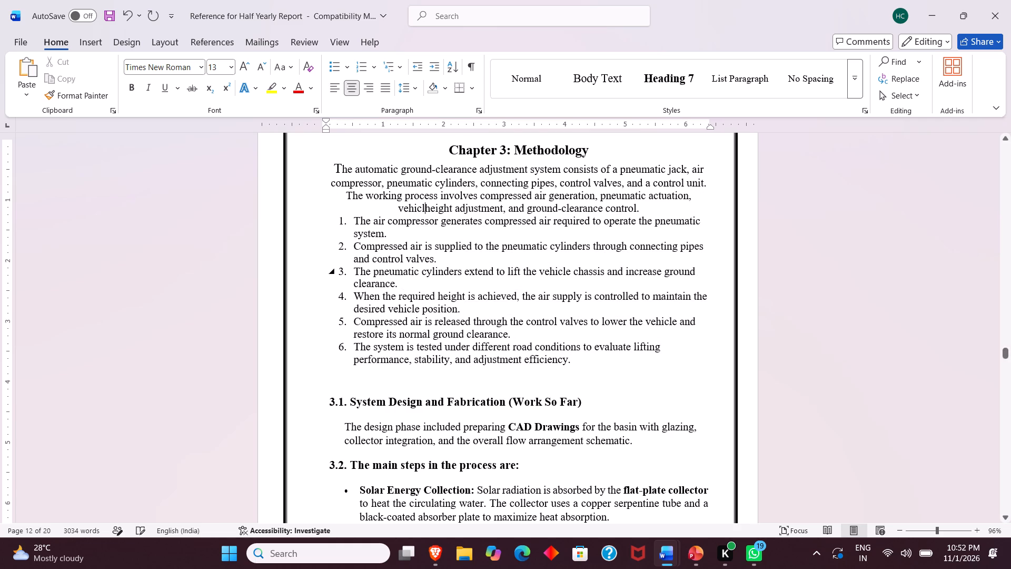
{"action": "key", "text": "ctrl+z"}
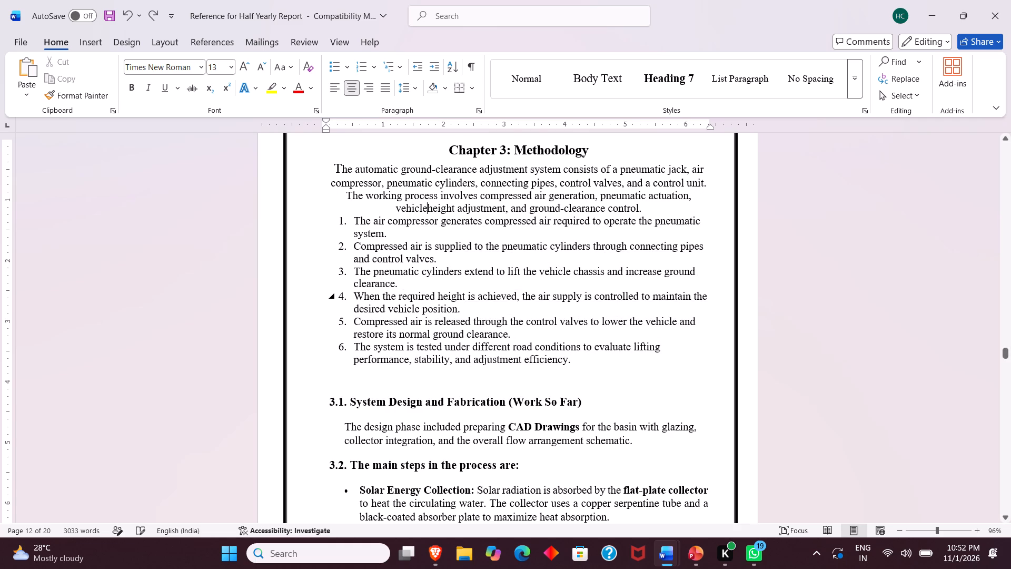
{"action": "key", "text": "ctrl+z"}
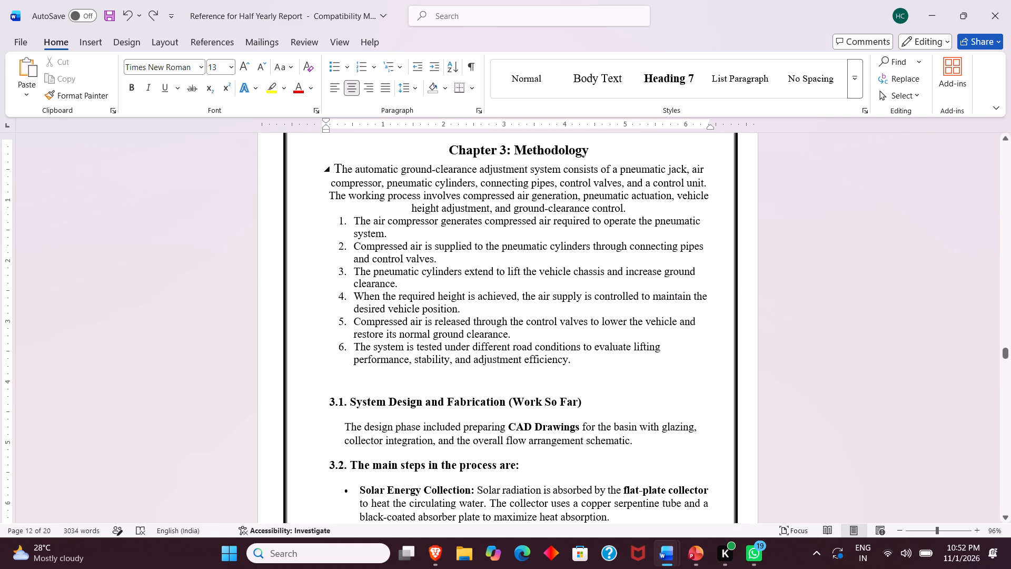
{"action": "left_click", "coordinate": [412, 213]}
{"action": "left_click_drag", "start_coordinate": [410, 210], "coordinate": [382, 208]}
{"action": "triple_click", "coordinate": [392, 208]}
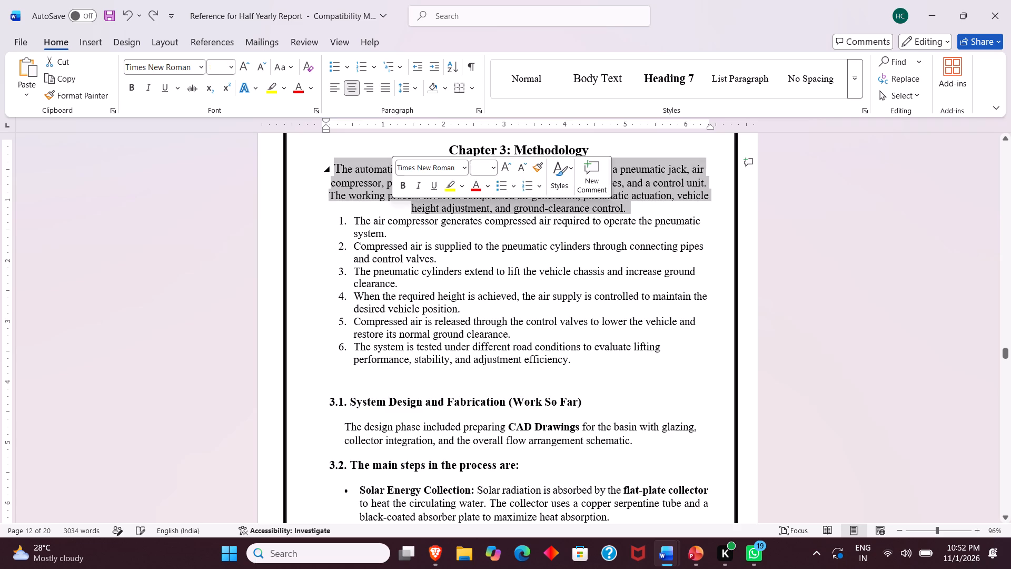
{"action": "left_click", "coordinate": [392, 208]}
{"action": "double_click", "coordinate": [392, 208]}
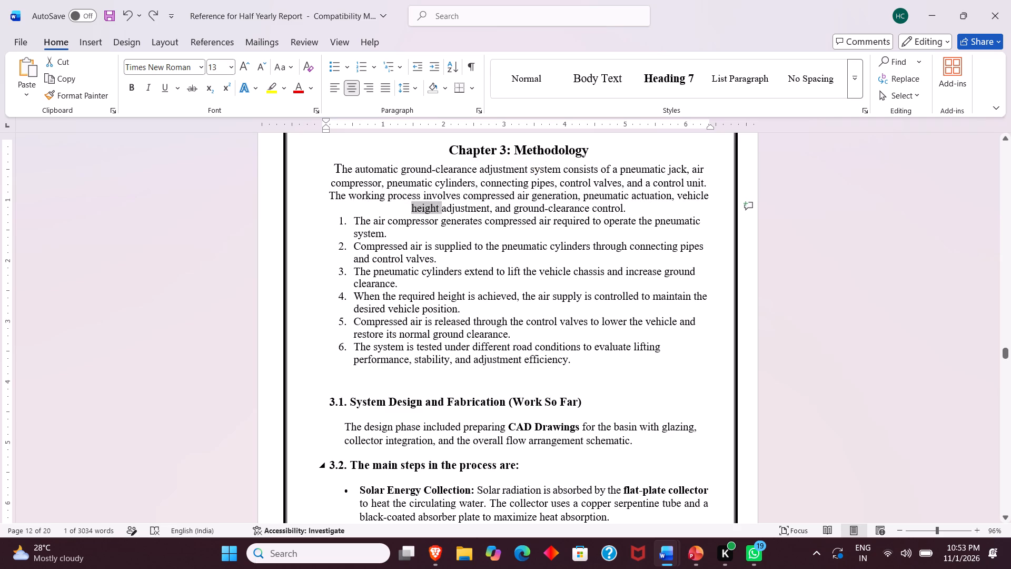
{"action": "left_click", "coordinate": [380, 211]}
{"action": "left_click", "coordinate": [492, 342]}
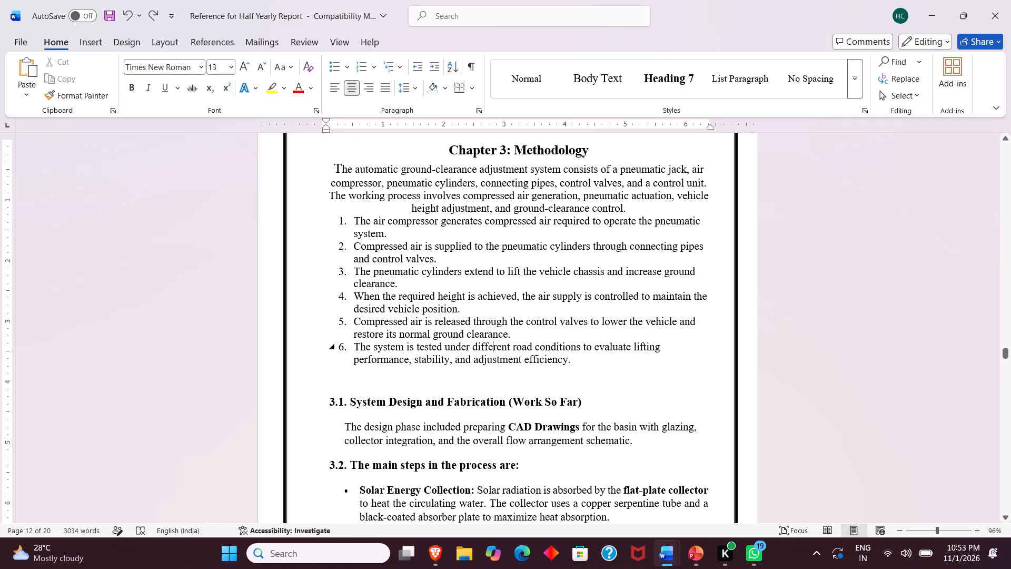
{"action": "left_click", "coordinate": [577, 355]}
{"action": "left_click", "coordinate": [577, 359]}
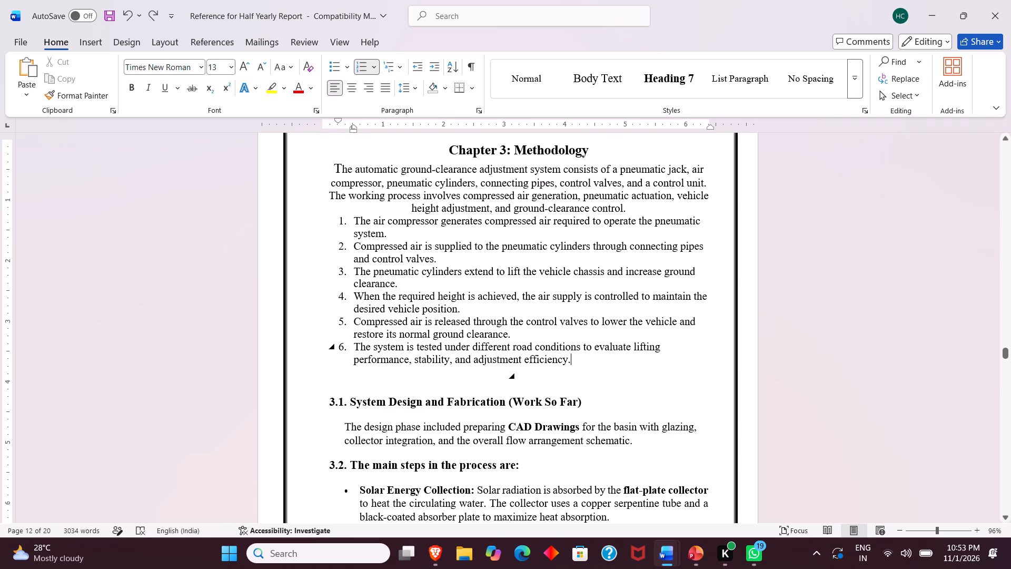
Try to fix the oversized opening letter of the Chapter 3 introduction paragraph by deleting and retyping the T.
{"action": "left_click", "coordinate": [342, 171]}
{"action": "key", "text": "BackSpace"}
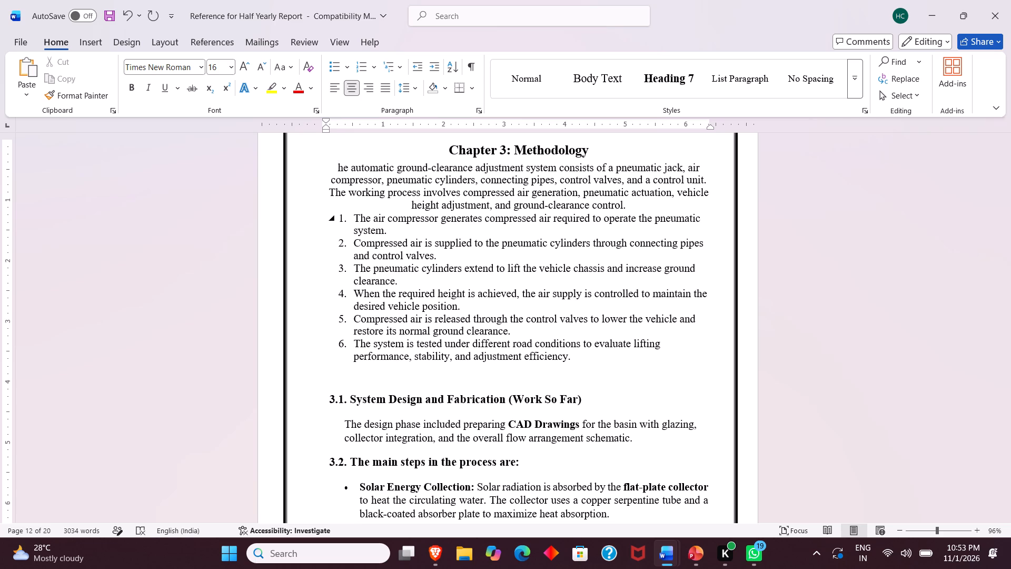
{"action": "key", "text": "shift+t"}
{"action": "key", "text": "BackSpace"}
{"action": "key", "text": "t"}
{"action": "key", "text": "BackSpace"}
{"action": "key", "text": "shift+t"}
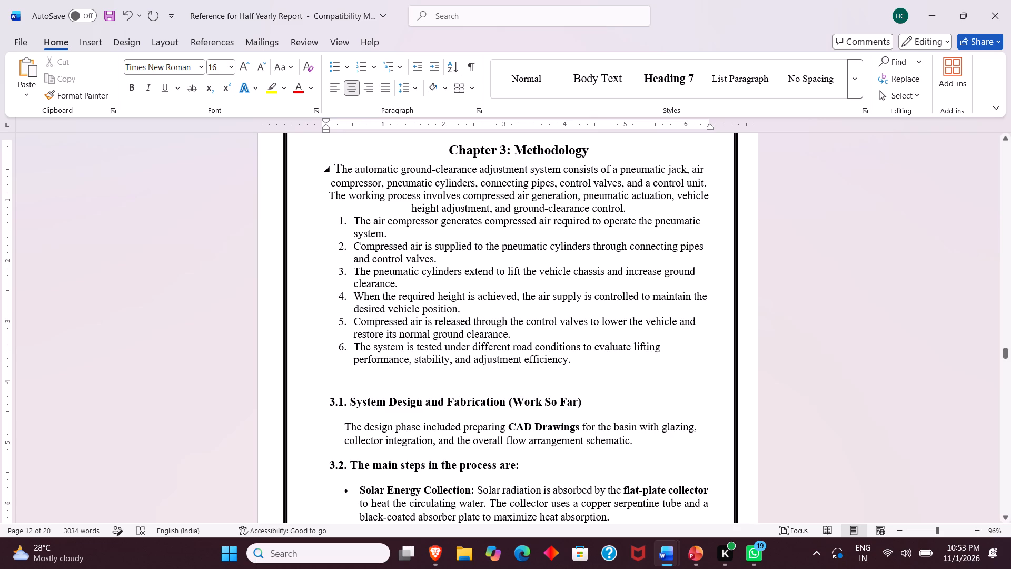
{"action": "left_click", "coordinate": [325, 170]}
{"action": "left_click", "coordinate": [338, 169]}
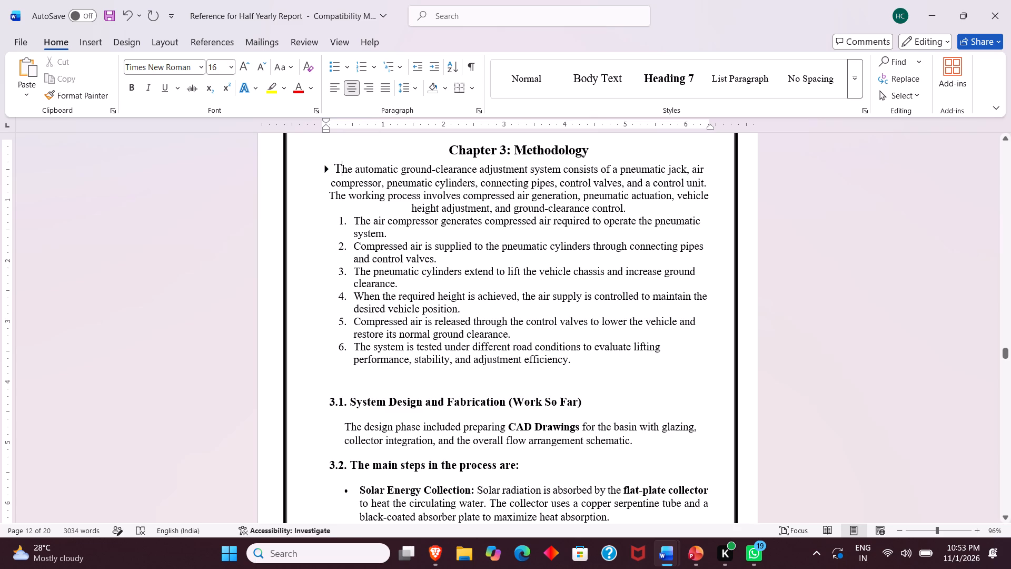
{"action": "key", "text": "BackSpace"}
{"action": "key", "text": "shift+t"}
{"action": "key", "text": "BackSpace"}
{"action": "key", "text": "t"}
Replace the opening letter of the Chapter 3 introduction paragraph with a T in font size 13.
{"action": "key", "text": "BackSpace"}
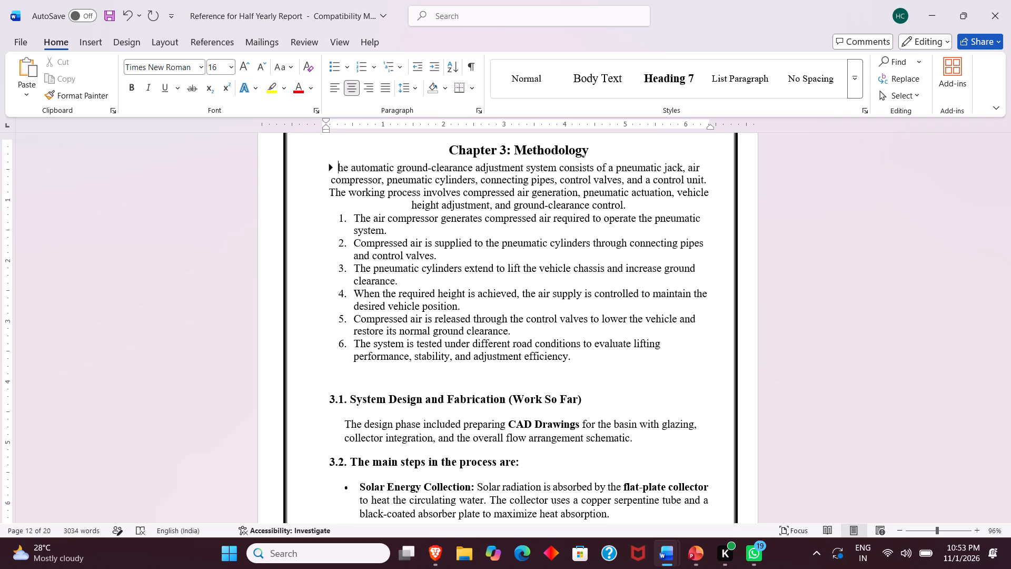
{"action": "left_click", "coordinate": [215, 68]}
{"action": "type", "text": "13"}
{"action": "key", "text": "Return"}
{"action": "key", "text": "t"}
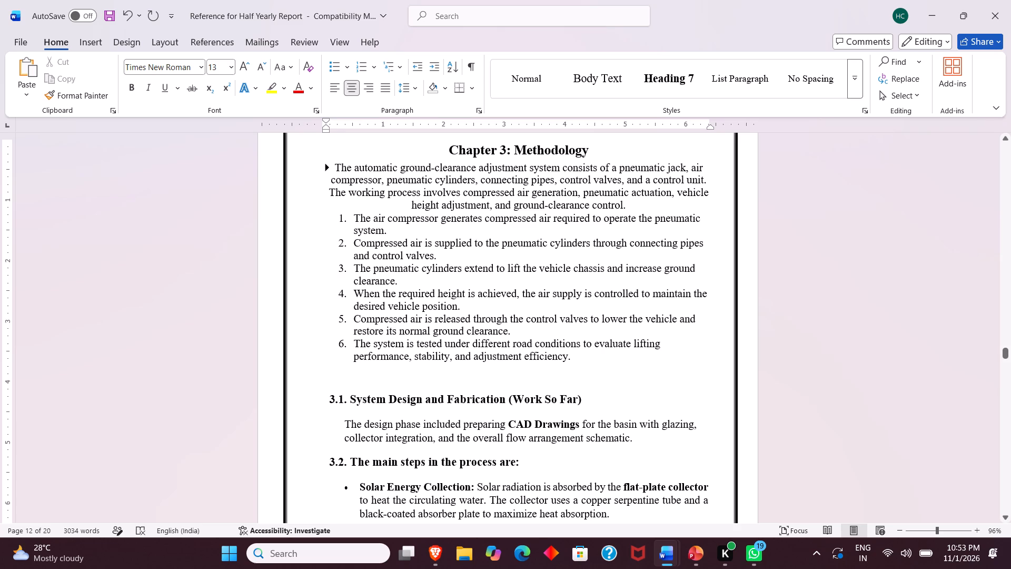
Left-align the introduction paragraph below the Chapter 3: Methodology heading.
{"action": "left_click_drag", "start_coordinate": [626, 205], "coordinate": [339, 164]}
{"action": "left_click", "coordinate": [330, 85]}
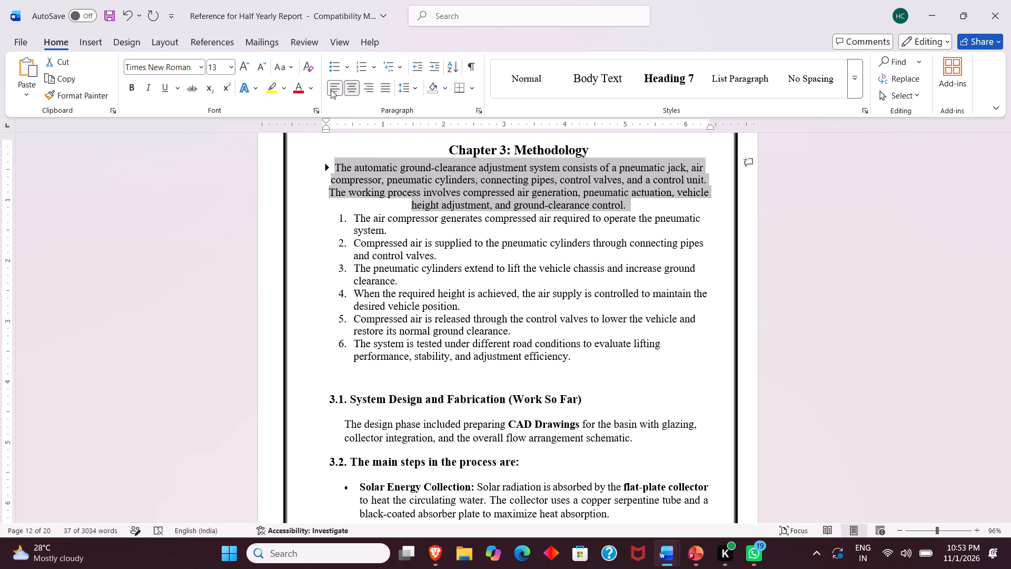
{"action": "left_click", "coordinate": [233, 204]}
Move the six-point numbered list outward to reduce its indent, lining its numbers up with the introduction paragraph's left edge.
{"action": "left_click", "coordinate": [352, 269]}
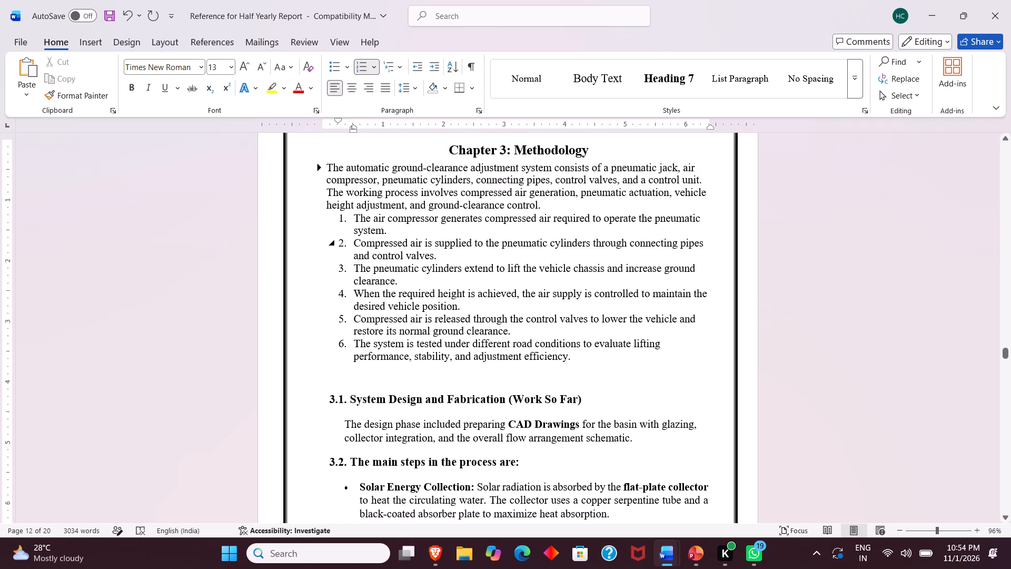
{"action": "left_click_drag", "start_coordinate": [340, 220], "coordinate": [356, 238]}
{"action": "left_click_drag", "start_coordinate": [356, 238], "coordinate": [327, 303]}
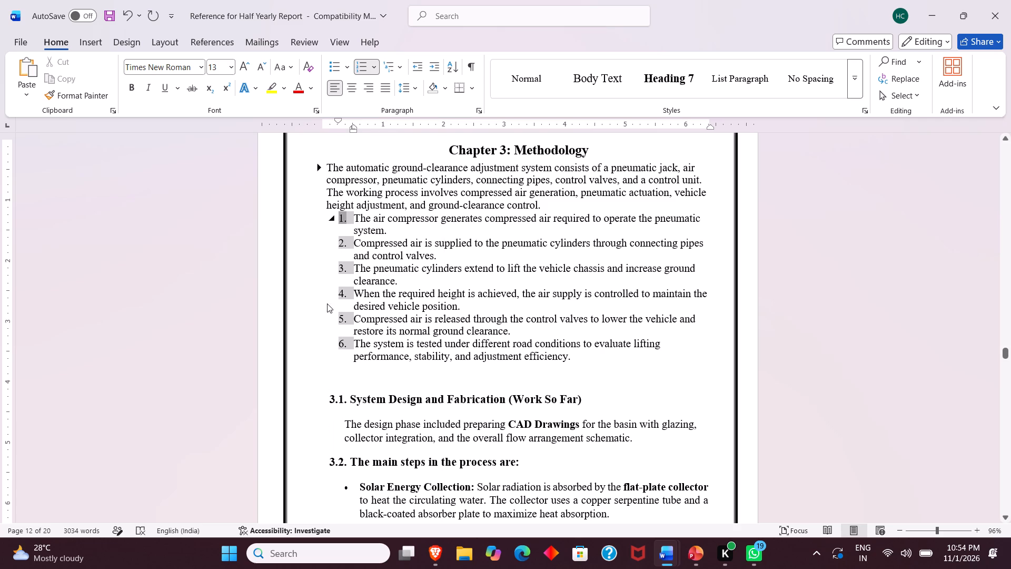
{"action": "left_click", "coordinate": [196, 329]}
{"action": "left_click", "coordinate": [112, 409]}
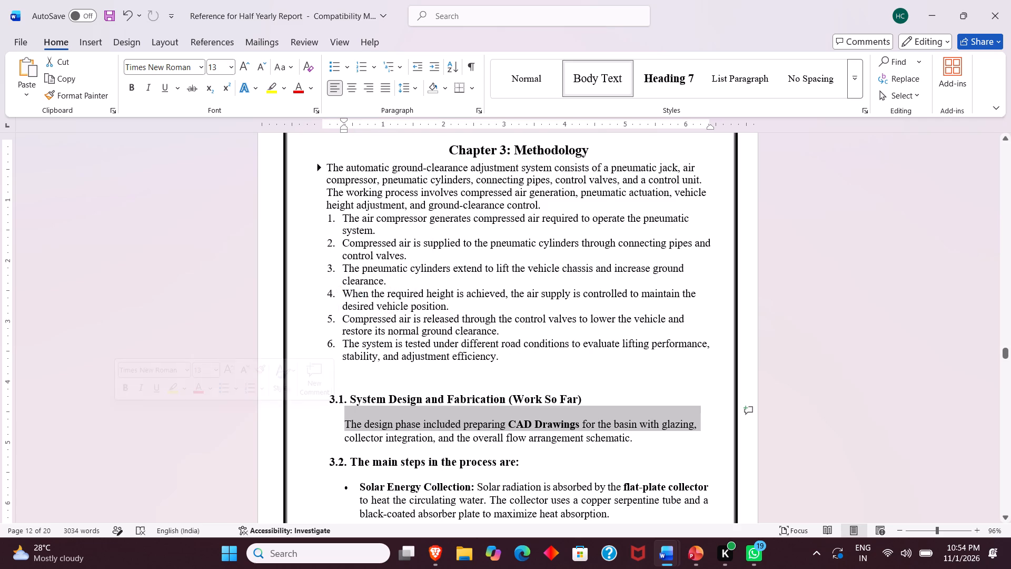
{"action": "left_click", "coordinate": [614, 363]}
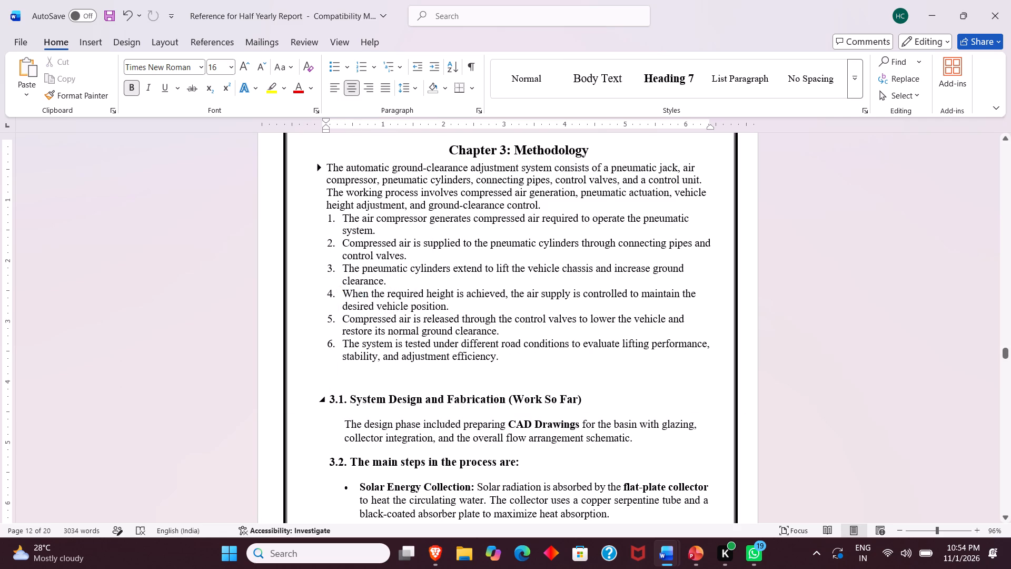
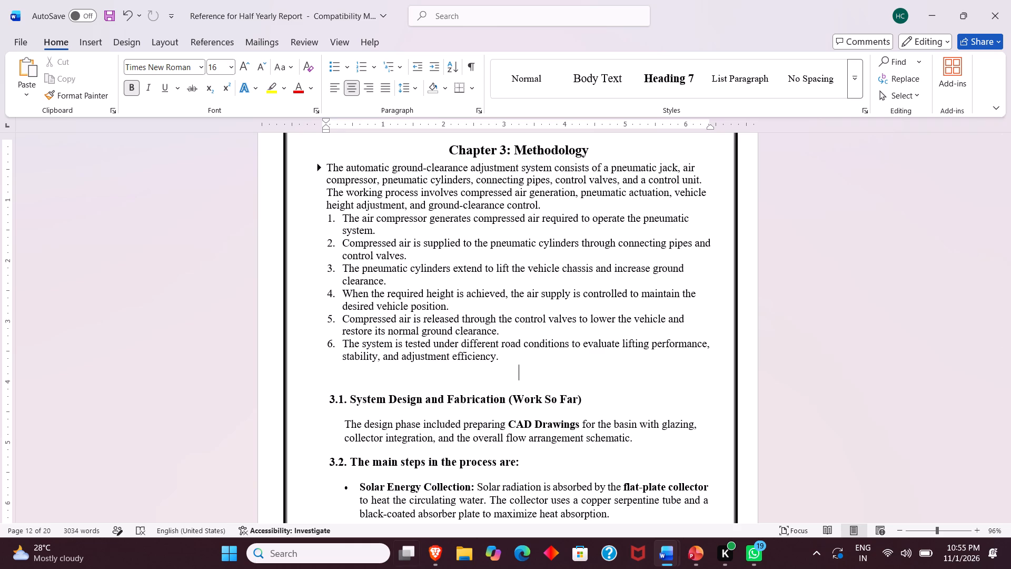
Copy the heading text "The main steps in the process are:" of section 3.2.
{"action": "scroll", "coordinate": [579, 417], "scroll_direction": "down", "scroll_amount": 1}
{"action": "scroll", "coordinate": [537, 431], "scroll_direction": "down", "scroll_amount": 2}
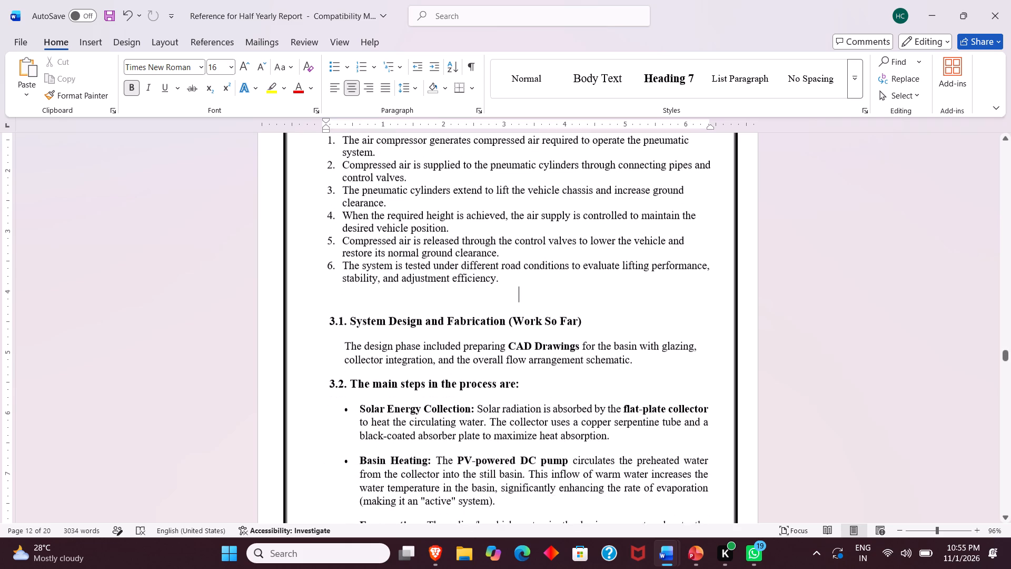
{"action": "scroll", "coordinate": [533, 432], "scroll_direction": "down", "scroll_amount": 1}
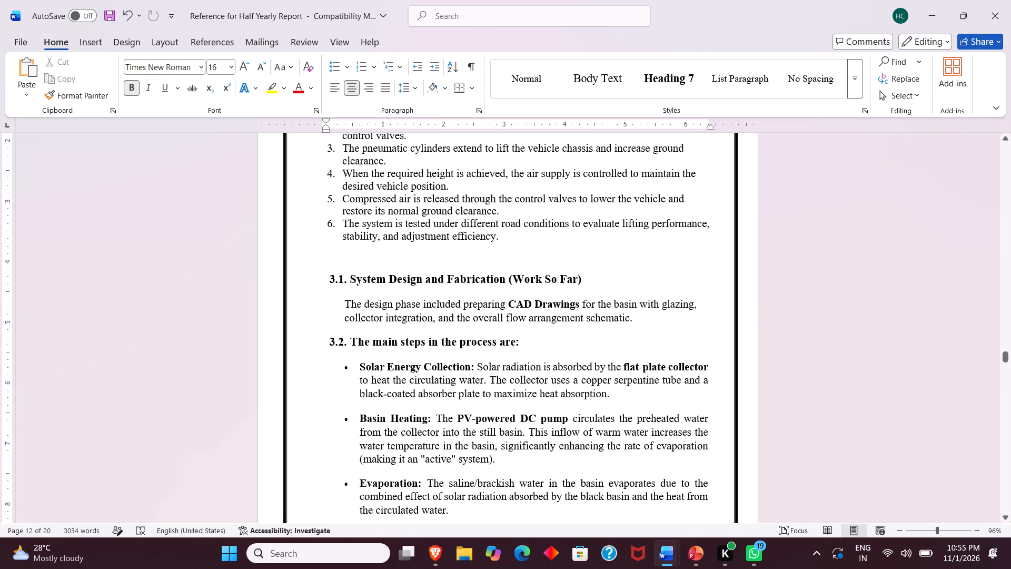
{"action": "scroll", "coordinate": [524, 456], "scroll_direction": "down", "scroll_amount": 1}
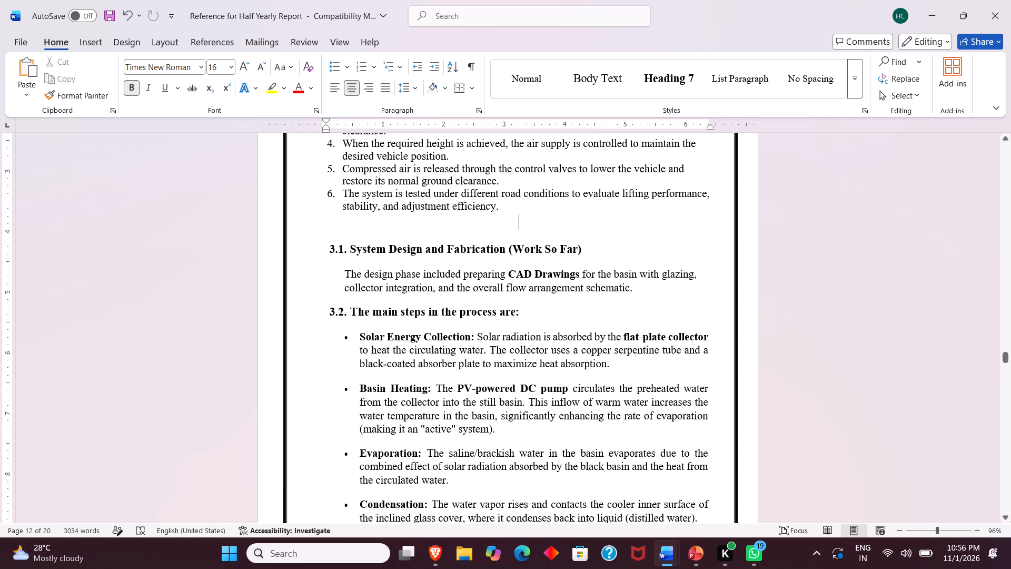
{"action": "scroll", "coordinate": [579, 355], "scroll_direction": "down", "scroll_amount": 7}
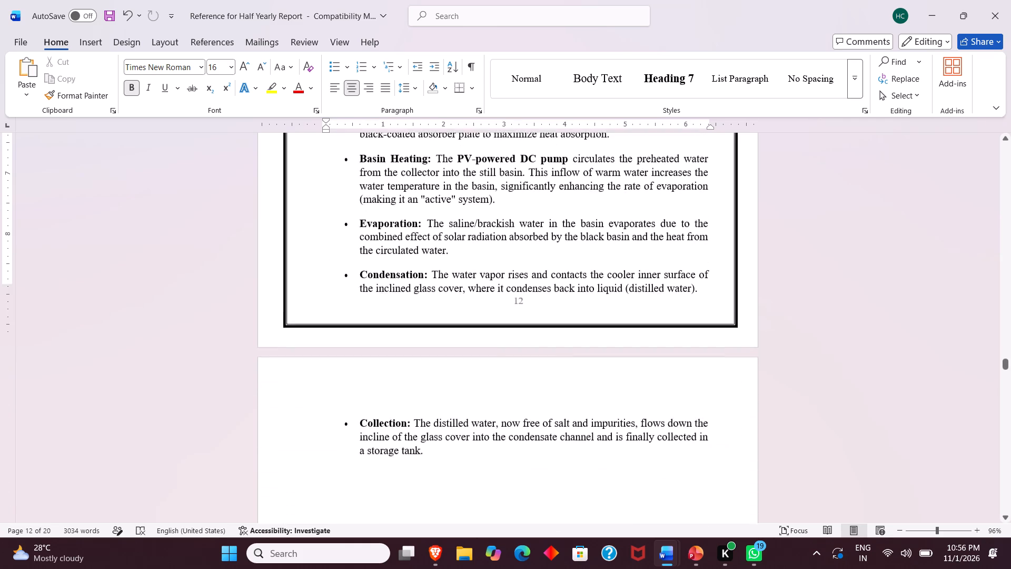
{"action": "scroll", "coordinate": [548, 403], "scroll_direction": "down", "scroll_amount": 4}
{"action": "scroll", "coordinate": [547, 401], "scroll_direction": "up", "scroll_amount": 10}
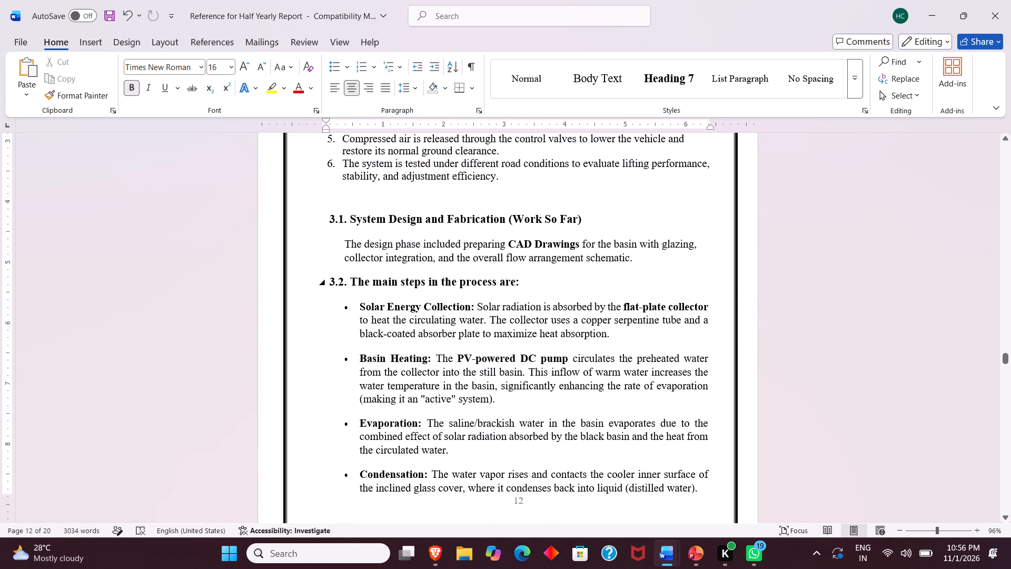
{"action": "left_click_drag", "start_coordinate": [518, 278], "coordinate": [354, 277]}
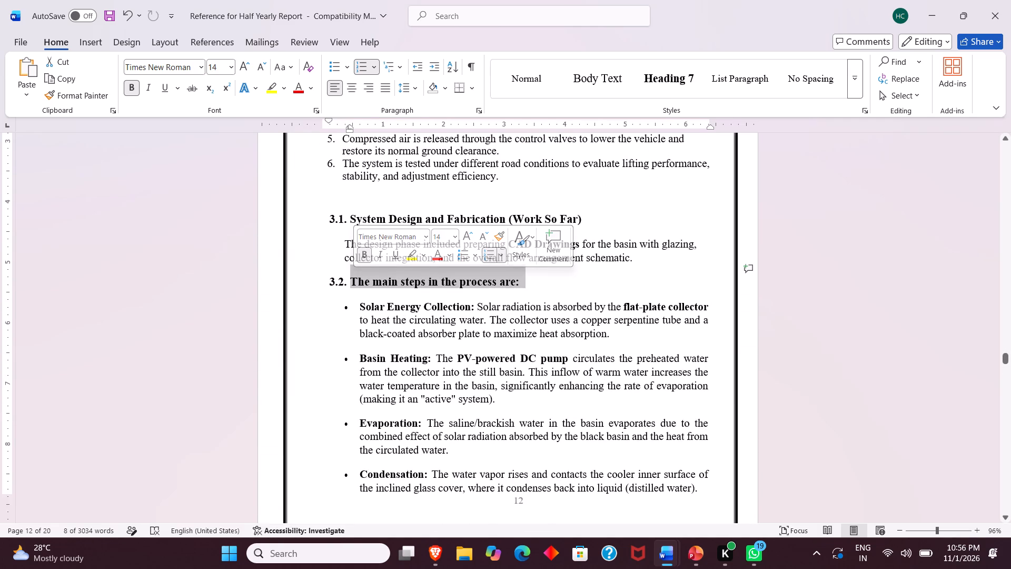
{"action": "key", "text": "ctrl+c"}
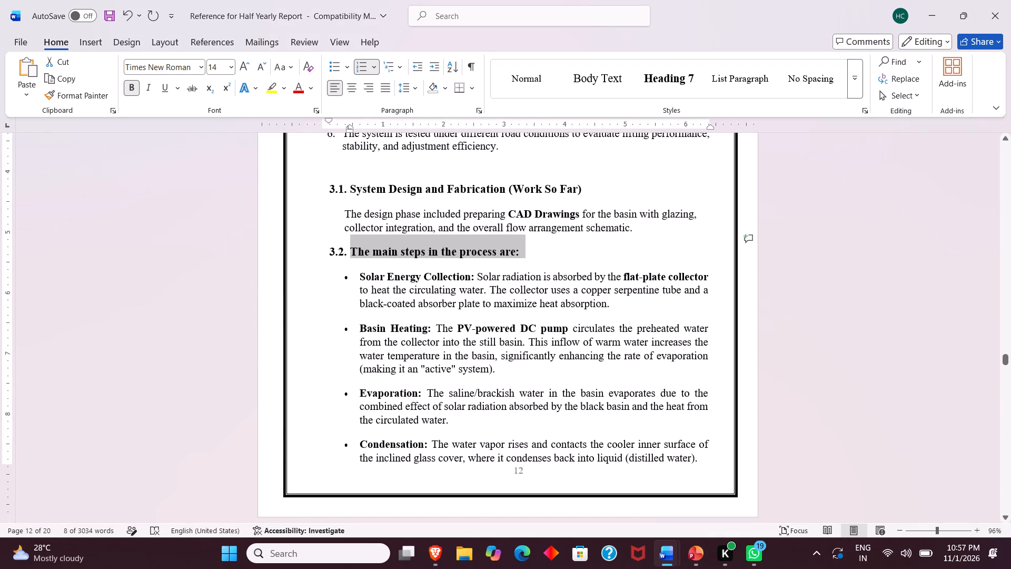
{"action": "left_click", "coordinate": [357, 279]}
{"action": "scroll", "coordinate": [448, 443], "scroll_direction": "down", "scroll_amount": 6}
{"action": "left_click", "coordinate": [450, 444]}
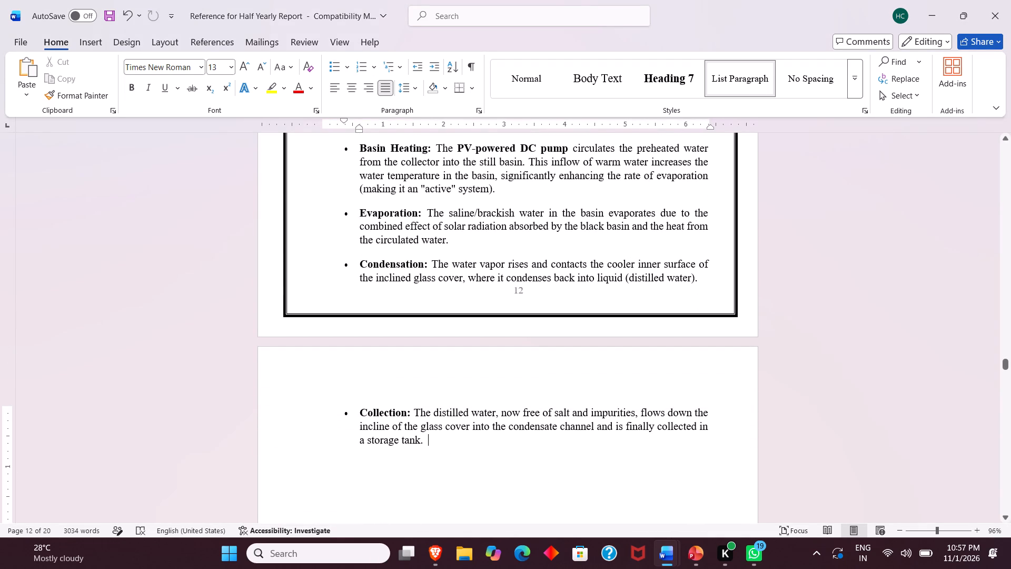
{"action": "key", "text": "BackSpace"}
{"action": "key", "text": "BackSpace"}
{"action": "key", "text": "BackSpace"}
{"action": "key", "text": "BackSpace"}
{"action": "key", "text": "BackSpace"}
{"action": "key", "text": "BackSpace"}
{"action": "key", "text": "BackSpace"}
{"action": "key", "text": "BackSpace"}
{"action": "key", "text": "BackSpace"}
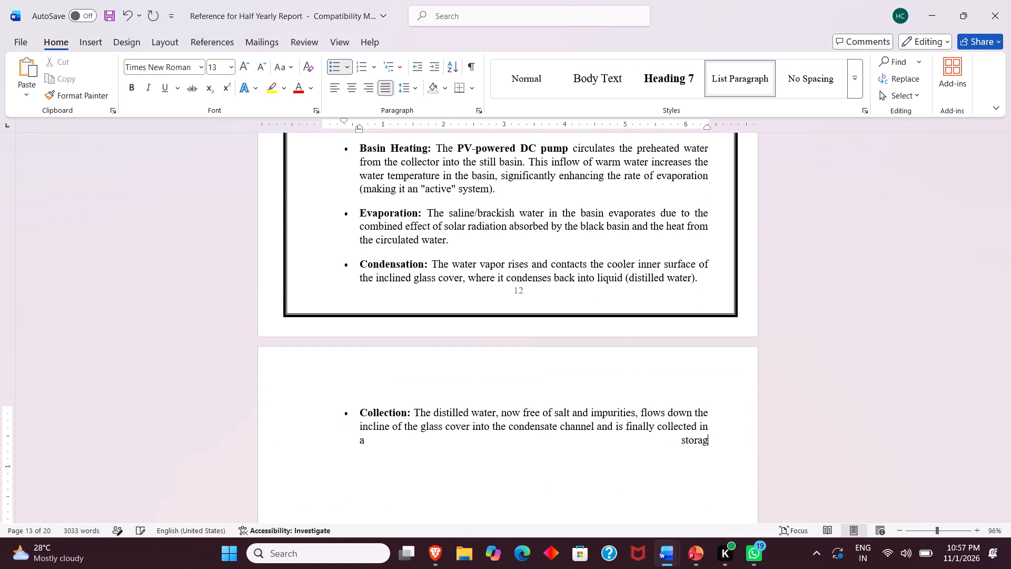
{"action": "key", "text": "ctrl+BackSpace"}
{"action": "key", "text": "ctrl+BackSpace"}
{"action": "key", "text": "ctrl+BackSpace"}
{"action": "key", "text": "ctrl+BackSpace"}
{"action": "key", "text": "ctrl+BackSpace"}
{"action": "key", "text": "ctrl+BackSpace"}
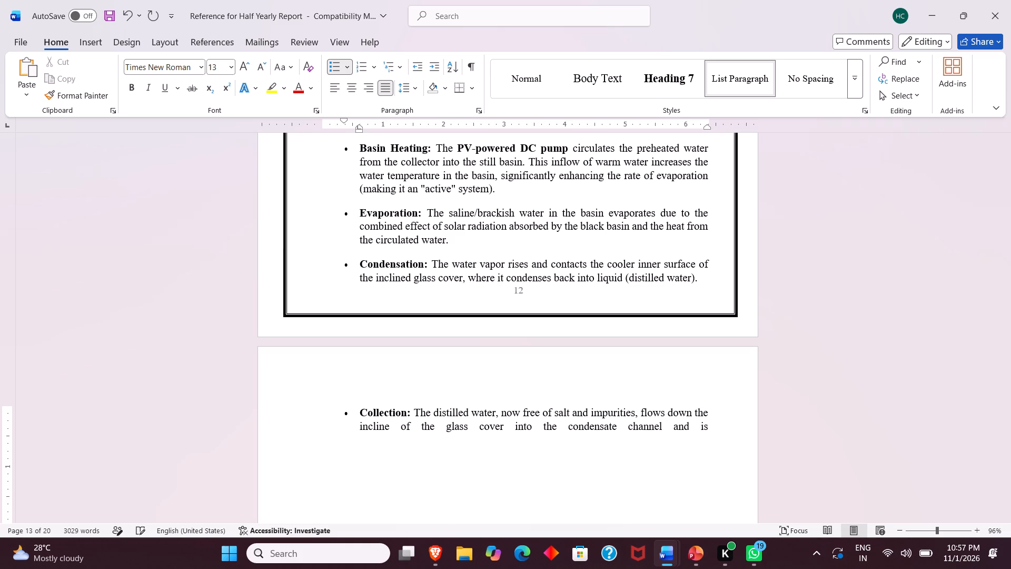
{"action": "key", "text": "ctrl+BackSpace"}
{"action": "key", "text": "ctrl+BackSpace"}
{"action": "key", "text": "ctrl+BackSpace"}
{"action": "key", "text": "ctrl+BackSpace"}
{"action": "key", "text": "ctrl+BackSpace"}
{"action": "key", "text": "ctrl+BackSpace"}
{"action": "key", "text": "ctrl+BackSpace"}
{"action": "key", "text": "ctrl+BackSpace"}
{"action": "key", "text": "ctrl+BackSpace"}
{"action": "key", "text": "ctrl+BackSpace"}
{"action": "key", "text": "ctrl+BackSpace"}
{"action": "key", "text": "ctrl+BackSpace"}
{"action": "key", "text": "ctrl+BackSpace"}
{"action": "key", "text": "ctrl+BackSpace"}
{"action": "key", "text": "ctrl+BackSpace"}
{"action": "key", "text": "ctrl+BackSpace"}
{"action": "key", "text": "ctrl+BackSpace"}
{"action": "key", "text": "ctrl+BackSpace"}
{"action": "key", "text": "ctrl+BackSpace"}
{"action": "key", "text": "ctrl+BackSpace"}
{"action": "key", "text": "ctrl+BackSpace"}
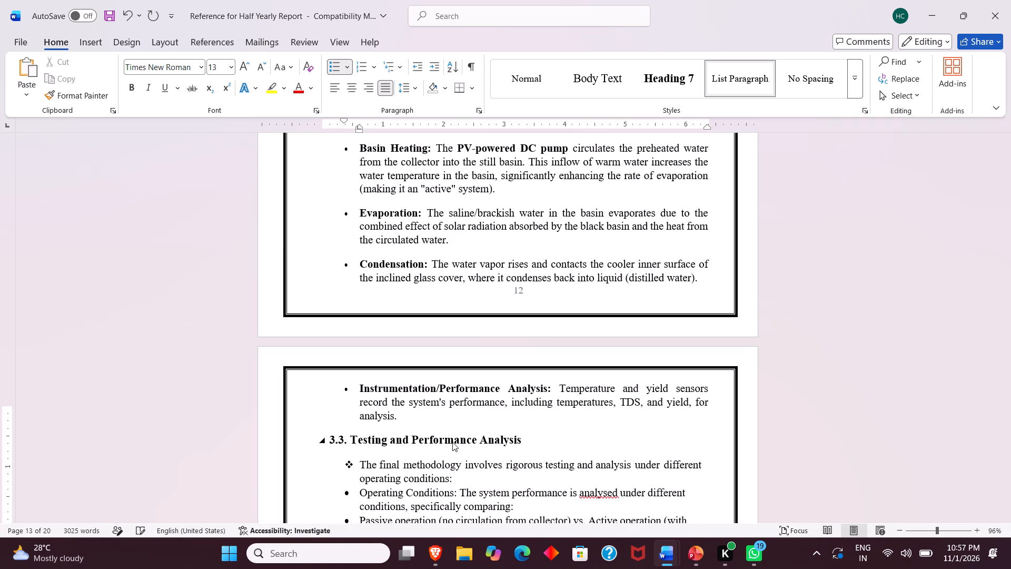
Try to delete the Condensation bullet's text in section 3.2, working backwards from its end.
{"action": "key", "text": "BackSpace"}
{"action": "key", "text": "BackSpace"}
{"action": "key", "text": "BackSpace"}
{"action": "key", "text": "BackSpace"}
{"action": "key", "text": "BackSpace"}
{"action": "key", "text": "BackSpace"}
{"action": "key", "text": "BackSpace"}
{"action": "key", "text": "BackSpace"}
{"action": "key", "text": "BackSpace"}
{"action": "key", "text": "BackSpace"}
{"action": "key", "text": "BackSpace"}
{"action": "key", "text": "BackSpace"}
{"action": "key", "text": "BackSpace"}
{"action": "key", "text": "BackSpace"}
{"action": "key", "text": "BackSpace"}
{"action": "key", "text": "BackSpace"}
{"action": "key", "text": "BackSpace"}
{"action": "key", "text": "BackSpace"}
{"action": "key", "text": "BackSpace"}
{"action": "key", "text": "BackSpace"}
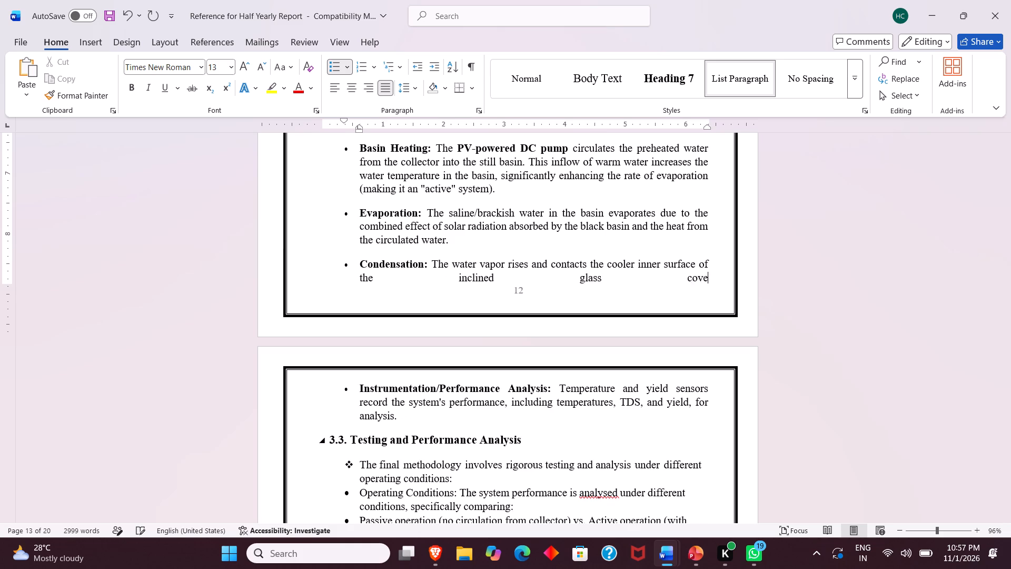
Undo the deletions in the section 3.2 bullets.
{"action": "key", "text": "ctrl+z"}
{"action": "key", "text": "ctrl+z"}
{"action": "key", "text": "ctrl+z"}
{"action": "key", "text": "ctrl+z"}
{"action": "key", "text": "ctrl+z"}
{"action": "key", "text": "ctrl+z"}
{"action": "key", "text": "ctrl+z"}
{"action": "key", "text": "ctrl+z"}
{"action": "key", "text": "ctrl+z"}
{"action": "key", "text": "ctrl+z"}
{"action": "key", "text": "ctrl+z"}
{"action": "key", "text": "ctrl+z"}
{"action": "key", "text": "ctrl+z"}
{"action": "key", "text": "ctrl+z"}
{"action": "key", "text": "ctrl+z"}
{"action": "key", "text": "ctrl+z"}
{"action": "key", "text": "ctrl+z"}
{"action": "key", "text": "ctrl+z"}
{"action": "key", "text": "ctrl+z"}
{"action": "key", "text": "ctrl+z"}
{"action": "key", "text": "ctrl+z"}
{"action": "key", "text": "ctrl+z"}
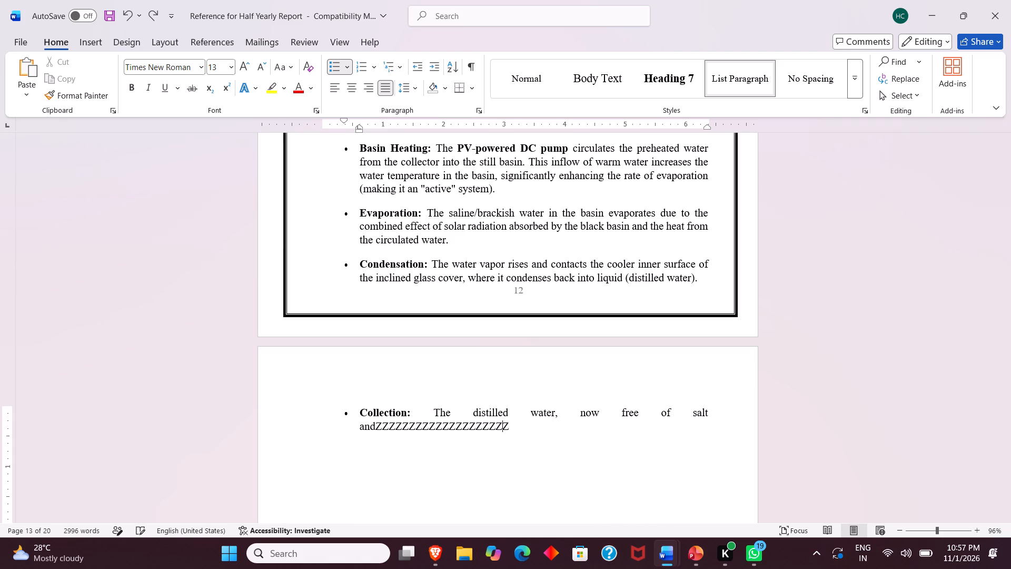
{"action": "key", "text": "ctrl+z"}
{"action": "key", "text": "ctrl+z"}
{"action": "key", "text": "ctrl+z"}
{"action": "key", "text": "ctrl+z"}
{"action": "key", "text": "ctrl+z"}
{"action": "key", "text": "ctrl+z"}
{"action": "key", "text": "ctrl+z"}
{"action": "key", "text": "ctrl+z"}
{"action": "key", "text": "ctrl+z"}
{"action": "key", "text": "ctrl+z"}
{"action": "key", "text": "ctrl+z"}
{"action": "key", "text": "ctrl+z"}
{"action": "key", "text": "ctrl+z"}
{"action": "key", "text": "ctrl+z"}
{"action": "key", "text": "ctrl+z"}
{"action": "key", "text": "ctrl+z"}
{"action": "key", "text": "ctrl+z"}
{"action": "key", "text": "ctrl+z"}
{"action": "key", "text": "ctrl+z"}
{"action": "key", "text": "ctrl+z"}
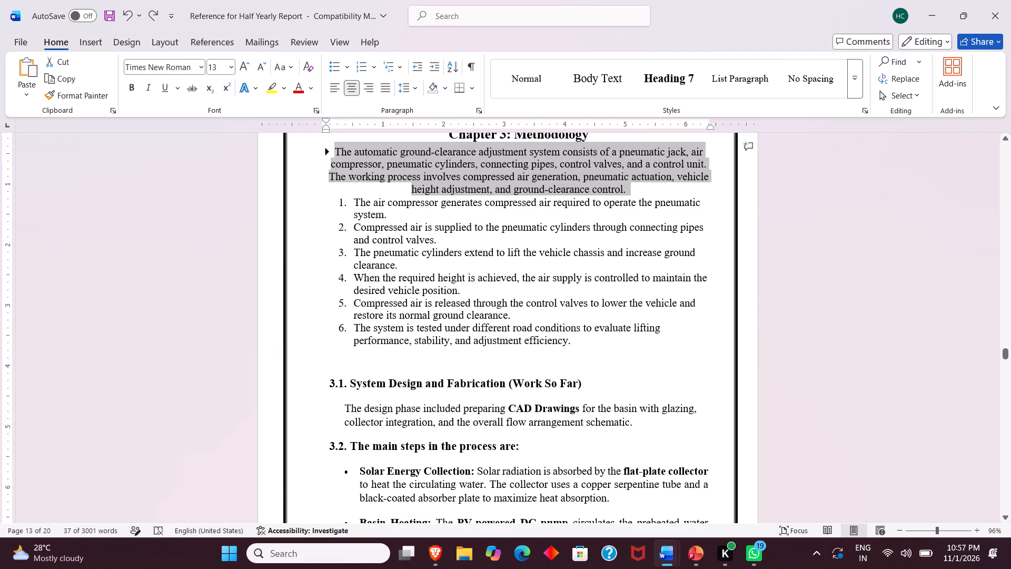
Redo the left alignment of the Chapter 3 introduction paragraph.
{"action": "key", "text": "ctrl+y"}
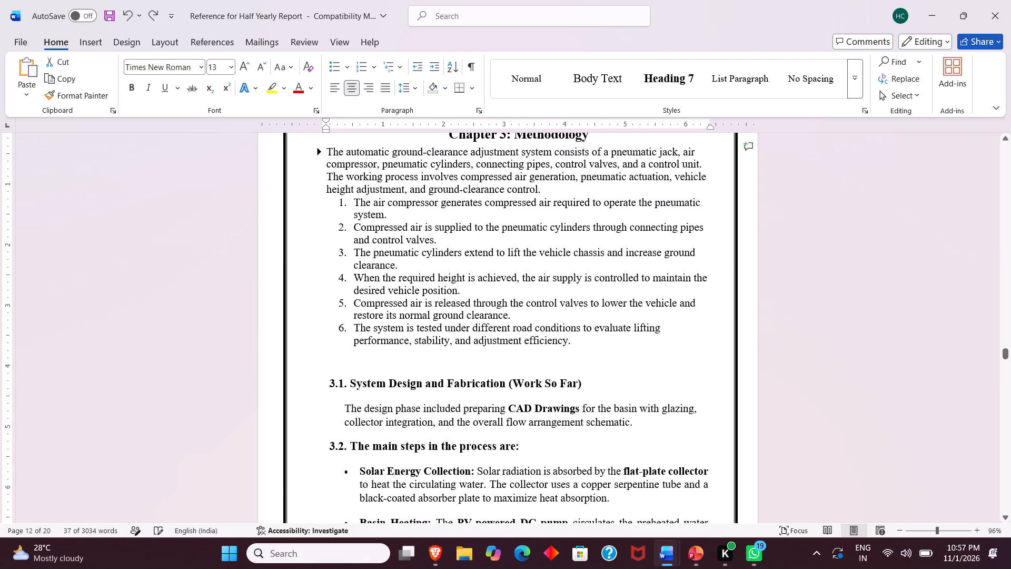
{"action": "left_click", "coordinate": [713, 382]}
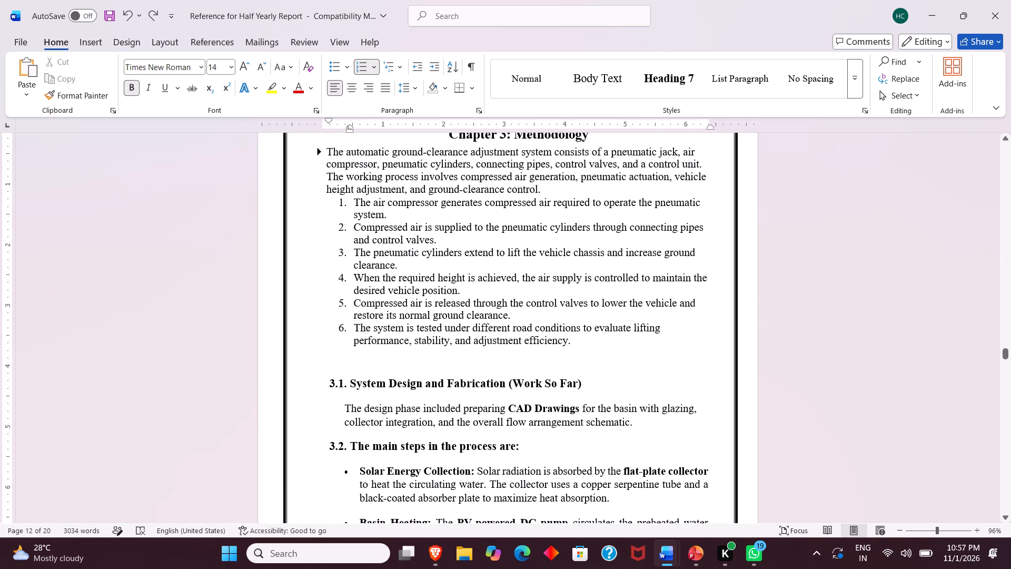
Move the six-point numbered list in Chapter 3 outward again, roughly in line with the introduction paragraph's left edge.
{"action": "scroll", "coordinate": [650, 397], "scroll_direction": "down", "scroll_amount": 8}
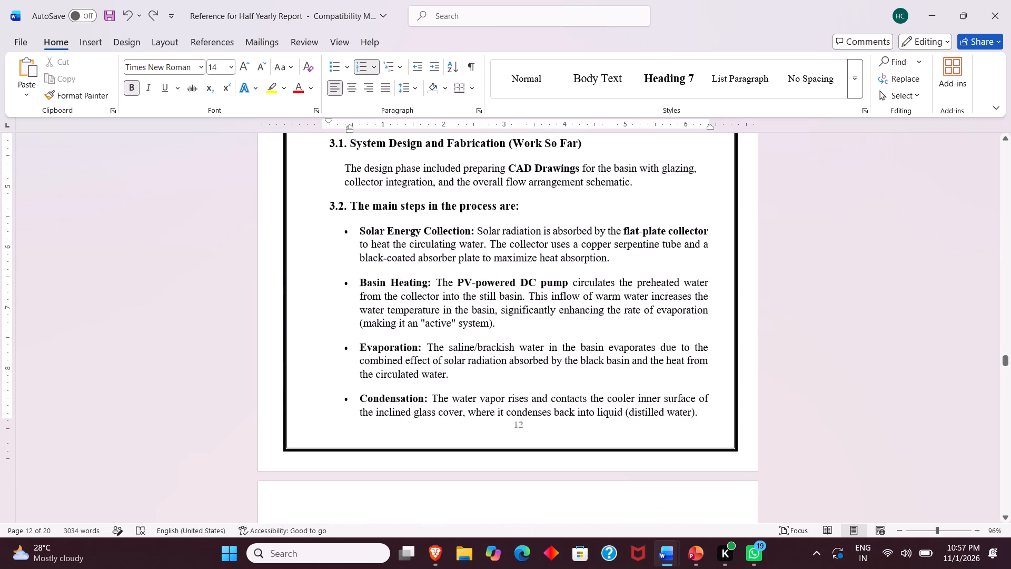
{"action": "scroll", "coordinate": [647, 390], "scroll_direction": "up", "scroll_amount": 8}
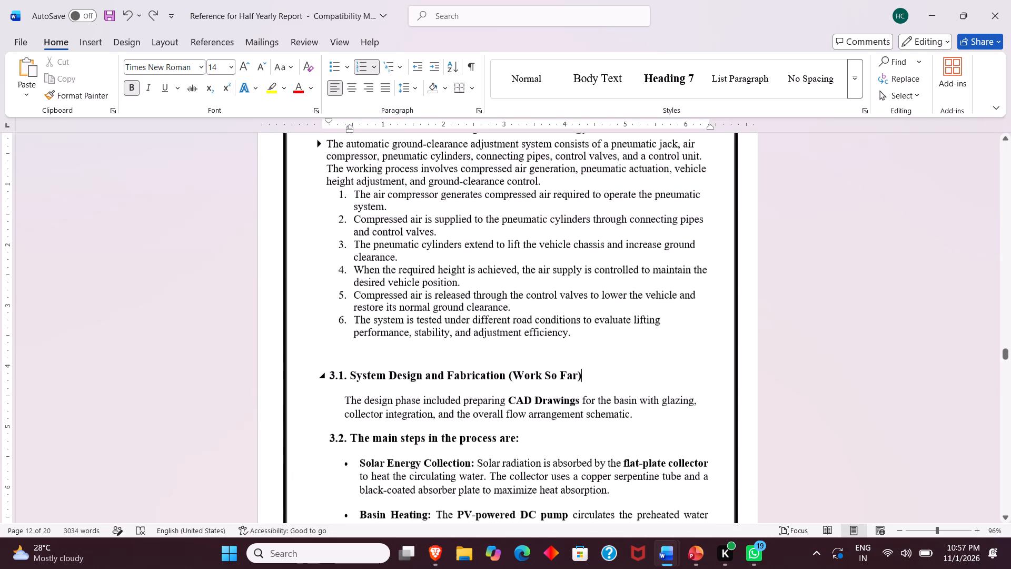
{"action": "scroll", "coordinate": [647, 388], "scroll_direction": "up", "scroll_amount": 1}
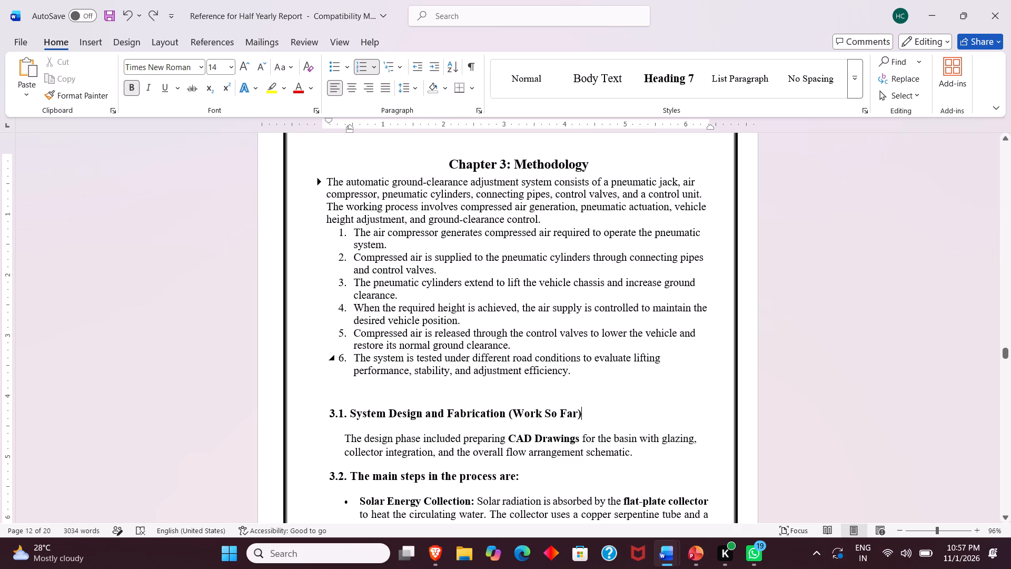
{"action": "left_click_drag", "start_coordinate": [345, 360], "coordinate": [320, 269]}
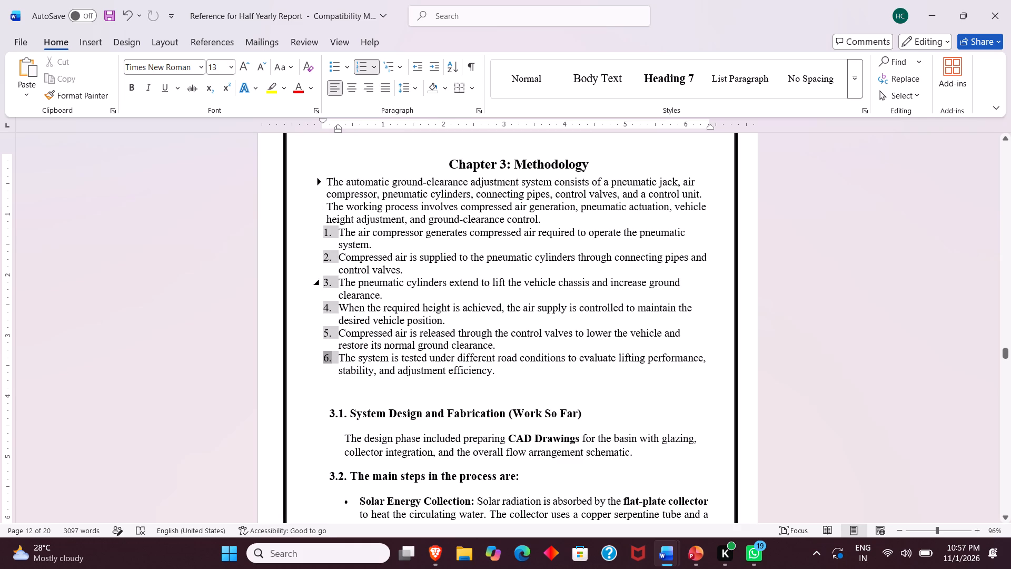
Replace the blank centred line between the six-point list and heading 3.1 with an empty, unnumbered left-aligned line.
{"action": "scroll", "coordinate": [476, 403], "scroll_direction": "down", "scroll_amount": 8}
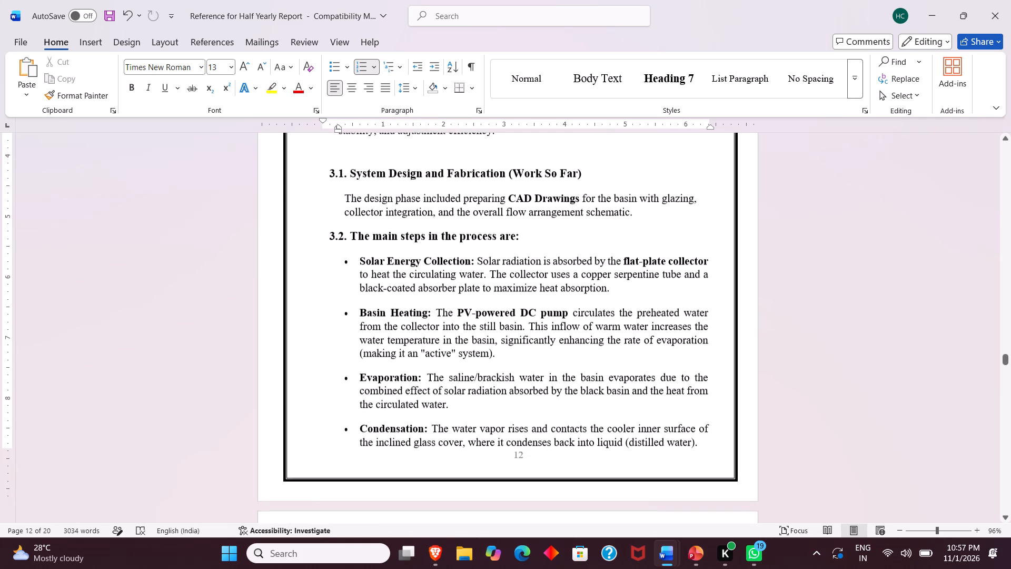
{"action": "scroll", "coordinate": [475, 403], "scroll_direction": "up", "scroll_amount": 4}
{"action": "left_click", "coordinate": [338, 274]}
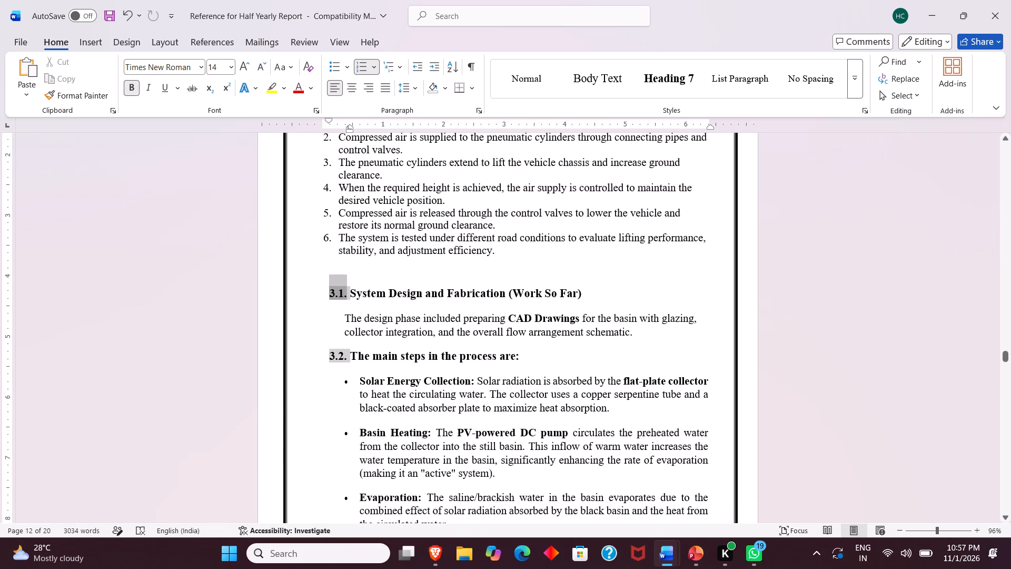
{"action": "left_click", "coordinate": [361, 259]}
{"action": "key", "text": "BackSpace"}
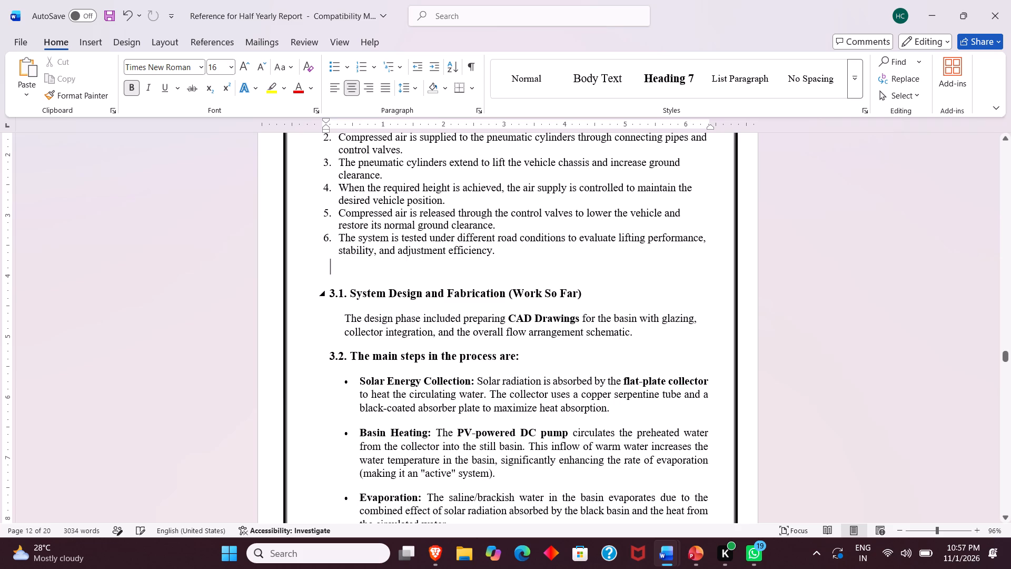
{"action": "key", "text": "BackSpace"}
{"action": "key", "text": "BackSpace"}
{"action": "key", "text": "BackSpace"}
{"action": "key", "text": "Return"}
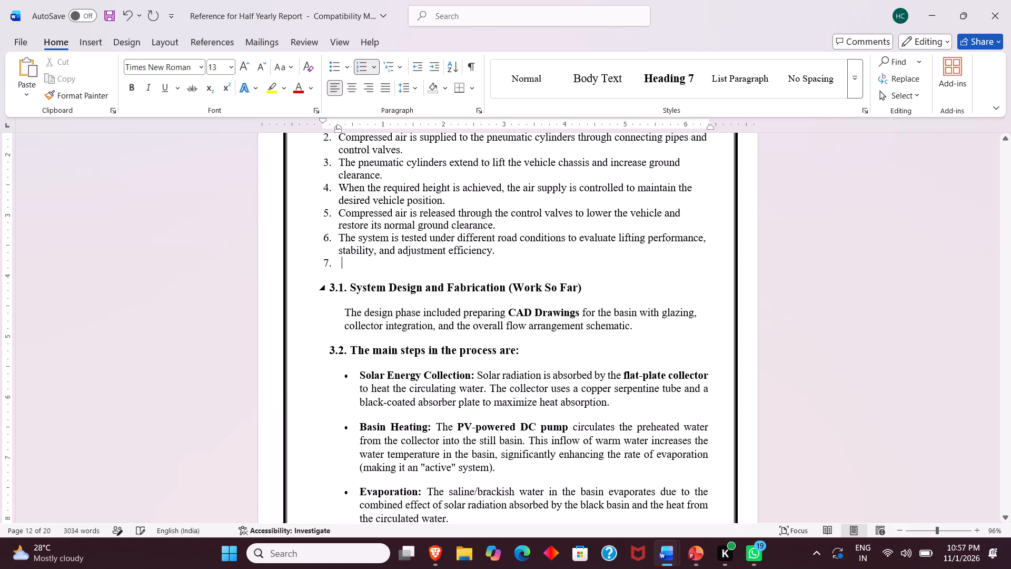
{"action": "scroll", "coordinate": [383, 324], "scroll_direction": "down", "scroll_amount": 5}
{"action": "scroll", "coordinate": [341, 254], "scroll_direction": "up", "scroll_amount": 6}
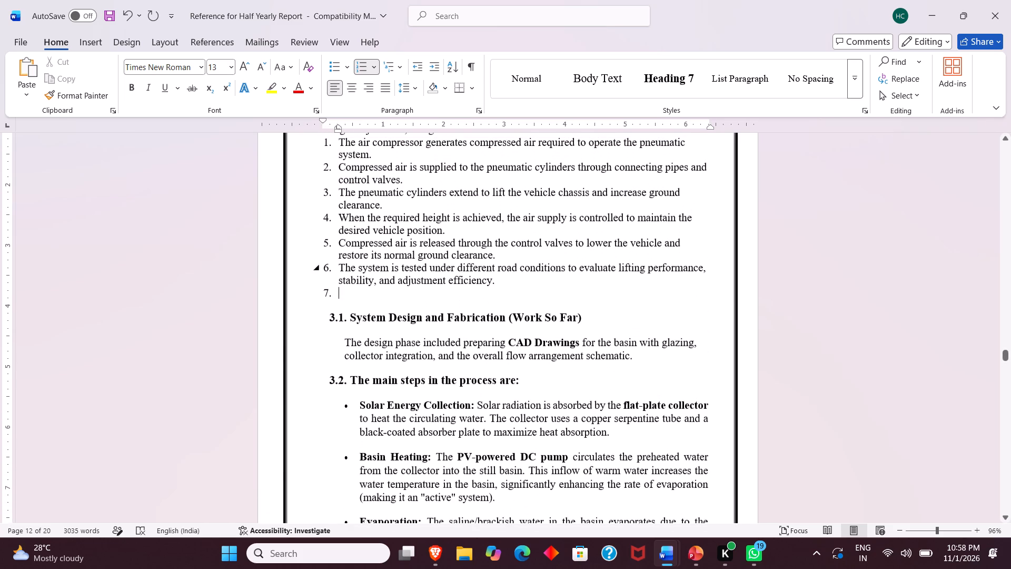
{"action": "key", "text": "BackSpace"}
{"action": "key", "text": "BackSpace"}
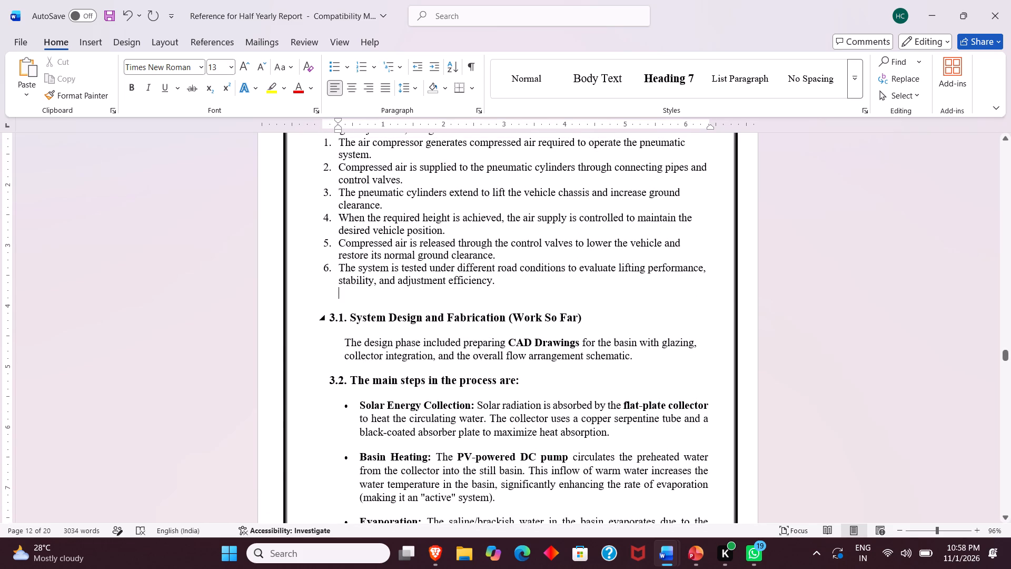
{"action": "scroll", "coordinate": [370, 360], "scroll_direction": "down", "scroll_amount": 2}
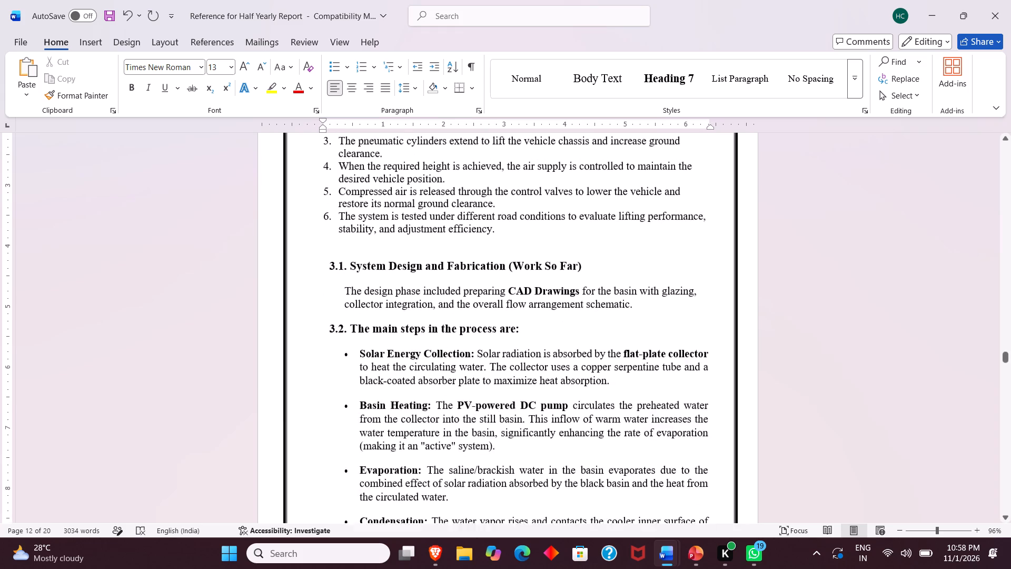
Undo the blank-line replacement above heading 3.1 and the outward move of Chapter 3's six-point numbered list.
{"action": "scroll", "coordinate": [370, 361], "scroll_direction": "down", "scroll_amount": 9}
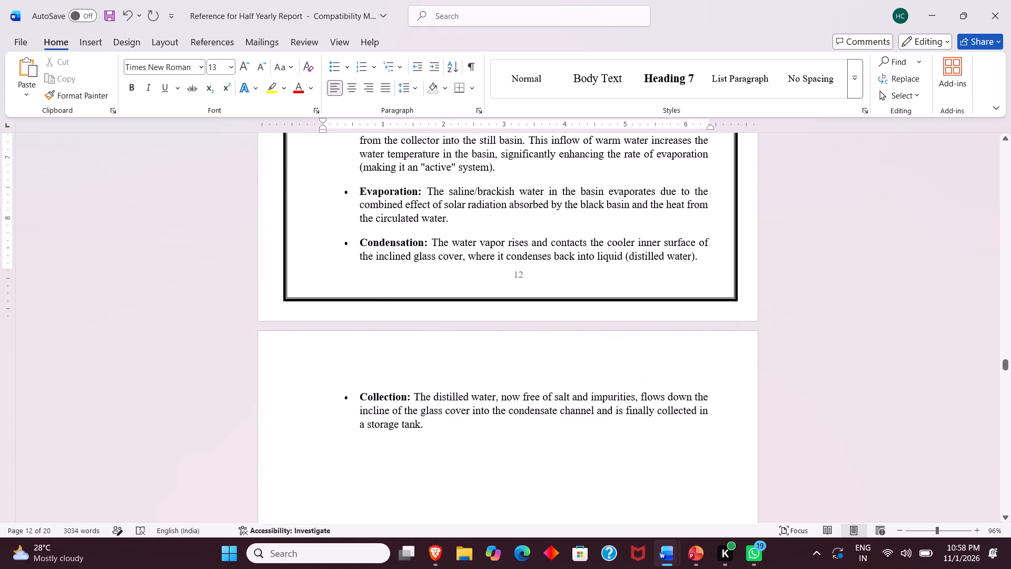
{"action": "scroll", "coordinate": [349, 346], "scroll_direction": "up", "scroll_amount": 17}
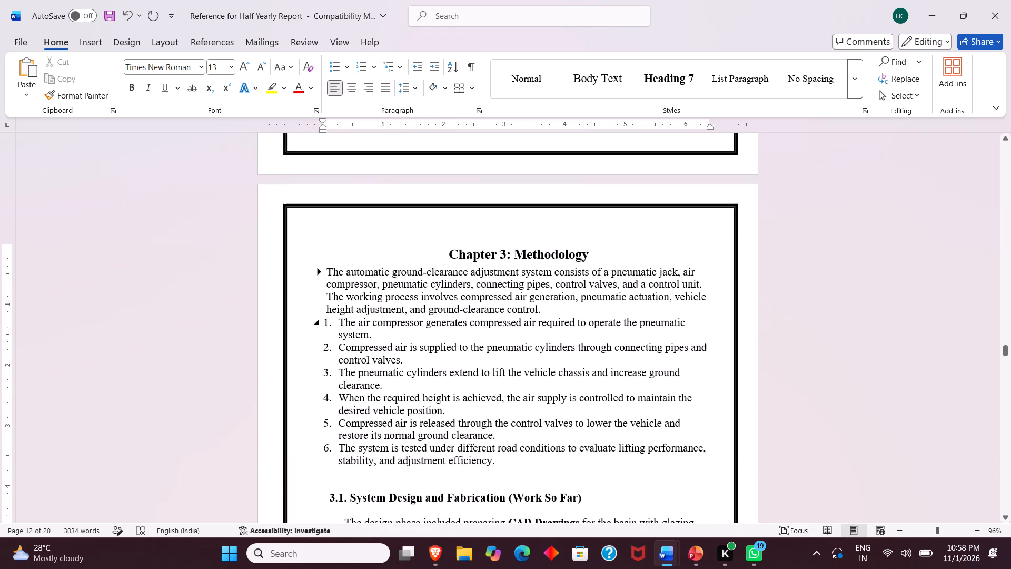
{"action": "scroll", "coordinate": [352, 339], "scroll_direction": "down", "scroll_amount": 4}
{"action": "scroll", "coordinate": [351, 341], "scroll_direction": "up", "scroll_amount": 3}
{"action": "key", "text": "ctrl+z"}
{"action": "key", "text": "ctrl+z"}
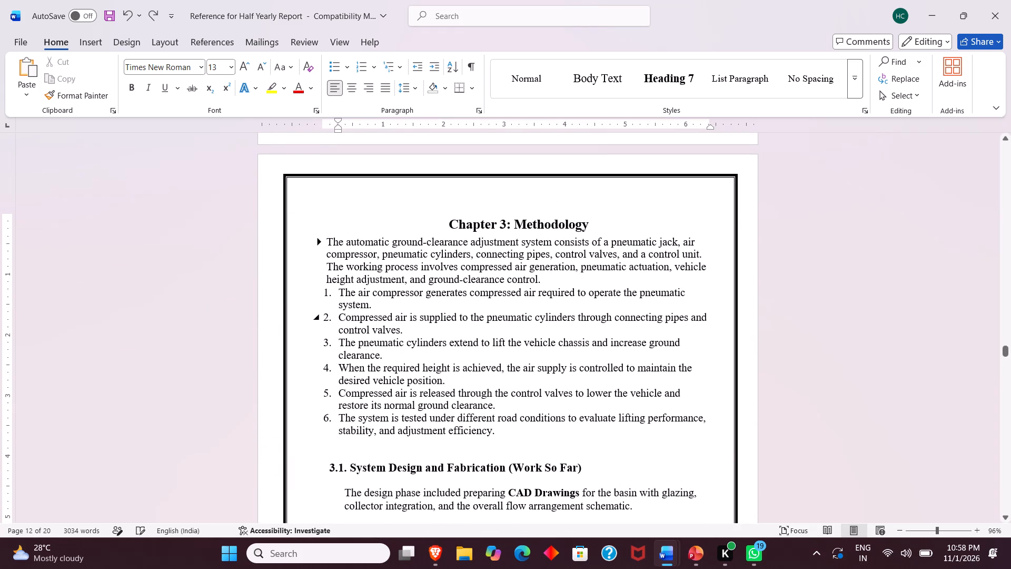
{"action": "key", "text": "ctrl+z"}
{"action": "key", "text": "ctrl+z"}
{"action": "key", "text": "ctrl+z"}
{"action": "key", "text": "ctrl+z"}
{"action": "key", "text": "ctrl+z"}
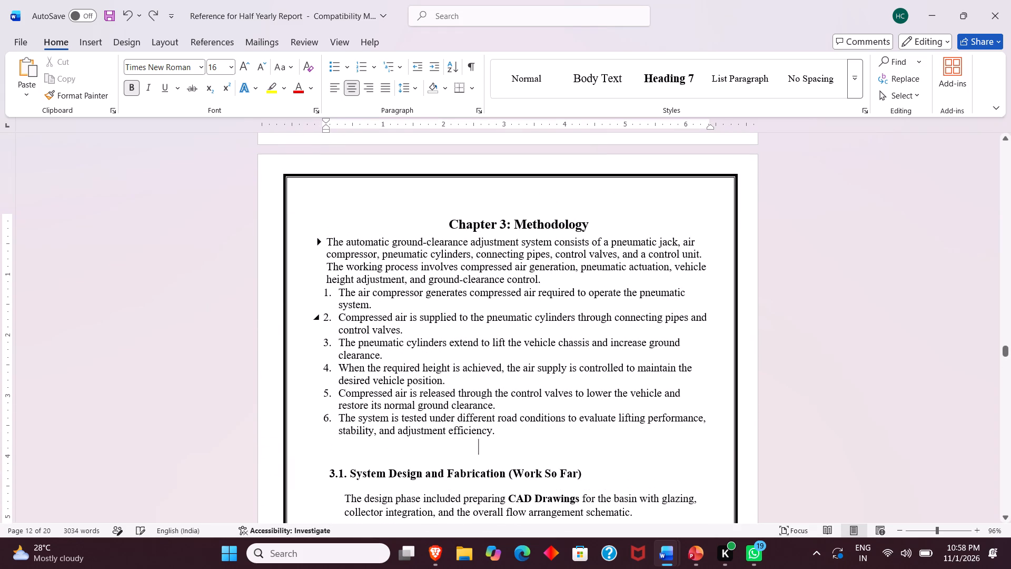
{"action": "key", "text": "ctrl+z"}
Move the six-point numbered list in Chapter 3 outward, roughly in line with the introduction paragraph's left edge.
{"action": "left_click", "coordinate": [248, 319]}
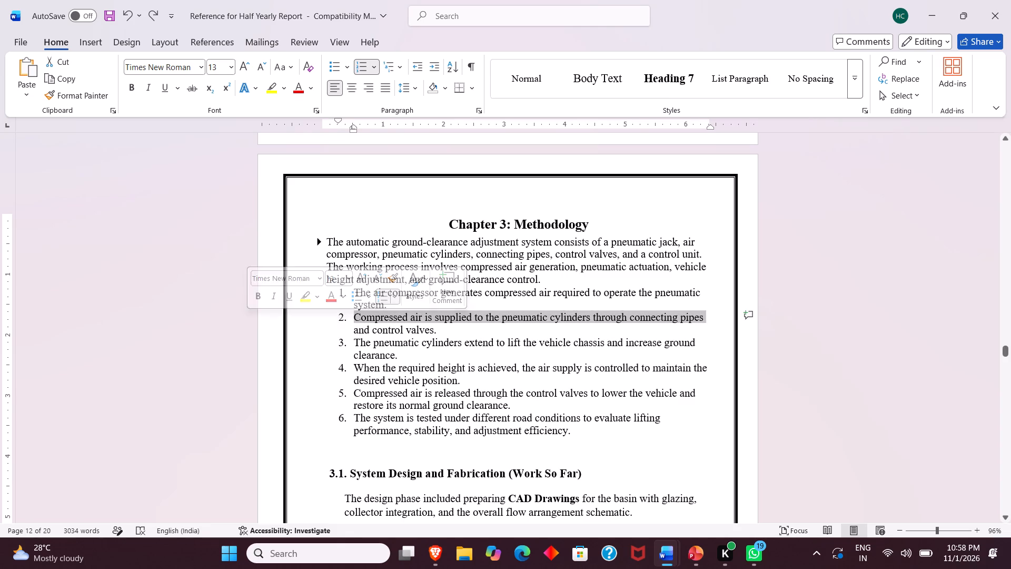
{"action": "scroll", "coordinate": [500, 318], "scroll_direction": "up", "scroll_amount": 9}
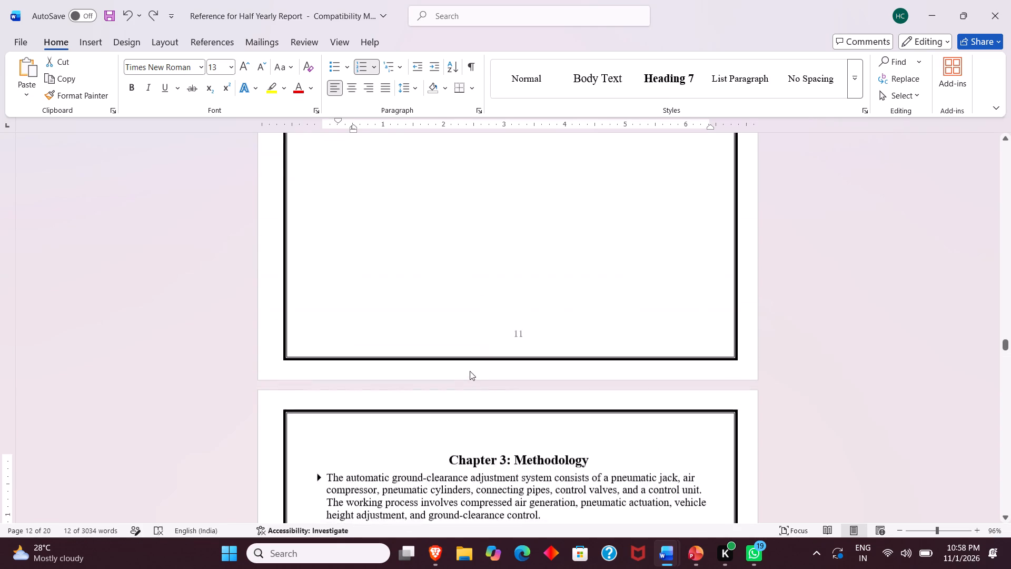
{"action": "scroll", "coordinate": [470, 371], "scroll_direction": "up", "scroll_amount": 3}
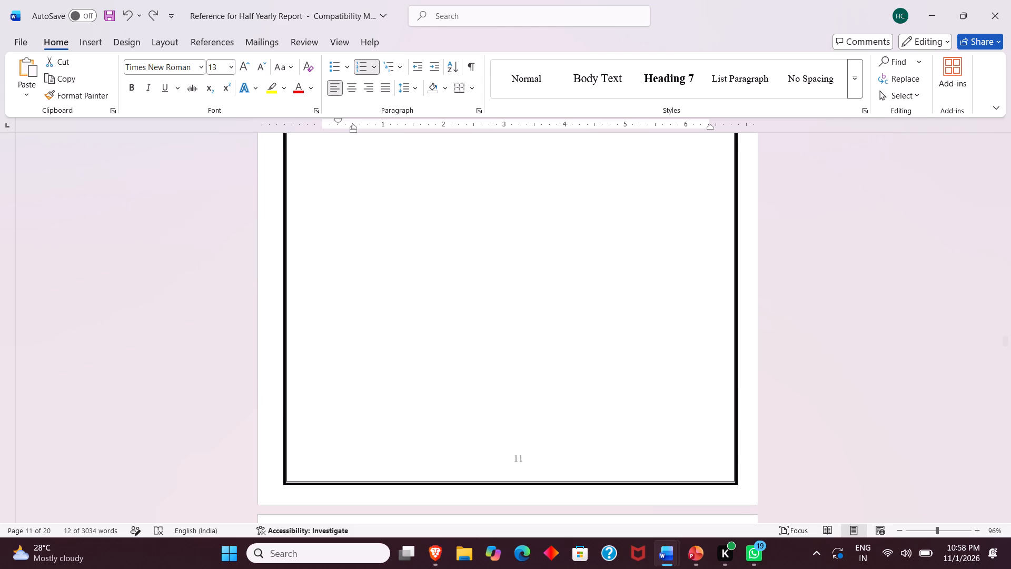
{"action": "scroll", "coordinate": [355, 269], "scroll_direction": "up", "scroll_amount": 10}
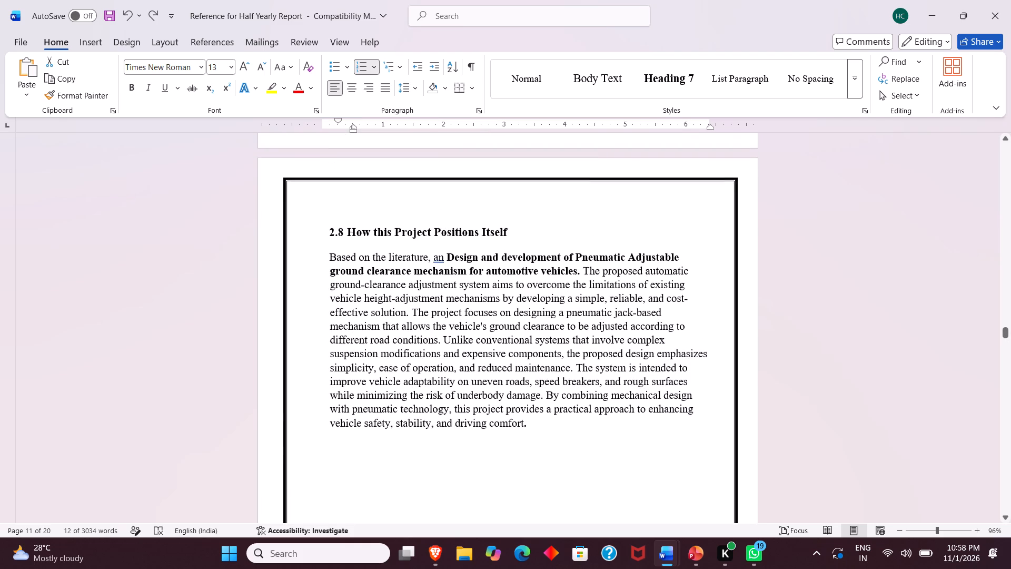
{"action": "scroll", "coordinate": [355, 269], "scroll_direction": "up", "scroll_amount": 10}
{"action": "scroll", "coordinate": [355, 269], "scroll_direction": "down", "scroll_amount": 11}
{"action": "scroll", "coordinate": [351, 283], "scroll_direction": "up", "scroll_amount": 2}
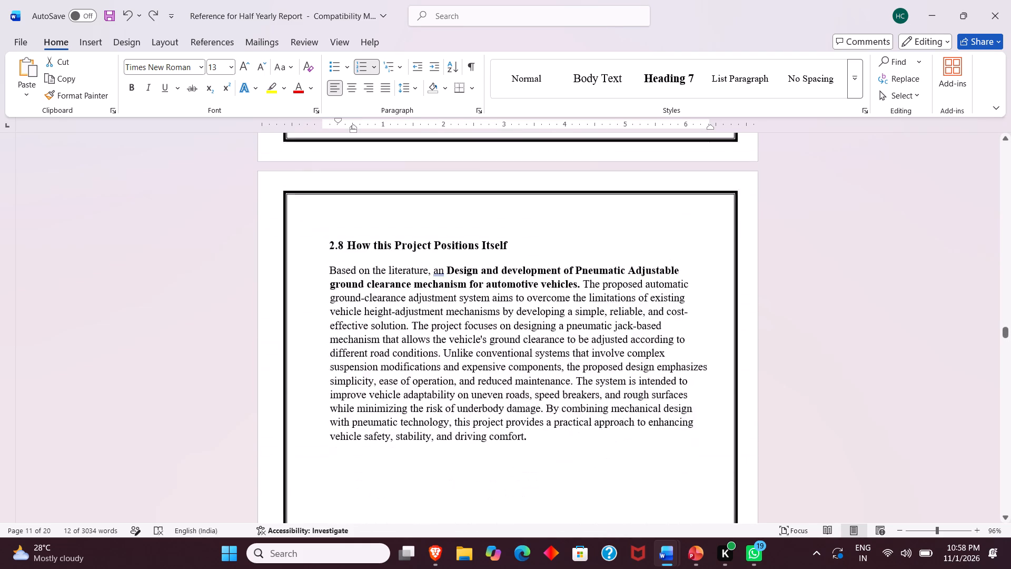
{"action": "scroll", "coordinate": [351, 287], "scroll_direction": "down", "scroll_amount": 20}
{"action": "scroll", "coordinate": [351, 287], "scroll_direction": "down", "scroll_amount": 5}
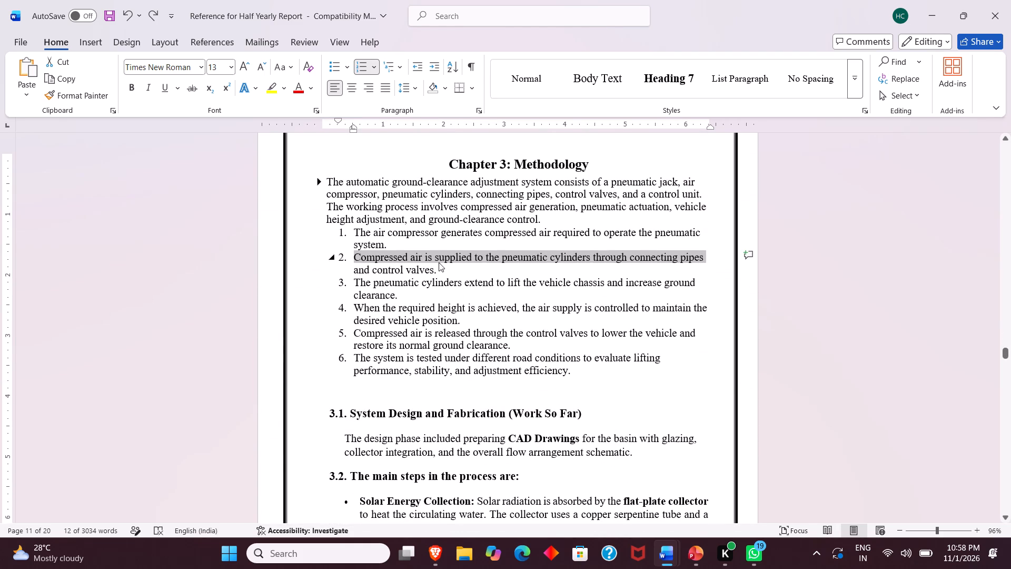
{"action": "left_click_drag", "start_coordinate": [341, 302], "coordinate": [319, 305]}
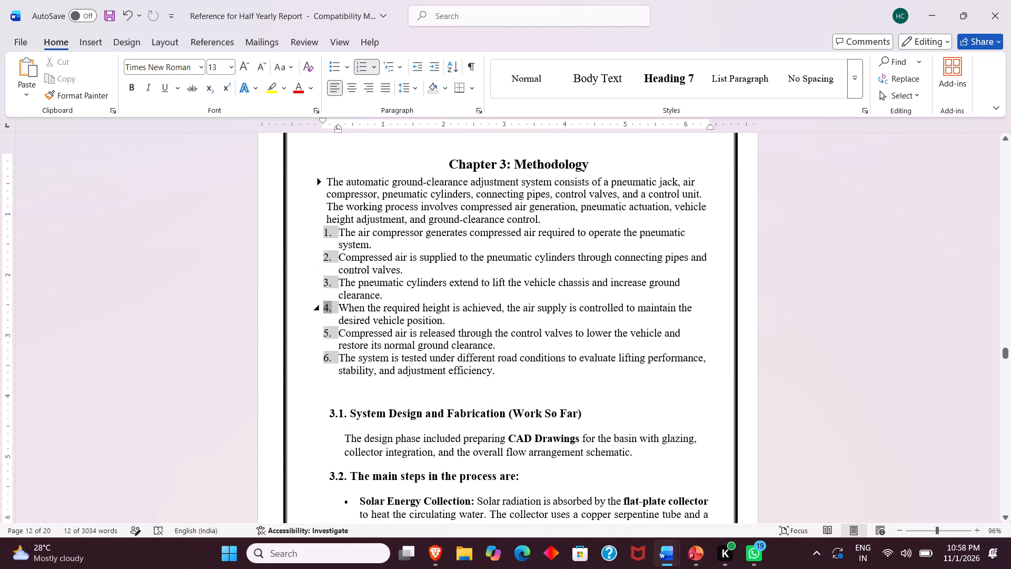
{"action": "scroll", "coordinate": [473, 441], "scroll_direction": "down", "scroll_amount": 4}
{"action": "scroll", "coordinate": [470, 376], "scroll_direction": "down", "scroll_amount": 2}
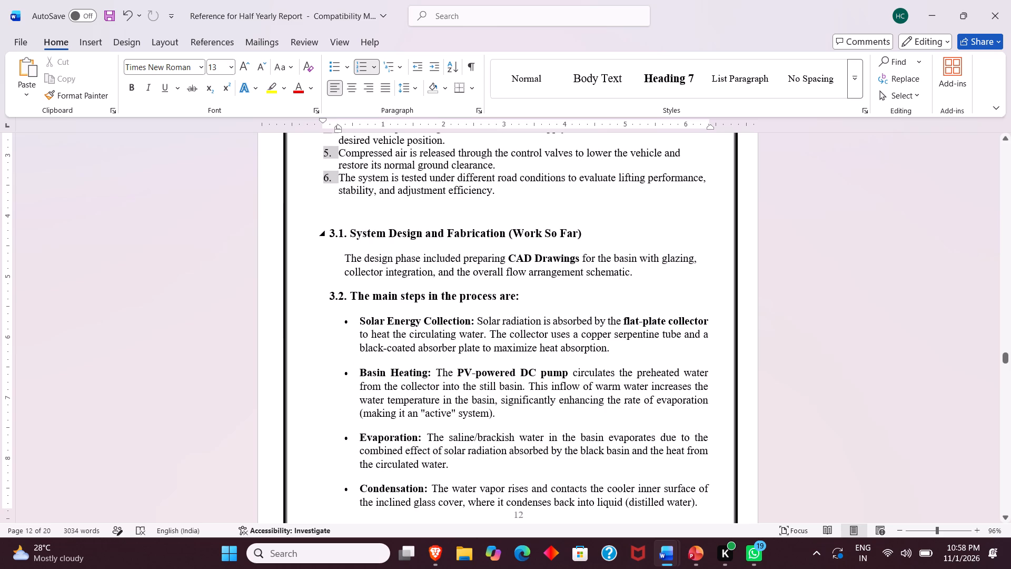
{"action": "scroll", "coordinate": [471, 311], "scroll_direction": "down", "scroll_amount": 1}
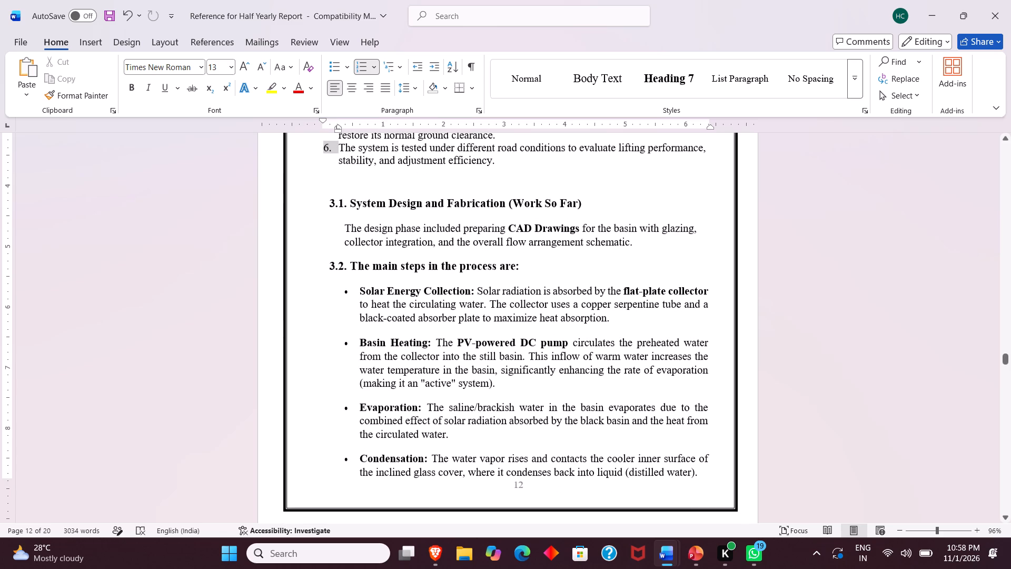
{"action": "scroll", "coordinate": [397, 484], "scroll_direction": "down", "scroll_amount": 4}
{"action": "scroll", "coordinate": [389, 493], "scroll_direction": "up", "scroll_amount": 1}
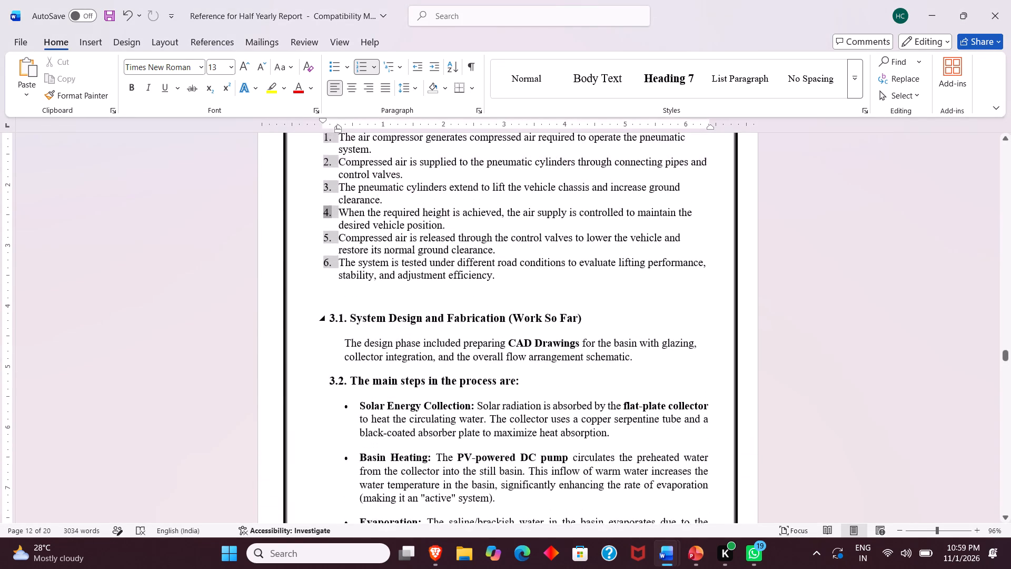
{"action": "scroll", "coordinate": [384, 325], "scroll_direction": "up", "scroll_amount": 1}
{"action": "scroll", "coordinate": [384, 325], "scroll_direction": "down", "scroll_amount": 20}
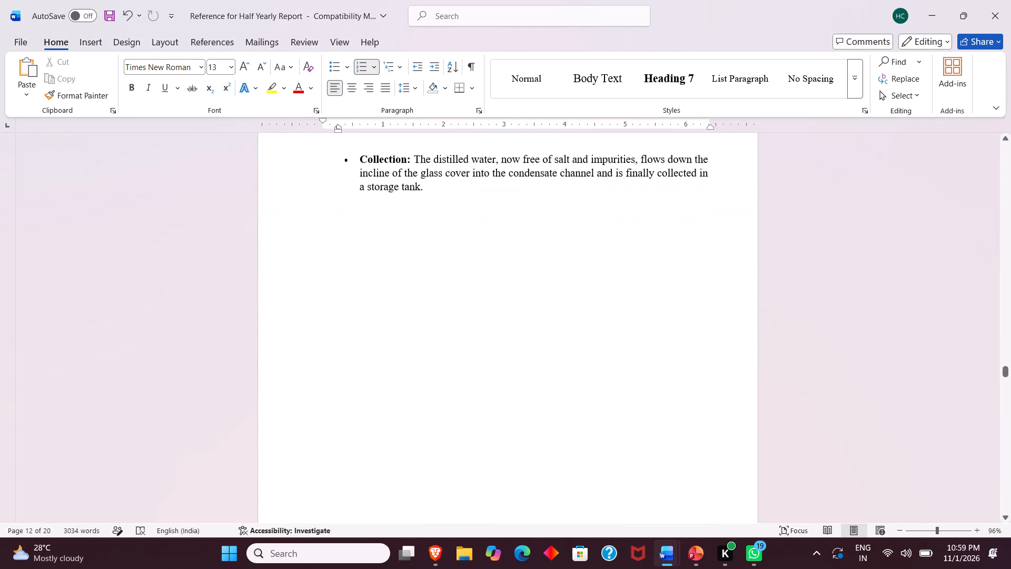
{"action": "scroll", "coordinate": [368, 329], "scroll_direction": "up", "scroll_amount": 2}
{"action": "scroll", "coordinate": [368, 320], "scroll_direction": "down", "scroll_amount": 16}
{"action": "scroll", "coordinate": [366, 323], "scroll_direction": "up", "scroll_amount": 8}
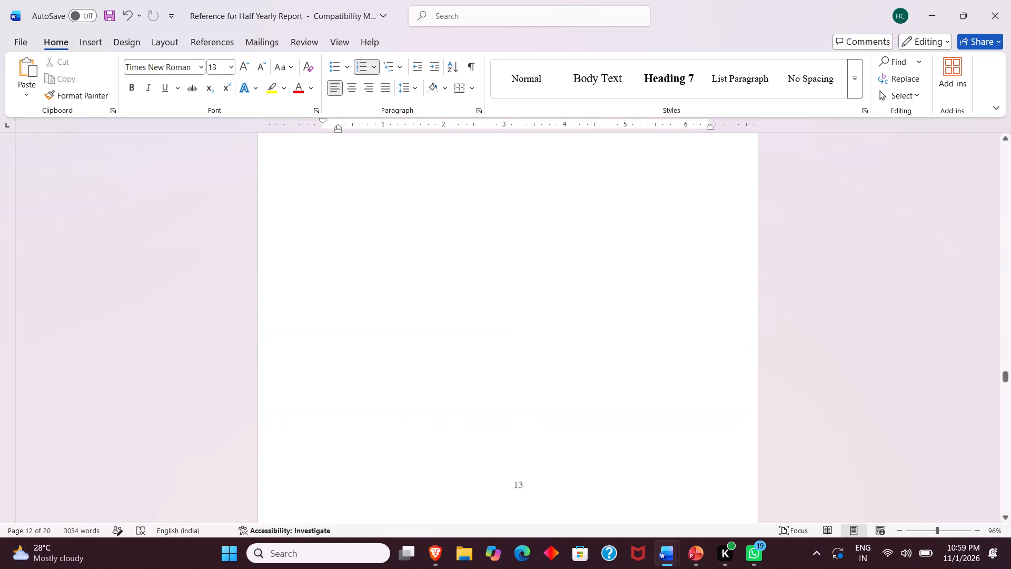
{"action": "scroll", "coordinate": [369, 317], "scroll_direction": "up", "scroll_amount": 8}
{"action": "left_click", "coordinate": [433, 260]}
{"action": "key", "text": "BackSpace"}
{"action": "key", "text": "BackSpace"}
{"action": "key", "text": "BackSpace"}
{"action": "key", "text": "BackSpace"}
{"action": "key", "text": "BackSpace"}
{"action": "key", "text": "BackSpace"}
{"action": "key", "text": "BackSpace"}
{"action": "key", "text": "BackSpace"}
{"action": "key", "text": "BackSpace"}
{"action": "key", "text": "BackSpace"}
{"action": "key", "text": "BackSpace"}
{"action": "key", "text": "BackSpace"}
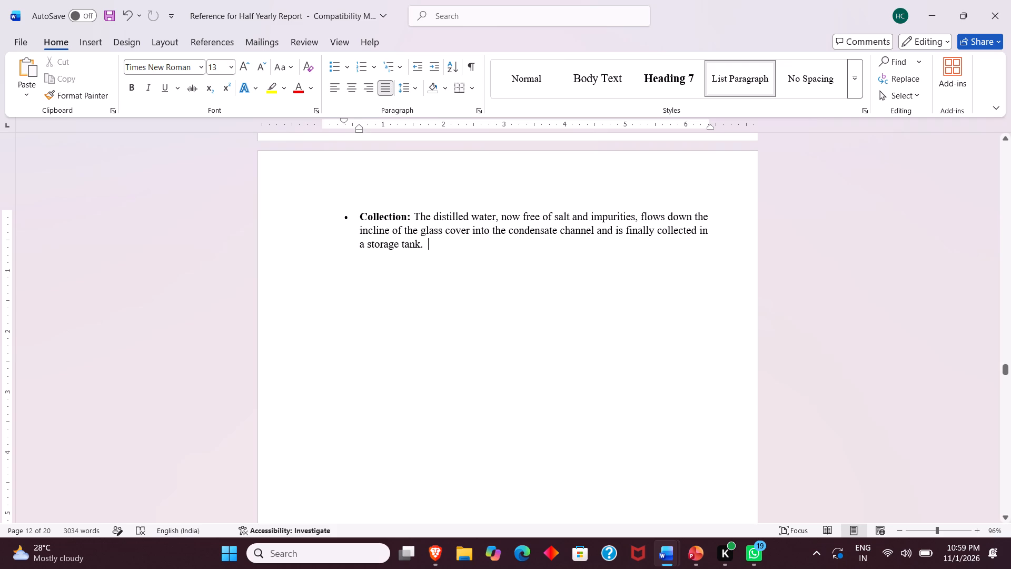
{"action": "scroll", "coordinate": [440, 290], "scroll_direction": "up", "scroll_amount": 3}
{"action": "key", "text": "BackSpace"}
{"action": "key", "text": "BackSpace"}
{"action": "key", "text": "BackSpace"}
{"action": "key", "text": "BackSpace"}
{"action": "key", "text": "BackSpace"}
{"action": "key", "text": "BackSpace"}
{"action": "key", "text": "BackSpace"}
{"action": "key", "text": "BackSpace"}
{"action": "key", "text": "BackSpace"}
{"action": "key", "text": "BackSpace"}
{"action": "key", "text": "BackSpace"}
{"action": "key", "text": "BackSpace"}
{"action": "key", "text": "BackSpace"}
{"action": "key", "text": "BackSpace"}
{"action": "key", "text": "BackSpace"}
{"action": "key", "text": "BackSpace"}
{"action": "key", "text": "BackSpace"}
{"action": "key", "text": "BackSpace"}
{"action": "key", "text": "BackSpace"}
{"action": "key", "text": "BackSpace"}
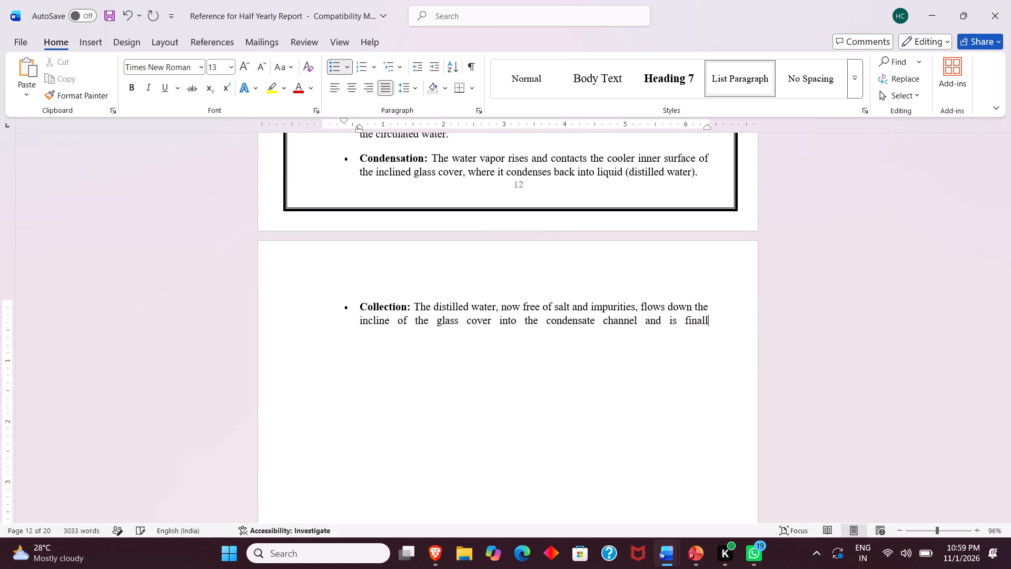
{"action": "scroll", "coordinate": [440, 290], "scroll_direction": "up", "scroll_amount": 6}
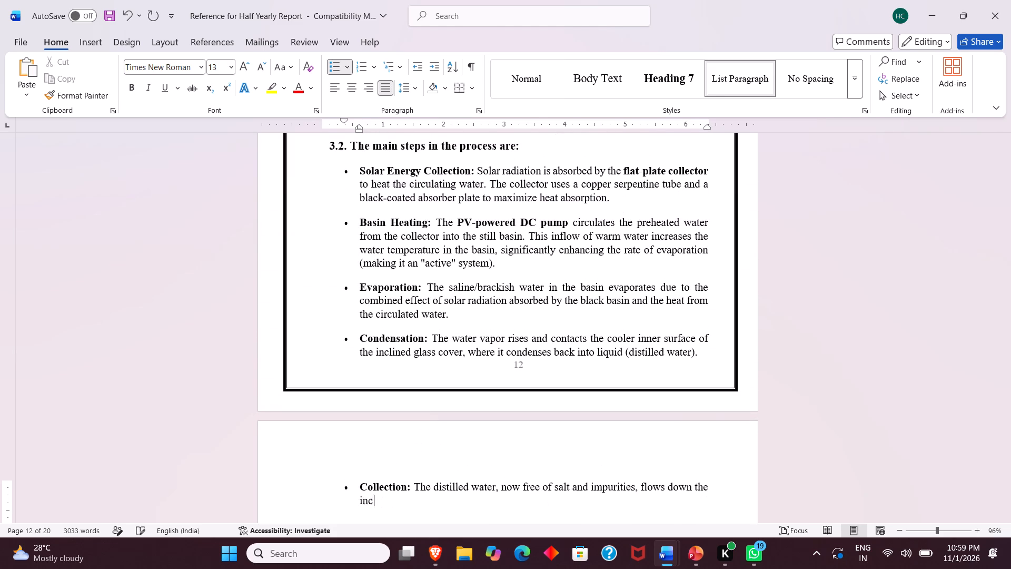
Delete the section 3.2 bullets from Solar Energy Collection through the remaining Collection text.
{"action": "left_click_drag", "start_coordinate": [385, 499], "coordinate": [332, 183]}
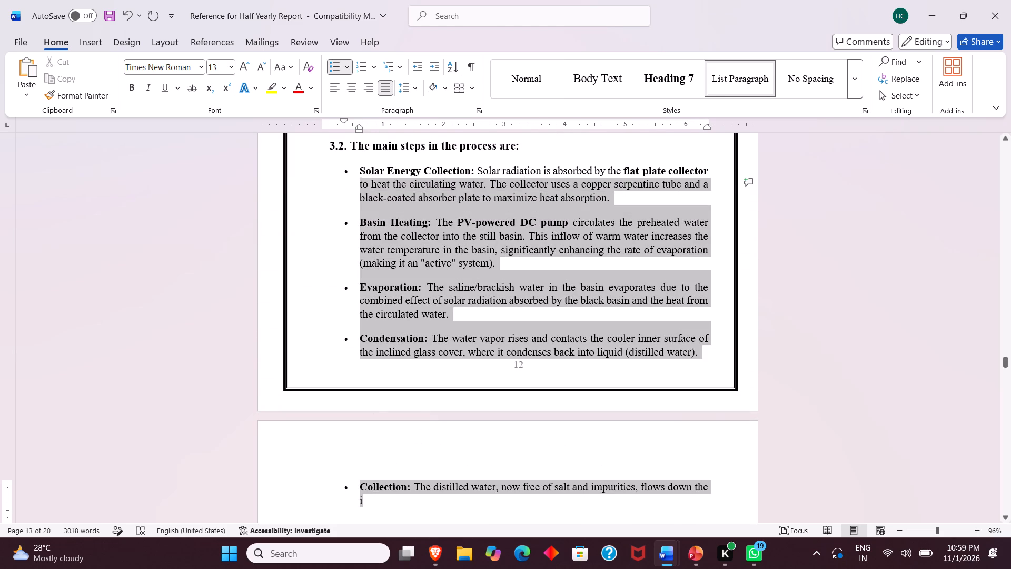
{"action": "left_click_drag", "start_coordinate": [332, 183], "coordinate": [331, 171]}
{"action": "key", "text": "BackSpace"}
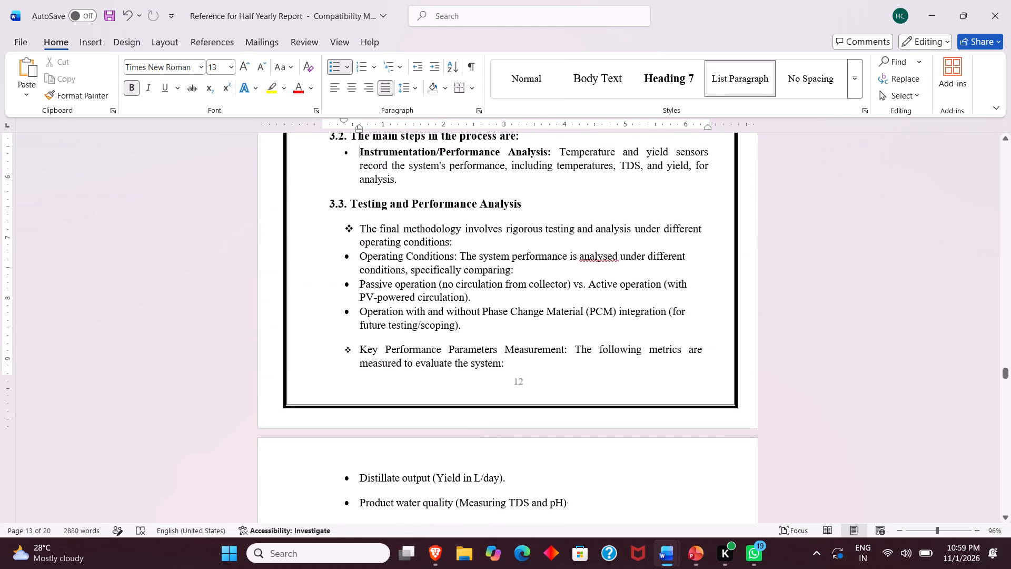
Insert about ten blank, unbulleted lines between the Instrumentation/Performance Analysis bullet and heading 3.3.
{"action": "scroll", "coordinate": [448, 218], "scroll_direction": "up", "scroll_amount": 1}
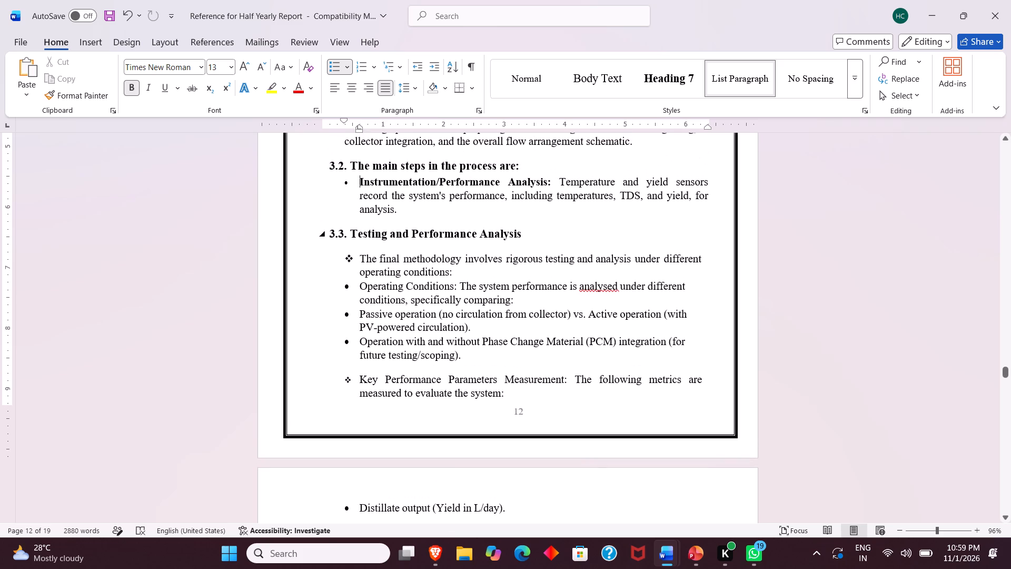
{"action": "left_click", "coordinate": [418, 217]}
{"action": "left_click", "coordinate": [418, 217]}
{"action": "left_click", "coordinate": [414, 198]}
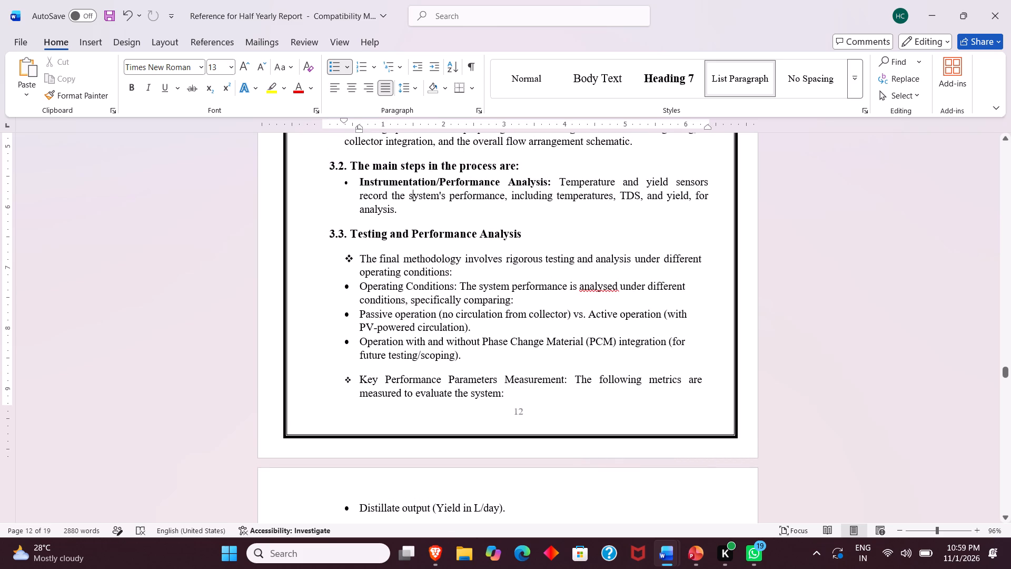
{"action": "left_click", "coordinate": [420, 207]}
{"action": "key", "text": "Return"}
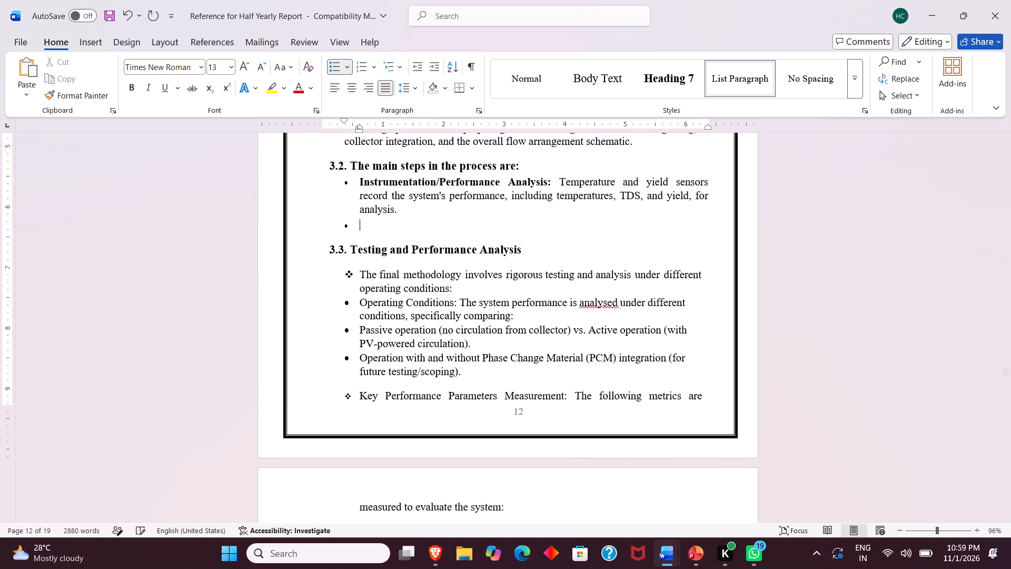
{"action": "key", "text": "BackSpace"}
{"action": "key", "text": "Return"}
{"action": "key", "text": "Return"}
{"action": "key", "text": "Return"}
{"action": "key", "text": "Return"}
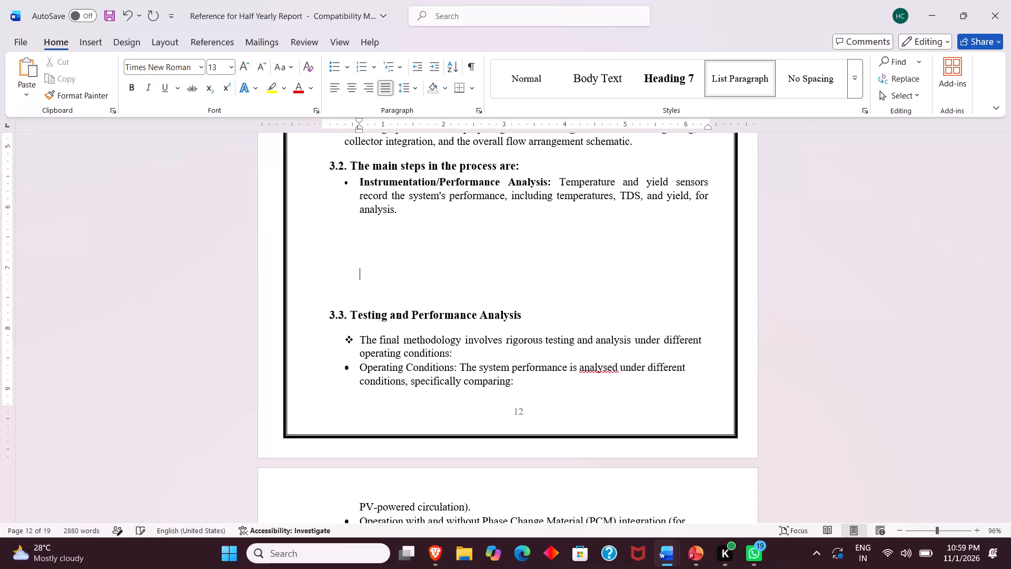
{"action": "key", "text": "Return"}
{"action": "key", "text": "Return"}
{"action": "key", "text": "Return"}
{"action": "key", "text": "Return"}
{"action": "key", "text": "Return"}
{"action": "key", "text": "Return"}
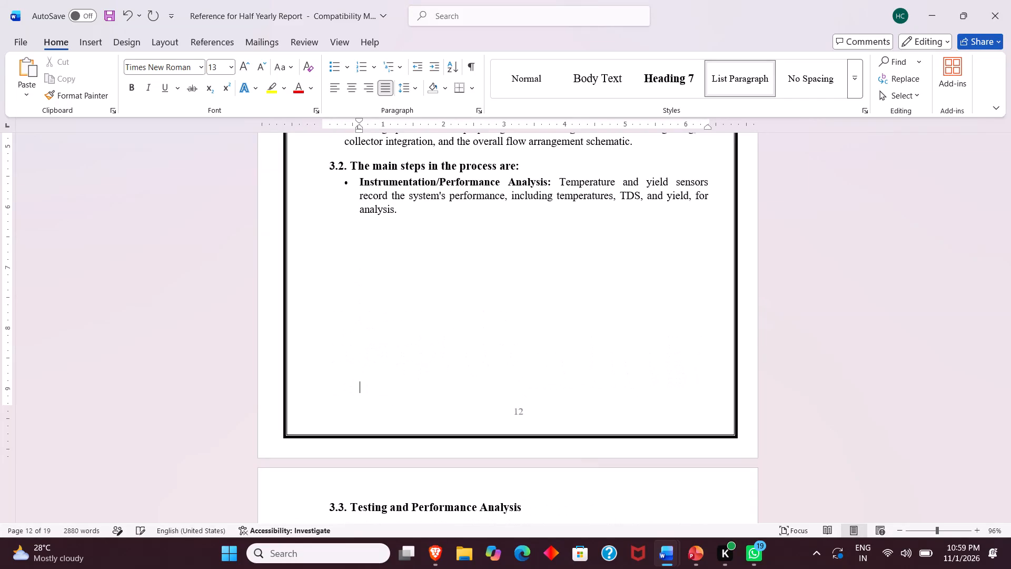
Delete the entire Instrumentation/Performance Analysis bullet under heading 3.2, including its bullet mark and the empty line it leaves.
{"action": "scroll", "coordinate": [420, 207], "scroll_direction": "up", "scroll_amount": 1}
{"action": "left_click", "coordinate": [413, 246]}
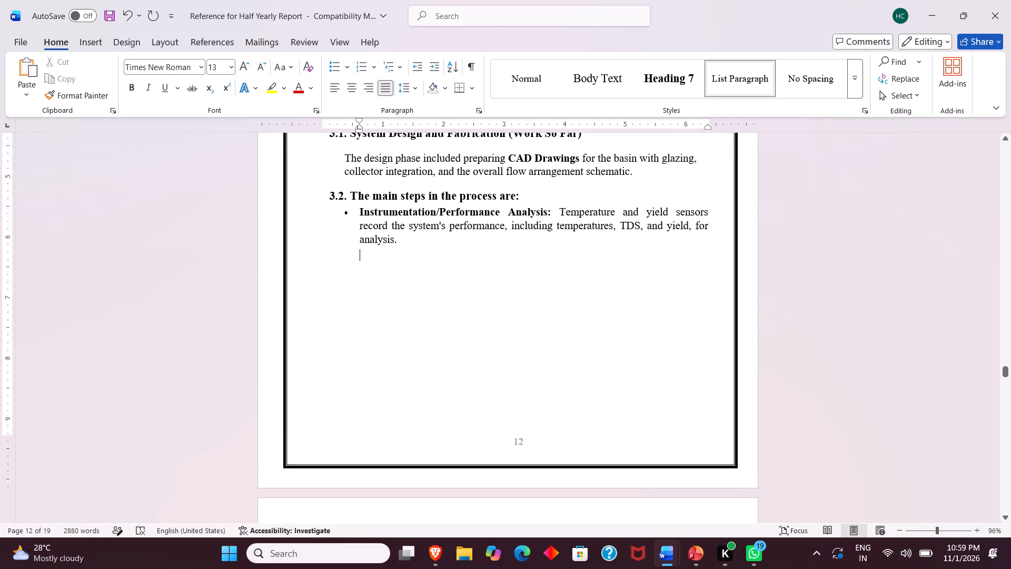
{"action": "key", "text": "BackSpace"}
{"action": "key", "text": "BackSpace"}
{"action": "key", "text": "BackSpace"}
{"action": "key", "text": "BackSpace"}
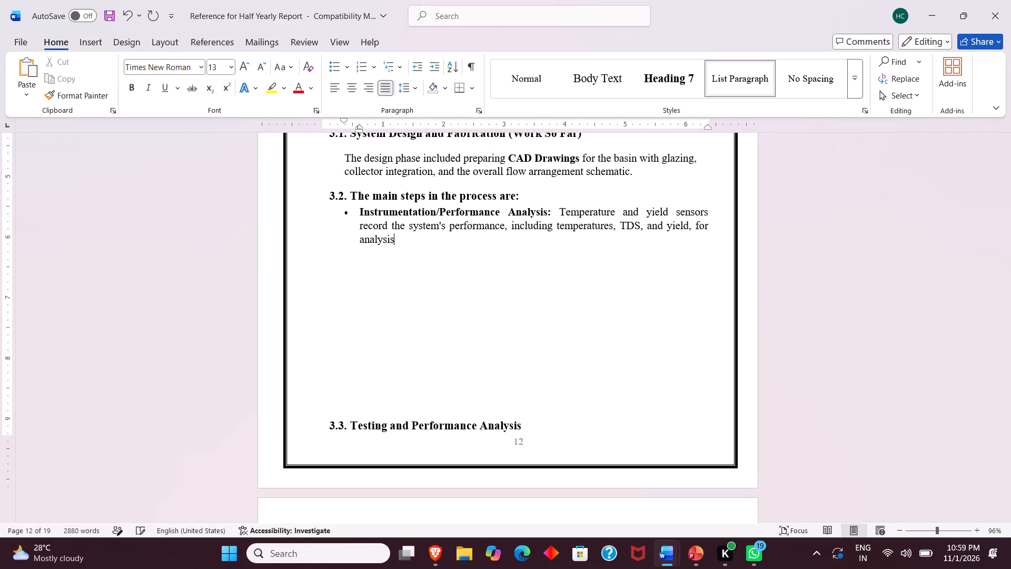
{"action": "key", "text": "BackSpace"}
{"action": "key", "text": "BackSpace"}
{"action": "key", "text": "BackSpace"}
{"action": "key", "text": "BackSpace"}
{"action": "key", "text": "BackSpace"}
{"action": "key", "text": "BackSpace"}
{"action": "key", "text": "BackSpace"}
{"action": "key", "text": "BackSpace"}
{"action": "key", "text": "BackSpace"}
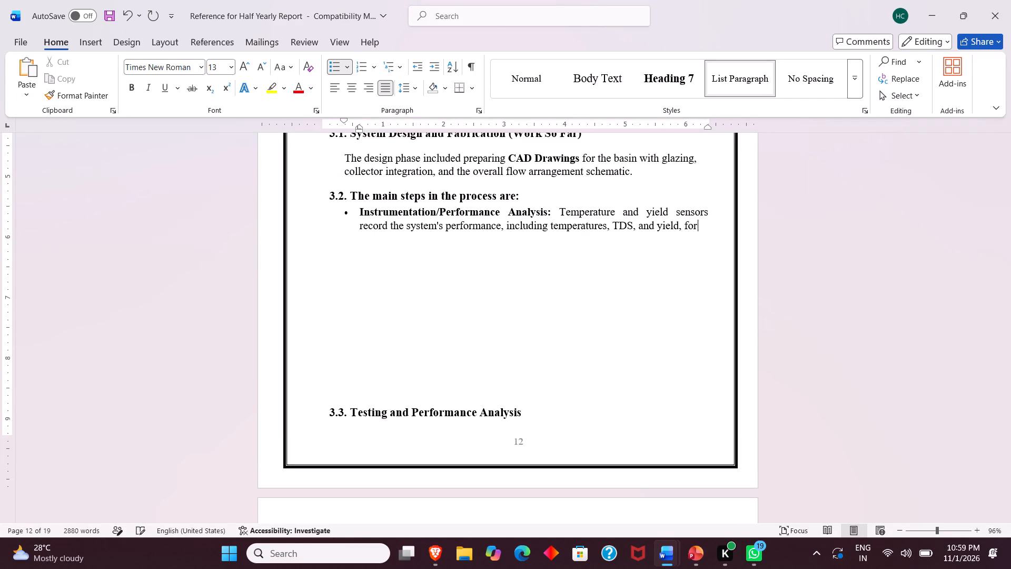
{"action": "key", "text": "BackSpace"}
{"action": "key", "text": "BackSpace"}
{"action": "key", "text": "ctrl+BackSpace"}
{"action": "key", "text": "ctrl+BackSpace"}
{"action": "key", "text": "ctrl+BackSpace"}
{"action": "key", "text": "ctrl+BackSpace"}
{"action": "key", "text": "ctrl+BackSpace"}
{"action": "key", "text": "ctrl+BackSpace"}
{"action": "key", "text": "ctrl+BackSpace"}
{"action": "key", "text": "ctrl+BackSpace"}
{"action": "key", "text": "ctrl+BackSpace"}
{"action": "key", "text": "ctrl+BackSpace"}
{"action": "key", "text": "ctrl+BackSpace"}
{"action": "key", "text": "ctrl+BackSpace"}
{"action": "key", "text": "ctrl+BackSpace"}
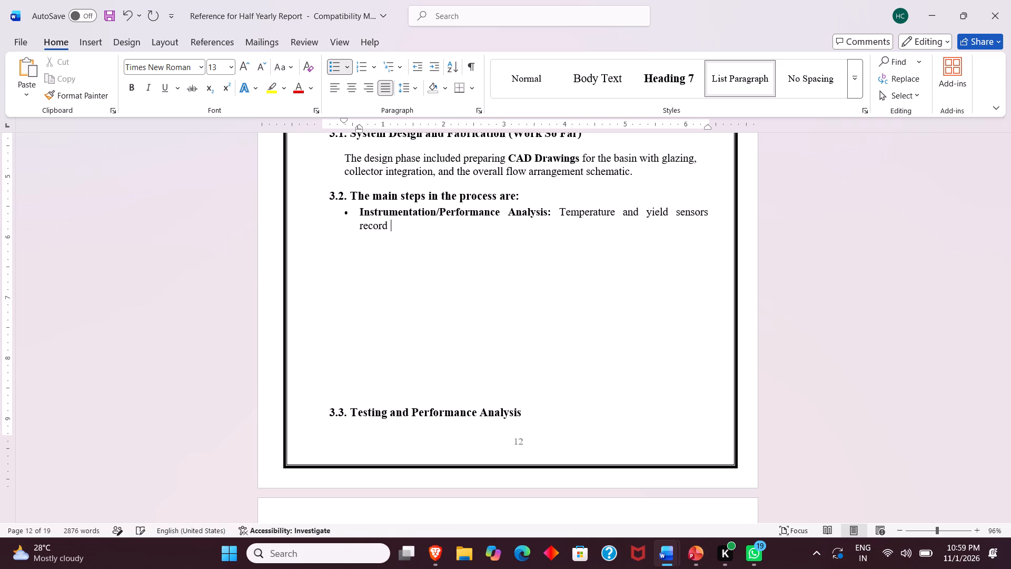
{"action": "key", "text": "ctrl+BackSpace"}
{"action": "key", "text": "ctrl+BackSpace"}
{"action": "key", "text": "ctrl+BackSpace"}
{"action": "key", "text": "ctrl+BackSpace"}
{"action": "key", "text": "ctrl+BackSpace"}
{"action": "key", "text": "ctrl+BackSpace"}
{"action": "key", "text": "ctrl+BackSpace"}
{"action": "key", "text": "ctrl+BackSpace"}
{"action": "key", "text": "ctrl+BackSpace"}
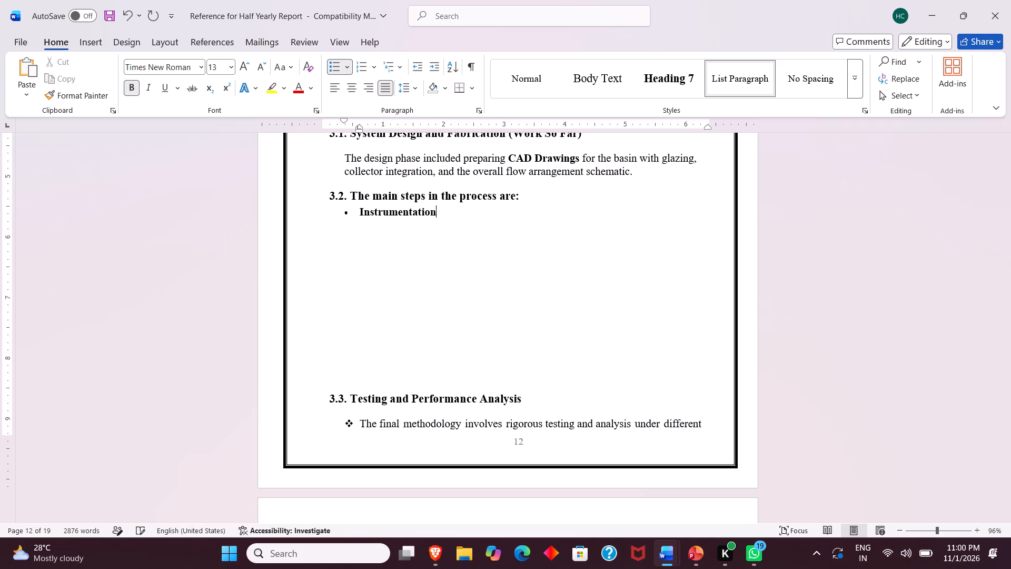
{"action": "key", "text": "ctrl+BackSpace"}
{"action": "key", "text": "ctrl+BackSpace"}
{"action": "key", "text": "BackSpace"}
{"action": "key", "text": "BackSpace"}
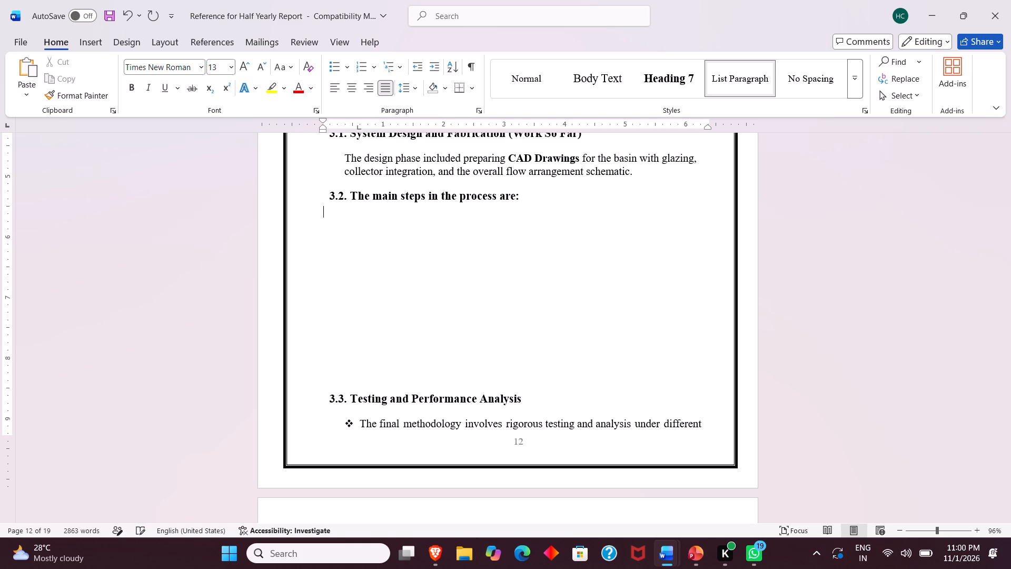
{"action": "key", "text": "BackSpace"}
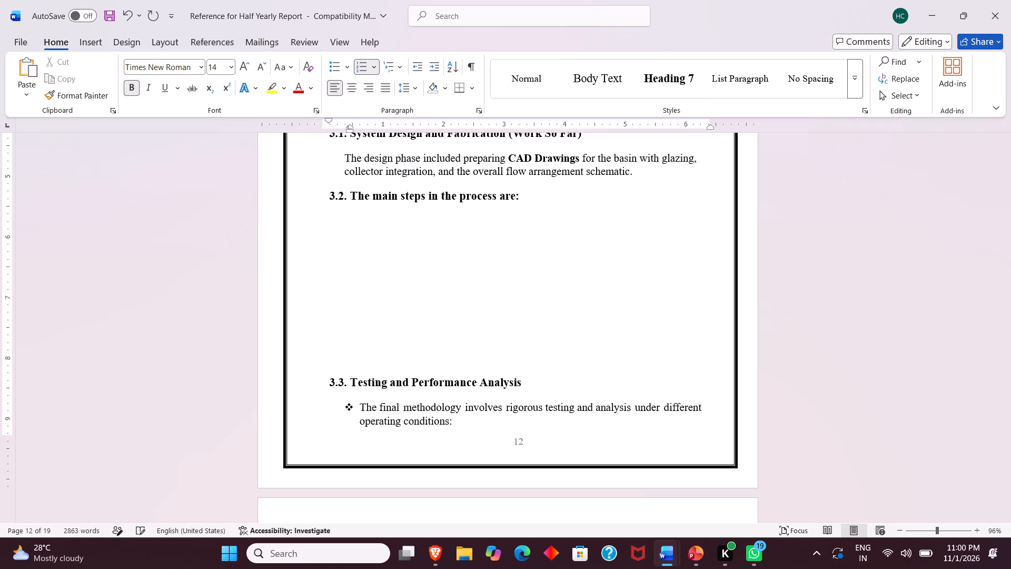
Add new lines after heading 3.2 and paste the seven copied process steps, Air Compression through Performance Testing, directly beneath it.
{"action": "key", "text": "Return"}
{"action": "key", "text": "Return"}
{"action": "key", "text": "Return"}
{"action": "key", "text": "Return"}
{"action": "key", "text": "Return"}
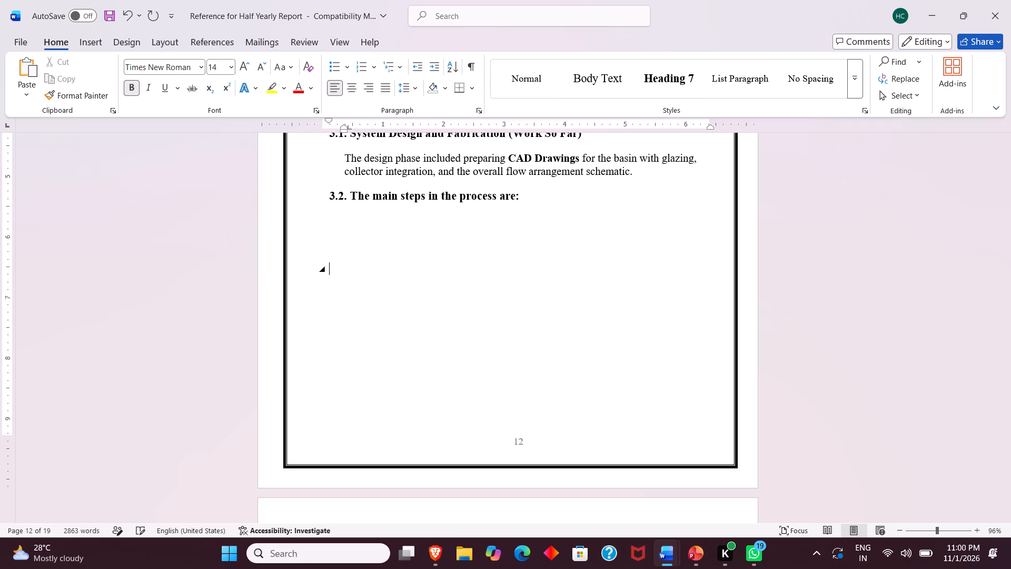
{"action": "key", "text": "BackSpace"}
{"action": "key", "text": "BackSpace"}
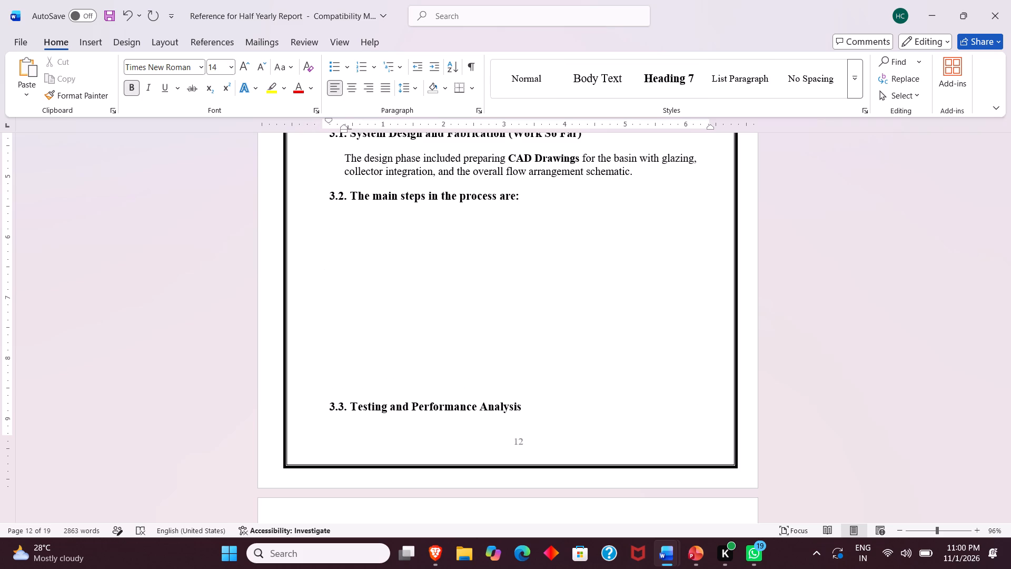
{"action": "key", "text": "ctrl+v"}
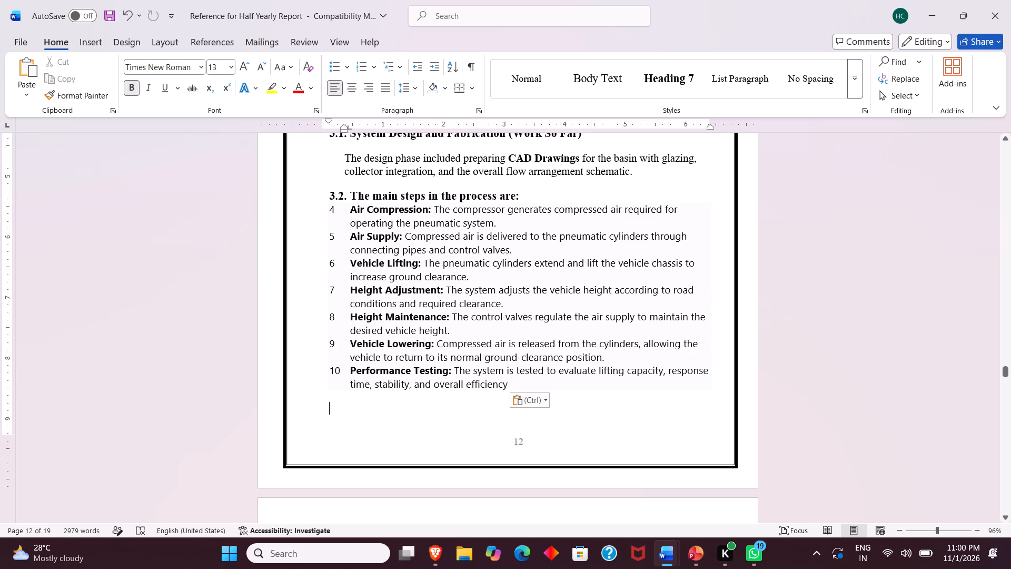
Set the font of all seven pasted process steps in section 3.2 to Times New Roman.
{"action": "left_click", "coordinate": [516, 393]}
{"action": "left_click", "coordinate": [575, 401]}
{"action": "left_click_drag", "start_coordinate": [520, 387], "coordinate": [440, 379]}
{"action": "left_click_drag", "start_coordinate": [440, 379], "coordinate": [324, 205]}
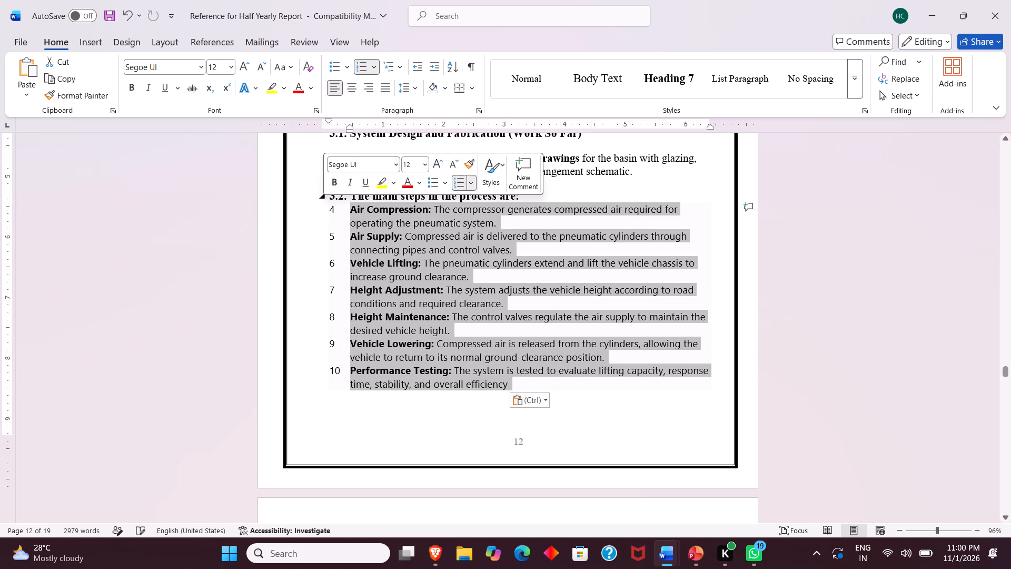
{"action": "left_click", "coordinate": [355, 153]}
{"action": "left_click", "coordinate": [356, 157]}
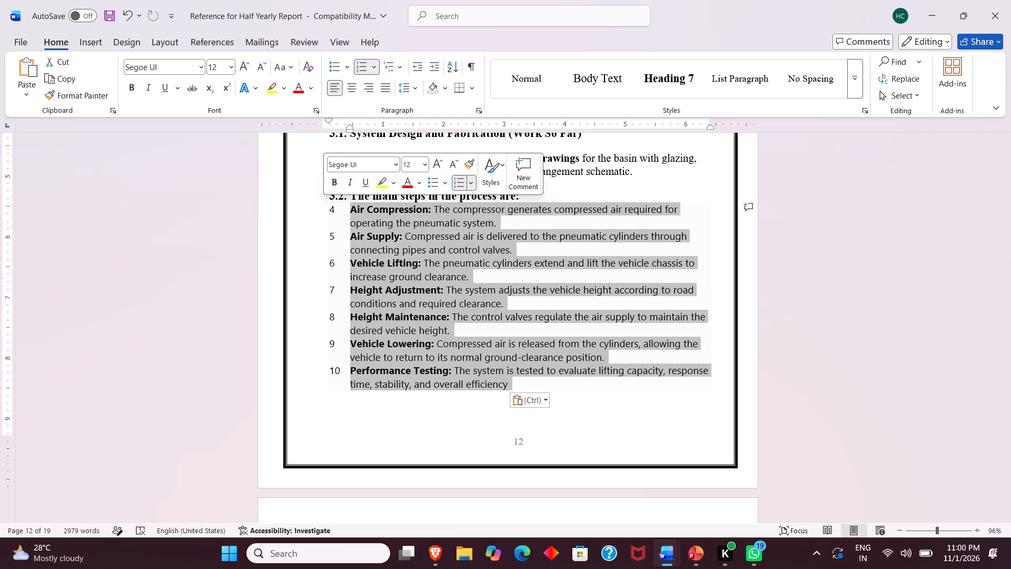
{"action": "left_click", "coordinate": [361, 162]}
{"action": "key", "text": "t"}
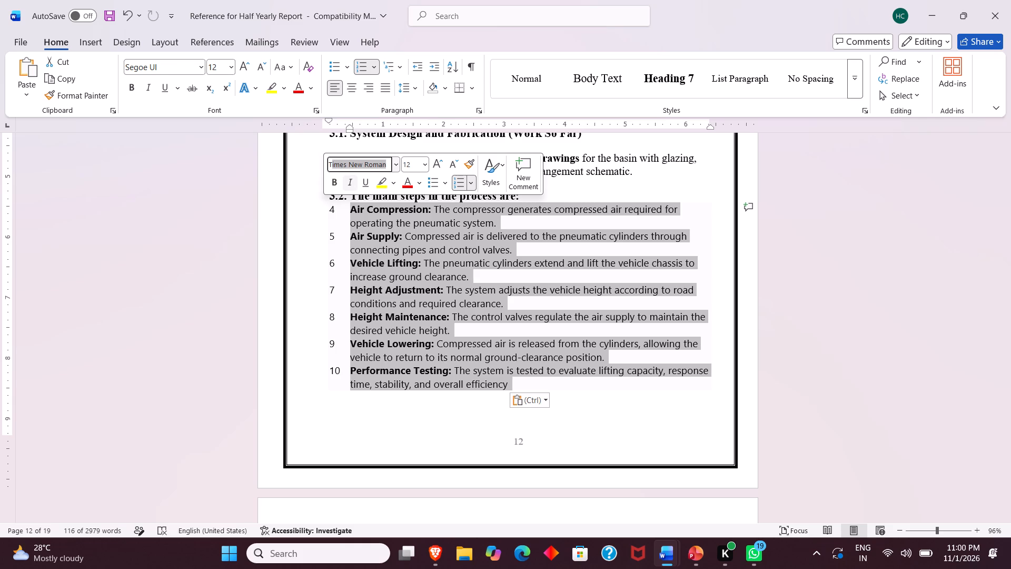
{"action": "key", "text": "Return"}
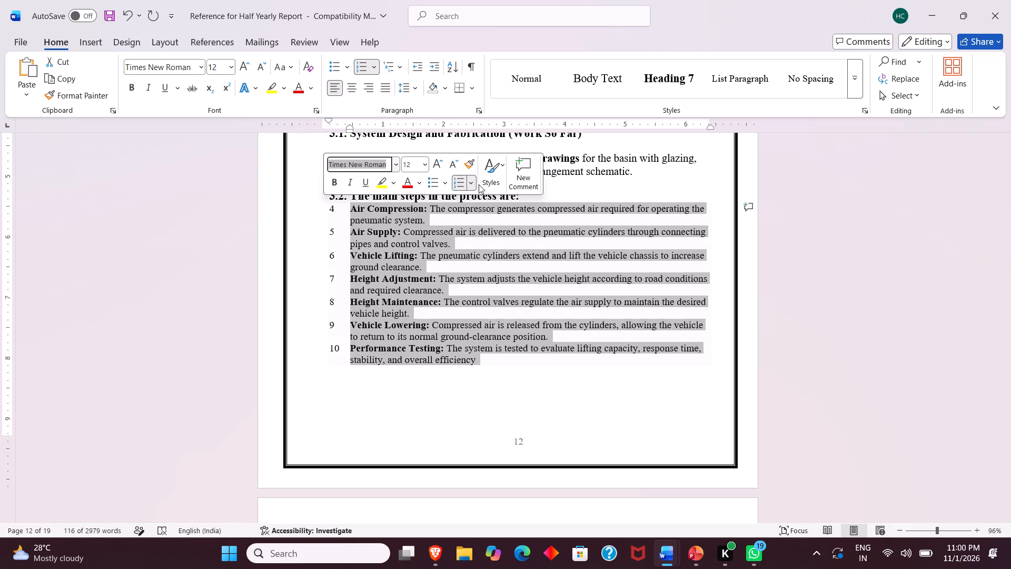
{"action": "left_click", "coordinate": [479, 362]}
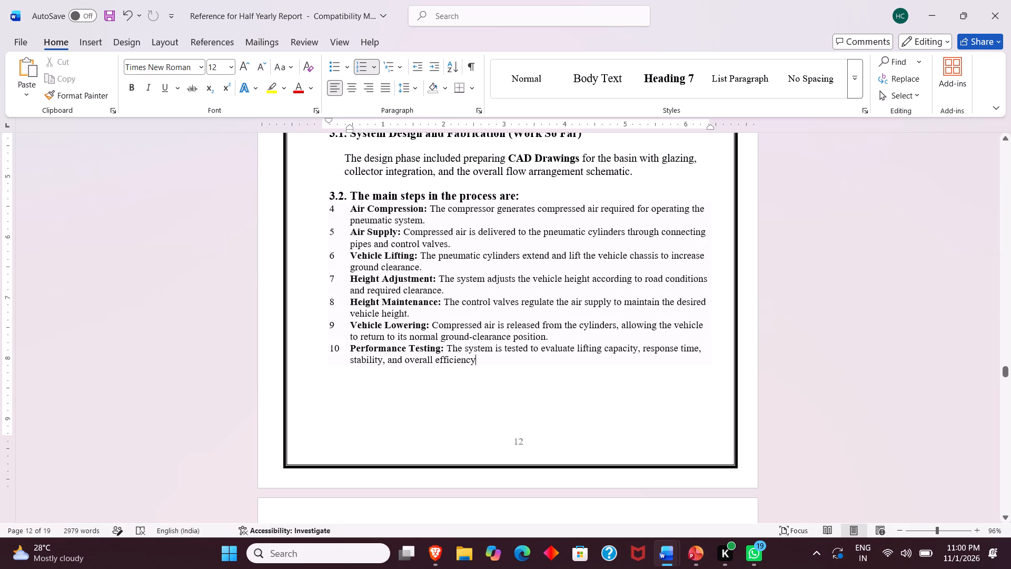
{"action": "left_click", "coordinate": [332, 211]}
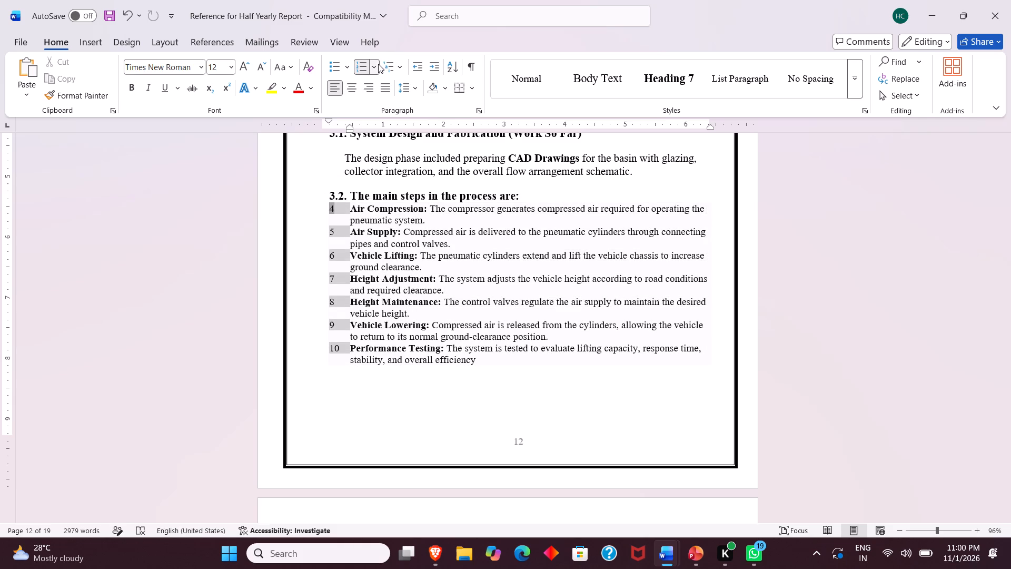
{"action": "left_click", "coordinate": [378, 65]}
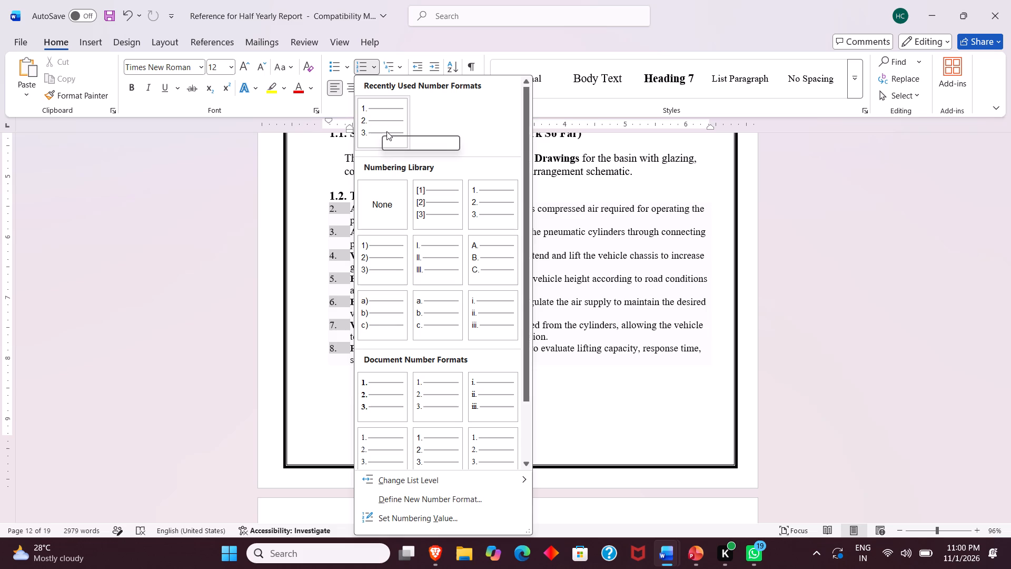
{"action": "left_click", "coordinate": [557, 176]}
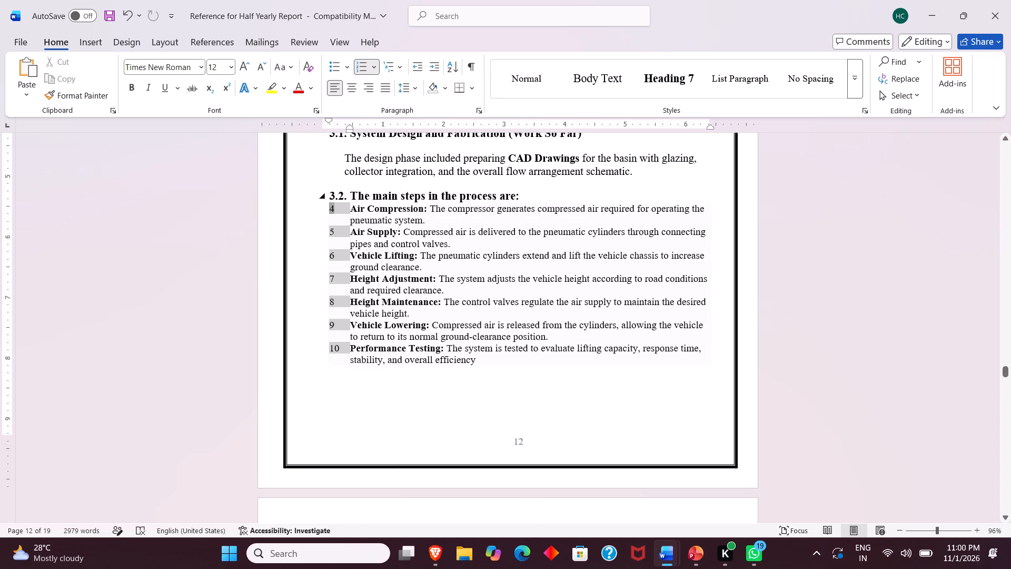
Insert one blank, unnumbered line between heading 3.2 and the Air Compression step.
{"action": "left_click", "coordinate": [523, 197]}
{"action": "key", "text": "Return"}
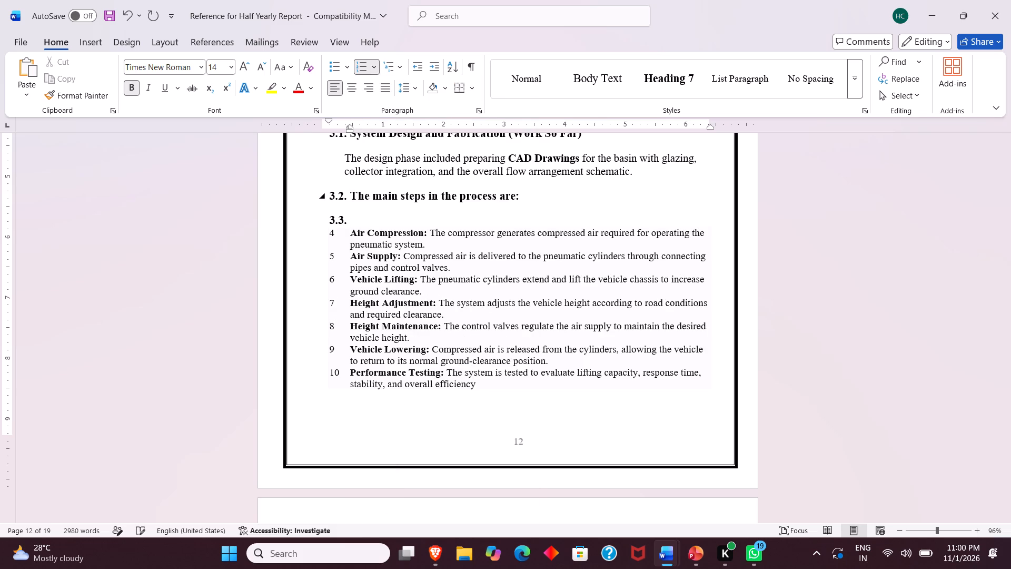
{"action": "key", "text": "BackSpace"}
{"action": "key", "text": "BackSpace"}
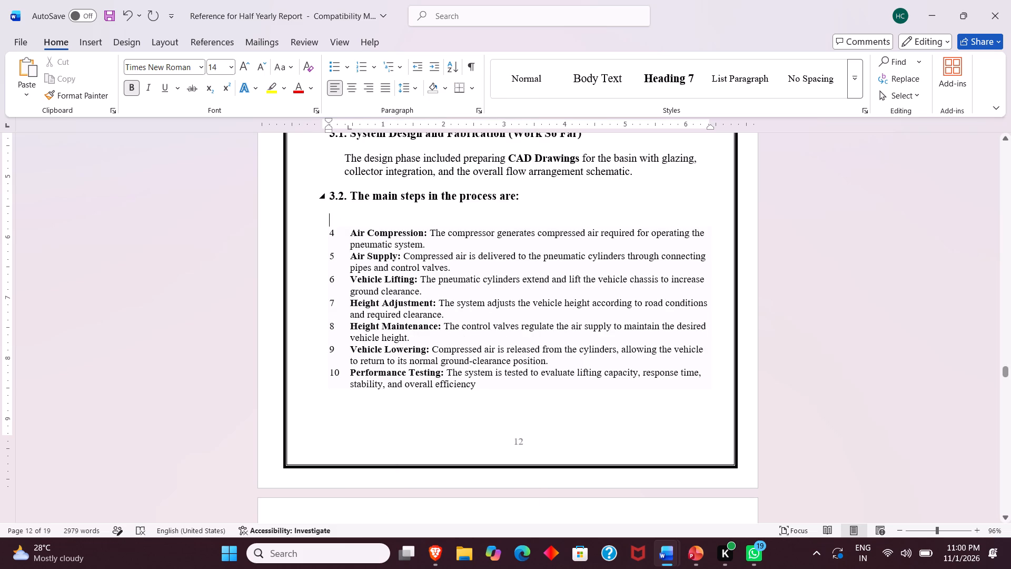
Reduce the left indent of the section 3.2 process list so its numbers line up with the numbered list above heading 3.1.
{"action": "left_click_drag", "start_coordinate": [330, 236], "coordinate": [340, 274]}
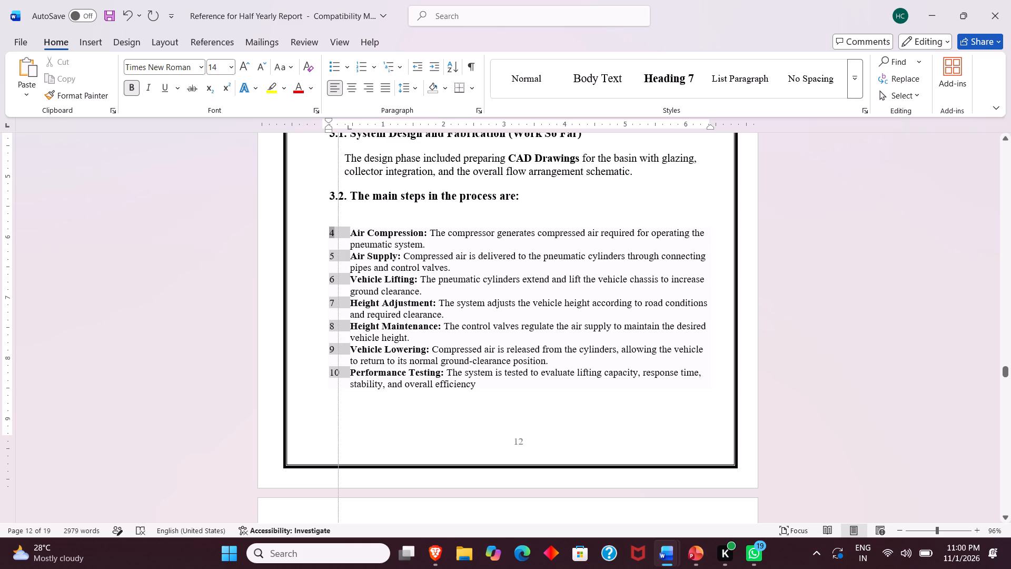
{"action": "left_click_drag", "start_coordinate": [340, 274], "coordinate": [327, 306]}
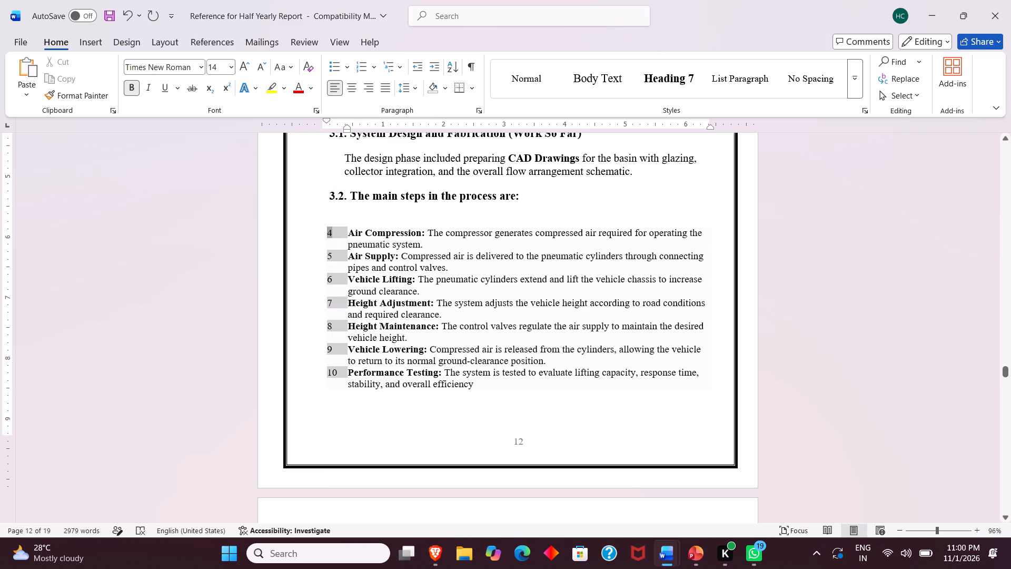
{"action": "scroll", "coordinate": [330, 276], "scroll_direction": "up", "scroll_amount": 2}
{"action": "left_click_drag", "start_coordinate": [324, 354], "coordinate": [332, 367]}
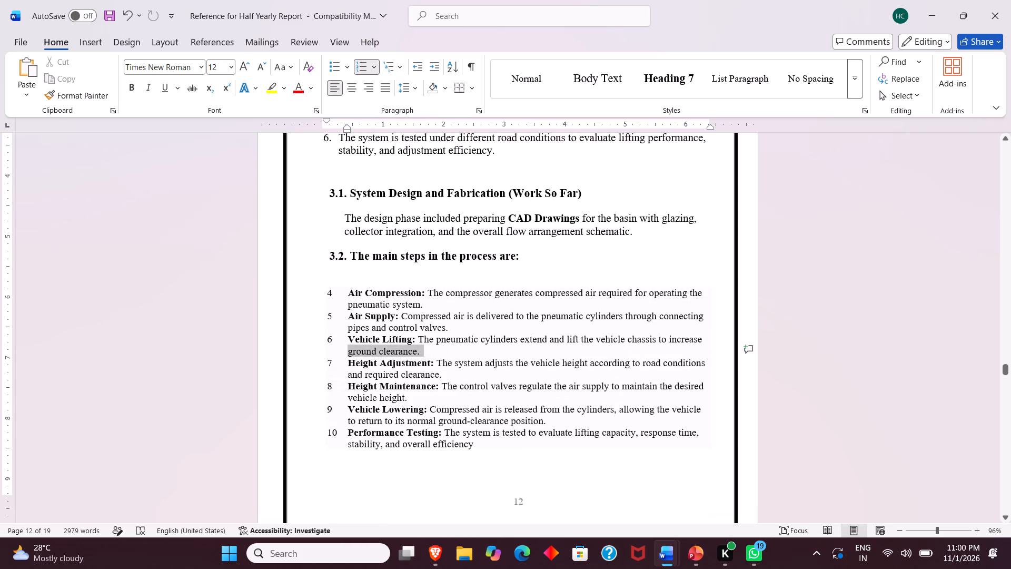
{"action": "left_click_drag", "start_coordinate": [332, 367], "coordinate": [332, 367]}
{"action": "left_click_drag", "start_coordinate": [335, 435], "coordinate": [325, 334]}
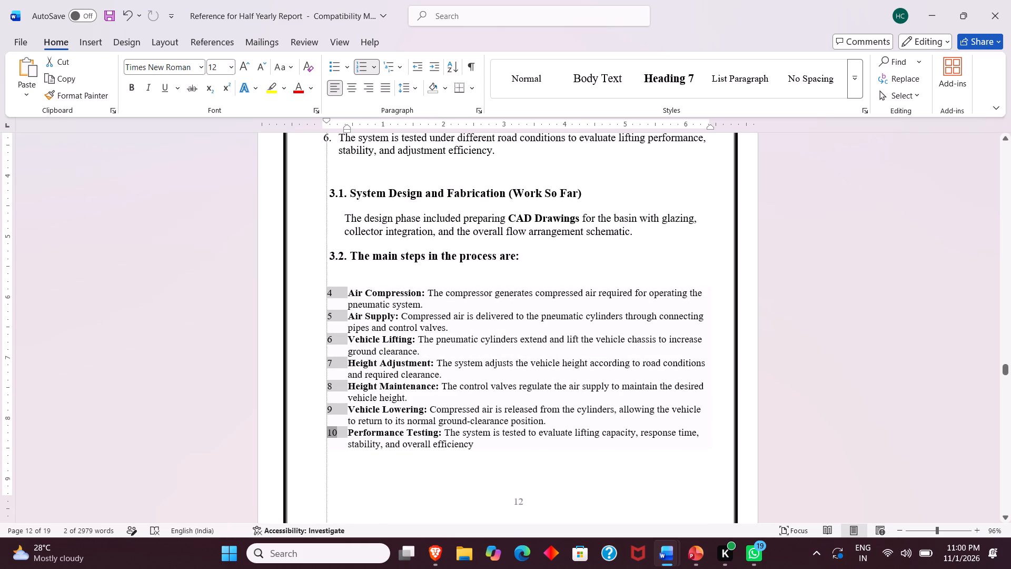
{"action": "left_click_drag", "start_coordinate": [325, 334], "coordinate": [322, 338]}
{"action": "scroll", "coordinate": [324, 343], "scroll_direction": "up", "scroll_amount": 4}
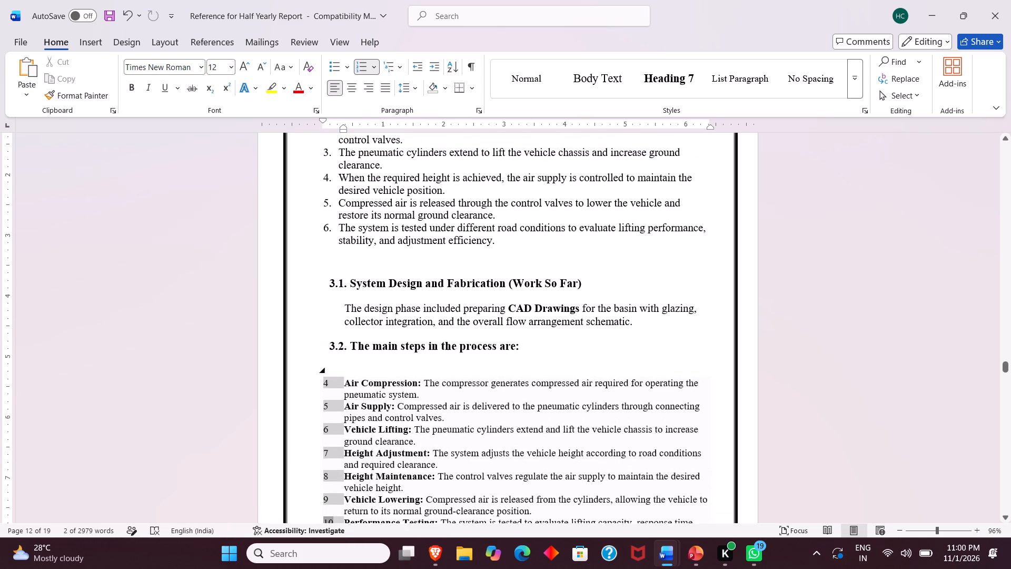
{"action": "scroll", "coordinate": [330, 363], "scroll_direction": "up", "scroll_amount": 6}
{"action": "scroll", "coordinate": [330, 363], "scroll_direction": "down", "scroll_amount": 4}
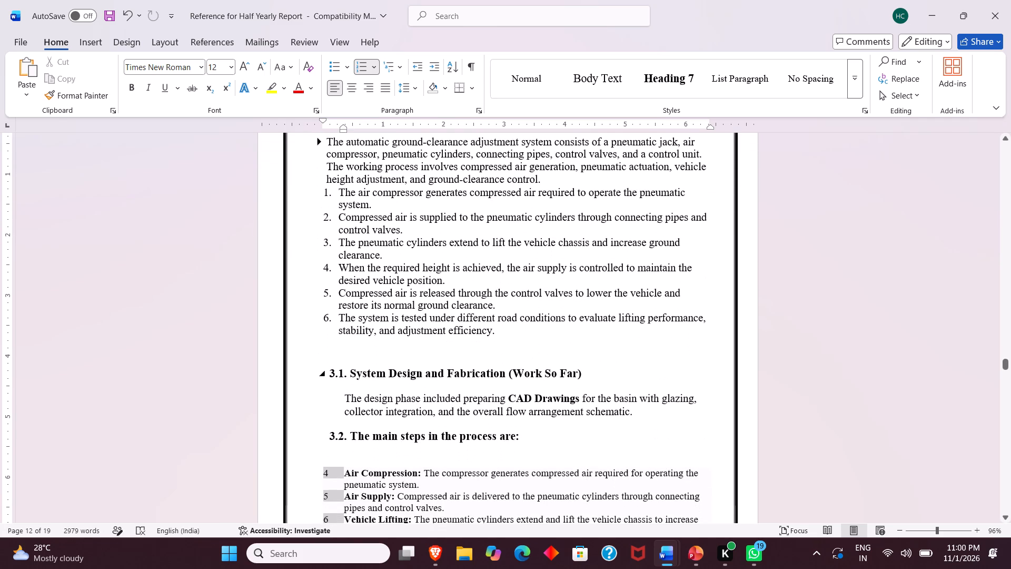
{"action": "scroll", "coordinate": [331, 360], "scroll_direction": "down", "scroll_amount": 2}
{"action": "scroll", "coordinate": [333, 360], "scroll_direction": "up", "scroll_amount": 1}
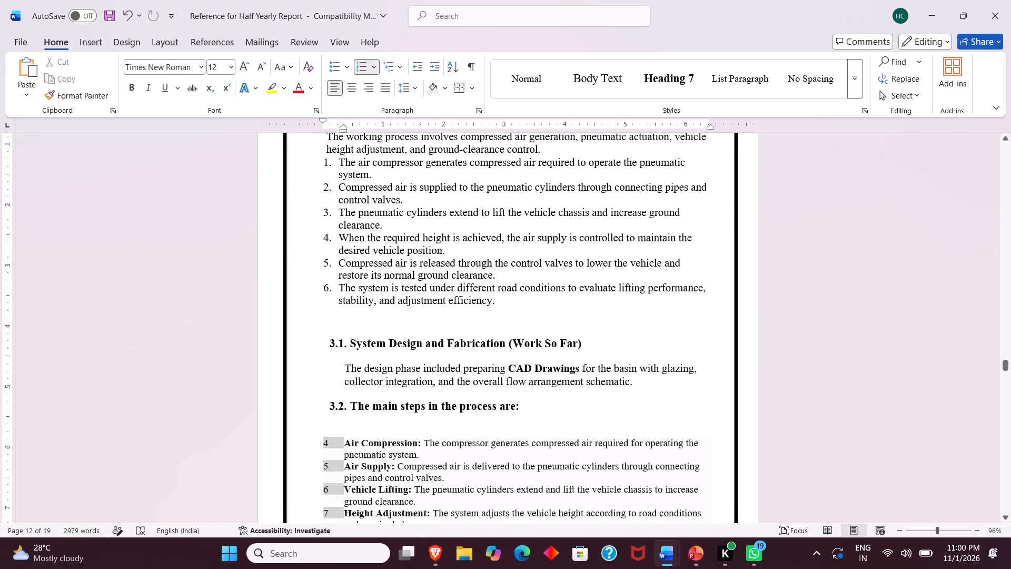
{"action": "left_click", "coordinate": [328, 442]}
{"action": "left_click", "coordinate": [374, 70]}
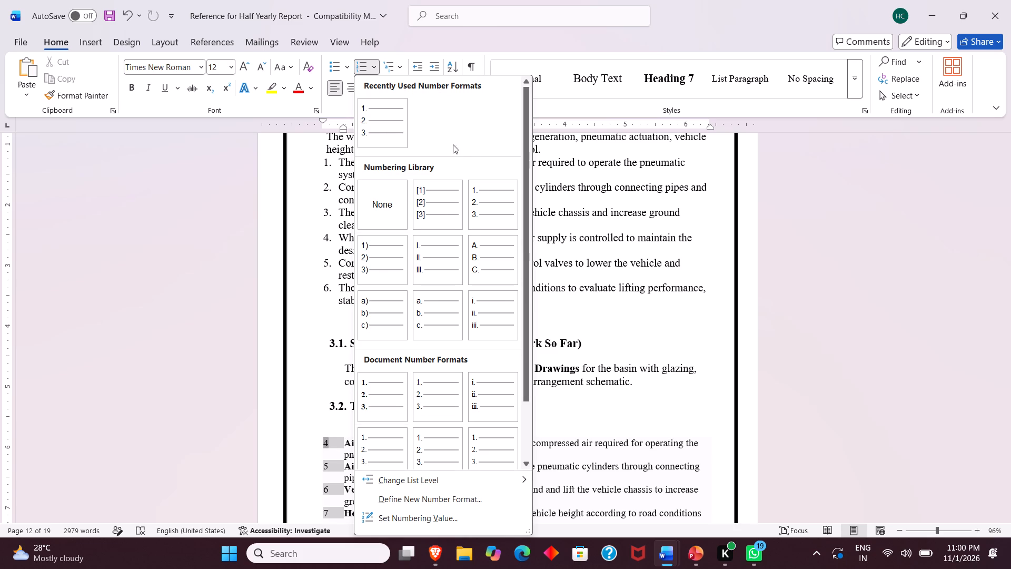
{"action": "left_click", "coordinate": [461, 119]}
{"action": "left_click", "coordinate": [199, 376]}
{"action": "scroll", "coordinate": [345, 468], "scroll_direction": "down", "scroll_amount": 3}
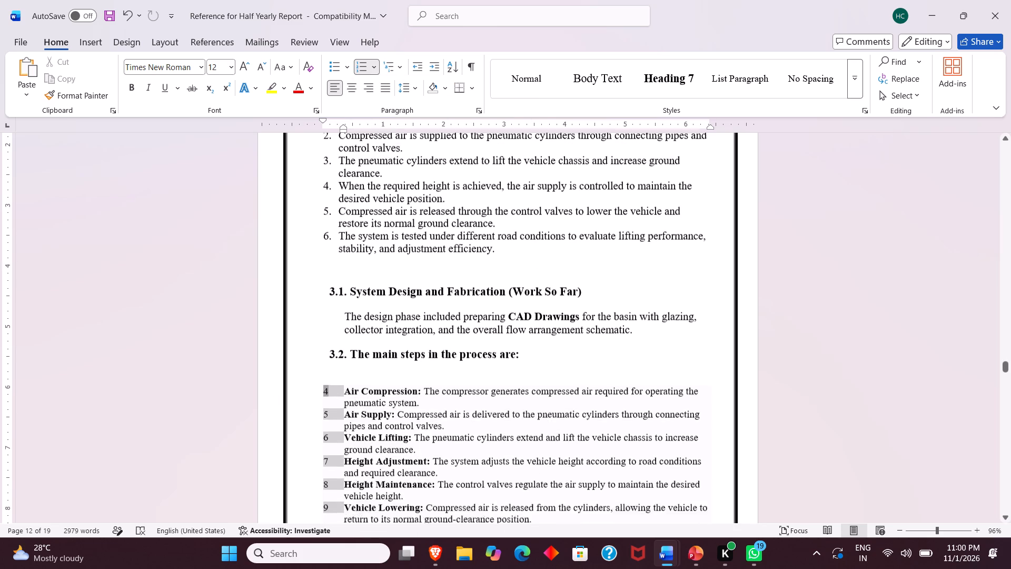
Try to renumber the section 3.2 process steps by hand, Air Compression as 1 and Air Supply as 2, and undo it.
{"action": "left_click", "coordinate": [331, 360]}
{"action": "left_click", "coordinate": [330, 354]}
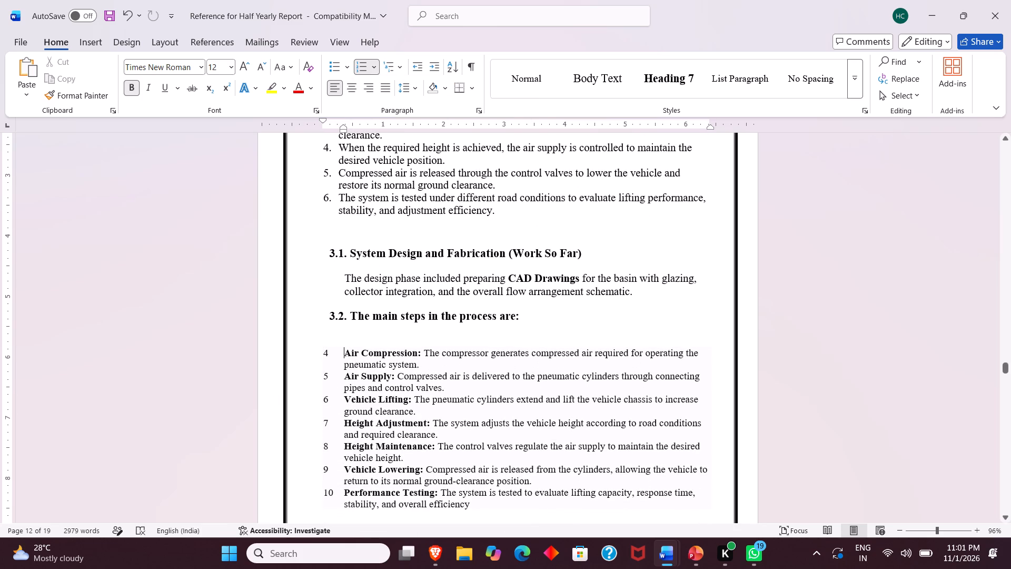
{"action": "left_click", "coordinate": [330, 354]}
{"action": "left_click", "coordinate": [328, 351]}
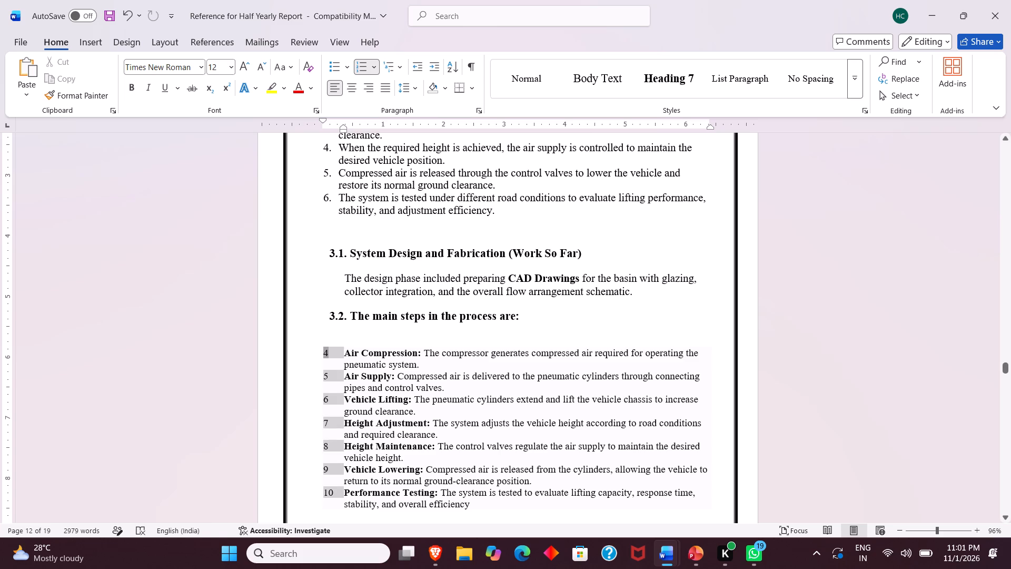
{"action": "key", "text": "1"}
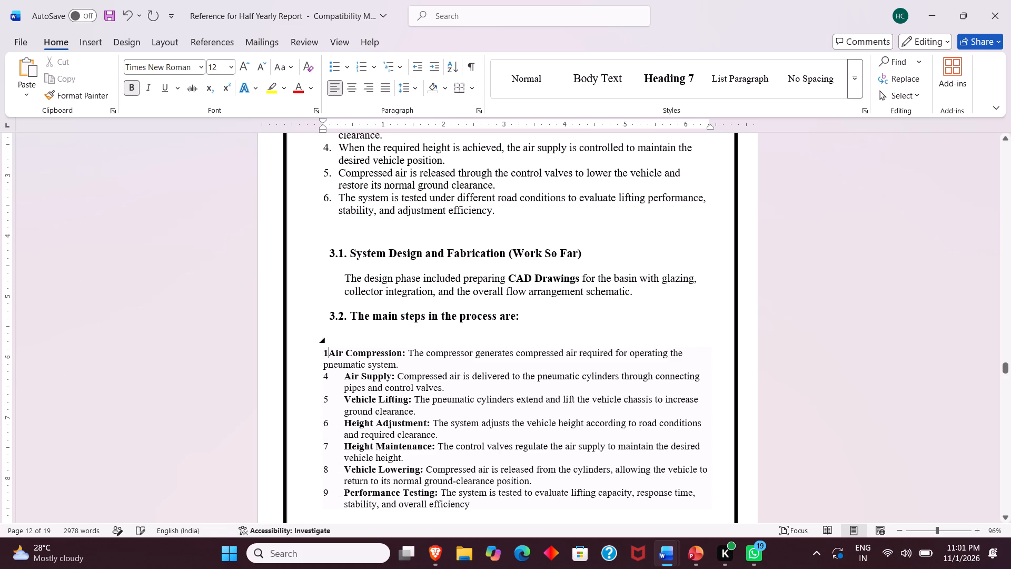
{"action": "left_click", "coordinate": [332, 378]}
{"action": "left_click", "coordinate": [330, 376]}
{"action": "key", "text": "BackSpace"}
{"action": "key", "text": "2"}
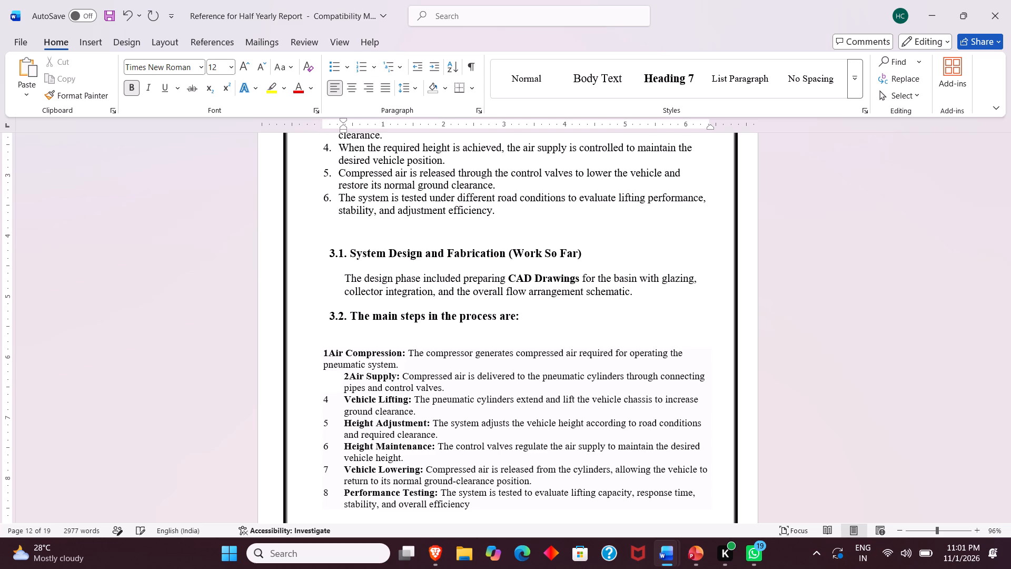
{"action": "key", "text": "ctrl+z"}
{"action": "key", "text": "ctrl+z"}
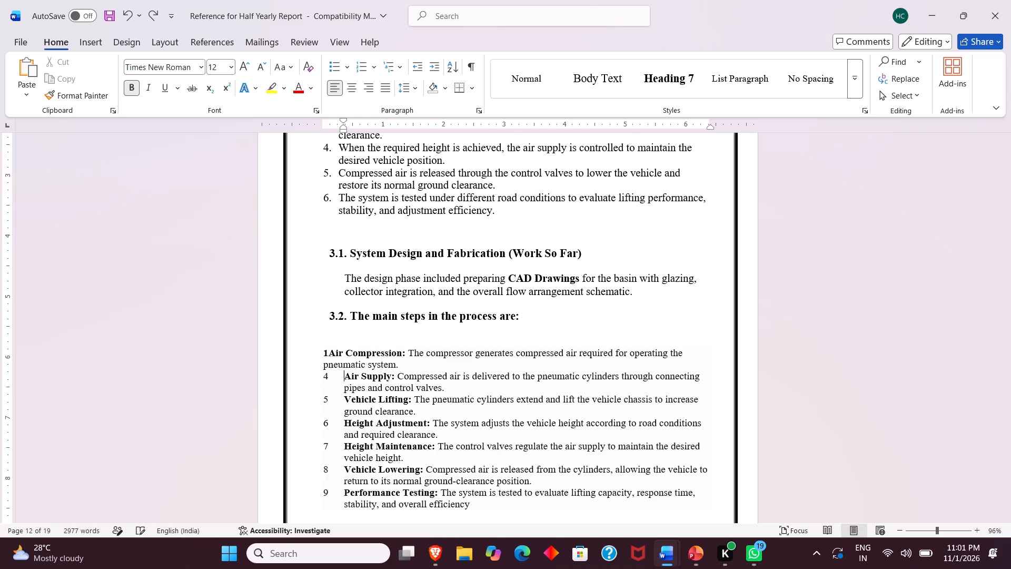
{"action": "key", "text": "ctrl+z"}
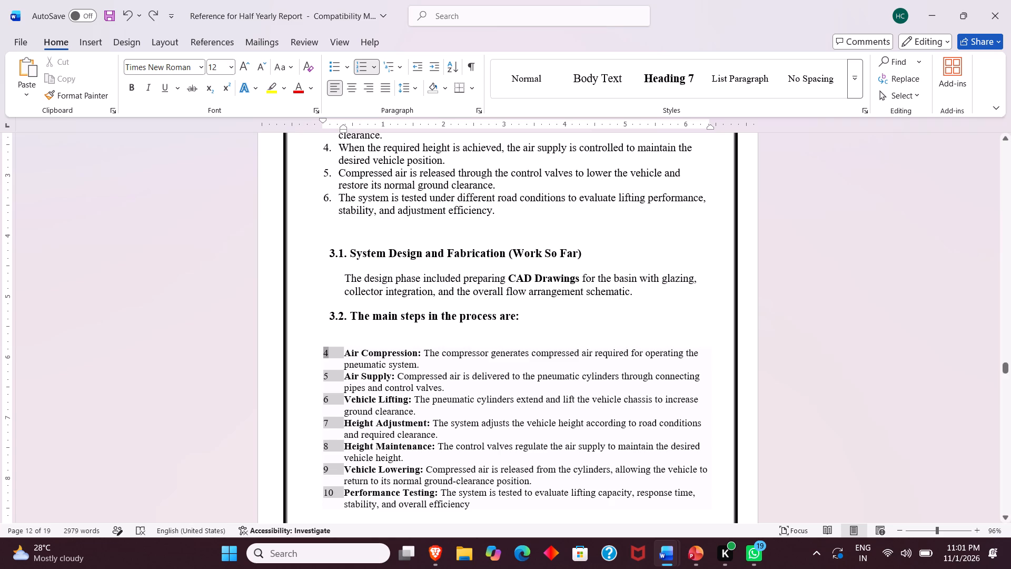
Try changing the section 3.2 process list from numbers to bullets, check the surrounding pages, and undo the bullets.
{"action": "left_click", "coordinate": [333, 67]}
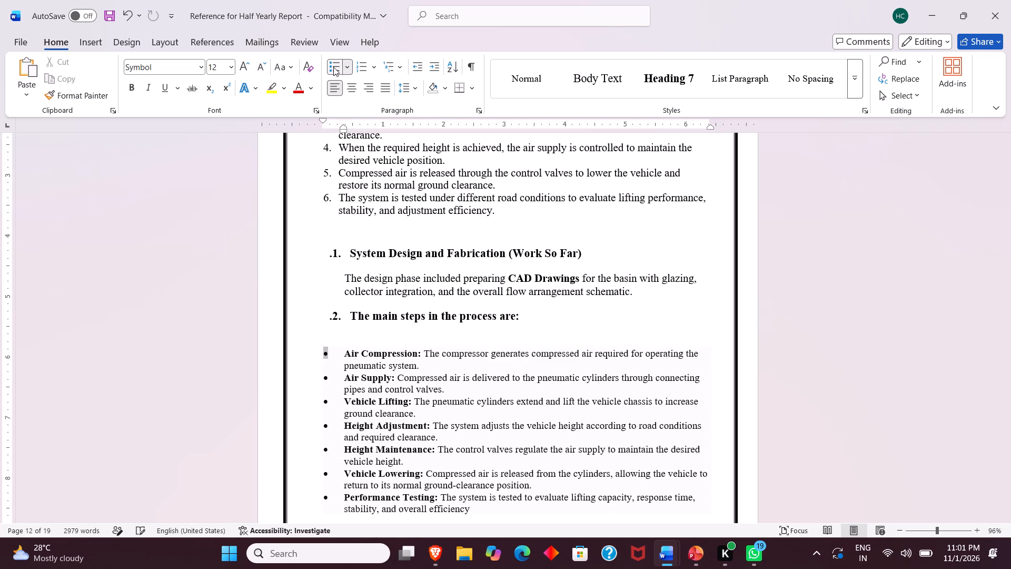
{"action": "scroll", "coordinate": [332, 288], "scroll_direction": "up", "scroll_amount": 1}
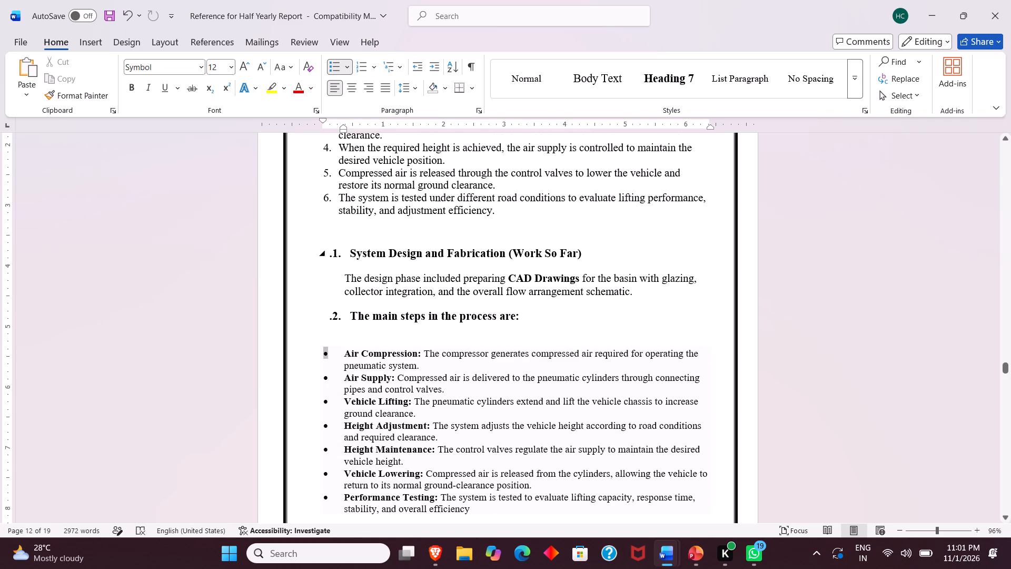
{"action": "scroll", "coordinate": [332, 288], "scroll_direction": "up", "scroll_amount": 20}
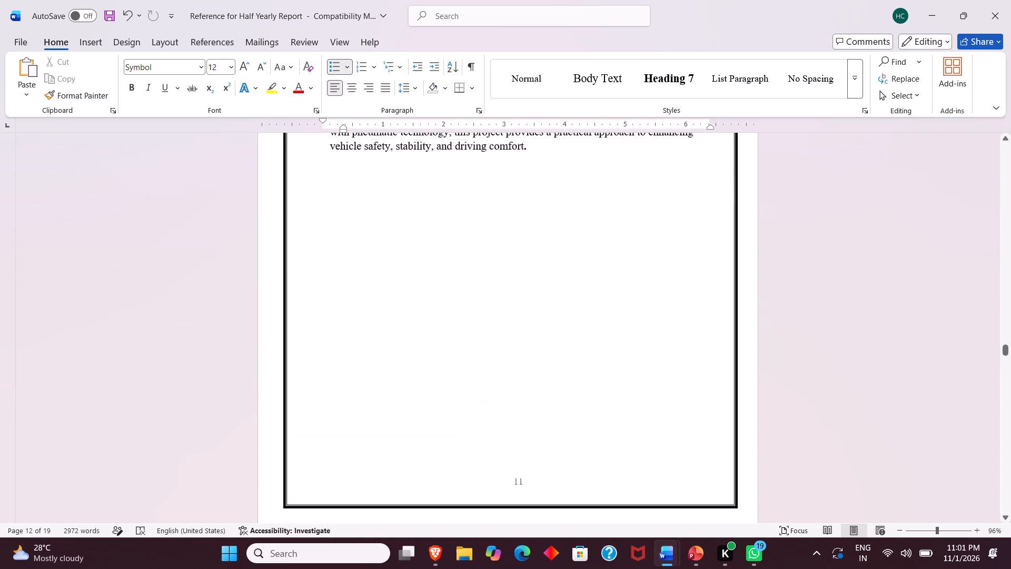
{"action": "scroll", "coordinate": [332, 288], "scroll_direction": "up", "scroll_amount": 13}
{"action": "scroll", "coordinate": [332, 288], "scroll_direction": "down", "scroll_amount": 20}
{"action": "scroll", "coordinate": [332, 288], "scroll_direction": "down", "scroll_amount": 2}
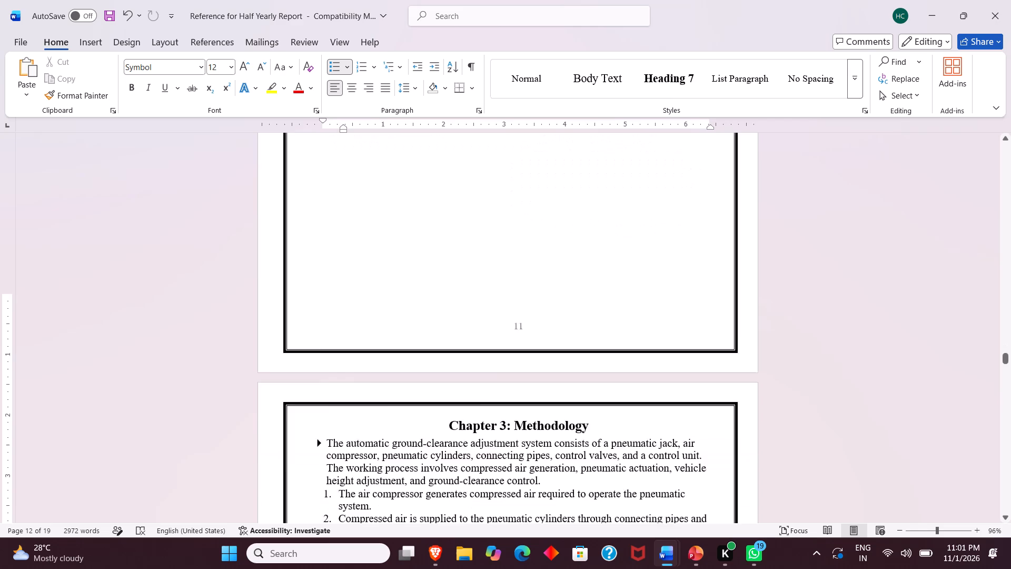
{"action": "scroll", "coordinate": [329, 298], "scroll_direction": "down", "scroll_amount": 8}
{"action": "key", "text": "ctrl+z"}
Undo the last left-indent change of the section 3.2 process list.
{"action": "key", "text": "ctrl+z"}
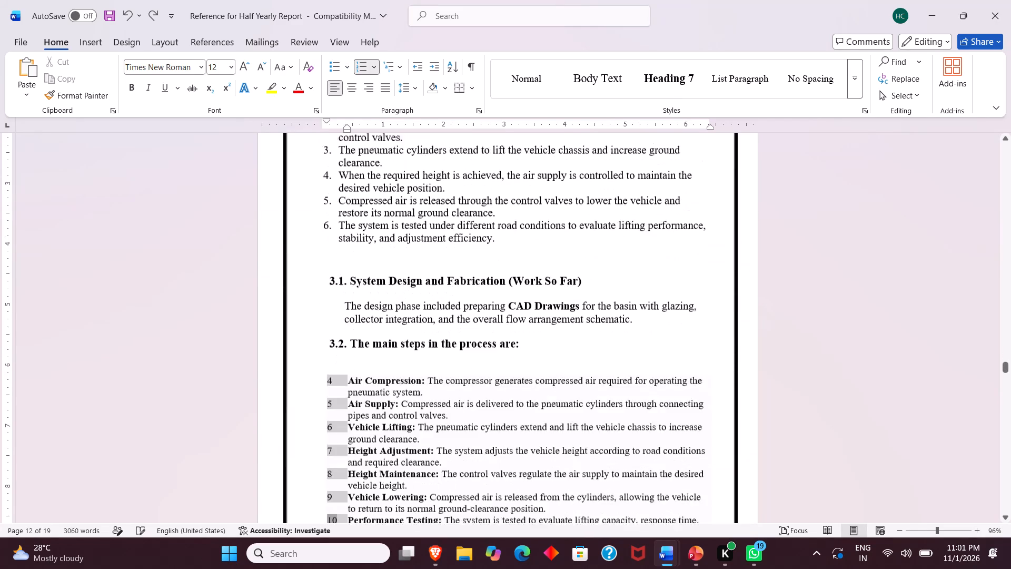
Set the font size of all seven process steps in section 3.2, Air Compression through Performance Testing, to 13.
{"action": "scroll", "coordinate": [329, 298], "scroll_direction": "down", "scroll_amount": 3}
{"action": "scroll", "coordinate": [329, 298], "scroll_direction": "up", "scroll_amount": 7}
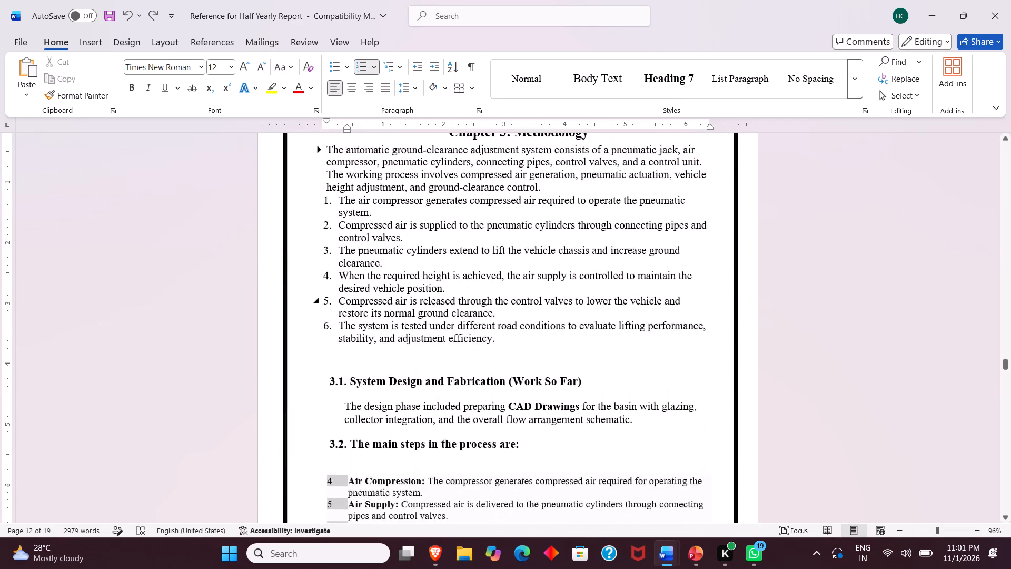
{"action": "scroll", "coordinate": [335, 300], "scroll_direction": "up", "scroll_amount": 4}
{"action": "scroll", "coordinate": [335, 300], "scroll_direction": "down", "scroll_amount": 10}
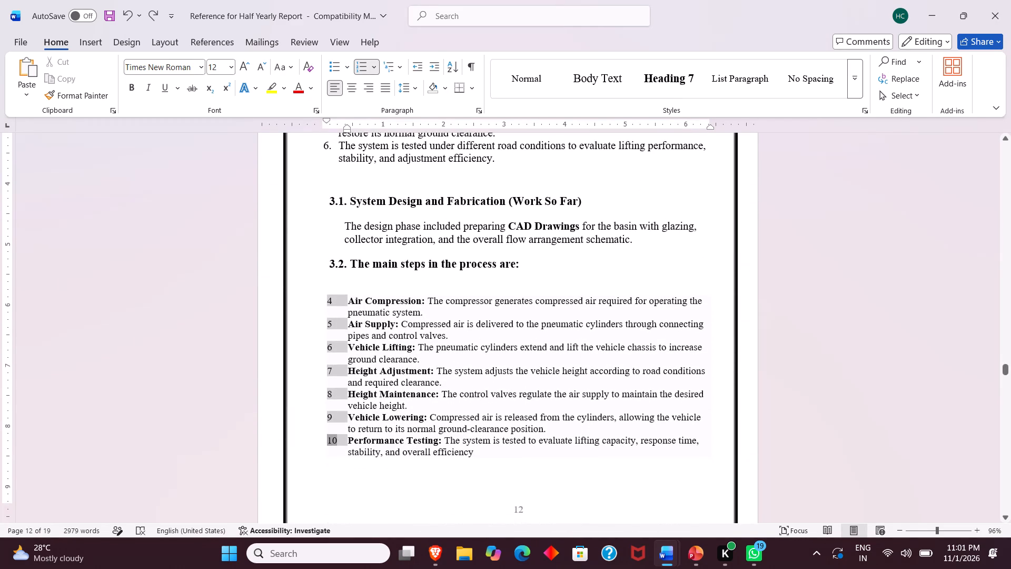
{"action": "left_click", "coordinate": [598, 431]}
{"action": "left_click_drag", "start_coordinate": [512, 442], "coordinate": [499, 442]}
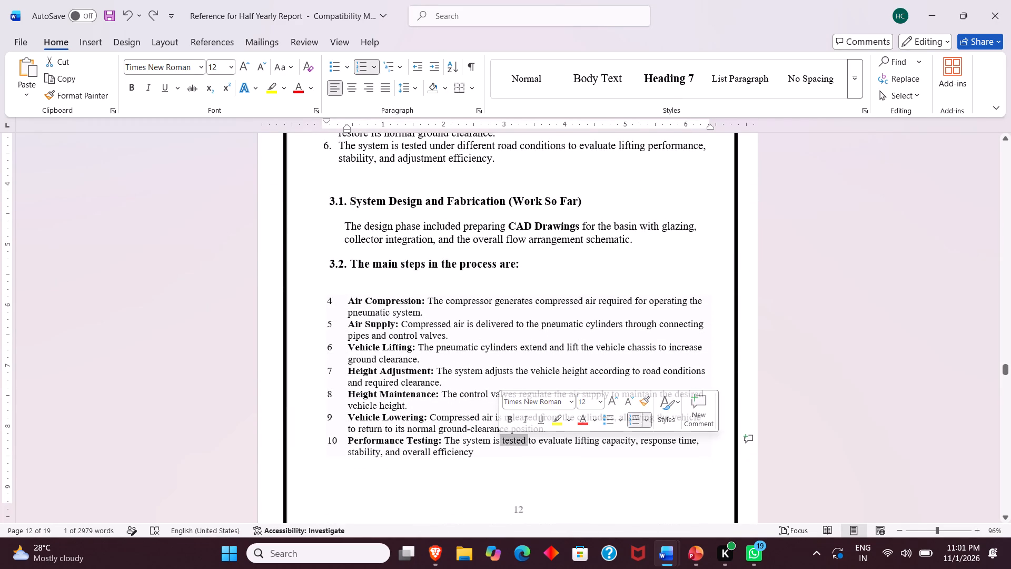
{"action": "left_click", "coordinate": [522, 478]}
{"action": "left_click_drag", "start_coordinate": [400, 237], "coordinate": [411, 238]}
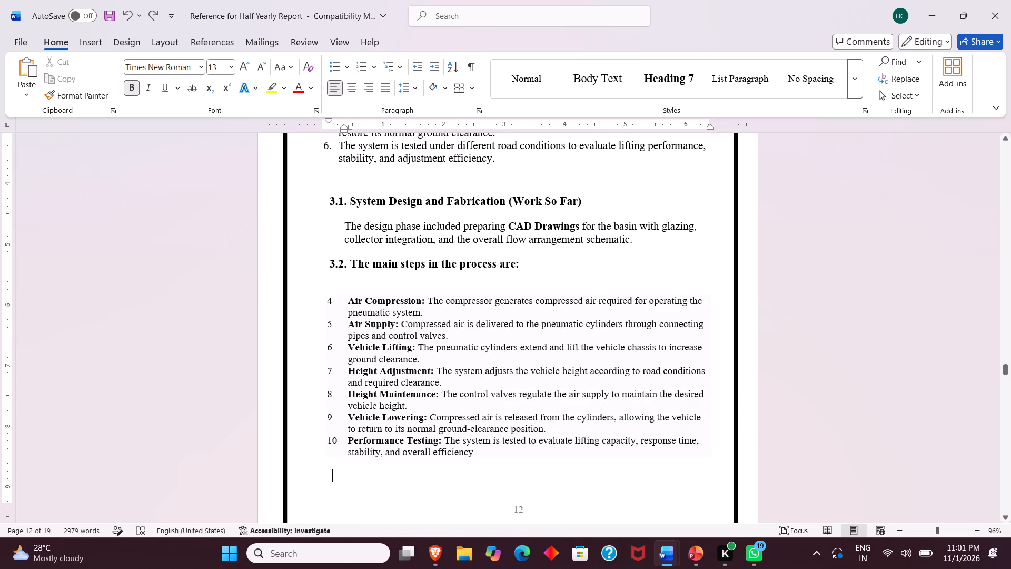
{"action": "left_click_drag", "start_coordinate": [411, 238], "coordinate": [428, 239]}
{"action": "left_click_drag", "start_coordinate": [476, 460], "coordinate": [459, 449]}
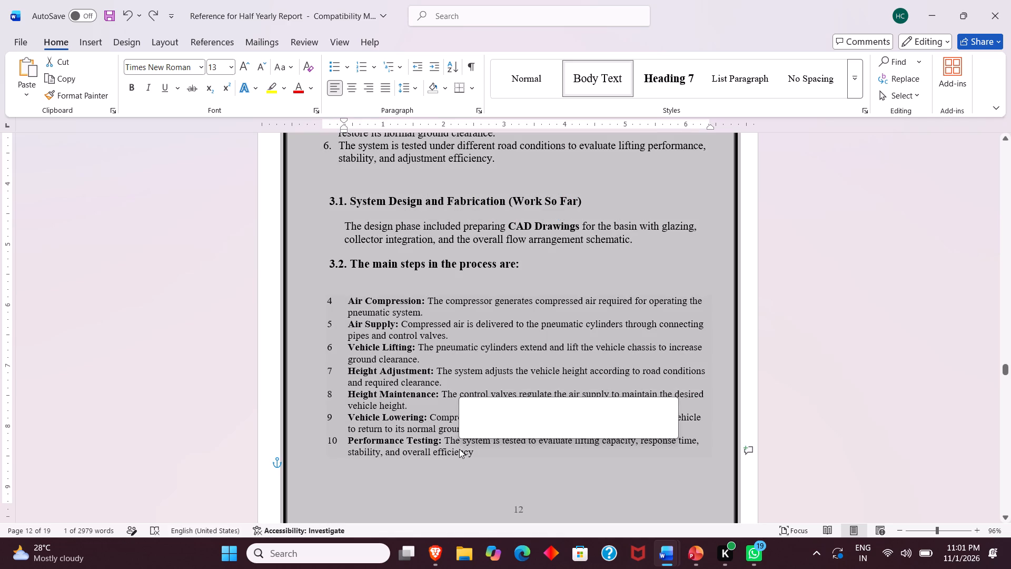
{"action": "left_click", "coordinate": [470, 448]}
{"action": "left_click_drag", "start_coordinate": [528, 221], "coordinate": [555, 225]}
{"action": "left_click_drag", "start_coordinate": [511, 454], "coordinate": [410, 402]}
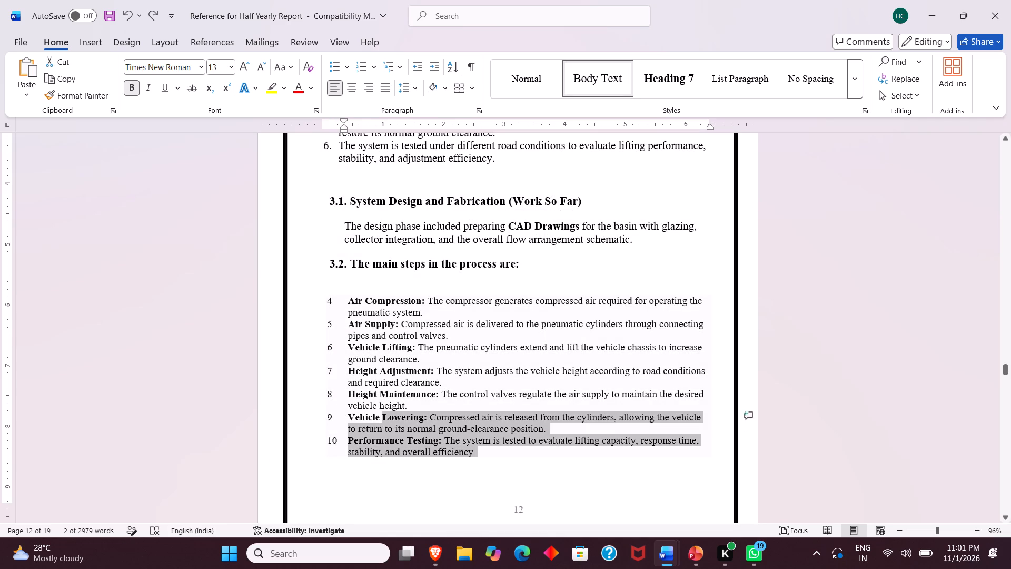
{"action": "left_click_drag", "start_coordinate": [410, 402], "coordinate": [354, 300]}
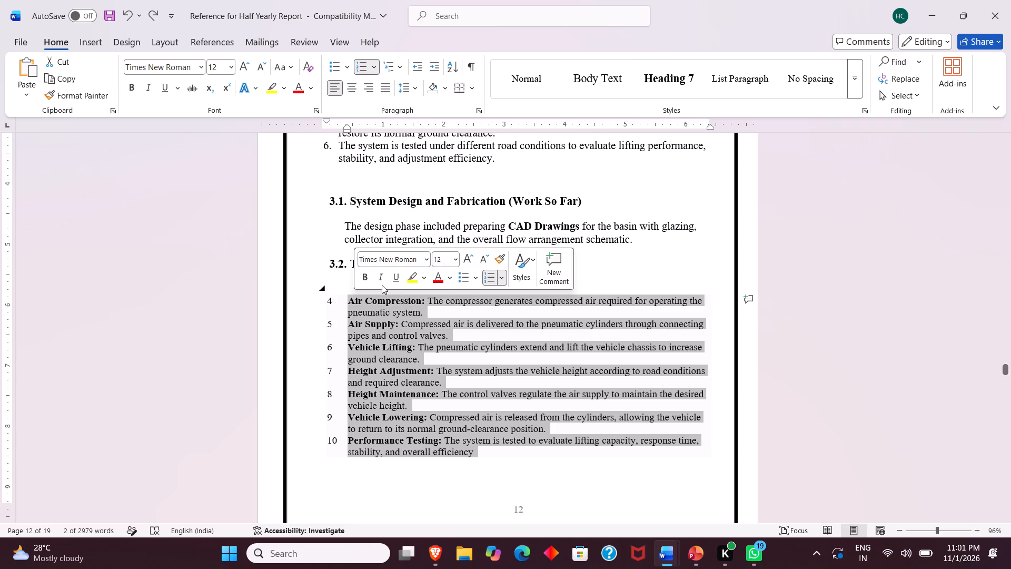
{"action": "left_click", "coordinate": [439, 260]}
{"action": "type", "text": "13"}
{"action": "key", "text": "Return"}
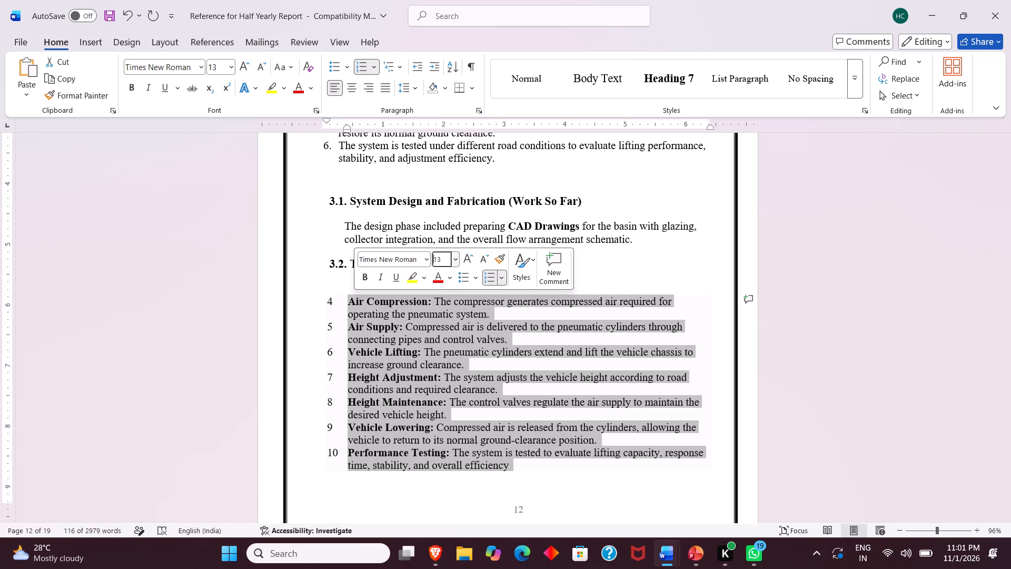
Justify the text of all seven process steps in section 3.2.
{"action": "left_click", "coordinate": [381, 86]}
{"action": "left_click", "coordinate": [238, 381]}
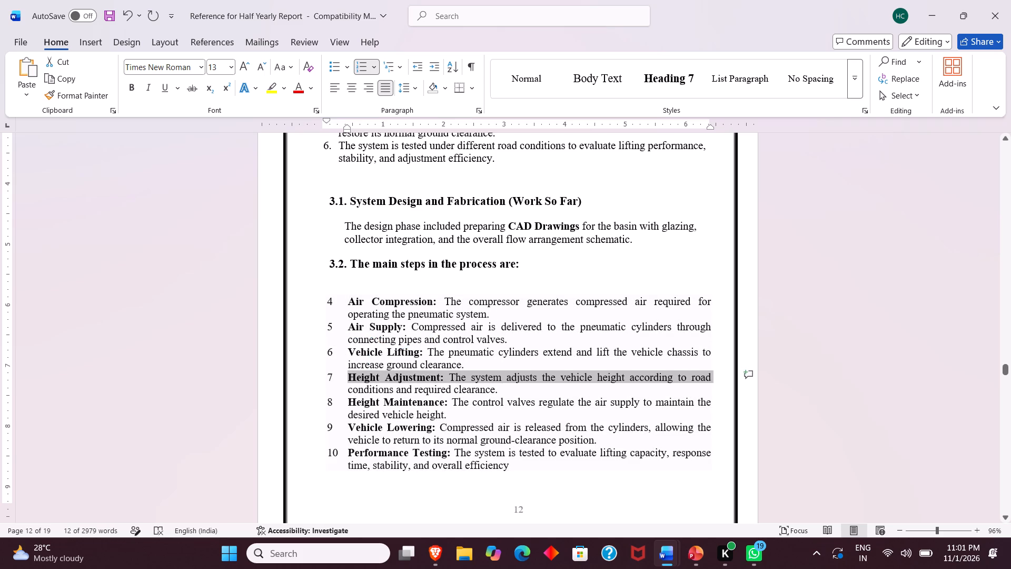
{"action": "left_click", "coordinate": [475, 482]}
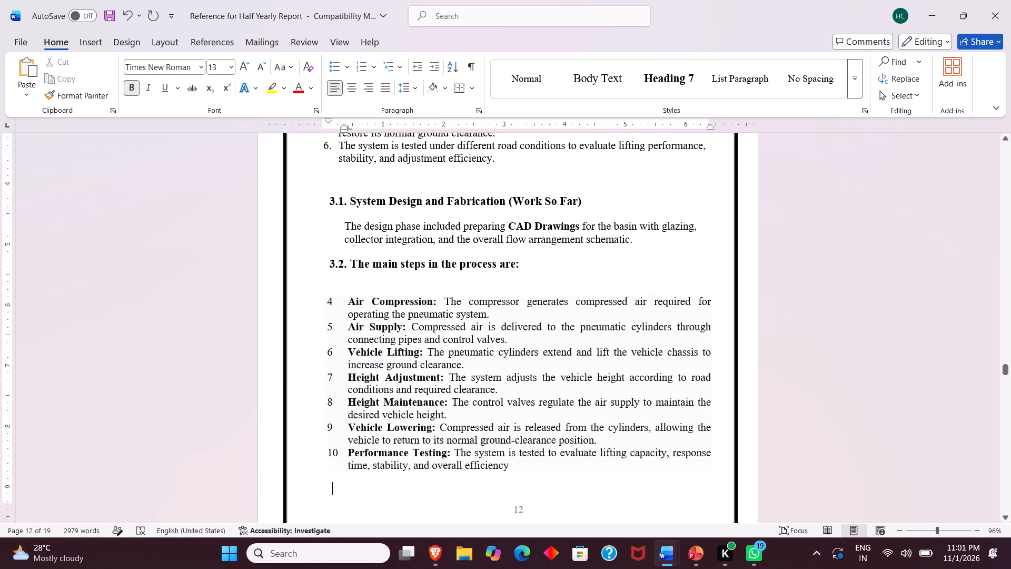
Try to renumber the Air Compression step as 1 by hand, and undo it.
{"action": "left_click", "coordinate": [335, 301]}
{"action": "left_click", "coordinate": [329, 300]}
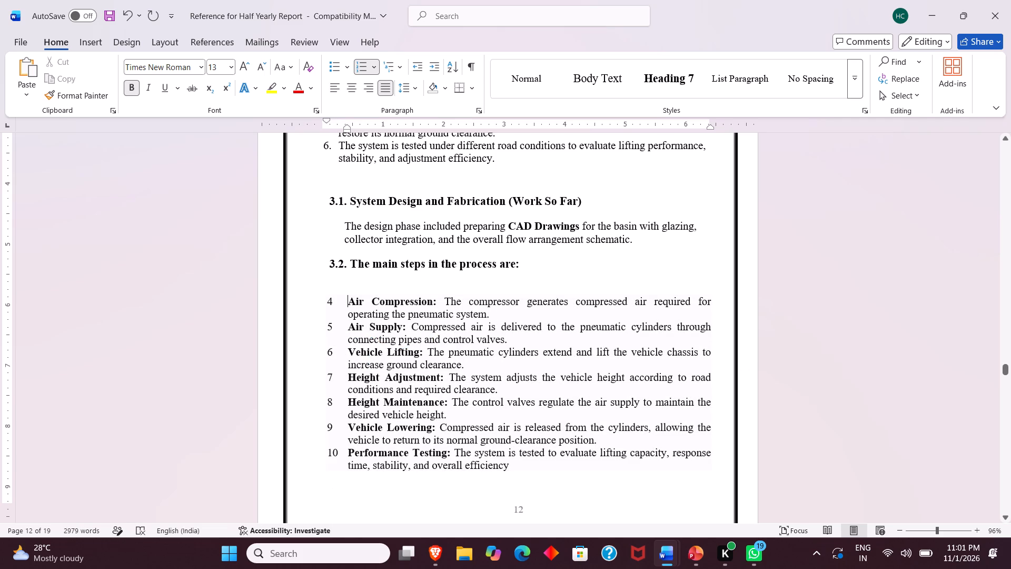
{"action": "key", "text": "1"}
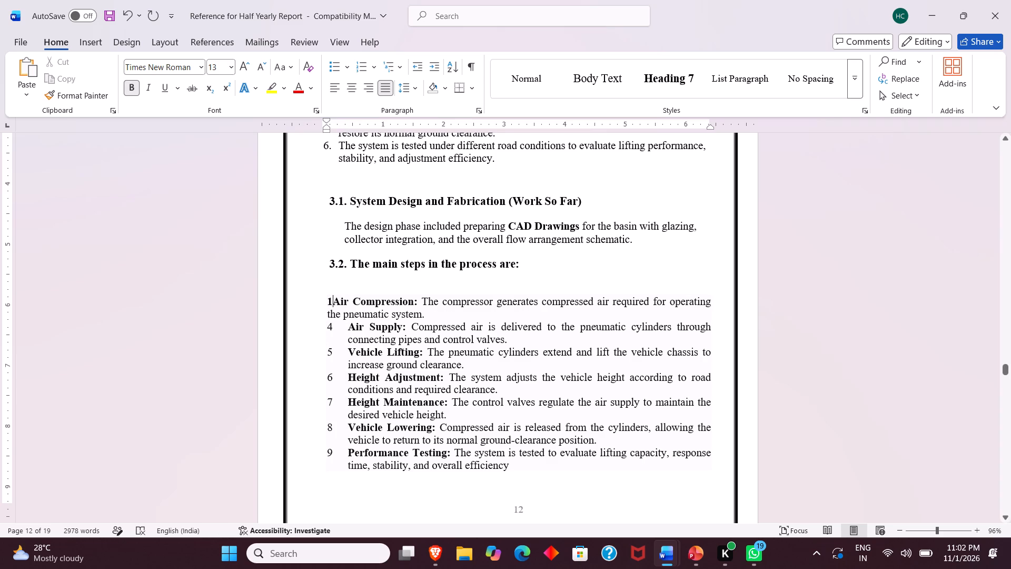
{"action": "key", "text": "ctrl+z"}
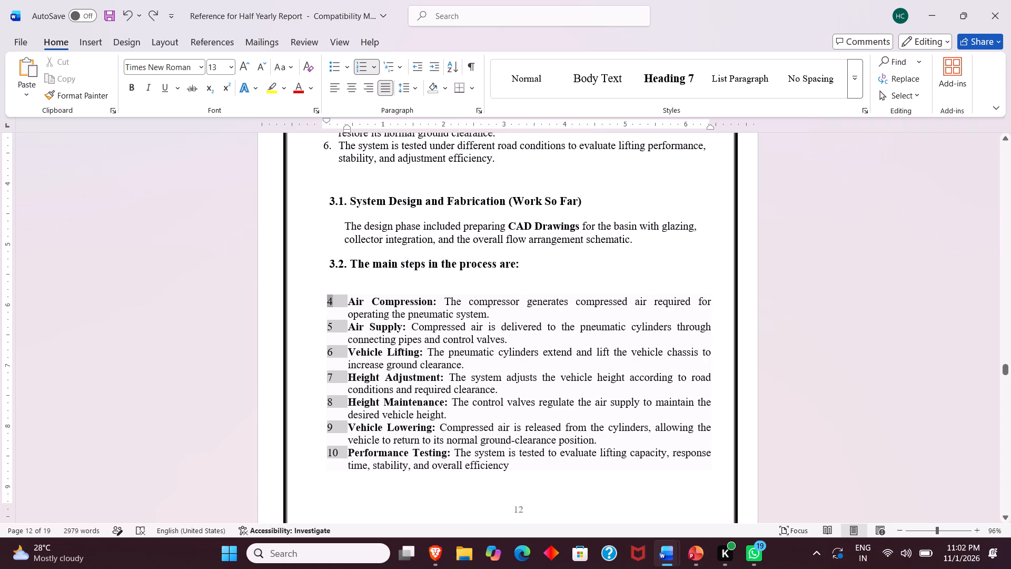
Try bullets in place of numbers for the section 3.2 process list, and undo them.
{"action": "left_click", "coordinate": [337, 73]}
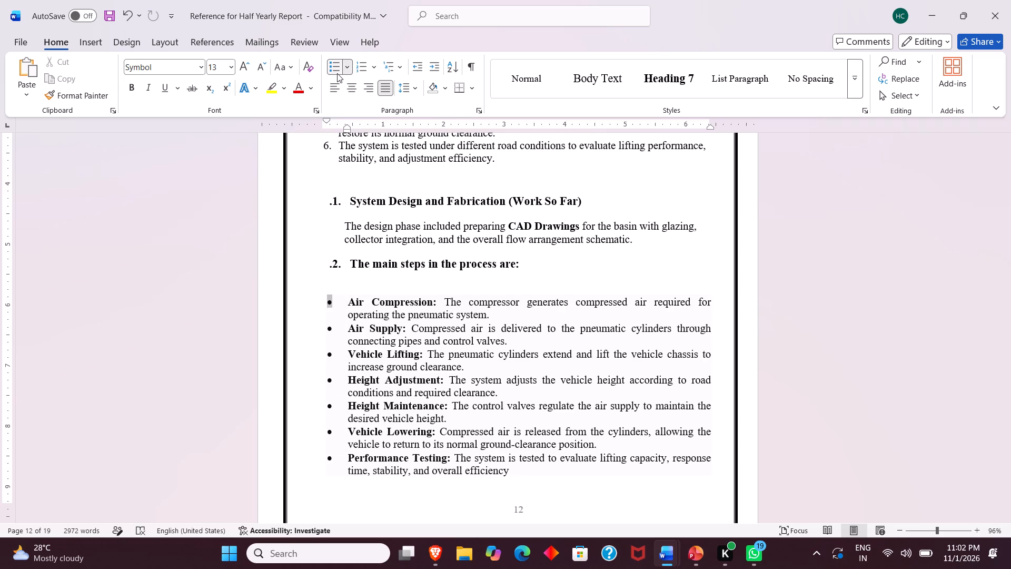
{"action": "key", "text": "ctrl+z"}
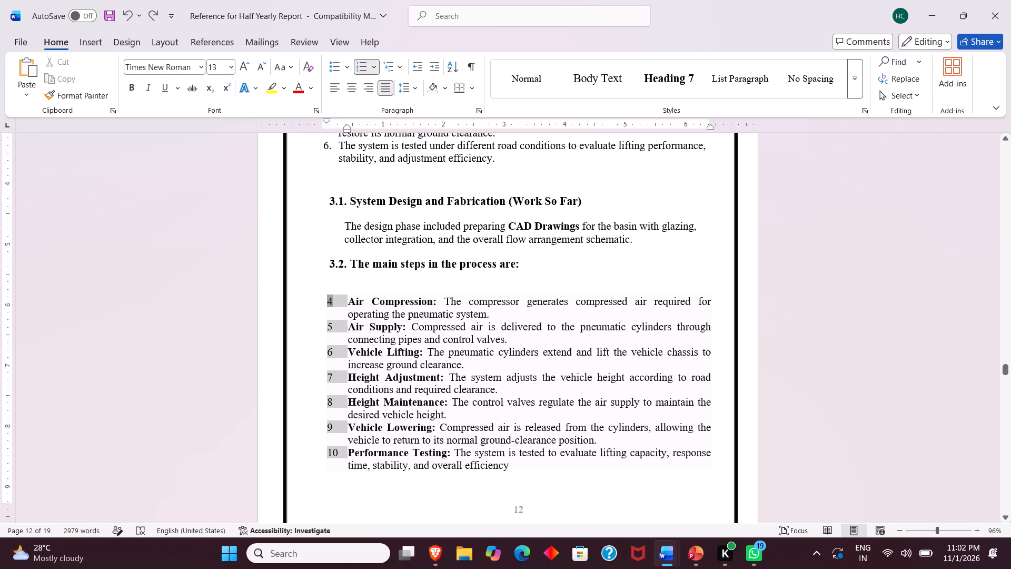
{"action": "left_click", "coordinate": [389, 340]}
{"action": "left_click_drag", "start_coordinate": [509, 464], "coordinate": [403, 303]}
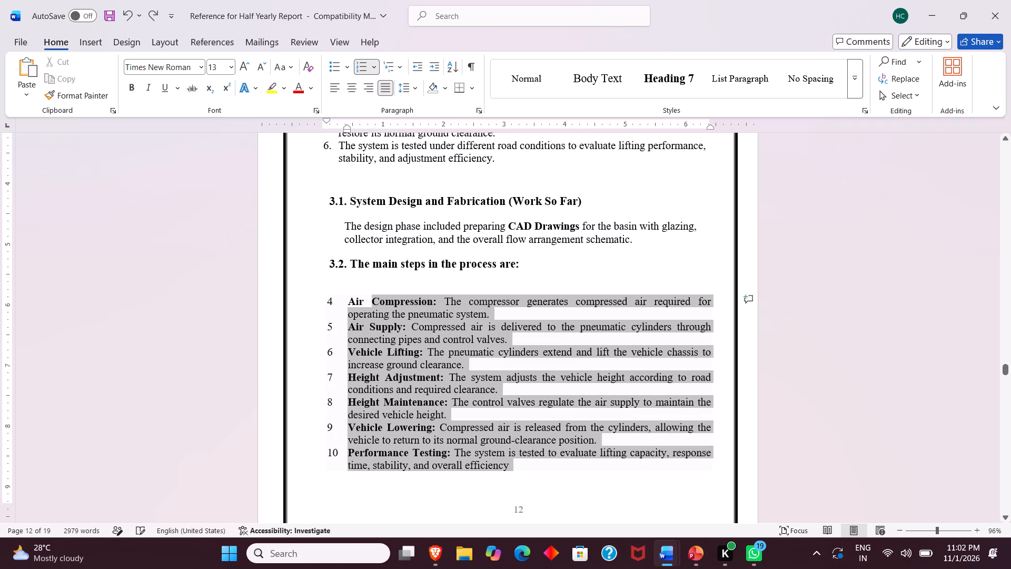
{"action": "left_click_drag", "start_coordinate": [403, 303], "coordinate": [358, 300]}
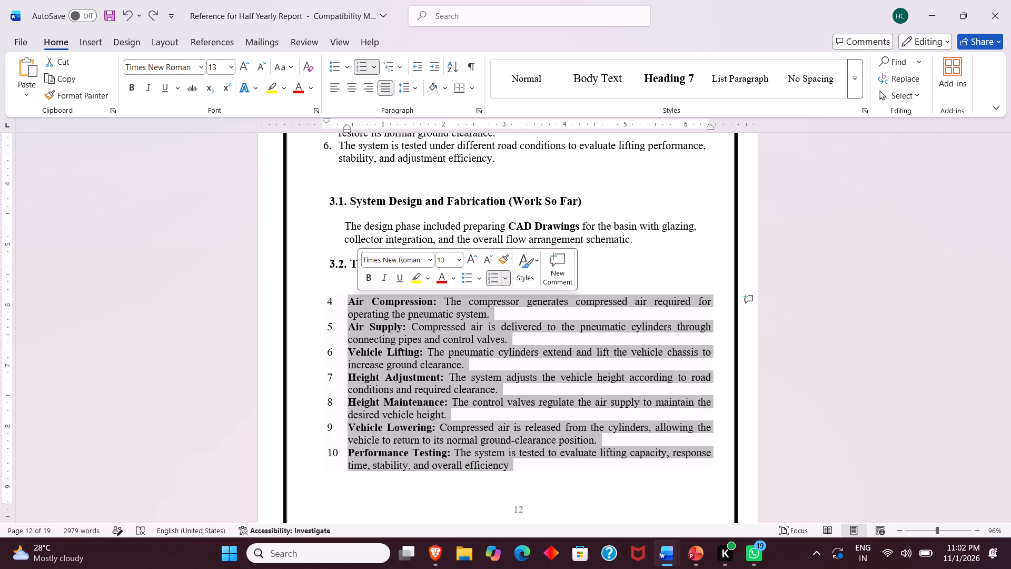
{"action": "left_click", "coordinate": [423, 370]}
Remove the list number from the Air Compression step in section 3.2.
{"action": "left_click", "coordinate": [326, 297]}
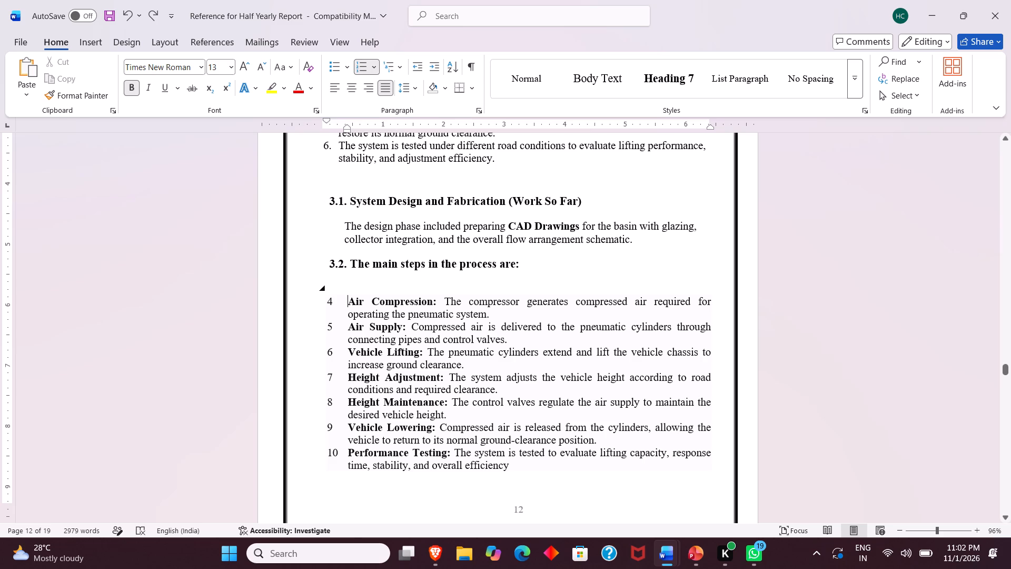
{"action": "left_click", "coordinate": [336, 303]}
{"action": "left_click", "coordinate": [315, 309]}
{"action": "triple_click", "coordinate": [336, 306]}
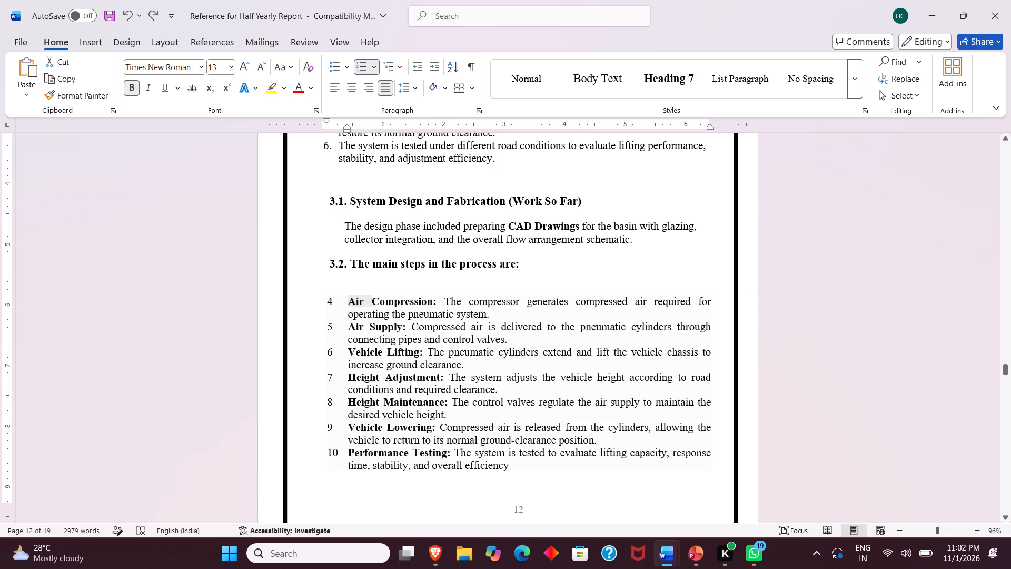
{"action": "left_click", "coordinate": [334, 310]}
{"action": "left_click", "coordinate": [331, 295]}
{"action": "left_click", "coordinate": [340, 309]}
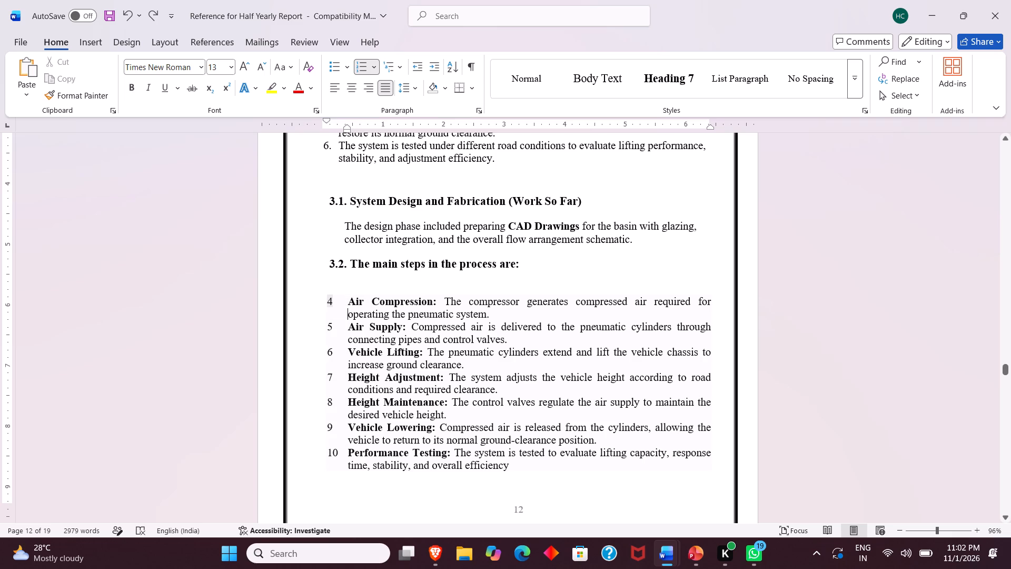
{"action": "left_click", "coordinate": [326, 296]}
{"action": "left_click", "coordinate": [334, 304]}
{"action": "left_click", "coordinate": [334, 304]}
{"action": "key", "text": "BackSpace"}
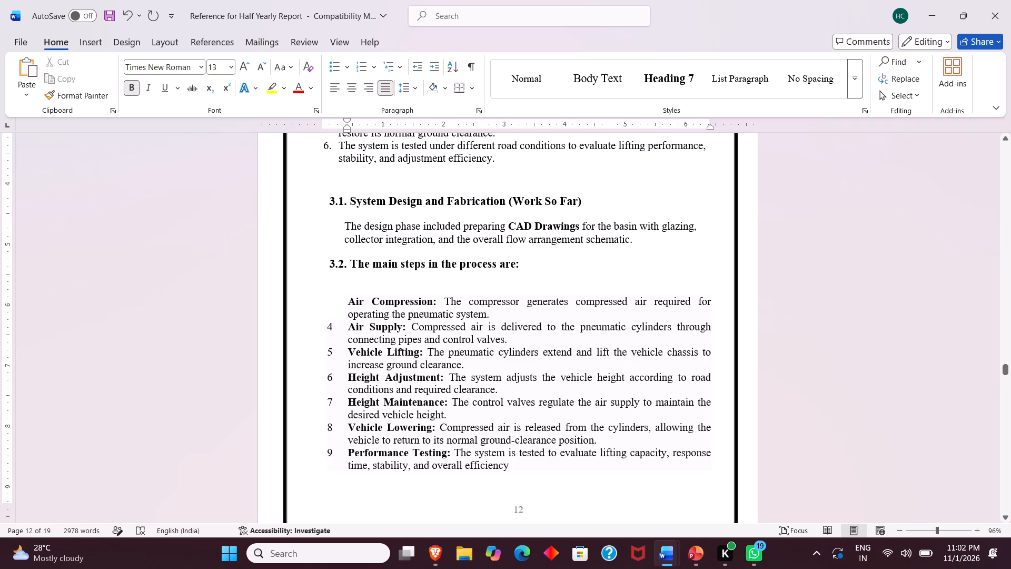
Remove the list numbers from the Air Supply and Vehicle Lifting steps, keeping their wording intact.
{"action": "key", "text": "Down"}
{"action": "key", "text": "Down"}
{"action": "key", "text": "BackSpace"}
{"action": "key", "text": "Down"}
{"action": "key", "text": "BackSpace"}
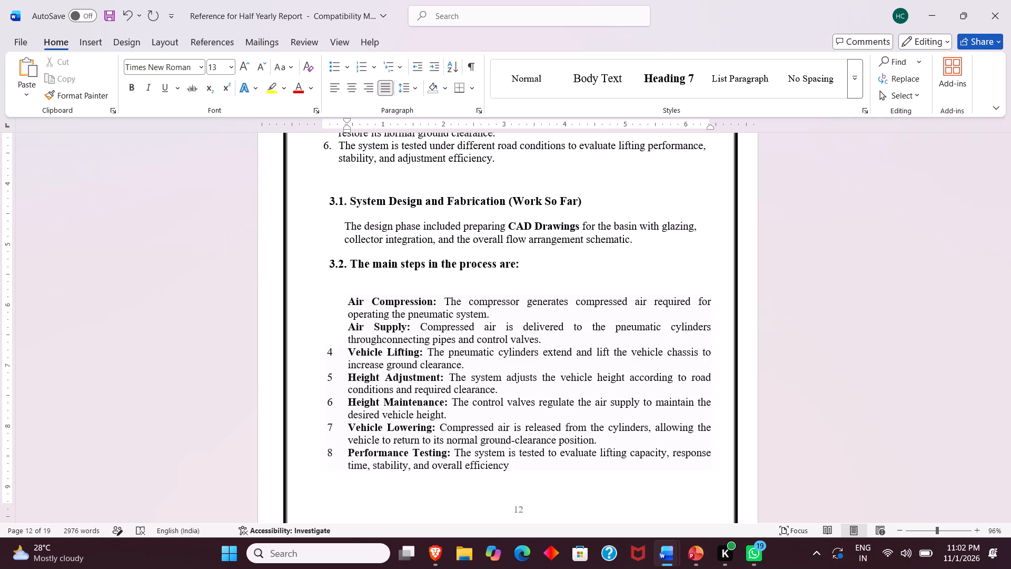
{"action": "key", "text": "ctrl+z"}
{"action": "key", "text": "Down"}
{"action": "key", "text": "BackSpace"}
Remove the list number from the Height Adjustment step, undoing any accidental deletion within its text.
{"action": "key", "text": "Down"}
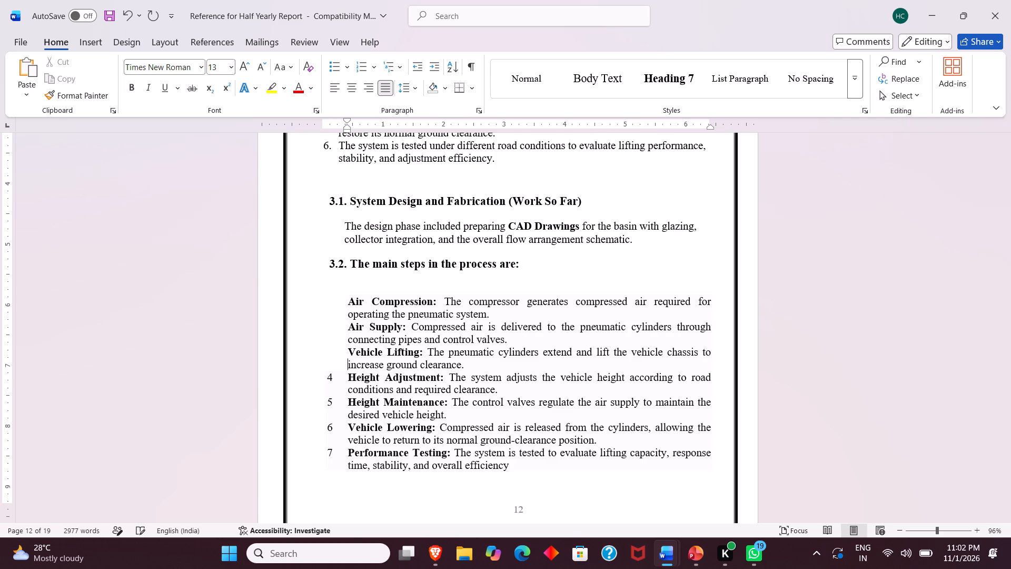
{"action": "key", "text": "Down"}
{"action": "key", "text": "BackSpace"}
{"action": "key", "text": "Down"}
{"action": "key", "text": "BackSpace"}
{"action": "key", "text": "Down"}
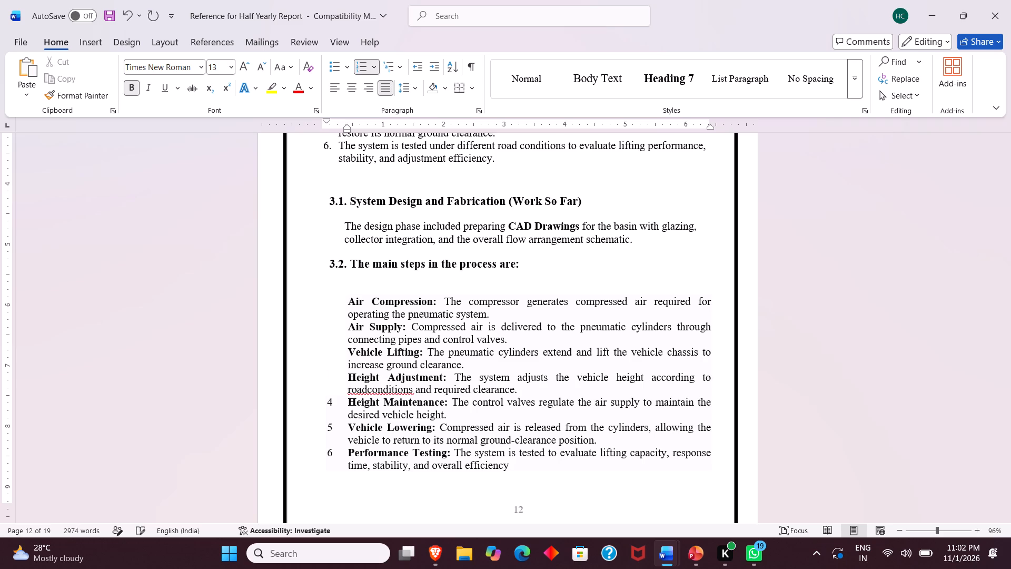
{"action": "key", "text": "ctrl+z"}
{"action": "key", "text": "ctrl+z"}
{"action": "key", "text": "BackSpace"}
Remove the list numbers from the Height Maintenance, Vehicle Lowering and Performance Testing steps.
{"action": "key", "text": "Down"}
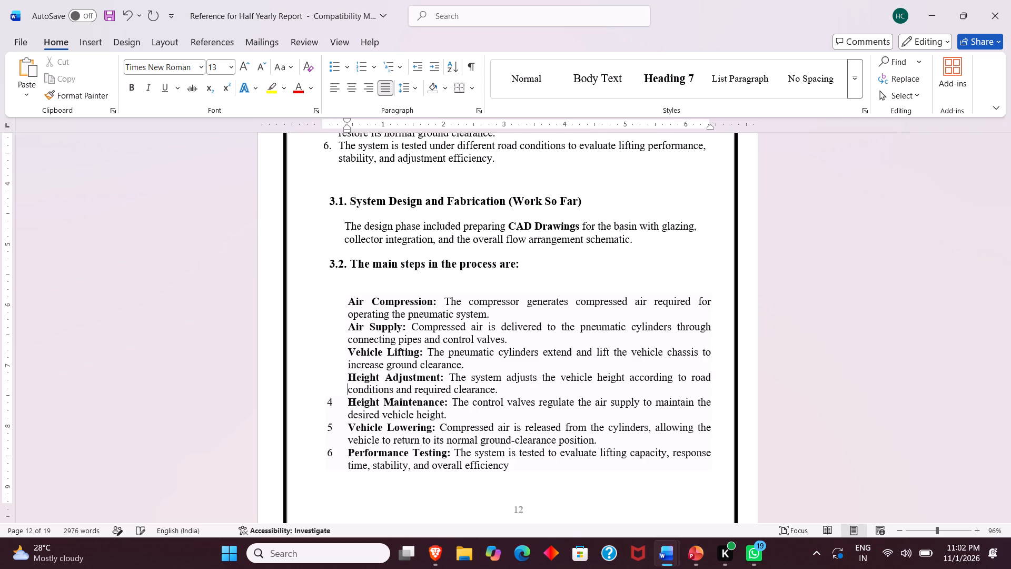
{"action": "key", "text": "Down"}
{"action": "key", "text": "BackSpace"}
{"action": "key", "text": "Down"}
{"action": "key", "text": "Down"}
{"action": "key", "text": "BackSpace"}
{"action": "key", "text": "Down"}
{"action": "key", "text": "Down"}
{"action": "key", "text": "BackSpace"}
Delete the surplus empty lines above the Testing and Performance Analysis heading.
{"action": "scroll", "coordinate": [601, 231], "scroll_direction": "down", "scroll_amount": 2}
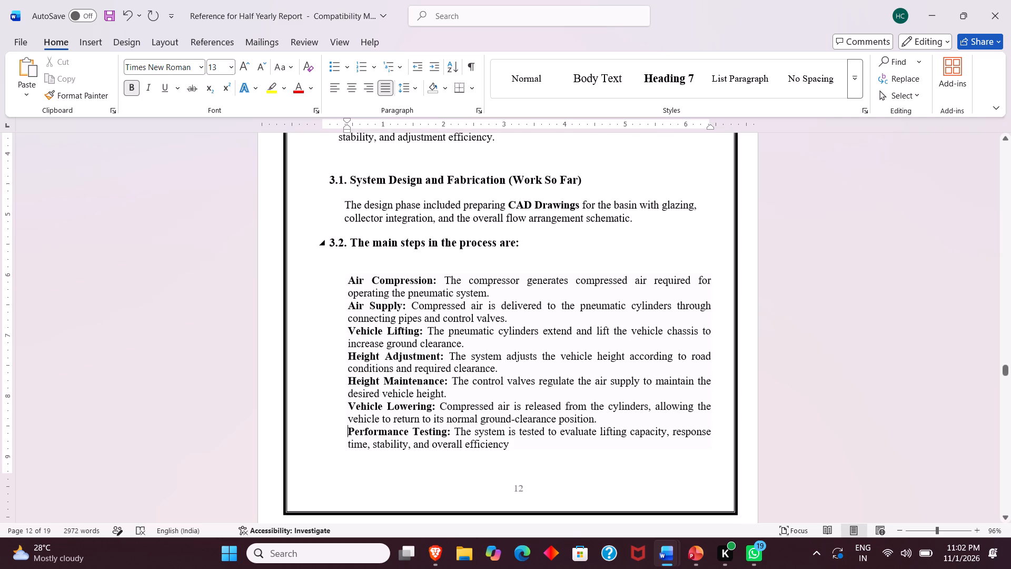
{"action": "scroll", "coordinate": [599, 233], "scroll_direction": "down", "scroll_amount": 11}
{"action": "scroll", "coordinate": [566, 294], "scroll_direction": "down", "scroll_amount": 3}
{"action": "scroll", "coordinate": [555, 307], "scroll_direction": "up", "scroll_amount": 2}
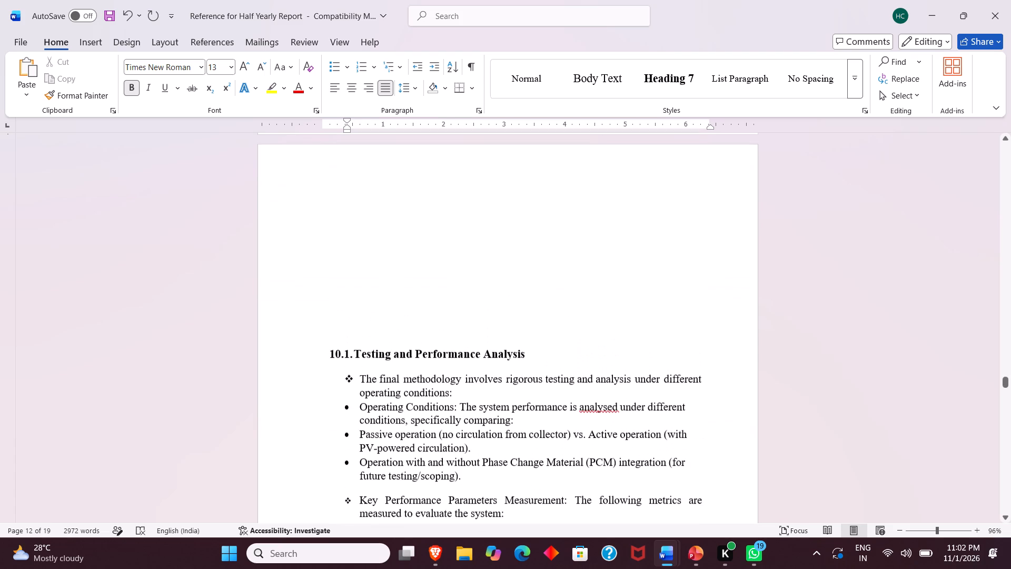
{"action": "left_click", "coordinate": [544, 310]}
{"action": "key", "text": "BackSpace"}
{"action": "key", "text": "BackSpace"}
{"action": "key", "text": "BackSpace"}
{"action": "key", "text": "BackSpace"}
{"action": "key", "text": "BackSpace"}
{"action": "key", "text": "BackSpace"}
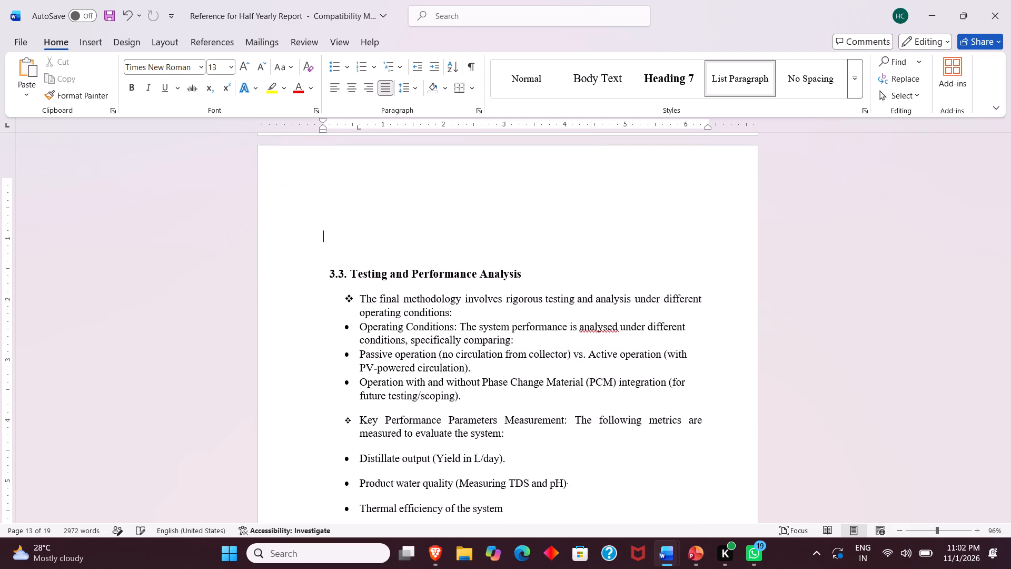
{"action": "key", "text": "BackSpace"}
{"action": "key", "text": "BackSpace"}
{"action": "key", "text": "BackSpace"}
{"action": "key", "text": "BackSpace"}
{"action": "key", "text": "BackSpace"}
Review the pages from Chapter 3: Methodology through the Chapter 4 design parameters table.
{"action": "scroll", "coordinate": [536, 382], "scroll_direction": "down", "scroll_amount": 17}
{"action": "scroll", "coordinate": [498, 432], "scroll_direction": "down", "scroll_amount": 5}
{"action": "scroll", "coordinate": [494, 438], "scroll_direction": "up", "scroll_amount": 3}
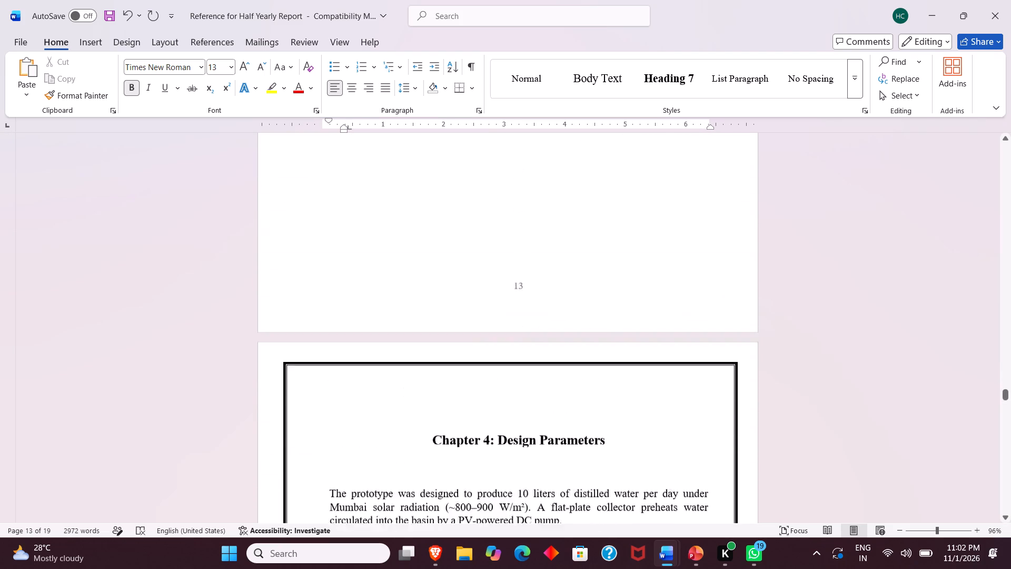
{"action": "scroll", "coordinate": [494, 436], "scroll_direction": "up", "scroll_amount": 20}
{"action": "scroll", "coordinate": [485, 421], "scroll_direction": "up", "scroll_amount": 9}
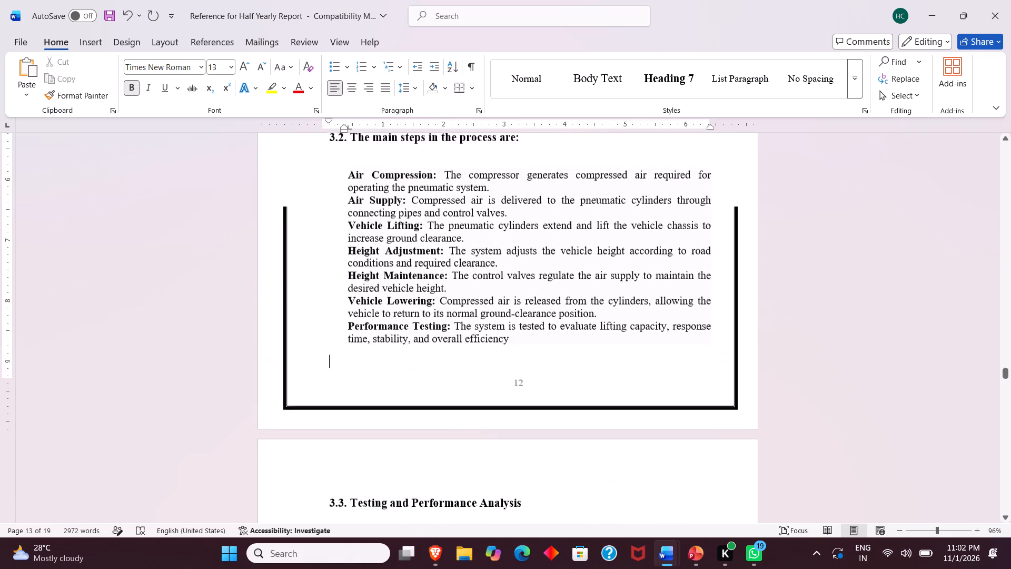
{"action": "scroll", "coordinate": [485, 421], "scroll_direction": "up", "scroll_amount": 1}
{"action": "scroll", "coordinate": [485, 421], "scroll_direction": "up", "scroll_amount": 20}
{"action": "scroll", "coordinate": [485, 421], "scroll_direction": "down", "scroll_amount": 10}
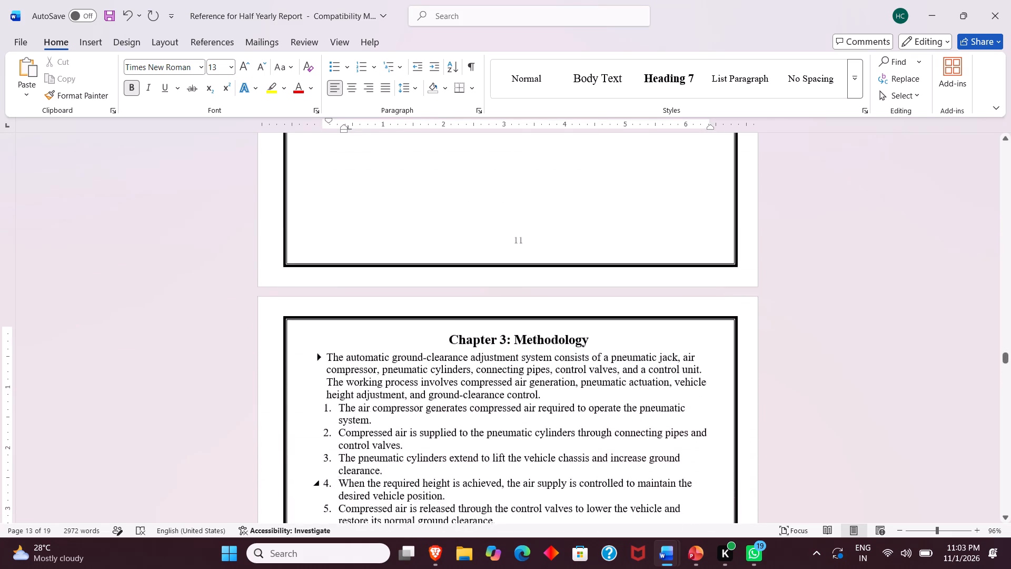
{"action": "scroll", "coordinate": [464, 486], "scroll_direction": "down", "scroll_amount": 19}
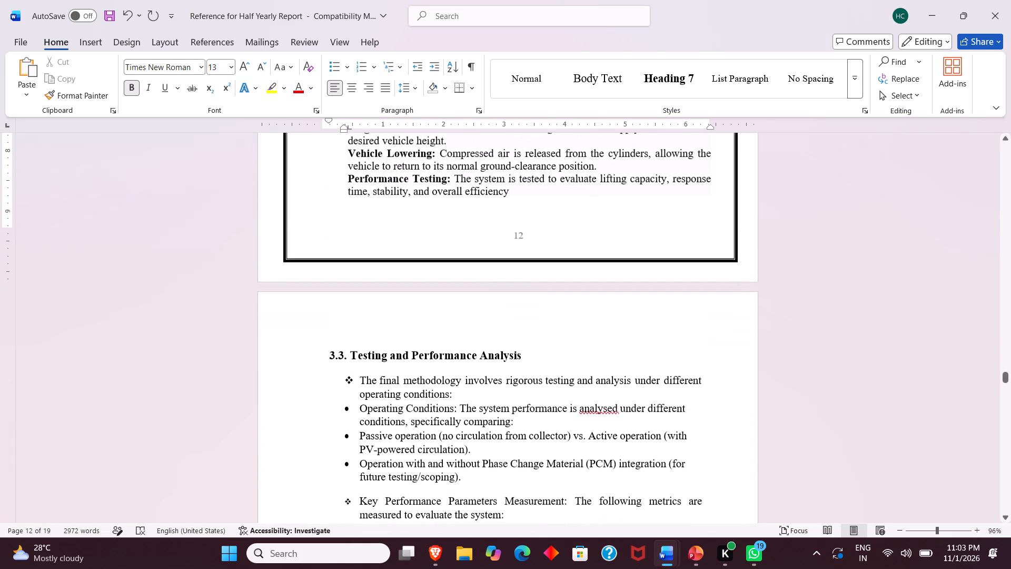
{"action": "scroll", "coordinate": [467, 525], "scroll_direction": "down", "scroll_amount": 16}
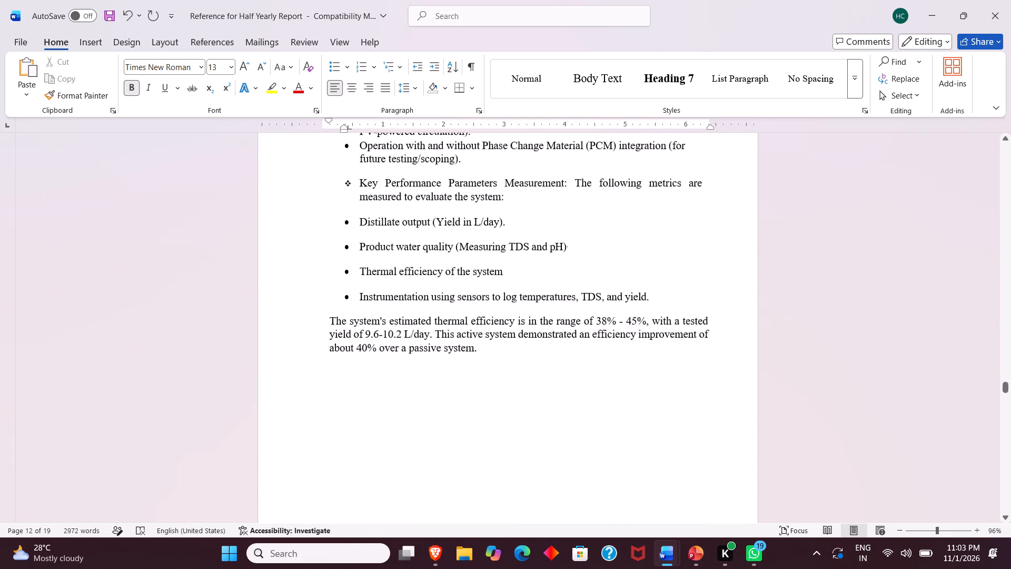
{"action": "scroll", "coordinate": [450, 503], "scroll_direction": "down", "scroll_amount": 17}
{"action": "scroll", "coordinate": [445, 394], "scroll_direction": "up", "scroll_amount": 9}
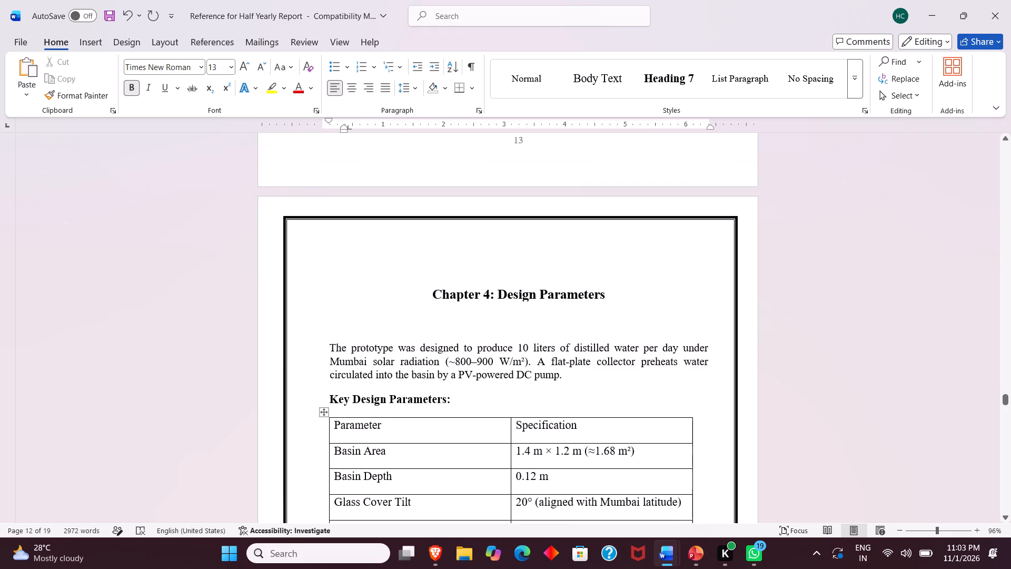
{"action": "scroll", "coordinate": [444, 375], "scroll_direction": "up", "scroll_amount": 14}
{"action": "scroll", "coordinate": [427, 391], "scroll_direction": "down", "scroll_amount": 4}
{"action": "scroll", "coordinate": [424, 386], "scroll_direction": "up", "scroll_amount": 5}
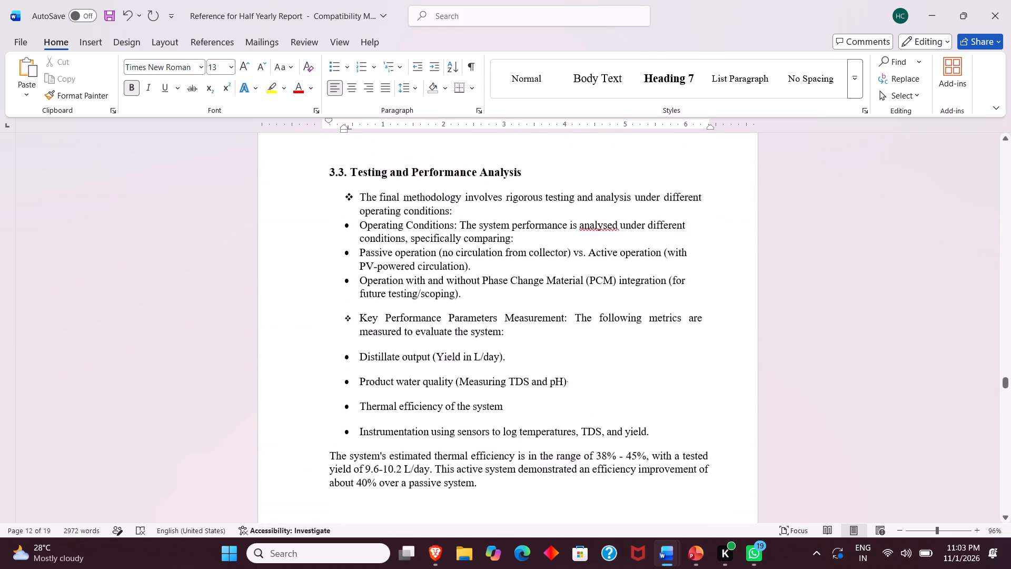
{"action": "scroll", "coordinate": [424, 382], "scroll_direction": "up", "scroll_amount": 7}
{"action": "scroll", "coordinate": [421, 364], "scroll_direction": "down", "scroll_amount": 18}
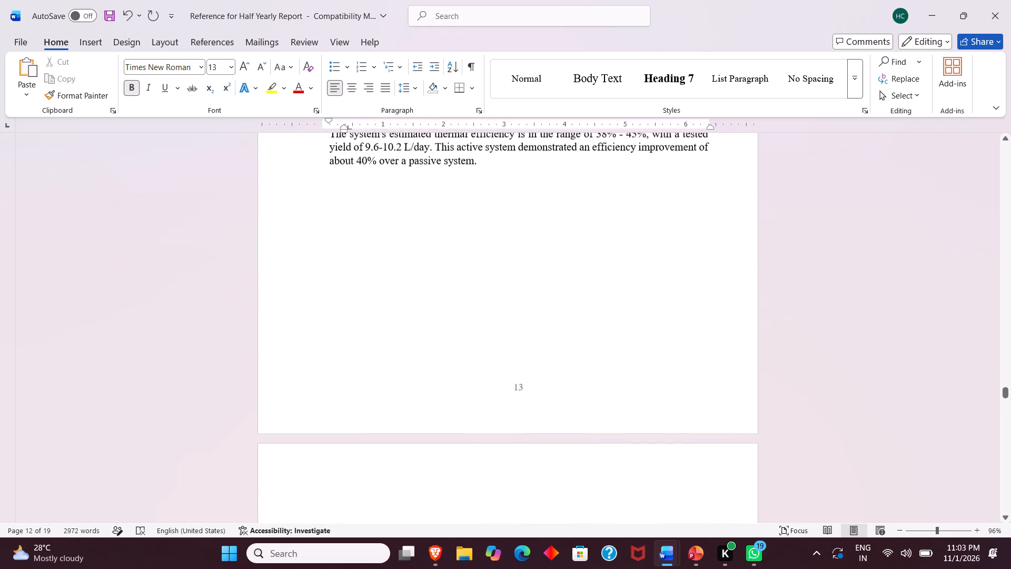
{"action": "scroll", "coordinate": [407, 362], "scroll_direction": "down", "scroll_amount": 18}
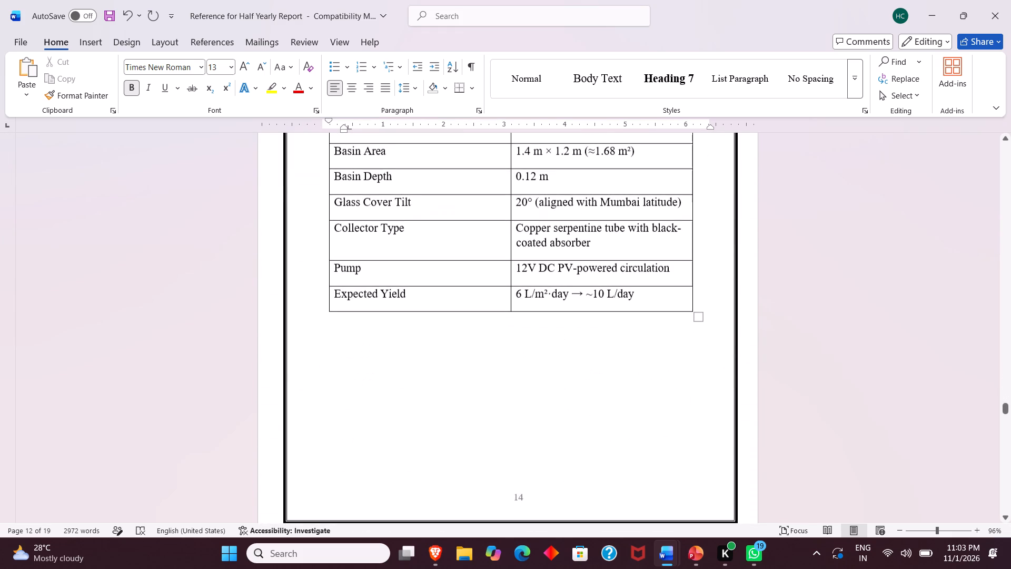
{"action": "scroll", "coordinate": [411, 374], "scroll_direction": "down", "scroll_amount": 6}
{"action": "scroll", "coordinate": [410, 377], "scroll_direction": "up", "scroll_amount": 18}
{"action": "scroll", "coordinate": [409, 352], "scroll_direction": "down", "scroll_amount": 1}
{"action": "scroll", "coordinate": [408, 348], "scroll_direction": "up", "scroll_amount": 9}
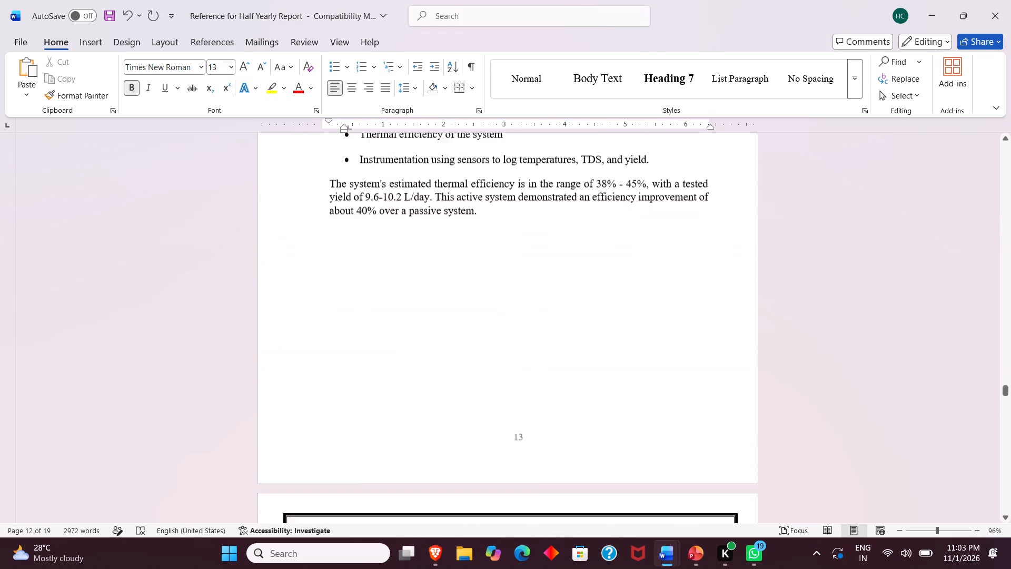
{"action": "scroll", "coordinate": [408, 346], "scroll_direction": "up", "scroll_amount": 20}
{"action": "scroll", "coordinate": [408, 346], "scroll_direction": "up", "scroll_amount": 7}
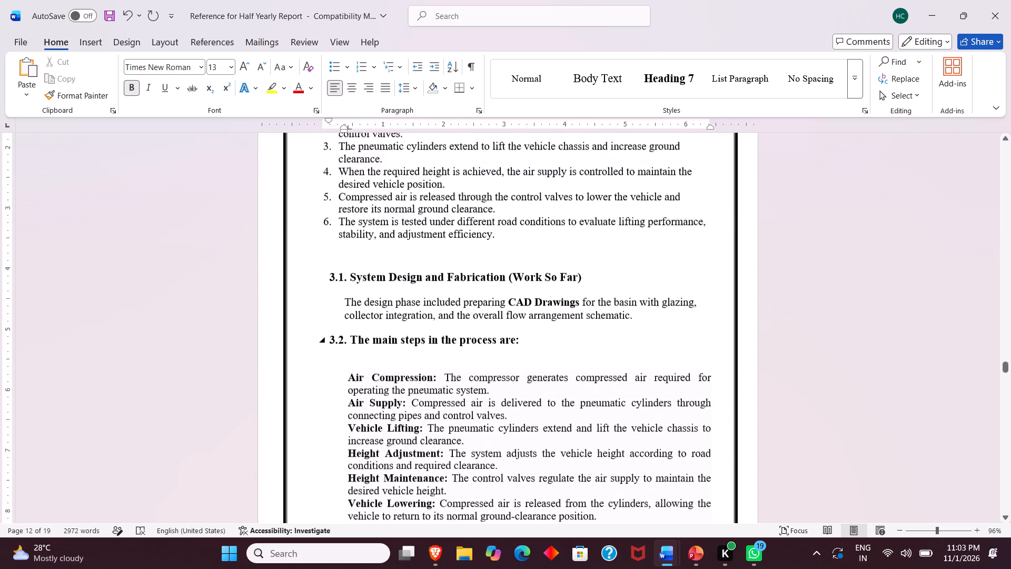
Apply round bullets to all seven process steps in section 3.2, Air Compression through Performance Testing.
{"action": "scroll", "coordinate": [396, 334], "scroll_direction": "down", "scroll_amount": 6}
{"action": "left_click_drag", "start_coordinate": [518, 378], "coordinate": [335, 242]}
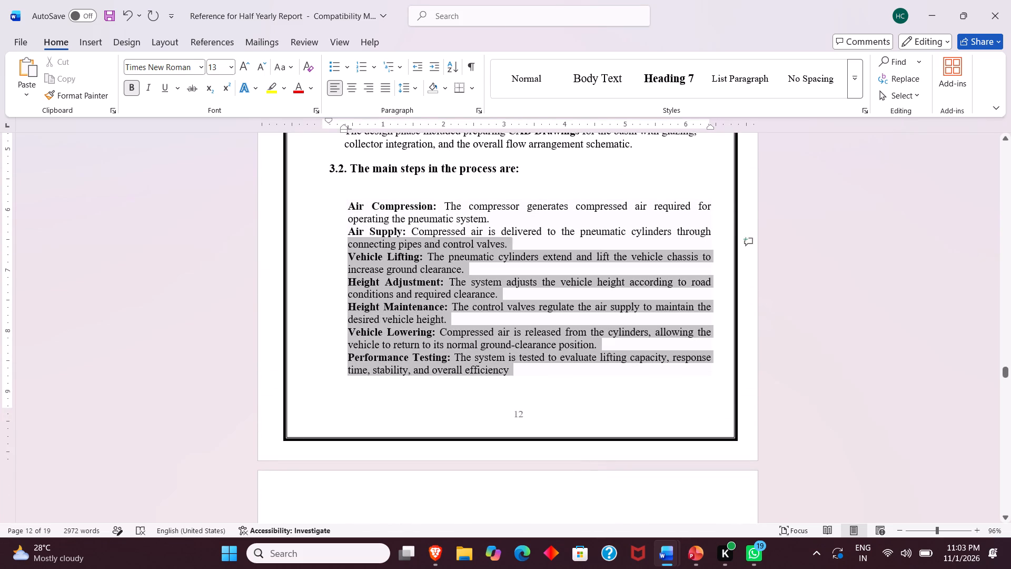
{"action": "left_click_drag", "start_coordinate": [335, 242], "coordinate": [334, 211]}
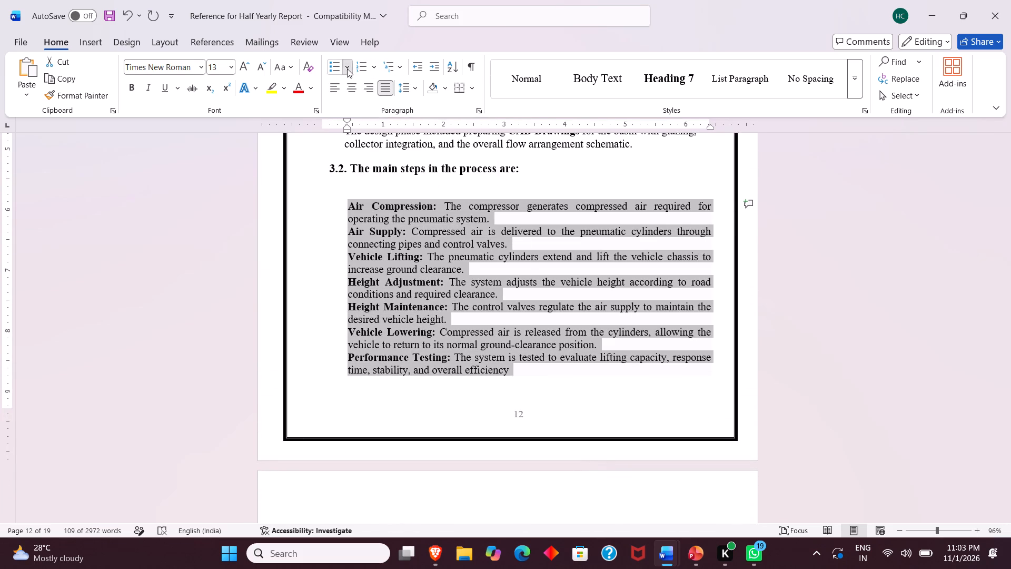
{"action": "left_click", "coordinate": [347, 68]}
{"action": "left_click", "coordinate": [381, 174]}
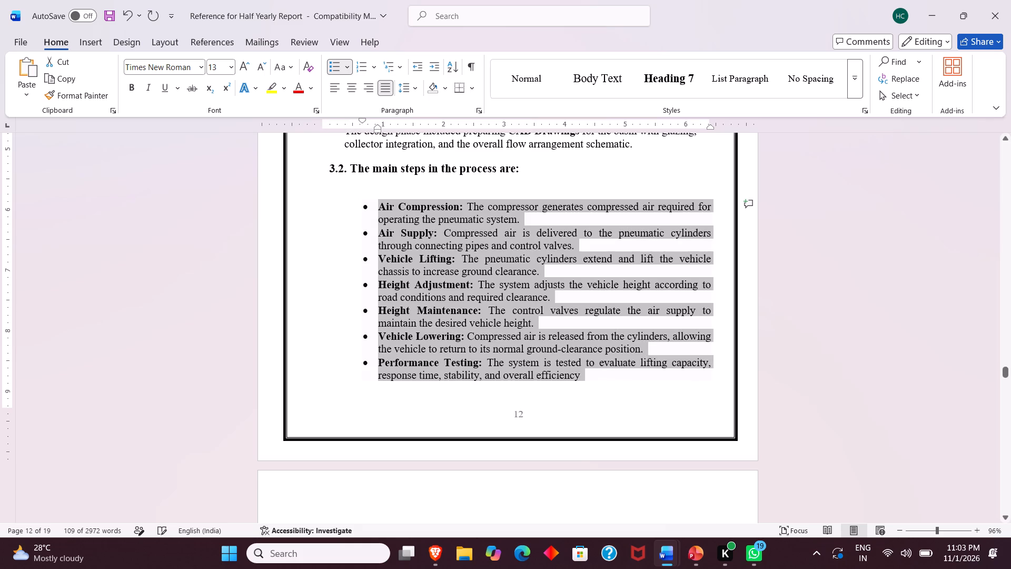
Reduce the indent of the section 3.2 bullet list so its bullets line up with the section heading.
{"action": "left_click_drag", "start_coordinate": [162, 248], "coordinate": [167, 249]}
{"action": "left_click", "coordinate": [366, 282]}
{"action": "left_click_drag", "start_coordinate": [367, 283], "coordinate": [349, 286]}
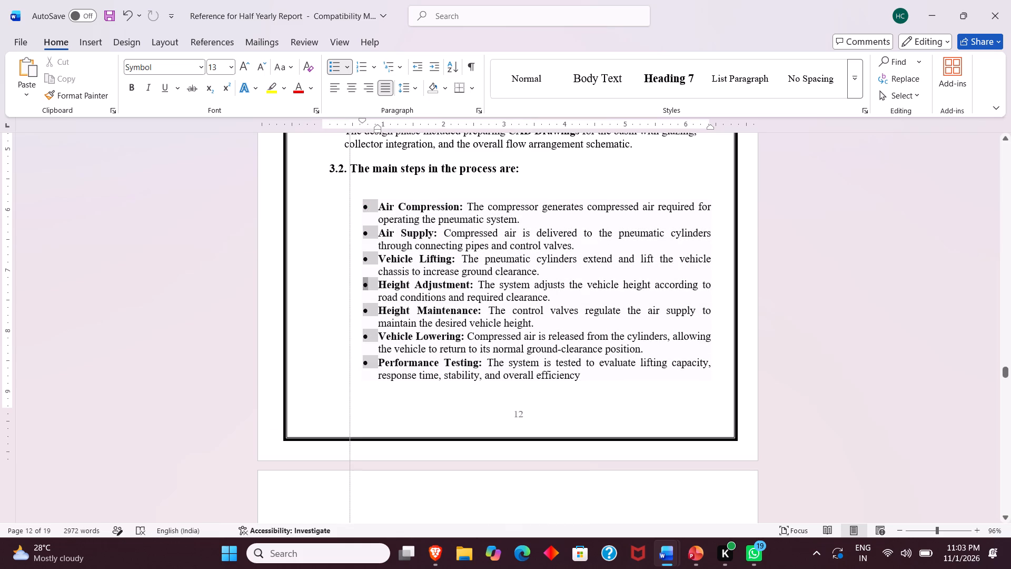
{"action": "left_click_drag", "start_coordinate": [349, 286], "coordinate": [331, 280]}
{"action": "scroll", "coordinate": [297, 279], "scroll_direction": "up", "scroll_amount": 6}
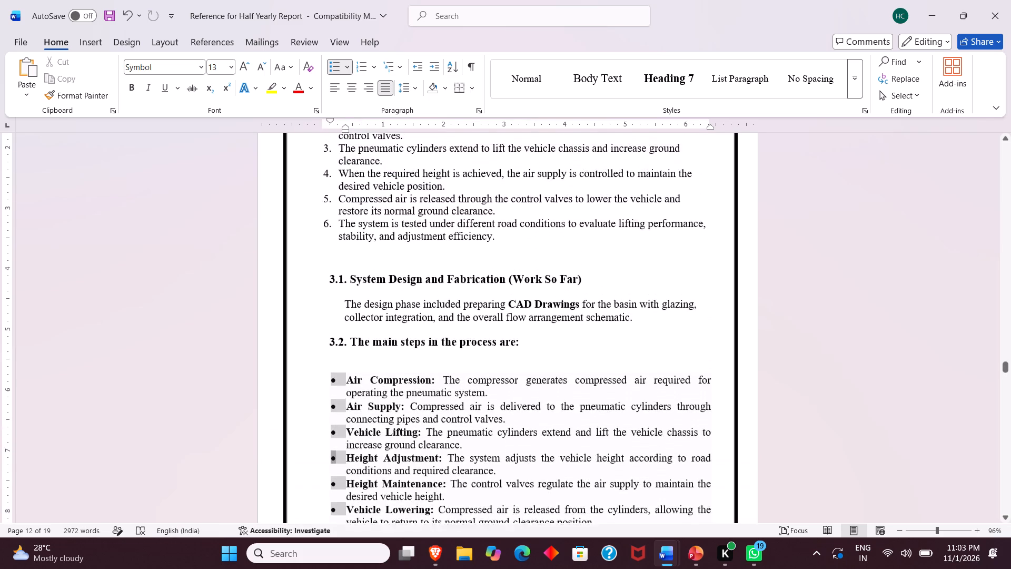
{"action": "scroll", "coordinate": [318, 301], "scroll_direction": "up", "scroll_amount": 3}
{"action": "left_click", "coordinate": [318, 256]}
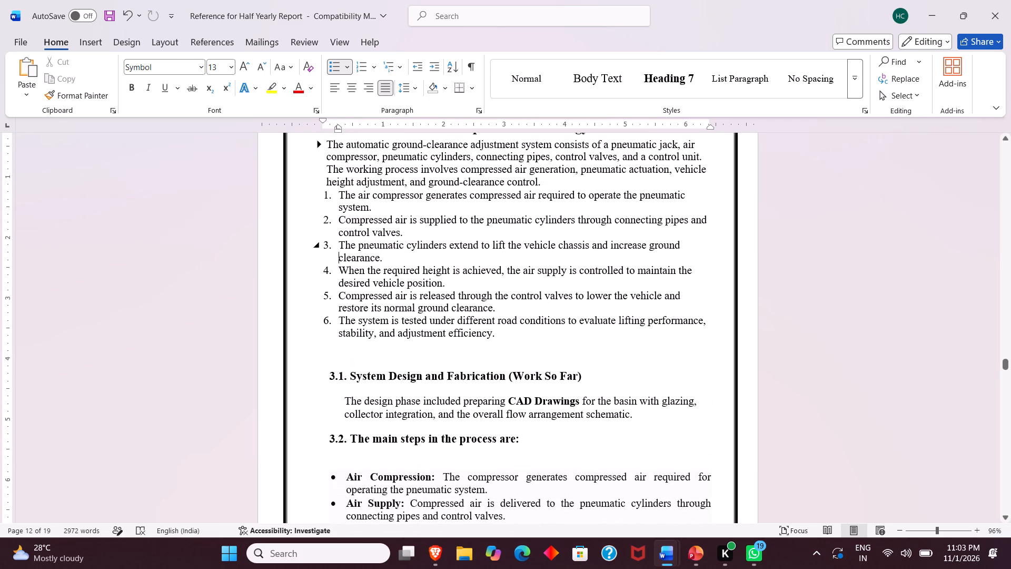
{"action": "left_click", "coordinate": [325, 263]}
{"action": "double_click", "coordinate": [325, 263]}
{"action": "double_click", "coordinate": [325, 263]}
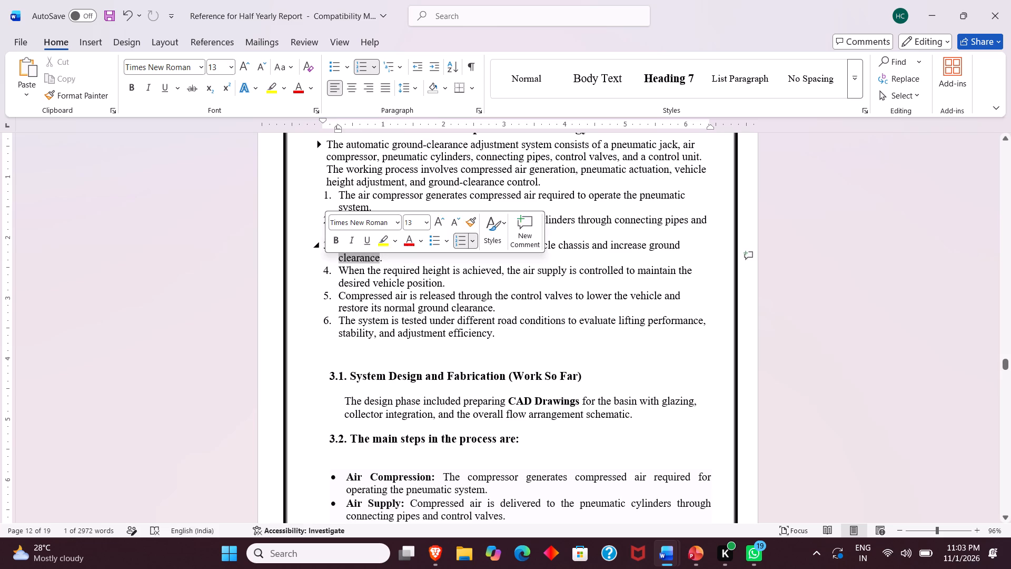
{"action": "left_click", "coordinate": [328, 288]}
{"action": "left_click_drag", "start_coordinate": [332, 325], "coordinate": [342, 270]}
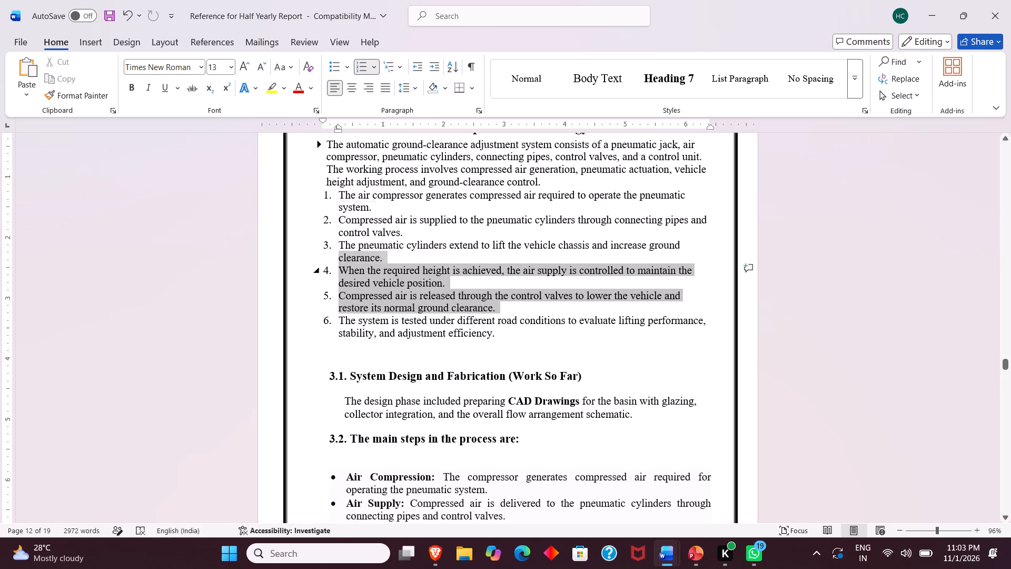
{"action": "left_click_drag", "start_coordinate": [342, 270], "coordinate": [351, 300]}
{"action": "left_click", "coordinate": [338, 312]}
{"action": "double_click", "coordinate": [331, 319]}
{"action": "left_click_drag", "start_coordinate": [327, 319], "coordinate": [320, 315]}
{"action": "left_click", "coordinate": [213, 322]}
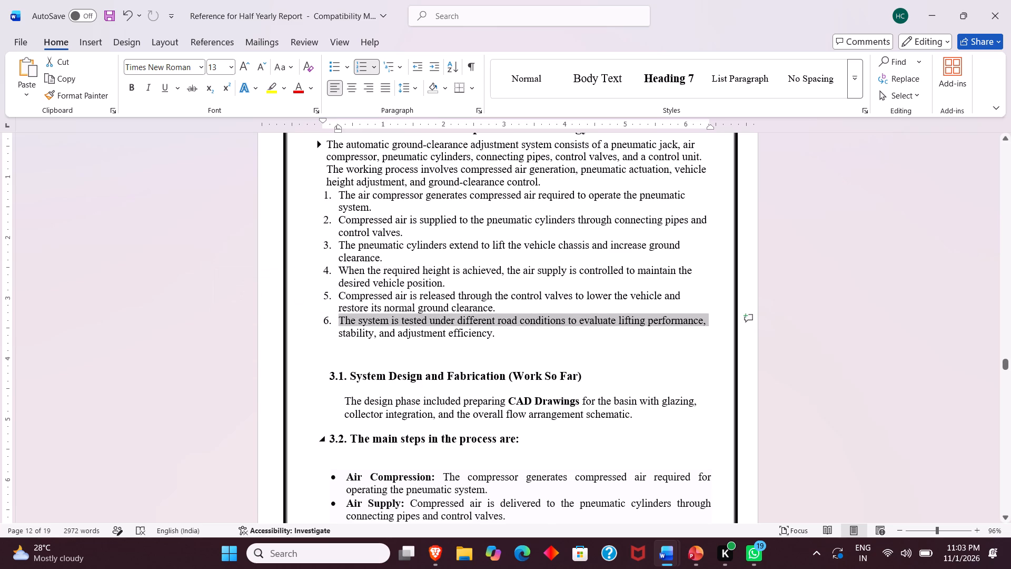
Insert an empty line between the Chapter 3 introductory paragraph and the numbered list below it.
{"action": "scroll", "coordinate": [409, 429], "scroll_direction": "up", "scroll_amount": 3}
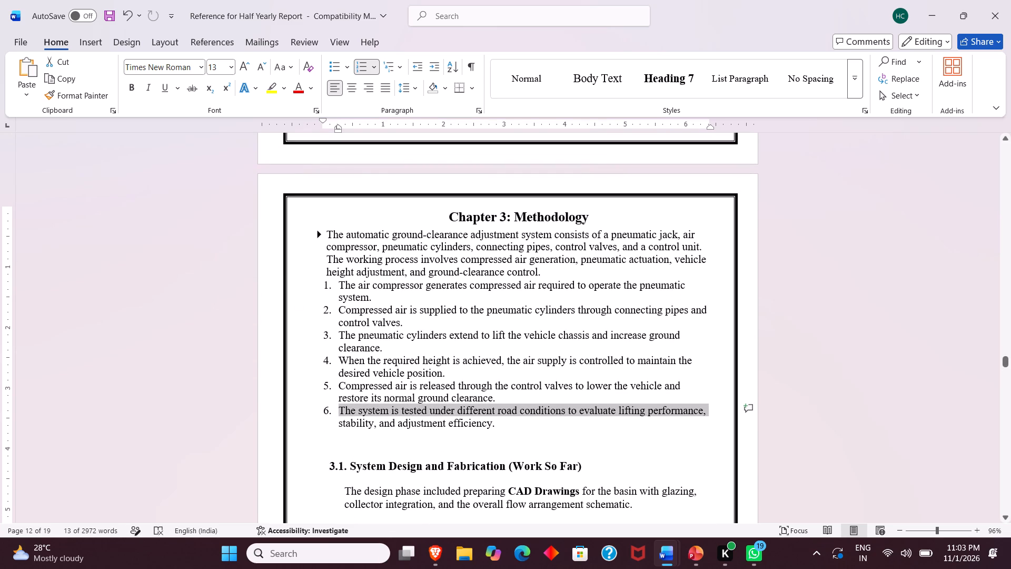
{"action": "left_click", "coordinate": [561, 270]}
{"action": "key", "text": "Return"}
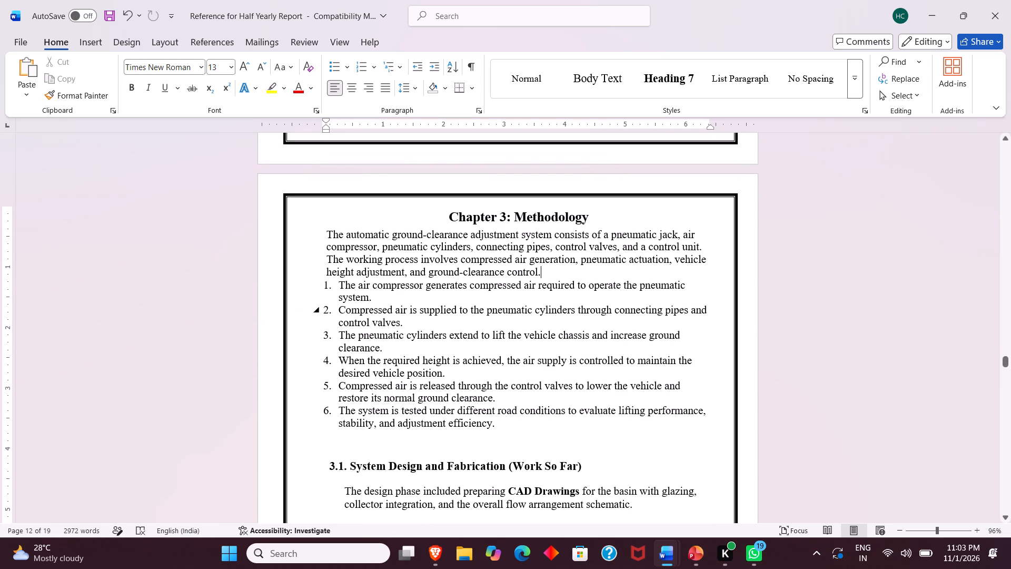
{"action": "key", "text": "Return"}
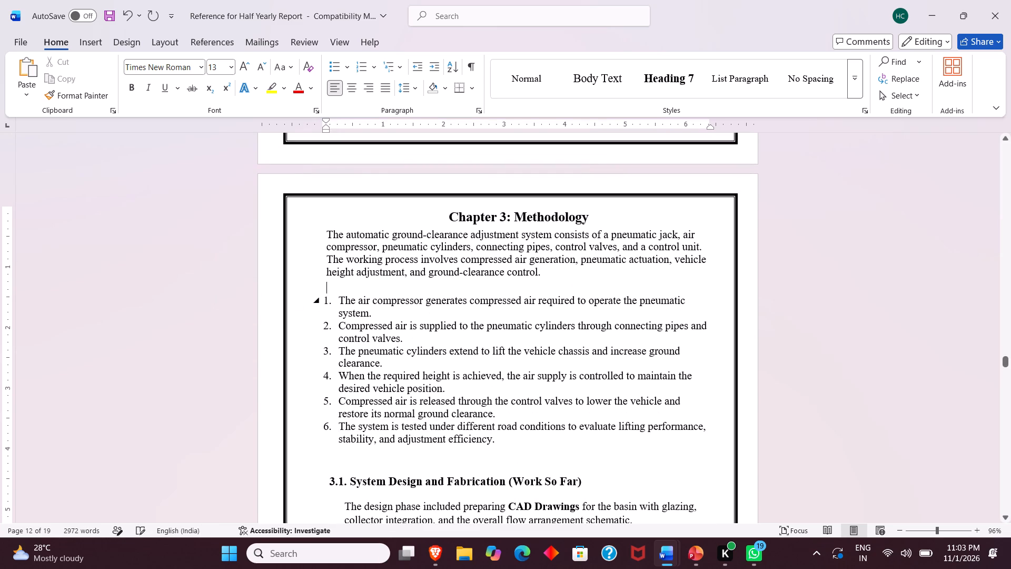
Shift the indent of the Chapter 3 introductory paragraph so its text lines up with the list numbers.
{"action": "scroll", "coordinate": [383, 297], "scroll_direction": "up", "scroll_amount": 1}
{"action": "left_click_drag", "start_coordinate": [328, 263], "coordinate": [435, 288]}
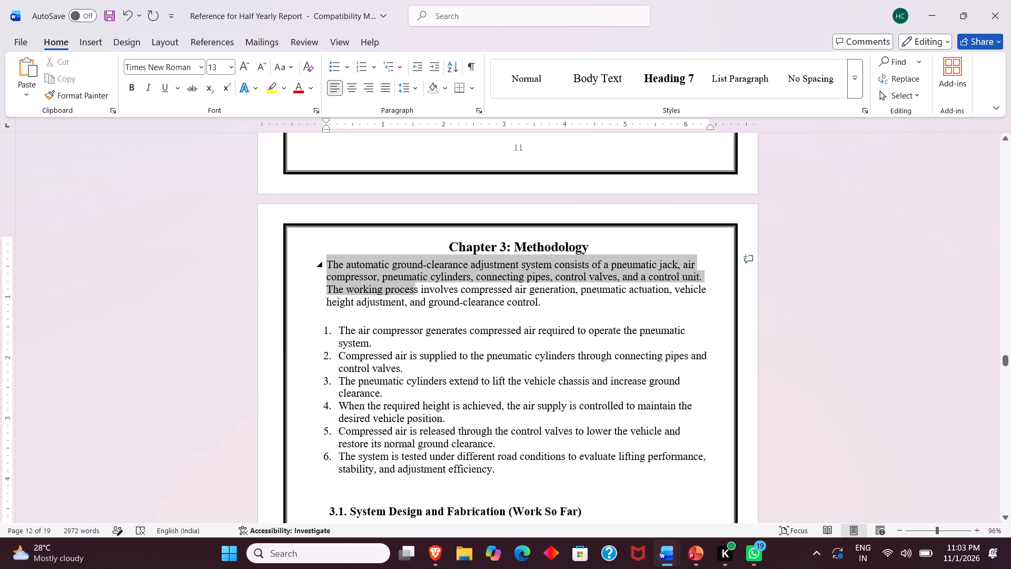
{"action": "left_click_drag", "start_coordinate": [435, 288], "coordinate": [541, 299]}
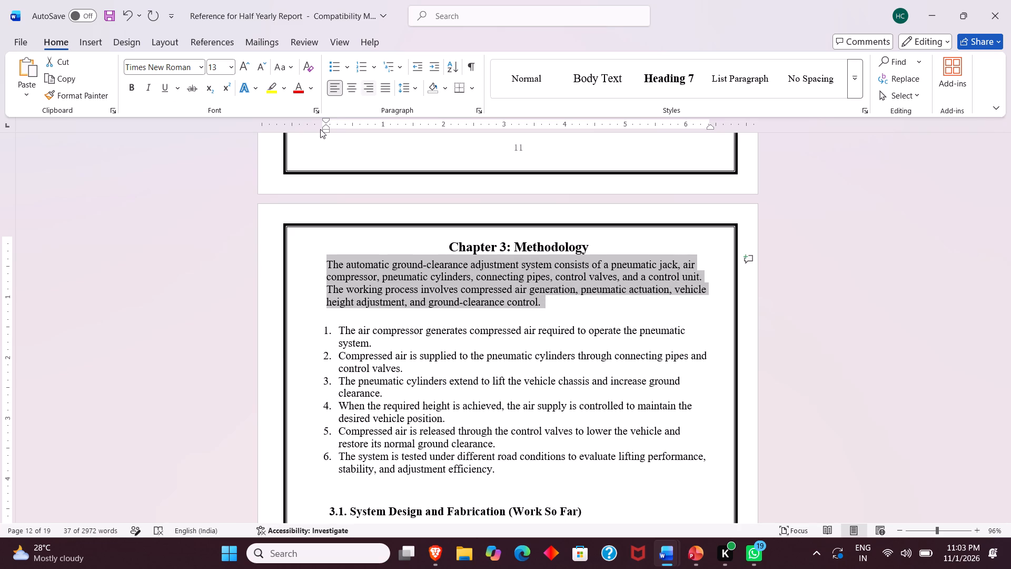
{"action": "left_click", "coordinate": [325, 129]}
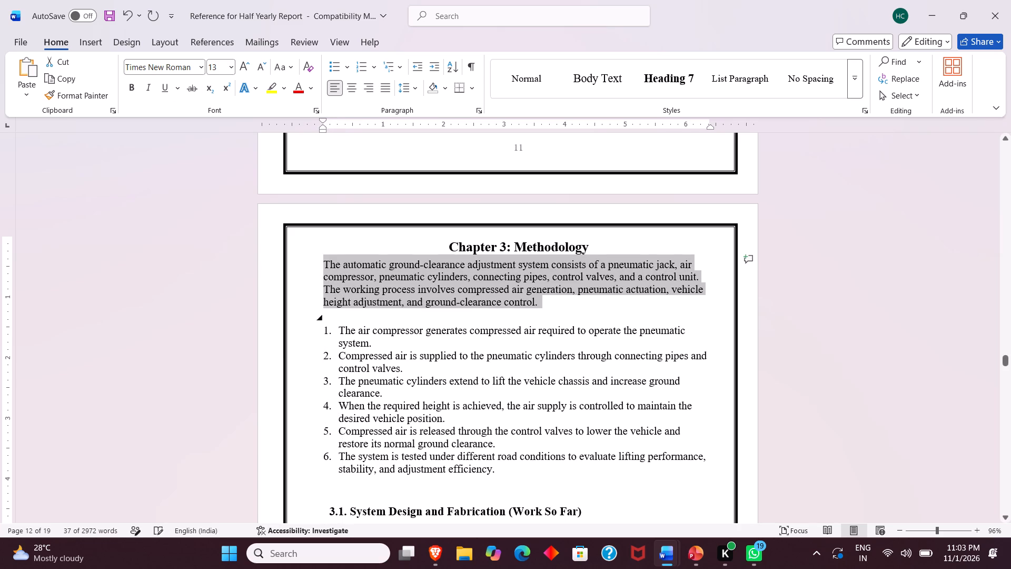
Reduce the indent of the CAD Drawings paragraph in section 3.1 so it lines up with the numbered list's text.
{"action": "scroll", "coordinate": [252, 367], "scroll_direction": "down", "scroll_amount": 6}
{"action": "left_click", "coordinate": [369, 317]}
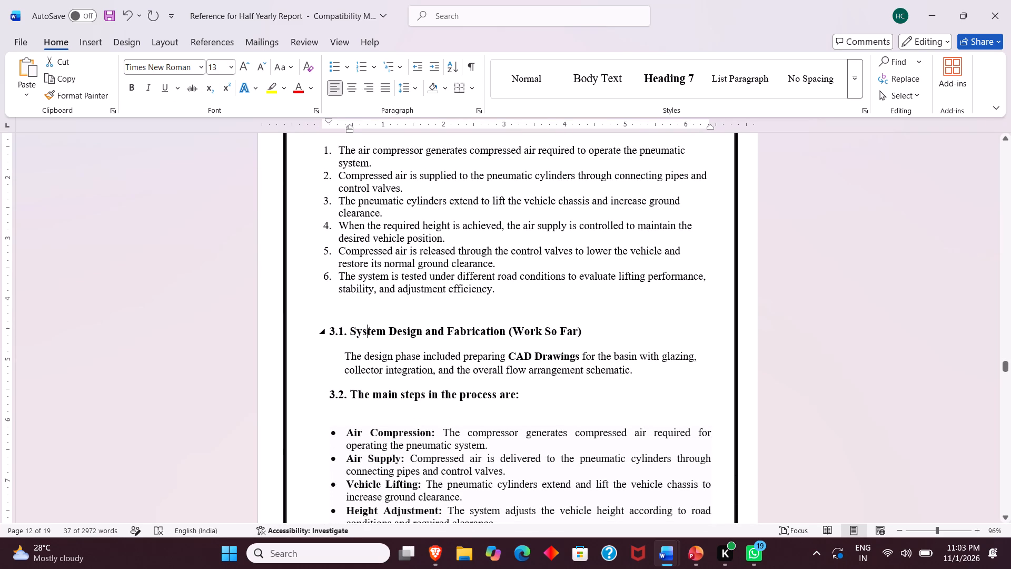
{"action": "scroll", "coordinate": [354, 357], "scroll_direction": "down", "scroll_amount": 2}
{"action": "scroll", "coordinate": [349, 355], "scroll_direction": "up", "scroll_amount": 2}
{"action": "left_click_drag", "start_coordinate": [349, 356], "coordinate": [347, 358]}
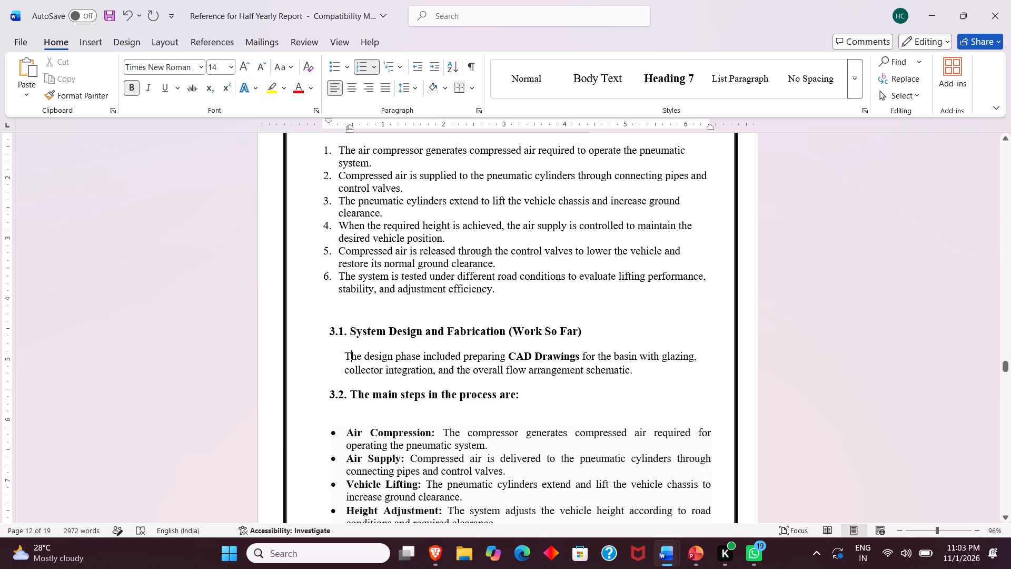
{"action": "left_click_drag", "start_coordinate": [347, 358], "coordinate": [640, 375]}
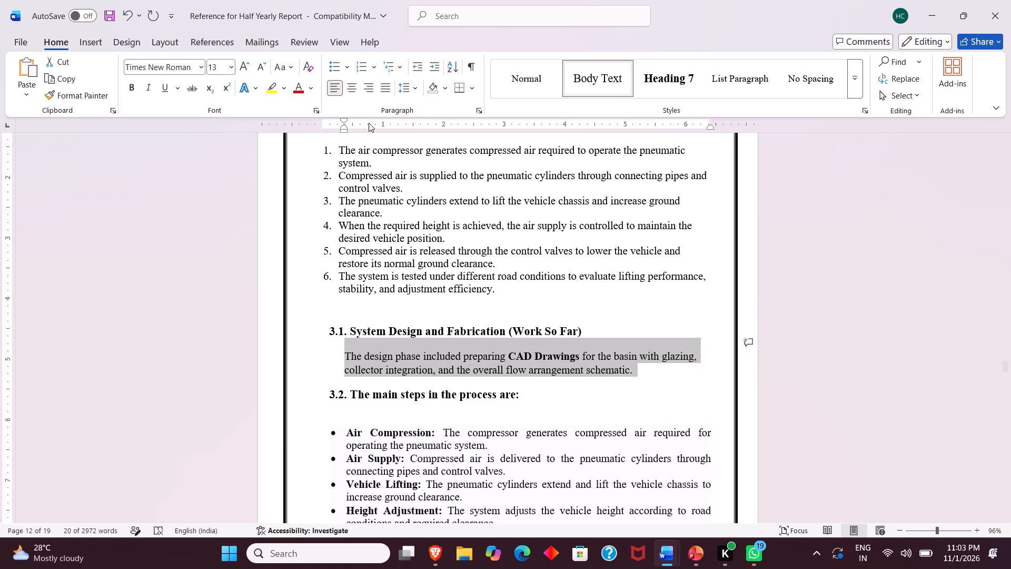
{"action": "left_click_drag", "start_coordinate": [342, 127], "coordinate": [325, 130]}
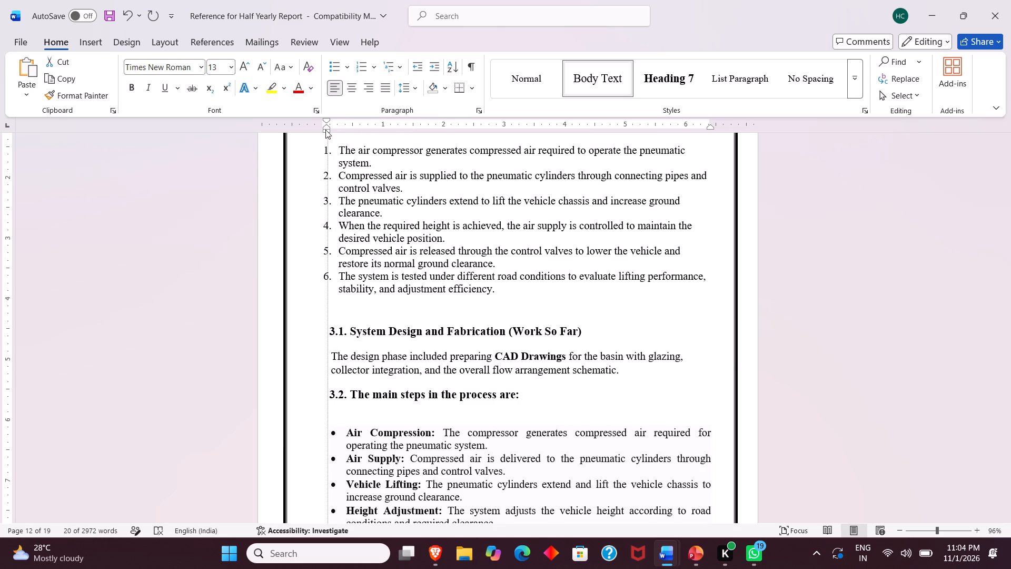
{"action": "left_click_drag", "start_coordinate": [325, 130], "coordinate": [329, 130]}
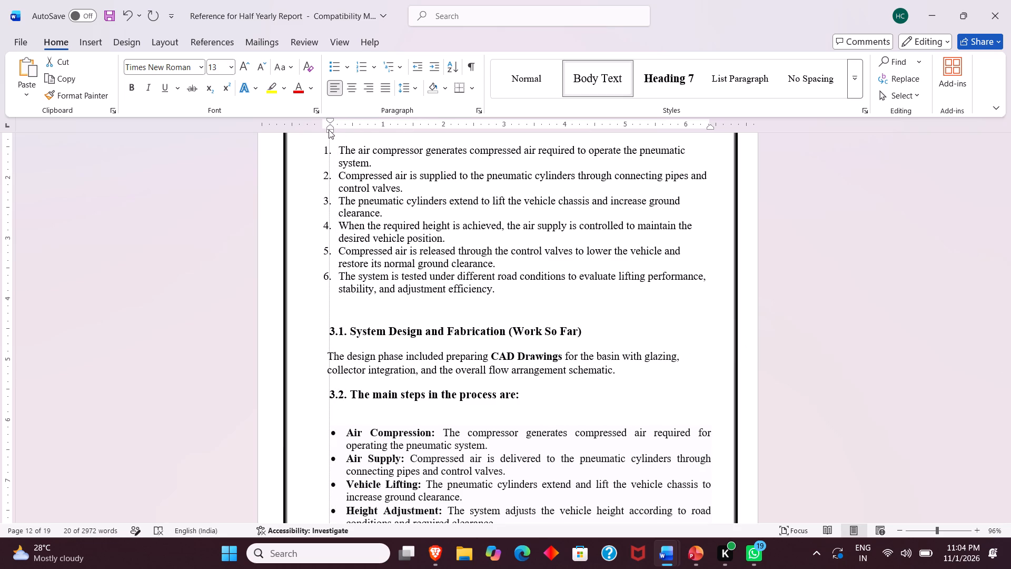
{"action": "left_click_drag", "start_coordinate": [329, 130], "coordinate": [348, 134]}
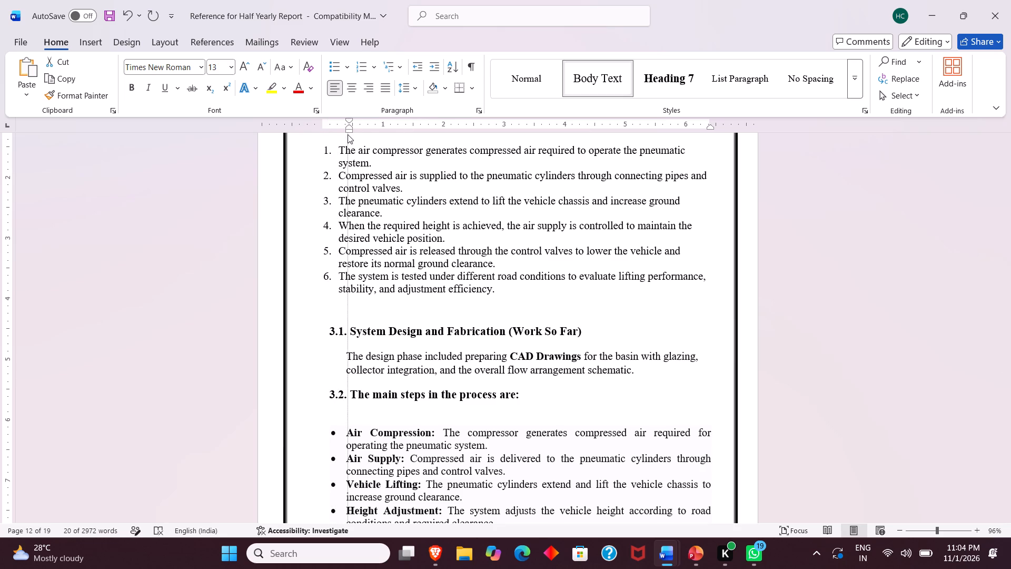
{"action": "left_click_drag", "start_coordinate": [348, 134], "coordinate": [338, 136]}
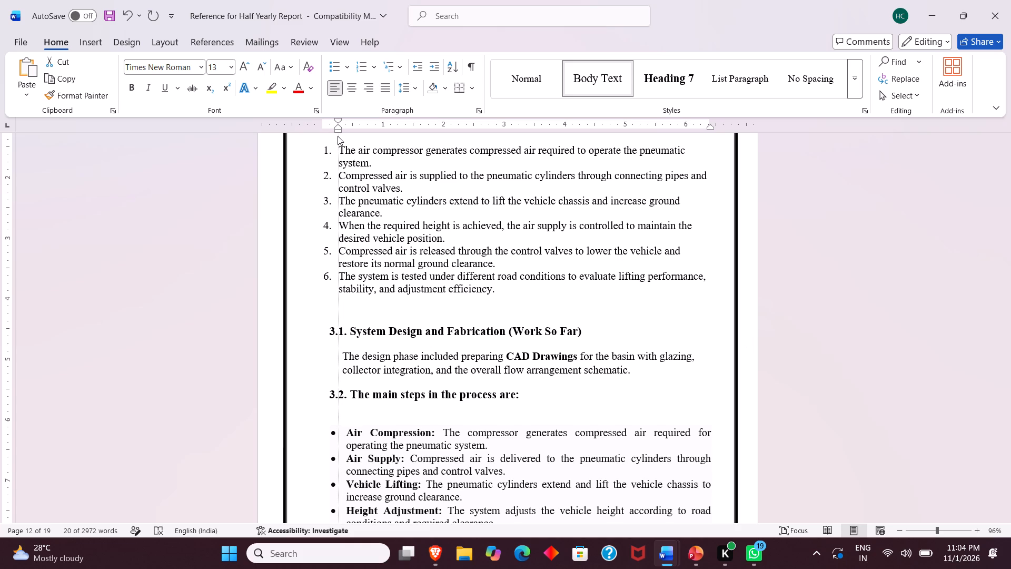
{"action": "left_click_drag", "start_coordinate": [338, 136], "coordinate": [338, 136]}
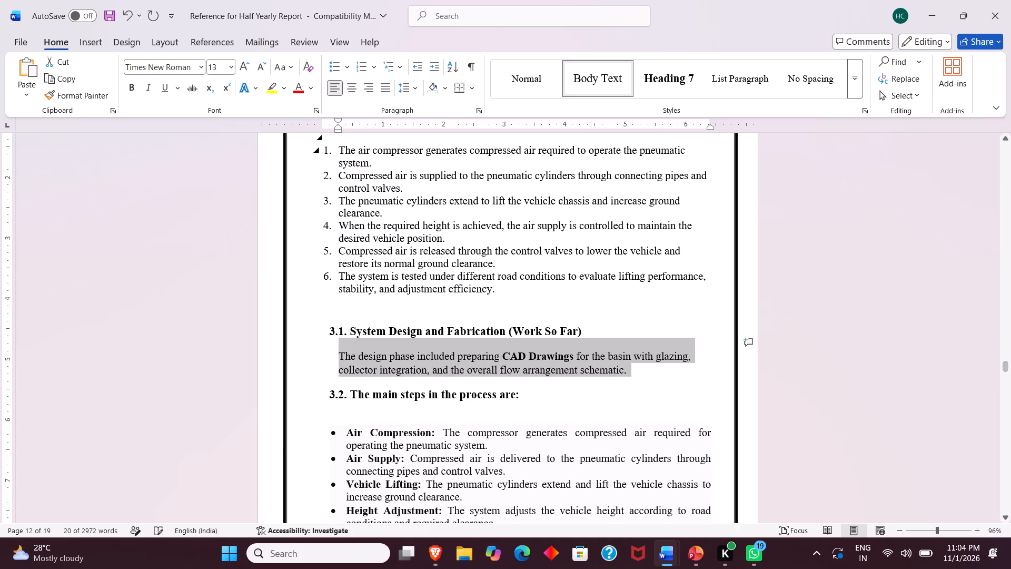
Add an empty line beneath the Chapter 3: Methodology heading.
{"action": "scroll", "coordinate": [345, 143], "scroll_direction": "up", "scroll_amount": 5}
{"action": "left_click", "coordinate": [236, 381]}
{"action": "scroll", "coordinate": [316, 277], "scroll_direction": "up", "scroll_amount": 2}
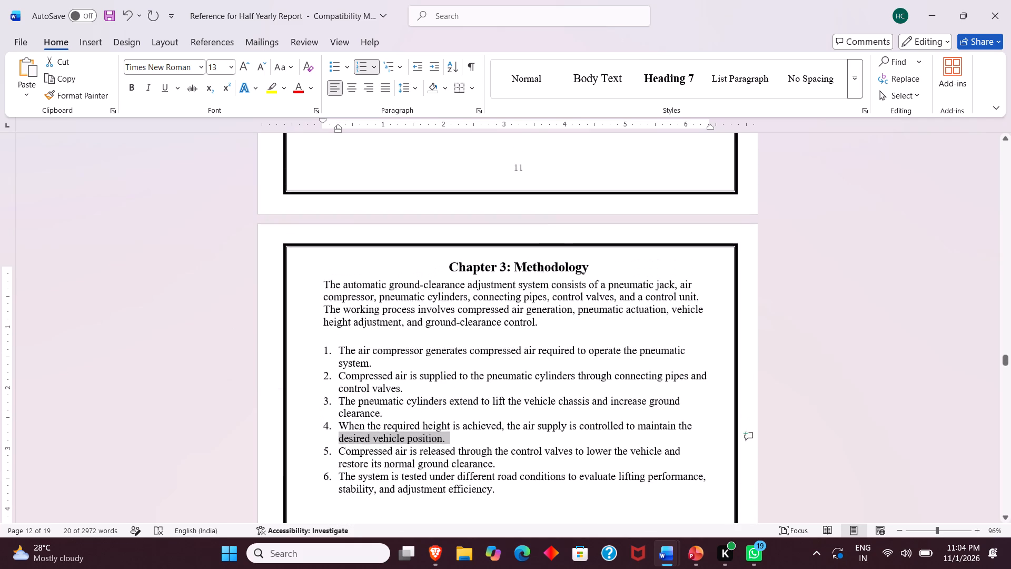
{"action": "scroll", "coordinate": [322, 280], "scroll_direction": "up", "scroll_amount": 3}
{"action": "scroll", "coordinate": [339, 346], "scroll_direction": "up", "scroll_amount": 1}
{"action": "left_click", "coordinate": [595, 396]}
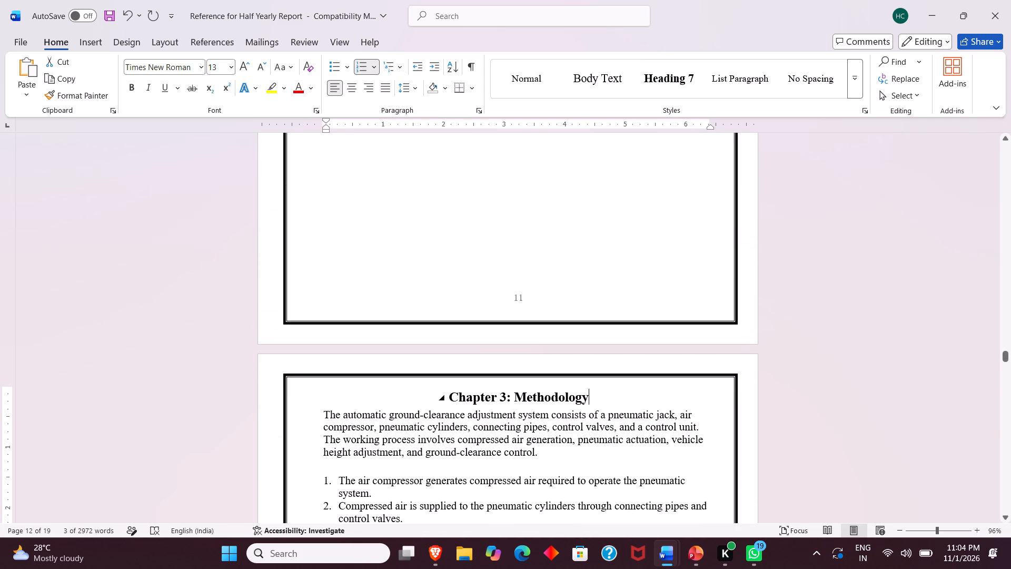
{"action": "key", "text": "Return"}
Review the layout of Chapter 3 from the Methodology heading through section 3.3 Testing and Performance Analysis.
{"action": "scroll", "coordinate": [595, 427], "scroll_direction": "down", "scroll_amount": 9}
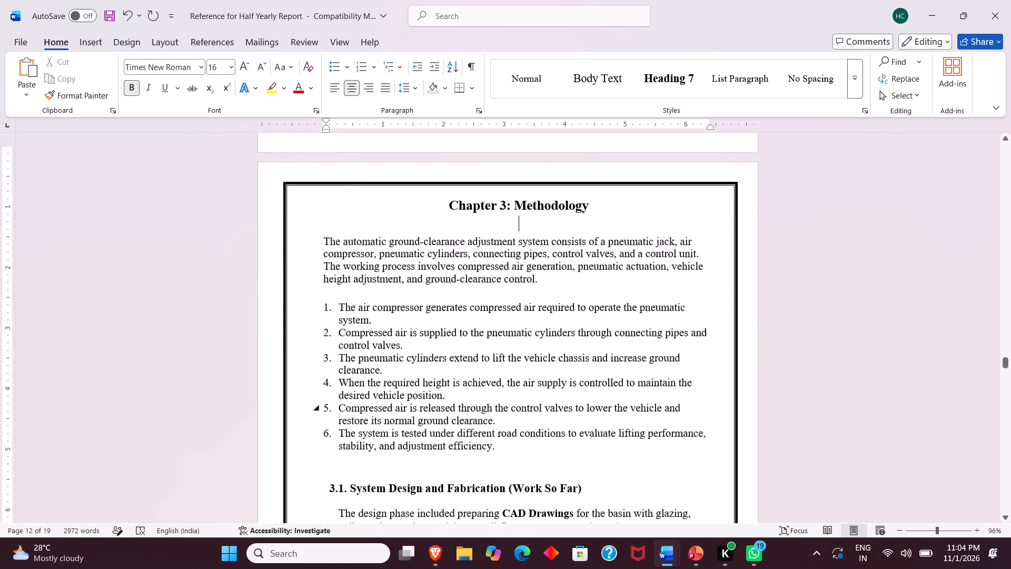
{"action": "scroll", "coordinate": [403, 355], "scroll_direction": "down", "scroll_amount": 16}
{"action": "scroll", "coordinate": [379, 351], "scroll_direction": "down", "scroll_amount": 5}
{"action": "scroll", "coordinate": [379, 351], "scroll_direction": "up", "scroll_amount": 3}
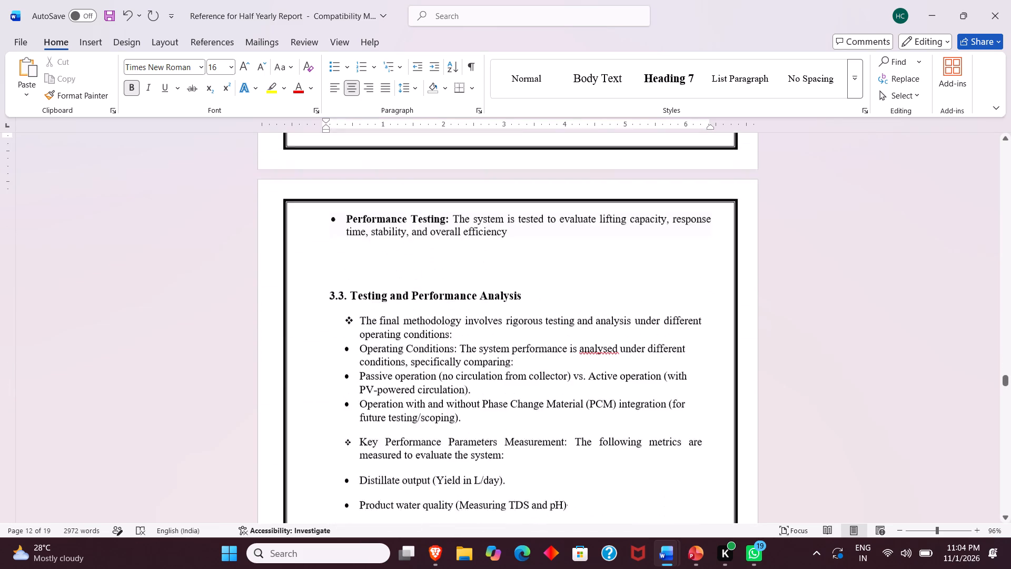
{"action": "scroll", "coordinate": [379, 351], "scroll_direction": "up", "scroll_amount": 7}
{"action": "scroll", "coordinate": [387, 351], "scroll_direction": "down", "scroll_amount": 18}
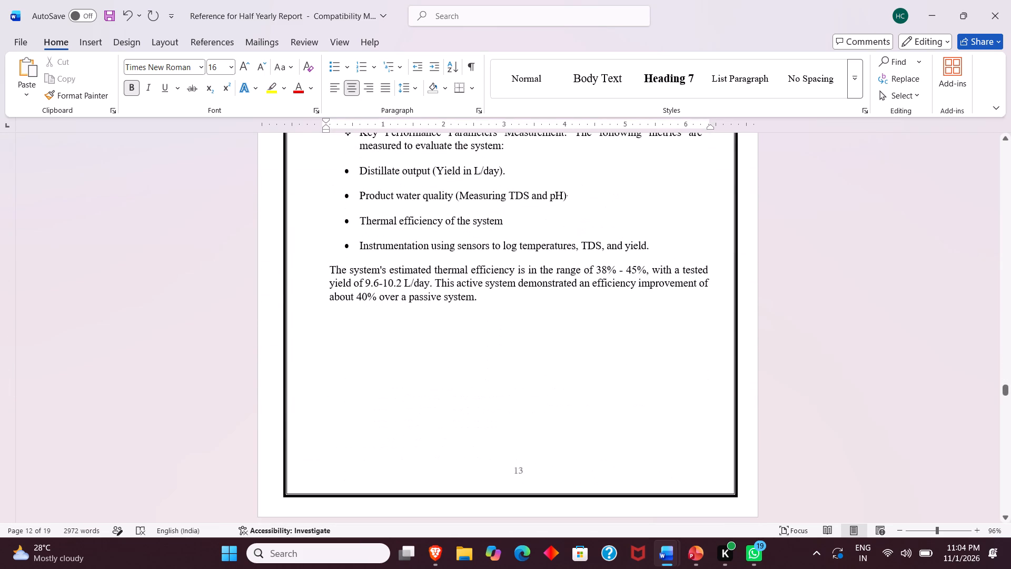
{"action": "scroll", "coordinate": [378, 348], "scroll_direction": "down", "scroll_amount": 10}
{"action": "scroll", "coordinate": [378, 344], "scroll_direction": "up", "scroll_amount": 17}
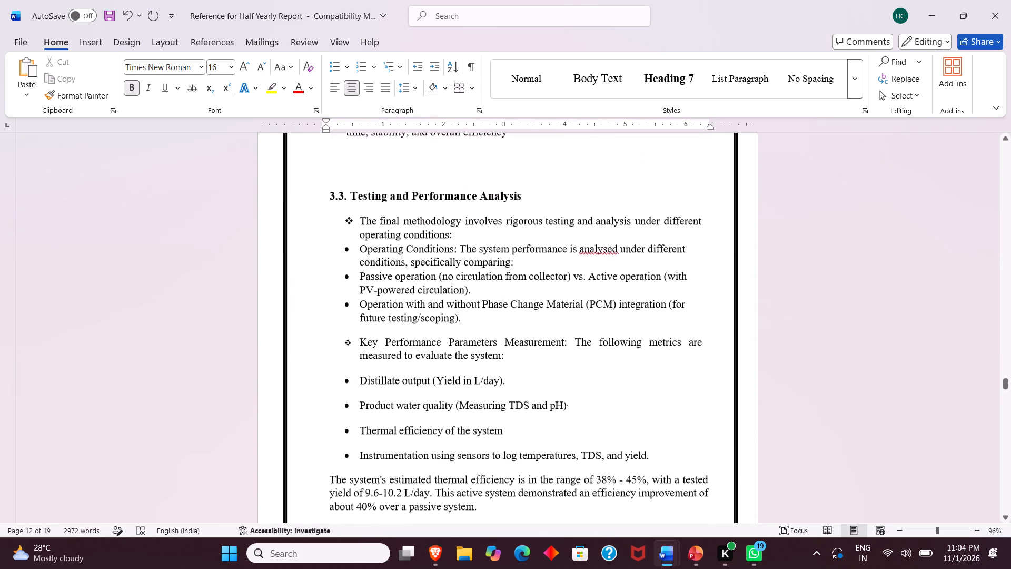
{"action": "scroll", "coordinate": [388, 333], "scroll_direction": "up", "scroll_amount": 7}
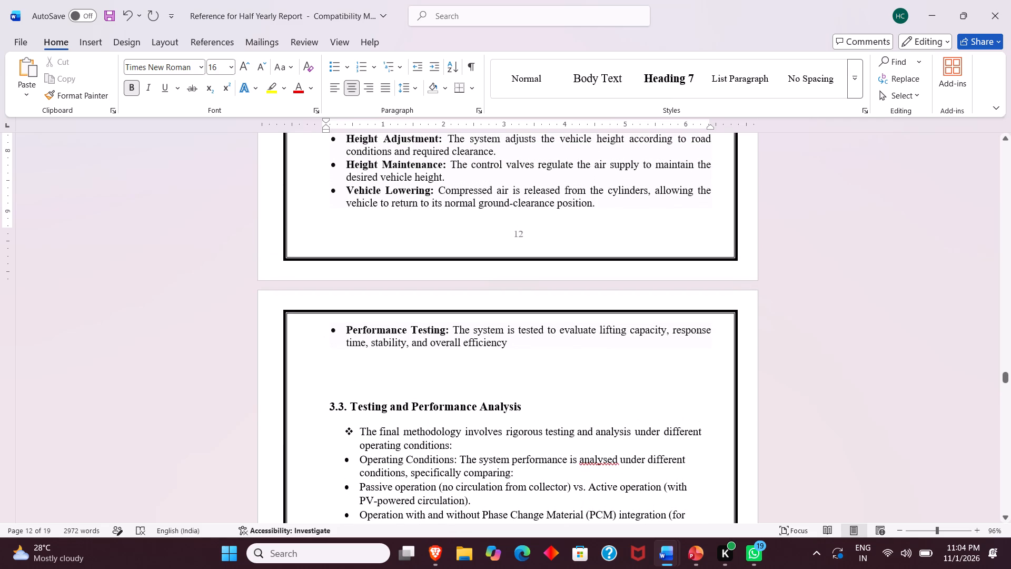
{"action": "scroll", "coordinate": [411, 336], "scroll_direction": "up", "scroll_amount": 8}
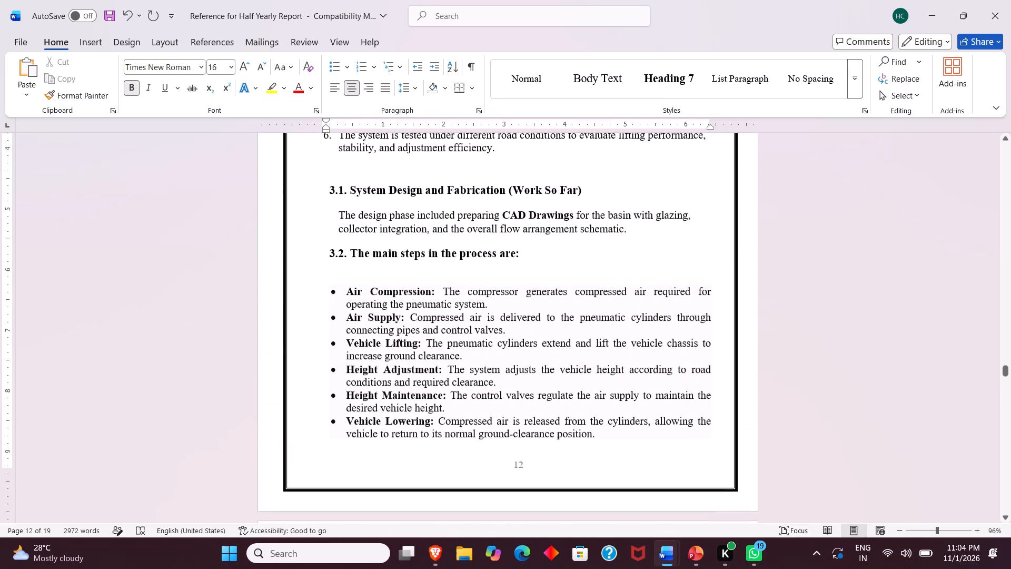
{"action": "scroll", "coordinate": [411, 333], "scroll_direction": "up", "scroll_amount": 3}
{"action": "scroll", "coordinate": [412, 332], "scroll_direction": "down", "scroll_amount": 3}
{"action": "scroll", "coordinate": [412, 332], "scroll_direction": "up", "scroll_amount": 6}
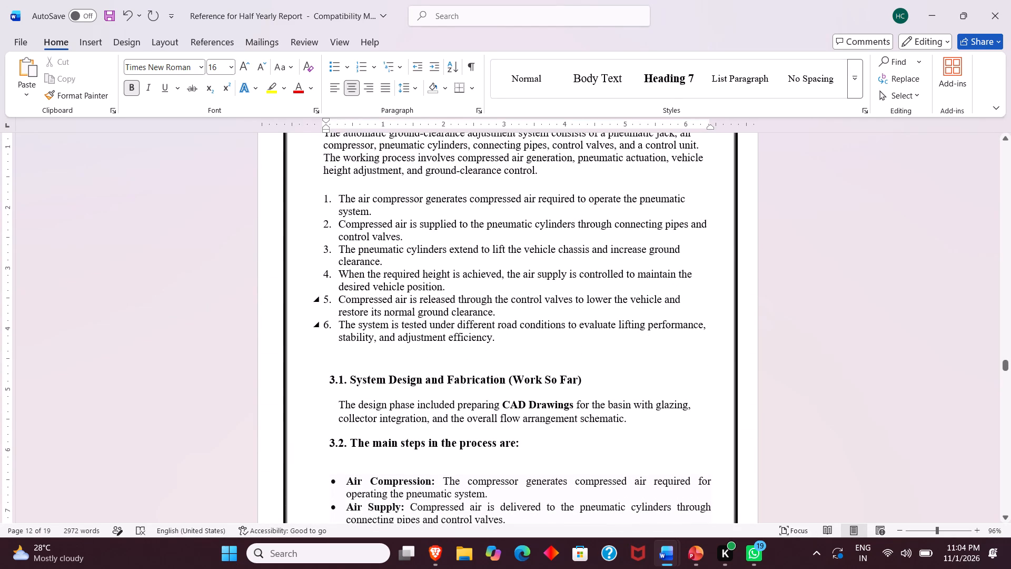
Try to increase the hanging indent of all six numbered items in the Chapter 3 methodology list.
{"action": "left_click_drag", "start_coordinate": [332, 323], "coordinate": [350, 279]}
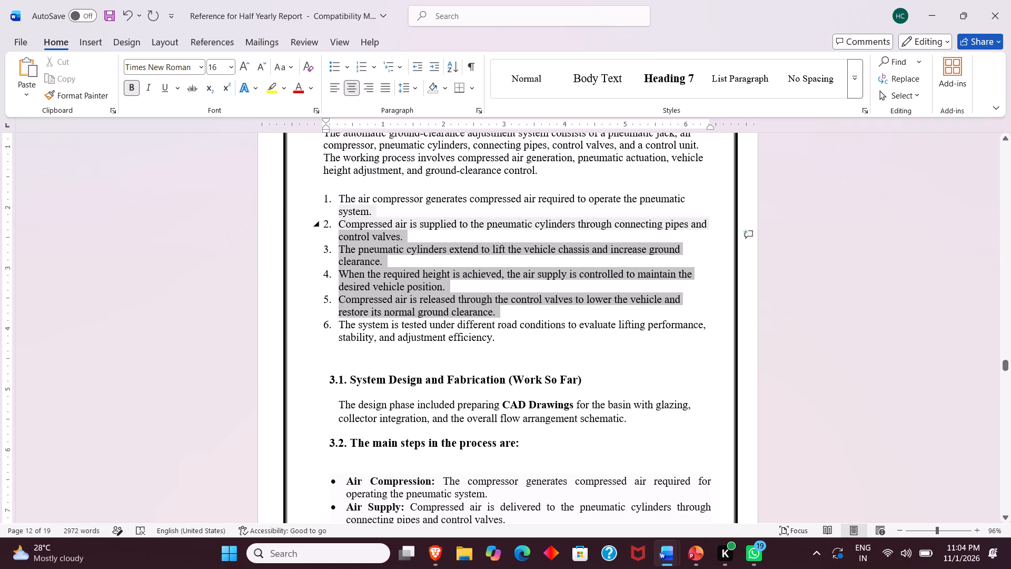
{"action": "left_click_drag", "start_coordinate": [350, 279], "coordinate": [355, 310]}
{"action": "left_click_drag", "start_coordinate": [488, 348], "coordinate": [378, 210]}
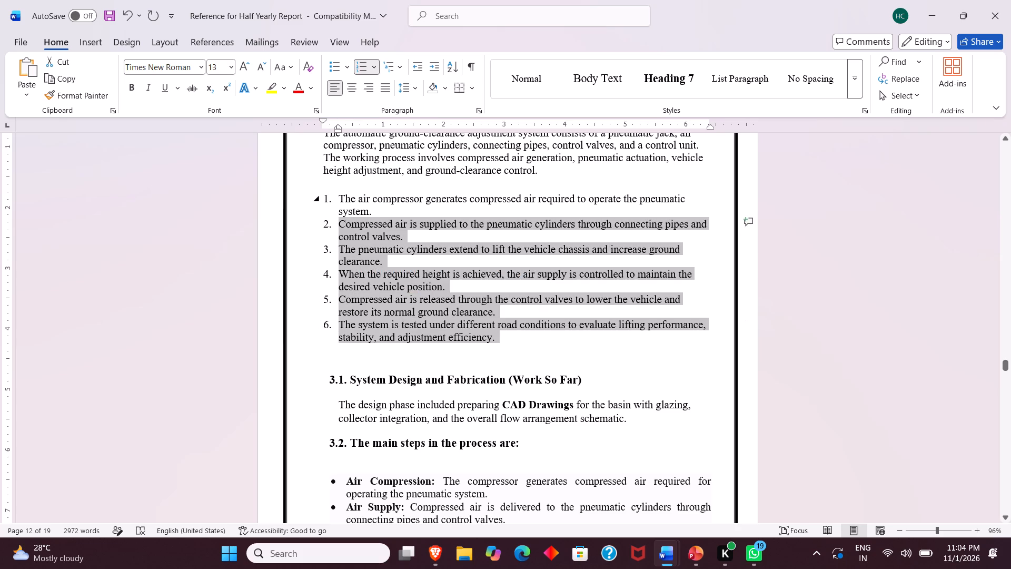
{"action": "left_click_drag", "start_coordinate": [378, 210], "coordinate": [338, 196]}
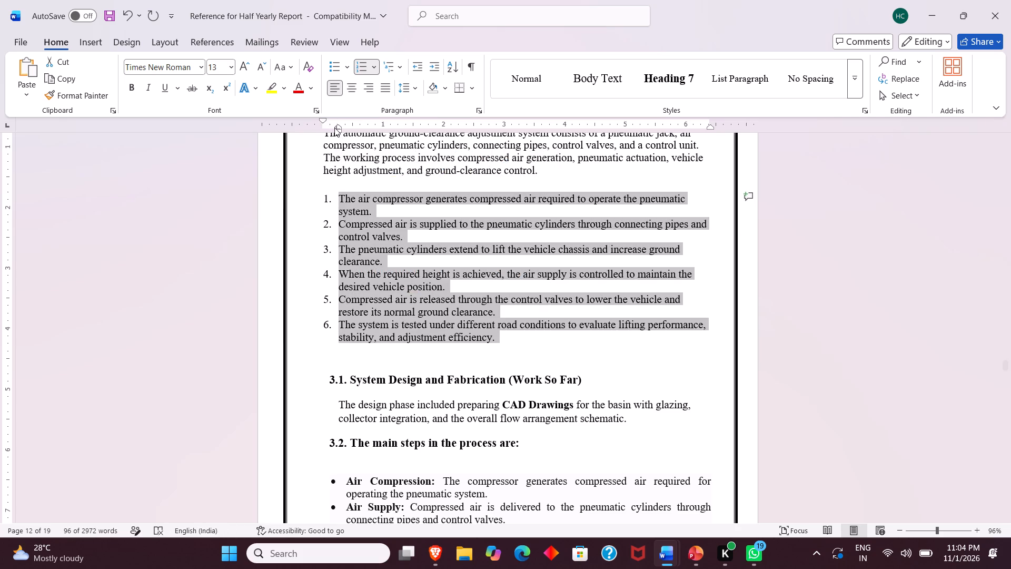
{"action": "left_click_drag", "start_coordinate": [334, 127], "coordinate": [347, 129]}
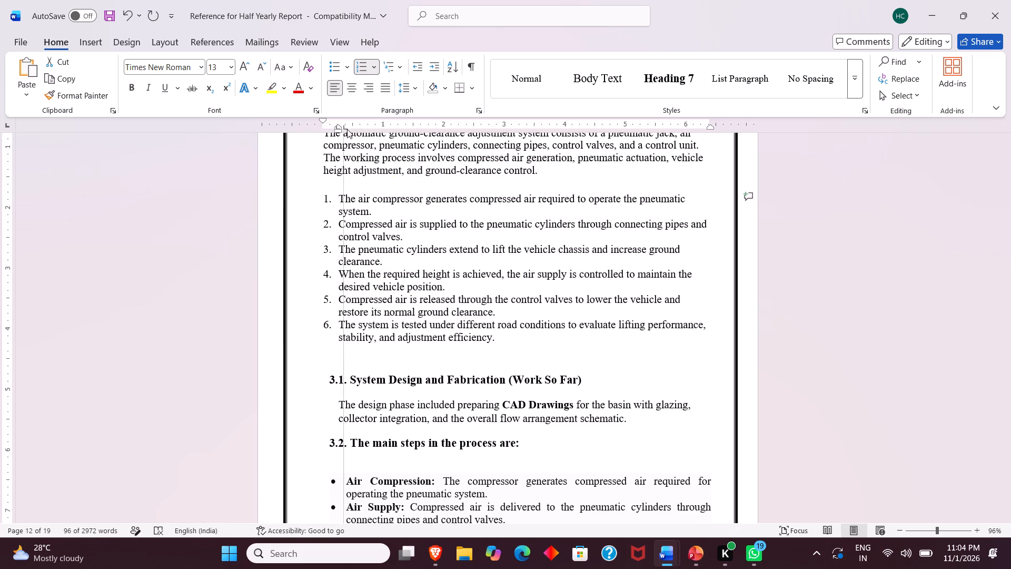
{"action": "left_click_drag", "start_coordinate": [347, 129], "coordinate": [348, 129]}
Try to adjust the gap between the numbers and the text in the Chapter 3 numbered list, working from item 2.
{"action": "left_click", "coordinate": [332, 325]}
{"action": "left_click_drag", "start_coordinate": [325, 321], "coordinate": [335, 231]}
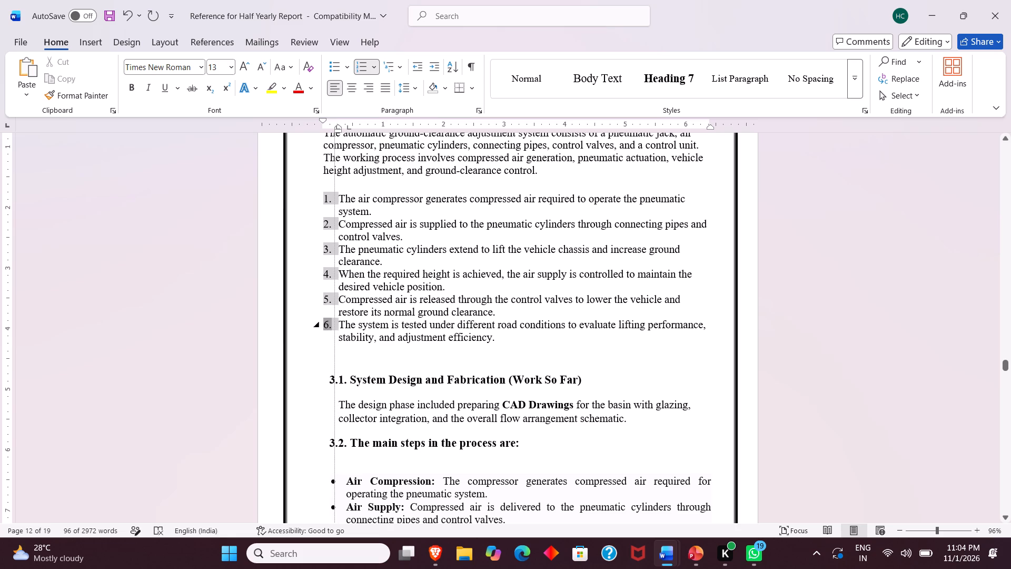
{"action": "left_click_drag", "start_coordinate": [335, 231], "coordinate": [329, 231]}
{"action": "left_click", "coordinate": [329, 237]}
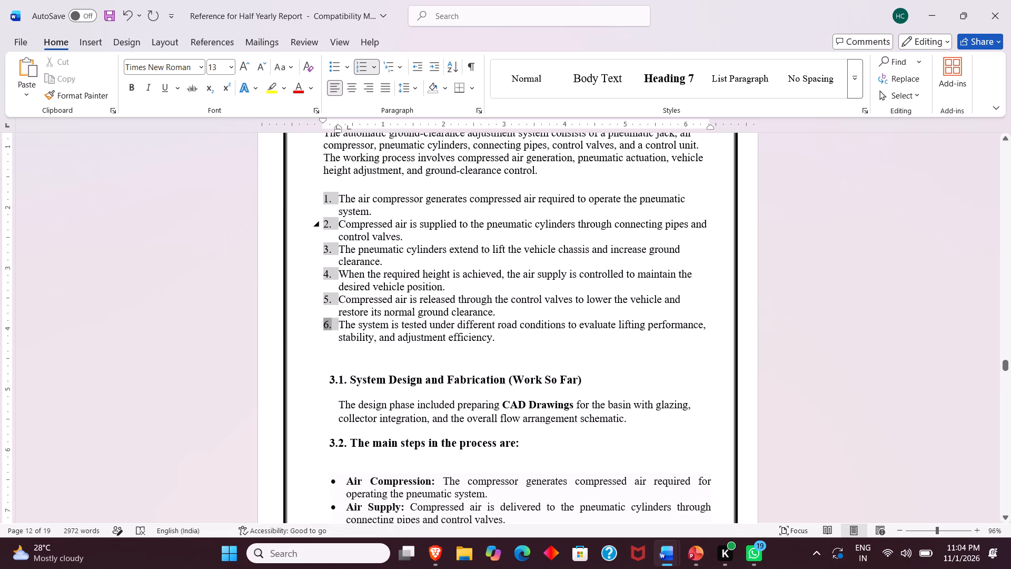
{"action": "left_click_drag", "start_coordinate": [335, 125], "coordinate": [330, 129]}
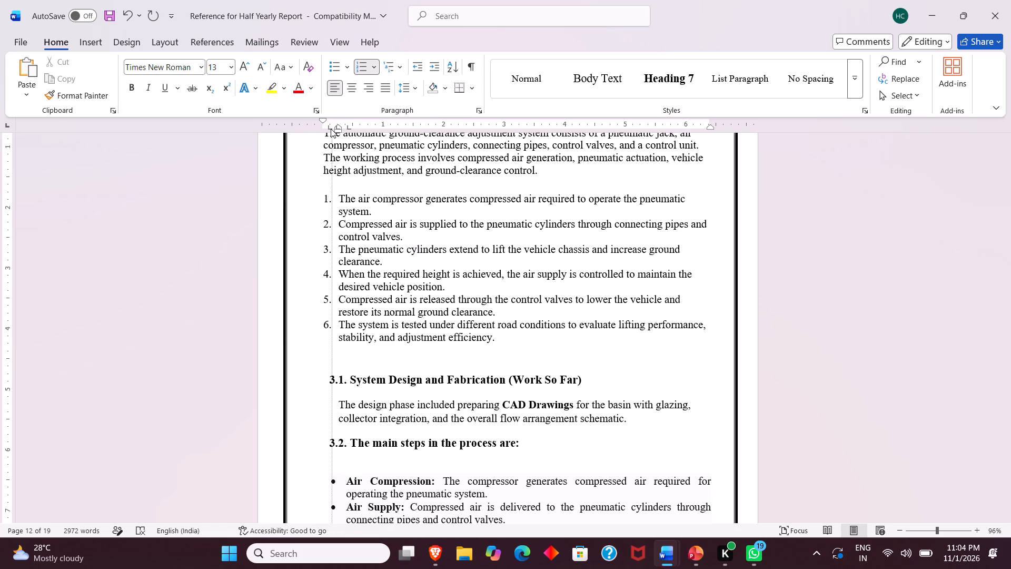
{"action": "left_click_drag", "start_coordinate": [330, 129], "coordinate": [339, 141]}
{"action": "left_click", "coordinate": [333, 223]}
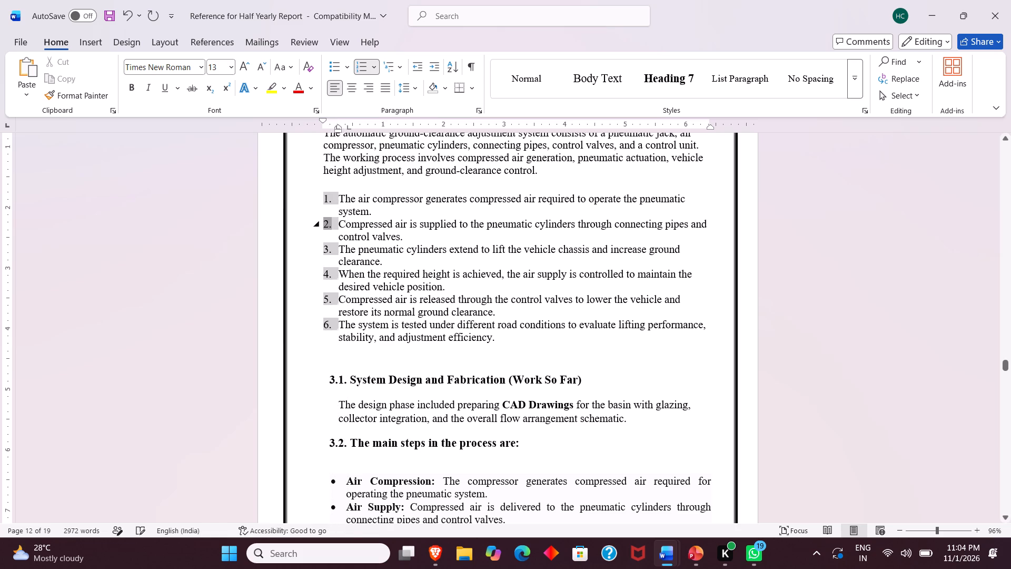
{"action": "left_click", "coordinate": [336, 131]}
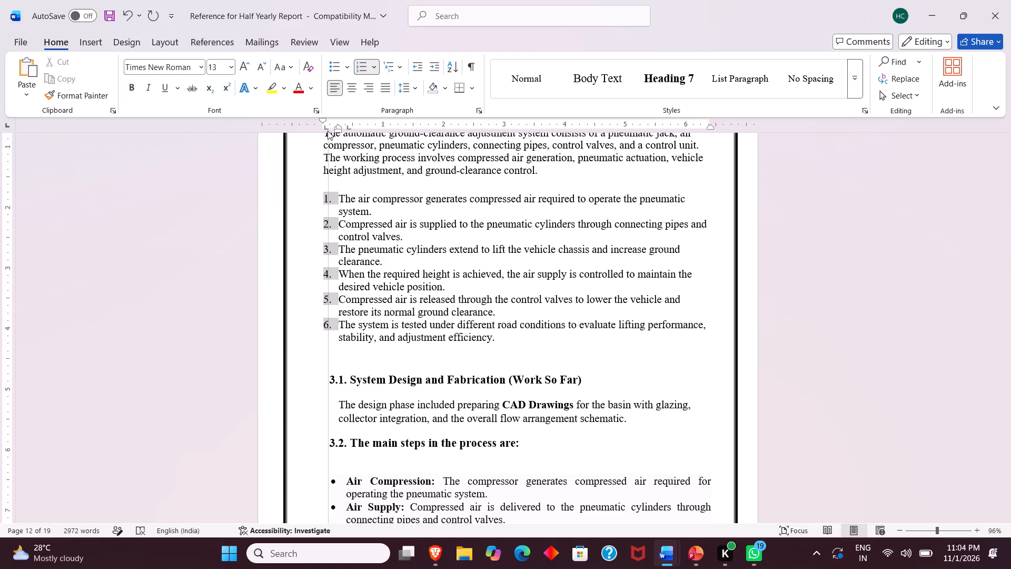
{"action": "left_click_drag", "start_coordinate": [335, 129], "coordinate": [337, 128]}
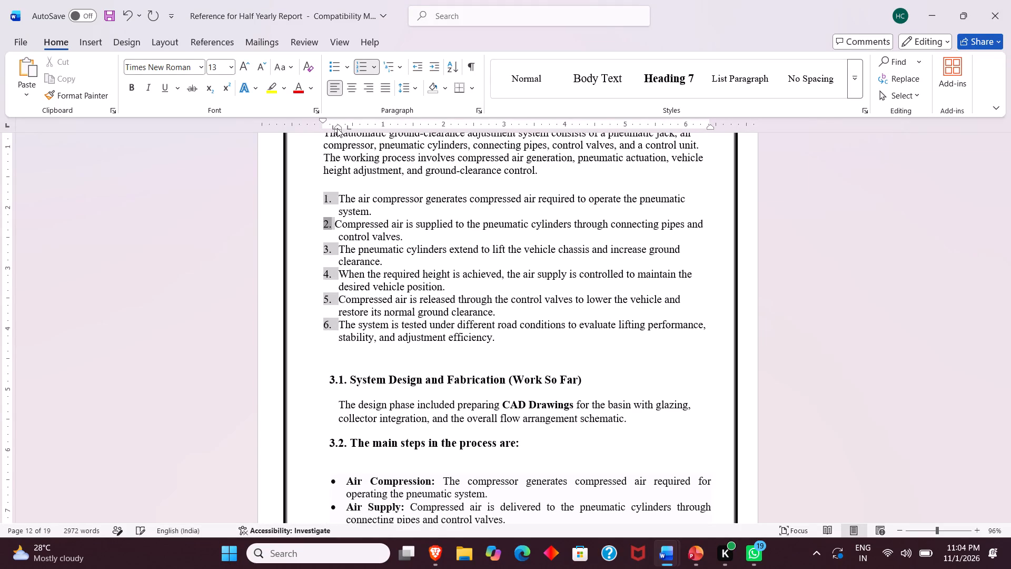
{"action": "left_click_drag", "start_coordinate": [337, 128], "coordinate": [341, 127]}
{"action": "left_click", "coordinate": [337, 125]}
Insert a space before the text of item 2 in the Chapter 3 numbered list to line it up with the other items.
{"action": "left_click_drag", "start_coordinate": [514, 338], "coordinate": [363, 212]}
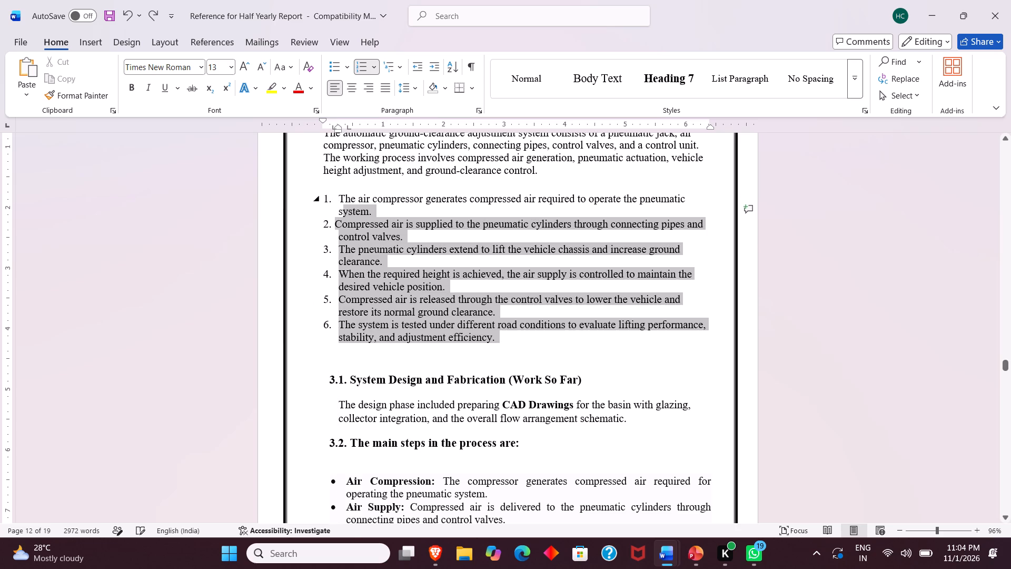
{"action": "left_click_drag", "start_coordinate": [363, 212], "coordinate": [355, 199]}
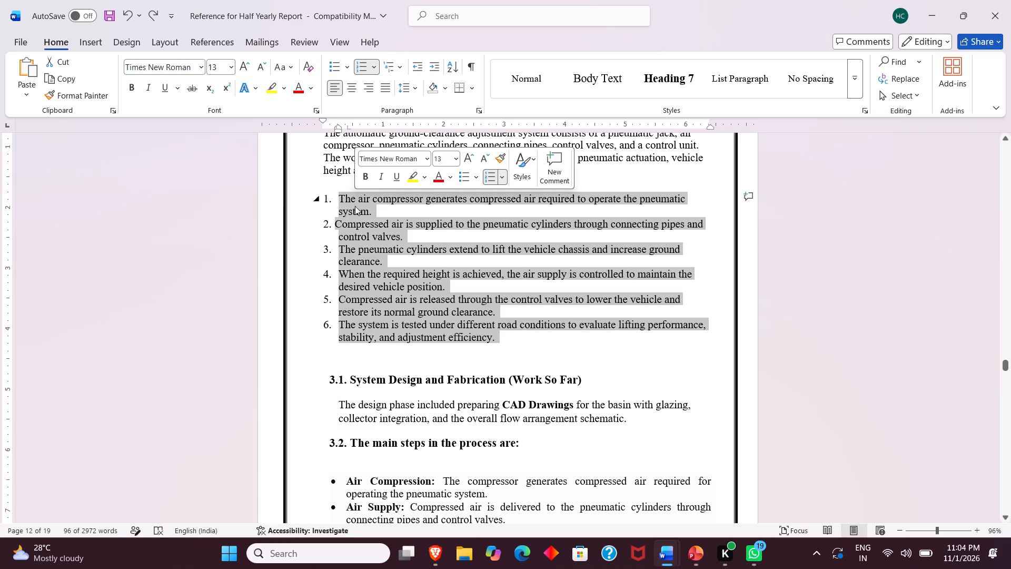
{"action": "left_click", "coordinate": [328, 215]}
{"action": "left_click", "coordinate": [335, 224]}
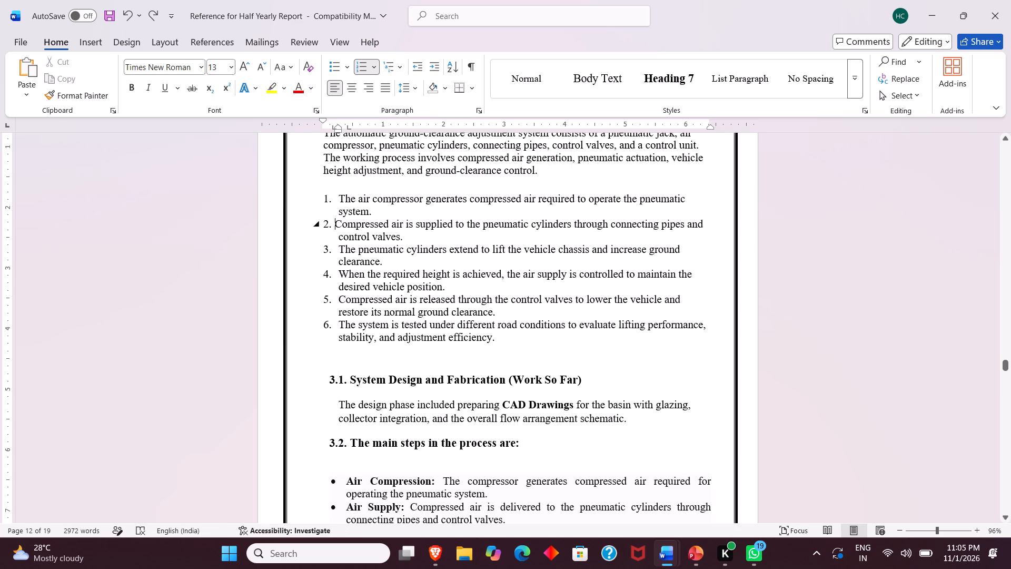
{"action": "key", "text": "space"}
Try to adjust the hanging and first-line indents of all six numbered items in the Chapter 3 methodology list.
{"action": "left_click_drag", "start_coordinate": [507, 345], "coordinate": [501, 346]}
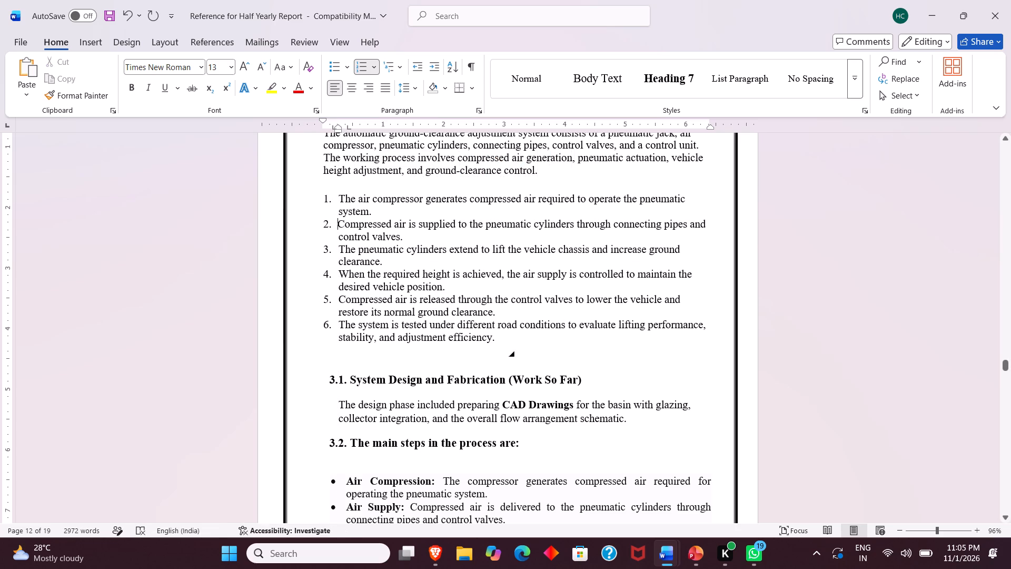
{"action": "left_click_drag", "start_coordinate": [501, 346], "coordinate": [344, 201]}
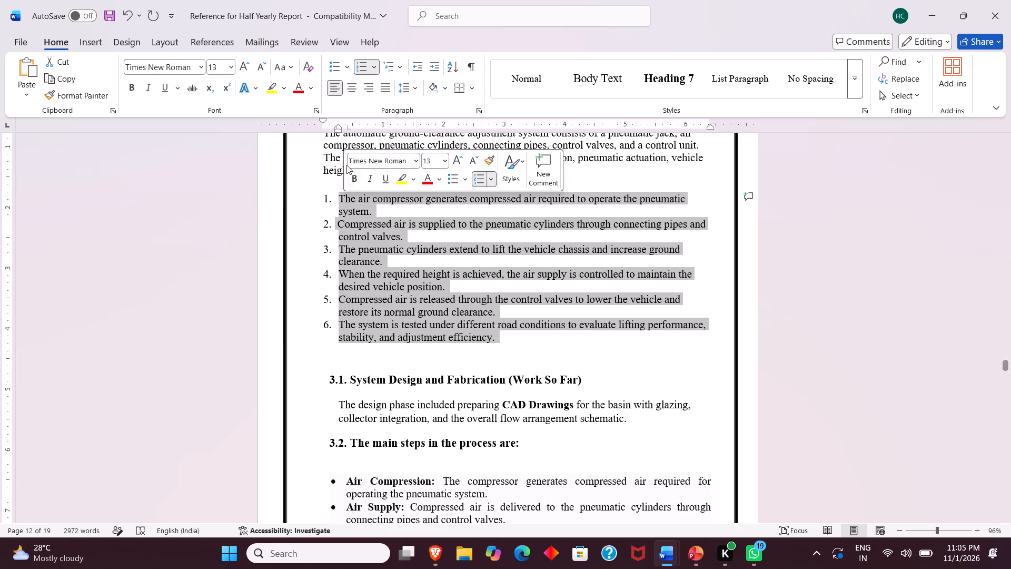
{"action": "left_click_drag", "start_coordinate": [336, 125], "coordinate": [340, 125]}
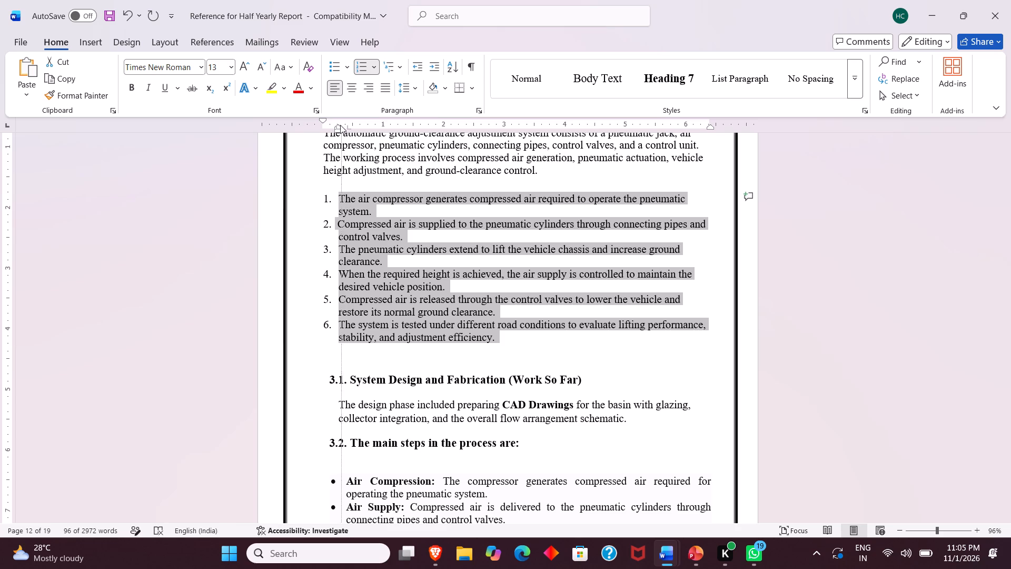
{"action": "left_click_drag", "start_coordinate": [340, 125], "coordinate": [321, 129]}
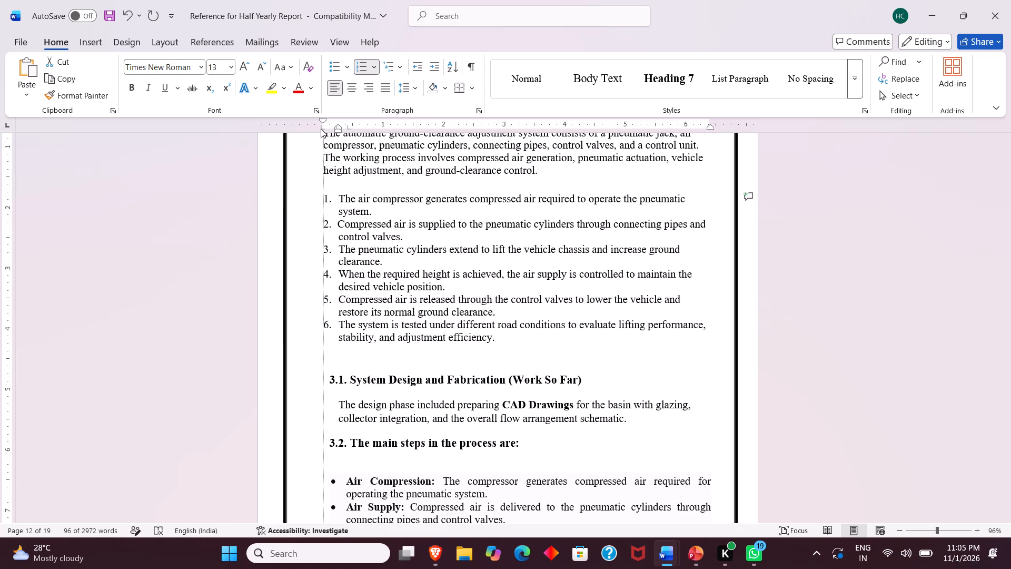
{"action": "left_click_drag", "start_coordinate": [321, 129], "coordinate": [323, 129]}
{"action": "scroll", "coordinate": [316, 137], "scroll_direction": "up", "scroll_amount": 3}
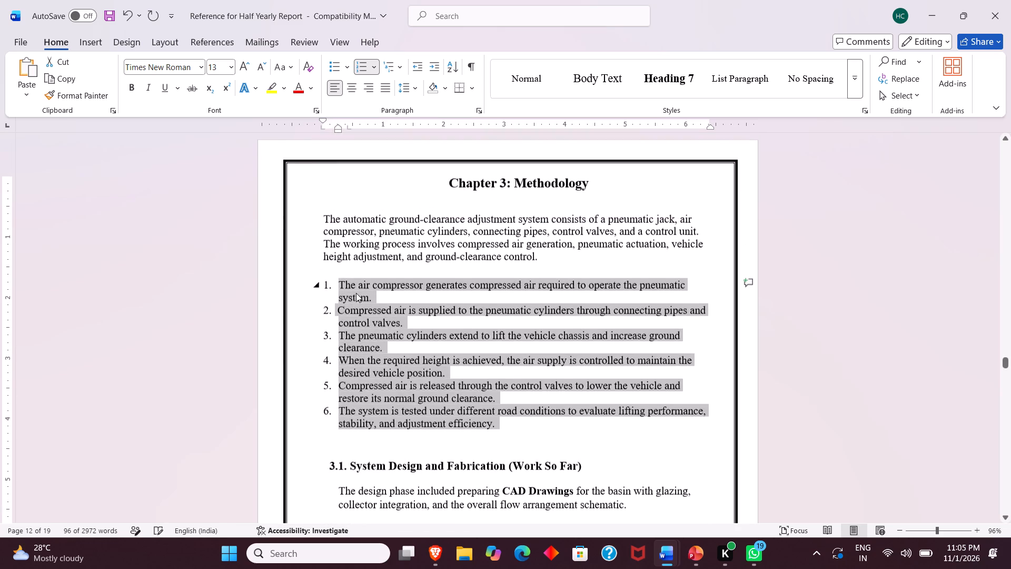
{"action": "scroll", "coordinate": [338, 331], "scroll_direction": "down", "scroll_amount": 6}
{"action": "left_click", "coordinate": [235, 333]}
{"action": "scroll", "coordinate": [376, 406], "scroll_direction": "up", "scroll_amount": 5}
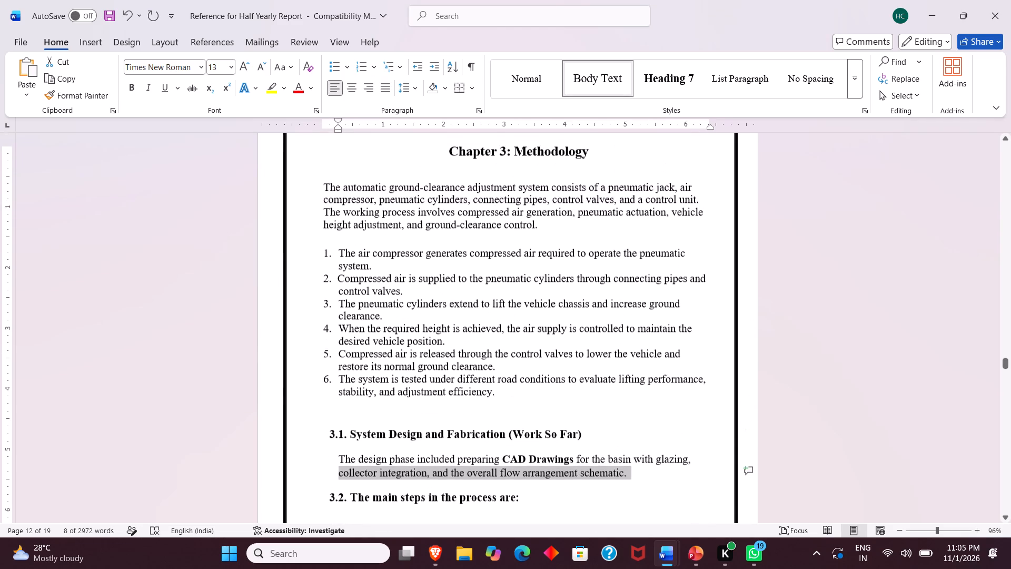
{"action": "scroll", "coordinate": [403, 419], "scroll_direction": "down", "scroll_amount": 1}
{"action": "scroll", "coordinate": [403, 419], "scroll_direction": "up", "scroll_amount": 3}
{"action": "scroll", "coordinate": [403, 419], "scroll_direction": "down", "scroll_amount": 15}
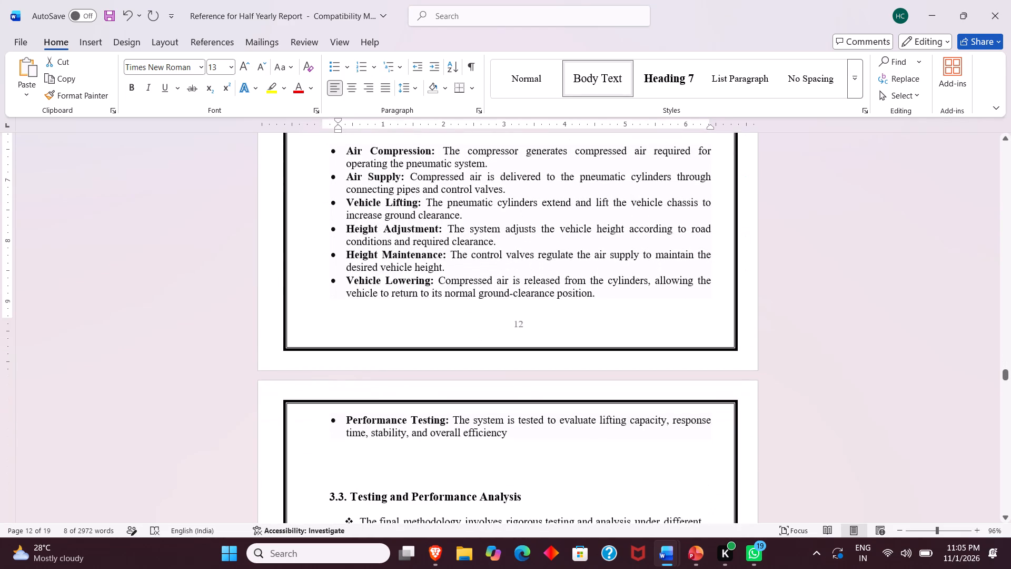
{"action": "scroll", "coordinate": [368, 438], "scroll_direction": "down", "scroll_amount": 10}
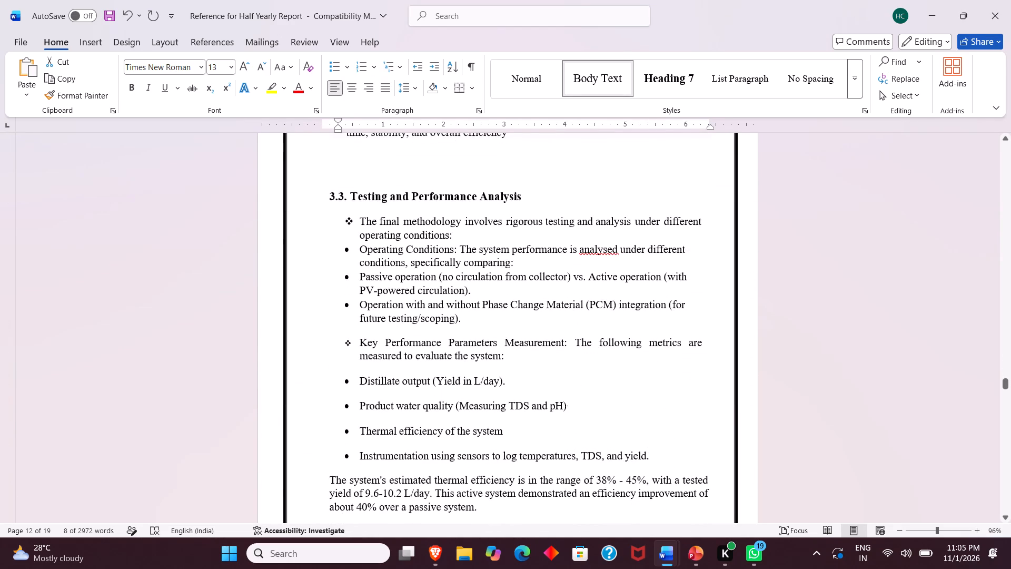
{"action": "left_click_drag", "start_coordinate": [353, 196], "coordinate": [520, 192]}
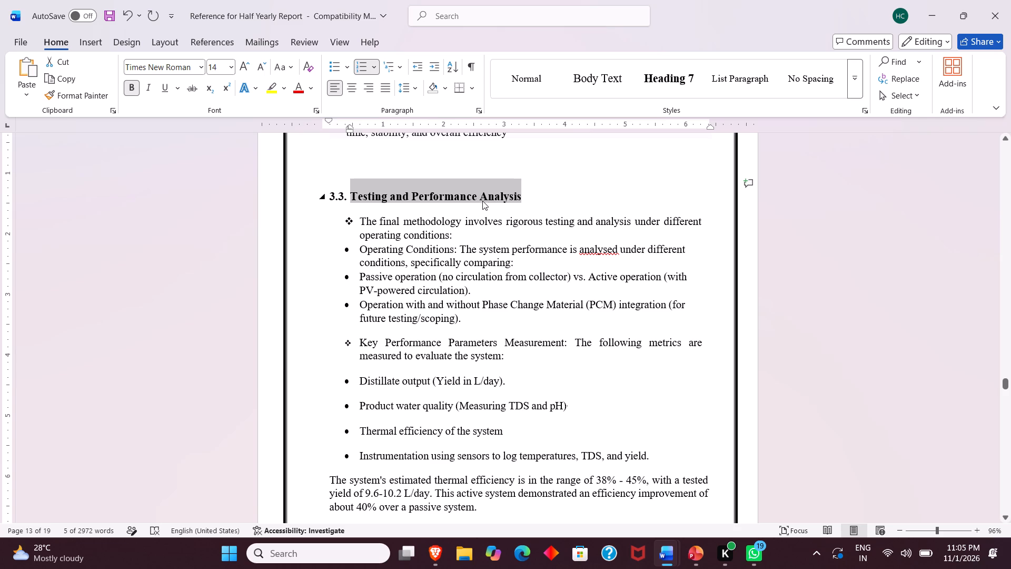
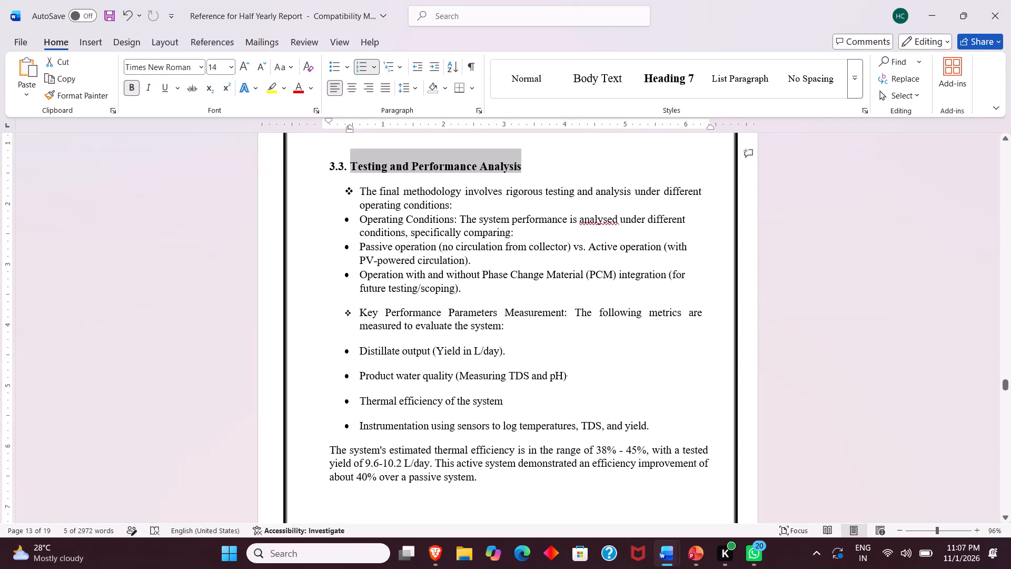
Review sections 3.1 to 3.3 of the report, checking the process steps and the old Testing and Performance Analysis content.
{"action": "scroll", "coordinate": [273, 301], "scroll_direction": "down", "scroll_amount": 8}
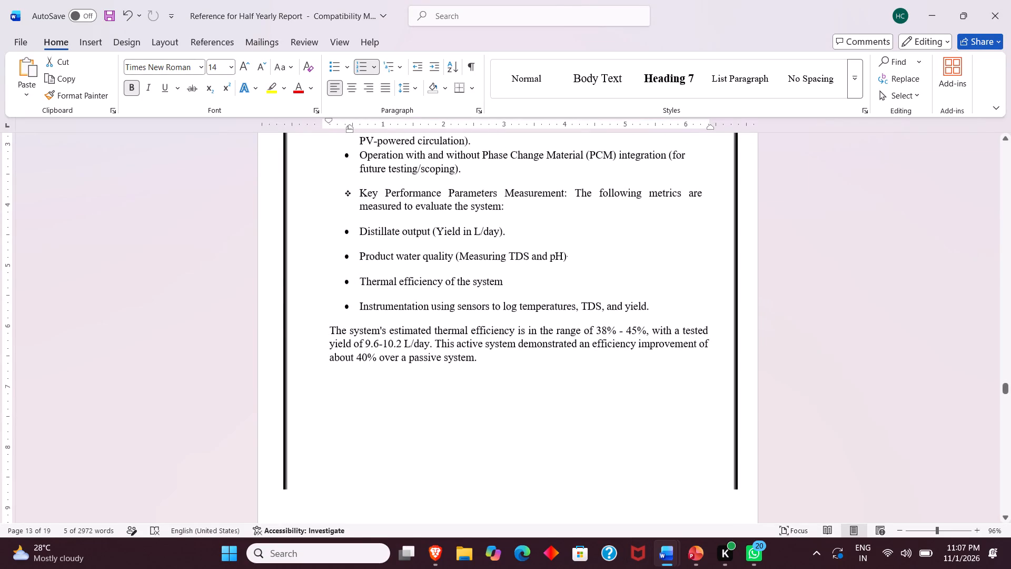
{"action": "scroll", "coordinate": [270, 309], "scroll_direction": "down", "scroll_amount": 8}
{"action": "scroll", "coordinate": [224, 396], "scroll_direction": "down", "scroll_amount": 5}
{"action": "scroll", "coordinate": [224, 398], "scroll_direction": "up", "scroll_amount": 9}
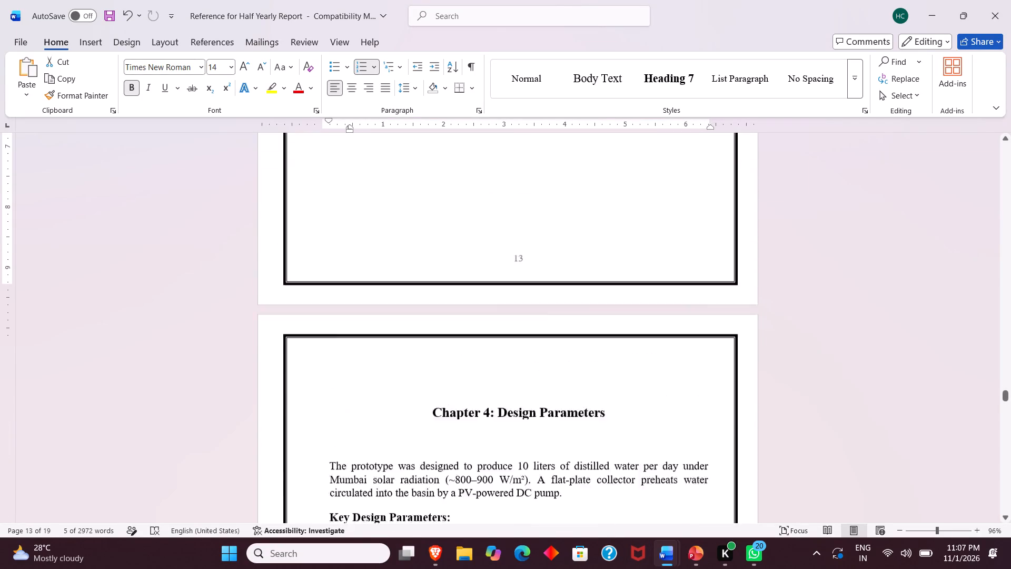
{"action": "scroll", "coordinate": [213, 368], "scroll_direction": "up", "scroll_amount": 20}
{"action": "scroll", "coordinate": [213, 368], "scroll_direction": "up", "scroll_amount": 1}
{"action": "scroll", "coordinate": [255, 426], "scroll_direction": "up", "scroll_amount": 2}
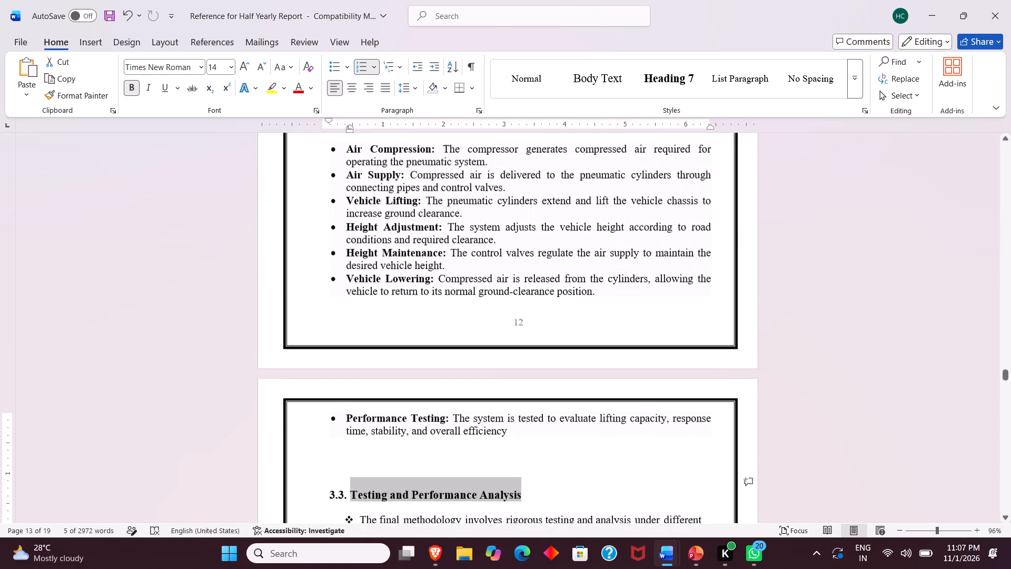
{"action": "scroll", "coordinate": [255, 427], "scroll_direction": "up", "scroll_amount": 5}
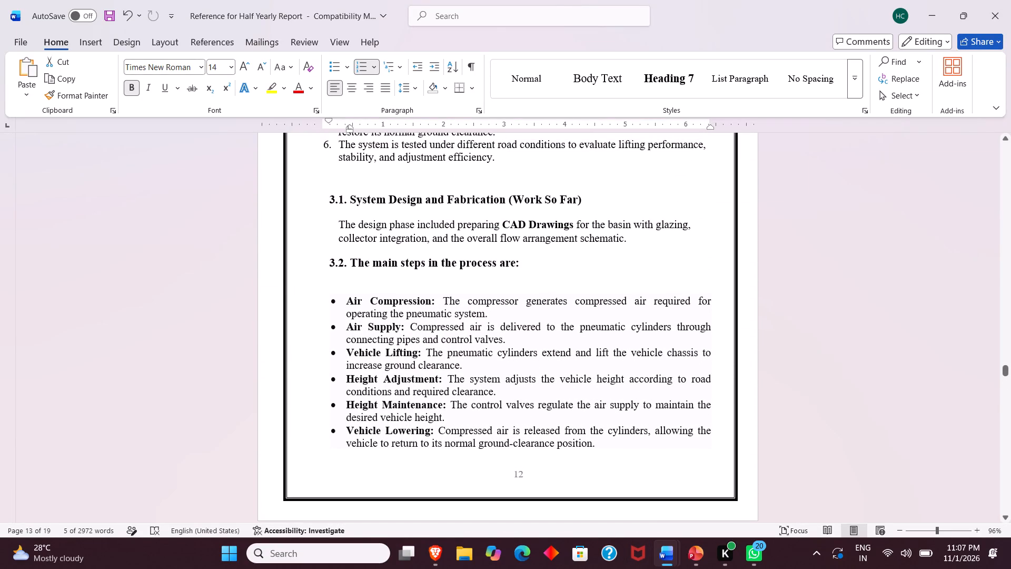
{"action": "scroll", "coordinate": [350, 354], "scroll_direction": "down", "scroll_amount": 2}
{"action": "scroll", "coordinate": [343, 361], "scroll_direction": "up", "scroll_amount": 1}
{"action": "scroll", "coordinate": [341, 364], "scroll_direction": "down", "scroll_amount": 2}
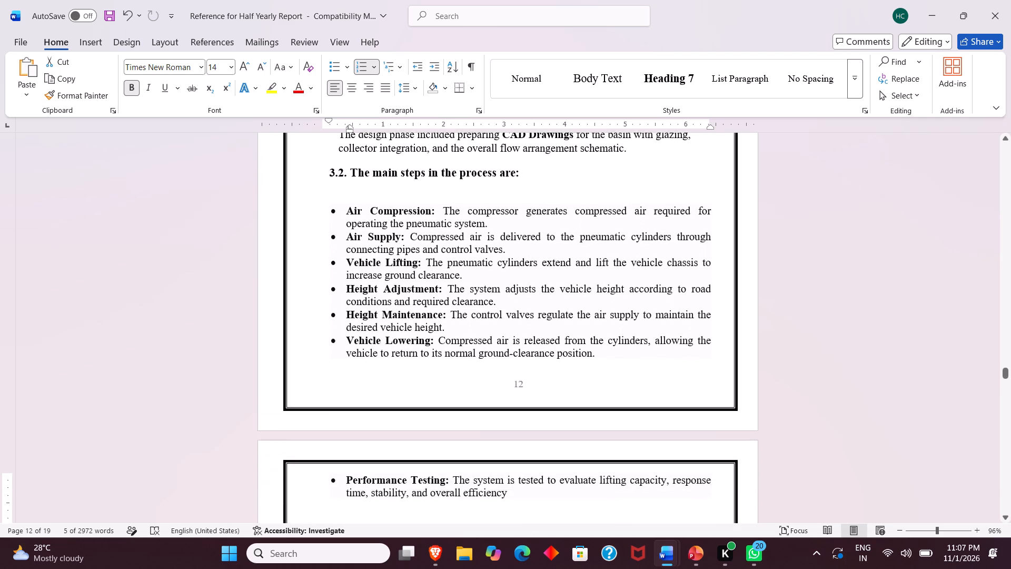
{"action": "scroll", "coordinate": [335, 377], "scroll_direction": "down", "scroll_amount": 5}
{"action": "scroll", "coordinate": [311, 418], "scroll_direction": "down", "scroll_amount": 4}
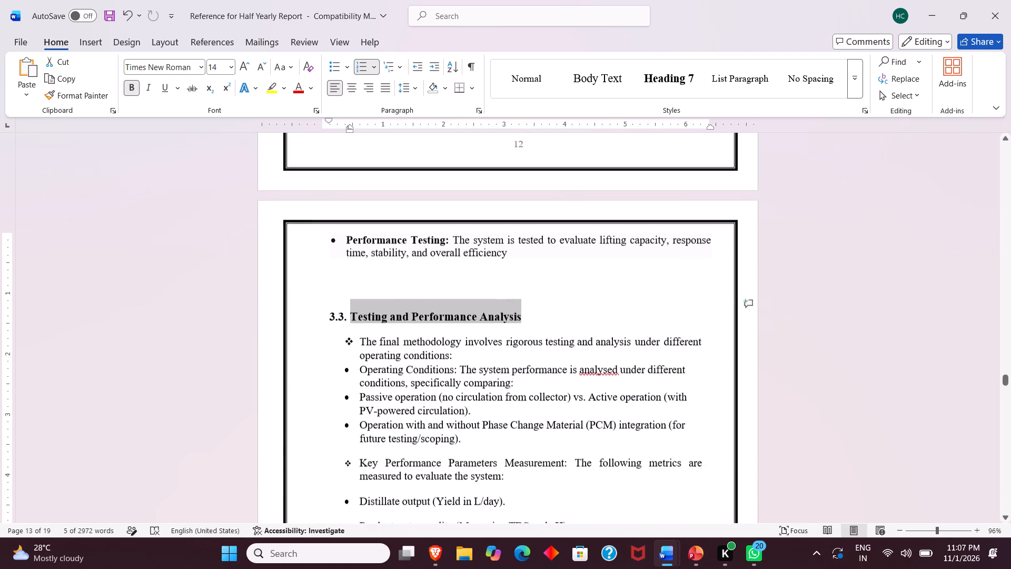
{"action": "scroll", "coordinate": [326, 409], "scroll_direction": "down", "scroll_amount": 5}
{"action": "scroll", "coordinate": [289, 465], "scroll_direction": "up", "scroll_amount": 1}
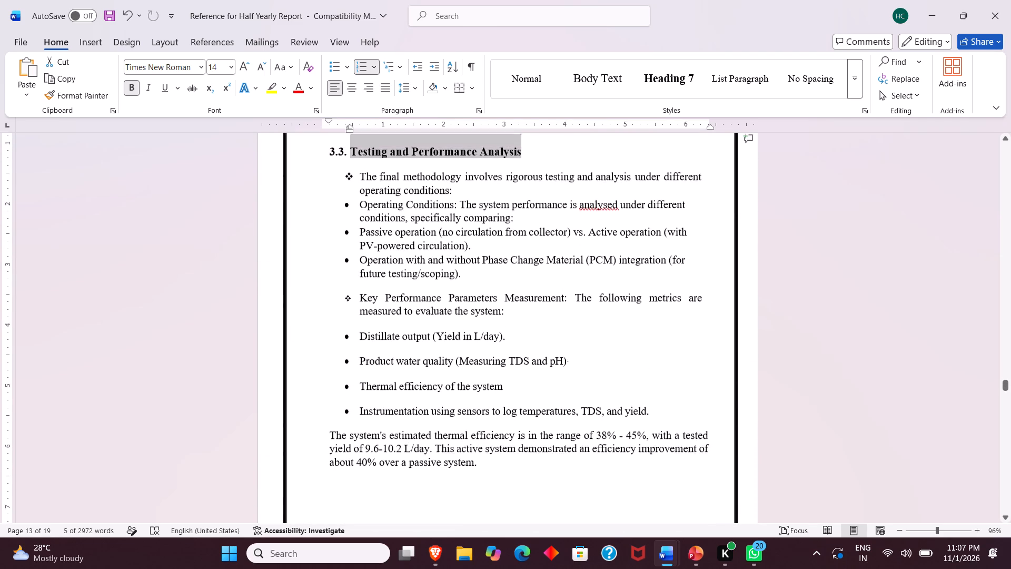
{"action": "scroll", "coordinate": [285, 468], "scroll_direction": "up", "scroll_amount": 1}
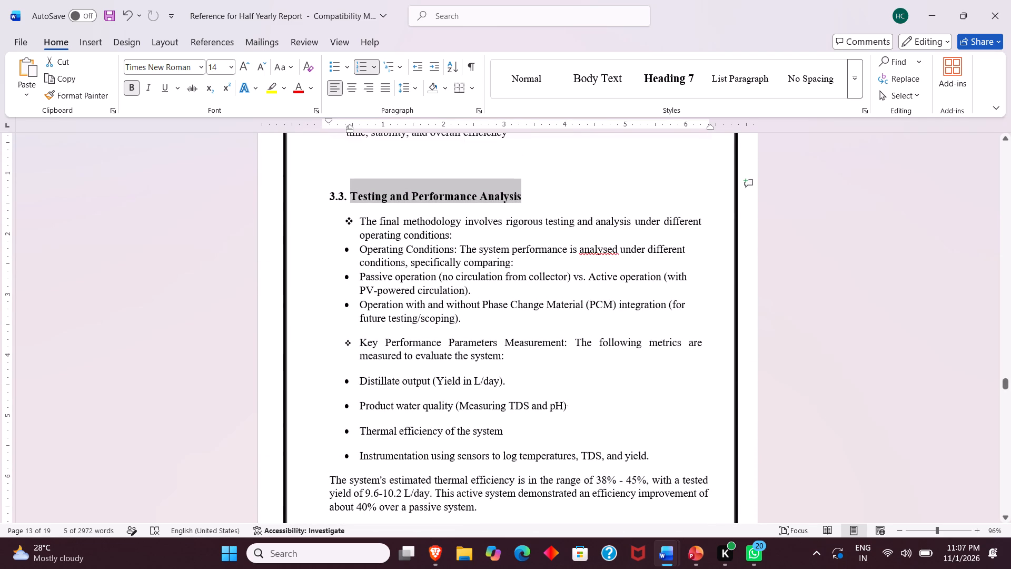
{"action": "scroll", "coordinate": [448, 483], "scroll_direction": "up", "scroll_amount": 8}
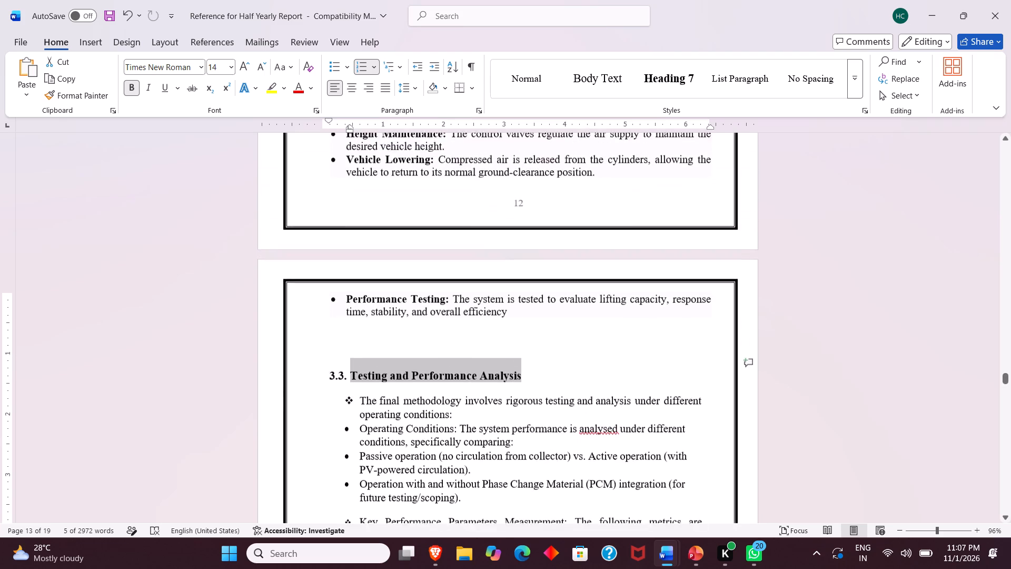
{"action": "scroll", "coordinate": [427, 417], "scroll_direction": "up", "scroll_amount": 2}
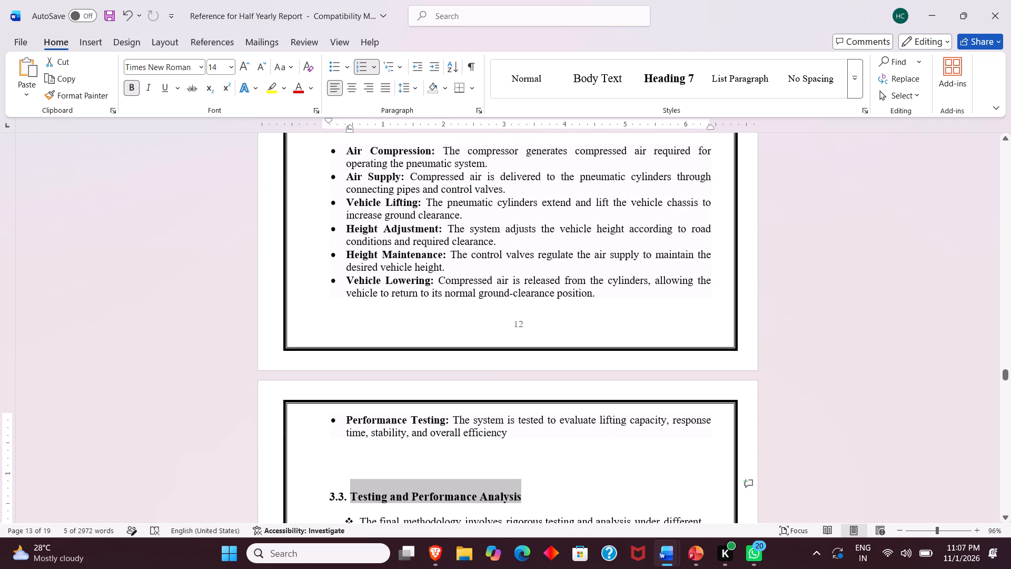
{"action": "scroll", "coordinate": [544, 454], "scroll_direction": "down", "scroll_amount": 5}
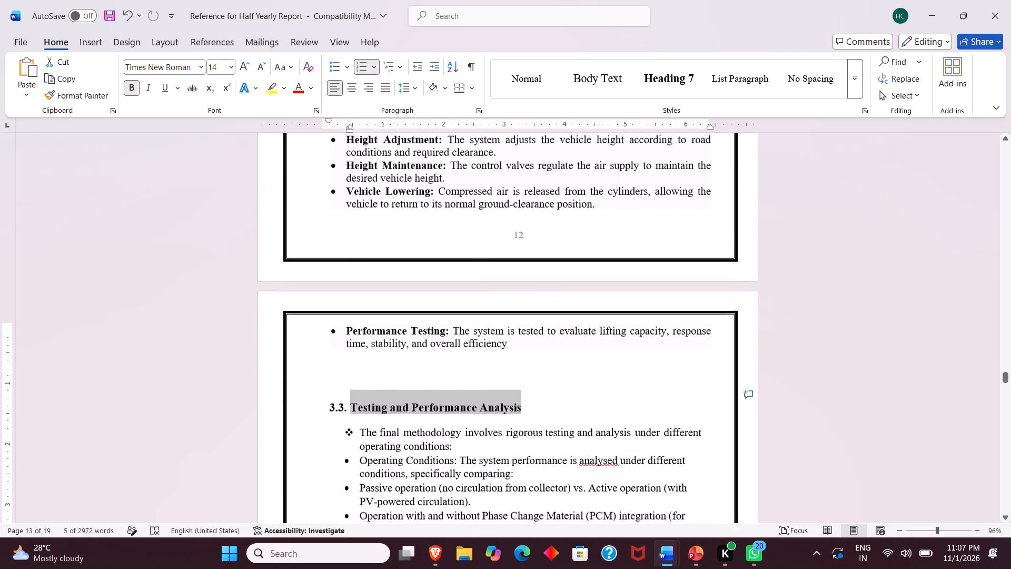
Examine the Chapter 4 Design Parameters introduction and Key Design Parameters table alongside the end of section 3.3.
{"action": "scroll", "coordinate": [543, 468], "scroll_direction": "down", "scroll_amount": 3}
{"action": "scroll", "coordinate": [537, 475], "scroll_direction": "down", "scroll_amount": 20}
{"action": "scroll", "coordinate": [537, 475], "scroll_direction": "down", "scroll_amount": 4}
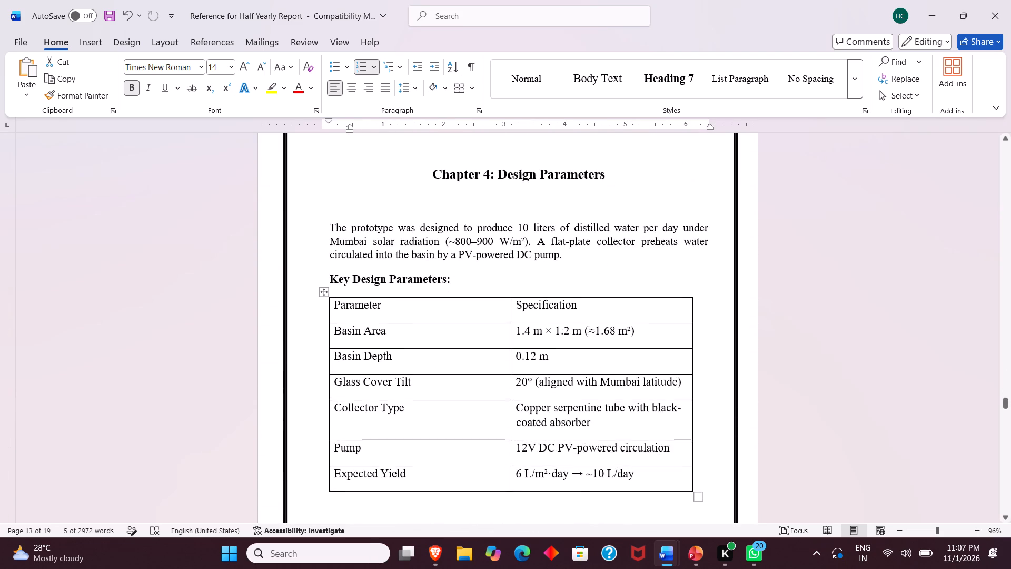
{"action": "scroll", "coordinate": [509, 493], "scroll_direction": "down", "scroll_amount": 4}
{"action": "scroll", "coordinate": [448, 506], "scroll_direction": "up", "scroll_amount": 5}
{"action": "scroll", "coordinate": [424, 505], "scroll_direction": "down", "scroll_amount": 2}
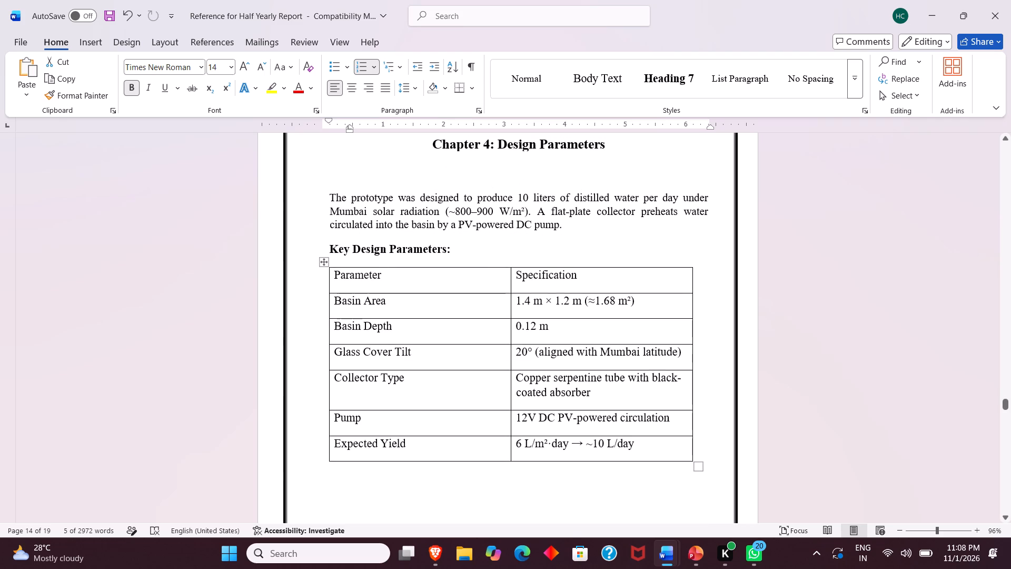
{"action": "scroll", "coordinate": [360, 479], "scroll_direction": "up", "scroll_amount": 1}
{"action": "scroll", "coordinate": [359, 475], "scroll_direction": "down", "scroll_amount": 1}
{"action": "scroll", "coordinate": [346, 462], "scroll_direction": "up", "scroll_amount": 3}
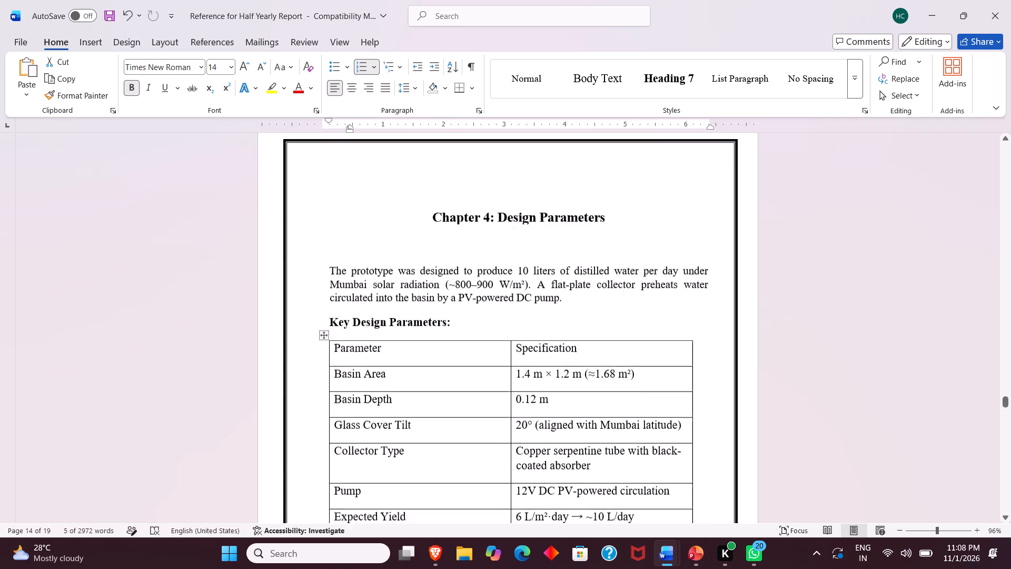
{"action": "scroll", "coordinate": [345, 460], "scroll_direction": "up", "scroll_amount": 16}
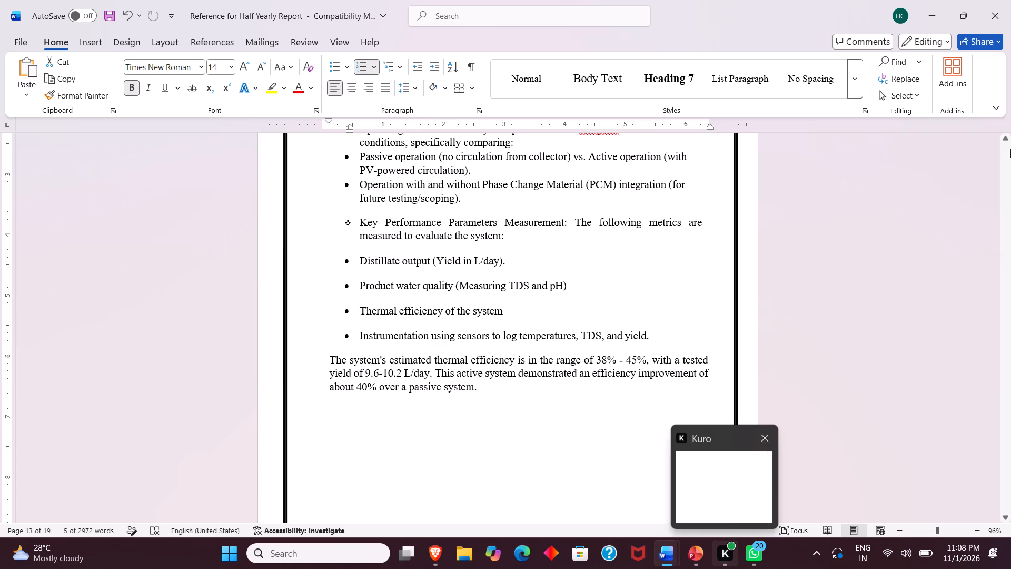
{"action": "scroll", "coordinate": [369, 350], "scroll_direction": "up", "scroll_amount": 7}
{"action": "scroll", "coordinate": [372, 312], "scroll_direction": "down", "scroll_amount": 10}
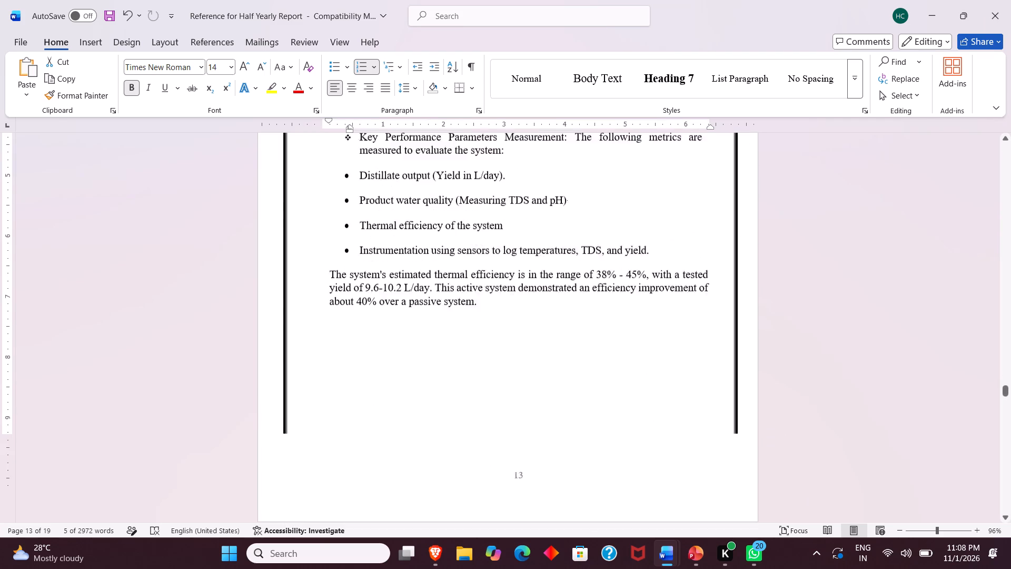
{"action": "scroll", "coordinate": [371, 338], "scroll_direction": "down", "scroll_amount": 10}
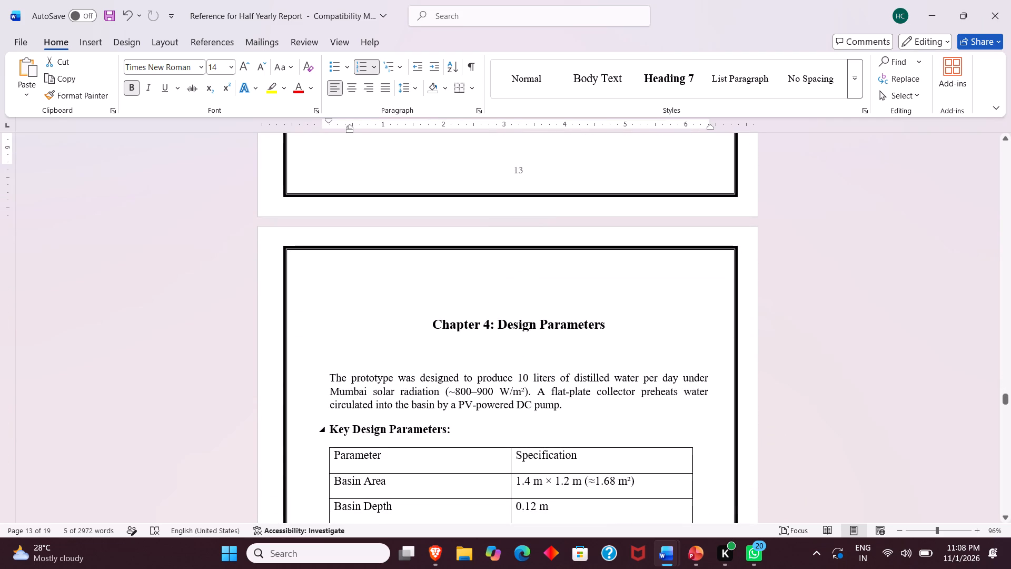
{"action": "scroll", "coordinate": [489, 416], "scroll_direction": "up", "scroll_amount": 14}
{"action": "scroll", "coordinate": [440, 396], "scroll_direction": "down", "scroll_amount": 17}
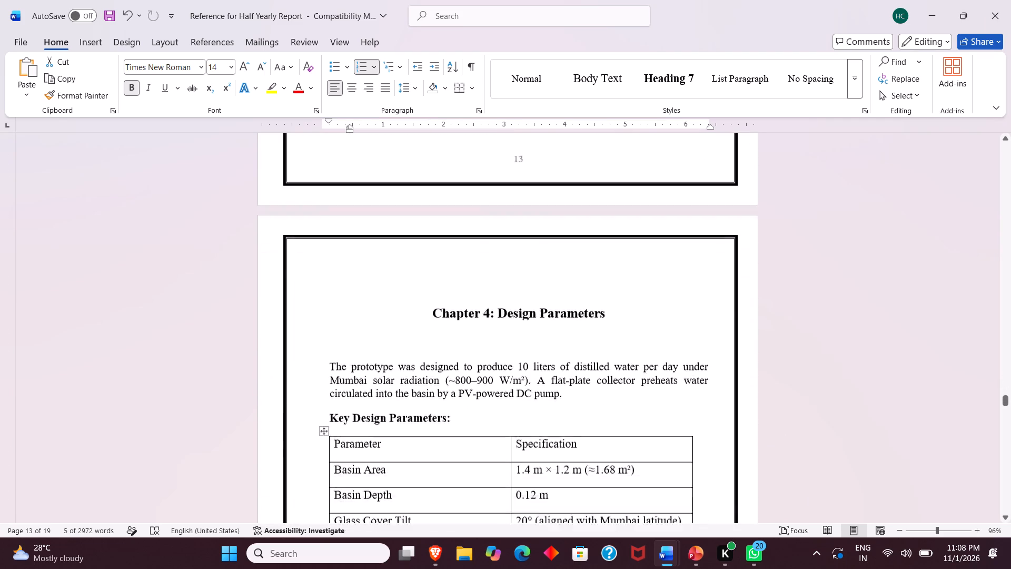
{"action": "scroll", "coordinate": [431, 394], "scroll_direction": "down", "scroll_amount": 1}
{"action": "scroll", "coordinate": [564, 383], "scroll_direction": "down", "scroll_amount": 3}
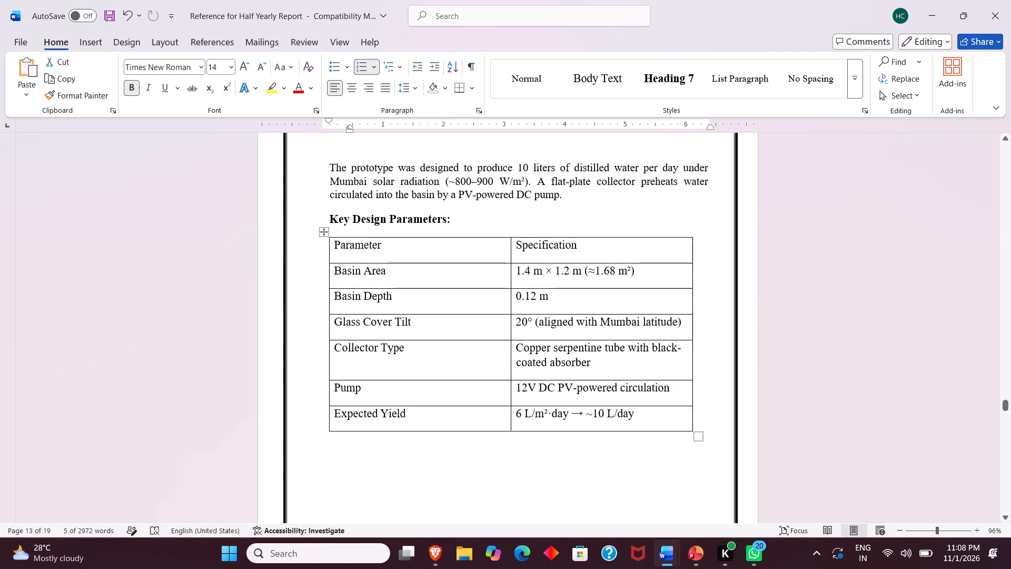
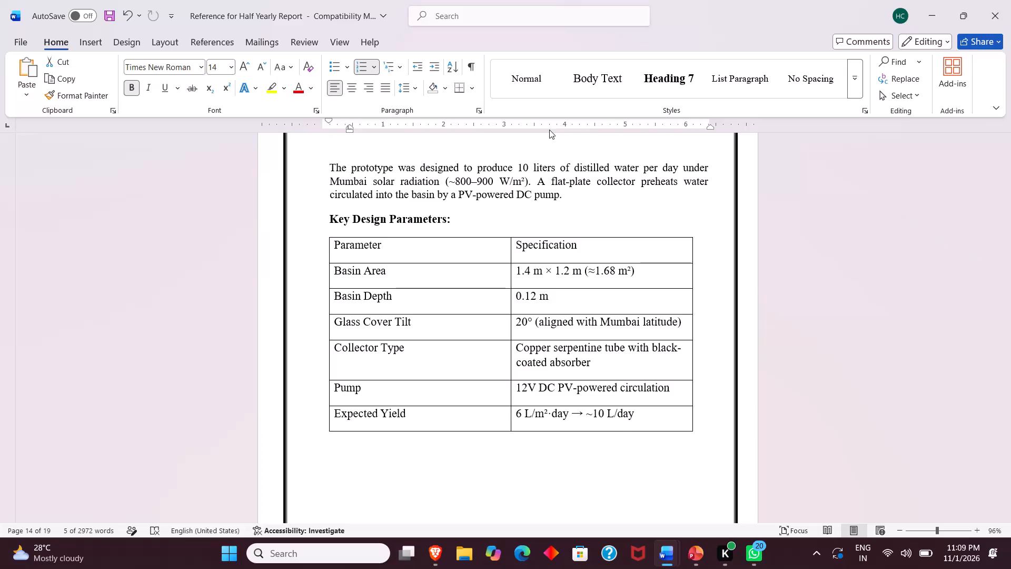
Re-read the Chapter 4 Design Parameters introduction and the Key Design Parameters table with its old solar-still specifications.
{"action": "scroll", "coordinate": [549, 130], "scroll_direction": "up", "scroll_amount": 3}
{"action": "scroll", "coordinate": [596, 315], "scroll_direction": "up", "scroll_amount": 4}
{"action": "scroll", "coordinate": [582, 309], "scroll_direction": "down", "scroll_amount": 1}
{"action": "scroll", "coordinate": [582, 309], "scroll_direction": "up", "scroll_amount": 2}
{"action": "scroll", "coordinate": [582, 309], "scroll_direction": "down", "scroll_amount": 1}
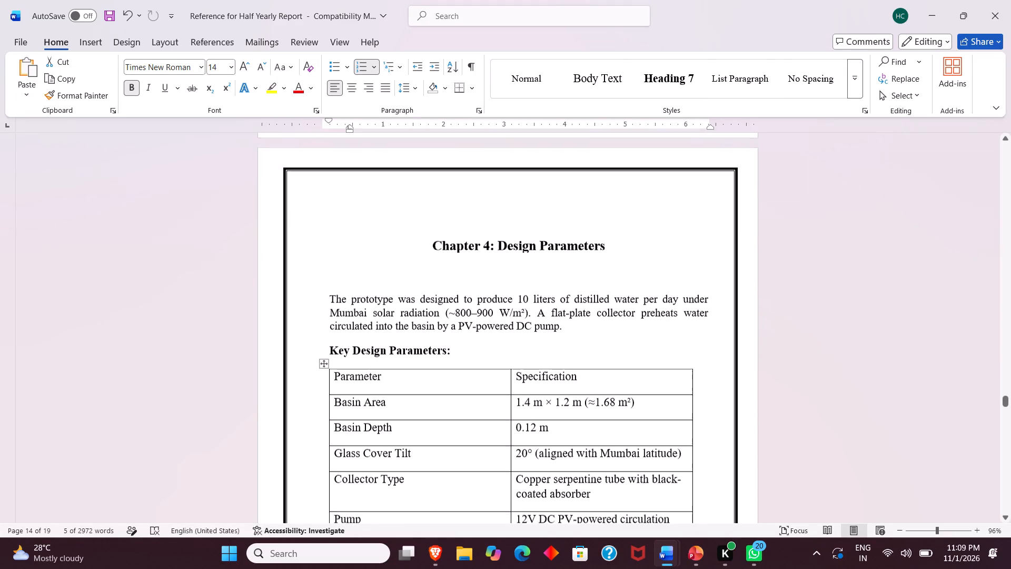
{"action": "scroll", "coordinate": [582, 309], "scroll_direction": "down", "scroll_amount": 3}
{"action": "scroll", "coordinate": [582, 311], "scroll_direction": "up", "scroll_amount": 3}
{"action": "scroll", "coordinate": [584, 311], "scroll_direction": "down", "scroll_amount": 1}
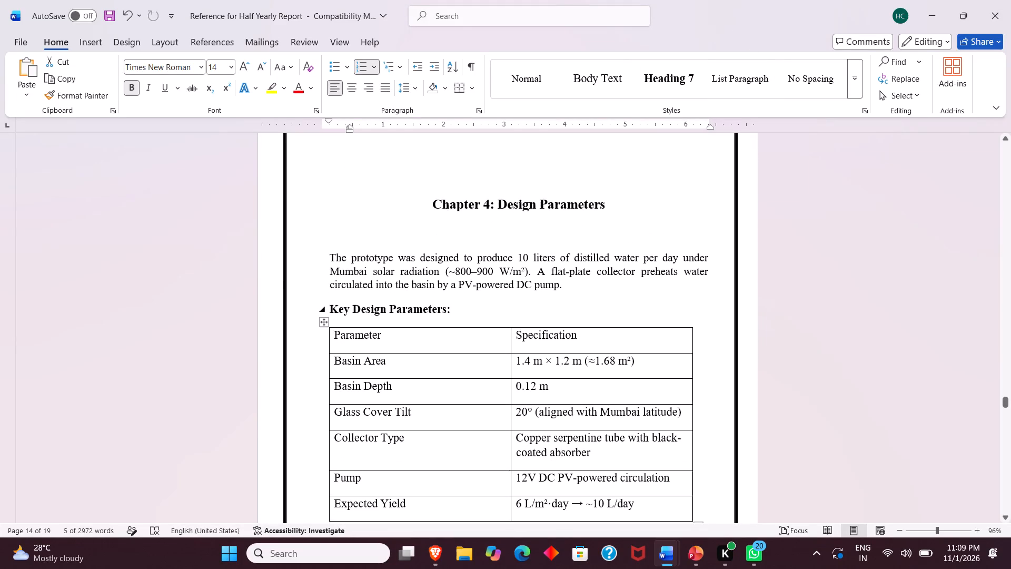
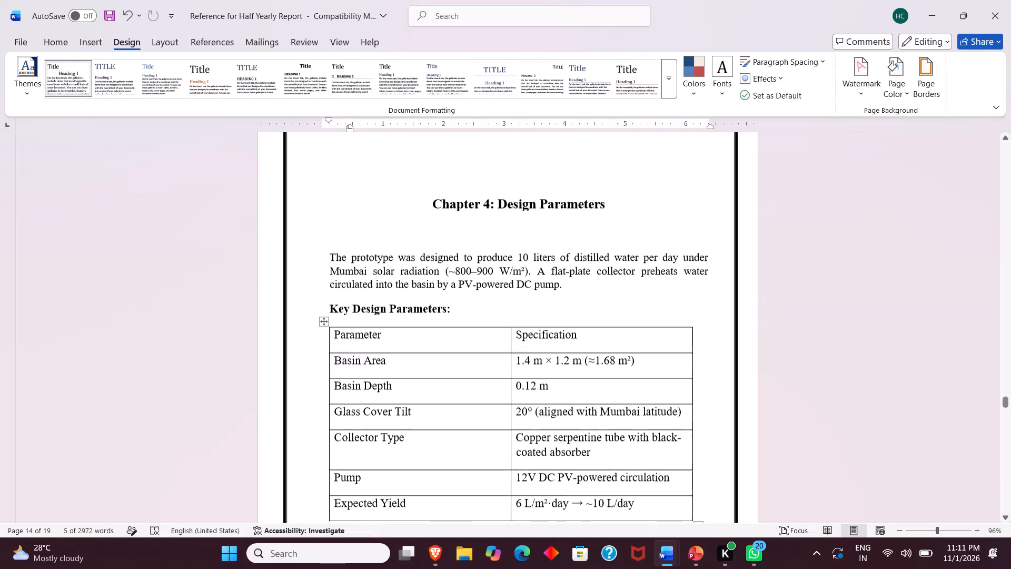
Skim the remaining chapters from Chapter 4 Design Parameters through the Chapter 6 proposed design image to the Chapter 8 References list.
{"action": "scroll", "coordinate": [386, 439], "scroll_direction": "up", "scroll_amount": 1}
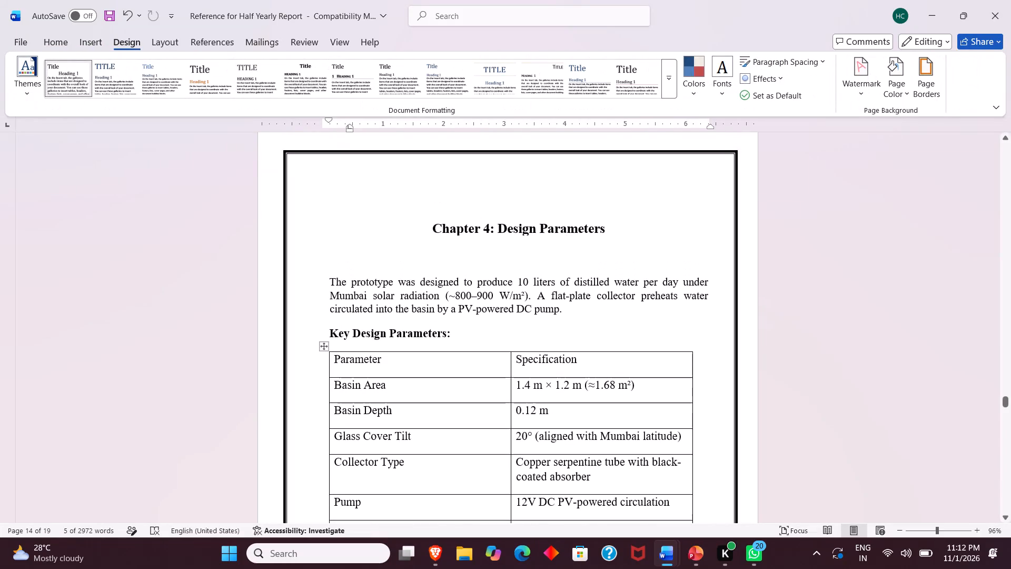
{"action": "scroll", "coordinate": [112, 60], "scroll_direction": "up", "scroll_amount": 2}
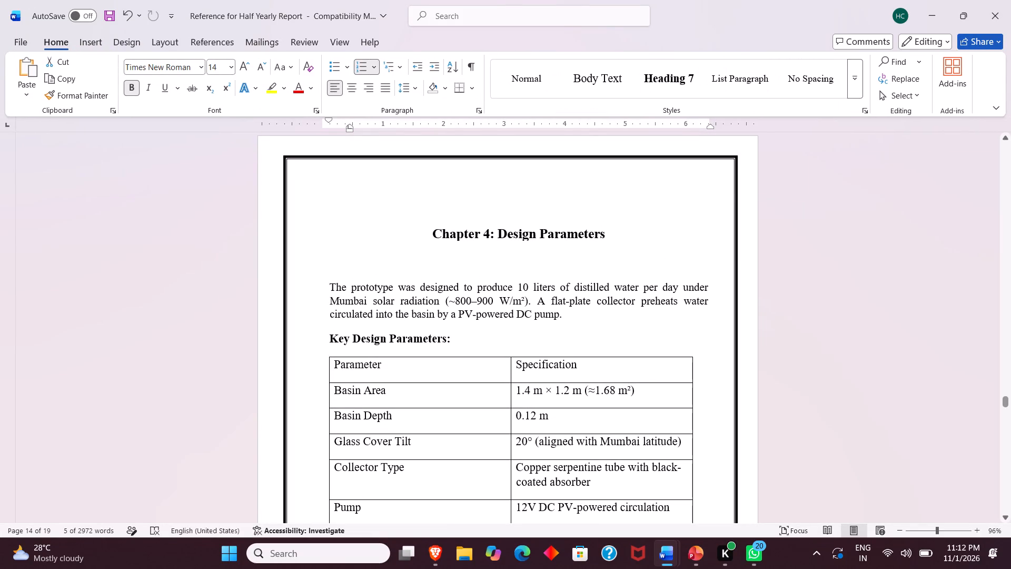
{"action": "scroll", "coordinate": [298, 338], "scroll_direction": "up", "scroll_amount": 4}
{"action": "scroll", "coordinate": [297, 311], "scroll_direction": "down", "scroll_amount": 20}
{"action": "scroll", "coordinate": [297, 311], "scroll_direction": "down", "scroll_amount": 10}
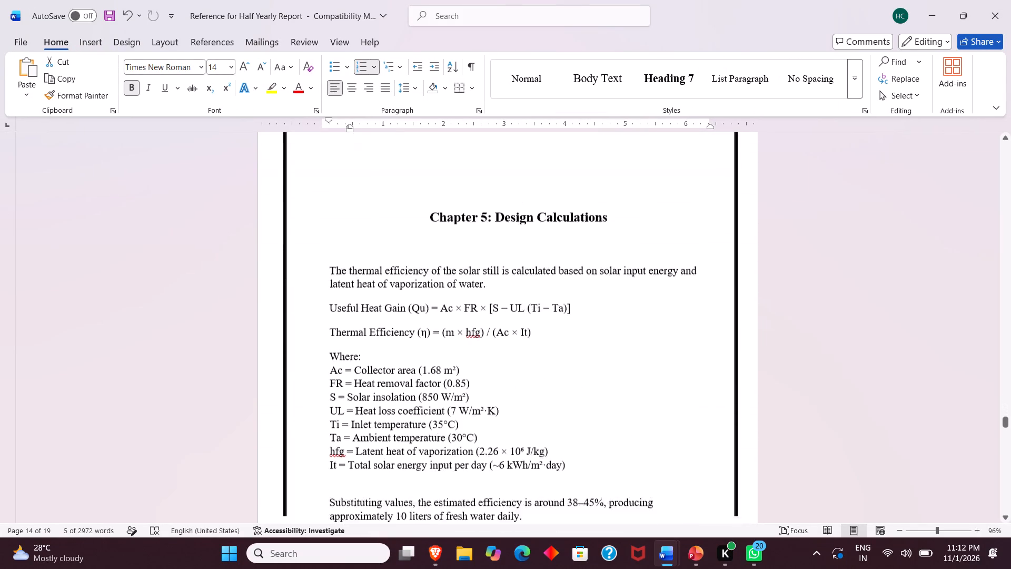
{"action": "scroll", "coordinate": [291, 419], "scroll_direction": "down", "scroll_amount": 8}
{"action": "scroll", "coordinate": [332, 389], "scroll_direction": "down", "scroll_amount": 14}
{"action": "scroll", "coordinate": [321, 381], "scroll_direction": "down", "scroll_amount": 10}
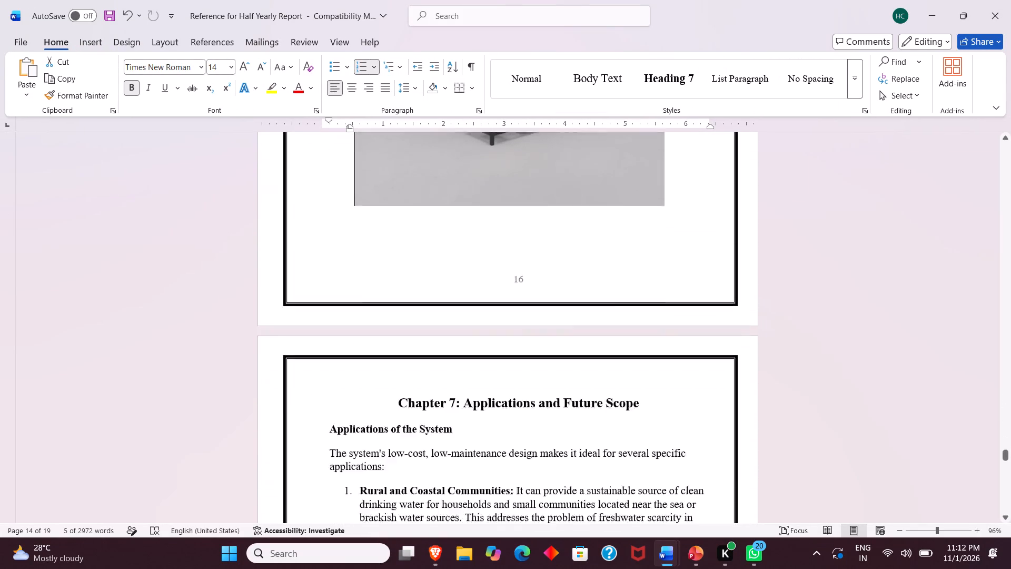
{"action": "scroll", "coordinate": [303, 413], "scroll_direction": "down", "scroll_amount": 14}
{"action": "scroll", "coordinate": [341, 365], "scroll_direction": "up", "scroll_amount": 19}
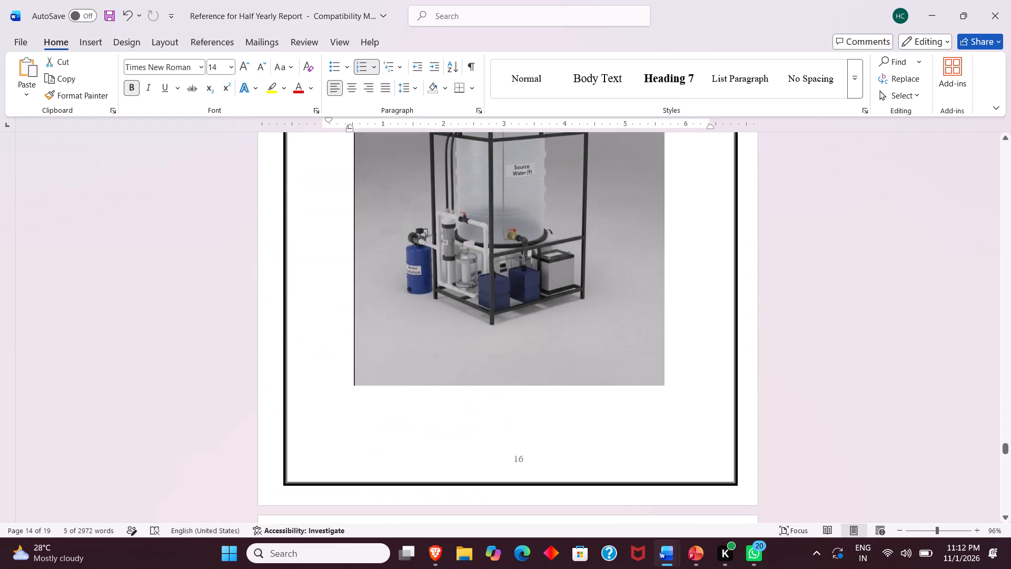
{"action": "scroll", "coordinate": [526, 277], "scroll_direction": "up", "scroll_amount": 7}
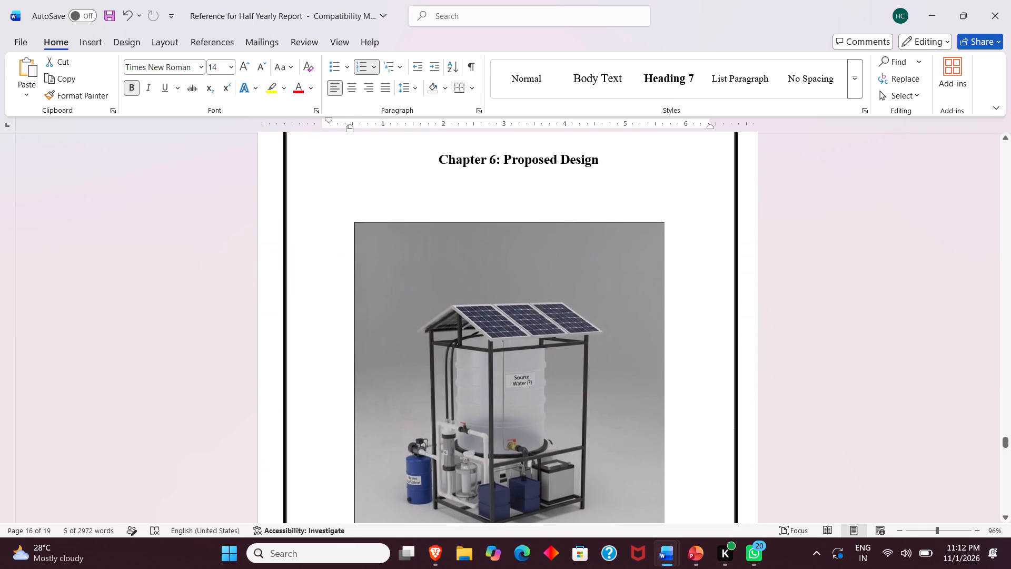
{"action": "scroll", "coordinate": [520, 377], "scroll_direction": "down", "scroll_amount": 5}
{"action": "scroll", "coordinate": [513, 374], "scroll_direction": "up", "scroll_amount": 5}
{"action": "scroll", "coordinate": [510, 372], "scroll_direction": "down", "scroll_amount": 15}
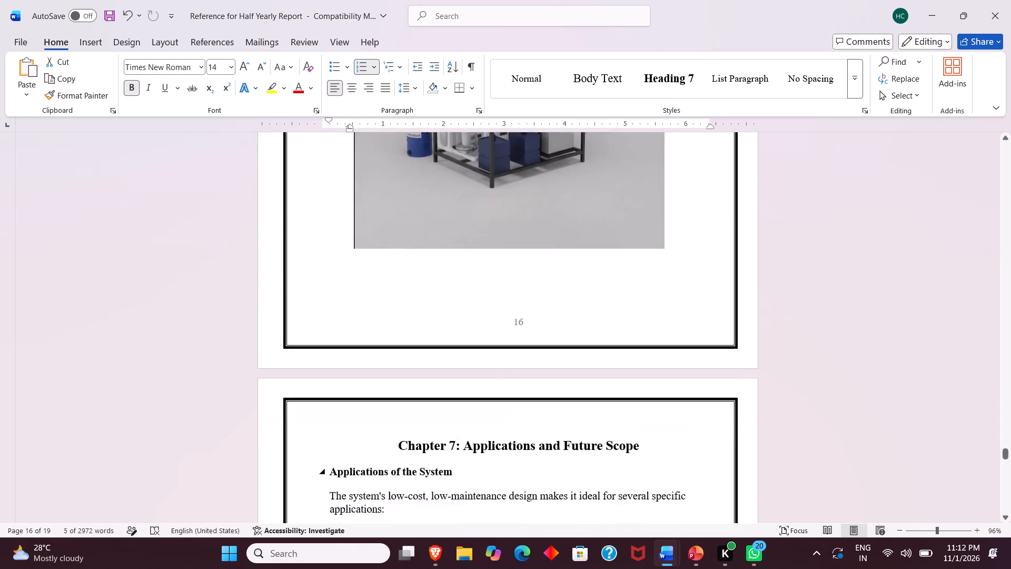
{"action": "scroll", "coordinate": [495, 392], "scroll_direction": "down", "scroll_amount": 20}
{"action": "scroll", "coordinate": [495, 392], "scroll_direction": "down", "scroll_amount": 20}
{"action": "scroll", "coordinate": [495, 392], "scroll_direction": "down", "scroll_amount": 4}
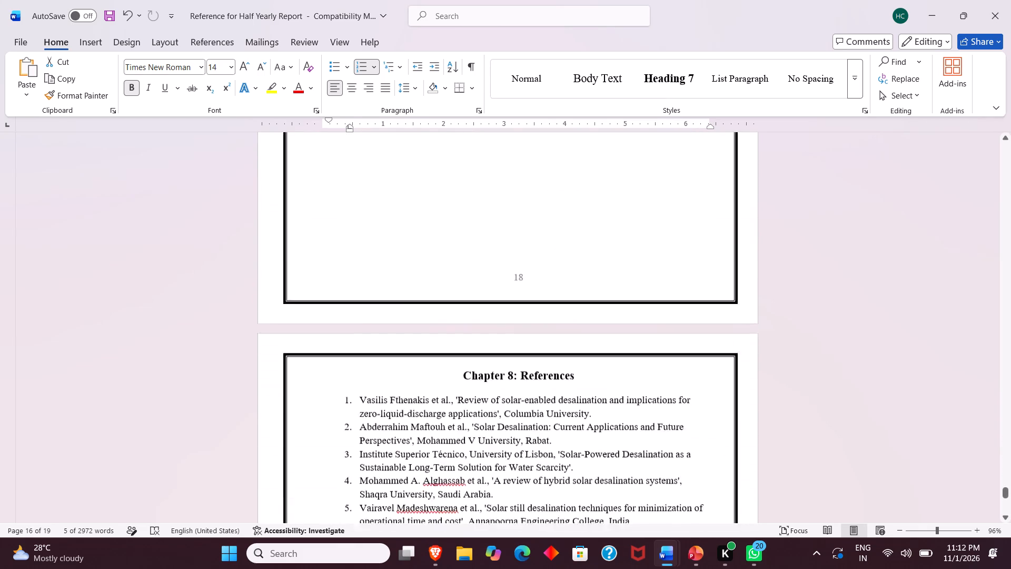
{"action": "scroll", "coordinate": [466, 397], "scroll_direction": "down", "scroll_amount": 9}
{"action": "scroll", "coordinate": [466, 386], "scroll_direction": "down", "scroll_amount": 16}
Review the Chapter 7 applications and future scope, the Chapter 6 design image and the Chapter 5 calculations, working back towards Chapter 4.
{"action": "scroll", "coordinate": [469, 379], "scroll_direction": "up", "scroll_amount": 7}
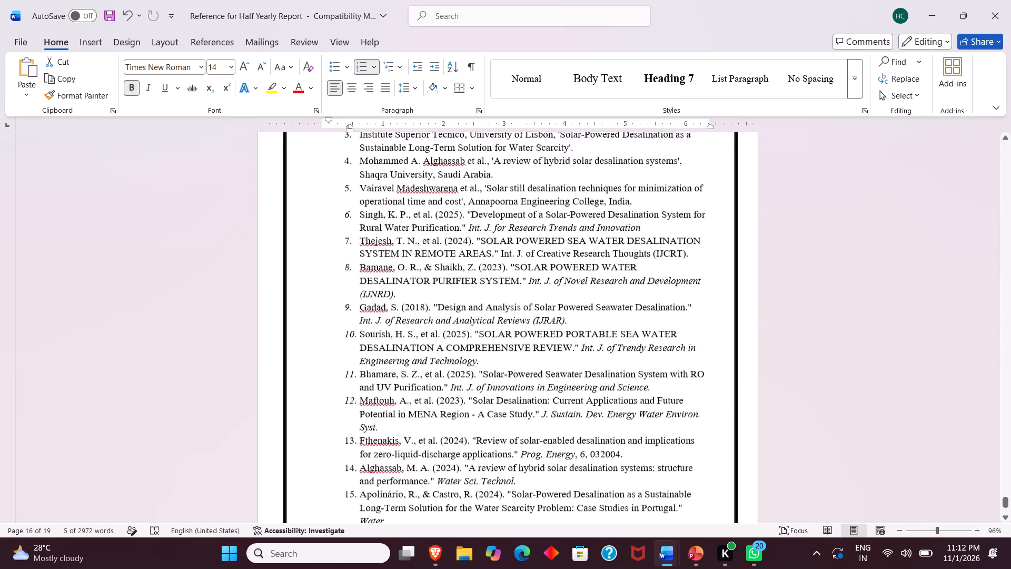
{"action": "scroll", "coordinate": [473, 378], "scroll_direction": "up", "scroll_amount": 15}
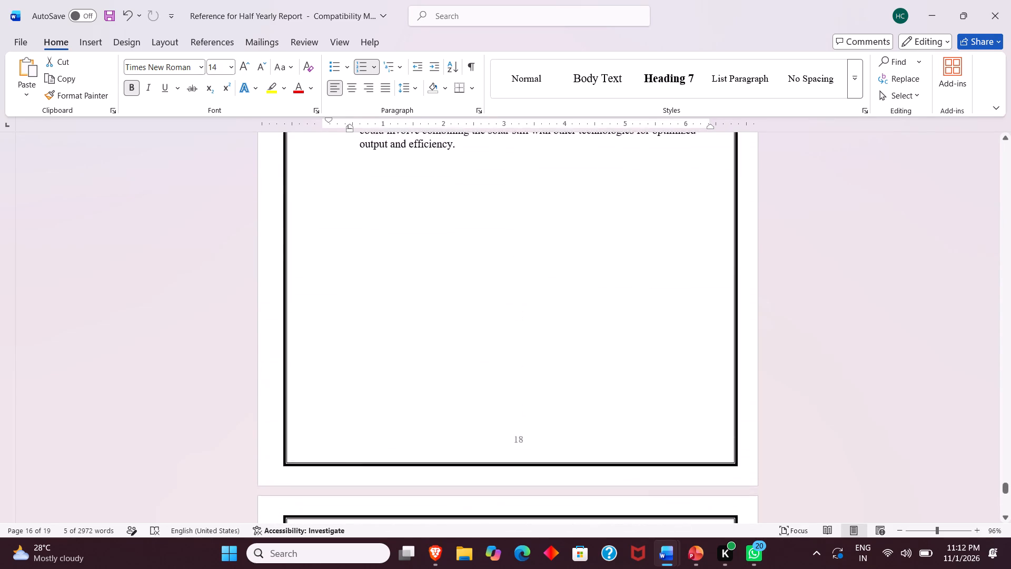
{"action": "scroll", "coordinate": [467, 362], "scroll_direction": "up", "scroll_amount": 1}
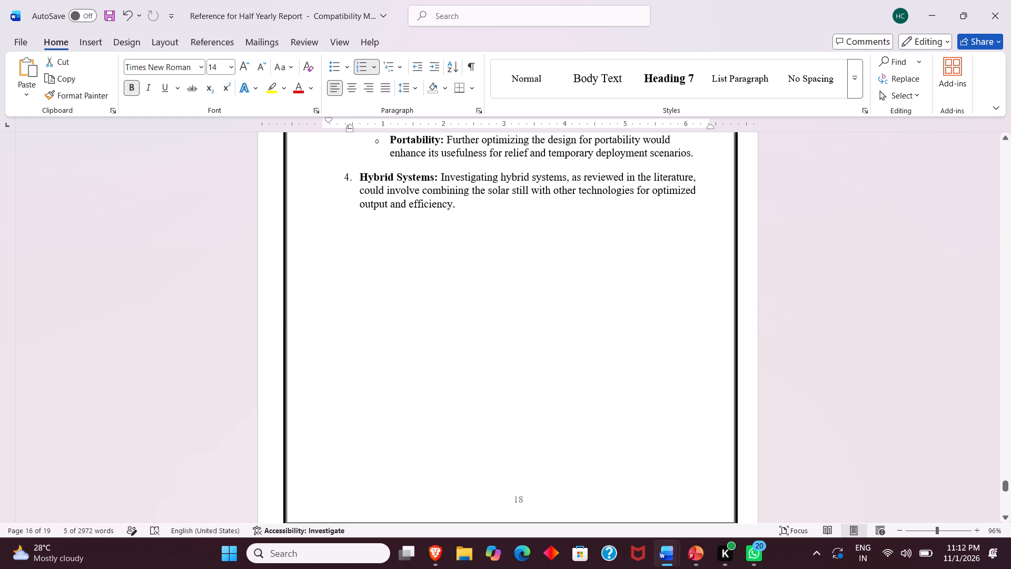
{"action": "scroll", "coordinate": [420, 374], "scroll_direction": "up", "scroll_amount": 7}
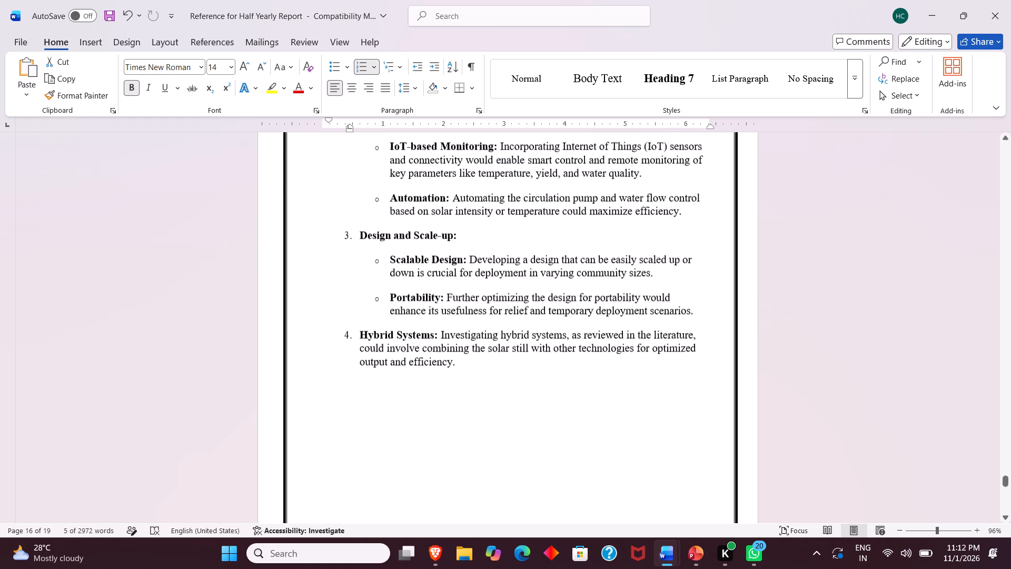
{"action": "scroll", "coordinate": [419, 374], "scroll_direction": "up", "scroll_amount": 20}
{"action": "scroll", "coordinate": [419, 374], "scroll_direction": "up", "scroll_amount": 5}
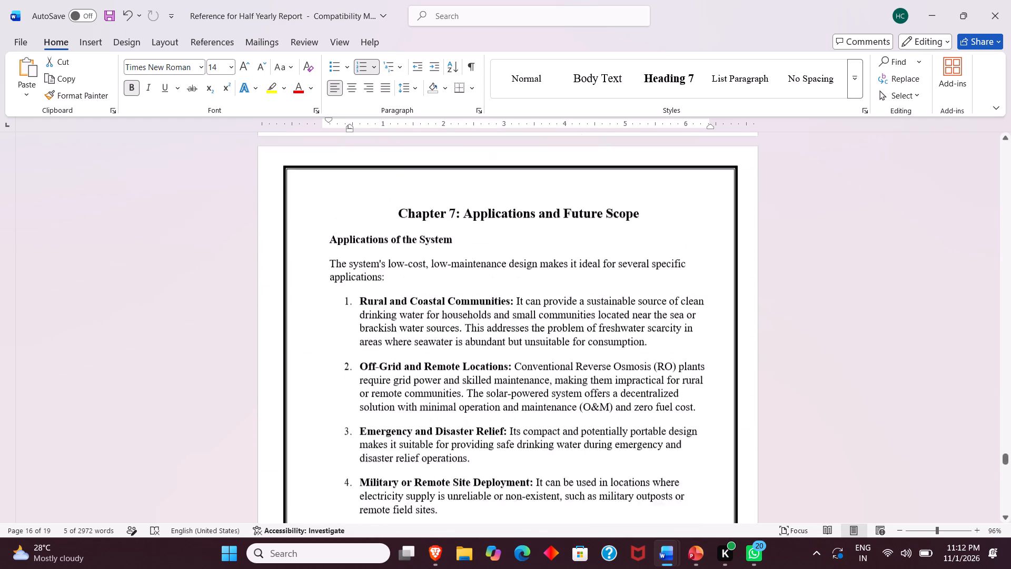
{"action": "scroll", "coordinate": [420, 353], "scroll_direction": "up", "scroll_amount": 7}
{"action": "scroll", "coordinate": [421, 359], "scroll_direction": "down", "scroll_amount": 4}
{"action": "scroll", "coordinate": [386, 344], "scroll_direction": "up", "scroll_amount": 14}
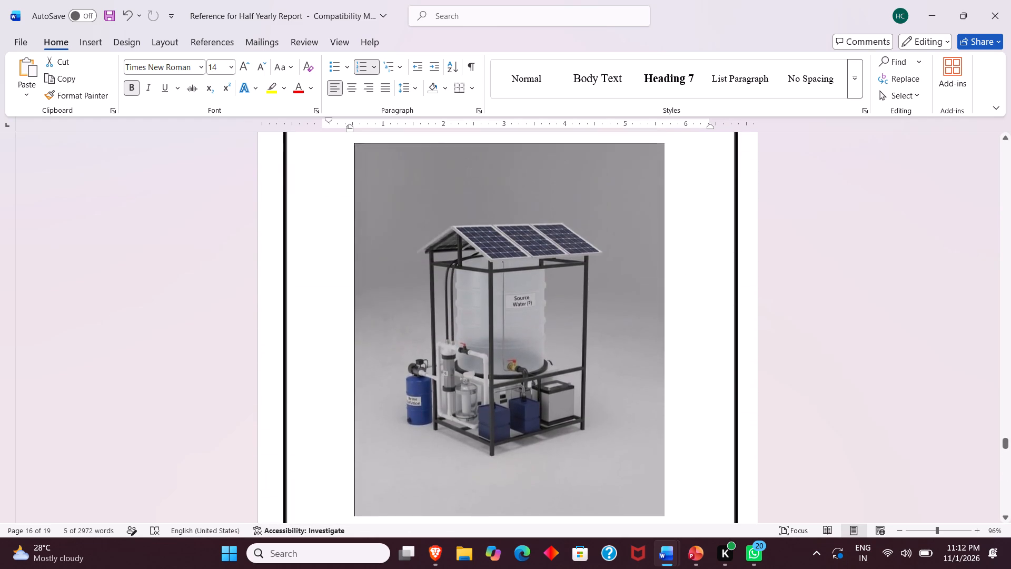
{"action": "scroll", "coordinate": [414, 315], "scroll_direction": "up", "scroll_amount": 20}
{"action": "scroll", "coordinate": [414, 315], "scroll_direction": "up", "scroll_amount": 6}
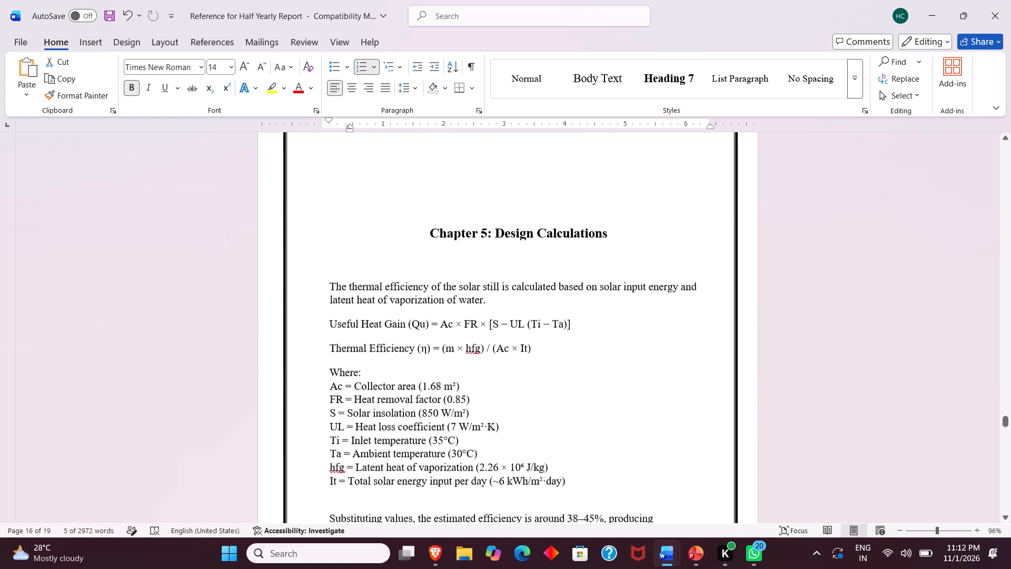
{"action": "scroll", "coordinate": [413, 313], "scroll_direction": "up", "scroll_amount": 20}
{"action": "scroll", "coordinate": [413, 313], "scroll_direction": "up", "scroll_amount": 6}
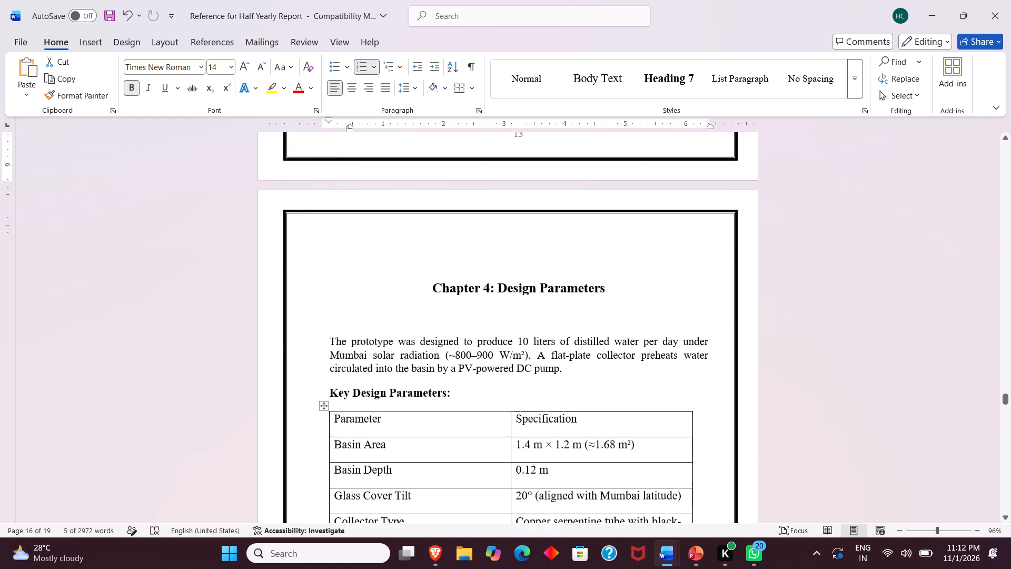
Check the Chapter 3 working process list, the 3.1 System Design and Fabrication text and the 3.2 main process steps.
{"action": "scroll", "coordinate": [386, 311], "scroll_direction": "up", "scroll_amount": 20}
{"action": "scroll", "coordinate": [386, 311], "scroll_direction": "up", "scroll_amount": 6}
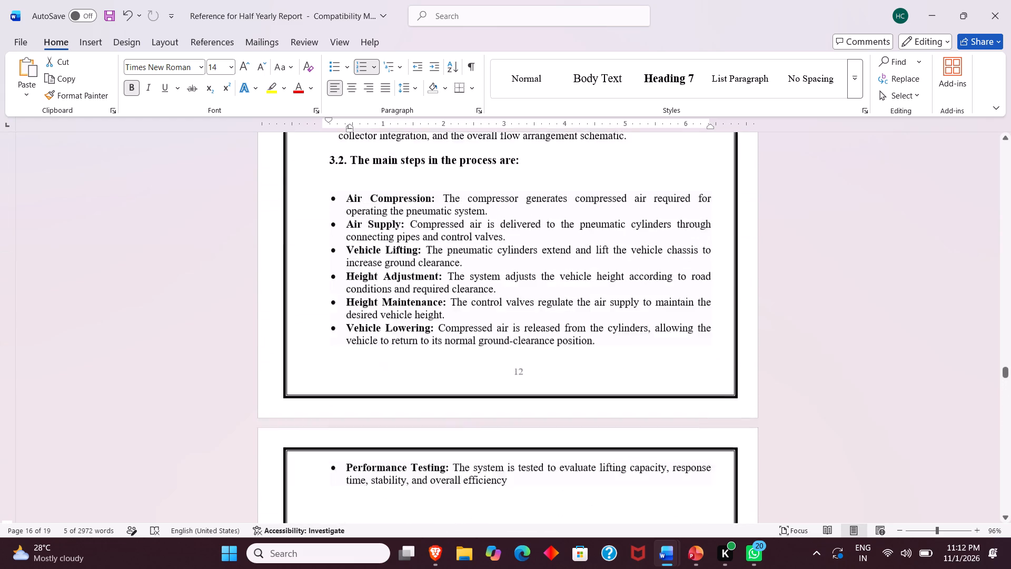
{"action": "scroll", "coordinate": [385, 311], "scroll_direction": "up", "scroll_amount": 6}
{"action": "scroll", "coordinate": [385, 311], "scroll_direction": "down", "scroll_amount": 13}
{"action": "scroll", "coordinate": [385, 311], "scroll_direction": "up", "scroll_amount": 16}
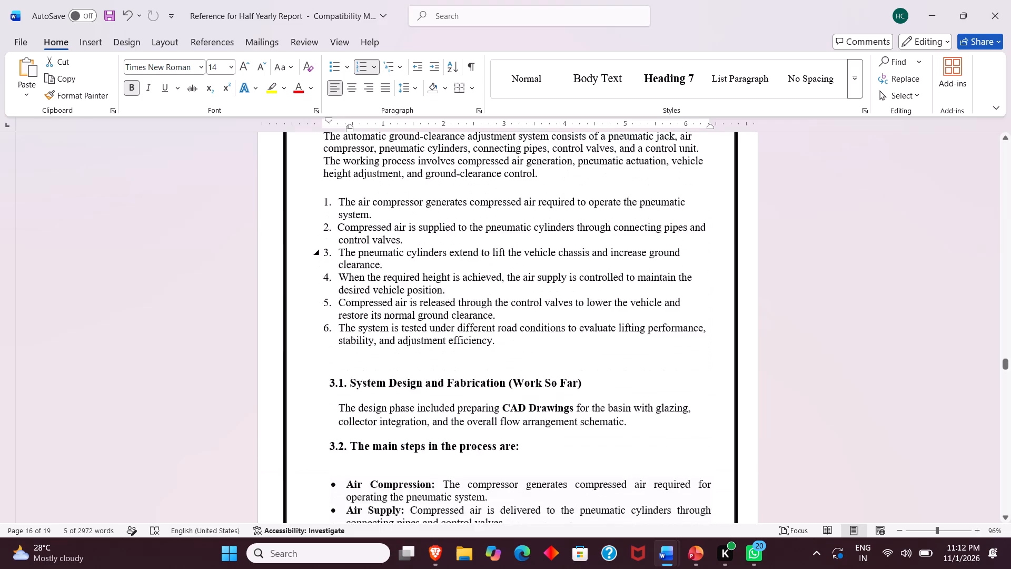
{"action": "scroll", "coordinate": [385, 311], "scroll_direction": "up", "scroll_amount": 7}
{"action": "scroll", "coordinate": [281, 283], "scroll_direction": "up", "scroll_amount": 3}
{"action": "scroll", "coordinate": [527, 230], "scroll_direction": "up", "scroll_amount": 7}
{"action": "scroll", "coordinate": [473, 261], "scroll_direction": "down", "scroll_amount": 5}
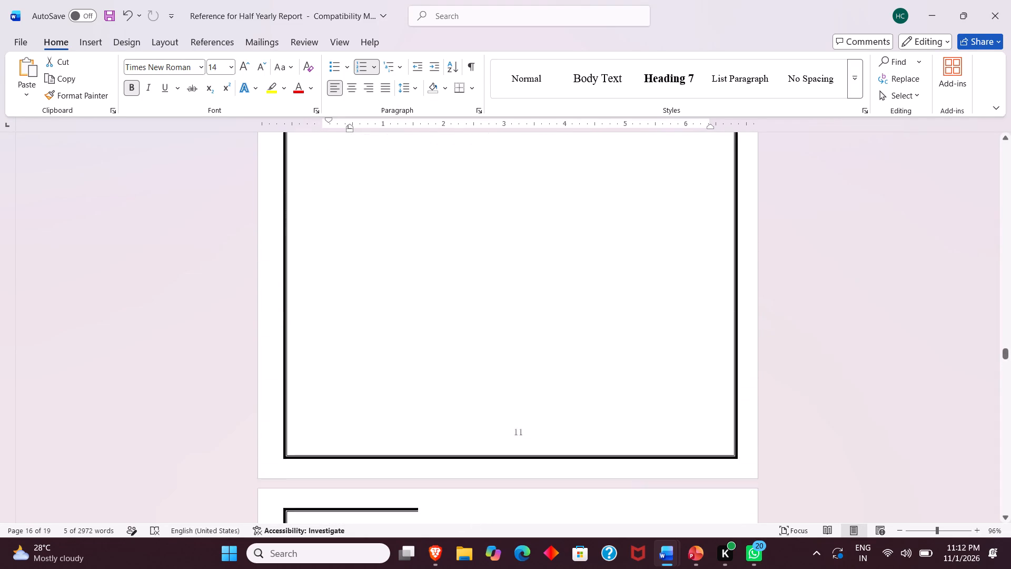
{"action": "scroll", "coordinate": [475, 272], "scroll_direction": "up", "scroll_amount": 4}
{"action": "scroll", "coordinate": [475, 271], "scroll_direction": "down", "scroll_amount": 20}
{"action": "scroll", "coordinate": [497, 240], "scroll_direction": "down", "scroll_amount": 2}
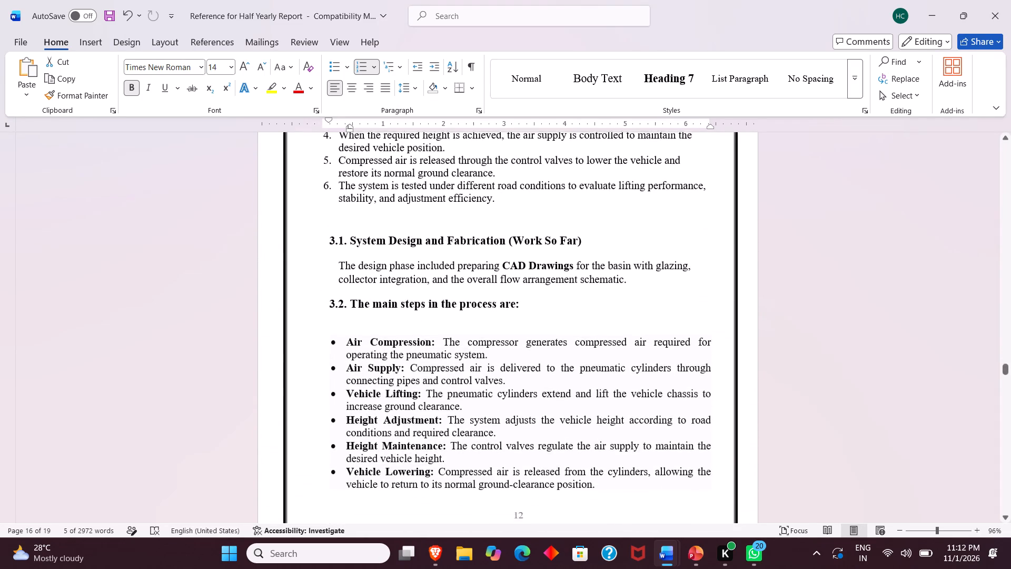
{"action": "scroll", "coordinate": [498, 242], "scroll_direction": "down", "scroll_amount": 19}
{"action": "scroll", "coordinate": [498, 250], "scroll_direction": "up", "scroll_amount": 4}
Read section 3.3 Testing and Performance Analysis for leftover solar-still content, checking back against the 3.2 process steps.
{"action": "scroll", "coordinate": [540, 378], "scroll_direction": "down", "scroll_amount": 3}
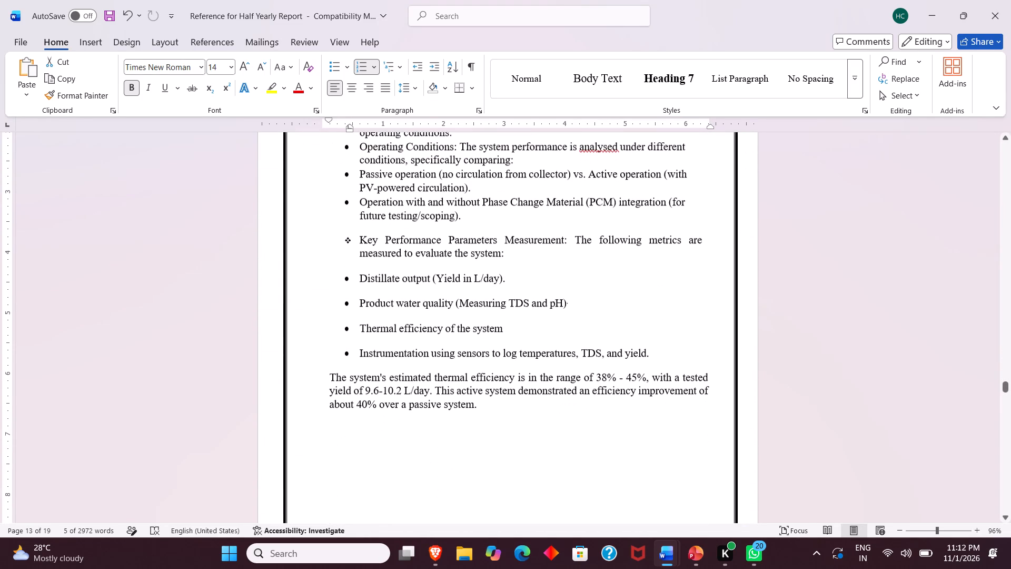
{"action": "scroll", "coordinate": [531, 351], "scroll_direction": "up", "scroll_amount": 3}
{"action": "scroll", "coordinate": [535, 350], "scroll_direction": "down", "scroll_amount": 3}
{"action": "scroll", "coordinate": [530, 363], "scroll_direction": "up", "scroll_amount": 3}
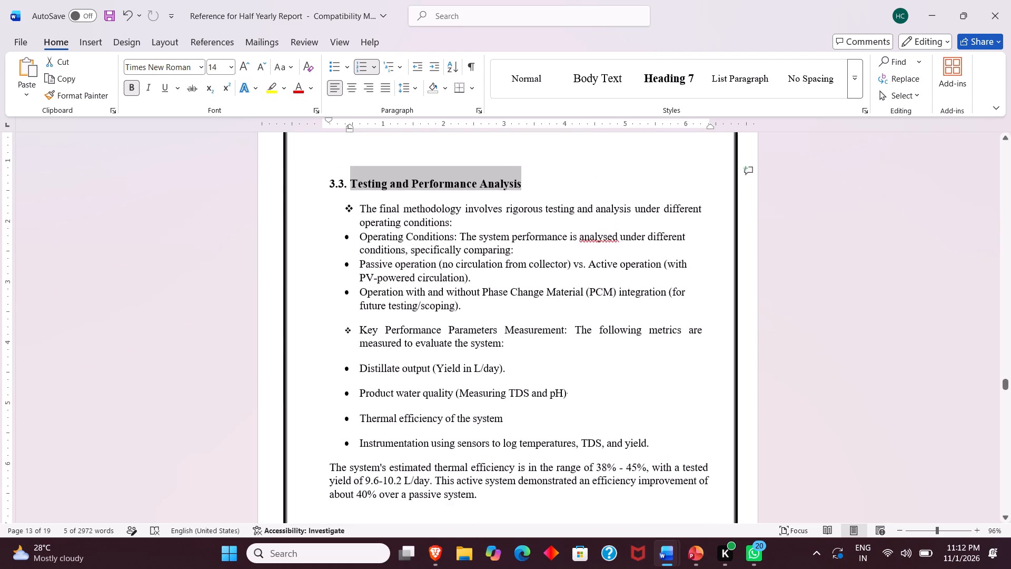
{"action": "scroll", "coordinate": [532, 346], "scroll_direction": "up", "scroll_amount": 4}
{"action": "scroll", "coordinate": [531, 344], "scroll_direction": "down", "scroll_amount": 17}
{"action": "scroll", "coordinate": [535, 339], "scroll_direction": "down", "scroll_amount": 5}
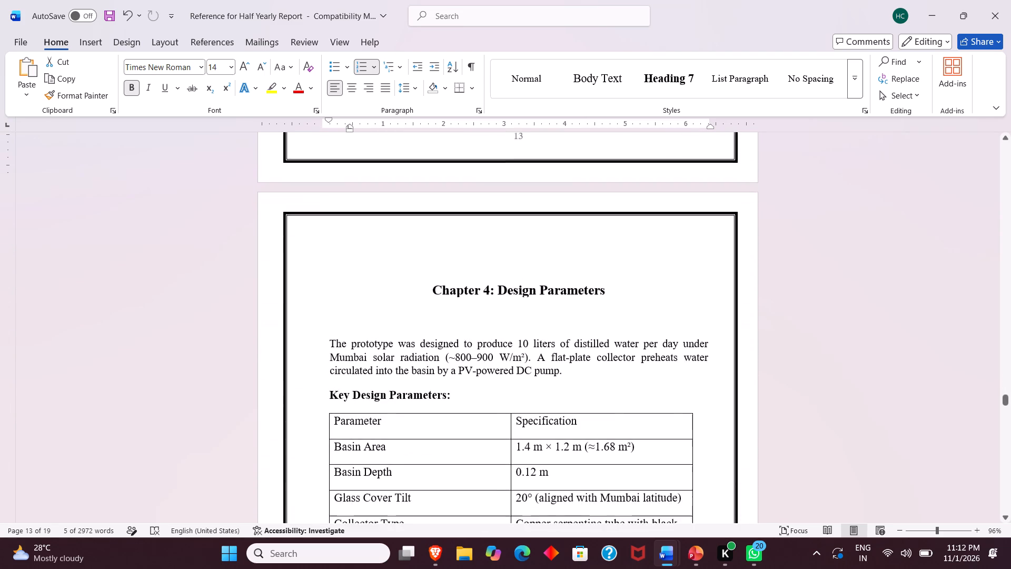
{"action": "scroll", "coordinate": [534, 340], "scroll_direction": "down", "scroll_amount": 4}
{"action": "scroll", "coordinate": [534, 340], "scroll_direction": "up", "scroll_amount": 4}
{"action": "scroll", "coordinate": [534, 340], "scroll_direction": "down", "scroll_amount": 1}
{"action": "scroll", "coordinate": [534, 340], "scroll_direction": "up", "scroll_amount": 10}
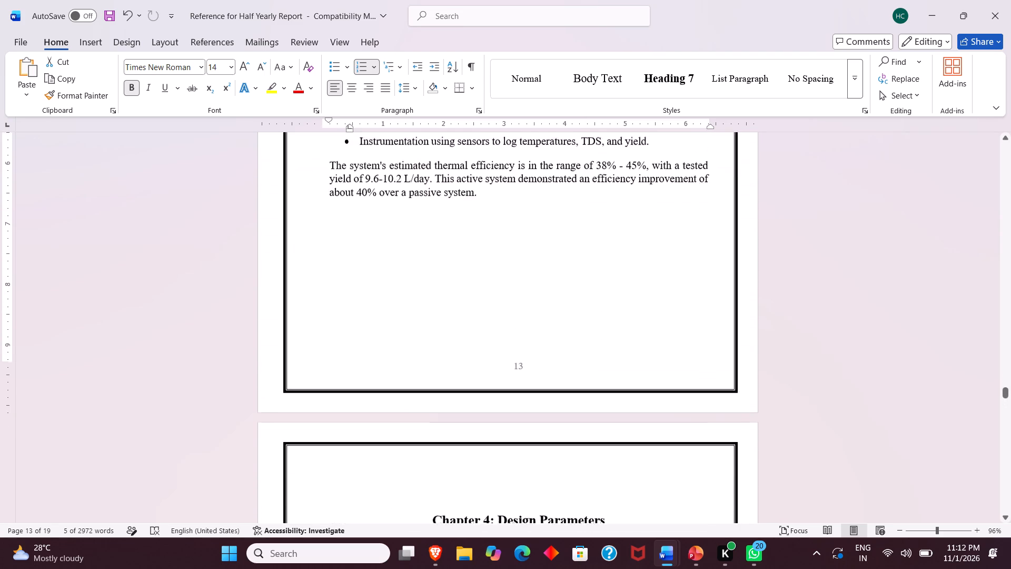
{"action": "scroll", "coordinate": [517, 327], "scroll_direction": "up", "scroll_amount": 8}
{"action": "scroll", "coordinate": [469, 298], "scroll_direction": "down", "scroll_amount": 1}
{"action": "scroll", "coordinate": [468, 297], "scroll_direction": "up", "scroll_amount": 14}
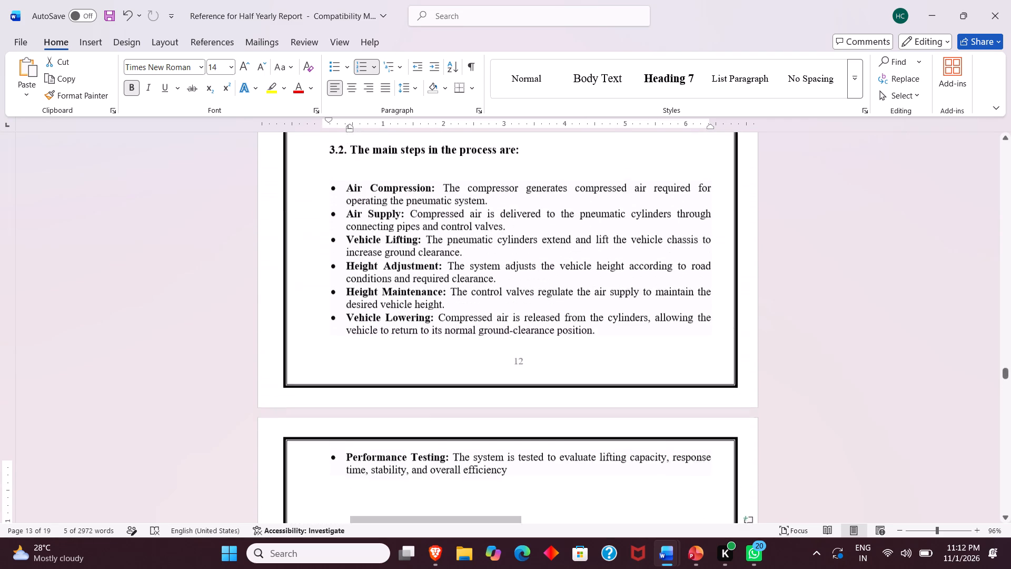
Examine the Chapter 4 Key Design Parameters table and the Chapter 5 Design Calculations formulas for remaining solar-still content.
{"action": "scroll", "coordinate": [453, 281], "scroll_direction": "down", "scroll_amount": 20}
{"action": "scroll", "coordinate": [453, 281], "scroll_direction": "down", "scroll_amount": 18}
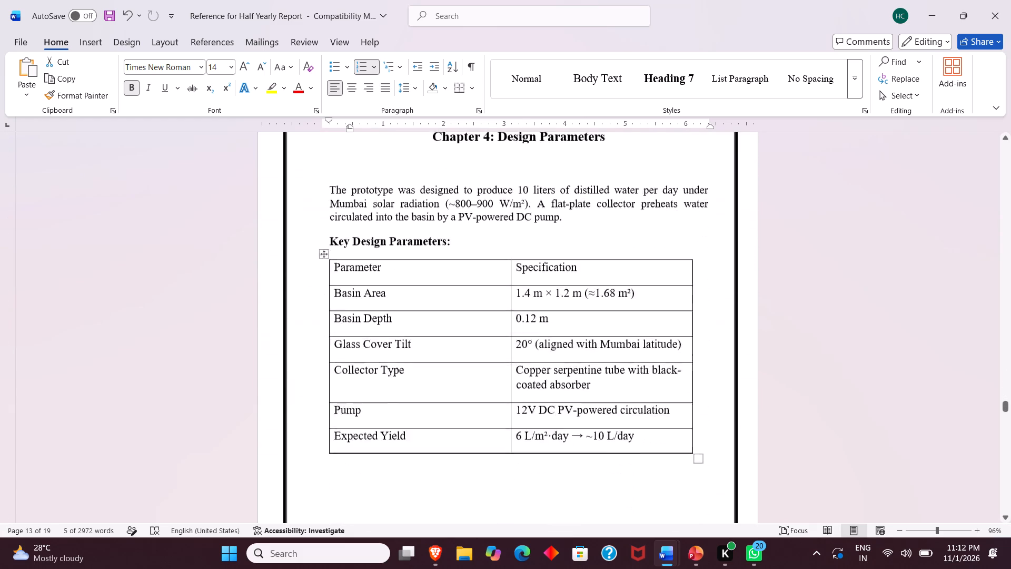
{"action": "scroll", "coordinate": [461, 263], "scroll_direction": "down", "scroll_amount": 1}
{"action": "right_click", "coordinate": [287, 319]}
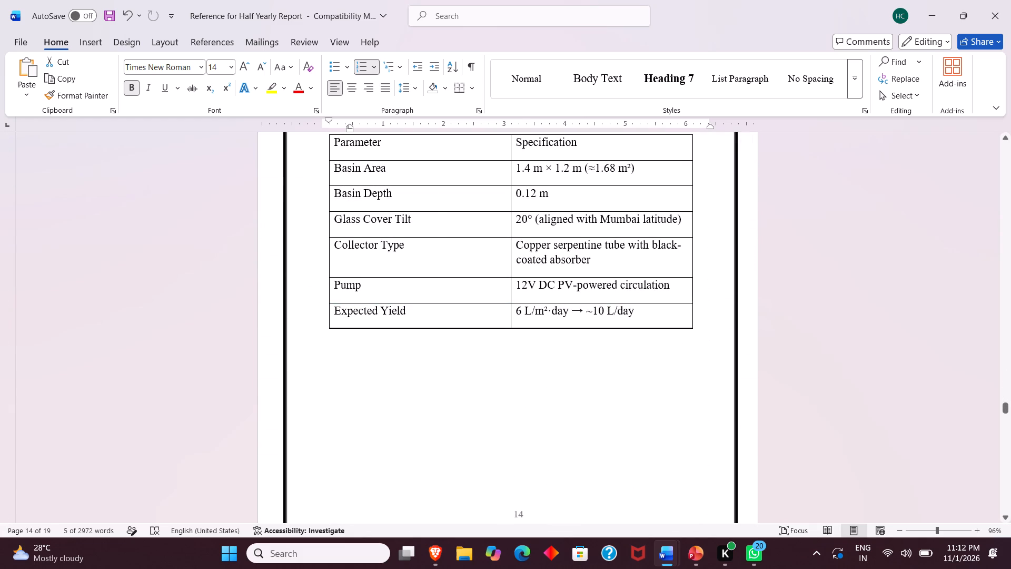
{"action": "left_click", "coordinate": [551, 439]}
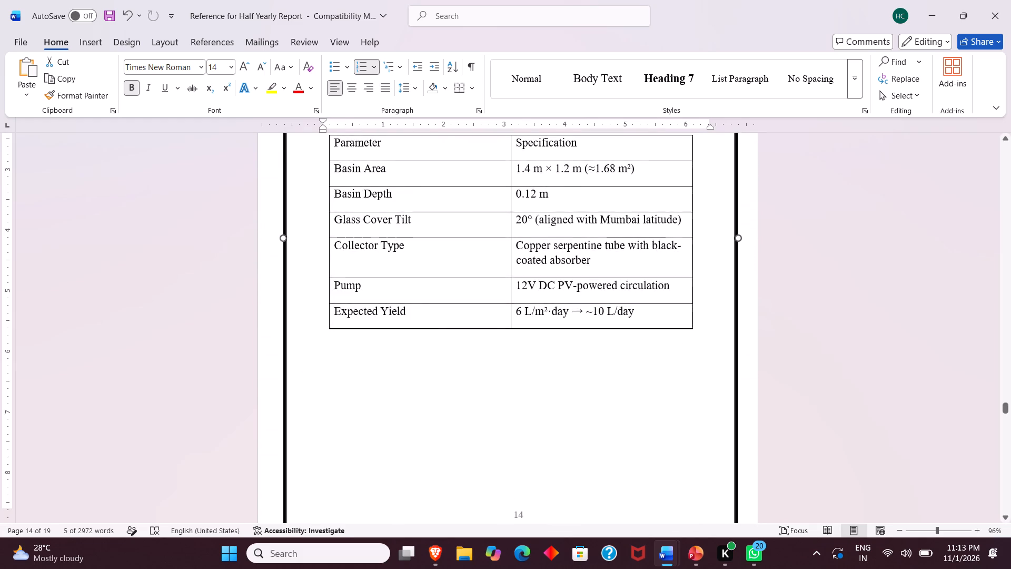
{"action": "scroll", "coordinate": [548, 430], "scroll_direction": "down", "scroll_amount": 5}
{"action": "scroll", "coordinate": [510, 401], "scroll_direction": "down", "scroll_amount": 5}
{"action": "scroll", "coordinate": [506, 379], "scroll_direction": "up", "scroll_amount": 1}
{"action": "left_click", "coordinate": [507, 374]}
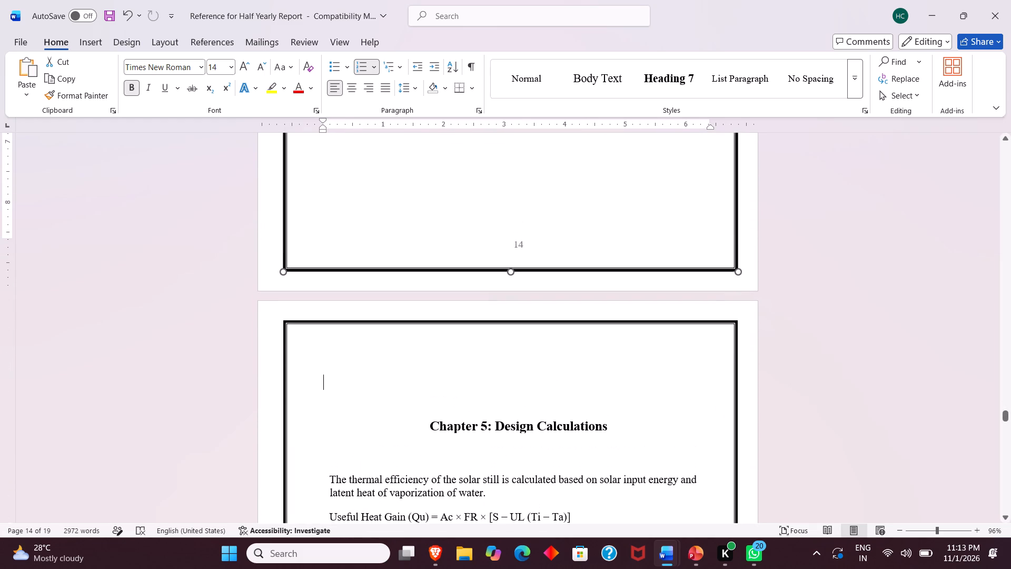
{"action": "scroll", "coordinate": [507, 374], "scroll_direction": "down", "scroll_amount": 2}
{"action": "scroll", "coordinate": [507, 374], "scroll_direction": "up", "scroll_amount": 2}
{"action": "scroll", "coordinate": [507, 374], "scroll_direction": "down", "scroll_amount": 1}
{"action": "scroll", "coordinate": [507, 374], "scroll_direction": "up", "scroll_amount": 8}
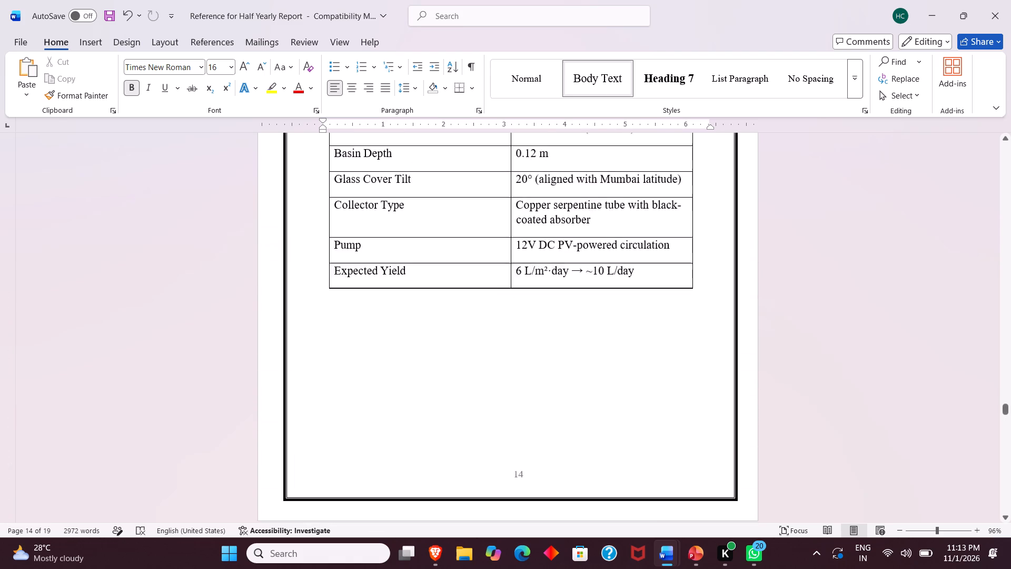
{"action": "scroll", "coordinate": [507, 374], "scroll_direction": "up", "scroll_amount": 9}
{"action": "scroll", "coordinate": [509, 367], "scroll_direction": "down", "scroll_amount": 18}
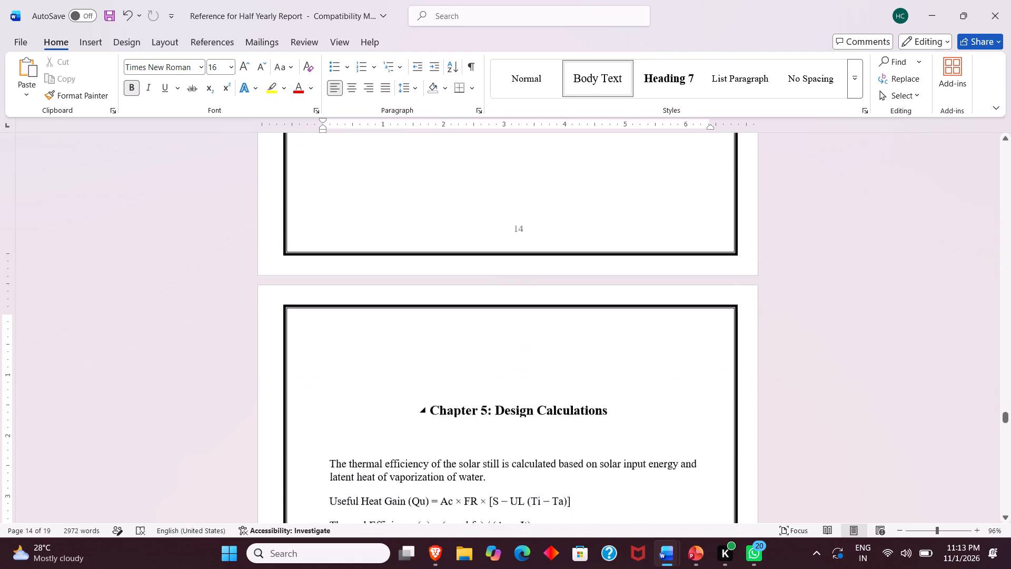
{"action": "scroll", "coordinate": [525, 350], "scroll_direction": "down", "scroll_amount": 8}
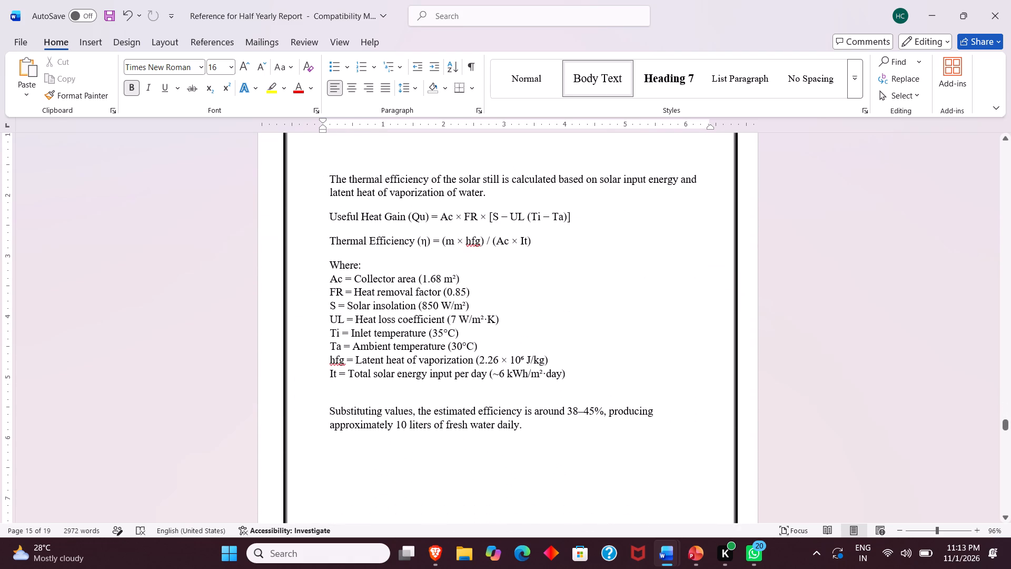
{"action": "scroll", "coordinate": [527, 346], "scroll_direction": "up", "scroll_amount": 4}
{"action": "scroll", "coordinate": [528, 345], "scroll_direction": "down", "scroll_amount": 2}
{"action": "scroll", "coordinate": [638, 448], "scroll_direction": "down", "scroll_amount": 1}
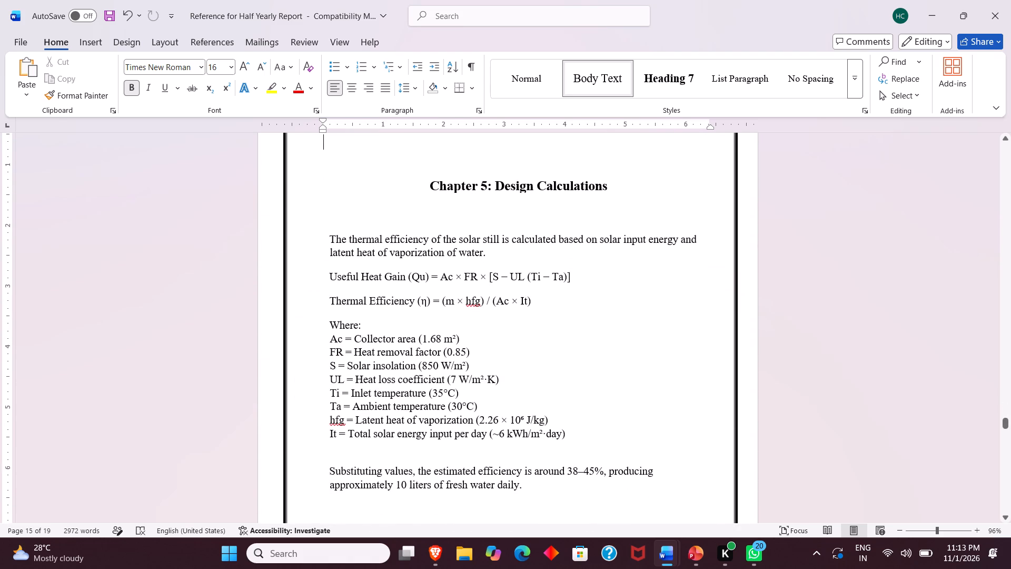
{"action": "scroll", "coordinate": [639, 448], "scroll_direction": "down", "scroll_amount": 5}
{"action": "scroll", "coordinate": [606, 436], "scroll_direction": "up", "scroll_amount": 20}
{"action": "scroll", "coordinate": [606, 436], "scroll_direction": "up", "scroll_amount": 2}
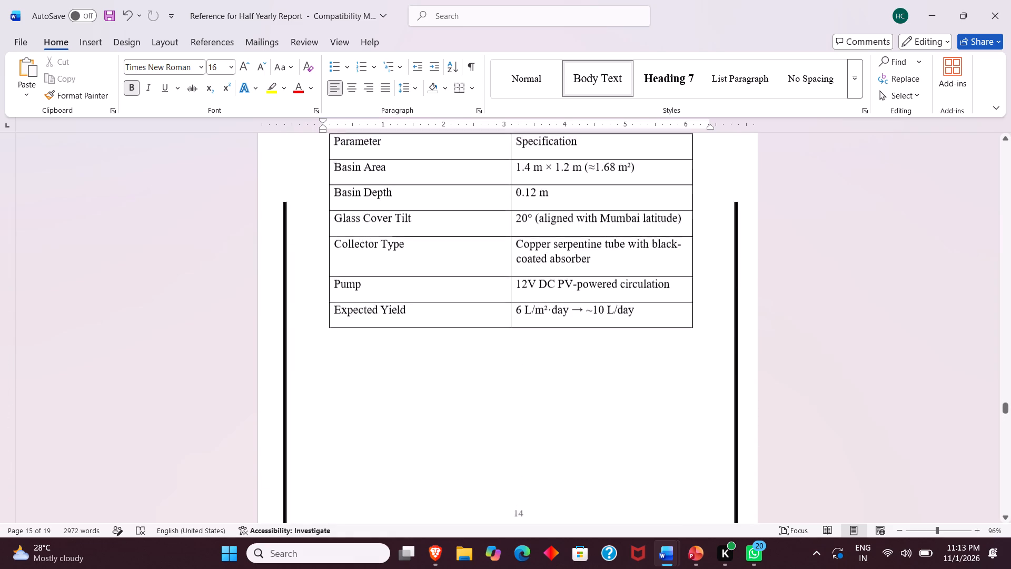
{"action": "scroll", "coordinate": [611, 406], "scroll_direction": "up", "scroll_amount": 12}
{"action": "scroll", "coordinate": [586, 390], "scroll_direction": "down", "scroll_amount": 5}
{"action": "scroll", "coordinate": [511, 333], "scroll_direction": "up", "scroll_amount": 1}
{"action": "scroll", "coordinate": [503, 322], "scroll_direction": "down", "scroll_amount": 15}
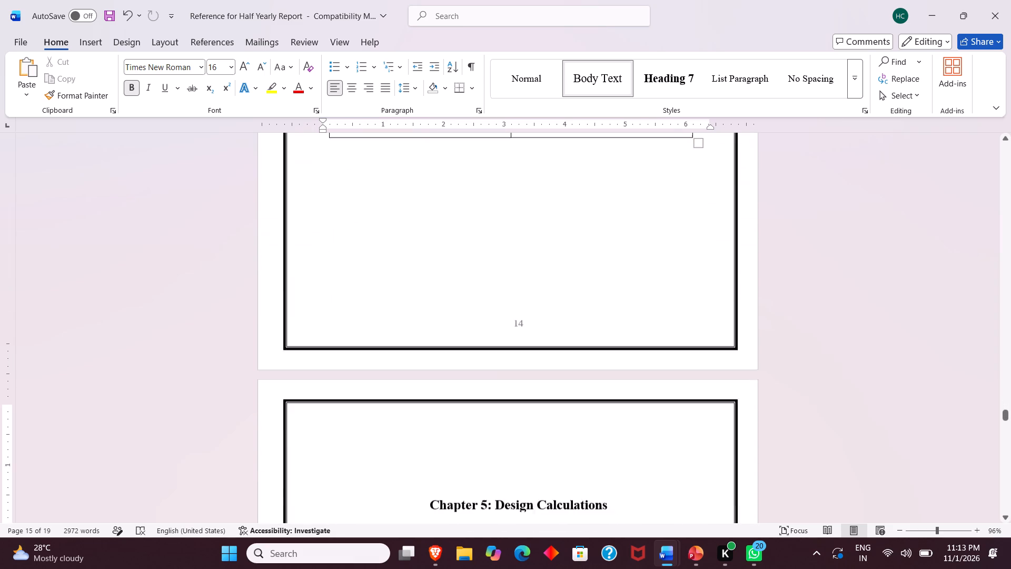
Review the Chapter 5 calculations, Chapter 6 design image, Chapter 7 applications and reference list for leftover solar-still content.
{"action": "scroll", "coordinate": [459, 379], "scroll_direction": "down", "scroll_amount": 16}
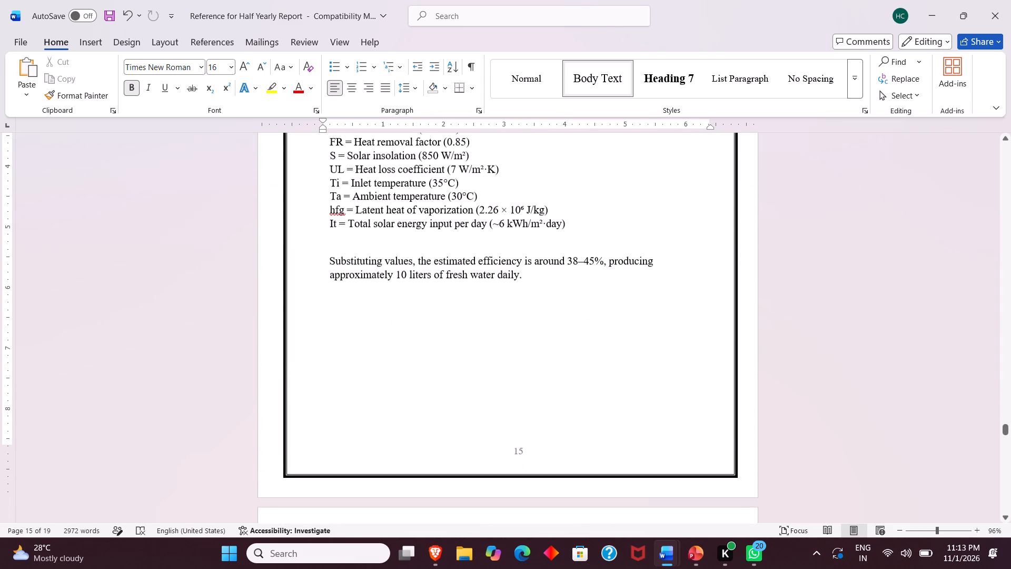
{"action": "scroll", "coordinate": [458, 424], "scroll_direction": "down", "scroll_amount": 13}
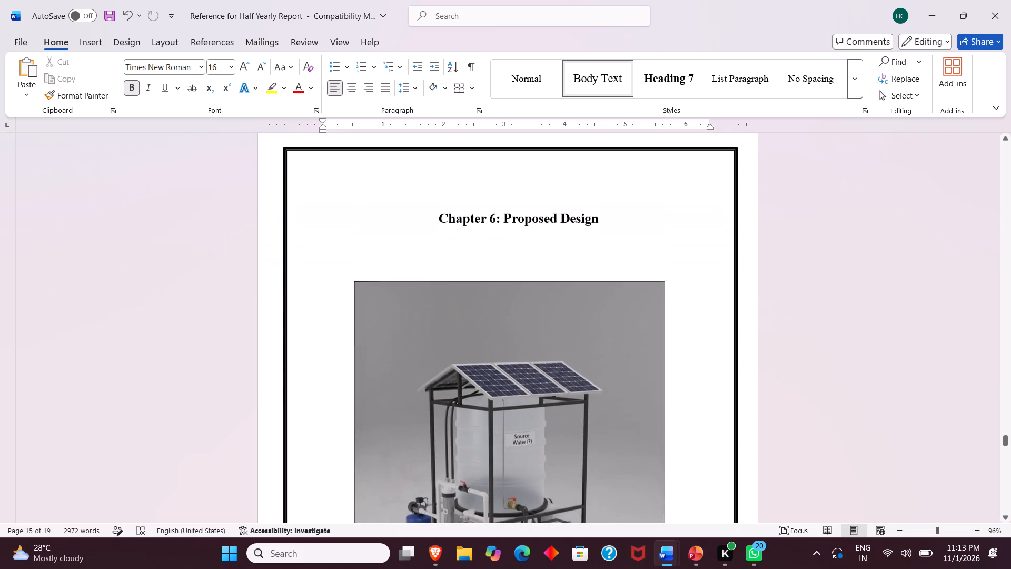
{"action": "scroll", "coordinate": [518, 425], "scroll_direction": "down", "scroll_amount": 17}
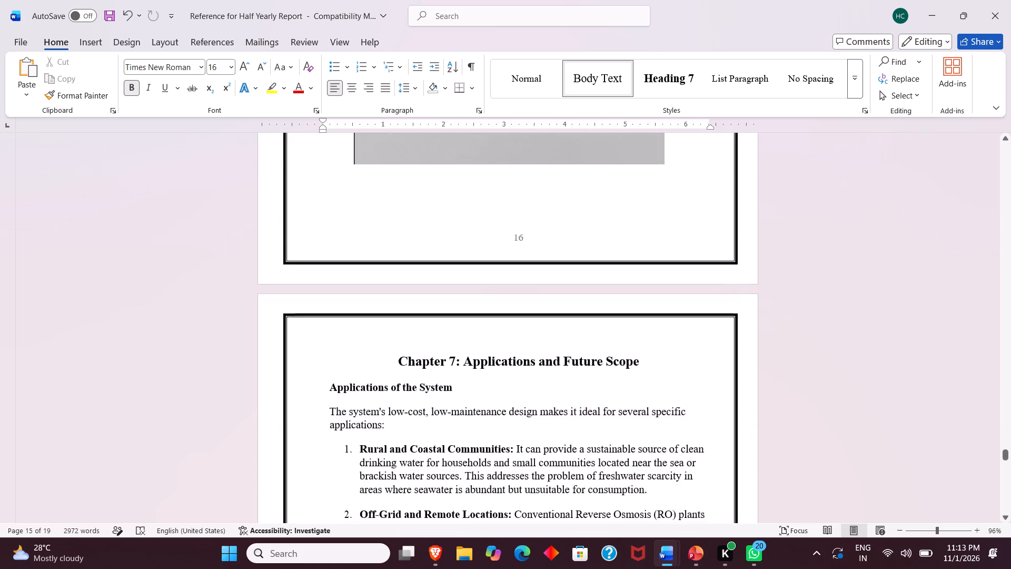
{"action": "scroll", "coordinate": [508, 451], "scroll_direction": "down", "scroll_amount": 7}
{"action": "scroll", "coordinate": [507, 457], "scroll_direction": "up", "scroll_amount": 4}
{"action": "scroll", "coordinate": [506, 458], "scroll_direction": "down", "scroll_amount": 3}
{"action": "scroll", "coordinate": [506, 466], "scroll_direction": "up", "scroll_amount": 2}
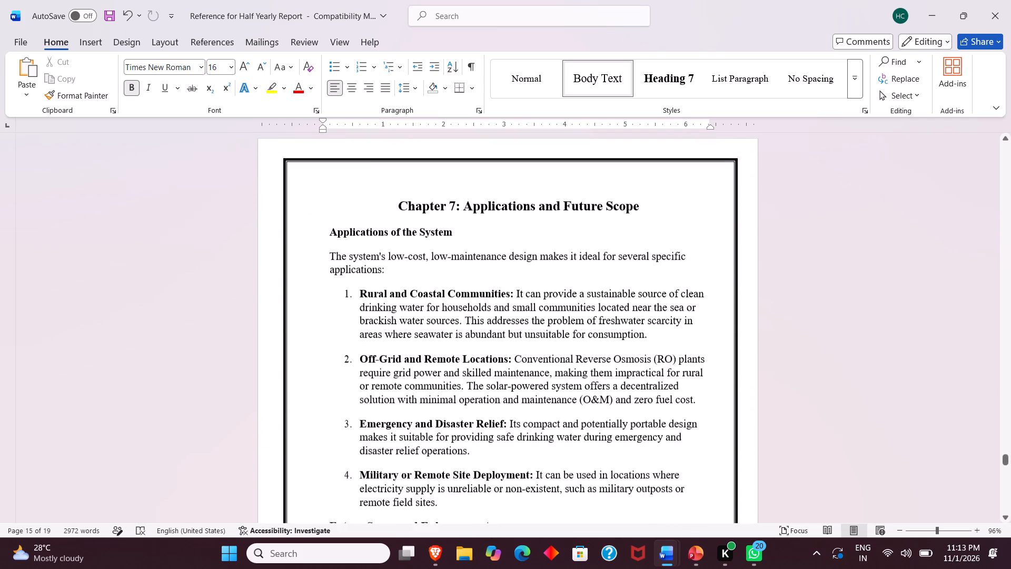
{"action": "scroll", "coordinate": [519, 501], "scroll_direction": "down", "scroll_amount": 2}
{"action": "scroll", "coordinate": [519, 501], "scroll_direction": "up", "scroll_amount": 2}
{"action": "scroll", "coordinate": [517, 502], "scroll_direction": "down", "scroll_amount": 1}
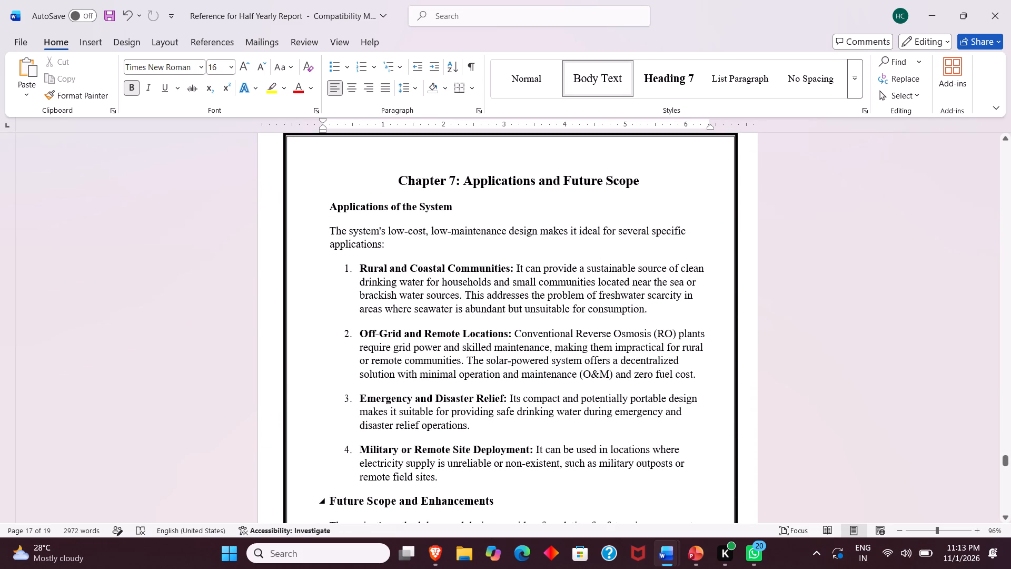
{"action": "scroll", "coordinate": [523, 528], "scroll_direction": "down", "scroll_amount": 20}
{"action": "scroll", "coordinate": [523, 528], "scroll_direction": "down", "scroll_amount": 7}
{"action": "scroll", "coordinate": [523, 437], "scroll_direction": "down", "scroll_amount": 20}
{"action": "scroll", "coordinate": [523, 437], "scroll_direction": "down", "scroll_amount": 14}
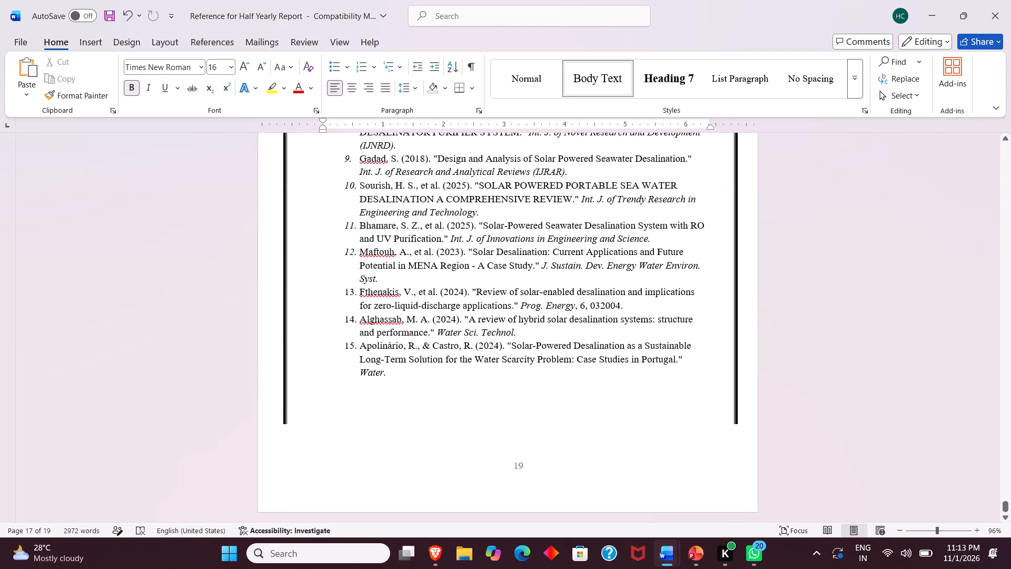
Recheck the report backwards from the references through the Chapter 7 future scope to the Chapter 5 Design Calculations.
{"action": "scroll", "coordinate": [482, 456], "scroll_direction": "up", "scroll_amount": 20}
{"action": "scroll", "coordinate": [422, 458], "scroll_direction": "up", "scroll_amount": 5}
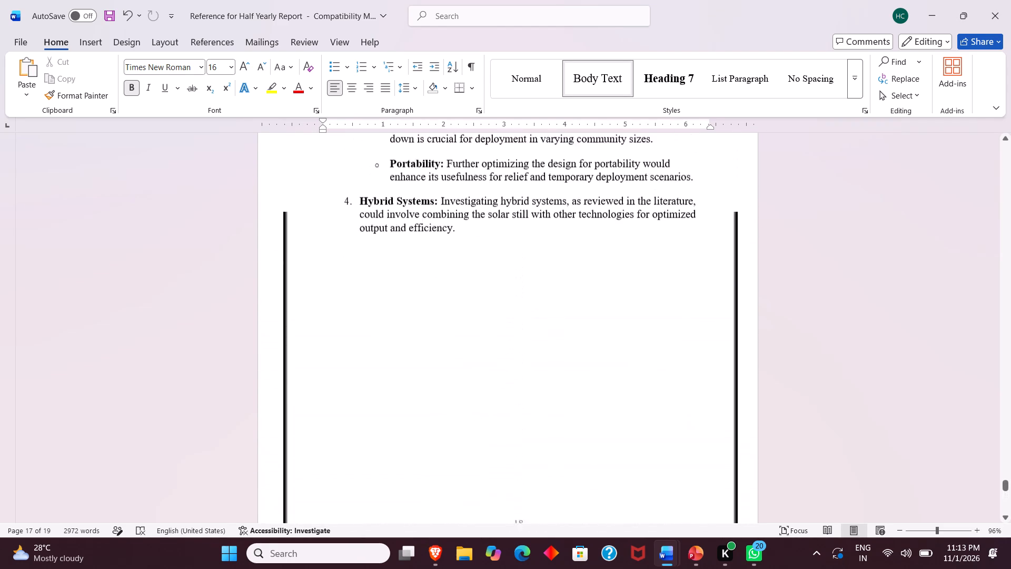
{"action": "scroll", "coordinate": [422, 458], "scroll_direction": "up", "scroll_amount": 14}
{"action": "scroll", "coordinate": [425, 449], "scroll_direction": "up", "scroll_amount": 9}
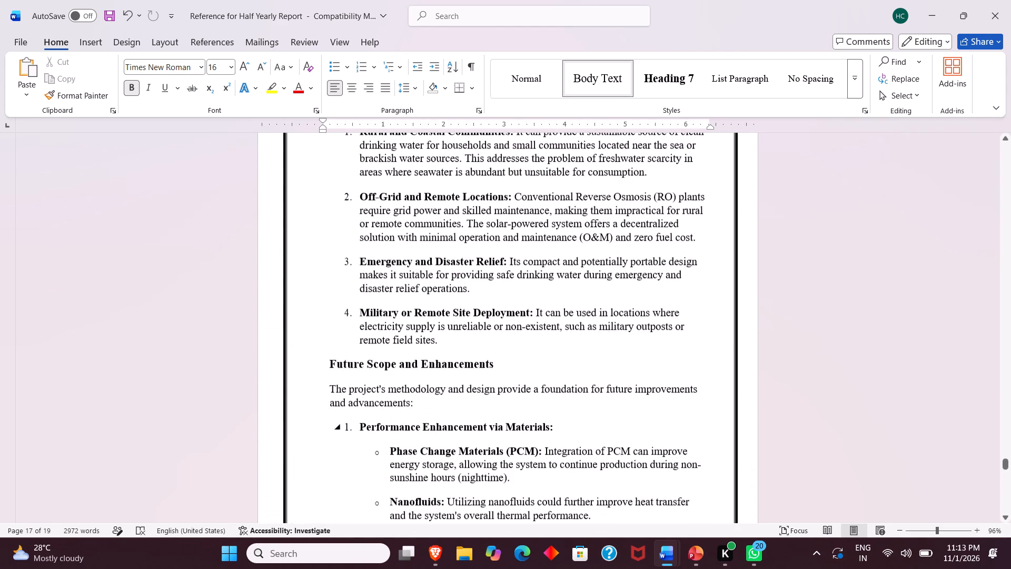
{"action": "scroll", "coordinate": [389, 453], "scroll_direction": "up", "scroll_amount": 20}
{"action": "scroll", "coordinate": [389, 453], "scroll_direction": "up", "scroll_amount": 15}
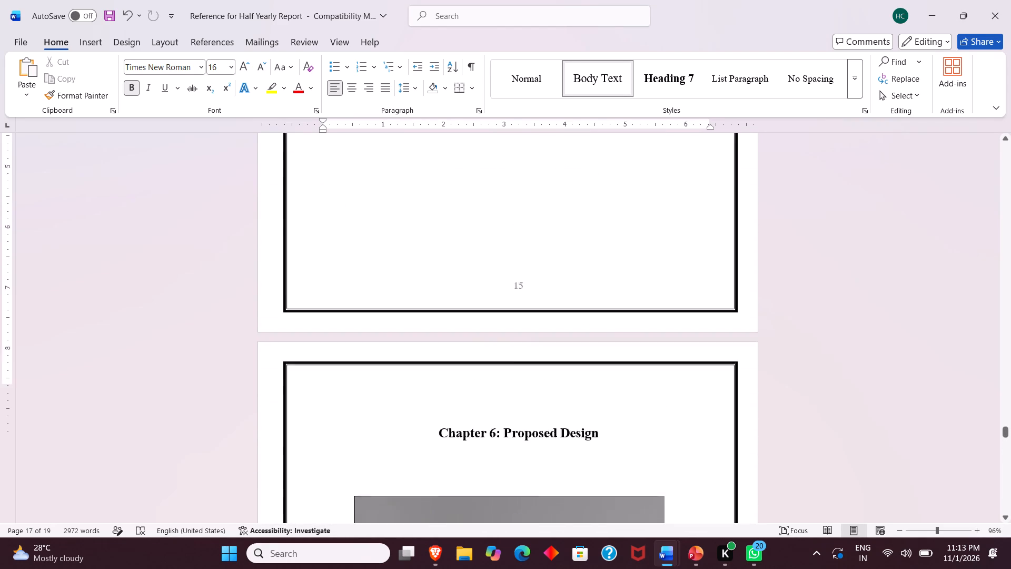
{"action": "scroll", "coordinate": [382, 410], "scroll_direction": "up", "scroll_amount": 10}
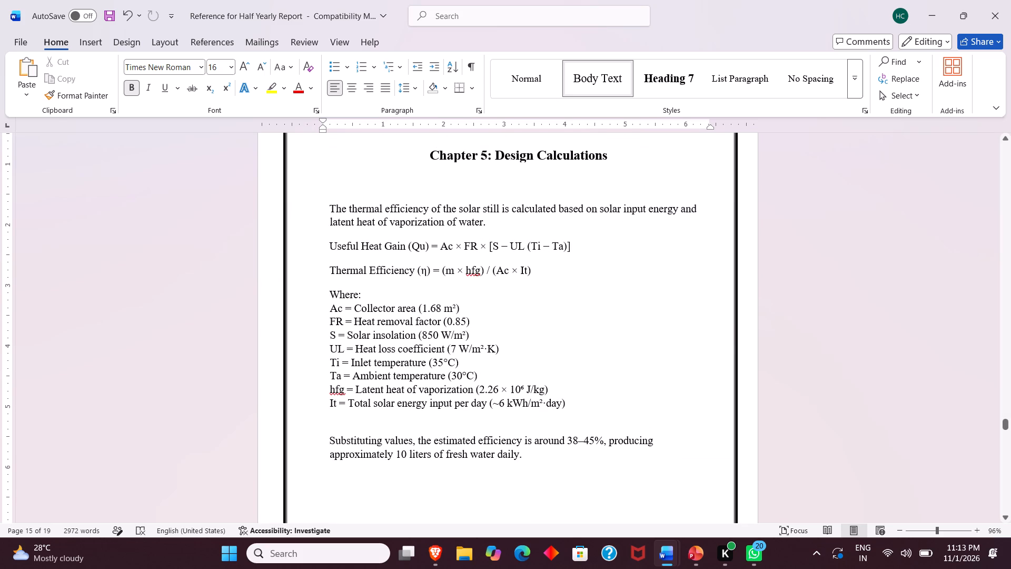
{"action": "scroll", "coordinate": [526, 249], "scroll_direction": "down", "scroll_amount": 2}
{"action": "scroll", "coordinate": [526, 253], "scroll_direction": "up", "scroll_amount": 8}
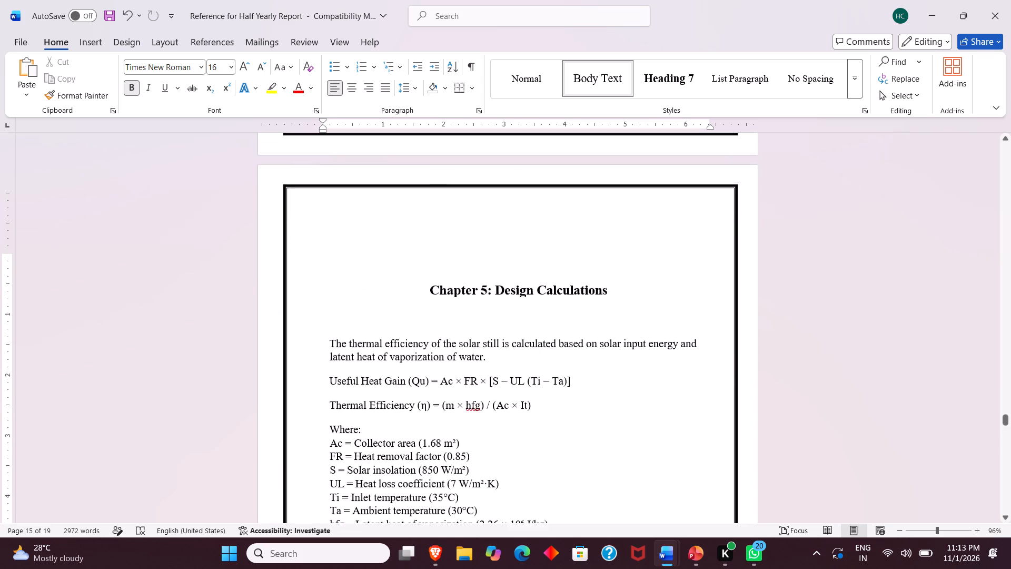
Examine the Chapter 4 Key Design Parameters table and section 3.3 Testing and Performance Analysis for solar-still content.
{"action": "scroll", "coordinate": [503, 262], "scroll_direction": "up", "scroll_amount": 17}
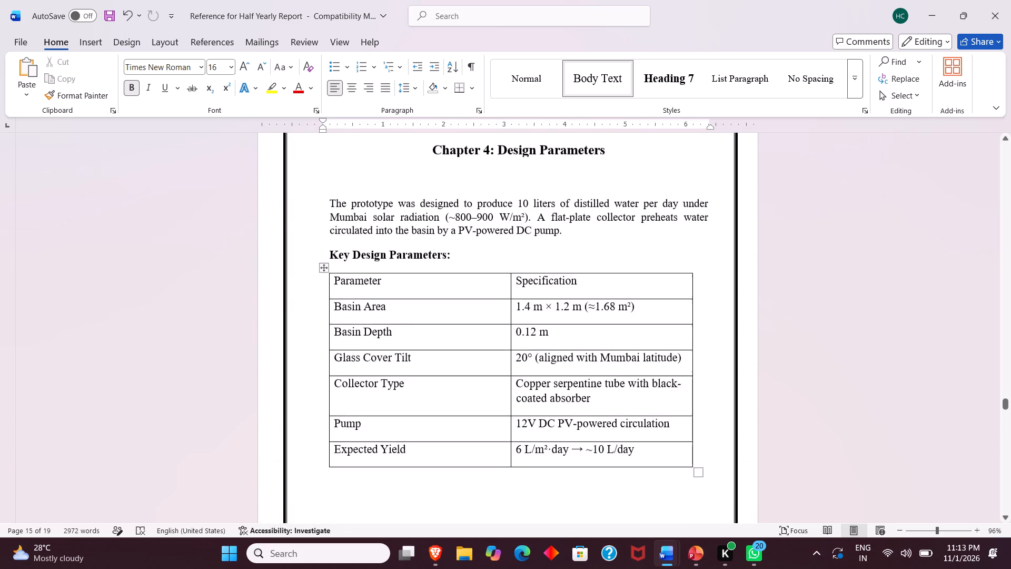
{"action": "scroll", "coordinate": [507, 233], "scroll_direction": "up", "scroll_amount": 5}
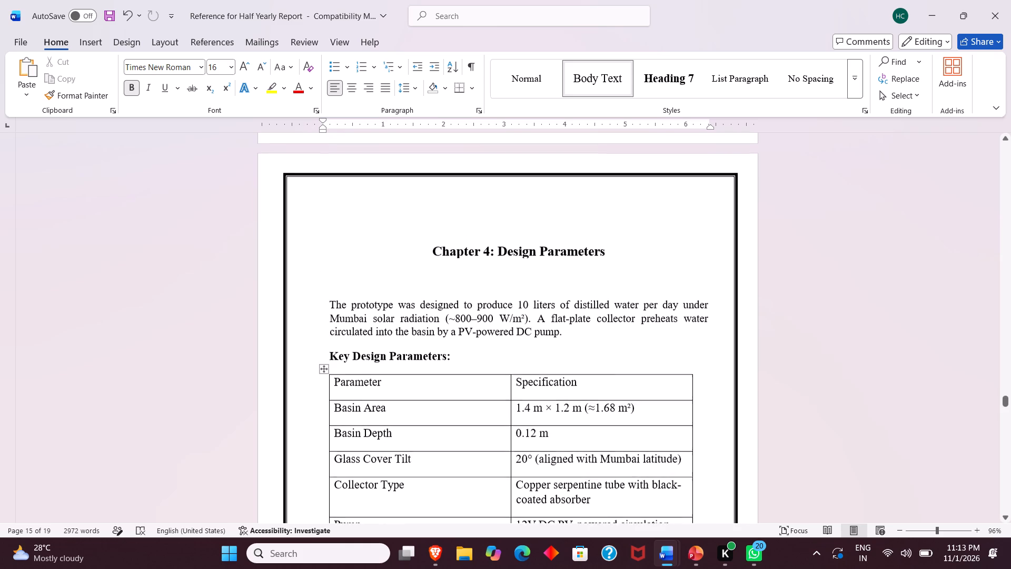
{"action": "scroll", "coordinate": [507, 239], "scroll_direction": "up", "scroll_amount": 16}
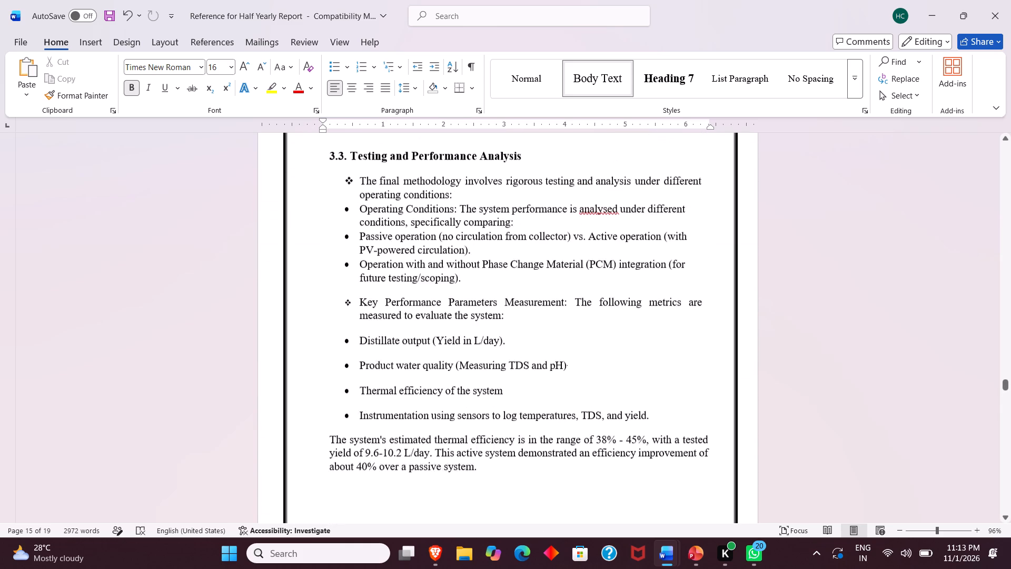
{"action": "scroll", "coordinate": [501, 249], "scroll_direction": "up", "scroll_amount": 7}
{"action": "scroll", "coordinate": [503, 253], "scroll_direction": "down", "scroll_amount": 4}
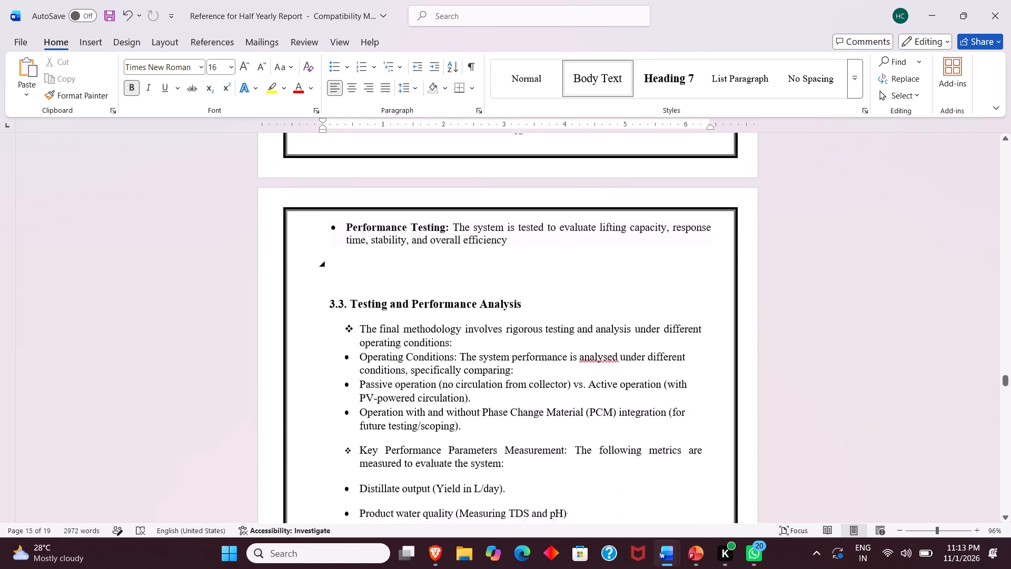
{"action": "scroll", "coordinate": [503, 256], "scroll_direction": "down", "scroll_amount": 2}
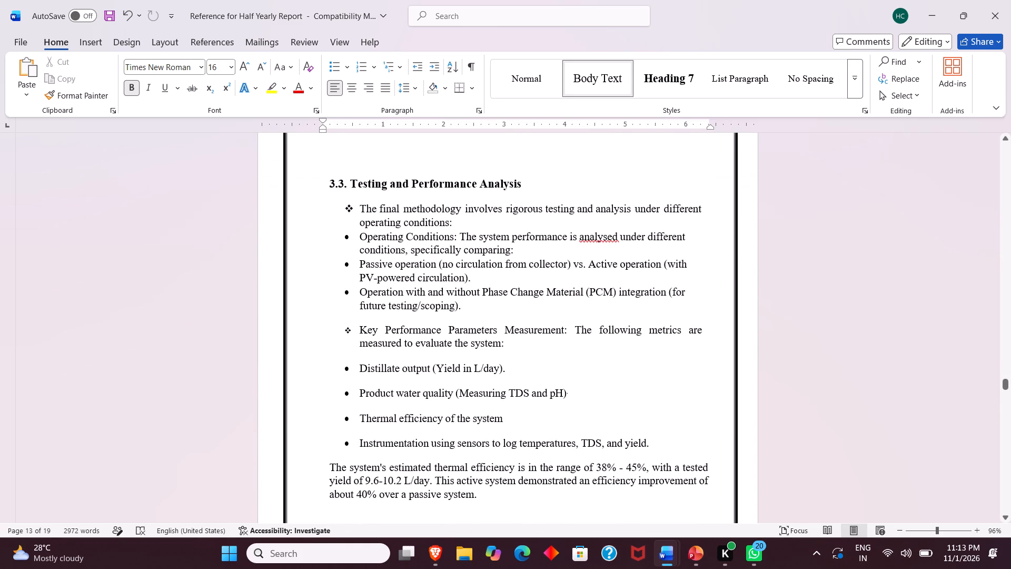
{"action": "scroll", "coordinate": [447, 317], "scroll_direction": "down", "scroll_amount": 1}
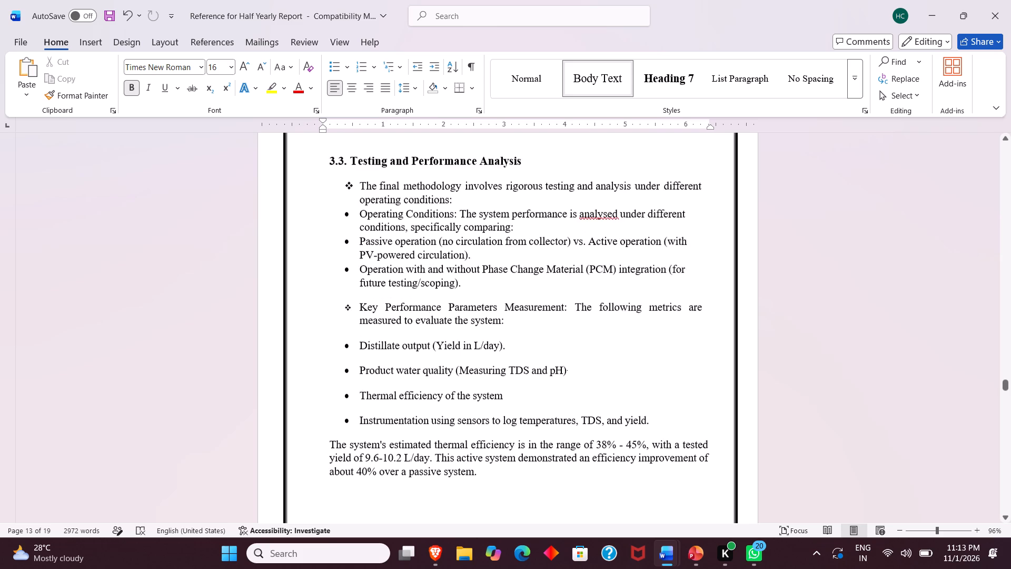
{"action": "scroll", "coordinate": [447, 317], "scroll_direction": "down", "scroll_amount": 1}
{"action": "scroll", "coordinate": [447, 317], "scroll_direction": "up", "scroll_amount": 1}
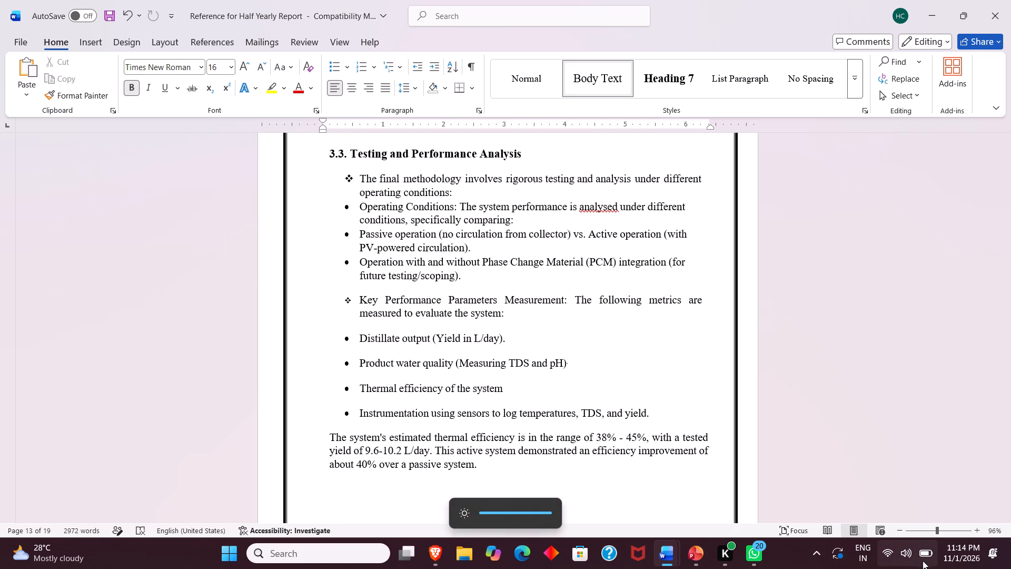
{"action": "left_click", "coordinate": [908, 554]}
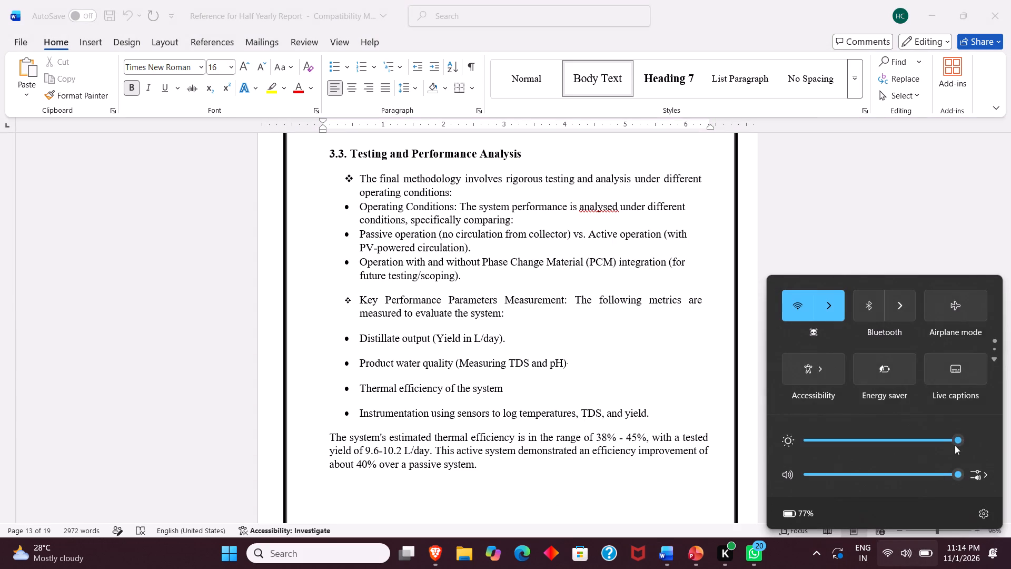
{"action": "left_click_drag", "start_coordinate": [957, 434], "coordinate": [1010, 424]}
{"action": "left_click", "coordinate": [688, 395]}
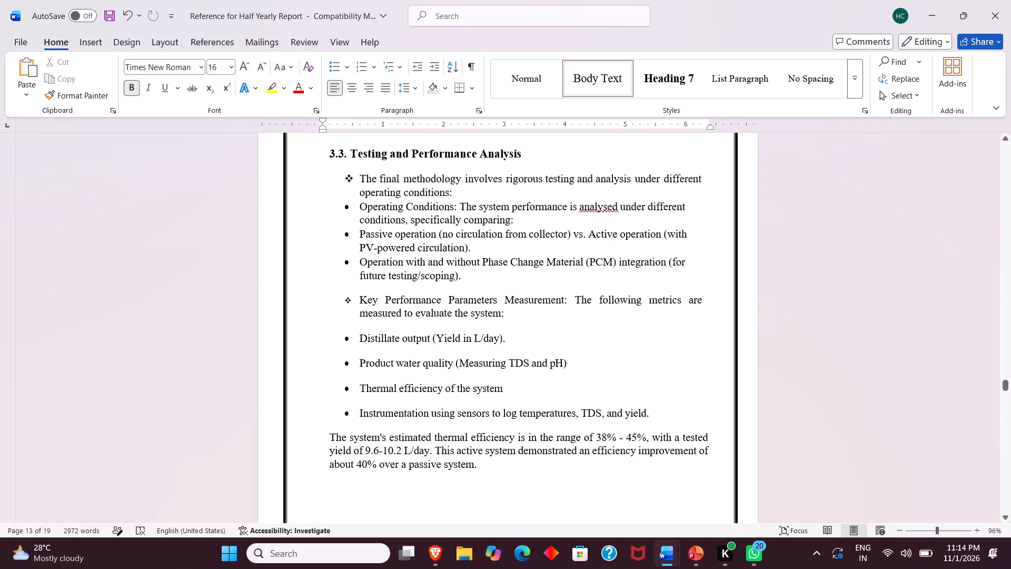
Delete the entire bullet comparing passive operation with PV-powered active operation from section 3.3, leaving no empty line.
{"action": "left_click", "coordinate": [478, 253]}
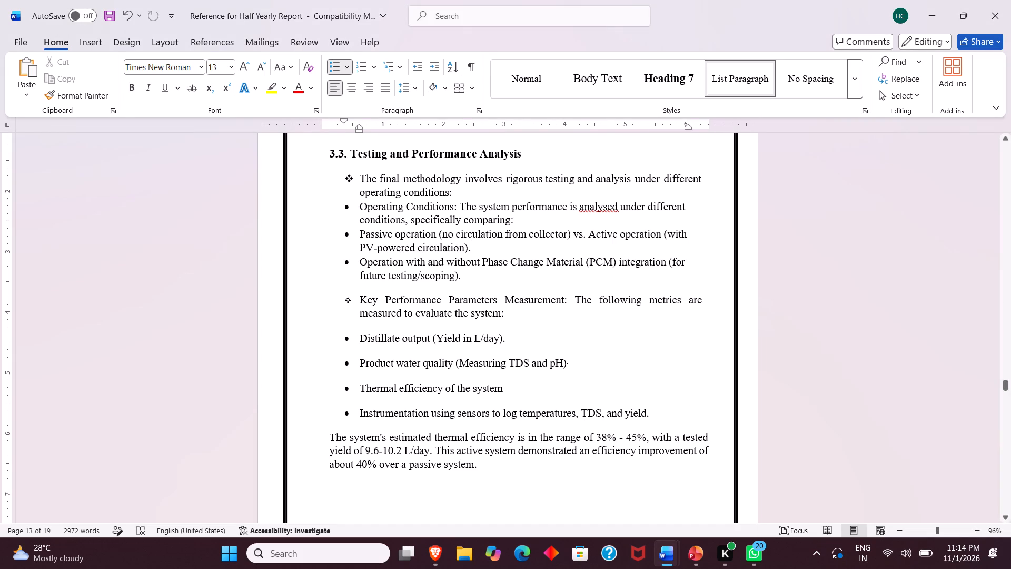
{"action": "key", "text": "BackSpace"}
{"action": "key", "text": "BackSpace"}
{"action": "key", "text": "BackSpace"}
{"action": "key", "text": "BackSpace"}
{"action": "key", "text": "BackSpace"}
{"action": "key", "text": "BackSpace"}
{"action": "key", "text": "BackSpace"}
{"action": "key", "text": "BackSpace"}
{"action": "key", "text": "BackSpace"}
{"action": "key", "text": "BackSpace"}
{"action": "key", "text": "BackSpace"}
{"action": "key", "text": "BackSpace"}
{"action": "key", "text": "BackSpace"}
{"action": "key", "text": "BackSpace"}
{"action": "key", "text": "BackSpace"}
{"action": "key", "text": "BackSpace"}
{"action": "key", "text": "BackSpace"}
{"action": "key", "text": "BackSpace"}
{"action": "key", "text": "BackSpace"}
{"action": "key", "text": "BackSpace"}
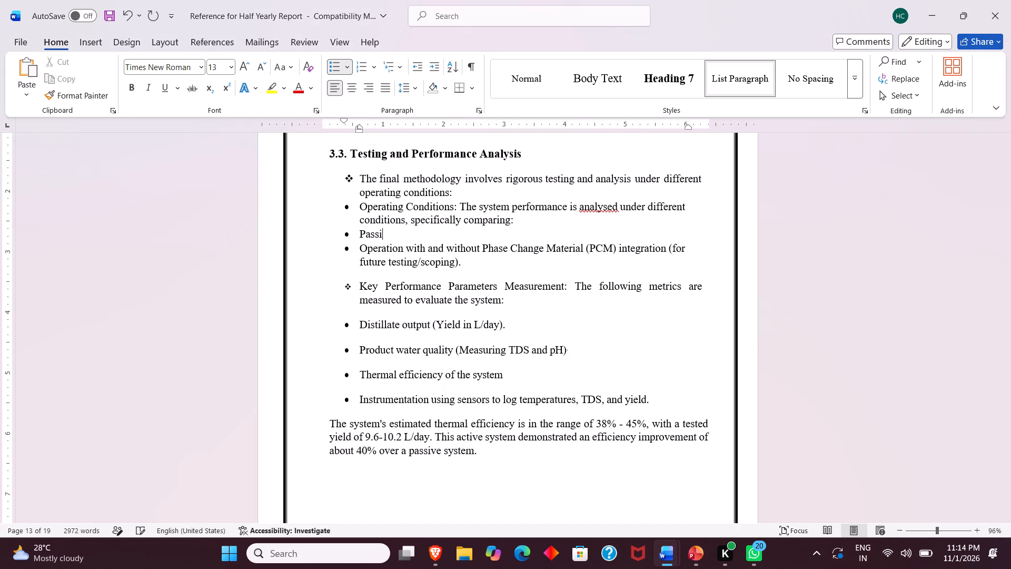
{"action": "key", "text": "BackSpace"}
{"action": "key", "text": "BackSpace"}
{"action": "key", "text": "BackSpace"}
{"action": "key", "text": "BackSpace"}
{"action": "key", "text": "BackSpace"}
{"action": "key", "text": "BackSpace"}
{"action": "key", "text": "BackSpace"}
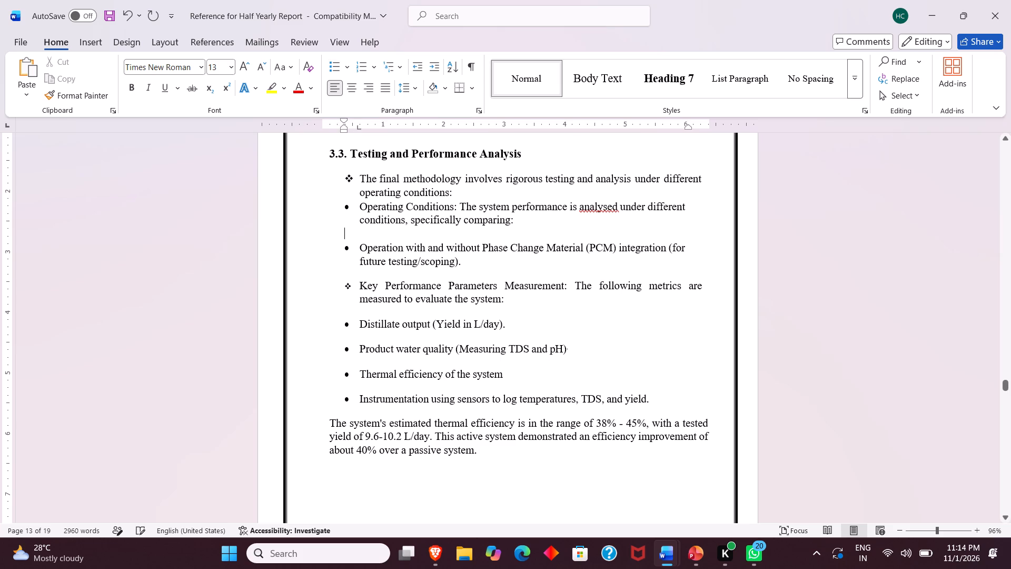
{"action": "key", "text": "BackSpace"}
{"action": "key", "text": "BackSpace"}
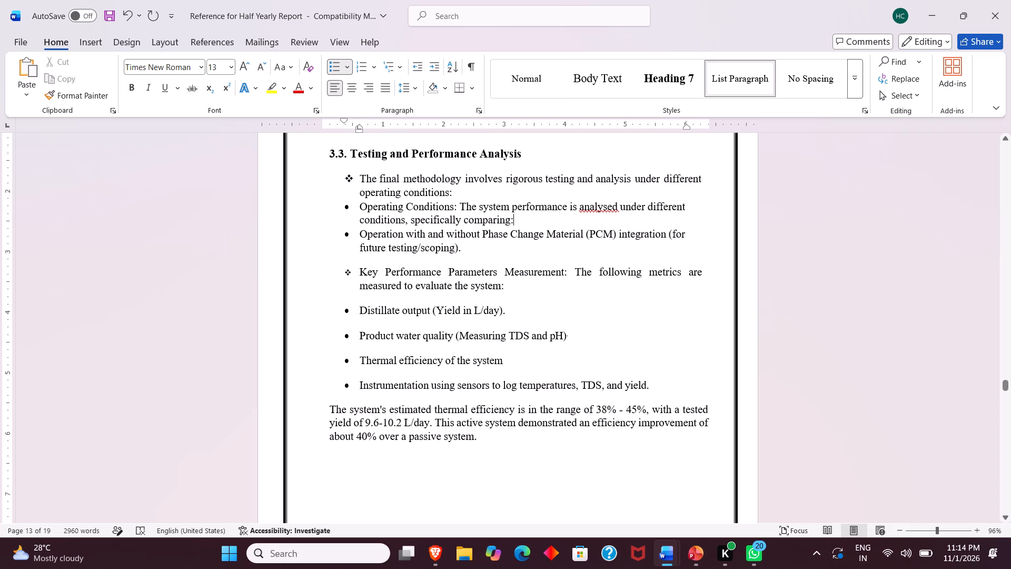
Undo the recent edits in section 3.3 and the preceding Chapter 3 text, back to the chapter's introductory paragraph.
{"action": "key", "text": "ctrl+z"}
{"action": "key", "text": "ctrl+z"}
{"action": "key", "text": "ctrl+z"}
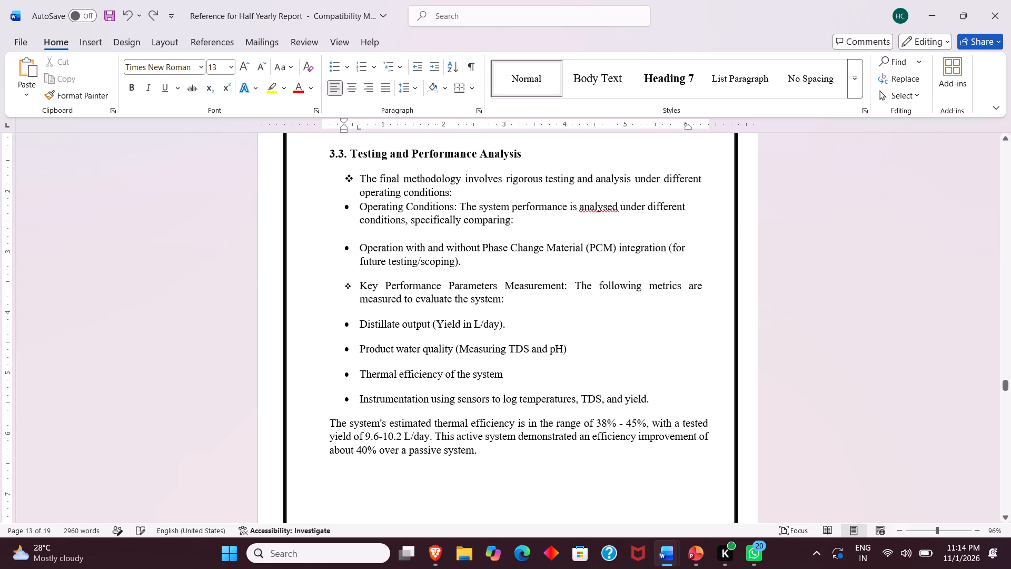
{"action": "key", "text": "ctrl+z"}
{"action": "key", "text": "ctrl+z"}
{"action": "key", "text": "ctrl+z"}
{"action": "key", "text": "ctrl+z"}
{"action": "key", "text": "ctrl+z"}
{"action": "key", "text": "ctrl+z"}
{"action": "key", "text": "ctrl+z"}
{"action": "key", "text": "ctrl+z"}
{"action": "key", "text": "ctrl+z"}
{"action": "key", "text": "ctrl+z"}
{"action": "key", "text": "ctrl+z"}
{"action": "key", "text": "ctrl+z"}
{"action": "key", "text": "ctrl+z"}
{"action": "key", "text": "ctrl+z"}
{"action": "key", "text": "ctrl+z"}
{"action": "key", "text": "ctrl+z"}
{"action": "key", "text": "ctrl+z"}
{"action": "key", "text": "ctrl+z"}
{"action": "key", "text": "ctrl+z"}
{"action": "key", "text": "ctrl+z"}
{"action": "key", "text": "ctrl+z"}
{"action": "key", "text": "ctrl+z"}
{"action": "key", "text": "ctrl+z"}
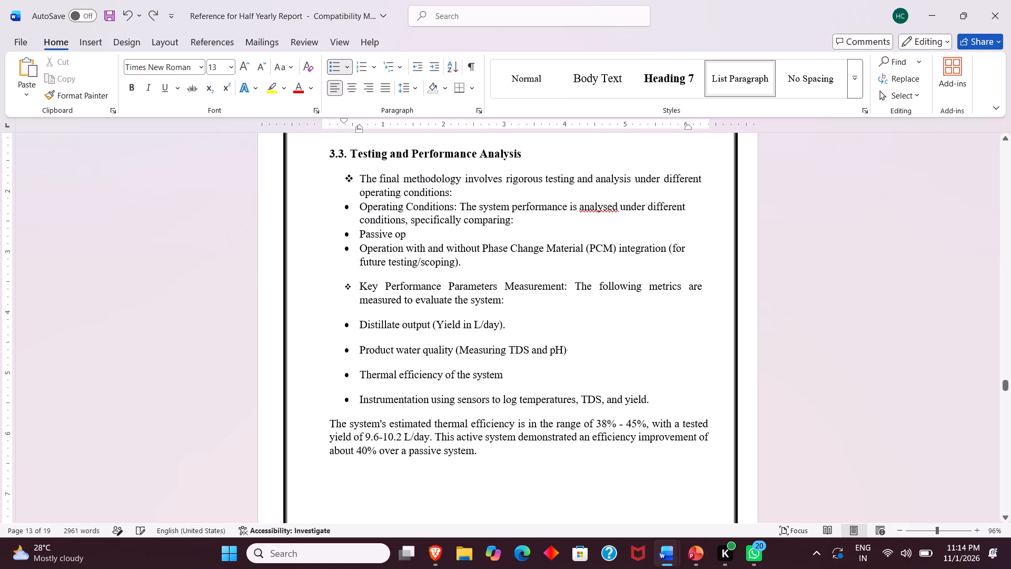
{"action": "key", "text": "ctrl+z"}
{"action": "key", "text": "ctrl+z"}
{"action": "key", "text": "ctrl+z"}
{"action": "key", "text": "ctrl+z"}
{"action": "key", "text": "ctrl+z"}
{"action": "key", "text": "ctrl+z"}
{"action": "key", "text": "ctrl+z"}
{"action": "key", "text": "ctrl+z"}
{"action": "key", "text": "ctrl+z"}
{"action": "key", "text": "ctrl+z"}
{"action": "key", "text": "ctrl+z"}
{"action": "key", "text": "ctrl+z"}
{"action": "key", "text": "ctrl+z"}
{"action": "key", "text": "ctrl+z"}
{"action": "key", "text": "ctrl+z"}
{"action": "key", "text": "ctrl+z"}
{"action": "key", "text": "ctrl+z"}
{"action": "key", "text": "ctrl+z"}
{"action": "key", "text": "ctrl+z"}
{"action": "key", "text": "ctrl+z"}
{"action": "key", "text": "ctrl+z"}
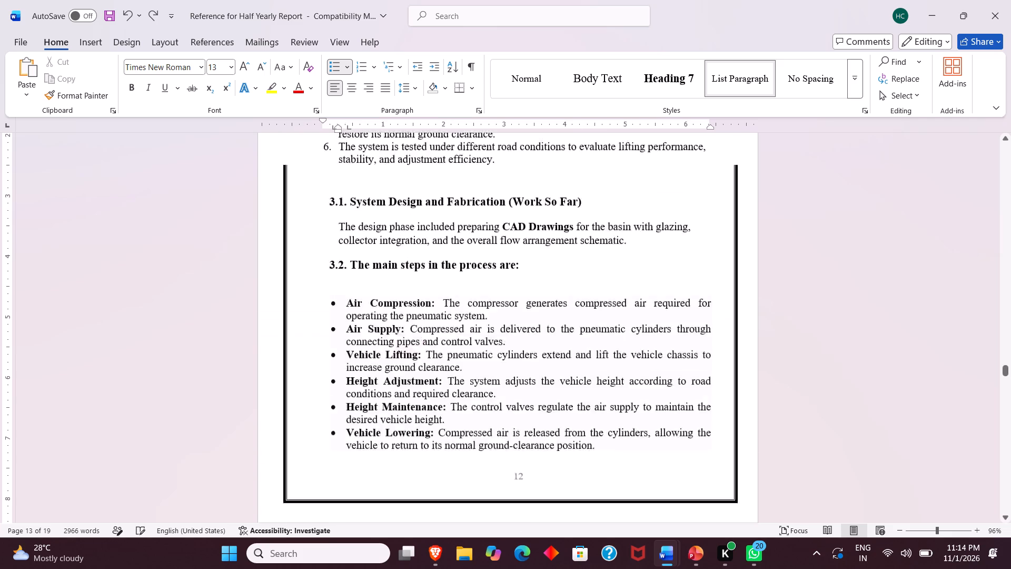
Check the Chapter 3 working process list, the 3.1 text and the 3.2 main process steps.
{"action": "scroll", "coordinate": [407, 334], "scroll_direction": "up", "scroll_amount": 4}
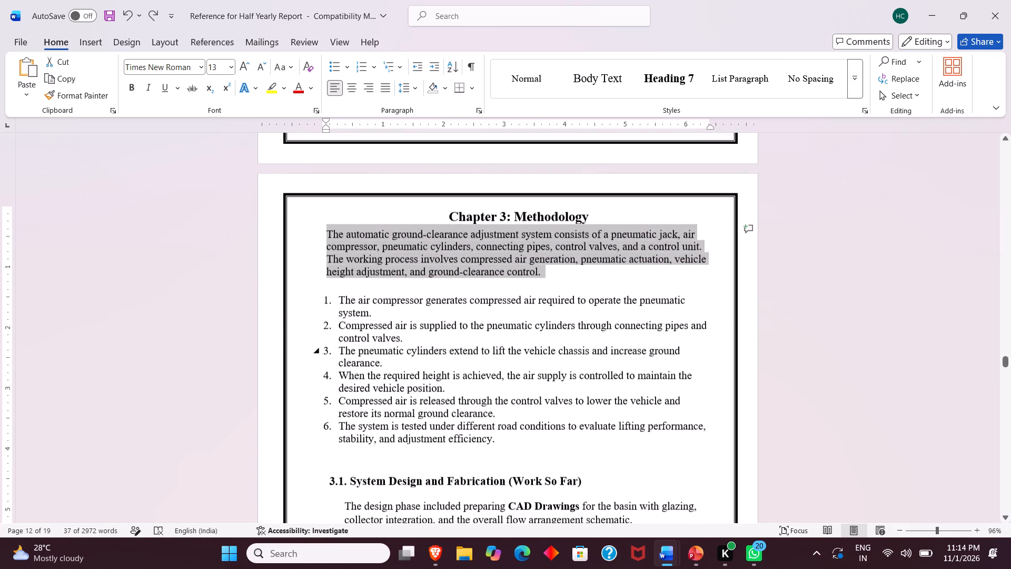
{"action": "scroll", "coordinate": [416, 355], "scroll_direction": "down", "scroll_amount": 6}
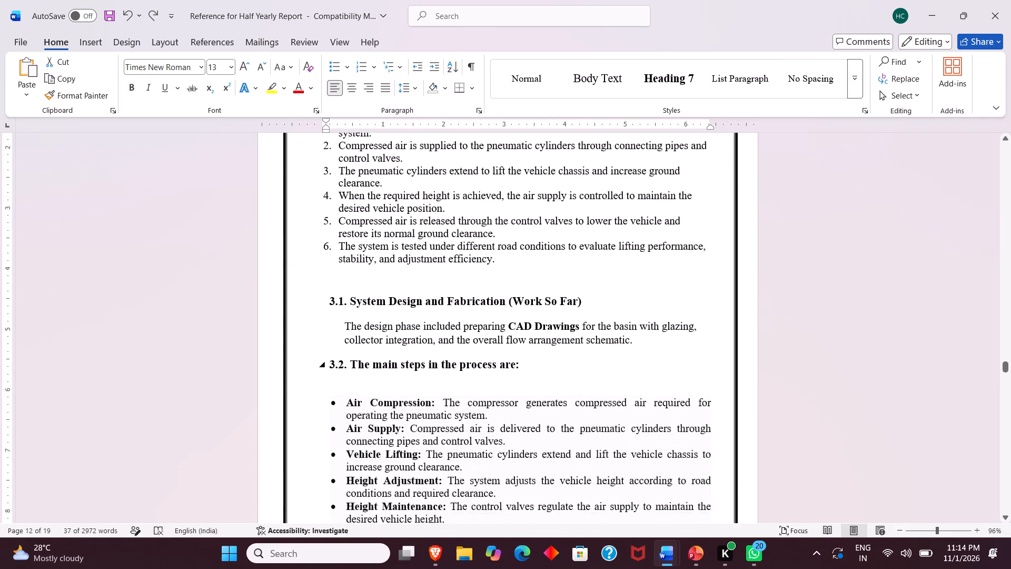
{"action": "scroll", "coordinate": [406, 358], "scroll_direction": "down", "scroll_amount": 4}
{"action": "scroll", "coordinate": [406, 358], "scroll_direction": "up", "scroll_amount": 2}
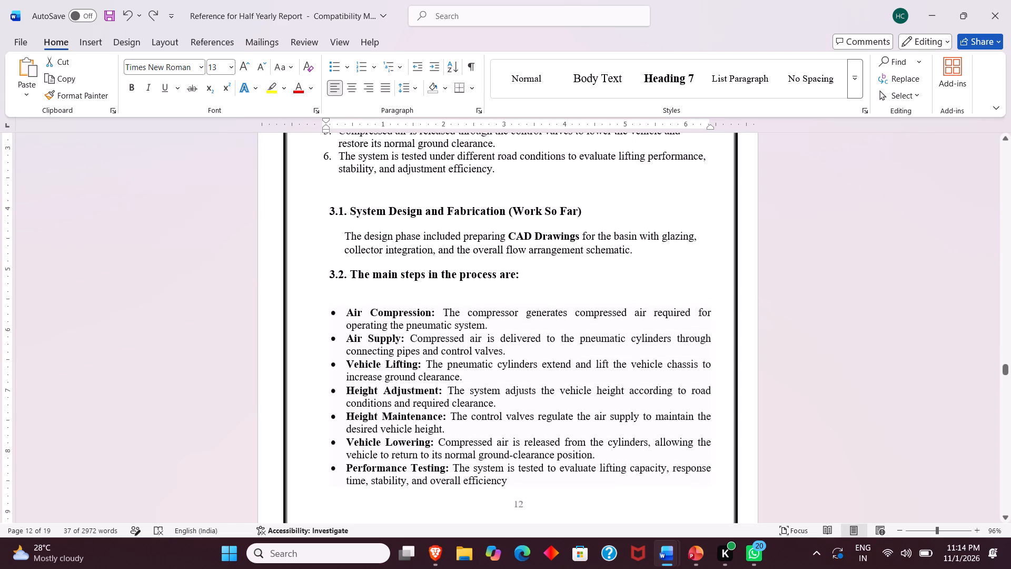
Clear the selected introductory paragraph under the Chapter 3: Methodology heading.
{"action": "key", "text": "ctrl+u"}
{"action": "key", "text": "ctrl+u"}
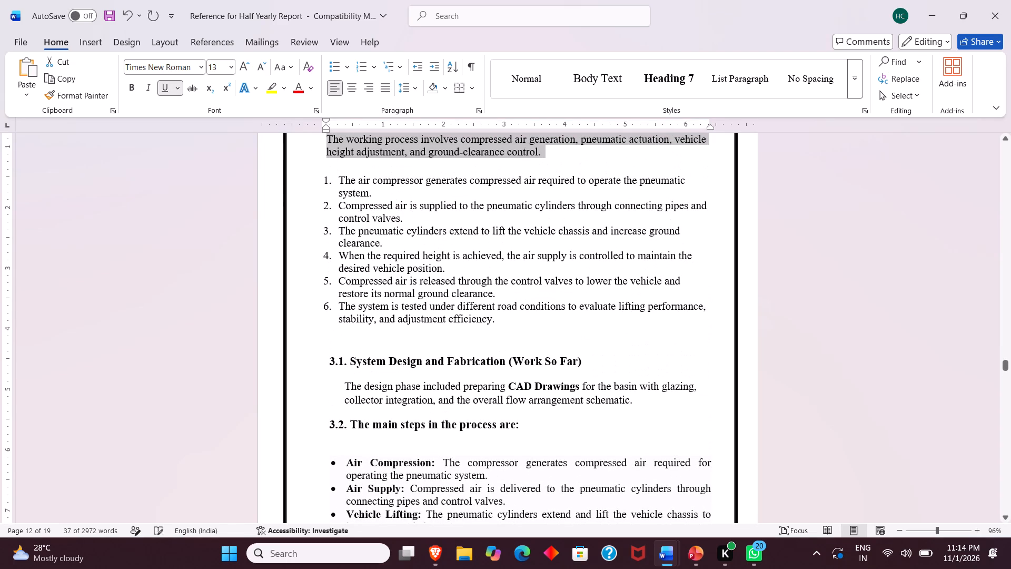
{"action": "key", "text": "ctrl+u"}
{"action": "key", "text": "u"}
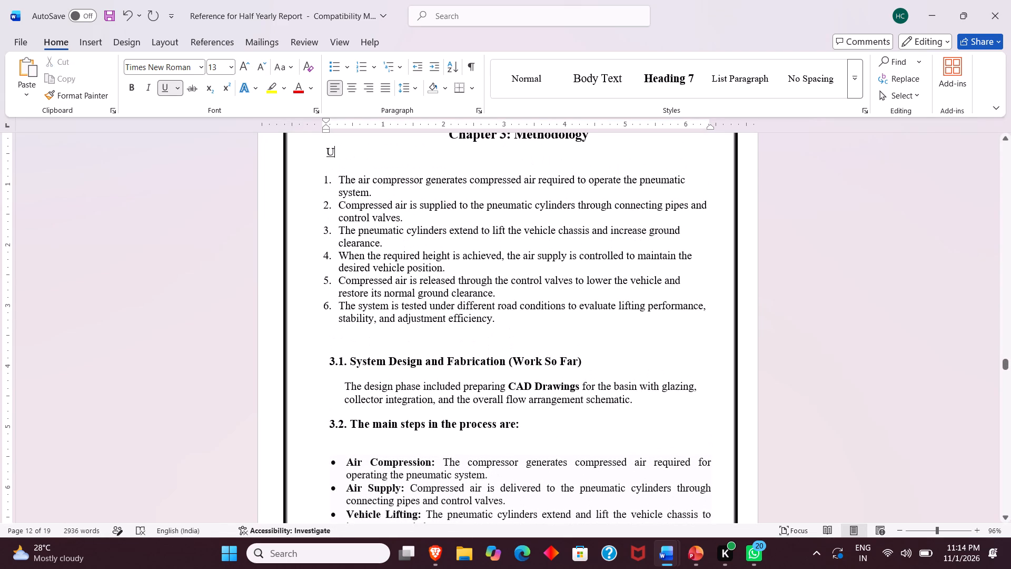
{"action": "key", "text": "ctrl+u"}
{"action": "key", "text": "ctrl+u"}
{"action": "key", "text": "ctrl+u"}
{"action": "key", "text": "ctrl+u"}
{"action": "key", "text": "ctrl+u"}
{"action": "key", "text": "ctrl+u"}
{"action": "key", "text": "ctrl+u"}
{"action": "key", "text": "ctrl+y"}
{"action": "key", "text": "ctrl+y"}
{"action": "key", "text": "ctrl+y"}
{"action": "key", "text": "ctrl+y"}
{"action": "key", "text": "ctrl+y"}
{"action": "key", "text": "ctrl+y"}
{"action": "key", "text": "BackSpace"}
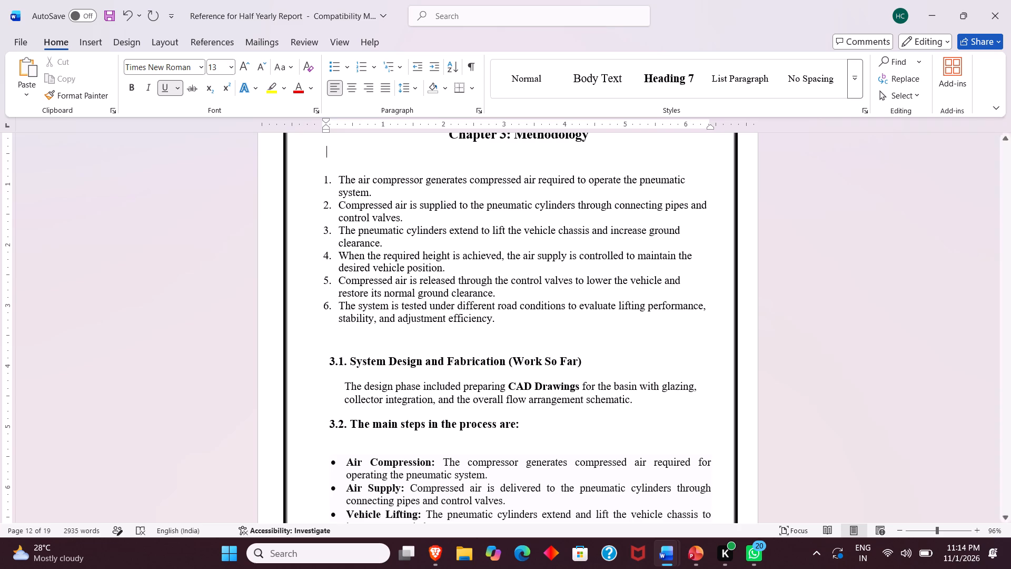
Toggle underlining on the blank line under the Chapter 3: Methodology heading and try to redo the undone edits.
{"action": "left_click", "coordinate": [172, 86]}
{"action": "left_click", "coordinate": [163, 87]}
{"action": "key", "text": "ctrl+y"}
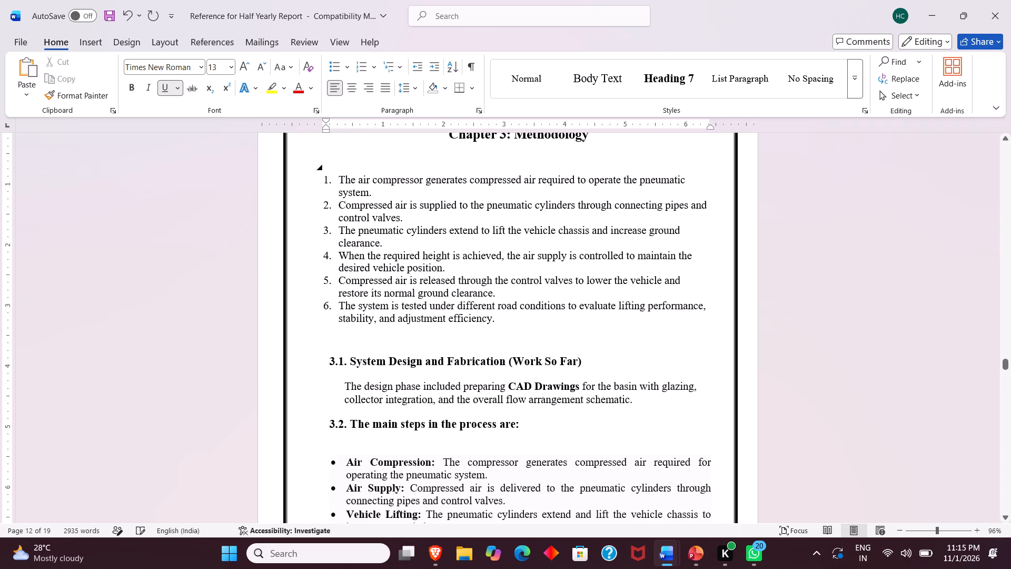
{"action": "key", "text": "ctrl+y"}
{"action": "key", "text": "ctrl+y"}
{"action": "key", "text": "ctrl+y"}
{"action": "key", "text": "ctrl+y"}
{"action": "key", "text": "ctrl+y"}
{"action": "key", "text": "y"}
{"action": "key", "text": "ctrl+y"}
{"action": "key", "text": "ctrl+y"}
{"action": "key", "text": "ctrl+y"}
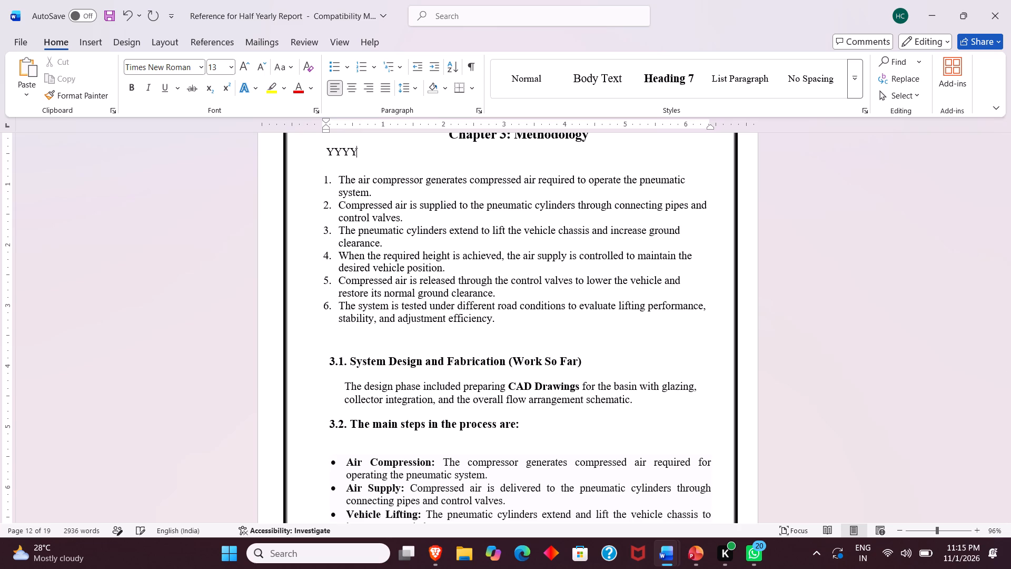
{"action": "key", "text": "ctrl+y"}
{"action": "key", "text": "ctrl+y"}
Delete the stray Y letters and their leftover empty line under the Chapter 3: Methodology heading.
{"action": "key", "text": "BackSpace"}
{"action": "key", "text": "BackSpace"}
{"action": "key", "text": "BackSpace"}
{"action": "key", "text": "BackSpace"}
{"action": "key", "text": "BackSpace"}
{"action": "key", "text": "BackSpace"}
{"action": "key", "text": "BackSpace"}
{"action": "key", "text": "BackSpace"}
{"action": "key", "text": "BackSpace"}
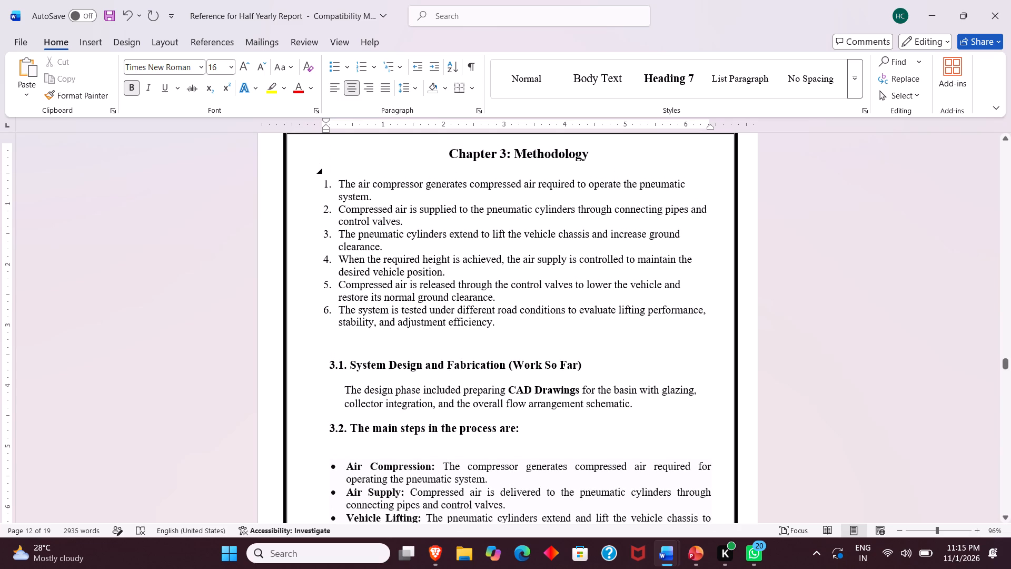
Review the report from section 2.8 through the Chapter 3 process lists to the 3.3 Testing and Performance Analysis heading.
{"action": "scroll", "coordinate": [286, 248], "scroll_direction": "up", "scroll_amount": 11}
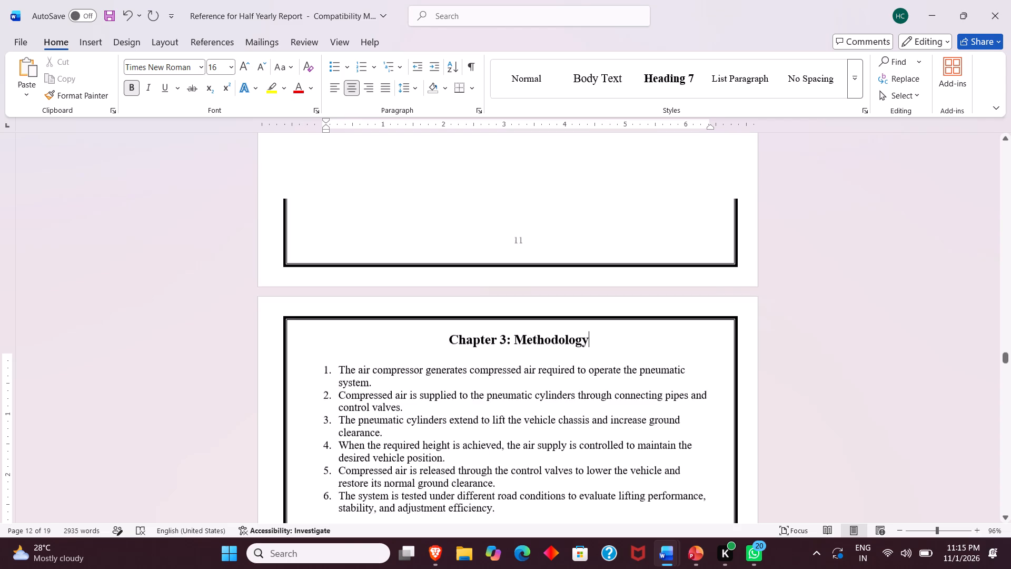
{"action": "scroll", "coordinate": [303, 251], "scroll_direction": "up", "scroll_amount": 11}
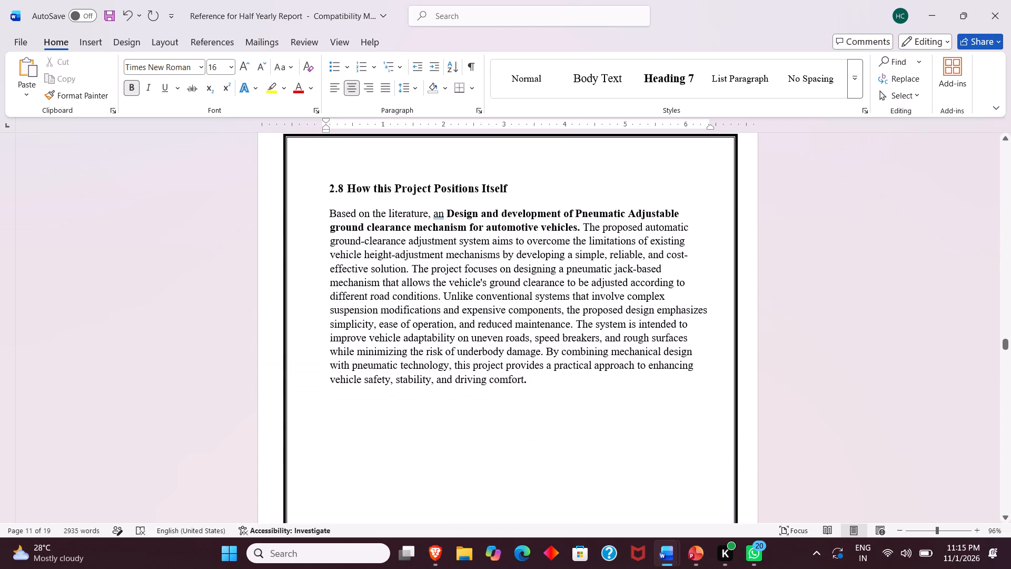
{"action": "scroll", "coordinate": [331, 249], "scroll_direction": "up", "scroll_amount": 9}
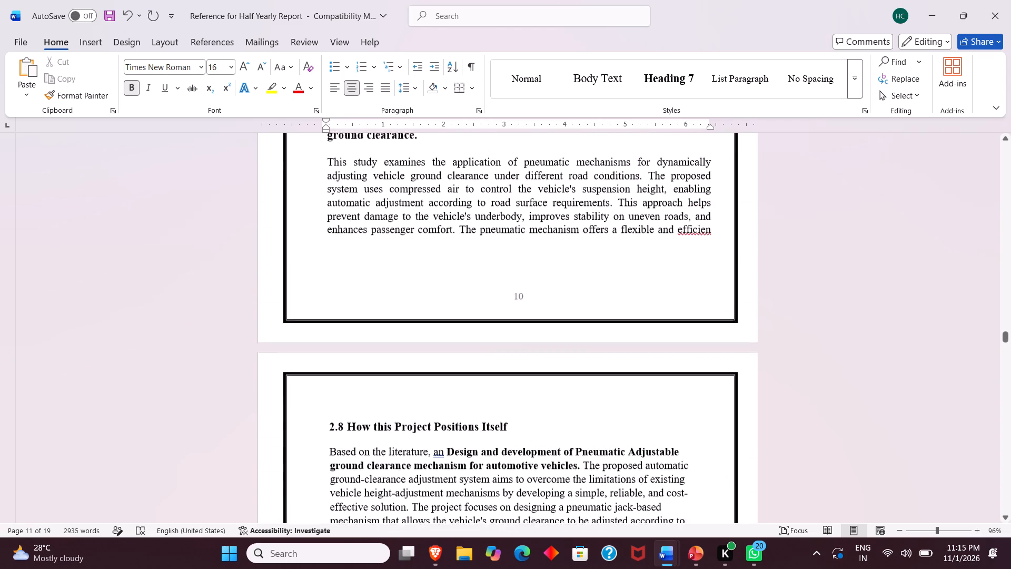
{"action": "scroll", "coordinate": [333, 246], "scroll_direction": "up", "scroll_amount": 2}
{"action": "scroll", "coordinate": [329, 248], "scroll_direction": "down", "scroll_amount": 7}
{"action": "scroll", "coordinate": [342, 224], "scroll_direction": "down", "scroll_amount": 15}
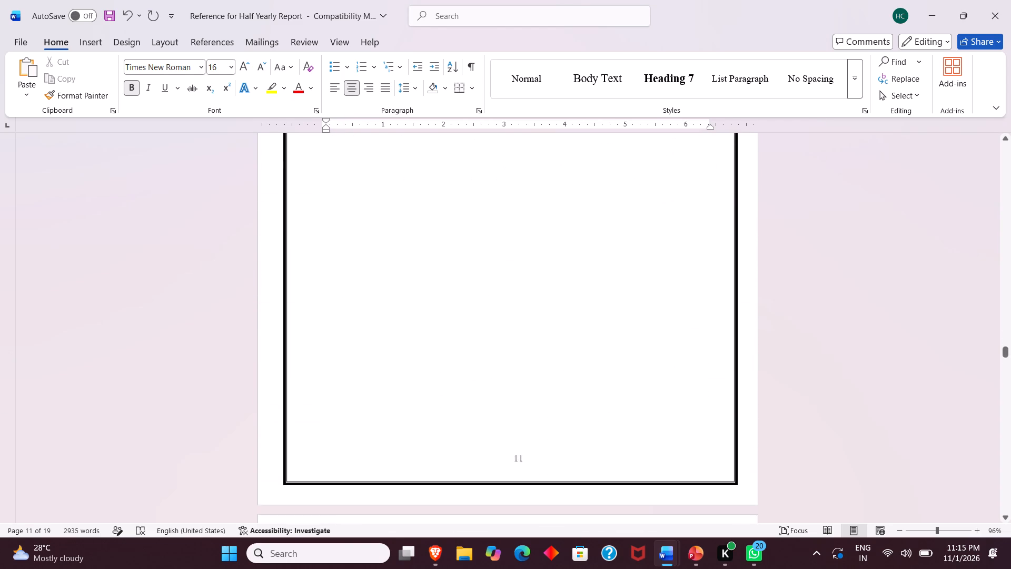
{"action": "scroll", "coordinate": [332, 245], "scroll_direction": "down", "scroll_amount": 18}
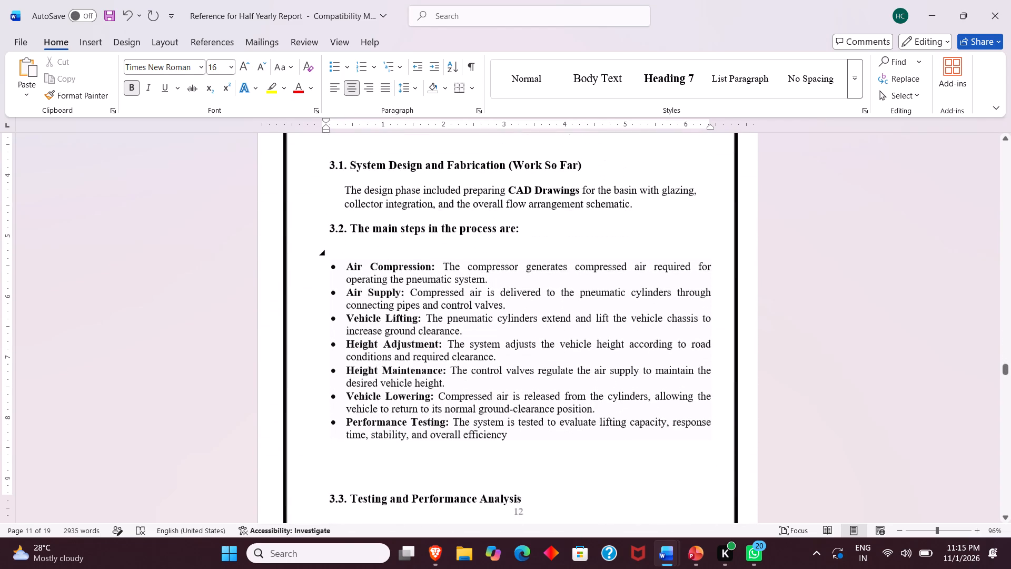
{"action": "scroll", "coordinate": [328, 273], "scroll_direction": "down", "scroll_amount": 9}
{"action": "scroll", "coordinate": [322, 223], "scroll_direction": "up", "scroll_amount": 6}
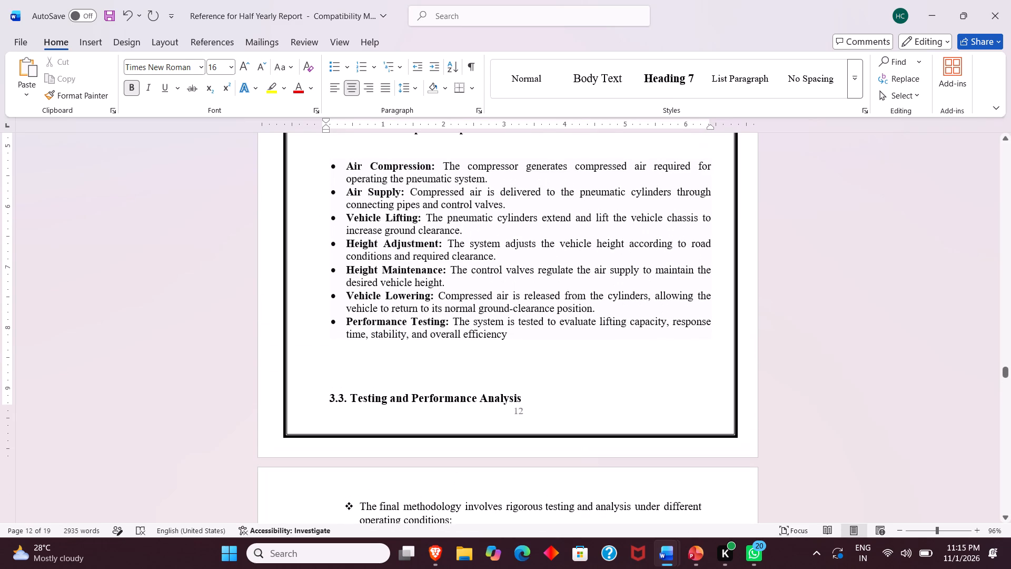
Undo the recent edits below the Chapter 3: Methodology heading as far back as possible, trying to recover the introductory paragraph.
{"action": "key", "text": "ctrl+z"}
{"action": "scroll", "coordinate": [339, 244], "scroll_direction": "up", "scroll_amount": 4, "text": "ctrl"}
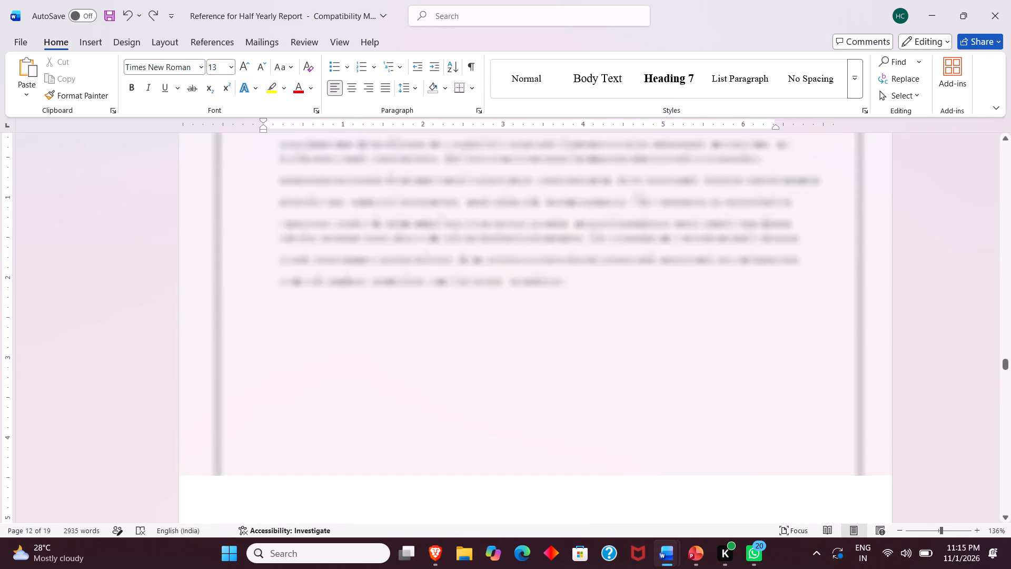
{"action": "scroll", "coordinate": [340, 247], "scroll_direction": "down", "scroll_amount": 2, "text": "ctrl"}
{"action": "scroll", "coordinate": [340, 247], "scroll_direction": "down", "scroll_amount": 2}
{"action": "scroll", "coordinate": [340, 247], "scroll_direction": "up", "scroll_amount": 2}
{"action": "scroll", "coordinate": [340, 247], "scroll_direction": "down", "scroll_amount": 2, "text": "ctrl"}
{"action": "scroll", "coordinate": [340, 247], "scroll_direction": "up", "scroll_amount": 4}
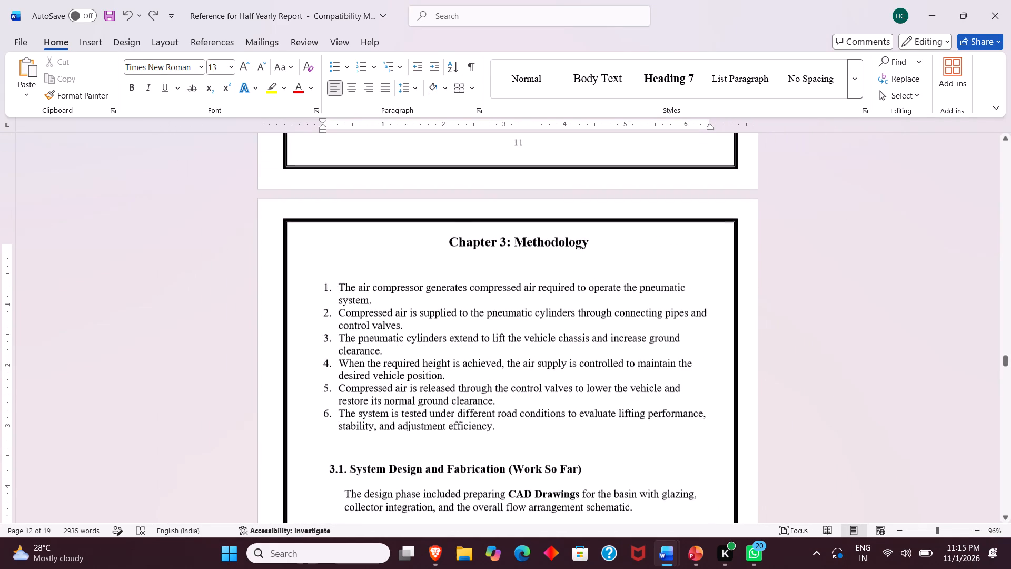
{"action": "scroll", "coordinate": [340, 247], "scroll_direction": "up", "scroll_amount": 20}
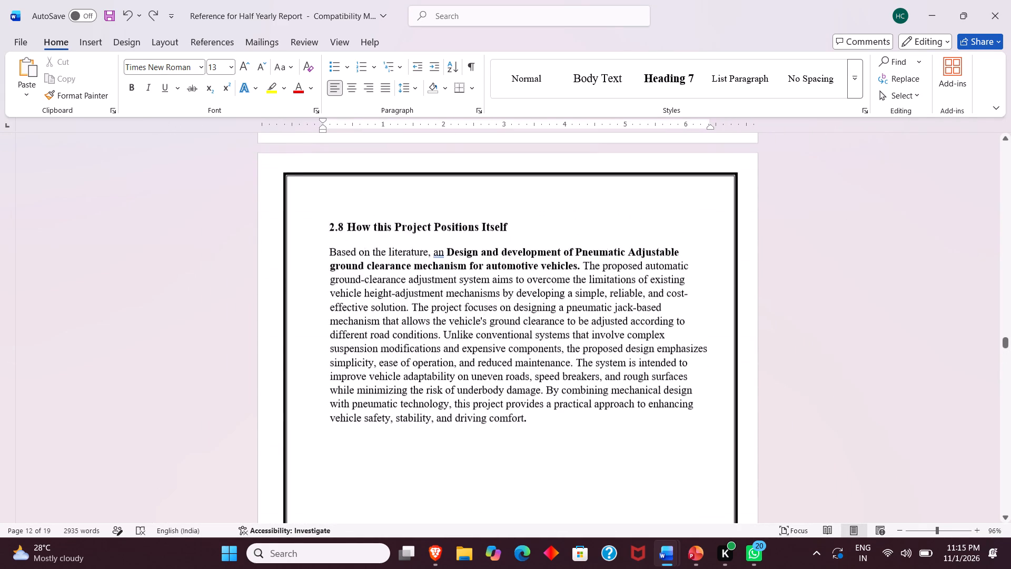
{"action": "scroll", "coordinate": [315, 225], "scroll_direction": "up", "scroll_amount": 1}
{"action": "scroll", "coordinate": [315, 226], "scroll_direction": "down", "scroll_amount": 20}
{"action": "key", "text": "ctrl+z"}
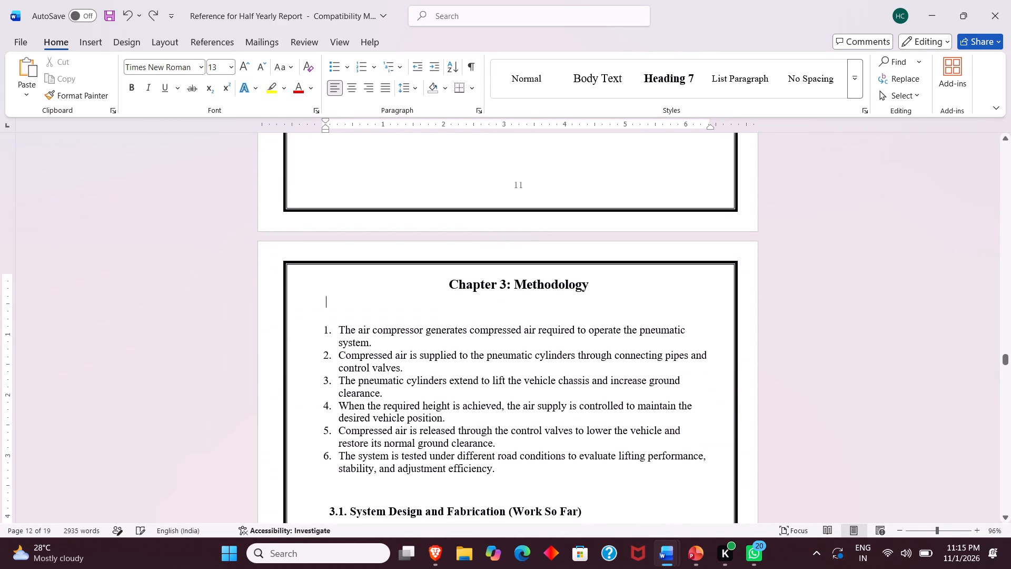
{"action": "key", "text": "ctrl+z"}
{"action": "key", "text": "ctrl+z"}
{"action": "key", "text": "ctrl+z"}
{"action": "key", "text": "ctrl+z"}
{"action": "key", "text": "ctrl+z"}
{"action": "key", "text": "ctrl+z"}
{"action": "key", "text": "ctrl+z"}
{"action": "key", "text": "ctrl+z"}
{"action": "key", "text": "ctrl+z"}
{"action": "key", "text": "ctrl+z"}
{"action": "key", "text": "ctrl+z"}
{"action": "key", "text": "ctrl+z"}
{"action": "key", "text": "ctrl+z"}
{"action": "key", "text": "ctrl+z"}
{"action": "key", "text": "ctrl+z"}
{"action": "key", "text": "ctrl+z"}
{"action": "key", "text": "ctrl+z"}
{"action": "key", "text": "ctrl+z"}
{"action": "key", "text": "ctrl+z"}
{"action": "key", "text": "ctrl+z"}
{"action": "key", "text": "ctrl+z"}
{"action": "key", "text": "ctrl+z"}
{"action": "key", "text": "ctrl+z"}
{"action": "key", "text": "ctrl+z"}
{"action": "key", "text": "ctrl+z"}
{"action": "key", "text": "ctrl+z"}
{"action": "key", "text": "ctrl+z"}
{"action": "key", "text": "ctrl+z"}
{"action": "key", "text": "ctrl+z"}
{"action": "key", "text": "ctrl+z"}
{"action": "key", "text": "ctrl+z"}
{"action": "key", "text": "ctrl+z"}
{"action": "key", "text": "ctrl+z"}
{"action": "key", "text": "ctrl+z"}
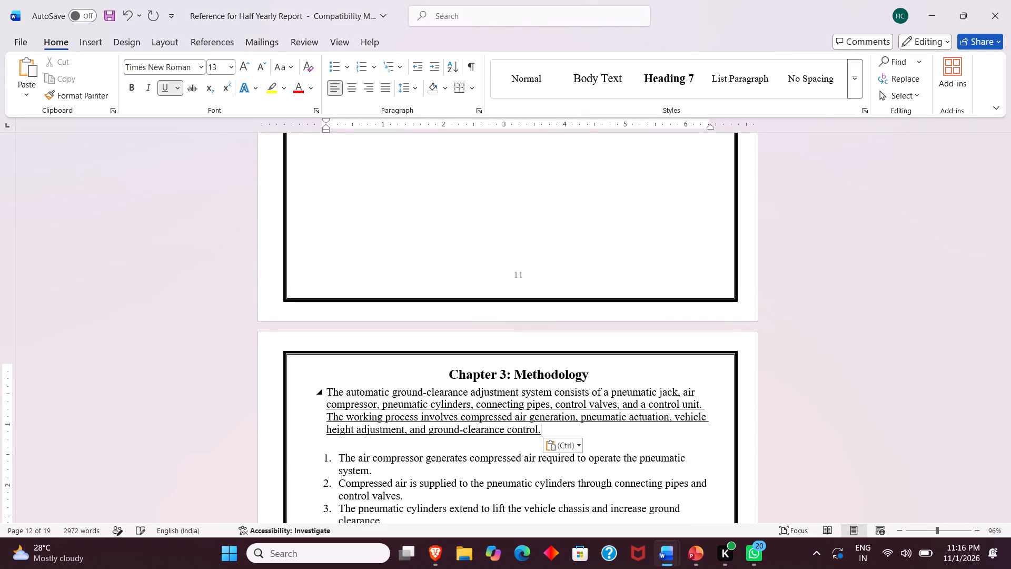
Remove the underline from the whole introductory paragraph under the Chapter 3: Methodology heading.
{"action": "left_click", "coordinate": [160, 94]}
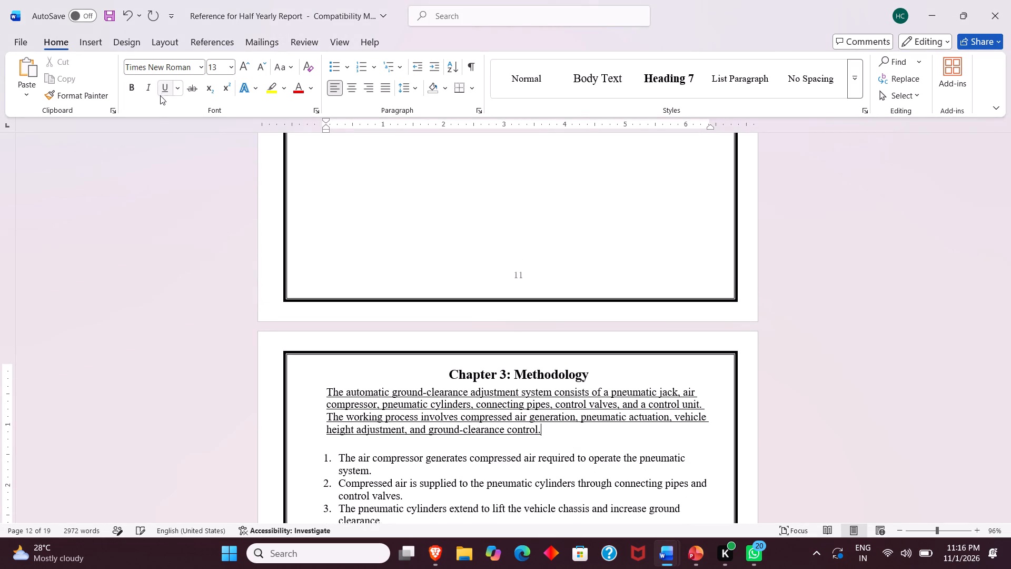
{"action": "left_click_drag", "start_coordinate": [567, 425], "coordinate": [544, 425]}
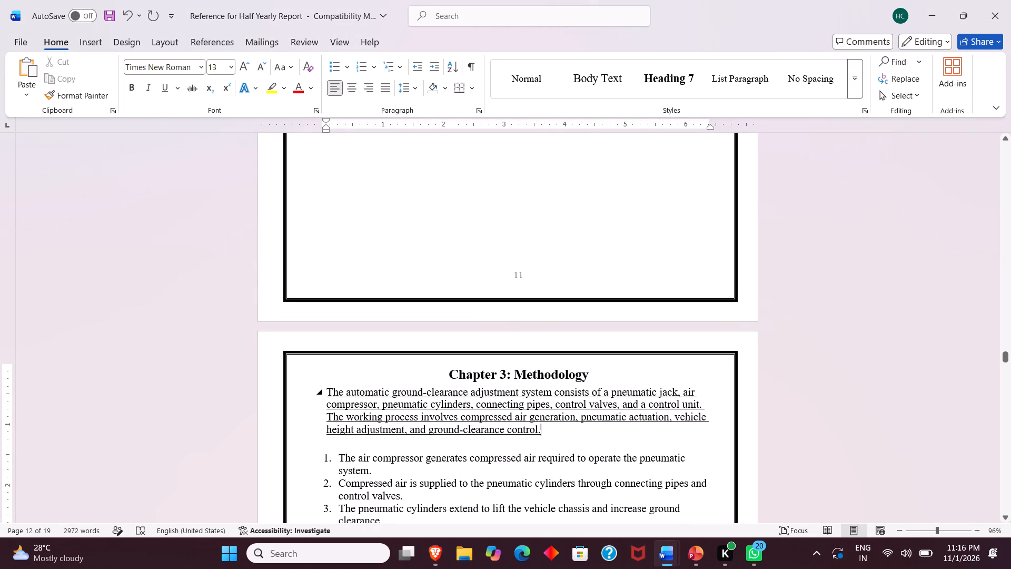
{"action": "left_click_drag", "start_coordinate": [544, 425], "coordinate": [343, 390]}
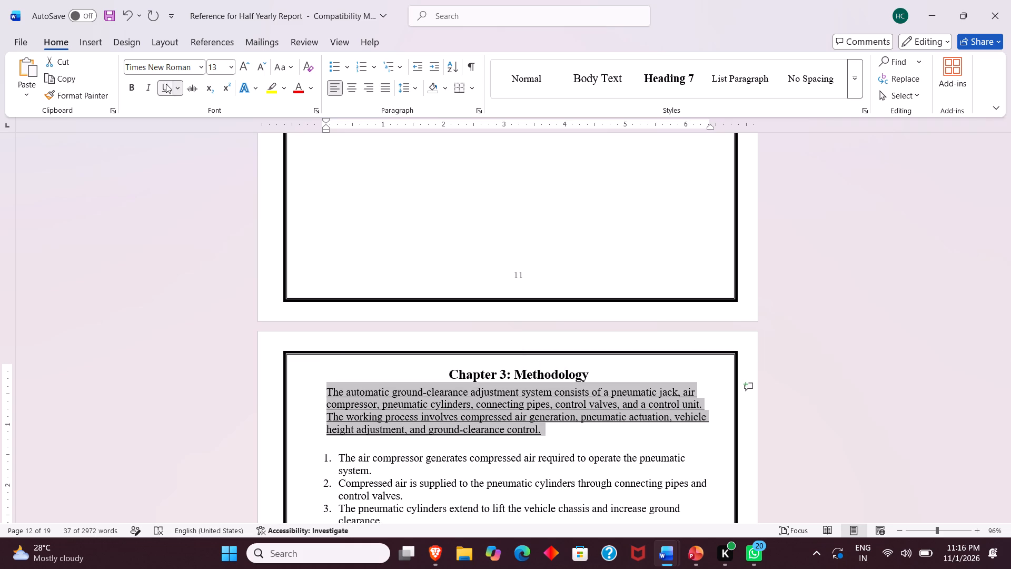
{"action": "left_click", "coordinate": [166, 84]}
{"action": "left_click", "coordinate": [394, 284]}
Insert a blank line between the Chapter 3: Methodology heading and its introductory paragraph.
{"action": "left_click", "coordinate": [622, 369]}
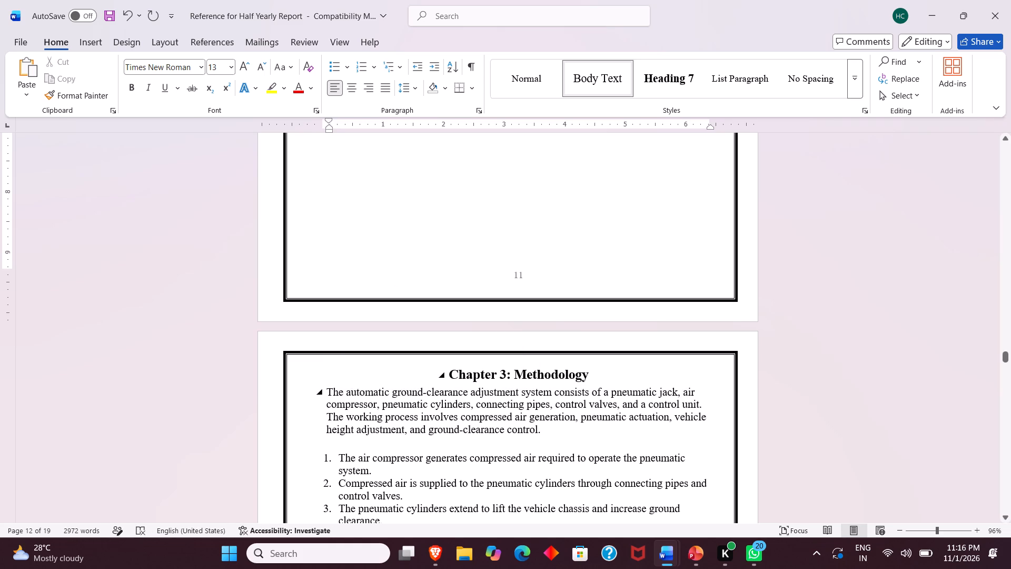
{"action": "key", "text": "Return"}
Check the report's sections 3.1 to 3.3 against the 3.2 and 3.3 answers in the ChatGPT conversation in Brave.
{"action": "scroll", "coordinate": [636, 278], "scroll_direction": "down", "scroll_amount": 14}
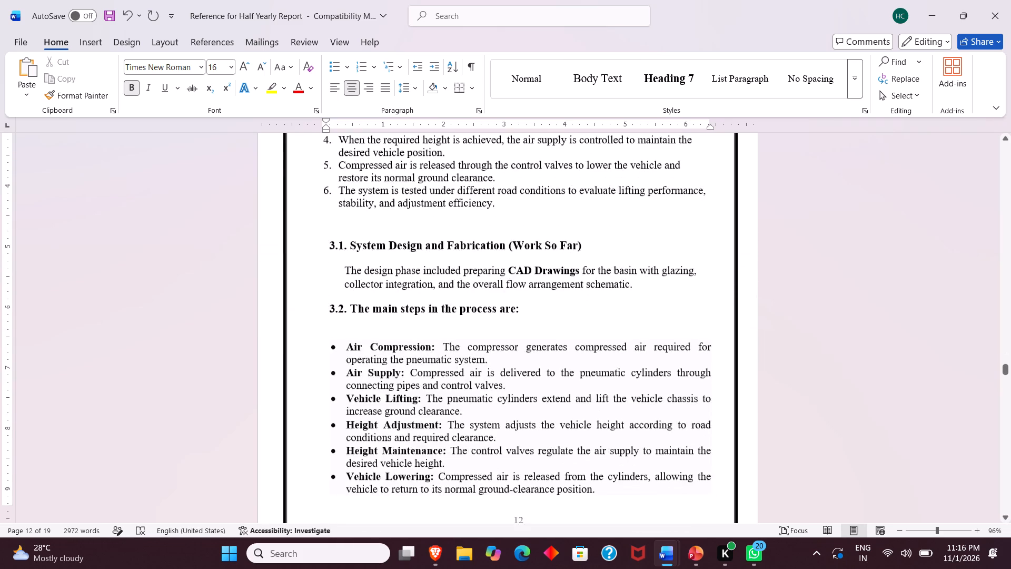
{"action": "scroll", "coordinate": [577, 268], "scroll_direction": "down", "scroll_amount": 6}
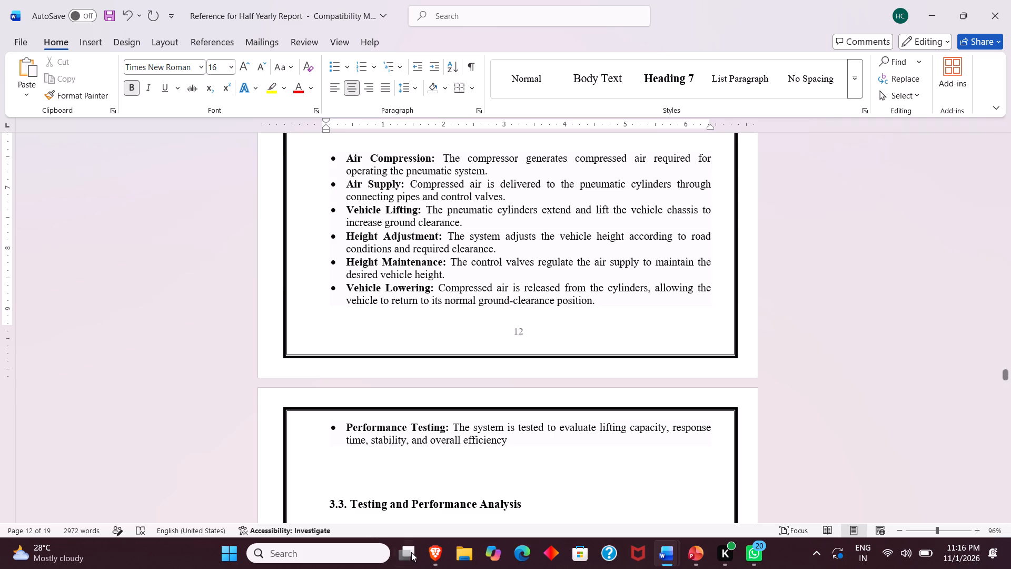
{"action": "left_click", "coordinate": [428, 554]}
{"action": "left_click", "coordinate": [438, 550]}
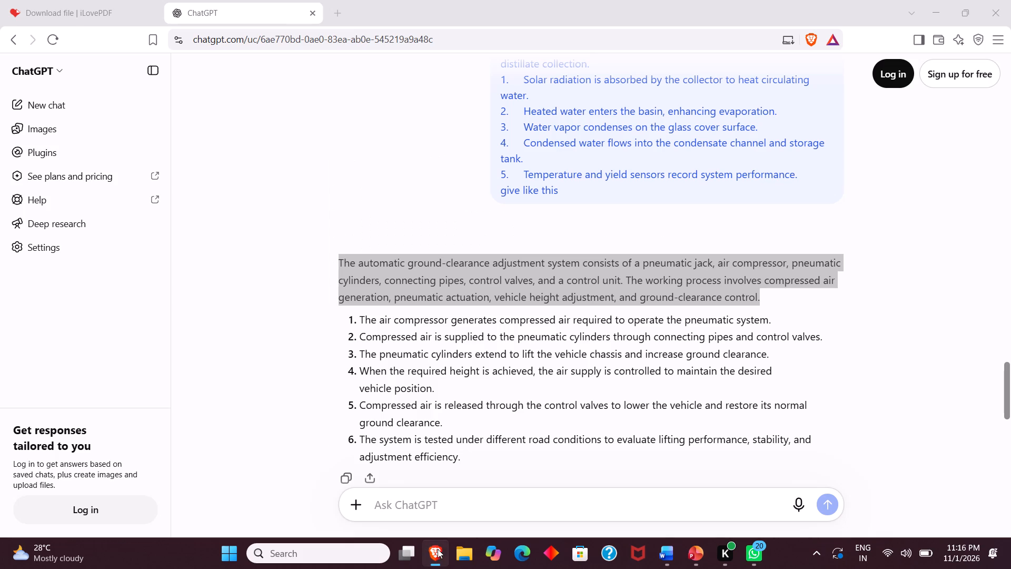
{"action": "scroll", "coordinate": [427, 383], "scroll_direction": "down", "scroll_amount": 8}
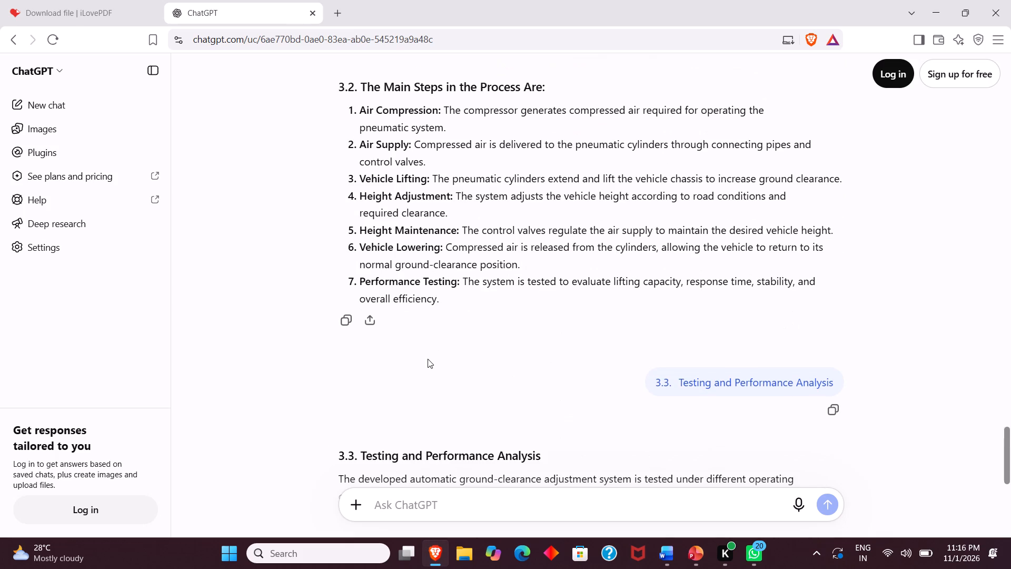
{"action": "scroll", "coordinate": [434, 352], "scroll_direction": "down", "scroll_amount": 7}
{"action": "scroll", "coordinate": [437, 350], "scroll_direction": "up", "scroll_amount": 2}
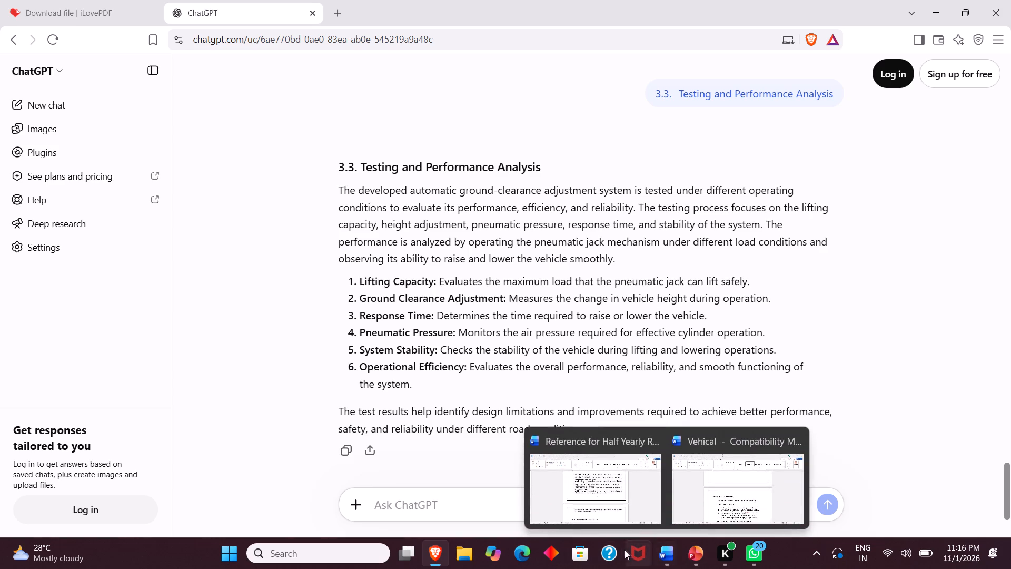
Switch to the Word report and review sections 3.1 to 3.3 for content still needing replacement or alignment.
{"action": "left_click_drag", "start_coordinate": [604, 492], "coordinate": [606, 484]}
{"action": "scroll", "coordinate": [549, 438], "scroll_direction": "up", "scroll_amount": 1}
{"action": "scroll", "coordinate": [522, 450], "scroll_direction": "down", "scroll_amount": 1}
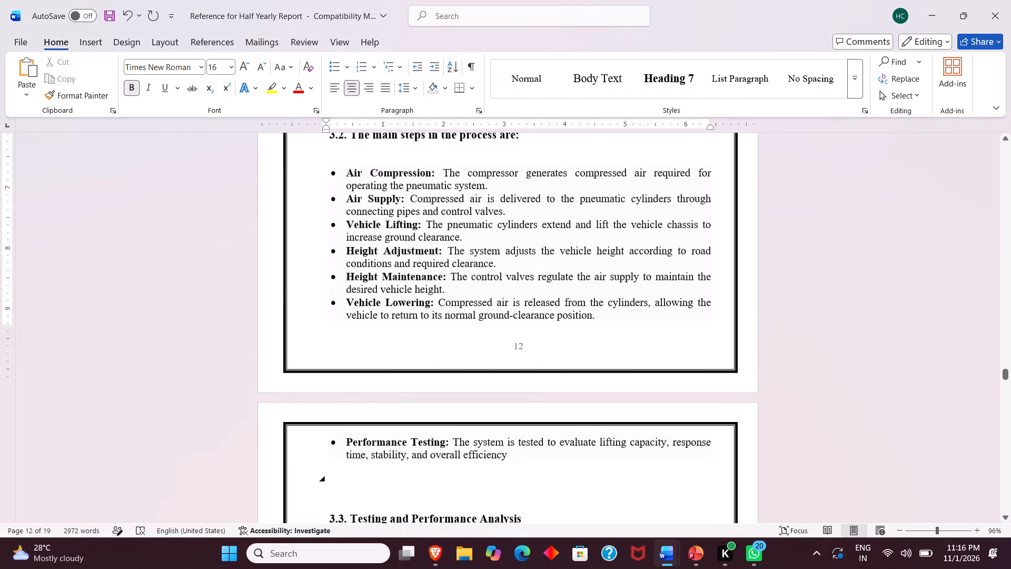
{"action": "scroll", "coordinate": [515, 456], "scroll_direction": "down", "scroll_amount": 6}
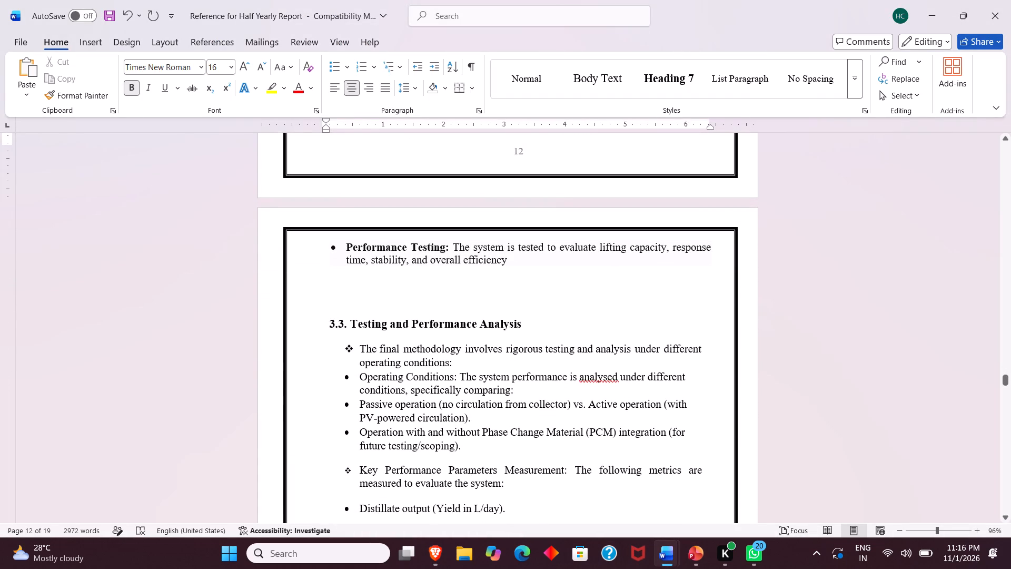
{"action": "scroll", "coordinate": [579, 417], "scroll_direction": "down", "scroll_amount": 3}
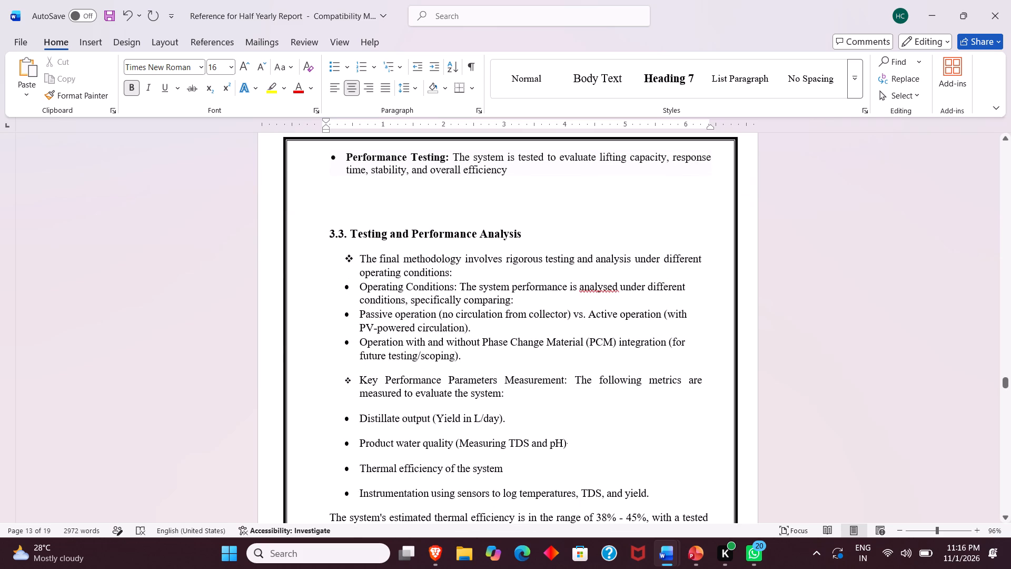
{"action": "scroll", "coordinate": [539, 422], "scroll_direction": "down", "scroll_amount": 1}
{"action": "scroll", "coordinate": [473, 431], "scroll_direction": "down", "scroll_amount": 5}
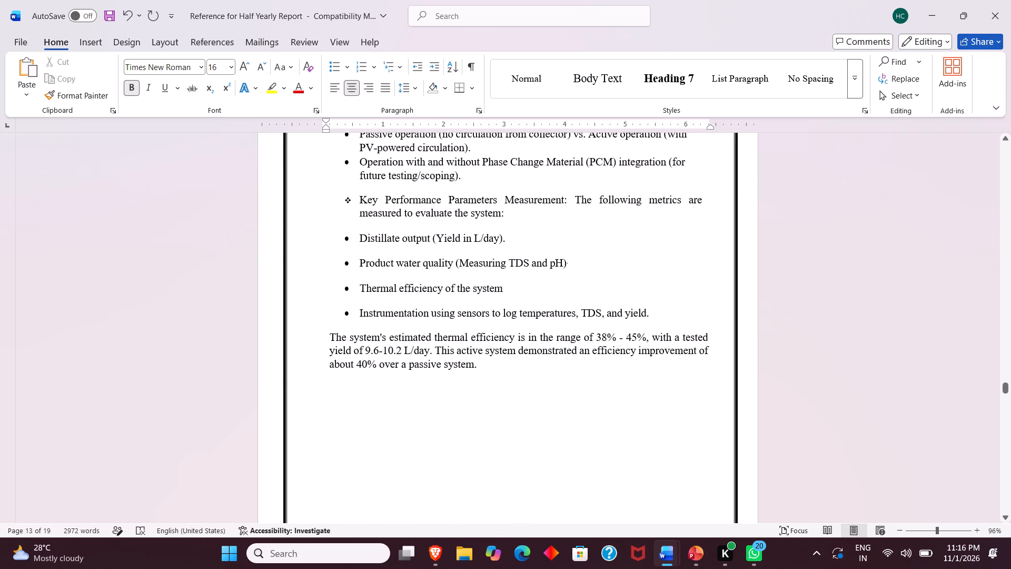
{"action": "scroll", "coordinate": [594, 303], "scroll_direction": "up", "scroll_amount": 15}
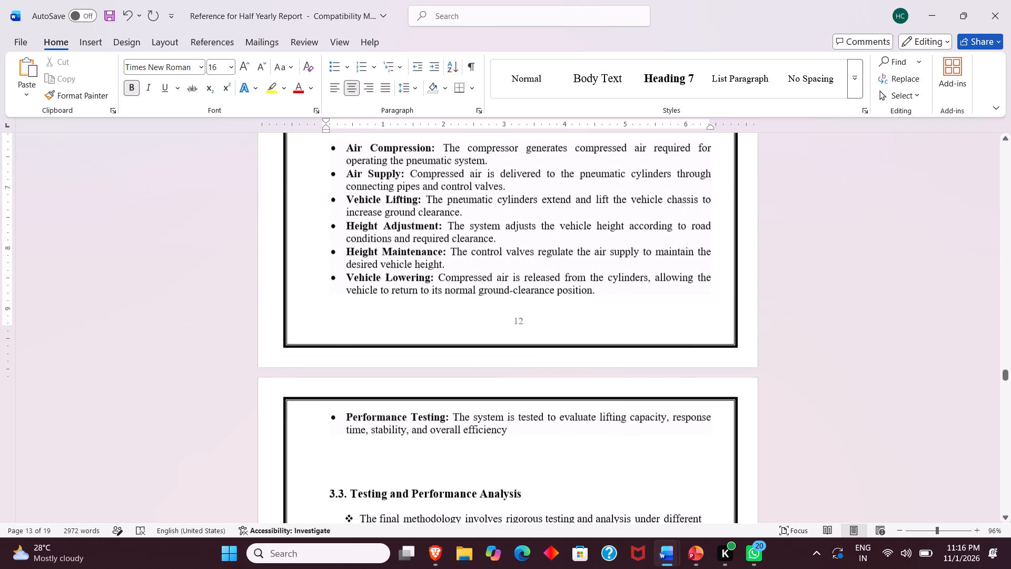
{"action": "scroll", "coordinate": [570, 277], "scroll_direction": "up", "scroll_amount": 6}
{"action": "scroll", "coordinate": [471, 277], "scroll_direction": "up", "scroll_amount": 7}
{"action": "scroll", "coordinate": [473, 277], "scroll_direction": "down", "scroll_amount": 3}
{"action": "scroll", "coordinate": [529, 333], "scroll_direction": "up", "scroll_amount": 1}
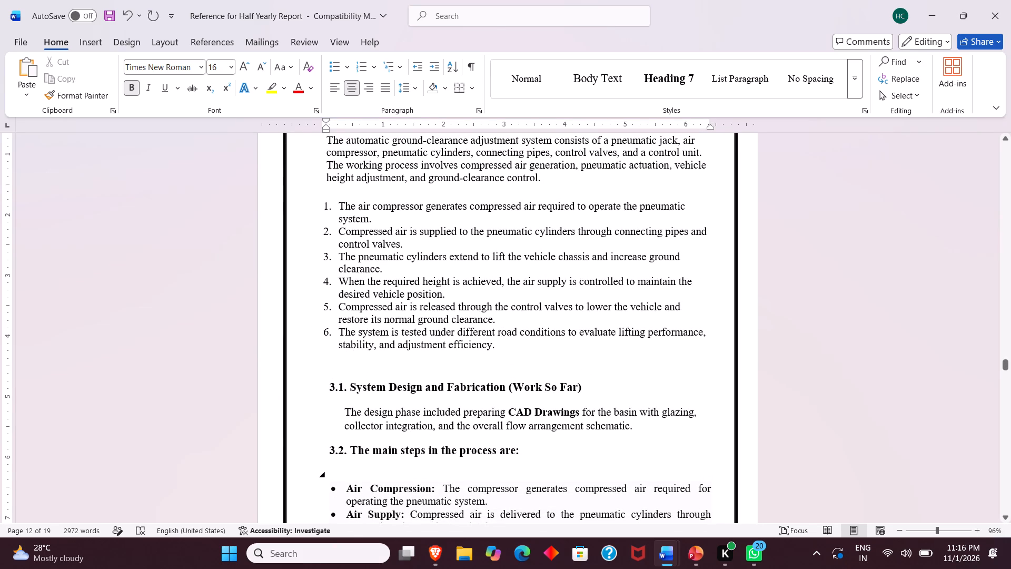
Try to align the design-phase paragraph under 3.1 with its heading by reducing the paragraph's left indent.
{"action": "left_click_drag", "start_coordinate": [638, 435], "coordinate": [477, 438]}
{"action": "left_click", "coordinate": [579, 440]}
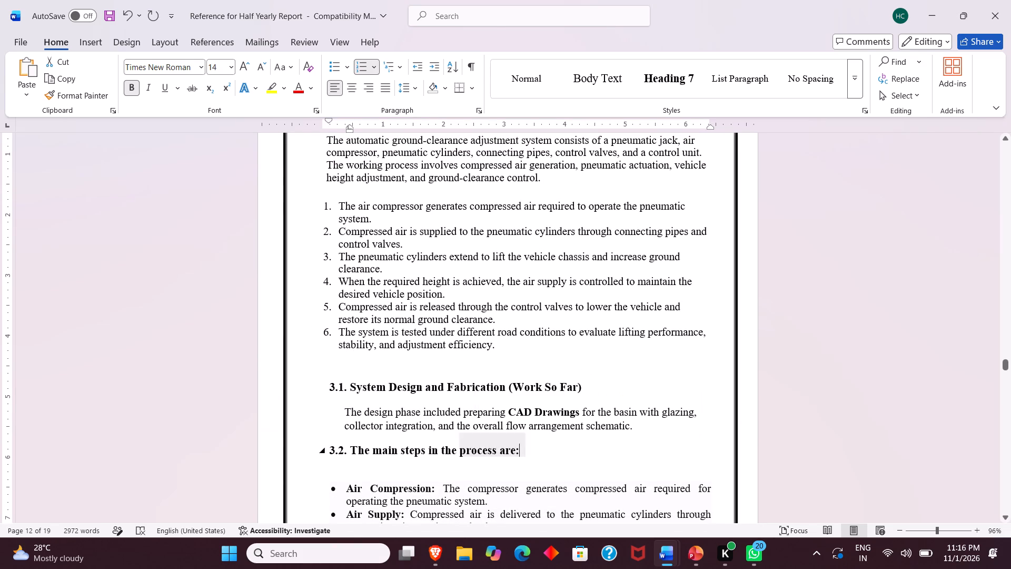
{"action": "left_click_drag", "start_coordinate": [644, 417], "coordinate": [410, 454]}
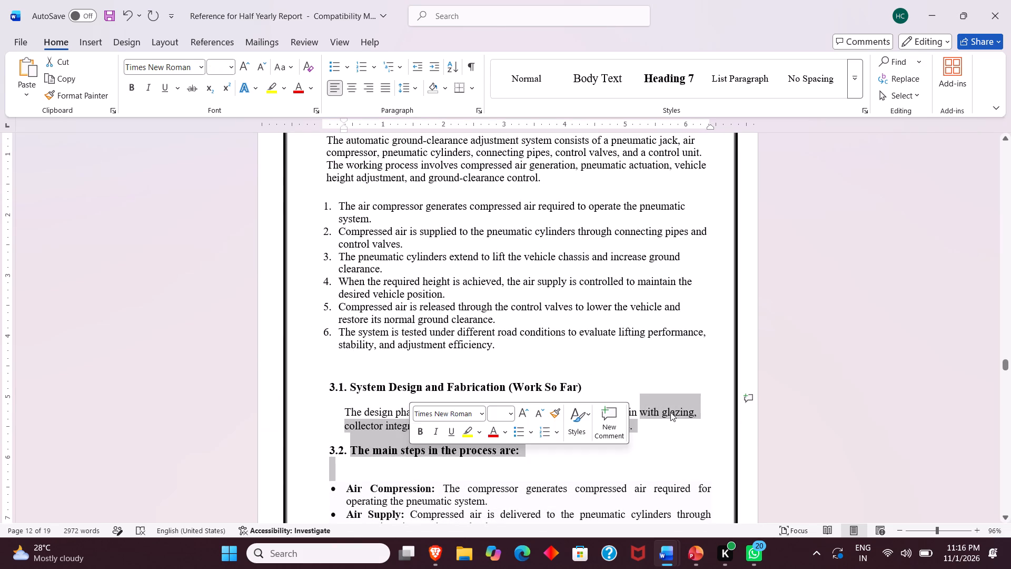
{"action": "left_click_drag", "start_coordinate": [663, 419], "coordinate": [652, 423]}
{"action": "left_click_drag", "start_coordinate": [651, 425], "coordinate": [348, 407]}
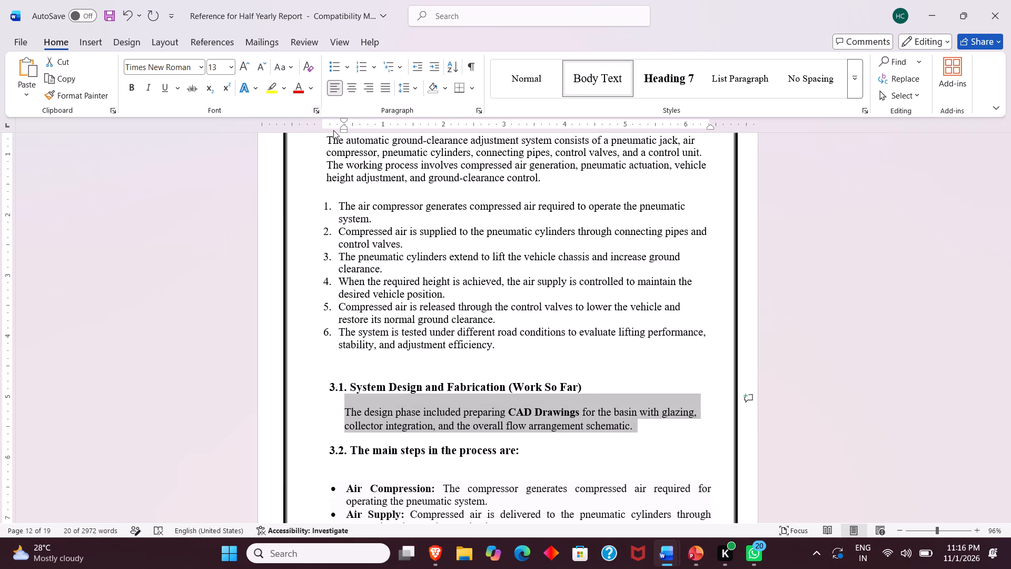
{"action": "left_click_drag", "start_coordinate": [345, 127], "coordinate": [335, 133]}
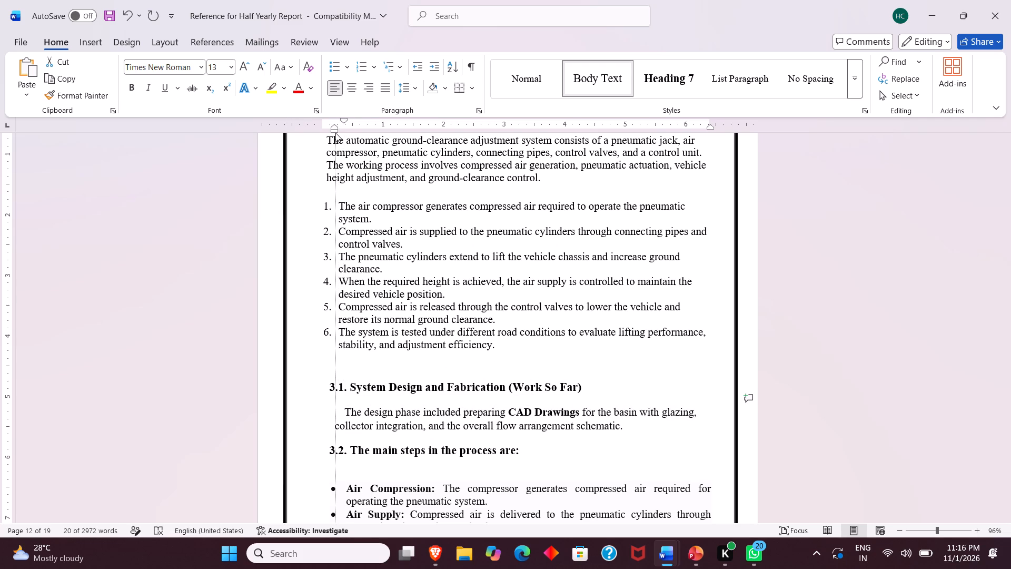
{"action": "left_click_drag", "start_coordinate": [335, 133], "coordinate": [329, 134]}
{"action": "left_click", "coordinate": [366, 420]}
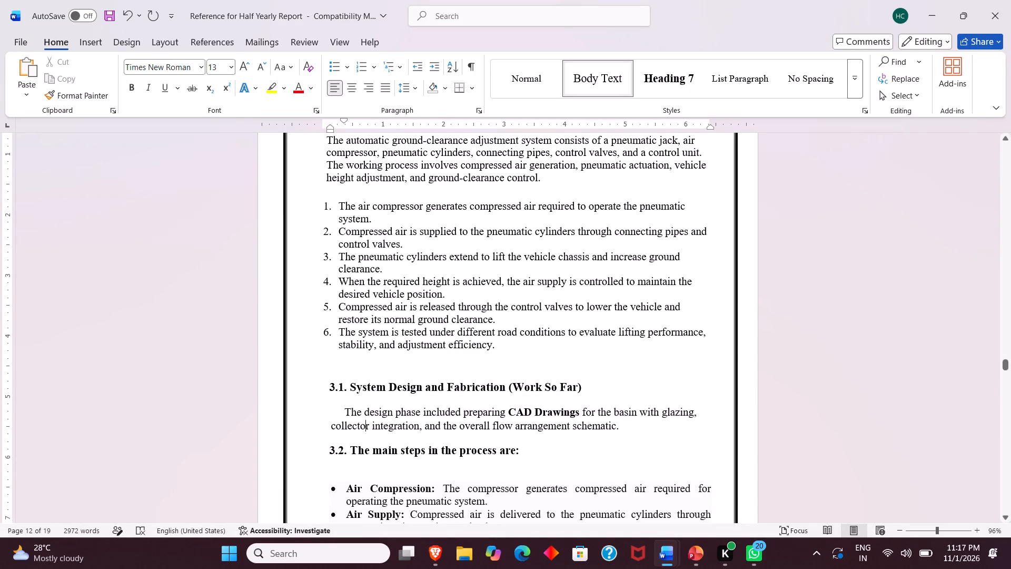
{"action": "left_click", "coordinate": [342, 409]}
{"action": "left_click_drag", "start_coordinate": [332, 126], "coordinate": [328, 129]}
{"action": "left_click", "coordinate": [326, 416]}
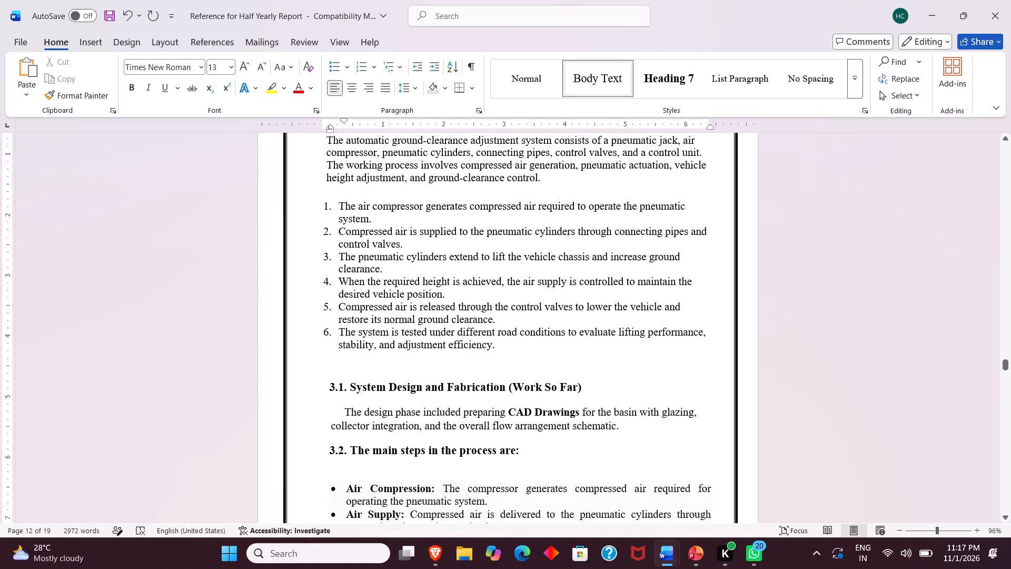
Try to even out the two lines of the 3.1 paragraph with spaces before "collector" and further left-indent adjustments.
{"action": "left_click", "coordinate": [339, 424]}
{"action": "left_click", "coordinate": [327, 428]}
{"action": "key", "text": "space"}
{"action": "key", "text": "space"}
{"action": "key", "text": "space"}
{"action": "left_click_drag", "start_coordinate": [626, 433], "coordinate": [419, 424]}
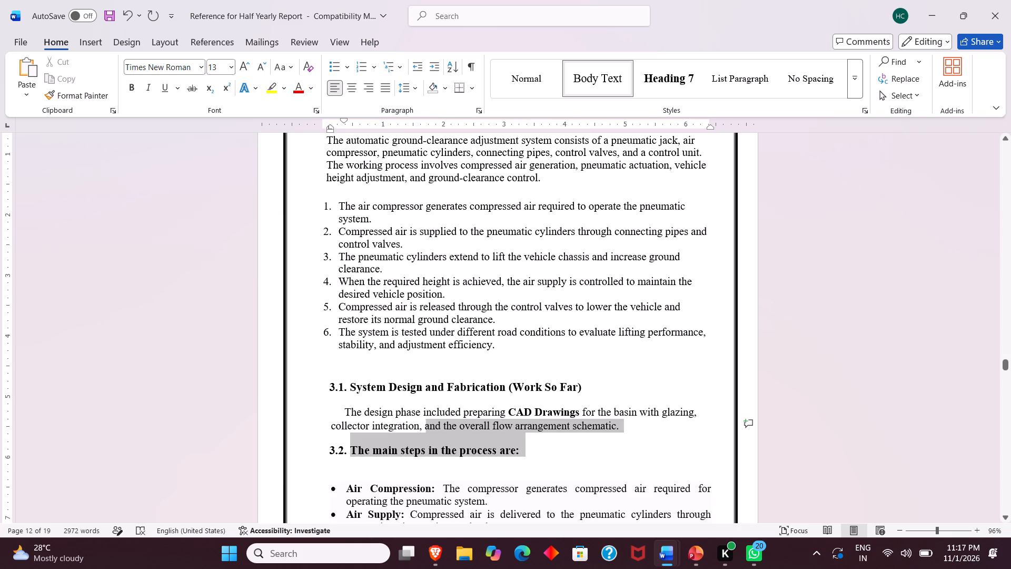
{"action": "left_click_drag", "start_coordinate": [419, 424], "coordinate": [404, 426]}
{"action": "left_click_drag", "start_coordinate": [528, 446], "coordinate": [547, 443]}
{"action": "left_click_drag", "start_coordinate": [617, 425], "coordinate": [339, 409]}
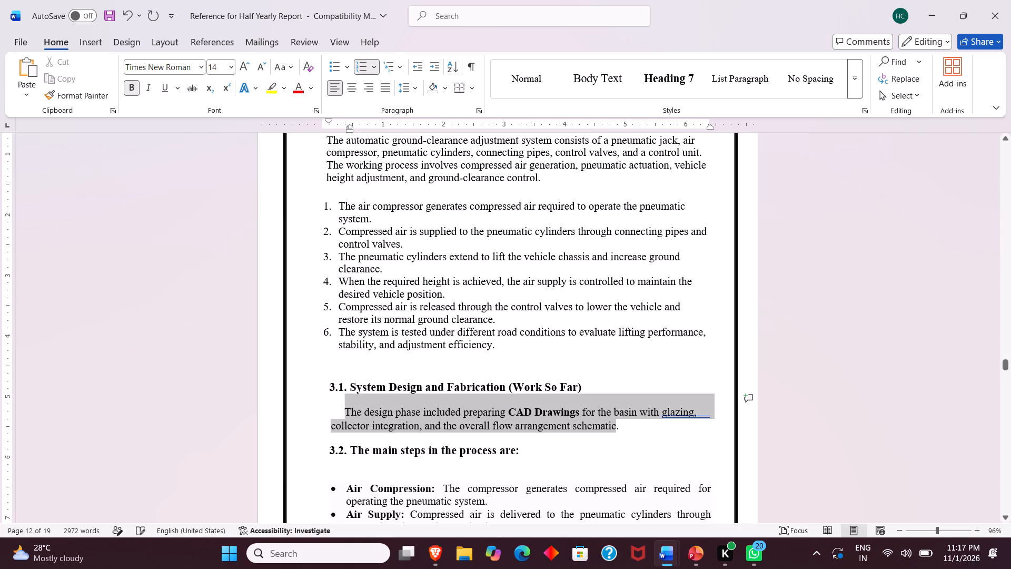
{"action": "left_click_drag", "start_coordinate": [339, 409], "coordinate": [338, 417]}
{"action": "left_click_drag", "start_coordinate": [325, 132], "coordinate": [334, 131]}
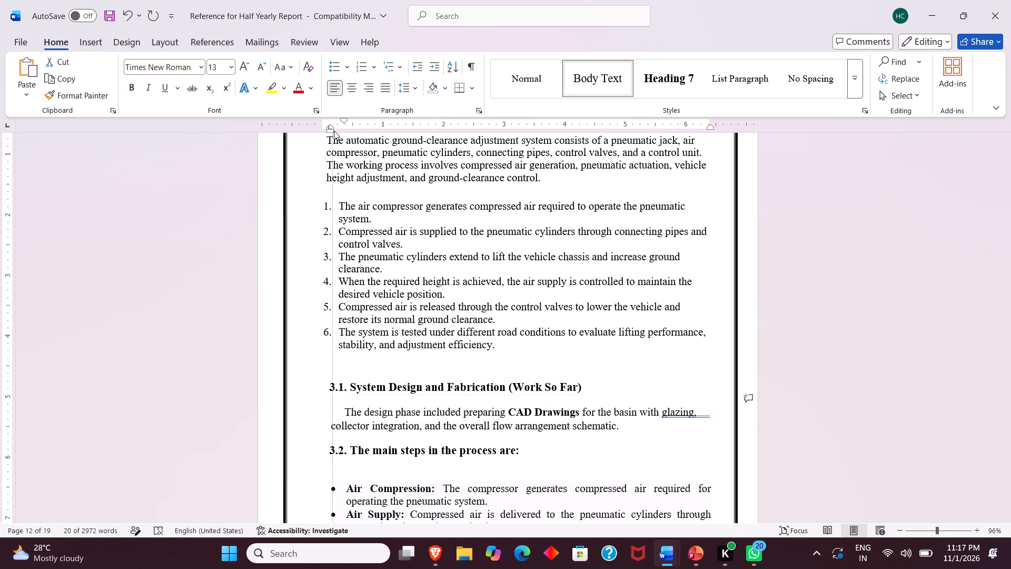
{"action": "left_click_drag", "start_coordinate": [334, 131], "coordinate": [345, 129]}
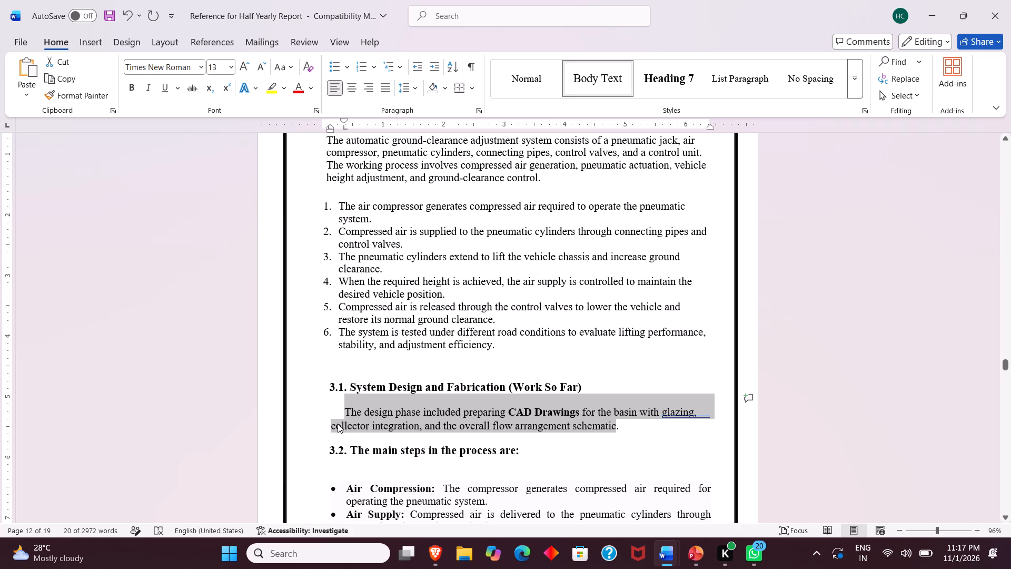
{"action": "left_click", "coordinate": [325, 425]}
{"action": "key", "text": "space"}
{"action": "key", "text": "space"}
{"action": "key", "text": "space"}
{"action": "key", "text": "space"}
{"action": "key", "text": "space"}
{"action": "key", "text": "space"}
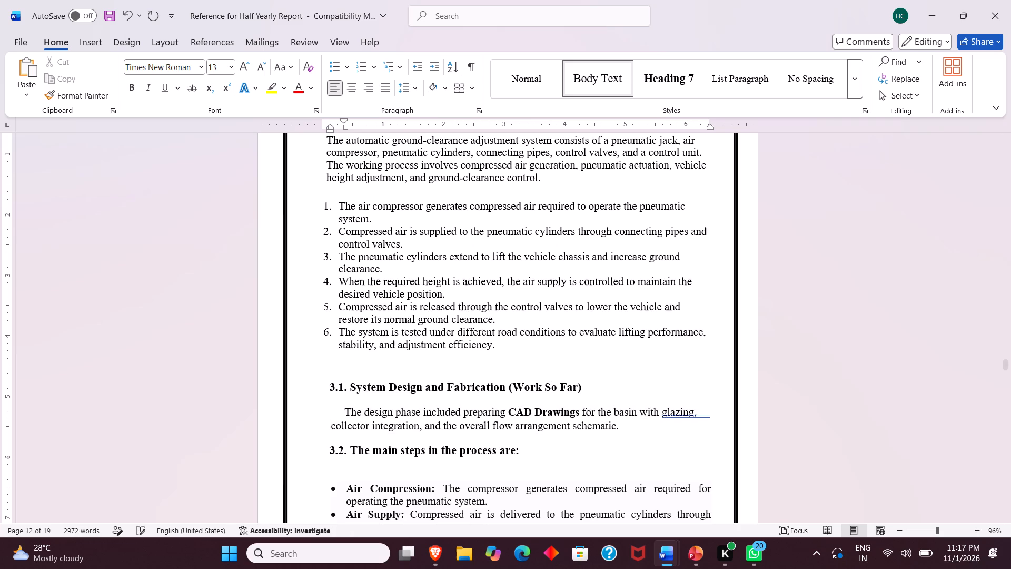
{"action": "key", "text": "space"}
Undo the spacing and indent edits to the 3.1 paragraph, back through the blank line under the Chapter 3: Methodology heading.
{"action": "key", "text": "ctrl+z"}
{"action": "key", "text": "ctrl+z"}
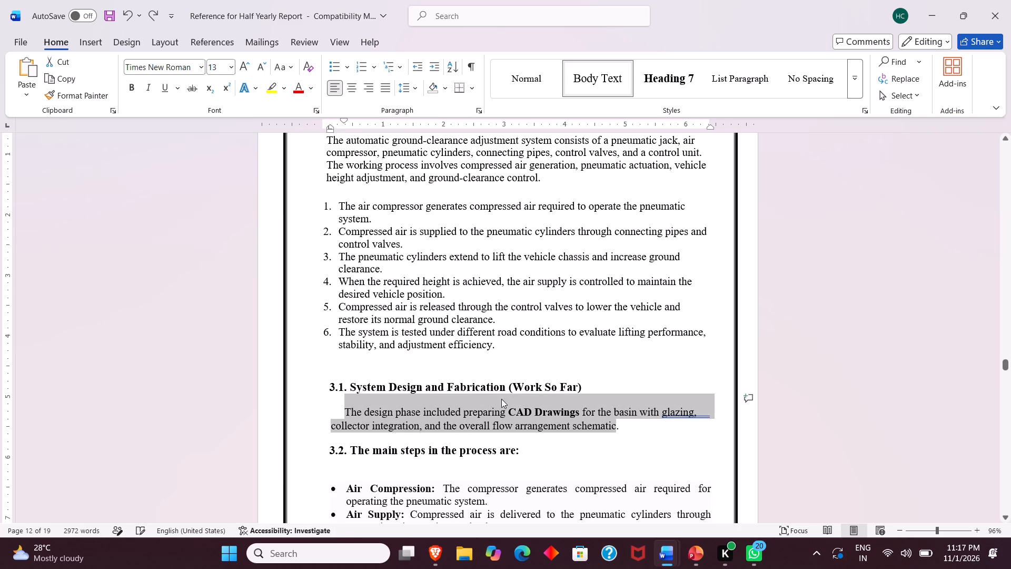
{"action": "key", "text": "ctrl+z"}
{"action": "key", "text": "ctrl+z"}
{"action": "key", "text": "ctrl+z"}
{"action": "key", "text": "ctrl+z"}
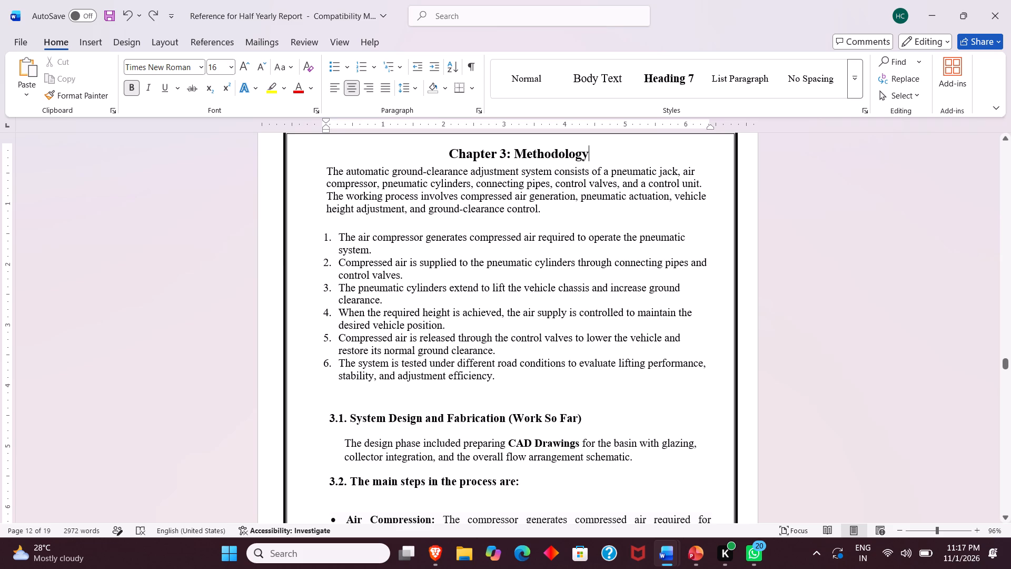
Insert a blank line between the Chapter 3: Methodology heading and its introductory paragraph.
{"action": "key", "text": "Return"}
Remove the indent of the design-phase paragraph under 3.1 and line up both its lines using the hanging indent and one leading space.
{"action": "scroll", "coordinate": [506, 446], "scroll_direction": "up", "scroll_amount": 1}
{"action": "scroll", "coordinate": [504, 443], "scroll_direction": "down", "scroll_amount": 3}
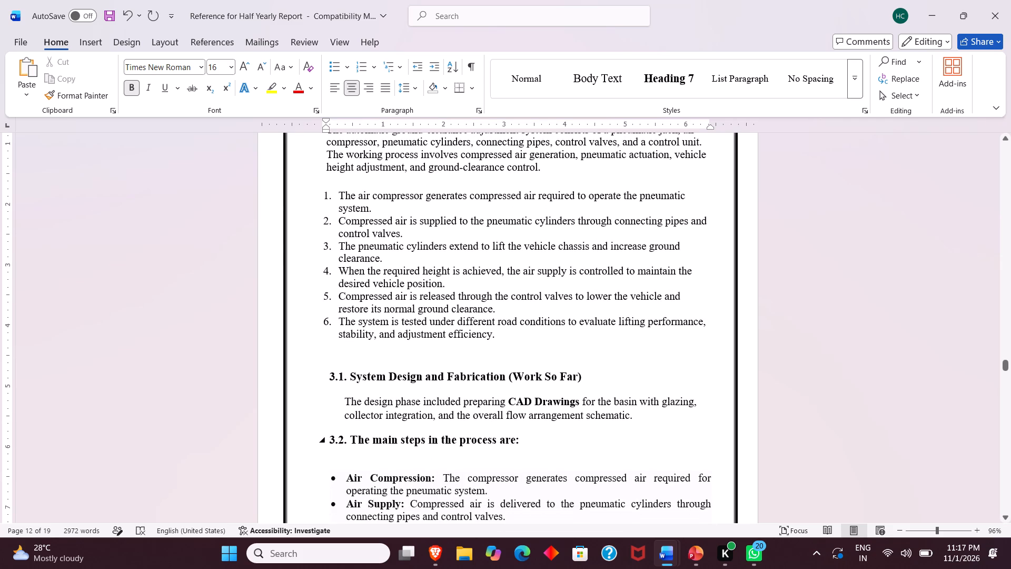
{"action": "left_click", "coordinate": [346, 404]}
{"action": "key", "text": "BackSpace"}
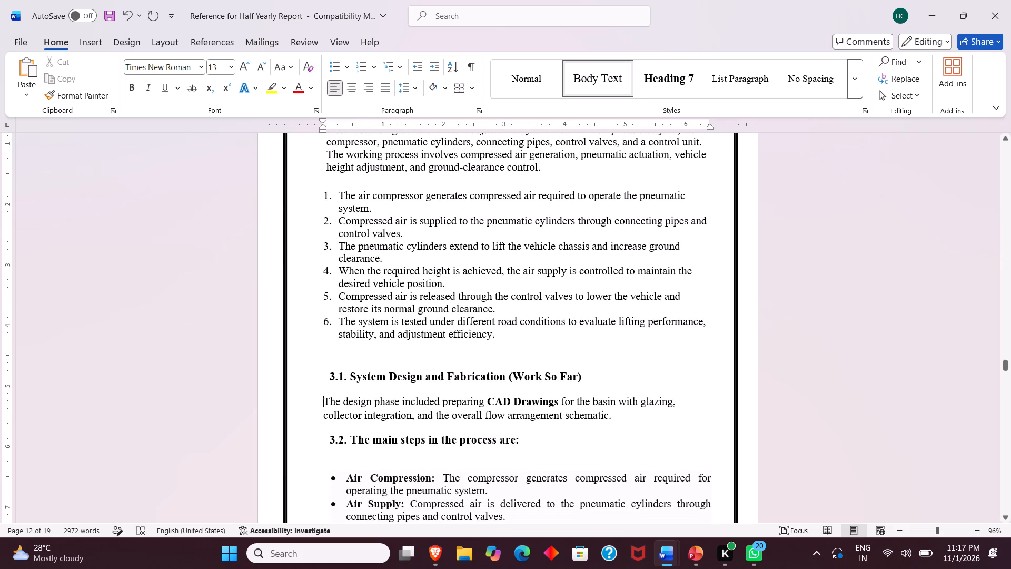
{"action": "left_click", "coordinate": [323, 126]}
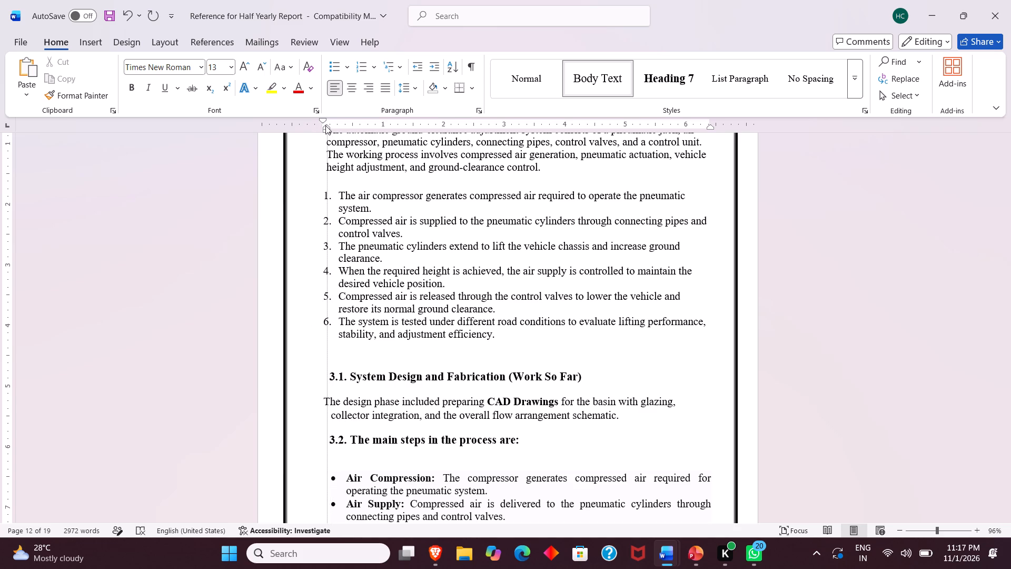
{"action": "key", "text": "space"}
{"action": "key", "text": "space"}
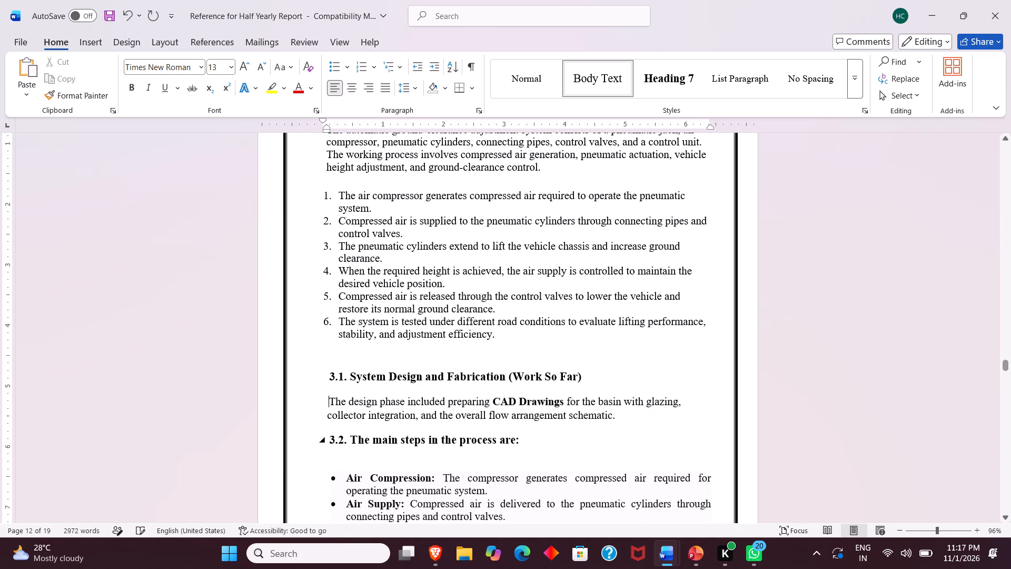
{"action": "key", "text": "BackSpace"}
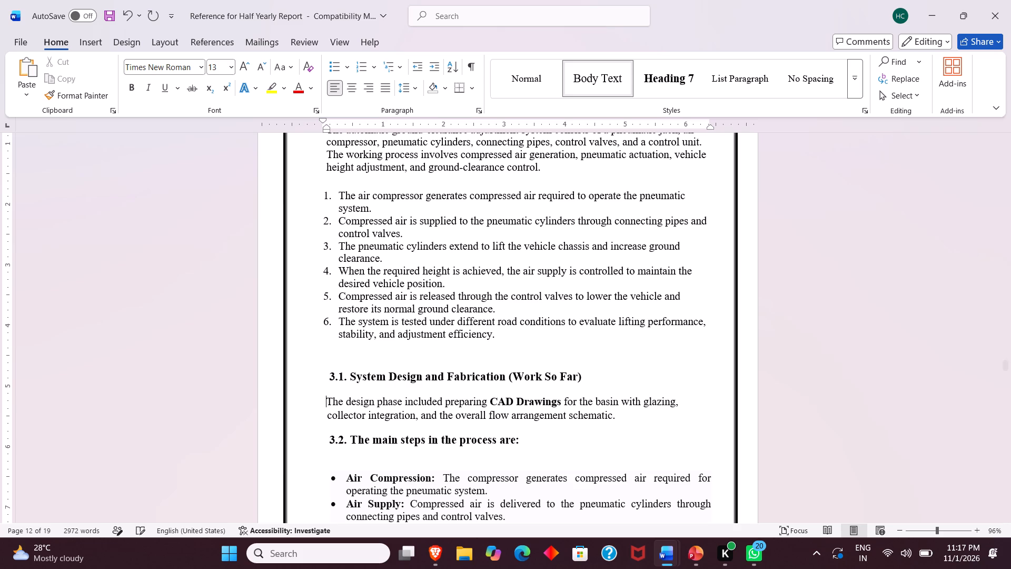
Review Chapter 3 from its heading through section 3.3, checking the layout and the remaining solar-still text.
{"action": "scroll", "coordinate": [336, 432], "scroll_direction": "up", "scroll_amount": 1}
{"action": "scroll", "coordinate": [335, 440], "scroll_direction": "down", "scroll_amount": 2}
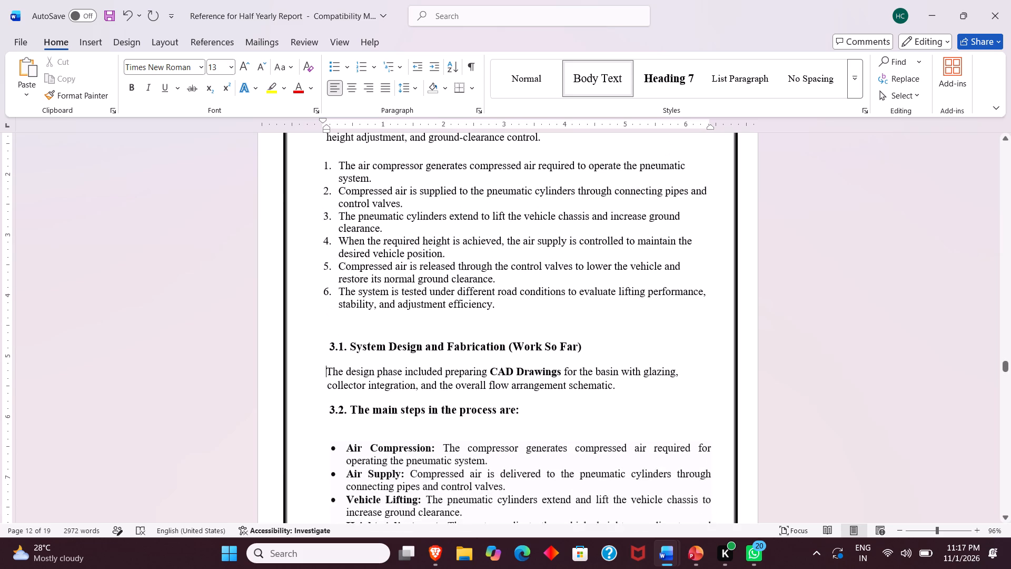
{"action": "scroll", "coordinate": [332, 442], "scroll_direction": "down", "scroll_amount": 1}
{"action": "scroll", "coordinate": [332, 442], "scroll_direction": "up", "scroll_amount": 5}
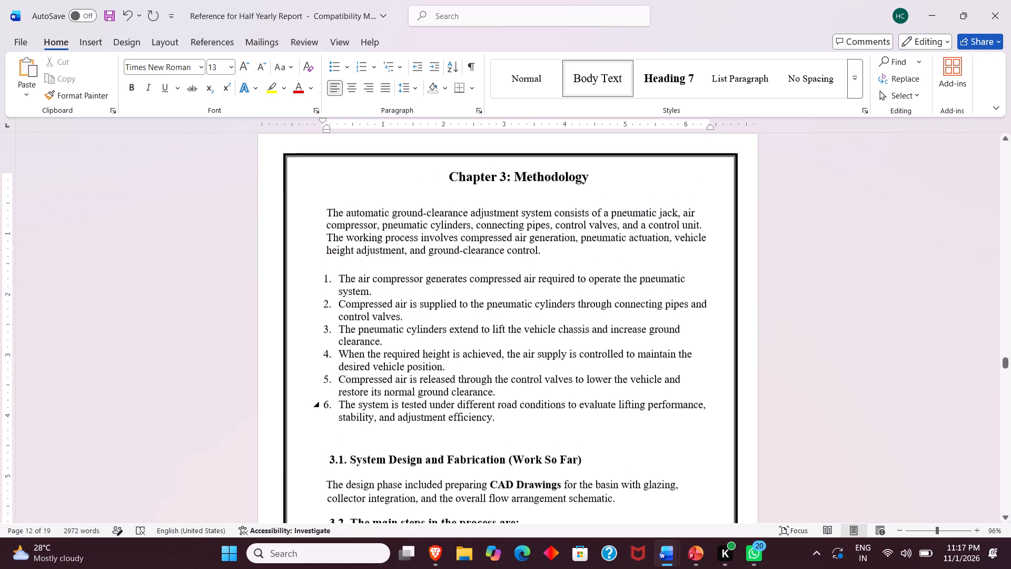
{"action": "scroll", "coordinate": [332, 421], "scroll_direction": "down", "scroll_amount": 9}
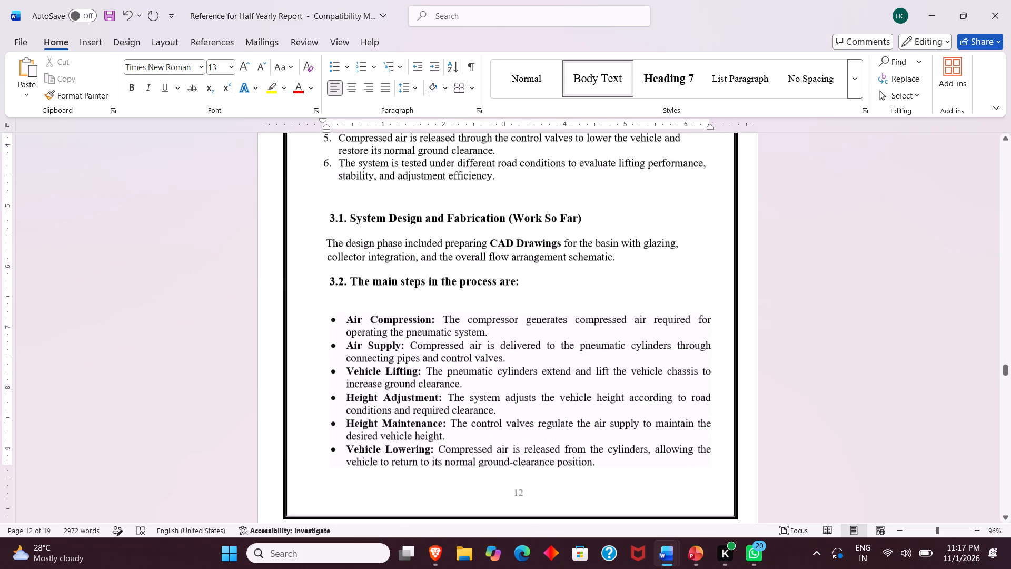
{"action": "scroll", "coordinate": [325, 427], "scroll_direction": "down", "scroll_amount": 13}
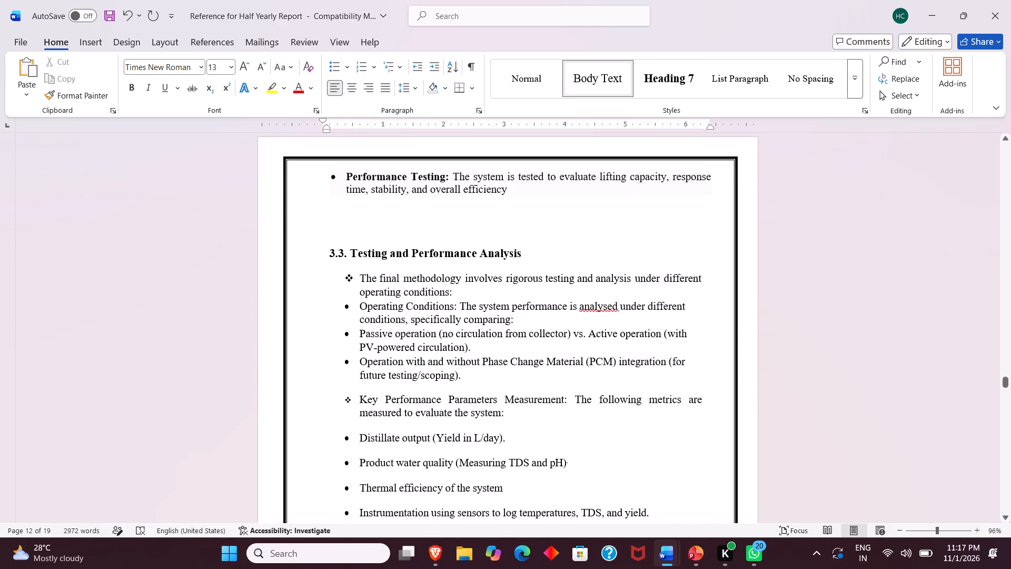
{"action": "scroll", "coordinate": [344, 452], "scroll_direction": "down", "scroll_amount": 2}
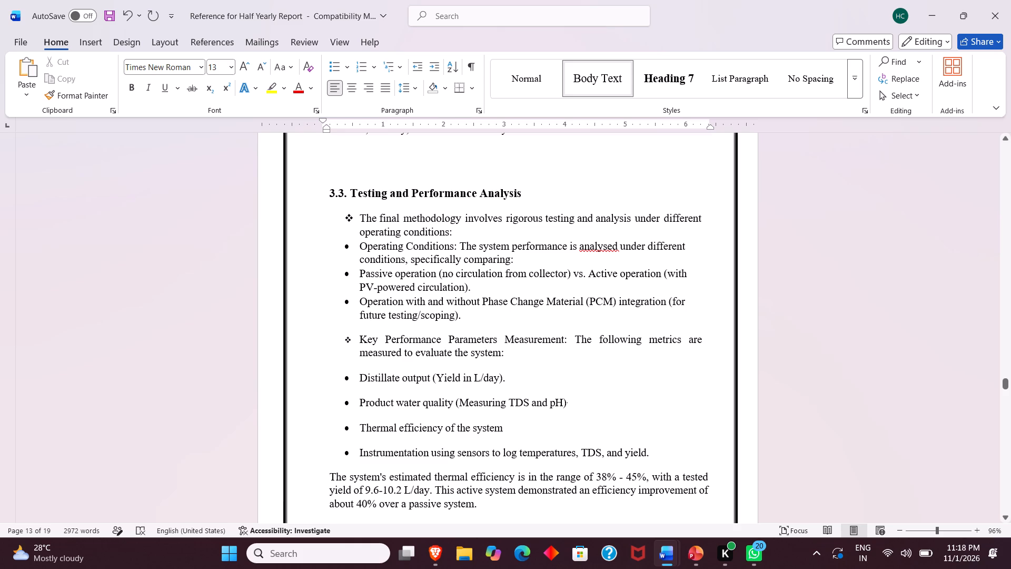
{"action": "scroll", "coordinate": [344, 479], "scroll_direction": "down", "scroll_amount": 4}
{"action": "scroll", "coordinate": [342, 484], "scroll_direction": "up", "scroll_amount": 6}
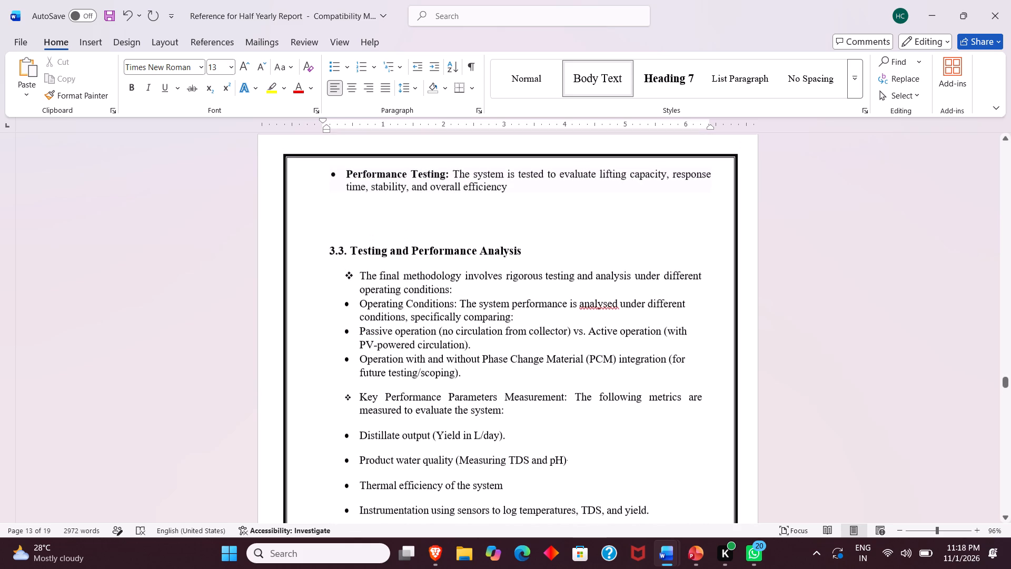
{"action": "scroll", "coordinate": [341, 484], "scroll_direction": "up", "scroll_amount": 11}
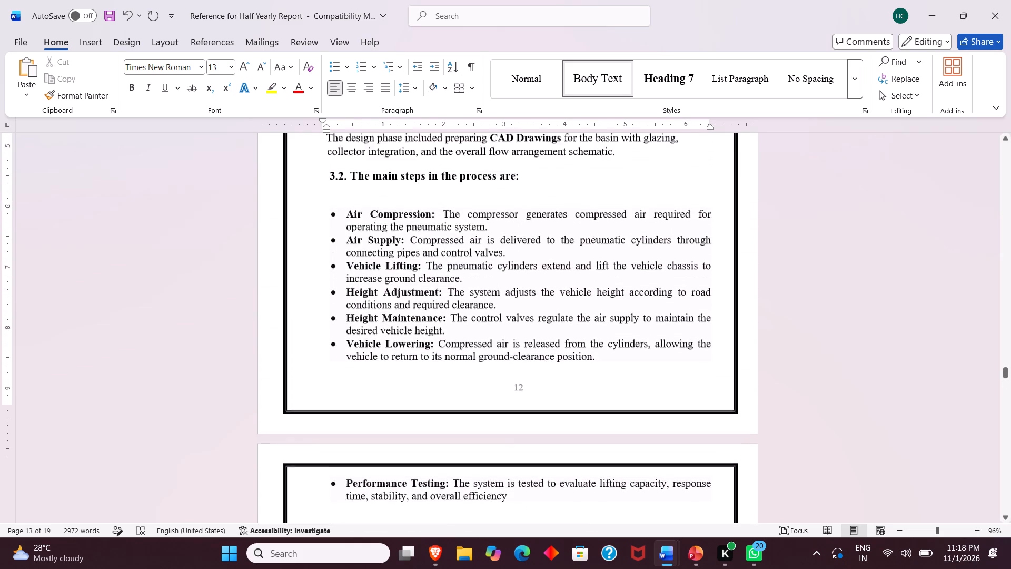
{"action": "scroll", "coordinate": [340, 484], "scroll_direction": "up", "scroll_amount": 4}
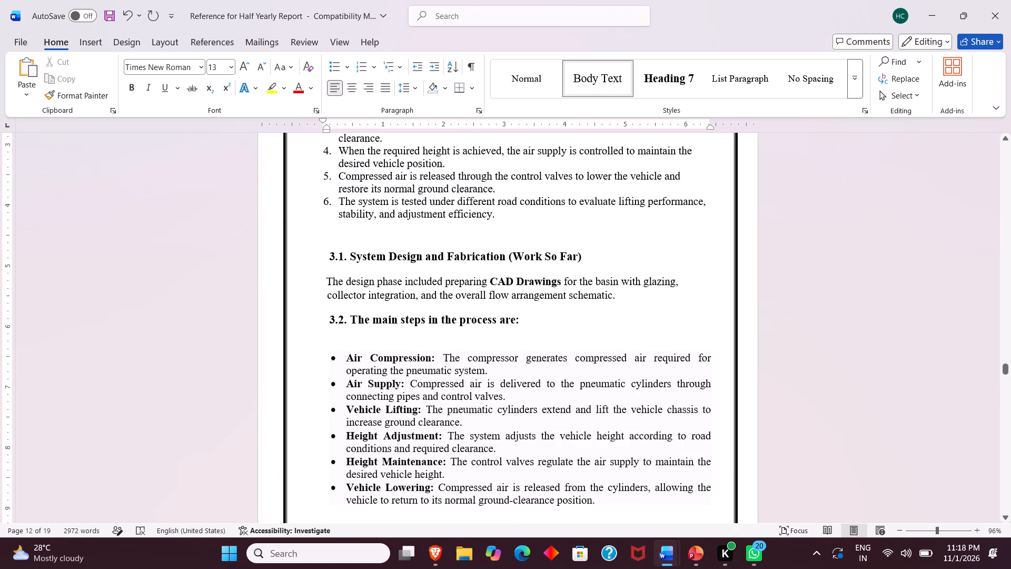
{"action": "scroll", "coordinate": [334, 490], "scroll_direction": "down", "scroll_amount": 10}
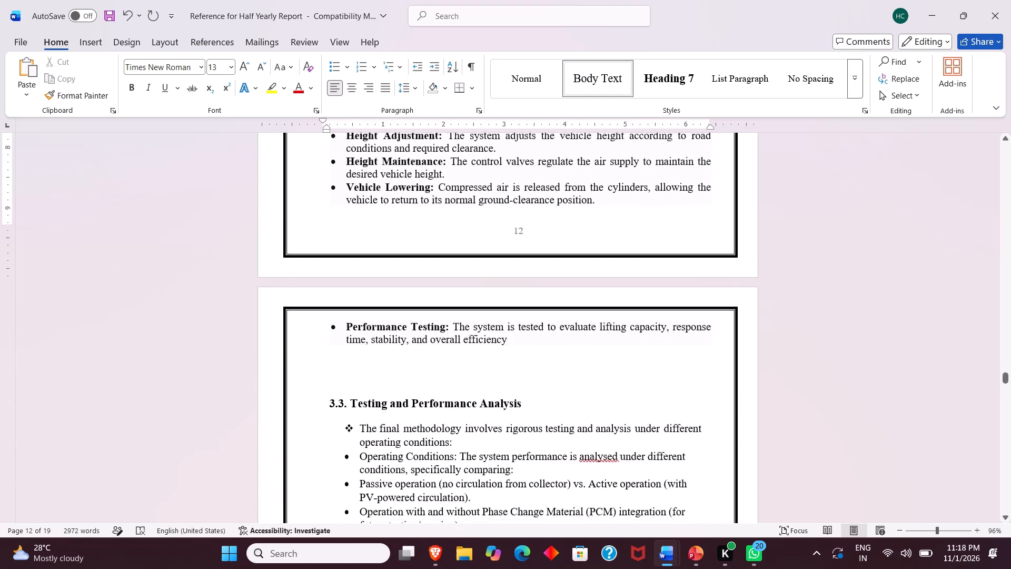
{"action": "scroll", "coordinate": [334, 490], "scroll_direction": "down", "scroll_amount": 8}
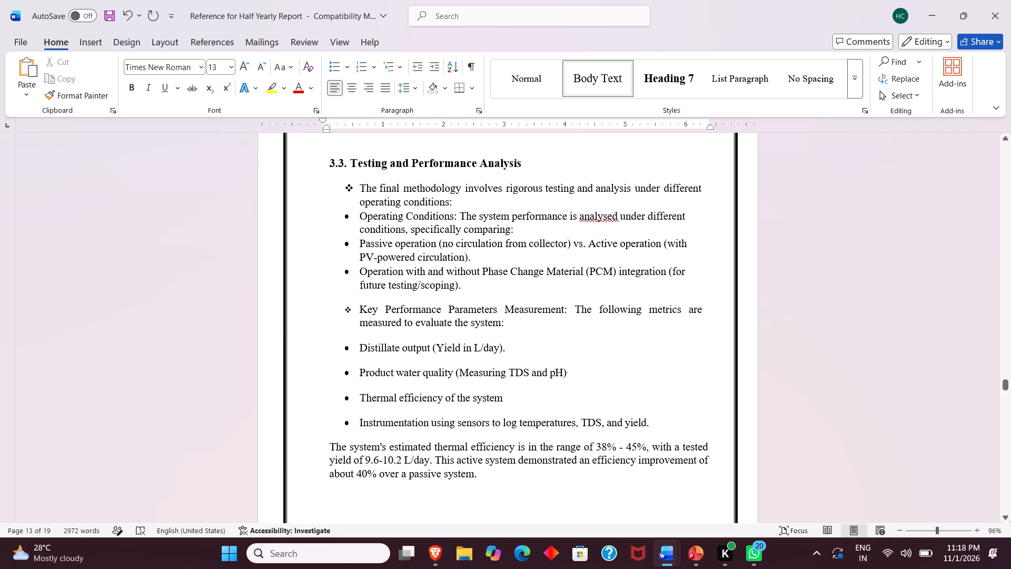
Review the remaining solar-still text in section 3.3 Testing and Performance Analysis, through to the start of Chapter 4: Design Parameters.
{"action": "scroll", "coordinate": [318, 468], "scroll_direction": "down", "scroll_amount": 5}
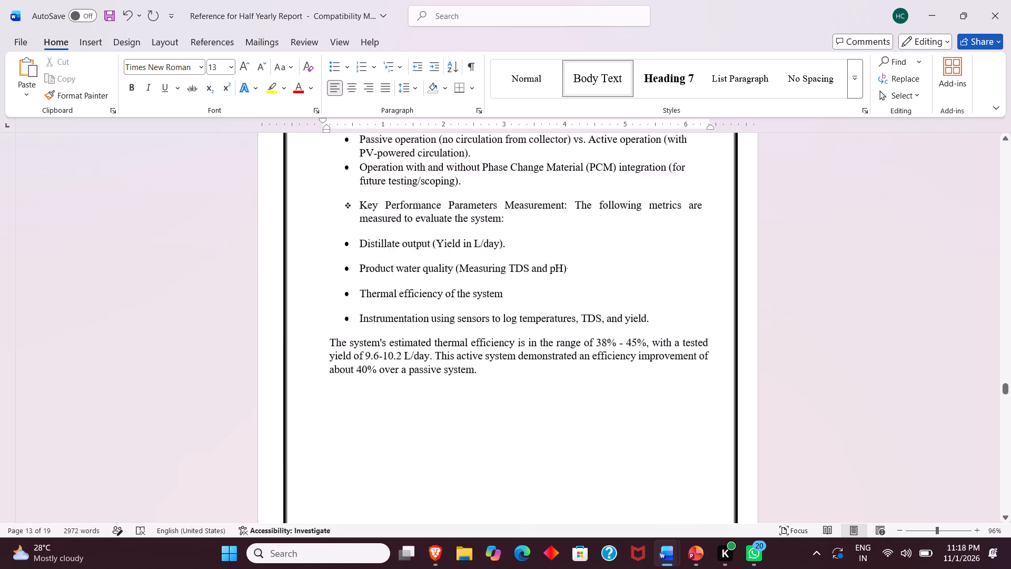
{"action": "scroll", "coordinate": [322, 478], "scroll_direction": "down", "scroll_amount": 10}
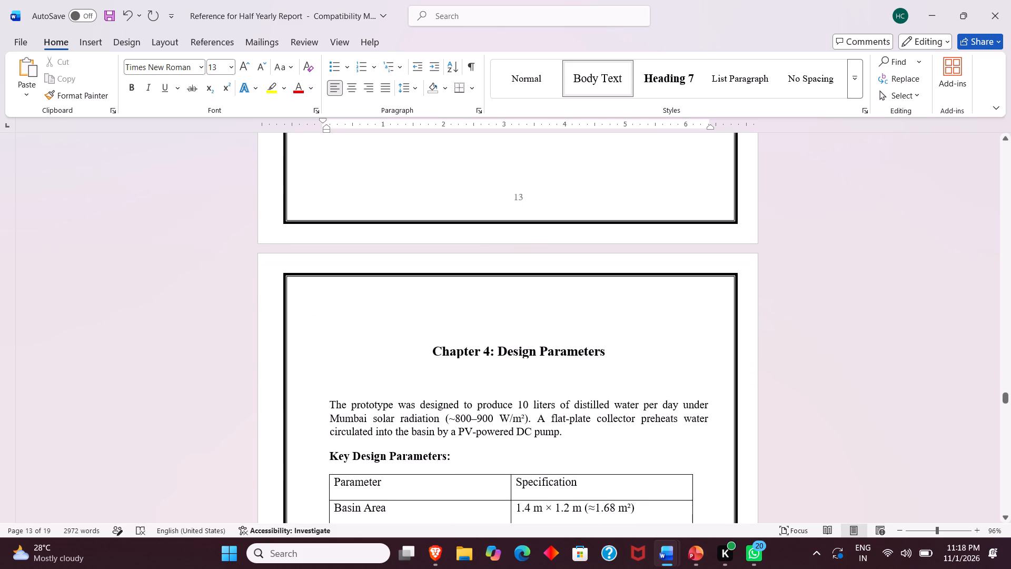
{"action": "scroll", "coordinate": [316, 479], "scroll_direction": "up", "scroll_amount": 14}
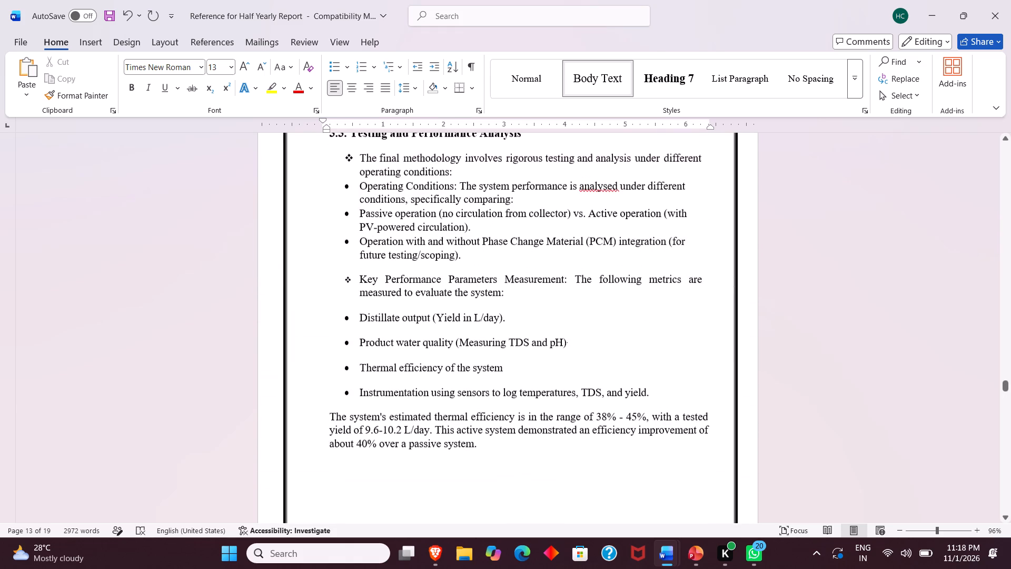
{"action": "scroll", "coordinate": [308, 462], "scroll_direction": "up", "scroll_amount": 4}
{"action": "scroll", "coordinate": [305, 466], "scroll_direction": "down", "scroll_amount": 1}
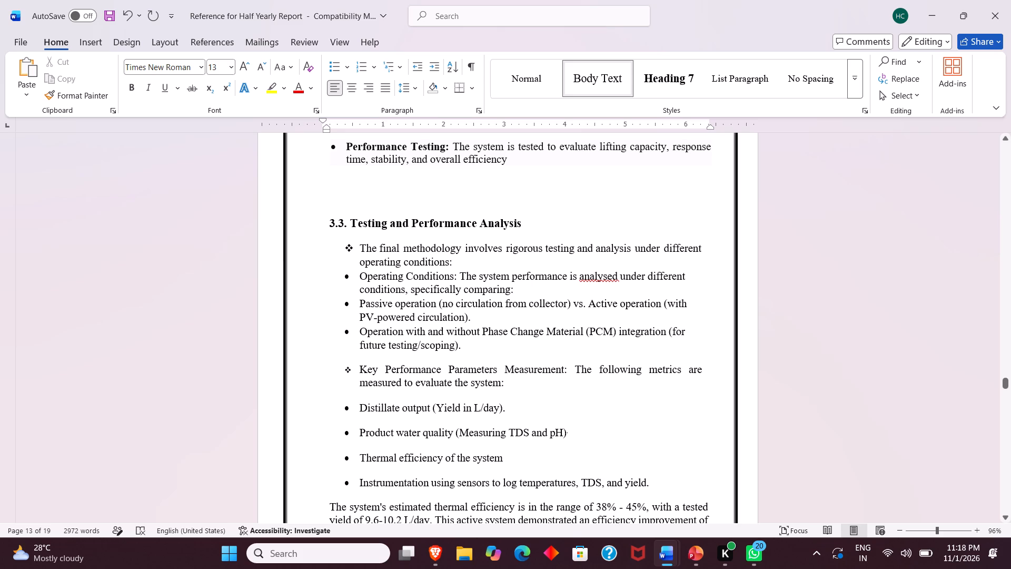
{"action": "scroll", "coordinate": [544, 369], "scroll_direction": "down", "scroll_amount": 2}
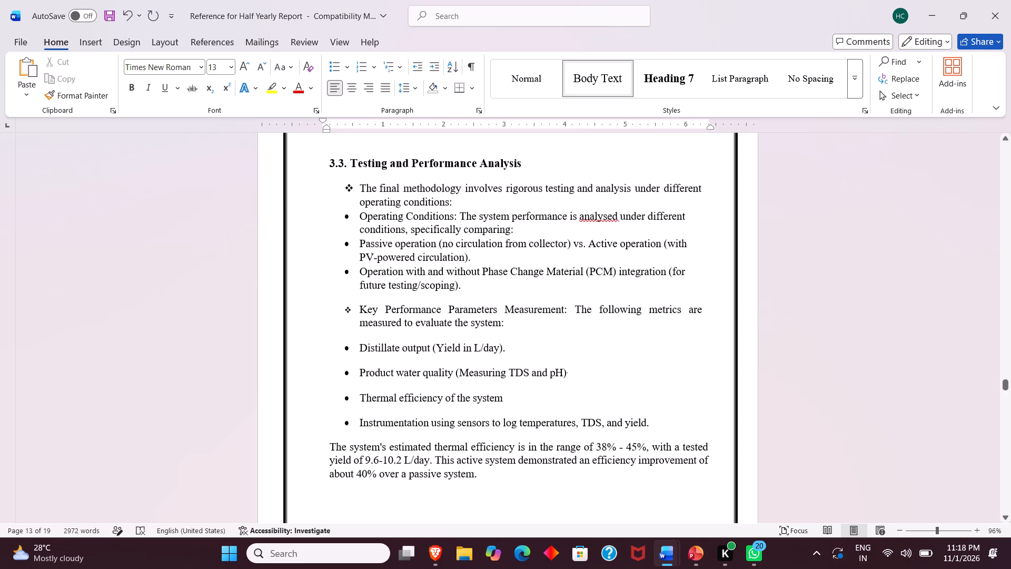
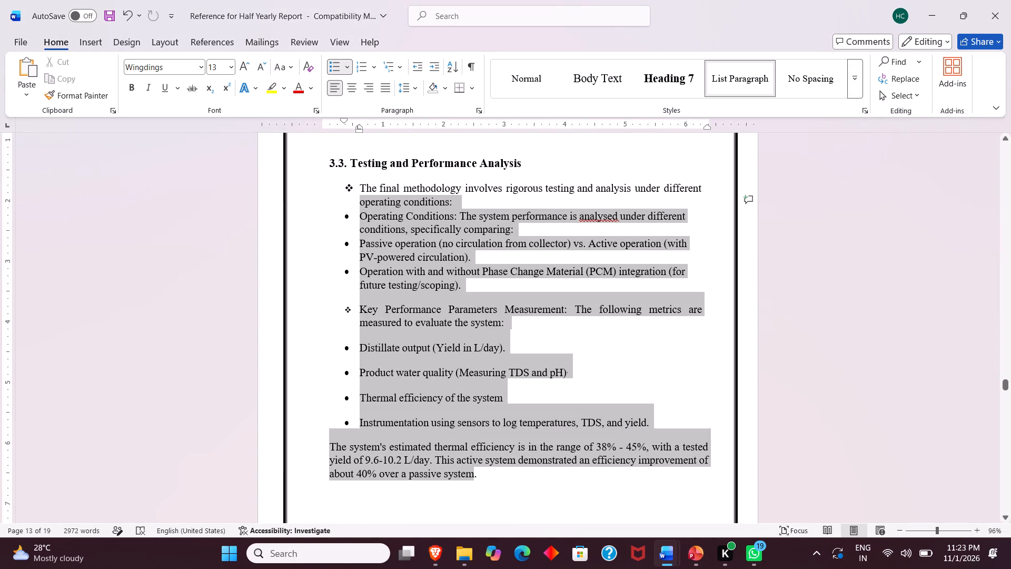
{"action": "left_click_drag", "start_coordinate": [318, 203], "coordinate": [324, 190]}
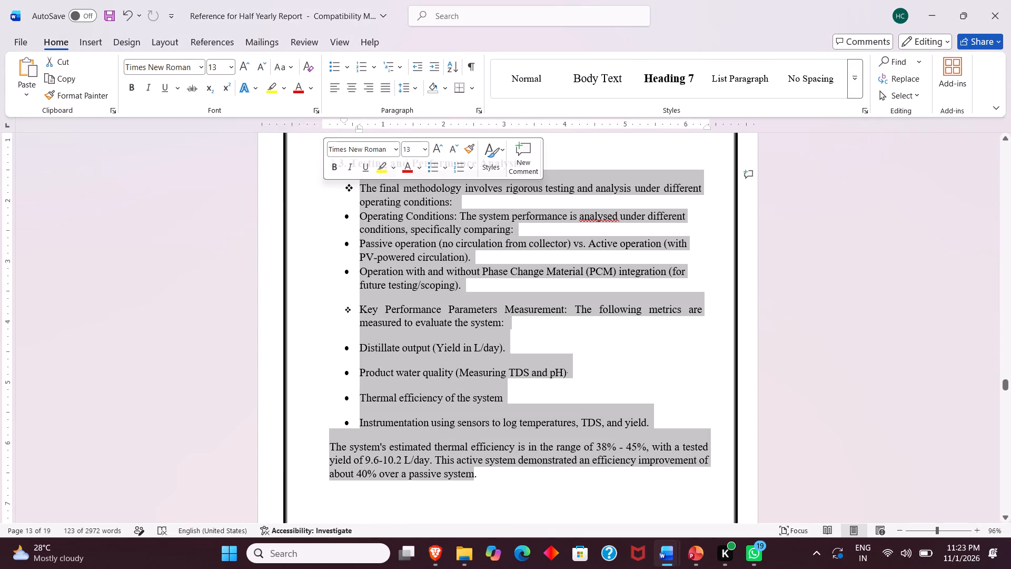
{"action": "key", "text": "BackSpace"}
{"action": "left_click", "coordinate": [348, 191]}
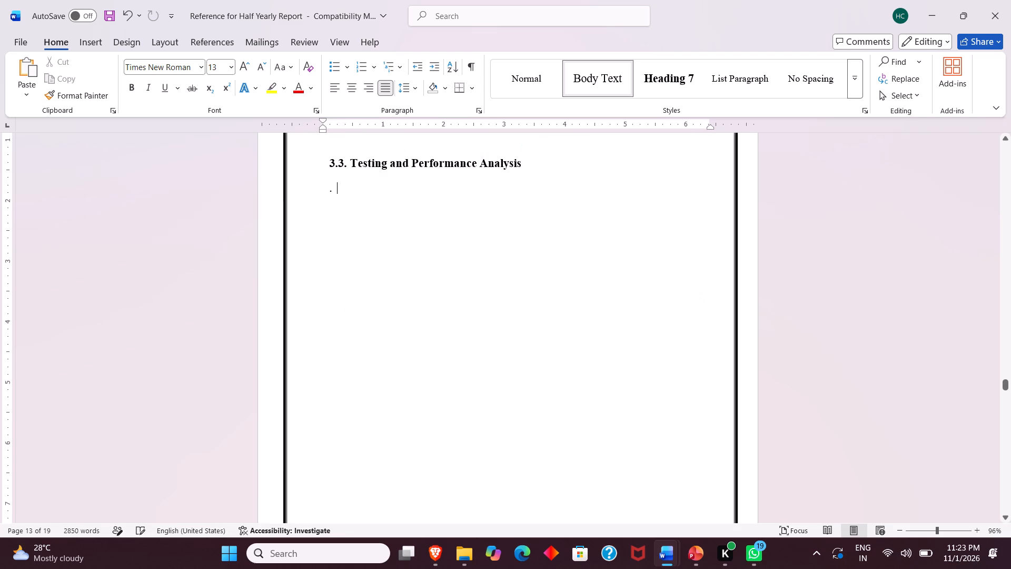
{"action": "key", "text": "BackSpace"}
{"action": "key", "text": "BackSpace"}
{"action": "key", "text": "Return"}
{"action": "key", "text": "ctrl+v"}
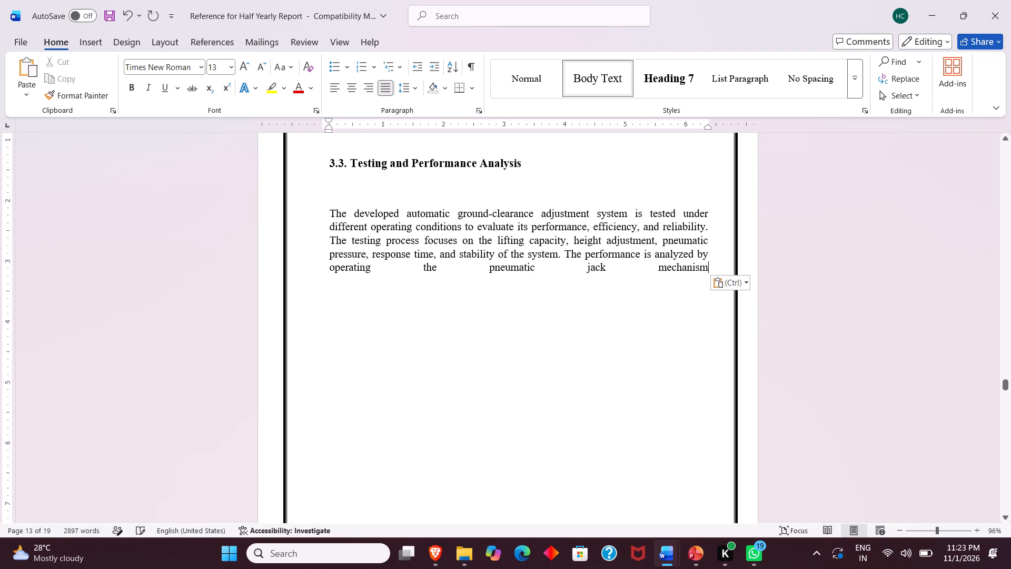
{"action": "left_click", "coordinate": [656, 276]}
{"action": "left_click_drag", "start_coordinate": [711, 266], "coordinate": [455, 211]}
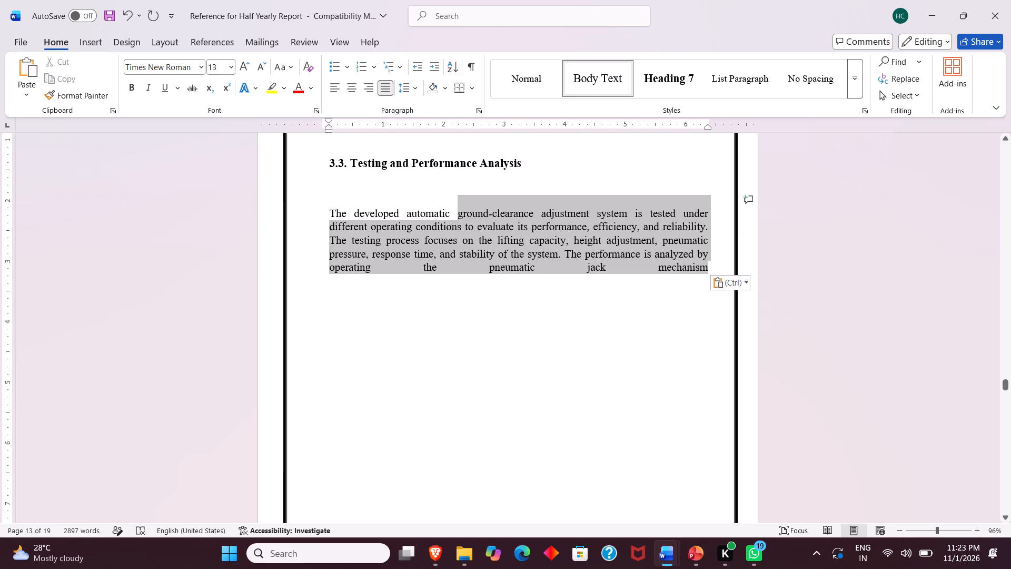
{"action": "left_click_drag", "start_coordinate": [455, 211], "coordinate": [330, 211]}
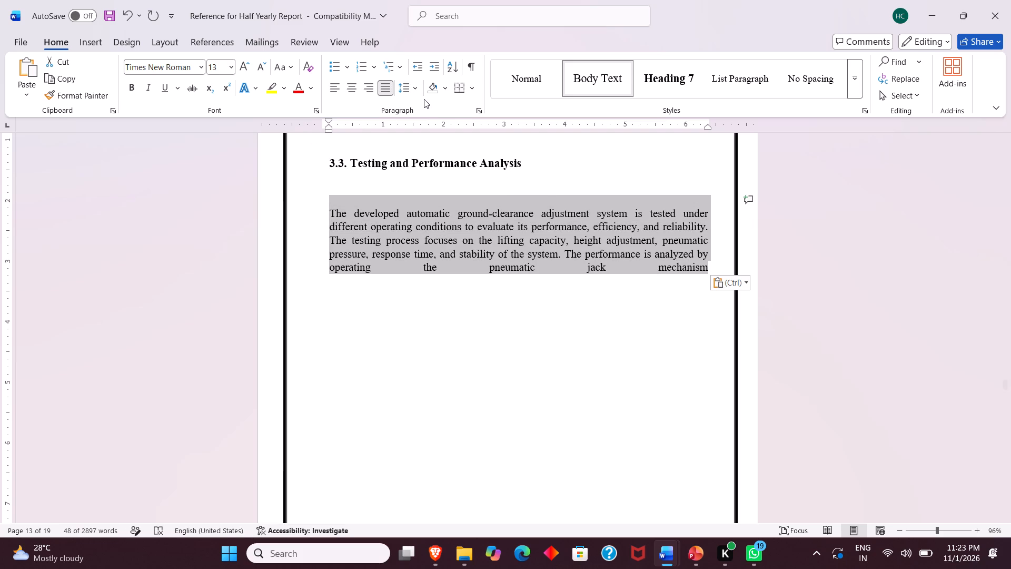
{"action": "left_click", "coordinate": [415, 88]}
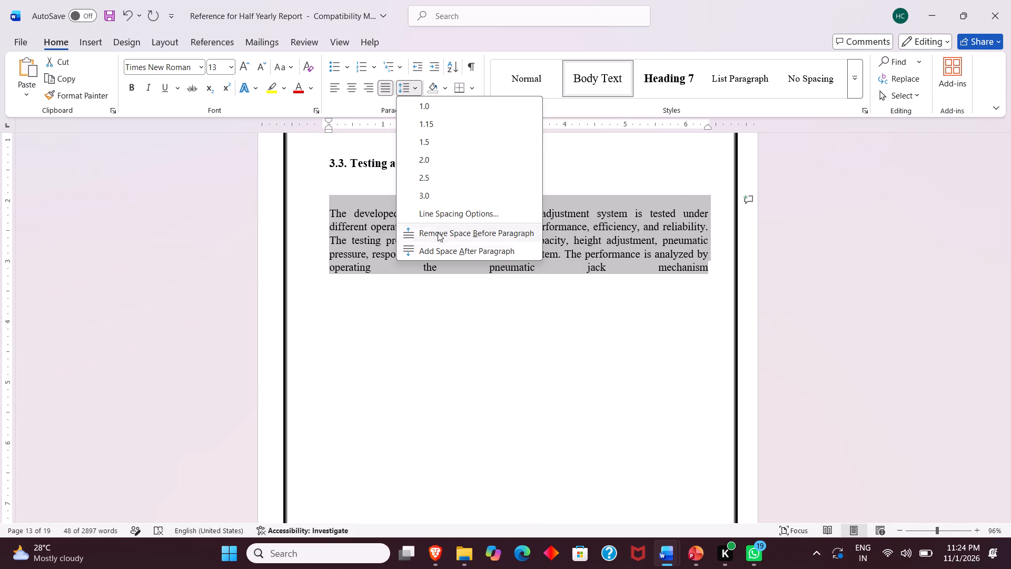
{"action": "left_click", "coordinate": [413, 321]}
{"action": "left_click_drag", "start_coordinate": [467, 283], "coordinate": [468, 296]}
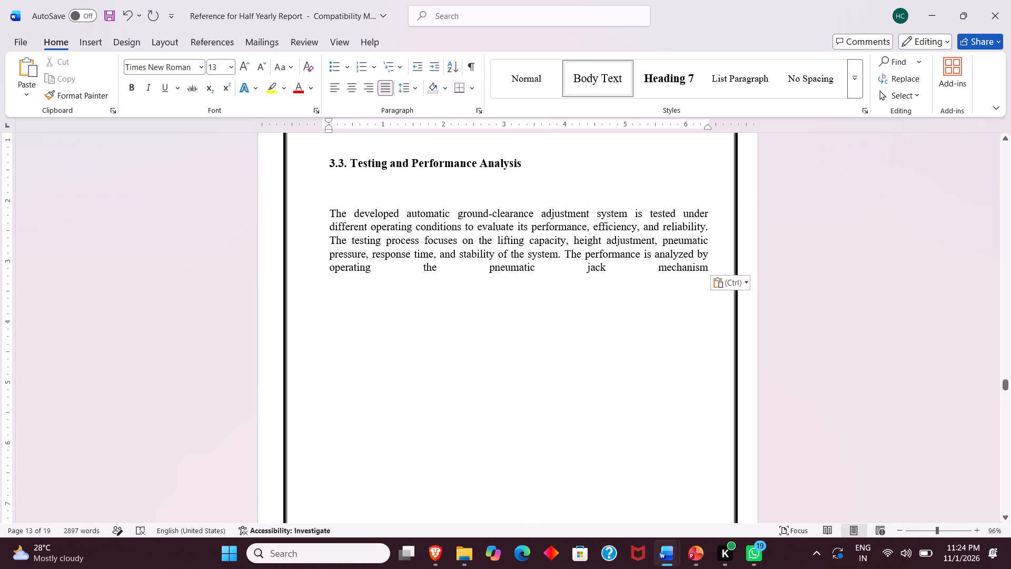
Remove the empty line between the 3.3 heading and the pasted paragraph.
{"action": "left_click_drag", "start_coordinate": [330, 207], "coordinate": [324, 208]}
{"action": "key", "text": "BackSpace"}
{"action": "key", "text": "BackSpace"}
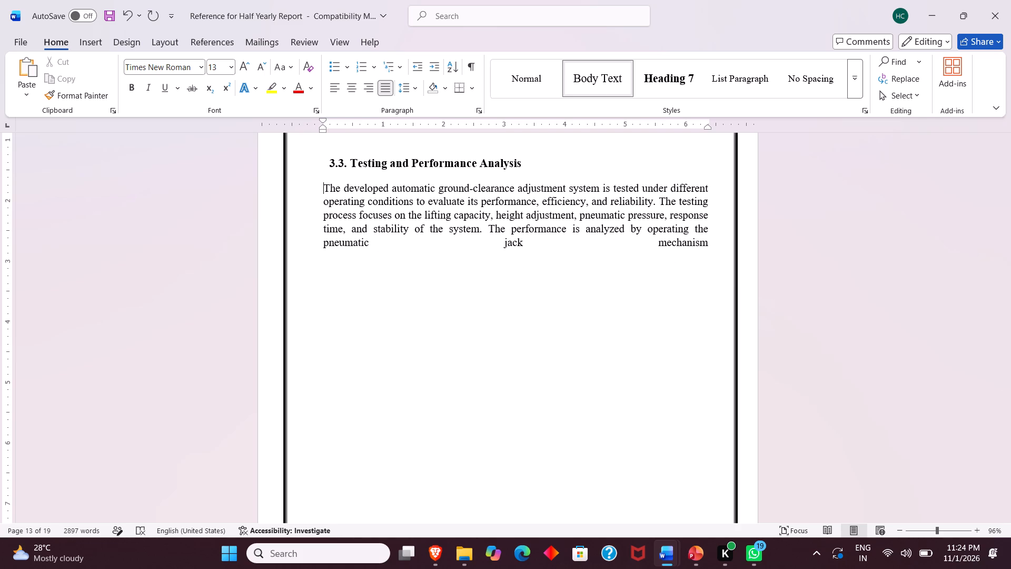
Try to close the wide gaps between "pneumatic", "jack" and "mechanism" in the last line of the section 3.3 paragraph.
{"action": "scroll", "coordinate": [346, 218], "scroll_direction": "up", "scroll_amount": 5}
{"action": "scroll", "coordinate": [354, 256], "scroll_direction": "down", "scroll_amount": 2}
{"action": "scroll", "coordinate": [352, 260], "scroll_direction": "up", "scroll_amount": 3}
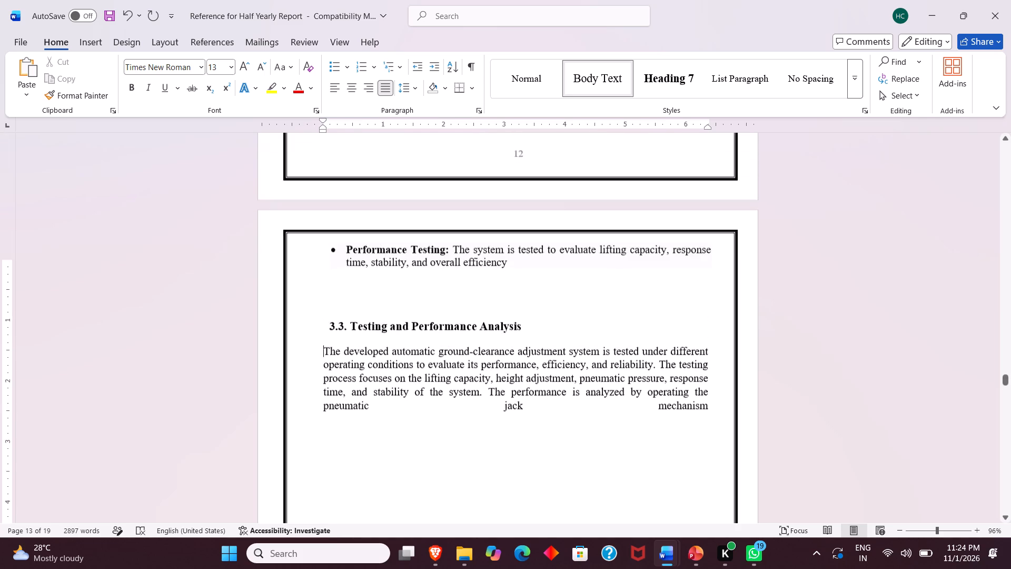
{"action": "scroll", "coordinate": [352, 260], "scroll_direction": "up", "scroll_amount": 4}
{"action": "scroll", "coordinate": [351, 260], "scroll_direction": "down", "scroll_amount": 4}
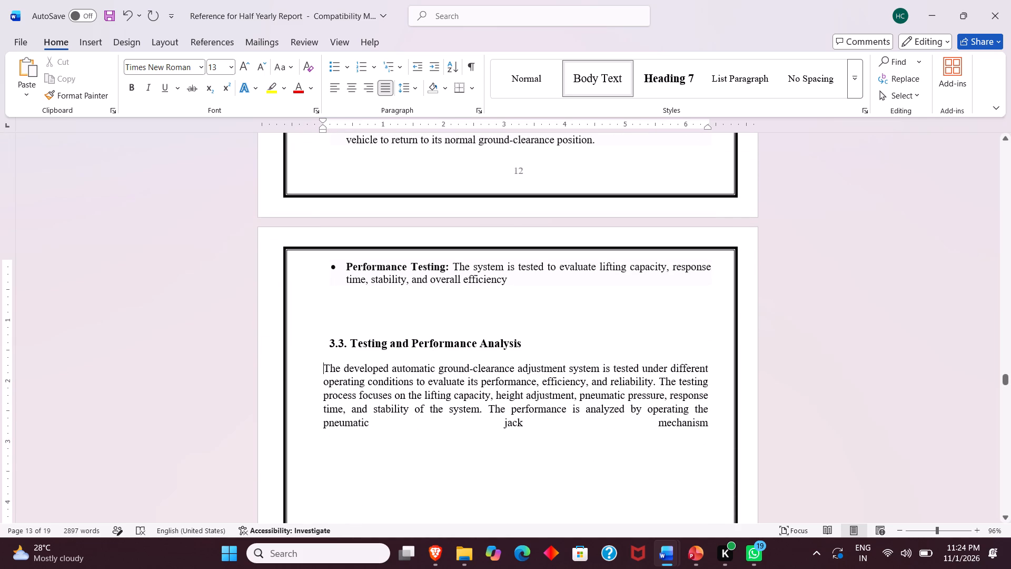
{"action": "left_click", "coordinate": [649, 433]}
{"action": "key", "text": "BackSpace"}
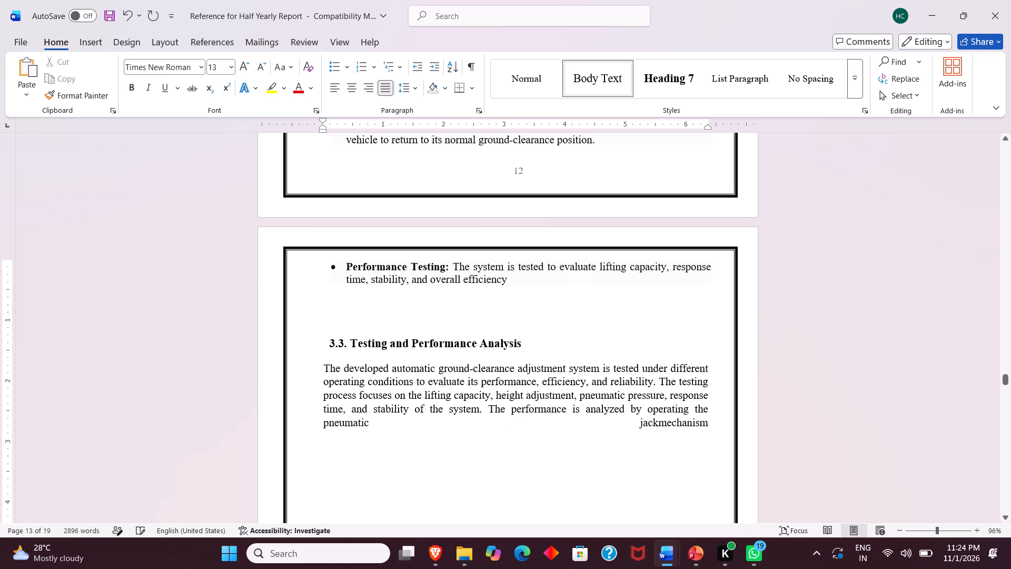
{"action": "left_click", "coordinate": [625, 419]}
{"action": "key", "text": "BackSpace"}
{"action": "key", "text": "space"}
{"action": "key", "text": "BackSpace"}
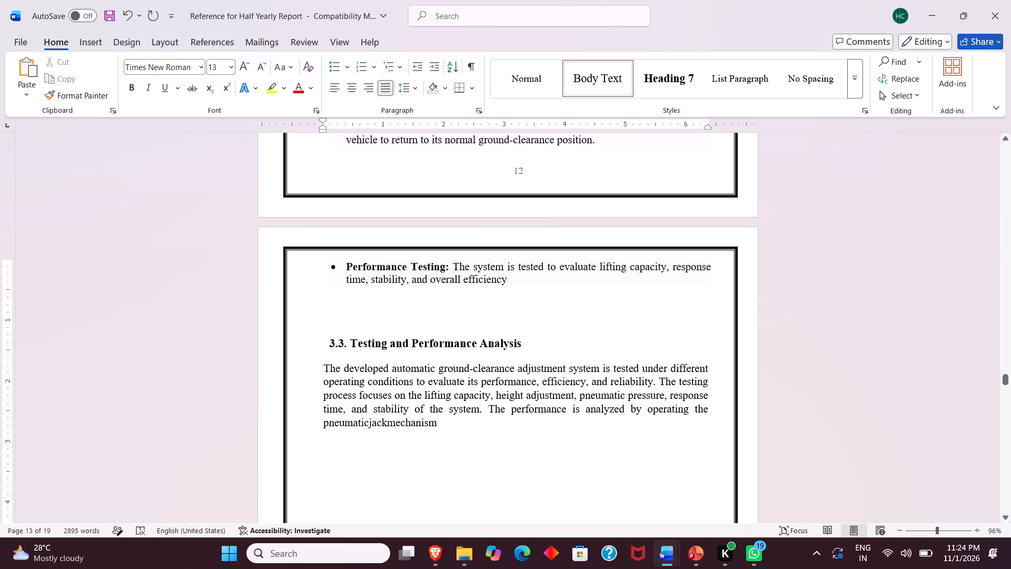
Delete the run-together words "jackmechanism" from the end of the section 3.3 paragraph, leaving "pneumatic" as the last word.
{"action": "left_click", "coordinate": [441, 434]}
{"action": "key", "text": "BackSpace"}
{"action": "key", "text": "BackSpace"}
{"action": "key", "text": "BackSpace"}
{"action": "key", "text": "BackSpace"}
{"action": "key", "text": "BackSpace"}
{"action": "key", "text": "BackSpace"}
{"action": "key", "text": "BackSpace"}
{"action": "key", "text": "BackSpace"}
{"action": "key", "text": "BackSpace"}
{"action": "key", "text": "BackSpace"}
{"action": "key", "text": "BackSpace"}
{"action": "key", "text": "BackSpace"}
{"action": "key", "text": "BackSpace"}
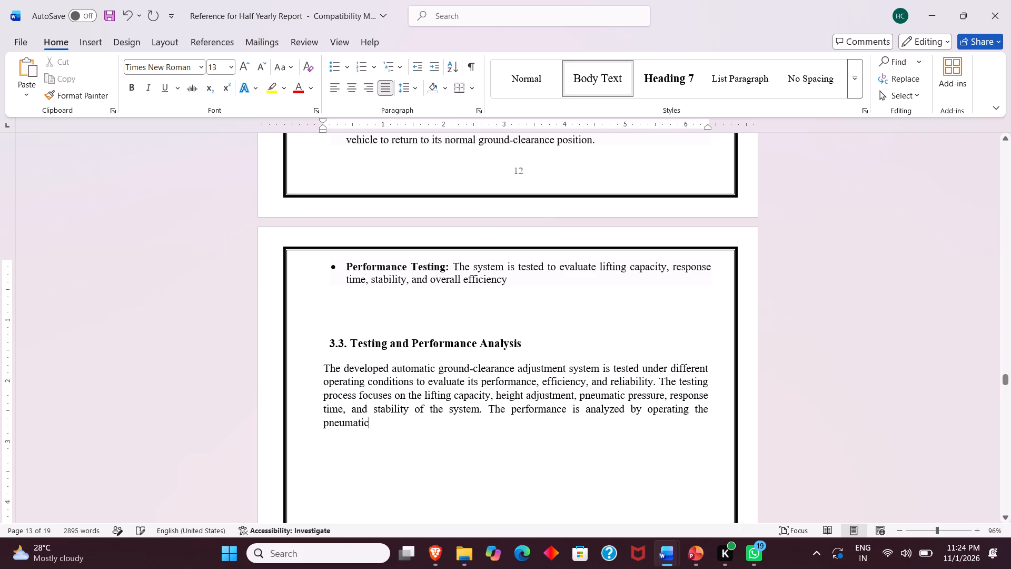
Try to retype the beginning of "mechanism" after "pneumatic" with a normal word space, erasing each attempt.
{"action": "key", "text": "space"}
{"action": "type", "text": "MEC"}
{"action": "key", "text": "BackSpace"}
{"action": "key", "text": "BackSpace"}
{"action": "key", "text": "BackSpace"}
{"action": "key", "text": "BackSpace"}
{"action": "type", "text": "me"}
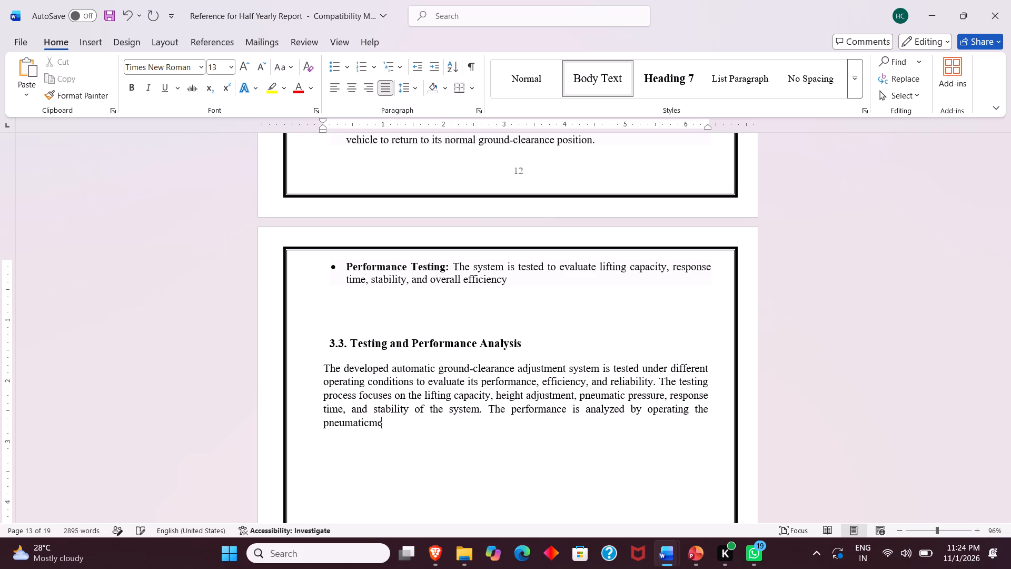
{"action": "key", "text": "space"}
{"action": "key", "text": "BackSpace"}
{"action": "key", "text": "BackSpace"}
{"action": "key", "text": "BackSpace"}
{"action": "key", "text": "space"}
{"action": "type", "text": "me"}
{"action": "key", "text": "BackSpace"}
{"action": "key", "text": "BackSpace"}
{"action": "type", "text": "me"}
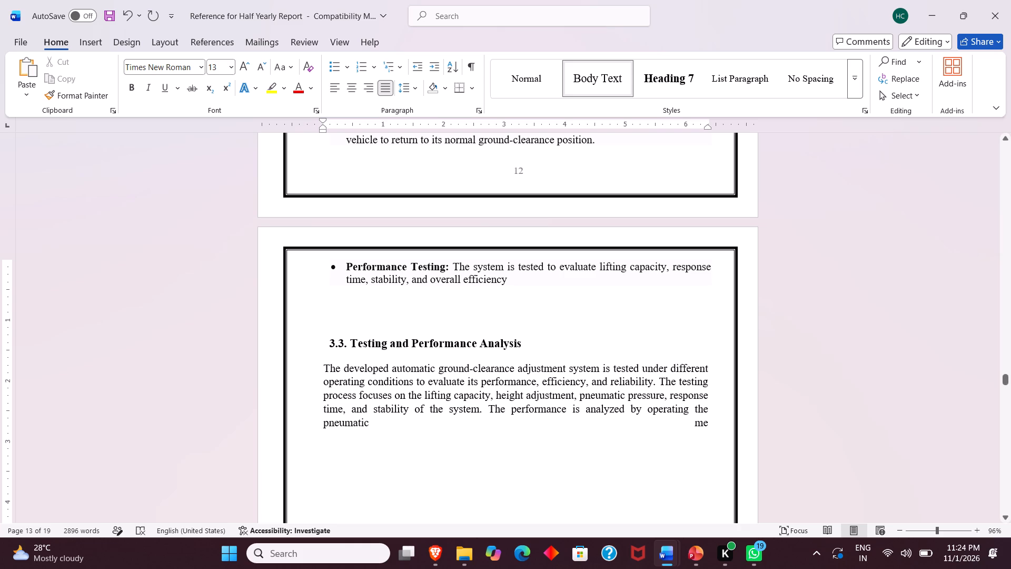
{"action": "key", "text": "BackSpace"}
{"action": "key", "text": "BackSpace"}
Enter "mechanism" on a separate line below the section 3.3 paragraph.
{"action": "key", "text": "Return"}
{"action": "key", "text": "Return"}
{"action": "key", "text": "BackSpace"}
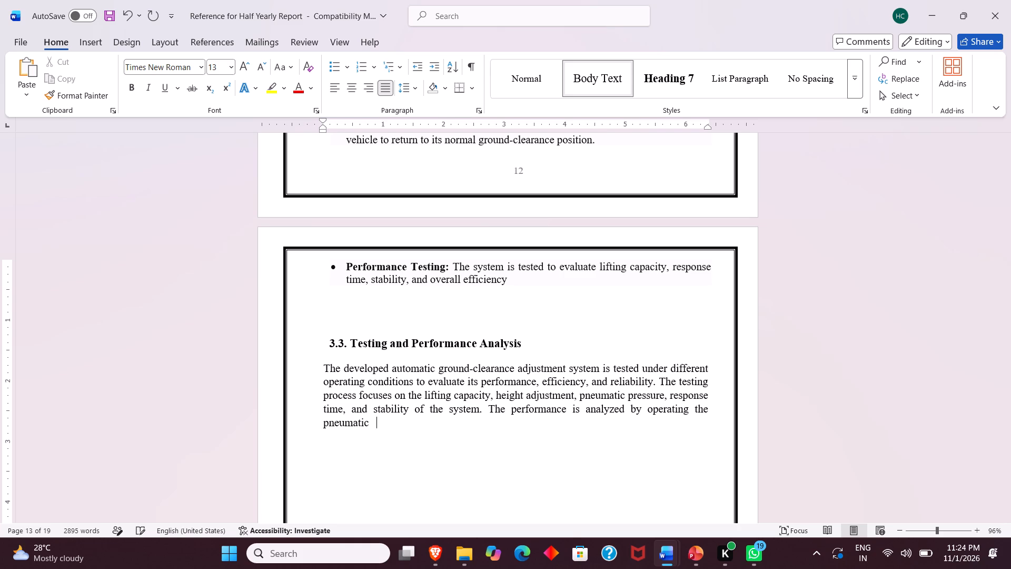
{"action": "key", "text": "Return"}
{"action": "type", "text": "mec"}
{"action": "type", "text": "hanism"}
Remove the line breaks and space before "mechanism" so it directly follows "pneumatic" in the section 3.3 paragraph.
{"action": "key", "text": "Left"}
{"action": "key", "text": "Left"}
{"action": "key", "text": "Left"}
{"action": "key", "text": "Left"}
{"action": "key", "text": "Left"}
{"action": "key", "text": "Left"}
{"action": "key", "text": "Left"}
{"action": "key", "text": "Left"}
{"action": "key", "text": "Left"}
{"action": "key", "text": "Left"}
{"action": "key", "text": "Right"}
{"action": "key", "text": "BackSpace"}
{"action": "key", "text": "BackSpace"}
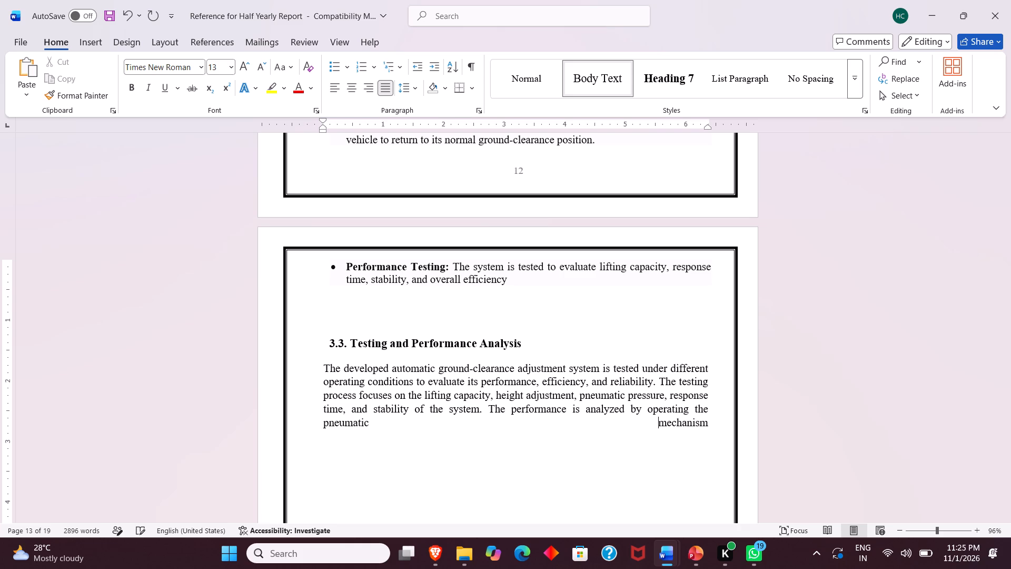
{"action": "key", "text": "BackSpace"}
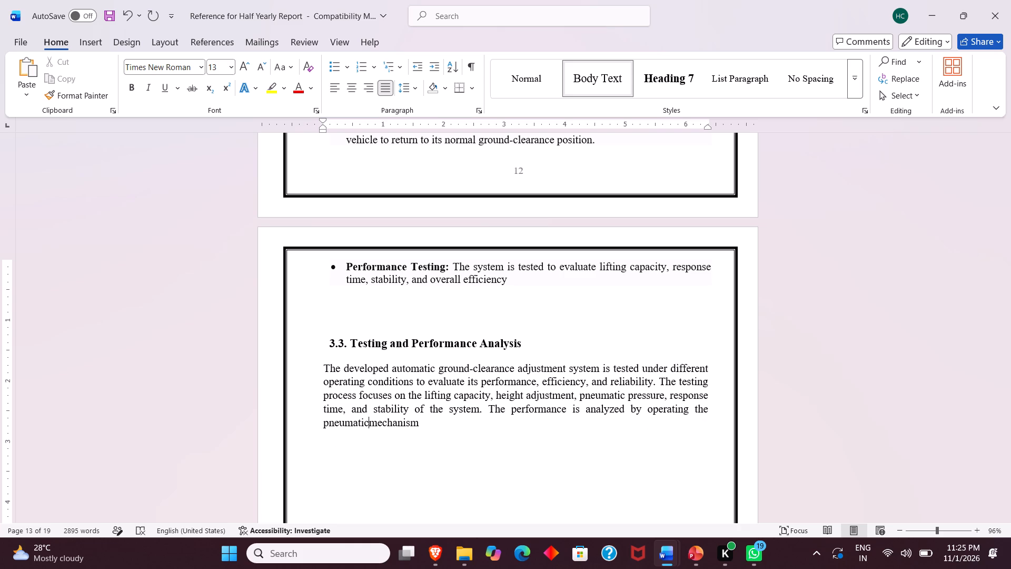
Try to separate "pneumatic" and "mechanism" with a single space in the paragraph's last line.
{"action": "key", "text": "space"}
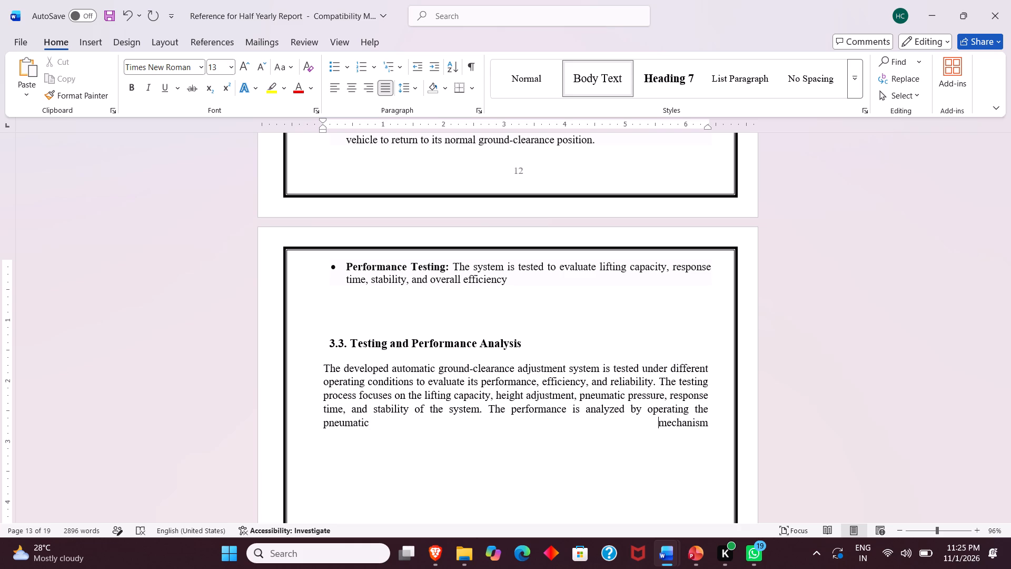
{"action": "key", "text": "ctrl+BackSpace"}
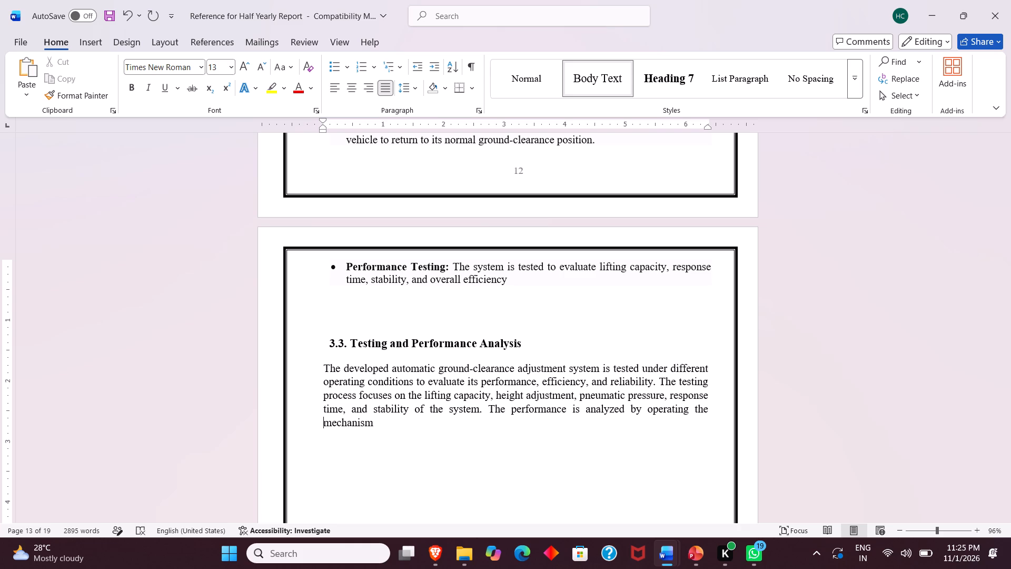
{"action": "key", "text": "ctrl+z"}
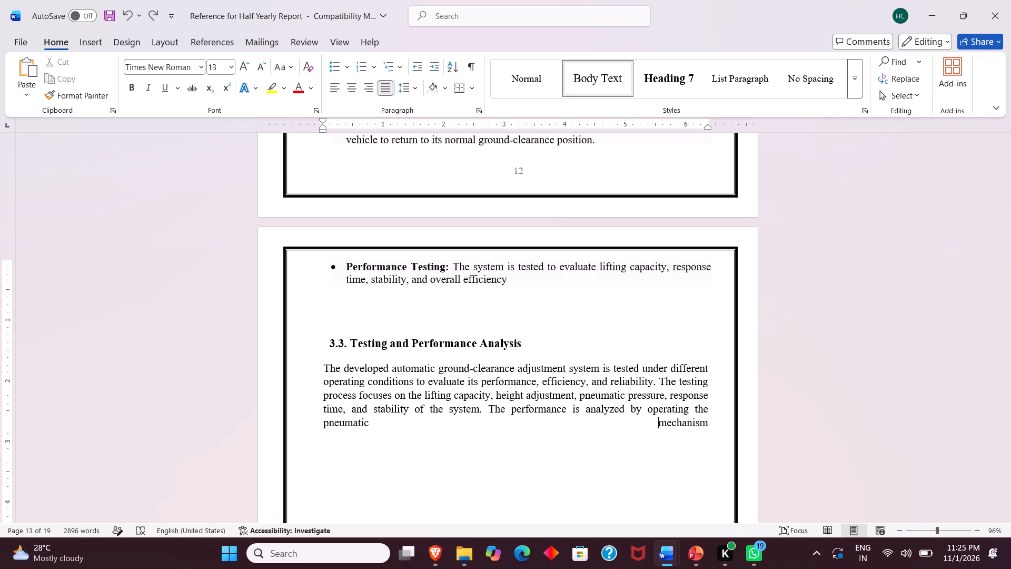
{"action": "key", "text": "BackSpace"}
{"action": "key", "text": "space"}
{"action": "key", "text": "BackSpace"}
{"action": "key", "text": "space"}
Delete the word "pneumatic" before "mechanism" in the last line of the section 3.3 paragraph.
{"action": "key", "text": "ctrl+BackSpace"}
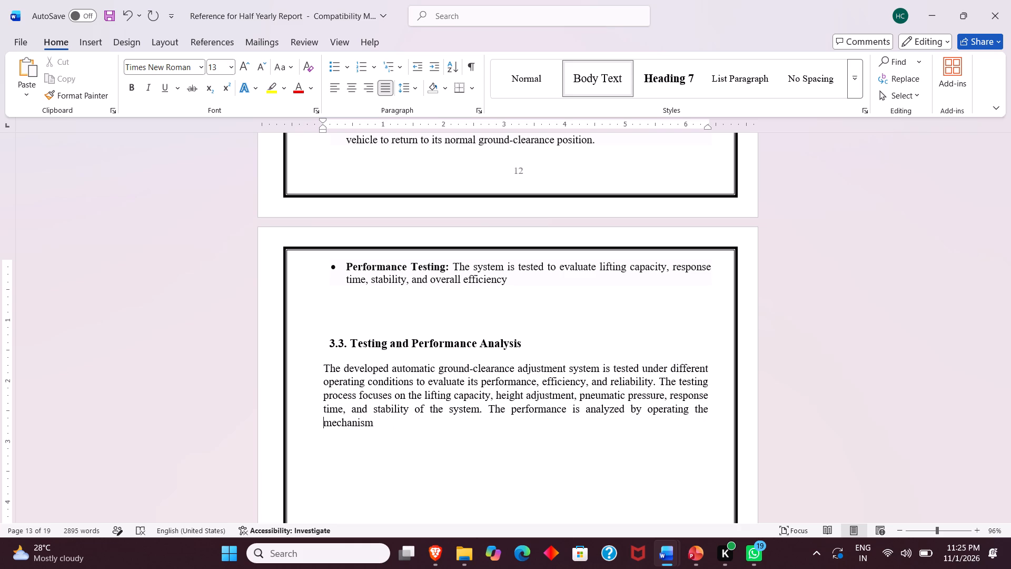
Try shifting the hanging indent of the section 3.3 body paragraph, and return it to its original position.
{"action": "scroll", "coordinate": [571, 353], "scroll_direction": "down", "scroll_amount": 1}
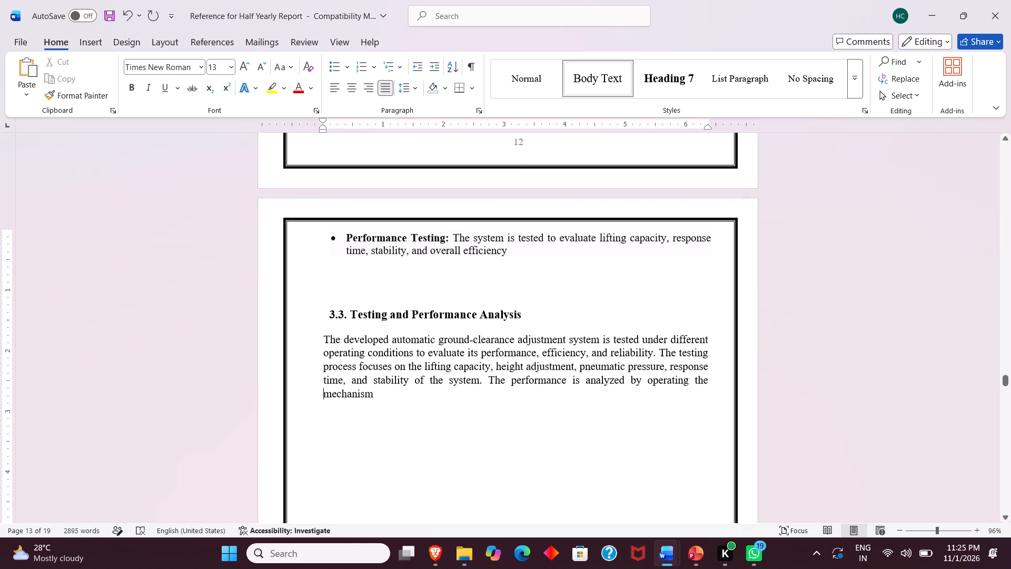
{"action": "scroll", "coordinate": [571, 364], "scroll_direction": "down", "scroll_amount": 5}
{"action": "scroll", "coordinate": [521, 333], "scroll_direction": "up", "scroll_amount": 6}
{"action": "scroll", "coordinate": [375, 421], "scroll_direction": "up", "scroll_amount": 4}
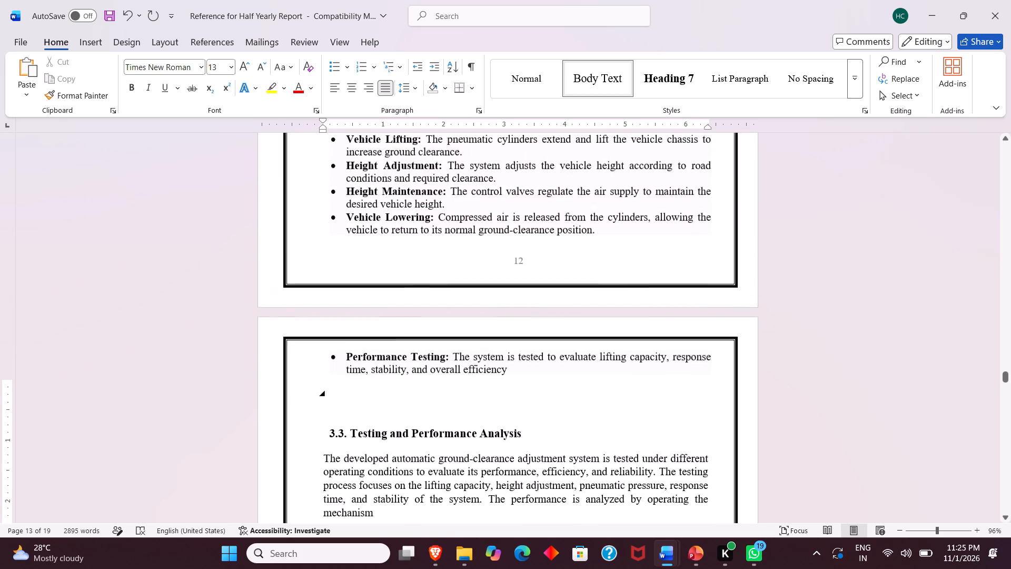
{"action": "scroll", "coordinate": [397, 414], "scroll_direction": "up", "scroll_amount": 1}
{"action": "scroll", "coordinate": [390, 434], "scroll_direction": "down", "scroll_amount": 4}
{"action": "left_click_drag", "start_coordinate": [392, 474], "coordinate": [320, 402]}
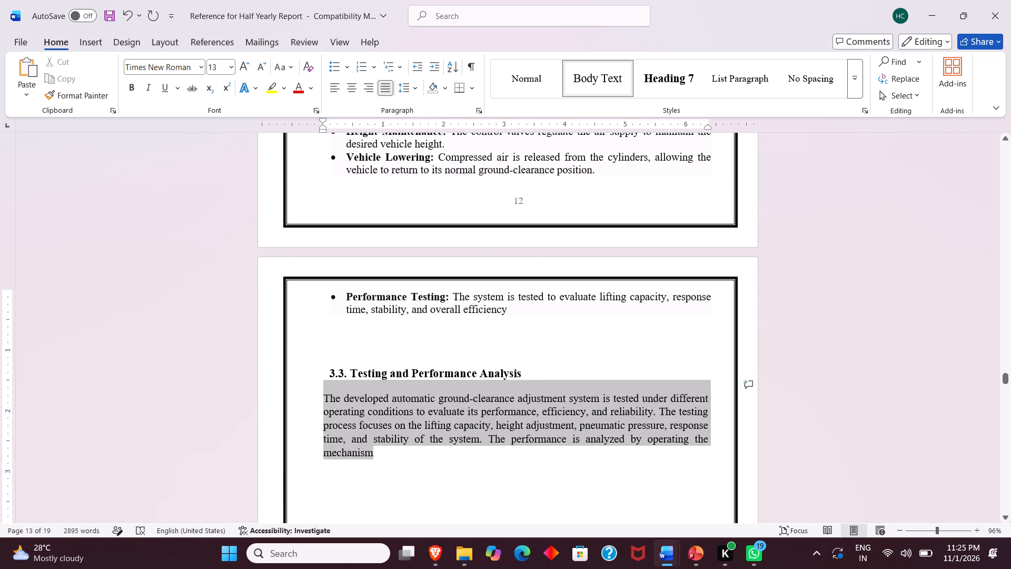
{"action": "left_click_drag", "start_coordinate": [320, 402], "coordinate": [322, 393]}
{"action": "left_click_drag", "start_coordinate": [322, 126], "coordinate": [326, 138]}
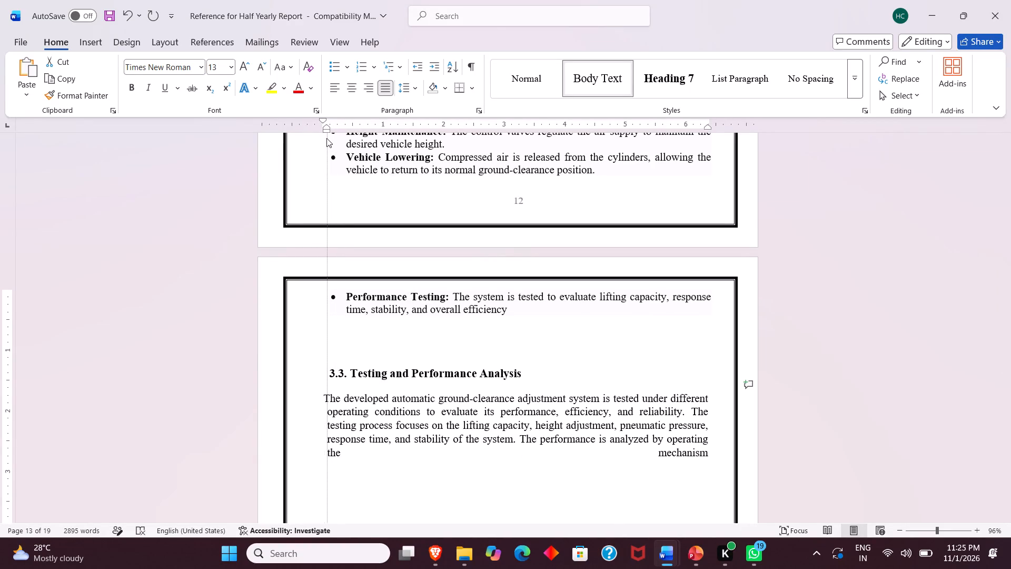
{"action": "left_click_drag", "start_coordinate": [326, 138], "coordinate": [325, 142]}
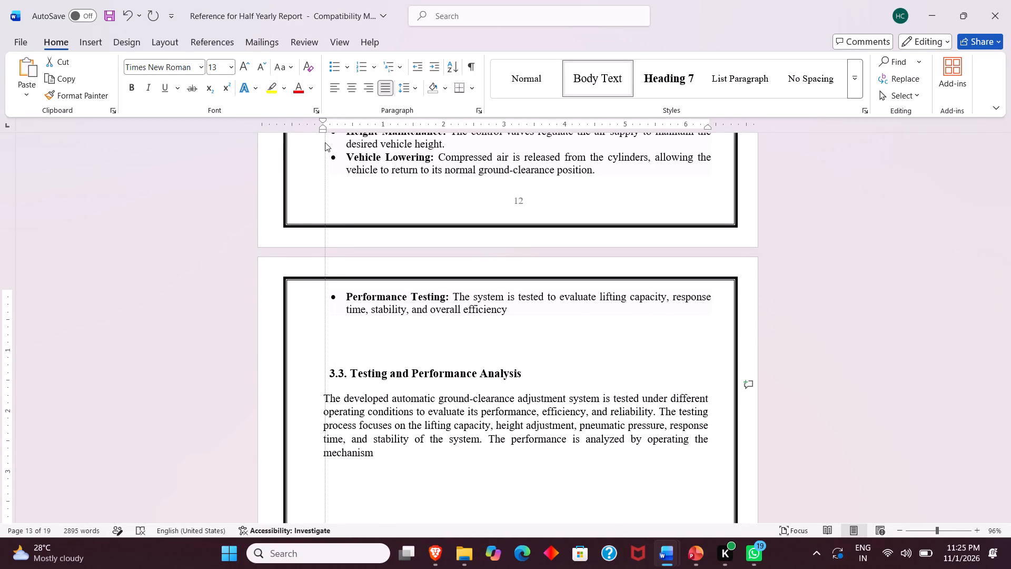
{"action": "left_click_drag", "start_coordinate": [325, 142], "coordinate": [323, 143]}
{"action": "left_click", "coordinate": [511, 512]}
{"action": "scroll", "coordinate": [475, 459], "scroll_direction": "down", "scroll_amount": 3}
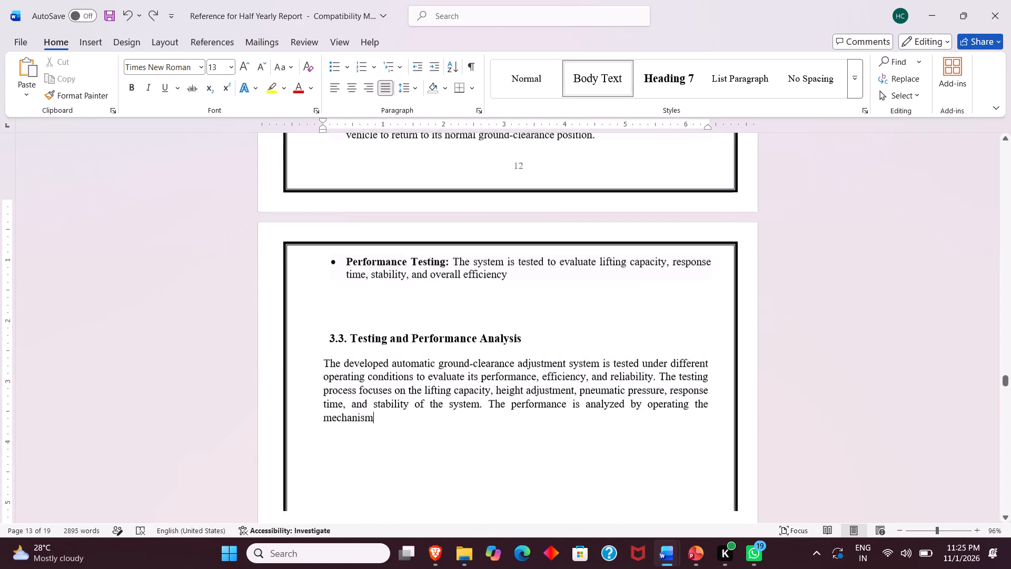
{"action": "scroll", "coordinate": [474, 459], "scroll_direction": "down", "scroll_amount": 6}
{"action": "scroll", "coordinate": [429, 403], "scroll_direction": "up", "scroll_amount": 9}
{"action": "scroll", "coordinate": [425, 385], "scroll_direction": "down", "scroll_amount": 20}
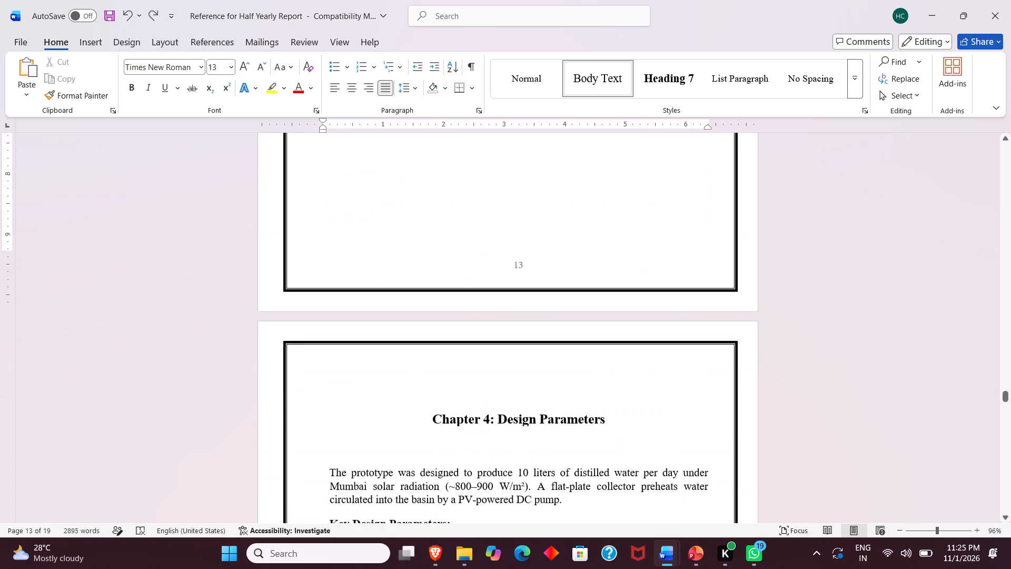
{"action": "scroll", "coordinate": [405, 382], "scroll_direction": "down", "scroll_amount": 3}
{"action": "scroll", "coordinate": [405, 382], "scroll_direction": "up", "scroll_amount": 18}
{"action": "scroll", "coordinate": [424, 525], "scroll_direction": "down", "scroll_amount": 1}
{"action": "left_click", "coordinate": [421, 553]}
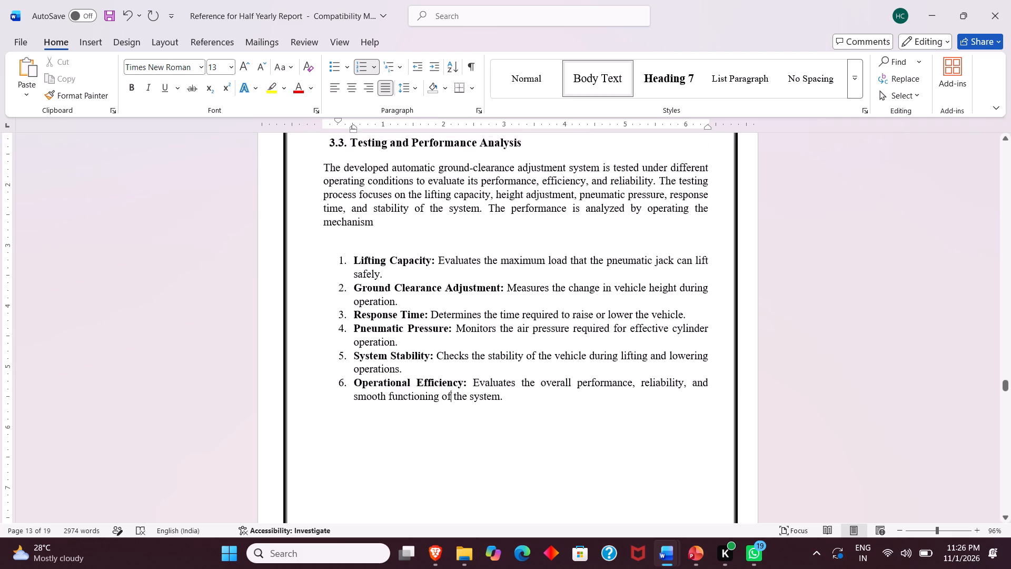
{"action": "scroll", "coordinate": [411, 407], "scroll_direction": "up", "scroll_amount": 2}
{"action": "left_click", "coordinate": [346, 421]}
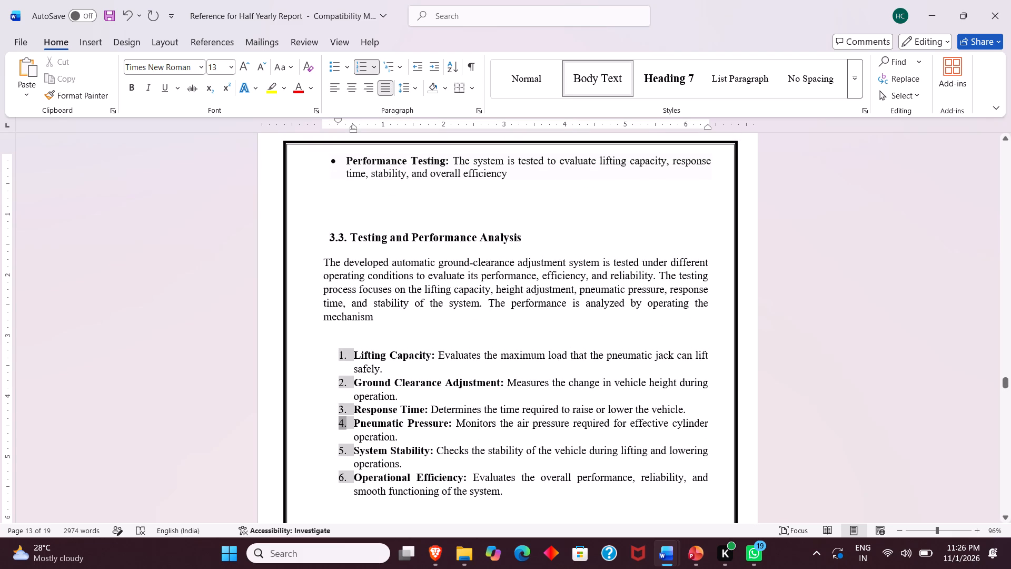
{"action": "left_click_drag", "start_coordinate": [345, 421], "coordinate": [324, 417]}
{"action": "left_click_drag", "start_coordinate": [324, 417], "coordinate": [323, 417]}
{"action": "scroll", "coordinate": [360, 479], "scroll_direction": "up", "scroll_amount": 2}
{"action": "scroll", "coordinate": [360, 479], "scroll_direction": "down", "scroll_amount": 3}
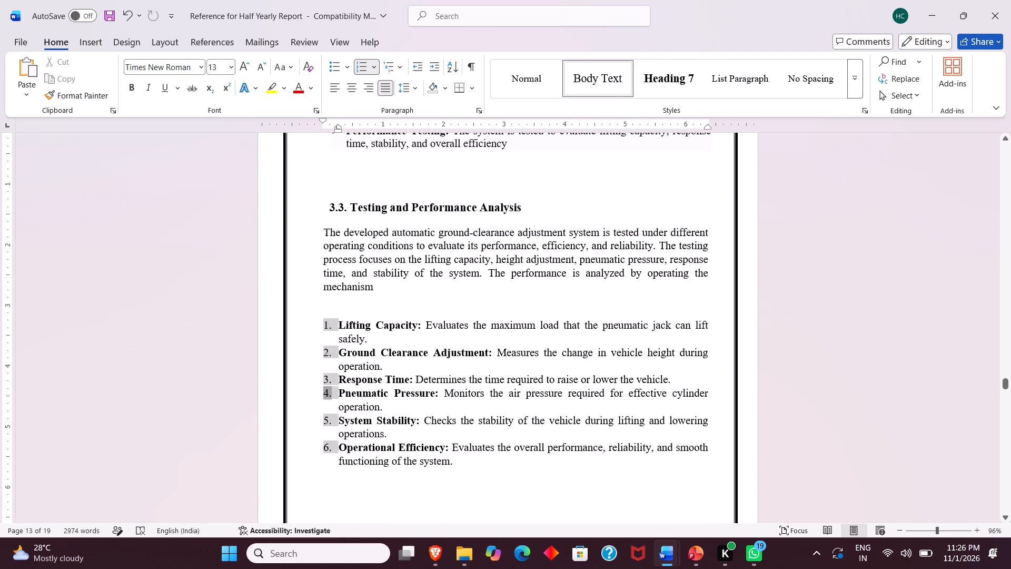
{"action": "scroll", "coordinate": [352, 474], "scroll_direction": "down", "scroll_amount": 1}
{"action": "left_click", "coordinate": [373, 476]}
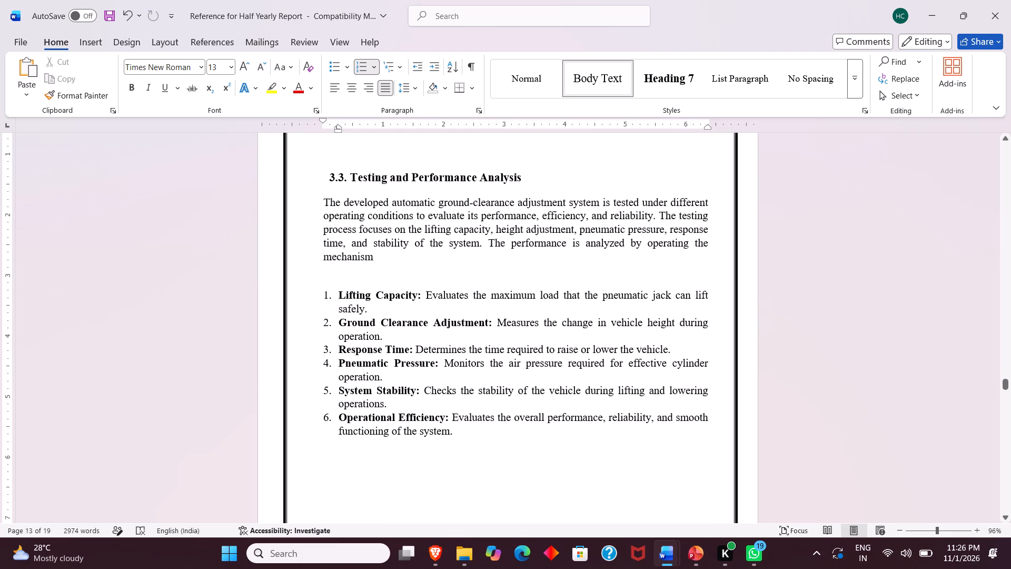
Delete the old Chapter 4: Design Parameters content, from its heading through the Key Design Parameters table.
{"action": "scroll", "coordinate": [397, 486], "scroll_direction": "down", "scroll_amount": 19}
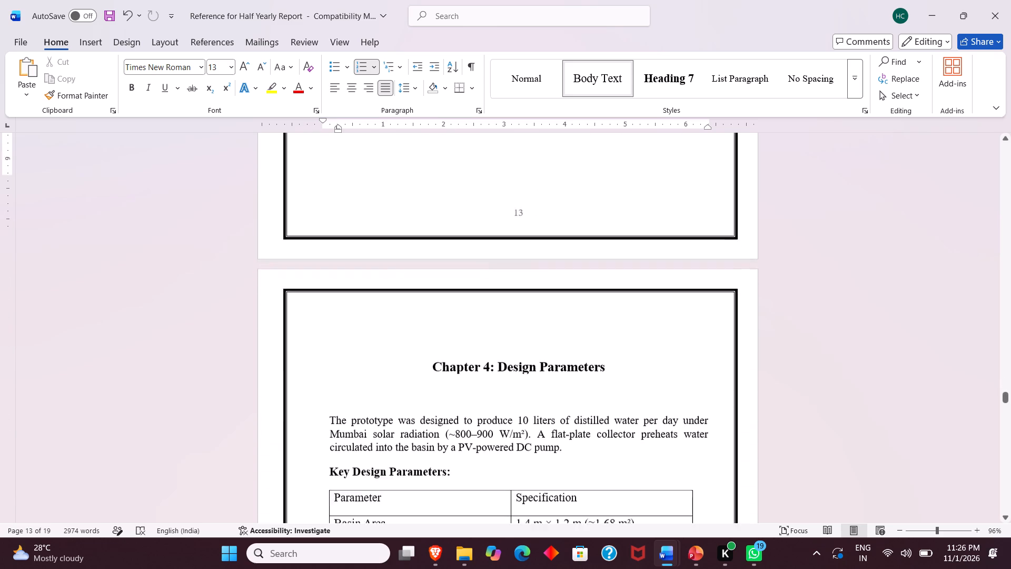
{"action": "scroll", "coordinate": [393, 478], "scroll_direction": "down", "scroll_amount": 5}
{"action": "scroll", "coordinate": [393, 478], "scroll_direction": "up", "scroll_amount": 3}
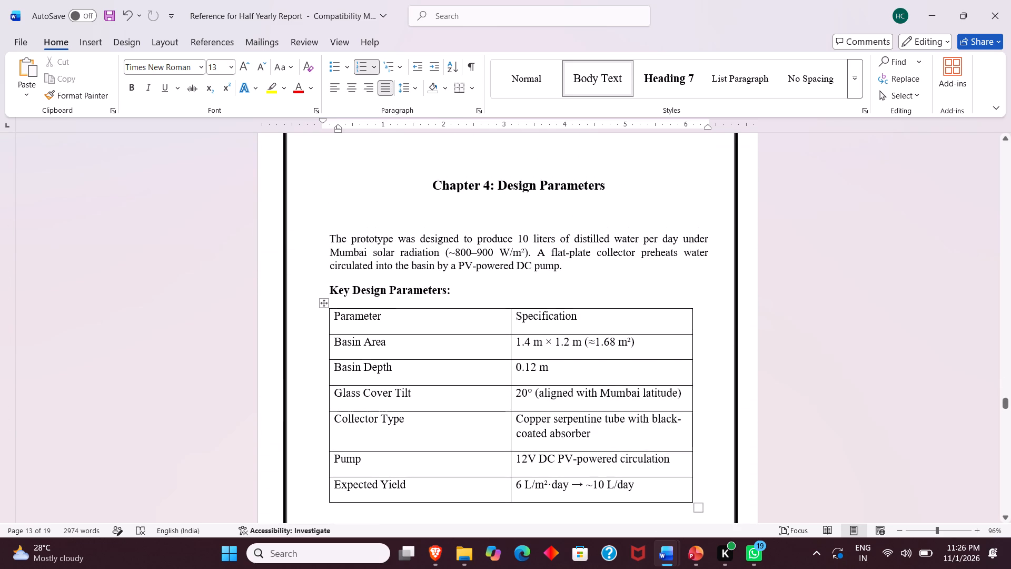
{"action": "scroll", "coordinate": [472, 266], "scroll_direction": "down", "scroll_amount": 3}
{"action": "scroll", "coordinate": [455, 279], "scroll_direction": "up", "scroll_amount": 4}
{"action": "left_click_drag", "start_coordinate": [408, 213], "coordinate": [468, 428]}
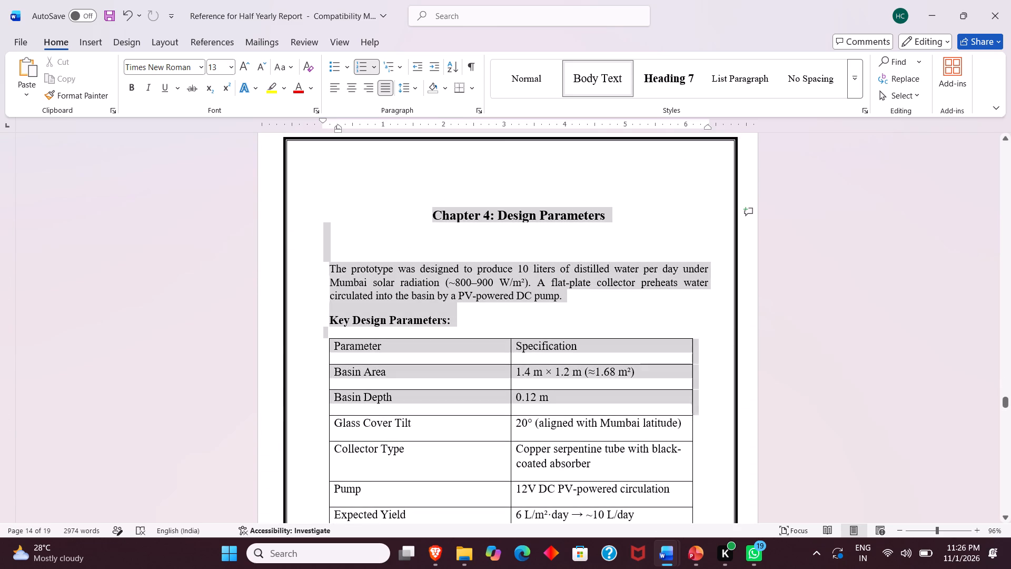
{"action": "left_click_drag", "start_coordinate": [468, 428], "coordinate": [486, 485]}
{"action": "scroll", "coordinate": [478, 491], "scroll_direction": "down", "scroll_amount": 2}
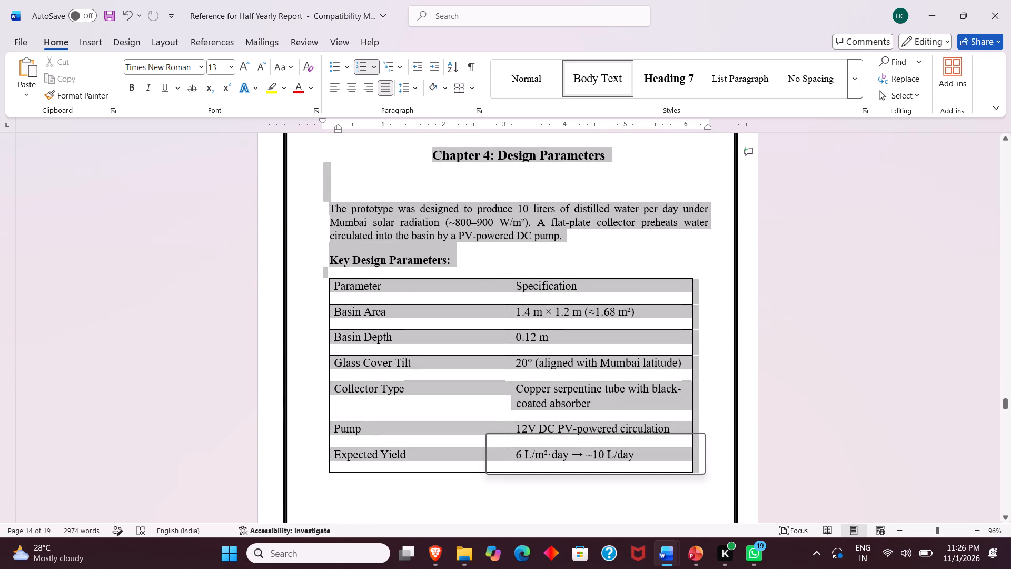
{"action": "key", "text": "BackSpace"}
{"action": "scroll", "coordinate": [474, 547], "scroll_direction": "up", "scroll_amount": 6}
{"action": "scroll", "coordinate": [444, 345], "scroll_direction": "up", "scroll_amount": 3}
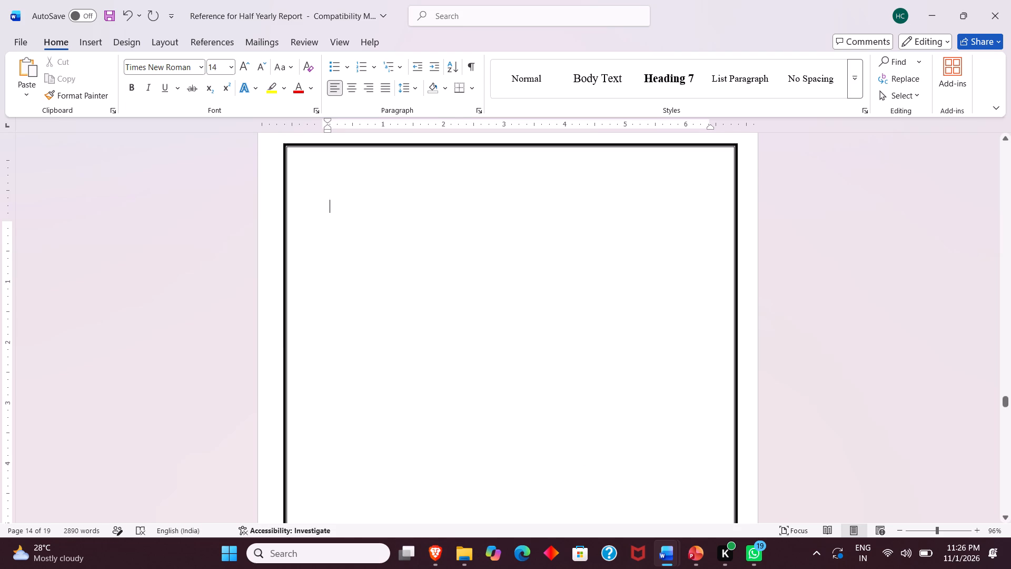
{"action": "scroll", "coordinate": [447, 335], "scroll_direction": "up", "scroll_amount": 14}
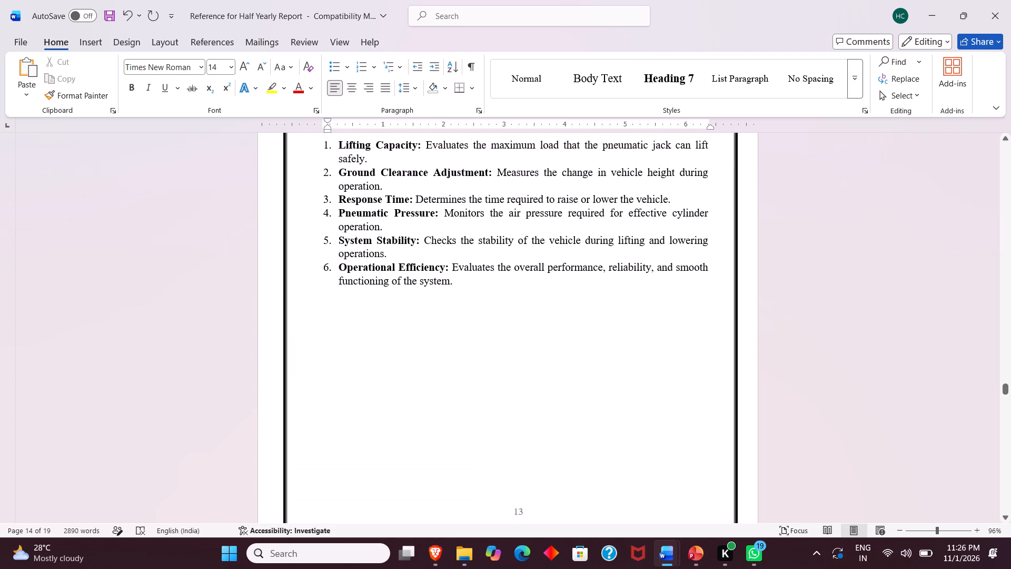
{"action": "key", "text": "BackSpace"}
Delete the old Chapter 5: Design Calculations content, from its heading through the closing efficiency paragraph.
{"action": "scroll", "coordinate": [506, 404], "scroll_direction": "down", "scroll_amount": 20}
{"action": "scroll", "coordinate": [506, 404], "scroll_direction": "down", "scroll_amount": 6}
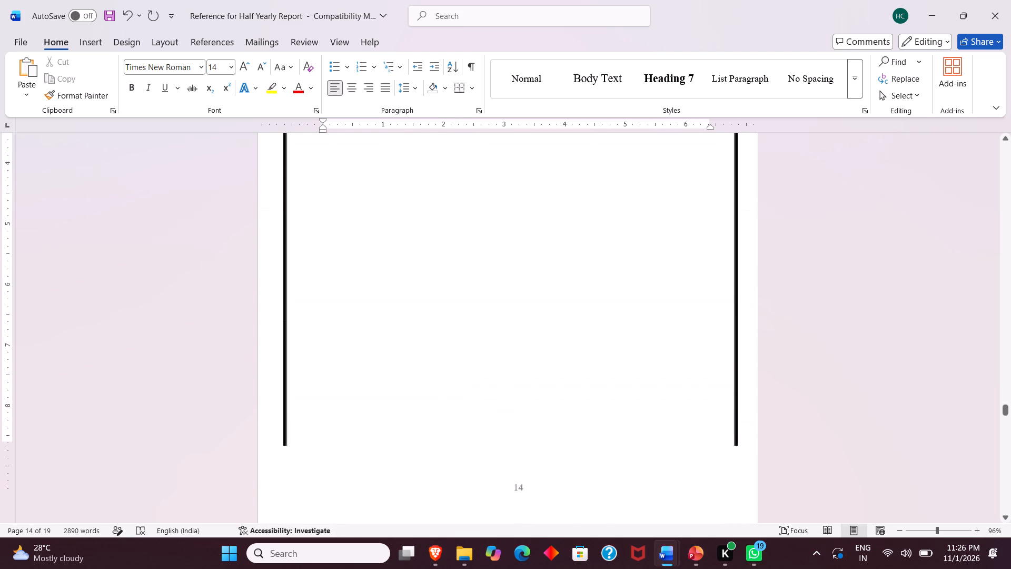
{"action": "scroll", "coordinate": [505, 412], "scroll_direction": "down", "scroll_amount": 17}
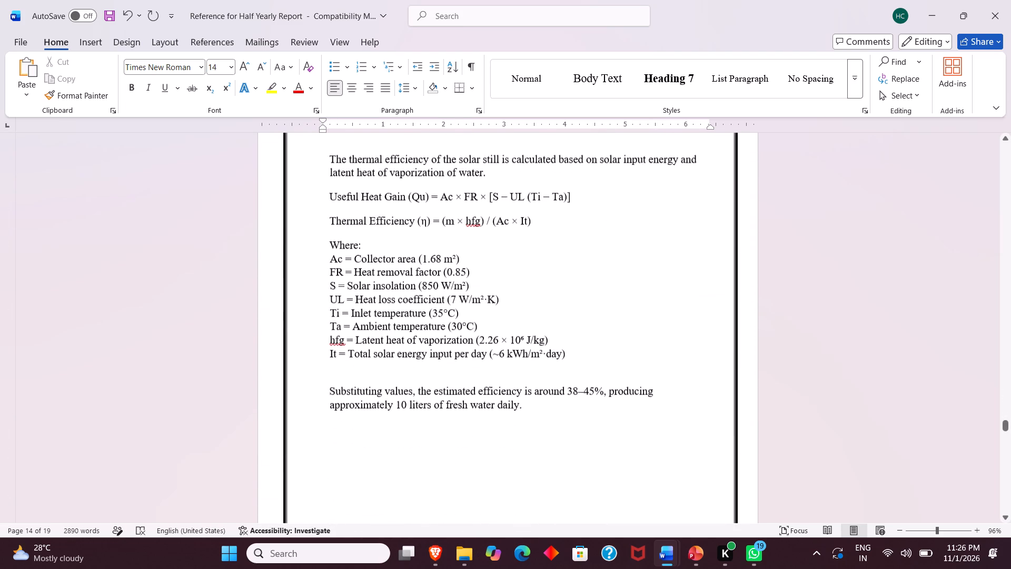
{"action": "scroll", "coordinate": [480, 439], "scroll_direction": "down", "scroll_amount": 1}
{"action": "scroll", "coordinate": [485, 438], "scroll_direction": "up", "scroll_amount": 3}
{"action": "scroll", "coordinate": [541, 432], "scroll_direction": "up", "scroll_amount": 3}
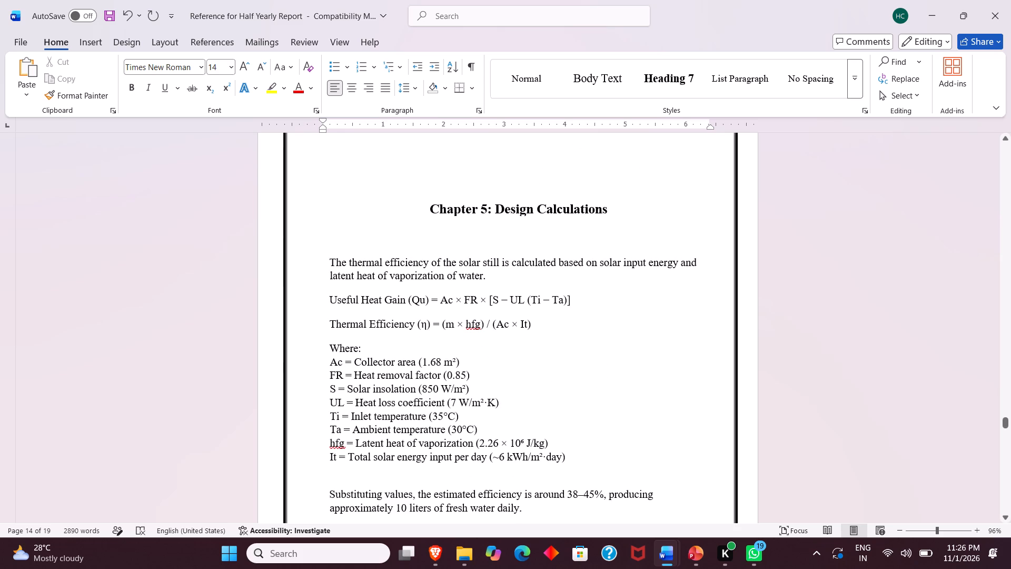
{"action": "left_click_drag", "start_coordinate": [542, 514], "coordinate": [284, 195]}
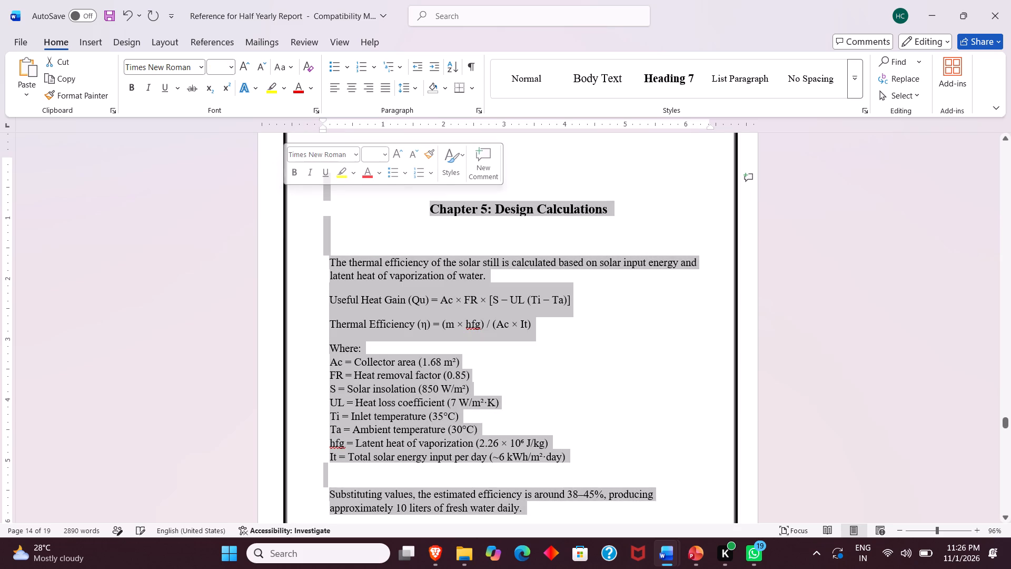
{"action": "key", "text": "BackSpace"}
{"action": "scroll", "coordinate": [418, 303], "scroll_direction": "up", "scroll_amount": 14}
{"action": "key", "text": "BackSpace"}
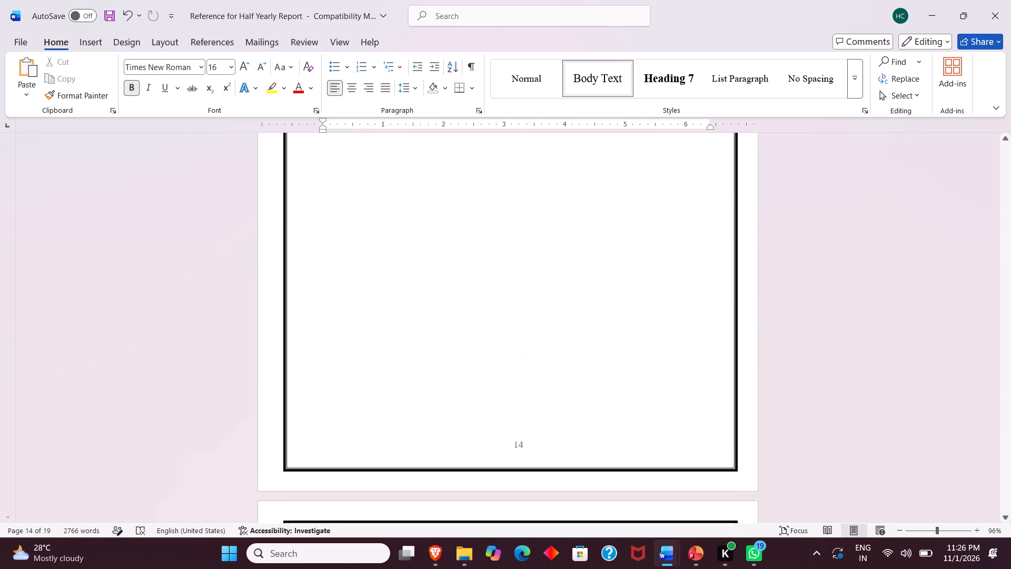
{"action": "scroll", "coordinate": [372, 463], "scroll_direction": "up", "scroll_amount": 2}
{"action": "key", "text": "BackSpace"}
Review the pages from the end of the section 3.3 list through Chapter 6: Proposed Design for leftover content and blank pages.
{"action": "scroll", "coordinate": [376, 480], "scroll_direction": "up", "scroll_amount": 16}
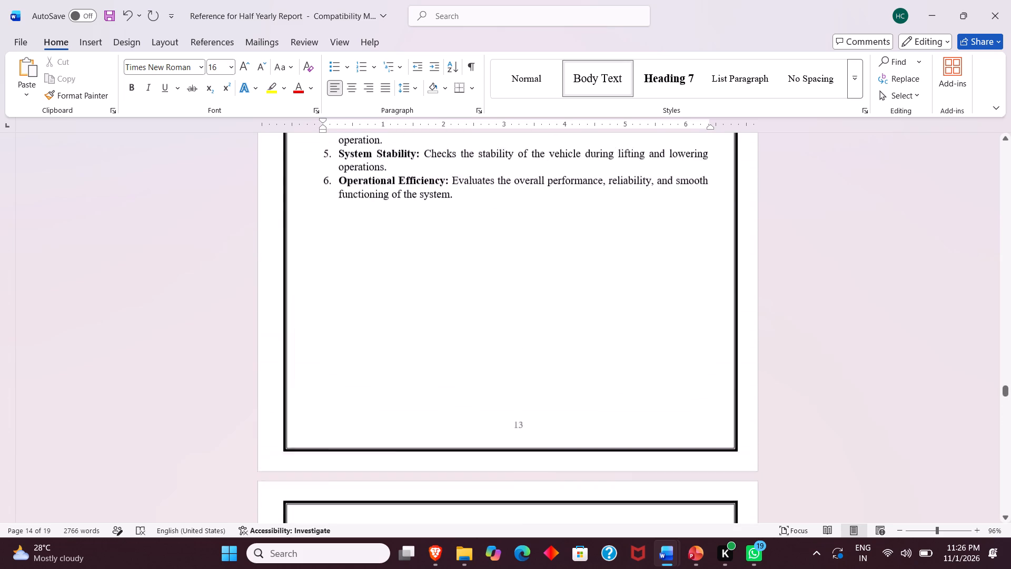
{"action": "scroll", "coordinate": [383, 488], "scroll_direction": "up", "scroll_amount": 6}
{"action": "scroll", "coordinate": [383, 488], "scroll_direction": "down", "scroll_amount": 18}
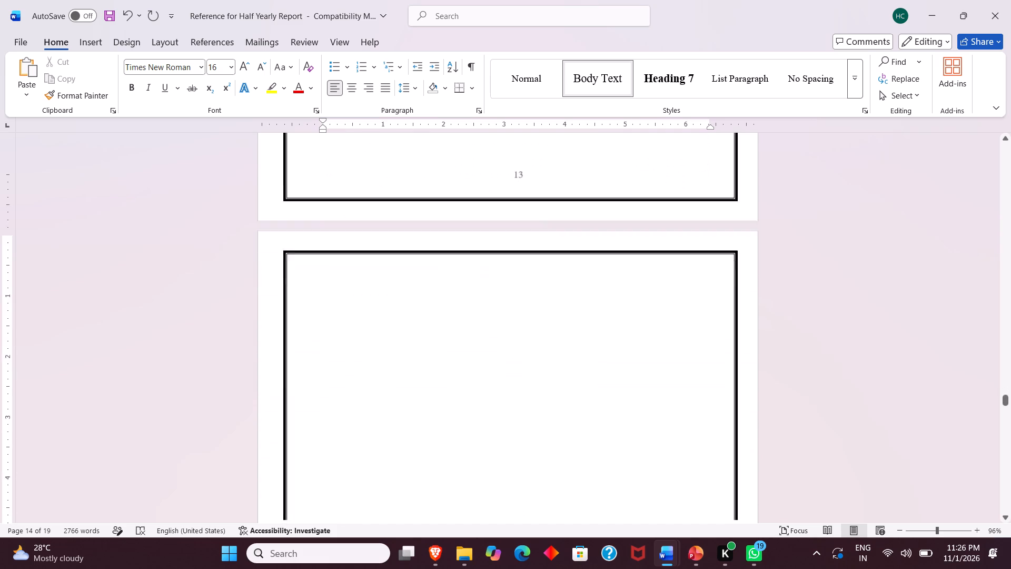
{"action": "scroll", "coordinate": [383, 487], "scroll_direction": "down", "scroll_amount": 12}
{"action": "scroll", "coordinate": [383, 488], "scroll_direction": "down", "scroll_amount": 15}
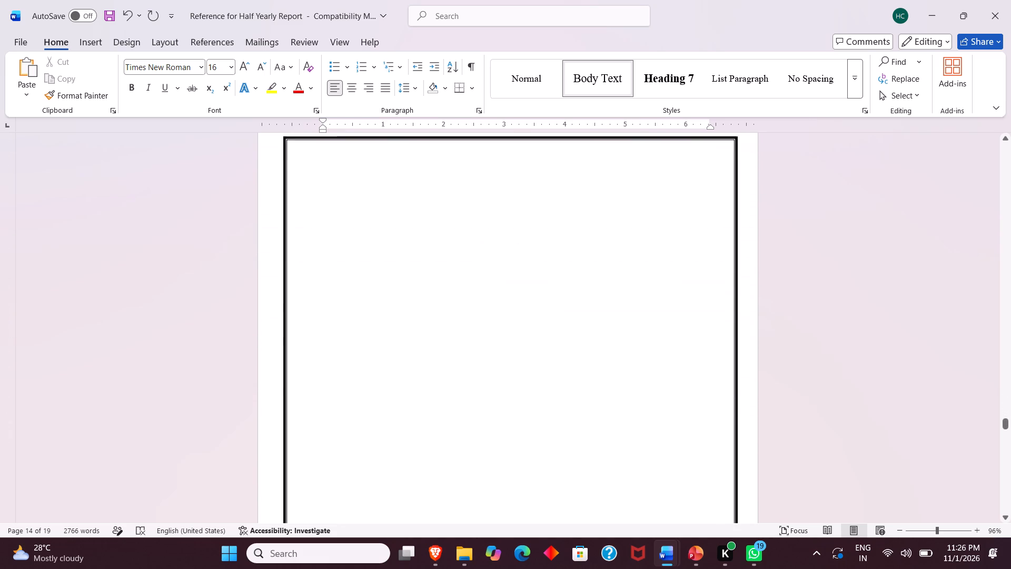
{"action": "scroll", "coordinate": [381, 487], "scroll_direction": "down", "scroll_amount": 16}
{"action": "scroll", "coordinate": [379, 508], "scroll_direction": "up", "scroll_amount": 2}
{"action": "scroll", "coordinate": [378, 511], "scroll_direction": "down", "scroll_amount": 8}
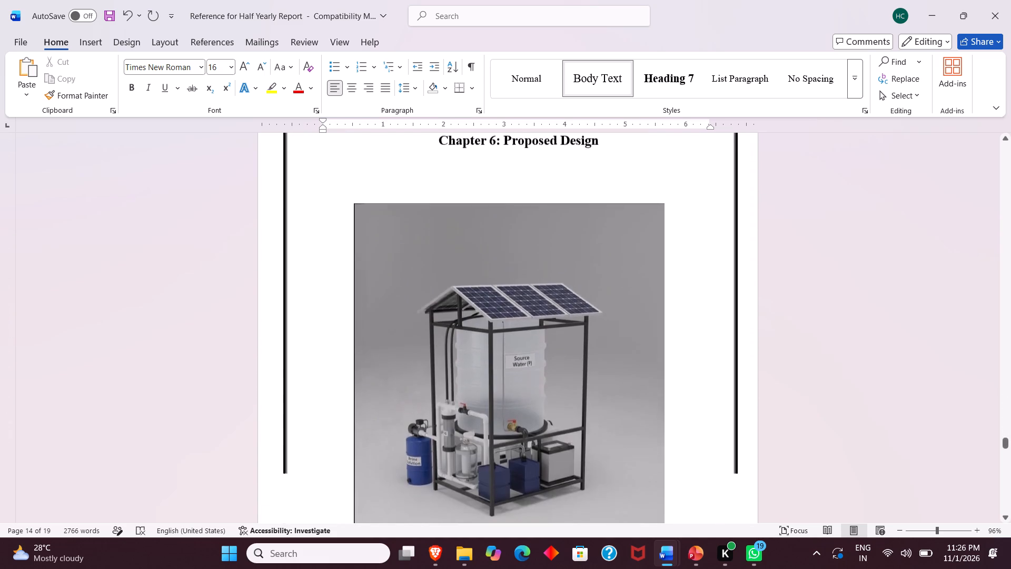
{"action": "scroll", "coordinate": [372, 511], "scroll_direction": "up", "scroll_amount": 7}
{"action": "scroll", "coordinate": [371, 508], "scroll_direction": "down", "scroll_amount": 15}
{"action": "scroll", "coordinate": [362, 503], "scroll_direction": "up", "scroll_amount": 5}
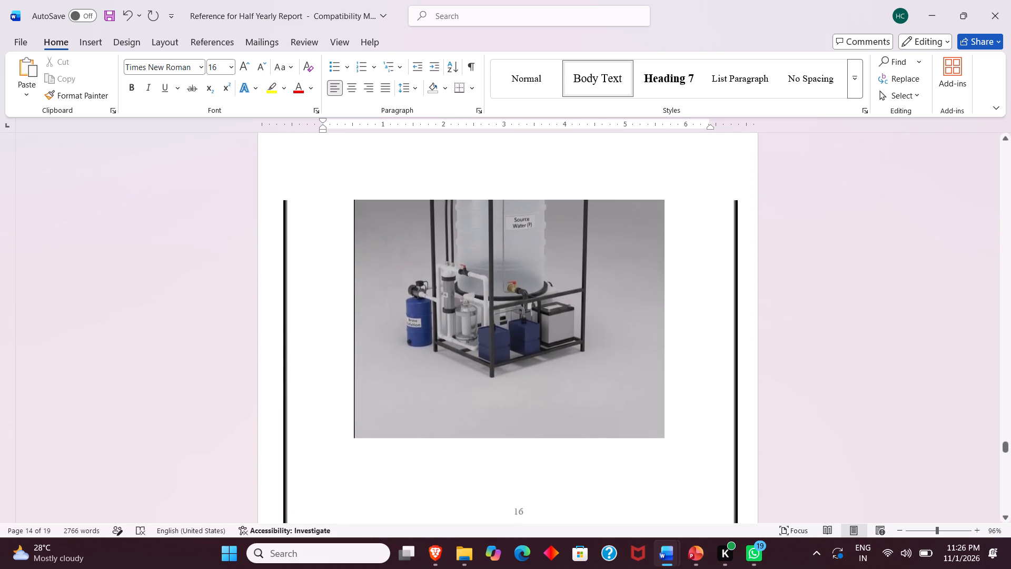
{"action": "scroll", "coordinate": [362, 502], "scroll_direction": "up", "scroll_amount": 7}
{"action": "scroll", "coordinate": [325, 412], "scroll_direction": "up", "scroll_amount": 4}
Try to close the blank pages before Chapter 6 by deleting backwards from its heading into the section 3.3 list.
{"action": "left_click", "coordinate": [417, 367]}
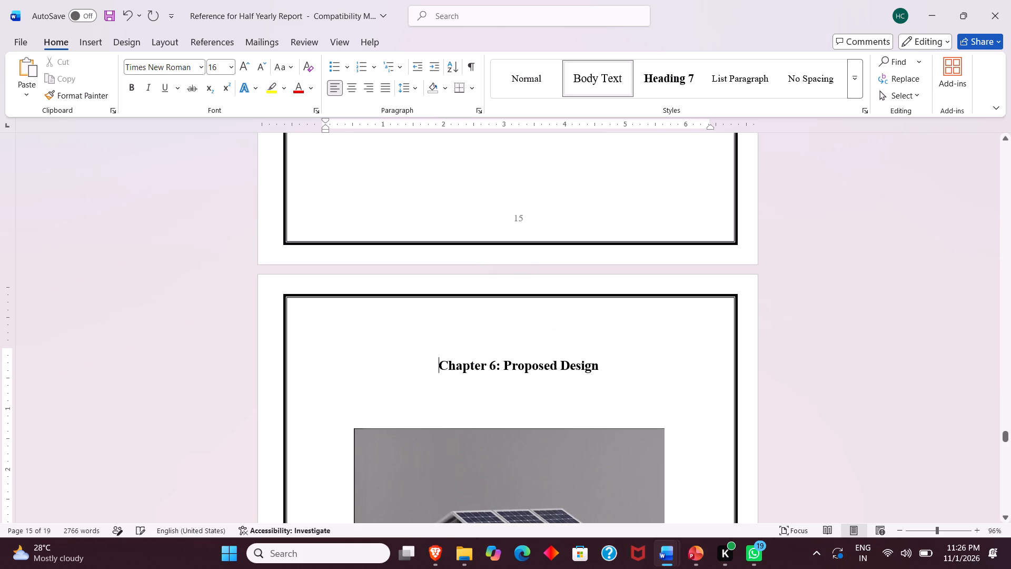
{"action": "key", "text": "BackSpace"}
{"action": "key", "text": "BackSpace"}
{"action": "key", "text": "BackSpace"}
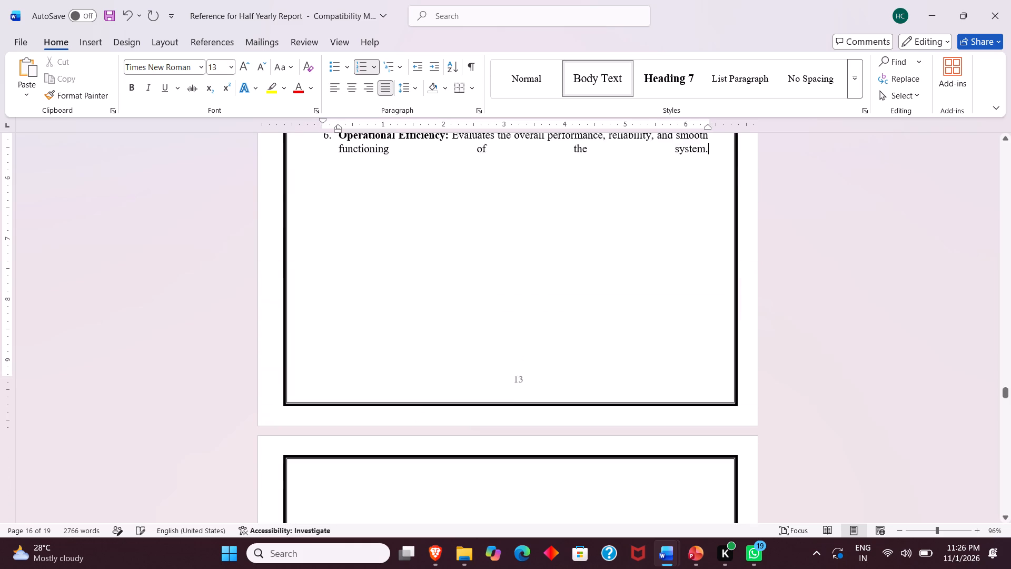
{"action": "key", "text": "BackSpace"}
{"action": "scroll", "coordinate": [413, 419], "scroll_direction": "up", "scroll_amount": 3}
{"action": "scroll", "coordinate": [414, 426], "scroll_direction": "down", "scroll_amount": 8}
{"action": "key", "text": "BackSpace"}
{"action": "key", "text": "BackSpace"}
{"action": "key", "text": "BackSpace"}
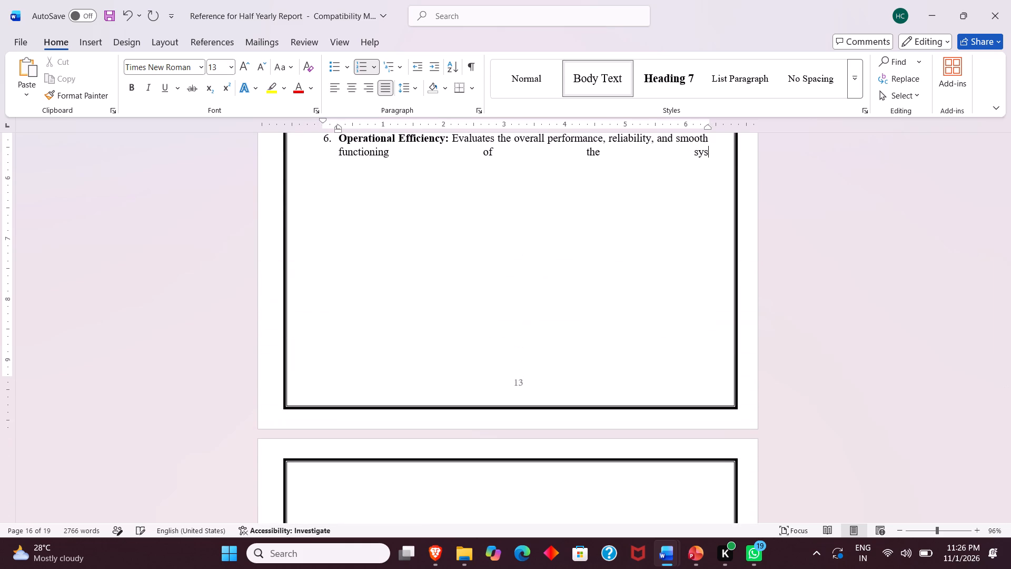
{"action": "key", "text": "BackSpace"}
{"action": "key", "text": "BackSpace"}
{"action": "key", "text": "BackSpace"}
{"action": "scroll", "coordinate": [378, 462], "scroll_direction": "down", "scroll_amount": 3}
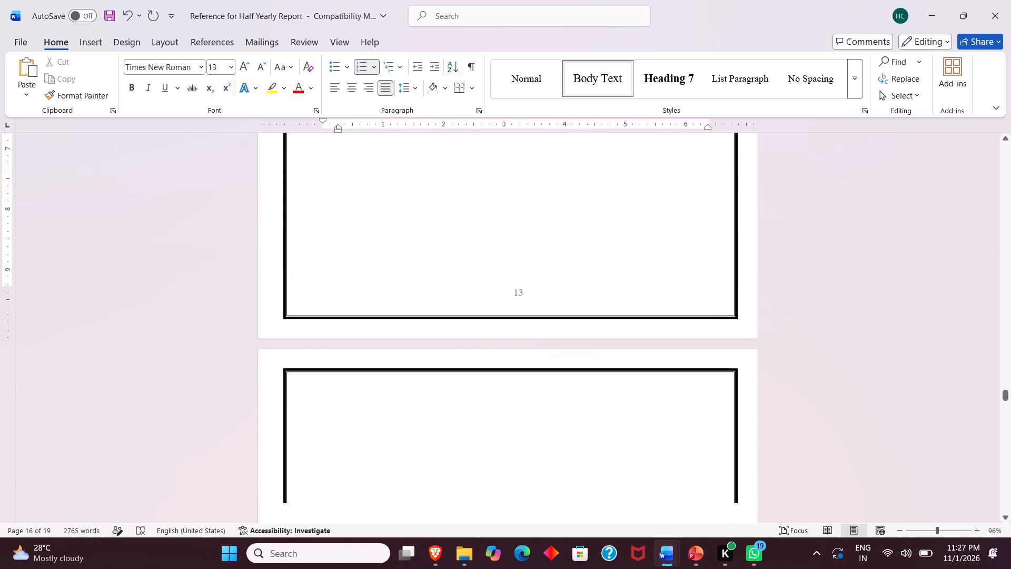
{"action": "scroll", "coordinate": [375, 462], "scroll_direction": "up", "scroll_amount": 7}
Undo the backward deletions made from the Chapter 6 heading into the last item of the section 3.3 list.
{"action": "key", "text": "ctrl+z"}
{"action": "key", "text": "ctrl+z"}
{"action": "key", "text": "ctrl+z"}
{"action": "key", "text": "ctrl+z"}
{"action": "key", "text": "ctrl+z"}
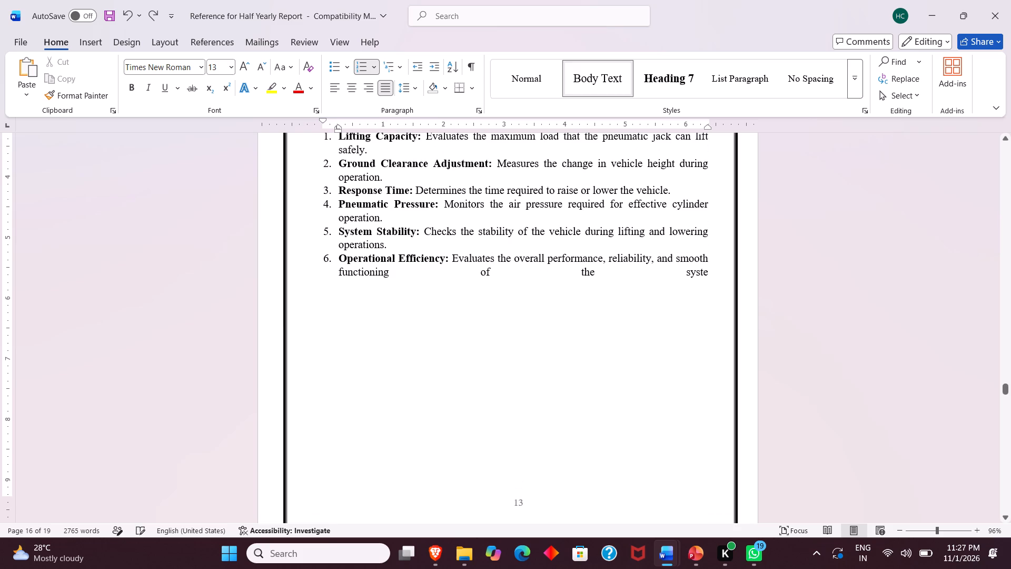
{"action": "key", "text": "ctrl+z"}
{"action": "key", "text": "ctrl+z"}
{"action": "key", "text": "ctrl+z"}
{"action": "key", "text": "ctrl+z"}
Review the pages between the section 3.3 list and the Chapter 6: Proposed Design heading for leftover blank pages.
{"action": "scroll", "coordinate": [375, 459], "scroll_direction": "up", "scroll_amount": 1, "text": "ctrl"}
{"action": "scroll", "coordinate": [375, 459], "scroll_direction": "down", "scroll_amount": 5, "text": "ctrl"}
{"action": "scroll", "coordinate": [375, 459], "scroll_direction": "up", "scroll_amount": 9}
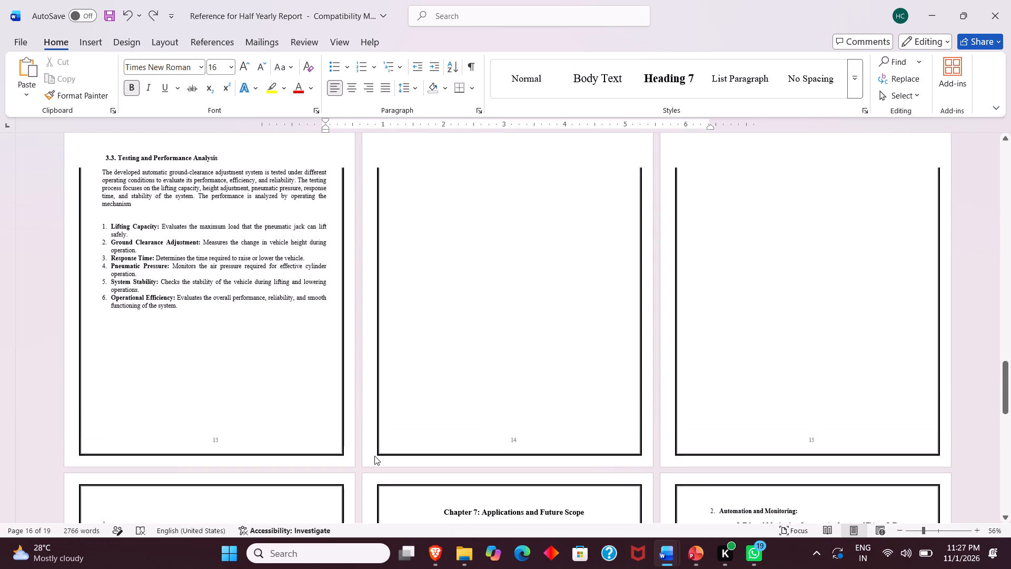
{"action": "scroll", "coordinate": [374, 456], "scroll_direction": "down", "scroll_amount": 2, "text": "ctrl"}
{"action": "scroll", "coordinate": [374, 456], "scroll_direction": "up", "scroll_amount": 3, "text": "ctrl"}
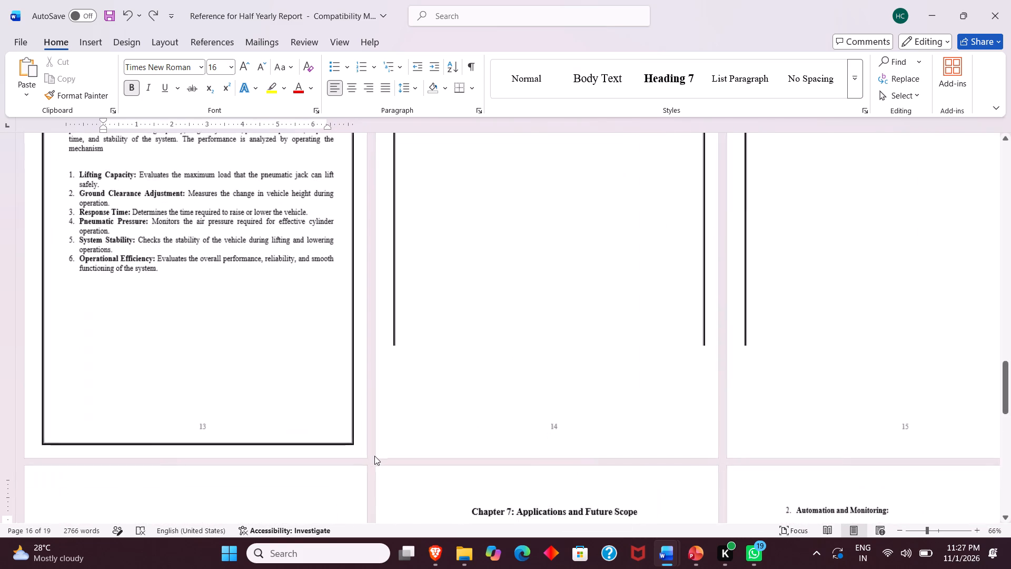
{"action": "scroll", "coordinate": [374, 456], "scroll_direction": "up", "scroll_amount": 1, "text": "ctrl"}
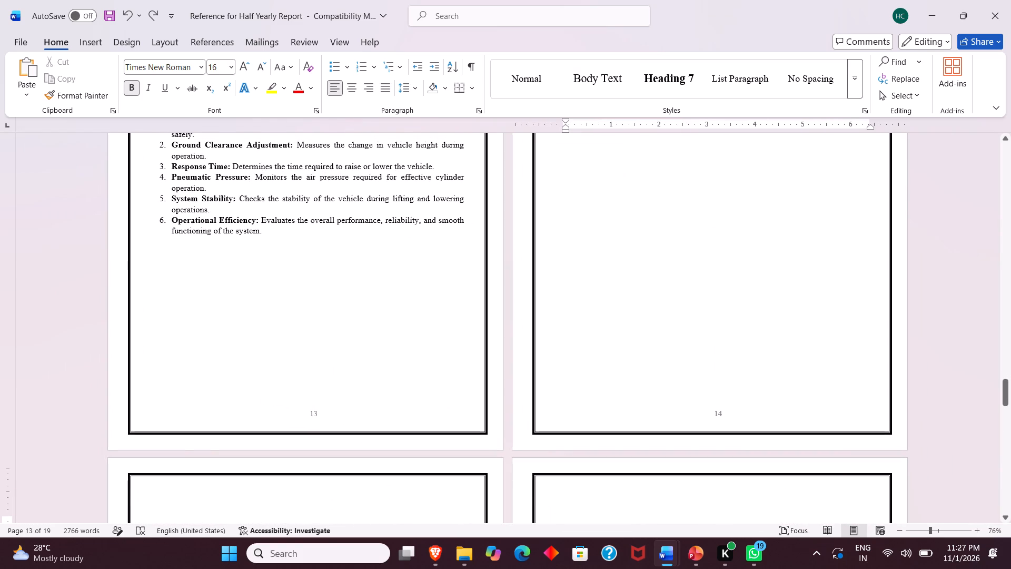
{"action": "scroll", "coordinate": [374, 456], "scroll_direction": "up", "scroll_amount": 1}
{"action": "scroll", "coordinate": [374, 456], "scroll_direction": "up", "scroll_amount": 2, "text": "ctrl"}
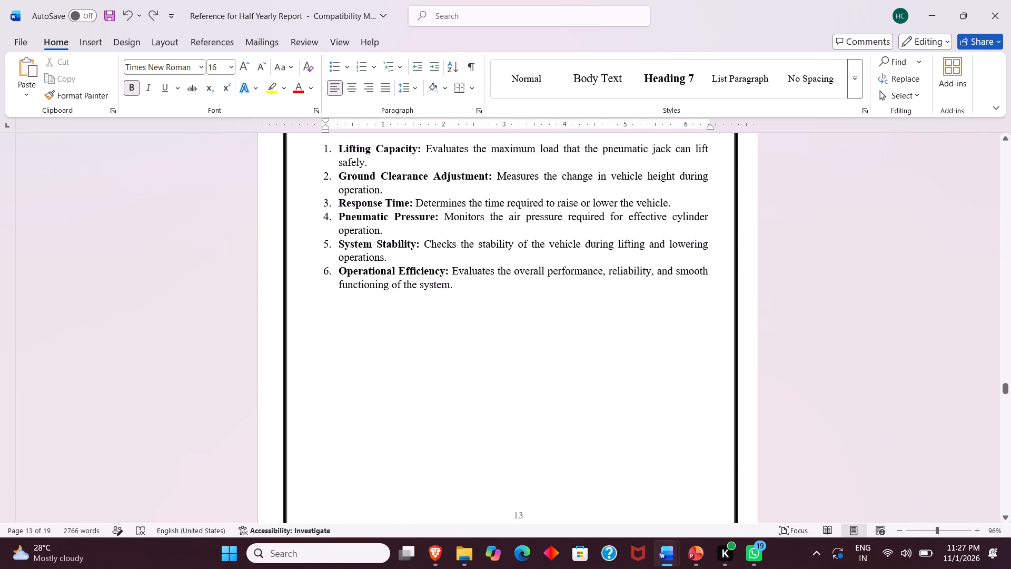
{"action": "scroll", "coordinate": [374, 456], "scroll_direction": "down", "scroll_amount": 13}
{"action": "scroll", "coordinate": [374, 456], "scroll_direction": "up", "scroll_amount": 11}
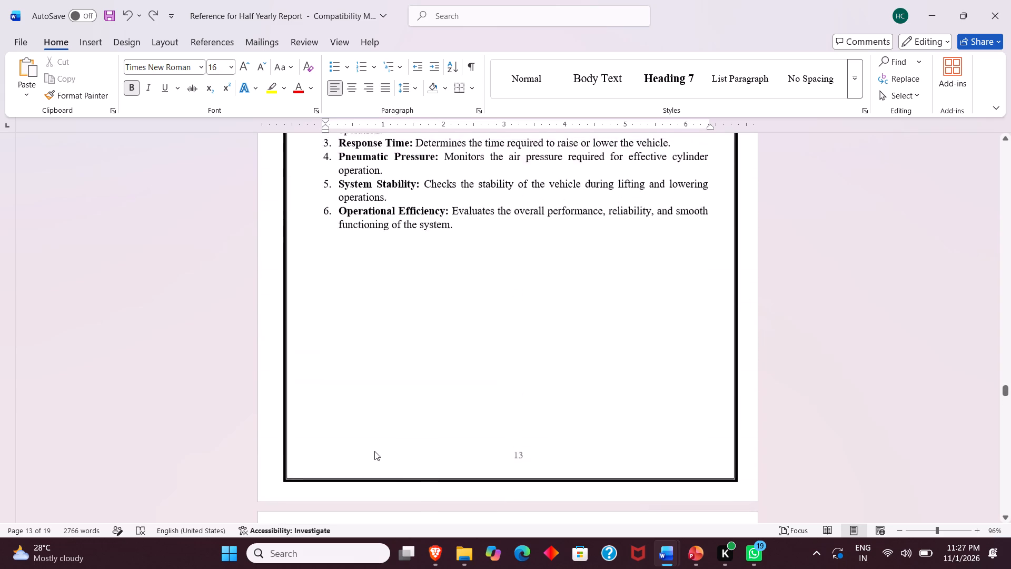
{"action": "scroll", "coordinate": [374, 451], "scroll_direction": "down", "scroll_amount": 6}
{"action": "scroll", "coordinate": [374, 451], "scroll_direction": "up", "scroll_amount": 1}
{"action": "scroll", "coordinate": [364, 436], "scroll_direction": "down", "scroll_amount": 20}
{"action": "scroll", "coordinate": [364, 436], "scroll_direction": "down", "scroll_amount": 12}
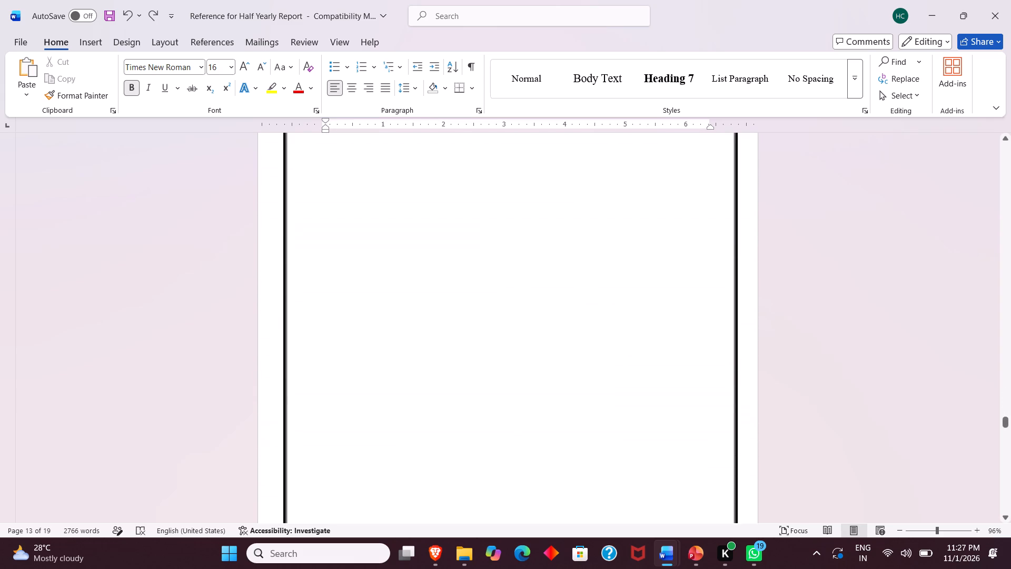
{"action": "scroll", "coordinate": [370, 452], "scroll_direction": "down", "scroll_amount": 20}
{"action": "scroll", "coordinate": [370, 461], "scroll_direction": "up", "scroll_amount": 3}
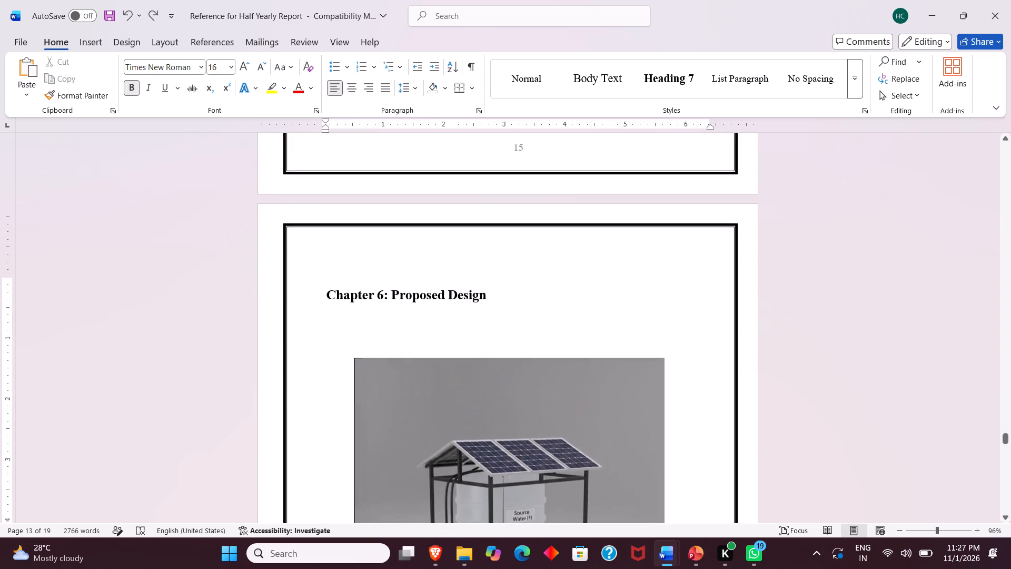
{"action": "scroll", "coordinate": [376, 463], "scroll_direction": "up", "scroll_amount": 5}
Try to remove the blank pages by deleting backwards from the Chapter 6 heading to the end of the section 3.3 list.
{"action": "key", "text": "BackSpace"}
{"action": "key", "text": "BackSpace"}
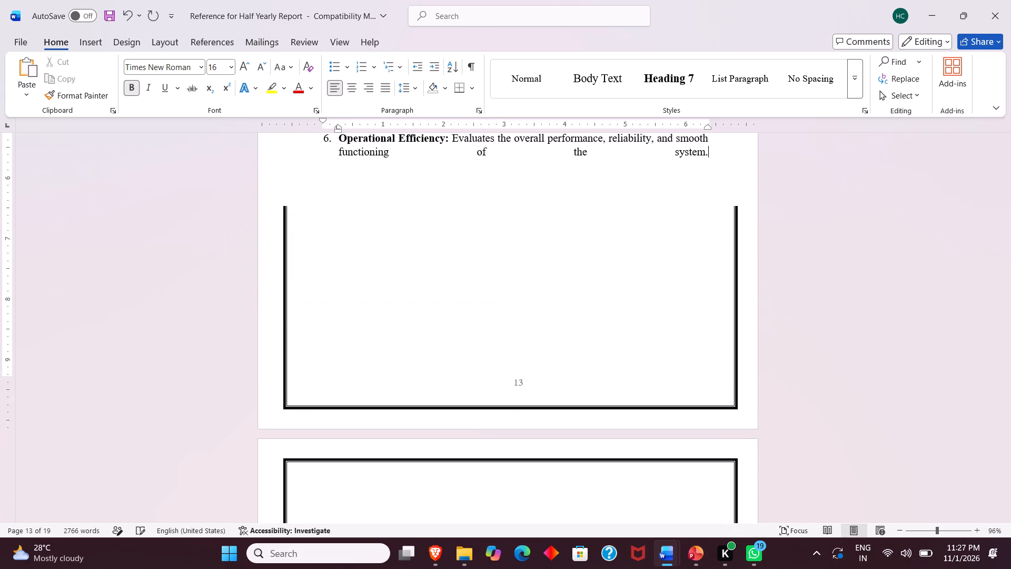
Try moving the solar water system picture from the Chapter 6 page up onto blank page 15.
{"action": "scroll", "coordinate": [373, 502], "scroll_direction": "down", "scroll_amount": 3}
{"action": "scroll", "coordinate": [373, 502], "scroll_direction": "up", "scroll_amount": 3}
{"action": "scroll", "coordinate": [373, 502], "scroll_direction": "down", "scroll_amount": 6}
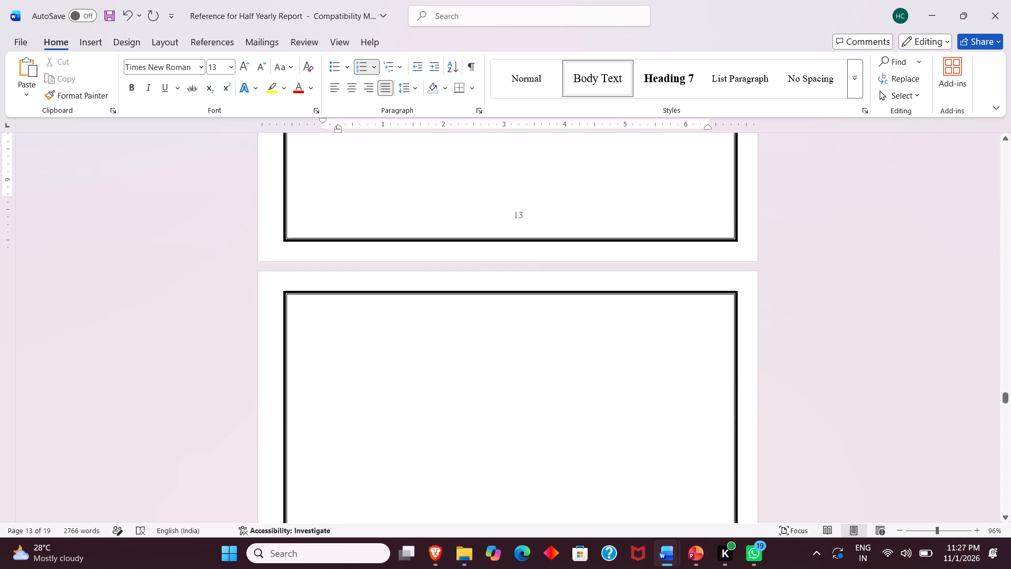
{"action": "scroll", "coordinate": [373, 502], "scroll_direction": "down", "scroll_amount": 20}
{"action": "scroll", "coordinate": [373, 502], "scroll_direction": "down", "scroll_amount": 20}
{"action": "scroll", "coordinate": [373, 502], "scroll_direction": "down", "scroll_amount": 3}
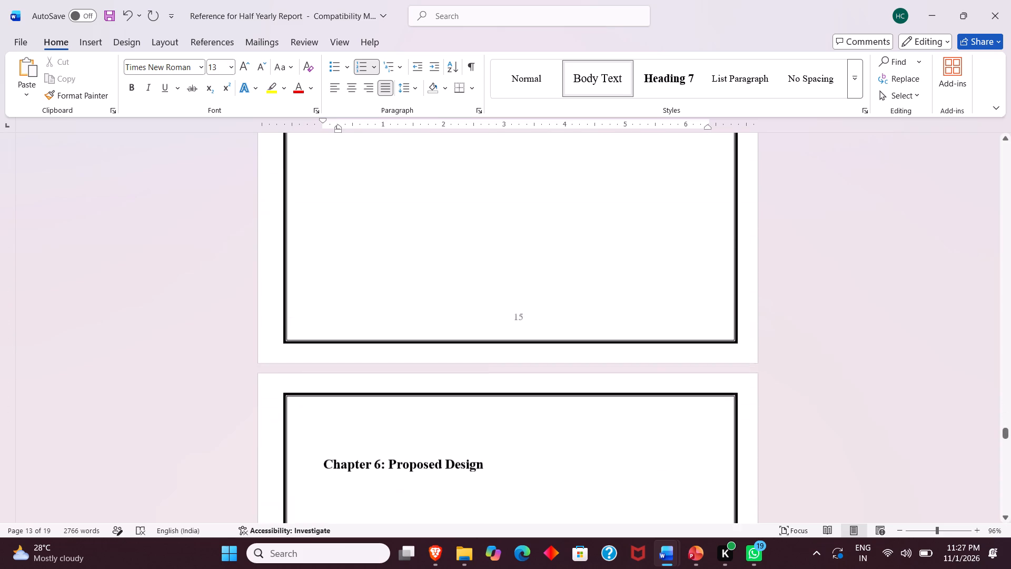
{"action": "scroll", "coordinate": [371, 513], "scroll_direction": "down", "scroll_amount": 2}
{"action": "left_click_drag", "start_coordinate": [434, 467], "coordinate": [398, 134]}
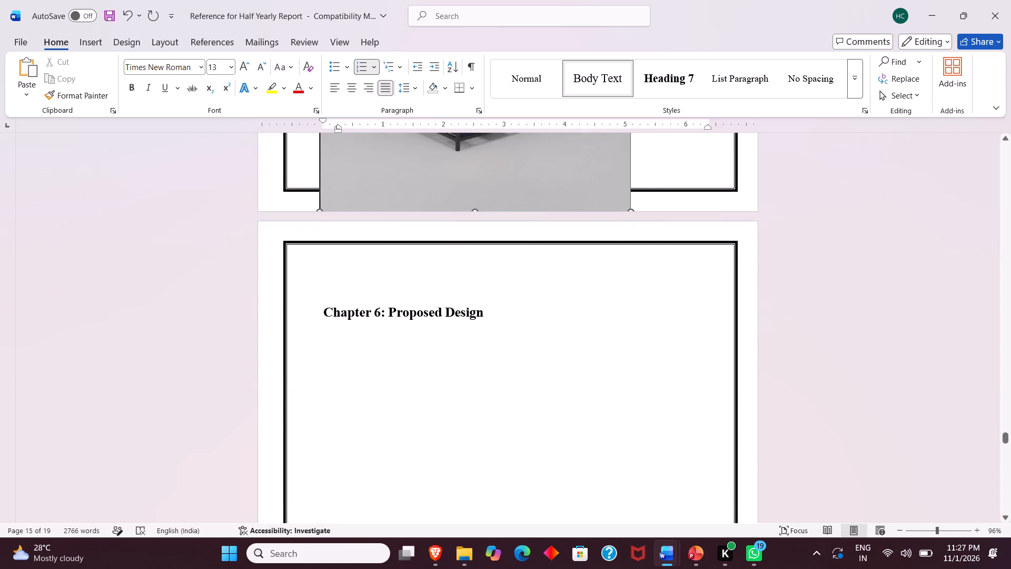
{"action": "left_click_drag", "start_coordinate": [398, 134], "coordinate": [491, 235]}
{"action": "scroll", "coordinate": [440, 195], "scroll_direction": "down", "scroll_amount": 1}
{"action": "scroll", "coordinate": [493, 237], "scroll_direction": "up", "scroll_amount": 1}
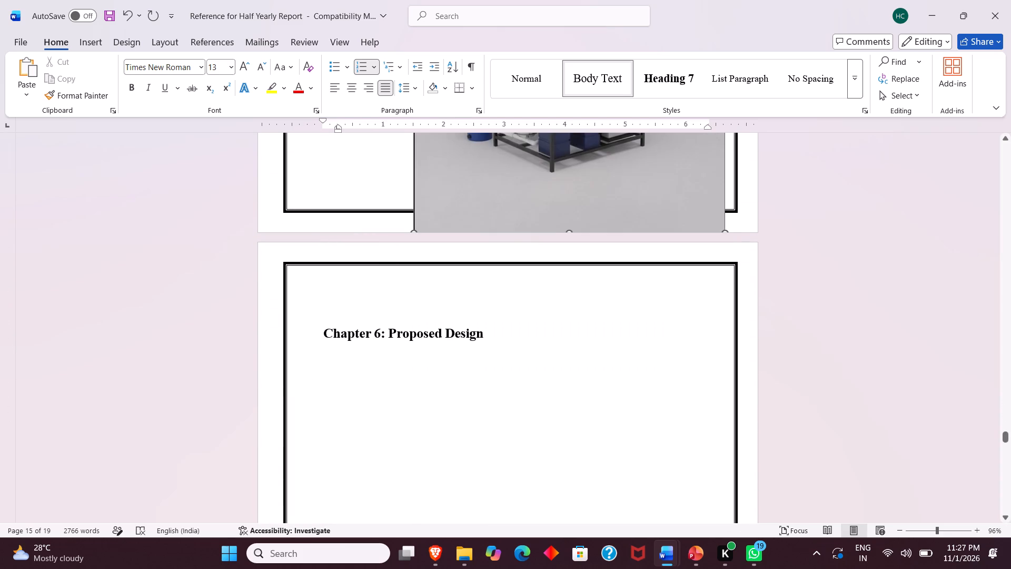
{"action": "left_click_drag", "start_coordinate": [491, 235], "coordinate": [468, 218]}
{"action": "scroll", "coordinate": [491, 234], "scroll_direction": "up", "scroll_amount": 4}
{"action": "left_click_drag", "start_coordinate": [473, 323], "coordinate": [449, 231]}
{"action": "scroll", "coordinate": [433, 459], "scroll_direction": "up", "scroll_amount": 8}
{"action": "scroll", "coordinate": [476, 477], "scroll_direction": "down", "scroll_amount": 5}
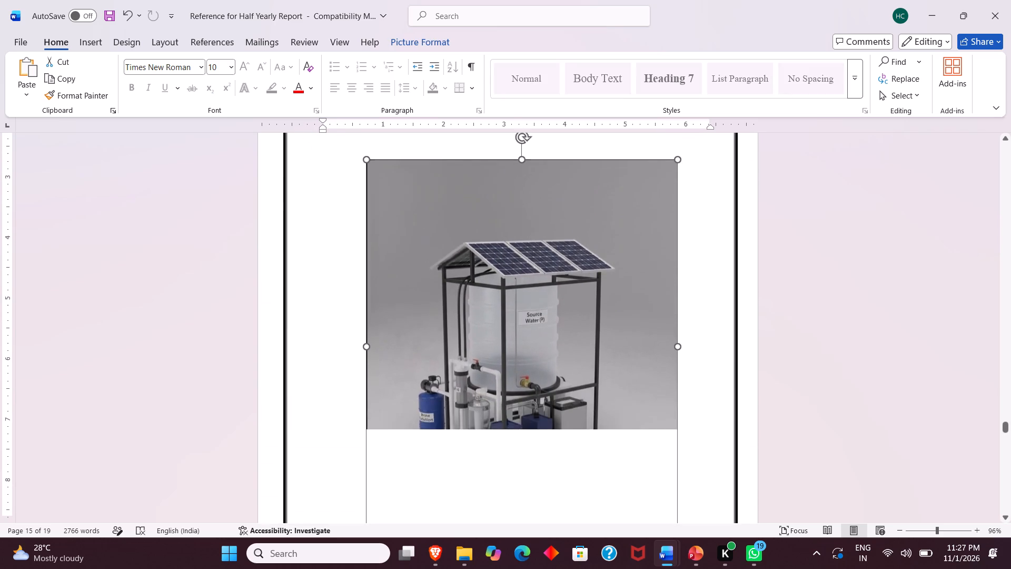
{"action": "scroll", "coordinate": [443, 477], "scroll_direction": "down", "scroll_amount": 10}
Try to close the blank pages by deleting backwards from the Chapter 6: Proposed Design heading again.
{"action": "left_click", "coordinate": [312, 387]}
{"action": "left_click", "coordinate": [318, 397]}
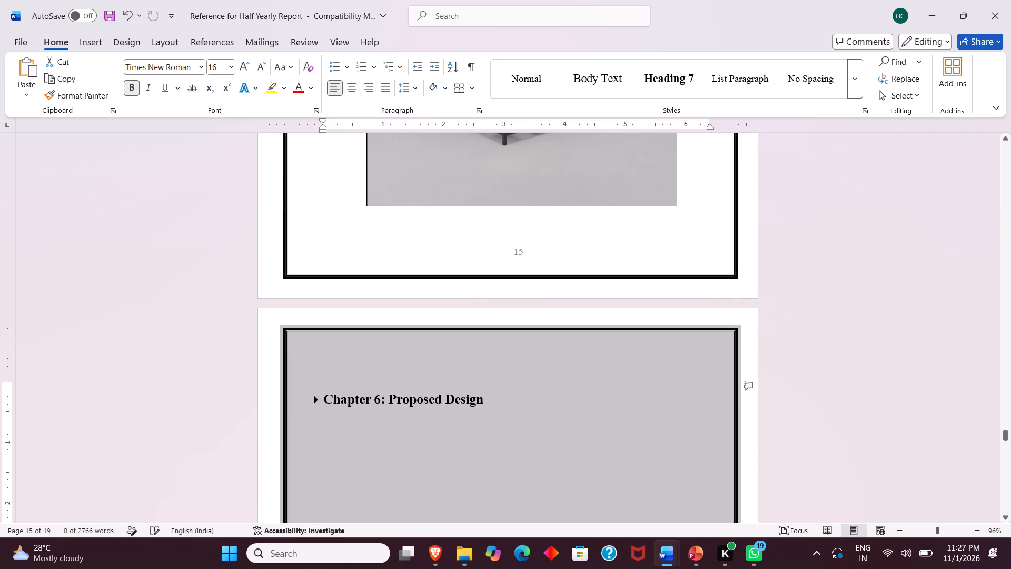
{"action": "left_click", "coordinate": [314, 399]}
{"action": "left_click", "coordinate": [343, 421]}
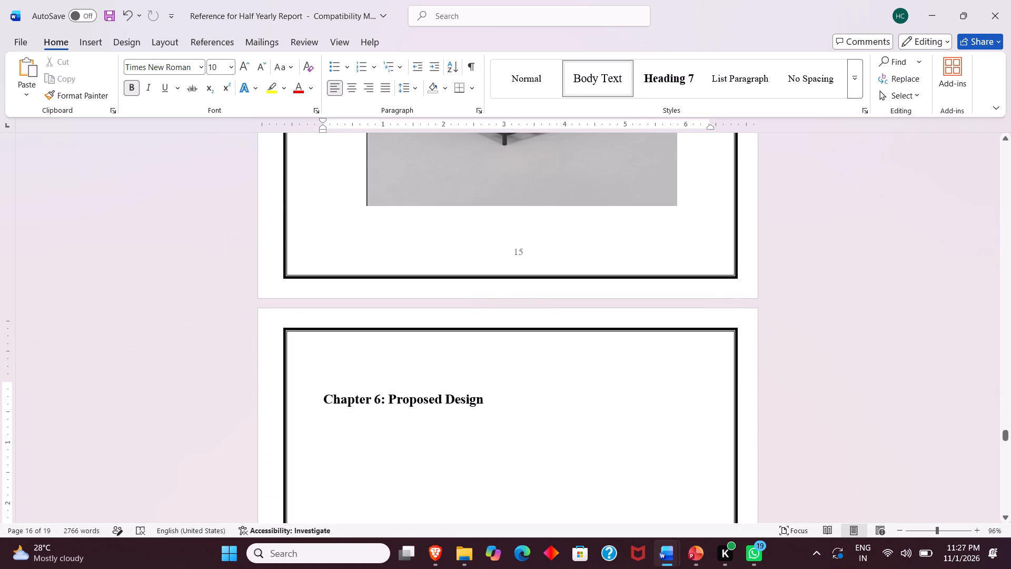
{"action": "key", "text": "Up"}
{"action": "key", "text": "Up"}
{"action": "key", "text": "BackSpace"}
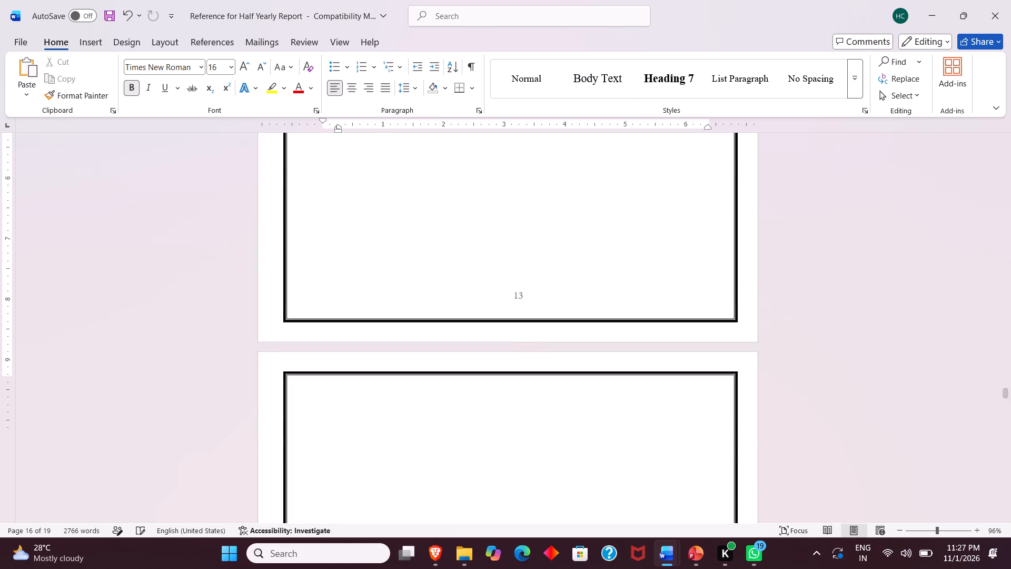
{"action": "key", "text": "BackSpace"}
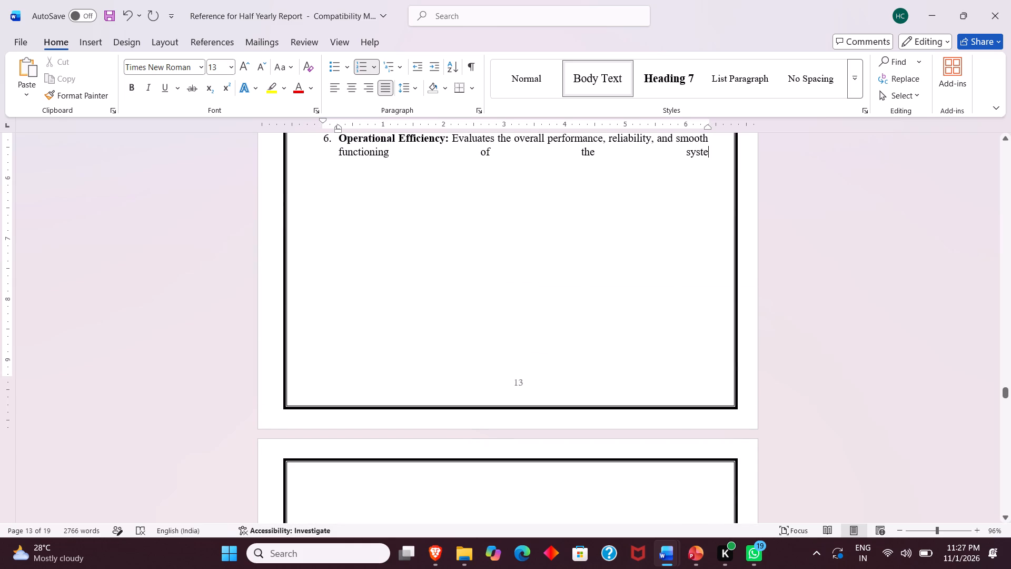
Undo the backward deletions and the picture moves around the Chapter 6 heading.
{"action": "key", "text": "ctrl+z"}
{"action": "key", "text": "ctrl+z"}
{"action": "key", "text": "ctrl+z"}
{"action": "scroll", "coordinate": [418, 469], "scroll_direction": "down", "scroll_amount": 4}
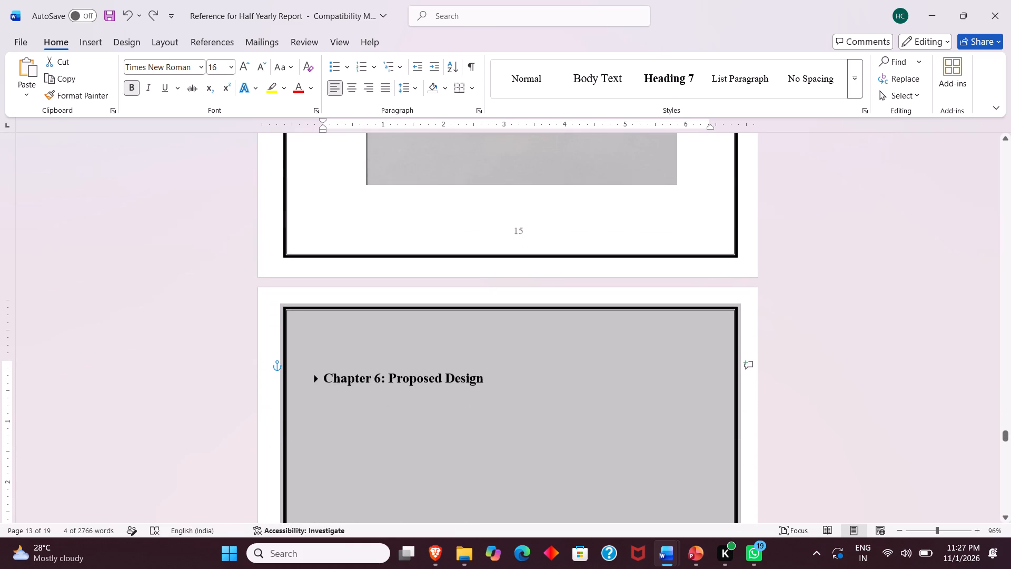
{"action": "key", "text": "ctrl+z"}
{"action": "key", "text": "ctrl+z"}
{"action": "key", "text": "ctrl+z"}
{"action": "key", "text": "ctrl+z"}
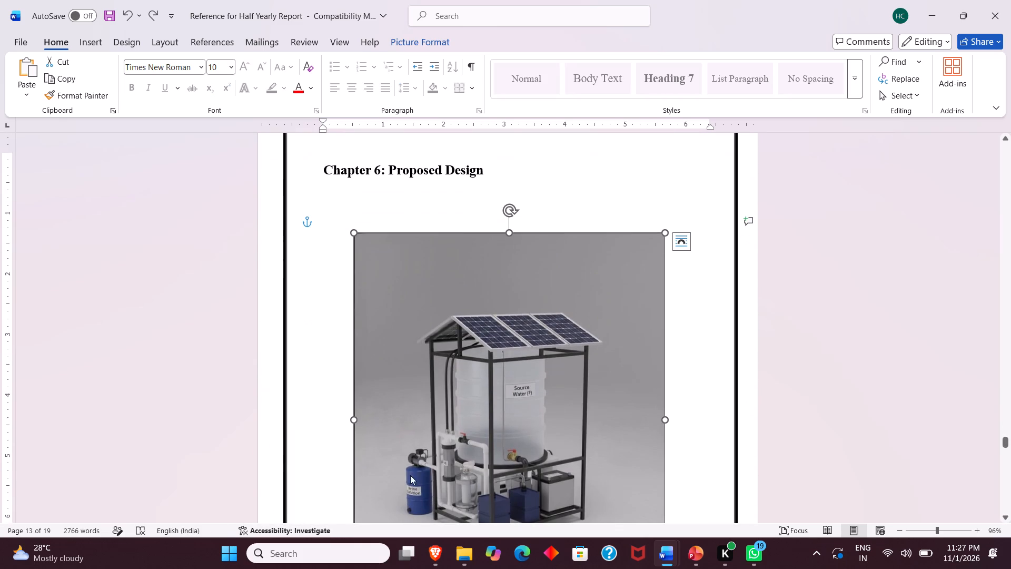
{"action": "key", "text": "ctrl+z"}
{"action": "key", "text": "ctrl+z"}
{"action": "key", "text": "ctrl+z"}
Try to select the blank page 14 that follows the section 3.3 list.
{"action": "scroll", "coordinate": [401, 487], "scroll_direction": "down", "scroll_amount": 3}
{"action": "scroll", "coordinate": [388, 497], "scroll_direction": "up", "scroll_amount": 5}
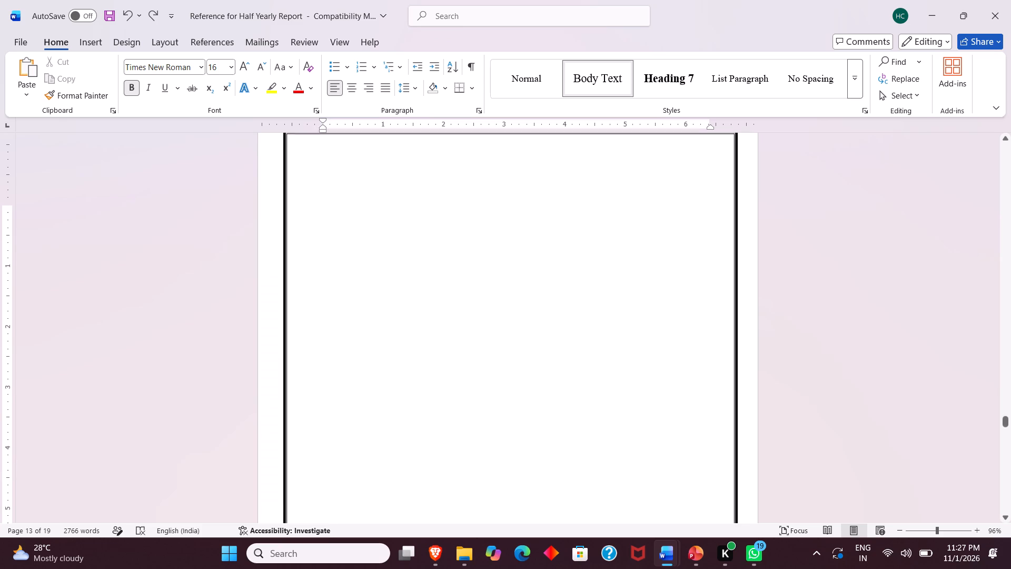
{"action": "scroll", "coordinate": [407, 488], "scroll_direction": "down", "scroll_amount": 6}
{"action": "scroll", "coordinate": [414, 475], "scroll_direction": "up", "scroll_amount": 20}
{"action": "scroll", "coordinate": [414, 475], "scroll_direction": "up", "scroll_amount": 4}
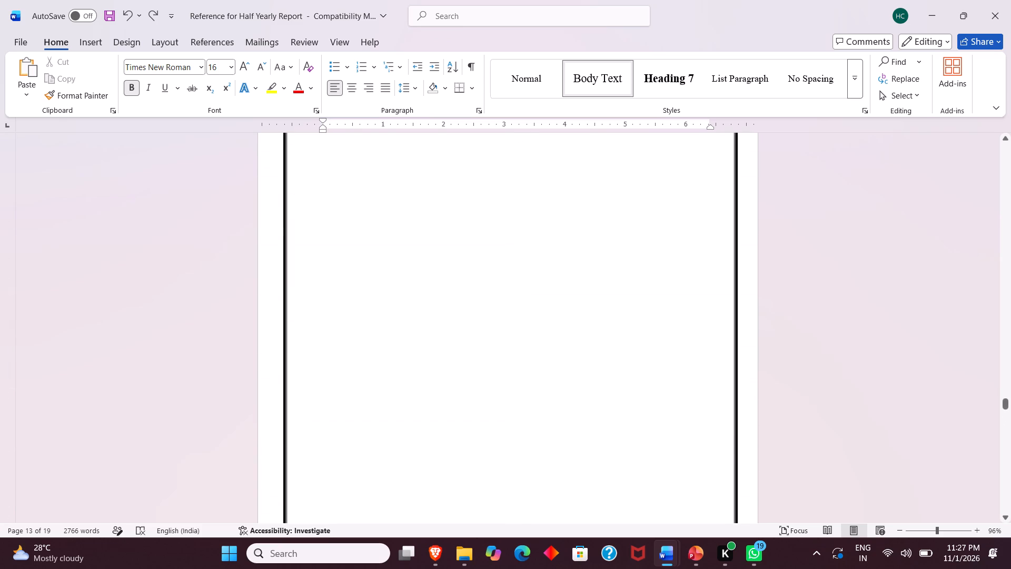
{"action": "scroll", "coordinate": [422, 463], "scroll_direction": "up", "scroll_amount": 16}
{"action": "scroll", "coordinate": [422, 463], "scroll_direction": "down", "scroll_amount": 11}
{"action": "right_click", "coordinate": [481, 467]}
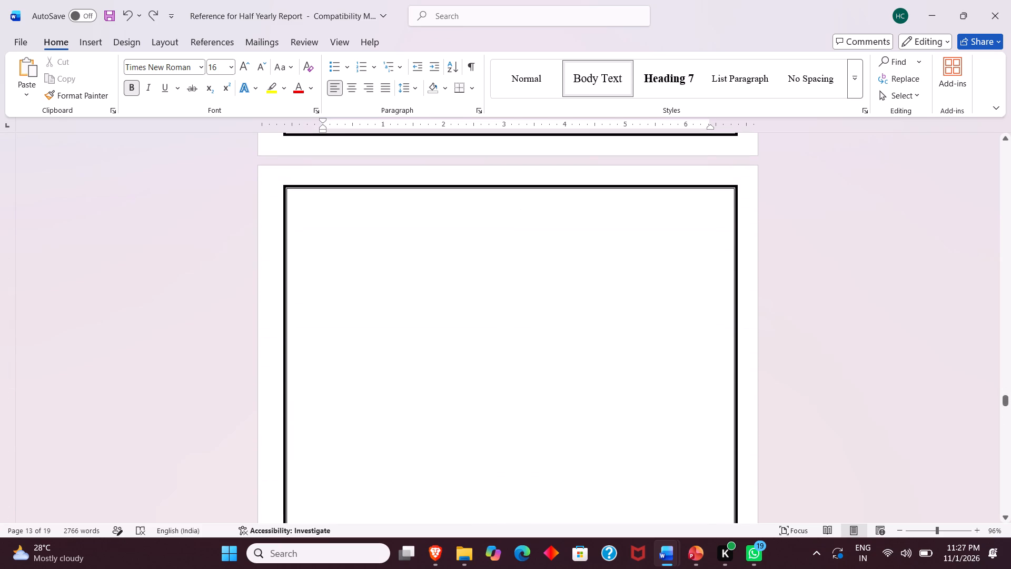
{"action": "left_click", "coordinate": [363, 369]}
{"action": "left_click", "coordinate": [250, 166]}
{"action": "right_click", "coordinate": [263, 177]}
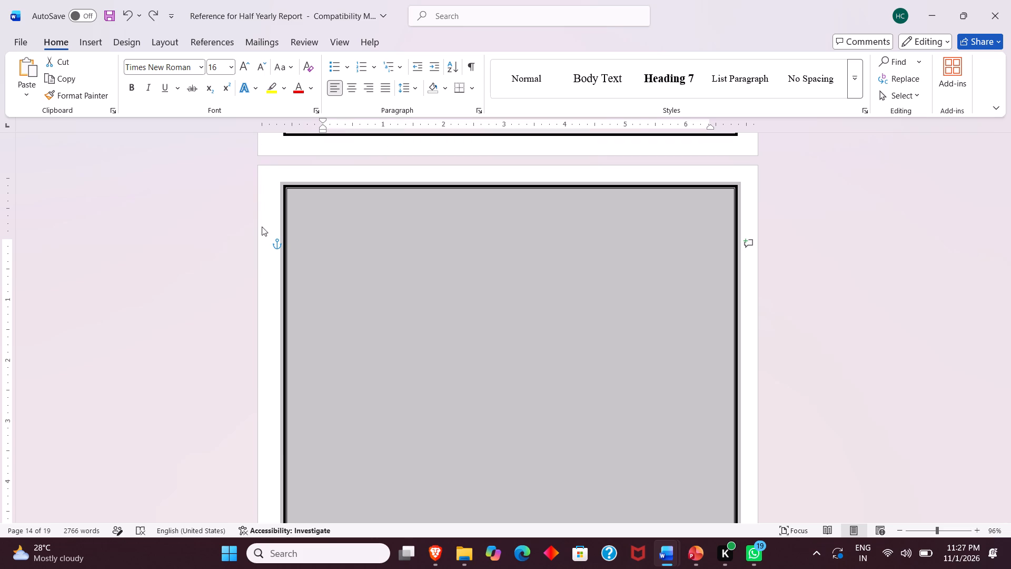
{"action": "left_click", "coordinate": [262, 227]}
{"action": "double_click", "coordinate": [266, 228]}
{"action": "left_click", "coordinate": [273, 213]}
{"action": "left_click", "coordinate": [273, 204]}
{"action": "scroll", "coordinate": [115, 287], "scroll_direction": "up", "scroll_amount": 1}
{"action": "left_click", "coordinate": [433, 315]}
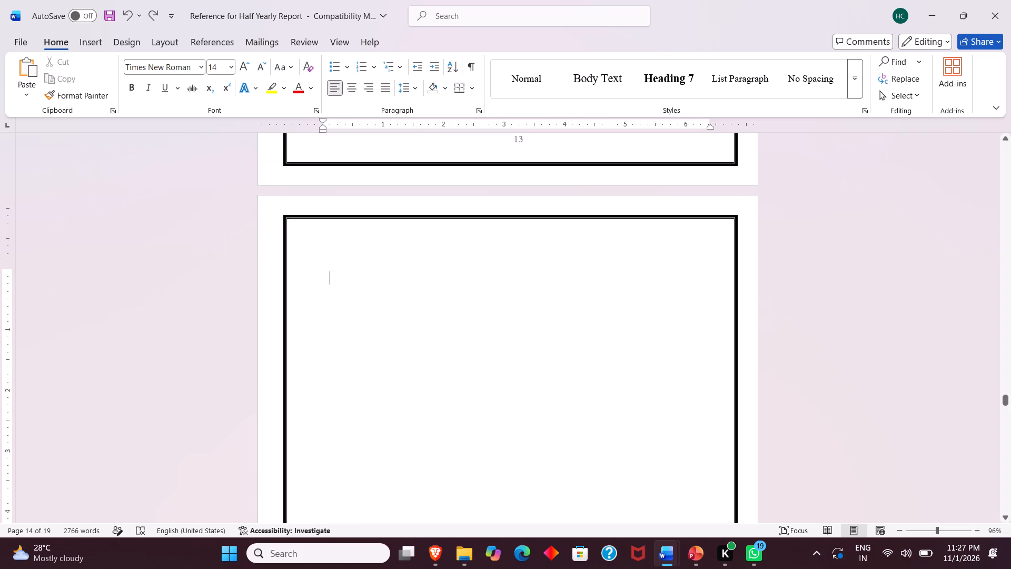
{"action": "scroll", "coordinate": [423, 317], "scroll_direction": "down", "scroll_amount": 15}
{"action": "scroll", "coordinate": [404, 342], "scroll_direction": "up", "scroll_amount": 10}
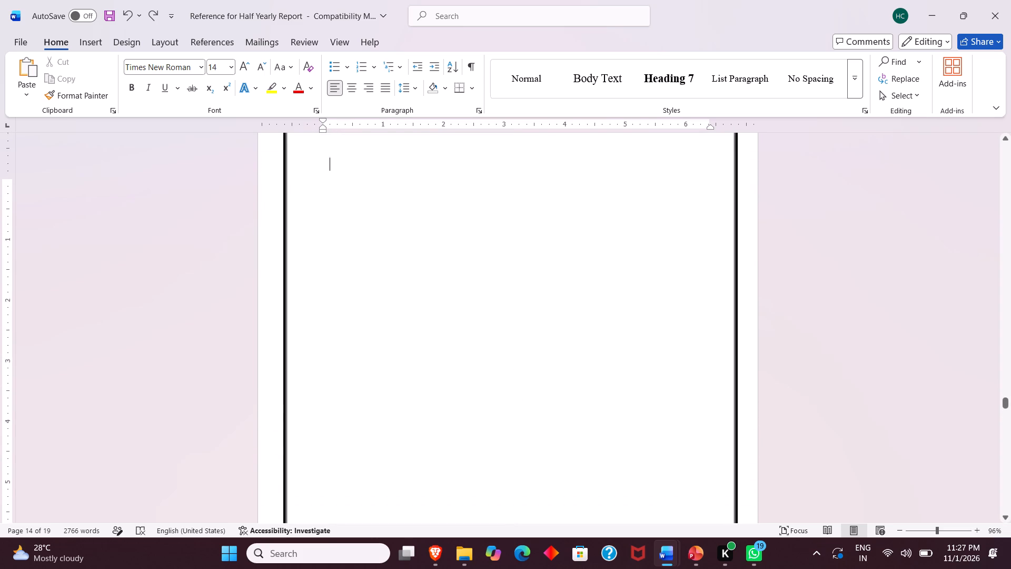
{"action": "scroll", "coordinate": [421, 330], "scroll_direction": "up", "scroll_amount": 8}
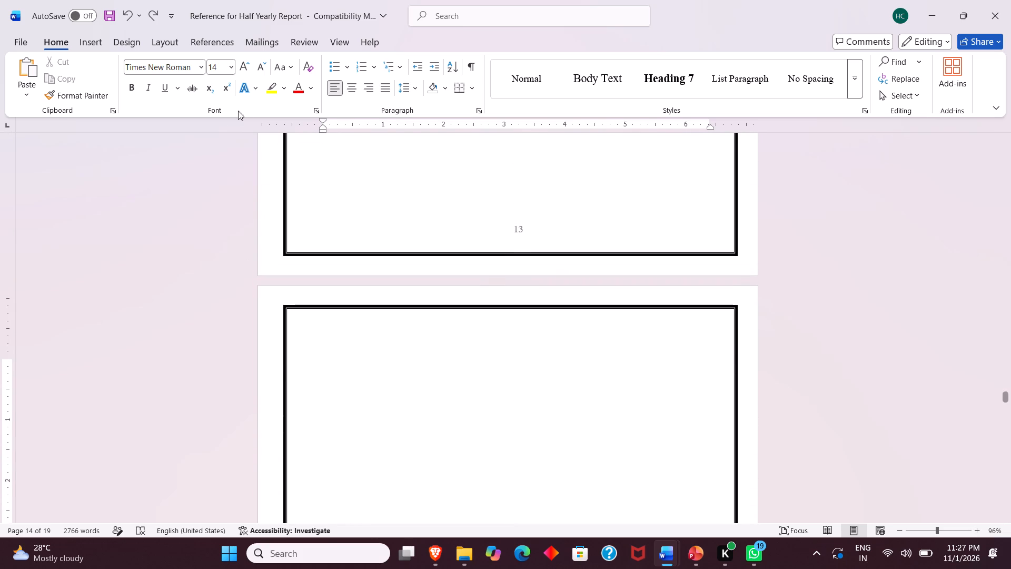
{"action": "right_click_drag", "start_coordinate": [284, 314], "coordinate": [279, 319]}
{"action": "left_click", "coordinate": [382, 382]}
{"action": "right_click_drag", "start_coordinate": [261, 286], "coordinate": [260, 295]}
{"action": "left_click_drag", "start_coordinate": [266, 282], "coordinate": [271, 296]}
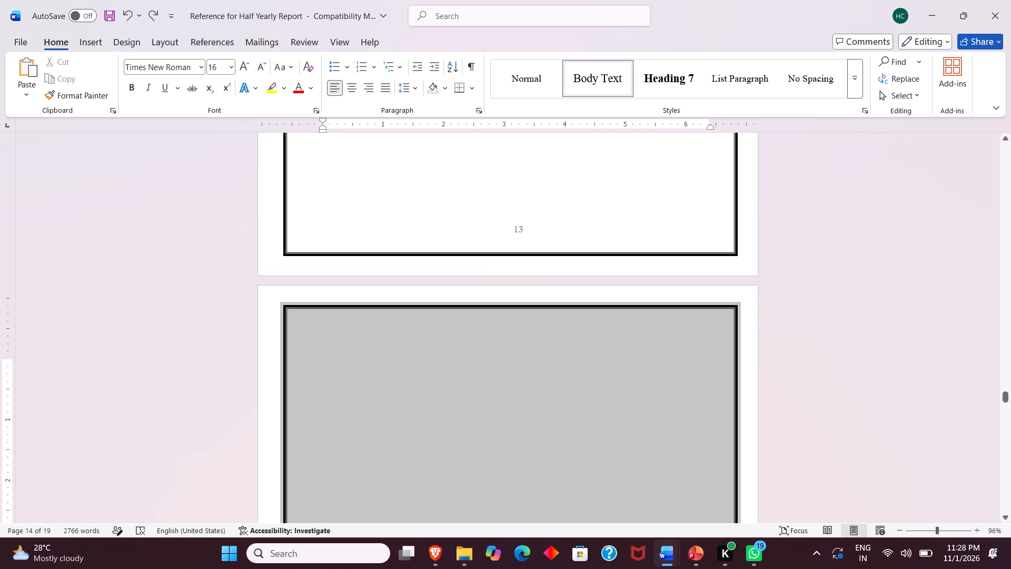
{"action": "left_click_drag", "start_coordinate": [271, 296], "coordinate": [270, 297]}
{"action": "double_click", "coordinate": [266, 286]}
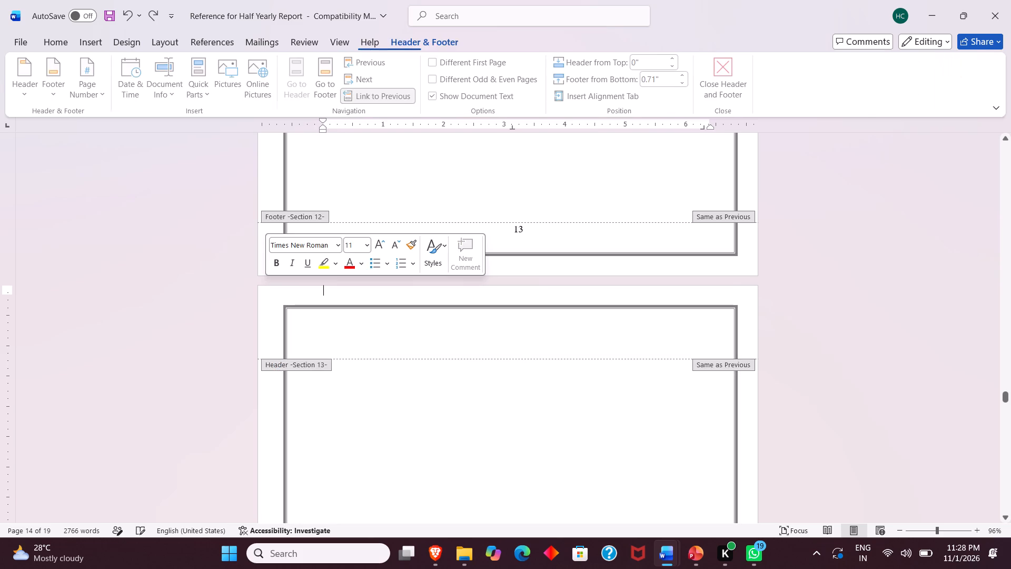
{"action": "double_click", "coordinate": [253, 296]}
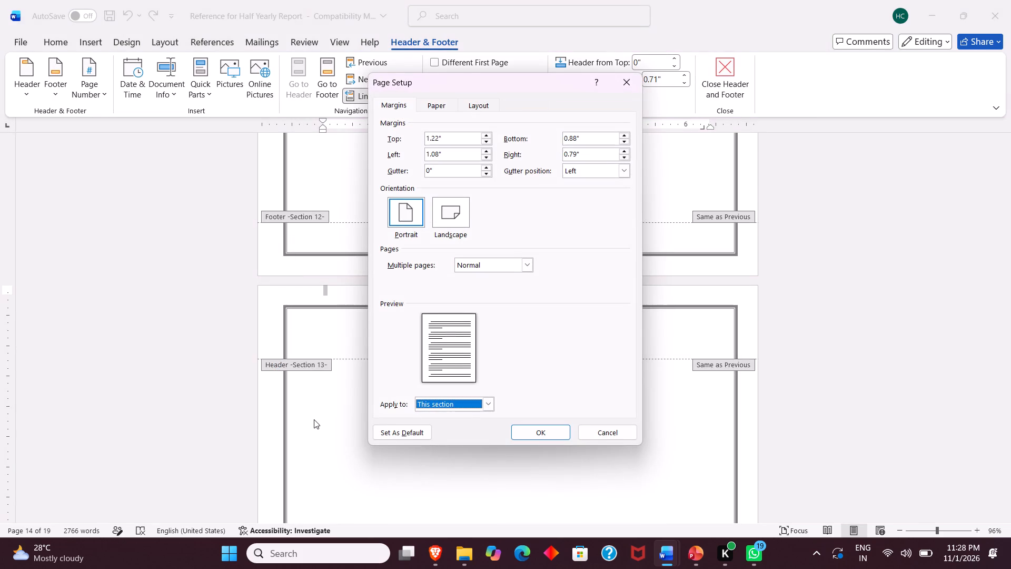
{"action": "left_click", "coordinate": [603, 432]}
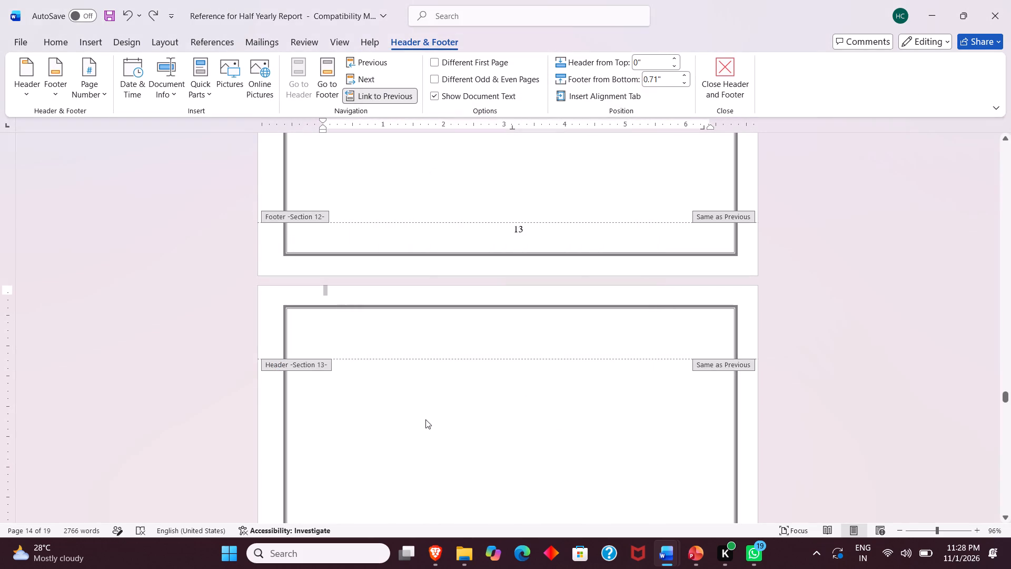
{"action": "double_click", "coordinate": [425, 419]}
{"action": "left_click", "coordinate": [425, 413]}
Review the text layout from section 3.3 back through Chapter 3 and the Chapter 2 literature summaries to section 2.2.
{"action": "scroll", "coordinate": [424, 416], "scroll_direction": "up", "scroll_amount": 12}
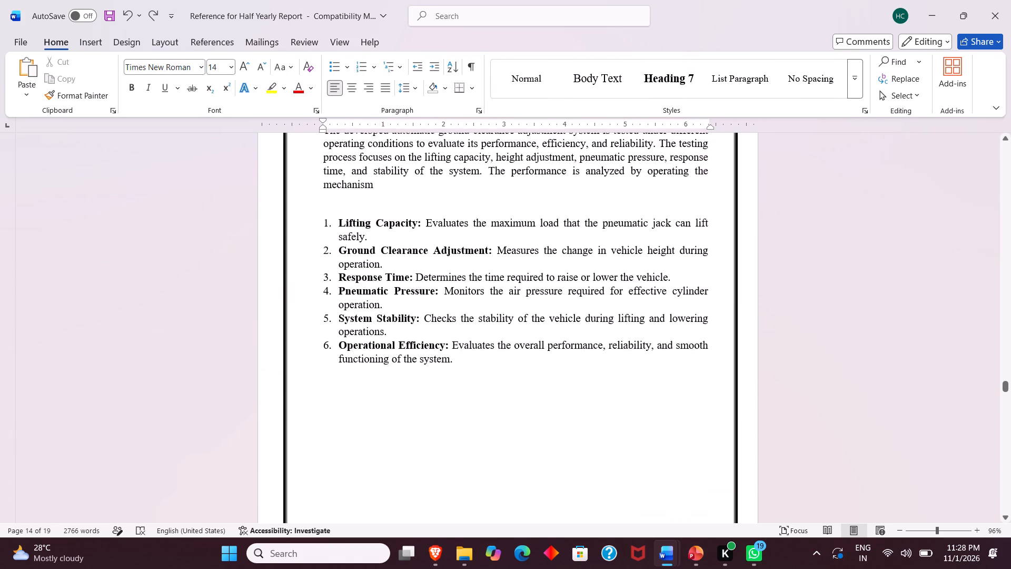
{"action": "scroll", "coordinate": [444, 420], "scroll_direction": "up", "scroll_amount": 13}
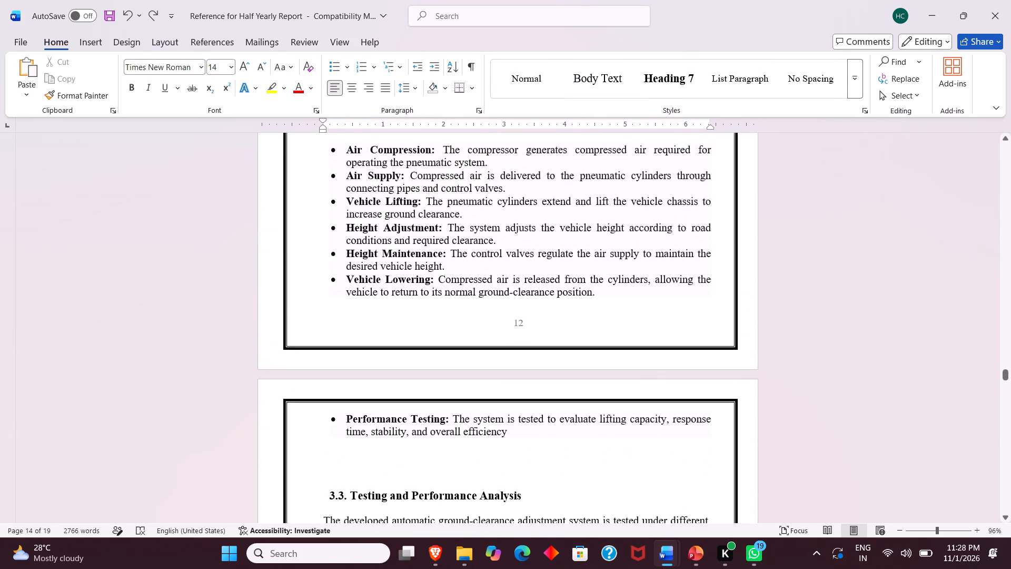
{"action": "scroll", "coordinate": [448, 424], "scroll_direction": "up", "scroll_amount": 7}
{"action": "scroll", "coordinate": [454, 429], "scroll_direction": "down", "scroll_amount": 2}
{"action": "scroll", "coordinate": [454, 429], "scroll_direction": "up", "scroll_amount": 4}
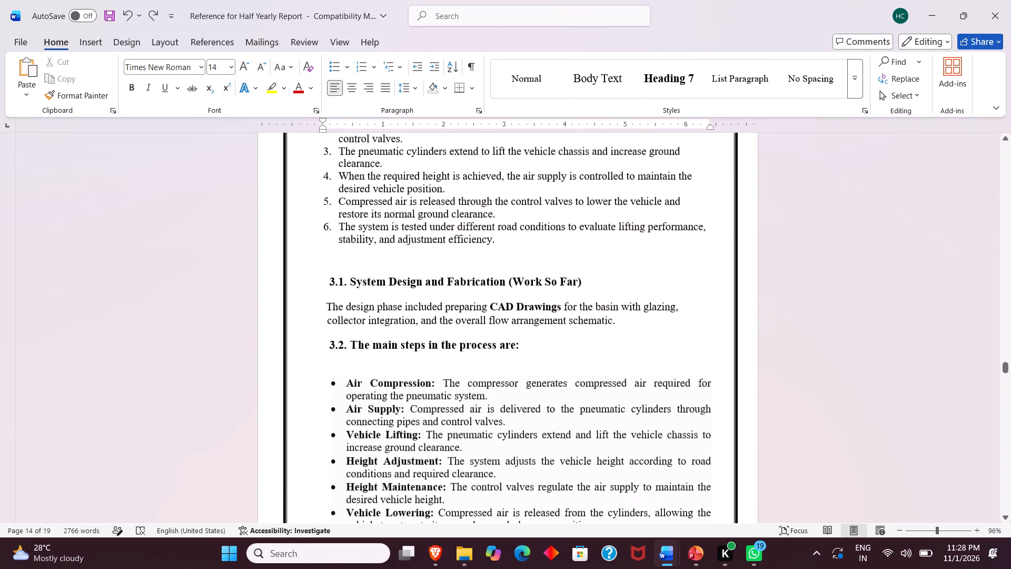
{"action": "scroll", "coordinate": [454, 429], "scroll_direction": "up", "scroll_amount": 13}
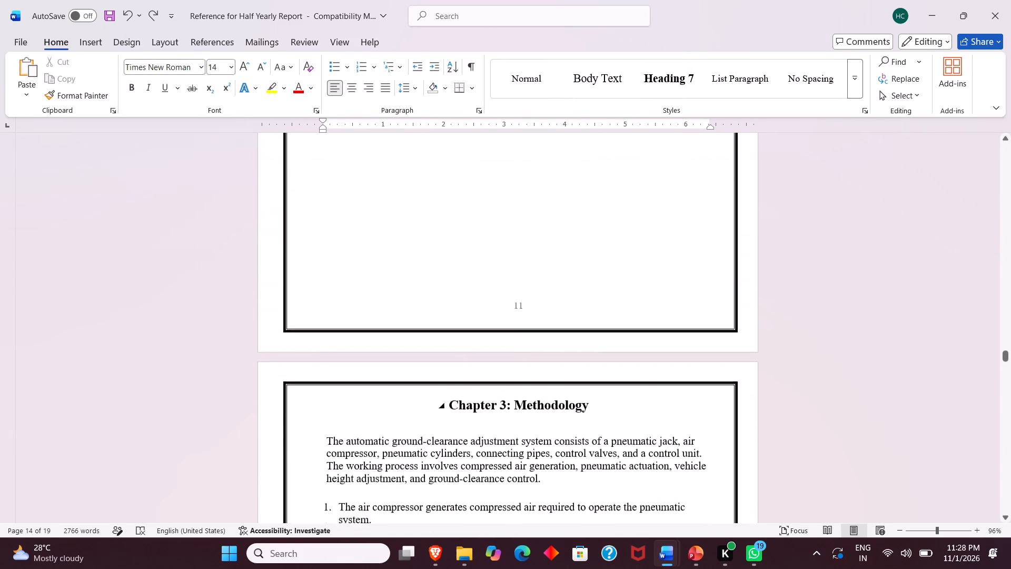
{"action": "scroll", "coordinate": [460, 429], "scroll_direction": "up", "scroll_amount": 20}
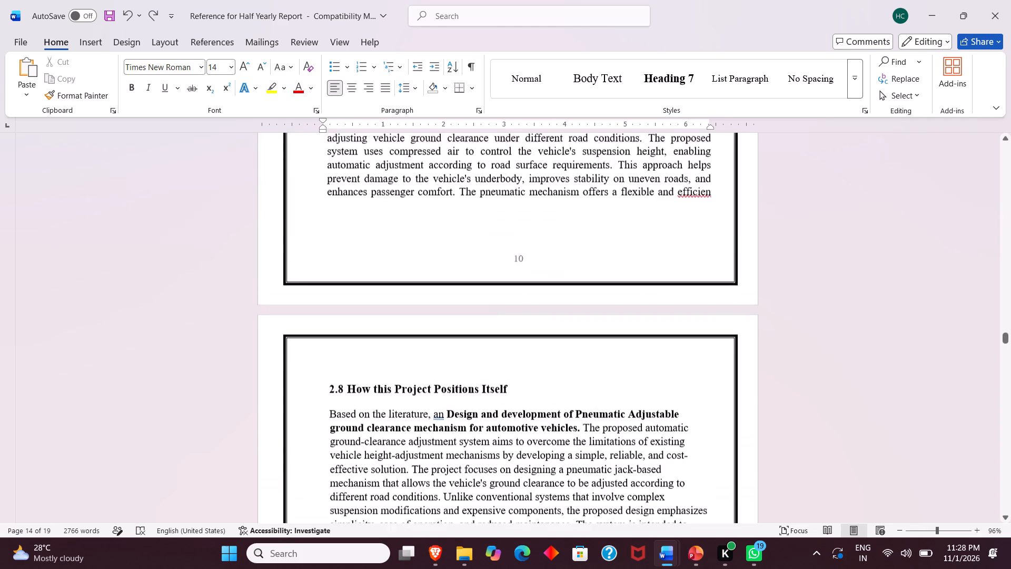
{"action": "scroll", "coordinate": [466, 429], "scroll_direction": "up", "scroll_amount": 15}
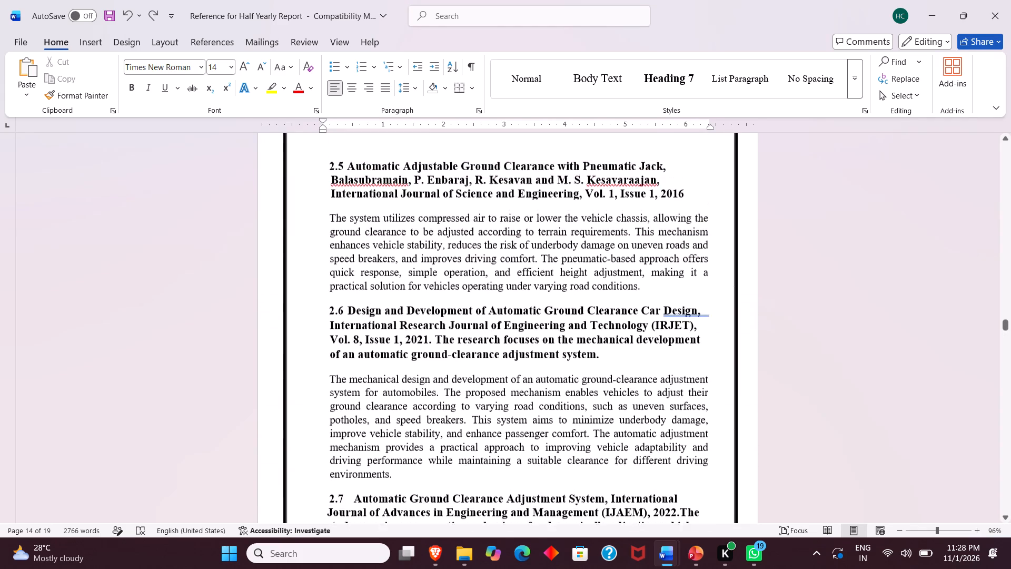
{"action": "scroll", "coordinate": [466, 429], "scroll_direction": "up", "scroll_amount": 7}
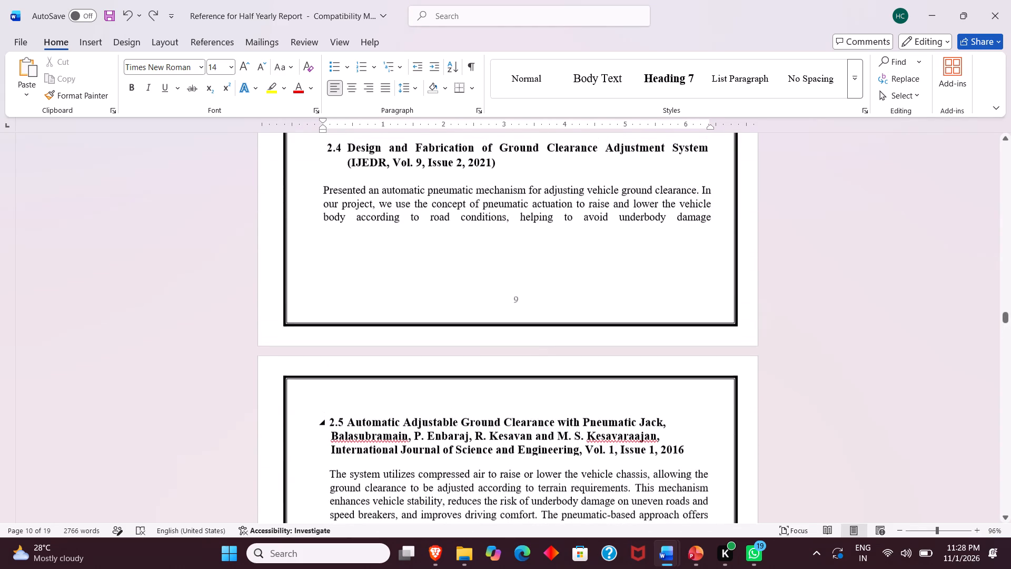
{"action": "scroll", "coordinate": [466, 429], "scroll_direction": "up", "scroll_amount": 8}
{"action": "scroll", "coordinate": [466, 429], "scroll_direction": "down", "scroll_amount": 5}
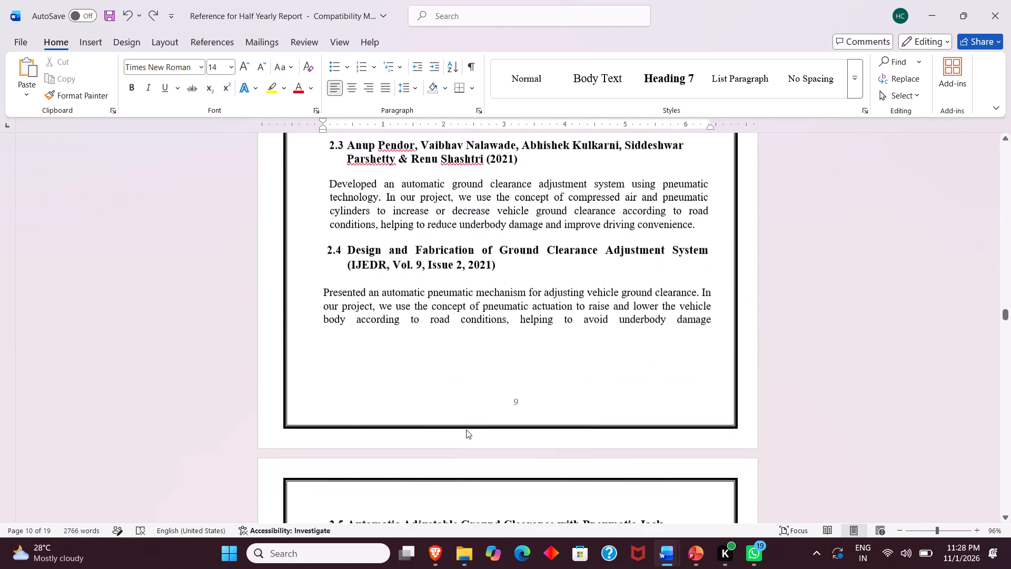
{"action": "scroll", "coordinate": [466, 429], "scroll_direction": "down", "scroll_amount": 4}
{"action": "scroll", "coordinate": [466, 429], "scroll_direction": "up", "scroll_amount": 10}
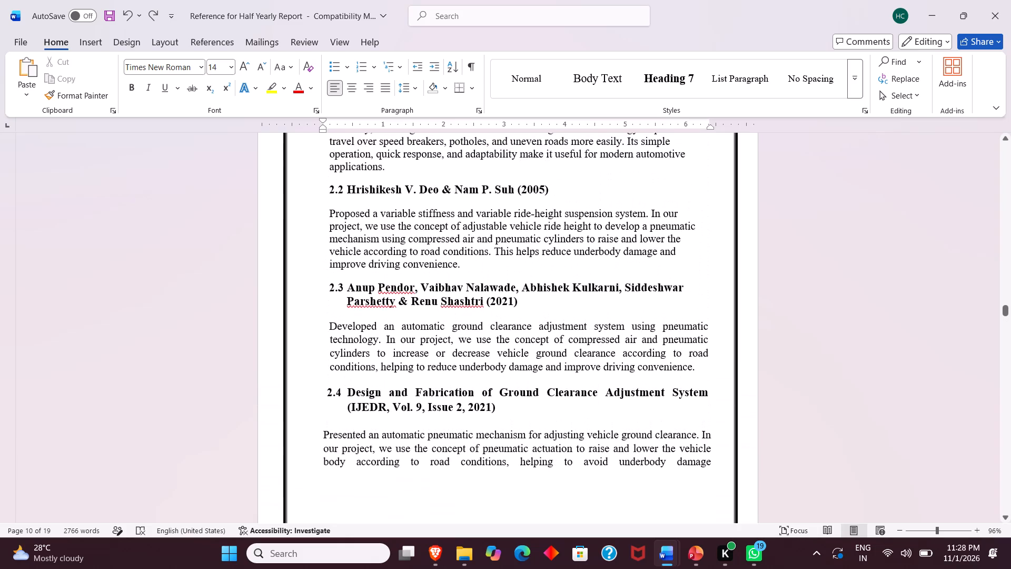
{"action": "scroll", "coordinate": [466, 429], "scroll_direction": "up", "scroll_amount": 4}
{"action": "scroll", "coordinate": [466, 429], "scroll_direction": "down", "scroll_amount": 6}
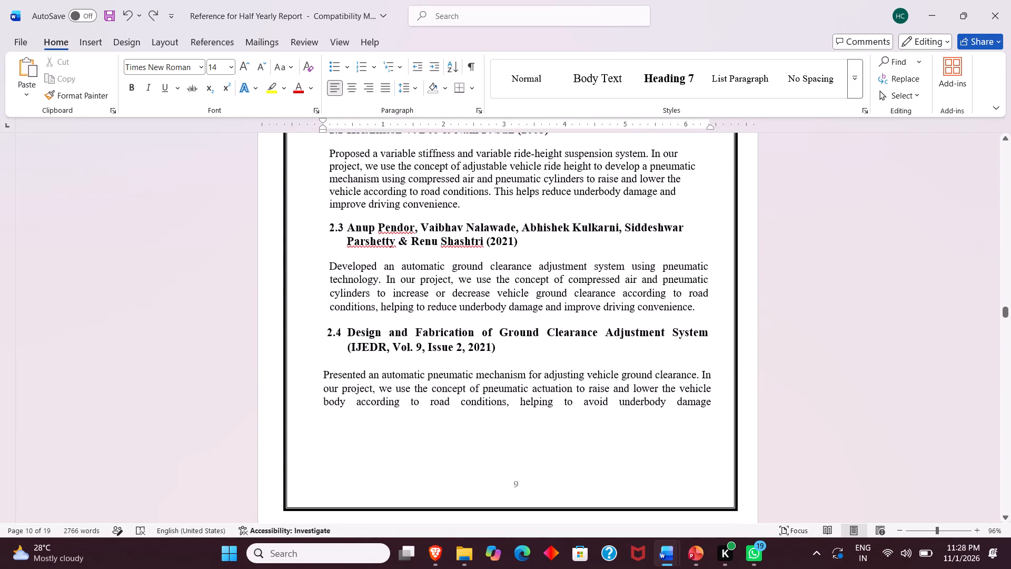
Indent the section 2.4 body paragraph about 0.1 inch, padding its first line with three spaces to line up with the other lines.
{"action": "left_click", "coordinate": [325, 291]}
{"action": "double_click", "coordinate": [325, 291]}
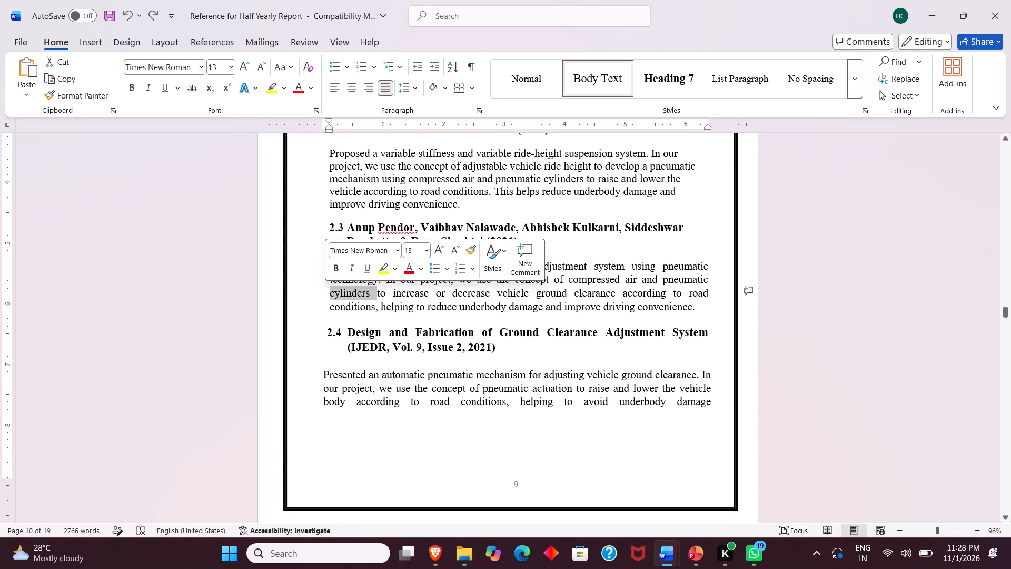
{"action": "left_click", "coordinate": [323, 401]}
{"action": "left_click_drag", "start_coordinate": [323, 401], "coordinate": [329, 401]}
{"action": "left_click_drag", "start_coordinate": [455, 435], "coordinate": [467, 431]}
{"action": "left_click_drag", "start_coordinate": [721, 405], "coordinate": [409, 412]}
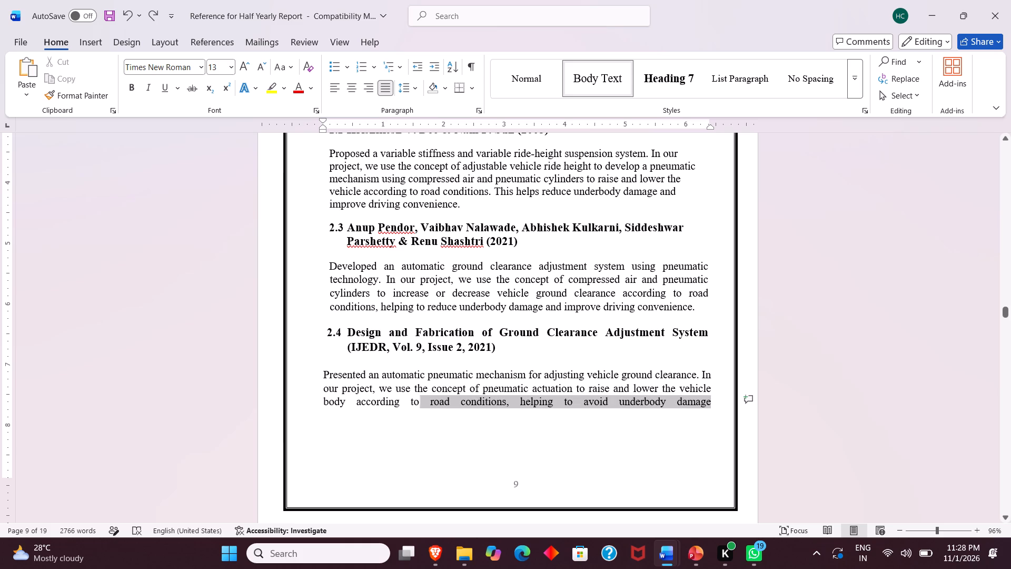
{"action": "left_click_drag", "start_coordinate": [409, 412], "coordinate": [329, 380]}
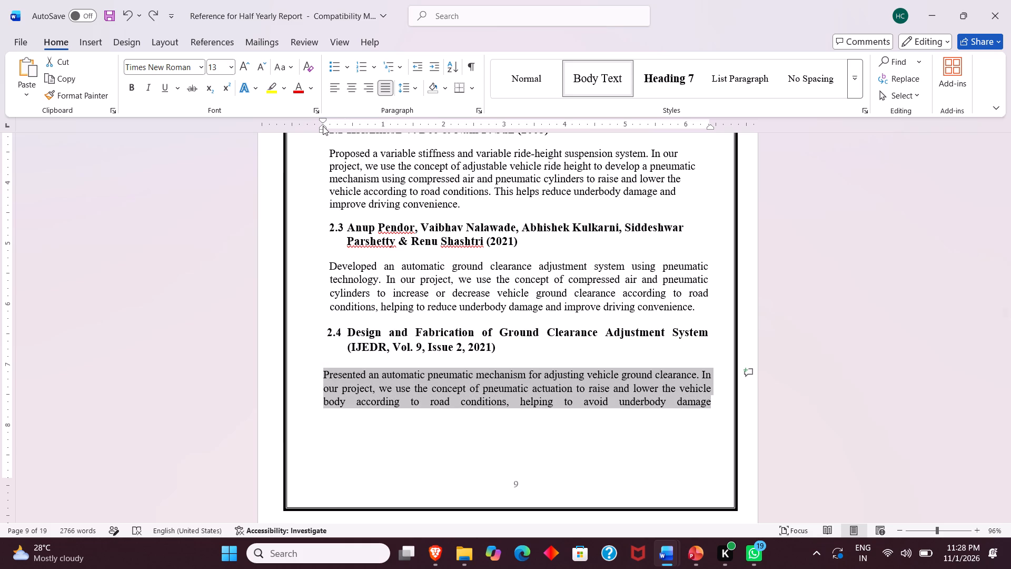
{"action": "left_click_drag", "start_coordinate": [323, 126], "coordinate": [331, 140]}
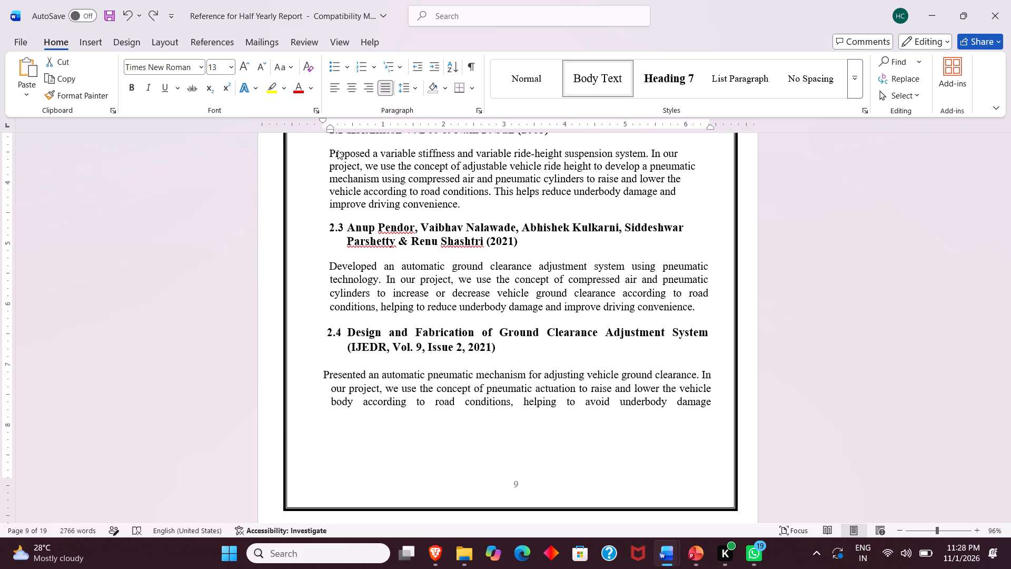
{"action": "left_click", "coordinate": [311, 385]}
{"action": "left_click", "coordinate": [323, 377]}
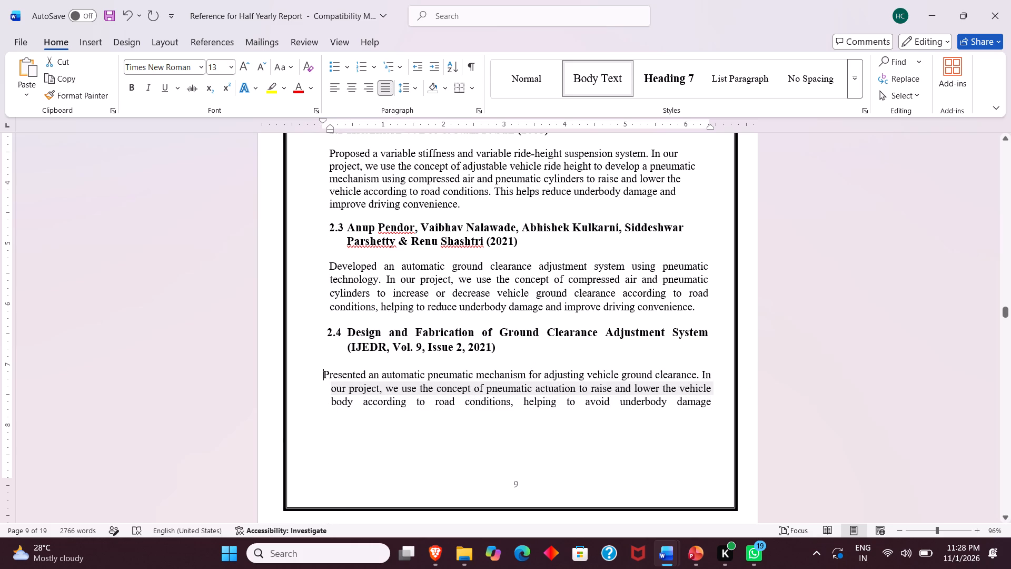
{"action": "key", "text": "space"}
{"action": "key", "text": "space"}
{"action": "key", "text": "space"}
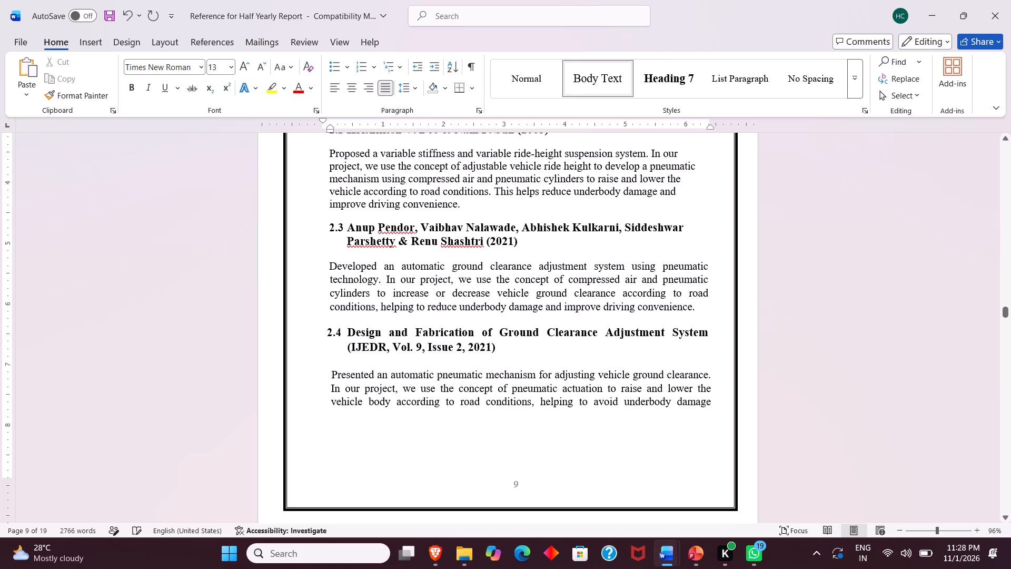
Check the paragraph alignment from section 2.4 through the rest of Chapter 2 and the Chapter 3 methodology sections.
{"action": "scroll", "coordinate": [392, 447], "scroll_direction": "up", "scroll_amount": 2}
{"action": "scroll", "coordinate": [393, 448], "scroll_direction": "down", "scroll_amount": 6}
{"action": "scroll", "coordinate": [393, 450], "scroll_direction": "up", "scroll_amount": 4}
{"action": "scroll", "coordinate": [393, 450], "scroll_direction": "down", "scroll_amount": 2}
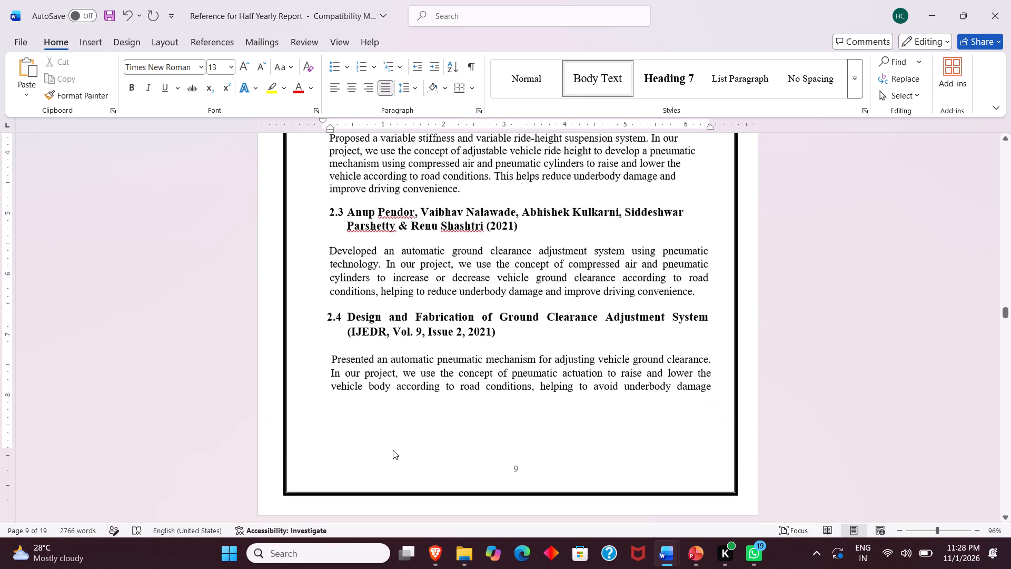
{"action": "scroll", "coordinate": [393, 450], "scroll_direction": "down", "scroll_amount": 14}
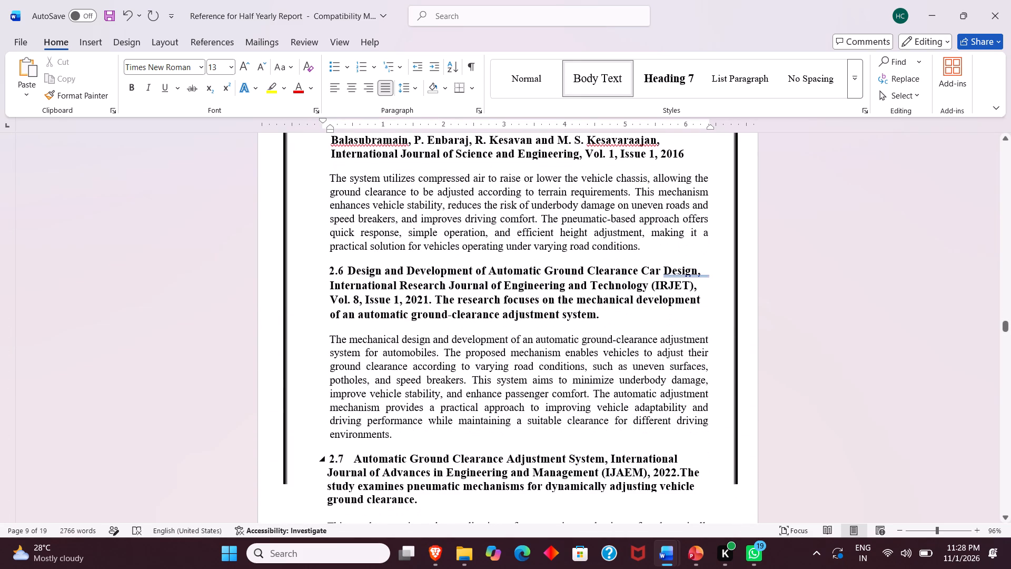
{"action": "scroll", "coordinate": [393, 450], "scroll_direction": "down", "scroll_amount": 16}
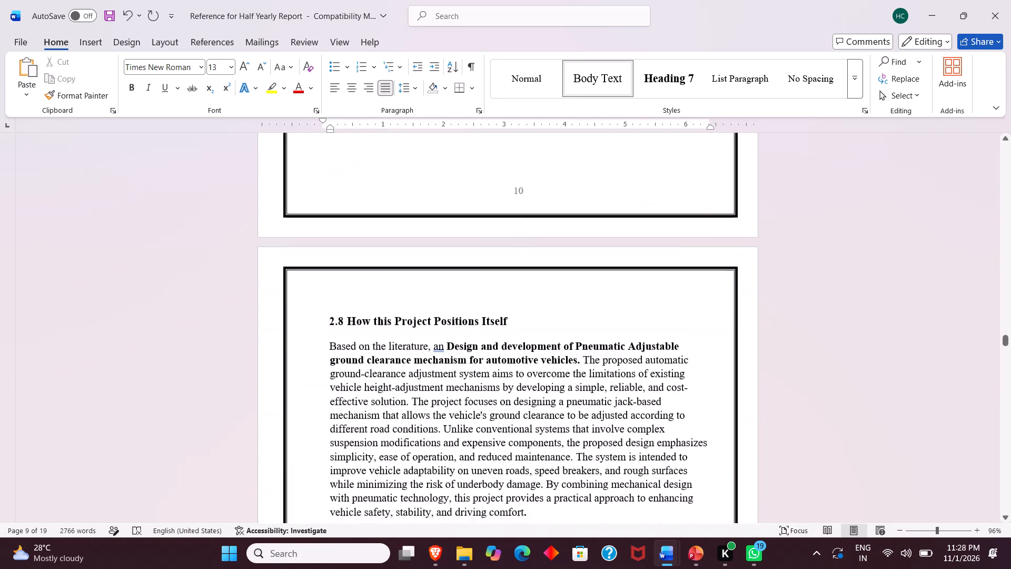
{"action": "scroll", "coordinate": [392, 444], "scroll_direction": "down", "scroll_amount": 20}
{"action": "scroll", "coordinate": [391, 436], "scroll_direction": "down", "scroll_amount": 4}
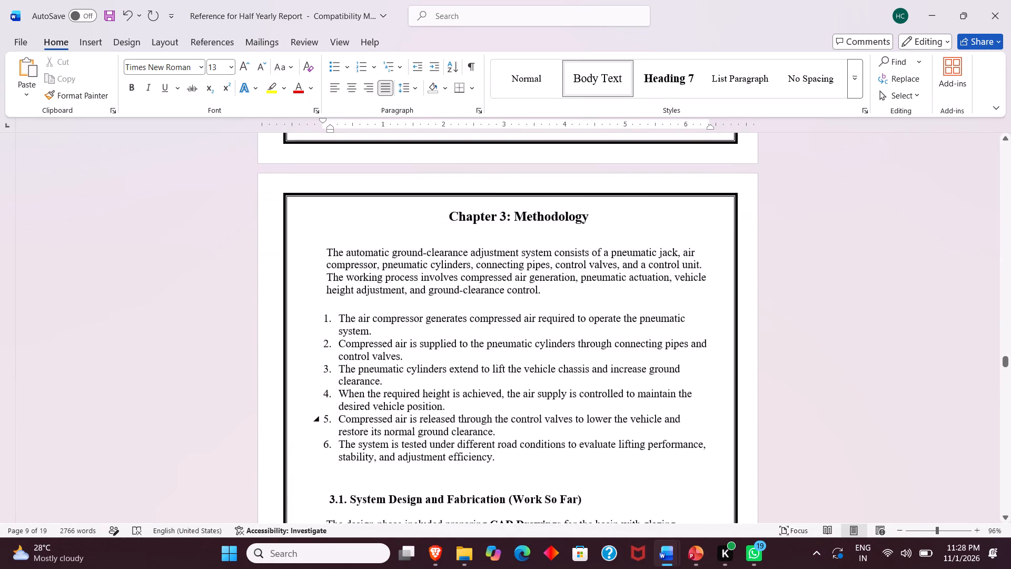
{"action": "scroll", "coordinate": [391, 436], "scroll_direction": "down", "scroll_amount": 13}
{"action": "scroll", "coordinate": [391, 436], "scroll_direction": "up", "scroll_amount": 2}
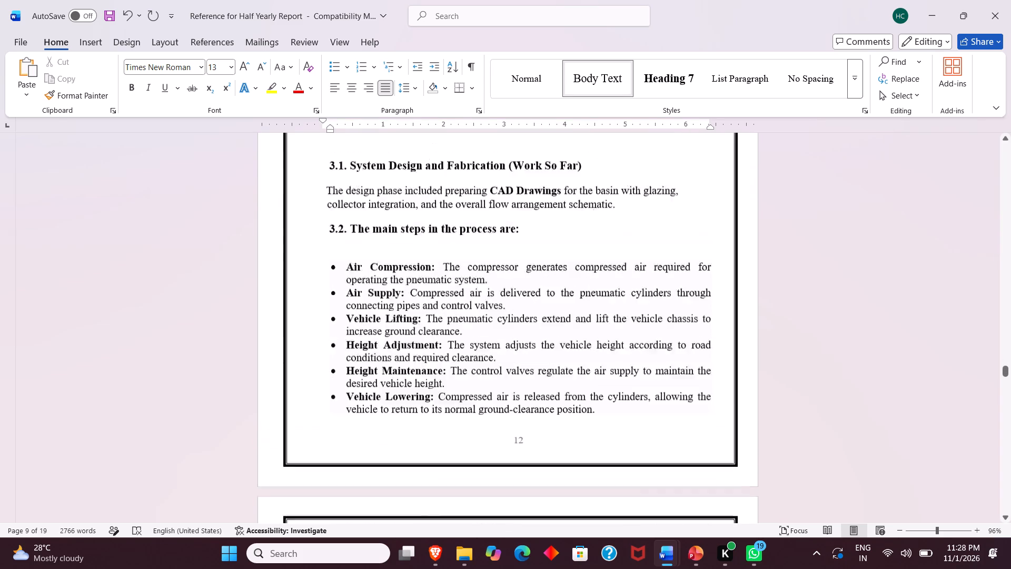
{"action": "scroll", "coordinate": [391, 436], "scroll_direction": "up", "scroll_amount": 8}
{"action": "scroll", "coordinate": [391, 436], "scroll_direction": "down", "scroll_amount": 1}
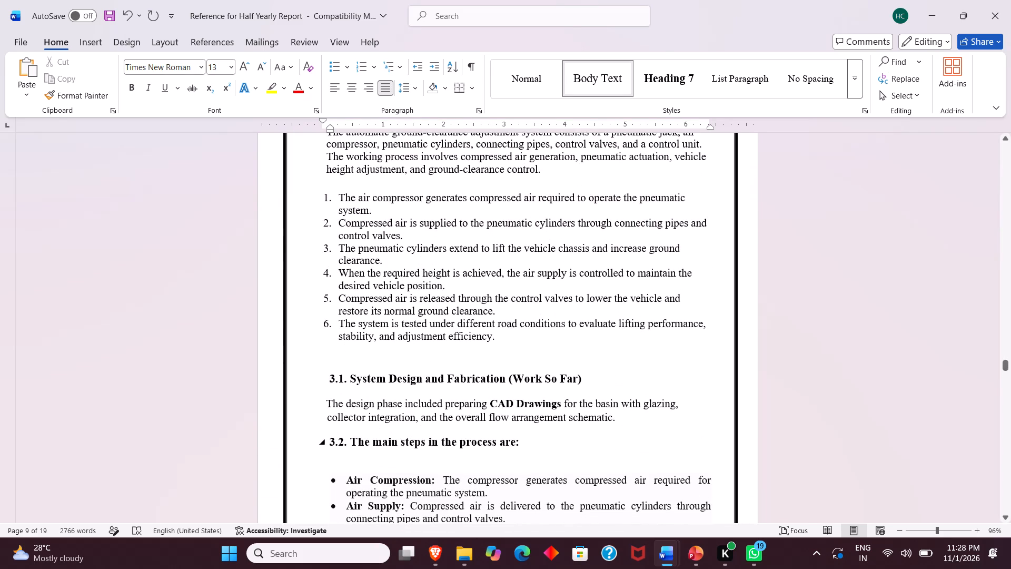
Indent the CAD Drawings paragraph under heading 3.1 to about 0.3 inch from the left margin.
{"action": "left_click", "coordinate": [325, 410]}
{"action": "left_click", "coordinate": [329, 409]}
{"action": "left_click_drag", "start_coordinate": [329, 409], "coordinate": [340, 411]}
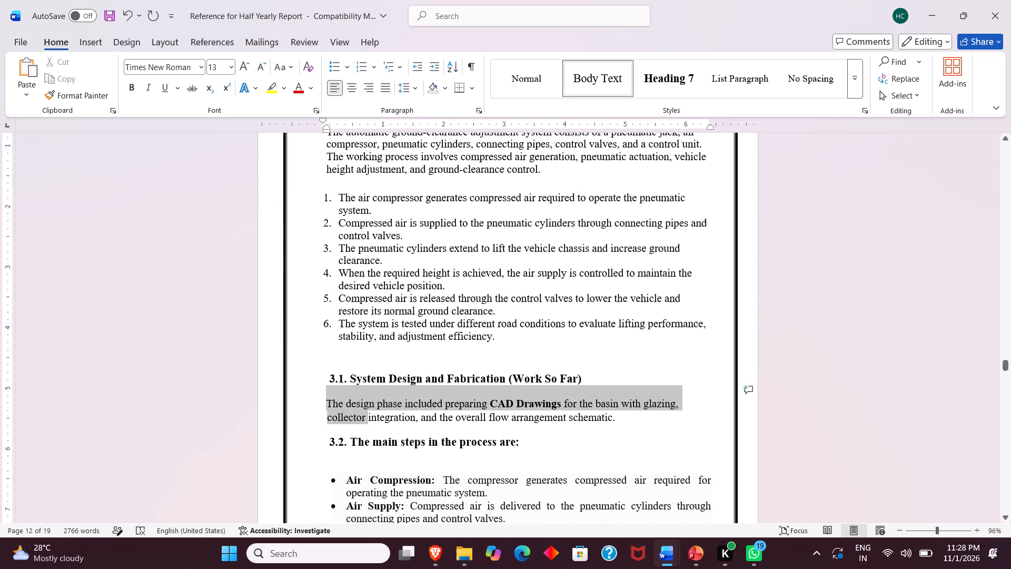
{"action": "left_click_drag", "start_coordinate": [340, 411], "coordinate": [347, 413]}
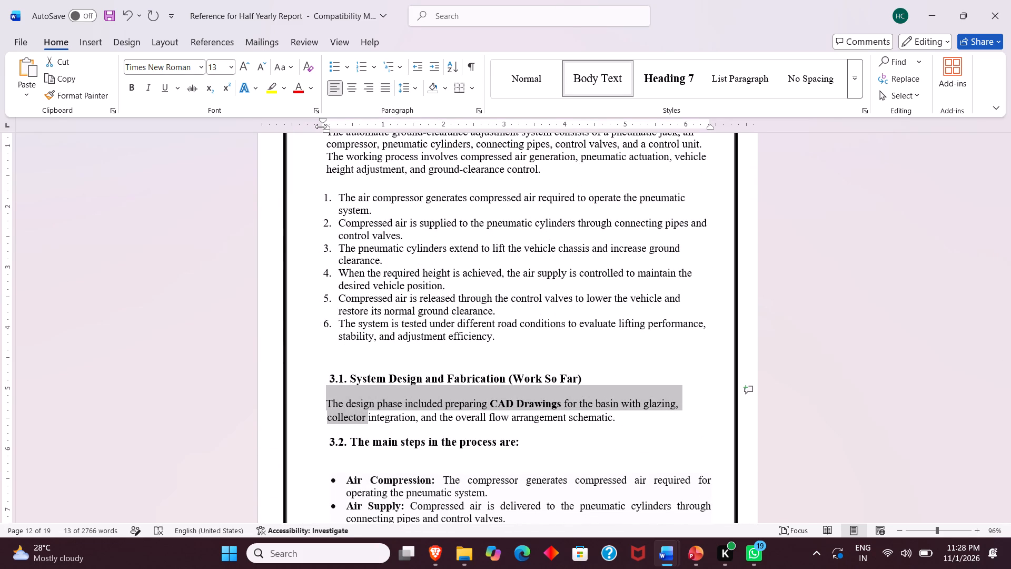
{"action": "left_click_drag", "start_coordinate": [328, 130], "coordinate": [340, 136]}
{"action": "left_click", "coordinate": [243, 365]}
Indent the introductory paragraph under 3.3 Testing and Performance Analysis to about 0.25 inch from the left margin.
{"action": "scroll", "coordinate": [313, 448], "scroll_direction": "down", "scroll_amount": 2}
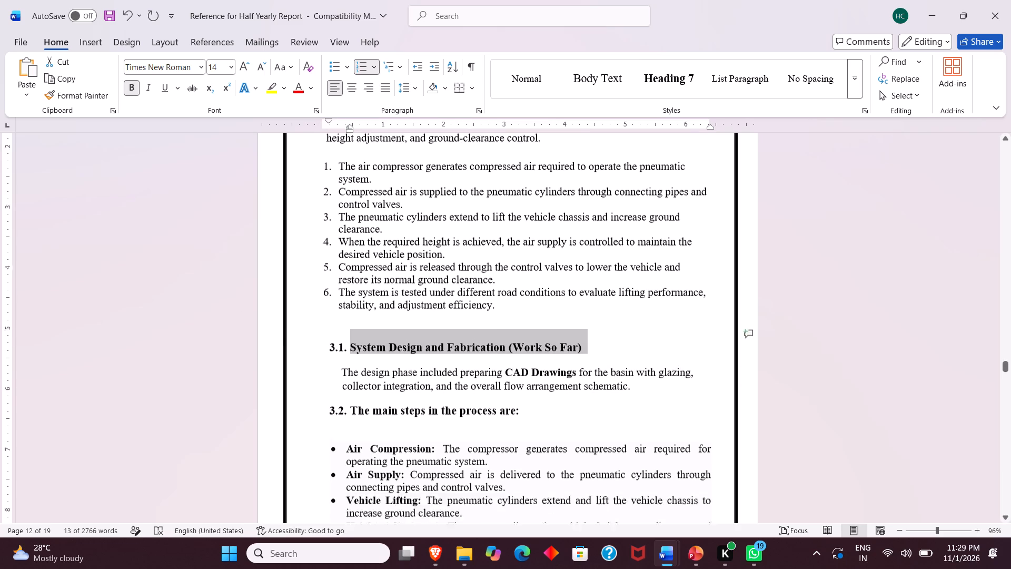
{"action": "scroll", "coordinate": [313, 448], "scroll_direction": "down", "scroll_amount": 17}
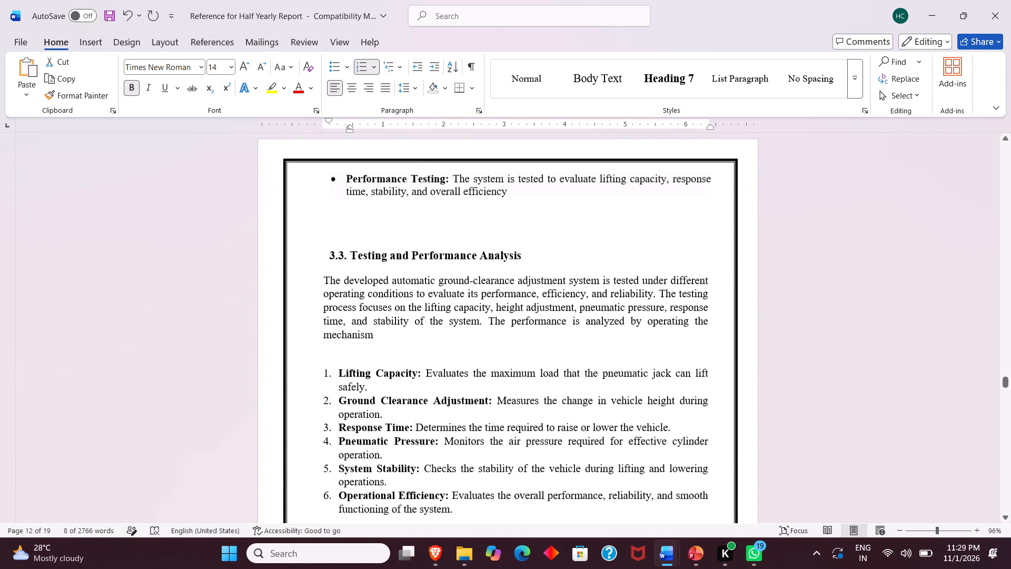
{"action": "scroll", "coordinate": [303, 423], "scroll_direction": "up", "scroll_amount": 6}
{"action": "scroll", "coordinate": [319, 445], "scroll_direction": "down", "scroll_amount": 5}
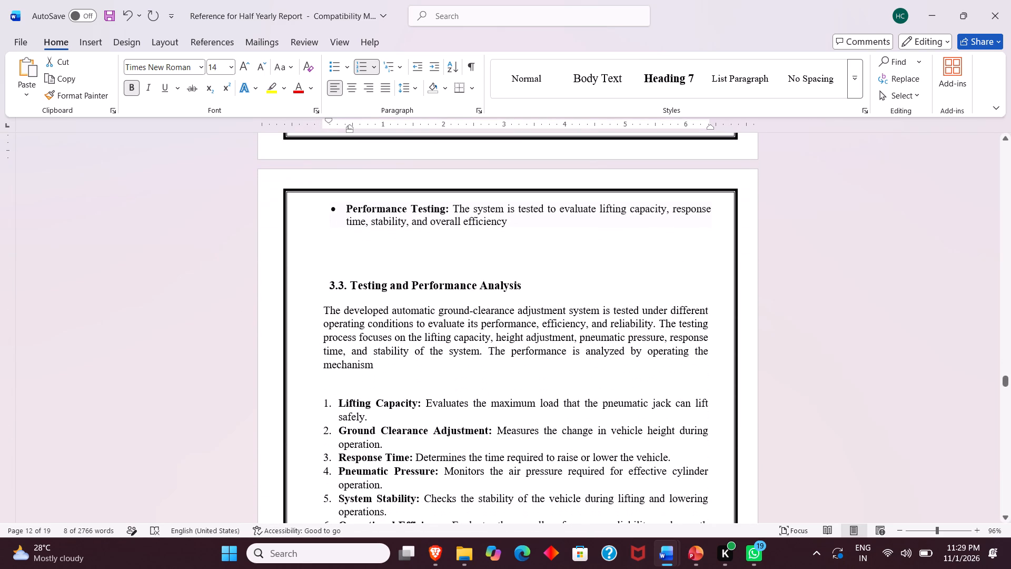
{"action": "left_click_drag", "start_coordinate": [385, 359], "coordinate": [324, 317]}
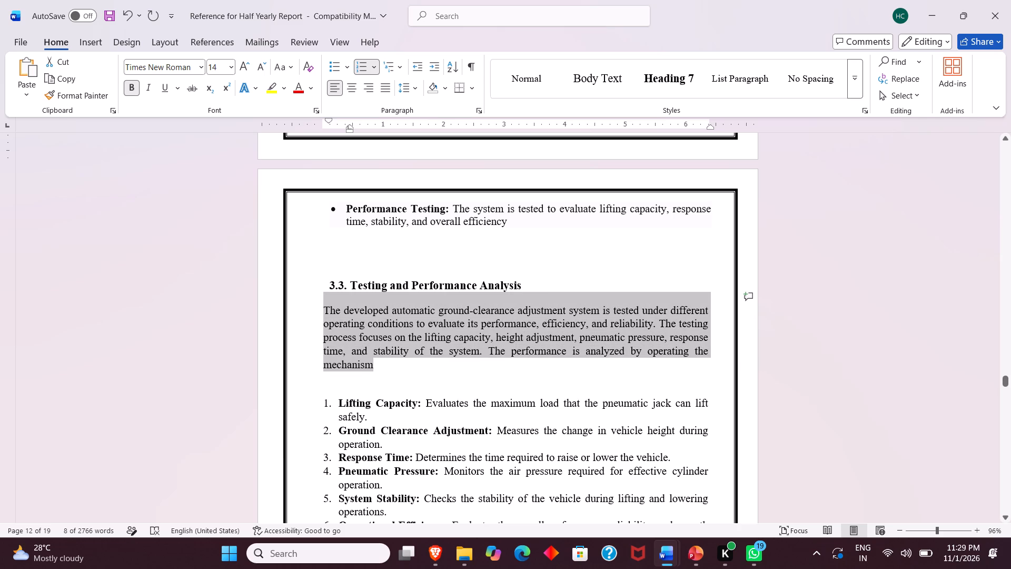
{"action": "left_click_drag", "start_coordinate": [324, 317], "coordinate": [324, 315]}
{"action": "left_click_drag", "start_coordinate": [321, 130], "coordinate": [332, 129]}
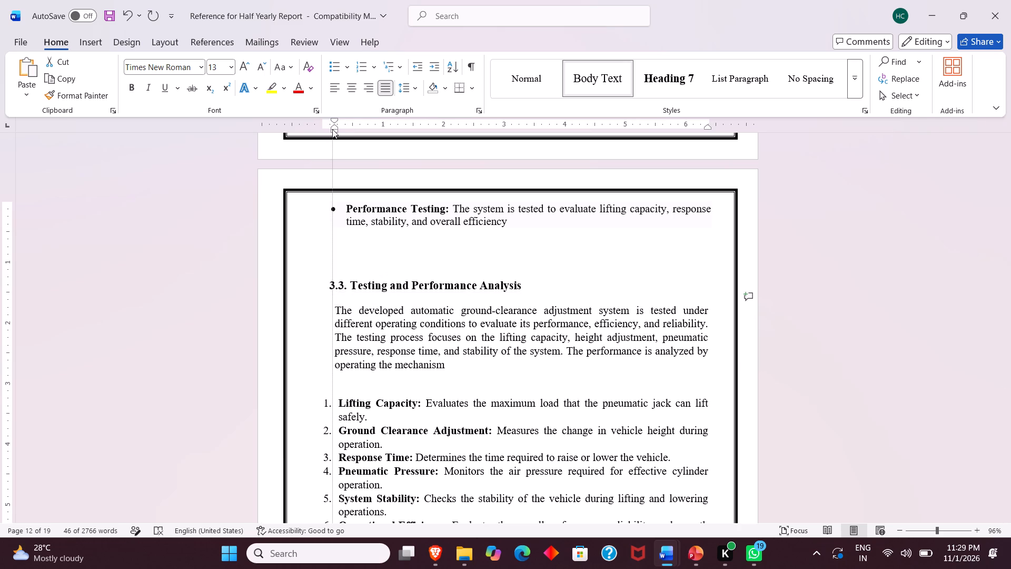
{"action": "left_click_drag", "start_coordinate": [332, 129], "coordinate": [348, 146]}
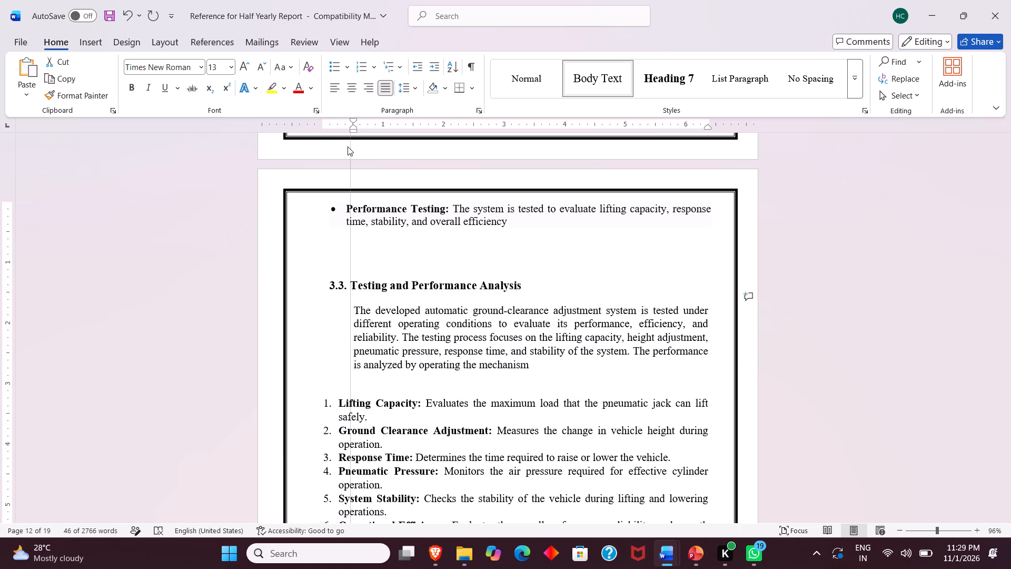
{"action": "left_click_drag", "start_coordinate": [348, 146], "coordinate": [337, 152]}
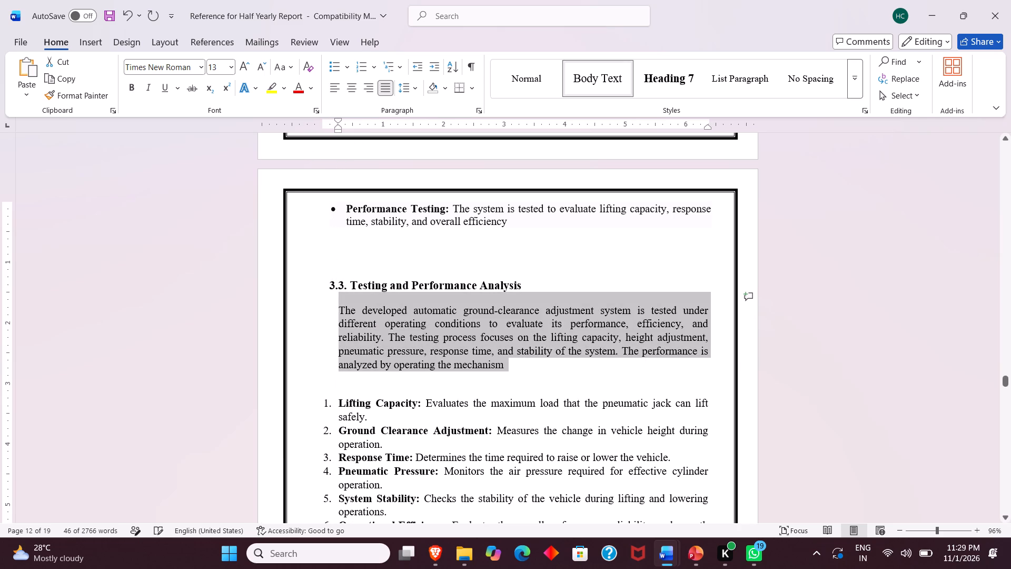
{"action": "left_click", "coordinate": [230, 370]}
Indent the six-item numbered list in section 3.3 about 0.1 inch so its numbers line up with the heading.
{"action": "scroll", "coordinate": [328, 469], "scroll_direction": "up", "scroll_amount": 2}
{"action": "scroll", "coordinate": [328, 469], "scroll_direction": "down", "scroll_amount": 1}
{"action": "scroll", "coordinate": [326, 469], "scroll_direction": "up", "scroll_amount": 3}
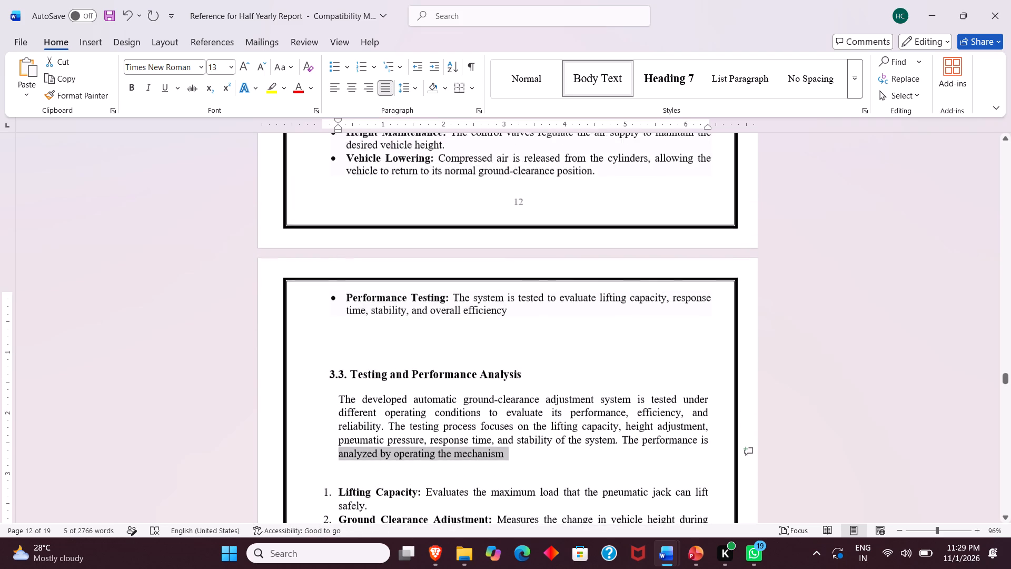
{"action": "scroll", "coordinate": [321, 467], "scroll_direction": "up", "scroll_amount": 5}
{"action": "scroll", "coordinate": [319, 466], "scroll_direction": "down", "scroll_amount": 2}
{"action": "scroll", "coordinate": [318, 475], "scroll_direction": "up", "scroll_amount": 1}
{"action": "scroll", "coordinate": [318, 475], "scroll_direction": "down", "scroll_amount": 8}
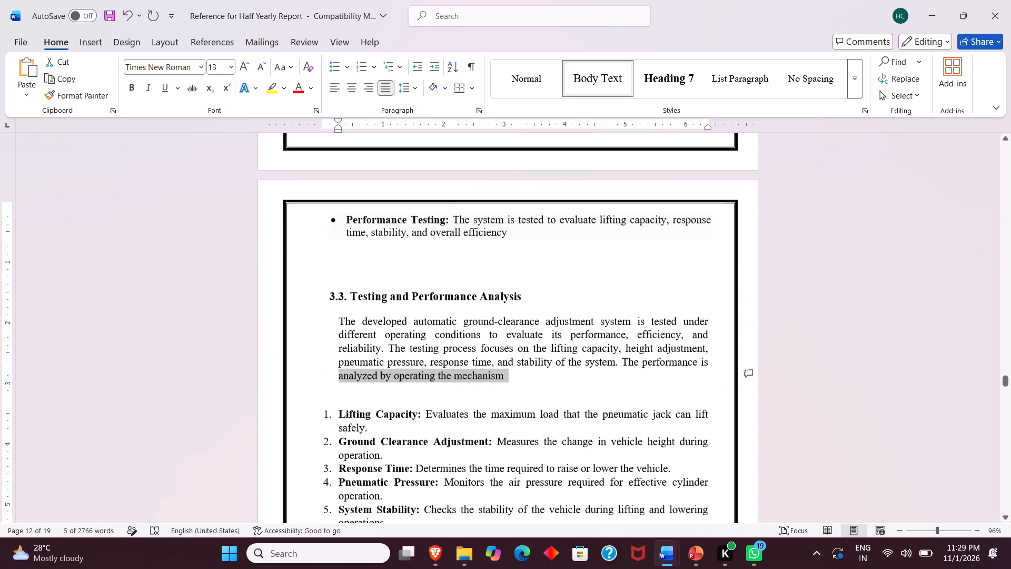
{"action": "scroll", "coordinate": [312, 469], "scroll_direction": "down", "scroll_amount": 2}
{"action": "left_click_drag", "start_coordinate": [326, 470], "coordinate": [325, 397]}
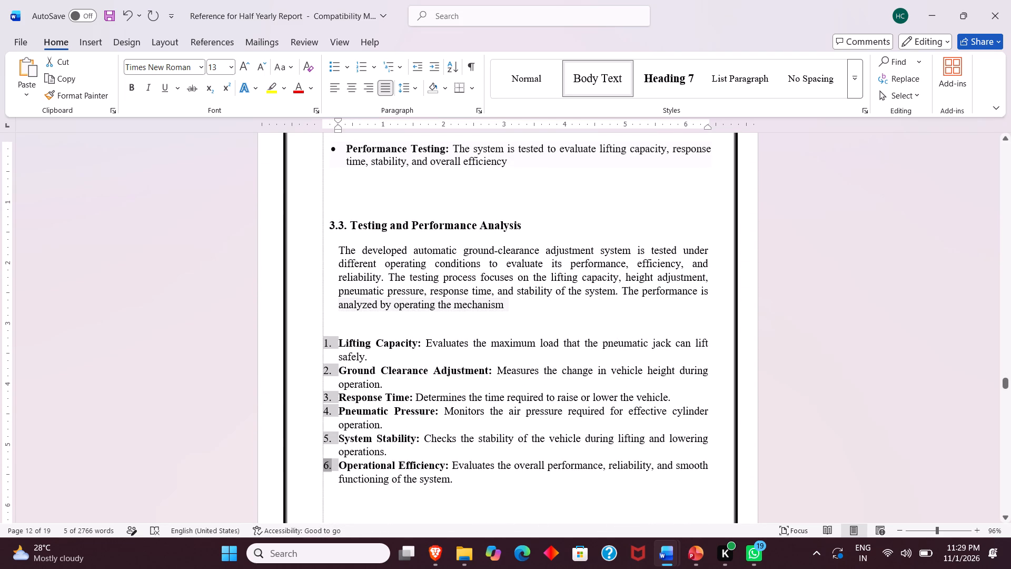
{"action": "left_click_drag", "start_coordinate": [325, 397], "coordinate": [331, 403]}
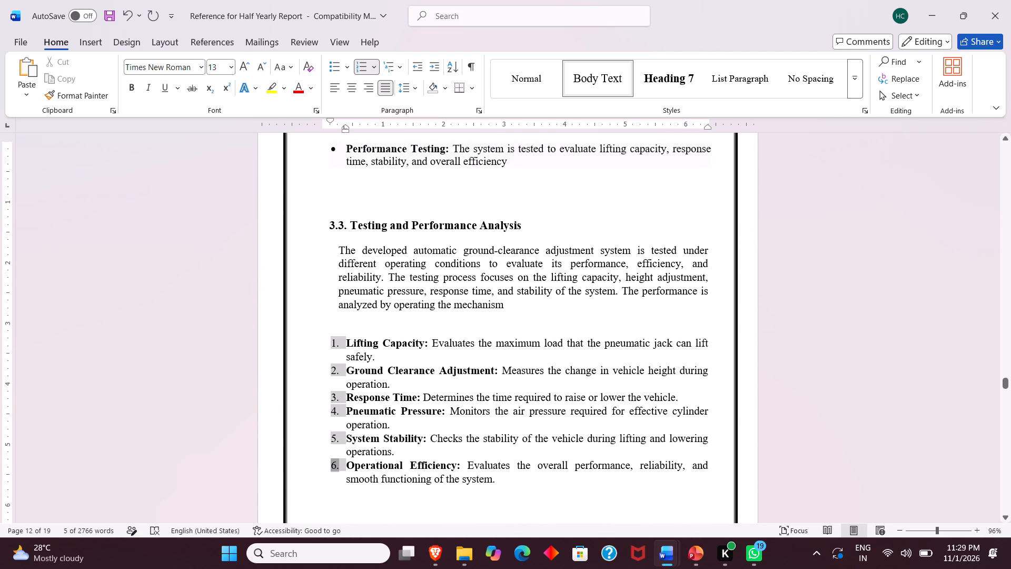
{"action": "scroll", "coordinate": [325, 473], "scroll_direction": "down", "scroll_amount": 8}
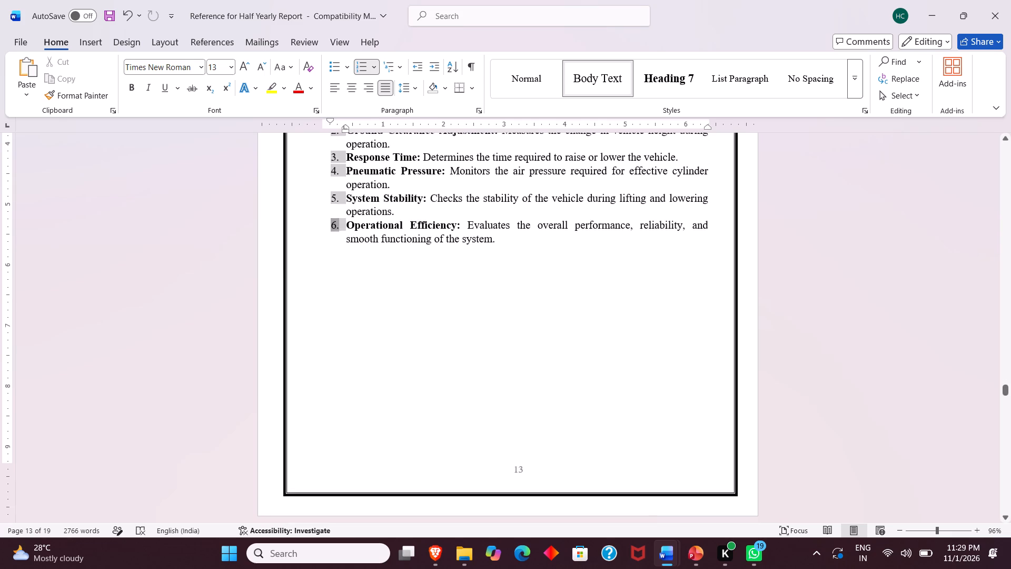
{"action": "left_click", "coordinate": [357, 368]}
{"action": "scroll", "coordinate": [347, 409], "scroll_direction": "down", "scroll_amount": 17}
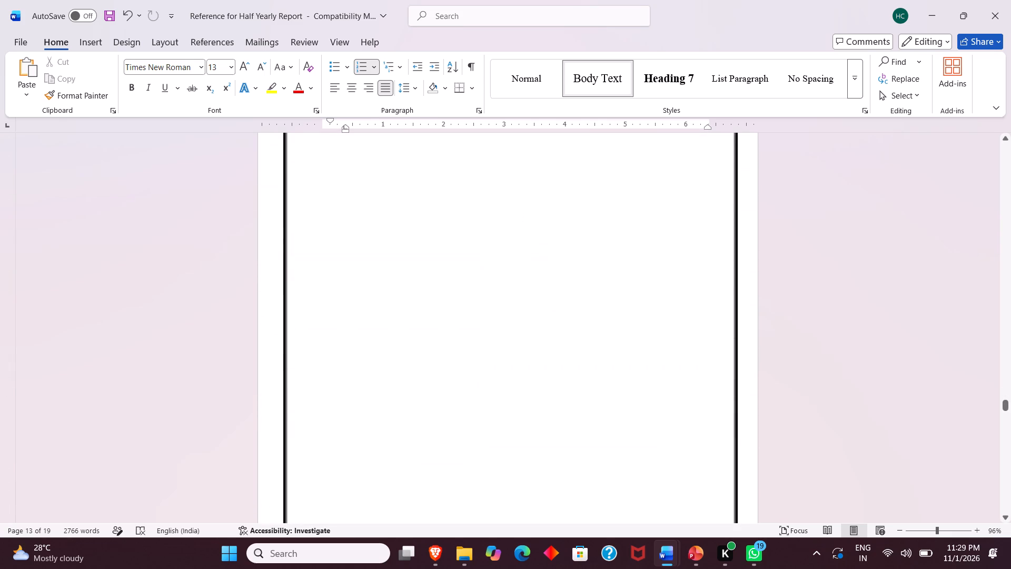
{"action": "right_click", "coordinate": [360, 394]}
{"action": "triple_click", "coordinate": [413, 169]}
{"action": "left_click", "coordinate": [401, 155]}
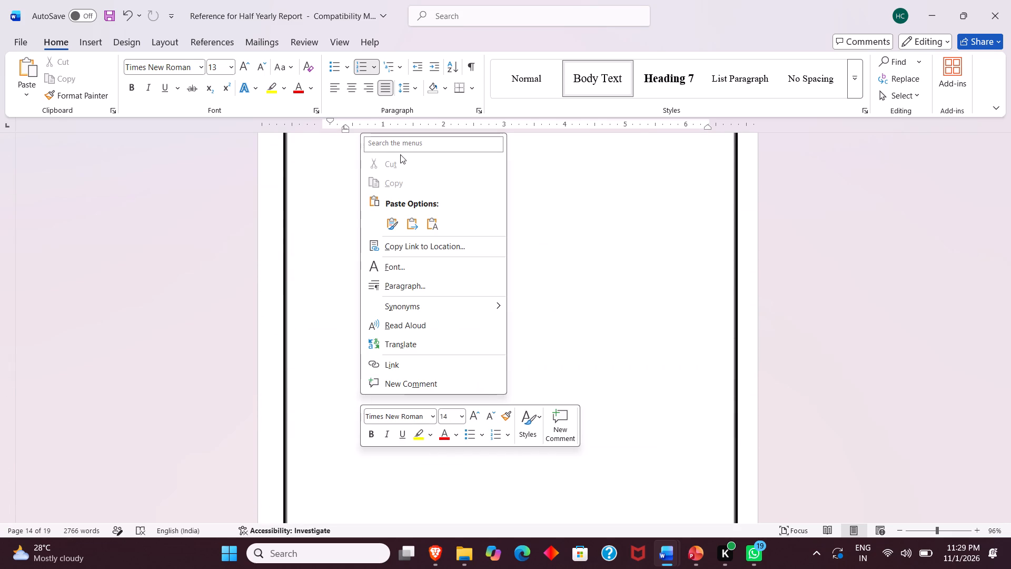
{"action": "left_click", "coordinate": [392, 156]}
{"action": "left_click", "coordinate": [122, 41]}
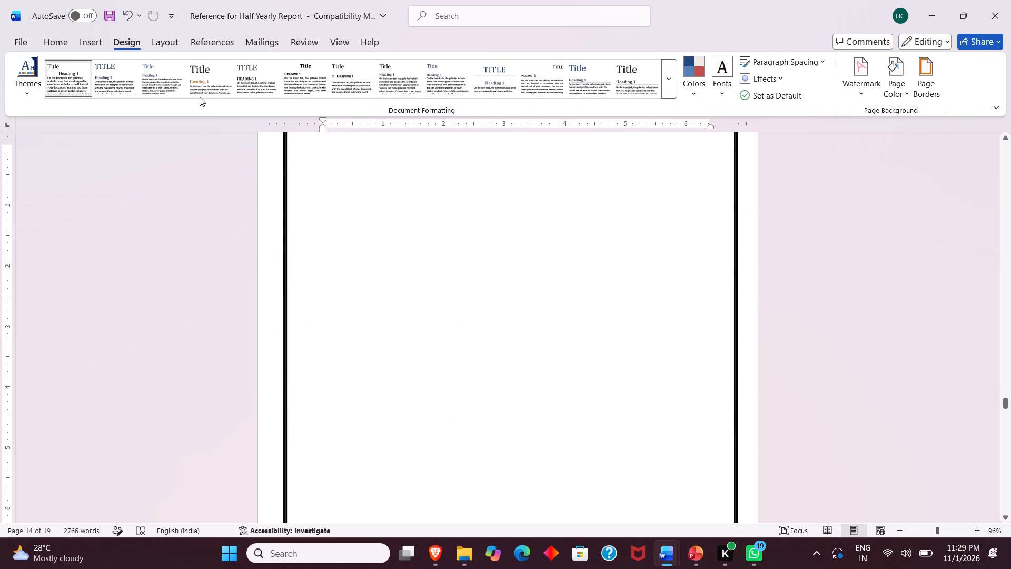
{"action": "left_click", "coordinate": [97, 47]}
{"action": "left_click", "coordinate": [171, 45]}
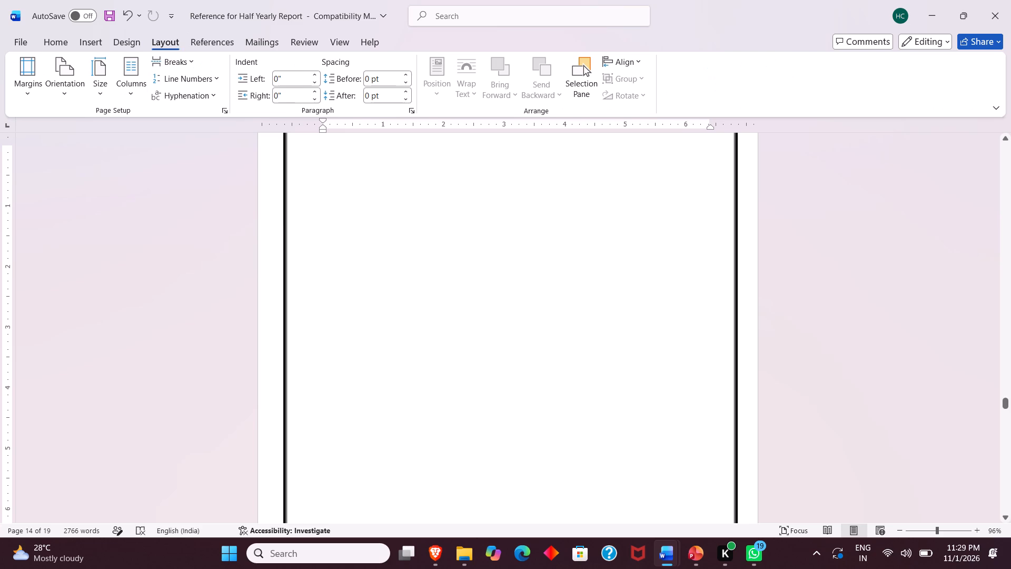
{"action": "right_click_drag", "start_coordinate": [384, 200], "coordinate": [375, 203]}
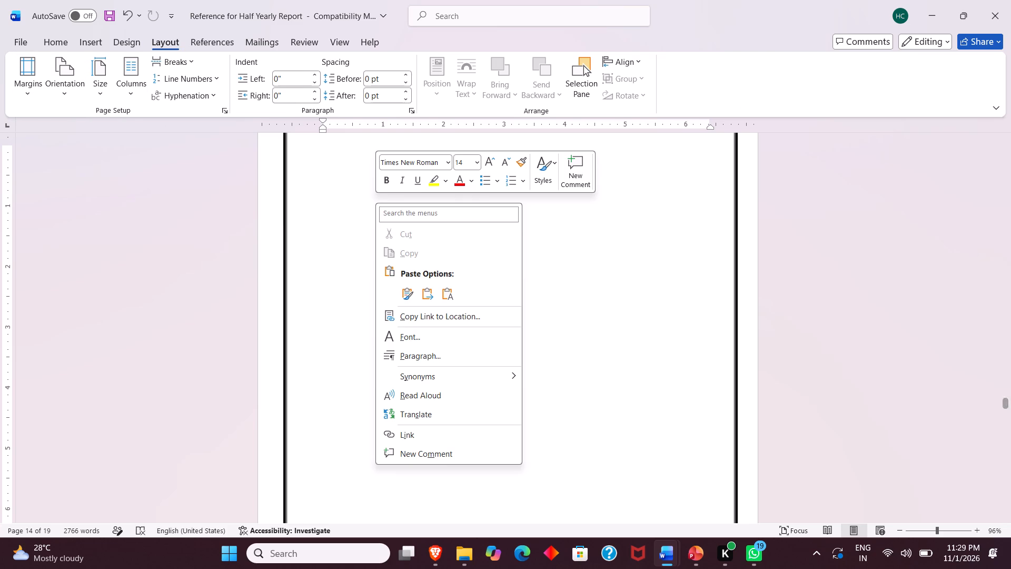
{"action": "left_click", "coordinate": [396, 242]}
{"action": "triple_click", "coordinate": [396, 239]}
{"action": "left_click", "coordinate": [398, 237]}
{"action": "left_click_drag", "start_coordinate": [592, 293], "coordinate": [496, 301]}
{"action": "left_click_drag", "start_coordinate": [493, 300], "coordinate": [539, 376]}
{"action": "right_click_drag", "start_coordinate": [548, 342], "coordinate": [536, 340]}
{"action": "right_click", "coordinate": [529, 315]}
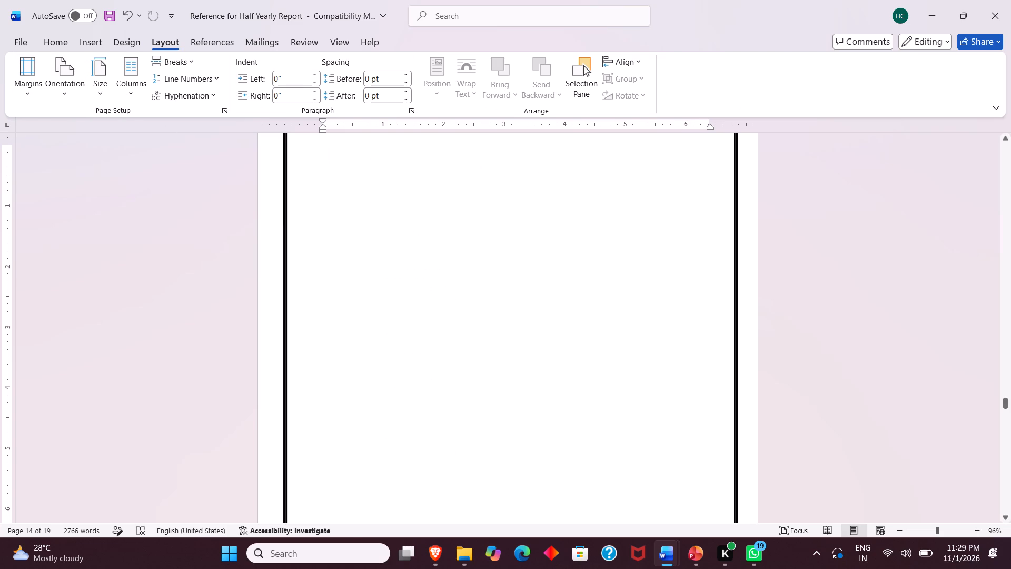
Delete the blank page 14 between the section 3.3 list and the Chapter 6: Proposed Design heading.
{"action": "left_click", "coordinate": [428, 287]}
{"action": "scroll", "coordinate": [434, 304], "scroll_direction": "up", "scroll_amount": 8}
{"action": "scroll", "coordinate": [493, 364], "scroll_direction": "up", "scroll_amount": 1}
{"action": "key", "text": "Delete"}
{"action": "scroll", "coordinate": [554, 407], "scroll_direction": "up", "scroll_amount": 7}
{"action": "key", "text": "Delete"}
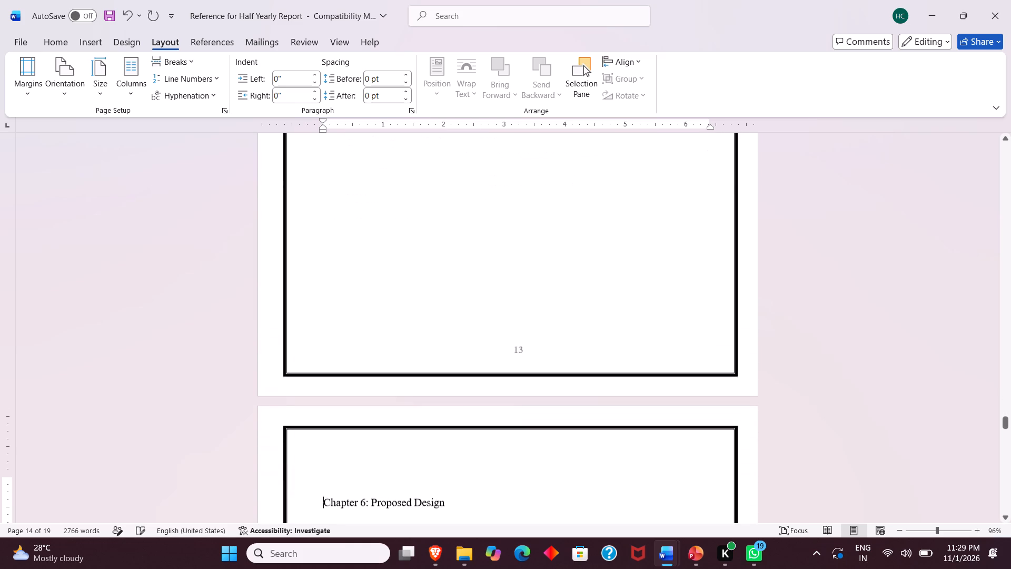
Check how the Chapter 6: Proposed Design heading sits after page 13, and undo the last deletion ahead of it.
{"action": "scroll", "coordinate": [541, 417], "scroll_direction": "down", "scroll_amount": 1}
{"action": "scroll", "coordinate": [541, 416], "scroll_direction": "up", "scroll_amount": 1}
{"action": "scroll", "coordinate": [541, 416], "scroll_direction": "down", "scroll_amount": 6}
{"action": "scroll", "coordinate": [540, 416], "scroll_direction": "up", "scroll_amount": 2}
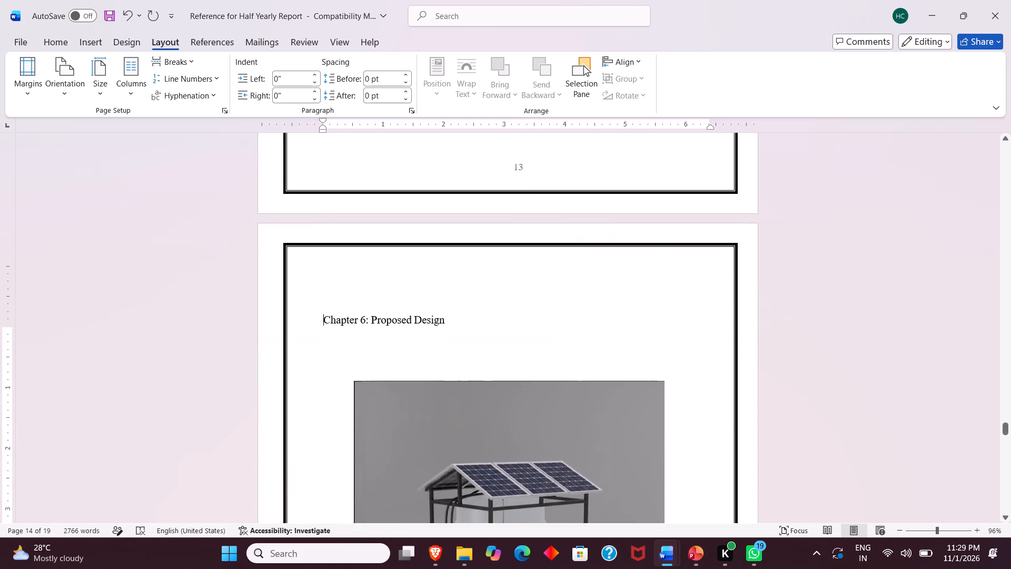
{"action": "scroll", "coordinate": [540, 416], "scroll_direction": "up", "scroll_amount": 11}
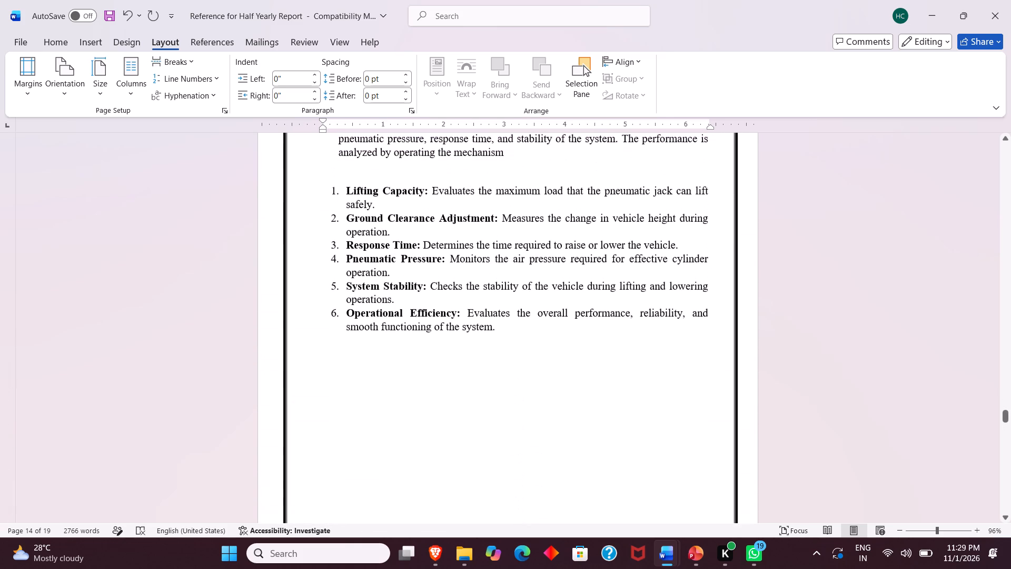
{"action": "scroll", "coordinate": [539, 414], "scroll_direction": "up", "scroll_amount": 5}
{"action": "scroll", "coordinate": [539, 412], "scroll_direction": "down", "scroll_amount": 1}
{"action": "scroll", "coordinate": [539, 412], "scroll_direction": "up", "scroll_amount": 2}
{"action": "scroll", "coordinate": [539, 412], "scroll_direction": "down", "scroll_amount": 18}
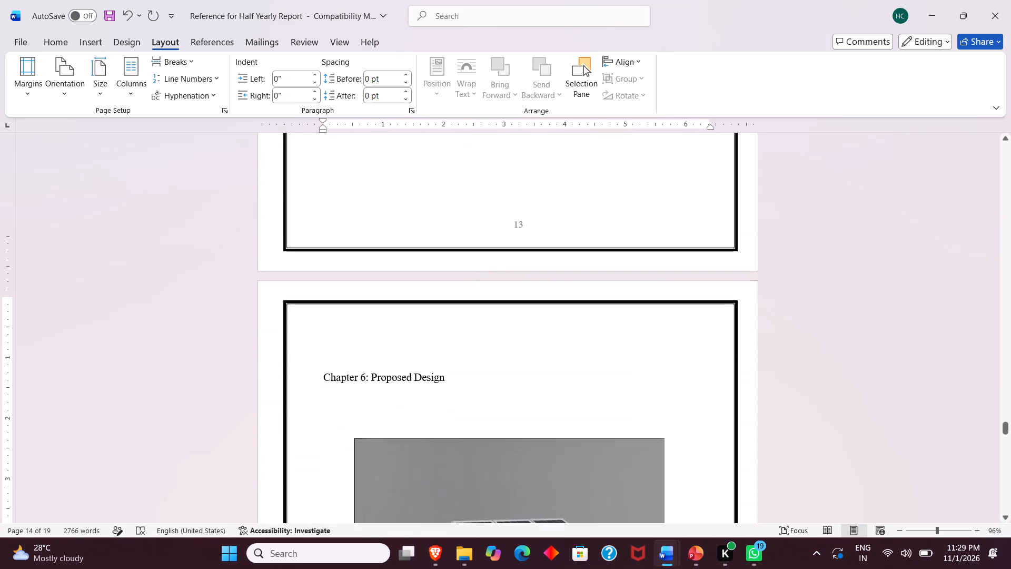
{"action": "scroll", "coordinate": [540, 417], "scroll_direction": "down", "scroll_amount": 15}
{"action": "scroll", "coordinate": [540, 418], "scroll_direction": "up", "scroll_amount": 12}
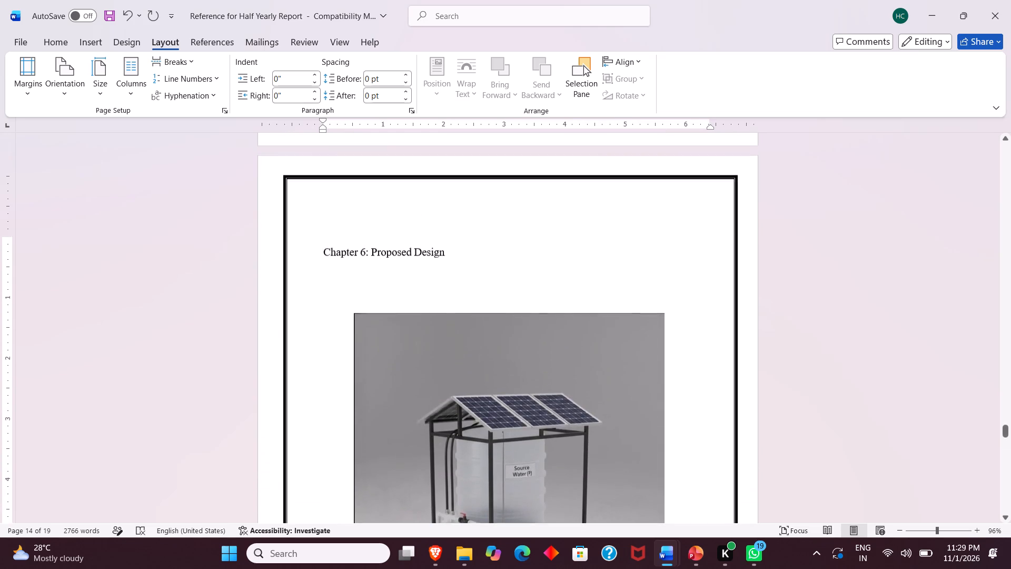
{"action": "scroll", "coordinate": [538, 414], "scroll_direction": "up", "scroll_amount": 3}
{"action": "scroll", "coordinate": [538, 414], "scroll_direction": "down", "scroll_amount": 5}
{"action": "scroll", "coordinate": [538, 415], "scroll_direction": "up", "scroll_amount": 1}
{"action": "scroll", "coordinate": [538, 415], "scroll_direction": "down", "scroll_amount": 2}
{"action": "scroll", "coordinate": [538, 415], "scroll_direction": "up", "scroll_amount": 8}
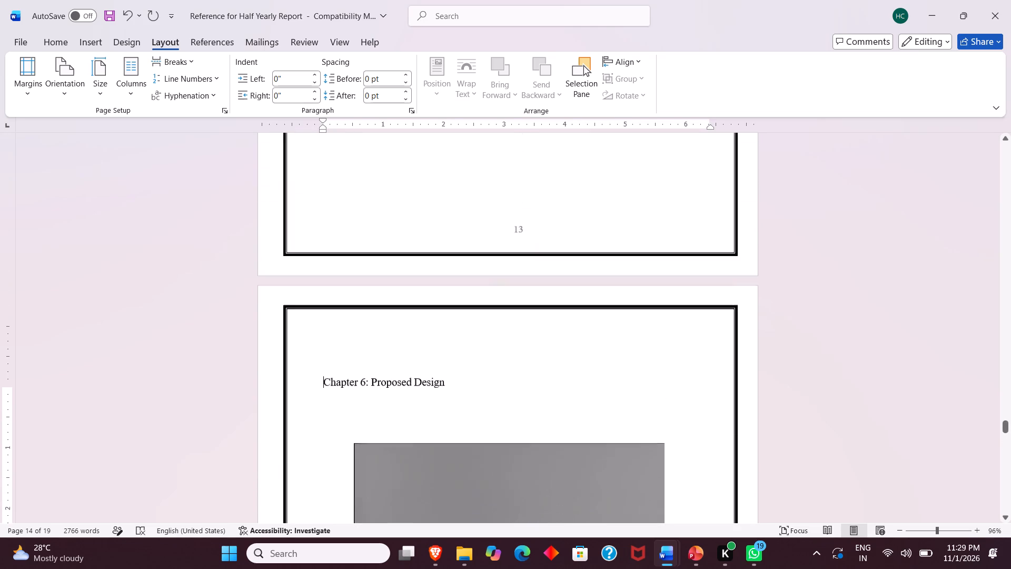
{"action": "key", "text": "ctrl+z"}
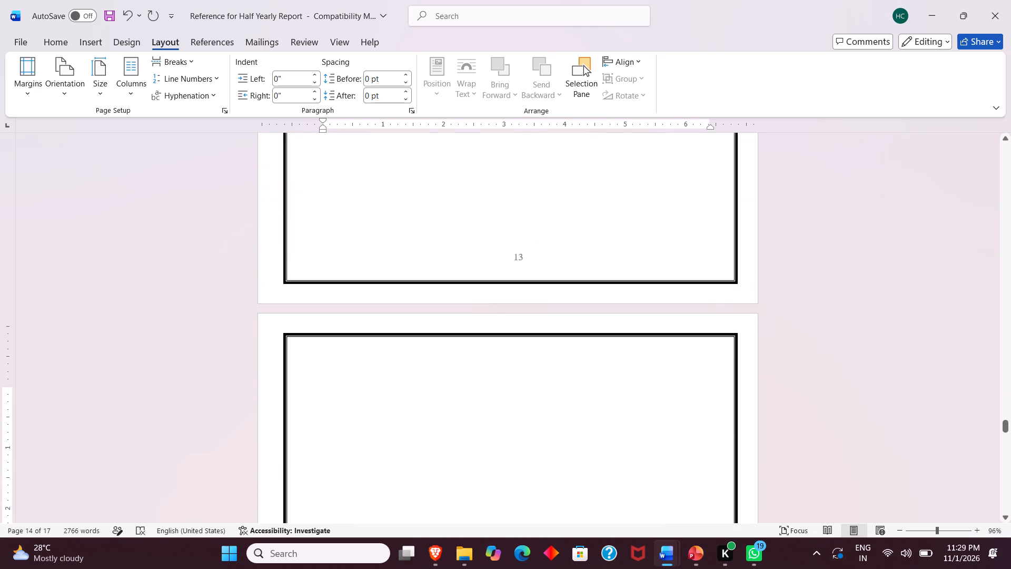
Delete the blank page ahead of Chapter 6: Proposed Design again, keeping the heading's full text.
{"action": "scroll", "coordinate": [370, 404], "scroll_direction": "down", "scroll_amount": 20}
{"action": "scroll", "coordinate": [370, 404], "scroll_direction": "down", "scroll_amount": 1}
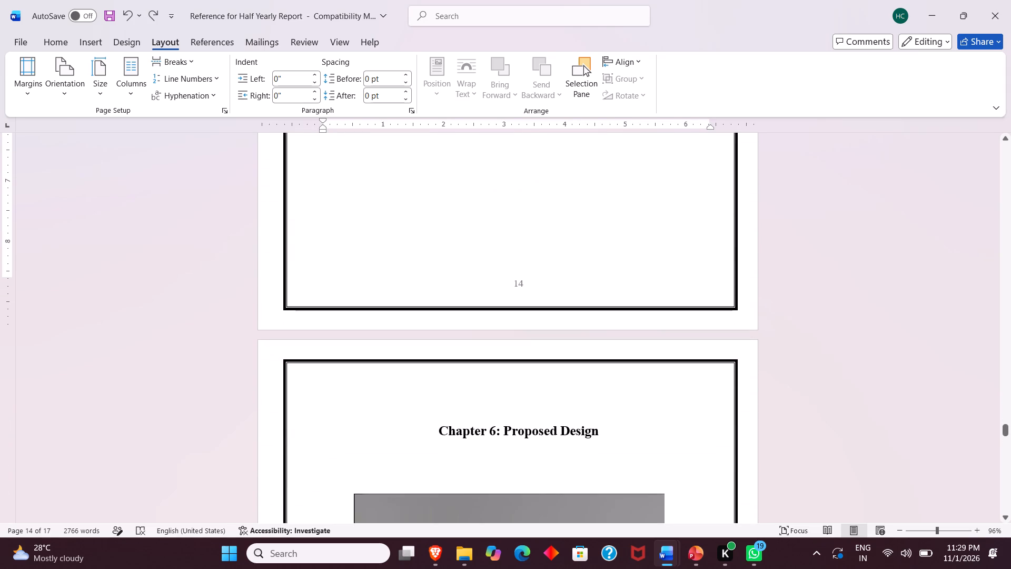
{"action": "scroll", "coordinate": [393, 431], "scroll_direction": "up", "scroll_amount": 13}
{"action": "scroll", "coordinate": [402, 397], "scroll_direction": "down", "scroll_amount": 2}
{"action": "scroll", "coordinate": [441, 421], "scroll_direction": "up", "scroll_amount": 8}
{"action": "left_click", "coordinate": [474, 411]}
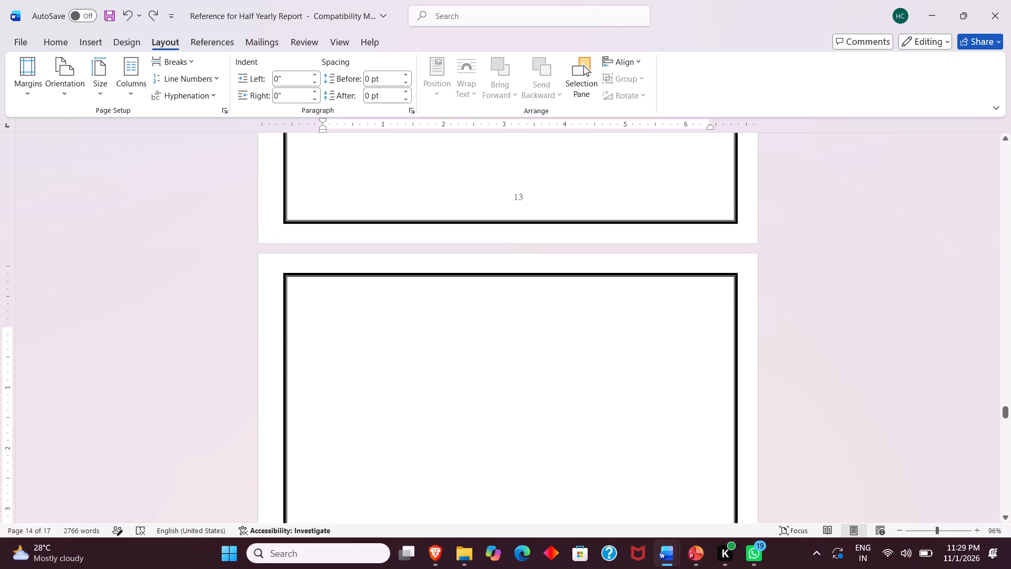
{"action": "double_click", "coordinate": [473, 405]}
{"action": "key", "text": "Delete"}
{"action": "key", "text": "Delete"}
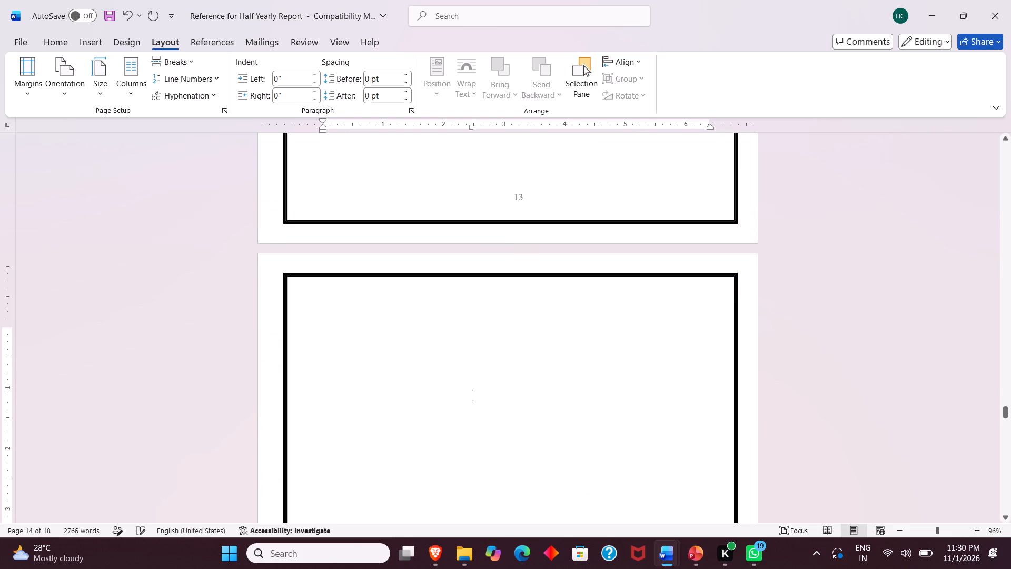
{"action": "key", "text": "Delete"}
{"action": "scroll", "coordinate": [478, 396], "scroll_direction": "up", "scroll_amount": 4}
{"action": "scroll", "coordinate": [478, 396], "scroll_direction": "down", "scroll_amount": 2}
{"action": "scroll", "coordinate": [478, 396], "scroll_direction": "up", "scroll_amount": 8}
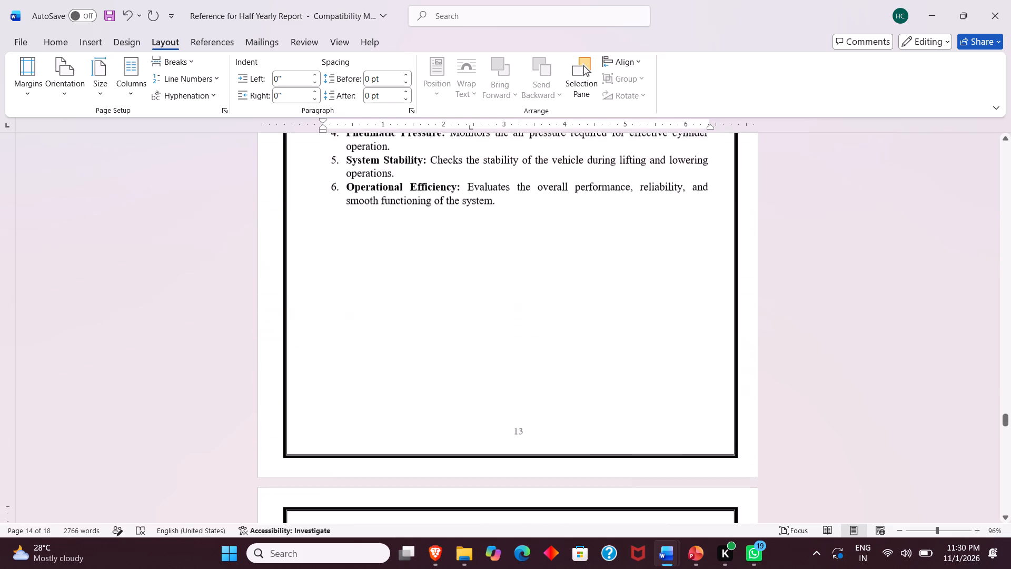
{"action": "scroll", "coordinate": [477, 393], "scroll_direction": "up", "scroll_amount": 2}
{"action": "scroll", "coordinate": [477, 391], "scroll_direction": "down", "scroll_amount": 10}
{"action": "key", "text": "Delete"}
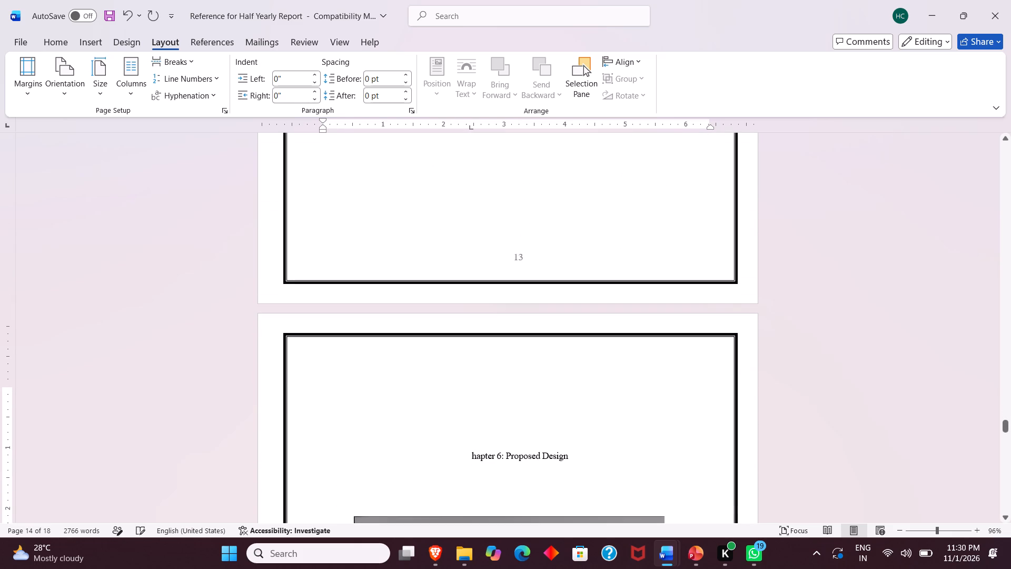
{"action": "key", "text": "ctrl+c"}
{"action": "key", "text": "ctrl+z"}
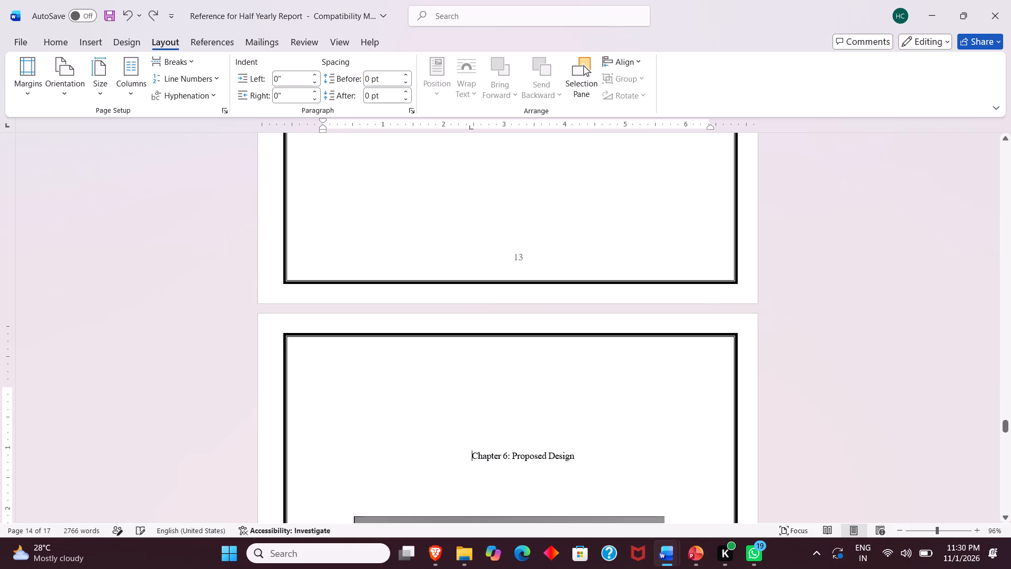
Remove the empty space before the Chapter 6: Proposed Design heading so it starts at the left margin, directly after section 3.3's page.
{"action": "scroll", "coordinate": [467, 406], "scroll_direction": "down", "scroll_amount": 9, "text": "ctrl"}
{"action": "scroll", "coordinate": [459, 410], "scroll_direction": "up", "scroll_amount": 2, "text": "ctrl"}
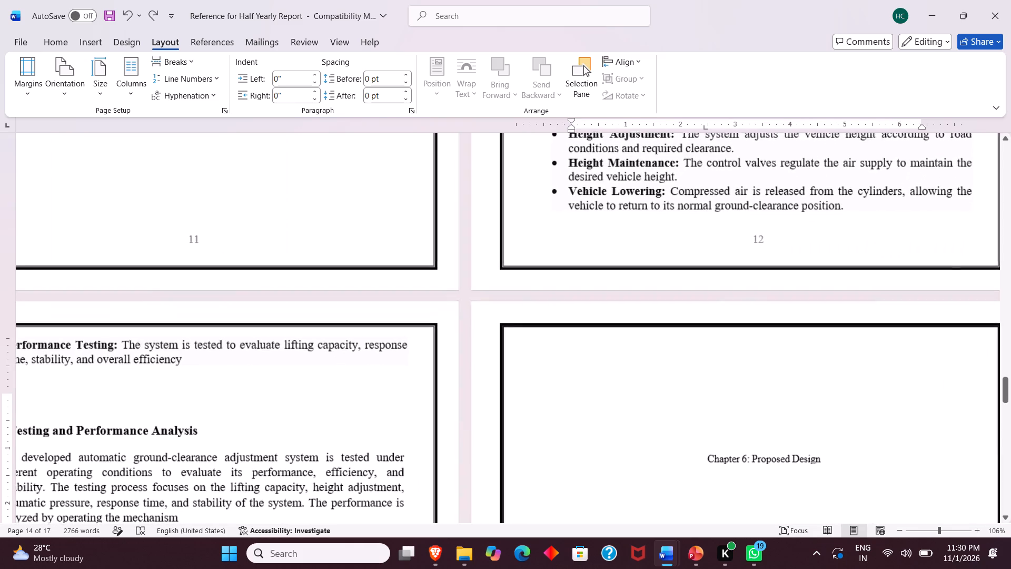
{"action": "scroll", "coordinate": [459, 410], "scroll_direction": "up", "scroll_amount": 11}
{"action": "scroll", "coordinate": [458, 409], "scroll_direction": "down", "scroll_amount": 3}
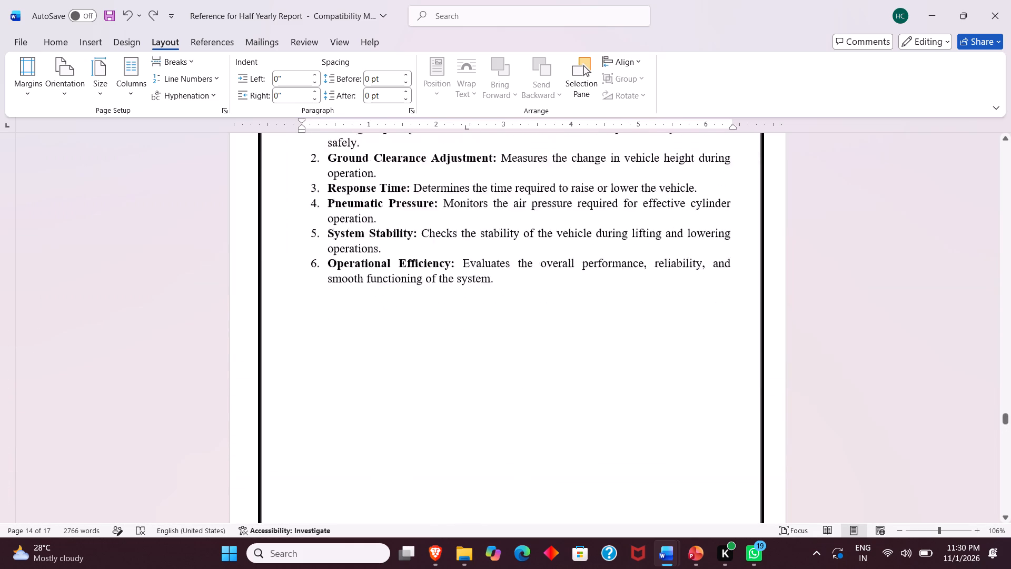
{"action": "scroll", "coordinate": [458, 409], "scroll_direction": "down", "scroll_amount": 14}
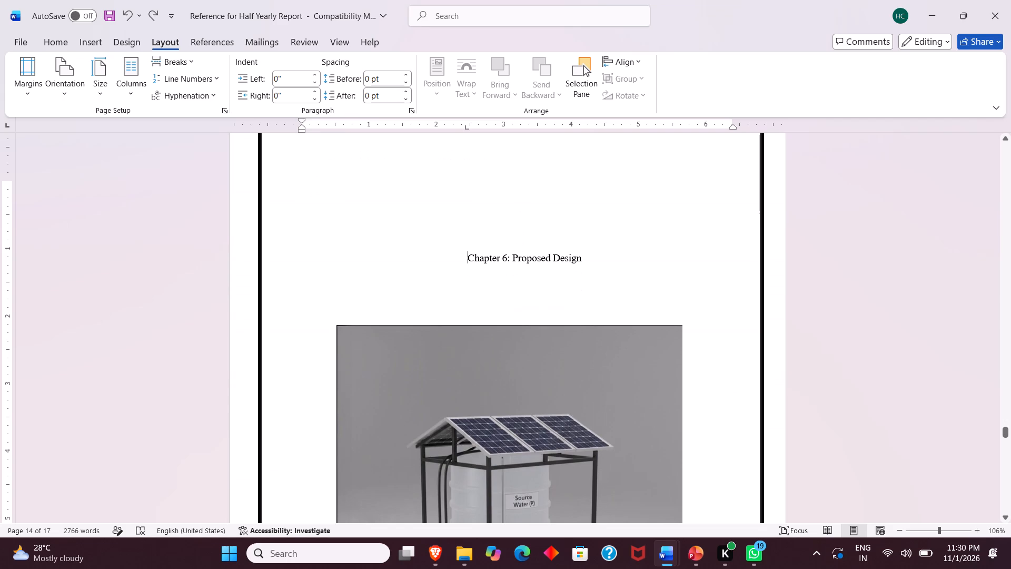
{"action": "key", "text": "BackSpace"}
{"action": "key", "text": "BackSpace"}
{"action": "key", "text": "BackSpace"}
{"action": "key", "text": "BackSpace"}
{"action": "scroll", "coordinate": [462, 399], "scroll_direction": "up", "scroll_amount": 5}
{"action": "key", "text": "BackSpace"}
{"action": "key", "text": "BackSpace"}
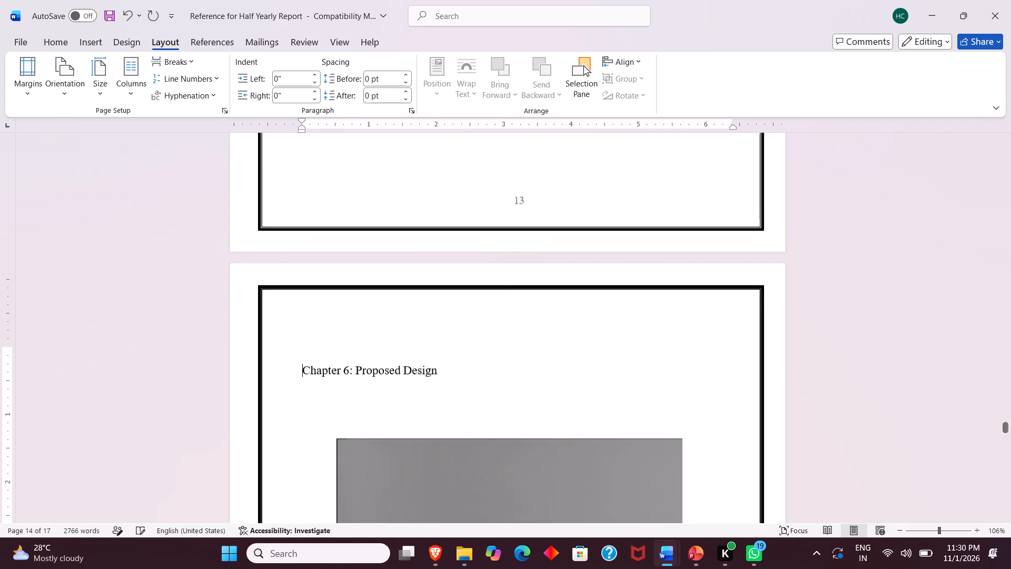
{"action": "key", "text": "BackSpace"}
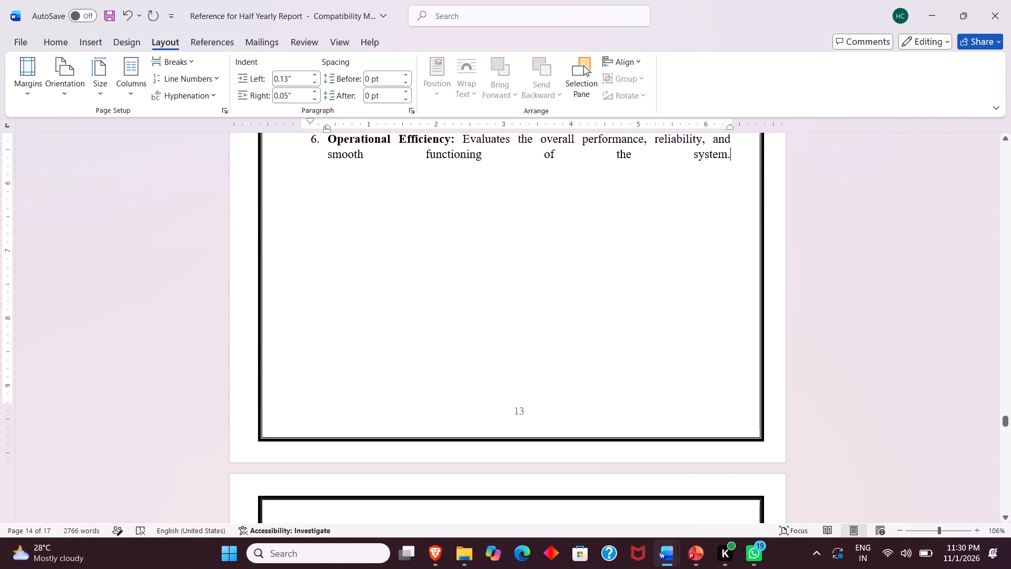
{"action": "scroll", "coordinate": [461, 395], "scroll_direction": "down", "scroll_amount": 1}
{"action": "scroll", "coordinate": [461, 395], "scroll_direction": "up", "scroll_amount": 3}
{"action": "key", "text": "Return"}
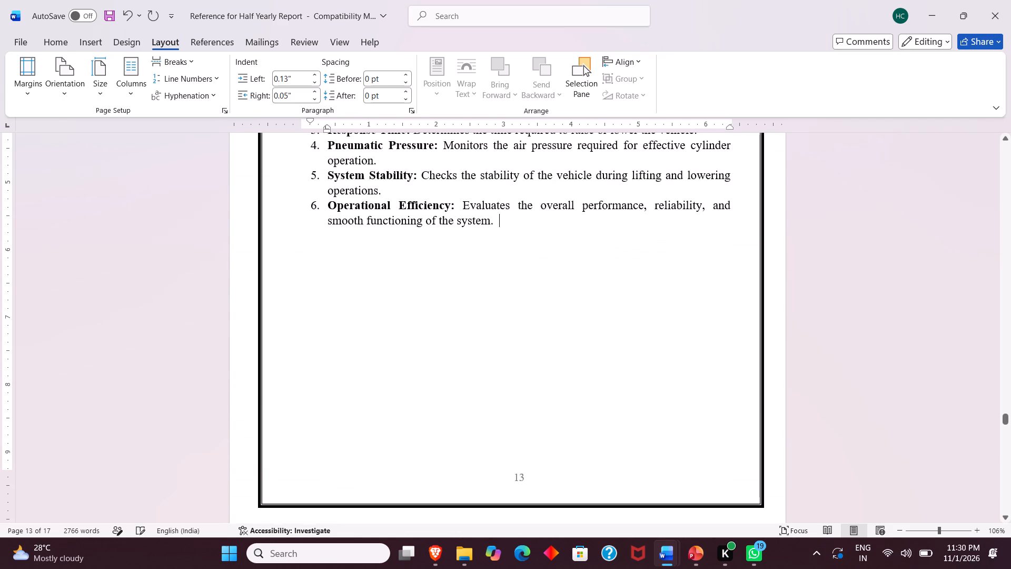
{"action": "scroll", "coordinate": [461, 397], "scroll_direction": "up", "scroll_amount": 1}
{"action": "scroll", "coordinate": [461, 397], "scroll_direction": "down", "scroll_amount": 10}
{"action": "scroll", "coordinate": [461, 397], "scroll_direction": "up", "scroll_amount": 2}
{"action": "scroll", "coordinate": [461, 397], "scroll_direction": "down", "scroll_amount": 1}
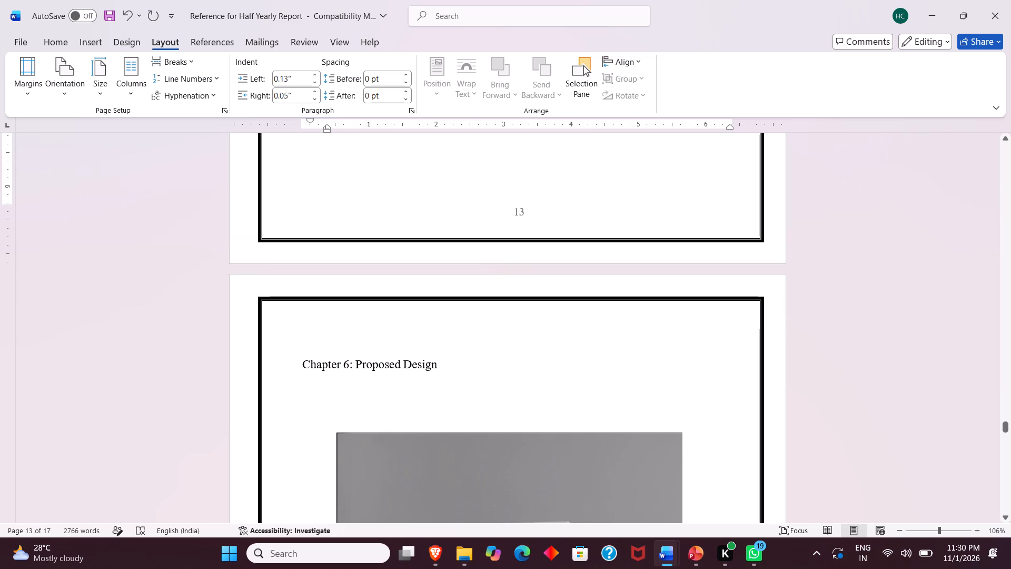
Bold the Chapter 6: Proposed Design heading text from its second letter to the end.
{"action": "left_click", "coordinate": [301, 366]}
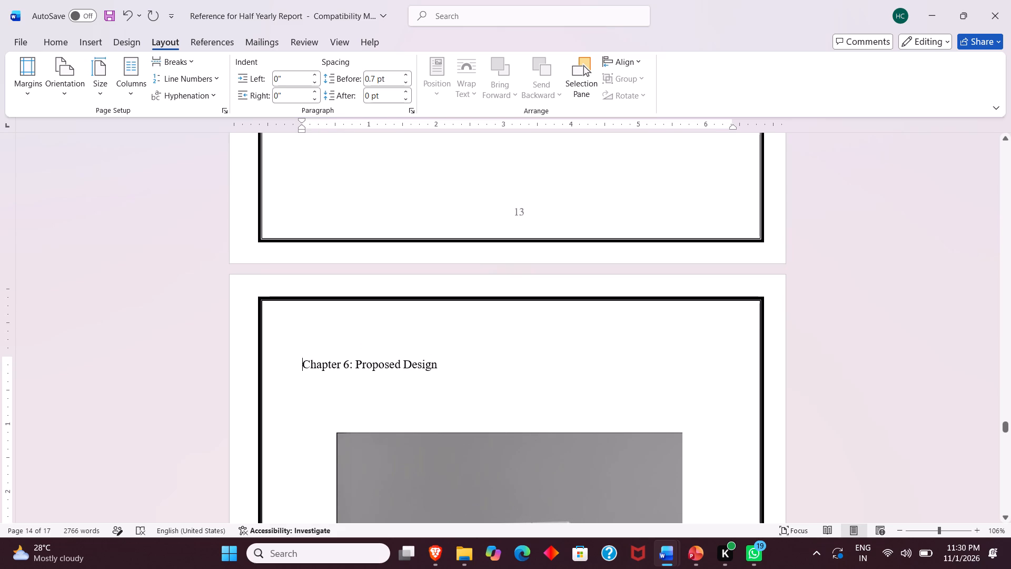
{"action": "left_click_drag", "start_coordinate": [306, 361], "coordinate": [416, 371]}
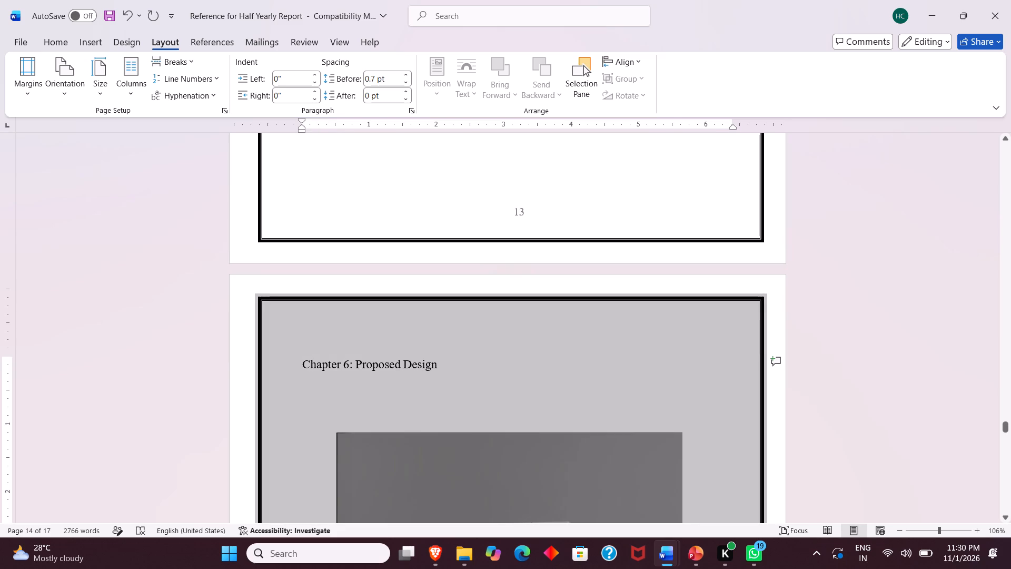
{"action": "left_click_drag", "start_coordinate": [416, 371], "coordinate": [415, 371]}
{"action": "left_click", "coordinate": [433, 365]}
{"action": "left_click_drag", "start_coordinate": [439, 367], "coordinate": [313, 365]}
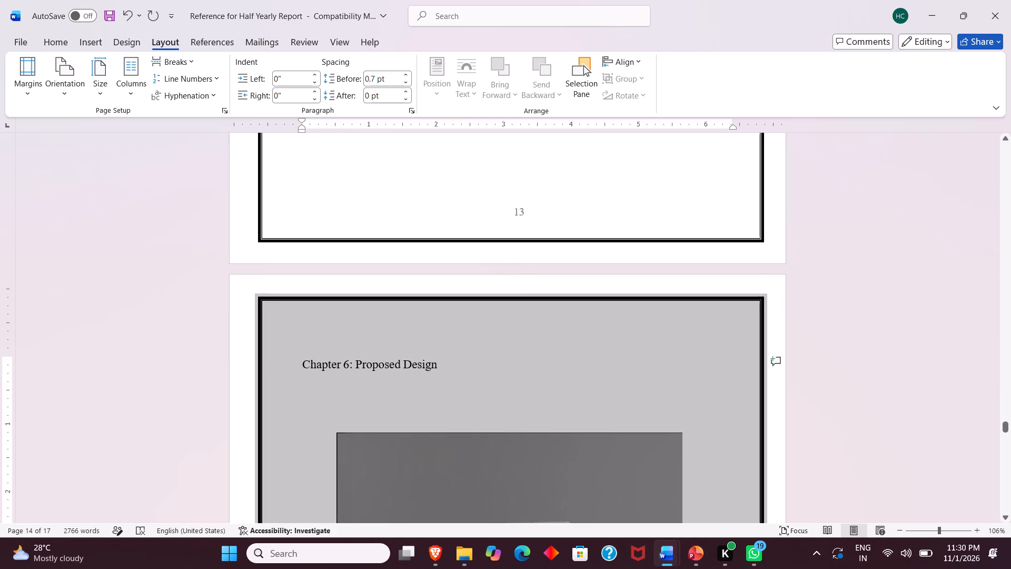
{"action": "left_click_drag", "start_coordinate": [313, 365], "coordinate": [308, 366]}
{"action": "left_click", "coordinate": [318, 342]}
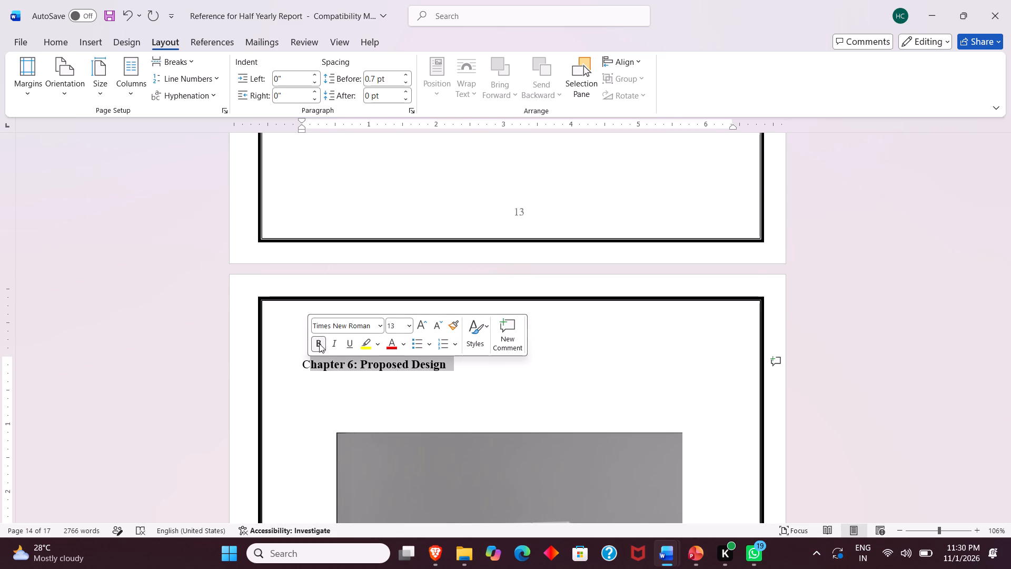
Bold the remaining first letter of the Chapter 6: Proposed Design heading so the whole heading is bold.
{"action": "left_click", "coordinate": [316, 364]}
{"action": "double_click", "coordinate": [308, 364]}
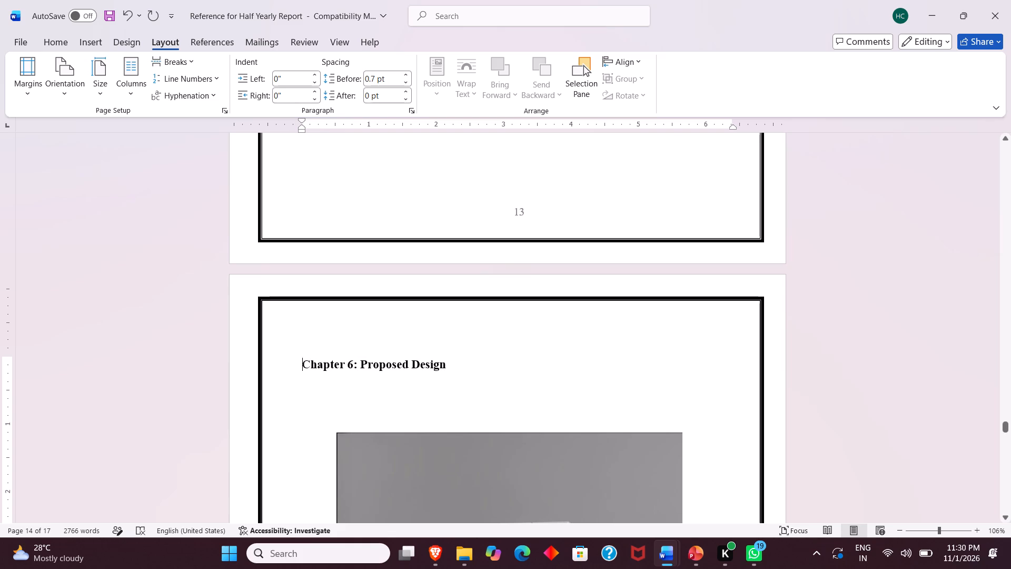
{"action": "double_click", "coordinate": [306, 364]}
{"action": "left_click", "coordinate": [306, 364]}
{"action": "double_click", "coordinate": [306, 364]}
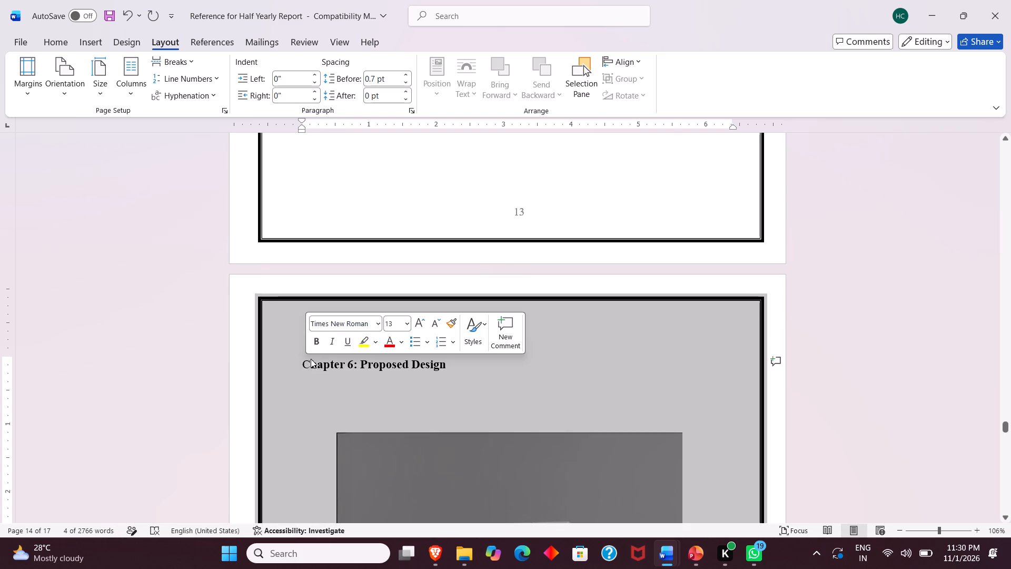
{"action": "left_click", "coordinate": [320, 341]}
{"action": "left_click", "coordinate": [341, 386]}
Center the Chapter 6: Proposed Design heading on its line.
{"action": "left_click_drag", "start_coordinate": [307, 362], "coordinate": [340, 365]}
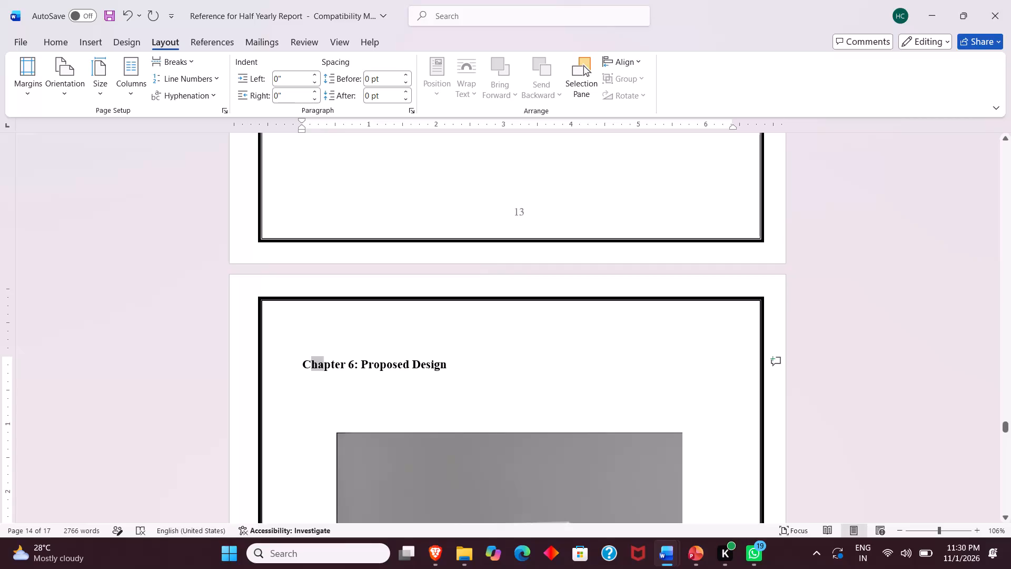
{"action": "left_click_drag", "start_coordinate": [340, 365], "coordinate": [445, 364]}
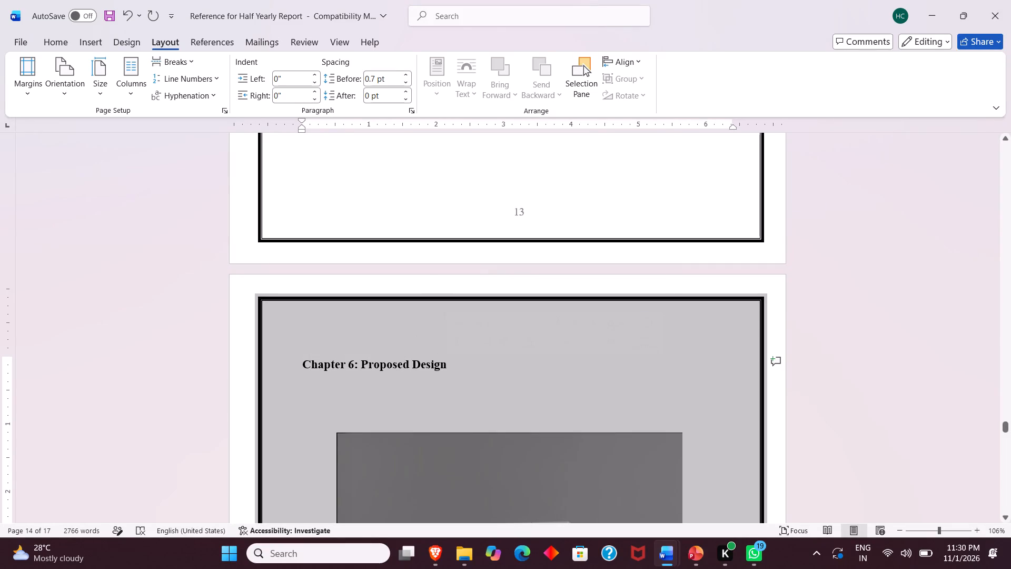
{"action": "left_click", "coordinate": [57, 42]}
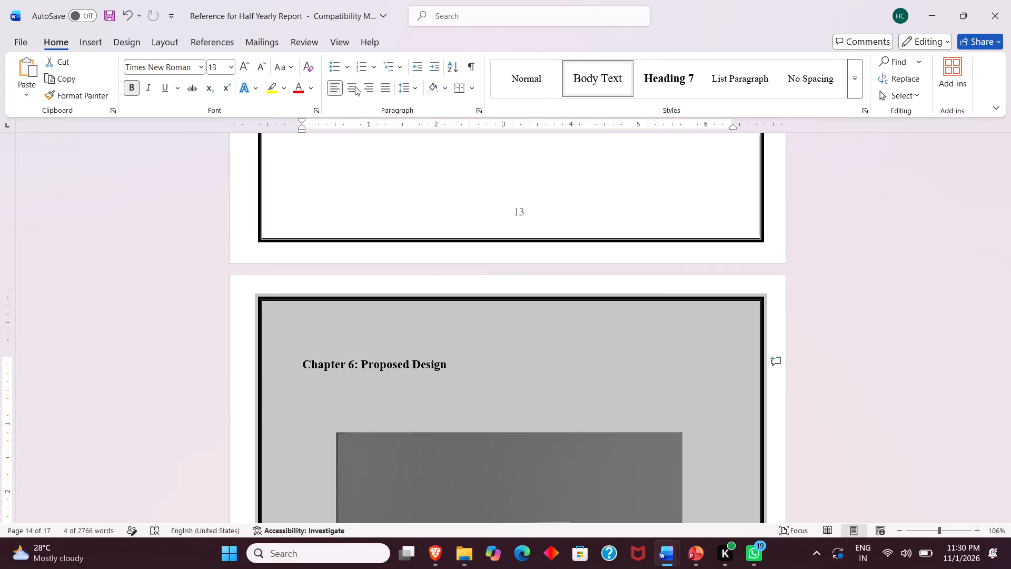
{"action": "left_click", "coordinate": [343, 93]}
{"action": "left_click", "coordinate": [347, 92]}
{"action": "left_click", "coordinate": [95, 342]}
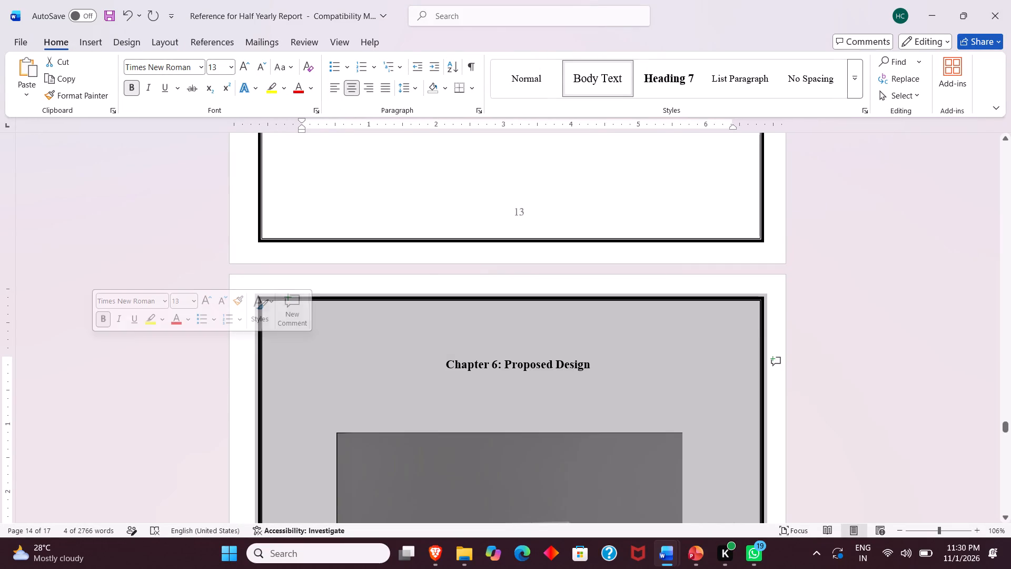
{"action": "left_click", "coordinate": [546, 369]}
Check the Chapter 7 heading's font size and set the Chapter 6: Proposed Design heading to 16 pt to match.
{"action": "scroll", "coordinate": [557, 448], "scroll_direction": "down", "scroll_amount": 20}
{"action": "scroll", "coordinate": [557, 448], "scroll_direction": "down", "scroll_amount": 2}
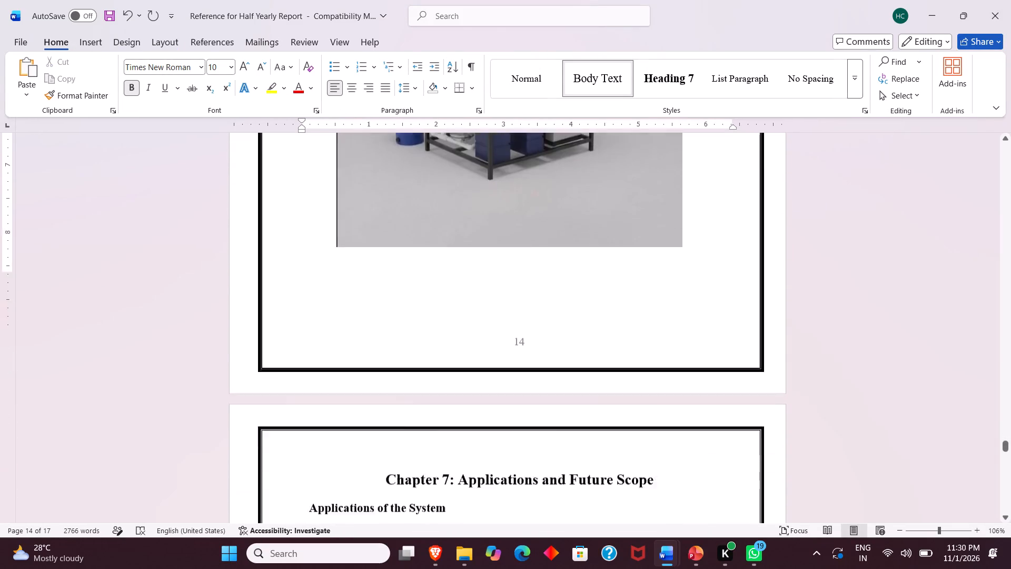
{"action": "left_click_drag", "start_coordinate": [587, 352], "coordinate": [554, 355]}
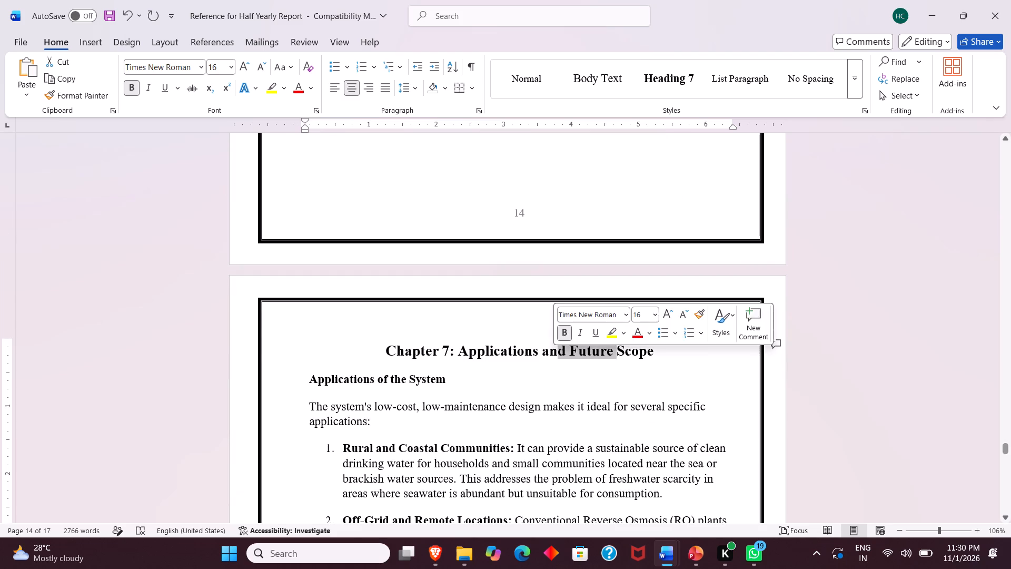
{"action": "scroll", "coordinate": [483, 279], "scroll_direction": "up", "scroll_amount": 18}
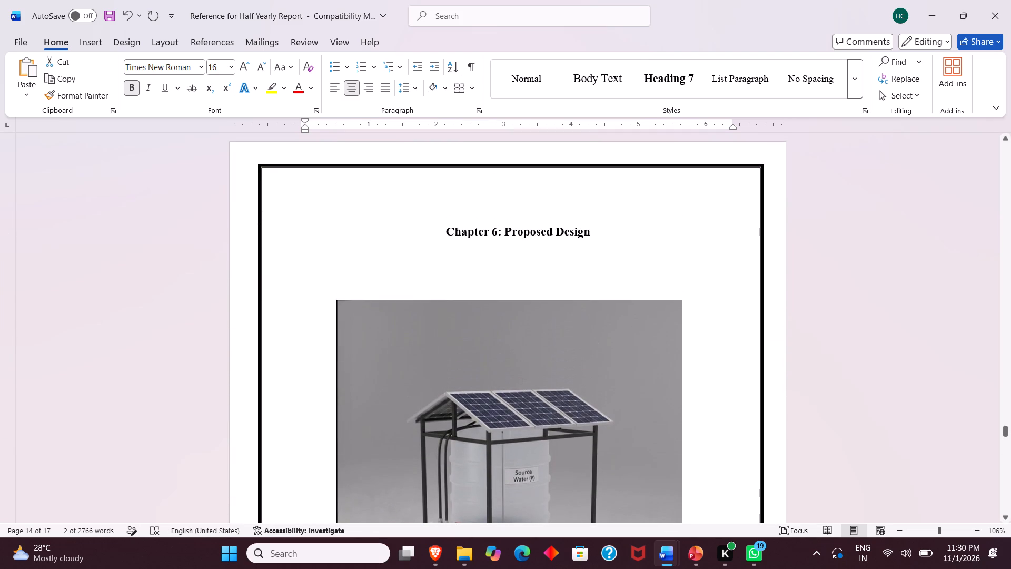
{"action": "left_click_drag", "start_coordinate": [593, 233], "coordinate": [453, 231]}
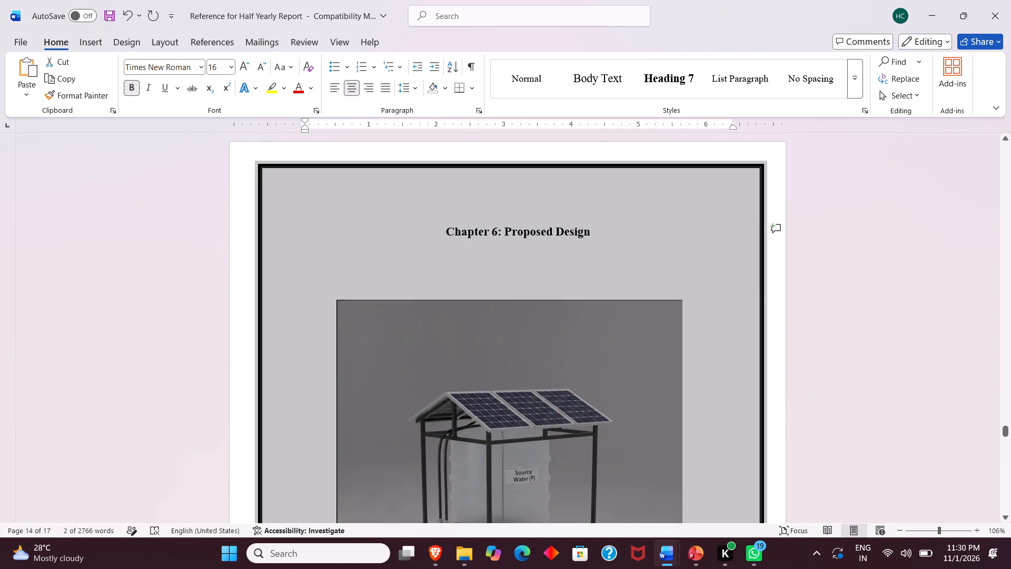
{"action": "left_click_drag", "start_coordinate": [453, 231], "coordinate": [448, 230]}
{"action": "left_click", "coordinate": [537, 192]}
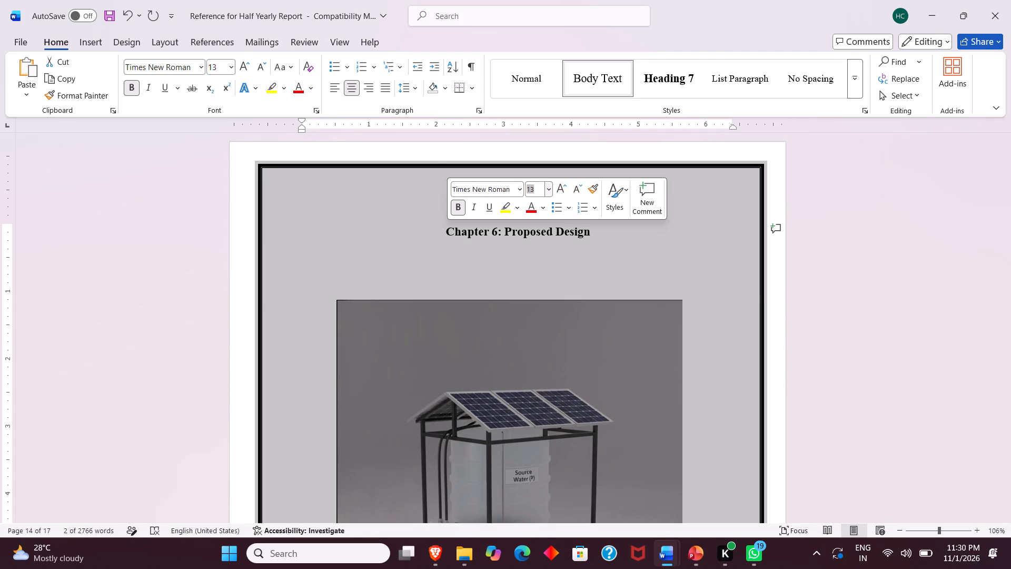
{"action": "type", "text": "16"}
{"action": "key", "text": "Return"}
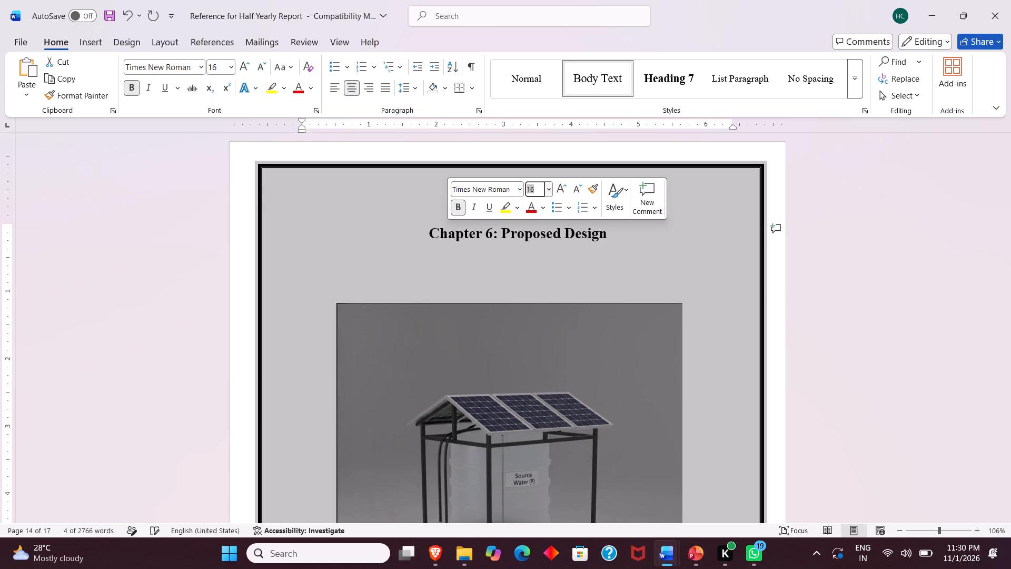
{"action": "scroll", "coordinate": [544, 225], "scroll_direction": "down", "scroll_amount": 1}
{"action": "left_click", "coordinate": [300, 205]}
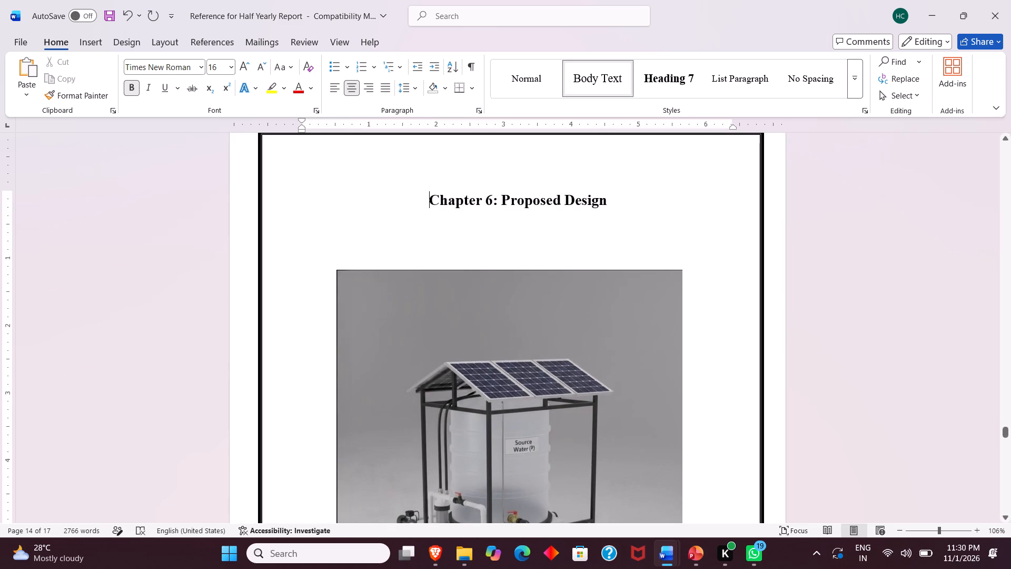
Move the solar-panel water unit picture slightly up, closer beneath the Chapter 6: Proposed Design heading, and check its placement on the page.
{"action": "left_click_drag", "start_coordinate": [463, 319], "coordinate": [467, 292]}
{"action": "scroll", "coordinate": [463, 316], "scroll_direction": "down", "scroll_amount": 5}
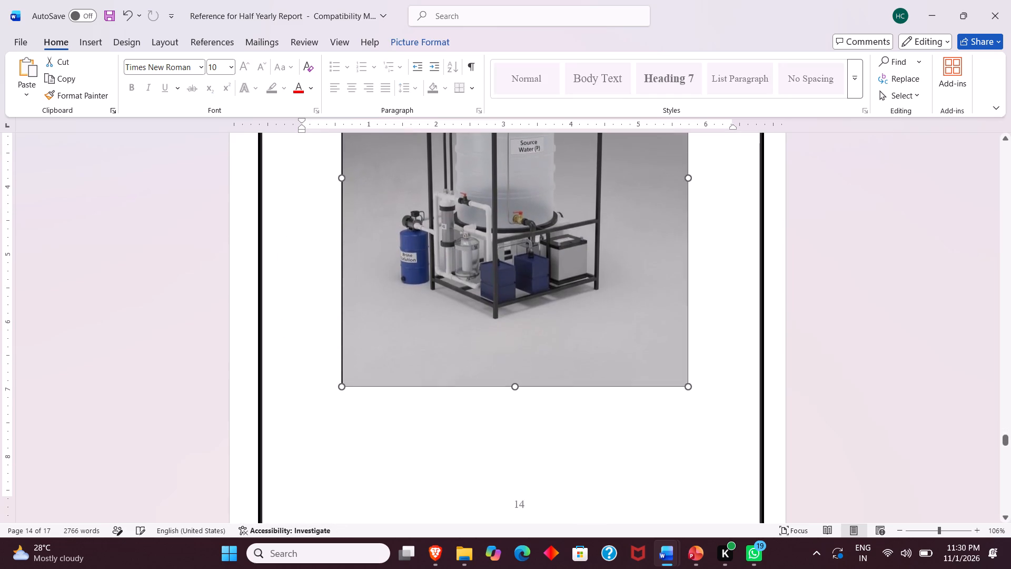
{"action": "scroll", "coordinate": [468, 341], "scroll_direction": "down", "scroll_amount": 5}
{"action": "scroll", "coordinate": [468, 345], "scroll_direction": "up", "scroll_amount": 12}
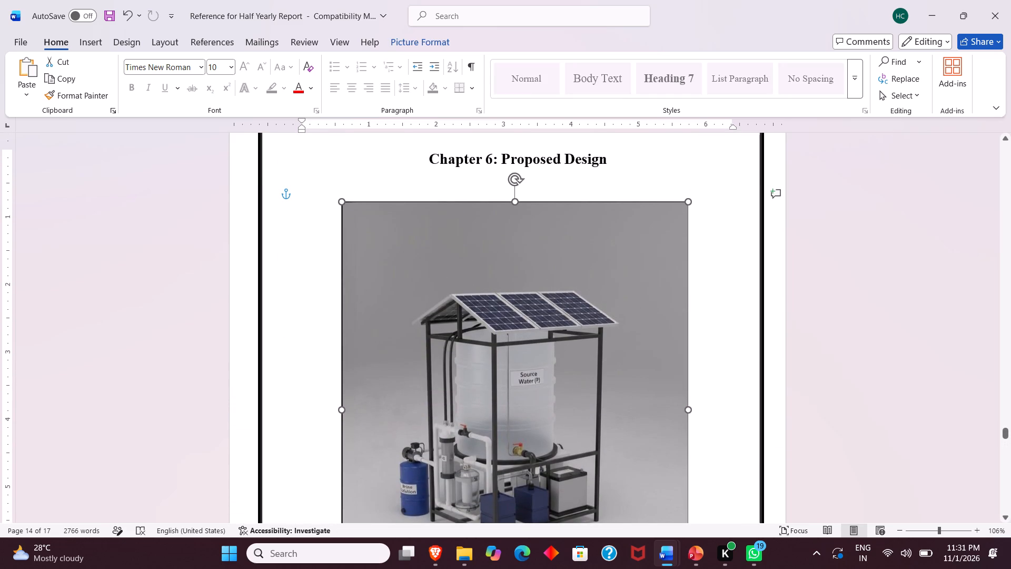
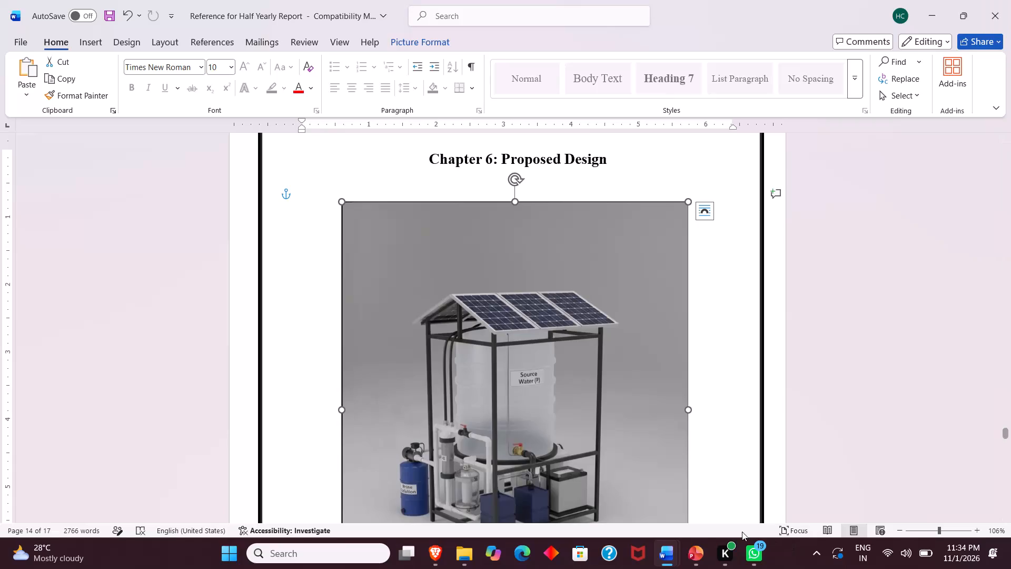
Switch to the PowerPoint project presentation and copy the Description text of entry 01 in the Literature Survey table.
{"action": "left_click", "coordinate": [694, 545]}
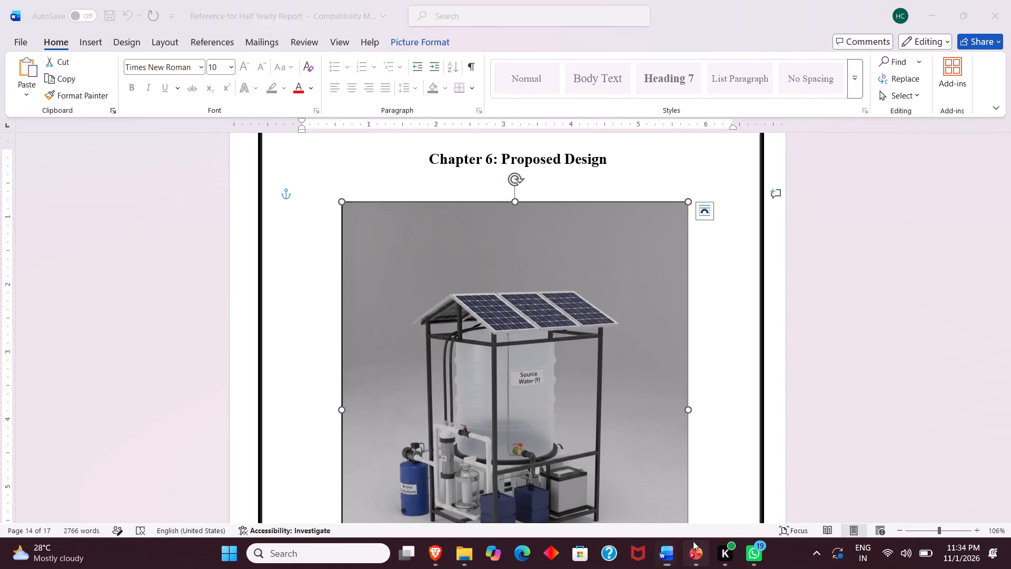
{"action": "scroll", "coordinate": [560, 463], "scroll_direction": "up", "scroll_amount": 1}
{"action": "scroll", "coordinate": [561, 463], "scroll_direction": "down", "scroll_amount": 9}
{"action": "scroll", "coordinate": [546, 452], "scroll_direction": "up", "scroll_amount": 1}
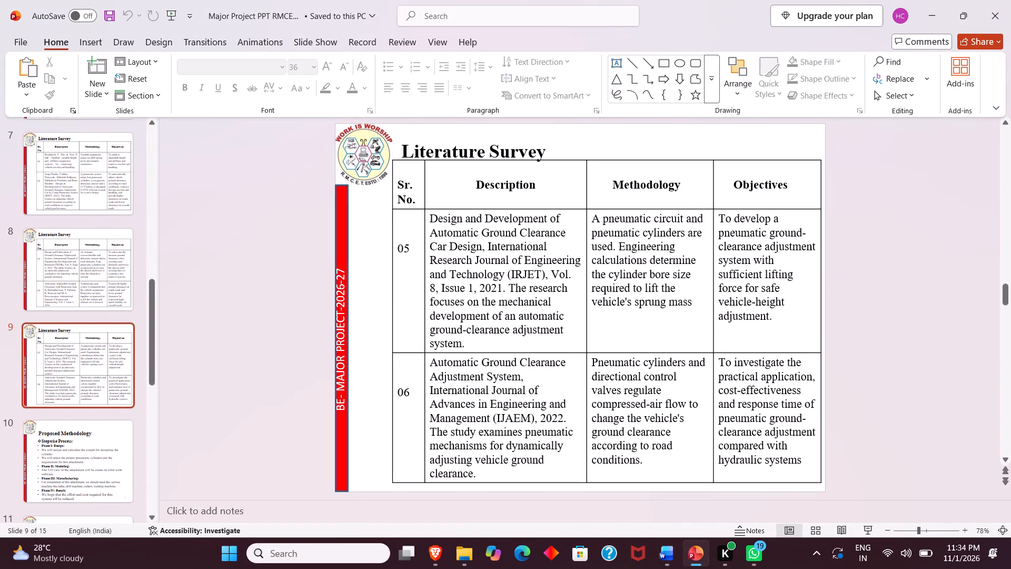
{"action": "scroll", "coordinate": [546, 452], "scroll_direction": "up", "scroll_amount": 1}
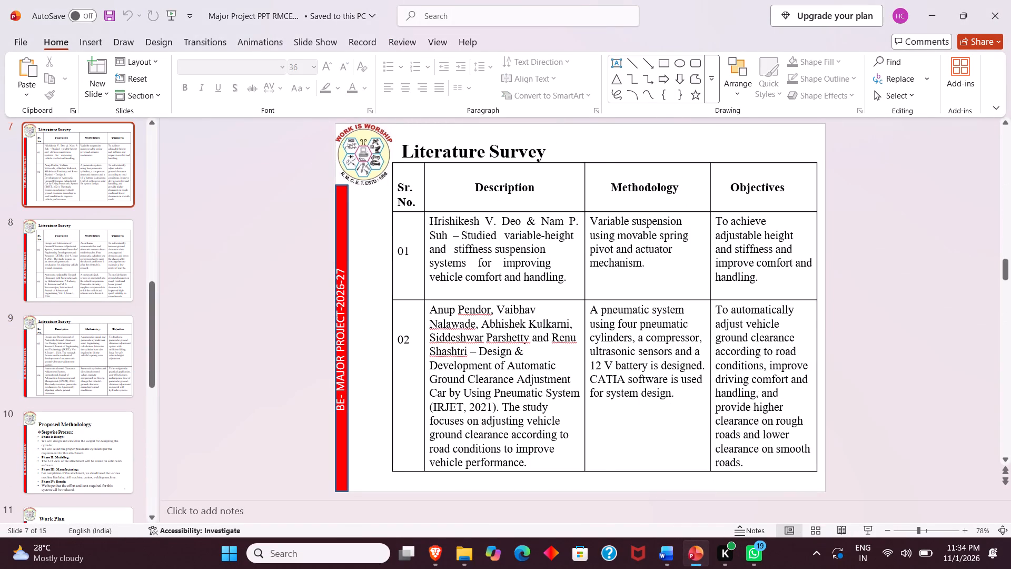
{"action": "left_click_drag", "start_coordinate": [431, 220], "coordinate": [562, 274]}
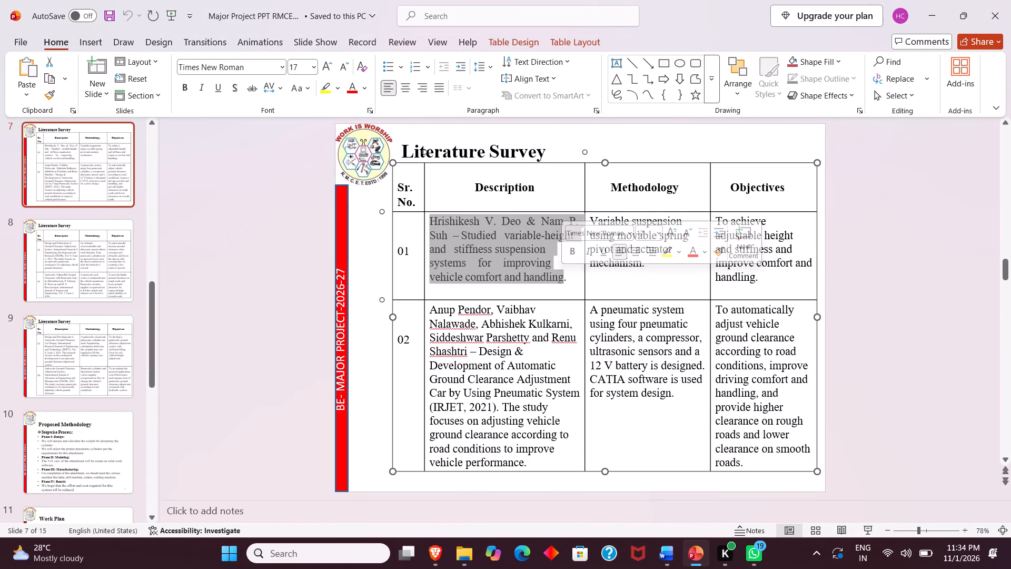
{"action": "key", "text": "ctrl+c"}
Switch to Brave and search the web in a new tab for the copied literature description.
{"action": "left_click", "coordinate": [432, 554]}
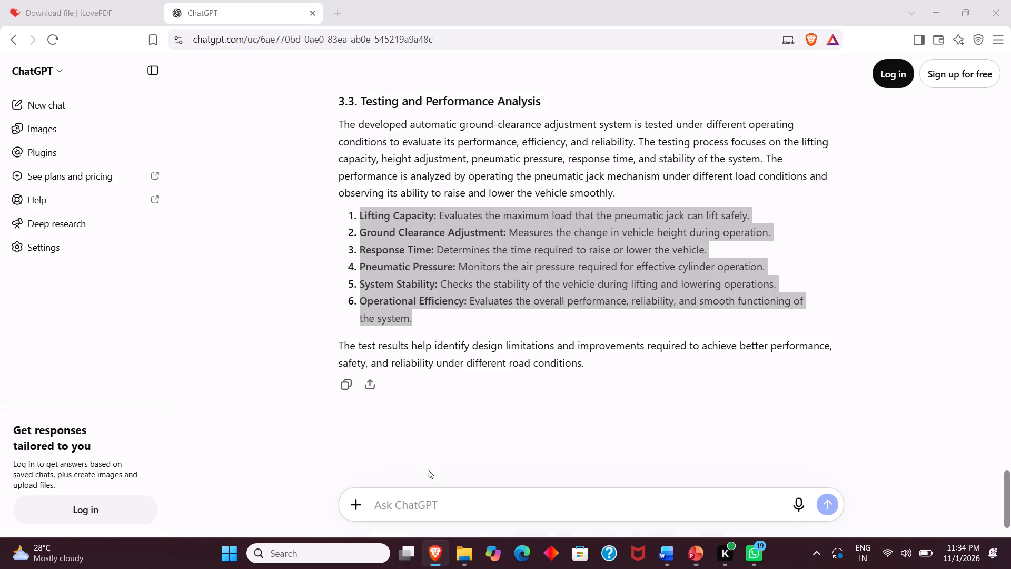
{"action": "left_click", "coordinate": [341, 12]}
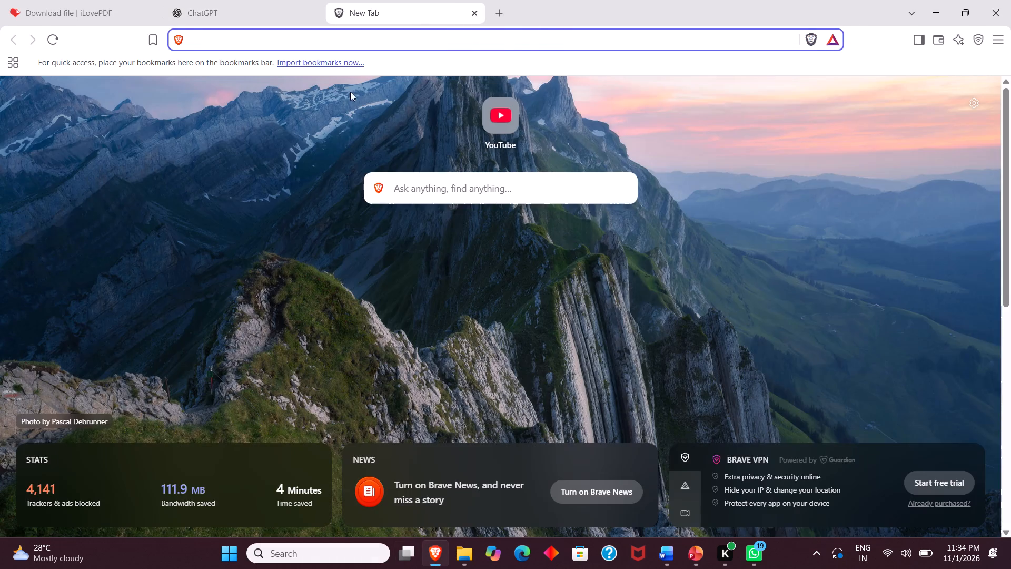
{"action": "left_click", "coordinate": [397, 176]}
{"action": "key", "text": "ctrl+v"}
{"action": "key", "text": "Return"}
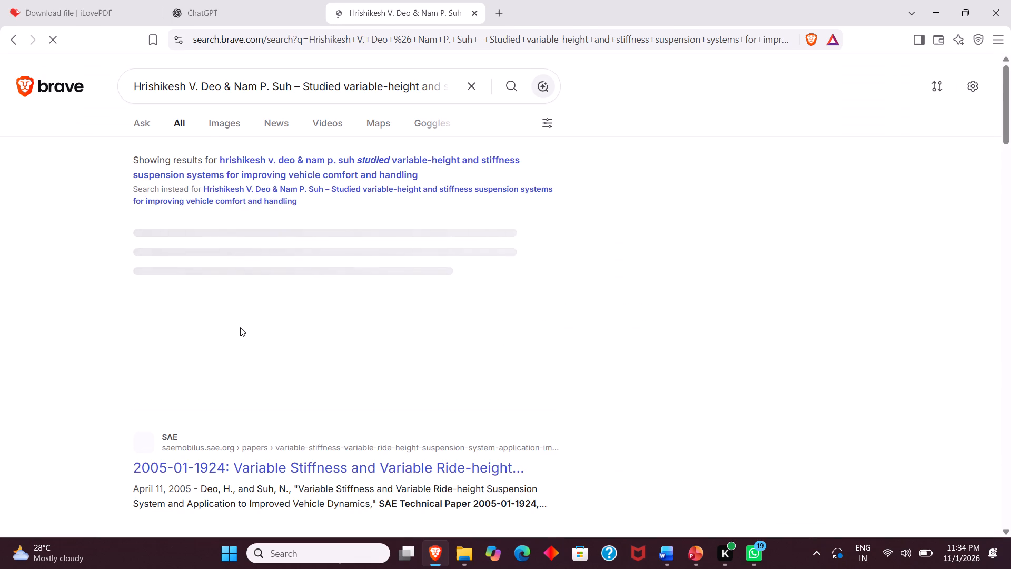
Examine the results for the variable-height and stiffness suspension study, following the suggested query and expanding the answer summary.
{"action": "scroll", "coordinate": [240, 325], "scroll_direction": "down", "scroll_amount": 3}
{"action": "scroll", "coordinate": [236, 315], "scroll_direction": "up", "scroll_amount": 4}
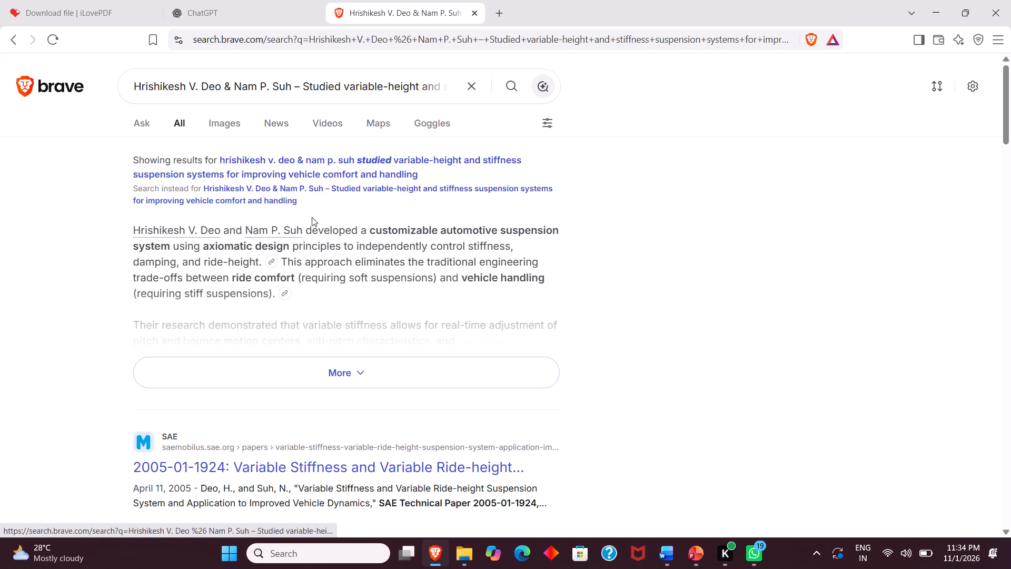
{"action": "left_click", "coordinate": [299, 368]}
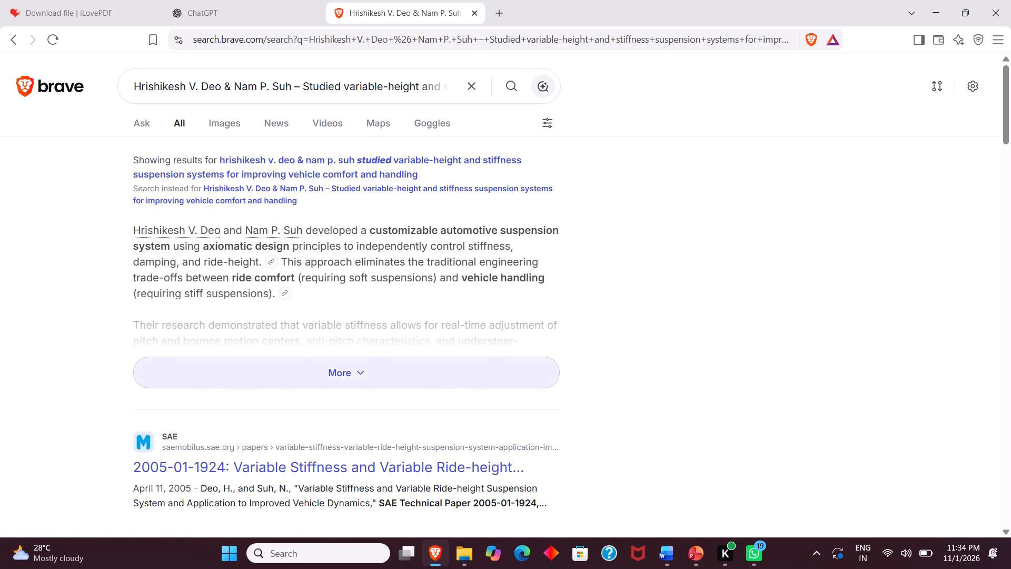
{"action": "scroll", "coordinate": [299, 368], "scroll_direction": "down", "scroll_amount": 4}
{"action": "scroll", "coordinate": [285, 367], "scroll_direction": "up", "scroll_amount": 6}
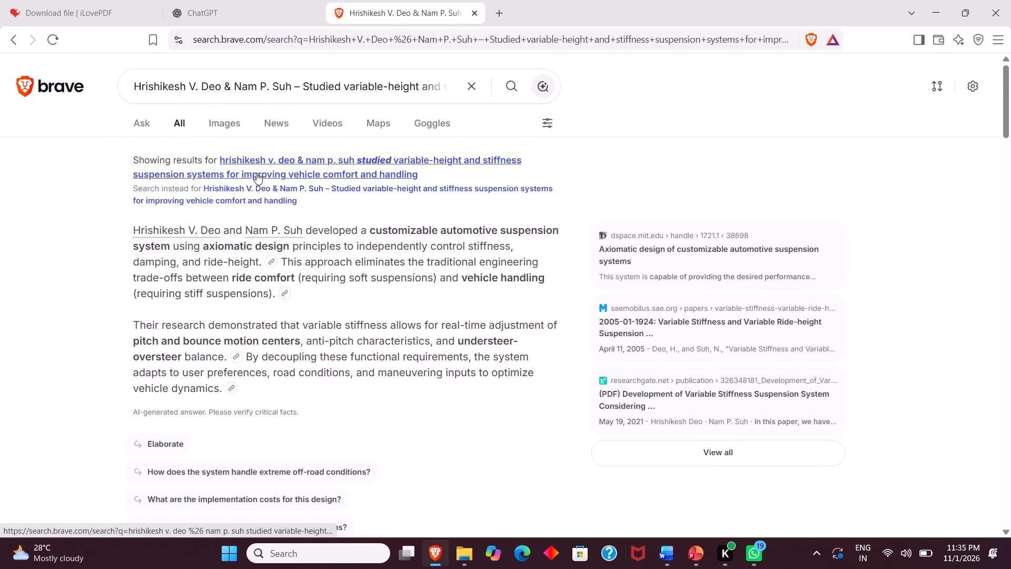
{"action": "left_click", "coordinate": [273, 164]}
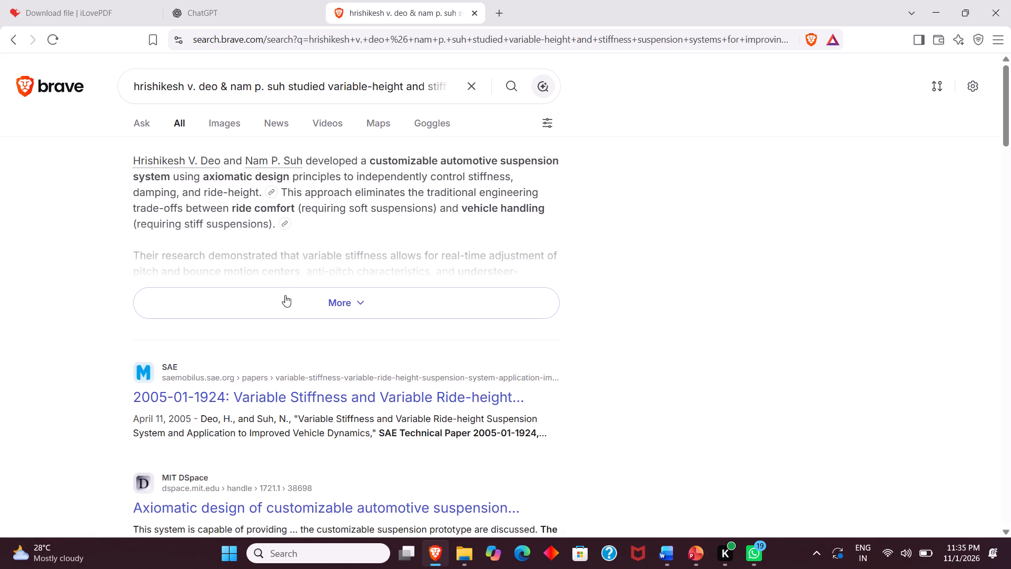
{"action": "left_click", "coordinate": [328, 303]}
{"action": "scroll", "coordinate": [314, 311], "scroll_direction": "down", "scroll_amount": 7}
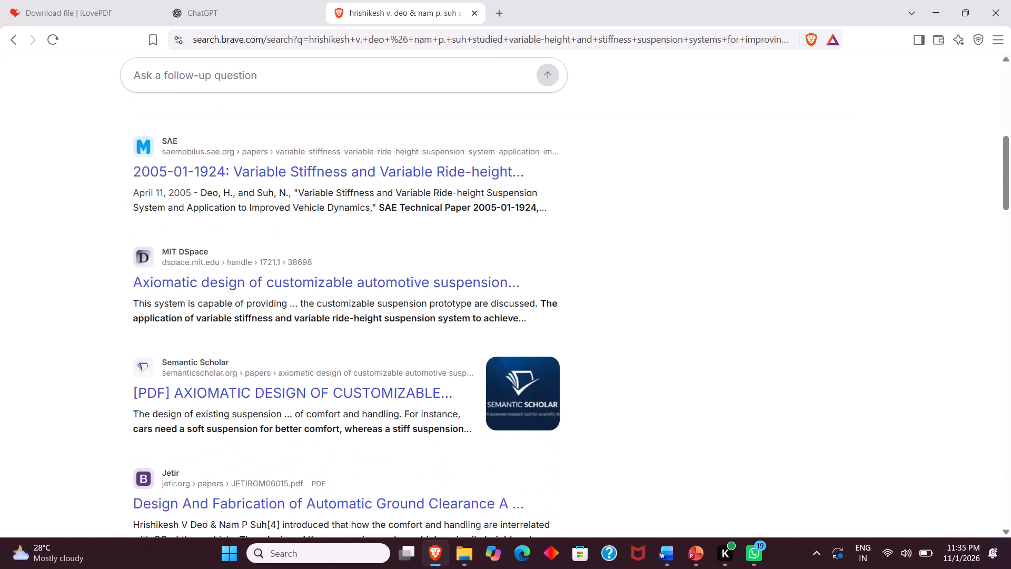
{"action": "scroll", "coordinate": [275, 299], "scroll_direction": "up", "scroll_amount": 8}
{"action": "scroll", "coordinate": [352, 187], "scroll_direction": "up", "scroll_amount": 3}
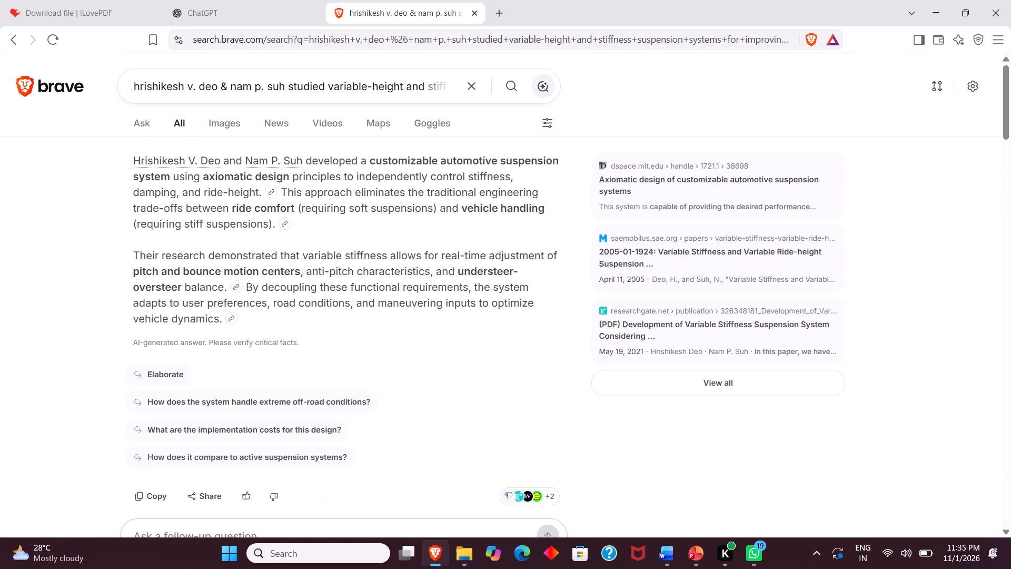
Replace the web search query with "scholer . com" and run the search.
{"action": "left_click", "coordinate": [471, 88]}
{"action": "left_click", "coordinate": [348, 83]}
{"action": "type", "text": "sch"}
{"action": "key", "text": "o"}
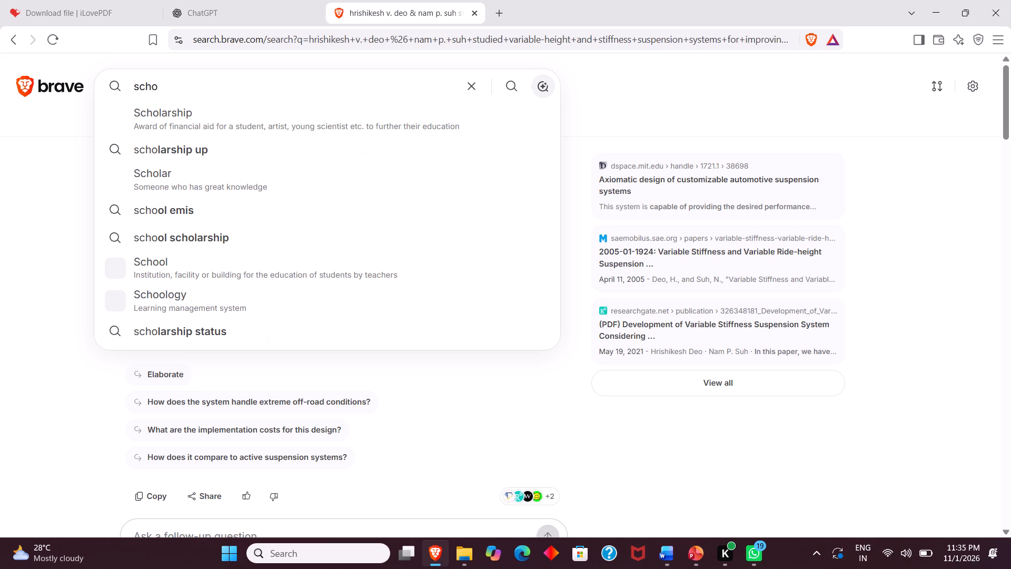
{"action": "key", "text": "l"}
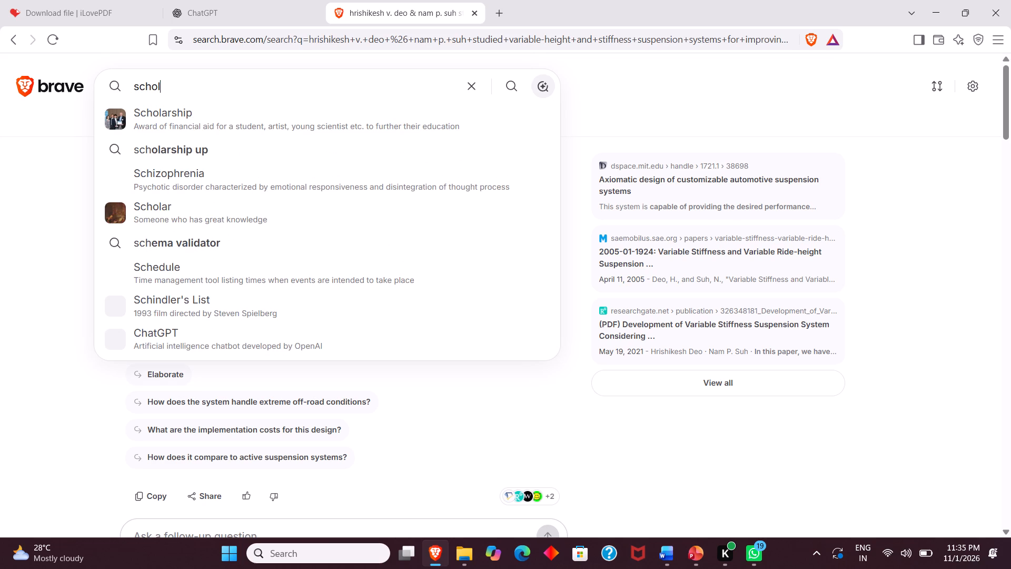
{"action": "type", "text": "er"}
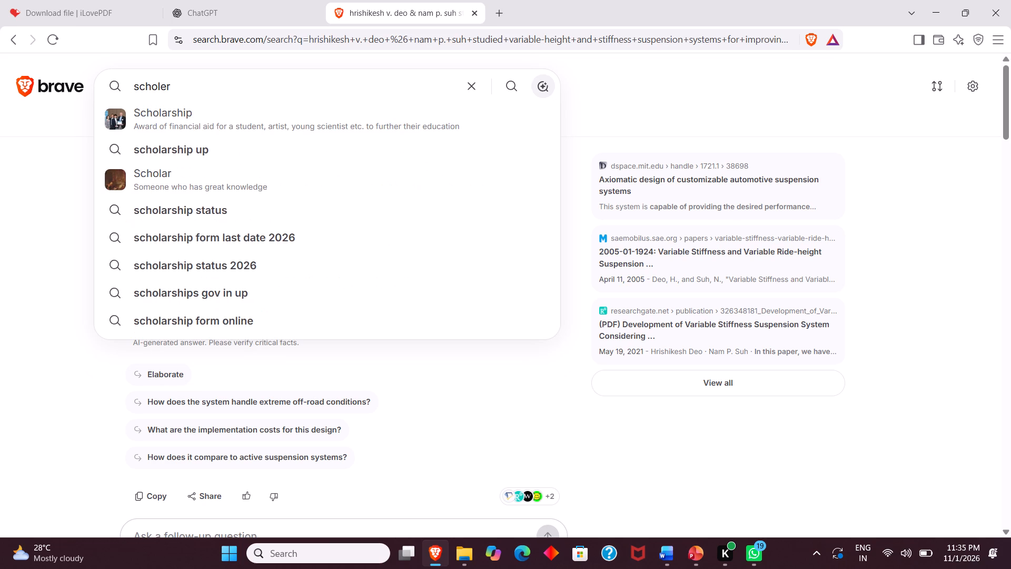
{"action": "key", "text": "space"}
{"action": "type", "text": "."}
{"action": "key", "text": "space"}
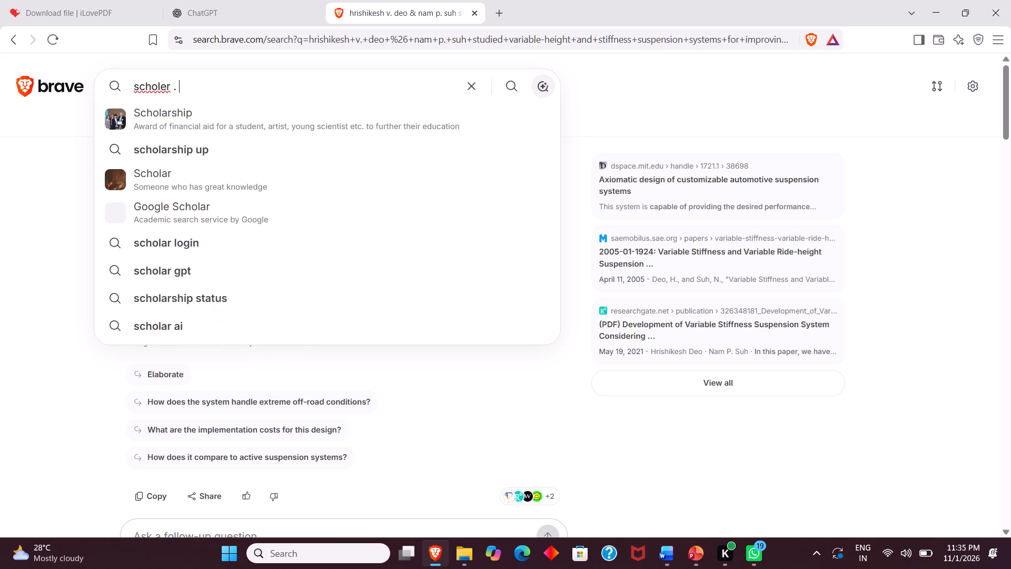
{"action": "type", "text": "com"}
{"action": "key", "text": "Return"}
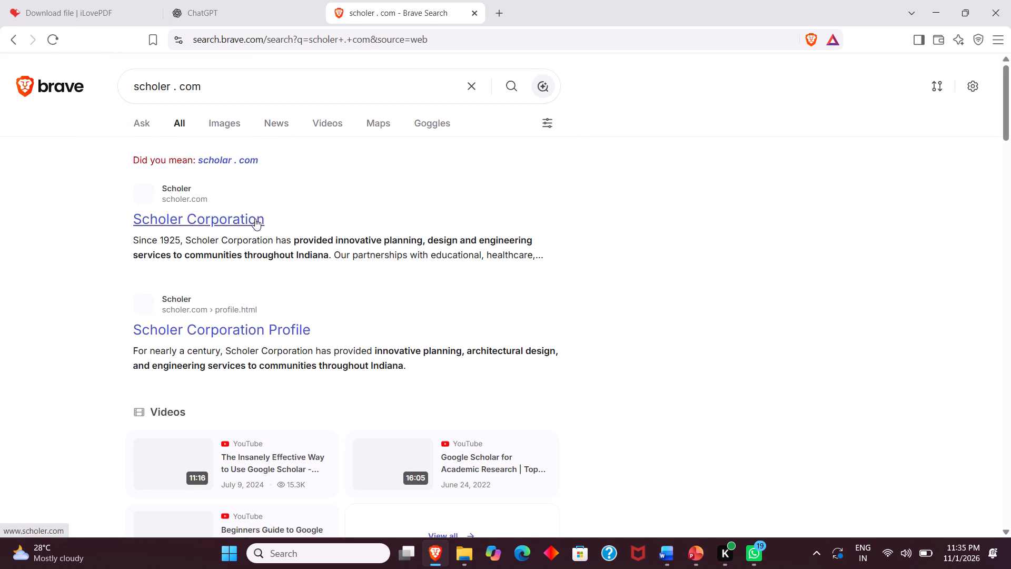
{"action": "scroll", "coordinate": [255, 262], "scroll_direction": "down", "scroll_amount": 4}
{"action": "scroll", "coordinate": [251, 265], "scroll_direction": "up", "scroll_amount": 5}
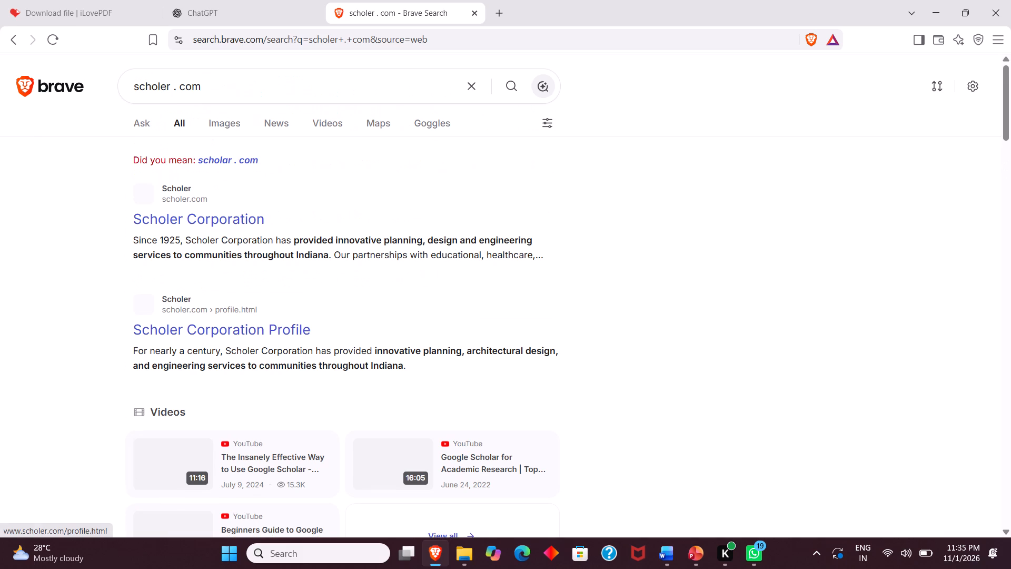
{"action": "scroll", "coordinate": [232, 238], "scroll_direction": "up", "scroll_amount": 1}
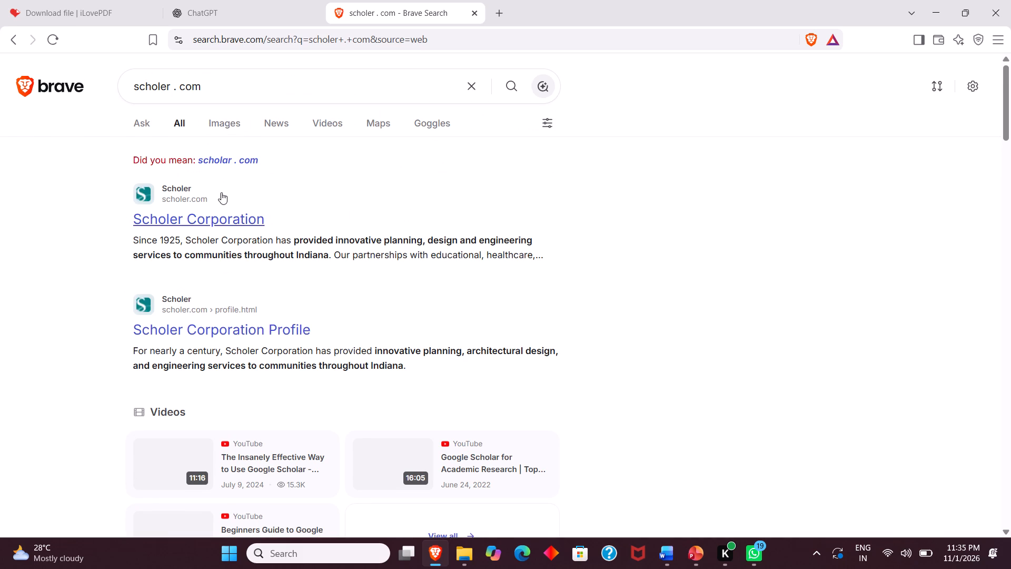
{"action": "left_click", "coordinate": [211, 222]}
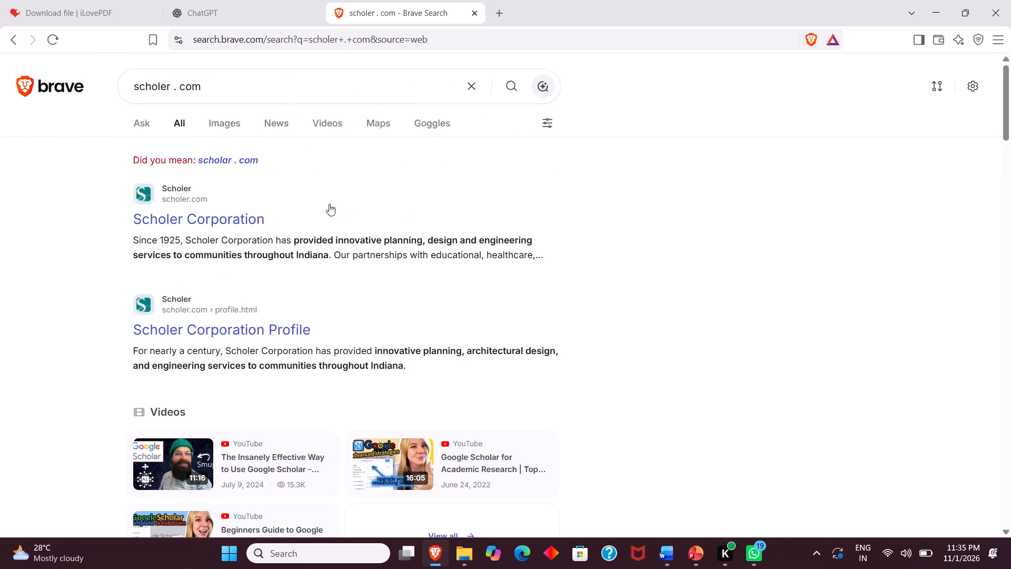
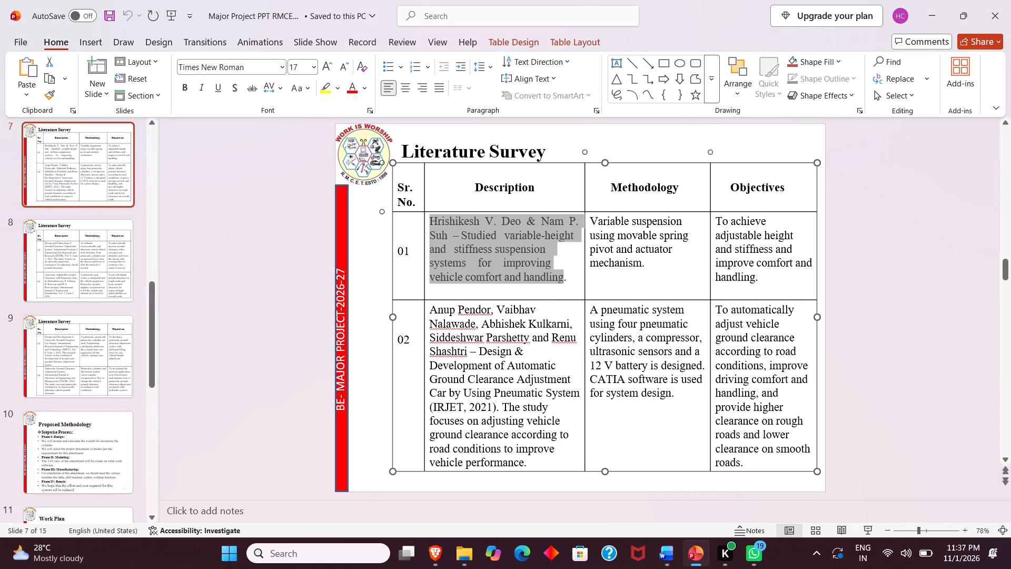
{"action": "scroll", "coordinate": [659, 213], "scroll_direction": "down", "scroll_amount": 15}
{"action": "scroll", "coordinate": [561, 326], "scroll_direction": "up", "scroll_amount": 3}
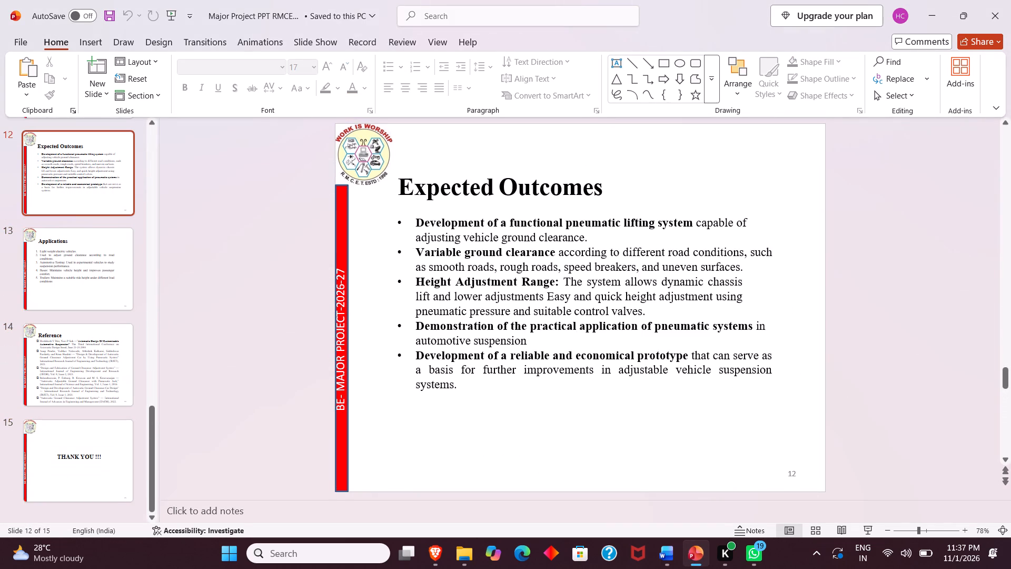
{"action": "scroll", "coordinate": [551, 316], "scroll_direction": "up", "scroll_amount": 5}
{"action": "scroll", "coordinate": [458, 333], "scroll_direction": "down", "scroll_amount": 4}
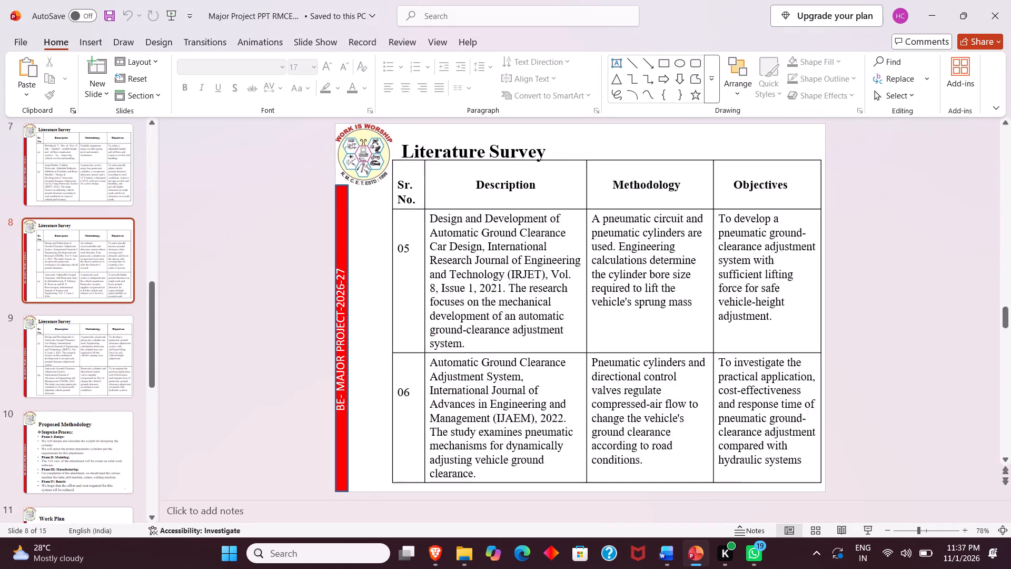
{"action": "scroll", "coordinate": [394, 362], "scroll_direction": "down", "scroll_amount": 8}
{"action": "scroll", "coordinate": [389, 370], "scroll_direction": "up", "scroll_amount": 8}
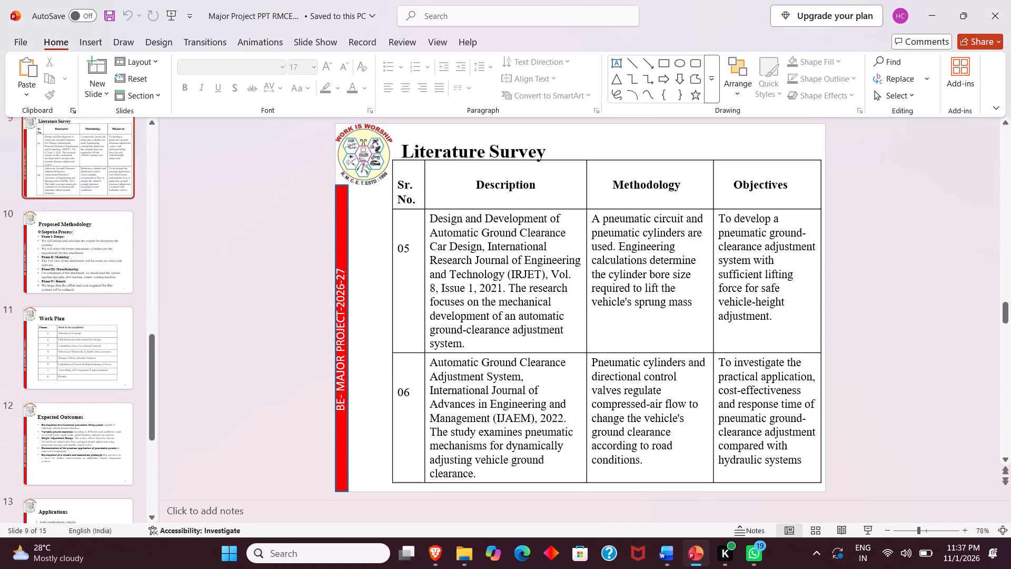
{"action": "scroll", "coordinate": [388, 369], "scroll_direction": "up", "scroll_amount": 4}
{"action": "scroll", "coordinate": [404, 391], "scroll_direction": "down", "scroll_amount": 1}
{"action": "left_click", "coordinate": [88, 359]}
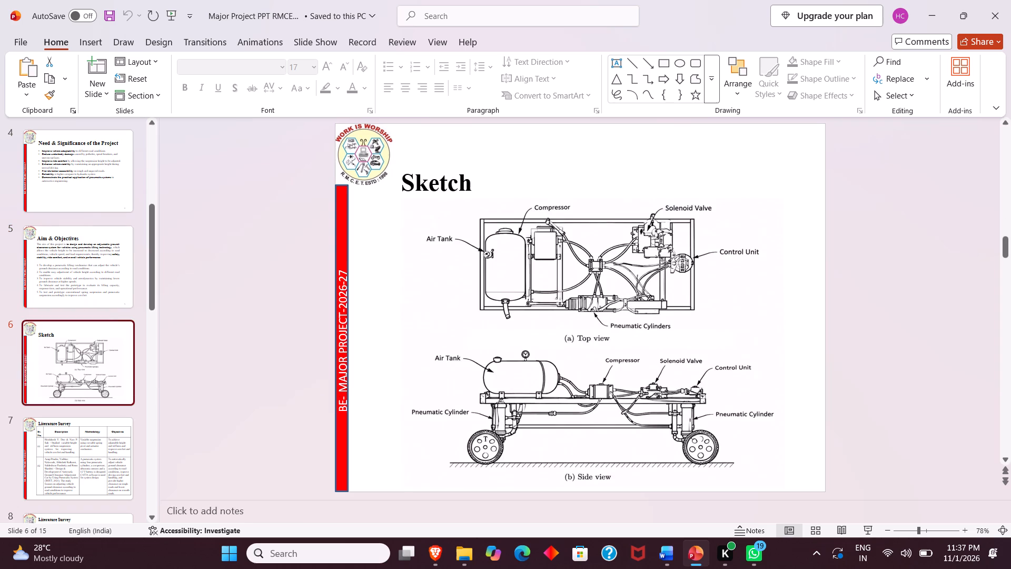
{"action": "left_click", "coordinate": [554, 364]}
{"action": "right_click", "coordinate": [547, 367]}
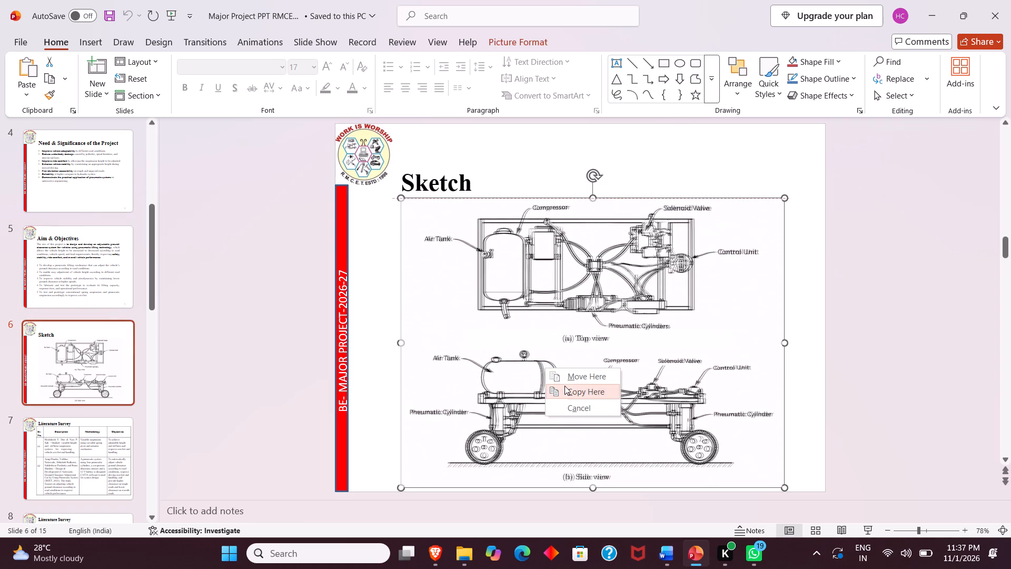
{"action": "left_click", "coordinate": [552, 342]}
{"action": "right_click", "coordinate": [558, 326]}
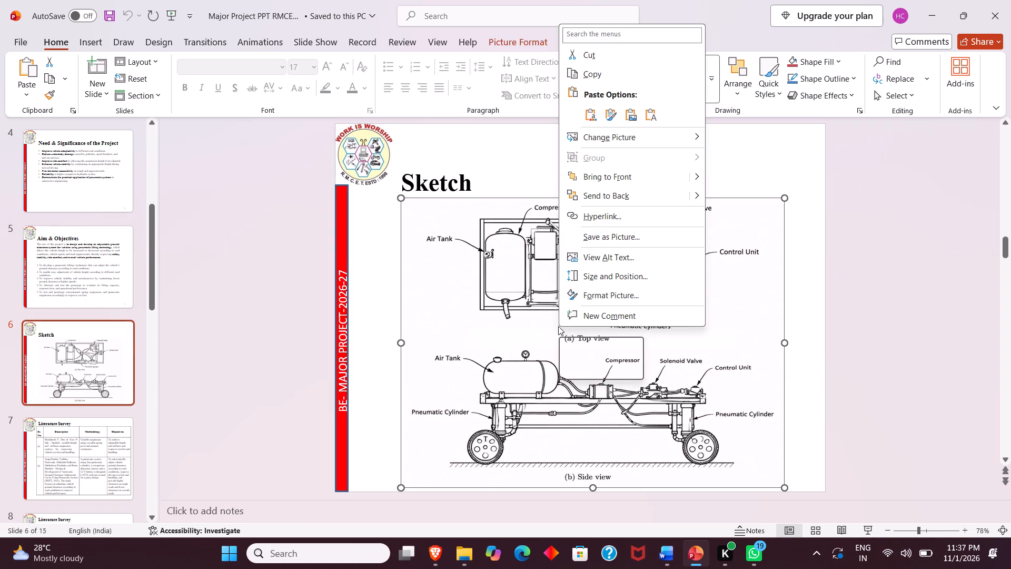
{"action": "left_click", "coordinate": [607, 76]}
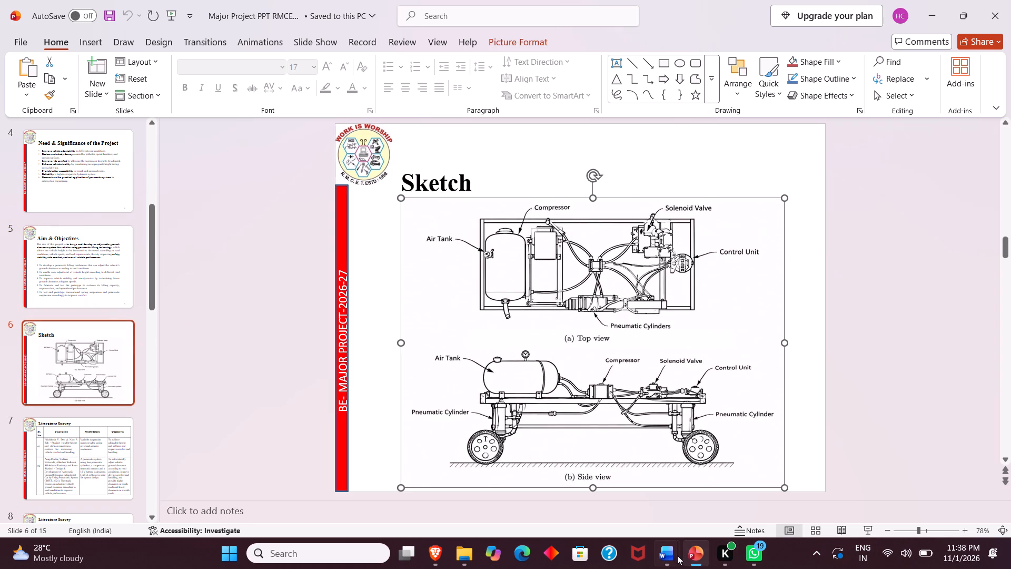
Cut the solar water-tank picture from Chapter 6: Proposed Design in the Word half-yearly report.
{"action": "left_click", "coordinate": [620, 487]}
{"action": "right_click_drag", "start_coordinate": [576, 447], "coordinate": [569, 466]}
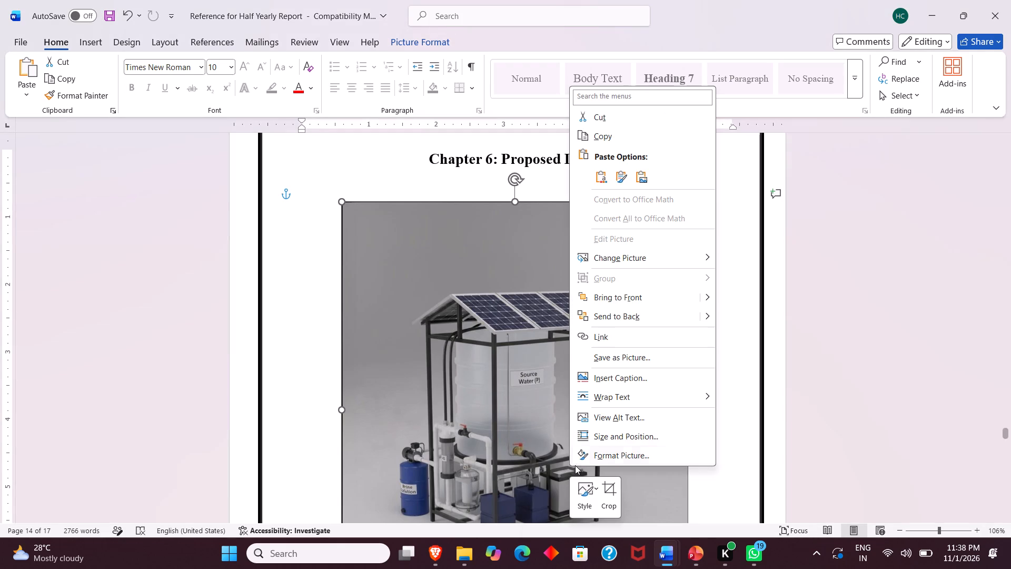
{"action": "left_click", "coordinate": [596, 107]}
{"action": "left_click", "coordinate": [598, 119]}
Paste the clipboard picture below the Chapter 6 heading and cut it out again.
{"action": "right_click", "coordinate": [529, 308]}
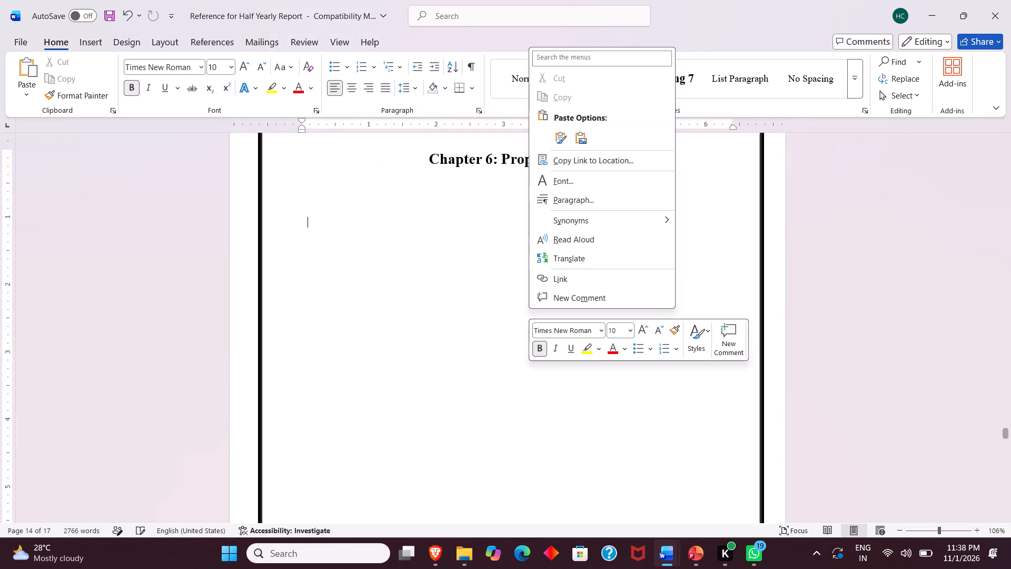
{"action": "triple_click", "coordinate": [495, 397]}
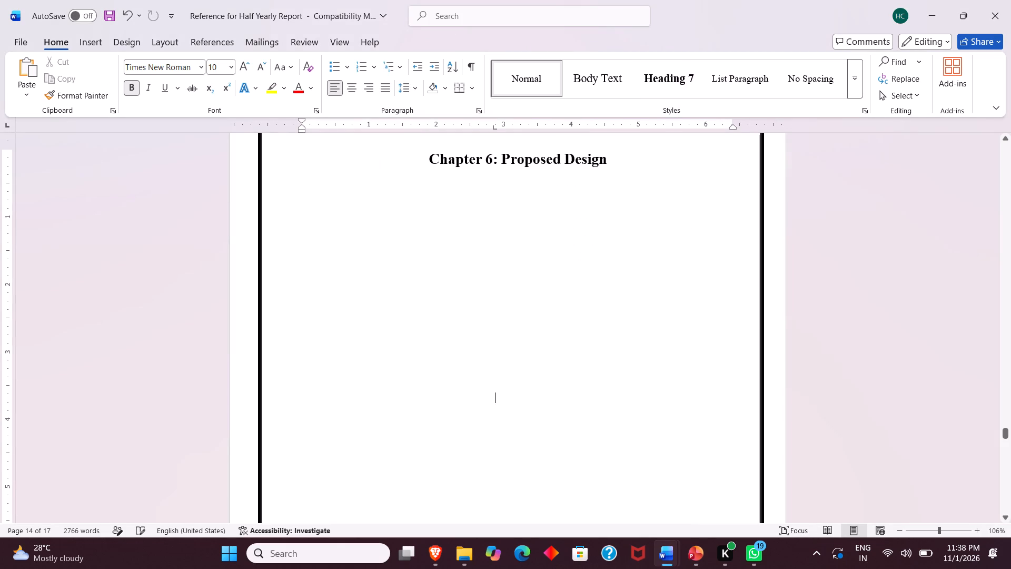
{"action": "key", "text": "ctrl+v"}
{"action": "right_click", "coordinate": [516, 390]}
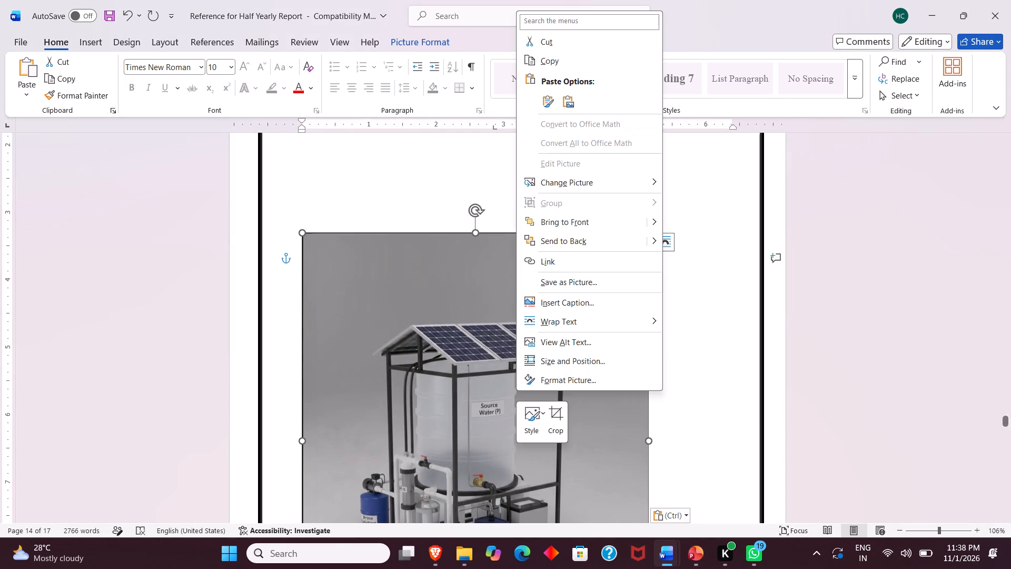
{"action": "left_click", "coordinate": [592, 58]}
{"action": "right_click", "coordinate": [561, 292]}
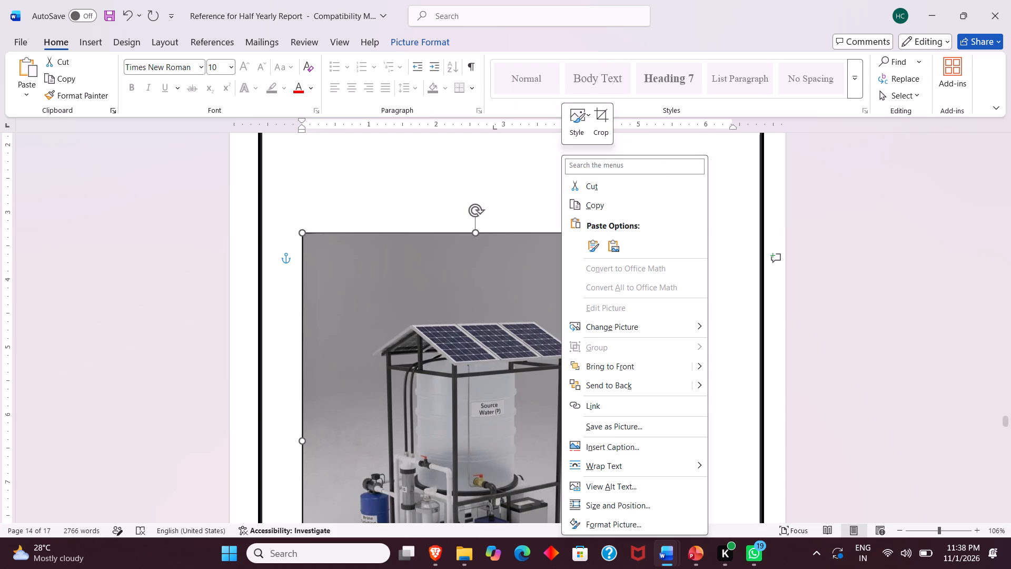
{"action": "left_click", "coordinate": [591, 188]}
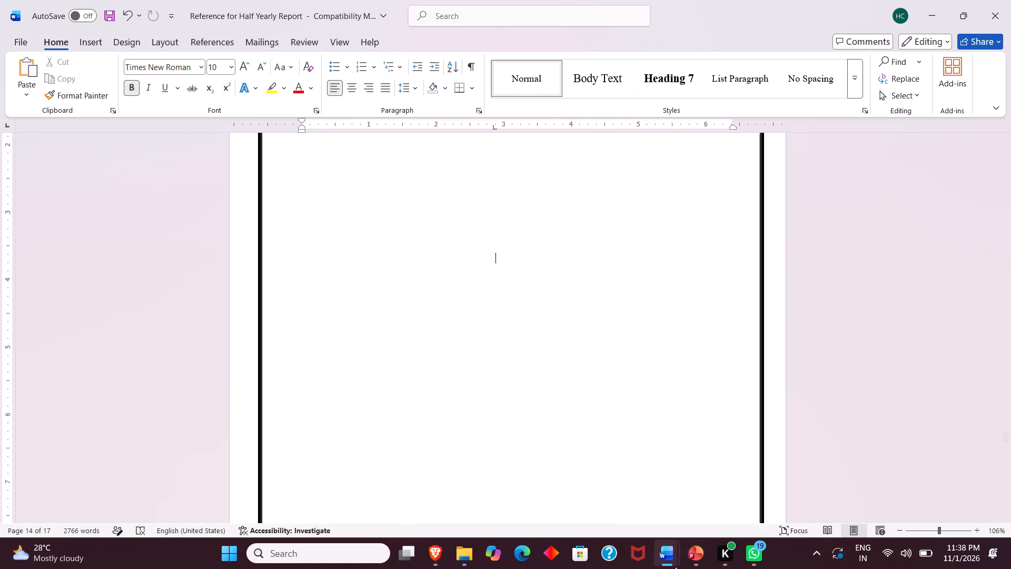
Copy the Sketch slide's drawing from the presentation again and paste it into the Word report after the Chapter 6 heading.
{"action": "left_click", "coordinate": [690, 565]}
{"action": "left_click", "coordinate": [612, 406]}
{"action": "right_click", "coordinate": [612, 406]}
{"action": "left_click", "coordinate": [633, 150]}
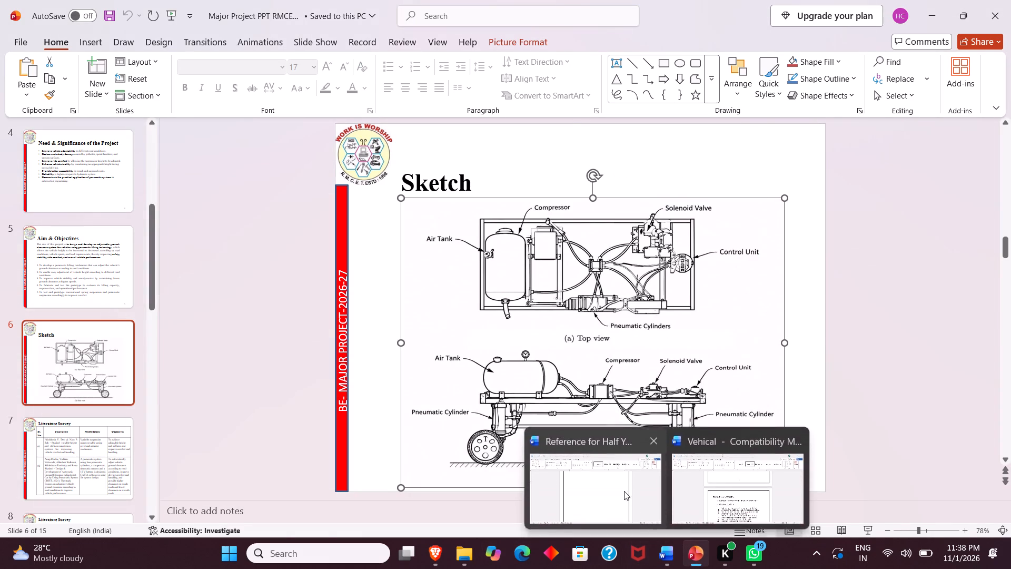
{"action": "left_click", "coordinate": [624, 491]}
{"action": "right_click", "coordinate": [559, 390]}
{"action": "key", "text": "ctrl+v"}
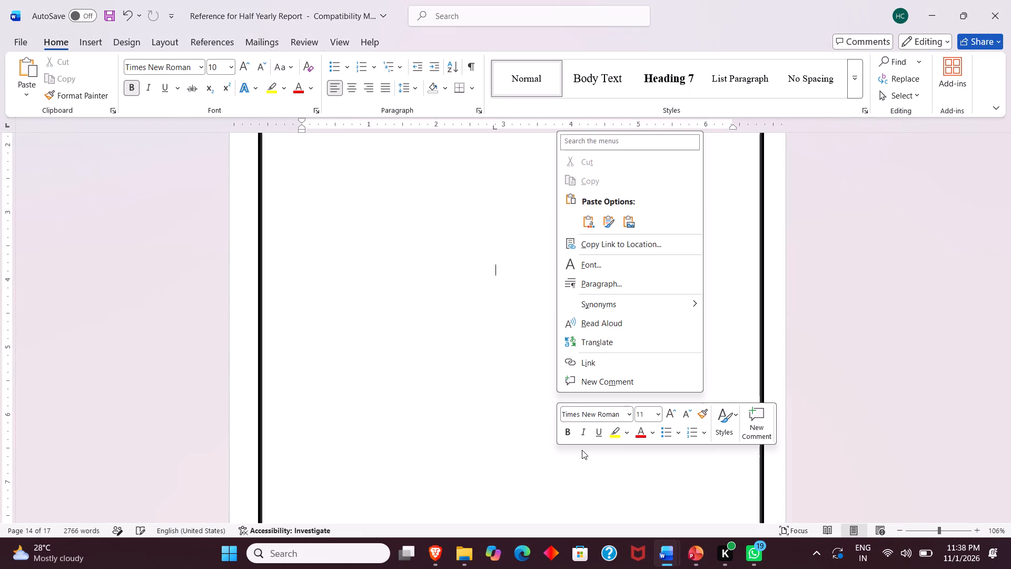
{"action": "left_click", "coordinate": [497, 416]}
{"action": "key", "text": "ctrl+v"}
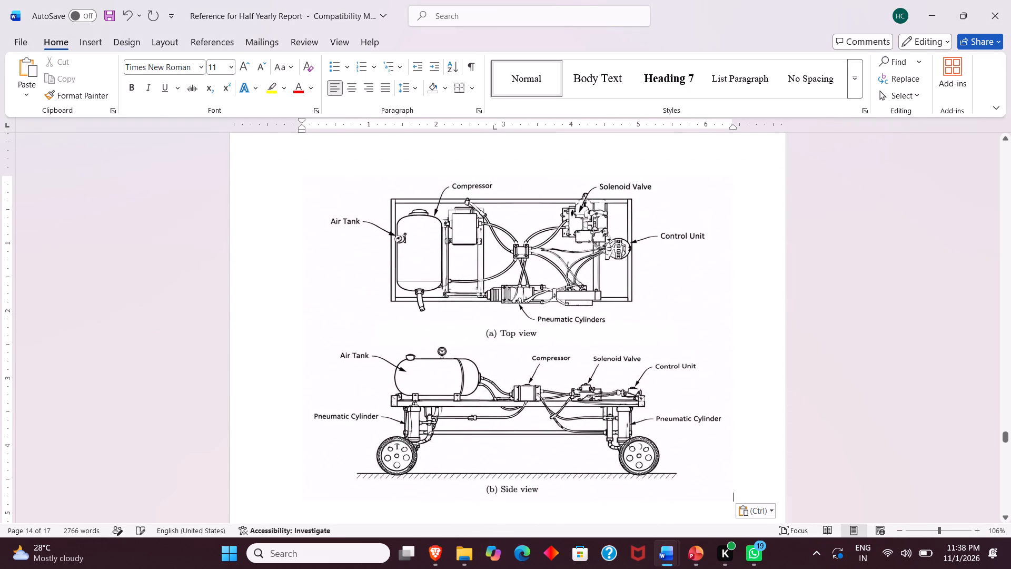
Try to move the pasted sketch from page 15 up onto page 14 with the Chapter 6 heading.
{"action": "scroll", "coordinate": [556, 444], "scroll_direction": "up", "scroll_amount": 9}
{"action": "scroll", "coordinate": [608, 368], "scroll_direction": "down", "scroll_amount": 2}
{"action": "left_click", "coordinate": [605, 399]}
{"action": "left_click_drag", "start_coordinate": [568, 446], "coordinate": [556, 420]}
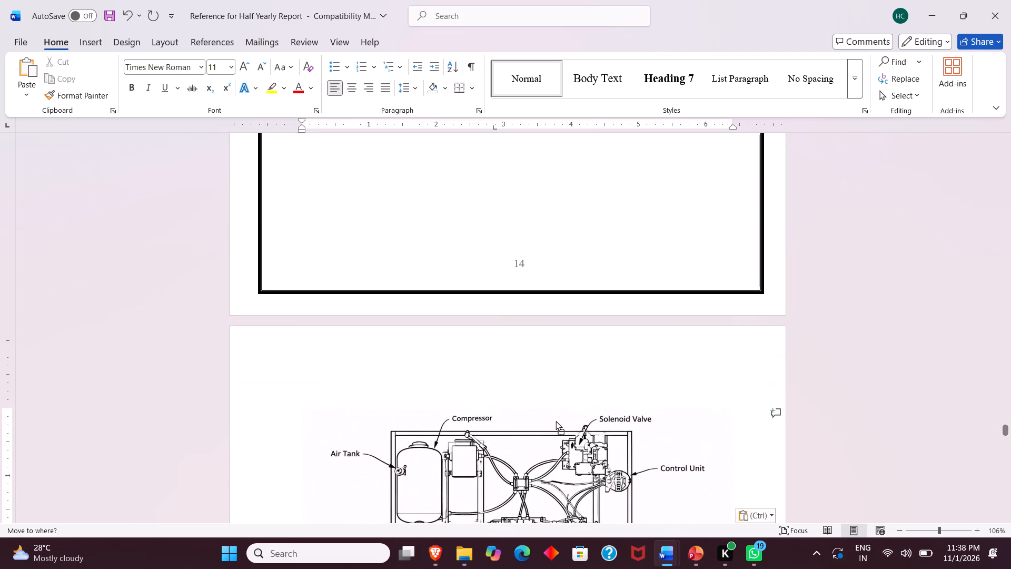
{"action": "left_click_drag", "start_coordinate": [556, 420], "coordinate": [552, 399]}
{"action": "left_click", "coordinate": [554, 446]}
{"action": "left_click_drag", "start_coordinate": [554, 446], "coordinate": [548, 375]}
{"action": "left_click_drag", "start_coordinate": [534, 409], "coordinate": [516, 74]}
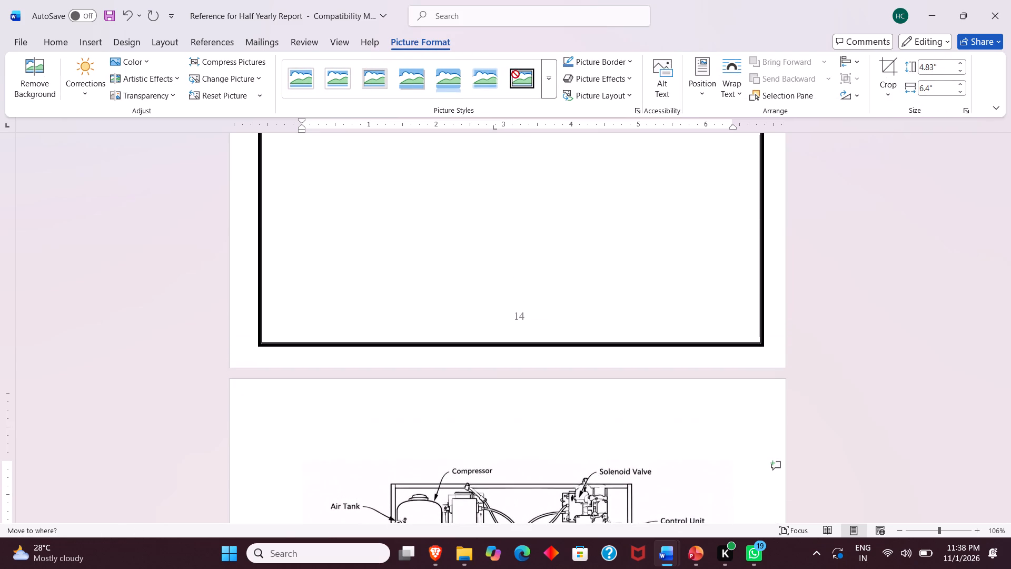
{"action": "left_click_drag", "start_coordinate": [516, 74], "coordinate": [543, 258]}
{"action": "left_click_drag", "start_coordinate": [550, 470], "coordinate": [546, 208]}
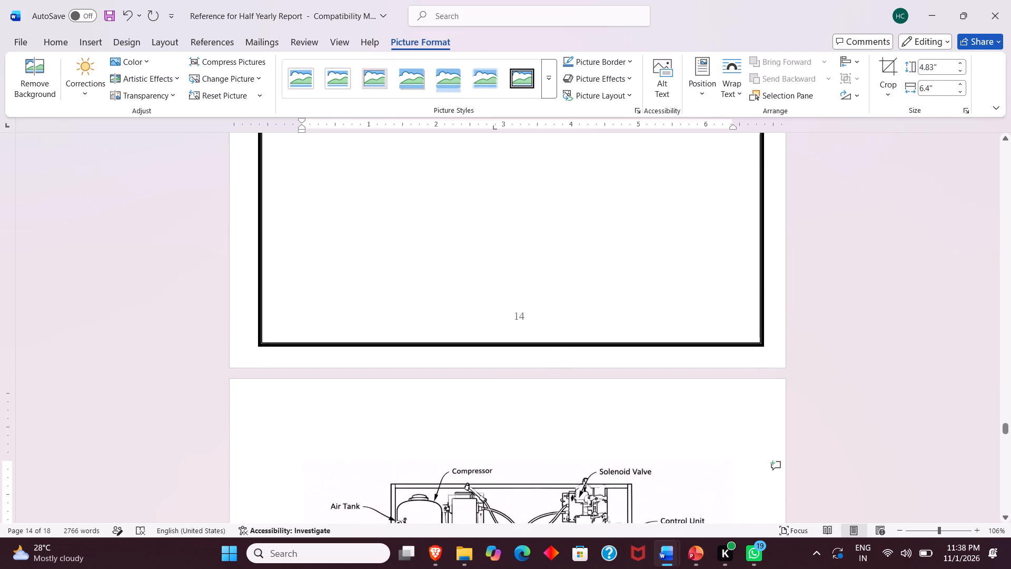
Copy the page 15 sketch and paste it on page 14 below the Proposed Design heading.
{"action": "right_click", "coordinate": [556, 482]}
{"action": "left_click", "coordinate": [604, 152]}
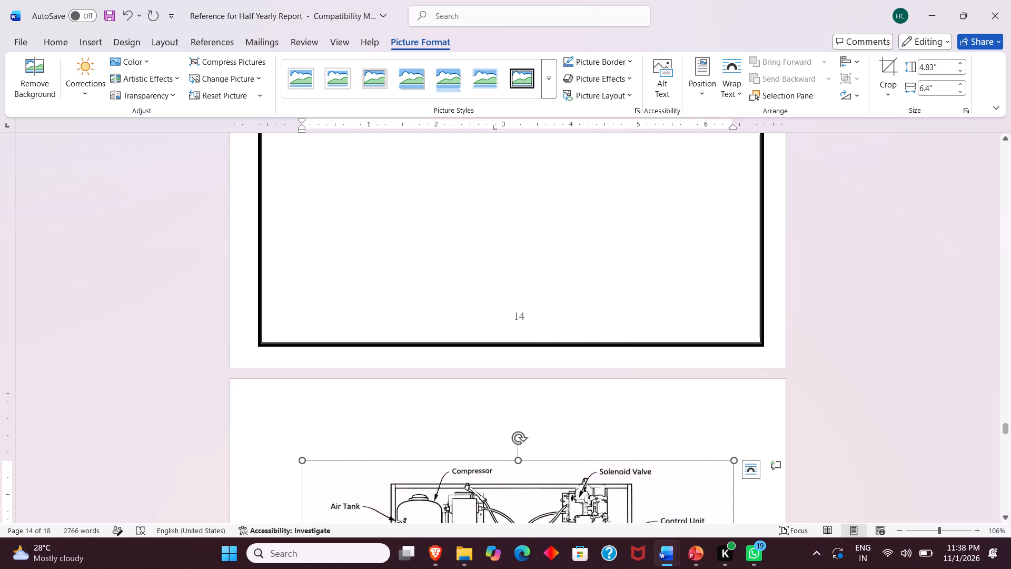
{"action": "scroll", "coordinate": [480, 376], "scroll_direction": "up", "scroll_amount": 14}
{"action": "right_click", "coordinate": [467, 417]}
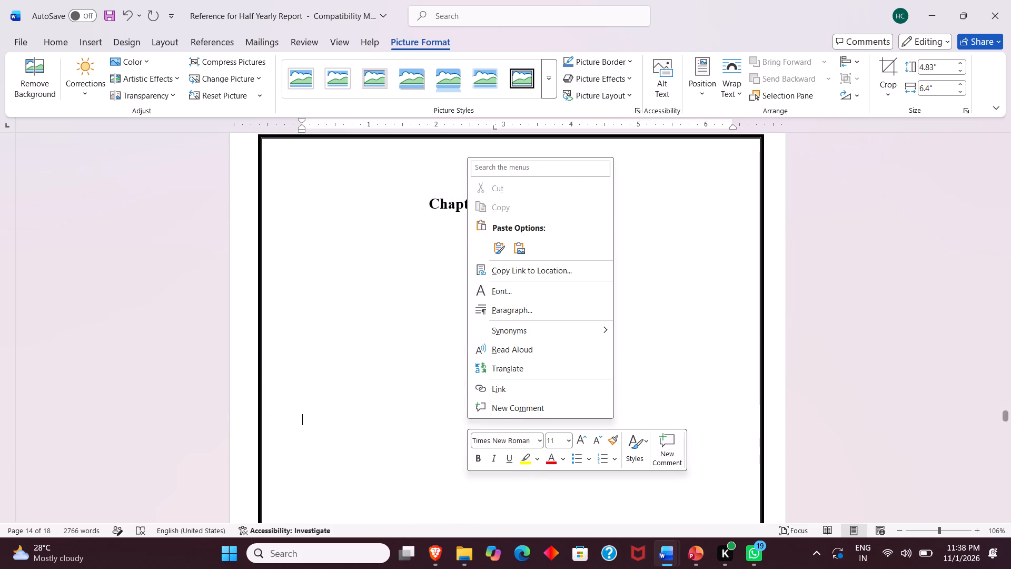
{"action": "left_click", "coordinate": [421, 317]}
{"action": "key", "text": "ctrl+v"}
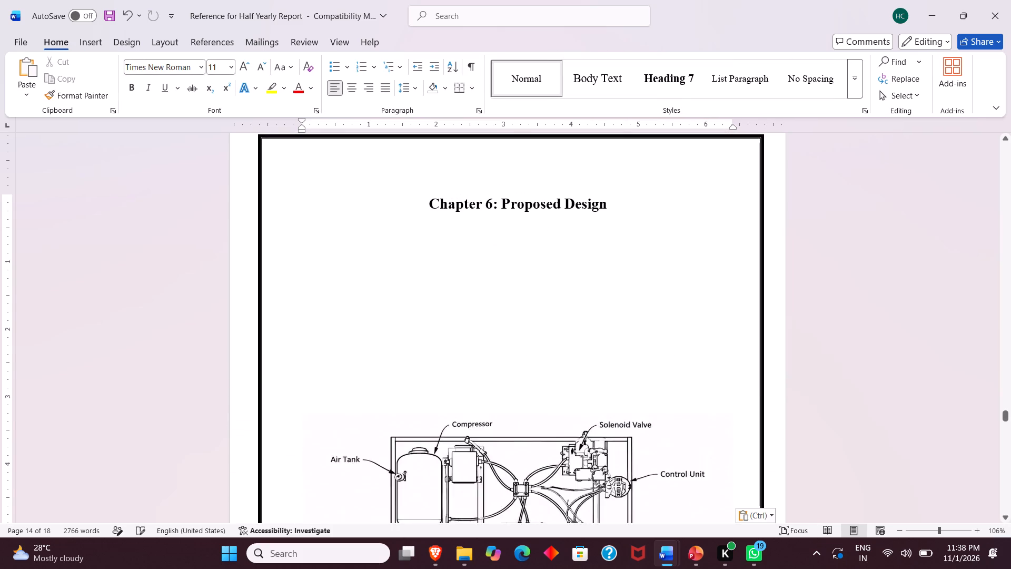
Cut the duplicate sketch from page 15.
{"action": "scroll", "coordinate": [460, 382], "scroll_direction": "up", "scroll_amount": 8}
{"action": "scroll", "coordinate": [479, 406], "scroll_direction": "down", "scroll_amount": 9}
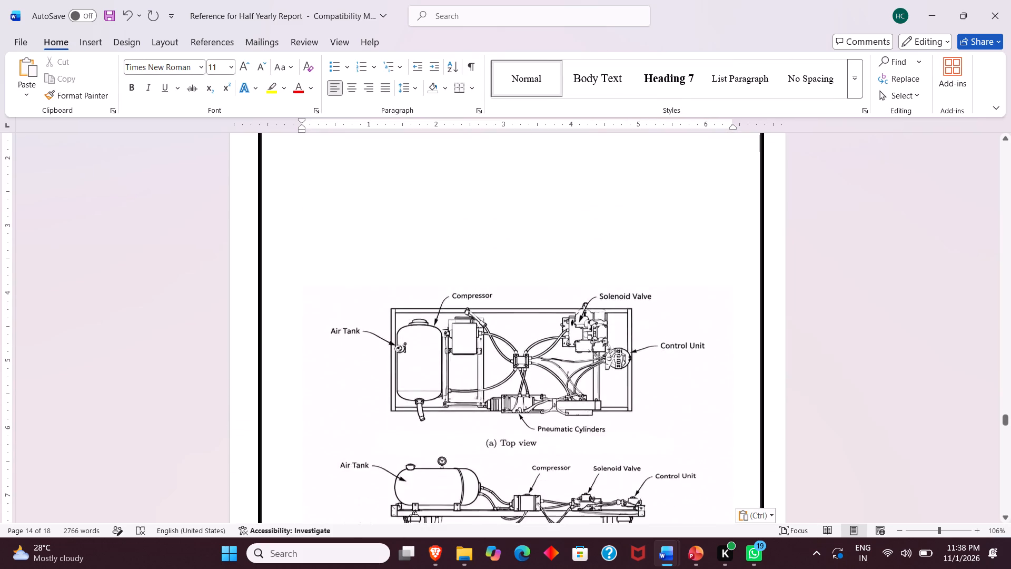
{"action": "scroll", "coordinate": [473, 410], "scroll_direction": "down", "scroll_amount": 9}
{"action": "right_click", "coordinate": [470, 440]}
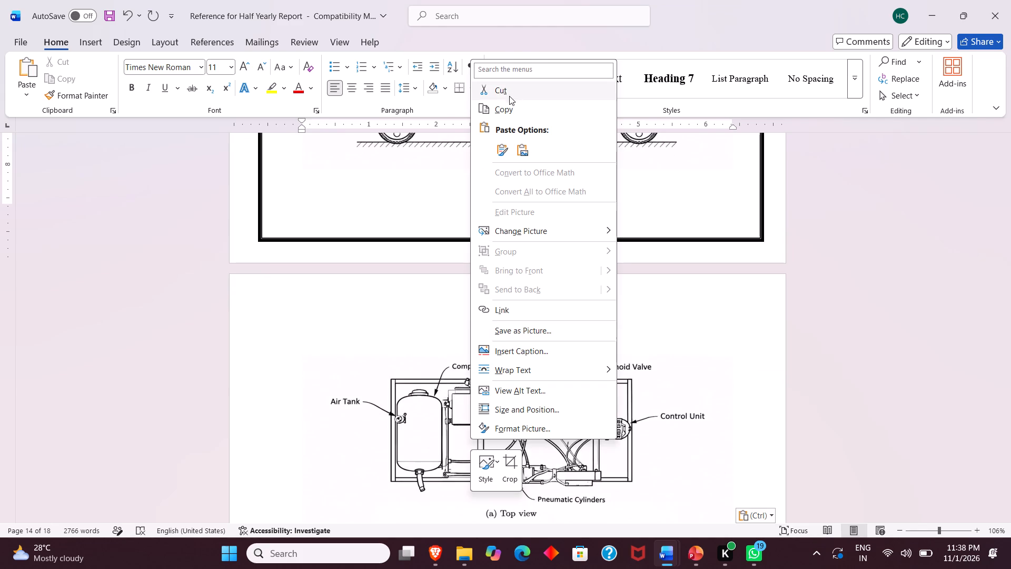
{"action": "left_click", "coordinate": [509, 96]}
Move the sketch on page 14 up so it sits directly beneath the Chapter 6: Proposed Design heading.
{"action": "scroll", "coordinate": [497, 341], "scroll_direction": "up", "scroll_amount": 14}
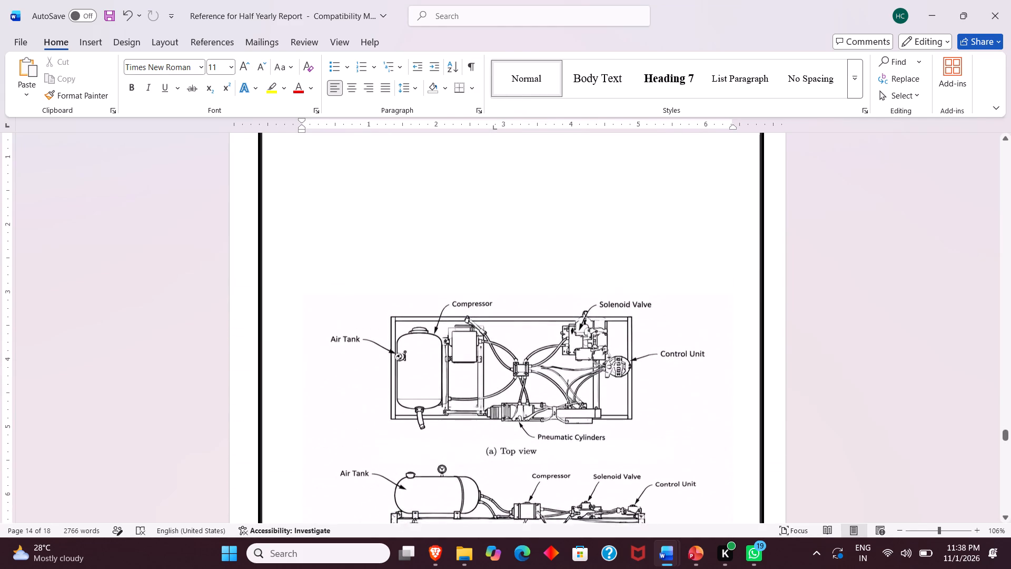
{"action": "left_click_drag", "start_coordinate": [494, 381], "coordinate": [495, 316]}
{"action": "left_click_drag", "start_coordinate": [495, 316], "coordinate": [494, 277]}
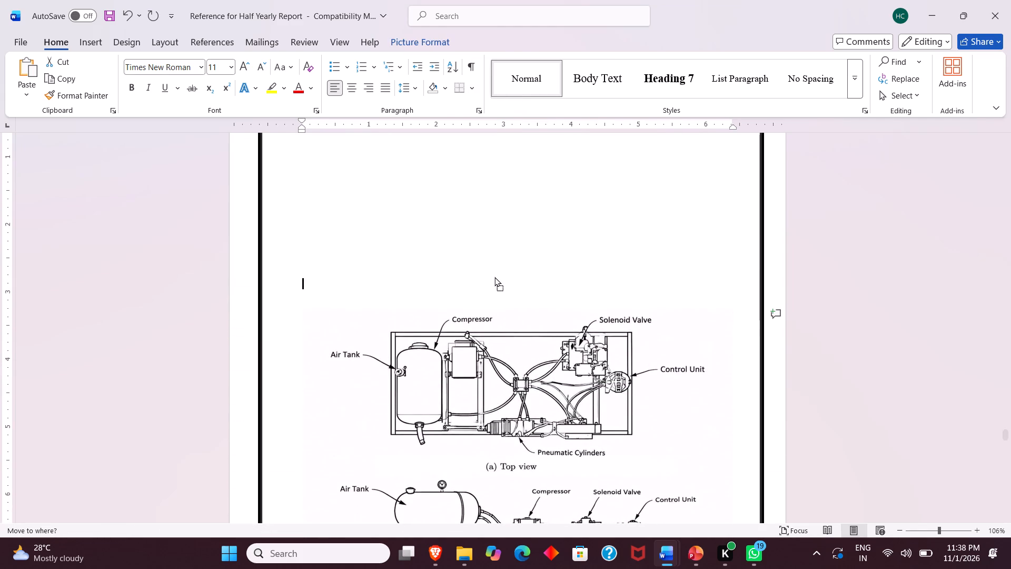
{"action": "left_click_drag", "start_coordinate": [494, 277], "coordinate": [478, 198]}
{"action": "scroll", "coordinate": [474, 286], "scroll_direction": "up", "scroll_amount": 4}
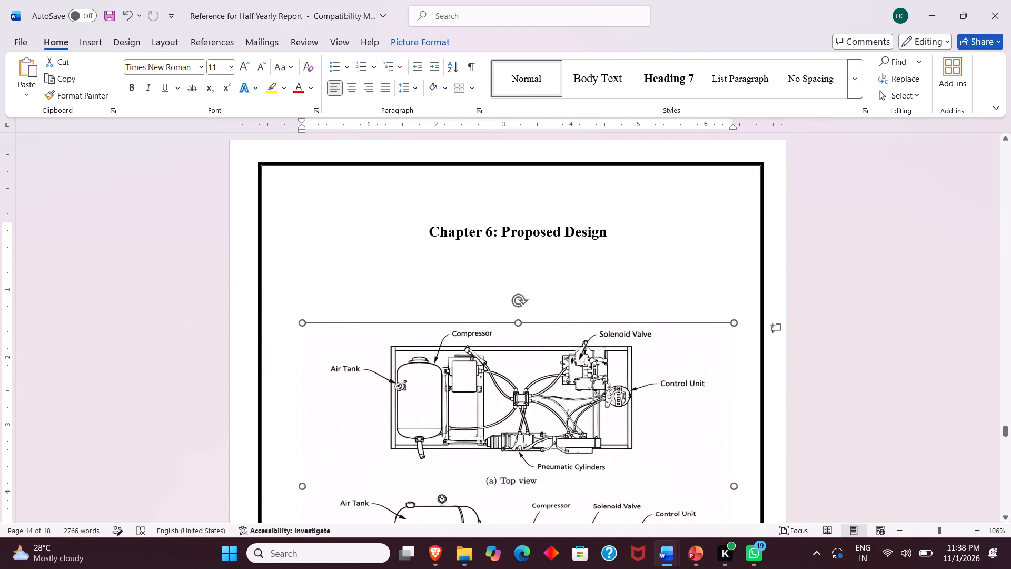
{"action": "left_click_drag", "start_coordinate": [493, 350], "coordinate": [487, 285]}
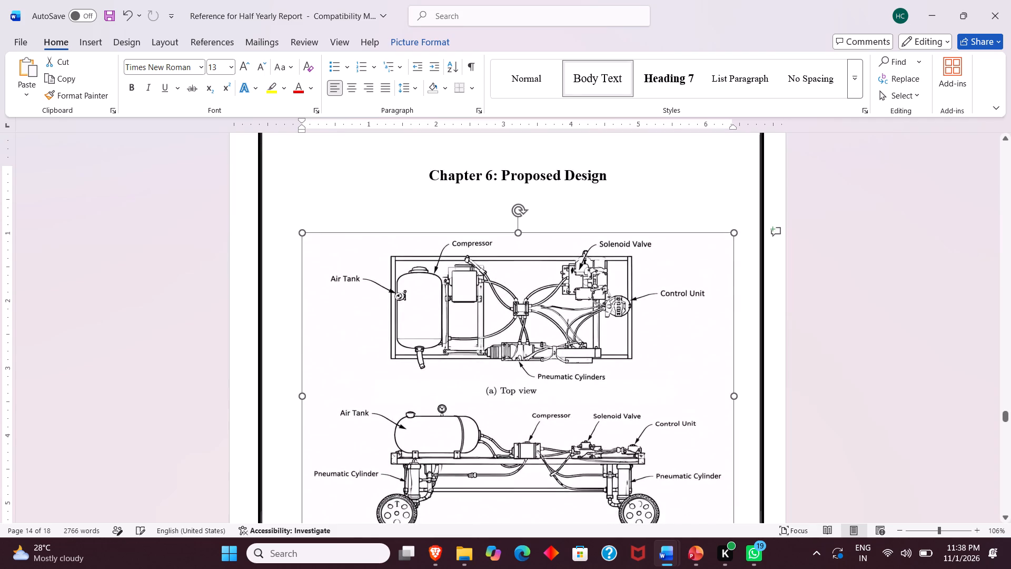
{"action": "scroll", "coordinate": [489, 329], "scroll_direction": "down", "scroll_amount": 8}
{"action": "left_click_drag", "start_coordinate": [504, 242], "coordinate": [500, 293]}
{"action": "scroll", "coordinate": [501, 295], "scroll_direction": "up", "scroll_amount": 1}
{"action": "scroll", "coordinate": [502, 295], "scroll_direction": "down", "scroll_amount": 4}
Delete the empty space on blank page 15 between the sketch and Chapter 7: Applications and Future Scope.
{"action": "scroll", "coordinate": [507, 307], "scroll_direction": "down", "scroll_amount": 8}
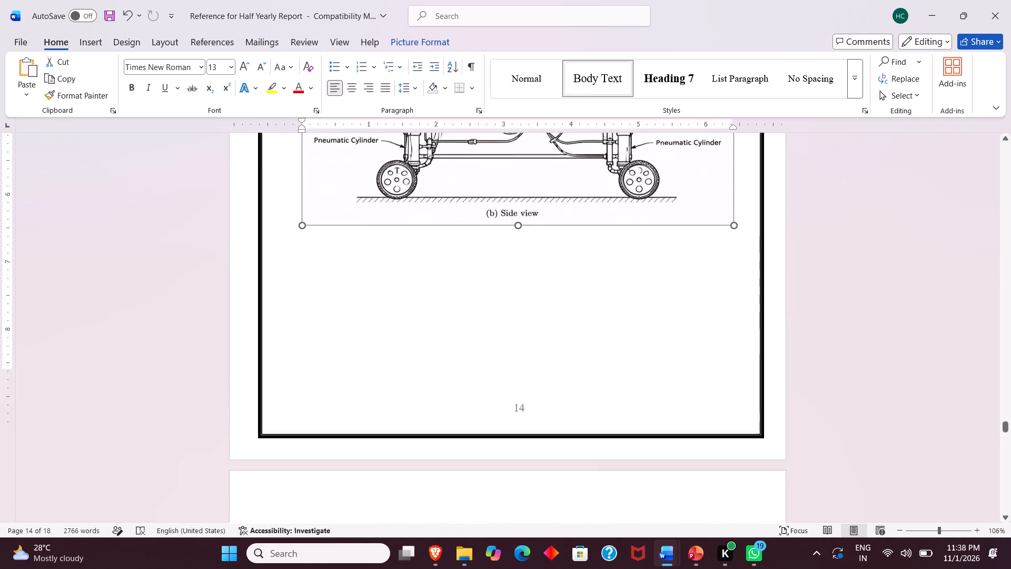
{"action": "scroll", "coordinate": [507, 301], "scroll_direction": "down", "scroll_amount": 20}
{"action": "scroll", "coordinate": [507, 301], "scroll_direction": "down", "scroll_amount": 1}
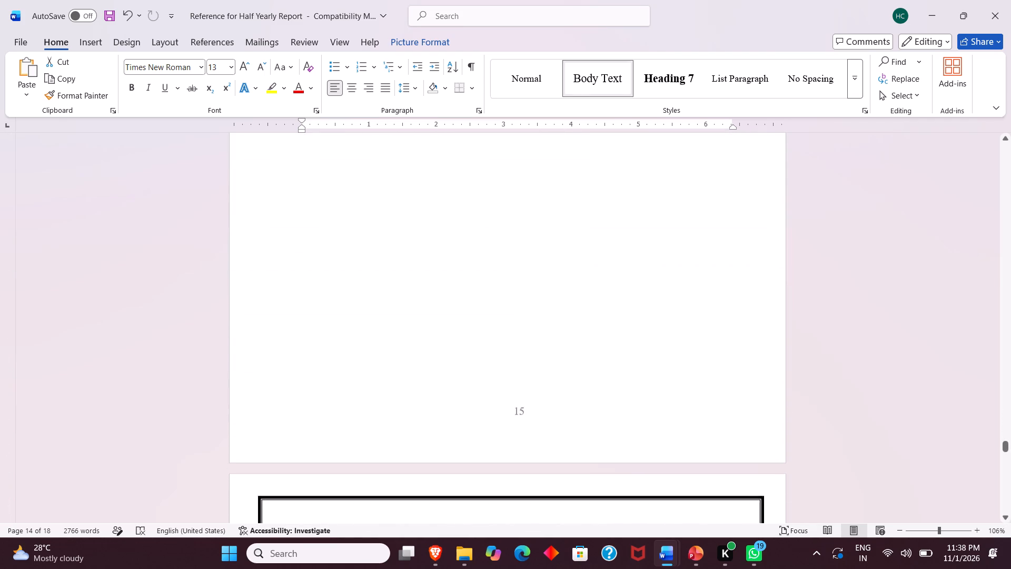
{"action": "scroll", "coordinate": [505, 362], "scroll_direction": "down", "scroll_amount": 5}
{"action": "scroll", "coordinate": [502, 364], "scroll_direction": "up", "scroll_amount": 7}
{"action": "right_click", "coordinate": [492, 246]}
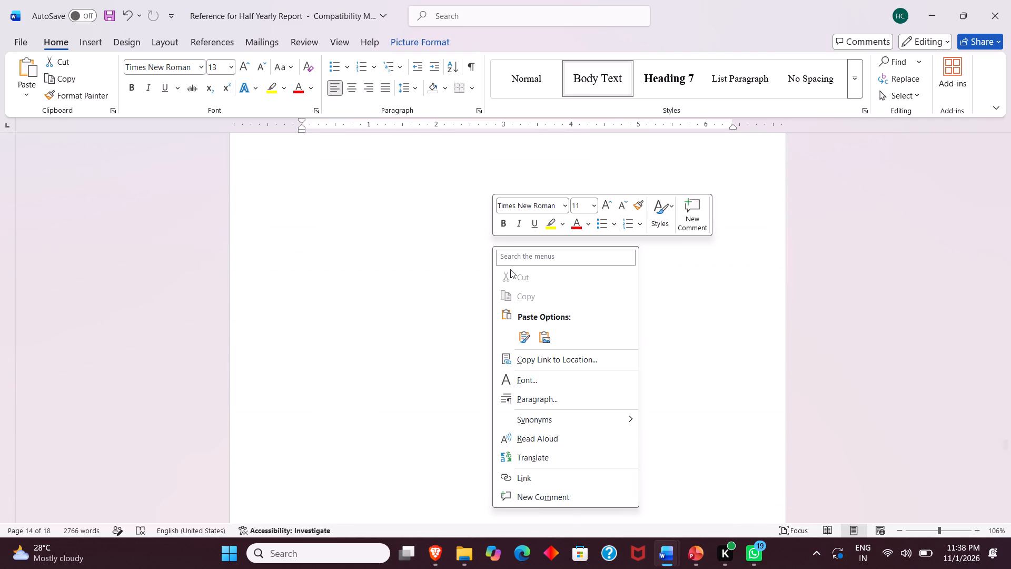
{"action": "double_click", "coordinate": [442, 273]}
{"action": "right_click", "coordinate": [455, 271]}
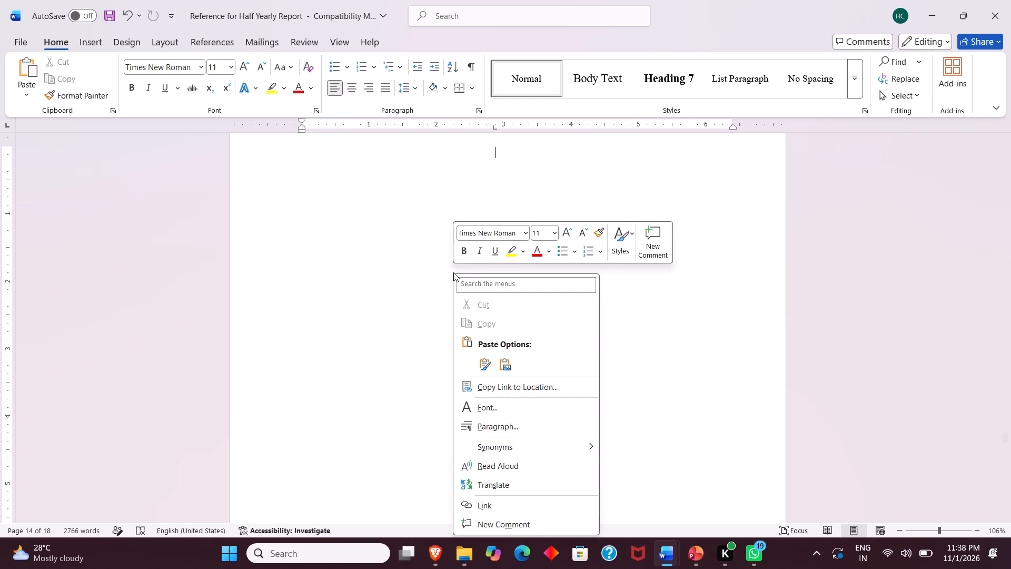
{"action": "left_click", "coordinate": [483, 321]}
{"action": "left_click", "coordinate": [447, 312]}
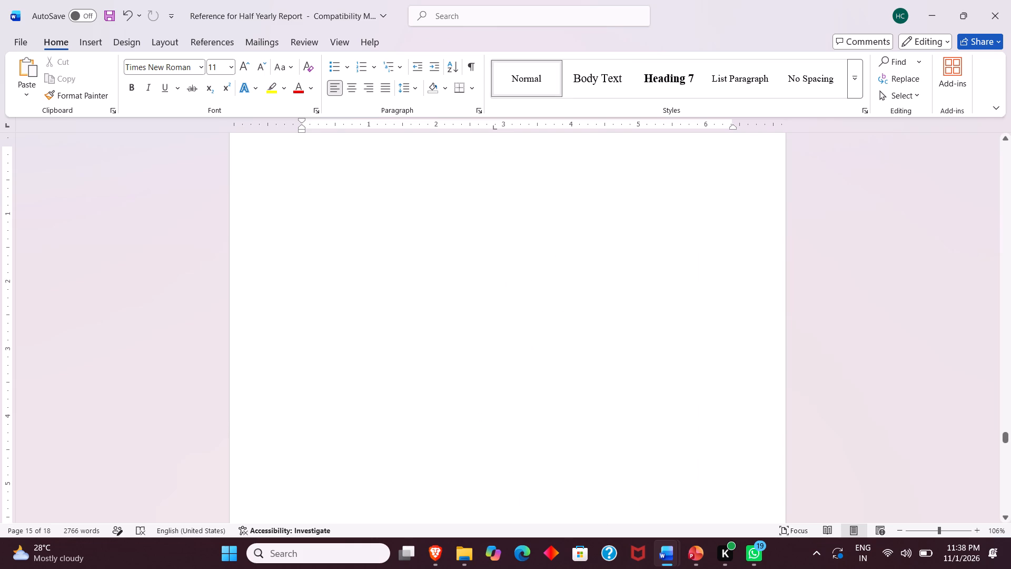
{"action": "key", "text": "Delete"}
{"action": "scroll", "coordinate": [502, 378], "scroll_direction": "up", "scroll_amount": 6}
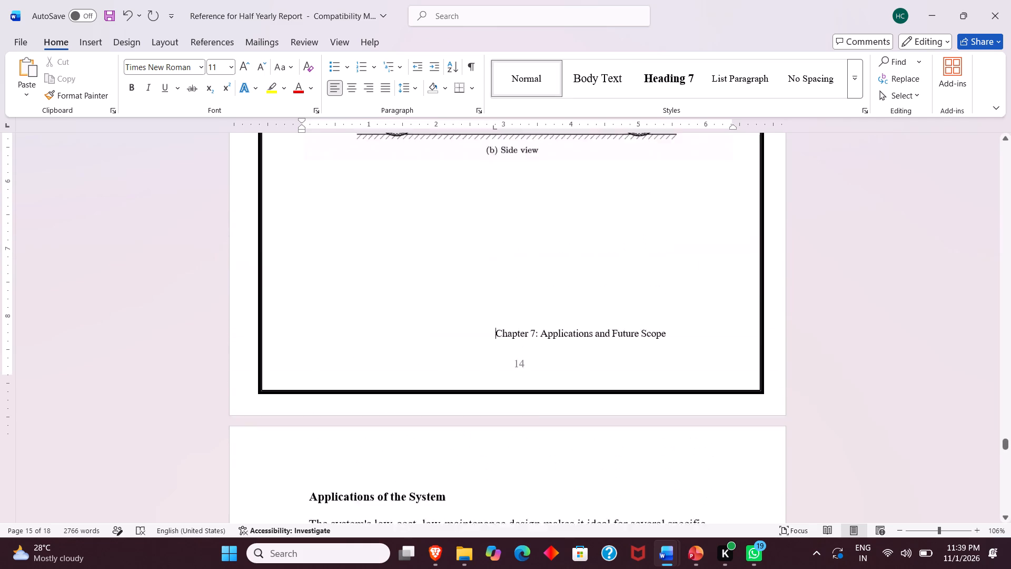
Undo the last deletion, which pulled the Chapter 7 heading onto page 14.
{"action": "scroll", "coordinate": [501, 366], "scroll_direction": "up", "scroll_amount": 20}
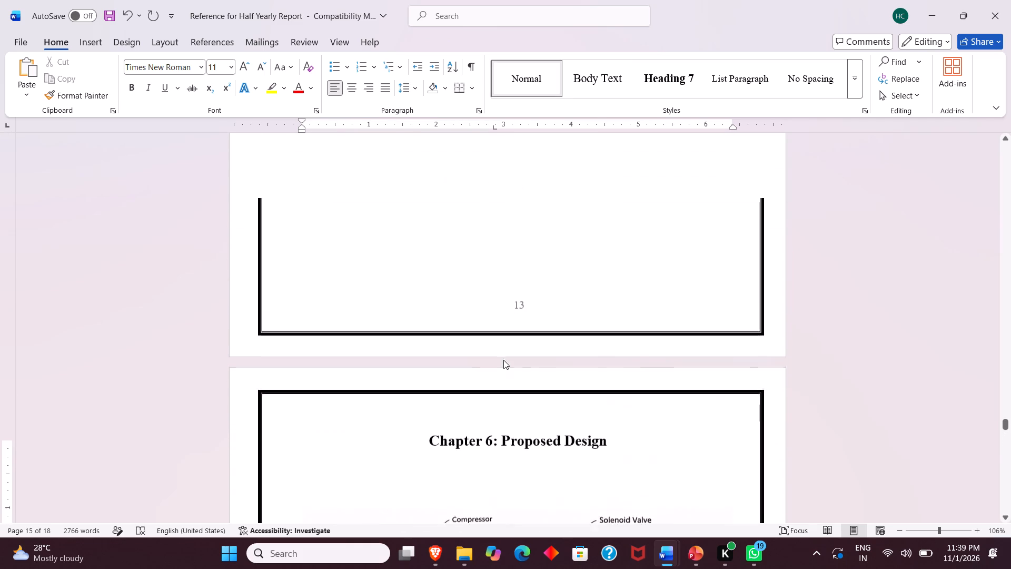
{"action": "scroll", "coordinate": [503, 360], "scroll_direction": "down", "scroll_amount": 4}
{"action": "scroll", "coordinate": [506, 367], "scroll_direction": "up", "scroll_amount": 1}
{"action": "scroll", "coordinate": [506, 362], "scroll_direction": "down", "scroll_amount": 20}
{"action": "scroll", "coordinate": [506, 362], "scroll_direction": "down", "scroll_amount": 5}
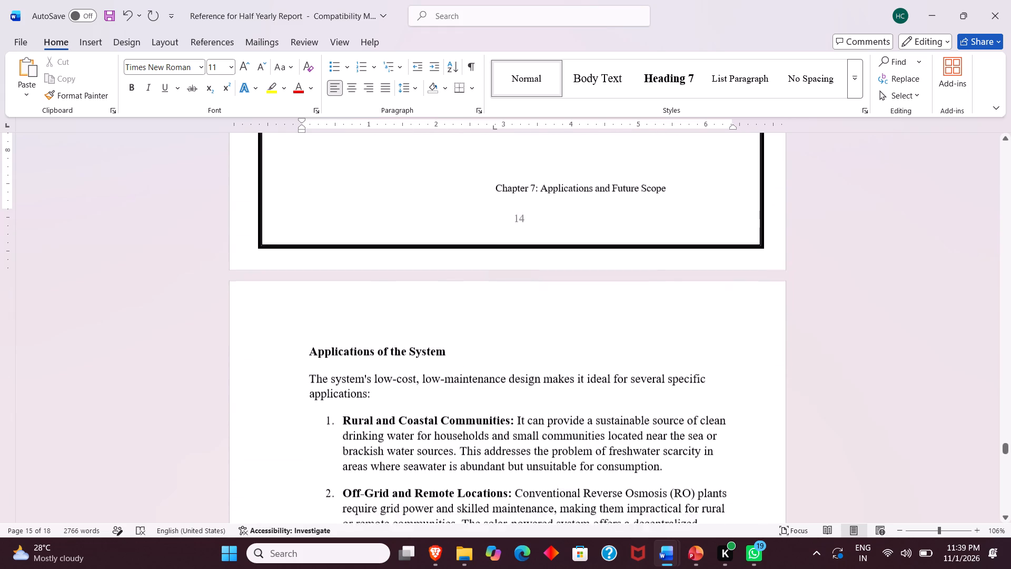
{"action": "scroll", "coordinate": [490, 360], "scroll_direction": "down", "scroll_amount": 6}
{"action": "scroll", "coordinate": [500, 369], "scroll_direction": "up", "scroll_amount": 15}
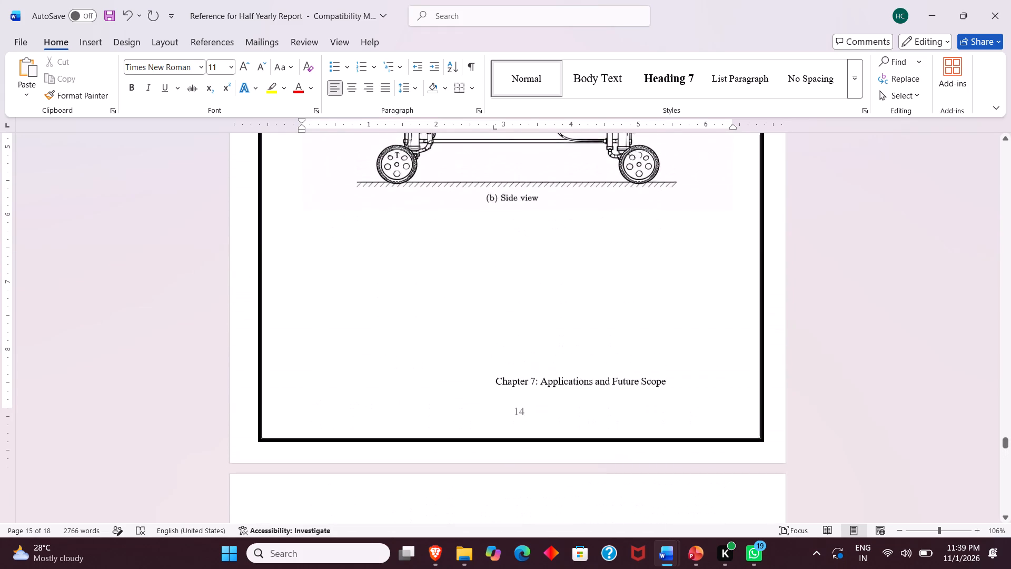
{"action": "key", "text": "ctrl+z"}
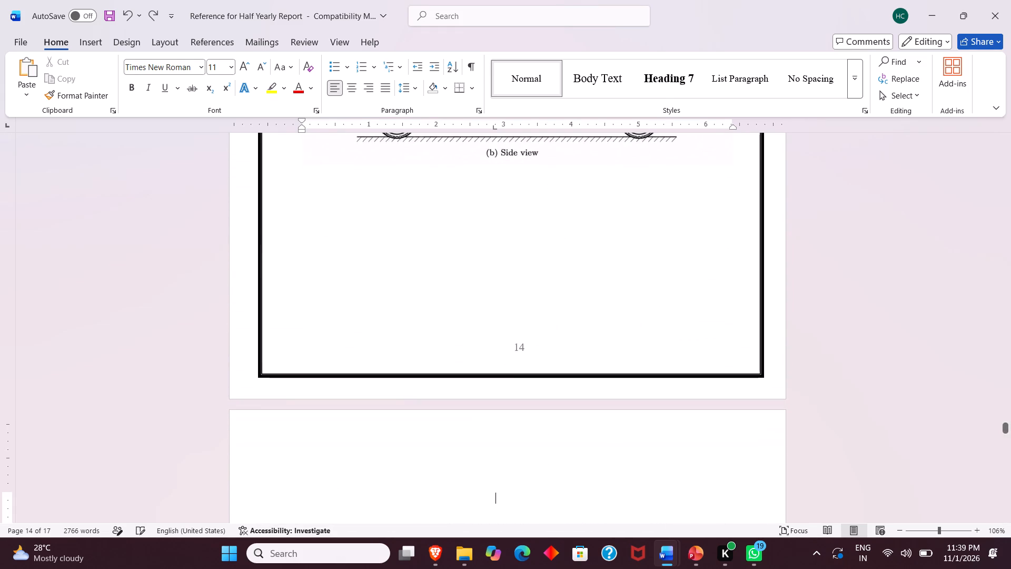
Delete the blank page 15 between the Chapter 6 sketch and Chapter 7: Applications and Future Scope.
{"action": "scroll", "coordinate": [402, 568], "scroll_direction": "down", "scroll_amount": 19}
{"action": "scroll", "coordinate": [536, 333], "scroll_direction": "down", "scroll_amount": 5, "text": "ctrl"}
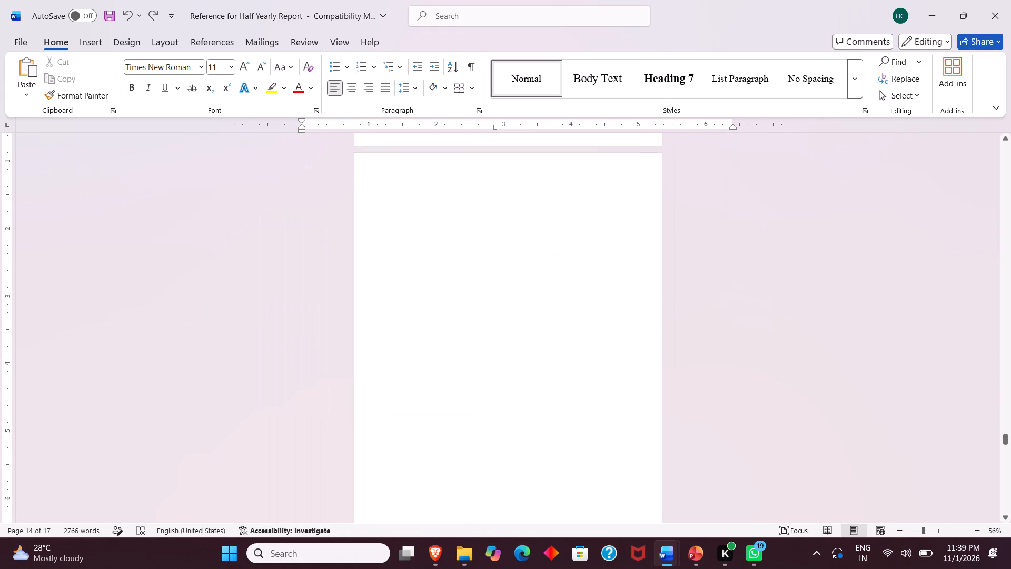
{"action": "scroll", "coordinate": [696, 257], "scroll_direction": "down", "scroll_amount": 6}
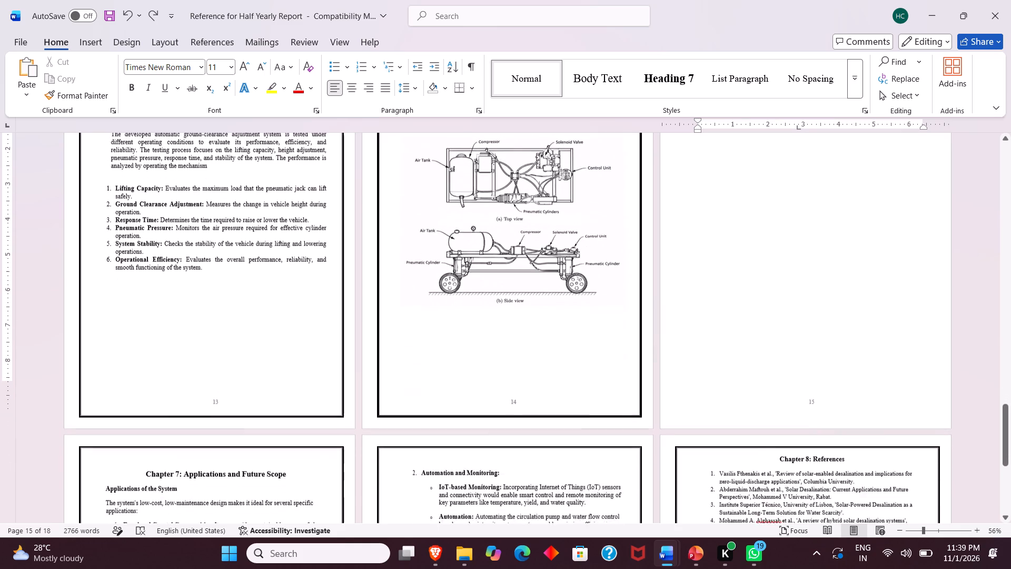
{"action": "scroll", "coordinate": [636, 243], "scroll_direction": "up", "scroll_amount": 3}
{"action": "right_click", "coordinate": [723, 240]}
{"action": "left_click", "coordinate": [712, 238]}
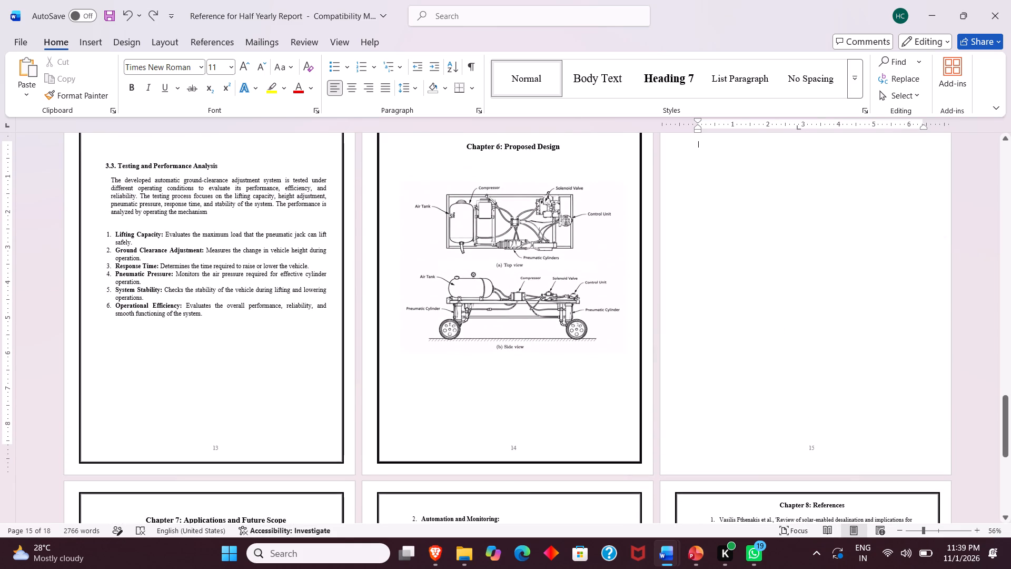
{"action": "key", "text": "Delete"}
{"action": "scroll", "coordinate": [758, 241], "scroll_direction": "up", "scroll_amount": 3}
{"action": "left_click", "coordinate": [755, 228]}
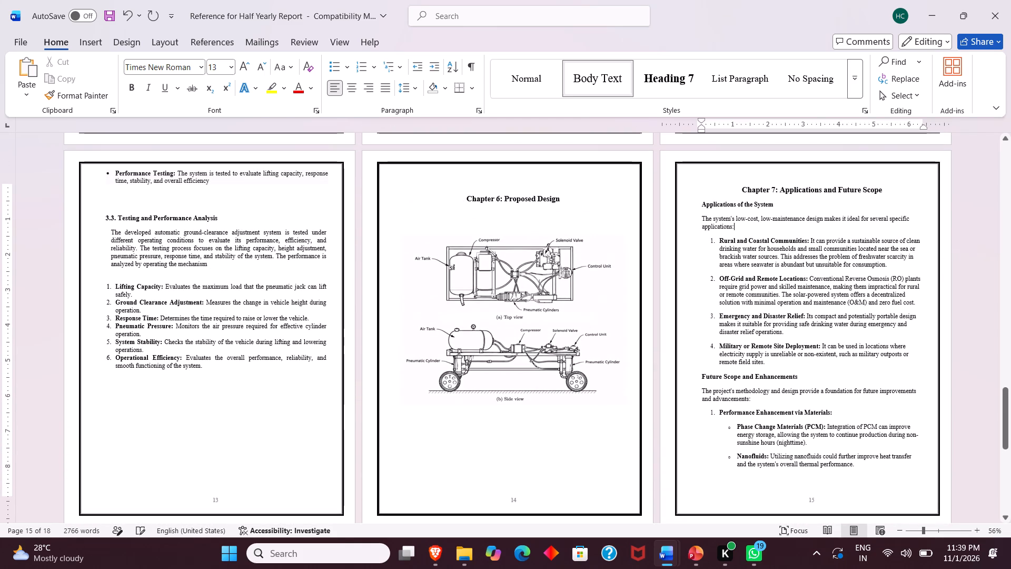
Check the layout of the Chapter 6: Proposed Design page and the Chapter 7 pages after the blank page's removal.
{"action": "scroll", "coordinate": [756, 288], "scroll_direction": "up", "scroll_amount": 2, "text": "ctrl"}
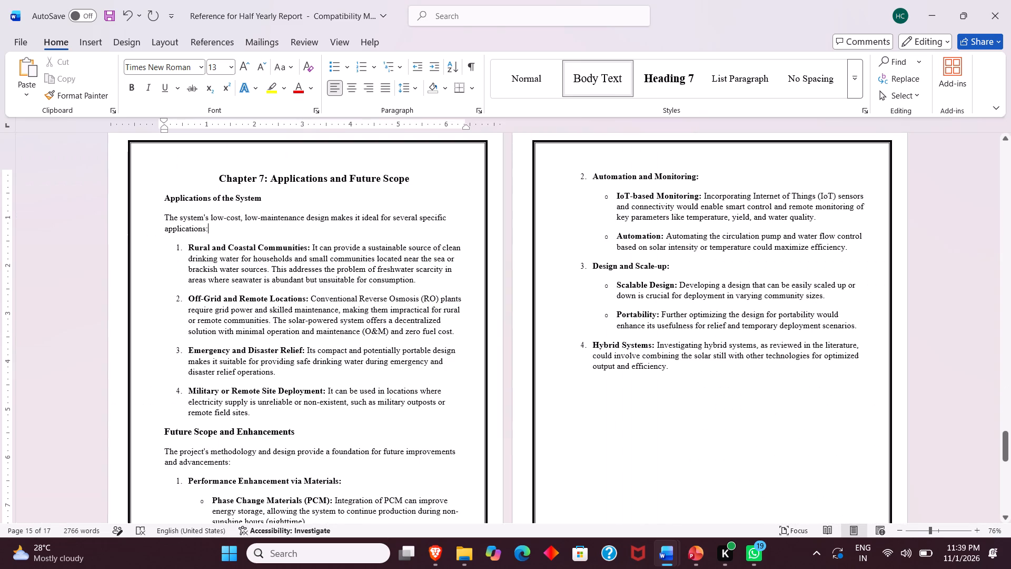
{"action": "scroll", "coordinate": [748, 301], "scroll_direction": "up", "scroll_amount": 1, "text": "ctrl"}
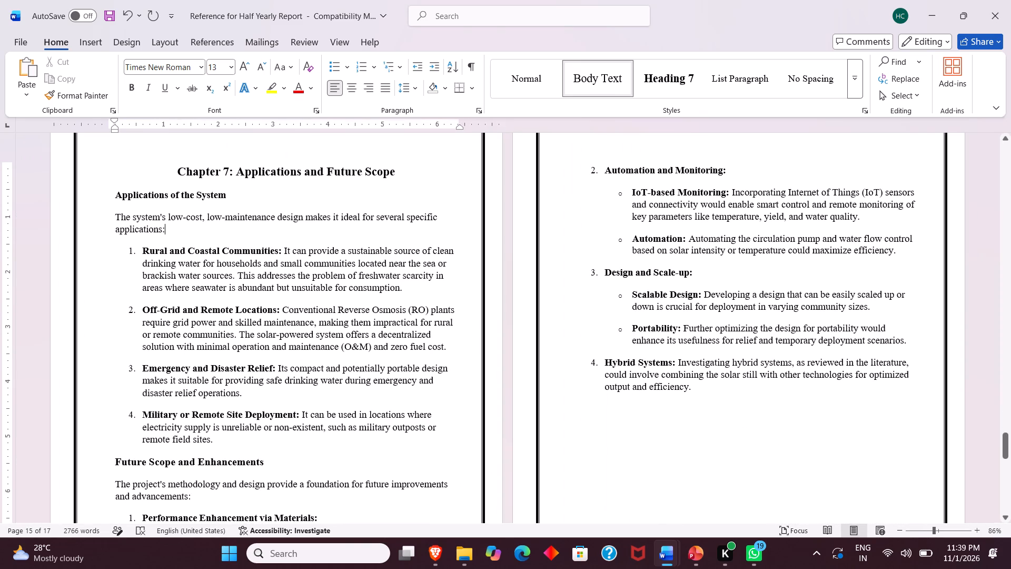
{"action": "scroll", "coordinate": [746, 302], "scroll_direction": "up", "scroll_amount": 1, "text": "ctrl"}
{"action": "scroll", "coordinate": [725, 293], "scroll_direction": "up", "scroll_amount": 3}
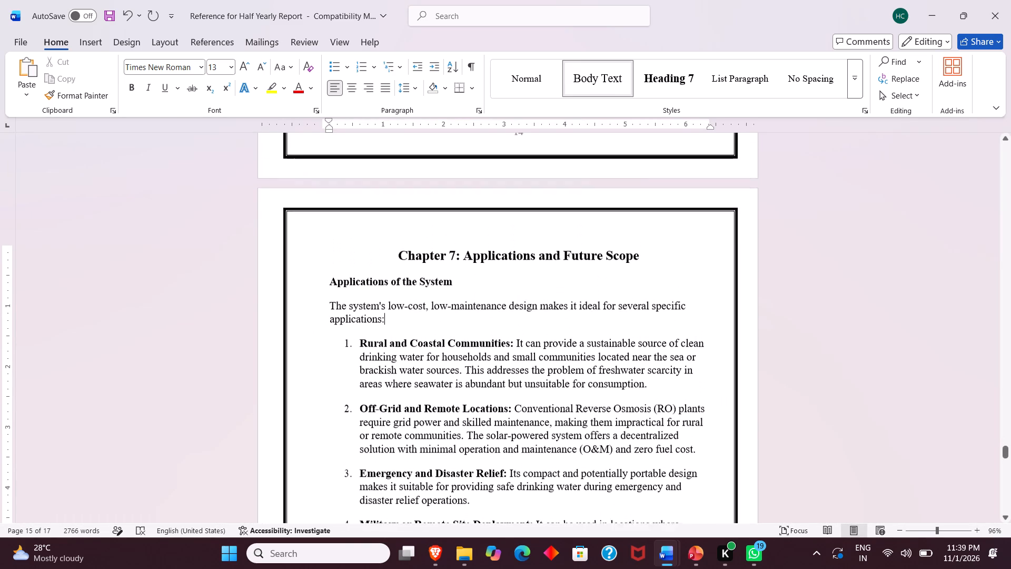
{"action": "scroll", "coordinate": [713, 289], "scroll_direction": "up", "scroll_amount": 9}
{"action": "scroll", "coordinate": [673, 210], "scroll_direction": "down", "scroll_amount": 17}
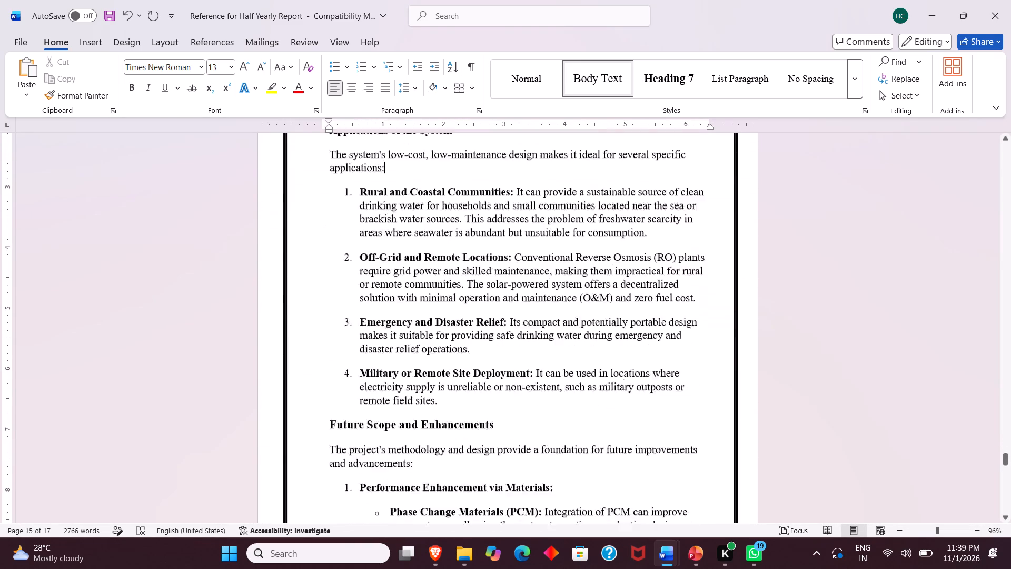
{"action": "scroll", "coordinate": [669, 207], "scroll_direction": "down", "scroll_amount": 3}
{"action": "scroll", "coordinate": [668, 212], "scroll_direction": "up", "scroll_amount": 9}
{"action": "scroll", "coordinate": [658, 230], "scroll_direction": "down", "scroll_amount": 2}
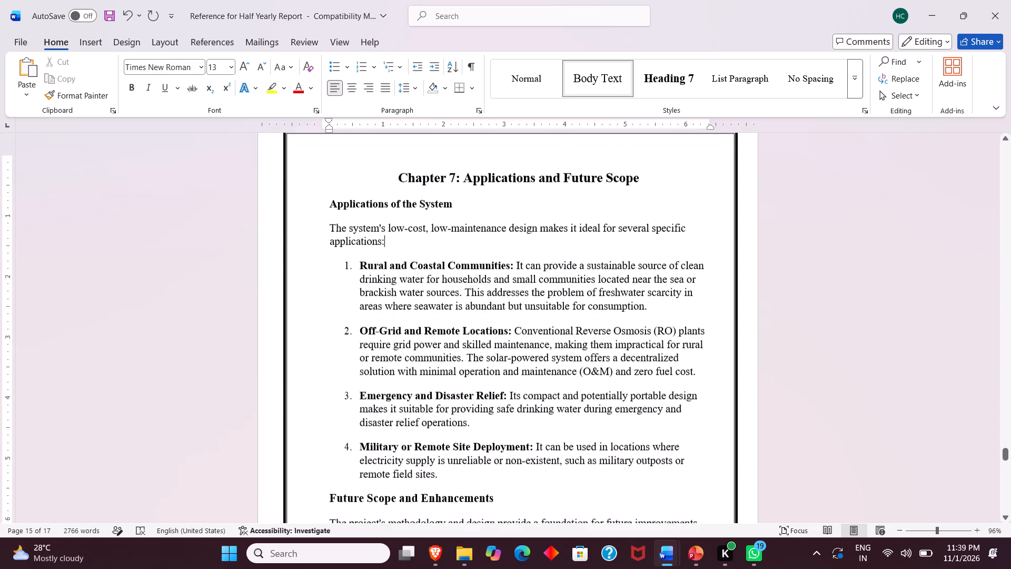
{"action": "scroll", "coordinate": [656, 233], "scroll_direction": "up", "scroll_amount": 17}
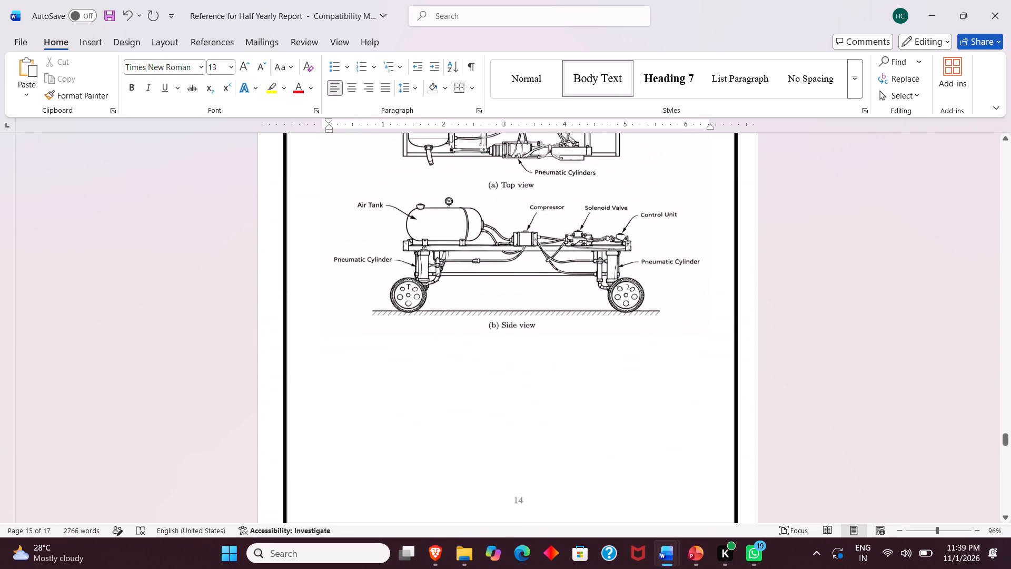
{"action": "scroll", "coordinate": [656, 233], "scroll_direction": "up", "scroll_amount": 9}
{"action": "scroll", "coordinate": [656, 234], "scroll_direction": "down", "scroll_amount": 3}
{"action": "scroll", "coordinate": [656, 237], "scroll_direction": "up", "scroll_amount": 1}
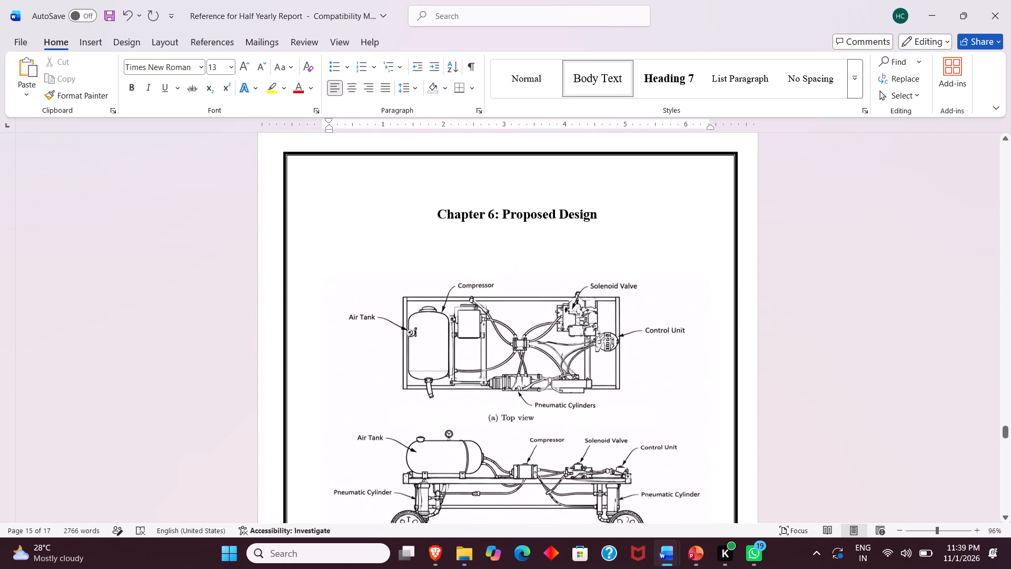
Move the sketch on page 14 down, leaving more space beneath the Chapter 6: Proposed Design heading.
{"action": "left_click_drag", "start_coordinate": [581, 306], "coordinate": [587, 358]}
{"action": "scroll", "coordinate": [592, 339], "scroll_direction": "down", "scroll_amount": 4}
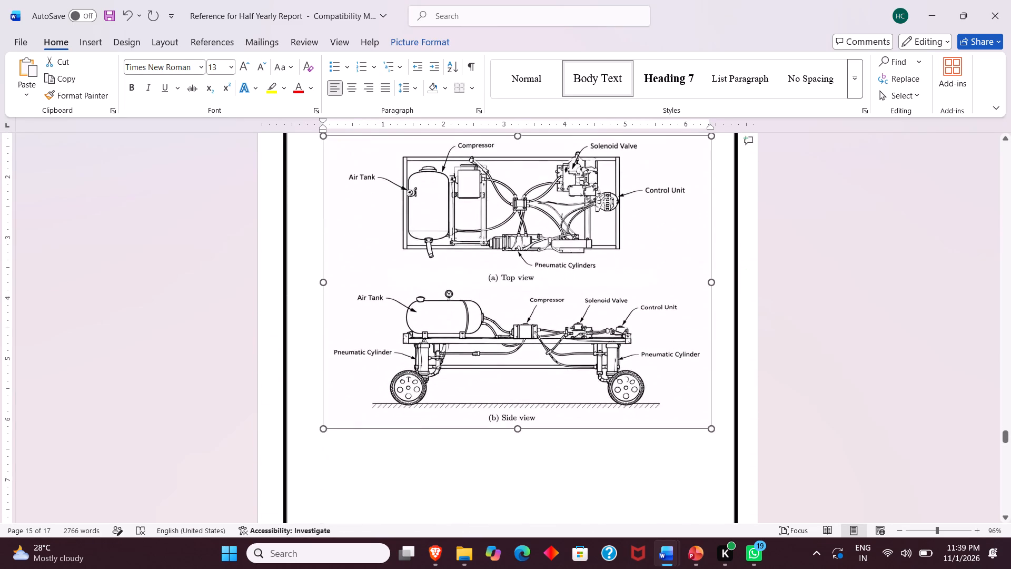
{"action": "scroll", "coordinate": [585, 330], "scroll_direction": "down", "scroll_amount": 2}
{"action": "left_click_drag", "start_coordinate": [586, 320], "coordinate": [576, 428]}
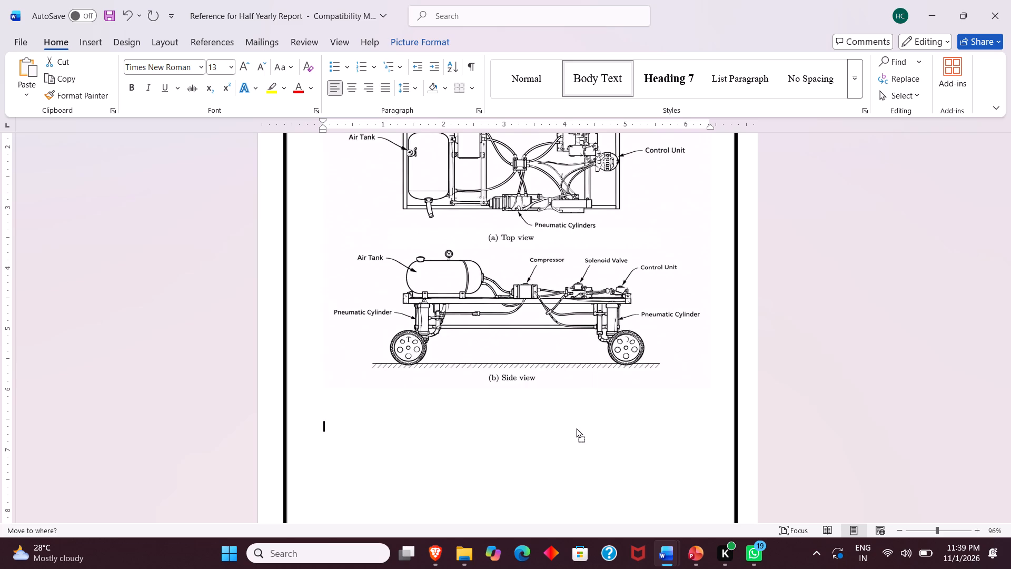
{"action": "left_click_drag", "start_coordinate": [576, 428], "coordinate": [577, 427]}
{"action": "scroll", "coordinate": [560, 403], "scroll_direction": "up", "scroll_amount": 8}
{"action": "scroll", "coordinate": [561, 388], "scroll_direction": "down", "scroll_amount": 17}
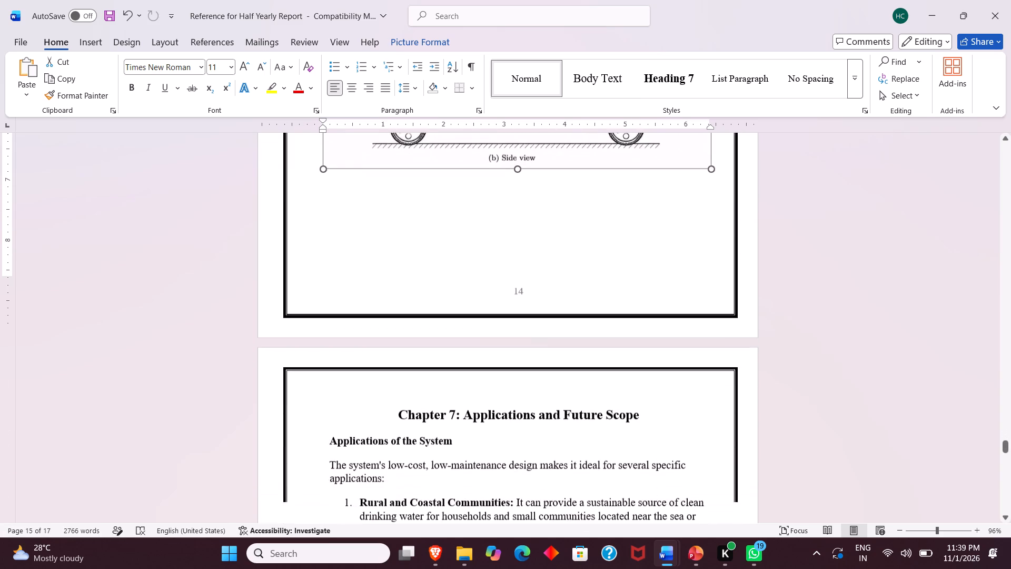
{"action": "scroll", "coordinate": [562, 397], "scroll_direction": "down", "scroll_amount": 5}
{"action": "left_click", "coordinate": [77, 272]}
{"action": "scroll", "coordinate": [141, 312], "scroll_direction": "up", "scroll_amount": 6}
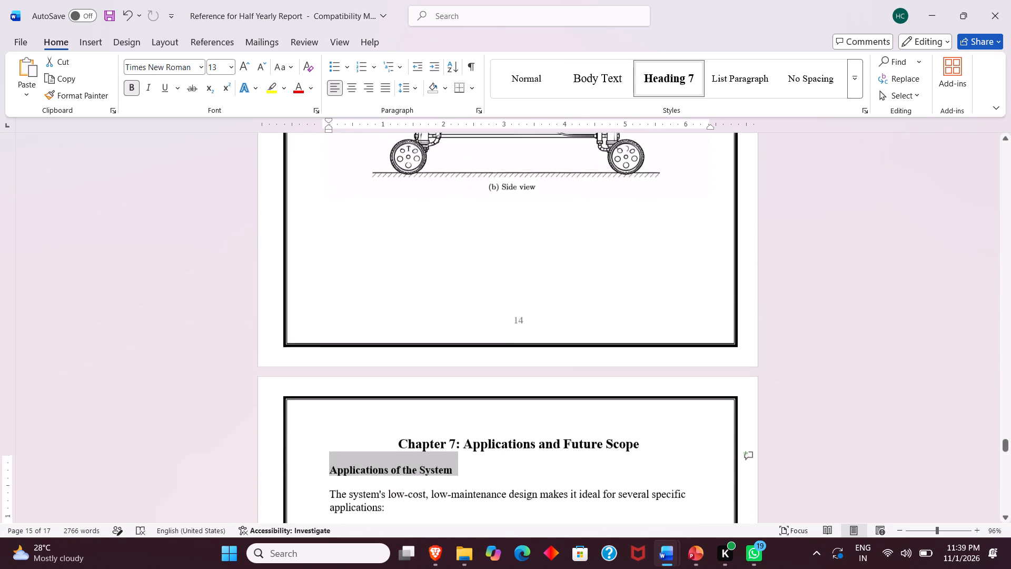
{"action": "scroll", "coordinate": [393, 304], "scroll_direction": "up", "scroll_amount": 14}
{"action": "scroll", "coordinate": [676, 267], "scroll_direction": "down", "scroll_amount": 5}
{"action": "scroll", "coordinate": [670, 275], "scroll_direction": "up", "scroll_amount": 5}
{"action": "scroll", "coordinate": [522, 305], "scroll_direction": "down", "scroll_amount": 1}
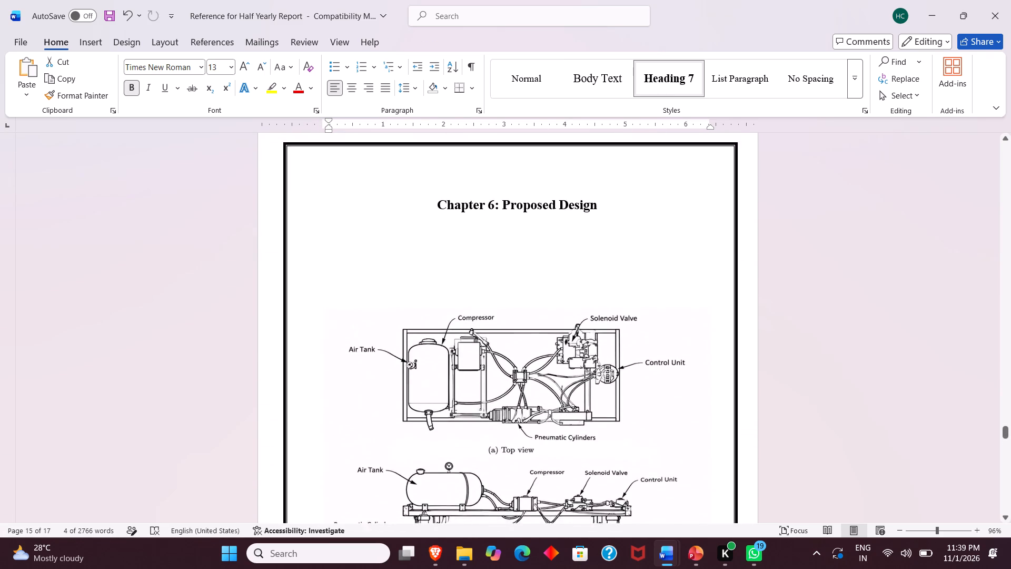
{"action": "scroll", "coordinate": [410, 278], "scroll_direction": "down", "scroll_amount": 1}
Reposition the page 14 sketch slightly lower than directly beneath the Chapter 6 heading, keeping it on the same page.
{"action": "left_click", "coordinate": [480, 328]}
{"action": "left_click_drag", "start_coordinate": [484, 264], "coordinate": [477, 225]}
{"action": "left_click_drag", "start_coordinate": [516, 261], "coordinate": [519, 282]}
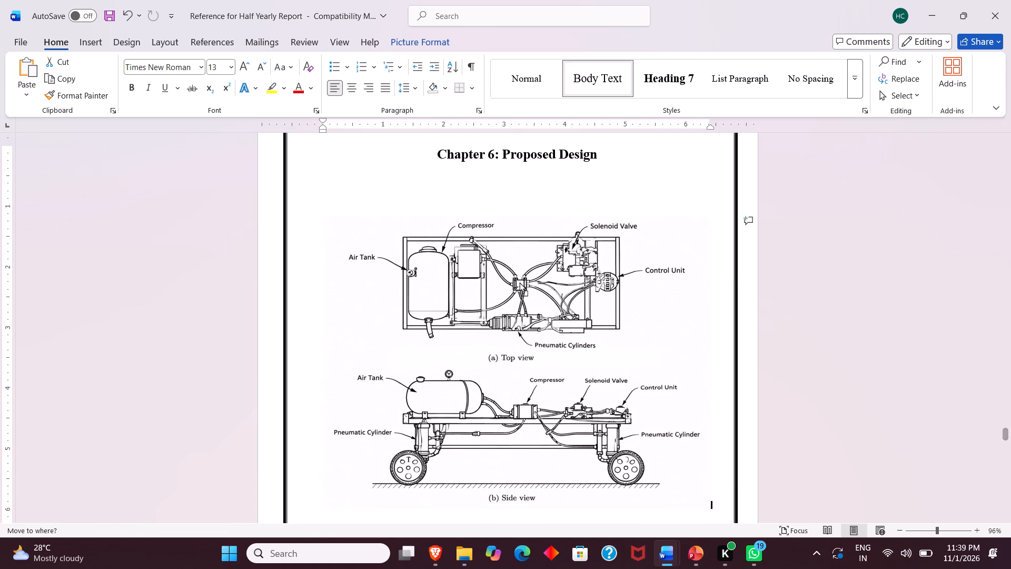
{"action": "left_click_drag", "start_coordinate": [519, 282], "coordinate": [521, 303]}
{"action": "left_click_drag", "start_coordinate": [479, 229], "coordinate": [471, 263]}
{"action": "left_click_drag", "start_coordinate": [453, 243], "coordinate": [452, 326]}
{"action": "left_click_drag", "start_coordinate": [452, 326], "coordinate": [441, 393]}
{"action": "scroll", "coordinate": [431, 329], "scroll_direction": "down", "scroll_amount": 3}
{"action": "left_click_drag", "start_coordinate": [412, 313], "coordinate": [410, 403]}
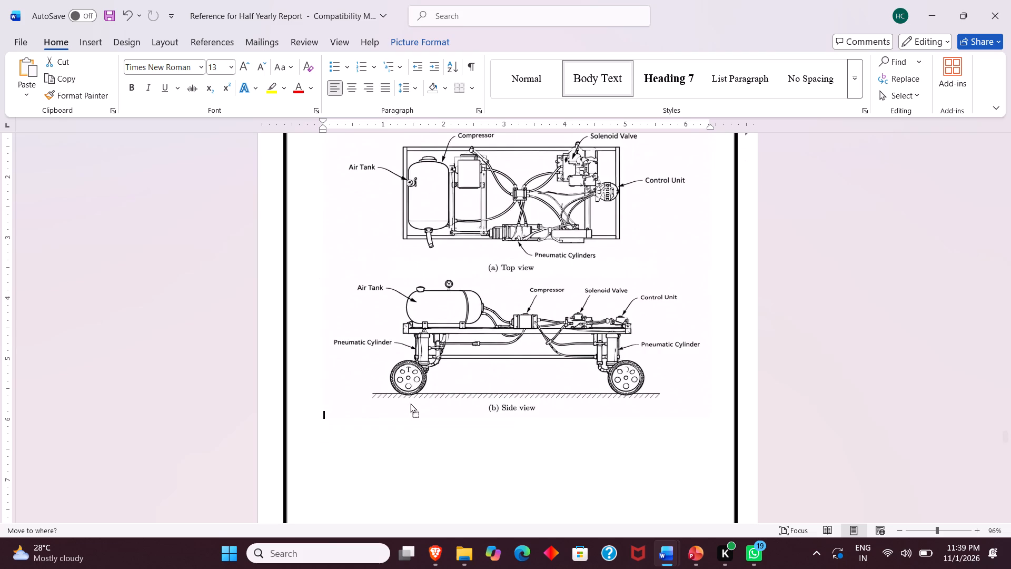
{"action": "left_click_drag", "start_coordinate": [410, 403], "coordinate": [409, 437]}
{"action": "scroll", "coordinate": [400, 418], "scroll_direction": "up", "scroll_amount": 6}
{"action": "scroll", "coordinate": [389, 409], "scroll_direction": "down", "scroll_amount": 16}
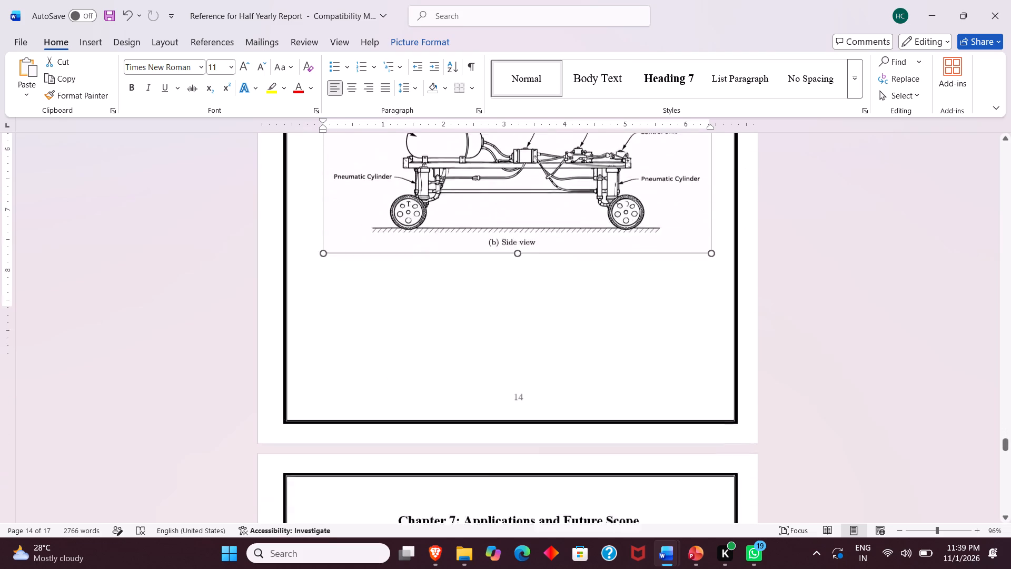
{"action": "scroll", "coordinate": [393, 425], "scroll_direction": "down", "scroll_amount": 9}
{"action": "scroll", "coordinate": [439, 429], "scroll_direction": "up", "scroll_amount": 2}
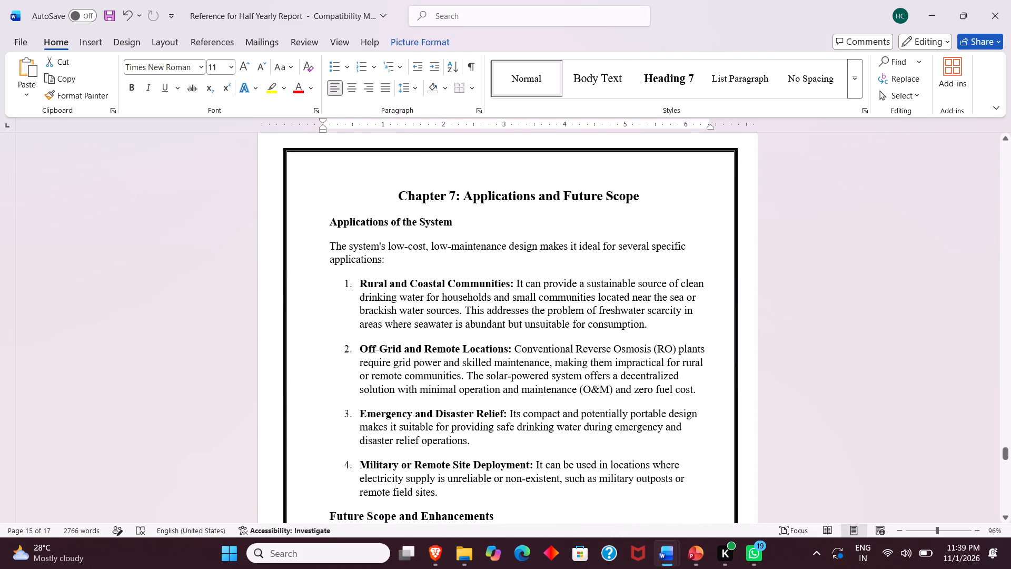
{"action": "left_click_drag", "start_coordinate": [465, 199], "coordinate": [644, 197]}
{"action": "key", "text": "ctrl+c"}
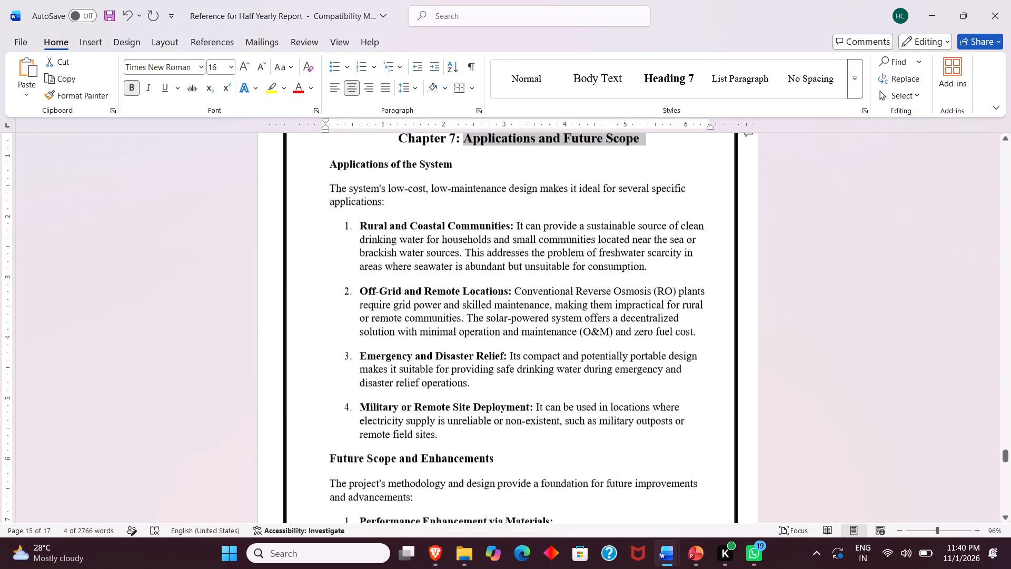
{"action": "scroll", "coordinate": [394, 355], "scroll_direction": "up", "scroll_amount": 3}
{"action": "scroll", "coordinate": [394, 355], "scroll_direction": "down", "scroll_amount": 3}
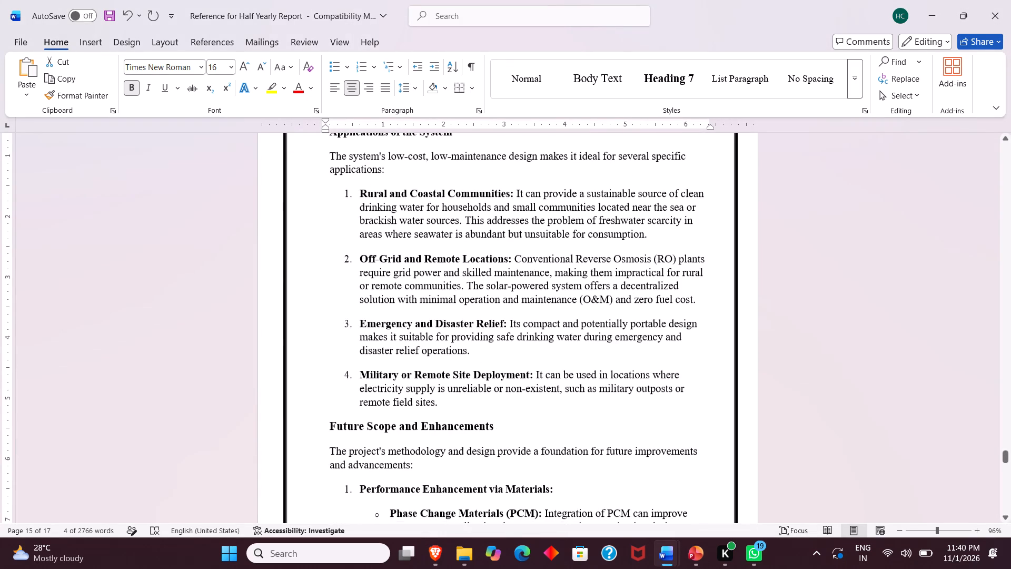
Switch to the major project presentation in PowerPoint and open slide 13, Applications.
{"action": "left_click", "coordinate": [701, 557]}
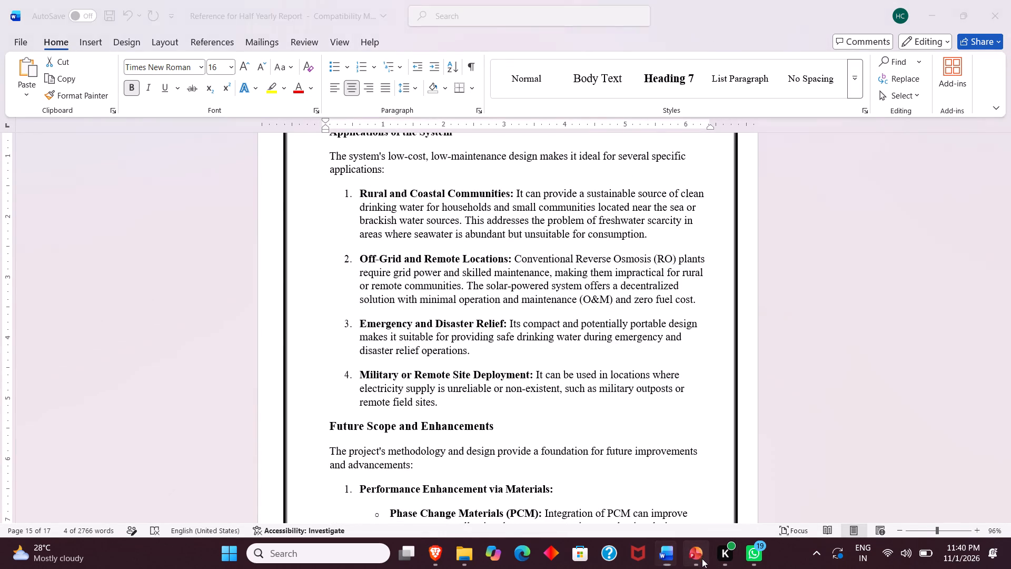
{"action": "scroll", "coordinate": [472, 357], "scroll_direction": "down", "scroll_amount": 3}
{"action": "scroll", "coordinate": [106, 388], "scroll_direction": "down", "scroll_amount": 2}
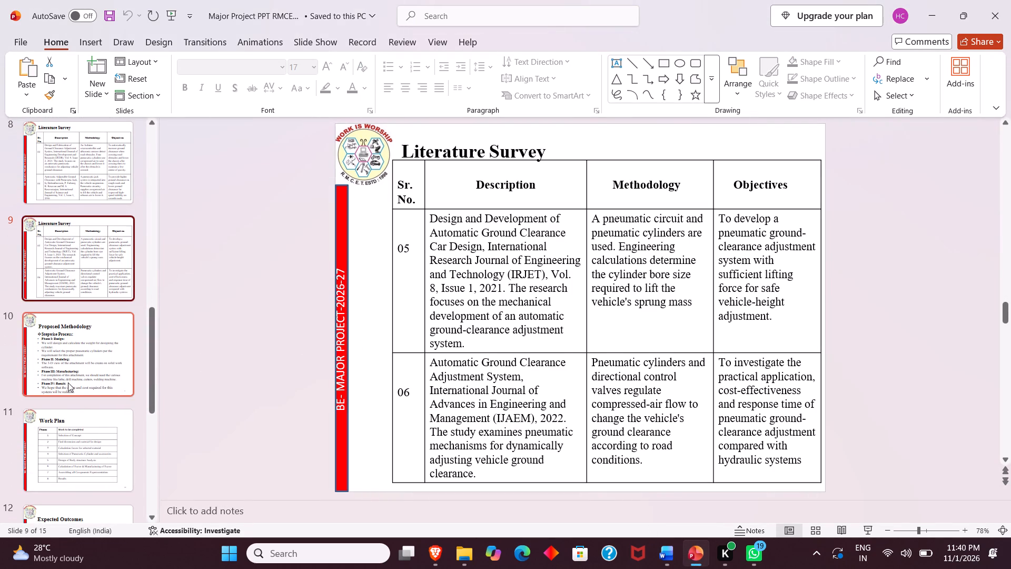
{"action": "left_click", "coordinate": [68, 382]}
{"action": "scroll", "coordinate": [71, 385], "scroll_direction": "down", "scroll_amount": 3}
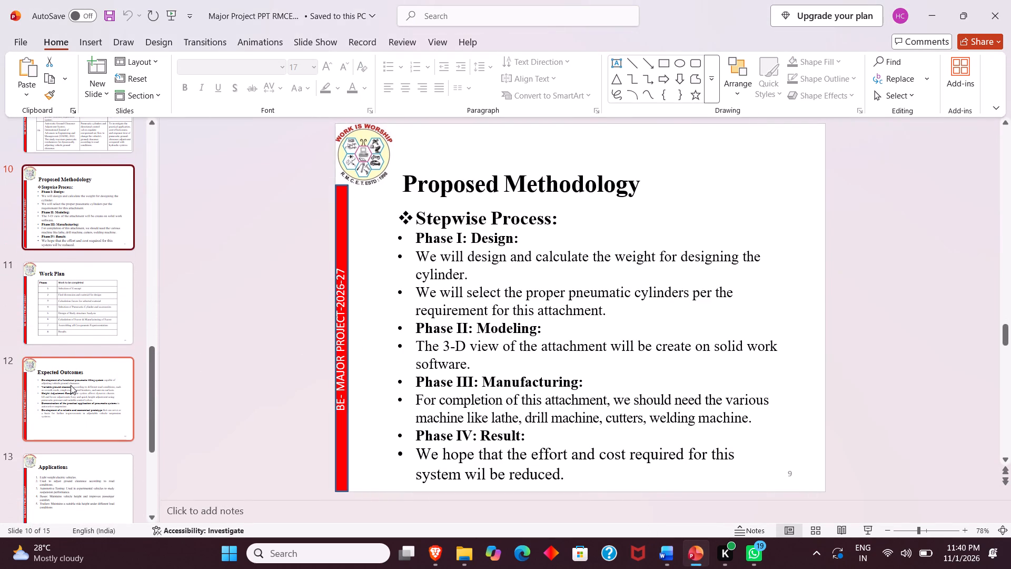
{"action": "scroll", "coordinate": [71, 385], "scroll_direction": "down", "scroll_amount": 4}
{"action": "left_click", "coordinate": [63, 289]}
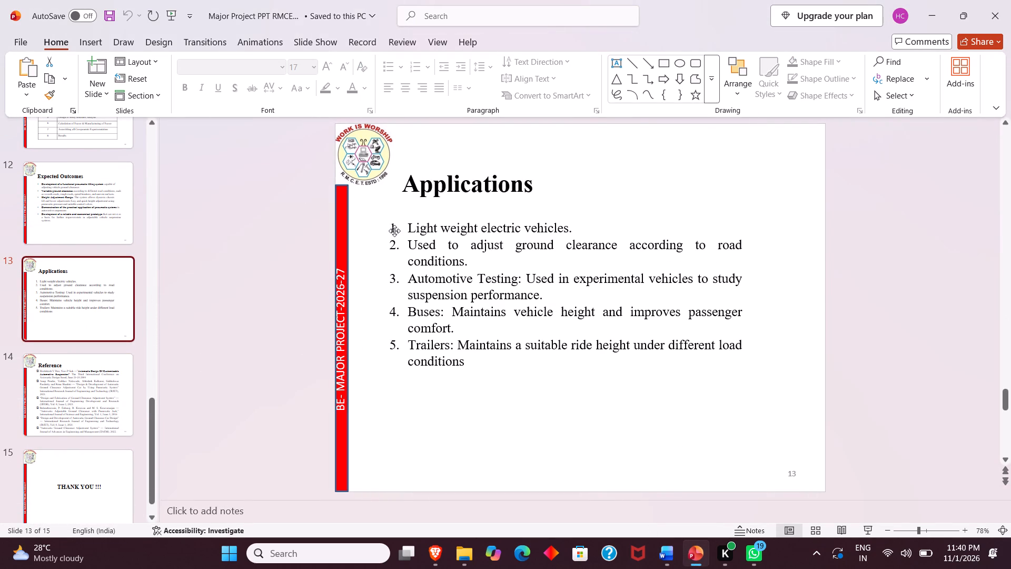
Copy all five numbered applications from slide 13, from light weight electric vehicles to trailers.
{"action": "left_click_drag", "start_coordinate": [482, 366], "coordinate": [357, 227]}
{"action": "key", "text": "ctrl+c"}
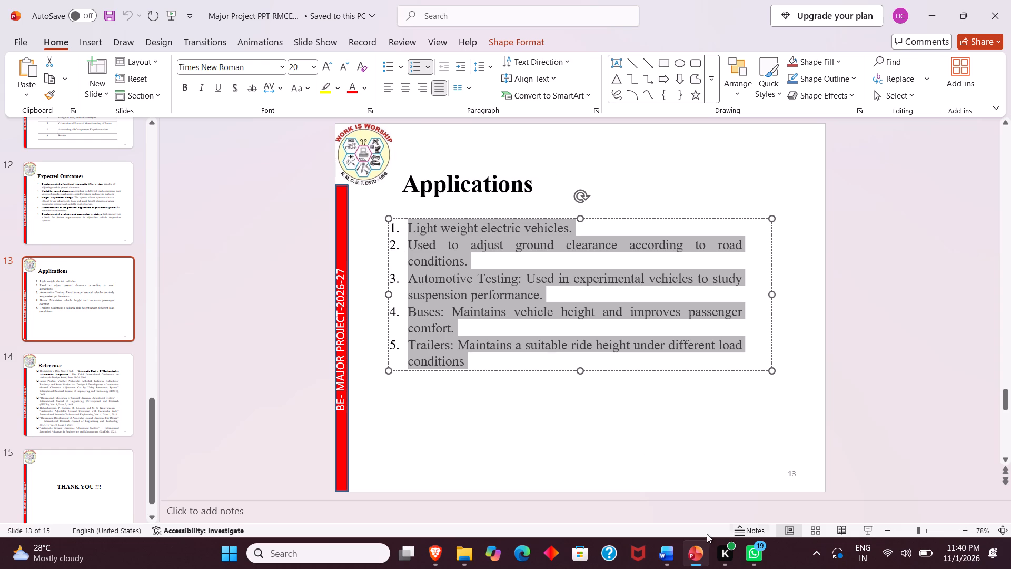
Switch to the half-yearly Word report and review Chapter 7's applications and future scope up to the start of Chapter 8.
{"action": "left_click", "coordinate": [589, 484]}
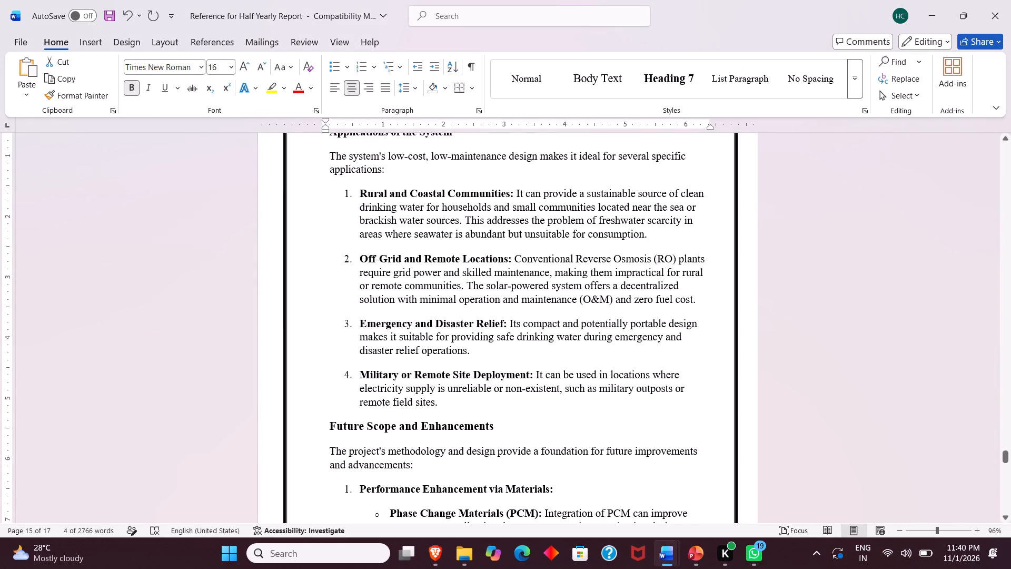
{"action": "scroll", "coordinate": [447, 290], "scroll_direction": "up", "scroll_amount": 4}
{"action": "scroll", "coordinate": [445, 286], "scroll_direction": "down", "scroll_amount": 3}
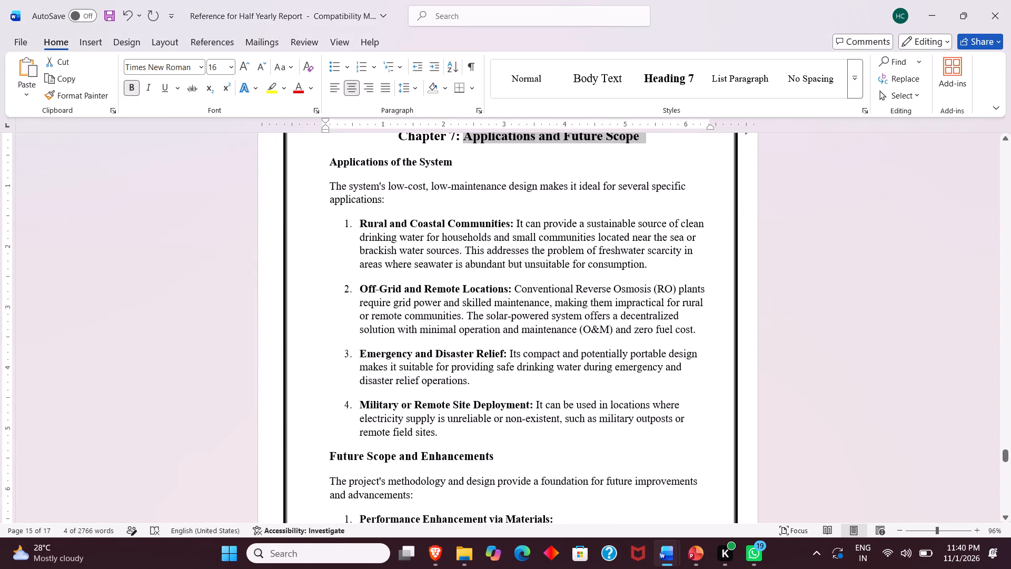
{"action": "scroll", "coordinate": [445, 286], "scroll_direction": "up", "scroll_amount": 3}
{"action": "scroll", "coordinate": [445, 286], "scroll_direction": "down", "scroll_amount": 7}
{"action": "scroll", "coordinate": [445, 286], "scroll_direction": "up", "scroll_amount": 2}
{"action": "scroll", "coordinate": [445, 286], "scroll_direction": "down", "scroll_amount": 1}
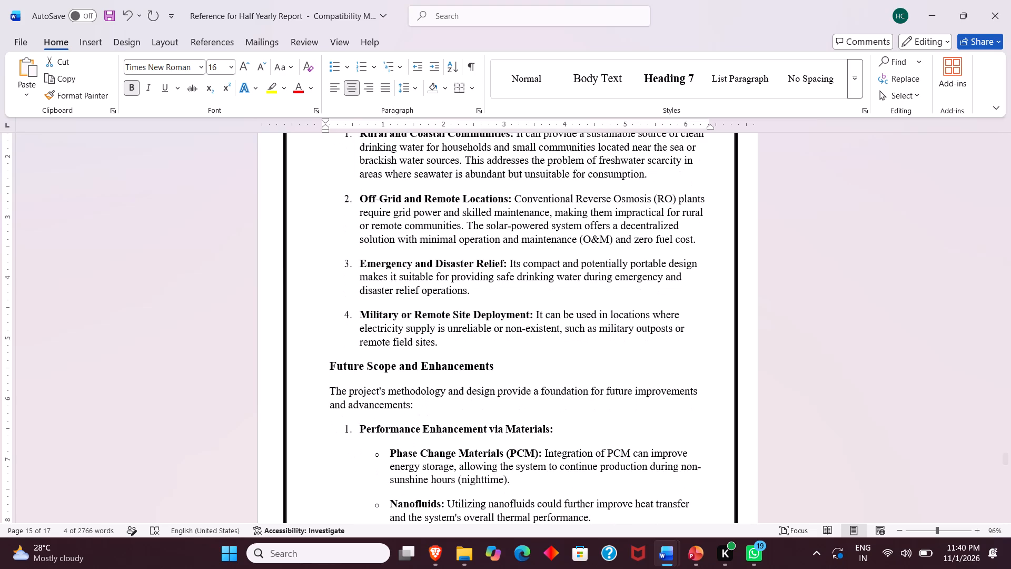
{"action": "scroll", "coordinate": [368, 302], "scroll_direction": "up", "scroll_amount": 5}
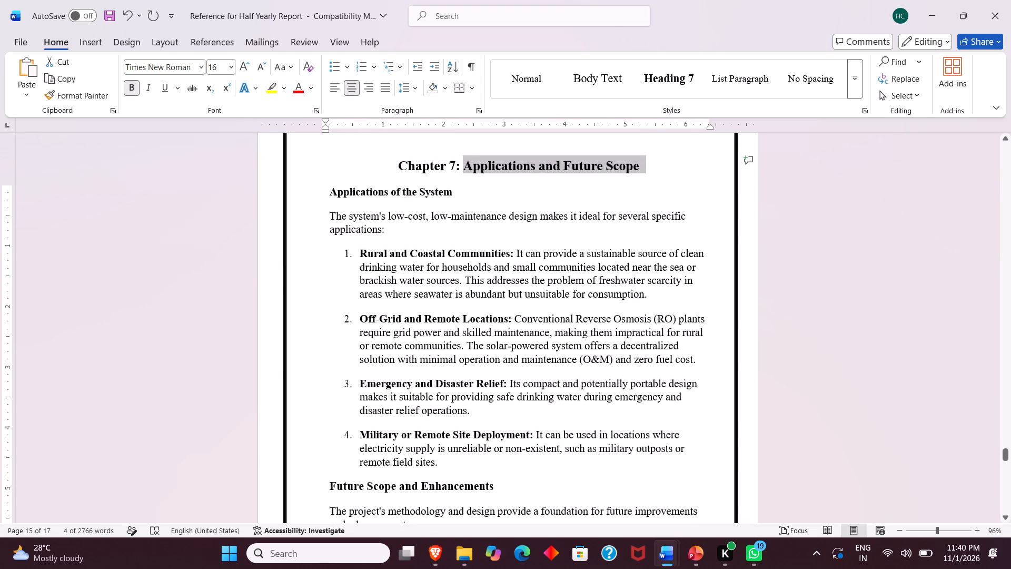
{"action": "scroll", "coordinate": [356, 306], "scroll_direction": "up", "scroll_amount": 2}
{"action": "scroll", "coordinate": [356, 306], "scroll_direction": "down", "scroll_amount": 15}
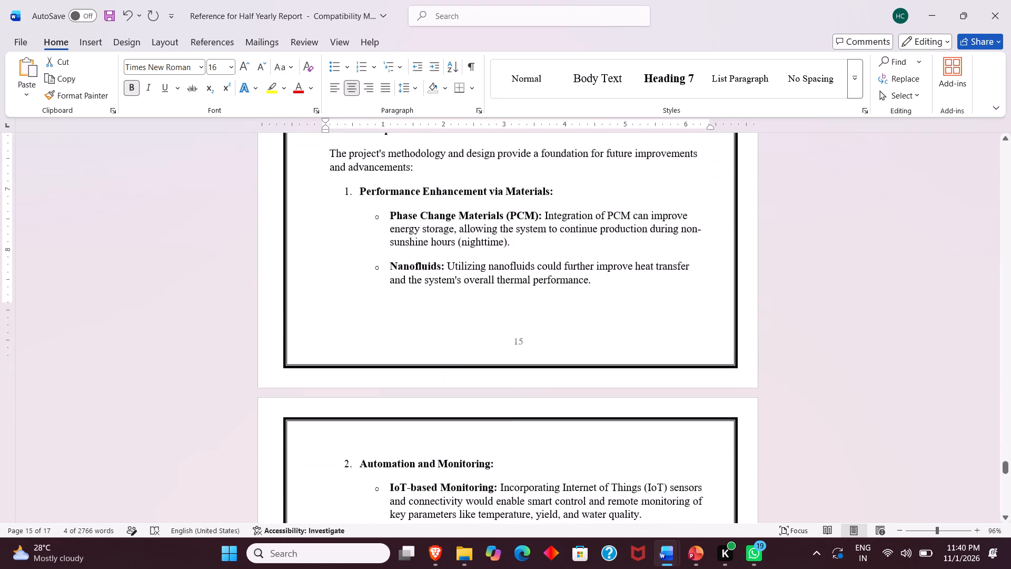
{"action": "scroll", "coordinate": [356, 301], "scroll_direction": "down", "scroll_amount": 5}
{"action": "scroll", "coordinate": [356, 300], "scroll_direction": "down", "scroll_amount": 17}
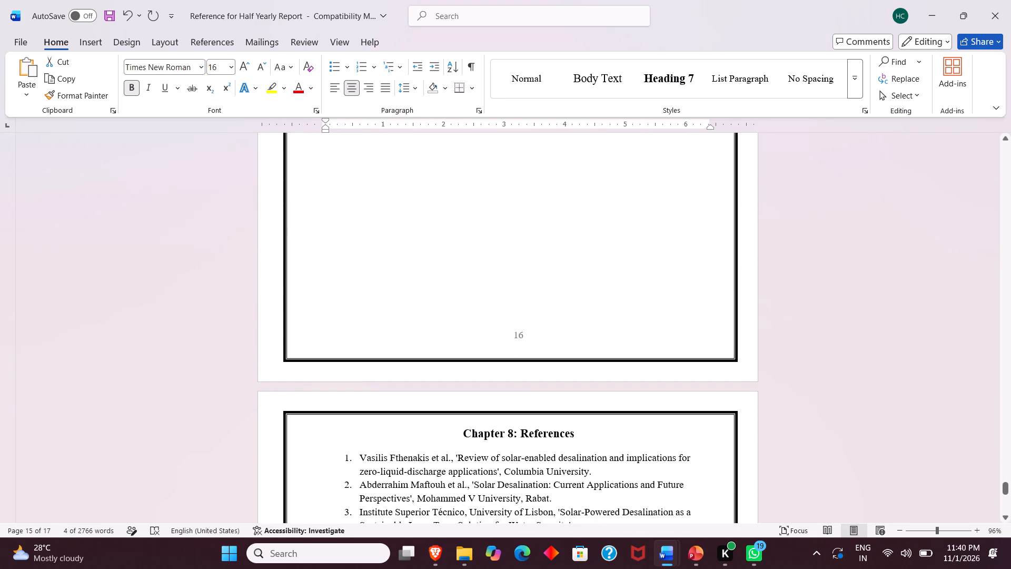
{"action": "scroll", "coordinate": [359, 294], "scroll_direction": "down", "scroll_amount": 6}
{"action": "scroll", "coordinate": [359, 293], "scroll_direction": "up", "scroll_amount": 9}
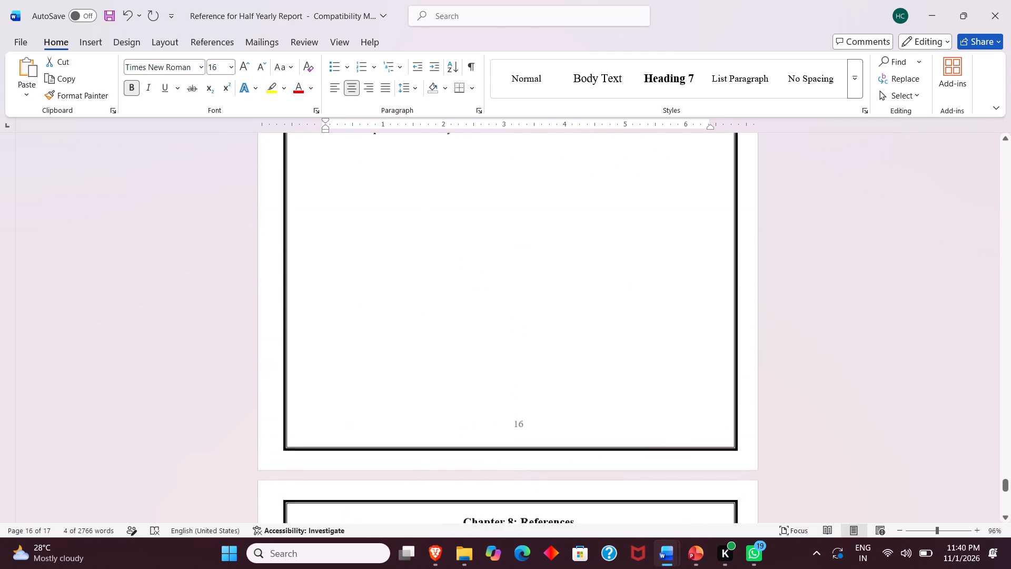
{"action": "scroll", "coordinate": [359, 293], "scroll_direction": "up", "scroll_amount": 20}
{"action": "scroll", "coordinate": [359, 293], "scroll_direction": "up", "scroll_amount": 7}
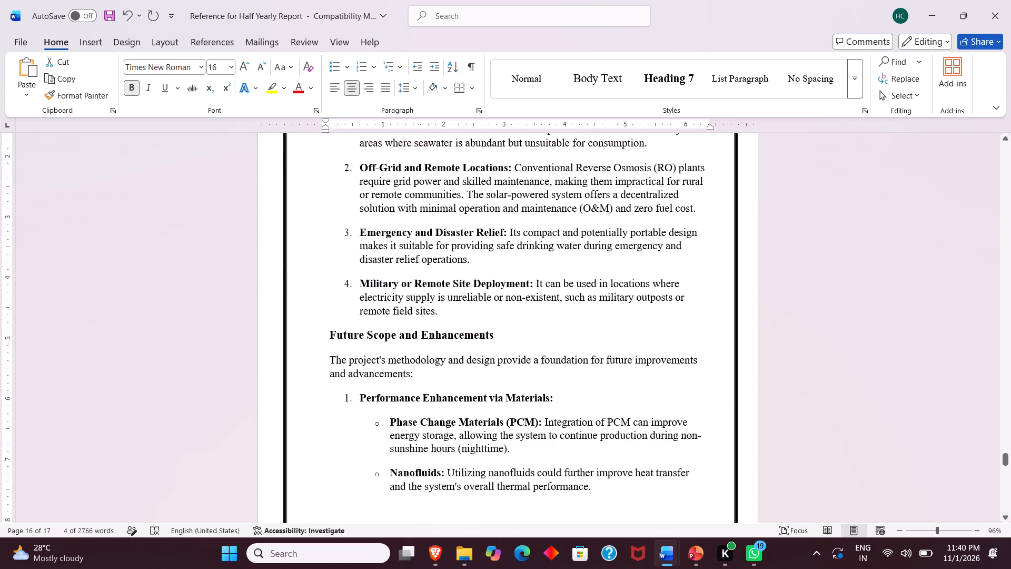
{"action": "scroll", "coordinate": [359, 287], "scroll_direction": "up", "scroll_amount": 5}
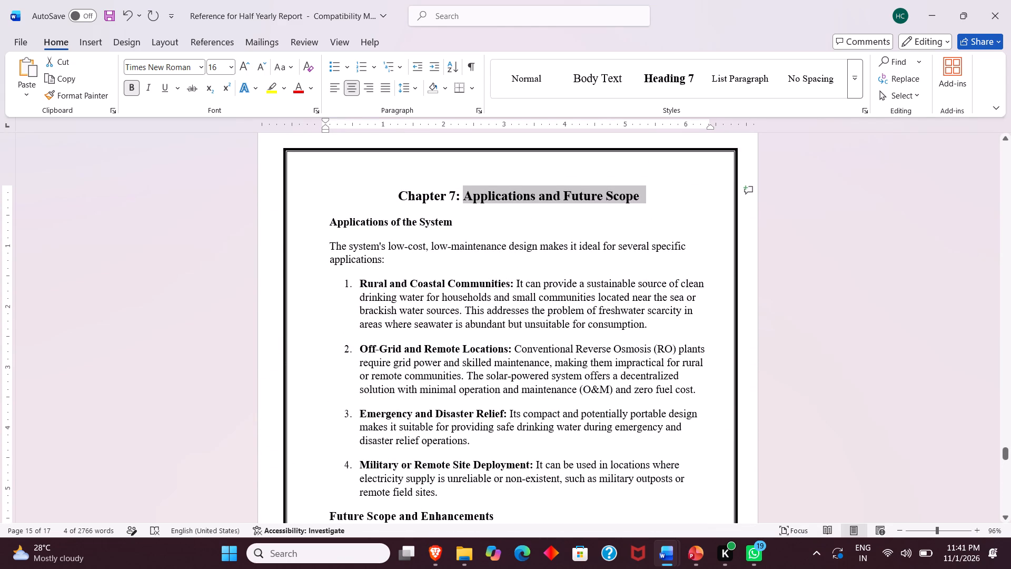
Delete the old introductory sentence and the four water-related items under the "Applications of the System" heading.
{"action": "left_click_drag", "start_coordinate": [328, 246], "coordinate": [372, 313]}
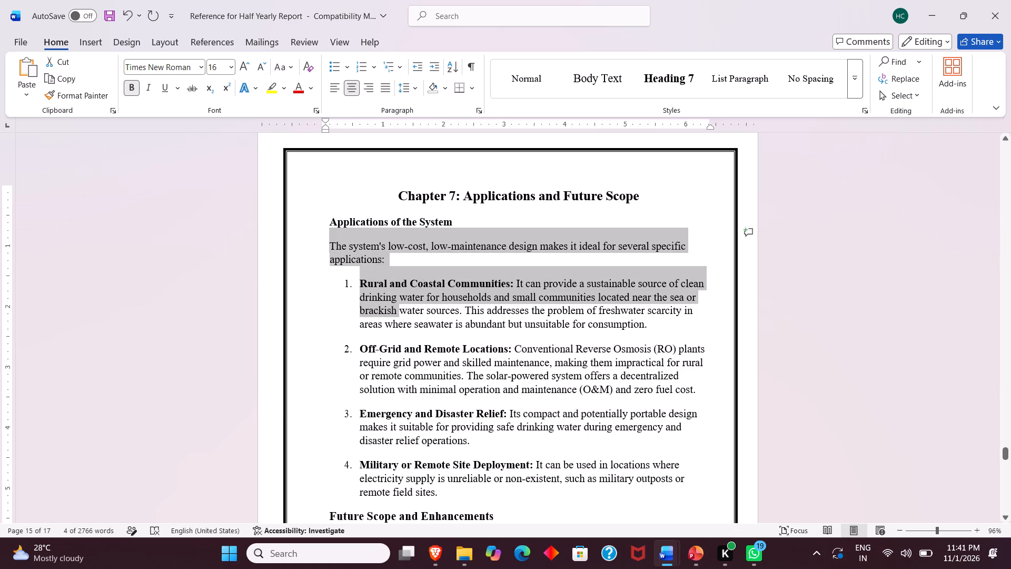
{"action": "left_click_drag", "start_coordinate": [372, 313], "coordinate": [470, 496]}
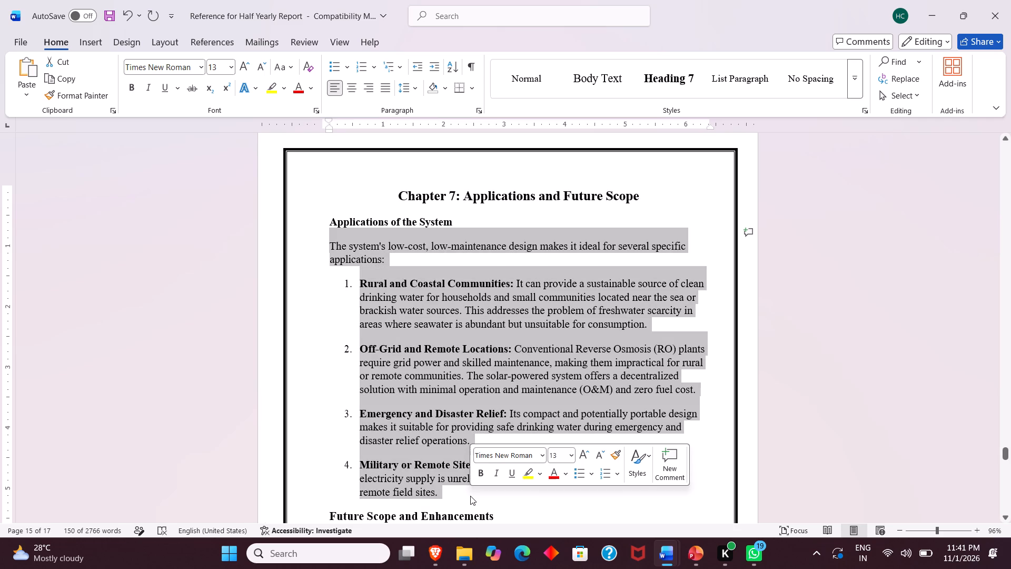
{"action": "key", "text": "BackSpace"}
Add a new line after the "Applications of the System" heading and paste the five copied applications there.
{"action": "key", "text": "Up"}
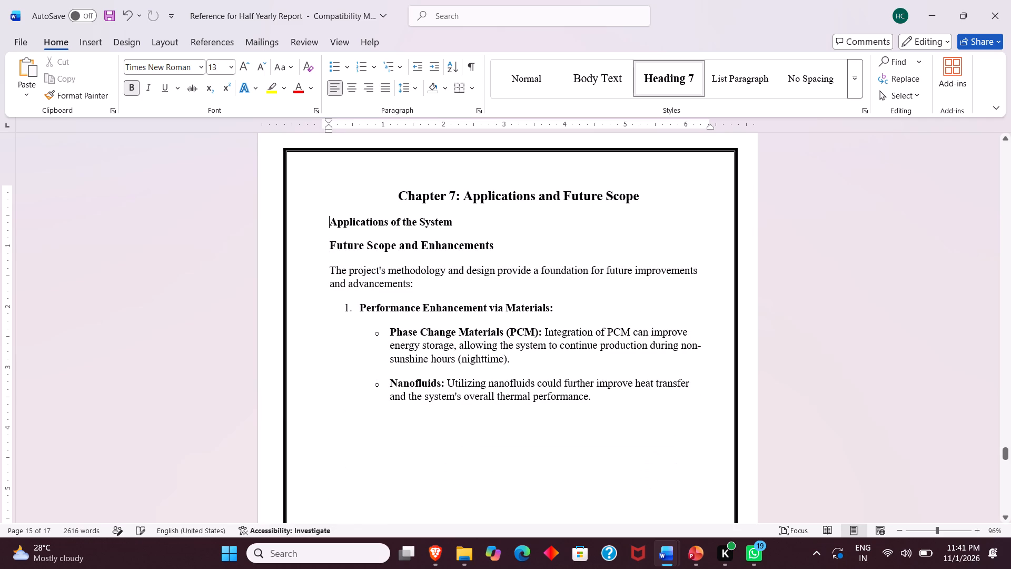
{"action": "key", "text": "Right"}
{"action": "key", "text": "Right"}
{"action": "key", "text": "Right"}
{"action": "key", "text": "Right"}
{"action": "key", "text": "Right"}
{"action": "key", "text": "Right"}
{"action": "key", "text": "Right"}
{"action": "key", "text": "Right"}
{"action": "key", "text": "Right"}
{"action": "key", "text": "Right"}
{"action": "key", "text": "Right"}
{"action": "key", "text": "Right"}
{"action": "key", "text": "Right"}
{"action": "key", "text": "Right"}
{"action": "key", "text": "Right"}
{"action": "key", "text": "Right"}
{"action": "key", "text": "Right"}
{"action": "key", "text": "Right"}
{"action": "key", "text": "Right"}
{"action": "key", "text": "Right"}
{"action": "key", "text": "Right"}
{"action": "key", "text": "Right"}
{"action": "key", "text": "Right"}
{"action": "key", "text": "Right"}
{"action": "key", "text": "Right"}
{"action": "key", "text": "Right"}
{"action": "key", "text": "Return"}
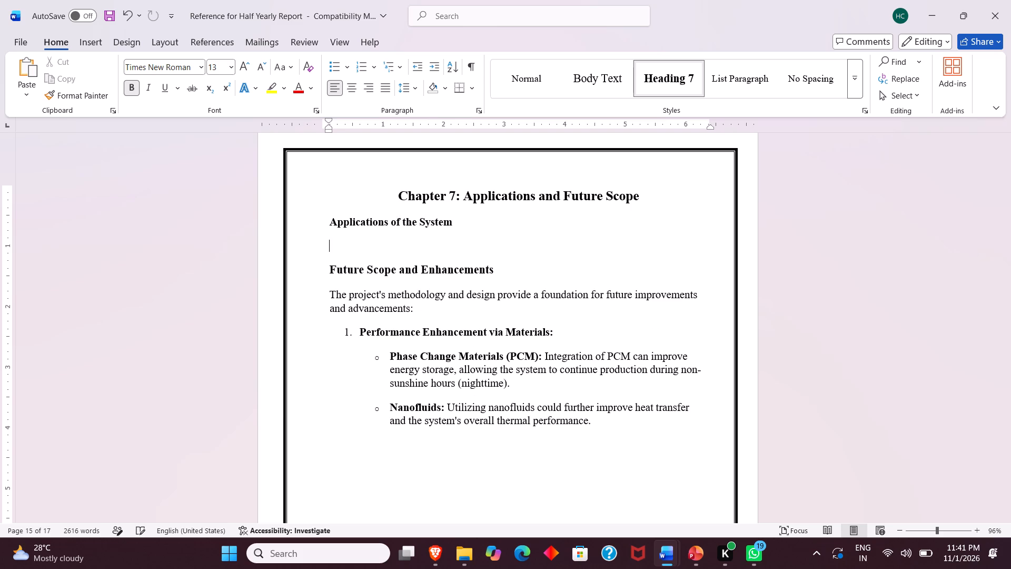
{"action": "key", "text": "ctrl+v"}
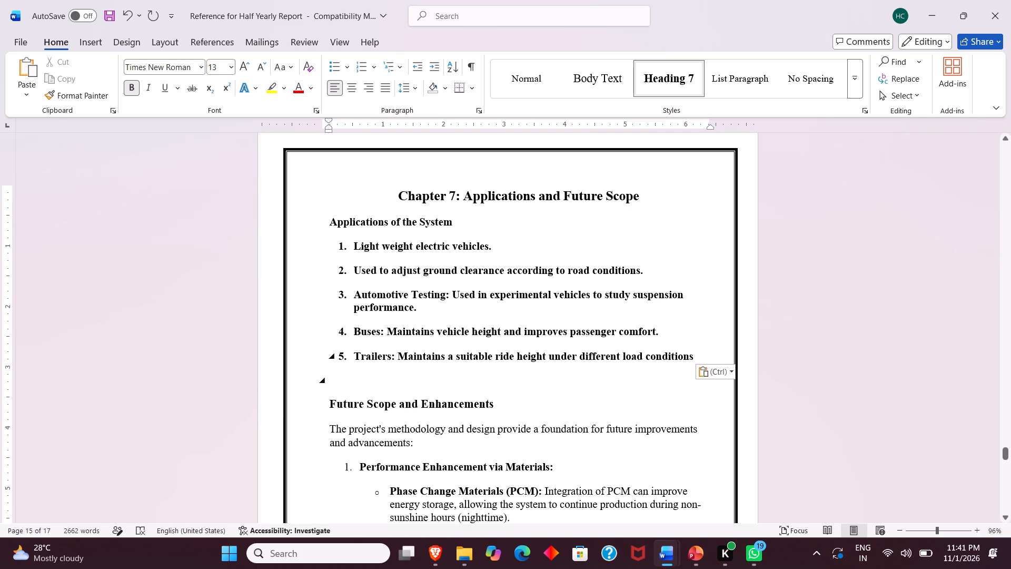
Remove the bold formatting from the five pasted applications.
{"action": "left_click_drag", "start_coordinate": [699, 359], "coordinate": [354, 241]}
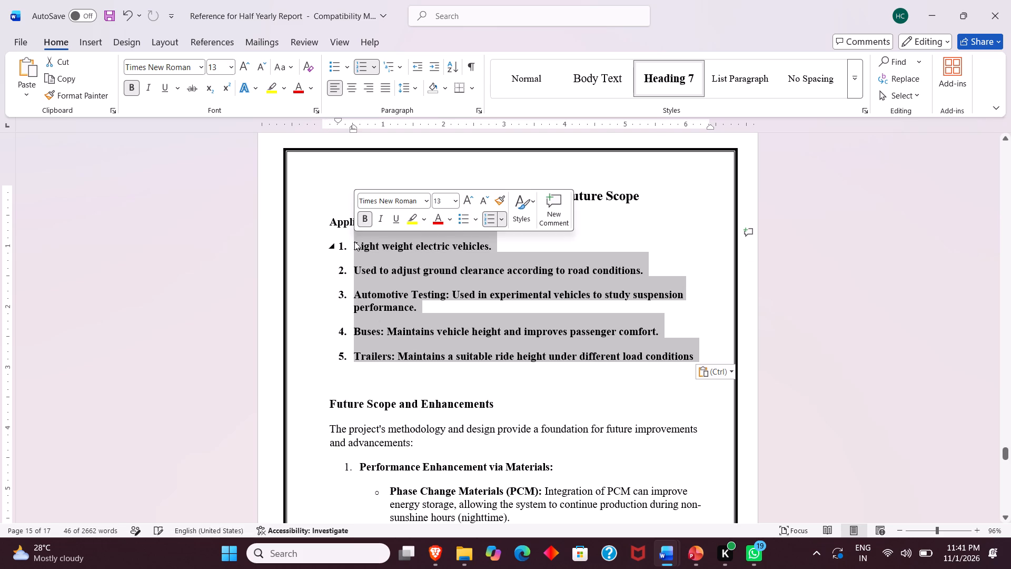
{"action": "left_click", "coordinate": [364, 220]}
{"action": "left_click", "coordinate": [248, 336]}
{"action": "scroll", "coordinate": [337, 383], "scroll_direction": "up", "scroll_amount": 1}
{"action": "scroll", "coordinate": [400, 381], "scroll_direction": "down", "scroll_amount": 1}
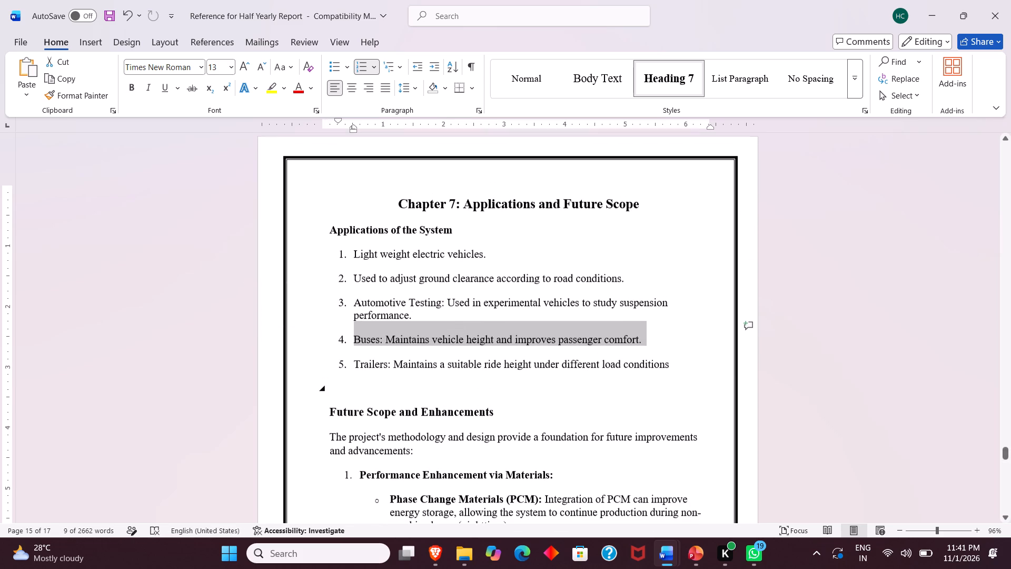
{"action": "left_click", "coordinate": [613, 426]}
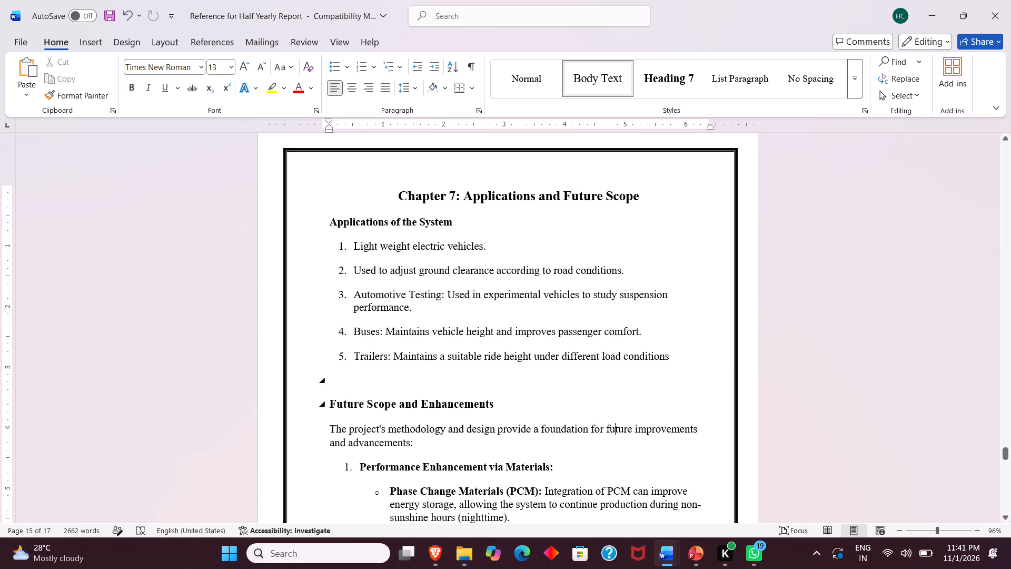
Apply 1.0 line spacing to the five applications in the Chapter 7 list.
{"action": "left_click_drag", "start_coordinate": [673, 352], "coordinate": [324, 256]}
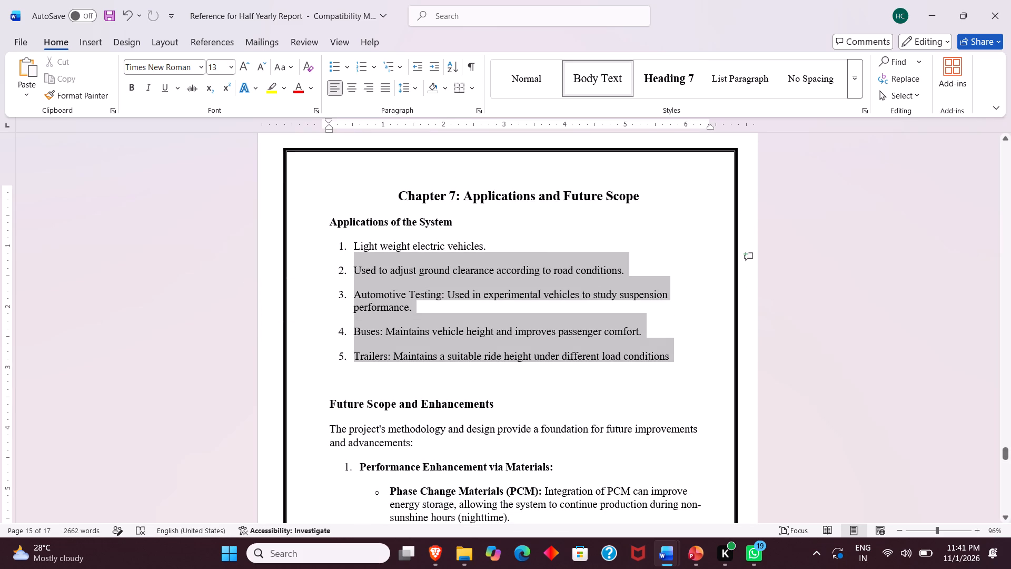
{"action": "left_click_drag", "start_coordinate": [324, 256], "coordinate": [325, 247]}
{"action": "left_click", "coordinate": [413, 80]}
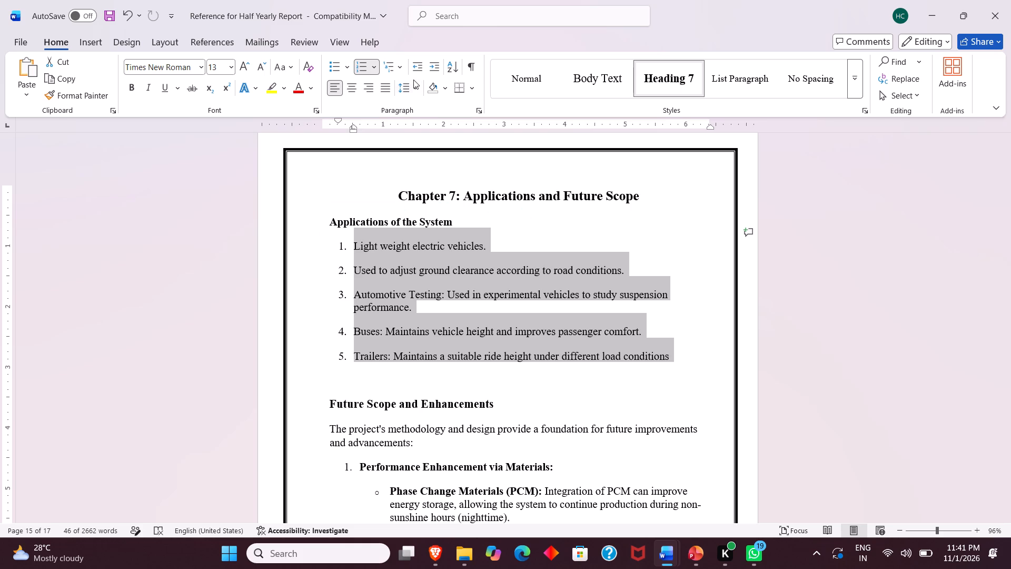
{"action": "left_click", "coordinate": [420, 88]}
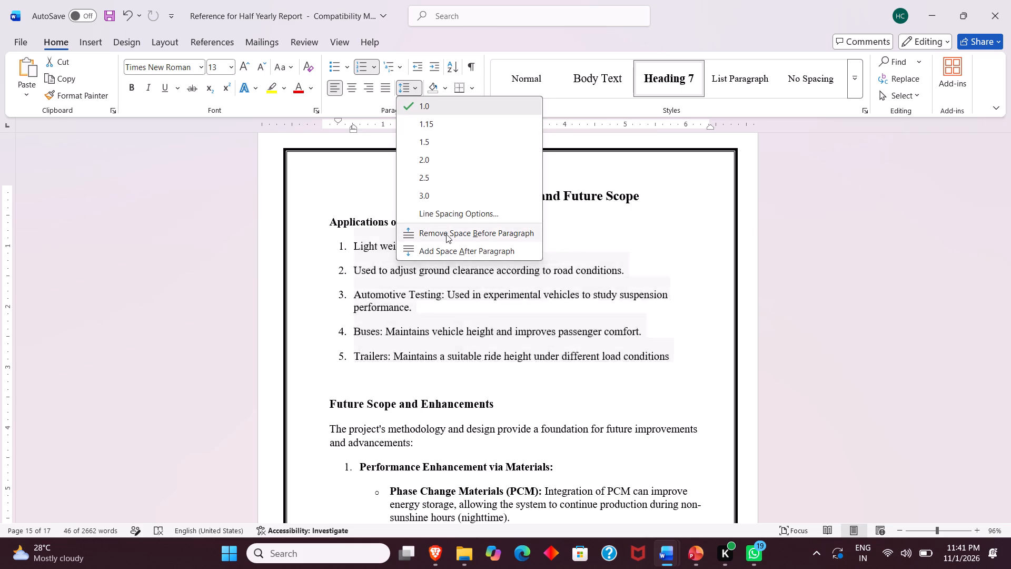
{"action": "left_click", "coordinate": [418, 106]}
{"action": "left_click", "coordinate": [154, 371]}
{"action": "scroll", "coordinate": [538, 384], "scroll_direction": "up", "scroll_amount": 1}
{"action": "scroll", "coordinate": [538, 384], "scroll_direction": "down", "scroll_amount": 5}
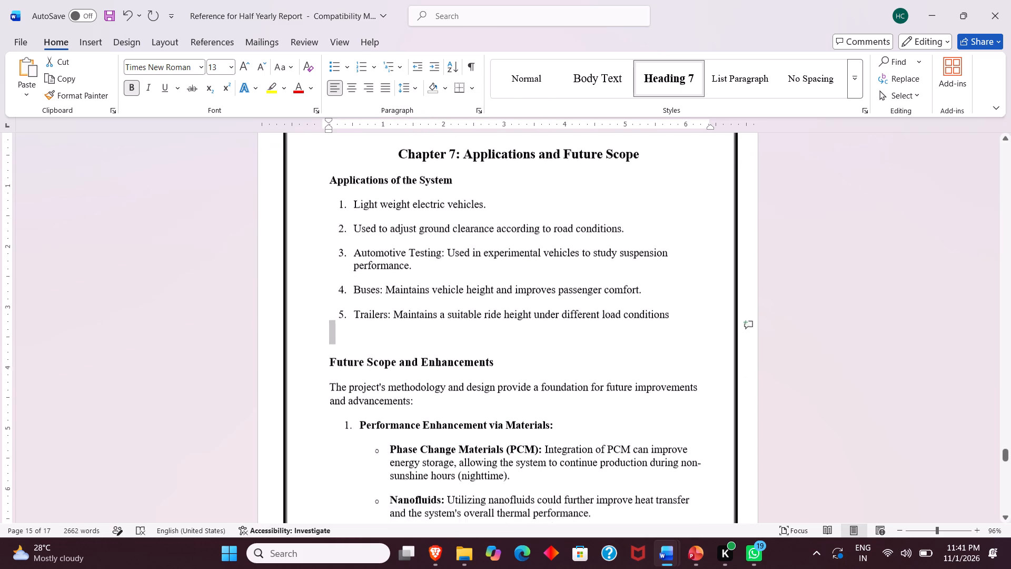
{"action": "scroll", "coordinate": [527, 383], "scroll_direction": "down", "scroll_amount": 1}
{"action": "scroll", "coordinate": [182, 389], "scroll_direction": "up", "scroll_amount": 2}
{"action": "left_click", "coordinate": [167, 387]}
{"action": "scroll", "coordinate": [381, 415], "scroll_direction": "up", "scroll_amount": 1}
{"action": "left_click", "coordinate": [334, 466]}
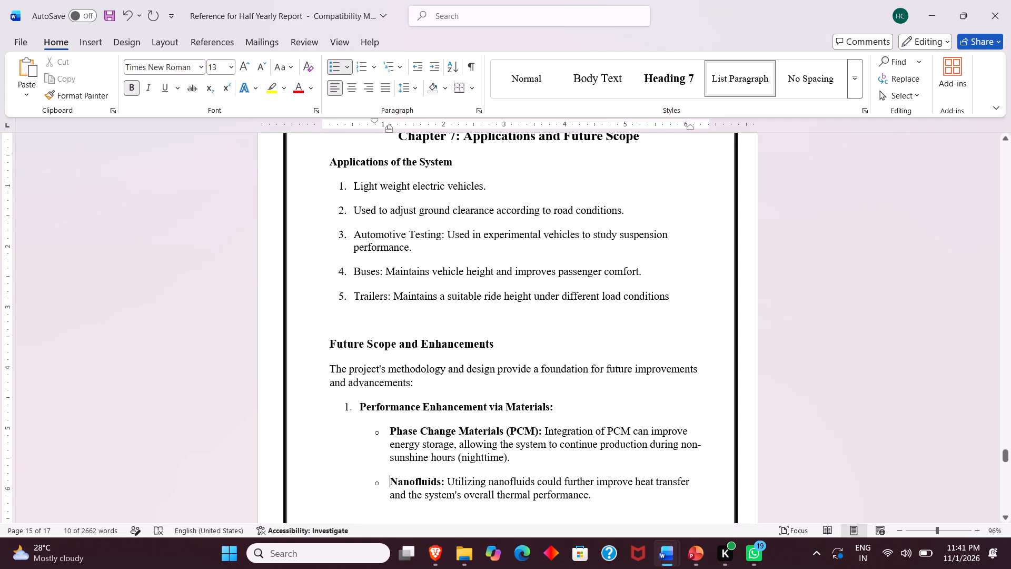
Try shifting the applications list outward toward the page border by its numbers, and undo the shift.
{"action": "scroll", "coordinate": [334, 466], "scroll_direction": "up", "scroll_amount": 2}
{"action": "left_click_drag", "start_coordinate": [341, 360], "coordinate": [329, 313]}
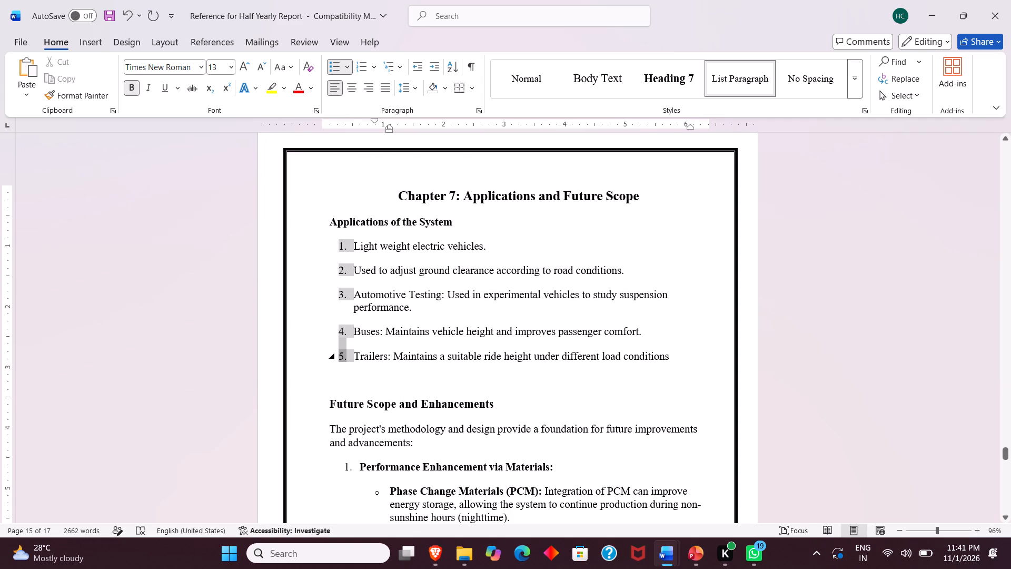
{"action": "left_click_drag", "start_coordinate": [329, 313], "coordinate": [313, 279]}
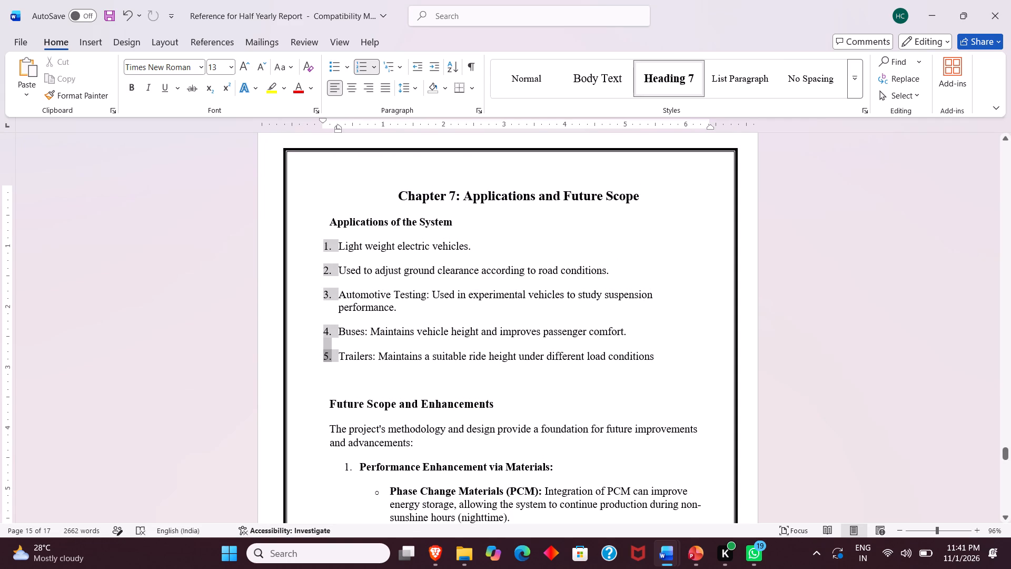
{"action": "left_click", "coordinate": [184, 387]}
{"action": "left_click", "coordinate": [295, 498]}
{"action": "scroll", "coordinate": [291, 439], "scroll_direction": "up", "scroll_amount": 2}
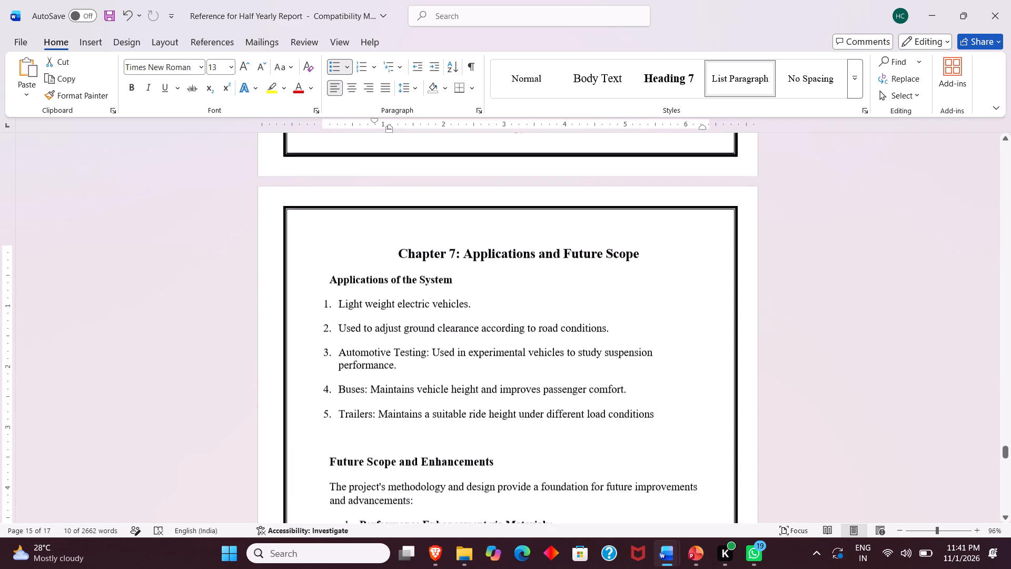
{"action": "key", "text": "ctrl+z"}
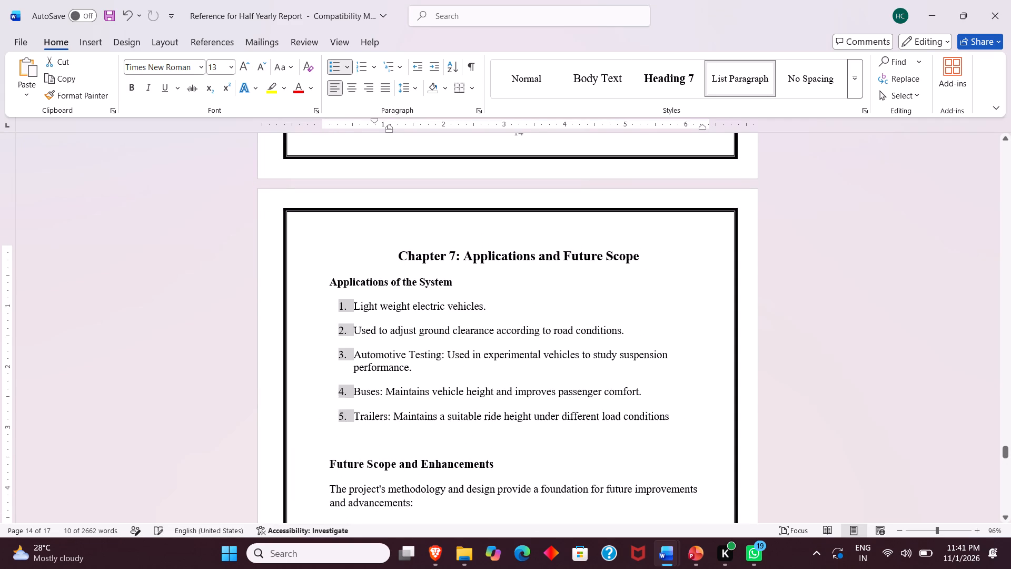
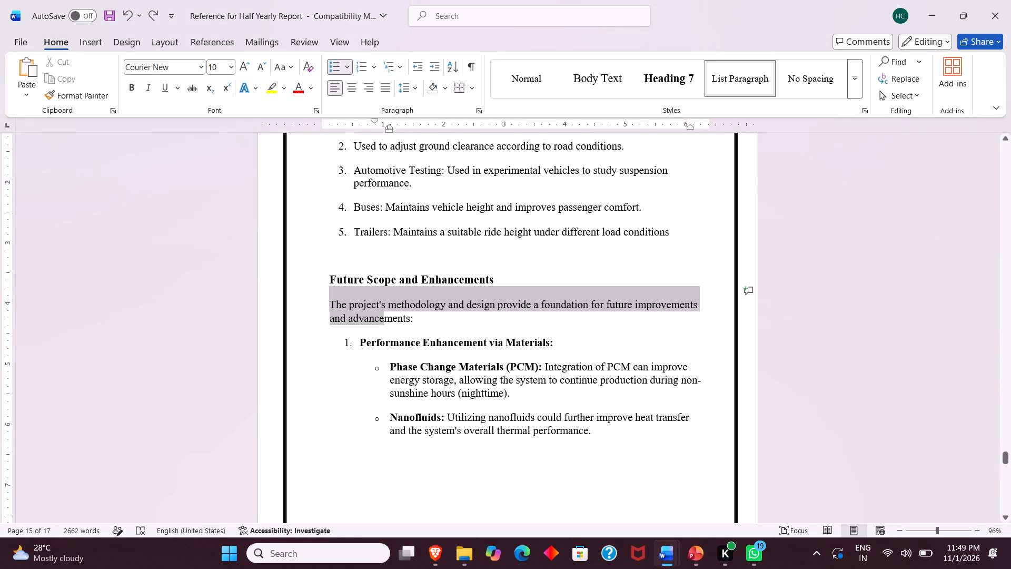
{"action": "left_click_drag", "start_coordinate": [384, 318], "coordinate": [407, 322]}
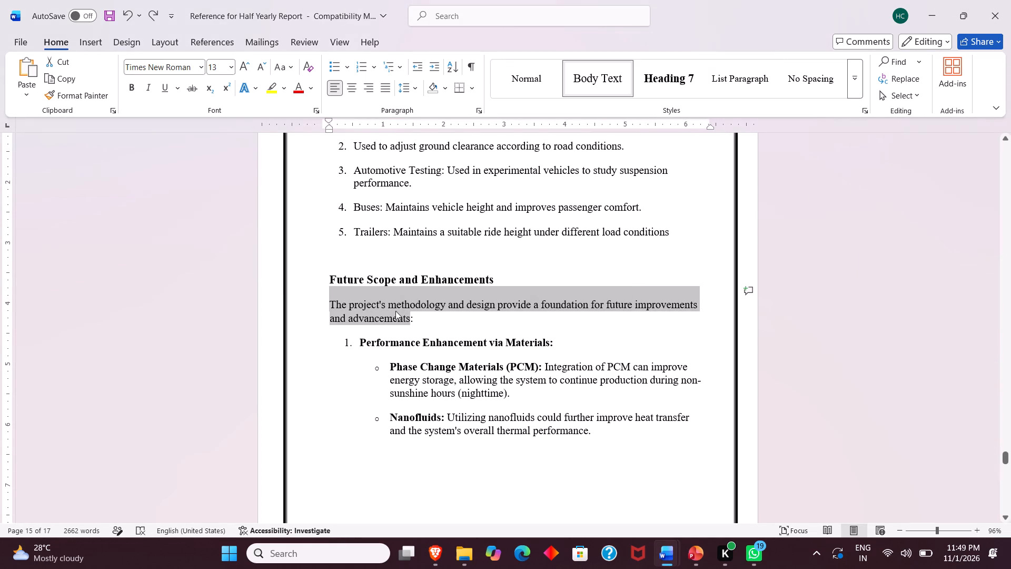
{"action": "left_click", "coordinate": [415, 309]}
{"action": "left_click_drag", "start_coordinate": [416, 319], "coordinate": [395, 313]}
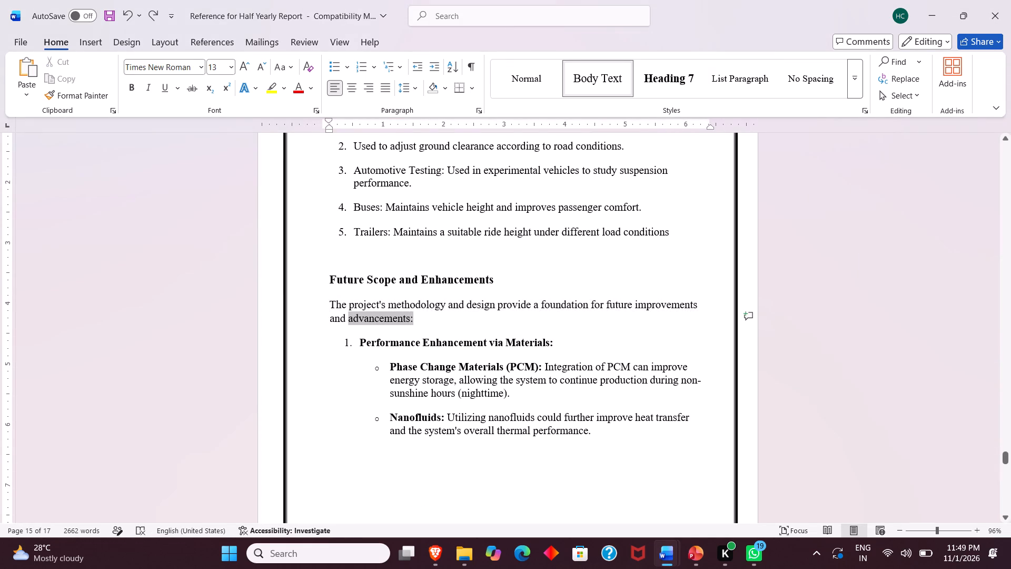
{"action": "left_click_drag", "start_coordinate": [395, 313], "coordinate": [341, 300]}
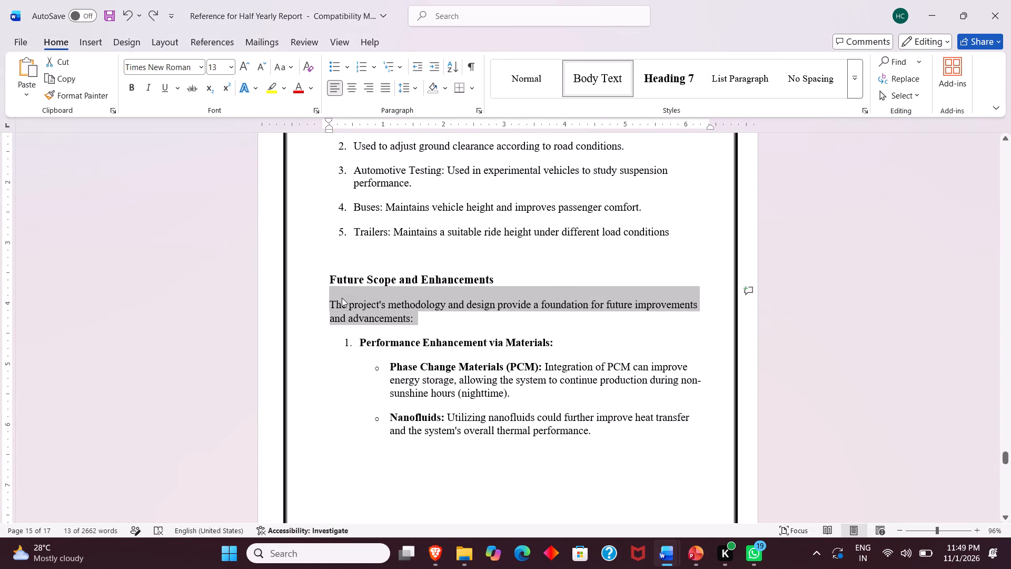
{"action": "key", "text": "ctrl+v"}
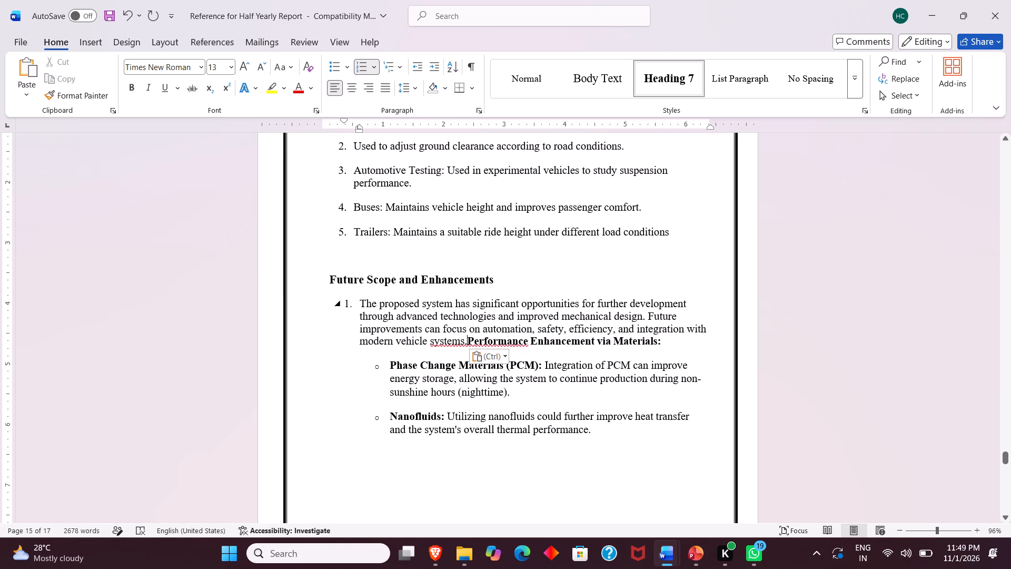
Remove the list numbering from the pasted future scope paragraph and move its first line back to the margin.
{"action": "left_click", "coordinate": [349, 308]}
{"action": "left_click", "coordinate": [355, 309]}
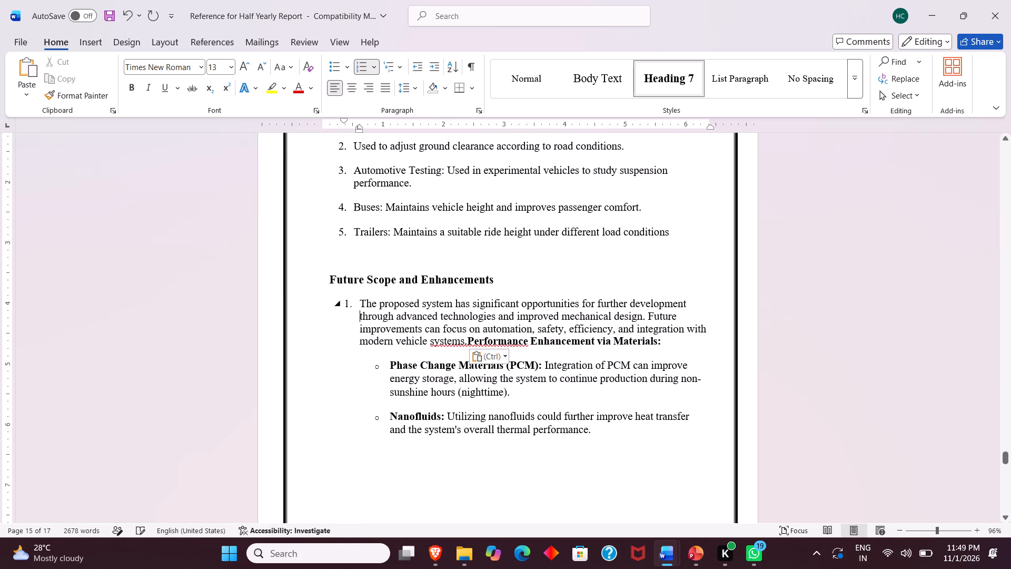
{"action": "left_click", "coordinate": [355, 301]}
{"action": "key", "text": "BackSpace"}
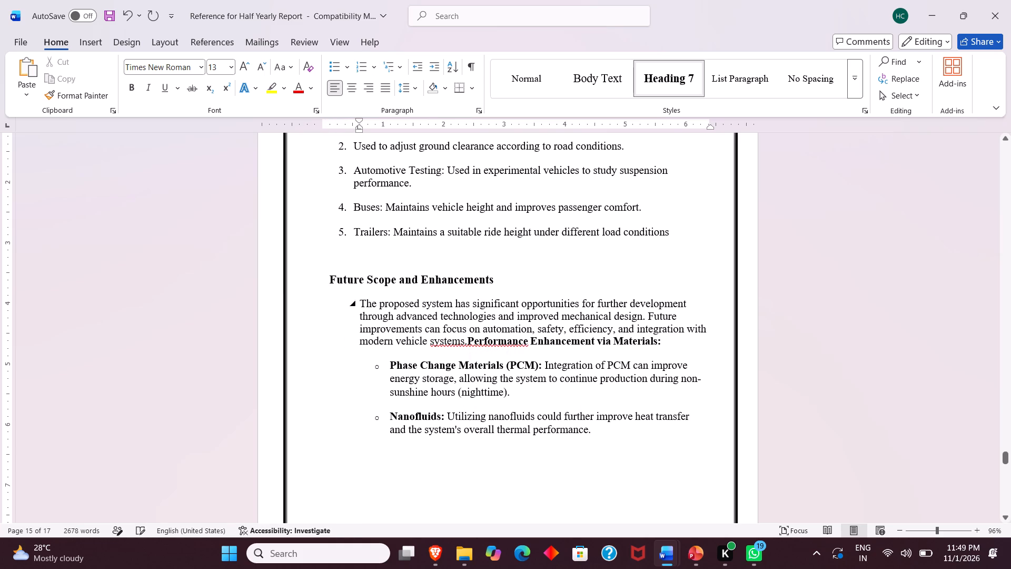
{"action": "key", "text": "BackSpace"}
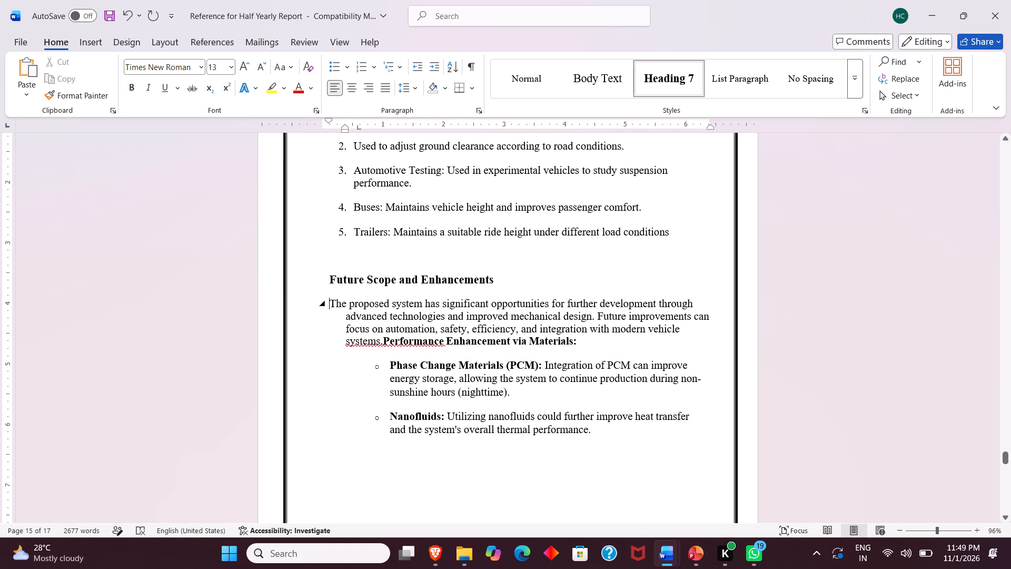
Split the Performance Enhancement via Materials heading onto its own line after the future scope paragraph and add a leading space.
{"action": "left_click", "coordinate": [378, 345]}
{"action": "key", "text": "Right"}
{"action": "key", "text": "Return"}
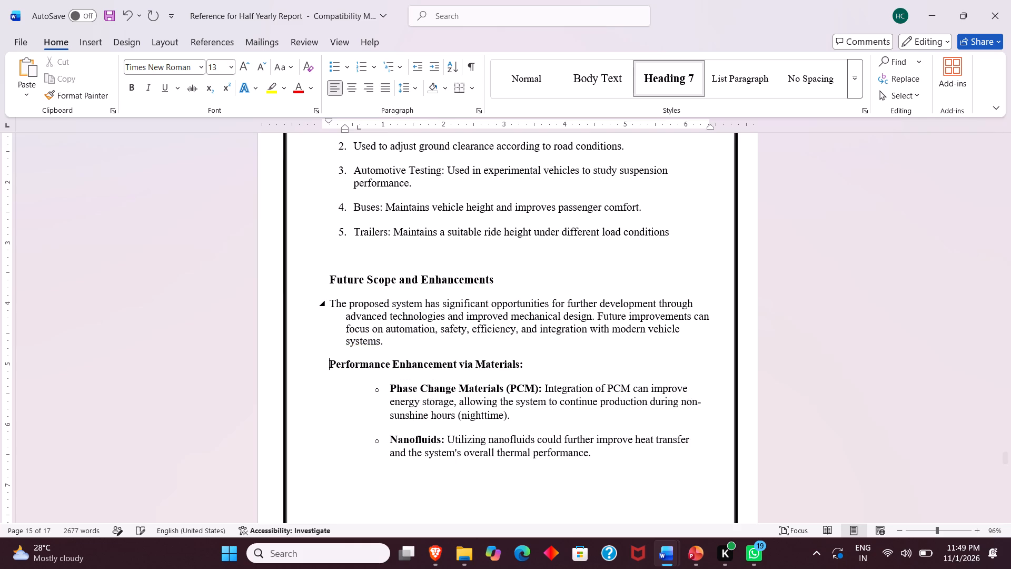
{"action": "key", "text": "space"}
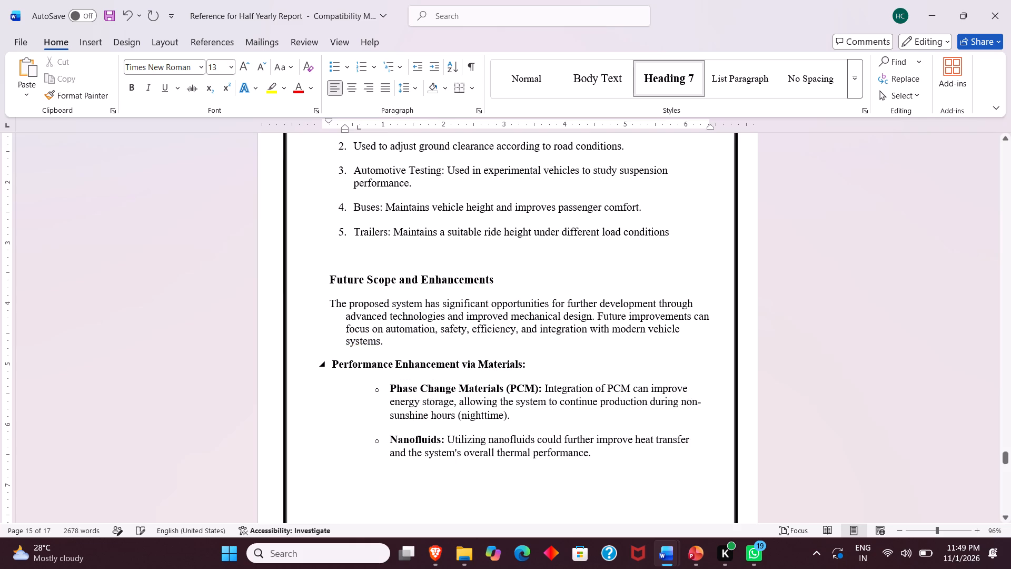
Indent the first line of the future scope paragraph with spaces so it lines up with the lines below.
{"action": "left_click", "coordinate": [333, 298]}
{"action": "scroll", "coordinate": [333, 298], "scroll_direction": "up", "scroll_amount": 3}
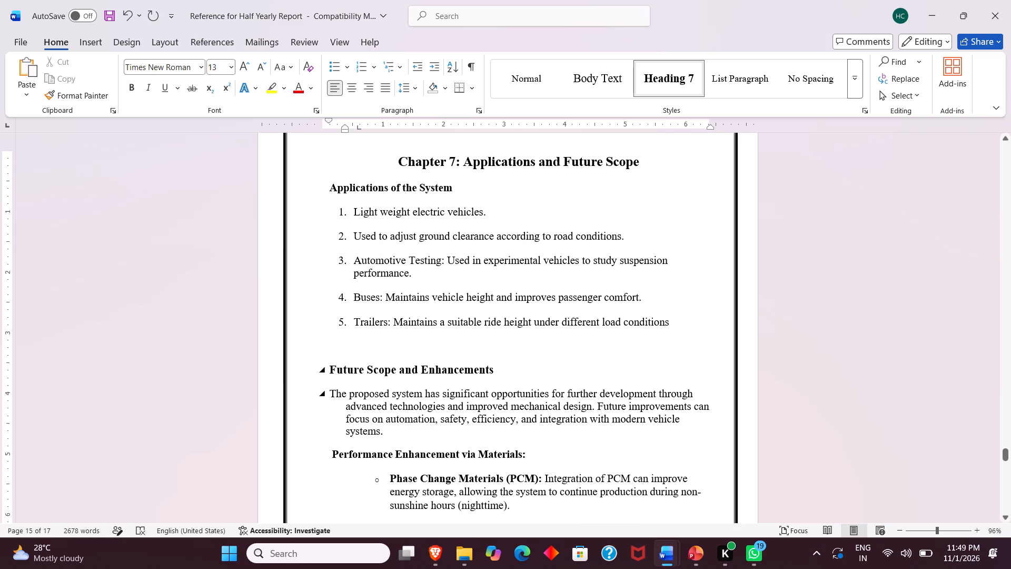
{"action": "left_click_drag", "start_coordinate": [328, 398], "coordinate": [333, 396]}
{"action": "left_click", "coordinate": [329, 389]}
{"action": "key", "text": "space"}
{"action": "key", "text": "space"}
{"action": "key", "text": "space"}
{"action": "key", "text": "space"}
{"action": "key", "text": "space"}
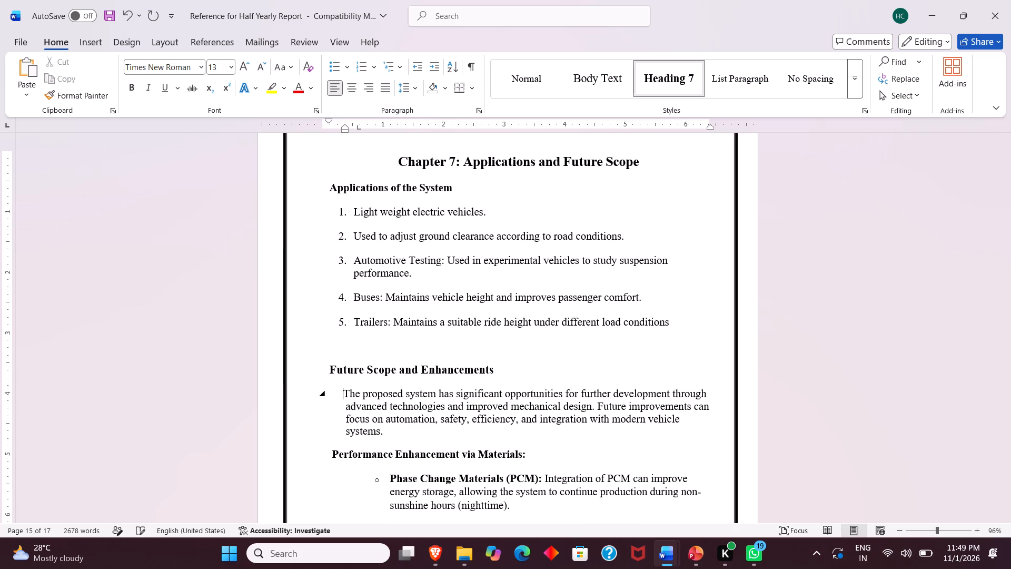
{"action": "key", "text": "space"}
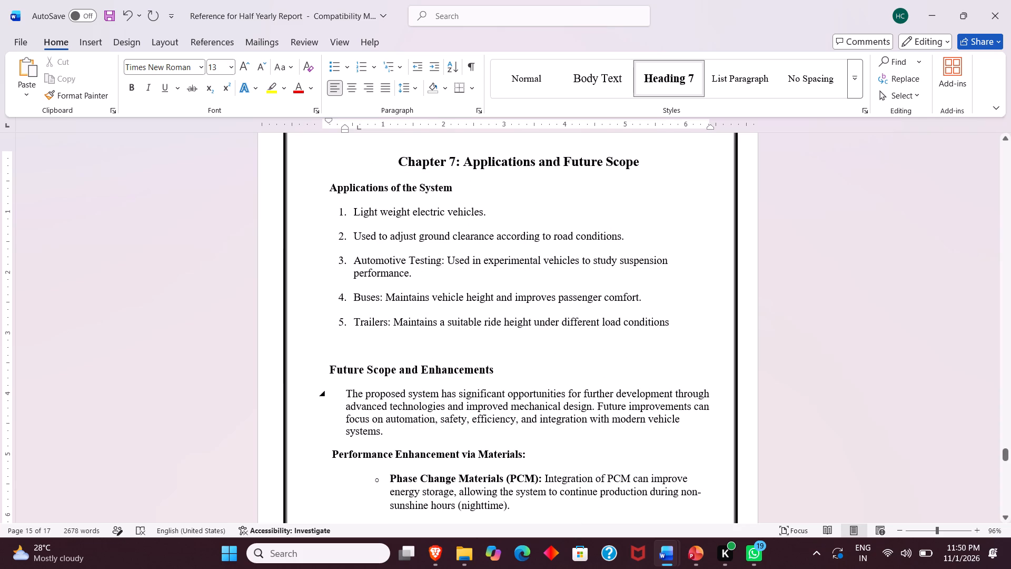
Justify the introductory paragraph under Future Scope and Enhancements.
{"action": "left_click_drag", "start_coordinate": [403, 437], "coordinate": [380, 399]}
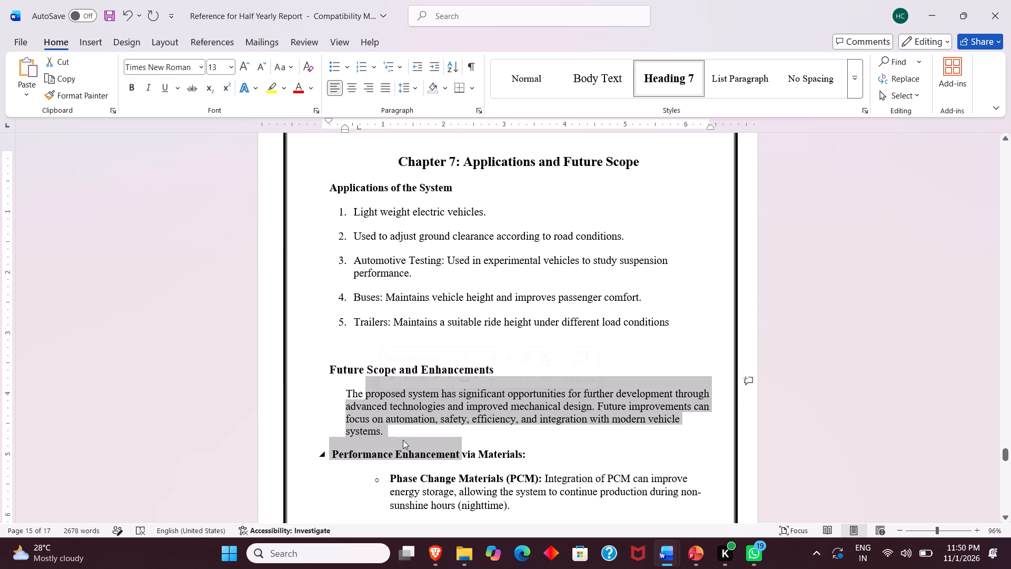
{"action": "left_click", "coordinate": [402, 434]}
{"action": "left_click_drag", "start_coordinate": [386, 430], "coordinate": [355, 394]}
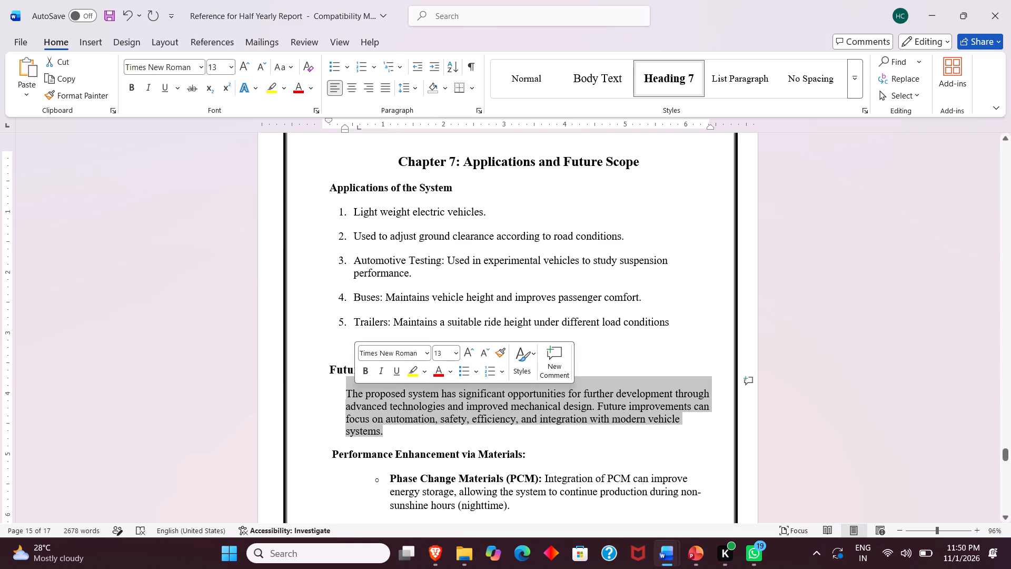
{"action": "left_click", "coordinate": [386, 90]}
{"action": "left_click", "coordinate": [386, 434]}
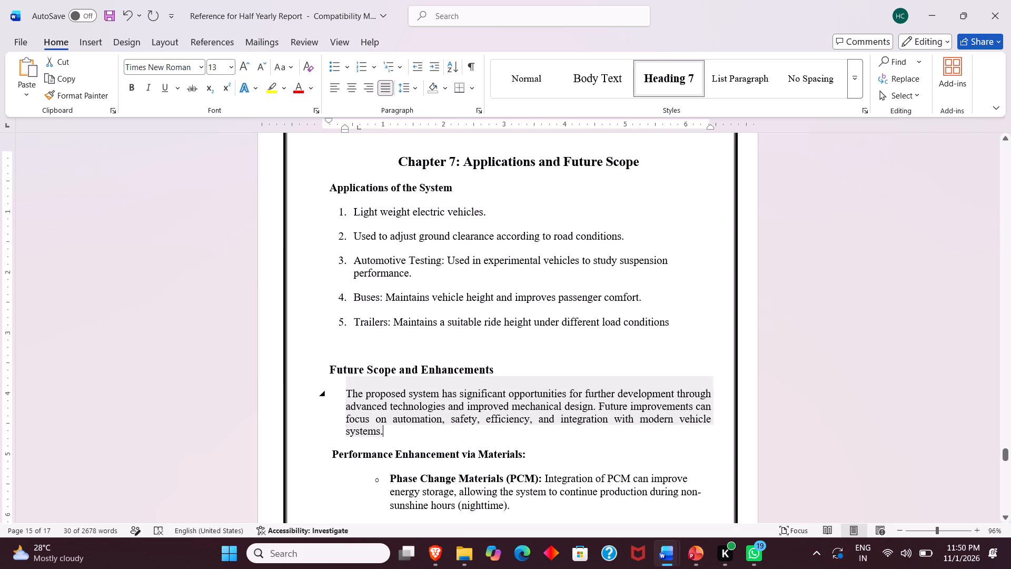
Reduce the future scope paragraph's hanging indent slightly and remove one leading space to realign its first line.
{"action": "left_click_drag", "start_coordinate": [385, 434], "coordinate": [384, 429]}
{"action": "left_click_drag", "start_coordinate": [383, 429], "coordinate": [348, 406]}
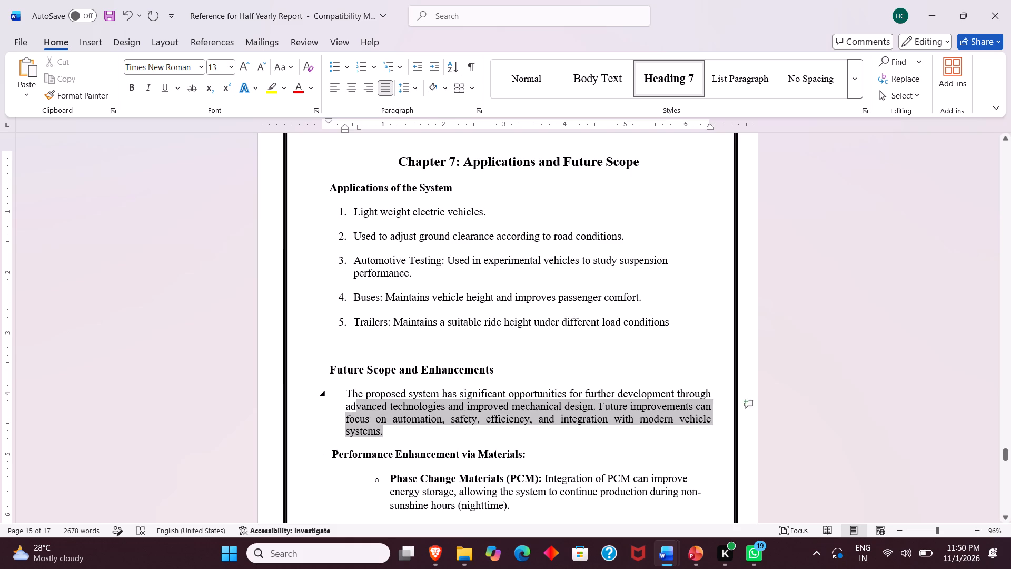
{"action": "left_click_drag", "start_coordinate": [348, 406], "coordinate": [344, 391]}
{"action": "left_click_drag", "start_coordinate": [344, 394], "coordinate": [334, 395]}
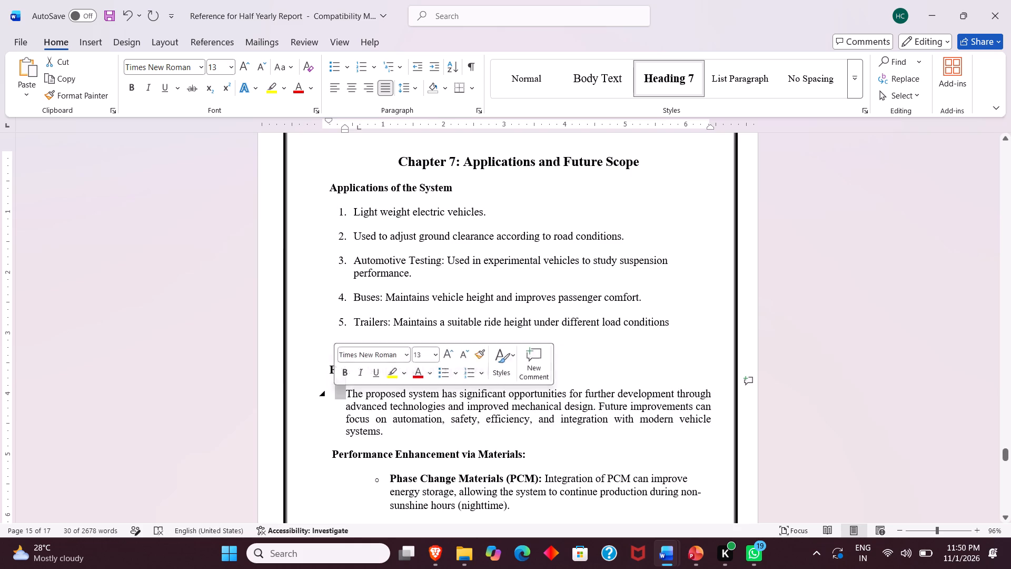
{"action": "left_click_drag", "start_coordinate": [385, 430], "coordinate": [351, 394]}
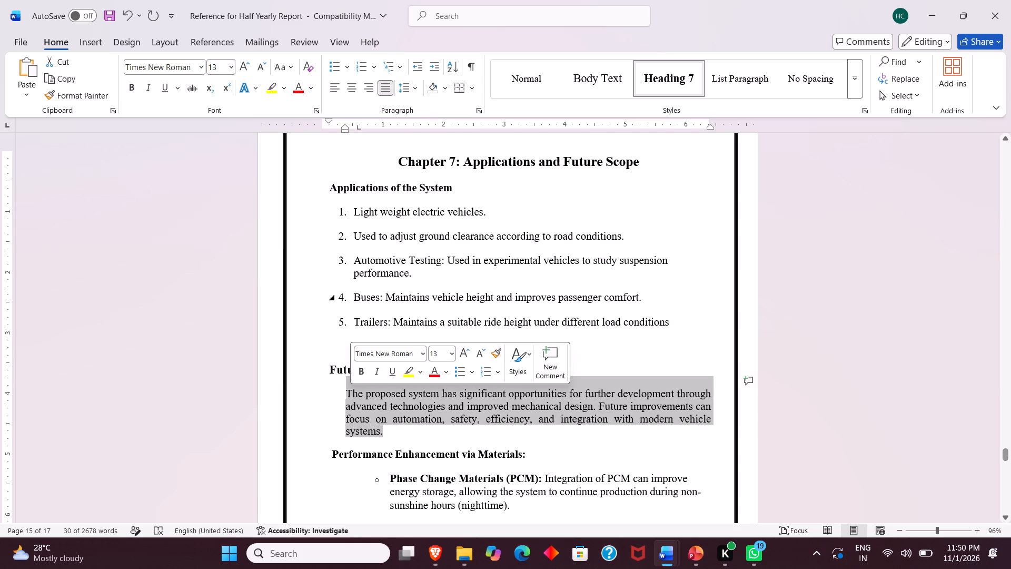
{"action": "left_click_drag", "start_coordinate": [346, 127], "coordinate": [337, 127]}
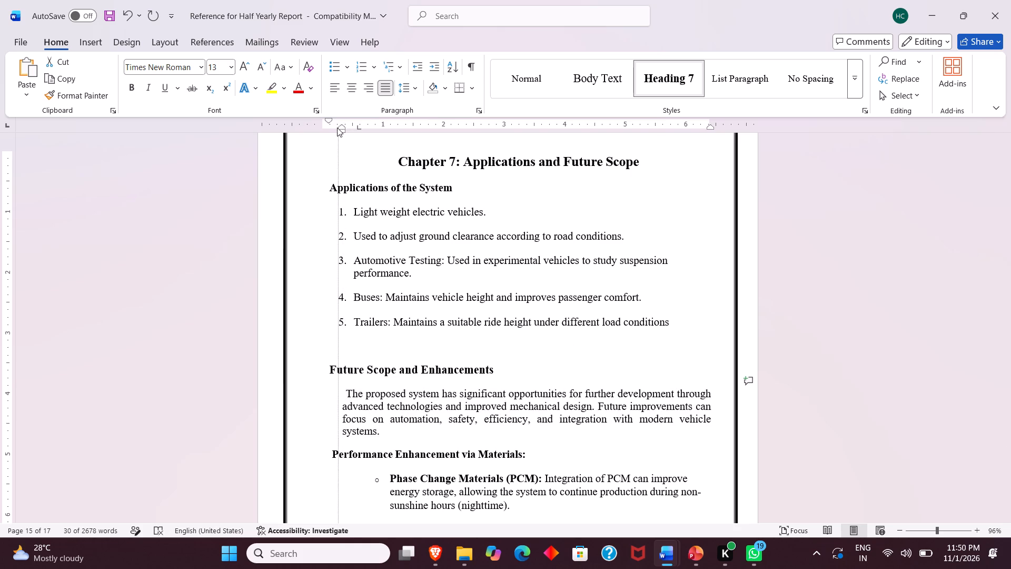
{"action": "left_click_drag", "start_coordinate": [337, 127], "coordinate": [340, 128]}
{"action": "left_click", "coordinate": [349, 395]}
{"action": "left_click", "coordinate": [344, 392]}
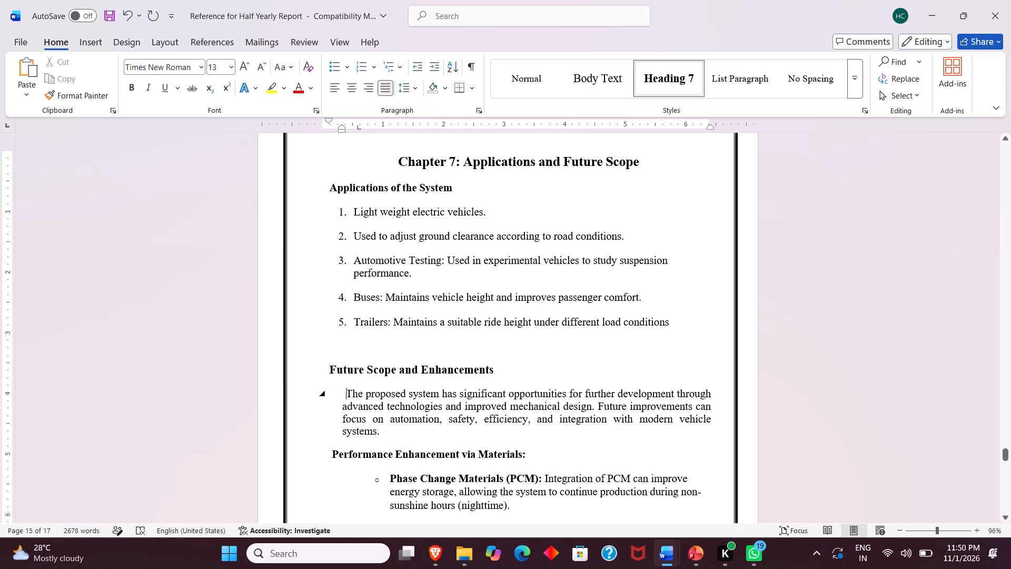
{"action": "key", "text": "BackSpace"}
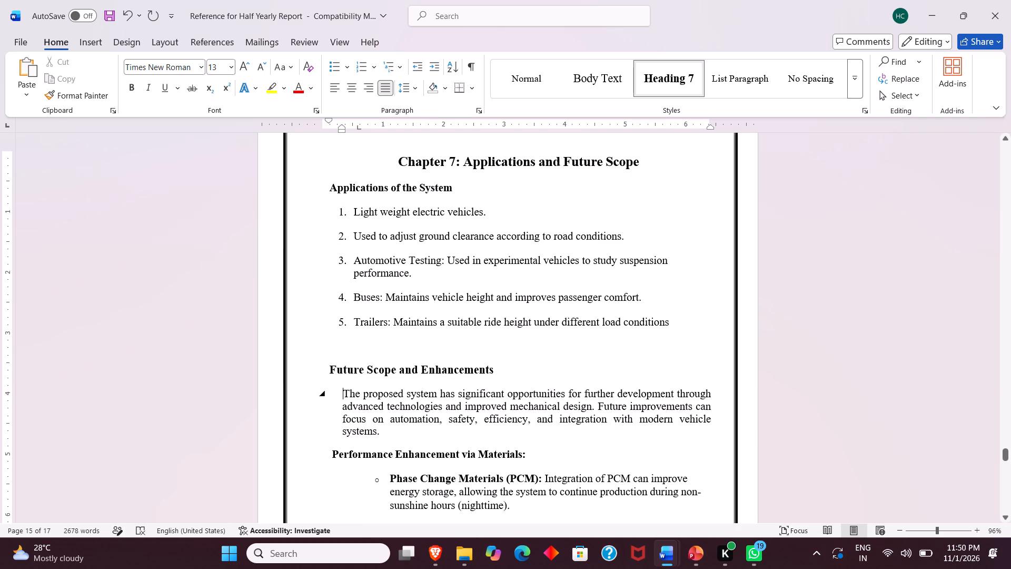
Review the remaining old future scope items, from Performance Enhancement via Materials through Hybrid Systems, across pages 15 and 16.
{"action": "scroll", "coordinate": [362, 411], "scroll_direction": "down", "scroll_amount": 7}
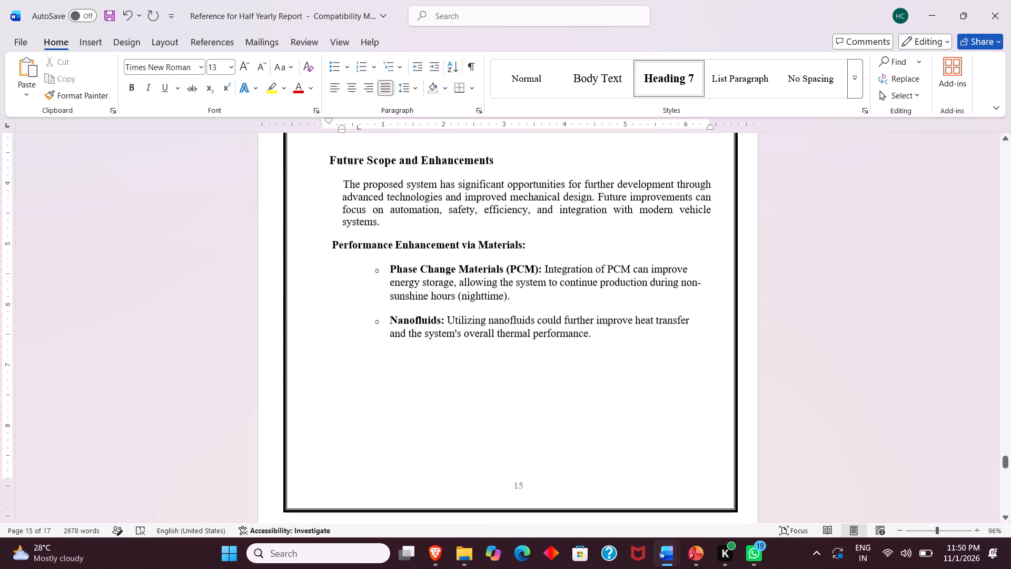
{"action": "scroll", "coordinate": [354, 369], "scroll_direction": "down", "scroll_amount": 1}
{"action": "scroll", "coordinate": [354, 369], "scroll_direction": "up", "scroll_amount": 1}
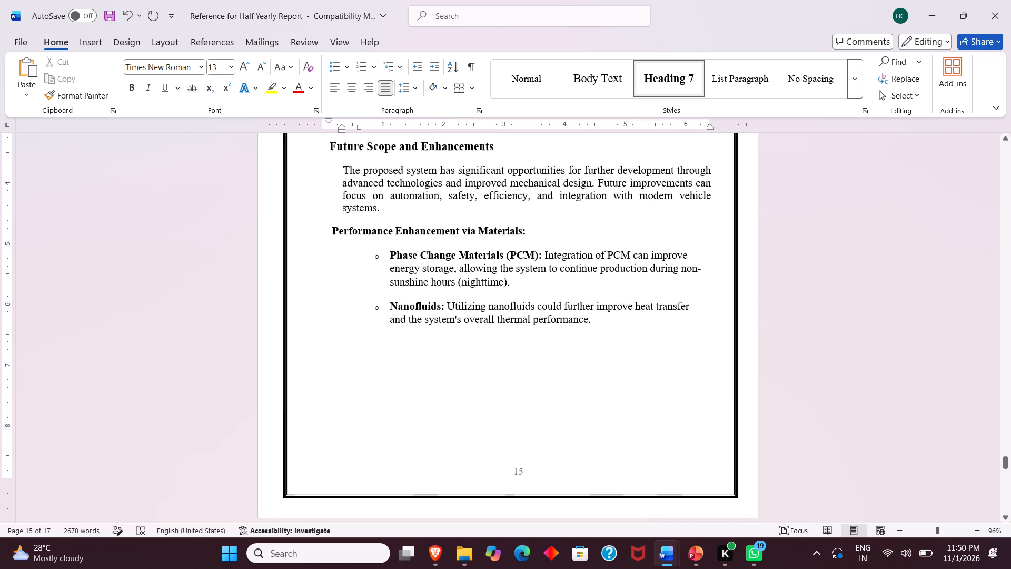
{"action": "scroll", "coordinate": [369, 355], "scroll_direction": "down", "scroll_amount": 9}
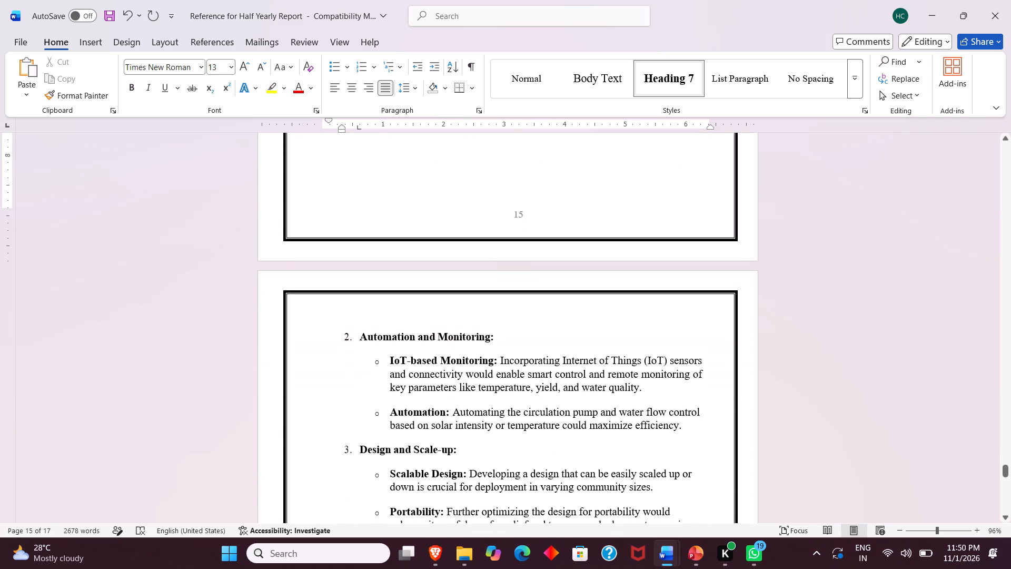
{"action": "scroll", "coordinate": [369, 355], "scroll_direction": "down", "scroll_amount": 3}
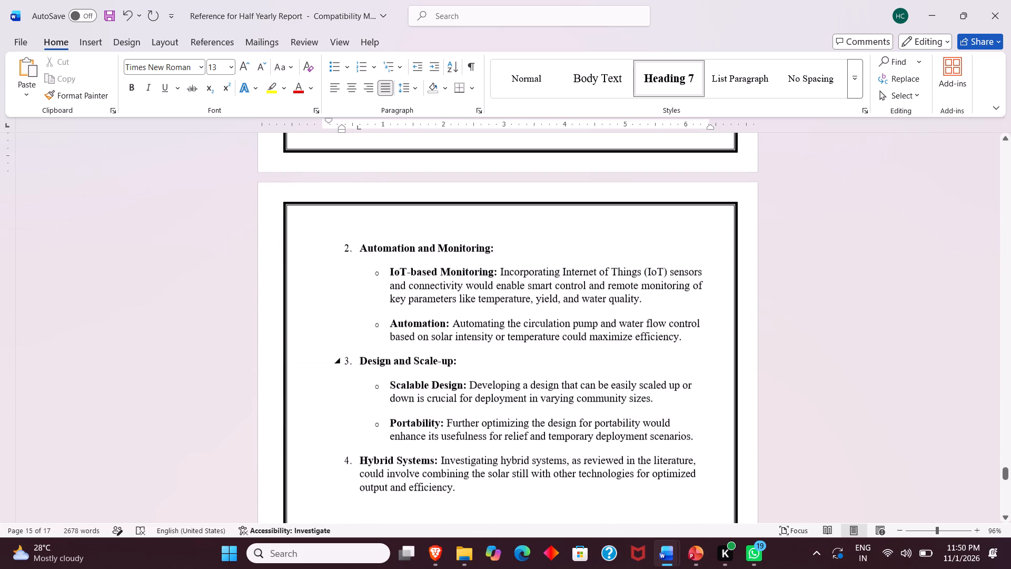
{"action": "scroll", "coordinate": [369, 355], "scroll_direction": "down", "scroll_amount": 1}
{"action": "scroll", "coordinate": [369, 355], "scroll_direction": "up", "scroll_amount": 7}
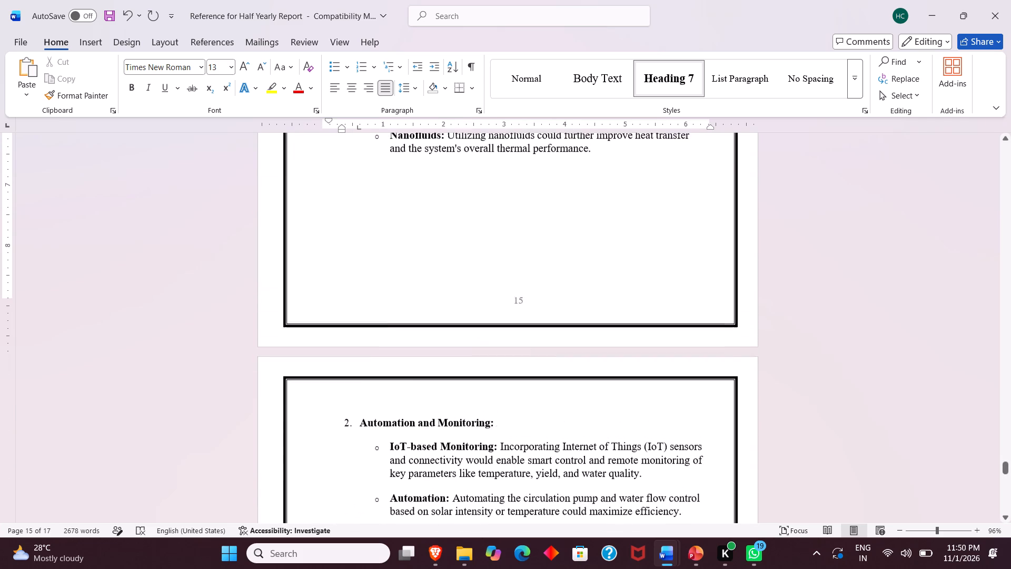
{"action": "scroll", "coordinate": [369, 355], "scroll_direction": "up", "scroll_amount": 3}
{"action": "scroll", "coordinate": [369, 355], "scroll_direction": "down", "scroll_amount": 2}
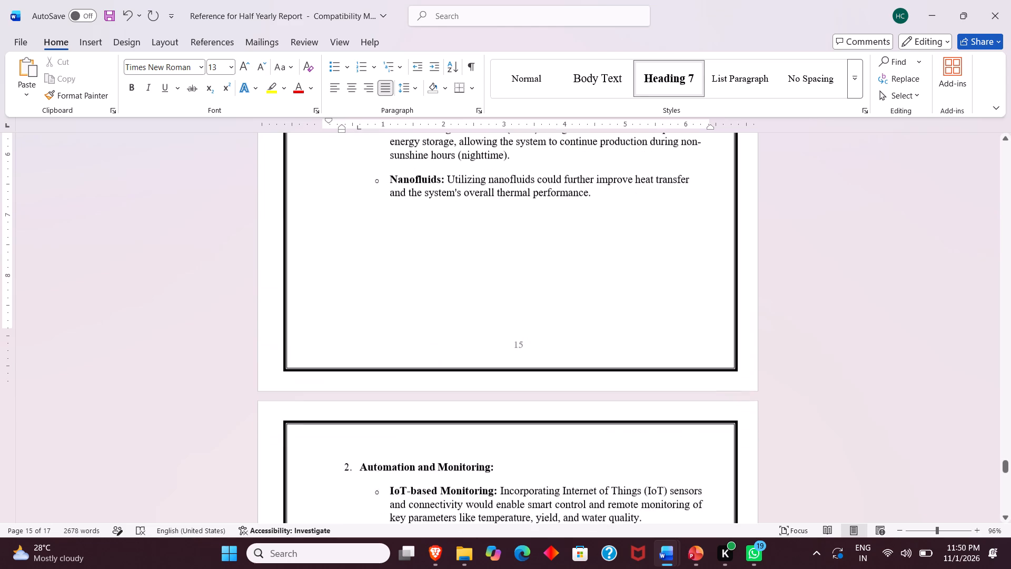
{"action": "scroll", "coordinate": [369, 355], "scroll_direction": "down", "scroll_amount": 14}
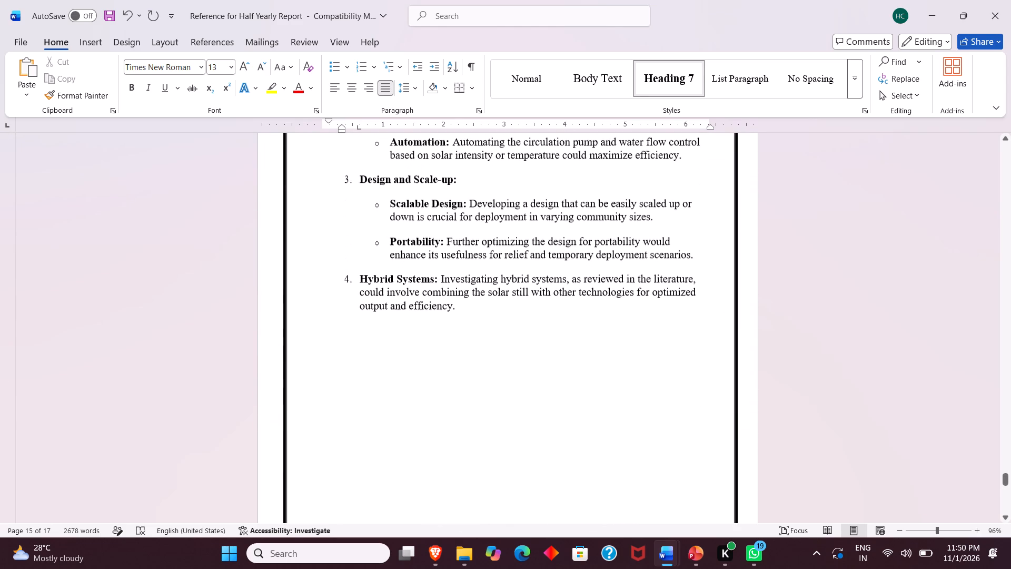
{"action": "scroll", "coordinate": [366, 350], "scroll_direction": "down", "scroll_amount": 1}
{"action": "scroll", "coordinate": [366, 350], "scroll_direction": "up", "scroll_amount": 6}
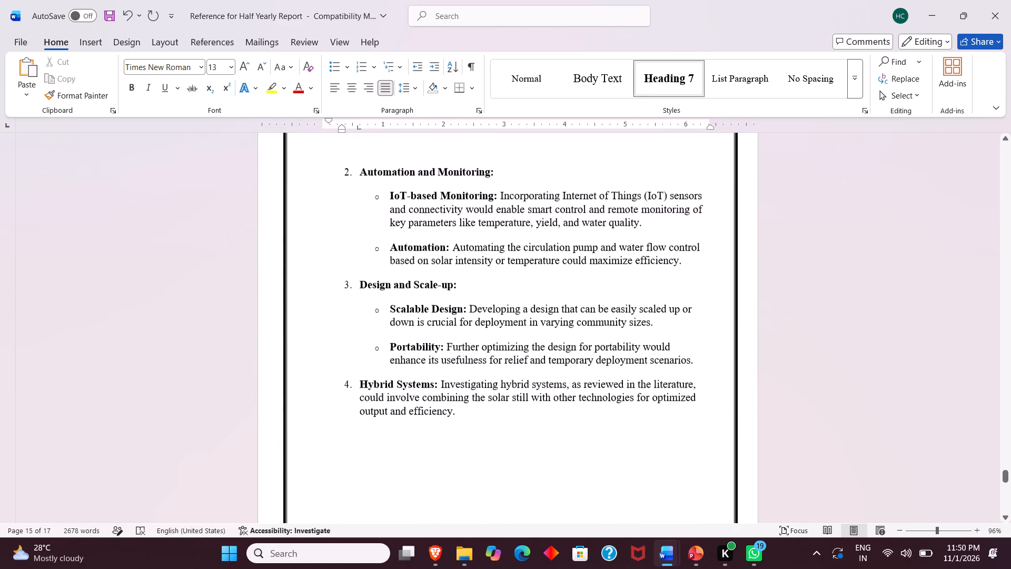
{"action": "scroll", "coordinate": [366, 350], "scroll_direction": "up", "scroll_amount": 2}
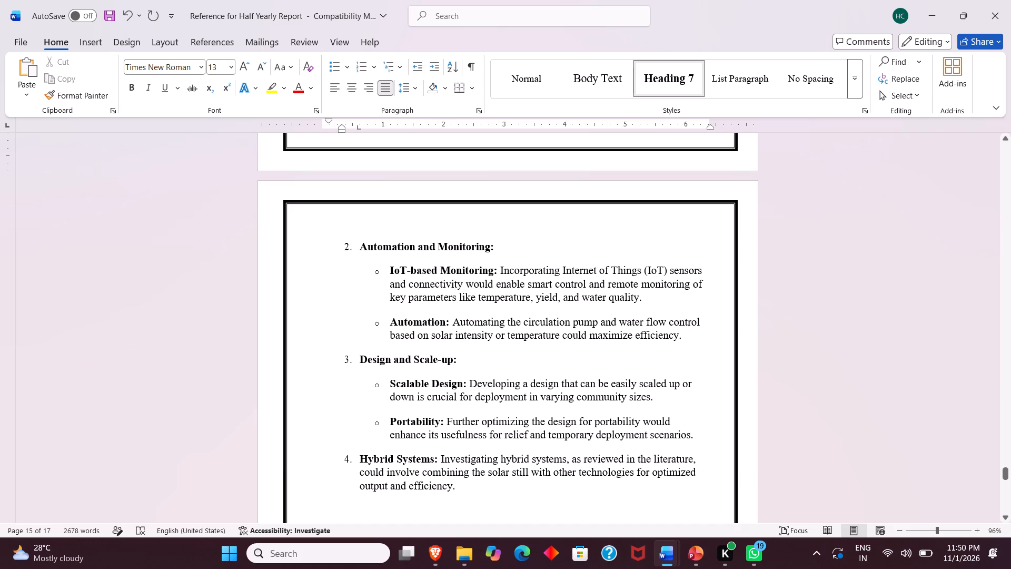
{"action": "scroll", "coordinate": [389, 441], "scroll_direction": "up", "scroll_amount": 1}
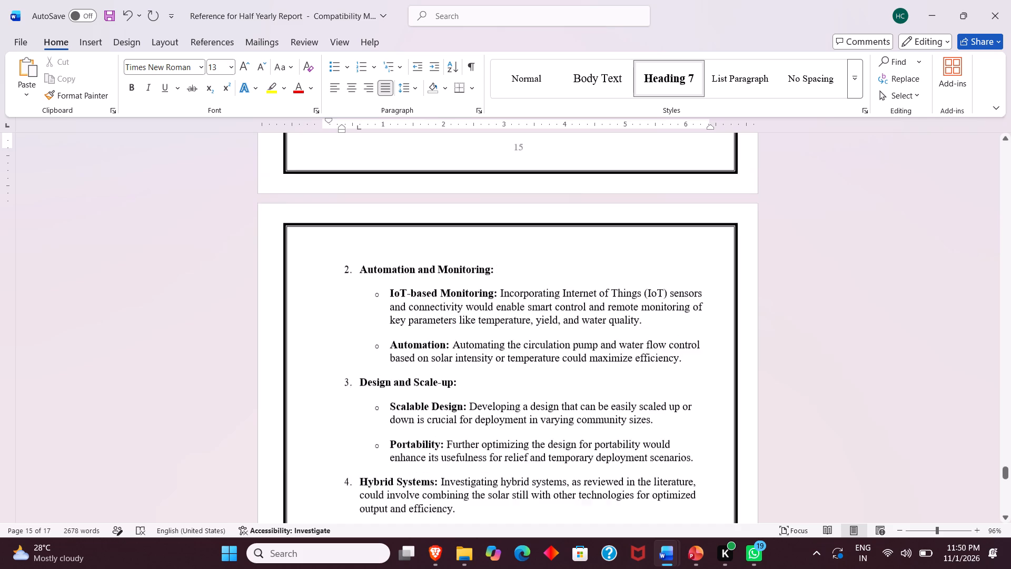
{"action": "scroll", "coordinate": [374, 419], "scroll_direction": "up", "scroll_amount": 8}
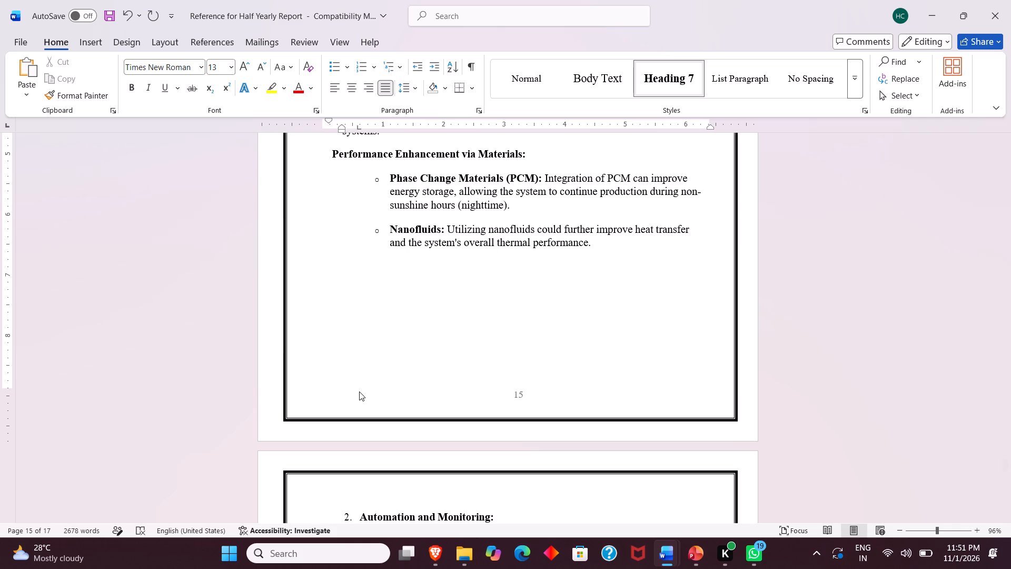
{"action": "scroll", "coordinate": [0, 546], "scroll_direction": "up", "scroll_amount": 5}
{"action": "scroll", "coordinate": [15, 507], "scroll_direction": "down", "scroll_amount": 2}
{"action": "scroll", "coordinate": [112, 482], "scroll_direction": "down", "scroll_amount": 1}
{"action": "scroll", "coordinate": [180, 454], "scroll_direction": "up", "scroll_amount": 5}
{"action": "scroll", "coordinate": [109, 276], "scroll_direction": "up", "scroll_amount": 2}
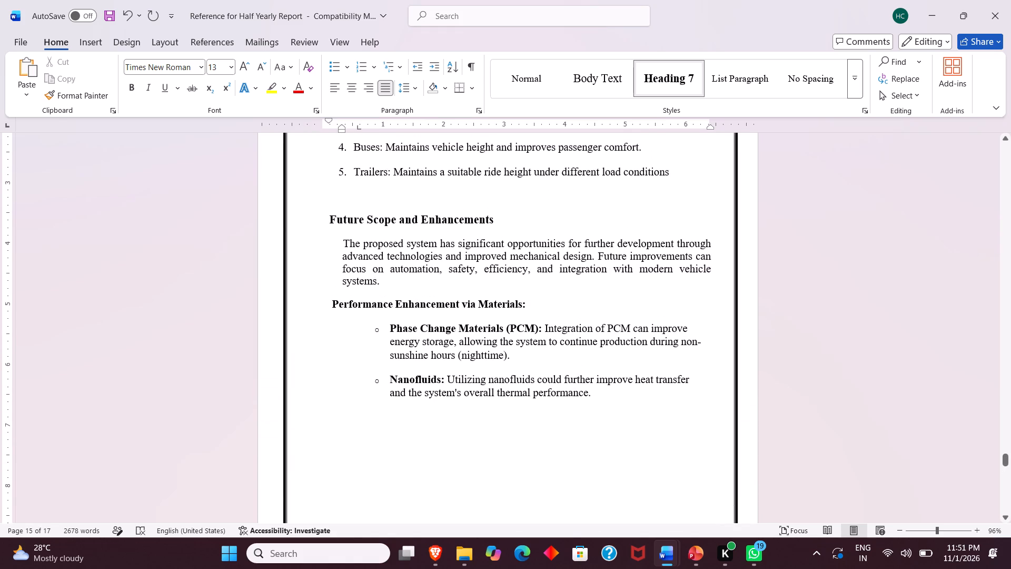
{"action": "scroll", "coordinate": [73, 371], "scroll_direction": "up", "scroll_amount": 5}
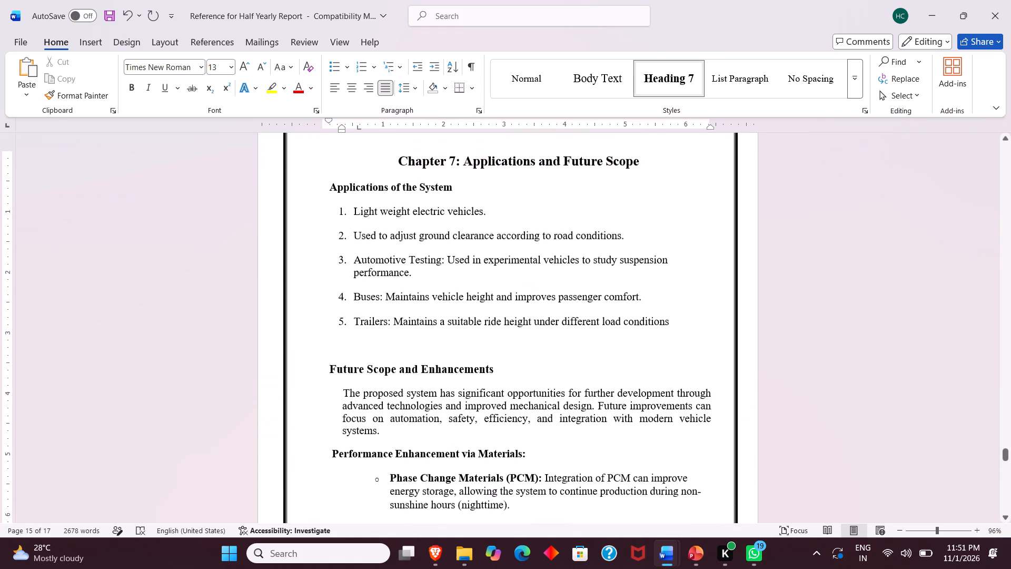
{"action": "scroll", "coordinate": [67, 350], "scroll_direction": "down", "scroll_amount": 3}
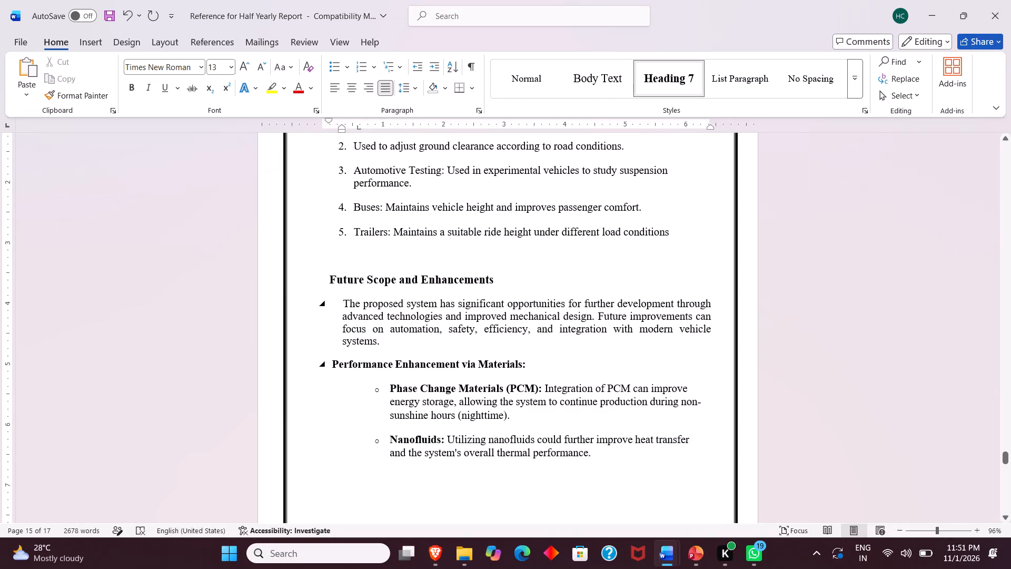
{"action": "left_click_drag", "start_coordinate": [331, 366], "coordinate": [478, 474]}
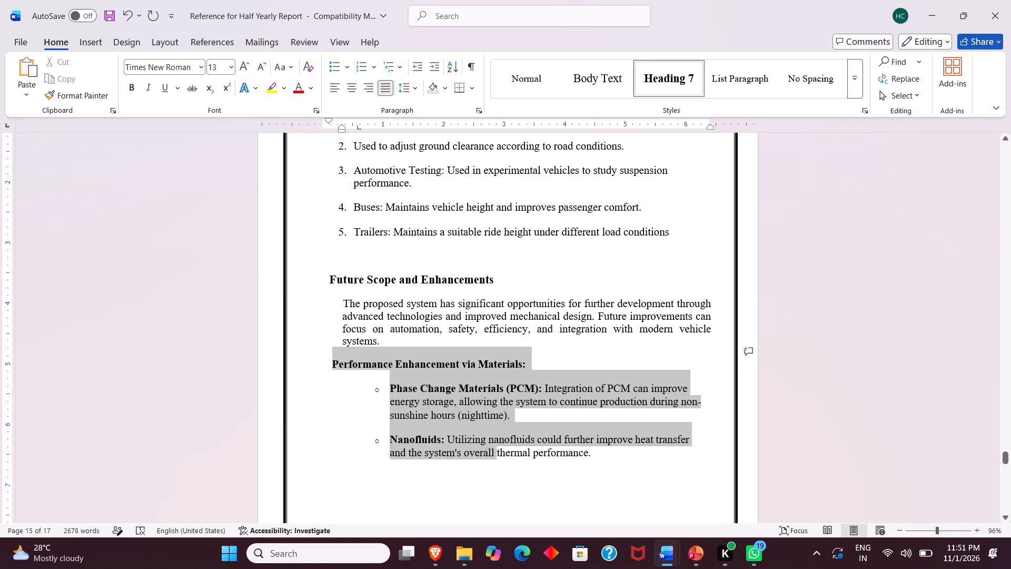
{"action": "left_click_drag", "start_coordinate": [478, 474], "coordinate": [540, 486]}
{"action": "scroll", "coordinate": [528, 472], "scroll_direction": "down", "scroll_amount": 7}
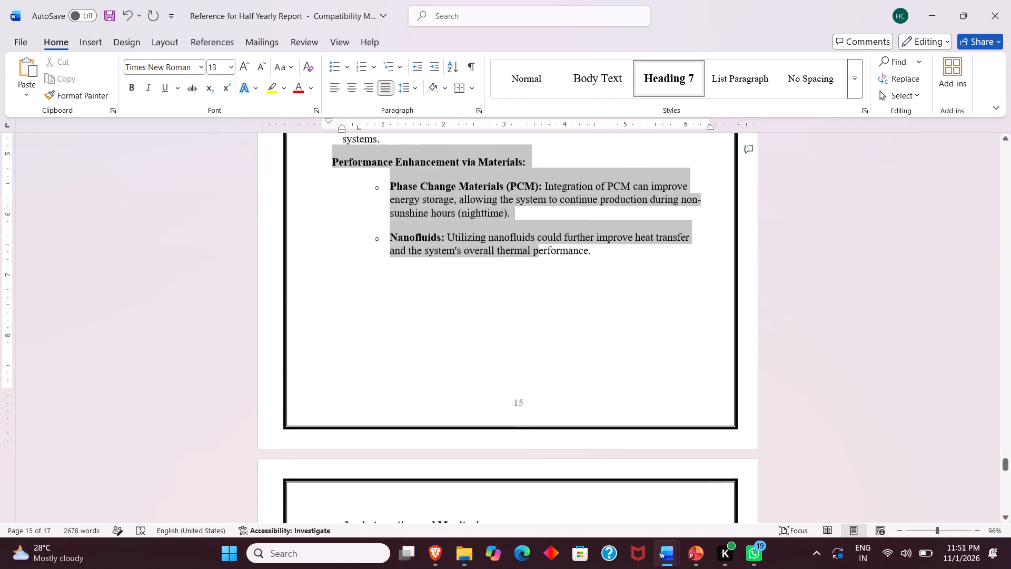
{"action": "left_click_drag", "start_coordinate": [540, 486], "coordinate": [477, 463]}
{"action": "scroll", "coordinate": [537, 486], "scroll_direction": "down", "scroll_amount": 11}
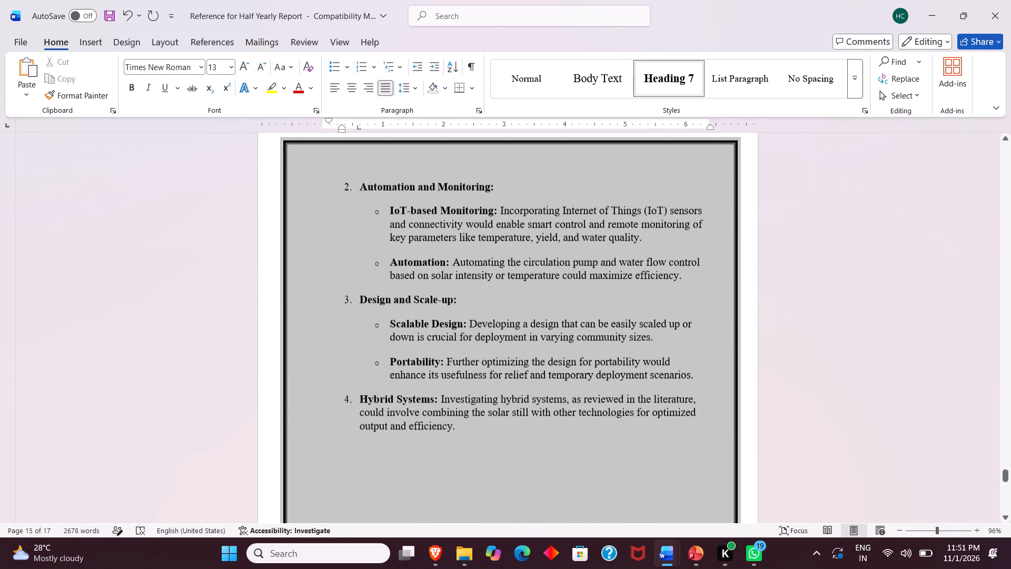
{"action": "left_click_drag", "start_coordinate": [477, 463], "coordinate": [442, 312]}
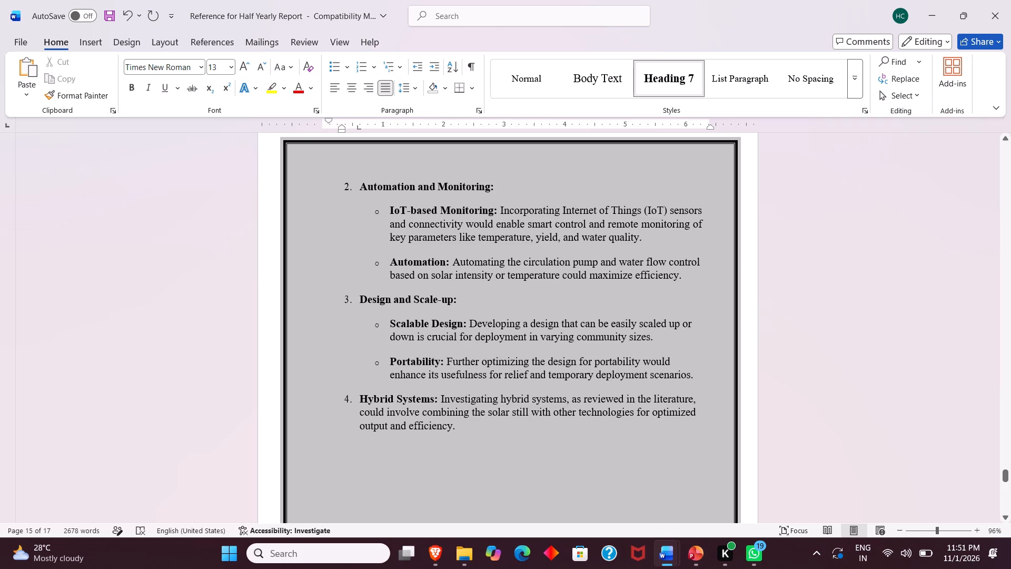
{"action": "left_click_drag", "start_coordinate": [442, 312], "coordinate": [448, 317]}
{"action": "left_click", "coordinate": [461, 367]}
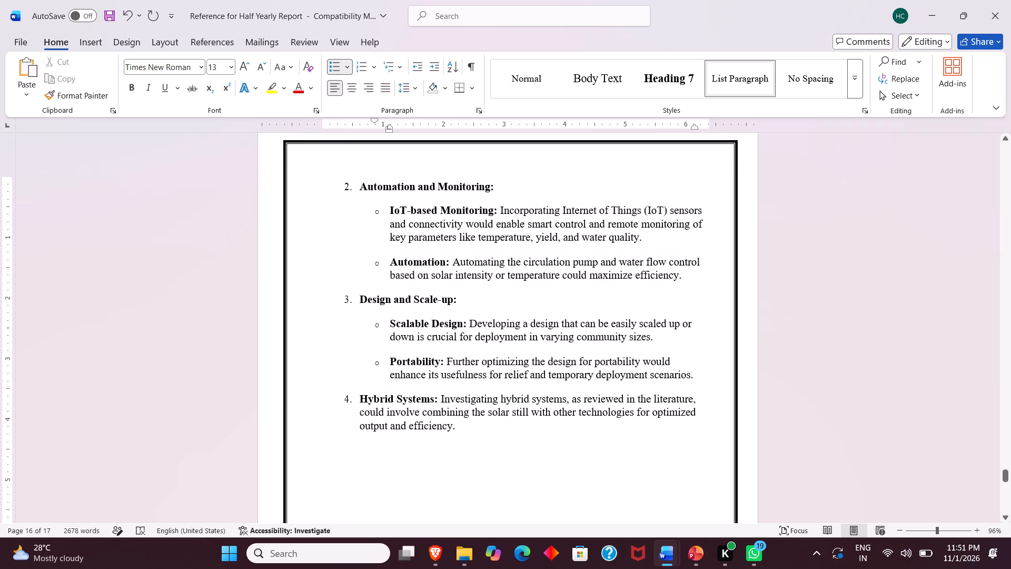
Delete the old future scope text from the Performance Enhancement via Materials heading through the first line of the Automation item.
{"action": "scroll", "coordinate": [640, 347], "scroll_direction": "up", "scroll_amount": 1}
{"action": "left_click_drag", "start_coordinate": [689, 295], "coordinate": [381, 243]}
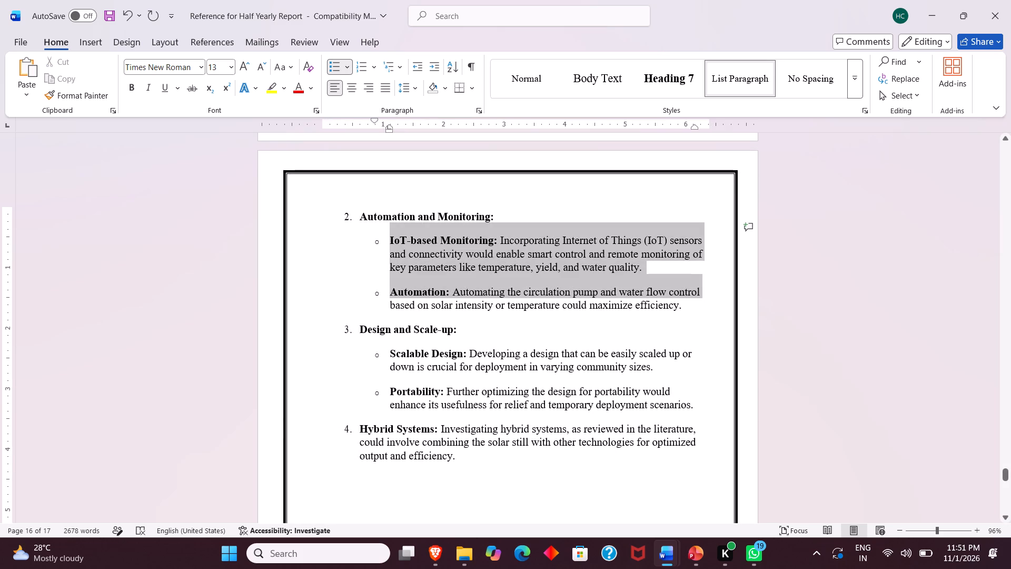
{"action": "left_click_drag", "start_coordinate": [381, 243], "coordinate": [448, 129]}
{"action": "scroll", "coordinate": [381, 243], "scroll_direction": "up", "scroll_amount": 6}
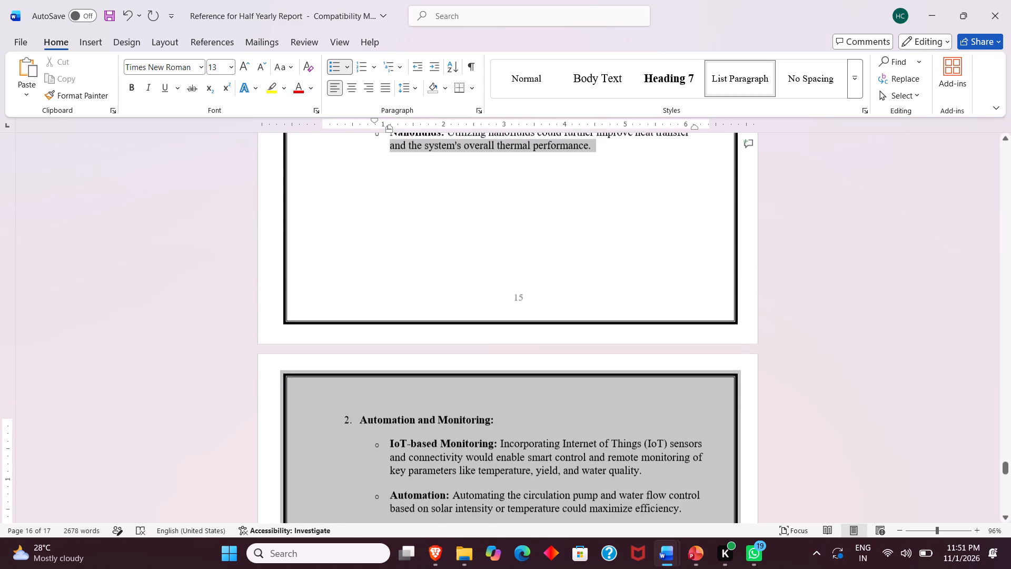
{"action": "left_click_drag", "start_coordinate": [448, 129], "coordinate": [321, 171]}
{"action": "scroll", "coordinate": [440, 204], "scroll_direction": "up", "scroll_amount": 1}
{"action": "scroll", "coordinate": [410, 173], "scroll_direction": "up", "scroll_amount": 2}
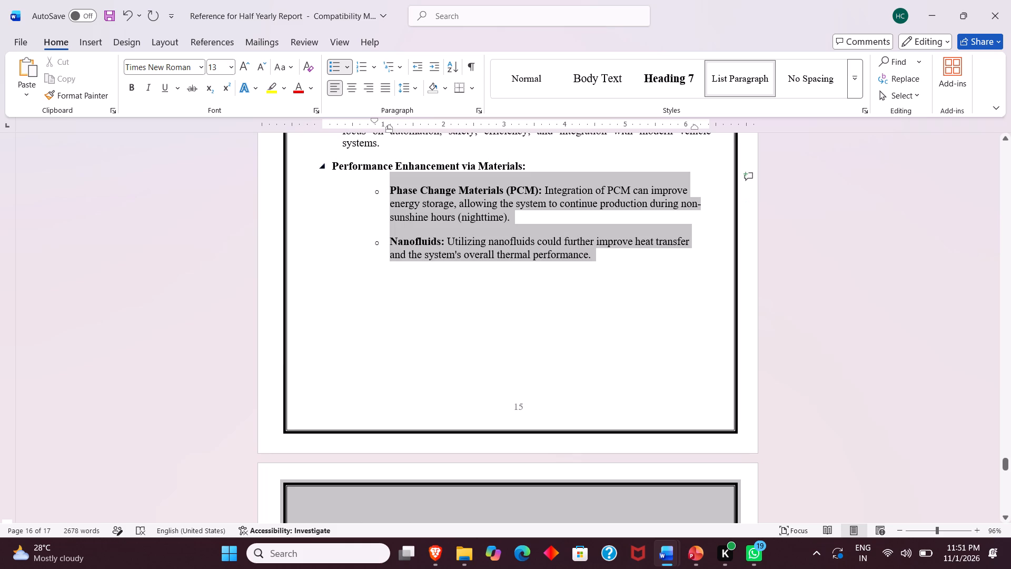
{"action": "left_click_drag", "start_coordinate": [321, 171], "coordinate": [316, 161]}
{"action": "key", "text": "BackSpace"}
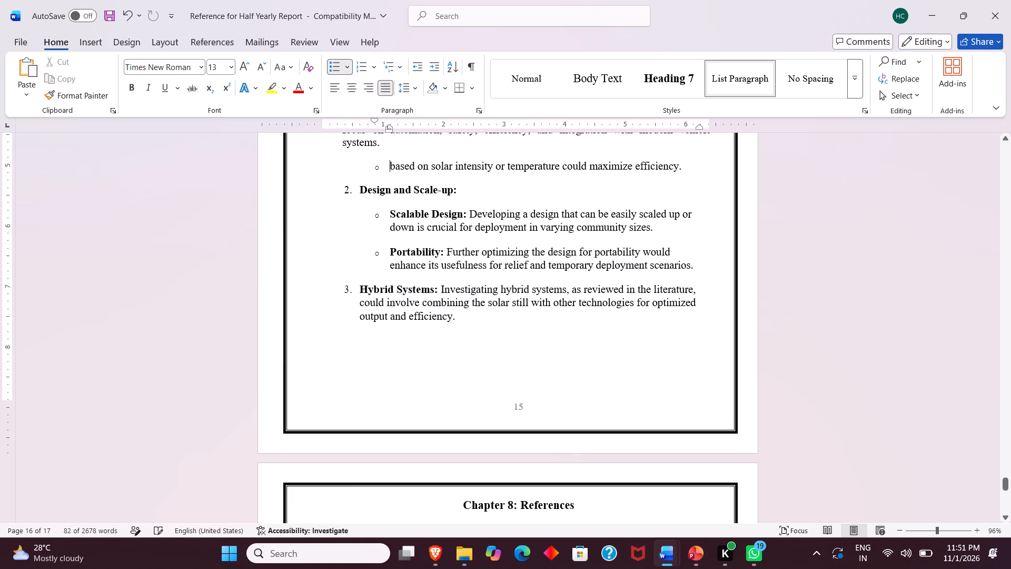
Delete the remaining old future scope items through Hybrid Systems, including the leftover numbered line below the introductory paragraph.
{"action": "scroll", "coordinate": [369, 266], "scroll_direction": "up", "scroll_amount": 4}
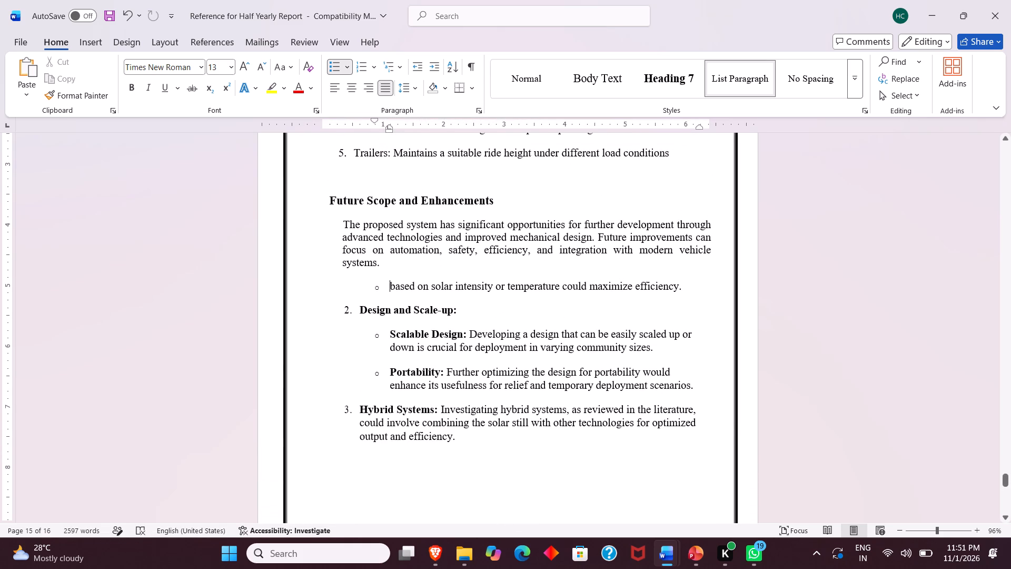
{"action": "left_click_drag", "start_coordinate": [371, 288], "coordinate": [441, 439]}
{"action": "key", "text": "BackSpace"}
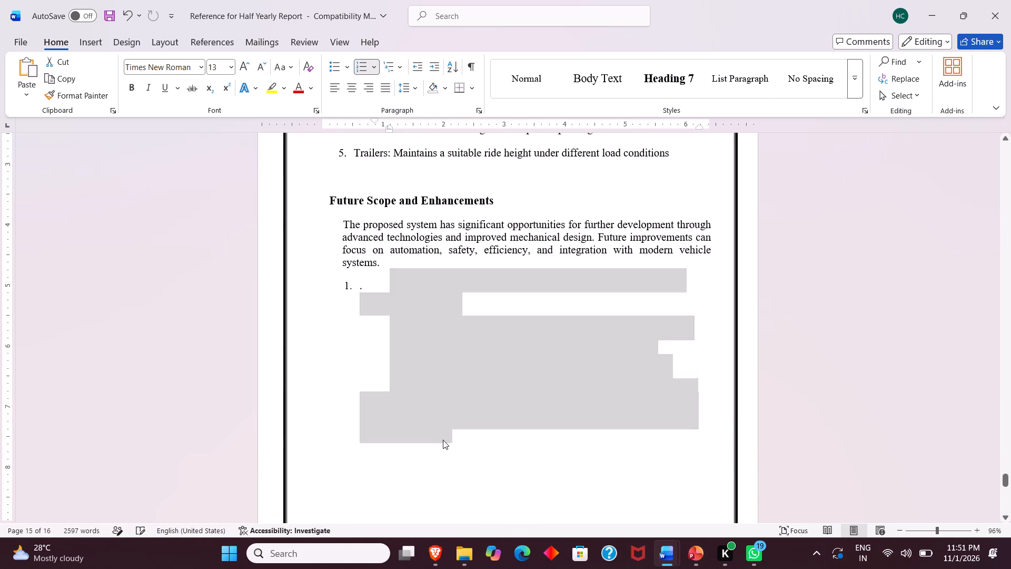
{"action": "left_click", "coordinate": [383, 295]}
{"action": "key", "text": "BackSpace"}
{"action": "key", "text": "BackSpace"}
{"action": "key", "text": "BackSpace"}
{"action": "key", "text": "BackSpace"}
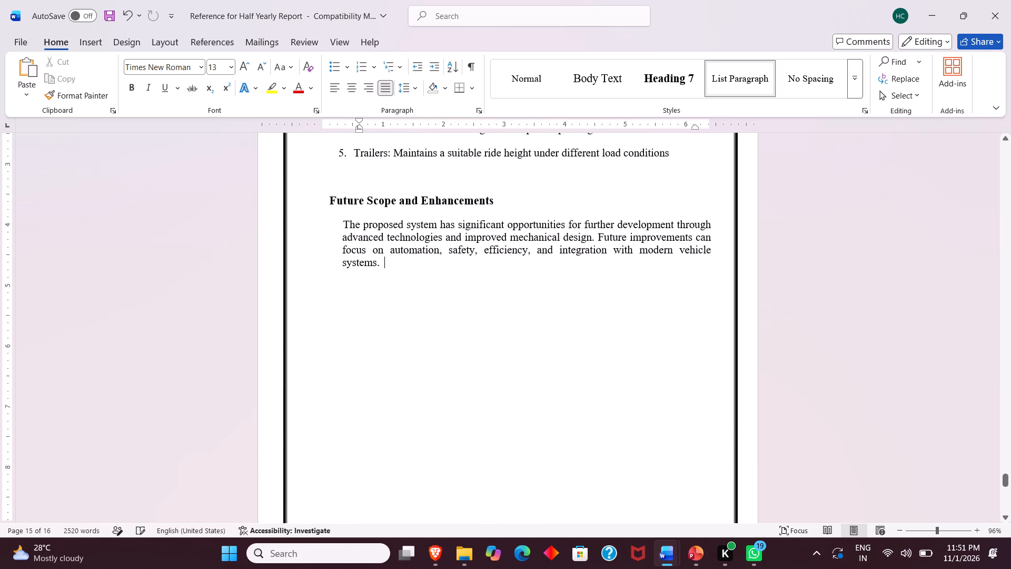
{"action": "scroll", "coordinate": [365, 387], "scroll_direction": "up", "scroll_amount": 1}
{"action": "scroll", "coordinate": [365, 388], "scroll_direction": "down", "scroll_amount": 3}
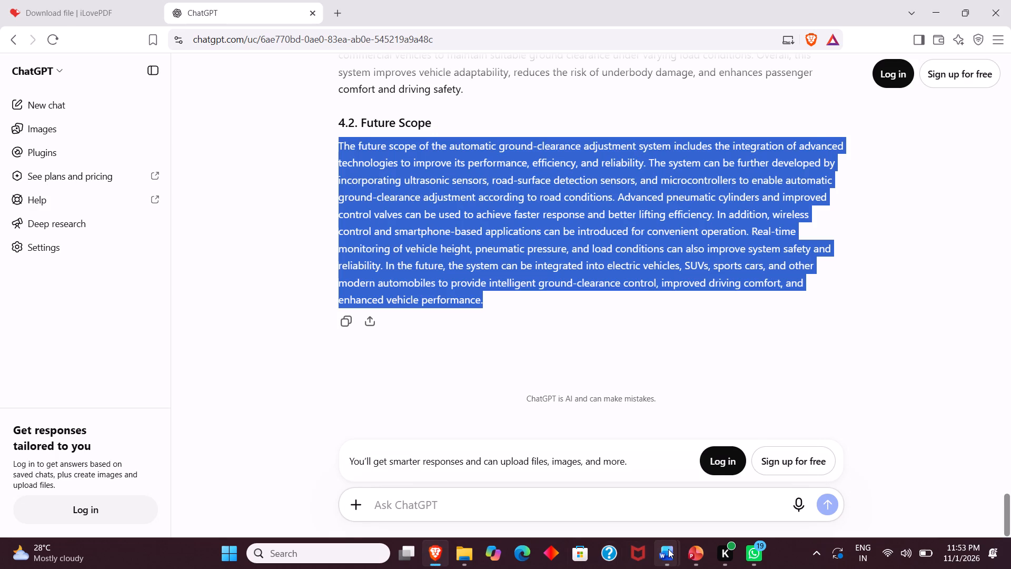
{"action": "left_click", "coordinate": [604, 492]}
{"action": "left_click_drag", "start_coordinate": [392, 217], "coordinate": [340, 173]}
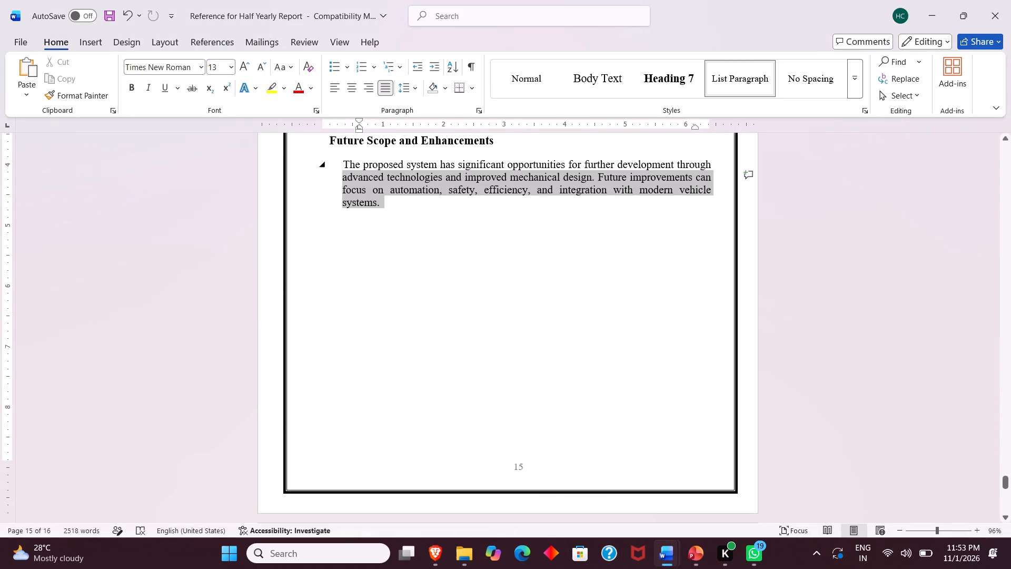
Replace the introductory paragraph under Future Scope and Enhancements with the copied ChatGPT paragraph on the automatic ground-clearance adjustment system's future scope.
{"action": "left_click_drag", "start_coordinate": [340, 173], "coordinate": [338, 169]}
{"action": "key", "text": "BackSpace"}
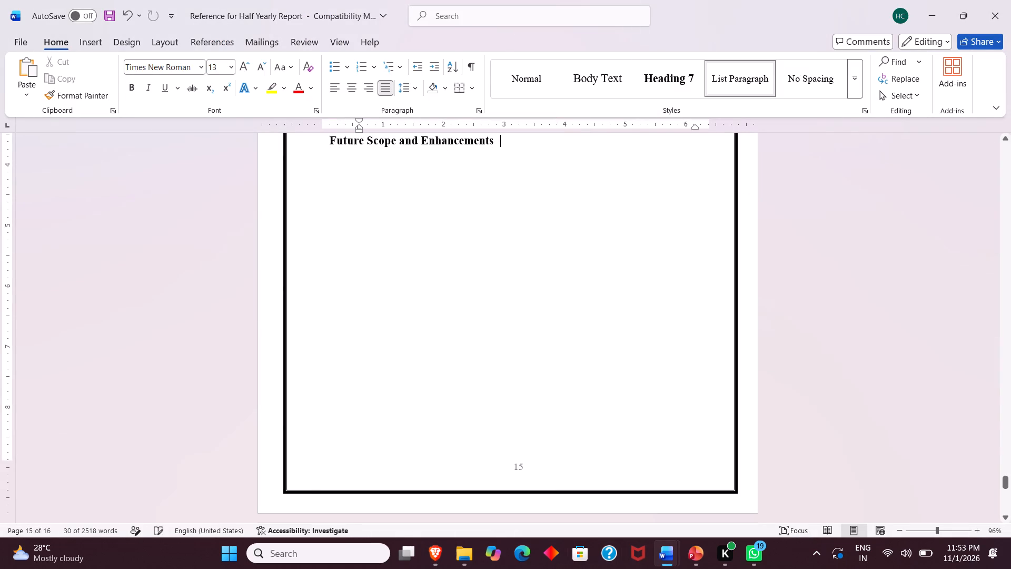
{"action": "key", "text": "Return"}
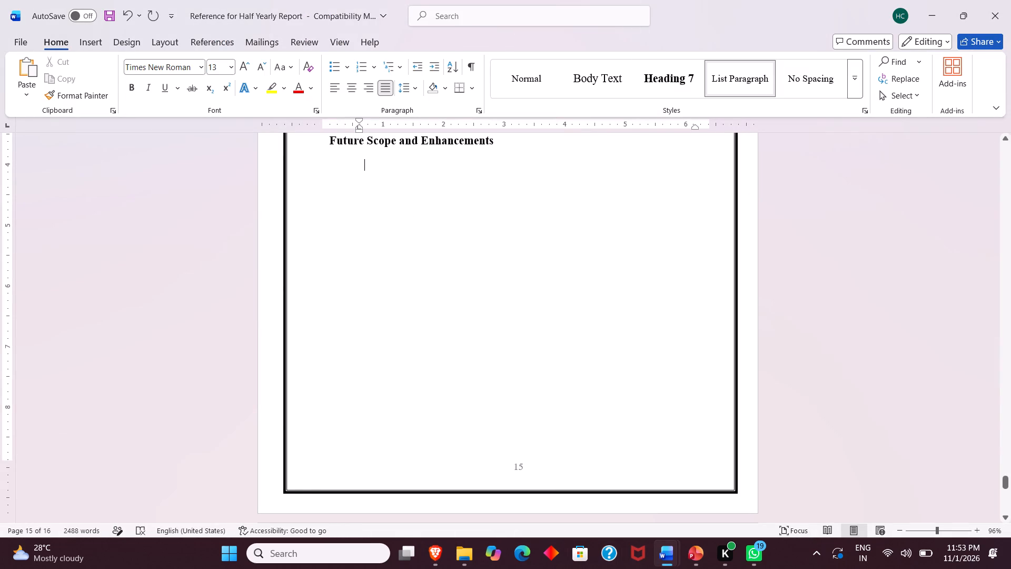
{"action": "key", "text": "ctrl+v"}
Remove the list number from the pasted future scope paragraph and delete the blank line between it and the heading.
{"action": "left_click", "coordinate": [350, 190]}
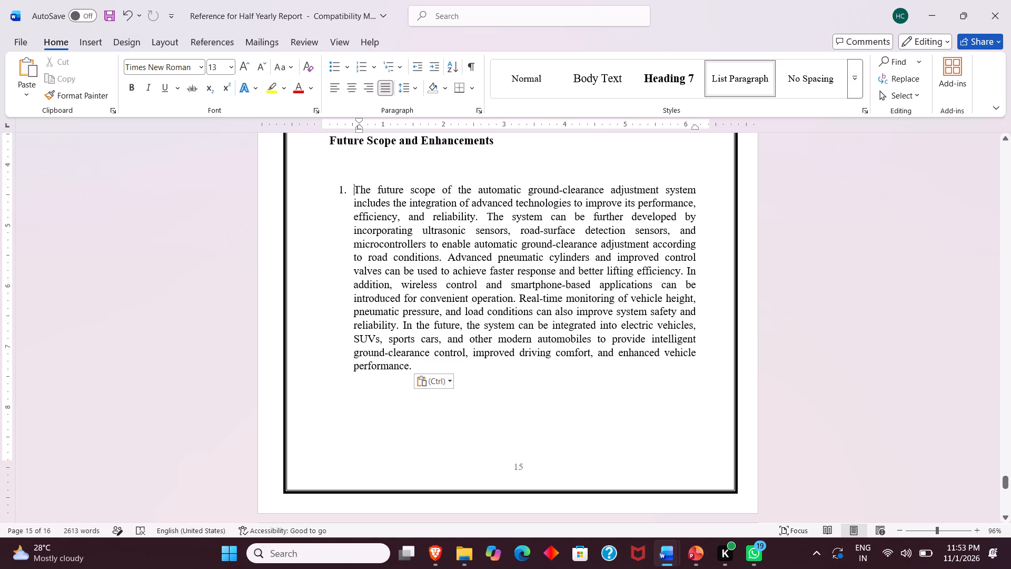
{"action": "key", "text": "BackSpace"}
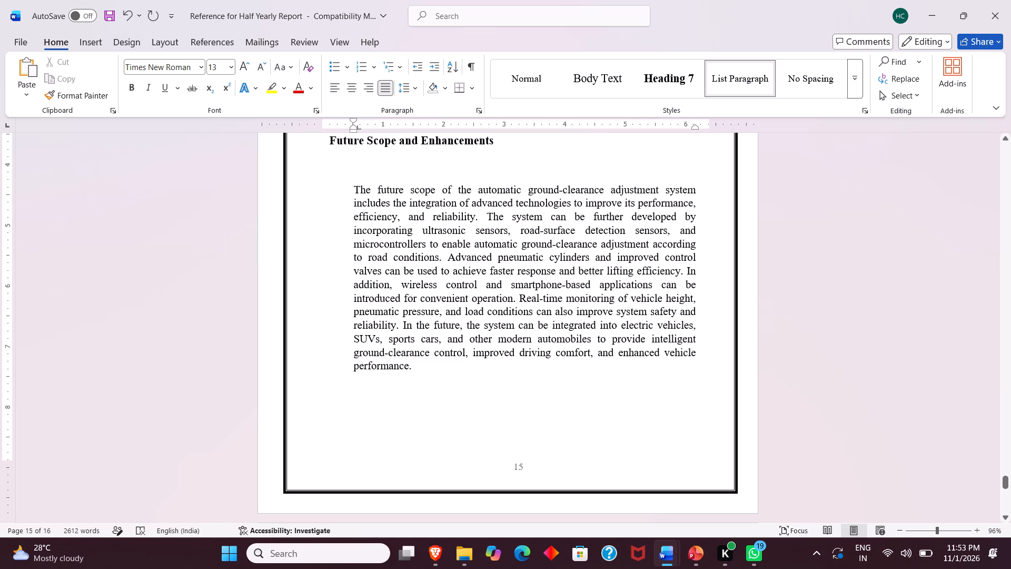
{"action": "left_click", "coordinate": [368, 175]}
{"action": "left_click", "coordinate": [376, 170]}
{"action": "key", "text": "BackSpace"}
{"action": "key", "text": "BackSpace"}
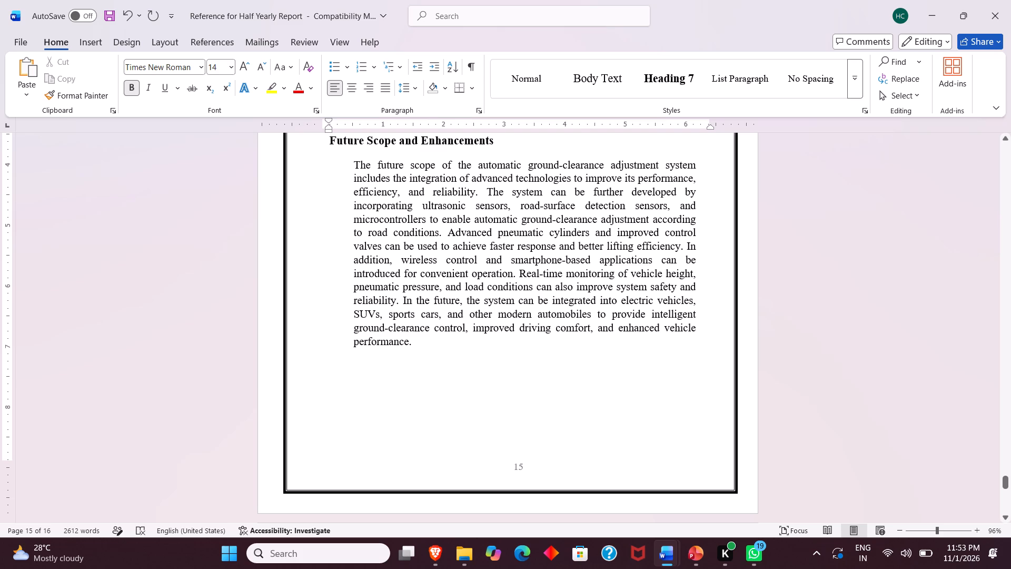
Delete the sentence about wireless control and smartphone-based applications from the future scope paragraph, leaving a single full stop after "efficiency".
{"action": "left_click", "coordinate": [688, 246]}
{"action": "left_click_drag", "start_coordinate": [686, 246], "coordinate": [698, 254]}
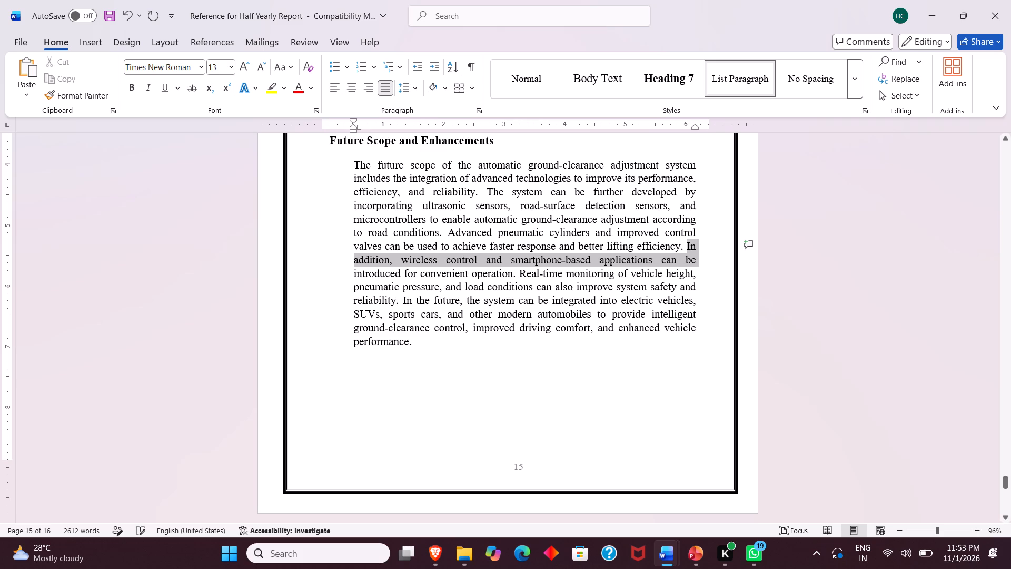
{"action": "left_click_drag", "start_coordinate": [698, 254], "coordinate": [513, 275]}
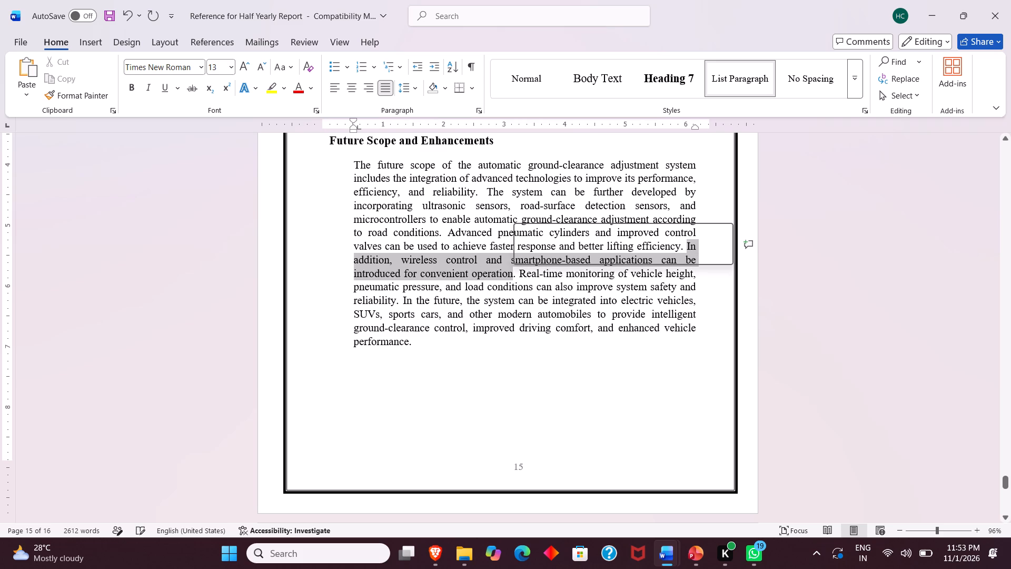
{"action": "key", "text": "BackSpace"}
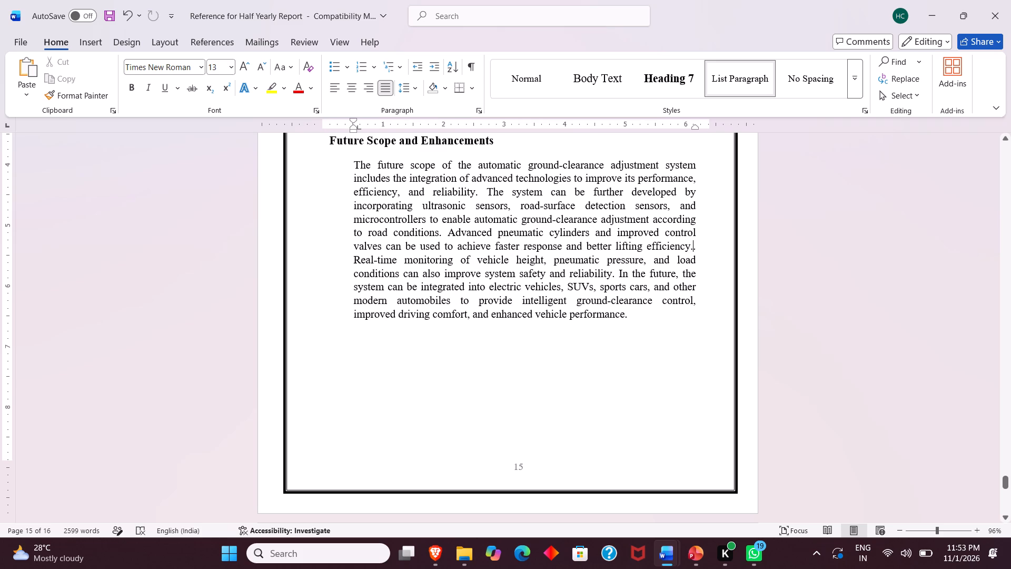
{"action": "key", "text": "BackSpace"}
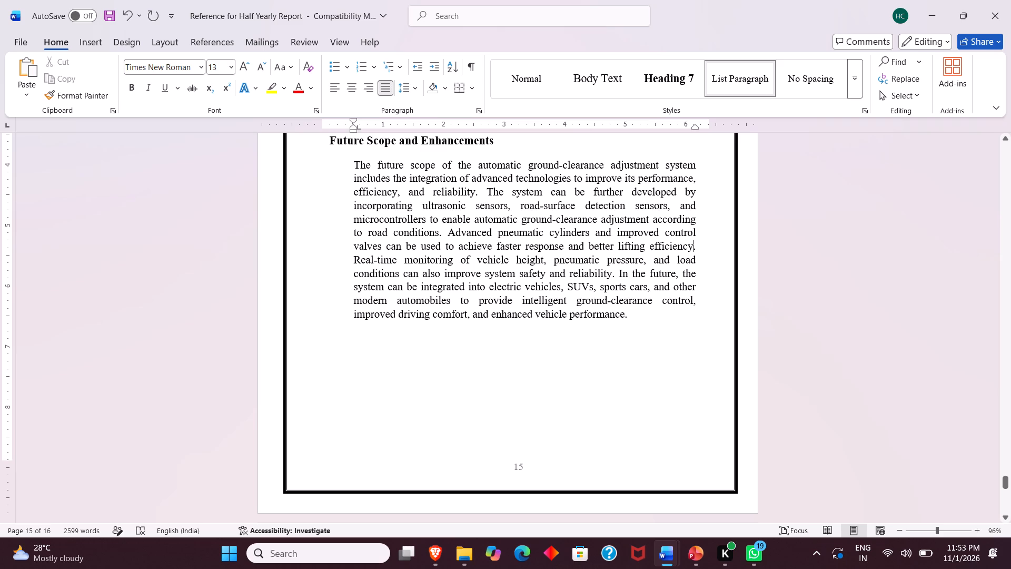
Replace the word "electric" before "vehicles" with "light" in the future scope paragraph's last sentence.
{"action": "left_click_drag", "start_coordinate": [523, 287], "coordinate": [531, 281]}
{"action": "left_click", "coordinate": [522, 288]}
{"action": "key", "text": "BackSpace"}
{"action": "key", "text": "BackSpace"}
{"action": "key", "text": "BackSpace"}
{"action": "key", "text": "BackSpace"}
{"action": "key", "text": "BackSpace"}
{"action": "key", "text": "BackSpace"}
{"action": "key", "text": "BackSpace"}
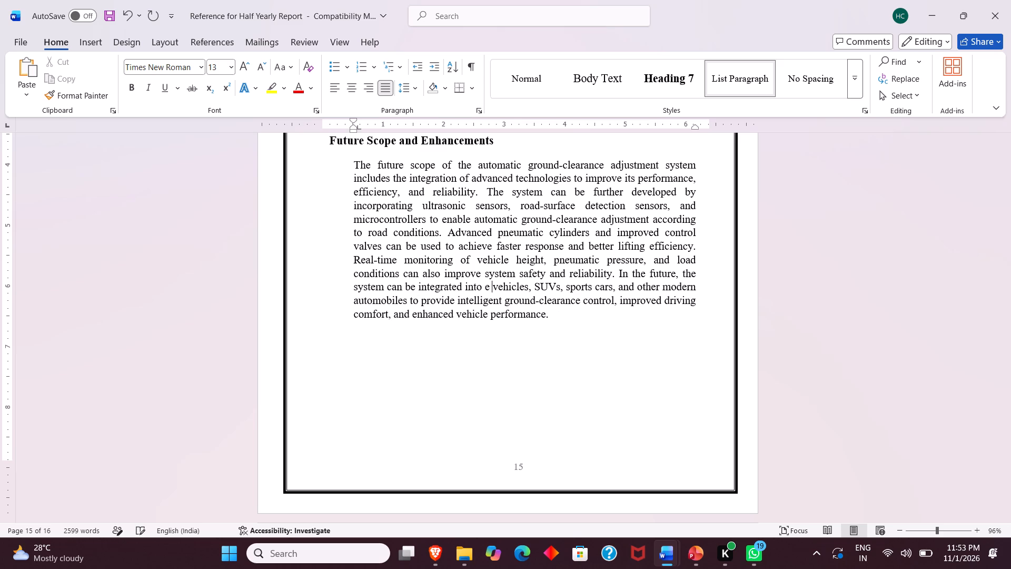
{"action": "key", "text": "BackSpace"}
{"action": "type", "text": "lighit"}
{"action": "key", "text": "space"}
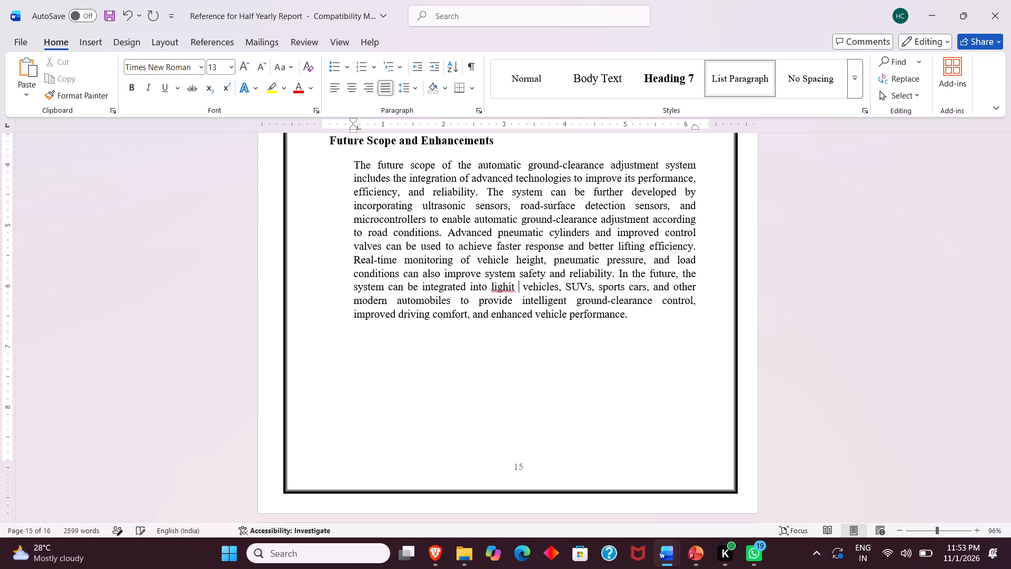
{"action": "key", "text": "BackSpace"}
{"action": "key", "text": "BackSpace"}
{"action": "key", "text": "BackSpace"}
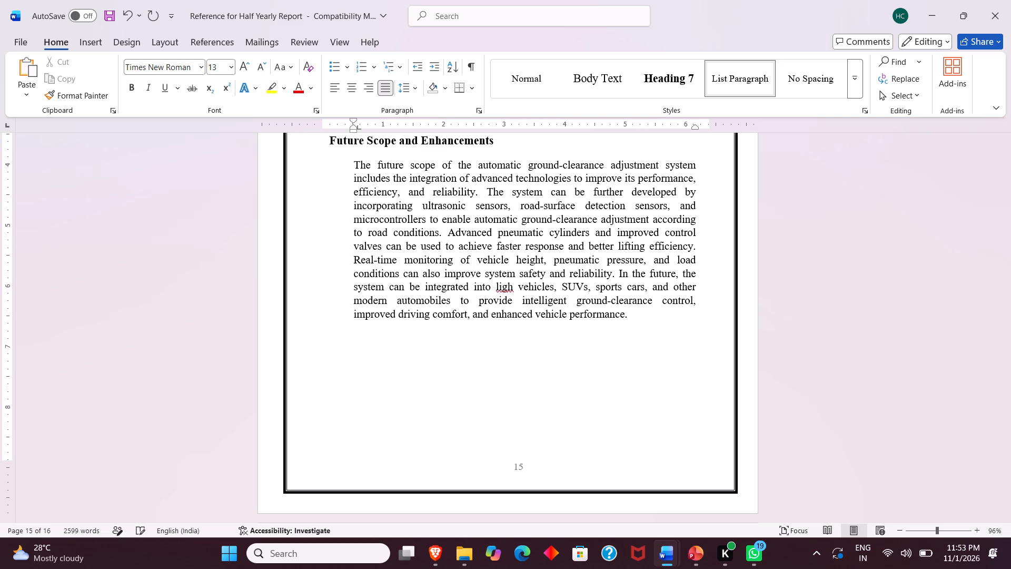
{"action": "key", "text": "t"}
{"action": "key", "text": "space"}
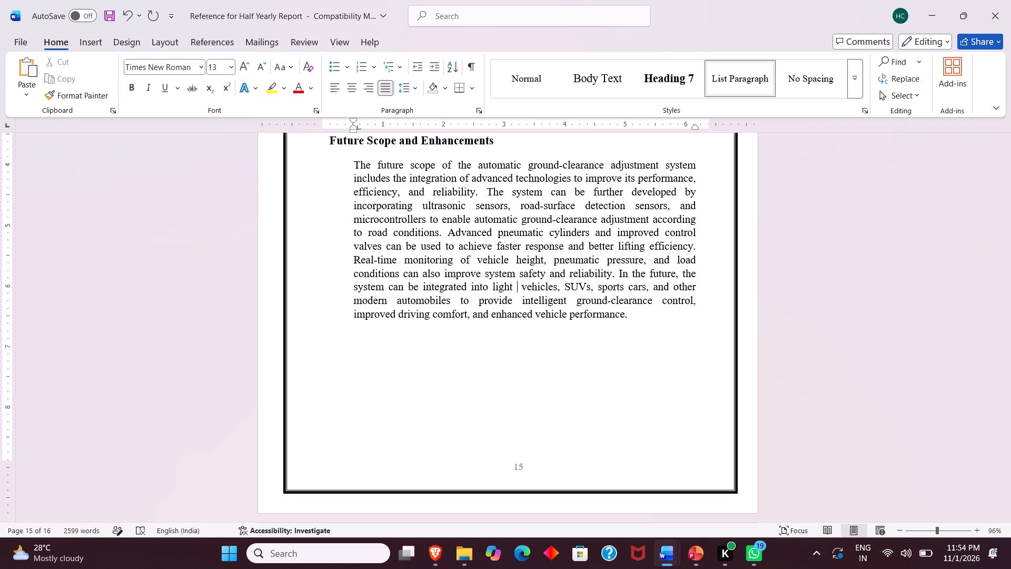
Insert the word "automotive" between "light" and "vehicles" in the last sentence of the future scope paragraph, spelled correctly.
{"action": "type", "text": "aotumob"}
{"action": "key", "text": "BackSpace"}
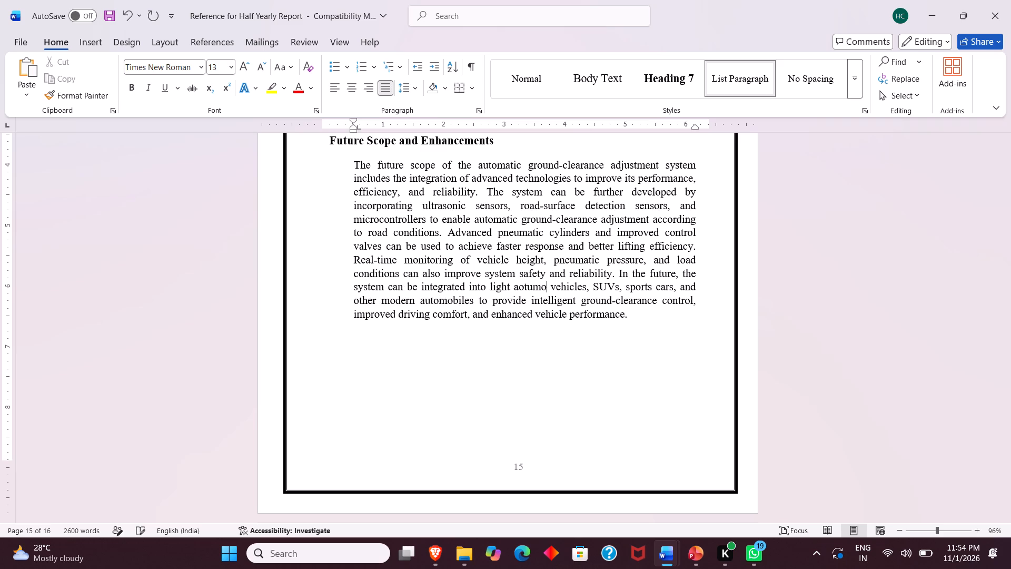
{"action": "type", "text": "tive"}
{"action": "key", "text": "space"}
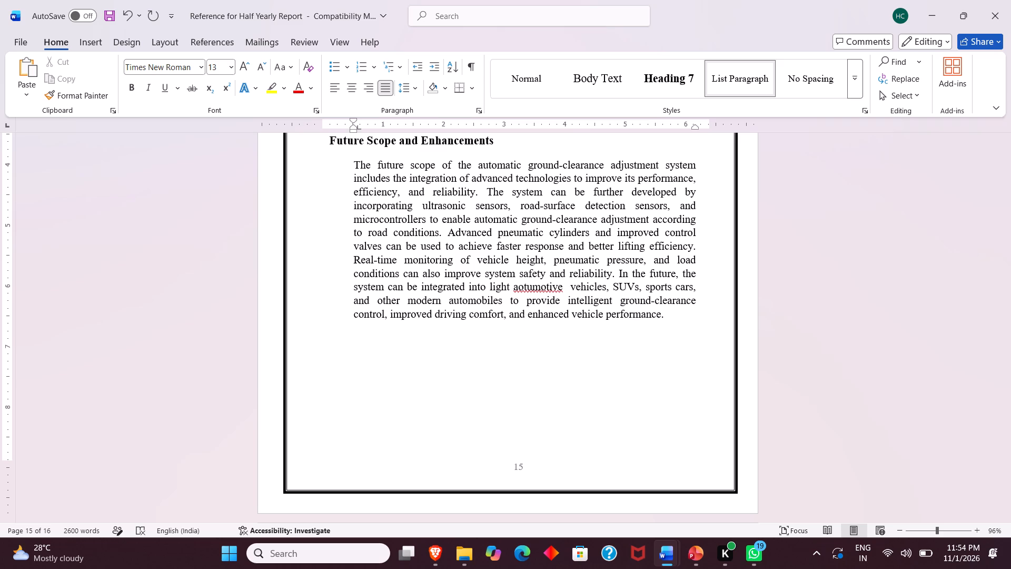
{"action": "key", "text": "Left"}
{"action": "key", "text": "Left"}
{"action": "key", "text": "Left"}
{"action": "key", "text": "Left"}
{"action": "key", "text": "Left"}
{"action": "key", "text": "Left"}
{"action": "key", "text": "Left"}
{"action": "key", "text": "Left"}
{"action": "key", "text": "Left"}
{"action": "key", "text": "Left"}
{"action": "key", "text": "Right"}
{"action": "key", "text": "BackSpace"}
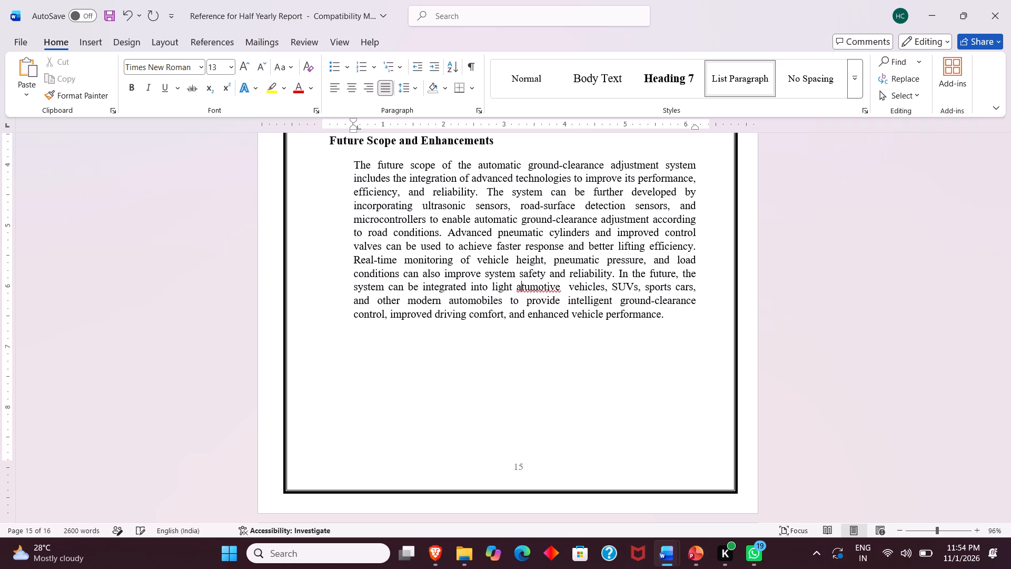
{"action": "key", "text": "o"}
{"action": "key", "text": "BackSpace"}
{"action": "key", "text": "r"}
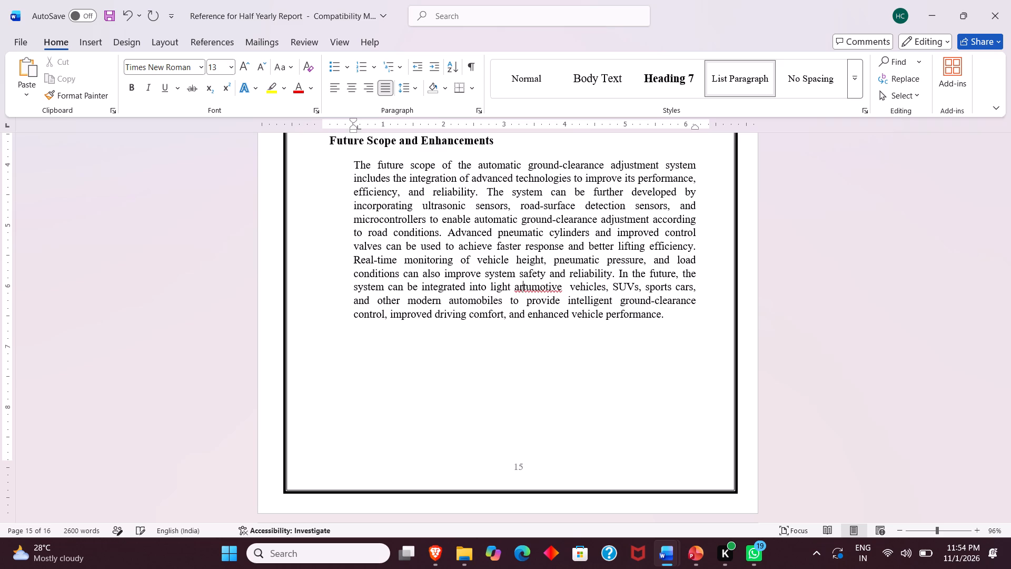
{"action": "key", "text": "BackSpace"}
{"action": "type", "text": "uu"}
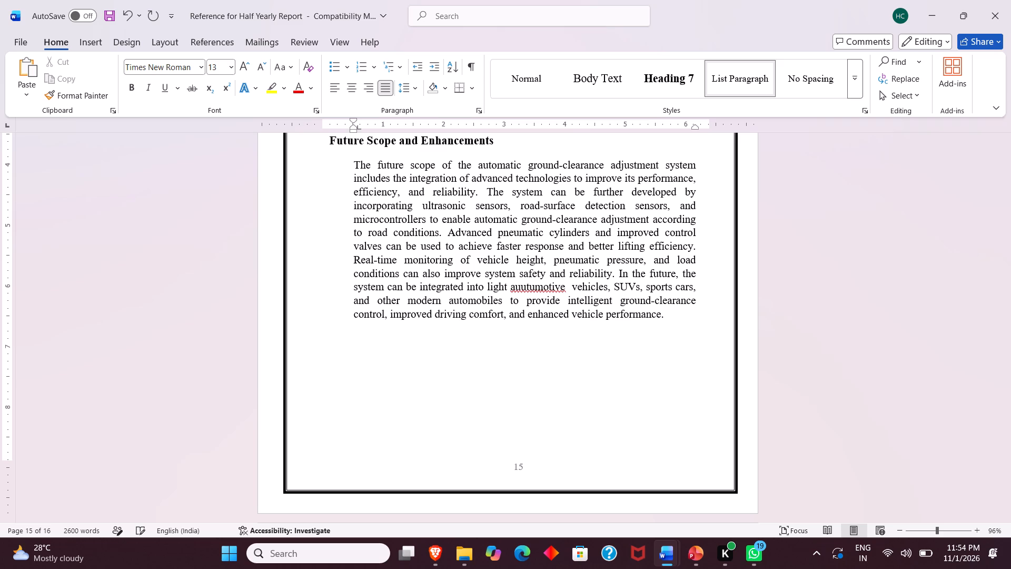
{"action": "key", "text": "BackSpace"}
{"action": "key", "text": "Right"}
{"action": "key", "text": "Right"}
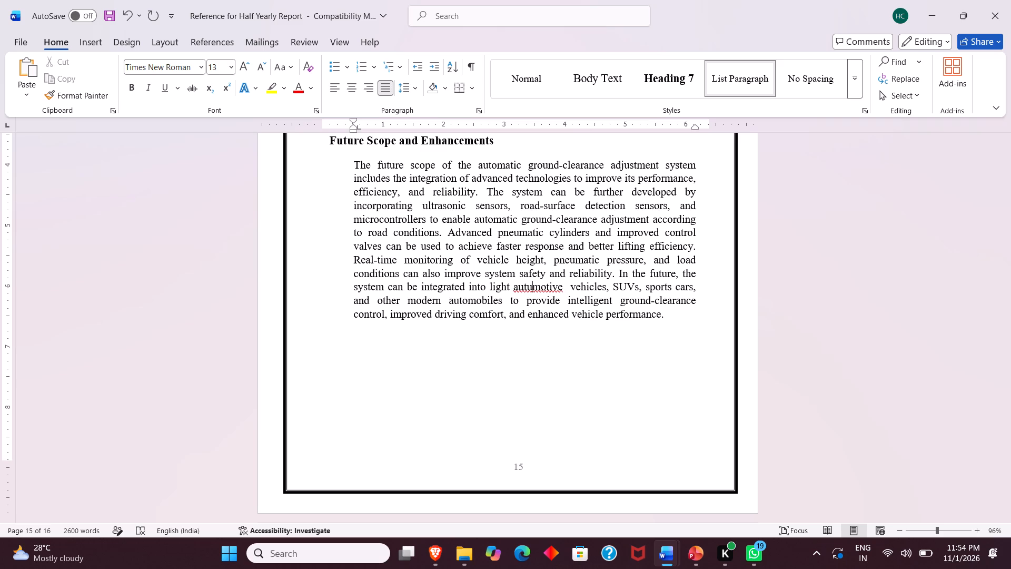
{"action": "key", "text": "BackSpace"}
{"action": "key", "text": "o"}
Remove the extra space before "vehicles" in the future scope paragraph's last sentence.
{"action": "key", "text": "Right"}
{"action": "key", "text": "Right"}
{"action": "key", "text": "Right"}
{"action": "key", "text": "Right"}
{"action": "key", "text": "Right"}
{"action": "key", "text": "Right"}
{"action": "key", "text": "Right"}
{"action": "key", "text": "Right"}
{"action": "key", "text": "BackSpace"}
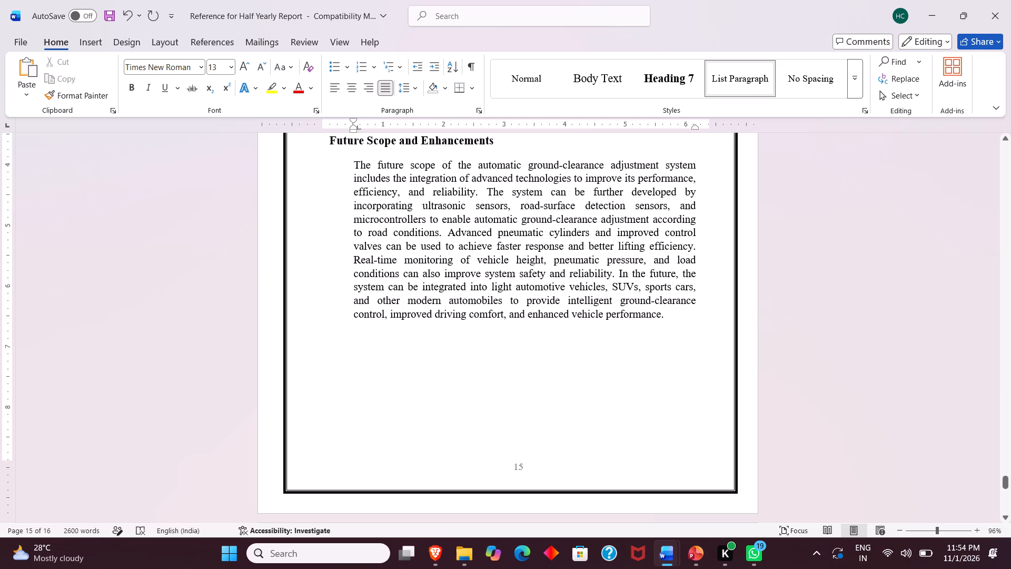
Reduce the left indent of the whole Future Scope and Enhancements paragraph to about 0.3 inch.
{"action": "scroll", "coordinate": [536, 344], "scroll_direction": "up", "scroll_amount": 4}
{"action": "scroll", "coordinate": [483, 320], "scroll_direction": "up", "scroll_amount": 1}
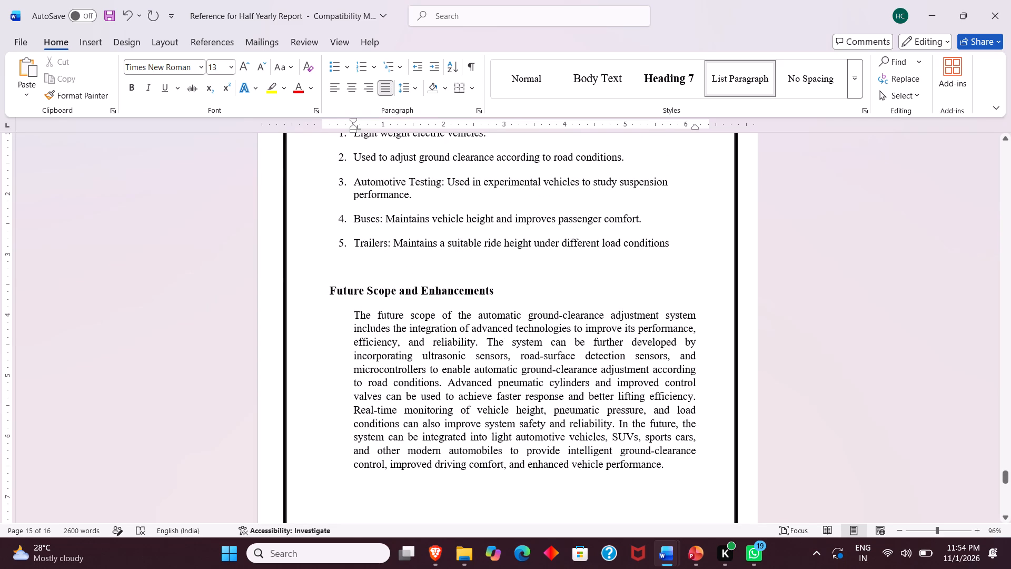
{"action": "left_click_drag", "start_coordinate": [670, 473], "coordinate": [312, 311]}
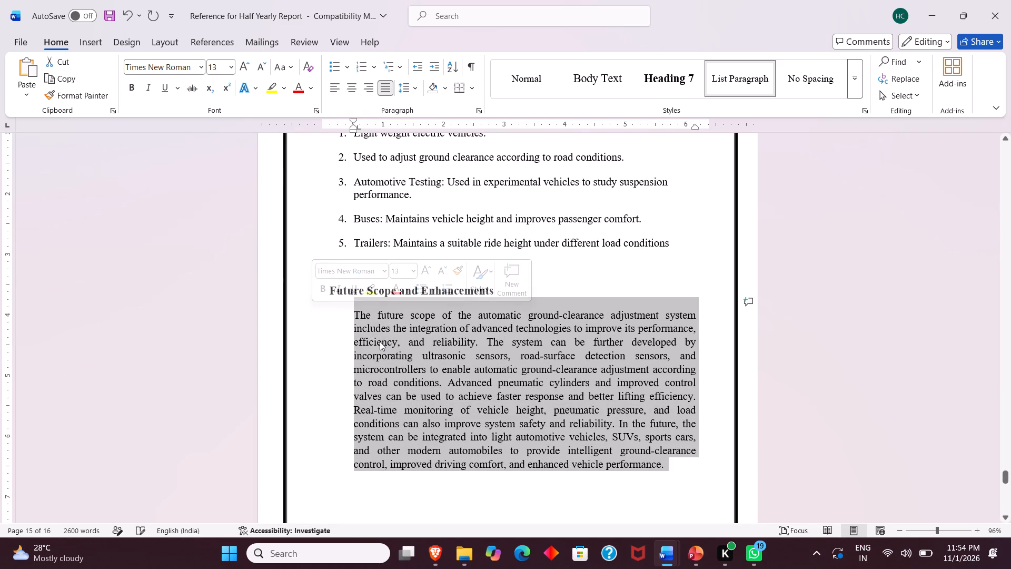
{"action": "left_click_drag", "start_coordinate": [352, 129], "coordinate": [345, 130]}
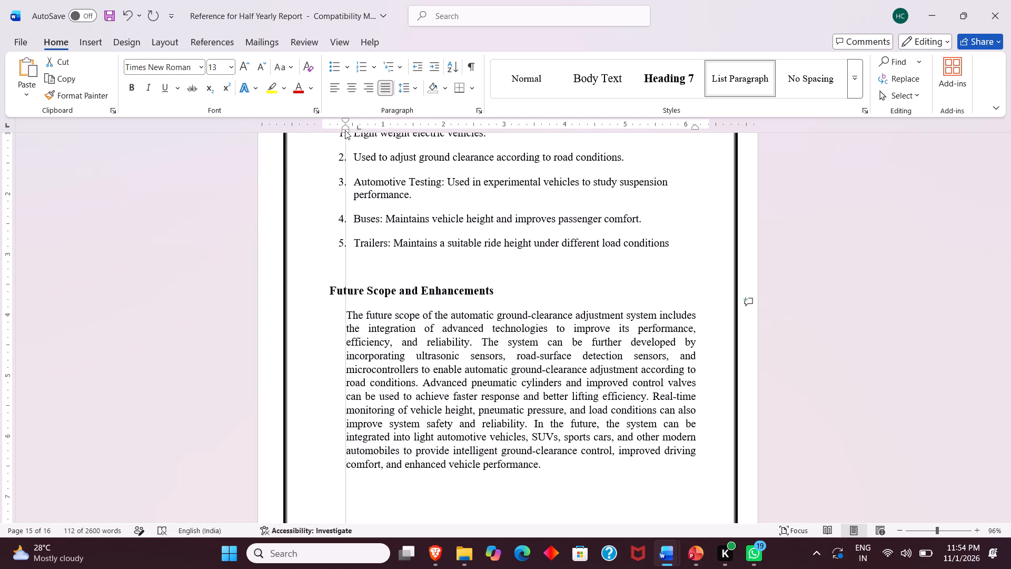
{"action": "left_click_drag", "start_coordinate": [345, 130], "coordinate": [344, 130]}
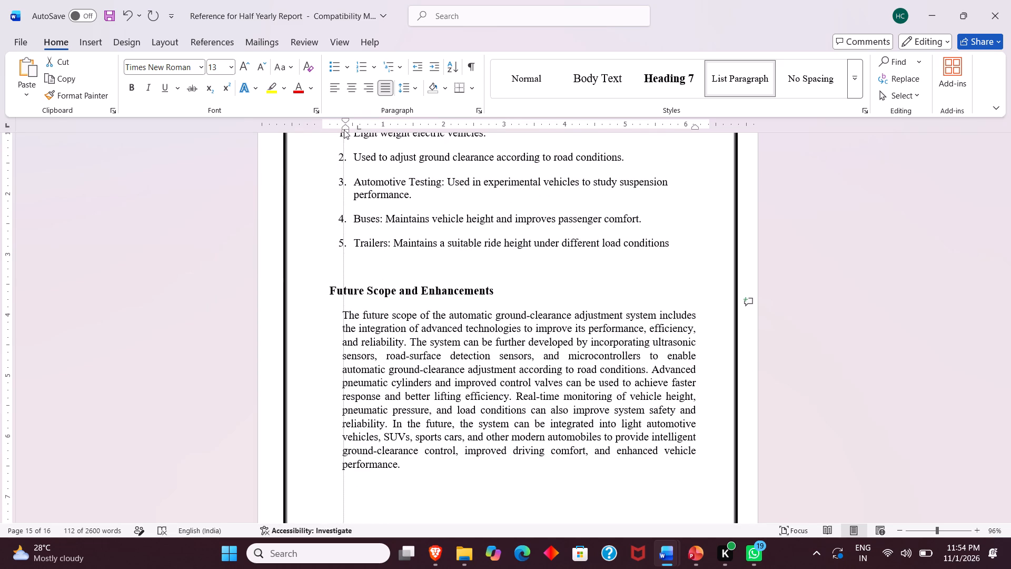
{"action": "left_click_drag", "start_coordinate": [344, 130], "coordinate": [340, 130]}
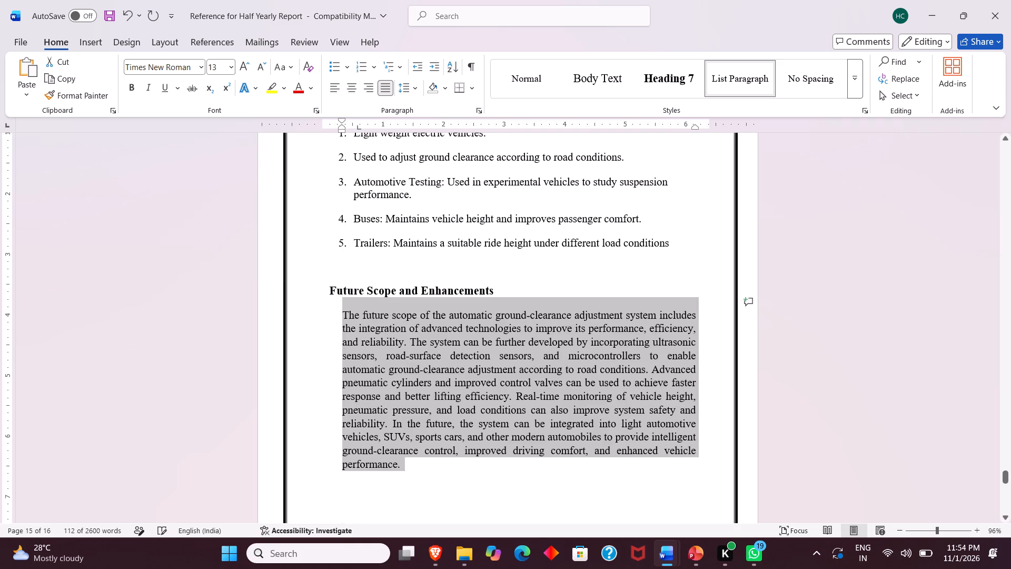
{"action": "left_click", "coordinate": [123, 417]}
{"action": "scroll", "coordinate": [336, 415], "scroll_direction": "up", "scroll_amount": 4}
{"action": "scroll", "coordinate": [340, 418], "scroll_direction": "down", "scroll_amount": 3}
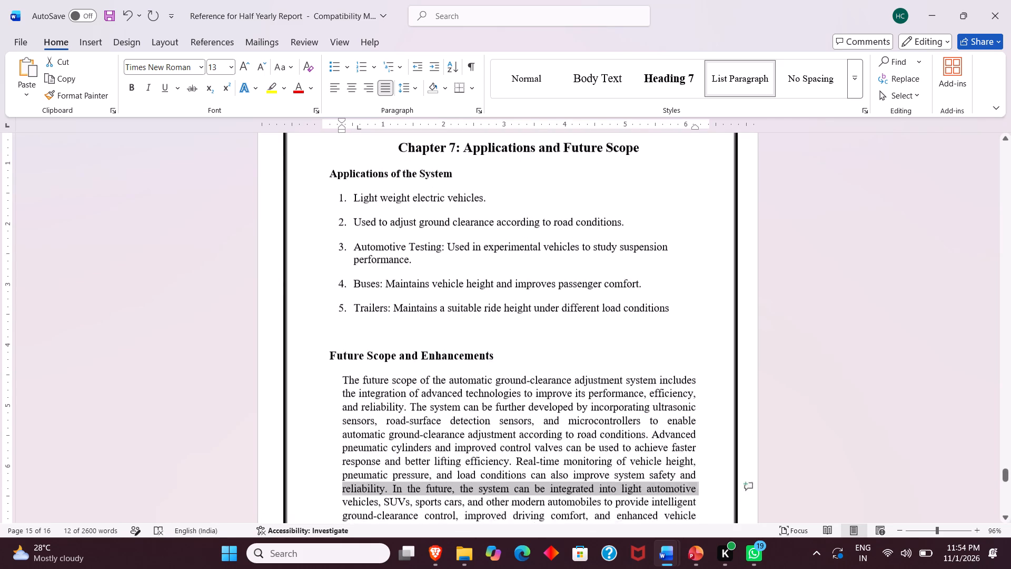
{"action": "scroll", "coordinate": [336, 416], "scroll_direction": "up", "scroll_amount": 2}
{"action": "scroll", "coordinate": [336, 416], "scroll_direction": "down", "scroll_amount": 9}
{"action": "left_click", "coordinate": [392, 356]}
Look through the numbered entries of Chapter 8: References on the last page.
{"action": "scroll", "coordinate": [372, 425], "scroll_direction": "down", "scroll_amount": 6}
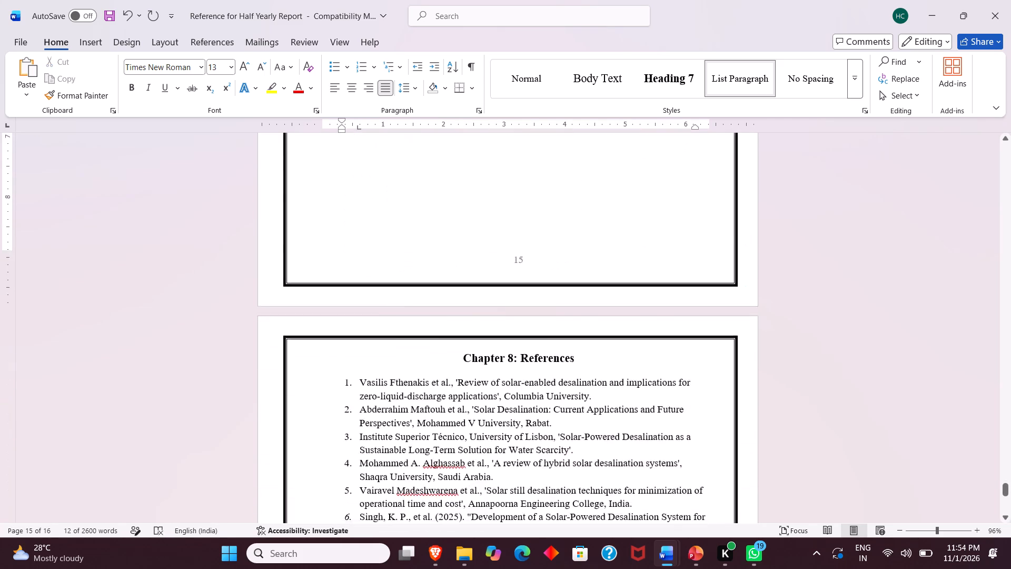
{"action": "scroll", "coordinate": [342, 444], "scroll_direction": "down", "scroll_amount": 12}
{"action": "scroll", "coordinate": [355, 432], "scroll_direction": "up", "scroll_amount": 1}
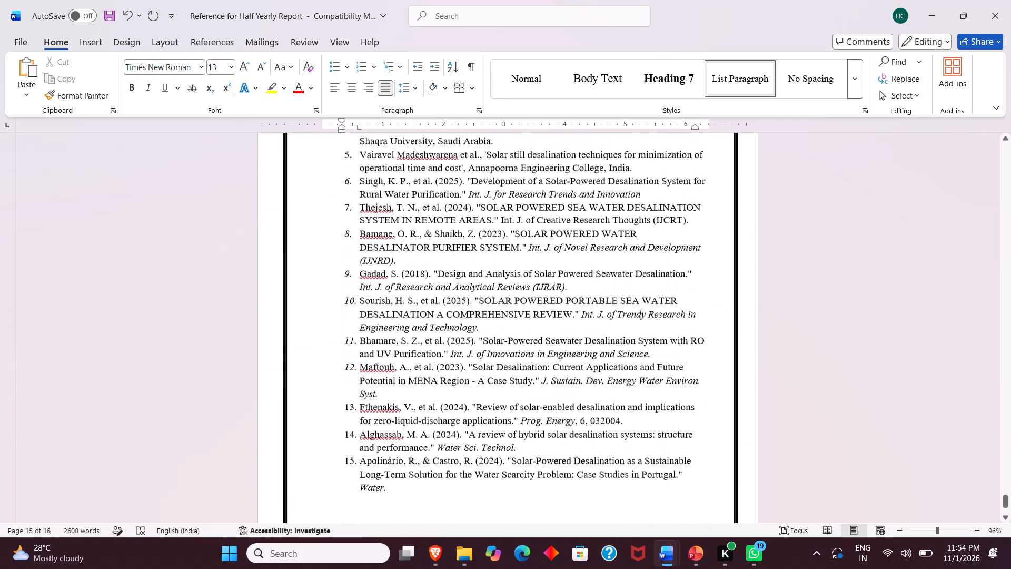
{"action": "scroll", "coordinate": [355, 432], "scroll_direction": "up", "scroll_amount": 5}
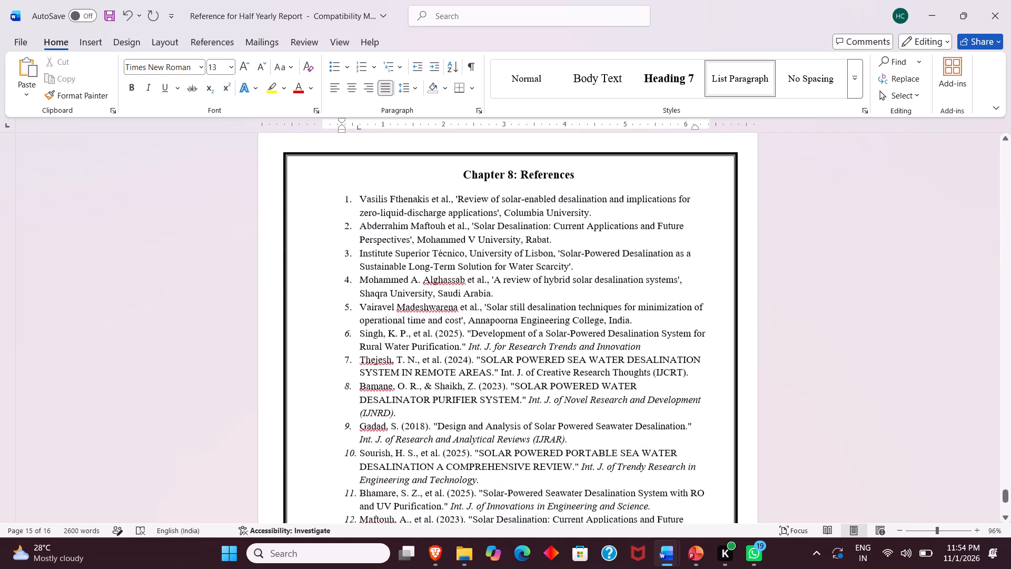
{"action": "scroll", "coordinate": [349, 438], "scroll_direction": "down", "scroll_amount": 2}
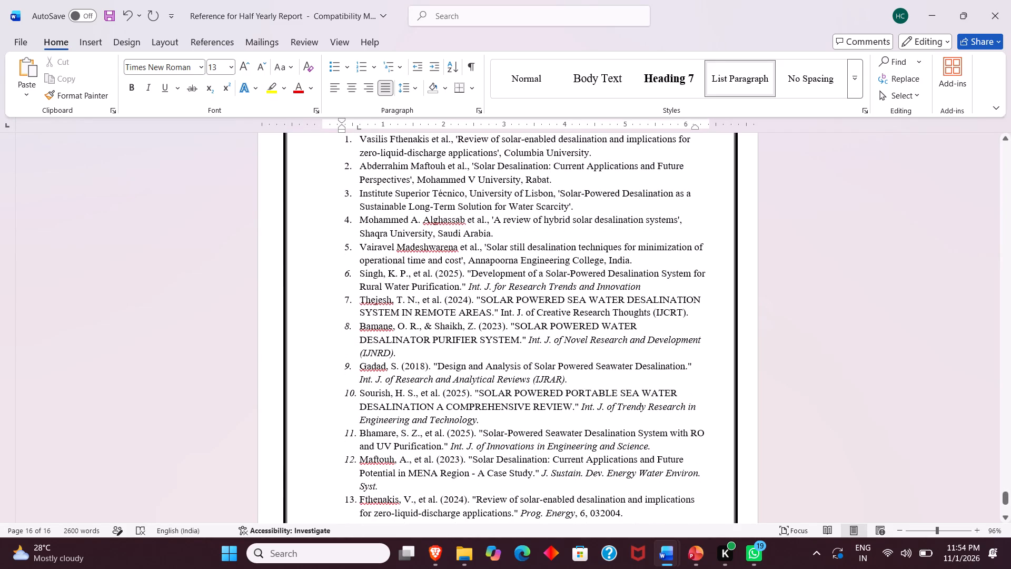
{"action": "scroll", "coordinate": [355, 467], "scroll_direction": "down", "scroll_amount": 2}
{"action": "scroll", "coordinate": [389, 511], "scroll_direction": "down", "scroll_amount": 1}
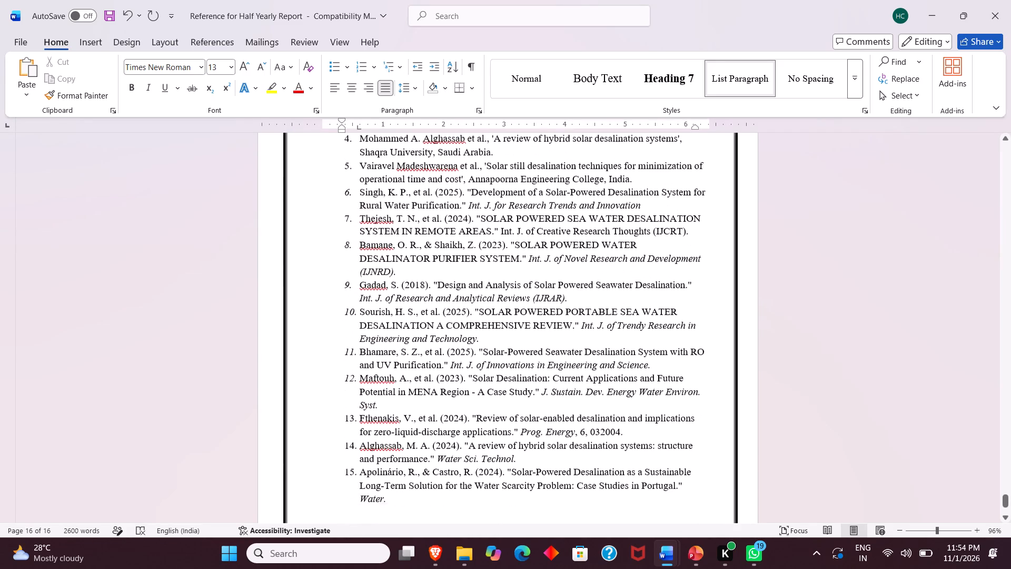
{"action": "scroll", "coordinate": [373, 455], "scroll_direction": "up", "scroll_amount": 6}
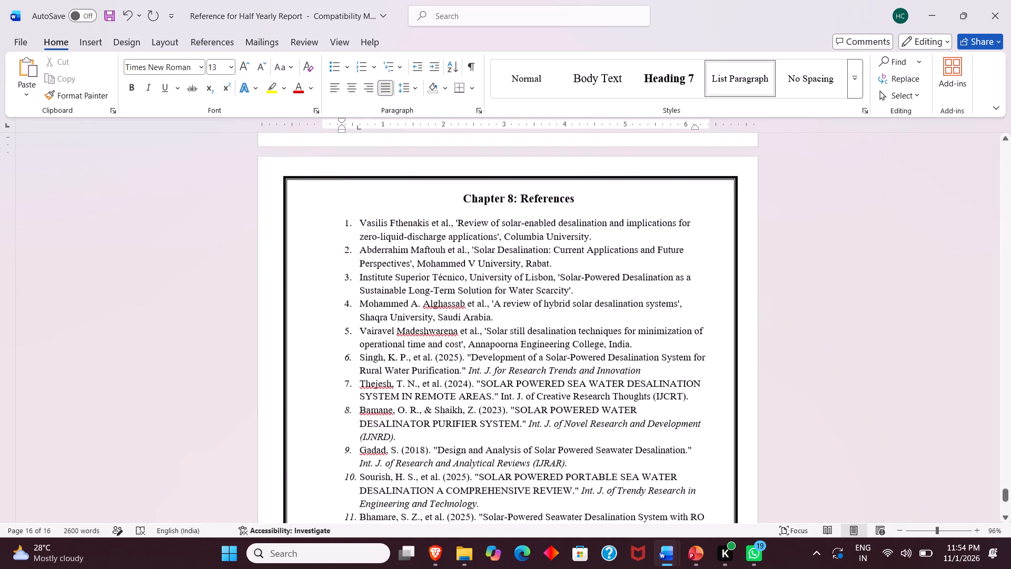
Delete all the solar desalination entries from the Chapter 8: References list.
{"action": "scroll", "coordinate": [402, 509], "scroll_direction": "down", "scroll_amount": 5}
{"action": "scroll", "coordinate": [452, 514], "scroll_direction": "down", "scroll_amount": 2}
{"action": "left_click_drag", "start_coordinate": [421, 466], "coordinate": [404, 457]}
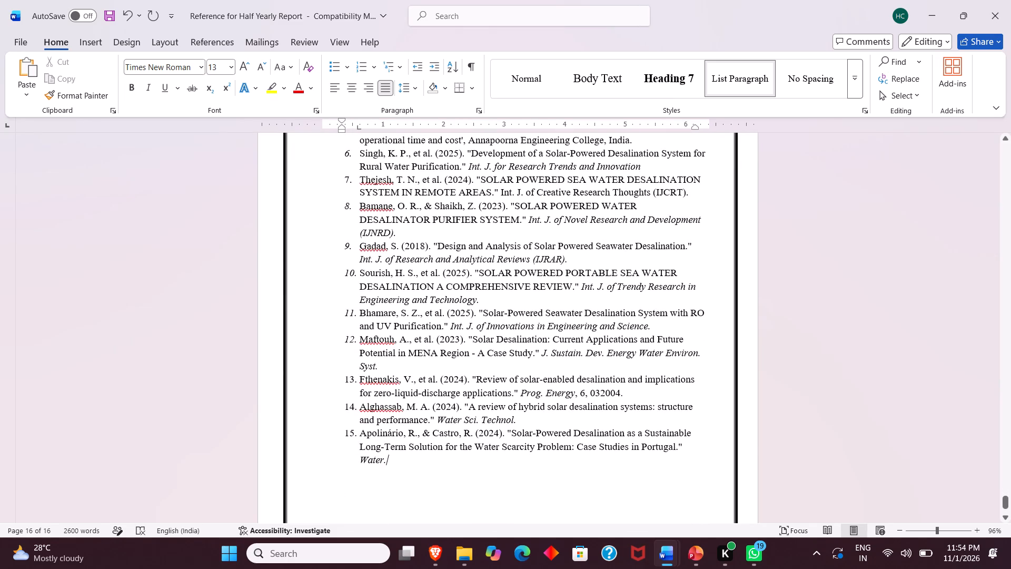
{"action": "left_click_drag", "start_coordinate": [404, 457], "coordinate": [348, 293]}
{"action": "scroll", "coordinate": [444, 314], "scroll_direction": "up", "scroll_amount": 4}
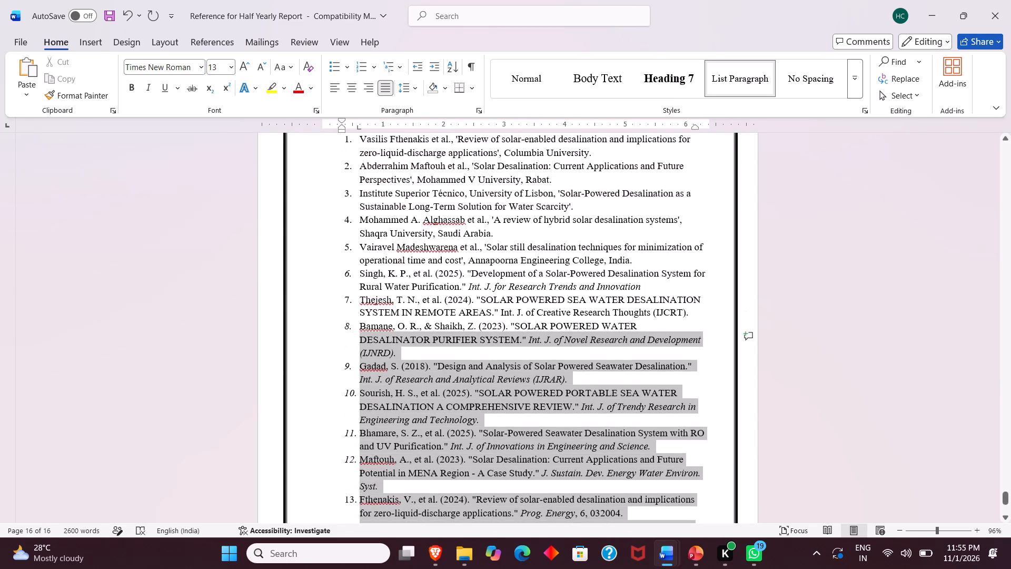
{"action": "left_click_drag", "start_coordinate": [348, 293], "coordinate": [319, 232]}
{"action": "scroll", "coordinate": [346, 291], "scroll_direction": "up", "scroll_amount": 2}
{"action": "scroll", "coordinate": [320, 251], "scroll_direction": "up", "scroll_amount": 1}
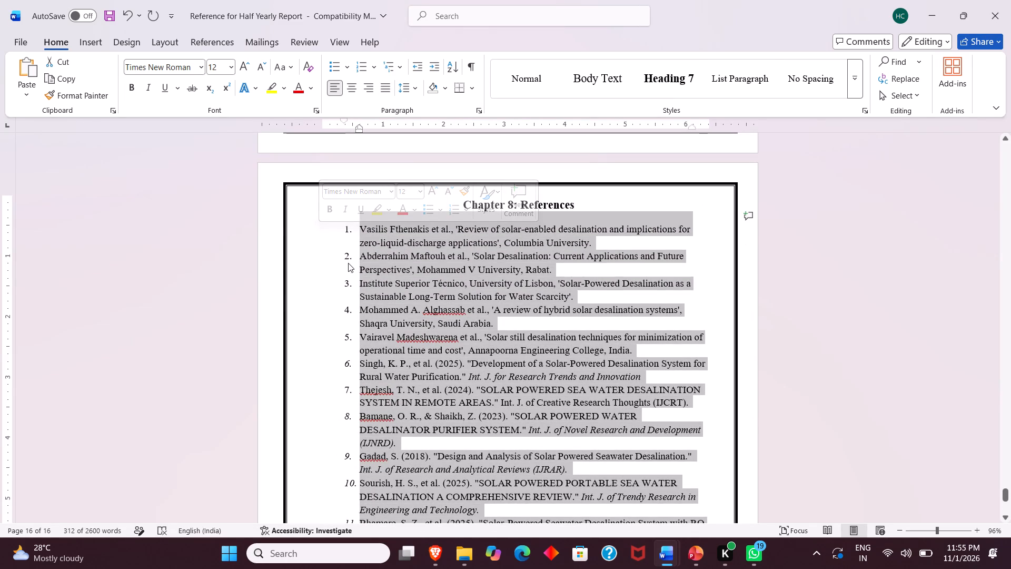
{"action": "key", "text": "BackSpace"}
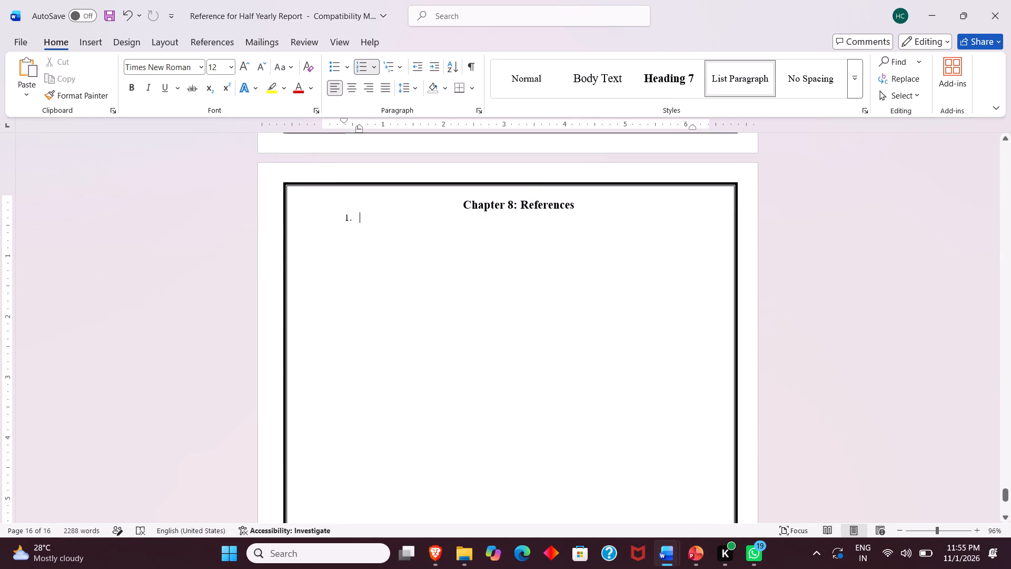
Add a blank line above and below the Chapter 8: References heading and remove the leftover list number beneath it.
{"action": "left_click", "coordinate": [441, 207]}
{"action": "key", "text": "Return"}
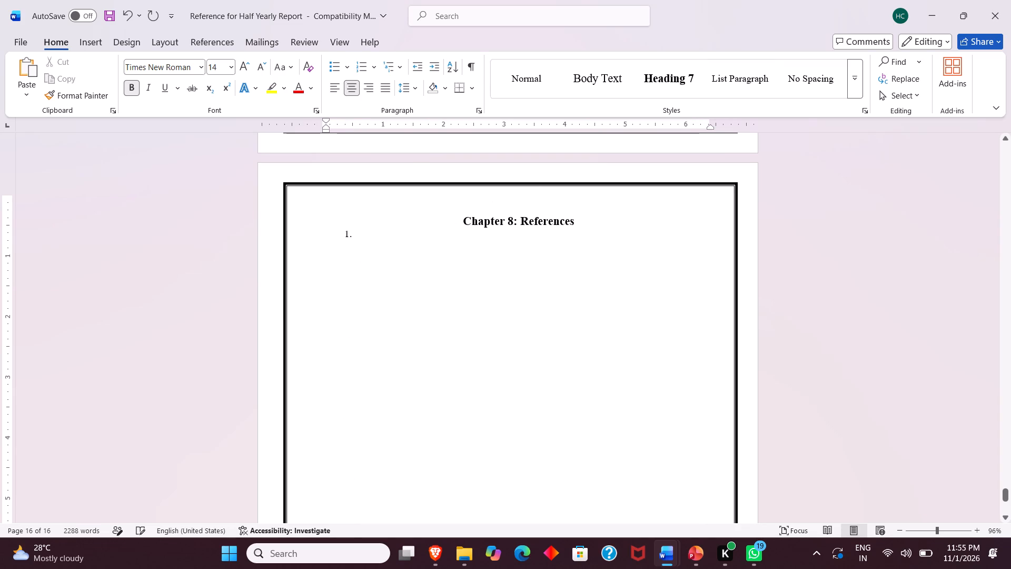
{"action": "left_click", "coordinate": [410, 240]}
{"action": "key", "text": "BackSpace"}
{"action": "key", "text": "BackSpace"}
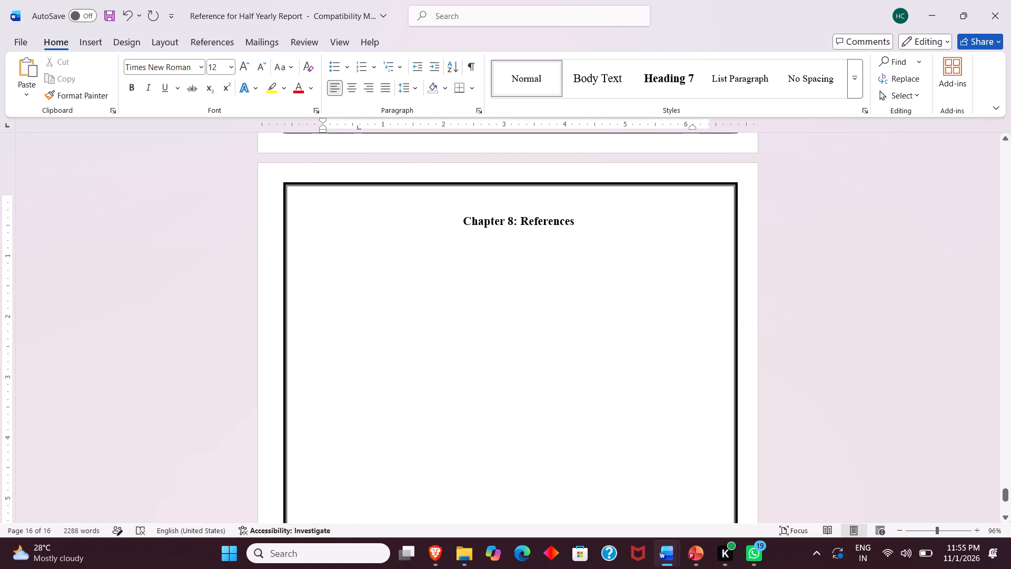
{"action": "key", "text": "Return"}
Set the font size of the Chapter 8: References heading to 16, leaving the line below it empty.
{"action": "left_click_drag", "start_coordinate": [469, 218], "coordinate": [573, 221]}
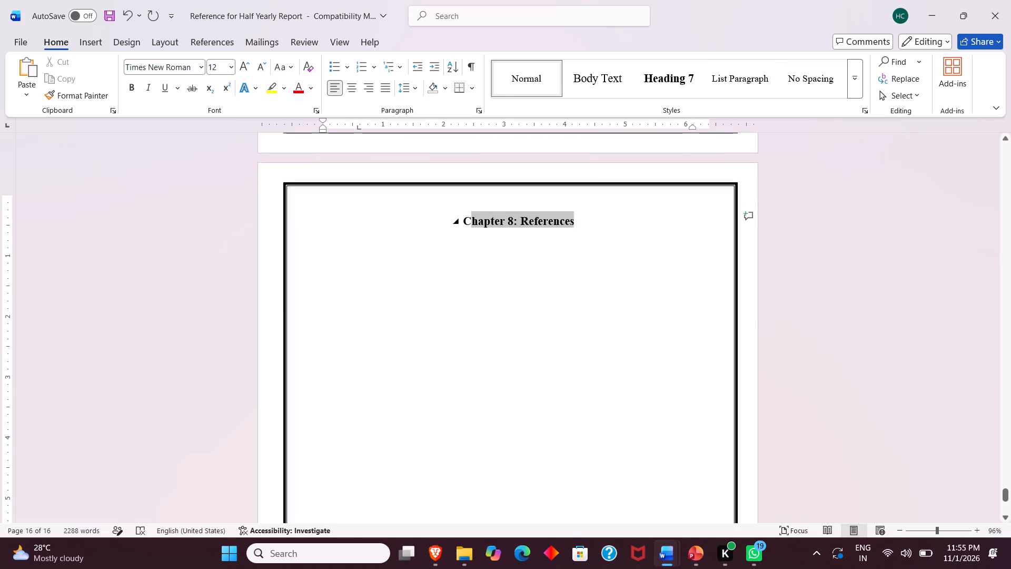
{"action": "left_click_drag", "start_coordinate": [573, 221], "coordinate": [574, 224]}
{"action": "left_click", "coordinate": [652, 182]}
{"action": "left_click", "coordinate": [657, 182]}
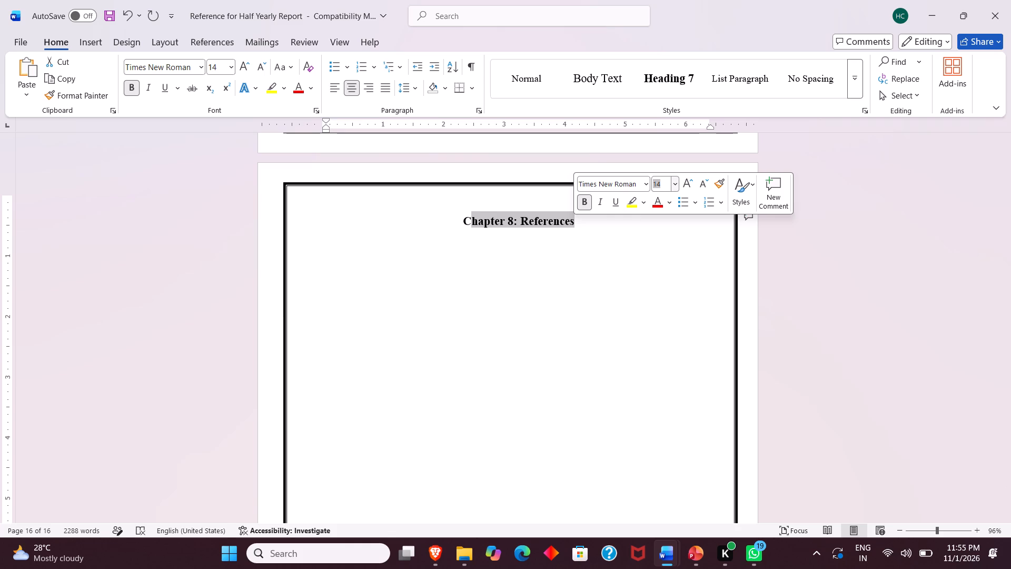
{"action": "key", "text": "1"}
{"action": "key", "text": "6"}
{"action": "key", "text": "Return"}
{"action": "left_click", "coordinate": [567, 294]}
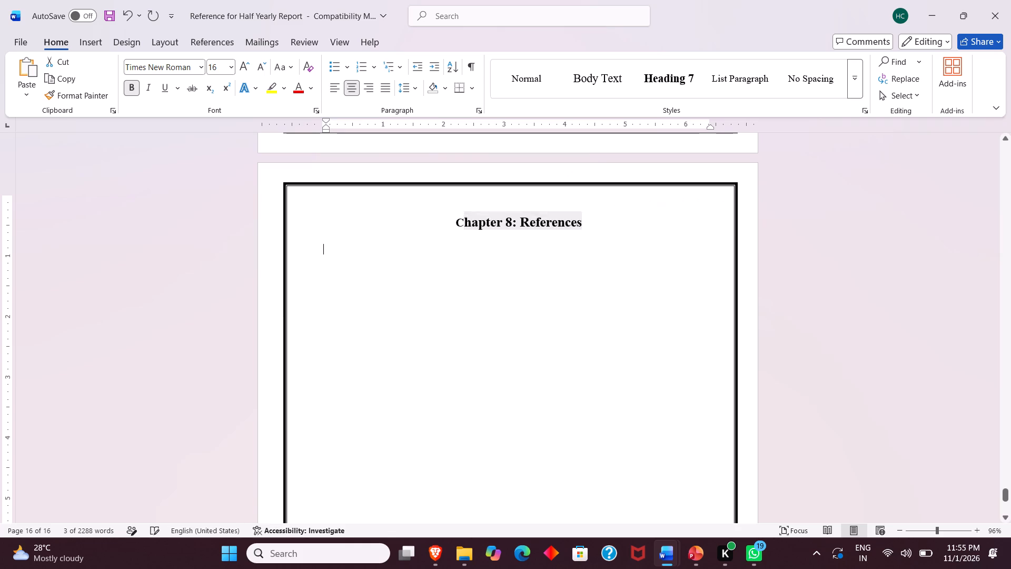
{"action": "key", "text": "1"}
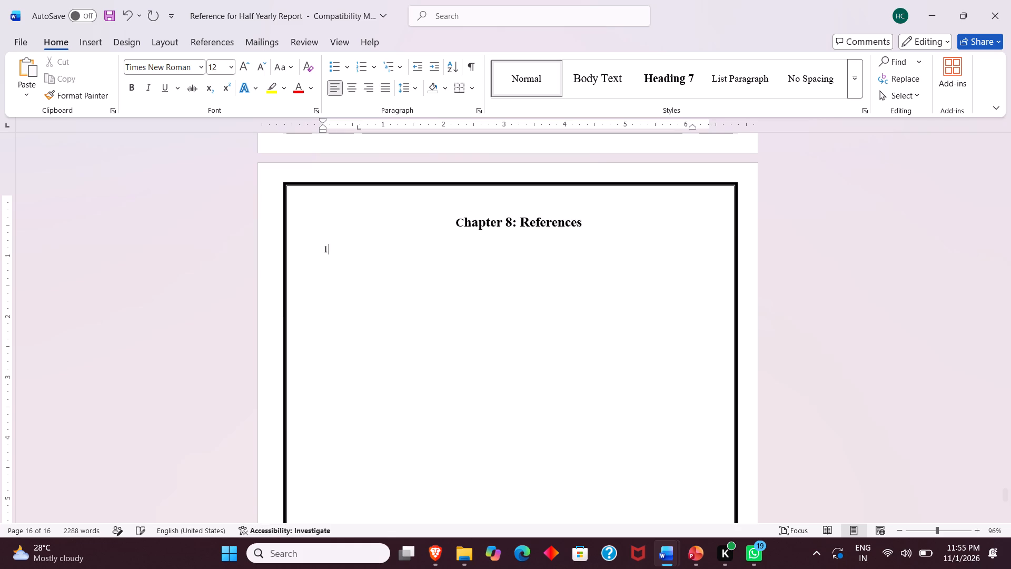
{"action": "key", "text": "BackSpace"}
Copy the "Axiomatic Design Of Customizable Automotive Suspension" reference from the PowerPoint Reference slide into Word under Chapter 8: References, with an empty bullet below.
{"action": "left_click", "coordinate": [686, 502]}
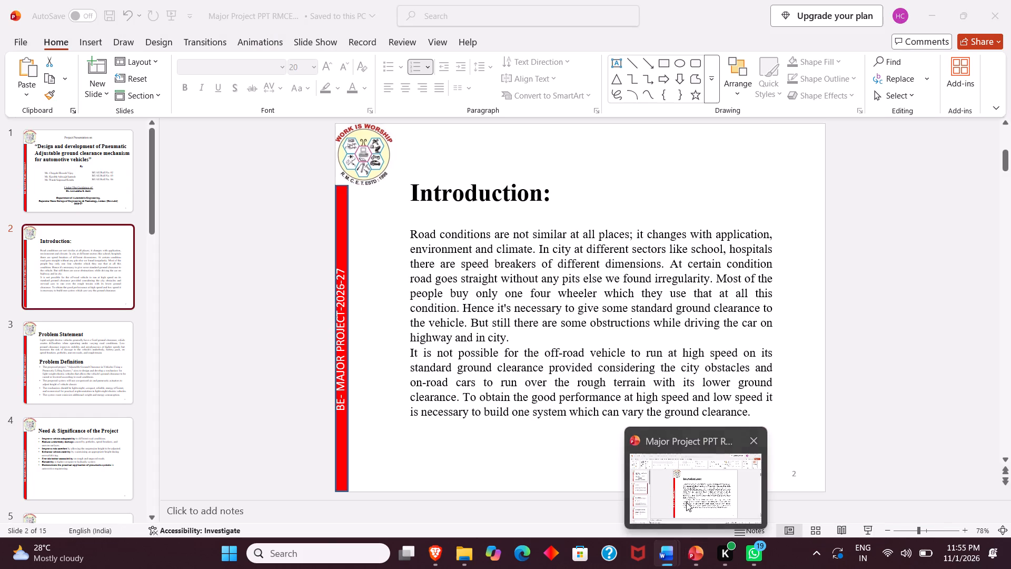
{"action": "scroll", "coordinate": [98, 427], "scroll_direction": "down", "scroll_amount": 20}
{"action": "scroll", "coordinate": [98, 427], "scroll_direction": "down", "scroll_amount": 2}
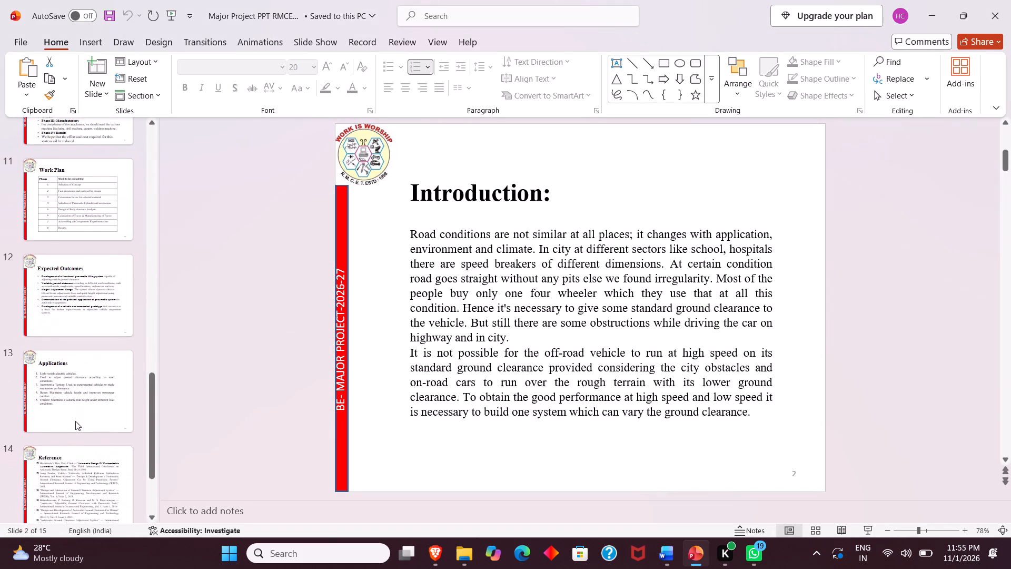
{"action": "scroll", "coordinate": [75, 421], "scroll_direction": "down", "scroll_amount": 10}
{"action": "left_click", "coordinate": [90, 386]}
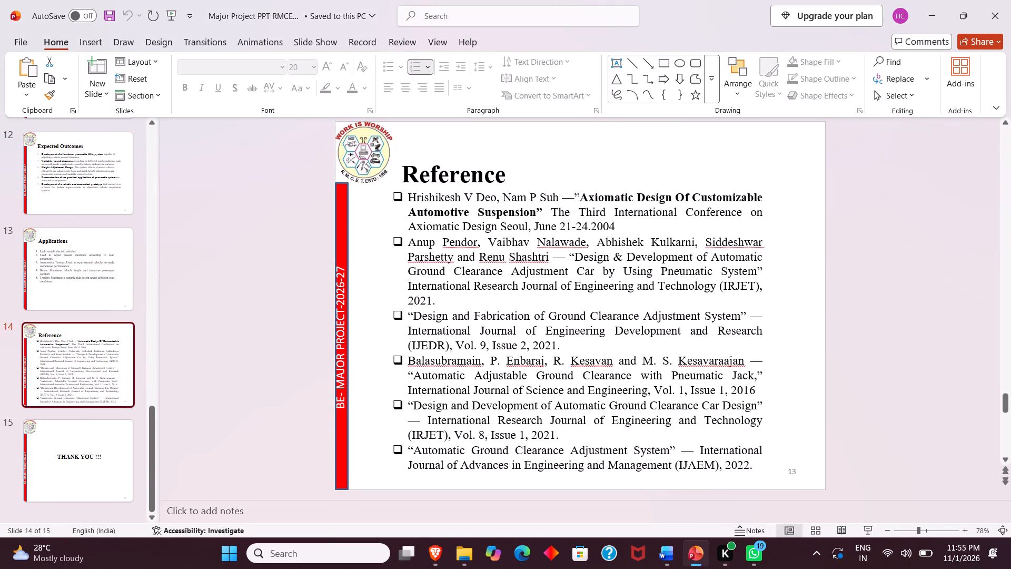
{"action": "left_click_drag", "start_coordinate": [410, 195], "coordinate": [613, 220]}
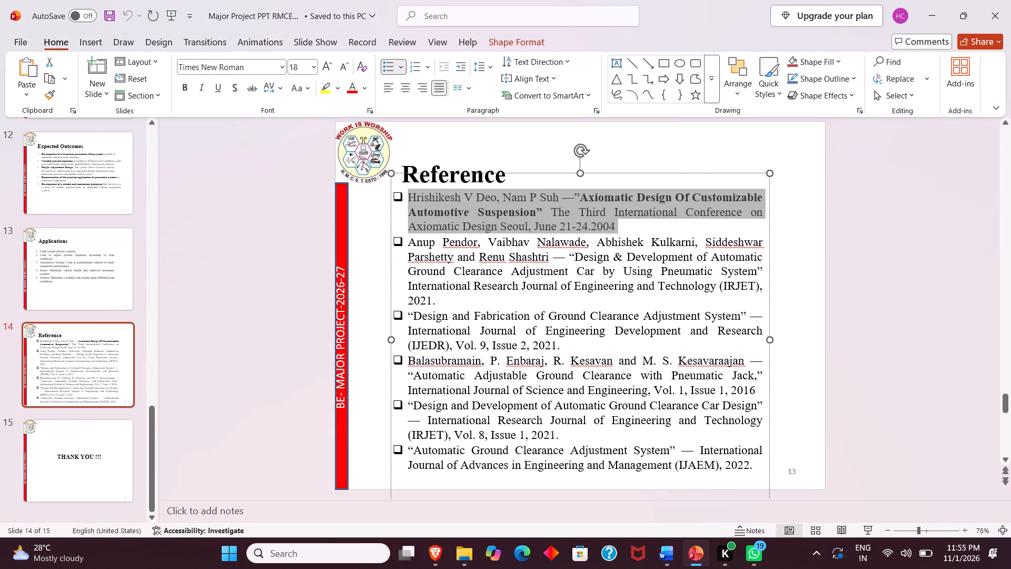
{"action": "left_click_drag", "start_coordinate": [613, 220], "coordinate": [616, 227]}
{"action": "key", "text": "ctrl+c"}
{"action": "left_click", "coordinate": [623, 504]}
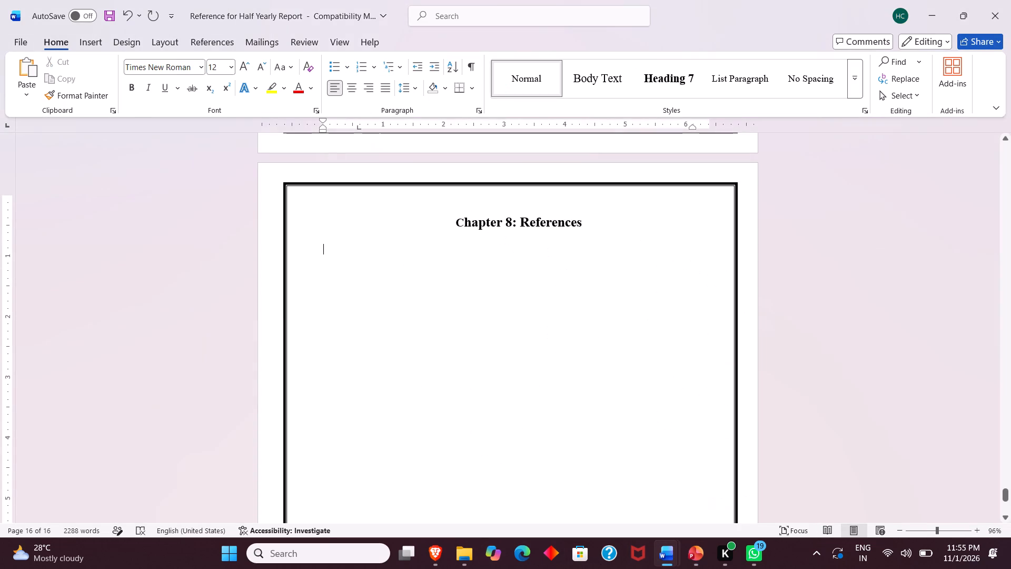
{"action": "key", "text": "ctrl+v"}
{"action": "left_click", "coordinate": [351, 253]}
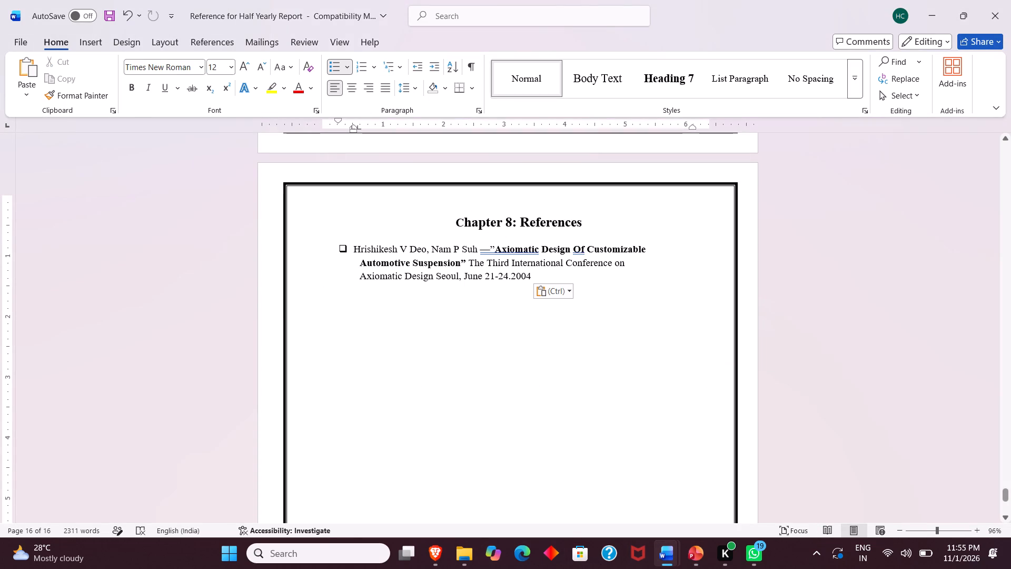
{"action": "left_click", "coordinate": [589, 271]}
{"action": "key", "text": "Return"}
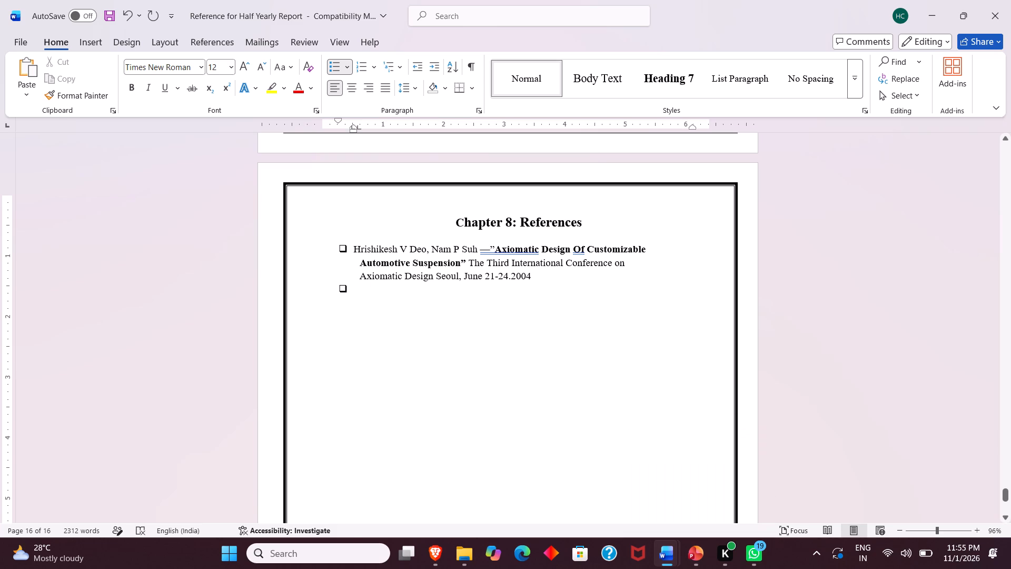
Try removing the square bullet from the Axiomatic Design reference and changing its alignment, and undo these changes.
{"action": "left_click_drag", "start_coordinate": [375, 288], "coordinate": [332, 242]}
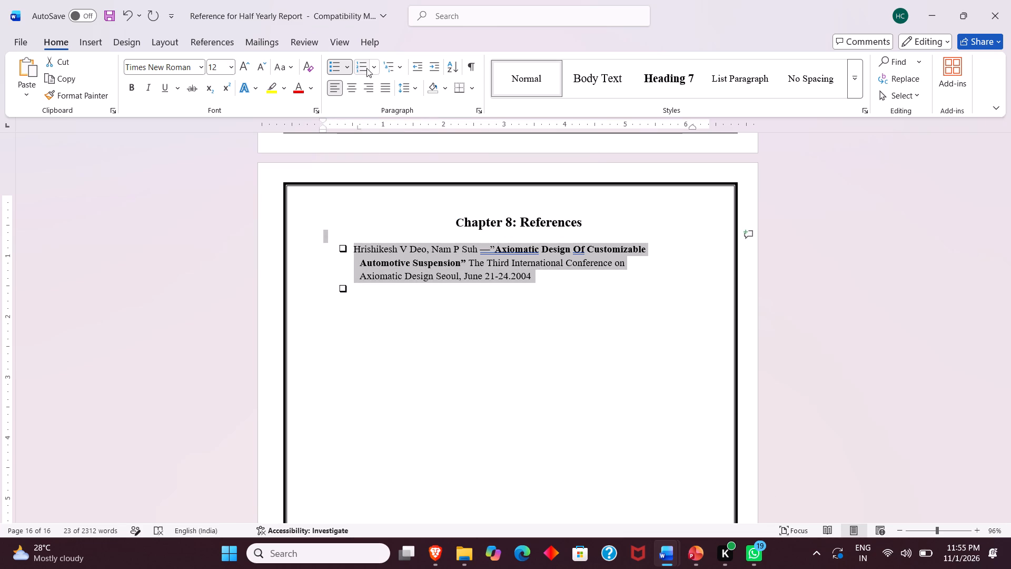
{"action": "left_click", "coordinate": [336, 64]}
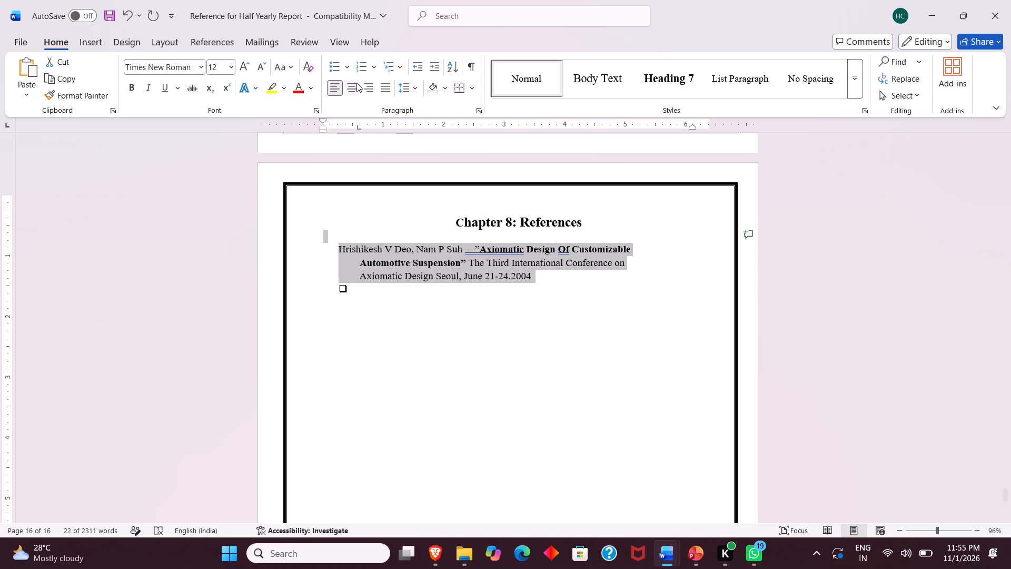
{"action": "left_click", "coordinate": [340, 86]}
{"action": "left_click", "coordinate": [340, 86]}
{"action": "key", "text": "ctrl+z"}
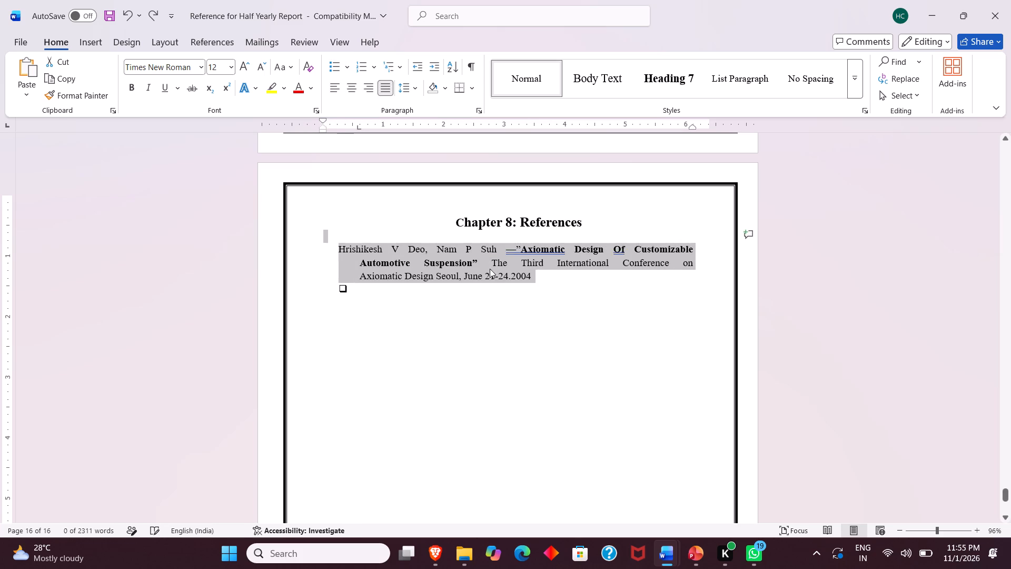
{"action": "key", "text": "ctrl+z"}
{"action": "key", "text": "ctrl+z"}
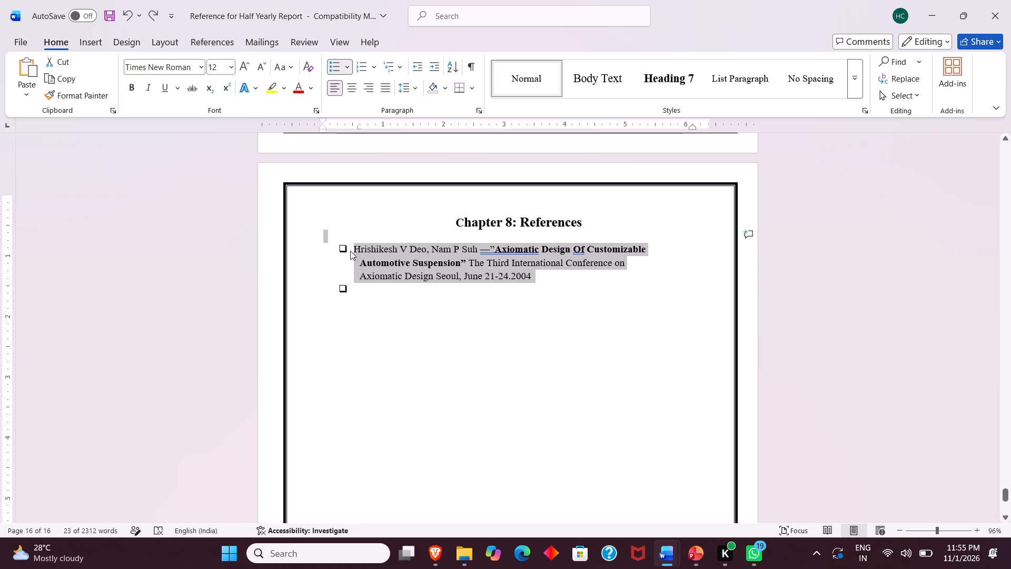
Change the square bullets of the Chapter 8 reference list to solid round bullets.
{"action": "left_click", "coordinate": [350, 251]}
{"action": "double_click", "coordinate": [343, 245]}
{"action": "left_click", "coordinate": [349, 67]}
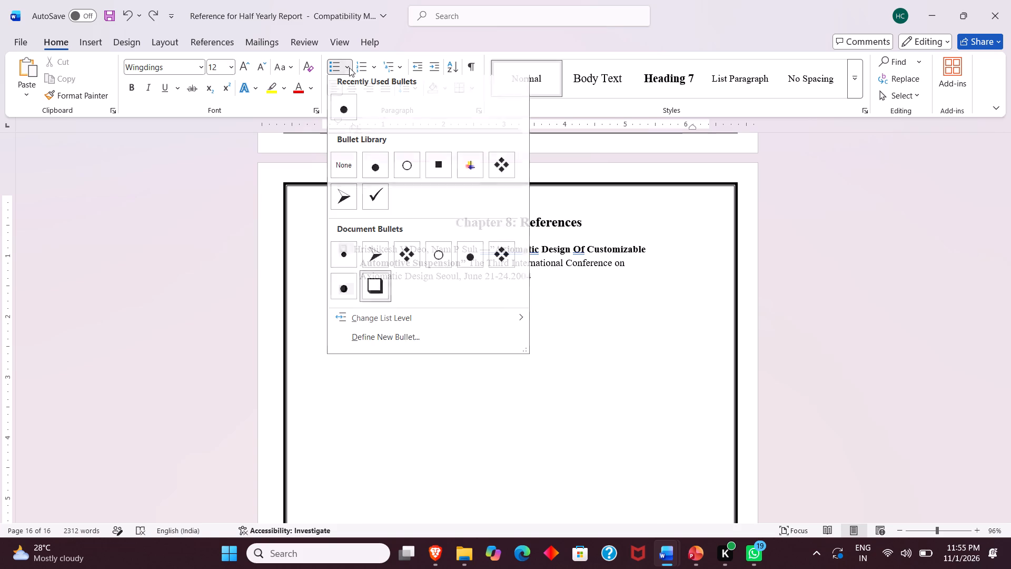
{"action": "left_click", "coordinate": [343, 115]}
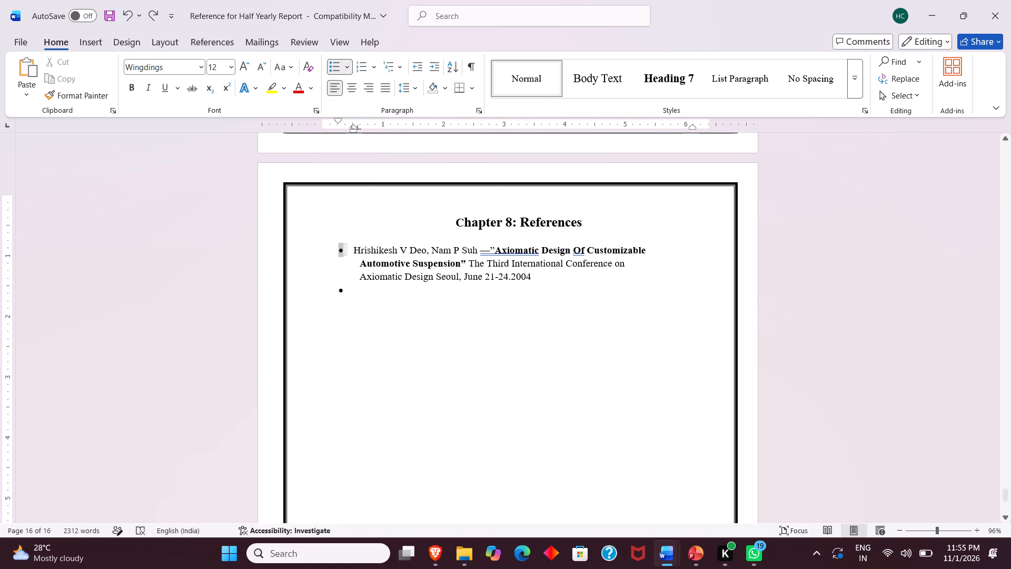
{"action": "left_click", "coordinate": [378, 339]}
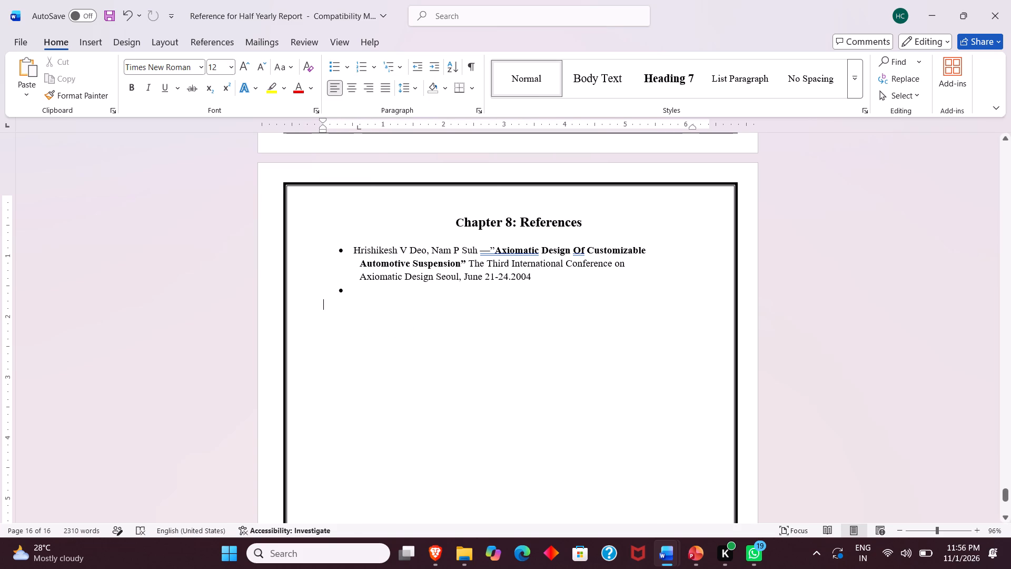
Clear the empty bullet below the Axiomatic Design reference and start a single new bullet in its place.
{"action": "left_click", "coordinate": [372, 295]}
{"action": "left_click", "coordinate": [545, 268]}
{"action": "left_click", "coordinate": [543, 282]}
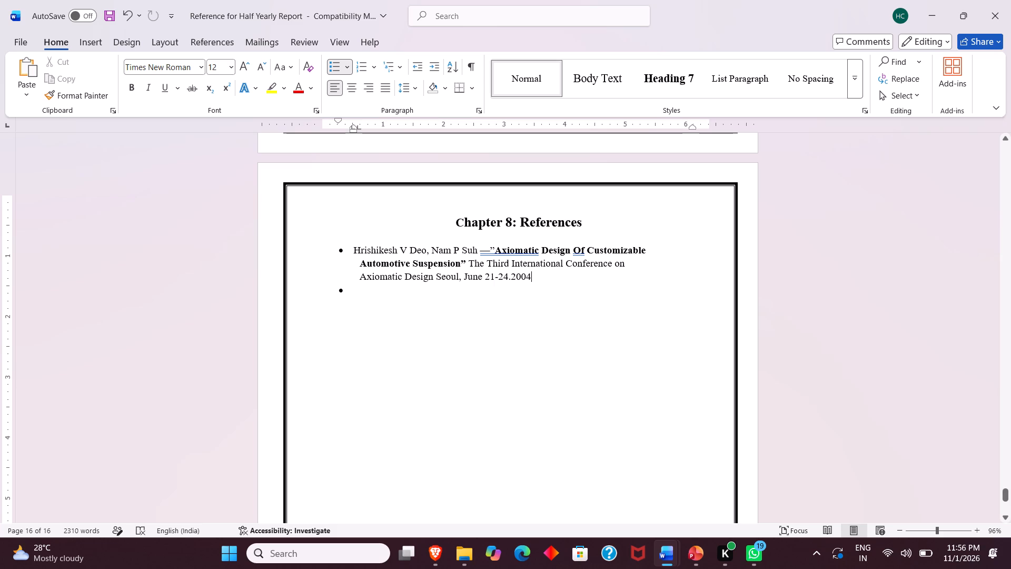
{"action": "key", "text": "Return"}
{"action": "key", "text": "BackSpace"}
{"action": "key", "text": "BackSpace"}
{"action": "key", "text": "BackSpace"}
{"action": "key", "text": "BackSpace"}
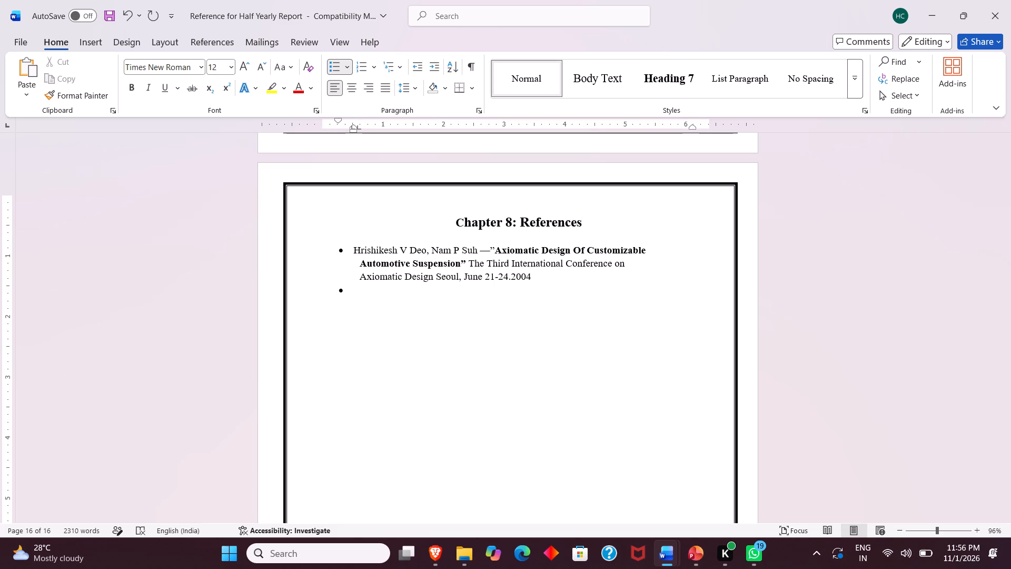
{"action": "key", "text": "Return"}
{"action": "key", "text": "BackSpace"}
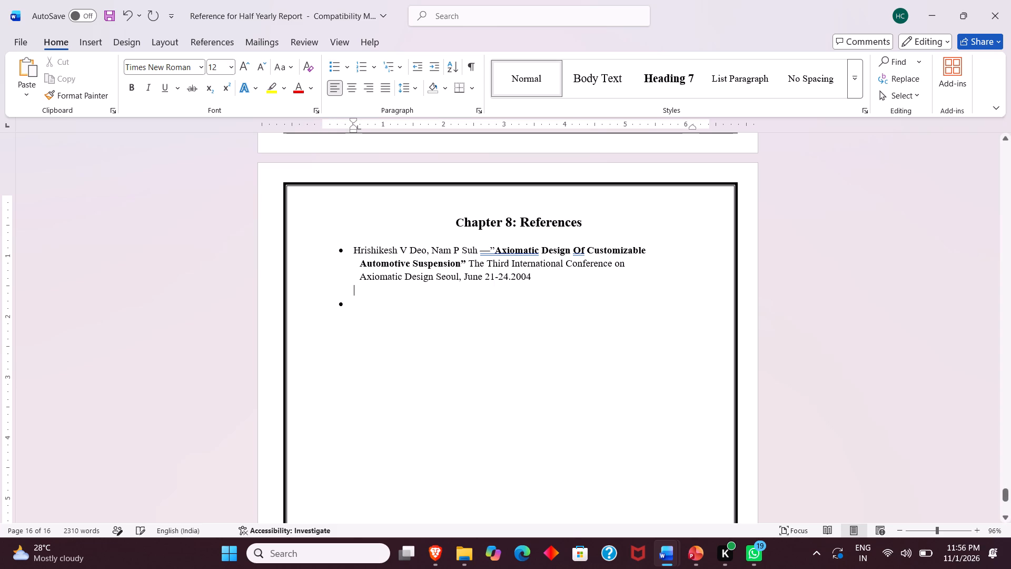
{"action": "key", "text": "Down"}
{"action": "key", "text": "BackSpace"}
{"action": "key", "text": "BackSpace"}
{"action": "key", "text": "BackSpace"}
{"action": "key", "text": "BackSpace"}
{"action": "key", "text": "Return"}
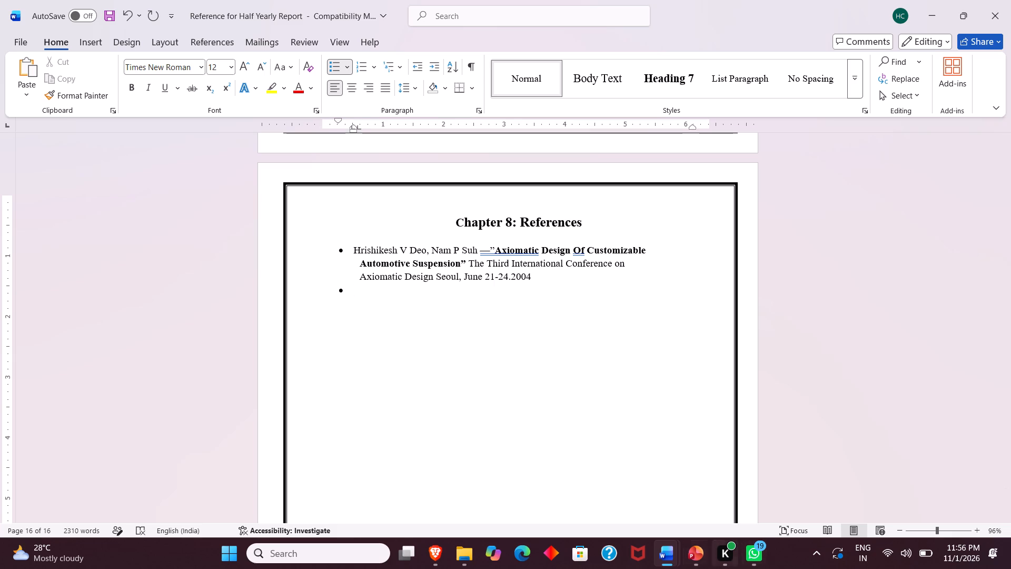
Copy the "Design & Development of Automatic Ground Clearance Adjustment Car by Using Pneumatic System" reference from the PowerPoint slide into Word as the second bullet.
{"action": "left_click", "coordinate": [657, 500]}
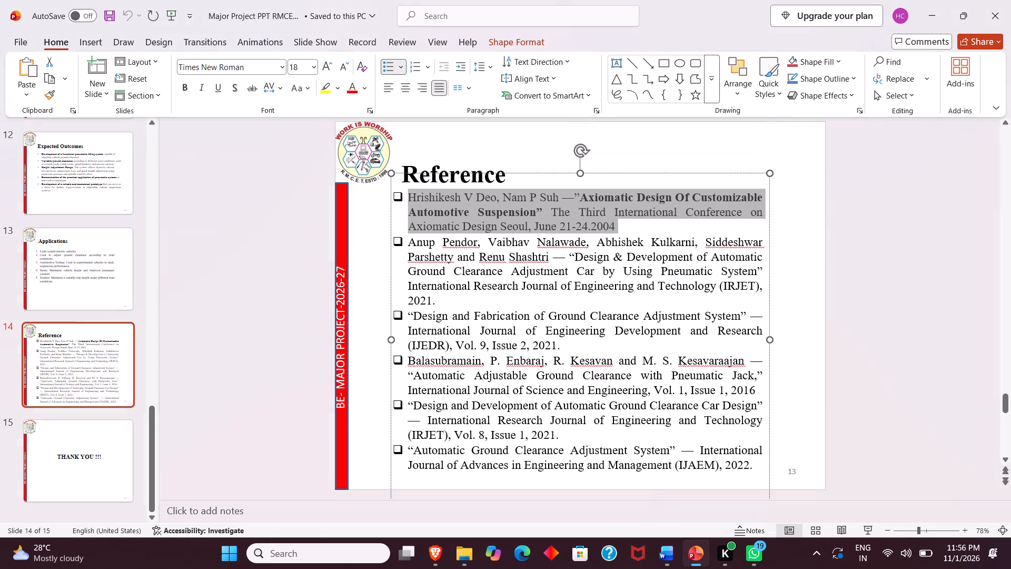
{"action": "left_click_drag", "start_coordinate": [409, 238], "coordinate": [437, 296]}
{"action": "key", "text": "ctrl+c"}
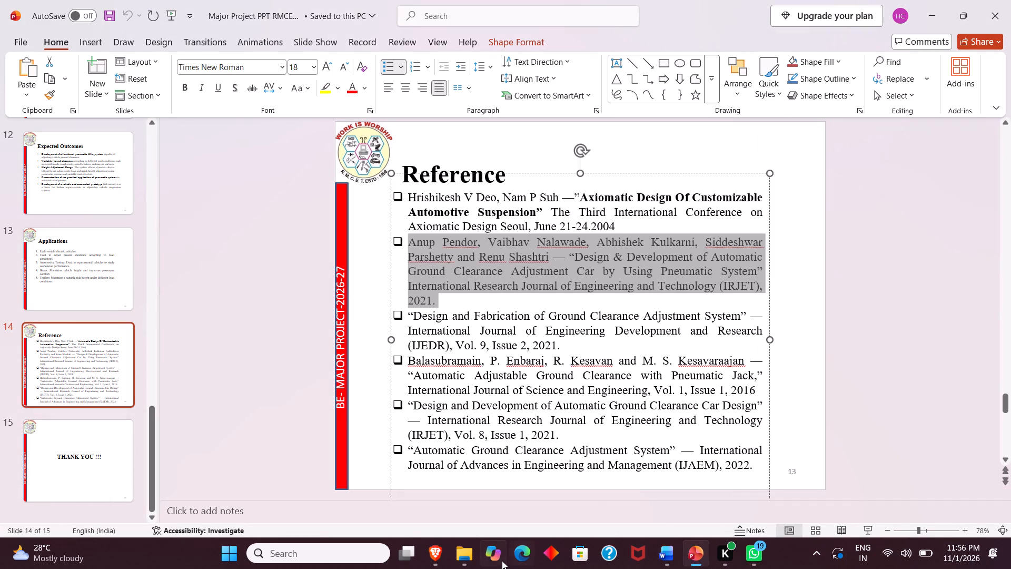
{"action": "left_click", "coordinate": [569, 514]}
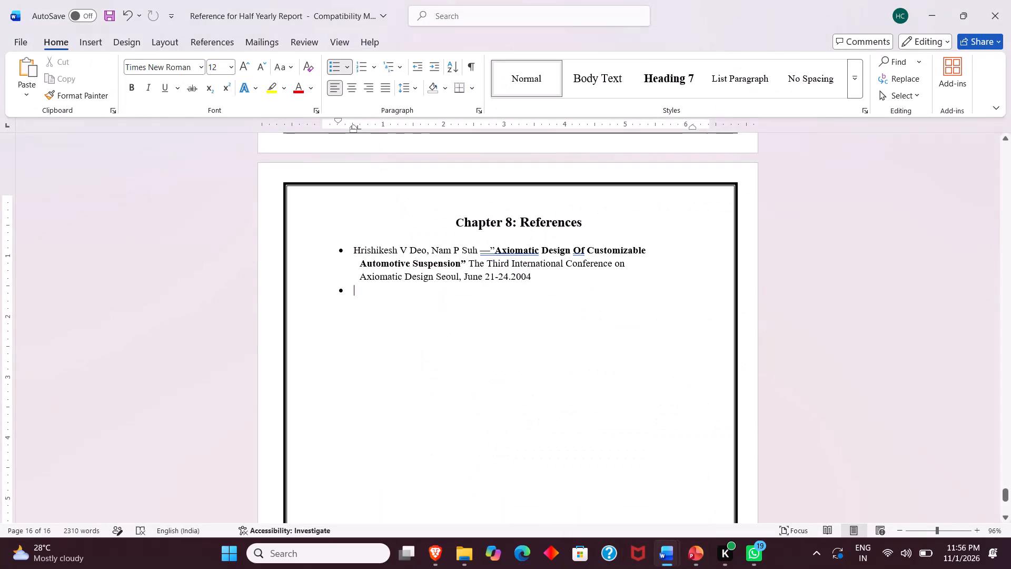
{"action": "key", "text": "ctrl+c"}
{"action": "key", "text": "ctrl+v"}
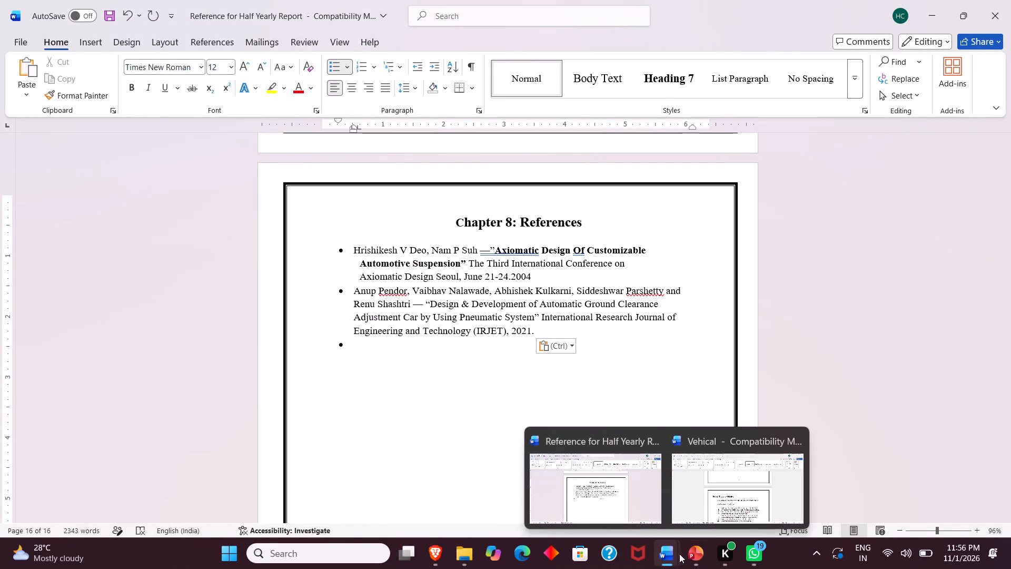
Copy the "Design and Fabrication of Ground Clearance Adjustment System" reference from the PowerPoint slide into Word as the third bullet.
{"action": "left_click", "coordinate": [641, 498]}
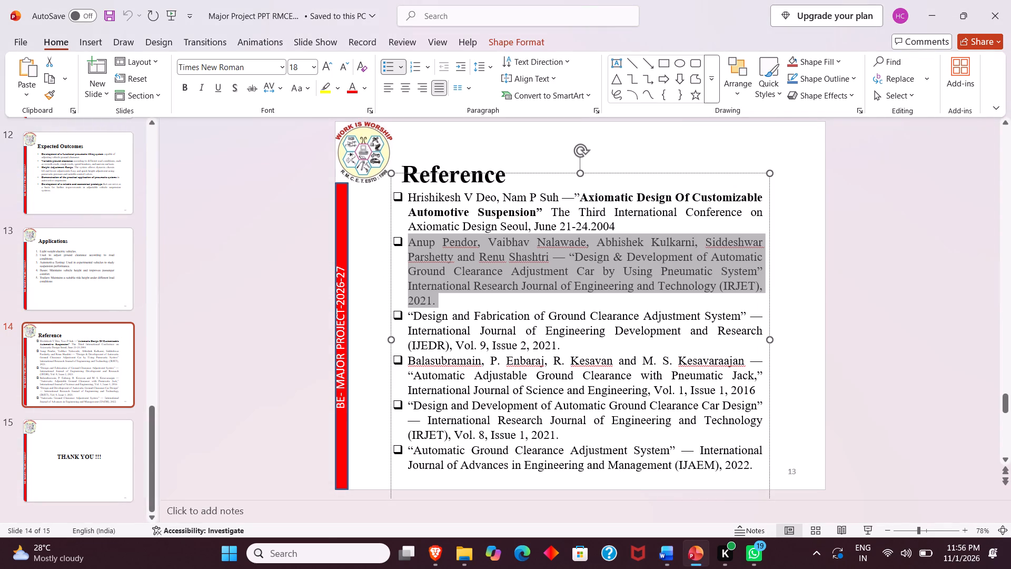
{"action": "left_click_drag", "start_coordinate": [408, 315], "coordinate": [537, 356]}
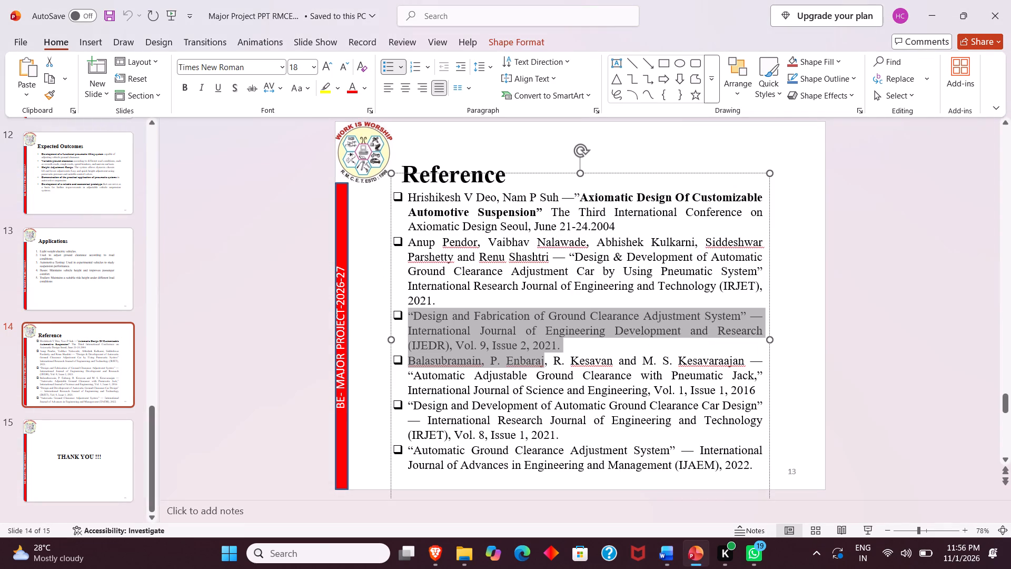
{"action": "left_click_drag", "start_coordinate": [537, 356], "coordinate": [562, 345]}
{"action": "key", "text": "ctrl+c"}
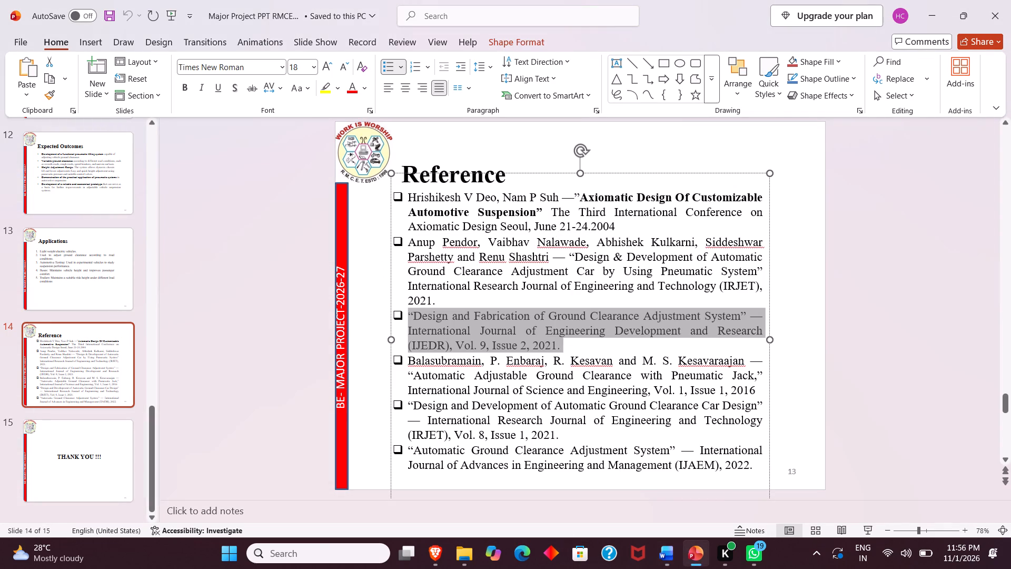
{"action": "left_click", "coordinate": [630, 497]}
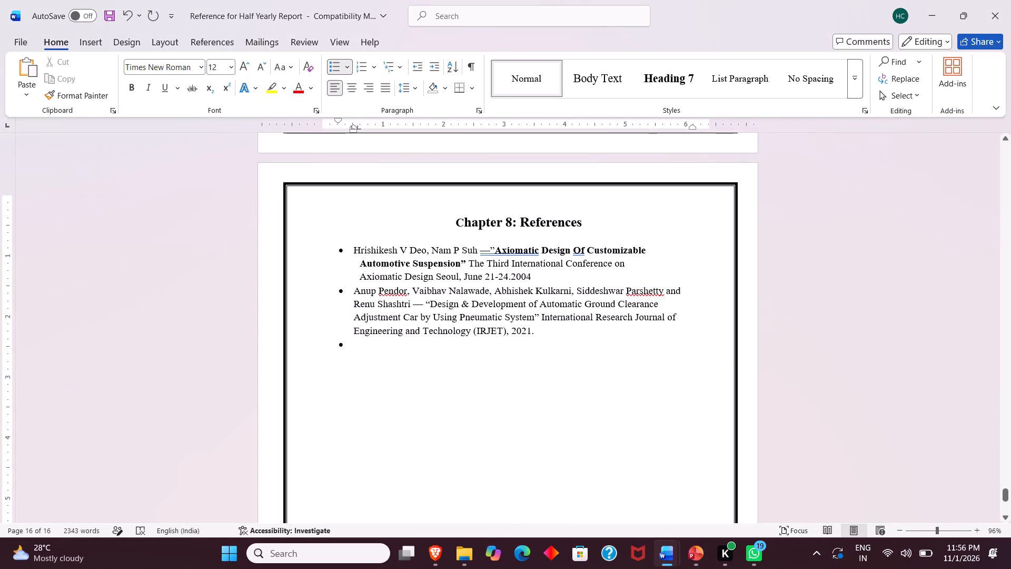
{"action": "key", "text": "ctrl+v"}
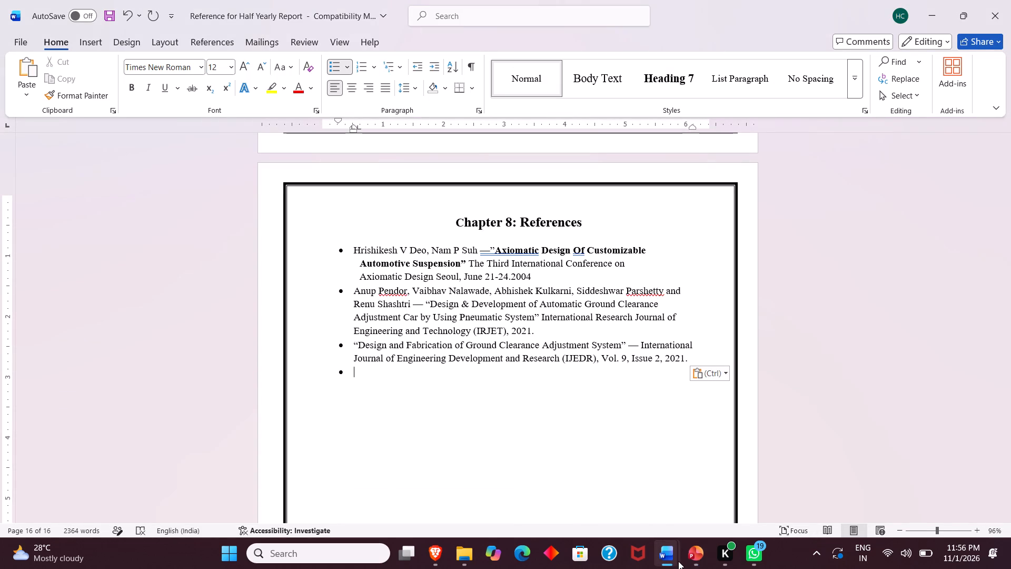
Copy the "Automatic Adjustable Ground Clearance with Pneumatic Jack" reference from the PowerPoint slide into Word as the fourth bullet.
{"action": "left_click", "coordinate": [676, 499]}
{"action": "scroll", "coordinate": [455, 421], "scroll_direction": "down", "scroll_amount": 1}
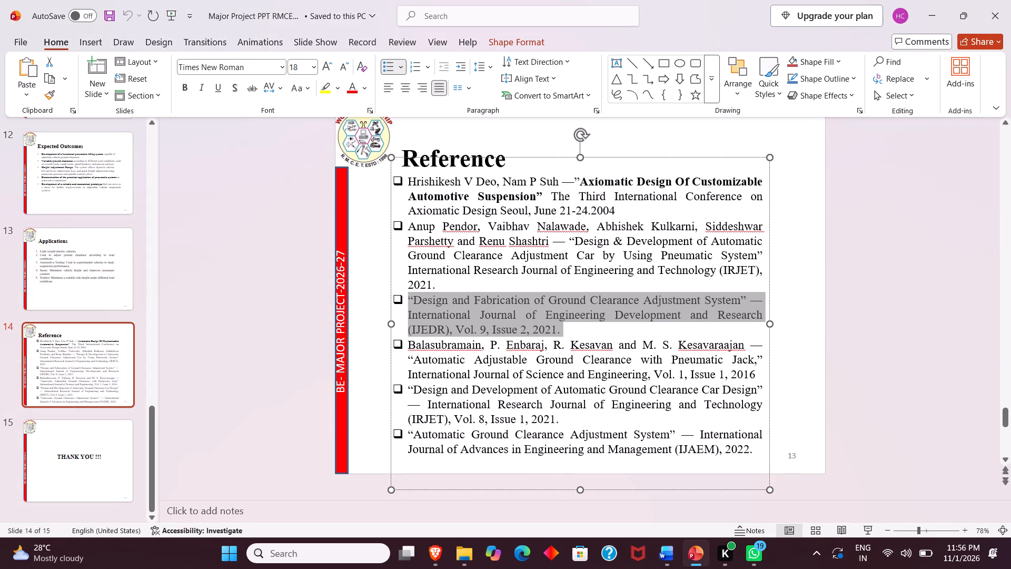
{"action": "left_click_drag", "start_coordinate": [409, 348], "coordinate": [680, 364]}
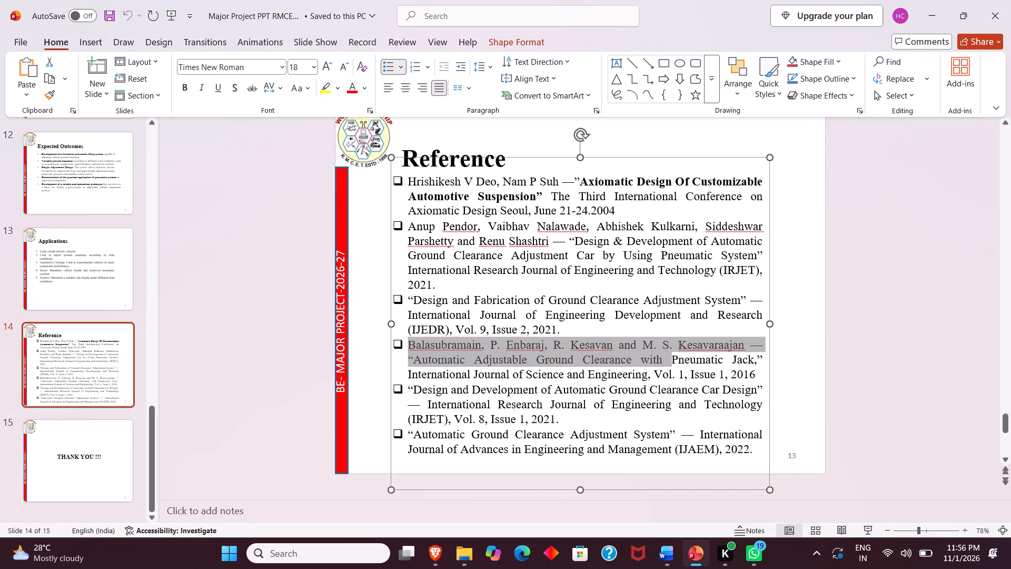
{"action": "left_click_drag", "start_coordinate": [680, 364], "coordinate": [751, 374]}
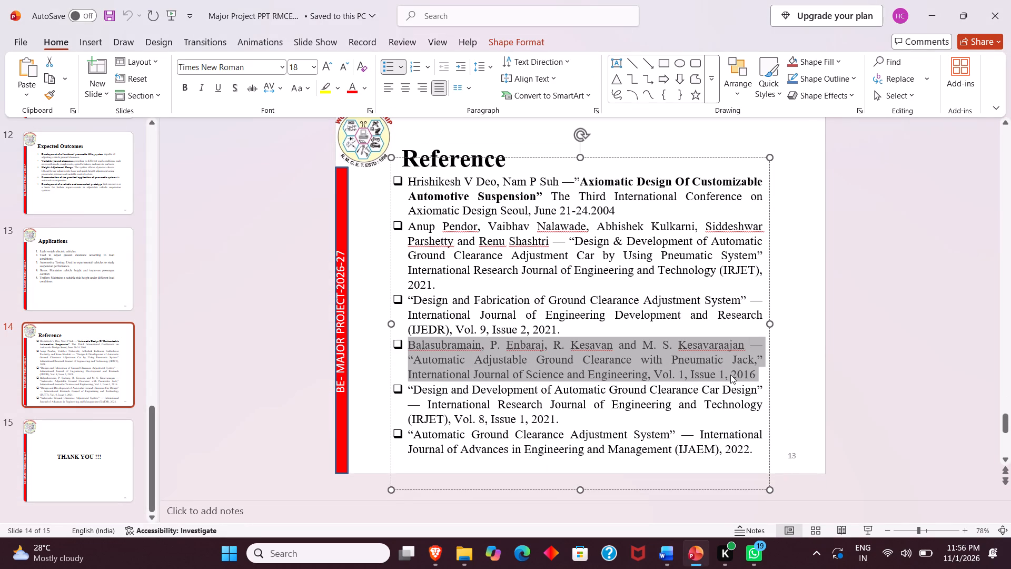
{"action": "key", "text": "ctrl+c"}
{"action": "left_click", "coordinate": [620, 492]}
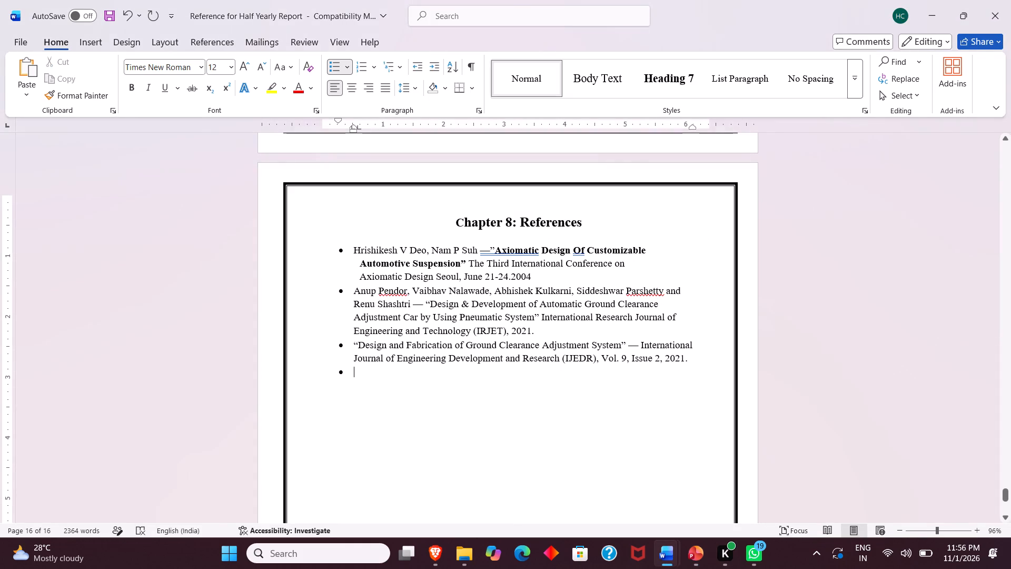
{"action": "key", "text": "ctrl+v"}
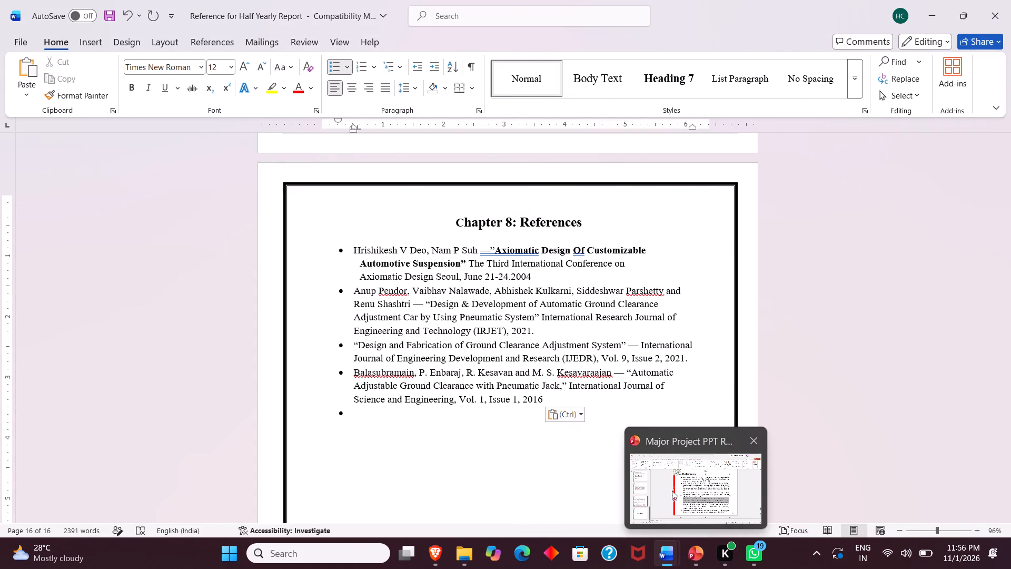
Copy the "Design and Development of Automatic Ground Clearance Car Design" reference from the PowerPoint slide into Word as the fifth bullet.
{"action": "left_click", "coordinate": [672, 490]}
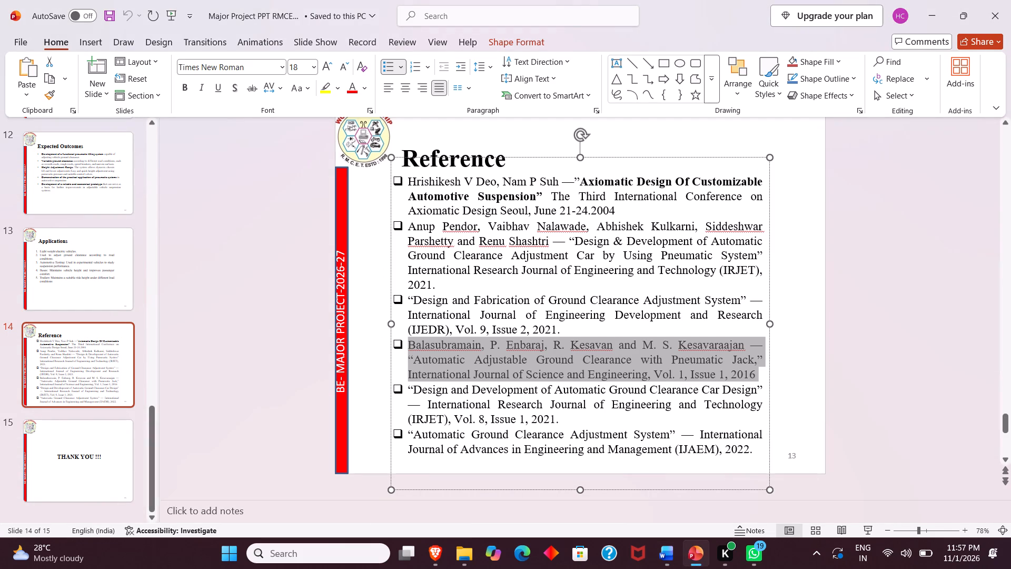
{"action": "left_click_drag", "start_coordinate": [408, 390], "coordinate": [523, 423]}
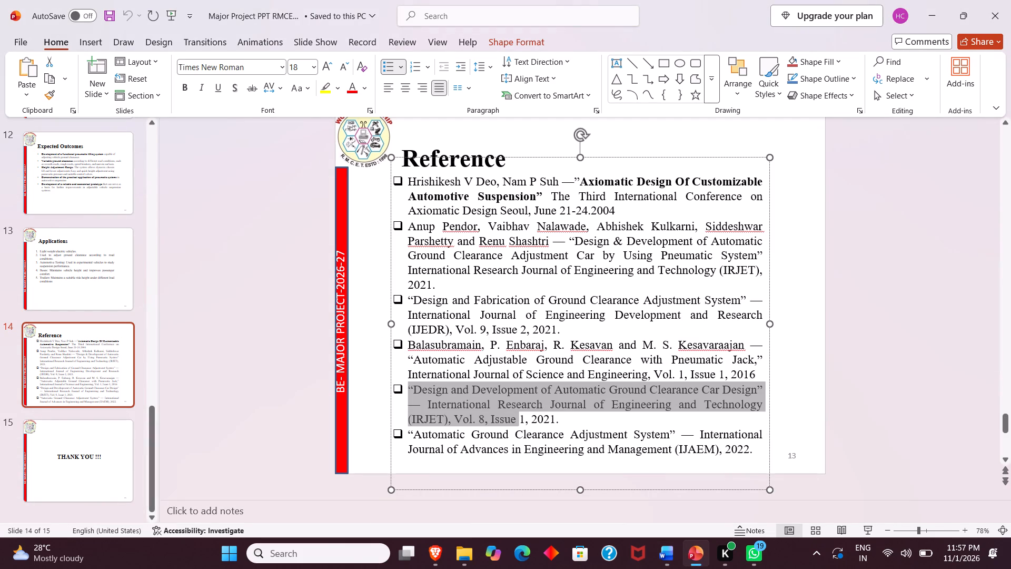
{"action": "left_click_drag", "start_coordinate": [523, 423], "coordinate": [561, 417]}
{"action": "key", "text": "ctrl+c"}
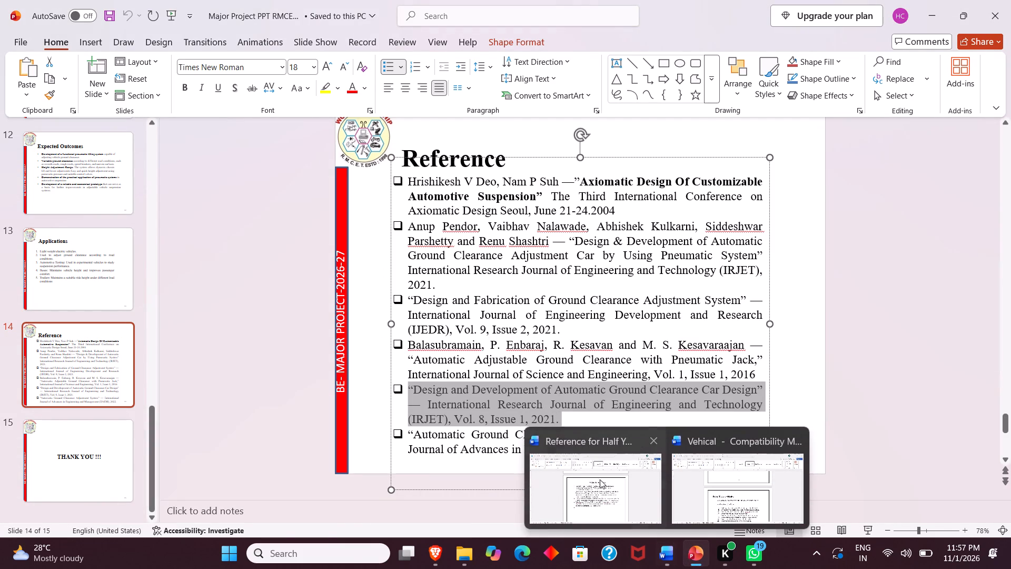
{"action": "left_click", "coordinate": [600, 479]}
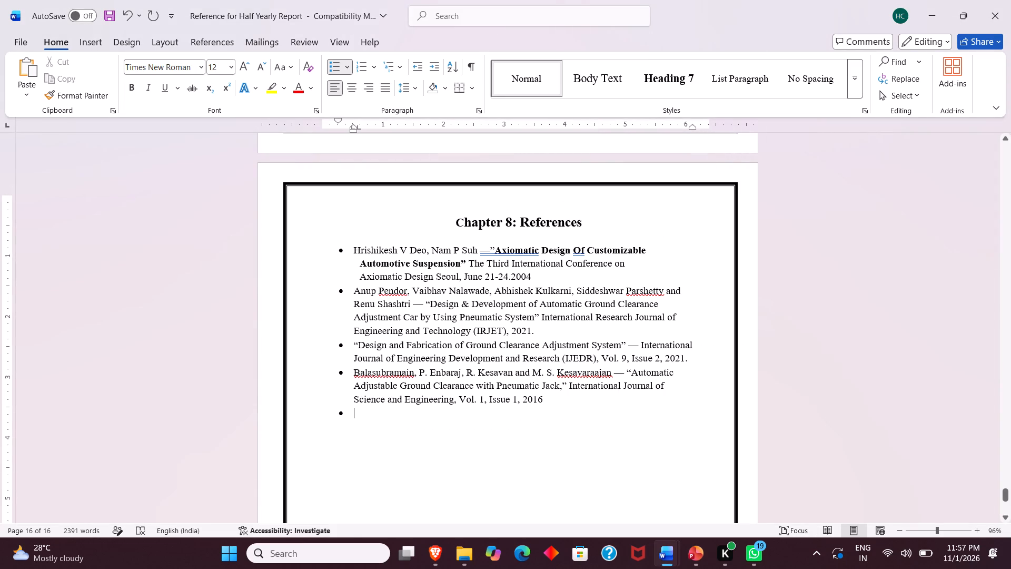
{"action": "key", "text": "ctrl+v"}
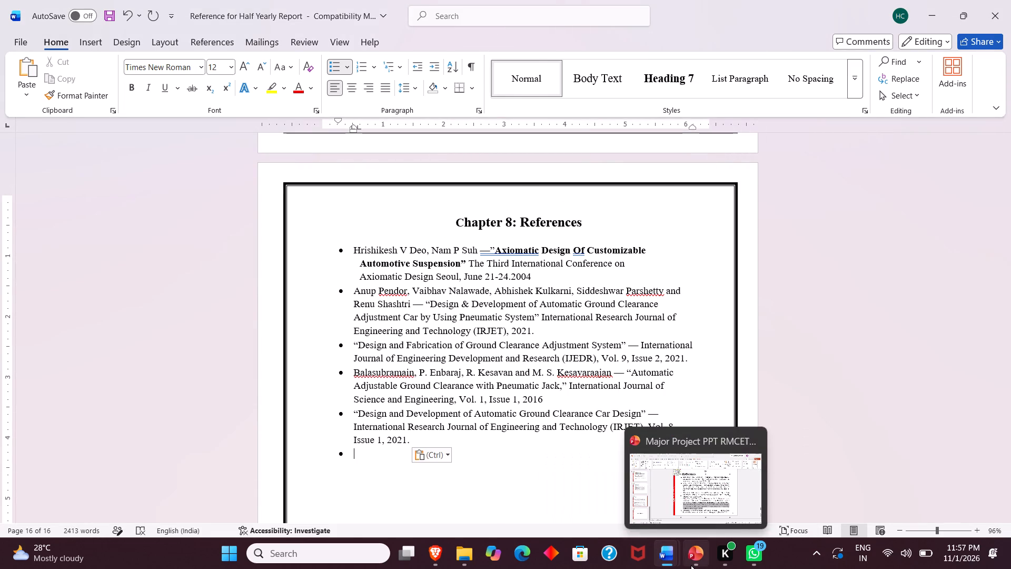
Copy the "Automatic Ground Clearance Adjustment System" reference from the PowerPoint slide into Word as the sixth bullet and remove the empty bullet below it.
{"action": "left_click", "coordinate": [652, 512]}
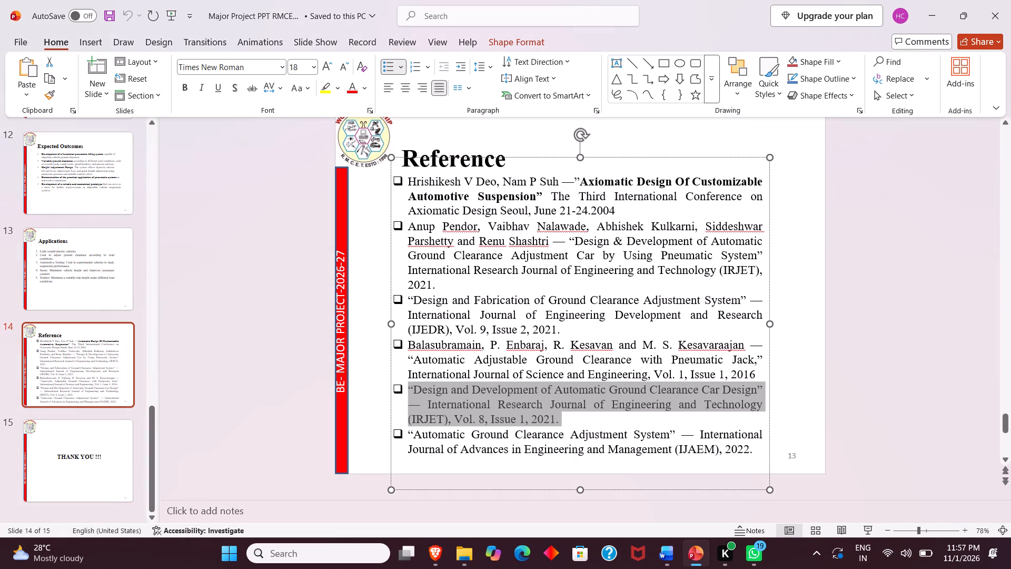
{"action": "left_click_drag", "start_coordinate": [414, 431], "coordinate": [755, 453]}
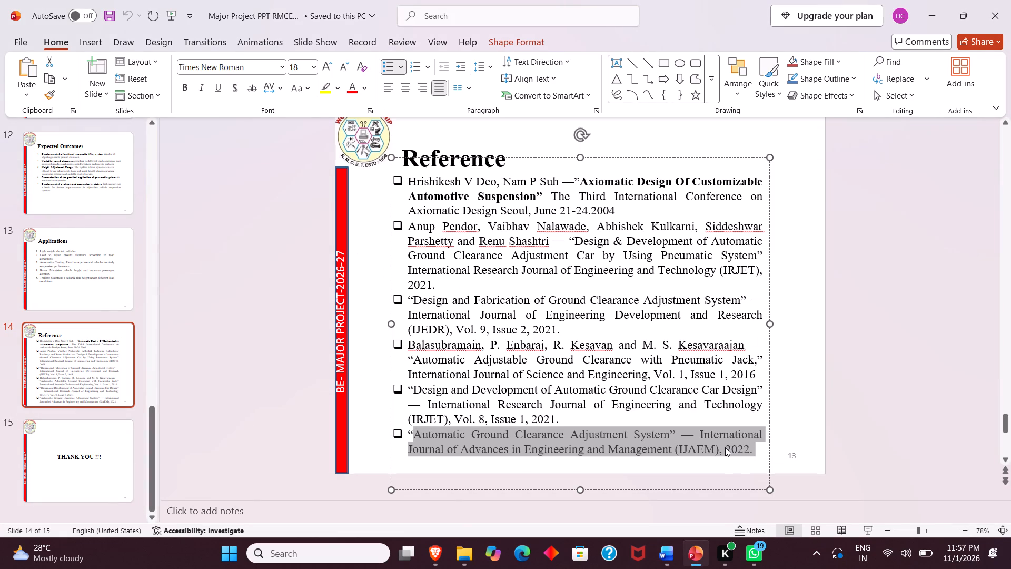
{"action": "key", "text": "ctrl+c"}
{"action": "left_click", "coordinate": [664, 554]}
{"action": "left_click", "coordinate": [610, 502]}
{"action": "key", "text": "ctrl+v"}
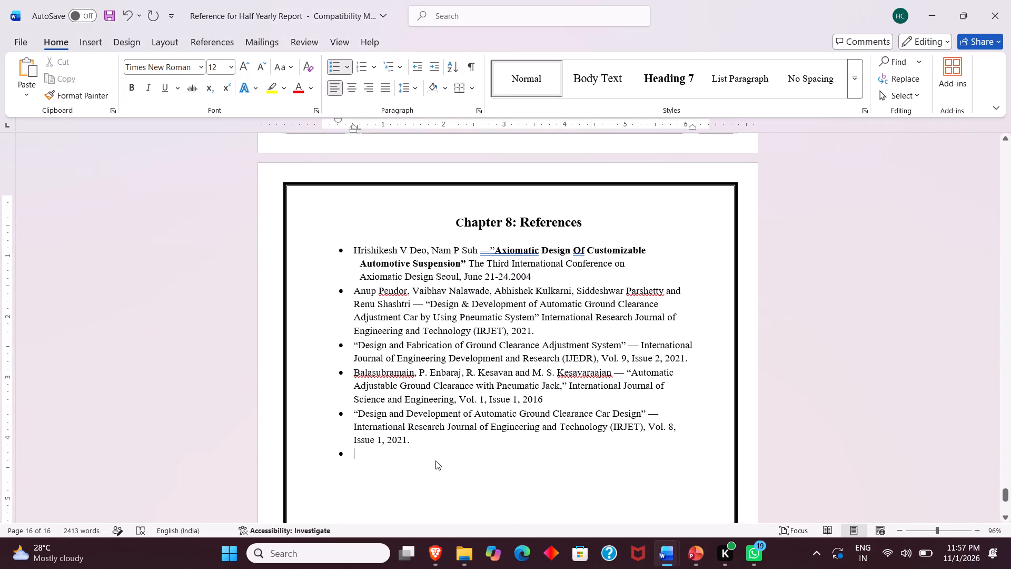
{"action": "key", "text": "BackSpace"}
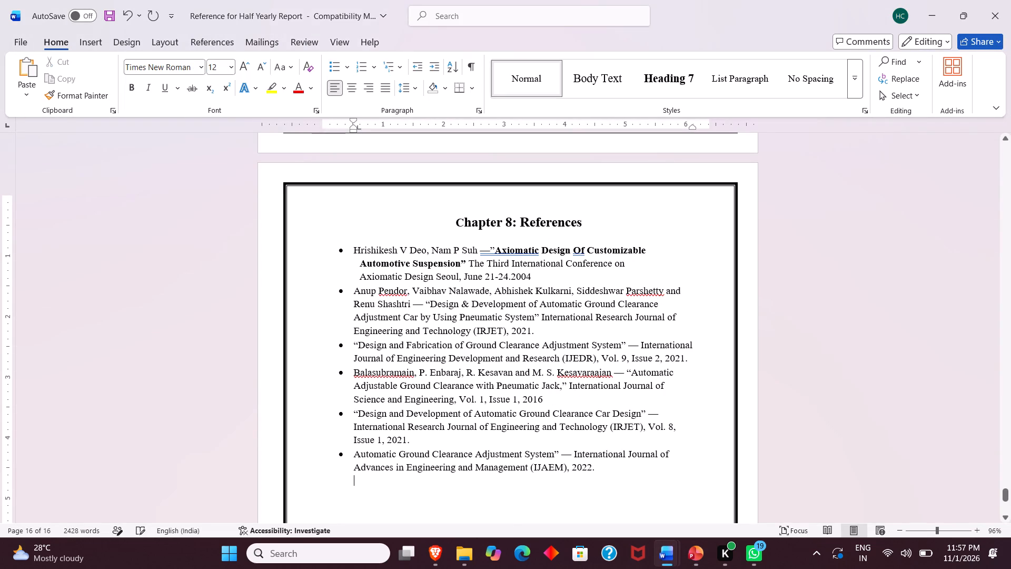
Add unbulleted blank space after the first and second references in the Chapter 8 list.
{"action": "left_click", "coordinate": [536, 277]}
{"action": "key", "text": "BackSpace"}
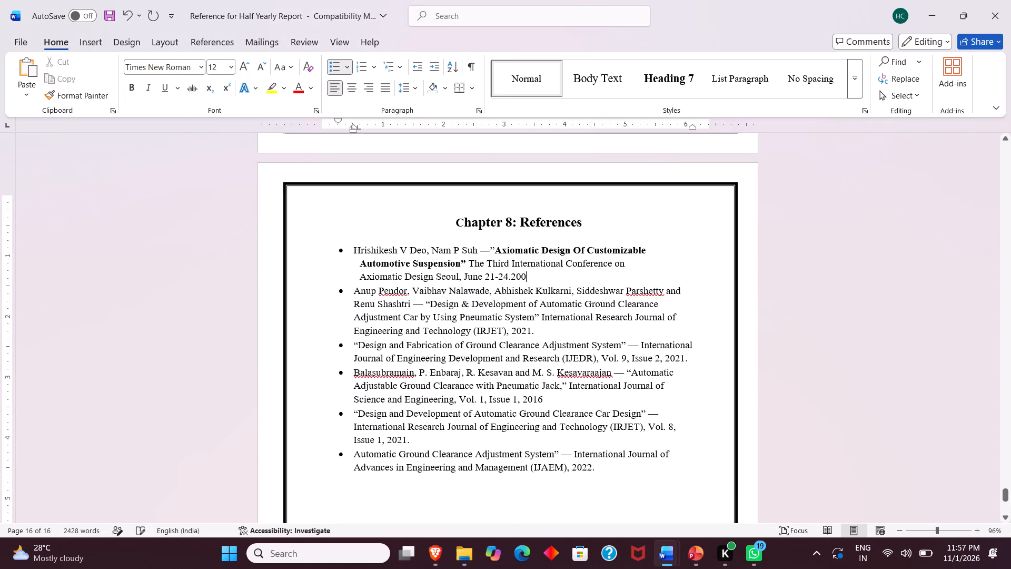
{"action": "key", "text": "ctrl+z"}
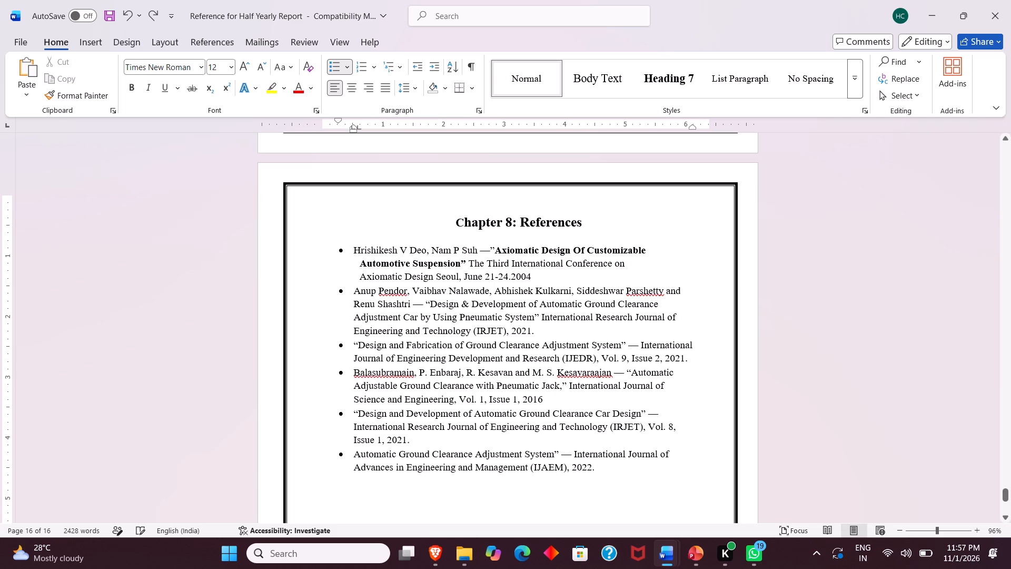
{"action": "key", "text": "Return"}
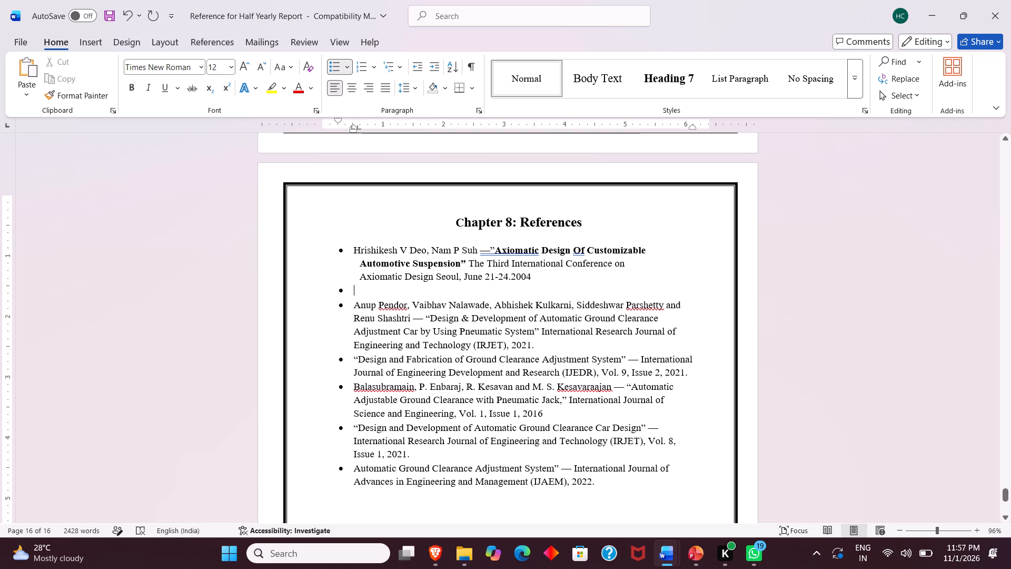
{"action": "key", "text": "BackSpace"}
{"action": "left_click", "coordinate": [542, 343]}
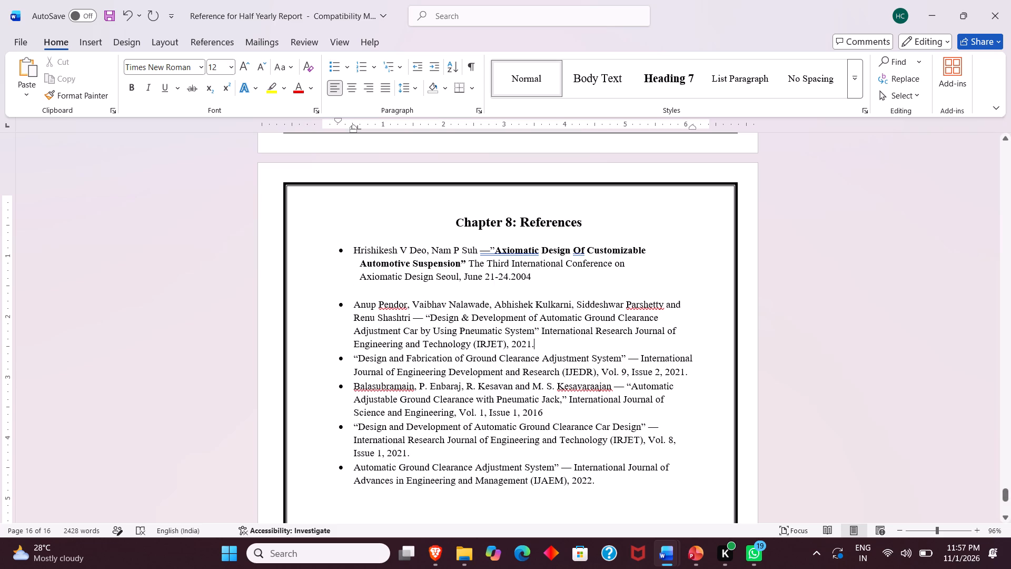
{"action": "key", "text": "Return"}
{"action": "key", "text": "BackSpace"}
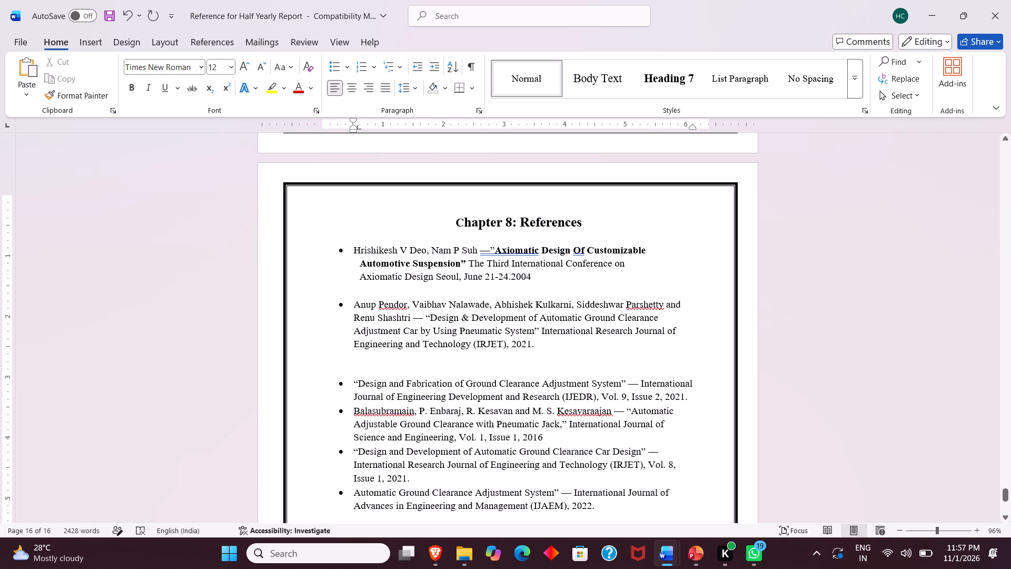
Add unbulleted blank space after the third, fourth and fifth references in the Chapter 8 list.
{"action": "left_click", "coordinate": [689, 398]}
{"action": "key", "text": "Return"}
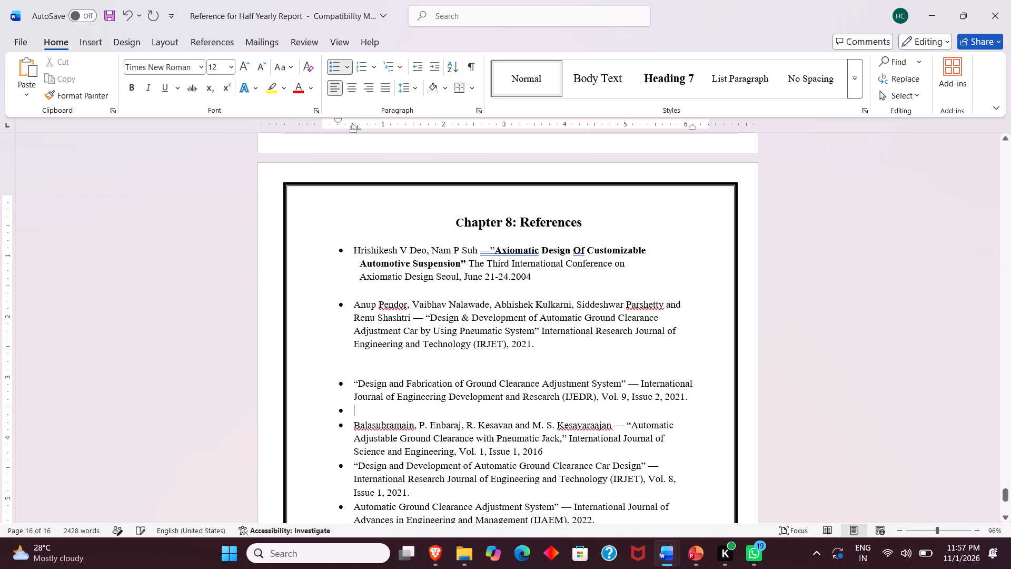
{"action": "key", "text": "Return"}
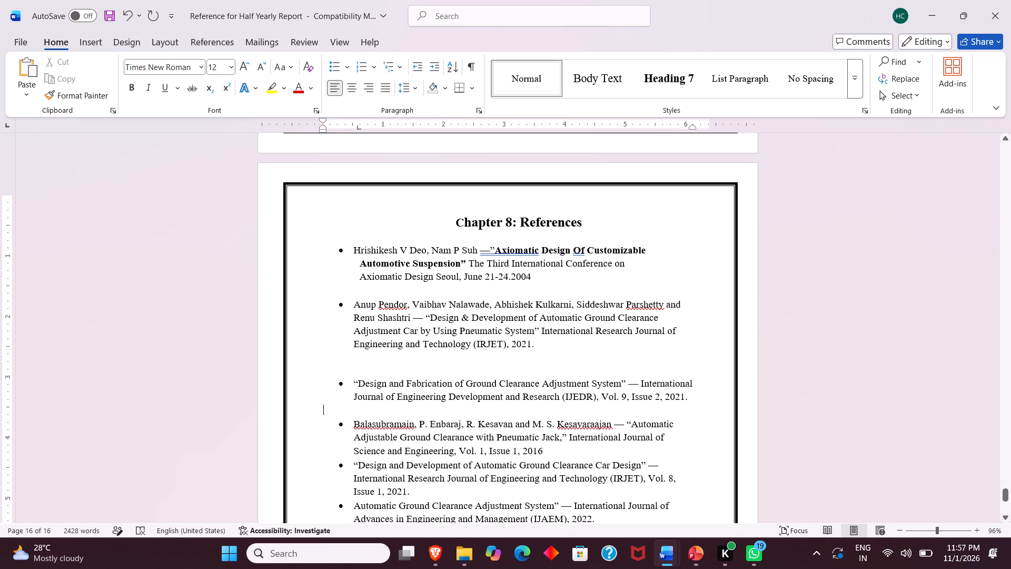
{"action": "scroll", "coordinate": [515, 435], "scroll_direction": "down", "scroll_amount": 2}
{"action": "key", "text": "BackSpace"}
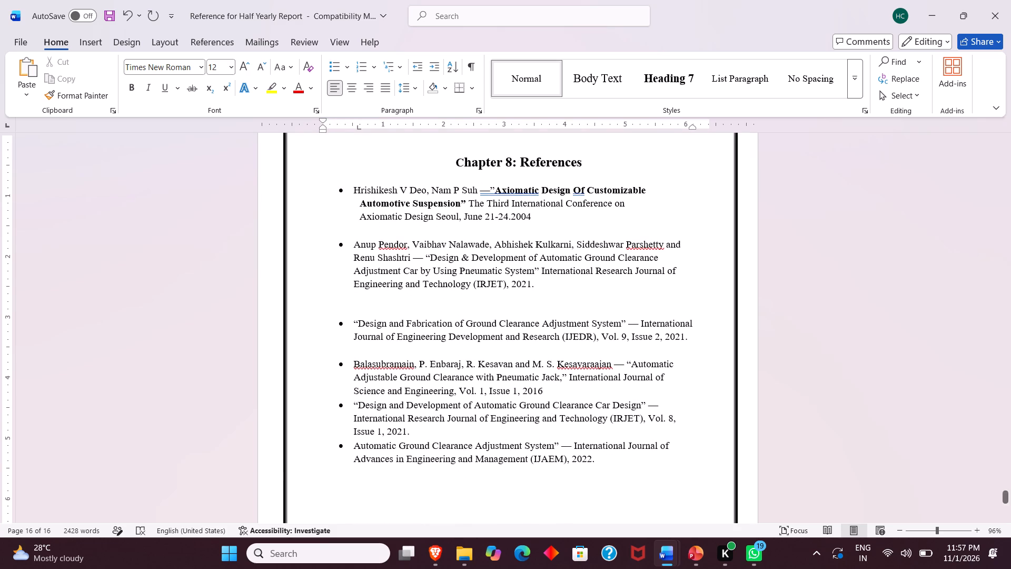
{"action": "key", "text": "Return"}
{"action": "key", "text": "BackSpace"}
{"action": "left_click", "coordinate": [561, 388]}
{"action": "key", "text": "Return"}
{"action": "key", "text": "BackSpace"}
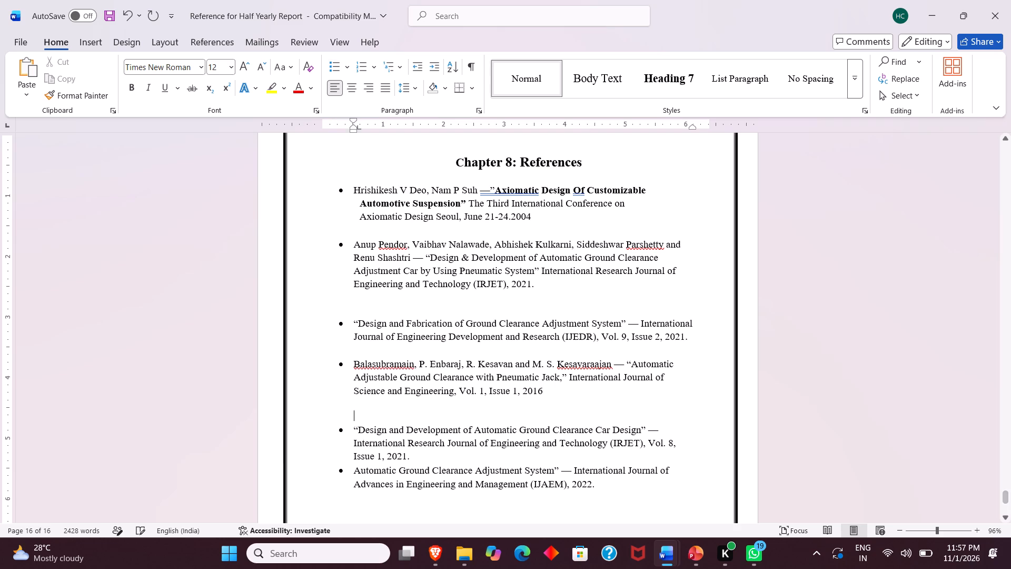
{"action": "left_click", "coordinate": [573, 455]}
{"action": "key", "text": "Return"}
{"action": "key", "text": "BackSpace"}
{"action": "scroll", "coordinate": [551, 444], "scroll_direction": "down", "scroll_amount": 4}
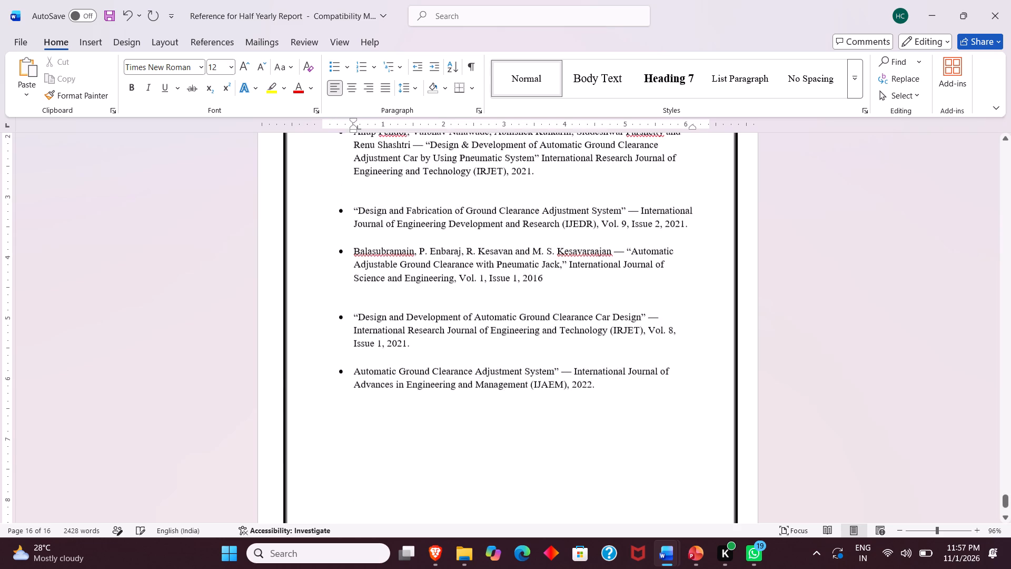
Set the font size of the whole Chapter 8 reference list to 13.
{"action": "scroll", "coordinate": [474, 438], "scroll_direction": "up", "scroll_amount": 7}
{"action": "left_click_drag", "start_coordinate": [351, 280], "coordinate": [431, 406]}
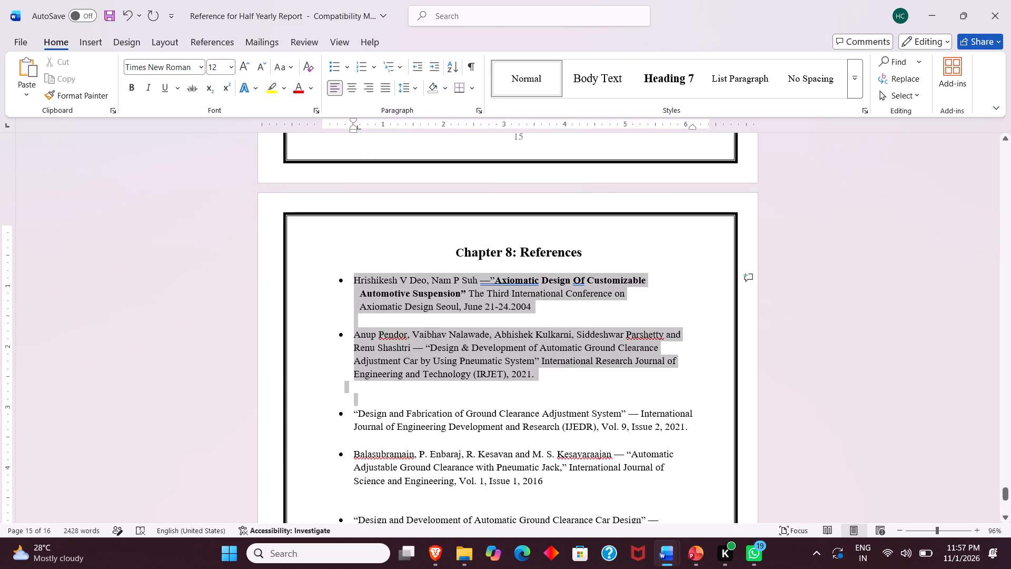
{"action": "left_click_drag", "start_coordinate": [431, 406], "coordinate": [608, 508]}
{"action": "scroll", "coordinate": [494, 459], "scroll_direction": "down", "scroll_amount": 3}
{"action": "scroll", "coordinate": [608, 507], "scroll_direction": "down", "scroll_amount": 2}
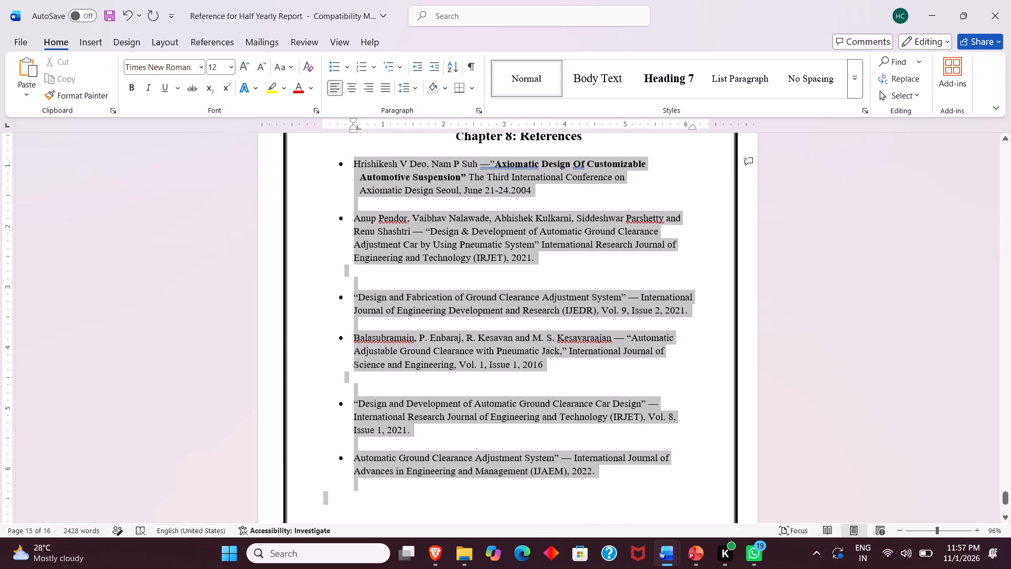
{"action": "left_click_drag", "start_coordinate": [608, 508], "coordinate": [609, 439]}
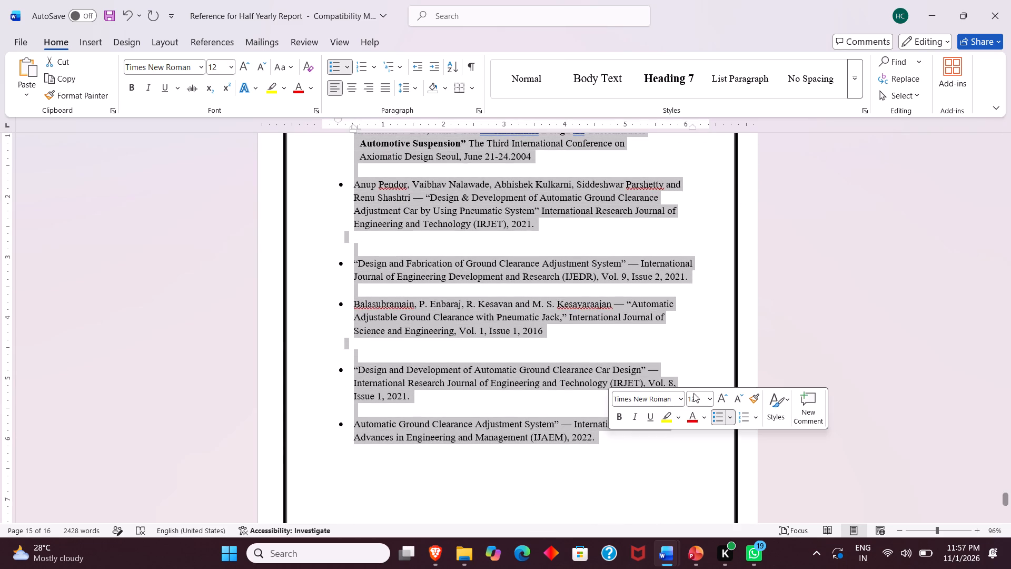
{"action": "left_click", "coordinate": [695, 398]}
{"action": "key", "text": "1"}
{"action": "key", "text": "3"}
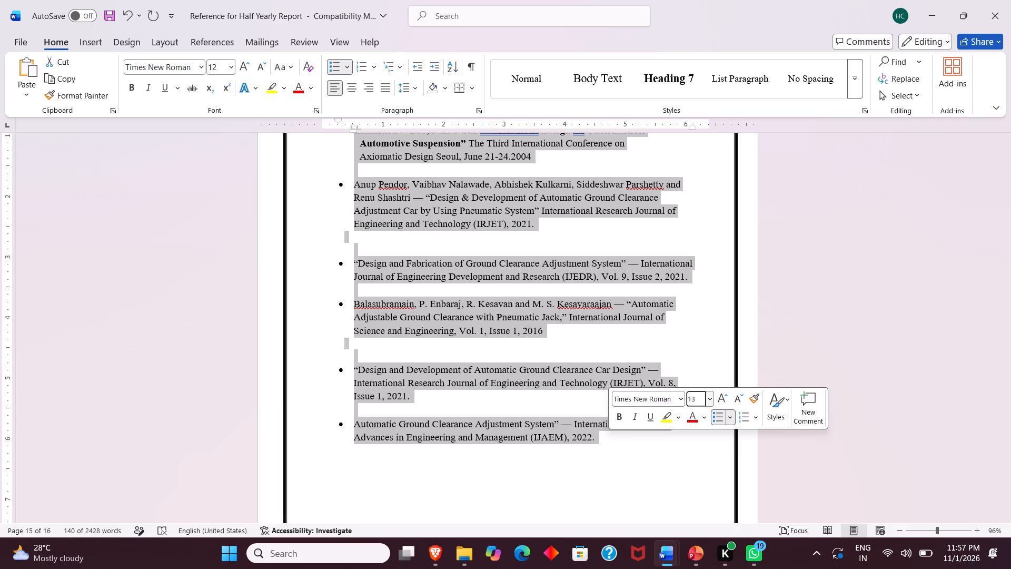
{"action": "key", "text": "Return"}
{"action": "left_click_drag", "start_coordinate": [307, 366], "coordinate": [312, 358]}
{"action": "scroll", "coordinate": [332, 365], "scroll_direction": "up", "scroll_amount": 3}
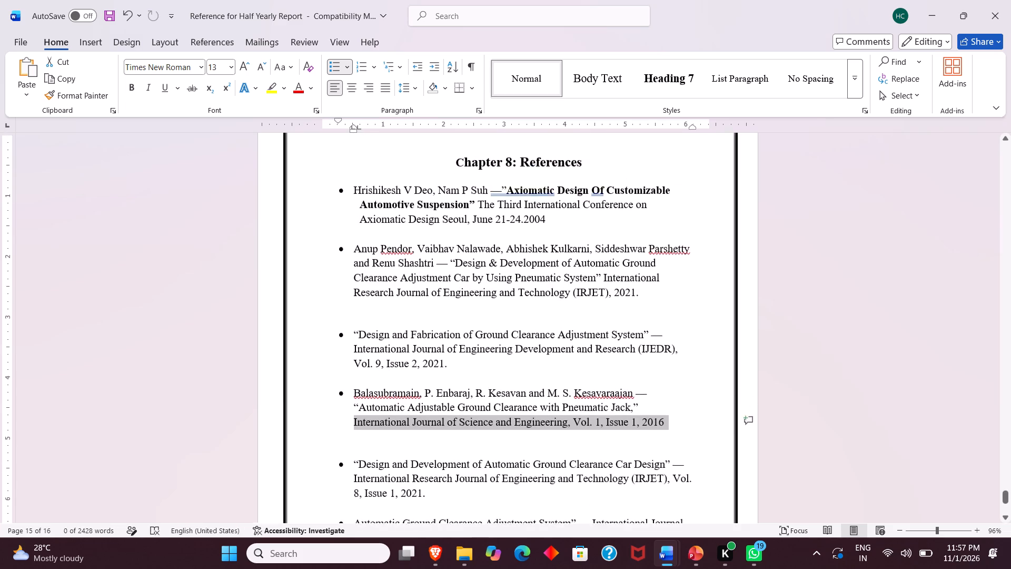
{"action": "scroll", "coordinate": [332, 365], "scroll_direction": "up", "scroll_amount": 1}
{"action": "left_click", "coordinate": [528, 433]}
Justify the text of all six references in the Chapter 8 list.
{"action": "scroll", "coordinate": [499, 429], "scroll_direction": "down", "scroll_amount": 8}
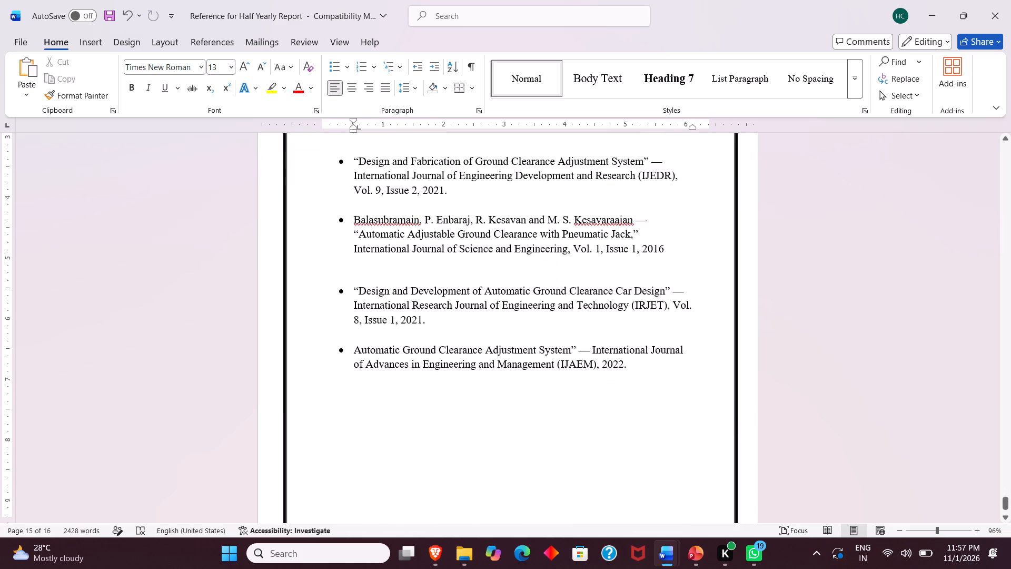
{"action": "scroll", "coordinate": [489, 435], "scroll_direction": "up", "scroll_amount": 6}
{"action": "scroll", "coordinate": [488, 441], "scroll_direction": "down", "scroll_amount": 4}
{"action": "left_click_drag", "start_coordinate": [670, 431], "coordinate": [640, 433]}
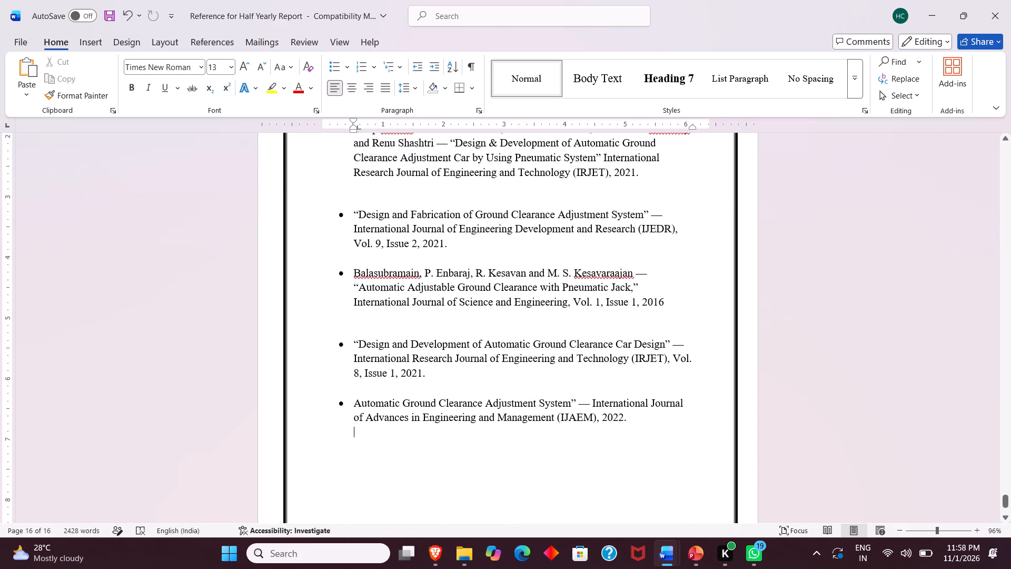
{"action": "left_click_drag", "start_coordinate": [640, 433], "coordinate": [347, 163]}
{"action": "scroll", "coordinate": [392, 389], "scroll_direction": "up", "scroll_amount": 3}
{"action": "left_click", "coordinate": [389, 81]}
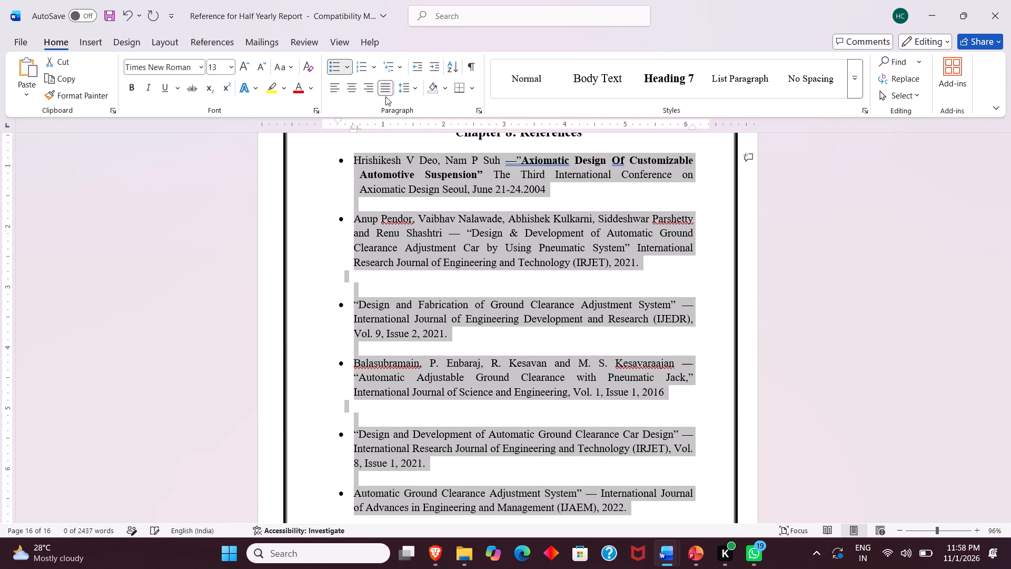
Shift the left indent of the "Future Scope and Enhancements" heading in Chapter 7 slightly inward.
{"action": "left_click", "coordinate": [205, 284]}
{"action": "scroll", "coordinate": [386, 406], "scroll_direction": "up", "scroll_amount": 12}
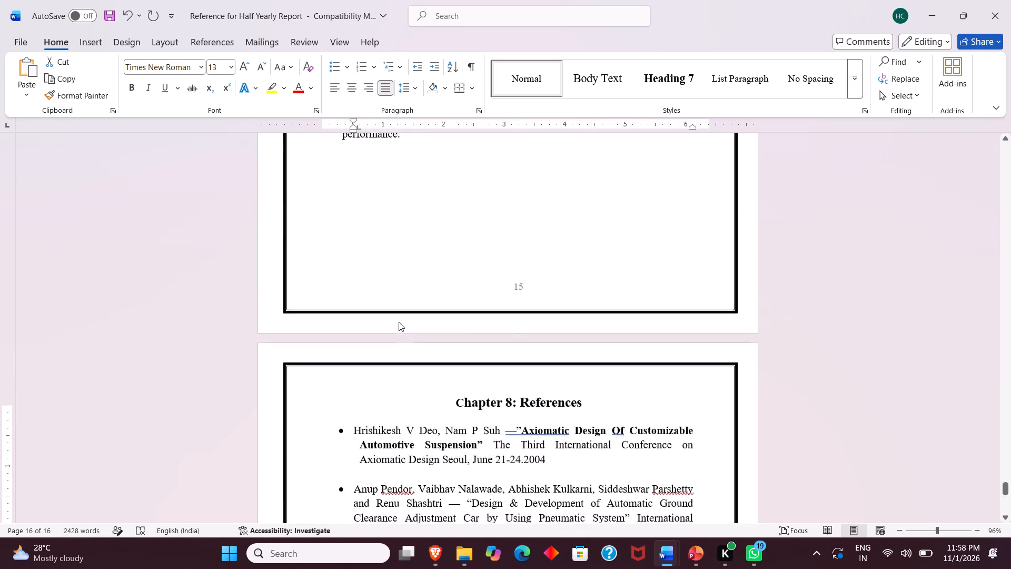
{"action": "scroll", "coordinate": [399, 322], "scroll_direction": "up", "scroll_amount": 7}
{"action": "scroll", "coordinate": [371, 284], "scroll_direction": "up", "scroll_amount": 1}
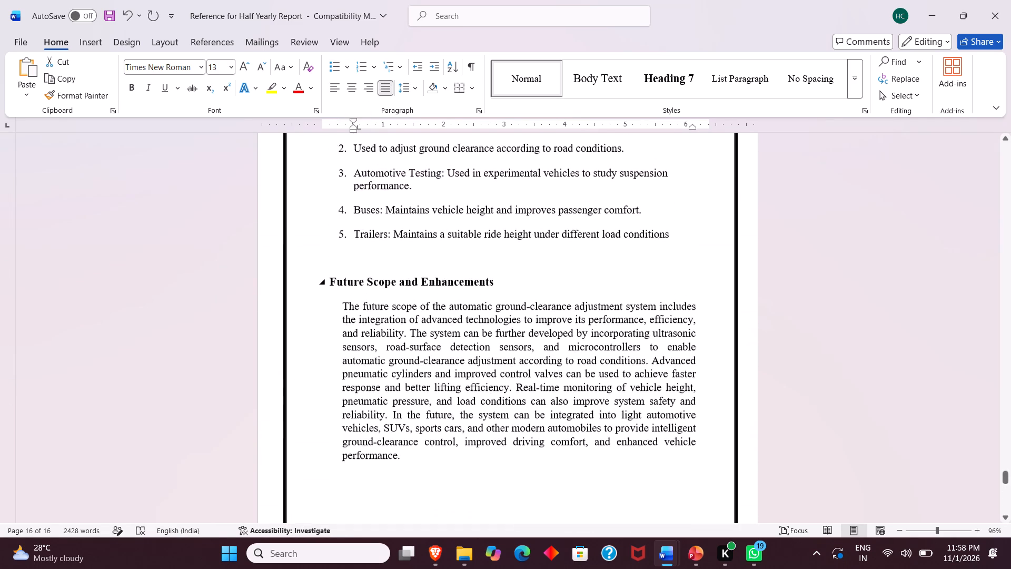
{"action": "scroll", "coordinate": [371, 281], "scroll_direction": "up", "scroll_amount": 4}
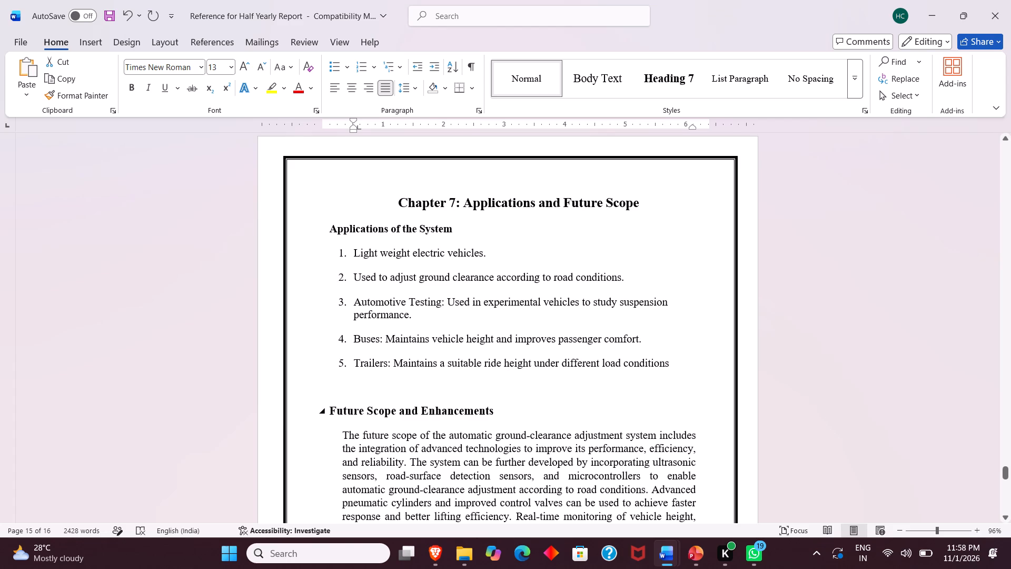
{"action": "left_click_drag", "start_coordinate": [329, 413], "coordinate": [332, 407]}
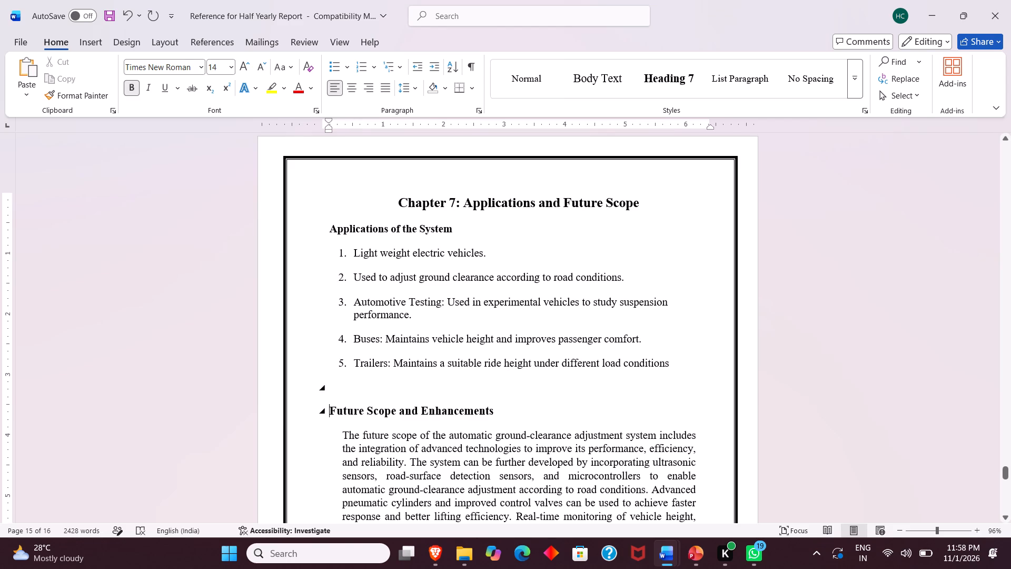
{"action": "left_click", "coordinate": [328, 128]}
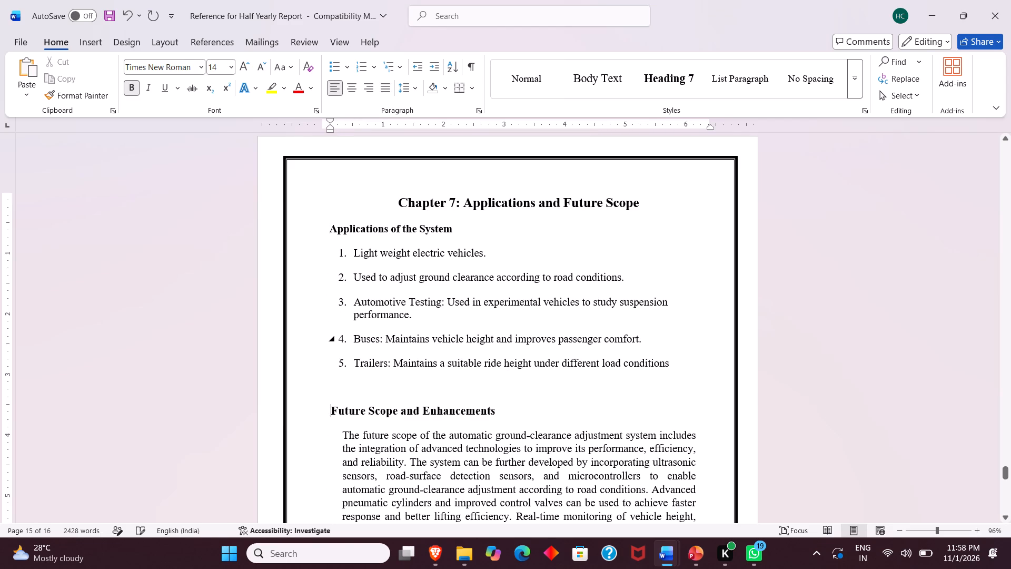
Add a blank line between the Chapter 7 title and the "Applications of the System" heading.
{"action": "scroll", "coordinate": [346, 340], "scroll_direction": "up", "scroll_amount": 6}
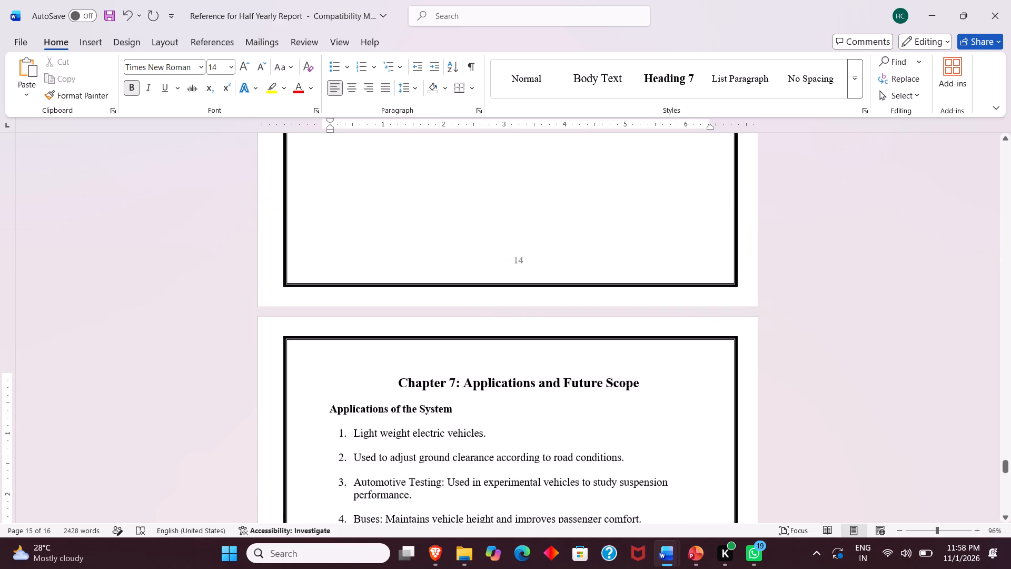
{"action": "scroll", "coordinate": [370, 358], "scroll_direction": "down", "scroll_amount": 2}
{"action": "left_click", "coordinate": [662, 325]}
{"action": "key", "text": "Return"}
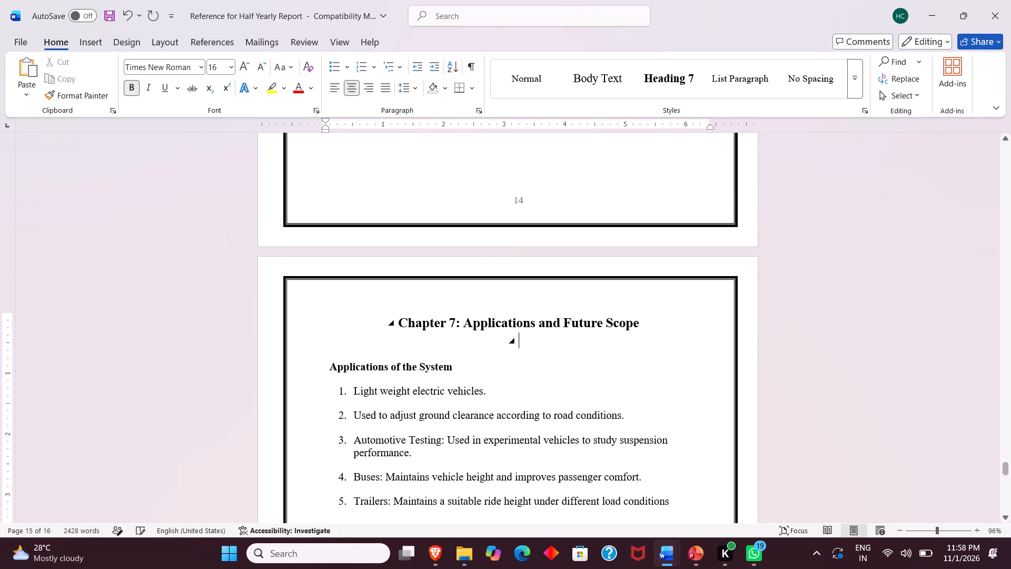
Set the line spacing of the six-item numbered list in section 3.3, Testing and Performance Analysis, to 1.15.
{"action": "scroll", "coordinate": [644, 357], "scroll_direction": "up", "scroll_amount": 2}
{"action": "scroll", "coordinate": [642, 359], "scroll_direction": "down", "scroll_amount": 4}
{"action": "scroll", "coordinate": [639, 359], "scroll_direction": "up", "scroll_amount": 18}
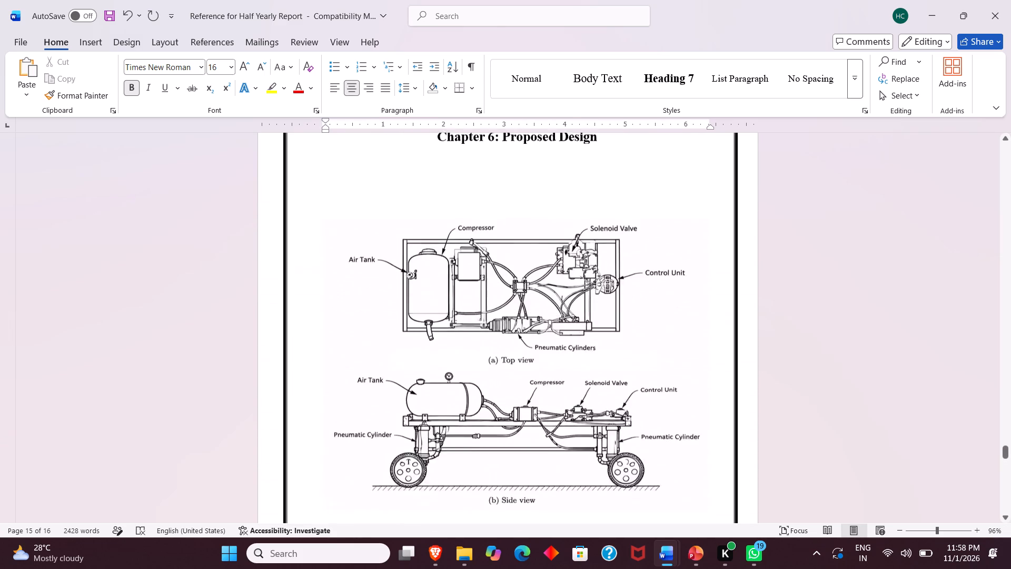
{"action": "scroll", "coordinate": [638, 347], "scroll_direction": "up", "scroll_amount": 16}
{"action": "scroll", "coordinate": [607, 304], "scroll_direction": "up", "scroll_amount": 2}
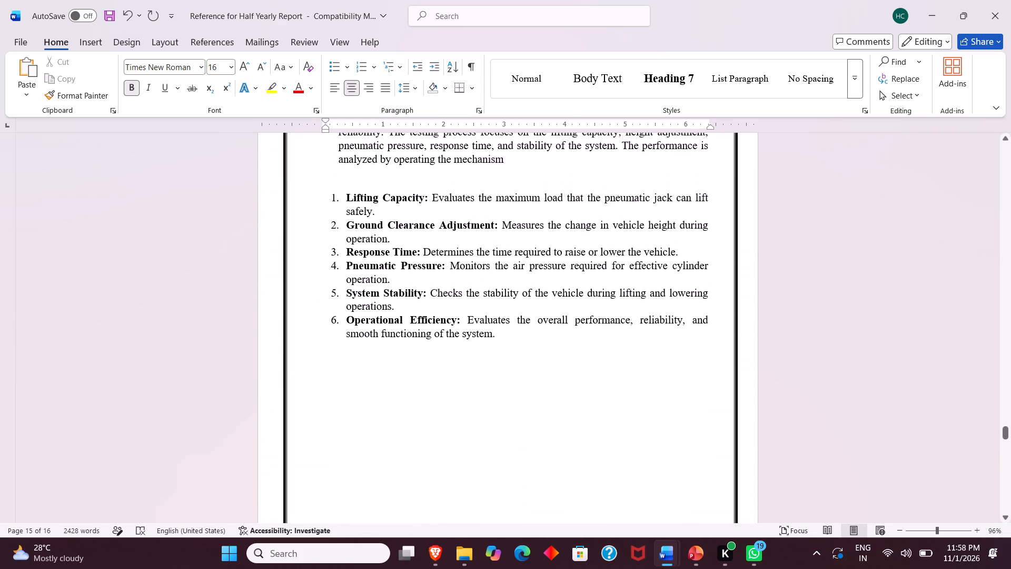
{"action": "scroll", "coordinate": [605, 319], "scroll_direction": "up", "scroll_amount": 5}
{"action": "left_click_drag", "start_coordinate": [509, 501], "coordinate": [507, 499]}
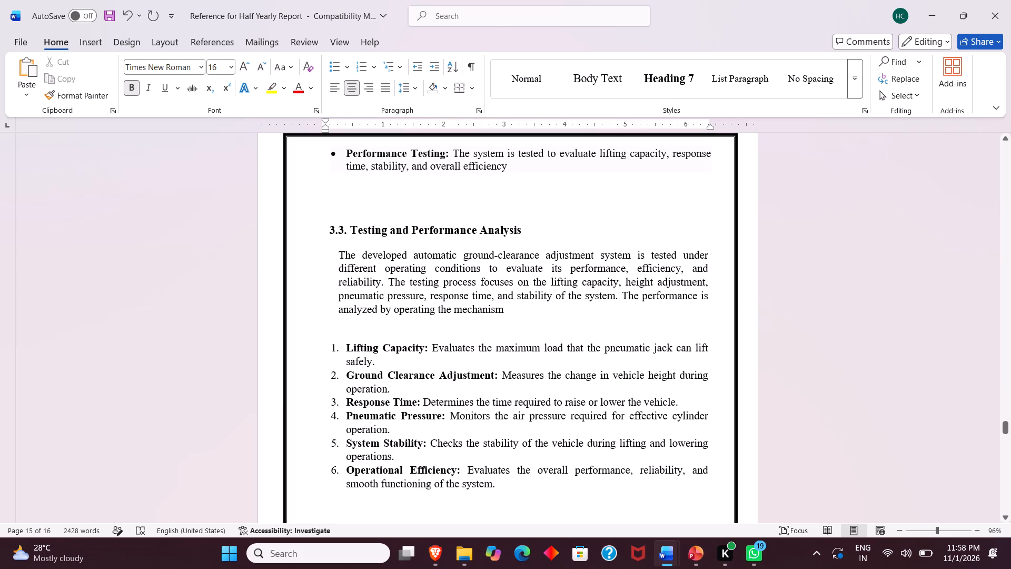
{"action": "left_click_drag", "start_coordinate": [507, 499], "coordinate": [339, 348]}
{"action": "left_click", "coordinate": [410, 83]}
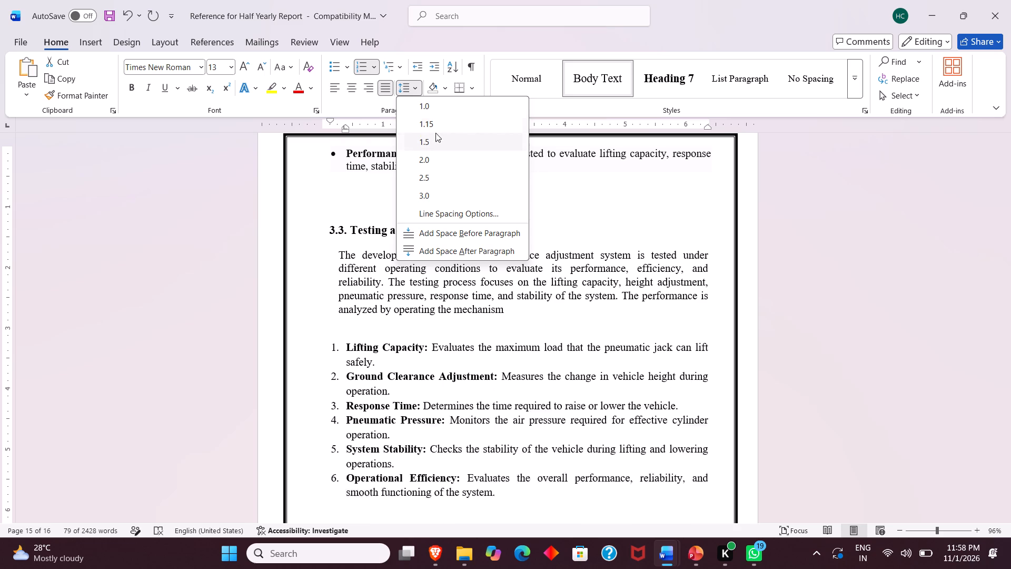
{"action": "left_click", "coordinate": [433, 122]}
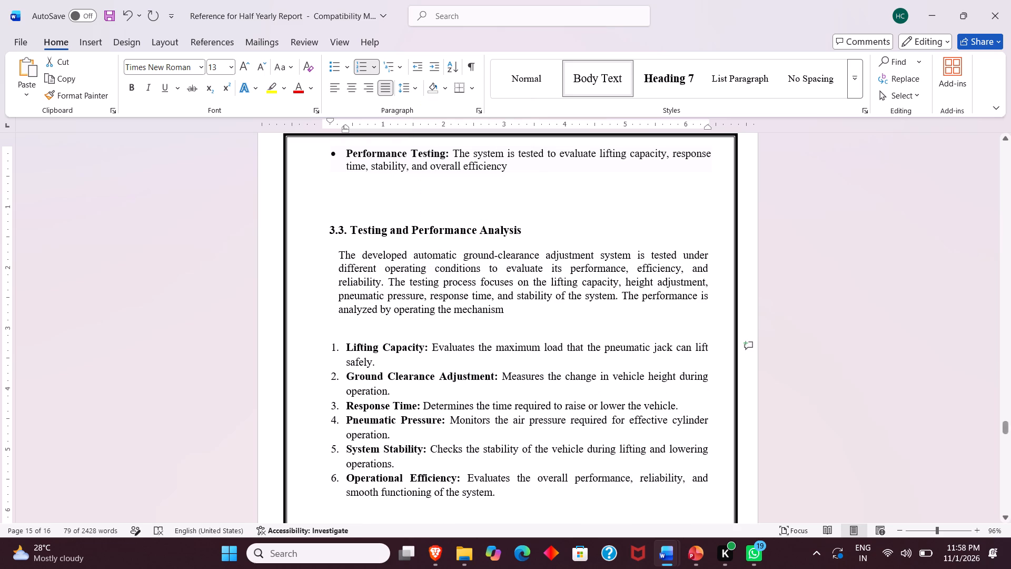
{"action": "left_click", "coordinate": [234, 256]}
{"action": "left_click", "coordinate": [330, 318]}
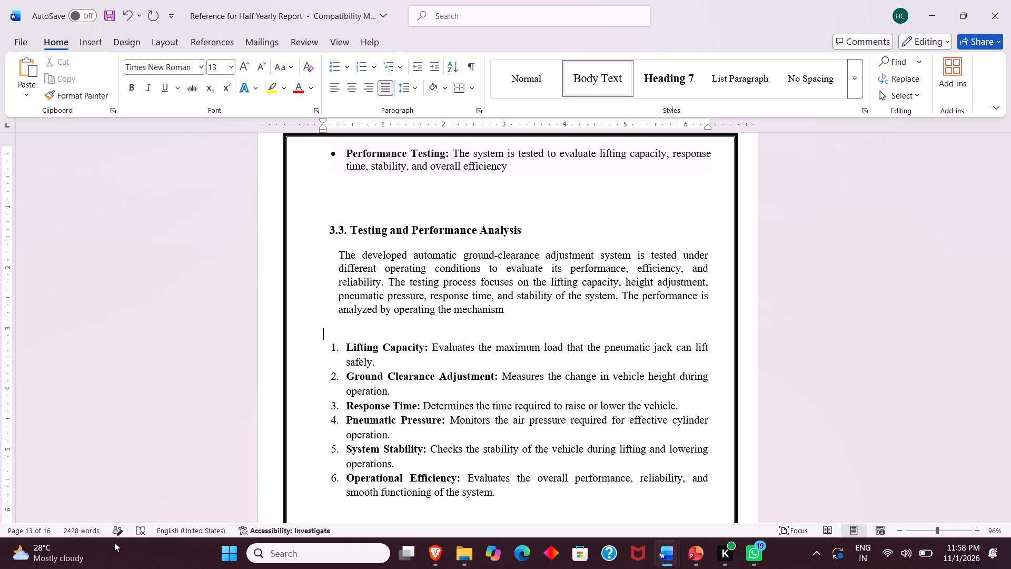
Review the page layout and spacing from section 3.3 through the Chapter 8 references.
{"action": "scroll", "coordinate": [260, 504], "scroll_direction": "down", "scroll_amount": 2}
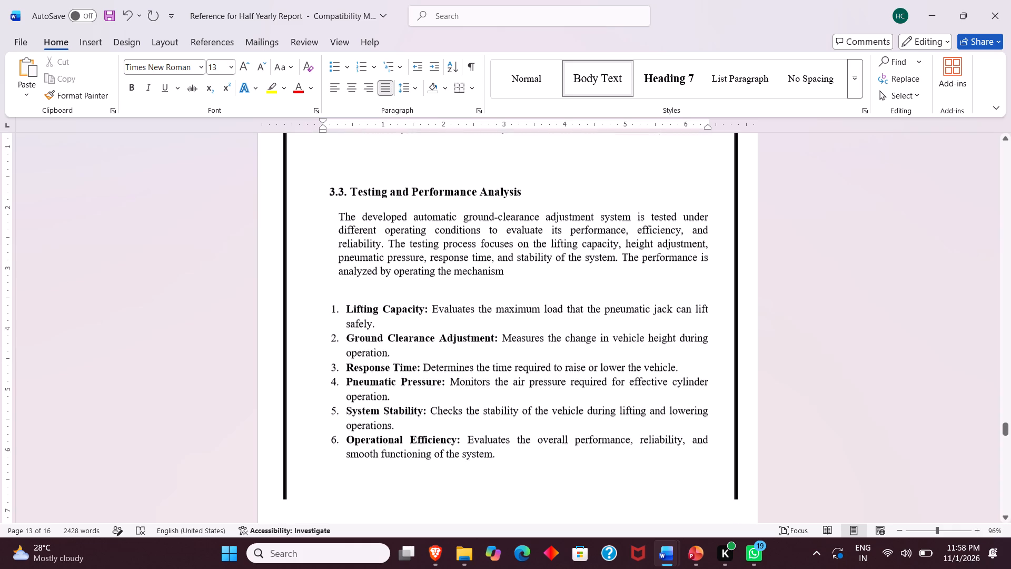
{"action": "scroll", "coordinate": [260, 504], "scroll_direction": "down", "scroll_amount": 18}
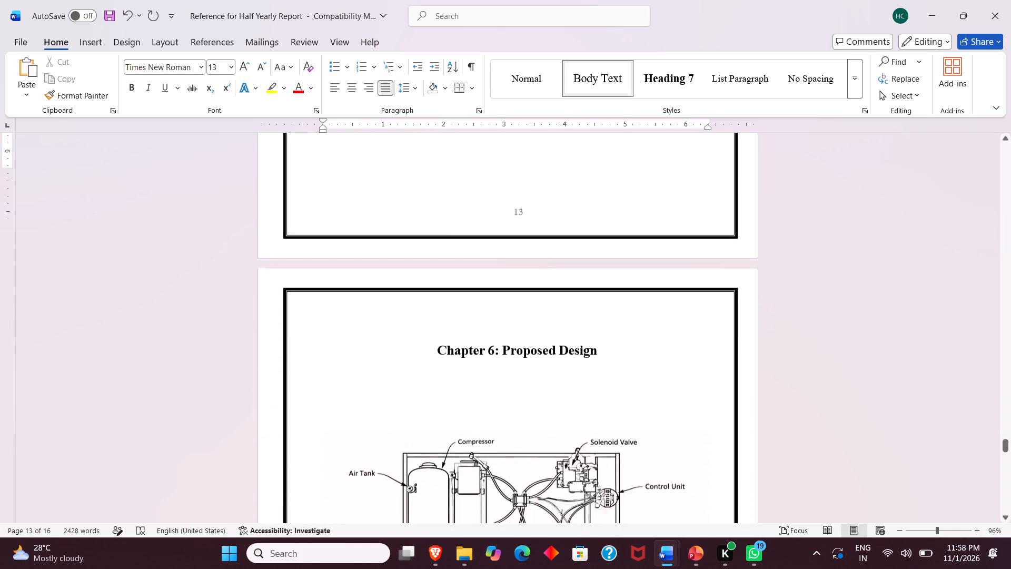
{"action": "scroll", "coordinate": [473, 126], "scroll_direction": "down", "scroll_amount": 15}
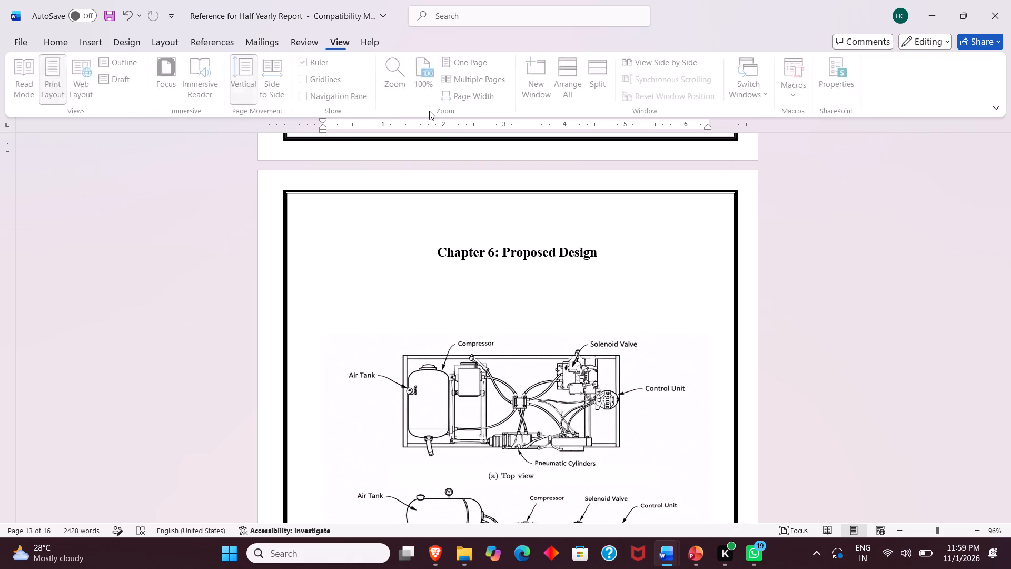
{"action": "scroll", "coordinate": [429, 111], "scroll_direction": "down", "scroll_amount": 2}
{"action": "scroll", "coordinate": [447, 123], "scroll_direction": "up", "scroll_amount": 9}
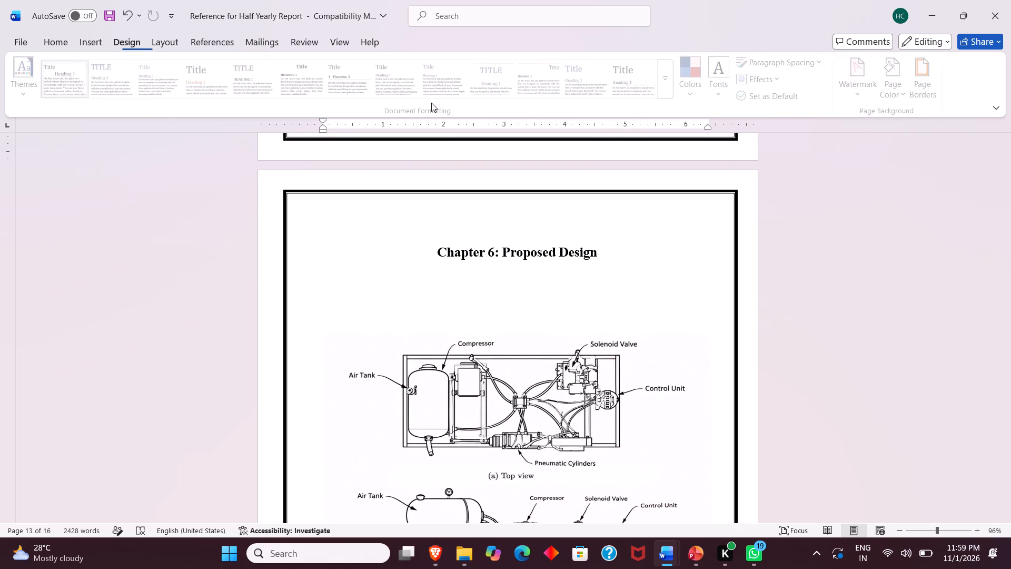
{"action": "scroll", "coordinate": [431, 103], "scroll_direction": "up", "scroll_amount": 2}
{"action": "scroll", "coordinate": [399, 282], "scroll_direction": "down", "scroll_amount": 11}
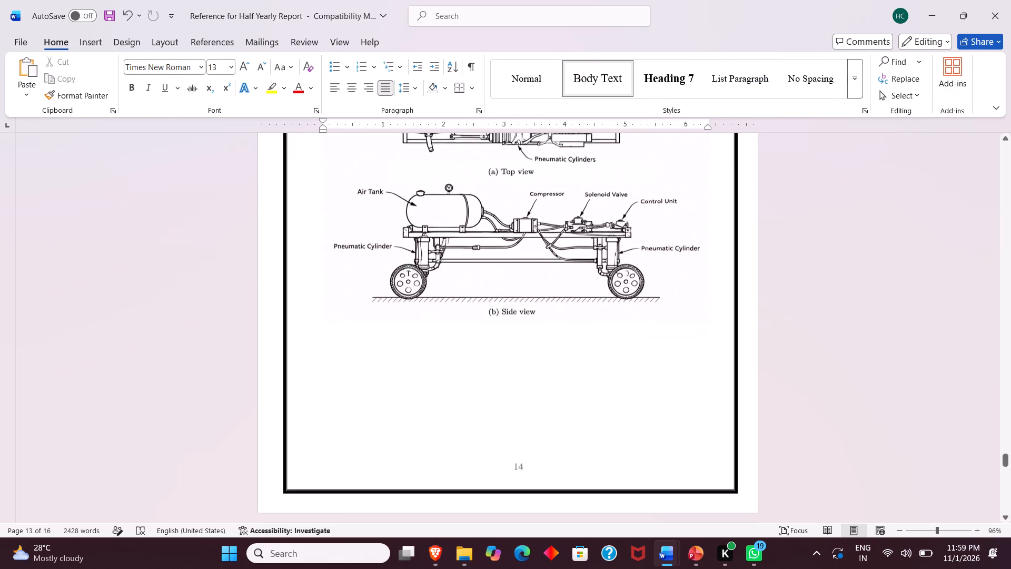
{"action": "scroll", "coordinate": [378, 254], "scroll_direction": "down", "scroll_amount": 16}
{"action": "scroll", "coordinate": [429, 281], "scroll_direction": "down", "scroll_amount": 15}
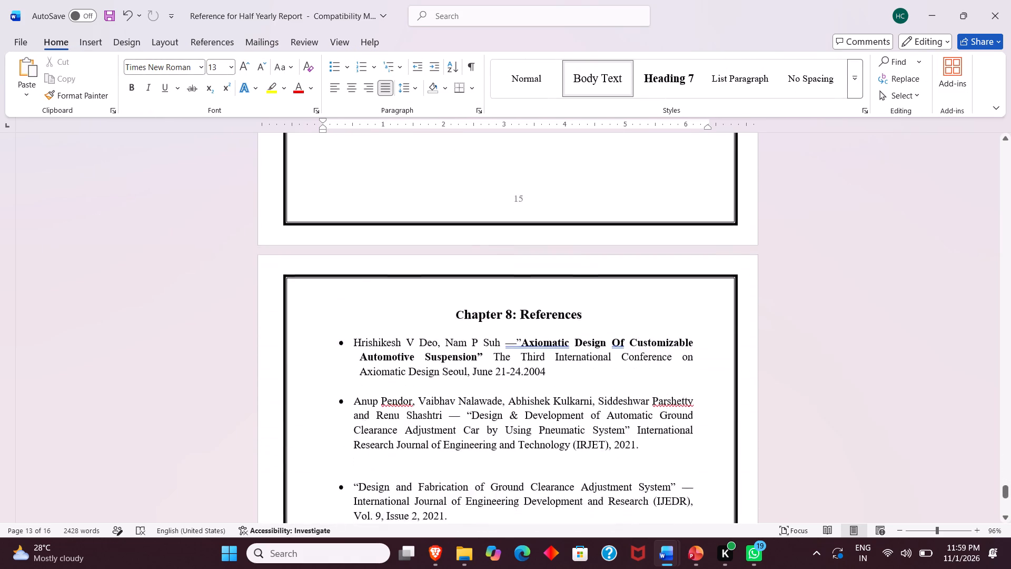
{"action": "scroll", "coordinate": [431, 276], "scroll_direction": "down", "scroll_amount": 20}
{"action": "scroll", "coordinate": [431, 276], "scroll_direction": "down", "scroll_amount": 3}
{"action": "scroll", "coordinate": [422, 260], "scroll_direction": "up", "scroll_amount": 4}
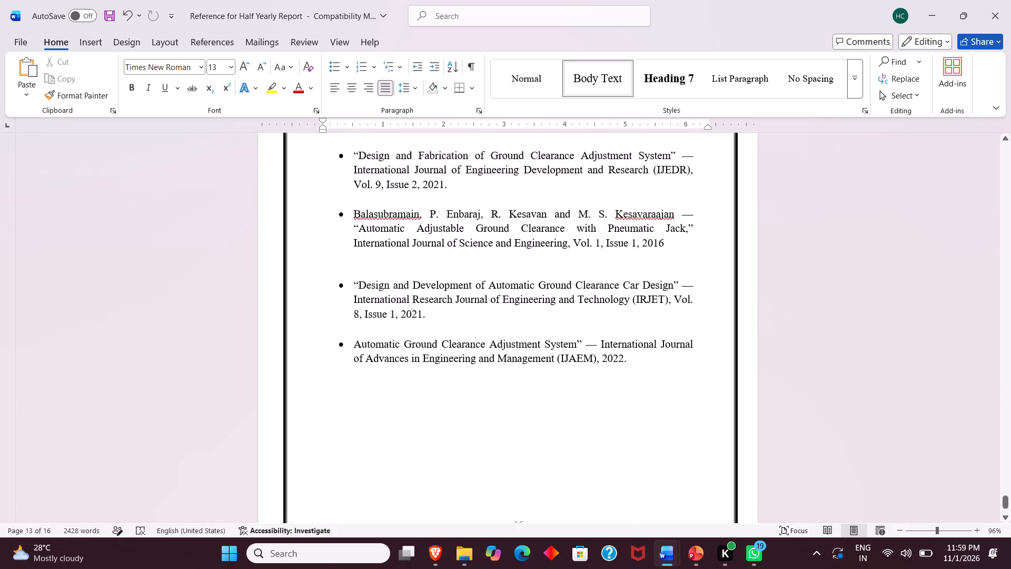
{"action": "scroll", "coordinate": [423, 261], "scroll_direction": "up", "scroll_amount": 1}
{"action": "scroll", "coordinate": [423, 261], "scroll_direction": "down", "scroll_amount": 8}
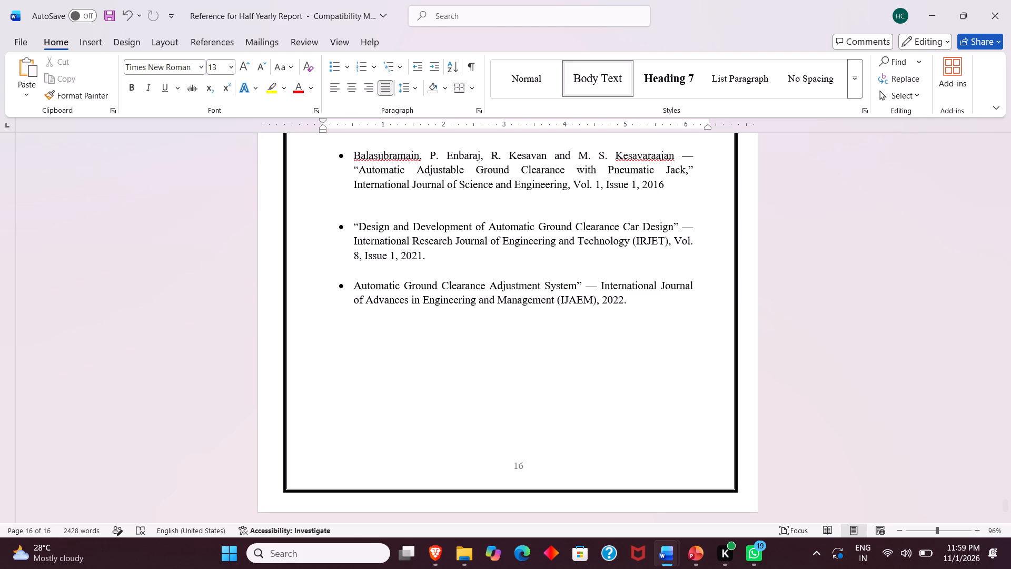
{"action": "scroll", "coordinate": [214, 77], "scroll_direction": "up", "scroll_amount": 5}
{"action": "scroll", "coordinate": [320, 412], "scroll_direction": "up", "scroll_amount": 3}
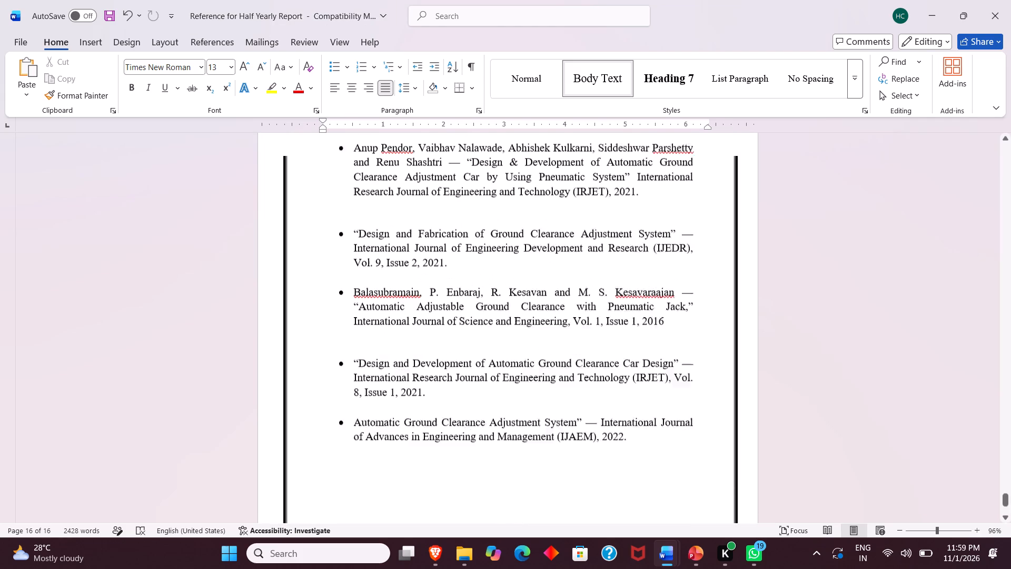
{"action": "scroll", "coordinate": [476, 493], "scroll_direction": "up", "scroll_amount": 6}
{"action": "scroll", "coordinate": [810, 537], "scroll_direction": "up", "scroll_amount": 4}
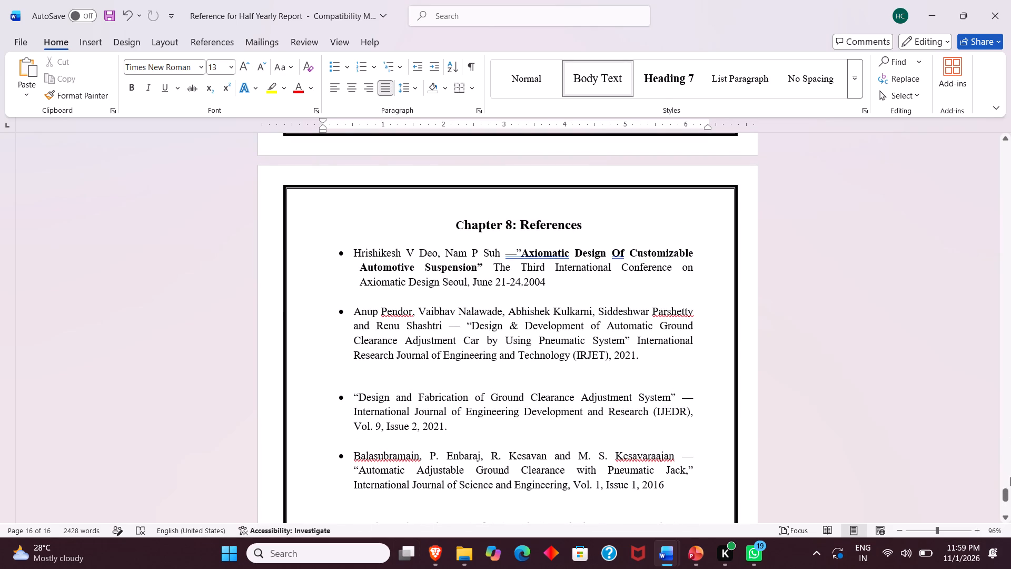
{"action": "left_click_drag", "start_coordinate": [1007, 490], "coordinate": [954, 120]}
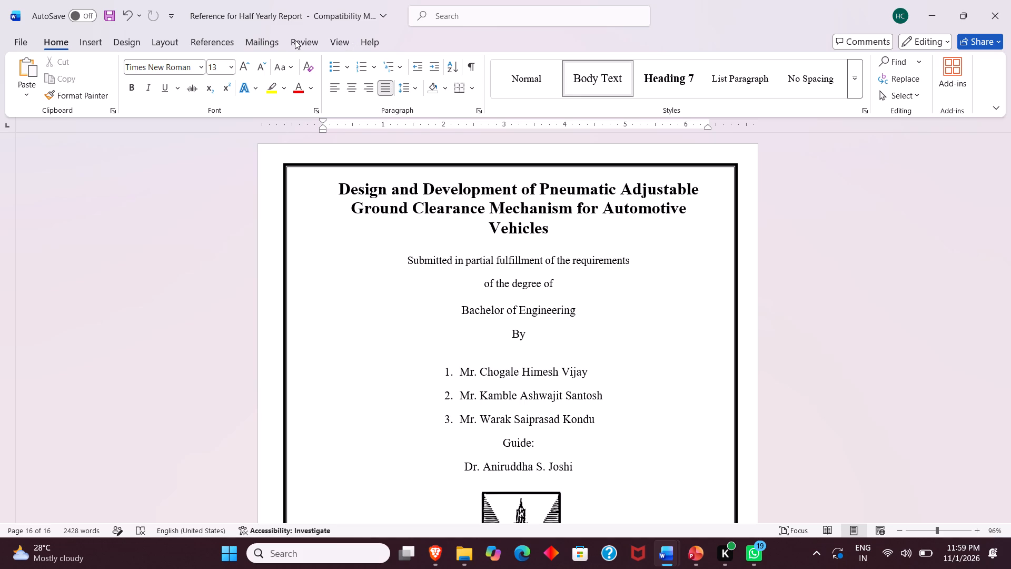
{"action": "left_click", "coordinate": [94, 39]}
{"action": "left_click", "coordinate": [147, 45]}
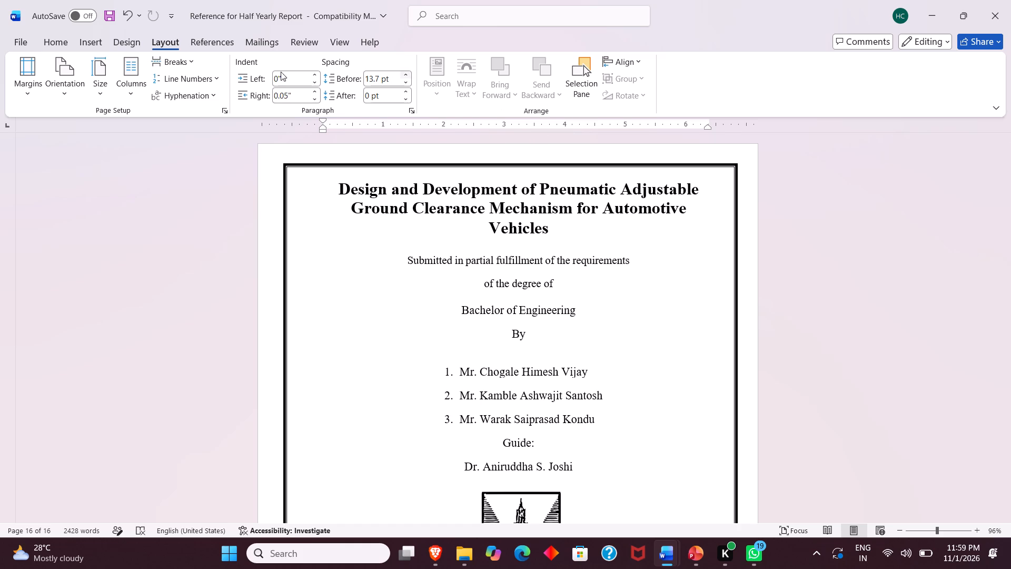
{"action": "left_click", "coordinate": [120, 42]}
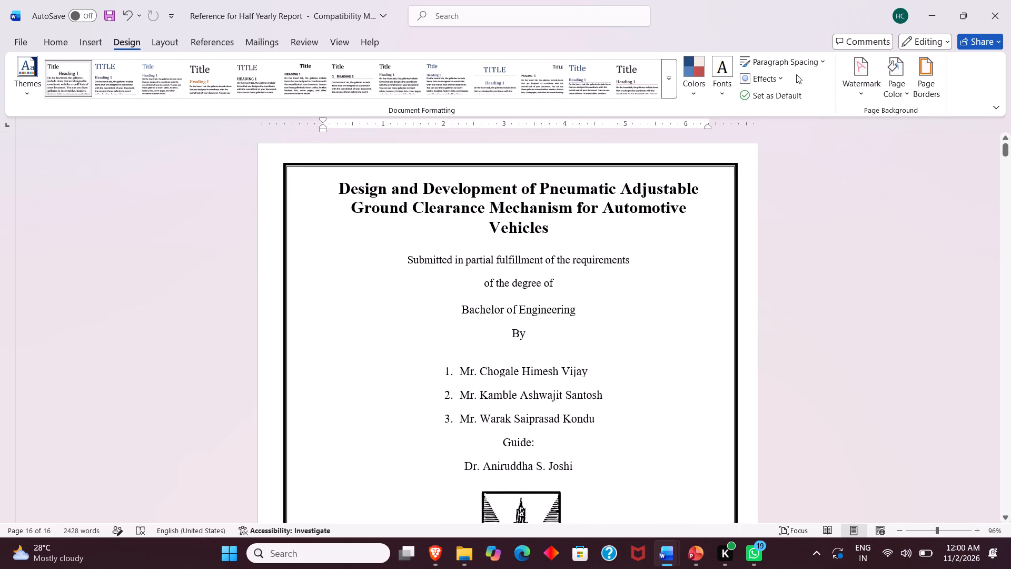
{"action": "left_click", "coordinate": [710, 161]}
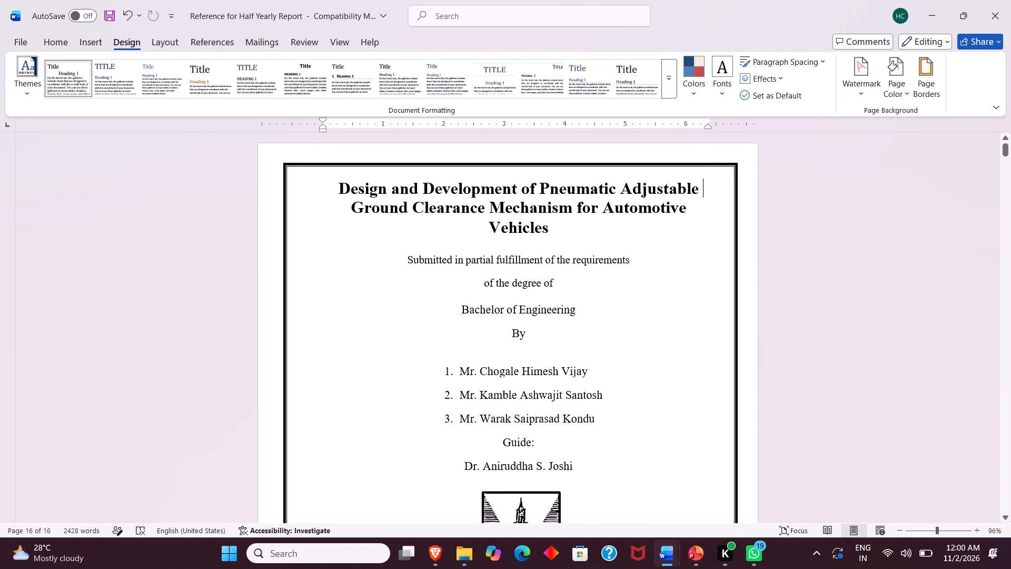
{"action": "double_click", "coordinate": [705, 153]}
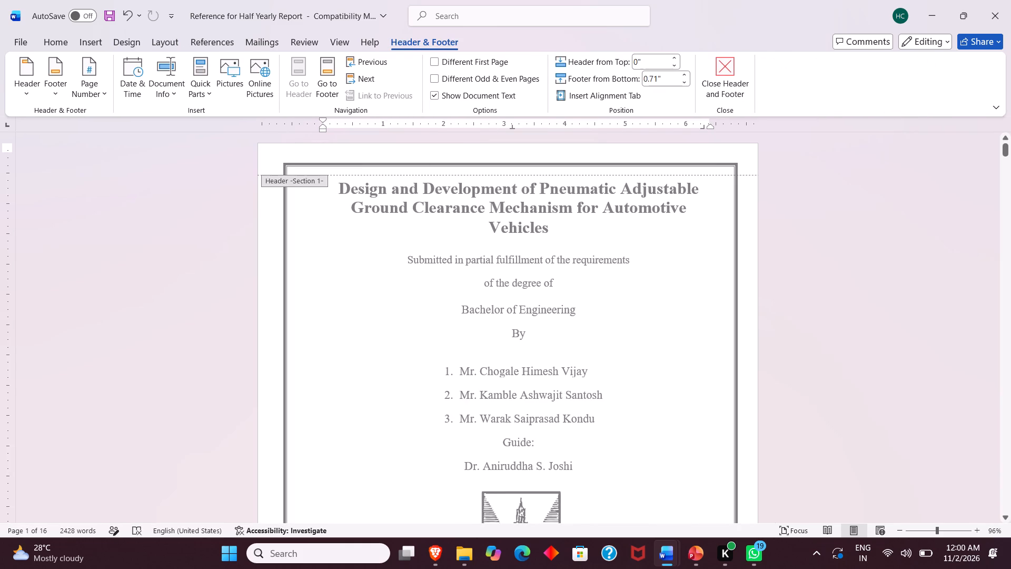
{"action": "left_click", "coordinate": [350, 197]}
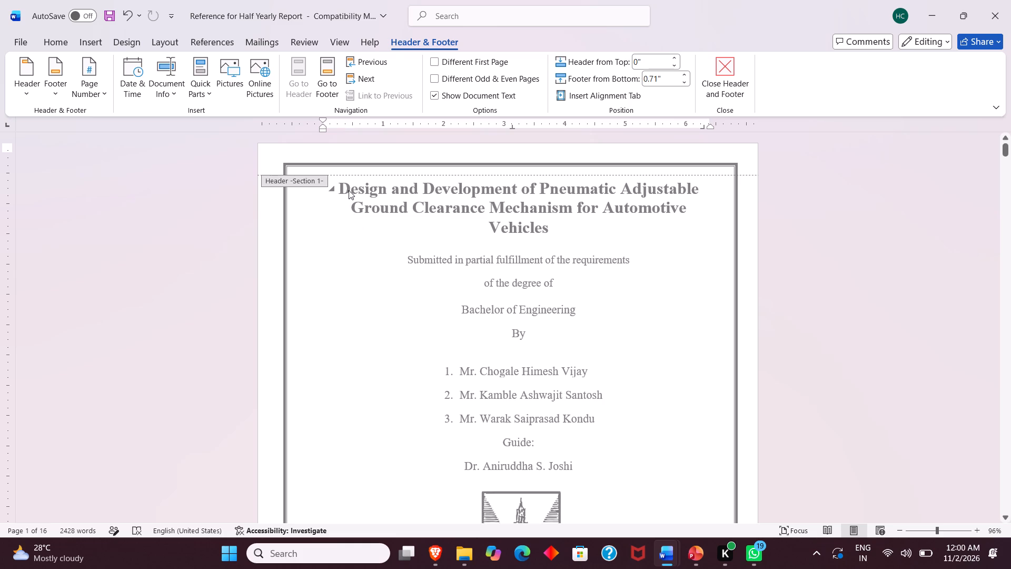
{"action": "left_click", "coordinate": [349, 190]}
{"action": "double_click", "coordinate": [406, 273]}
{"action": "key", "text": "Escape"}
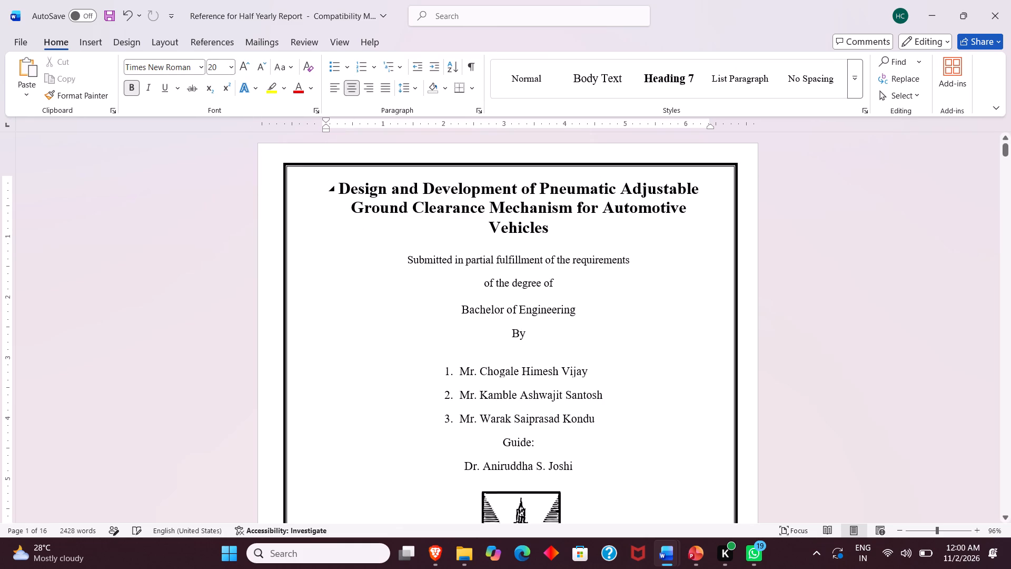
Copy the full report title, "Design and Development of Pneumatic Adjustable Ground Clearance Mechanism for Automotive Vehicles", from the cover page.
{"action": "left_click_drag", "start_coordinate": [341, 188], "coordinate": [552, 230]}
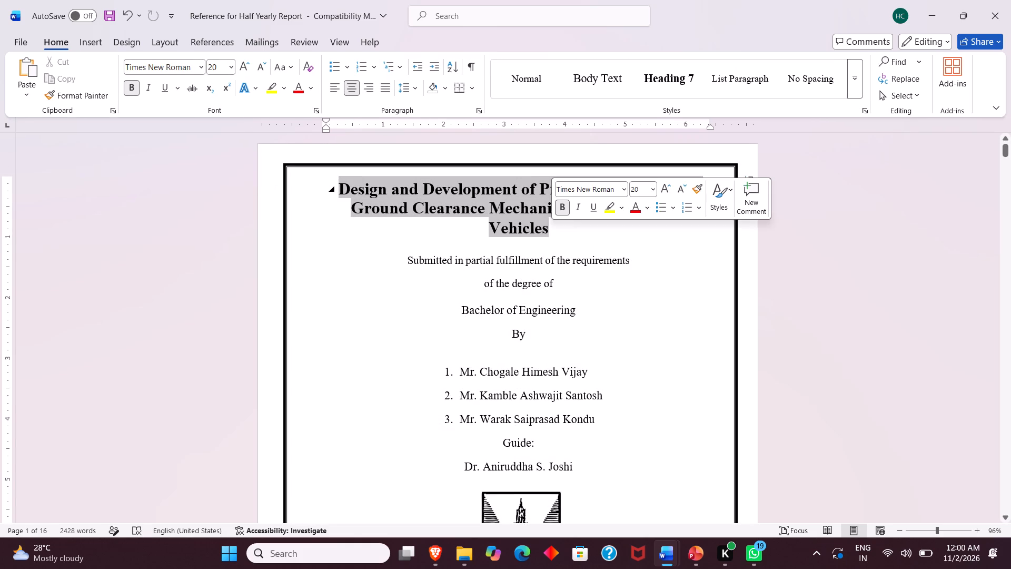
{"action": "key", "text": "ctrl+c"}
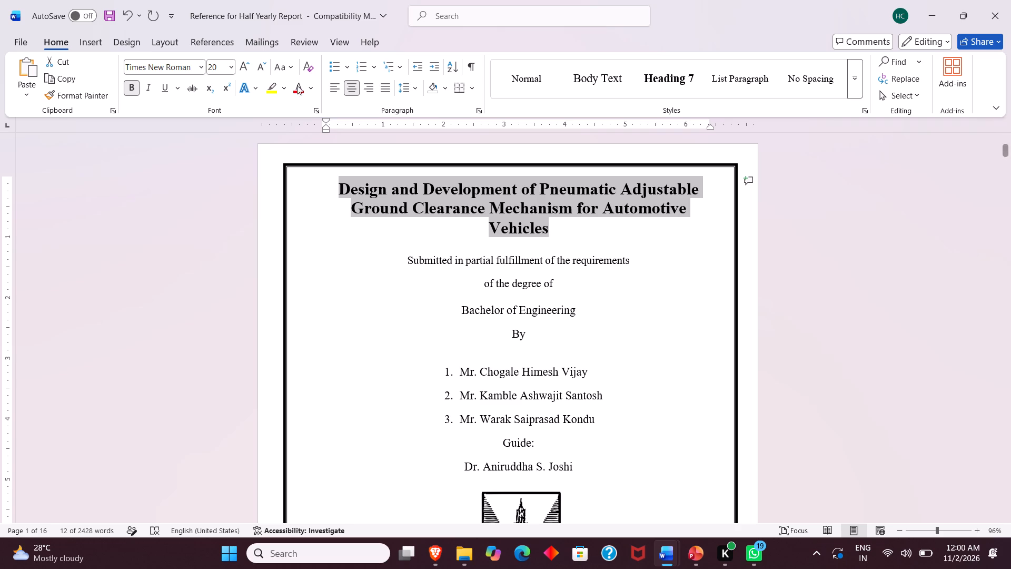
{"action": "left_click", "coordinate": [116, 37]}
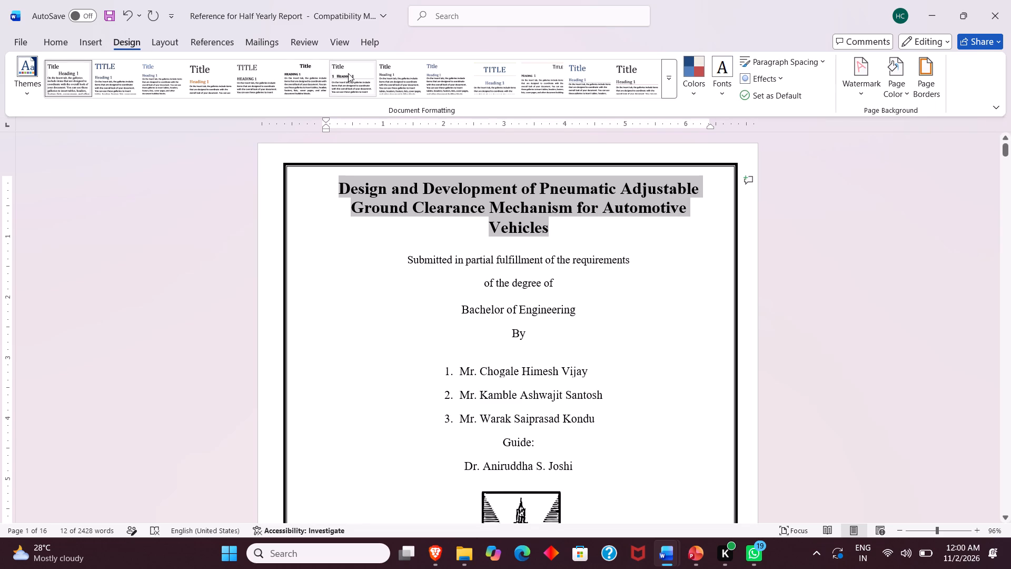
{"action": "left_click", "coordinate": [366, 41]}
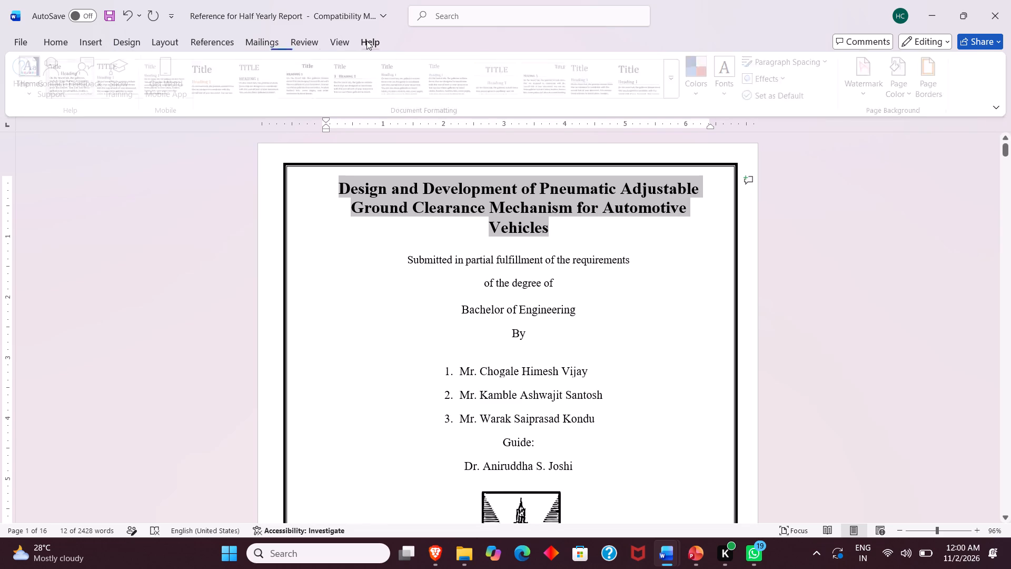
Paste the copied report title into the page header of the cover page section.
{"action": "left_click", "coordinate": [60, 36]}
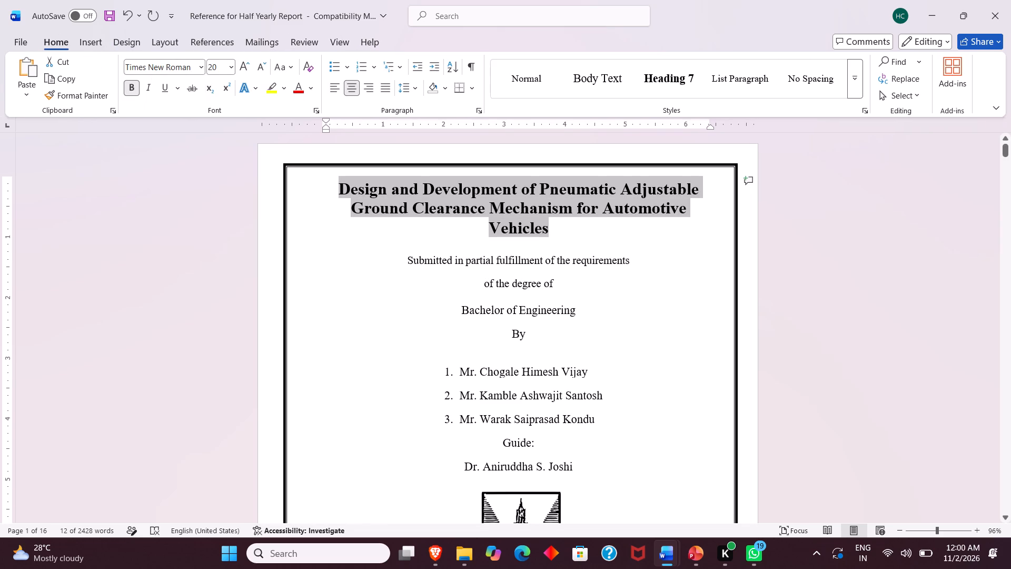
{"action": "double_click", "coordinate": [303, 146]}
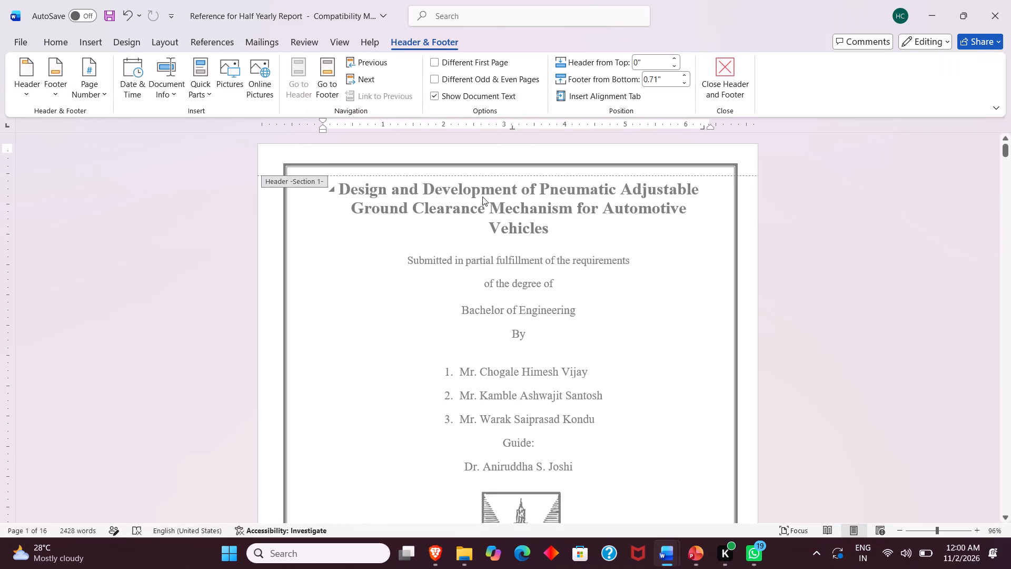
{"action": "left_click", "coordinate": [629, 149]}
{"action": "scroll", "coordinate": [534, 279], "scroll_direction": "up", "scroll_amount": 2}
{"action": "key", "text": "ctrl+v"}
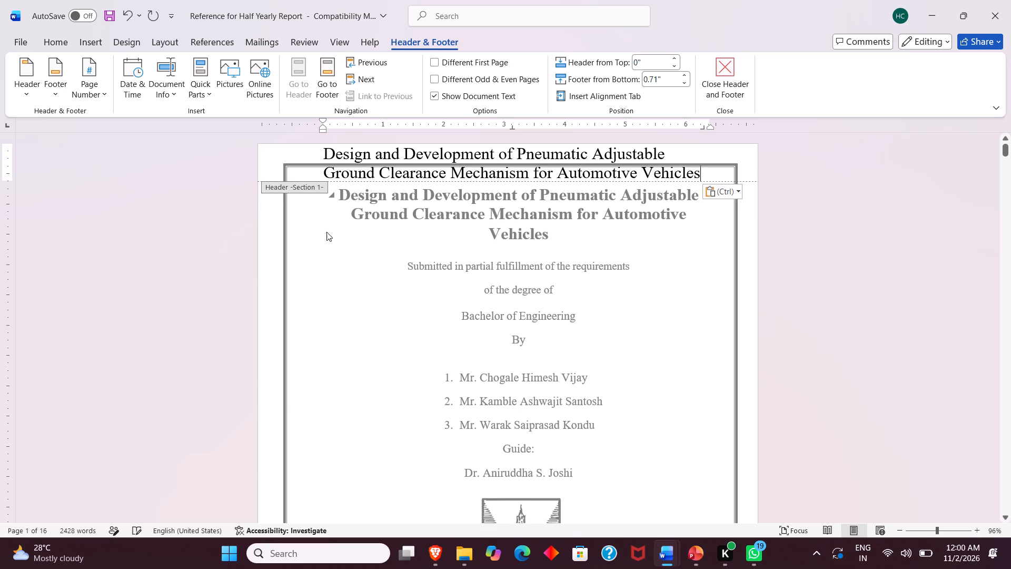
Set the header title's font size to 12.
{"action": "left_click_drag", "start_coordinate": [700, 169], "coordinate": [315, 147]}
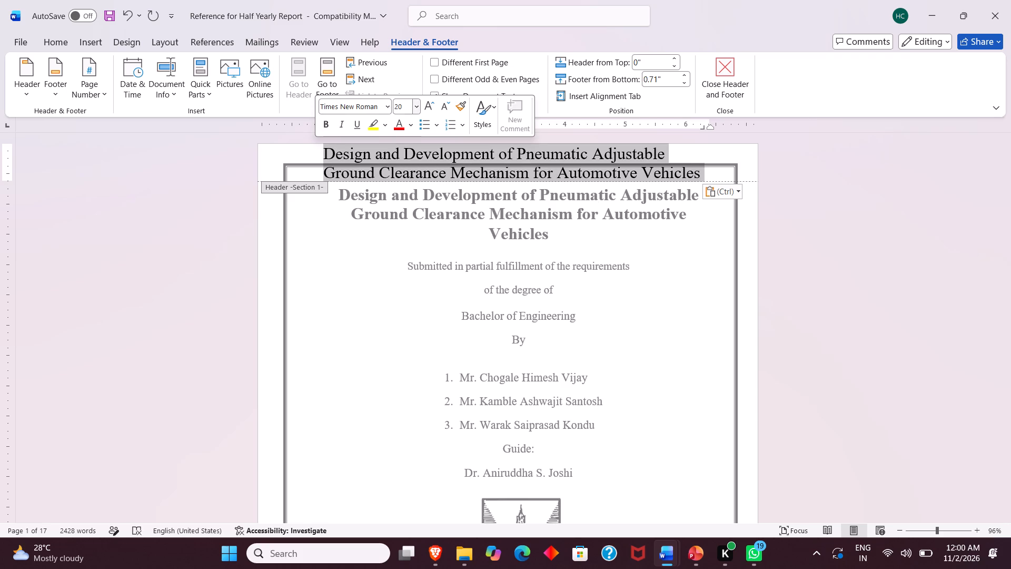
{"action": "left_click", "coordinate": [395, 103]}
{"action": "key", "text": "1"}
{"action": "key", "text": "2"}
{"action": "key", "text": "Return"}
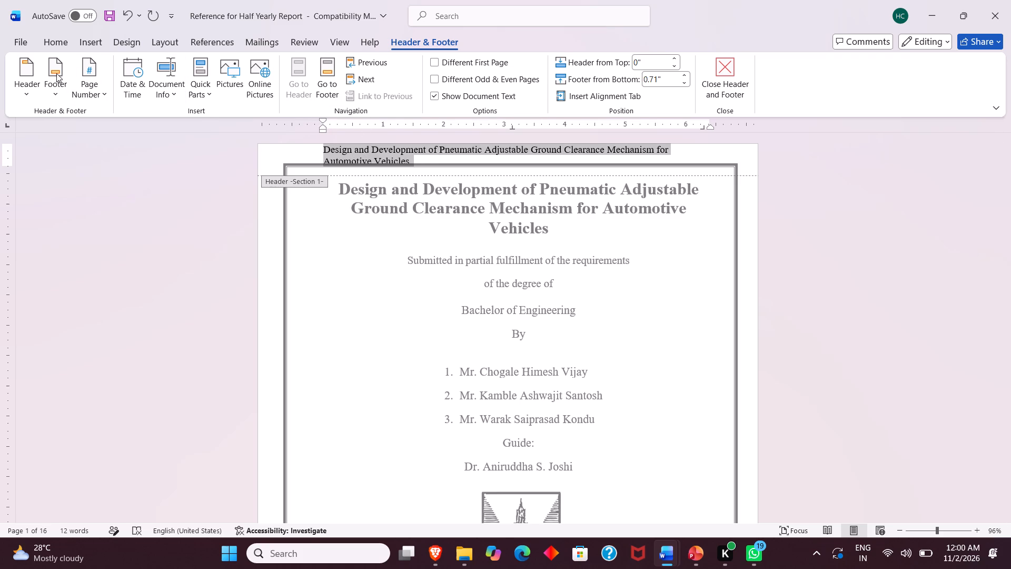
Centre-align the report title in the page header.
{"action": "left_click", "coordinate": [66, 41]}
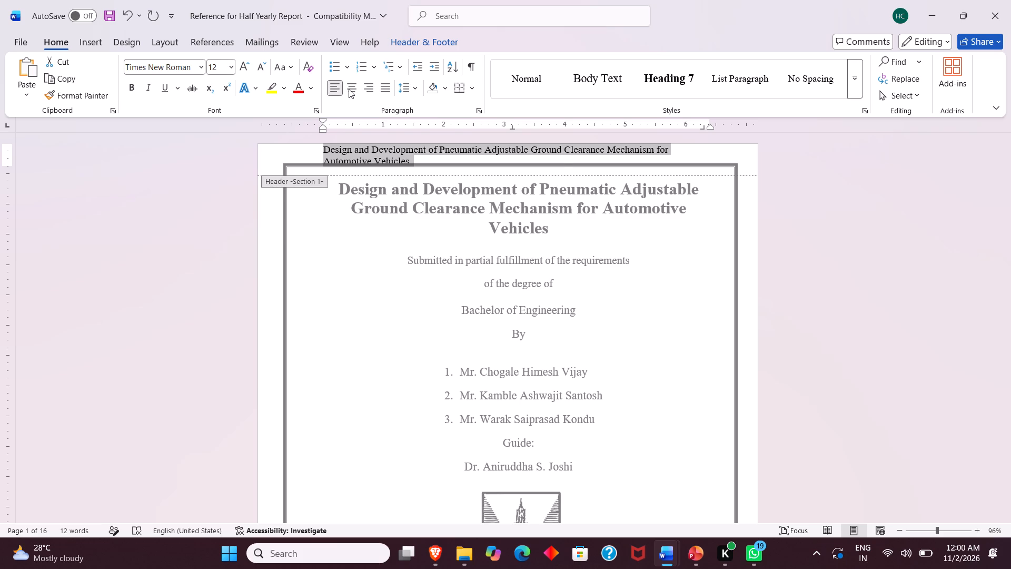
{"action": "left_click", "coordinate": [349, 89]}
{"action": "left_click", "coordinate": [202, 219]}
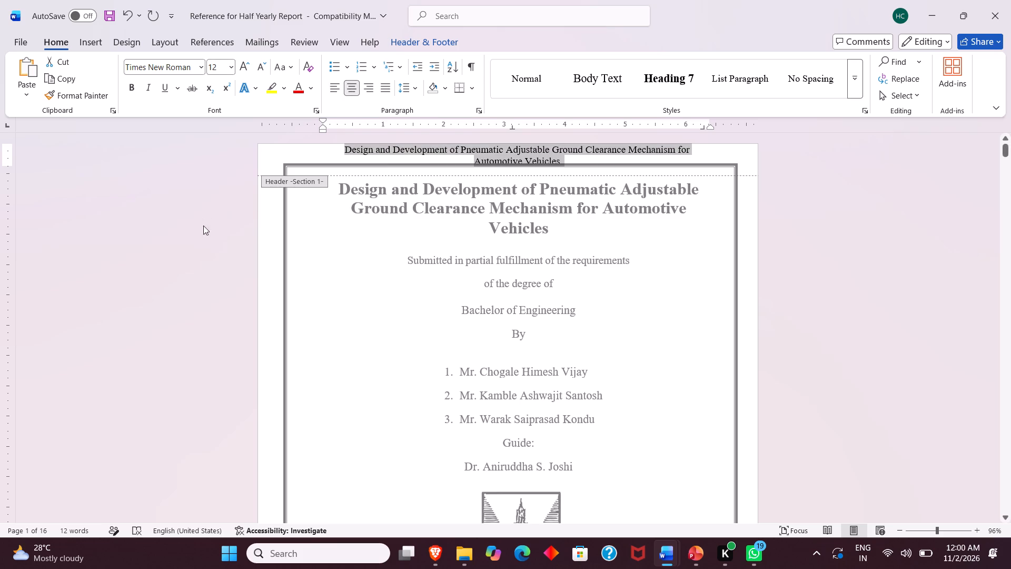
Check how the header title fits above the page border on the first two pages.
{"action": "scroll", "coordinate": [413, 296], "scroll_direction": "down", "scroll_amount": 15}
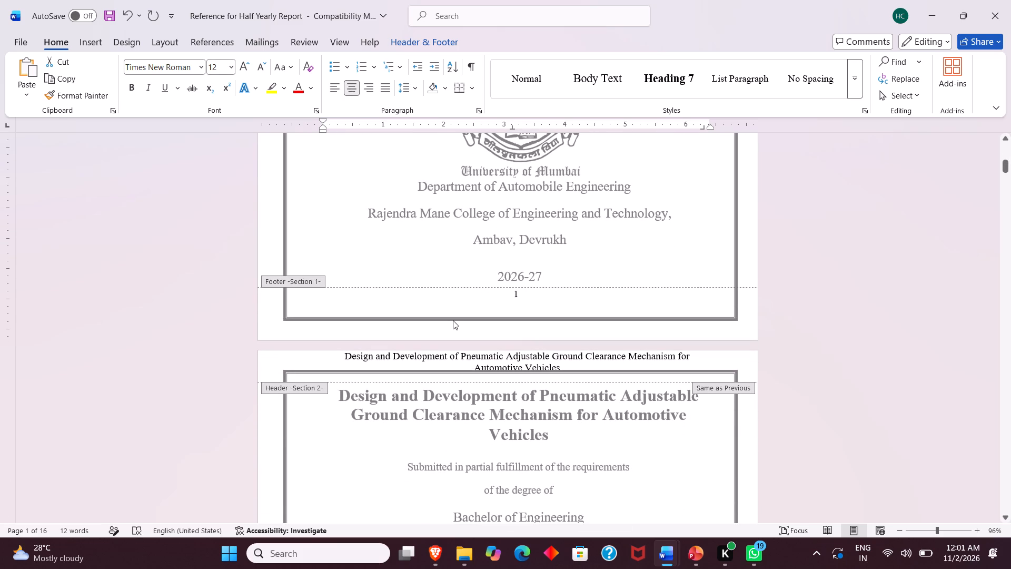
{"action": "scroll", "coordinate": [453, 320], "scroll_direction": "down", "scroll_amount": 1}
{"action": "scroll", "coordinate": [450, 318], "scroll_direction": "up", "scroll_amount": 5}
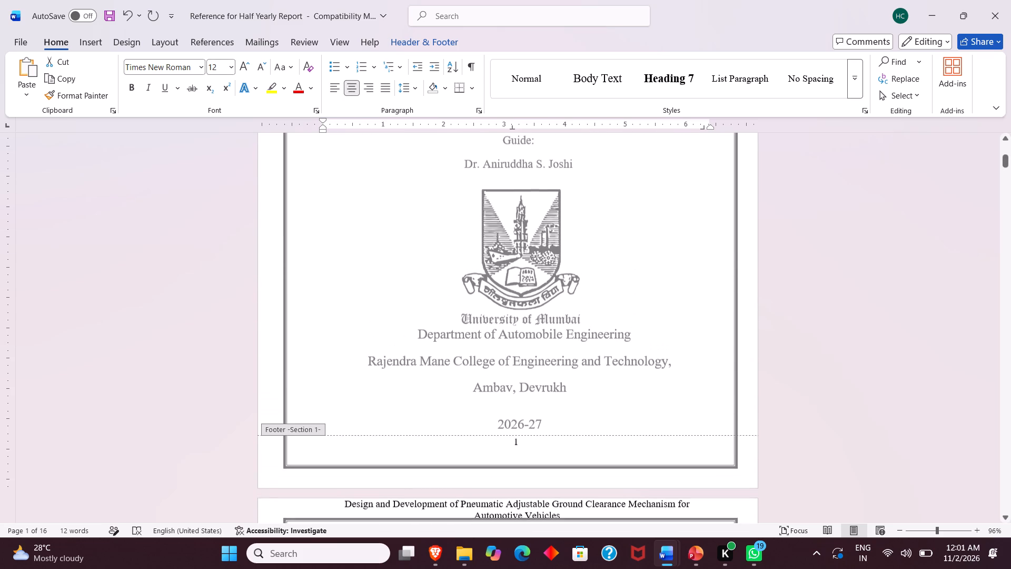
{"action": "scroll", "coordinate": [445, 310], "scroll_direction": "up", "scroll_amount": 2}
{"action": "scroll", "coordinate": [312, 299], "scroll_direction": "up", "scroll_amount": 10}
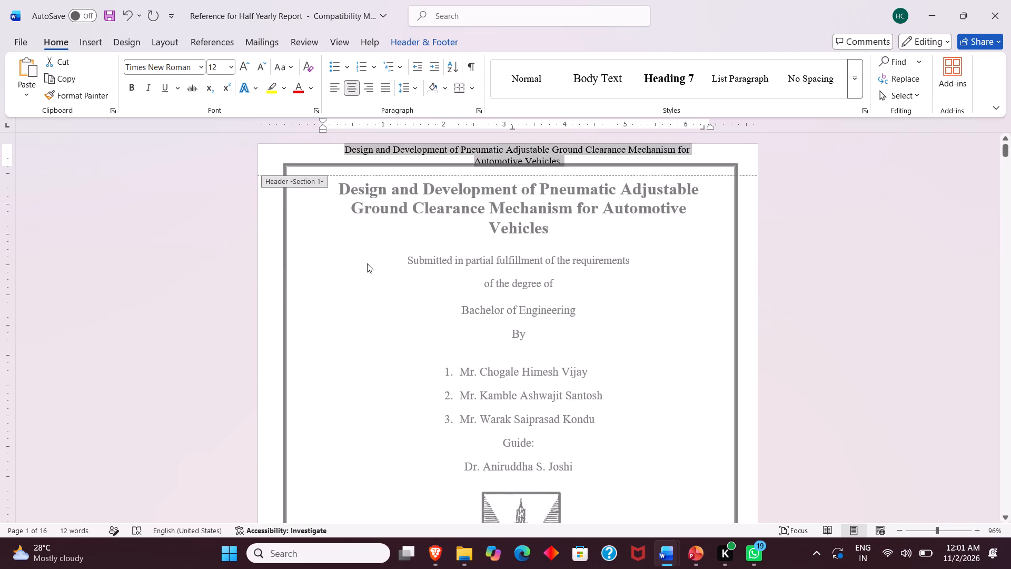
{"action": "scroll", "coordinate": [392, 221], "scroll_direction": "up", "scroll_amount": 5}
{"action": "scroll", "coordinate": [642, 214], "scroll_direction": "up", "scroll_amount": 5}
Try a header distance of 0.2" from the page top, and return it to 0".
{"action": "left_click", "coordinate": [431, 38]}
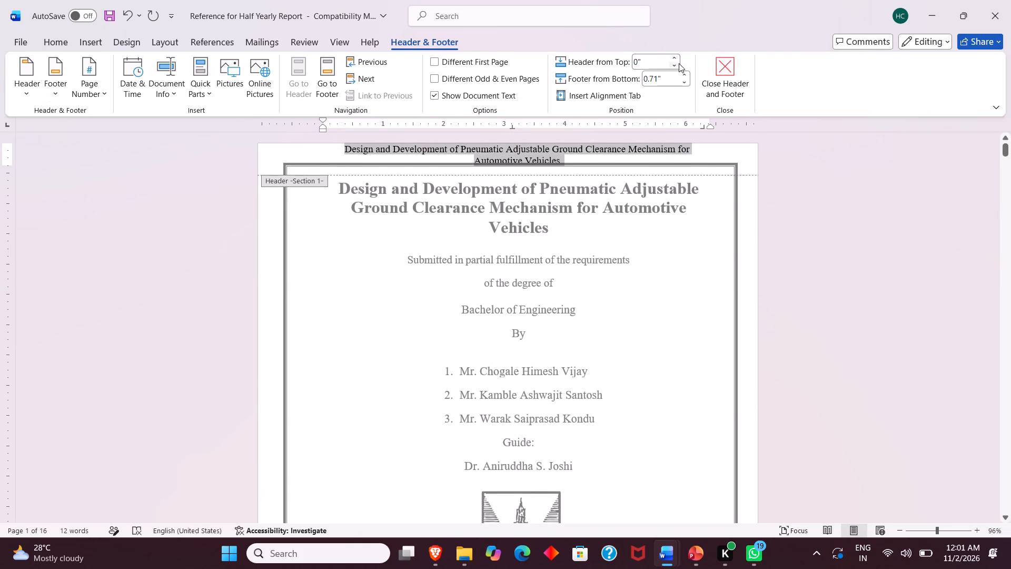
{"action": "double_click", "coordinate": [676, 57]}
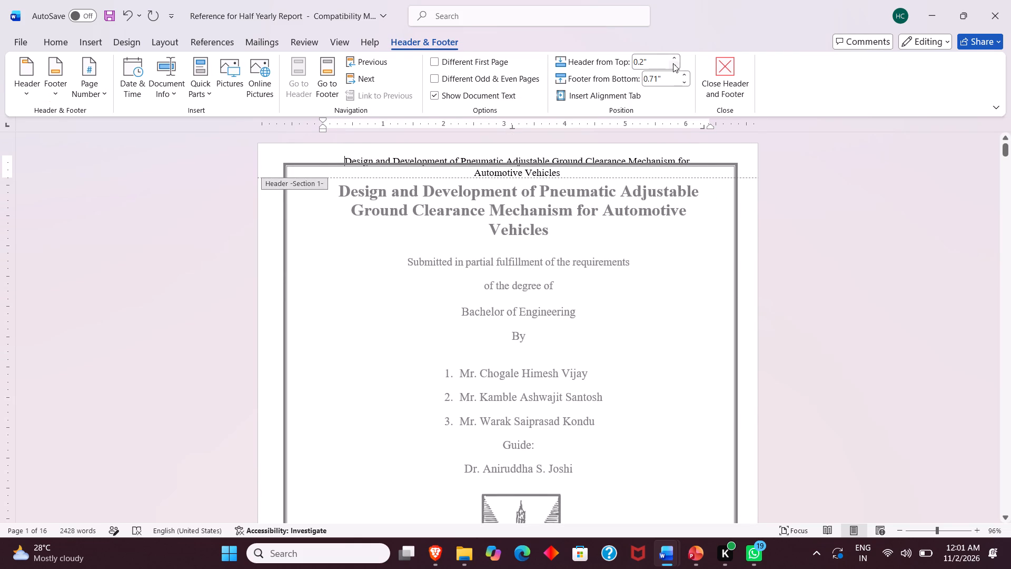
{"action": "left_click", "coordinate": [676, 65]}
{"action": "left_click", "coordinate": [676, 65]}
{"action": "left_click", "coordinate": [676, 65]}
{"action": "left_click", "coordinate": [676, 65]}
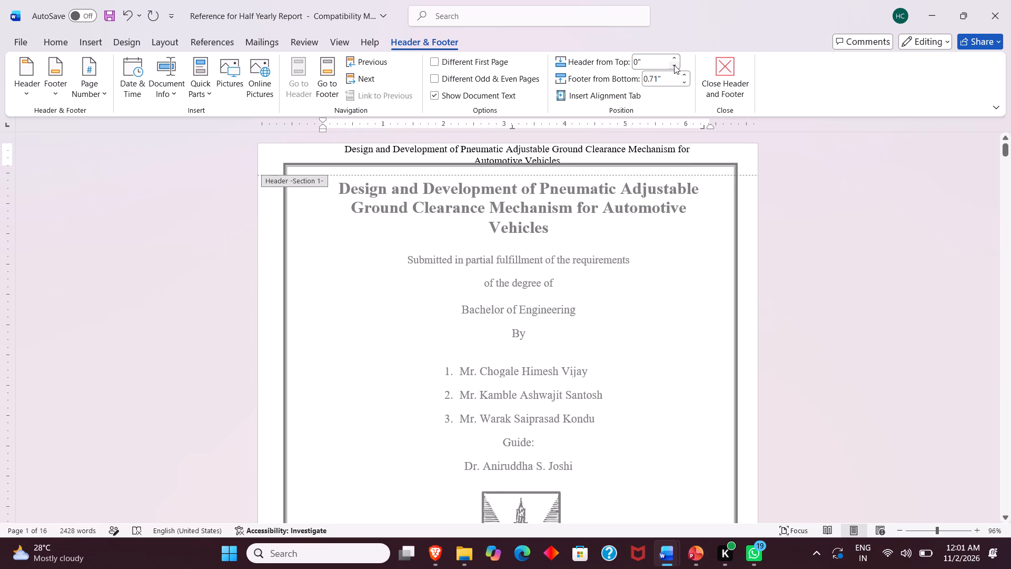
Set the header title's font size to 11 and return to the document body.
{"action": "left_click_drag", "start_coordinate": [563, 156], "coordinate": [346, 151]}
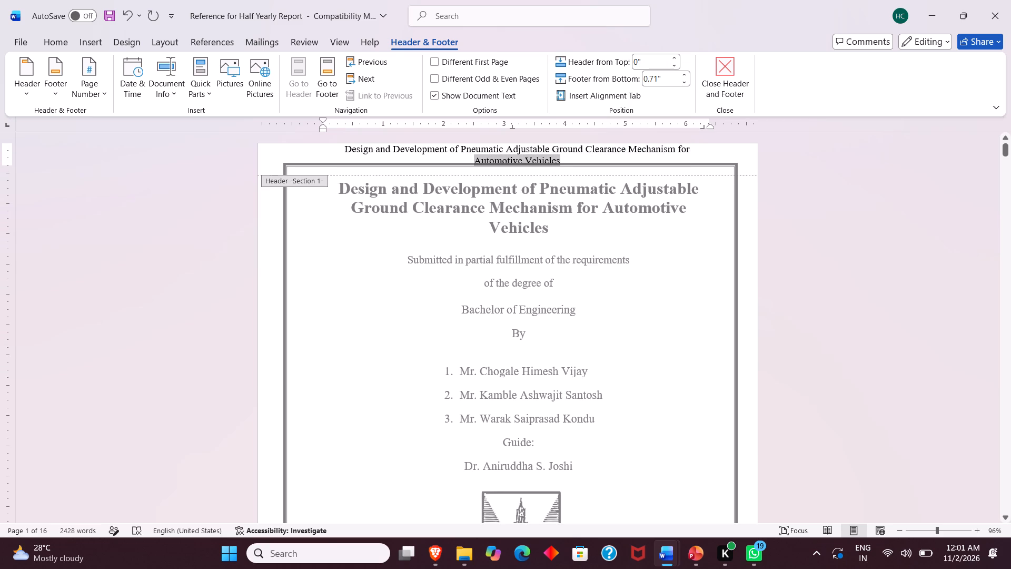
{"action": "left_click_drag", "start_coordinate": [346, 151], "coordinate": [348, 146]}
{"action": "left_click", "coordinate": [434, 104]}
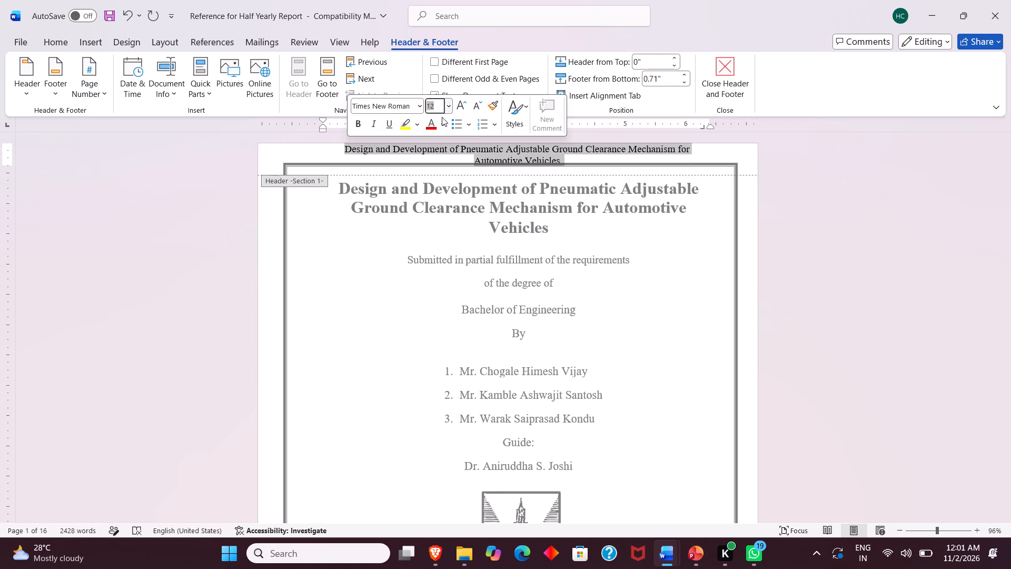
{"action": "key", "text": "1"}
{"action": "key", "text": "1"}
{"action": "key", "text": "Return"}
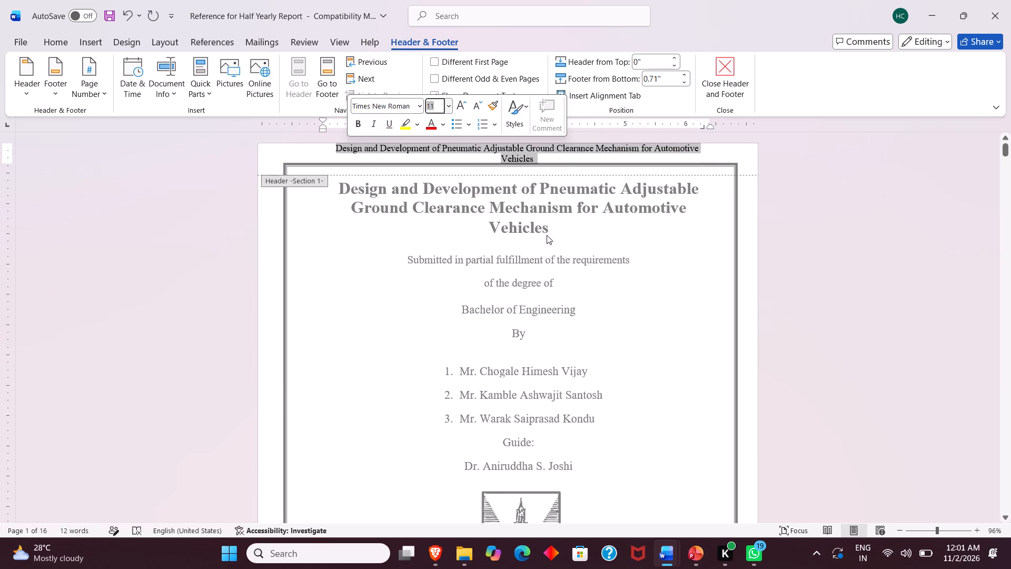
{"action": "left_click", "coordinate": [676, 281]}
{"action": "scroll", "coordinate": [647, 279], "scroll_direction": "down", "scroll_amount": 8}
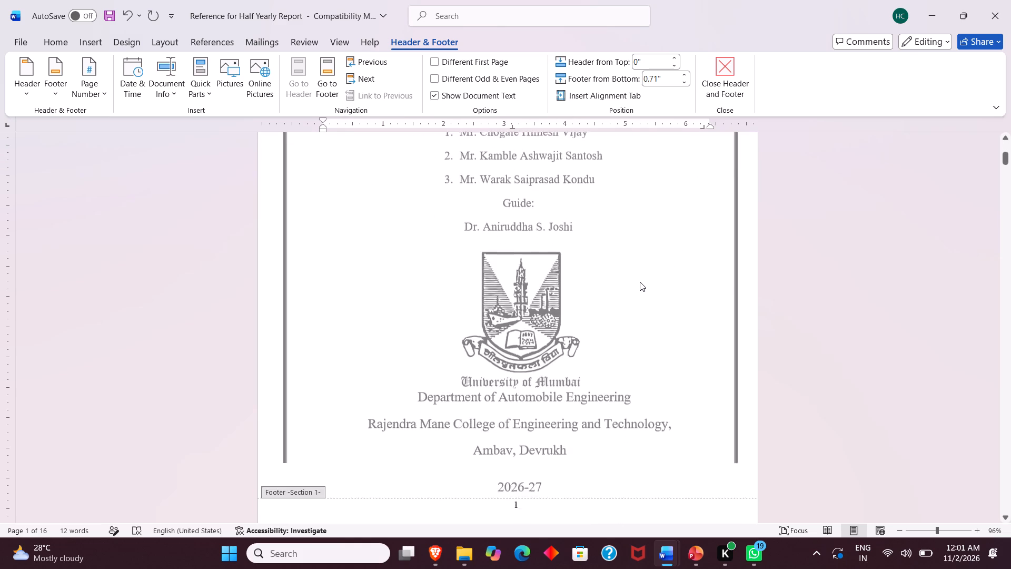
{"action": "scroll", "coordinate": [640, 282], "scroll_direction": "down", "scroll_amount": 13}
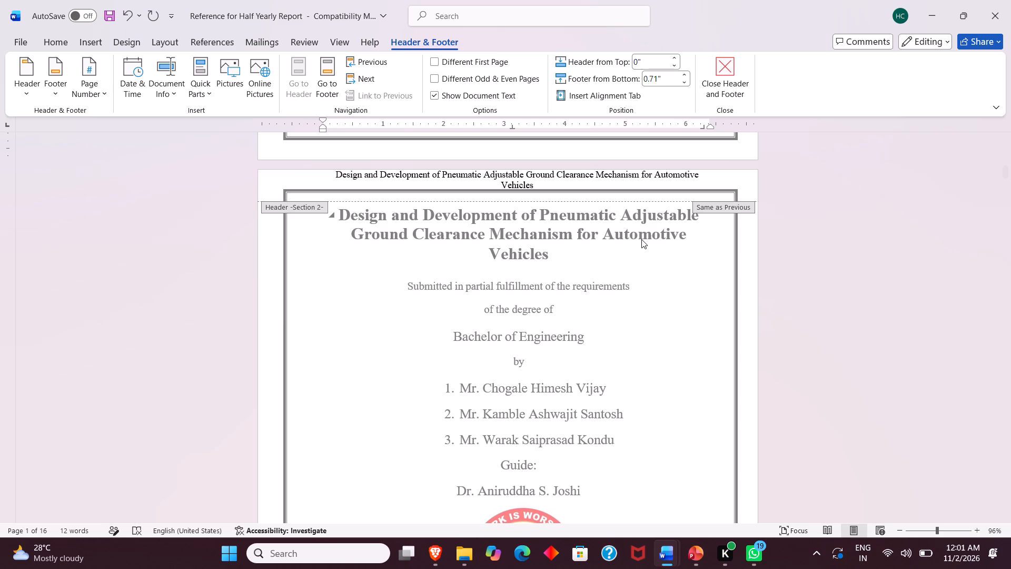
{"action": "left_click", "coordinate": [295, 395]}
{"action": "double_click", "coordinate": [328, 371]}
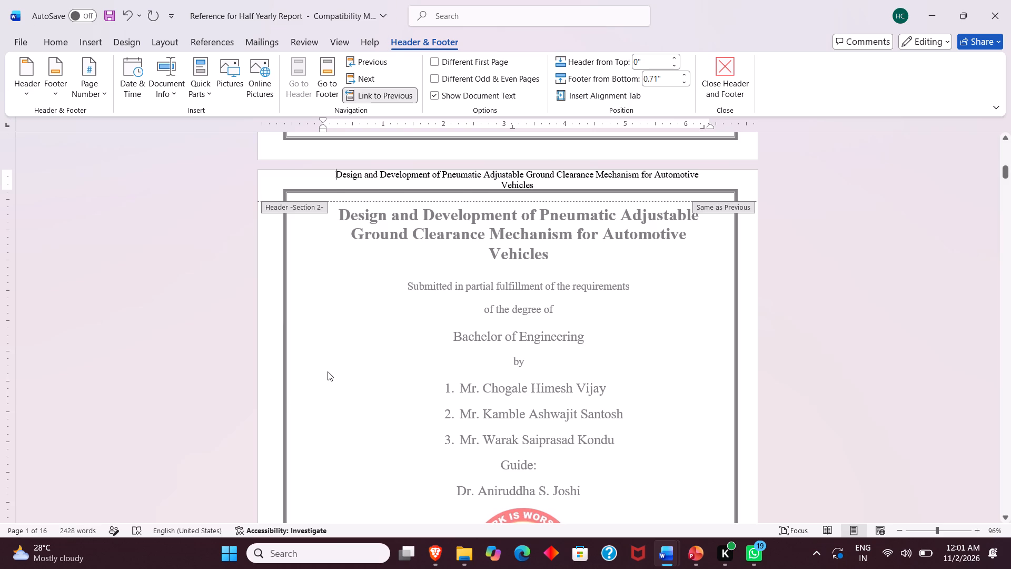
Review the header title's fit above the page border on pages 1 to 4, from the cover to the Project Synopsis Approval page.
{"action": "scroll", "coordinate": [345, 378], "scroll_direction": "up", "scroll_amount": 4}
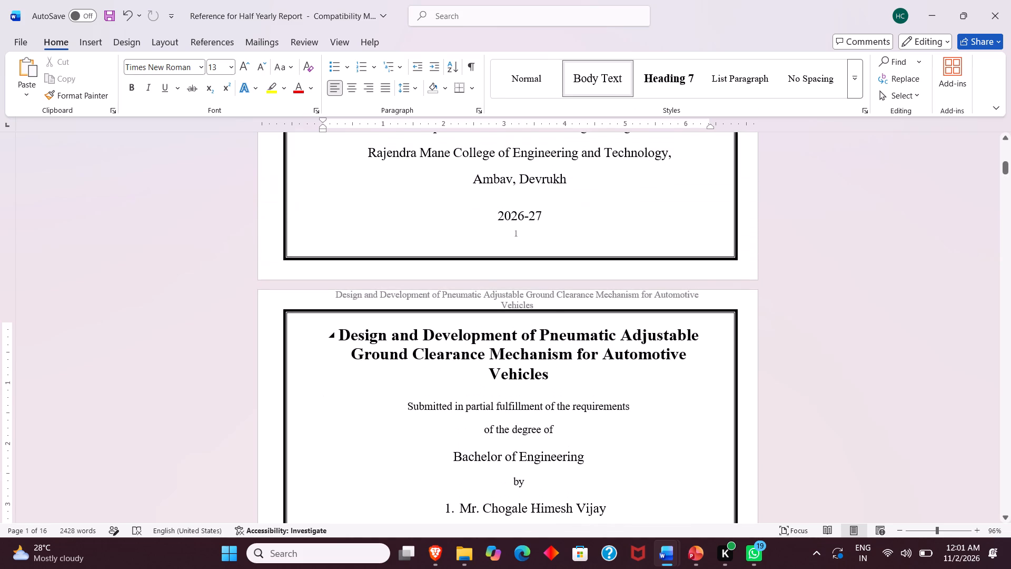
{"action": "scroll", "coordinate": [354, 374], "scroll_direction": "up", "scroll_amount": 2}
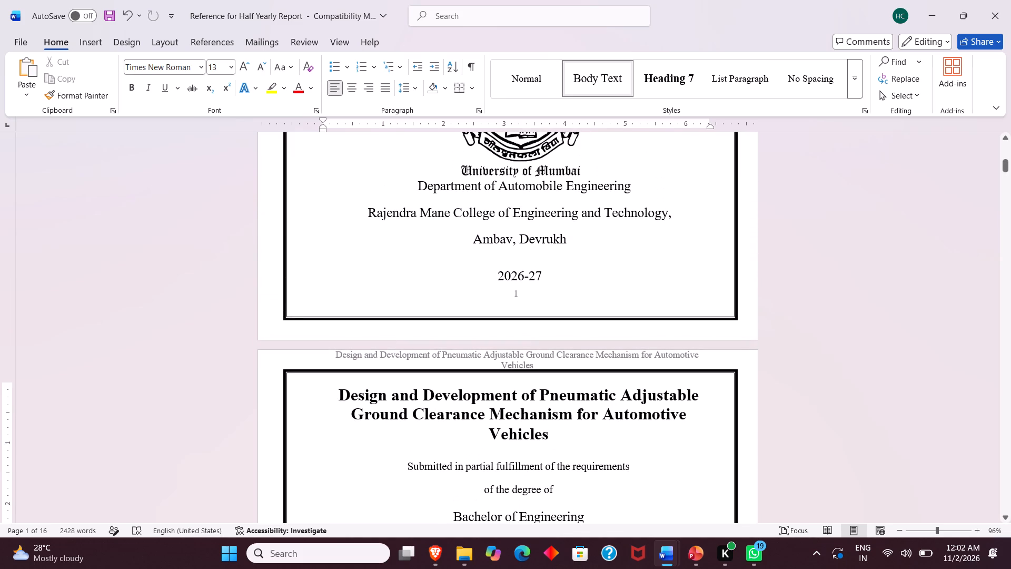
{"action": "scroll", "coordinate": [351, 374], "scroll_direction": "up", "scroll_amount": 19}
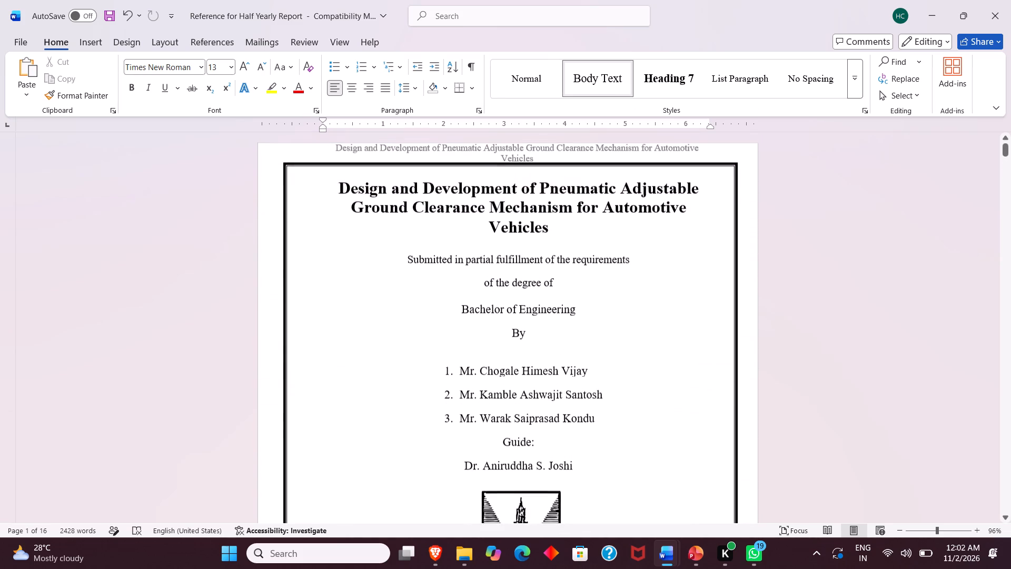
{"action": "scroll", "coordinate": [347, 349], "scroll_direction": "up", "scroll_amount": 3}
{"action": "scroll", "coordinate": [353, 345], "scroll_direction": "down", "scroll_amount": 20}
{"action": "scroll", "coordinate": [353, 345], "scroll_direction": "down", "scroll_amount": 10}
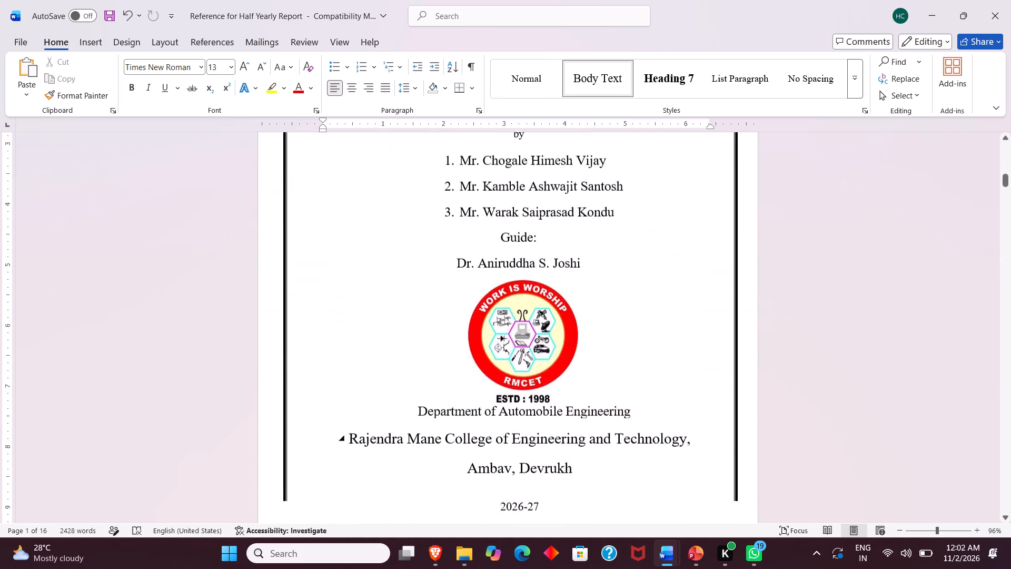
{"action": "scroll", "coordinate": [427, 409], "scroll_direction": "down", "scroll_amount": 18}
{"action": "scroll", "coordinate": [418, 391], "scroll_direction": "up", "scroll_amount": 2}
{"action": "scroll", "coordinate": [419, 382], "scroll_direction": "down", "scroll_amount": 11}
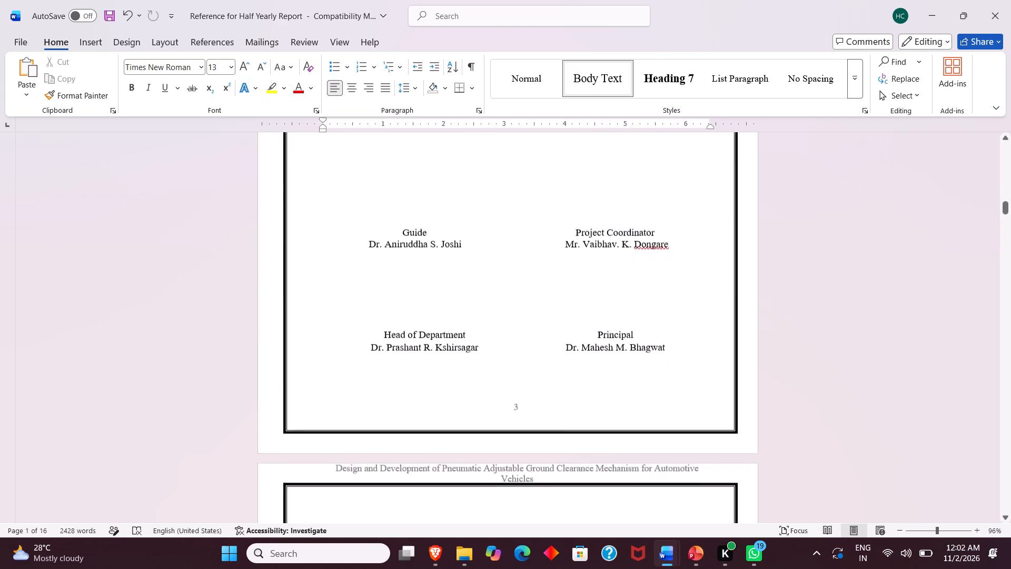
{"action": "scroll", "coordinate": [415, 387], "scroll_direction": "down", "scroll_amount": 3}
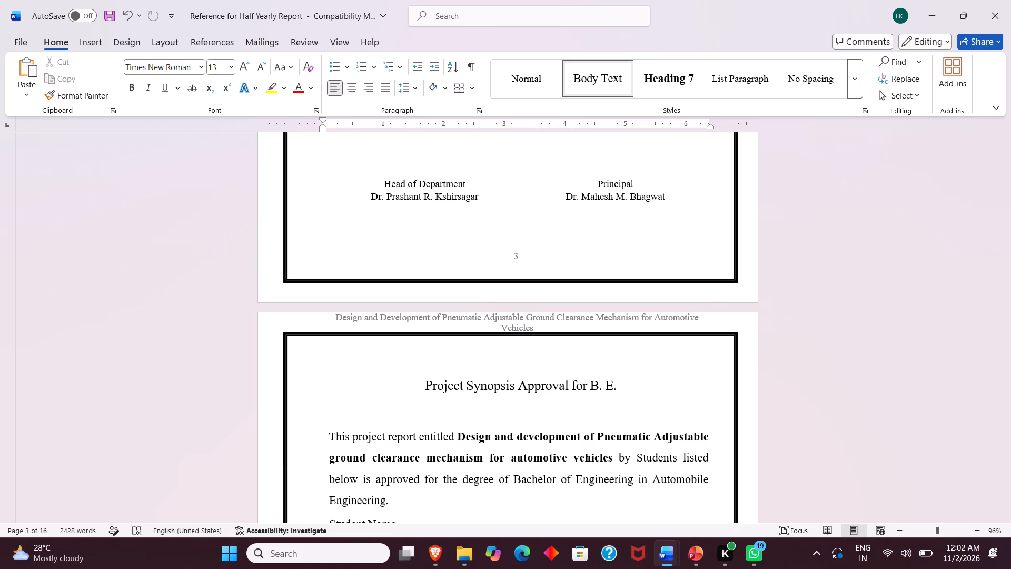
{"action": "scroll", "coordinate": [448, 543], "scroll_direction": "up", "scroll_amount": 9}
{"action": "scroll", "coordinate": [471, 66], "scroll_direction": "up", "scroll_amount": 20}
{"action": "scroll", "coordinate": [471, 66], "scroll_direction": "up", "scroll_amount": 12}
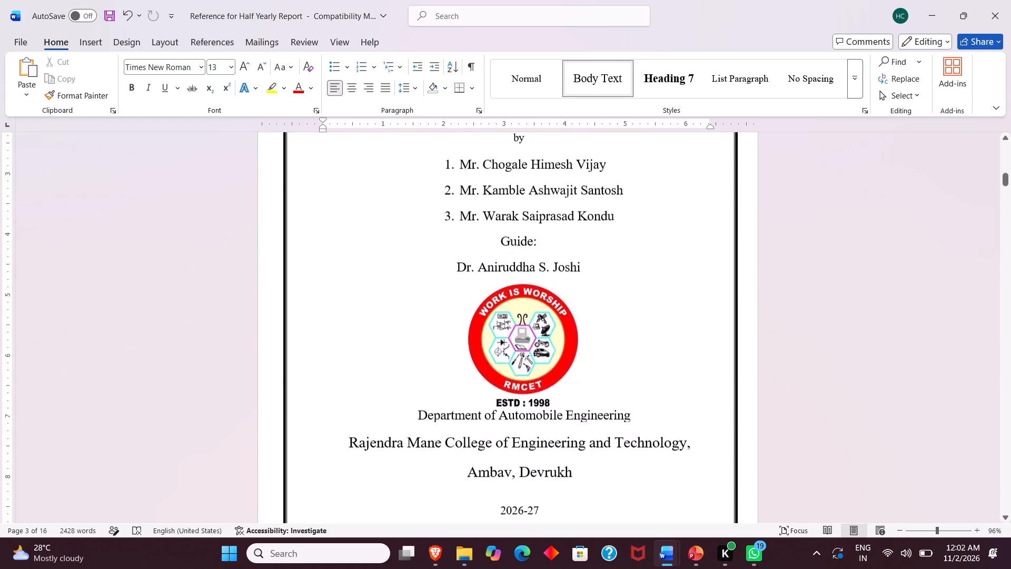
{"action": "scroll", "coordinate": [425, 323], "scroll_direction": "up", "scroll_amount": 18}
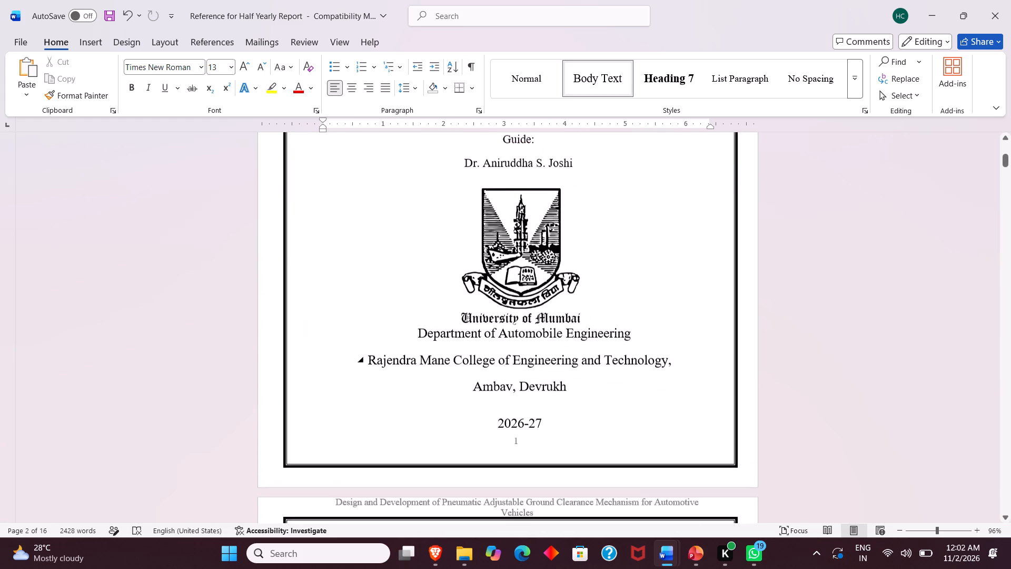
{"action": "scroll", "coordinate": [427, 344], "scroll_direction": "up", "scroll_amount": 16}
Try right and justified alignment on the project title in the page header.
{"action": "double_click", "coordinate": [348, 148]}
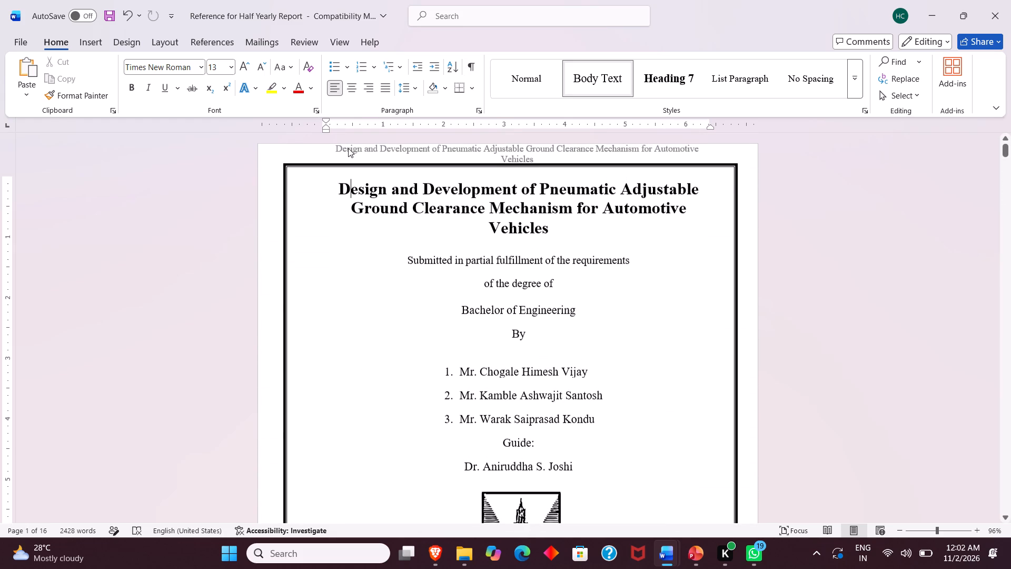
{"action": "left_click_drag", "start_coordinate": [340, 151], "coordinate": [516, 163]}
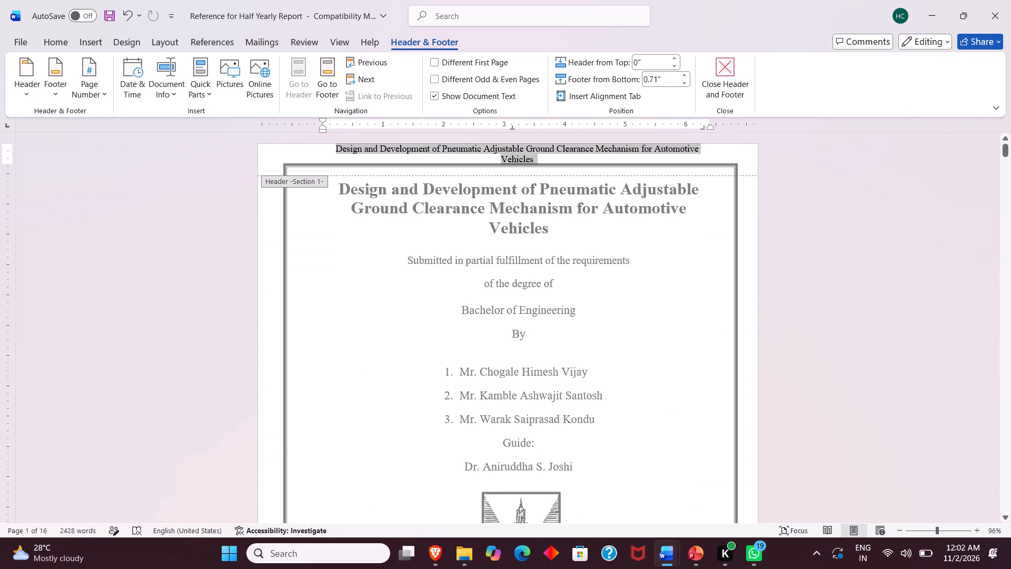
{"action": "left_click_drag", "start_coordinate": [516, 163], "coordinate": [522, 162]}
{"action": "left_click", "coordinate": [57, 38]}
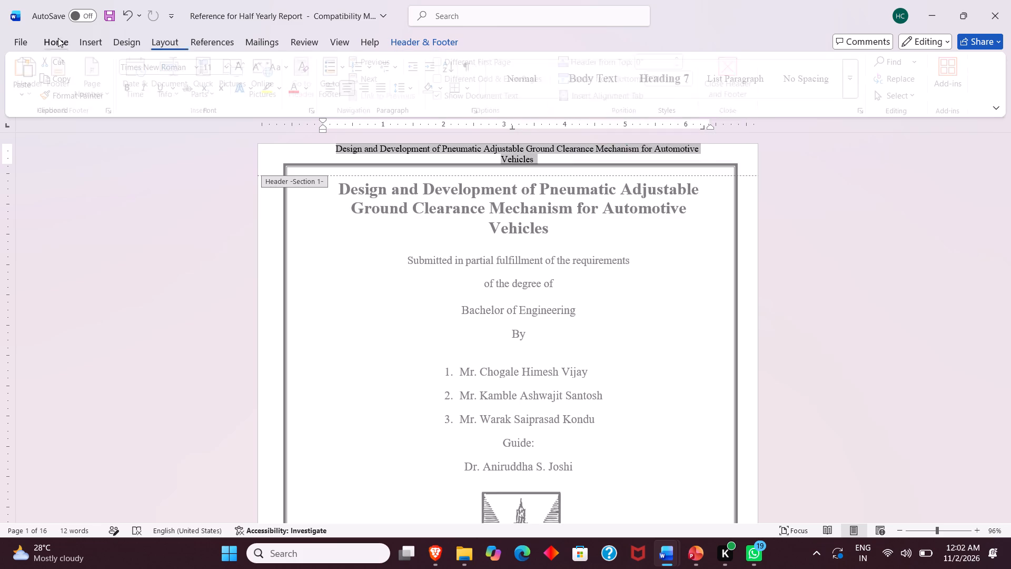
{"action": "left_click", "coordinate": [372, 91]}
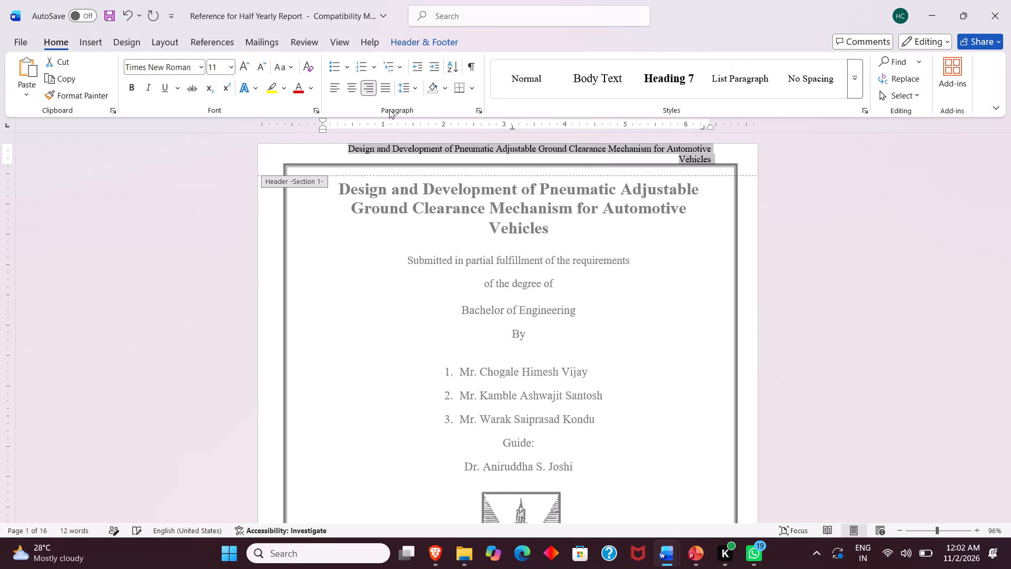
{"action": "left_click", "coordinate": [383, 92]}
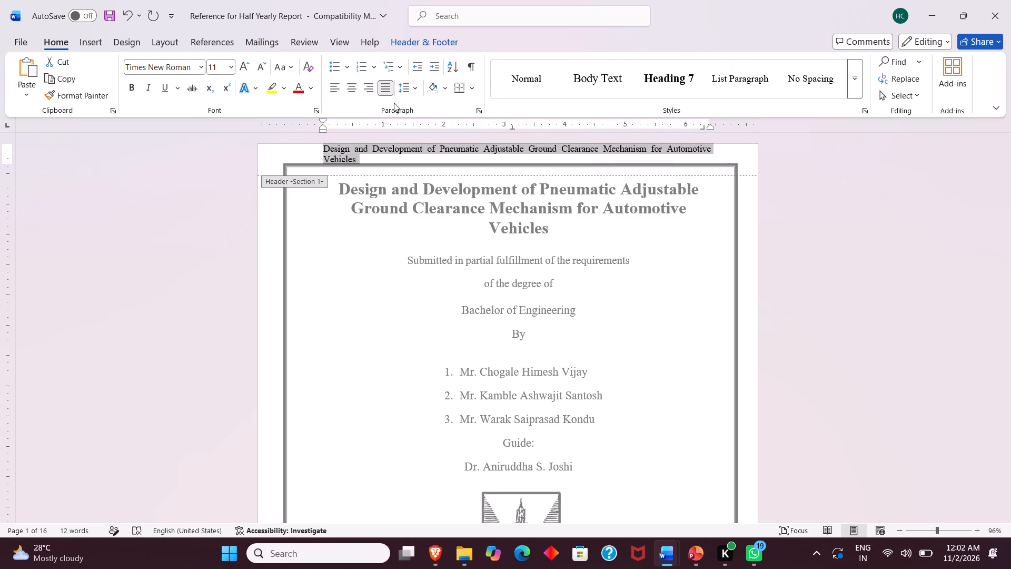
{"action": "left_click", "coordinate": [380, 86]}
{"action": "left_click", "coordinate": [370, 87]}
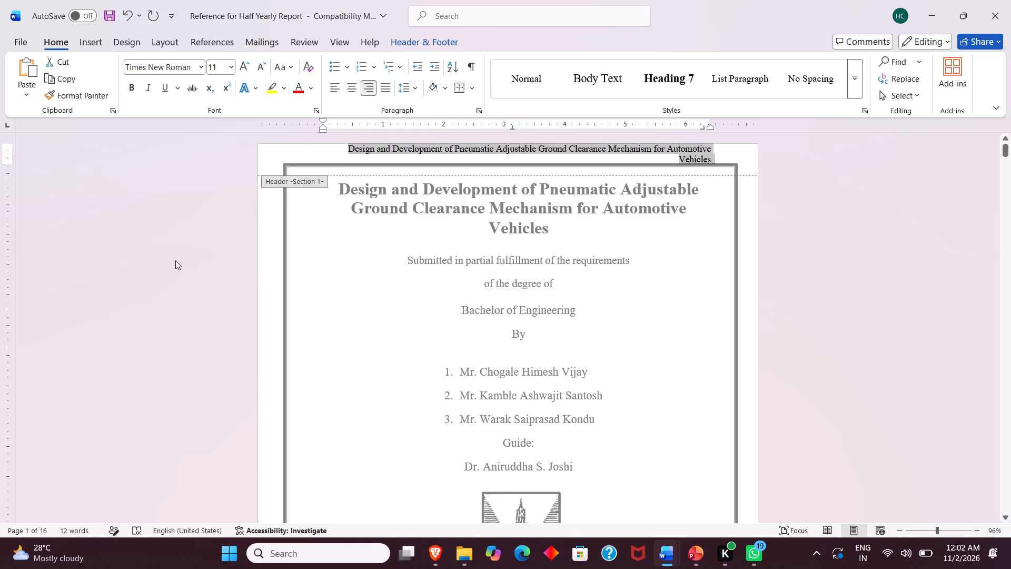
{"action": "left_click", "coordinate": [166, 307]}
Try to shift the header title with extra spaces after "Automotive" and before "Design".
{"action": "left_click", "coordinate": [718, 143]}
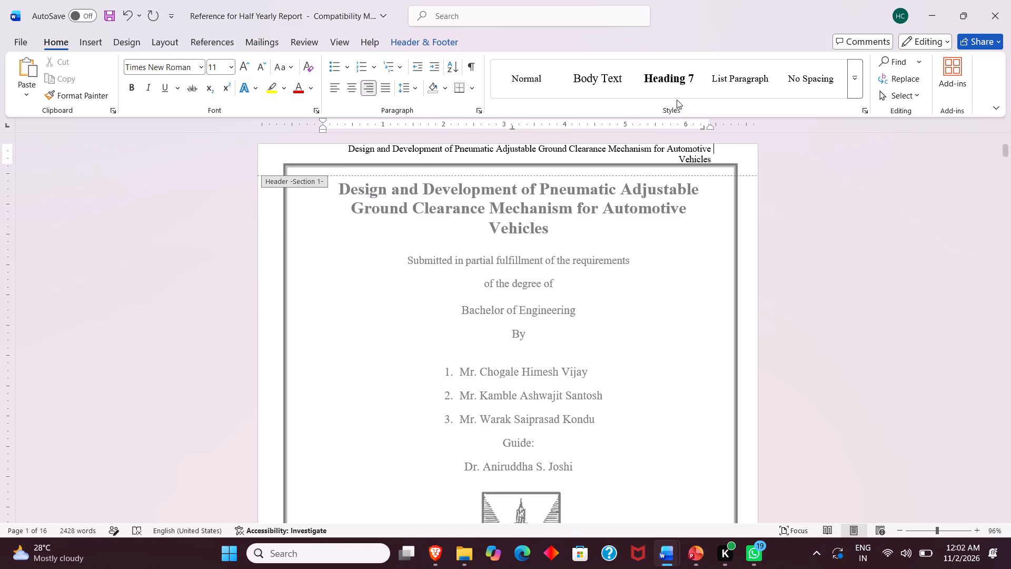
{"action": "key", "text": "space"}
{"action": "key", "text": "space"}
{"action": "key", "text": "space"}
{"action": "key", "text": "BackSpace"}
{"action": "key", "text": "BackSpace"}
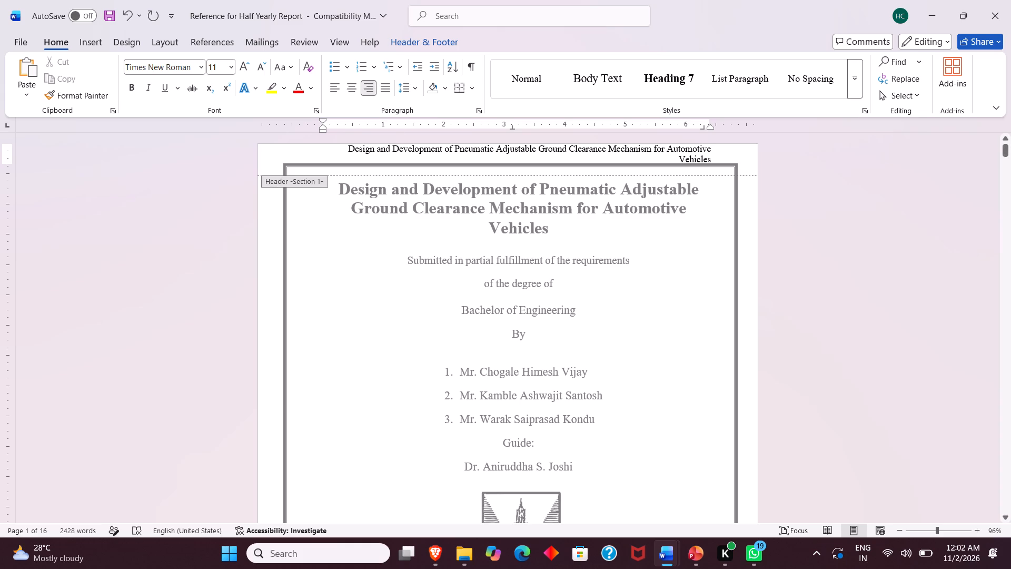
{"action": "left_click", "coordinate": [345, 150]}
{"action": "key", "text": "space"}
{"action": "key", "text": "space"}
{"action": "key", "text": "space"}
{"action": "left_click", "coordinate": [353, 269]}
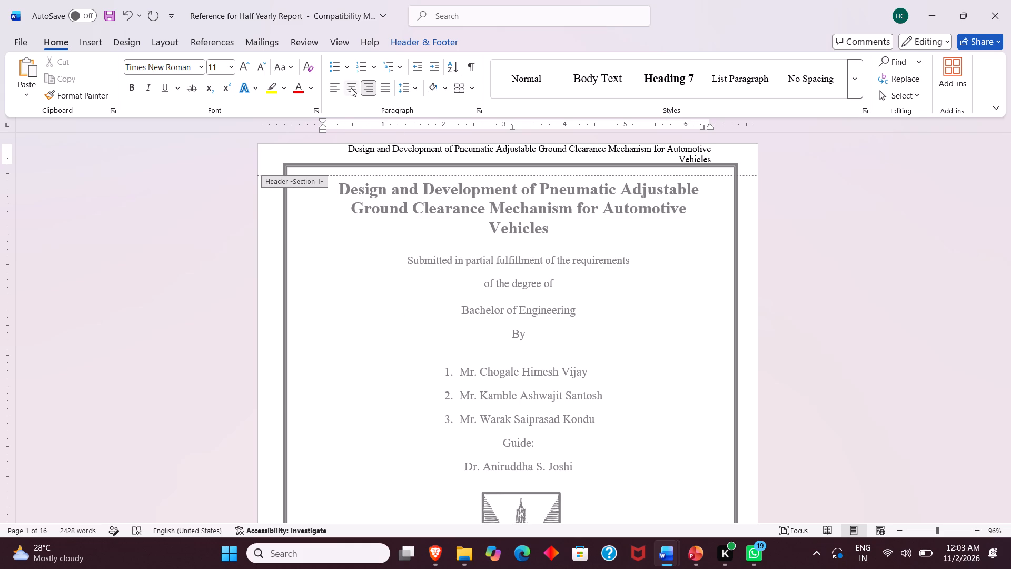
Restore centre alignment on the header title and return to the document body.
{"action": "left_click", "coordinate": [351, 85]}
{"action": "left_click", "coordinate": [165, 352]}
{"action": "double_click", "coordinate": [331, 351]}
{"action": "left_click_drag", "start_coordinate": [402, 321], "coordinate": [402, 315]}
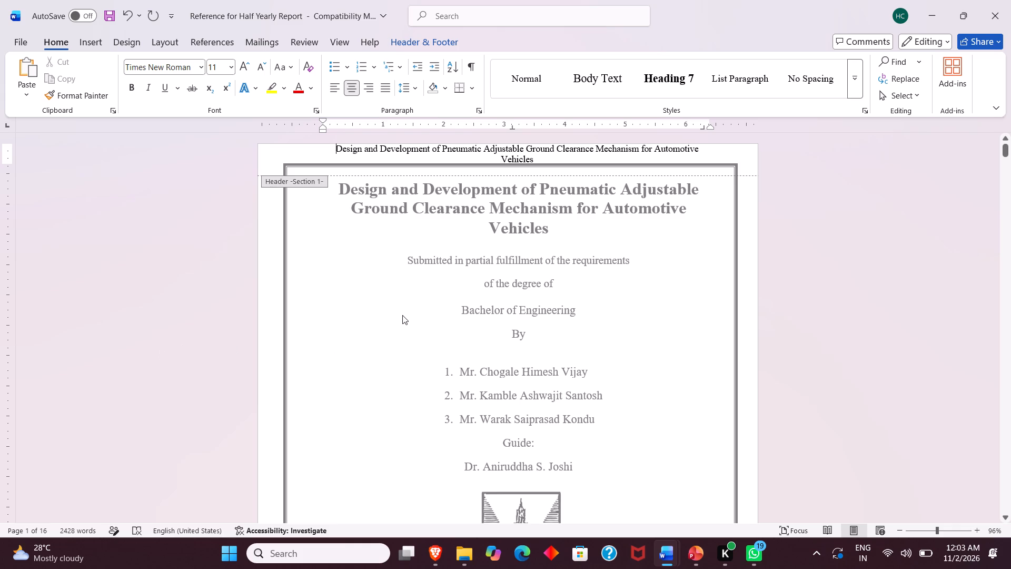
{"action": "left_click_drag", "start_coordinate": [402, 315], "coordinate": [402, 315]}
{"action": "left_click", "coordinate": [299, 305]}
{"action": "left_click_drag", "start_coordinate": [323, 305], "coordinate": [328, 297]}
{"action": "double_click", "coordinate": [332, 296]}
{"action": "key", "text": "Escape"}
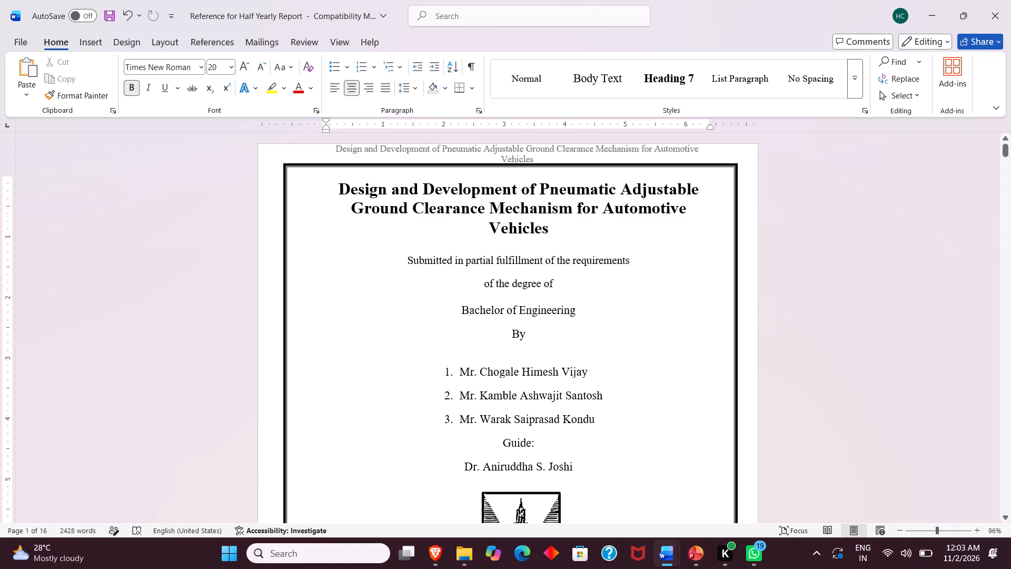
Check the header title's fit above the page border and the cover page layout down to the start of page 2.
{"action": "scroll", "coordinate": [384, 367], "scroll_direction": "down", "scroll_amount": 5}
{"action": "scroll", "coordinate": [382, 365], "scroll_direction": "up", "scroll_amount": 1}
{"action": "scroll", "coordinate": [365, 409], "scroll_direction": "down", "scroll_amount": 3}
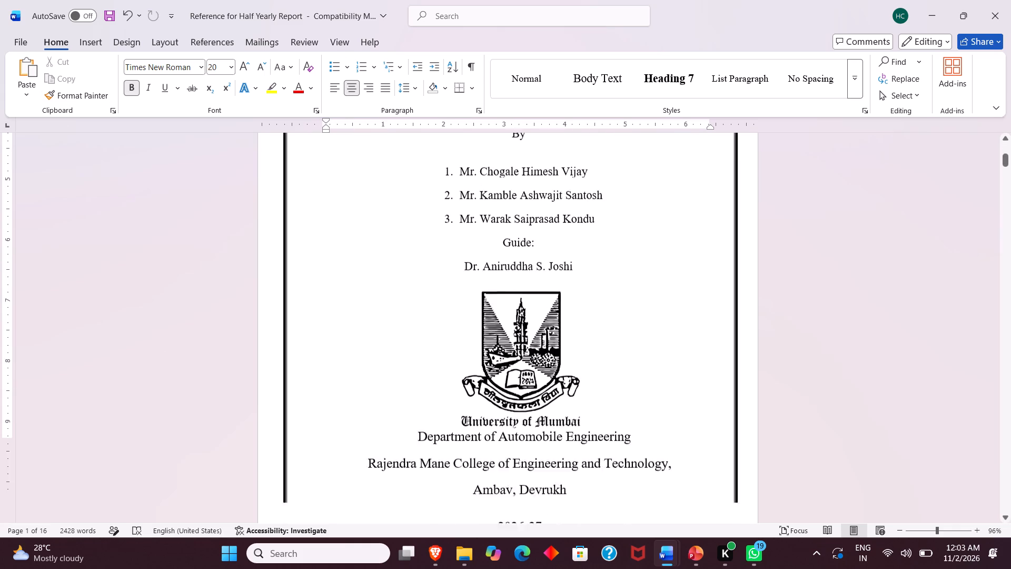
{"action": "scroll", "coordinate": [349, 498], "scroll_direction": "down", "scroll_amount": 7}
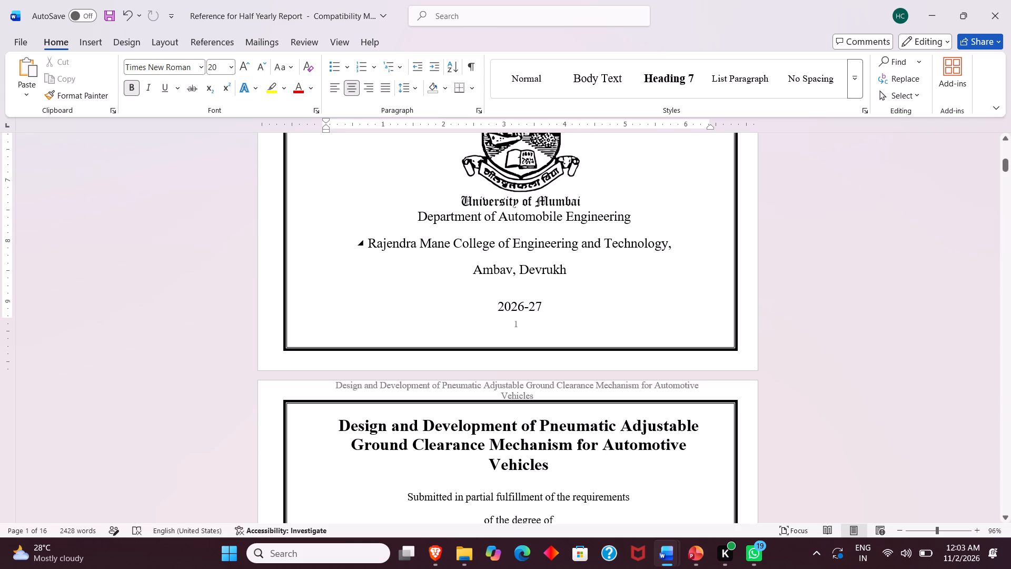
{"action": "scroll", "coordinate": [658, 417], "scroll_direction": "up", "scroll_amount": 20}
{"action": "scroll", "coordinate": [658, 417], "scroll_direction": "up", "scroll_amount": 1}
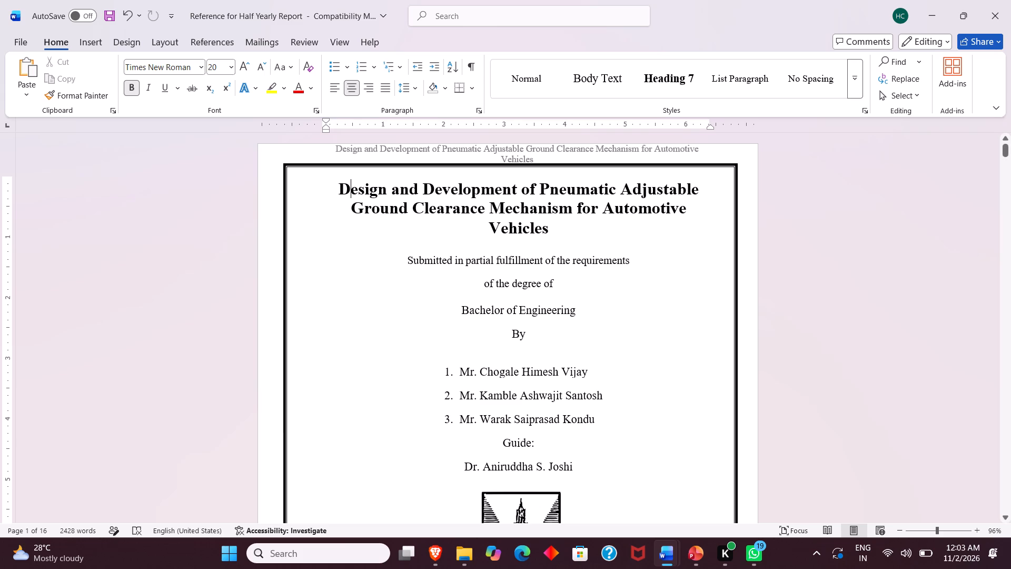
{"action": "left_click", "coordinate": [600, 207]}
{"action": "left_click", "coordinate": [709, 261]}
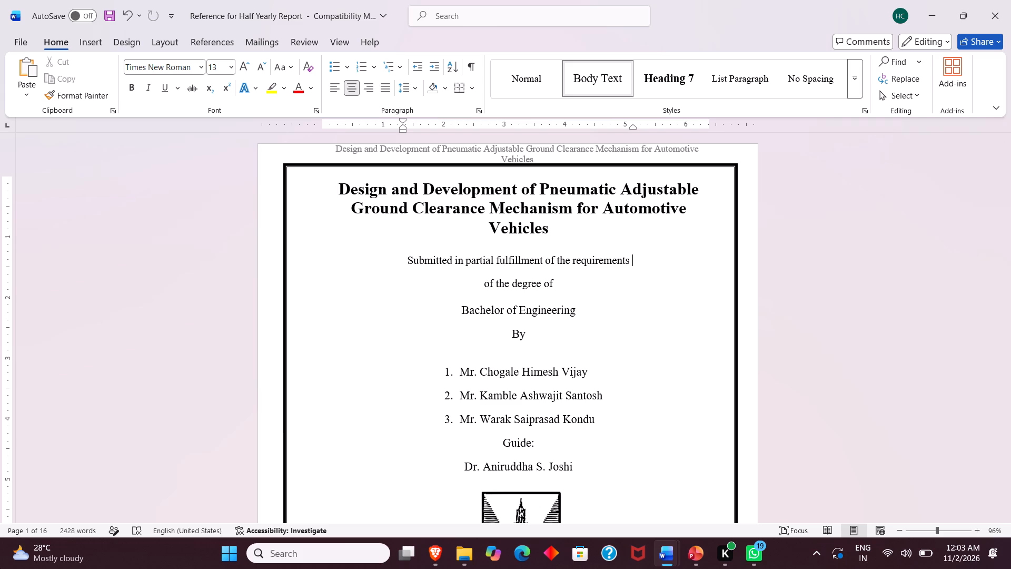
{"action": "scroll", "coordinate": [0, 546], "scroll_direction": "down", "scroll_amount": 6}
{"action": "scroll", "coordinate": [63, 557], "scroll_direction": "down", "scroll_amount": 2}
{"action": "scroll", "coordinate": [54, 565], "scroll_direction": "up", "scroll_amount": 3}
{"action": "scroll", "coordinate": [365, 64], "scroll_direction": "down", "scroll_amount": 1}
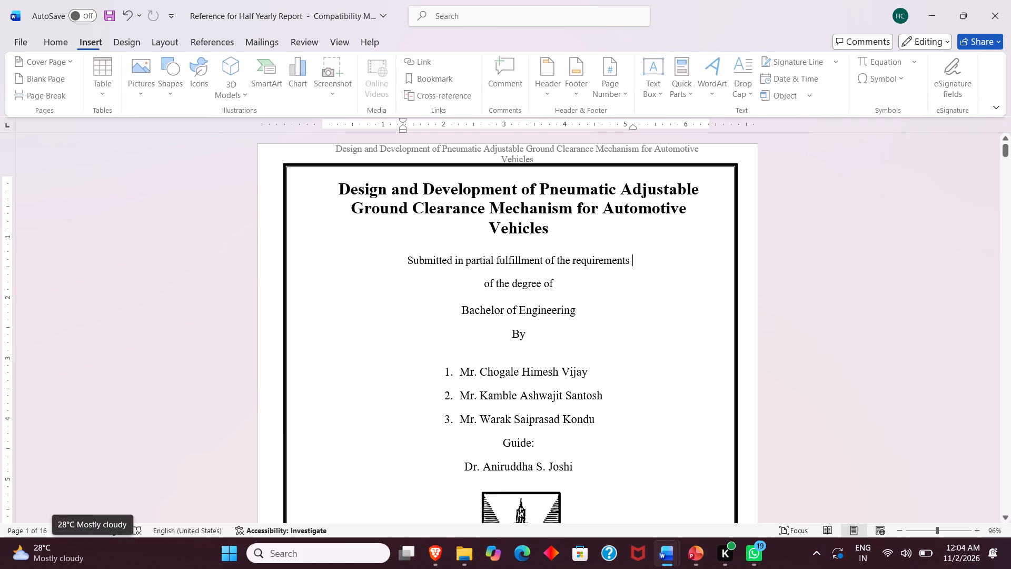
{"action": "scroll", "coordinate": [424, 434], "scroll_direction": "up", "scroll_amount": 1}
{"action": "scroll", "coordinate": [420, 397], "scroll_direction": "down", "scroll_amount": 4}
{"action": "scroll", "coordinate": [390, 328], "scroll_direction": "down", "scroll_amount": 8}
{"action": "scroll", "coordinate": [382, 301], "scroll_direction": "up", "scroll_amount": 3}
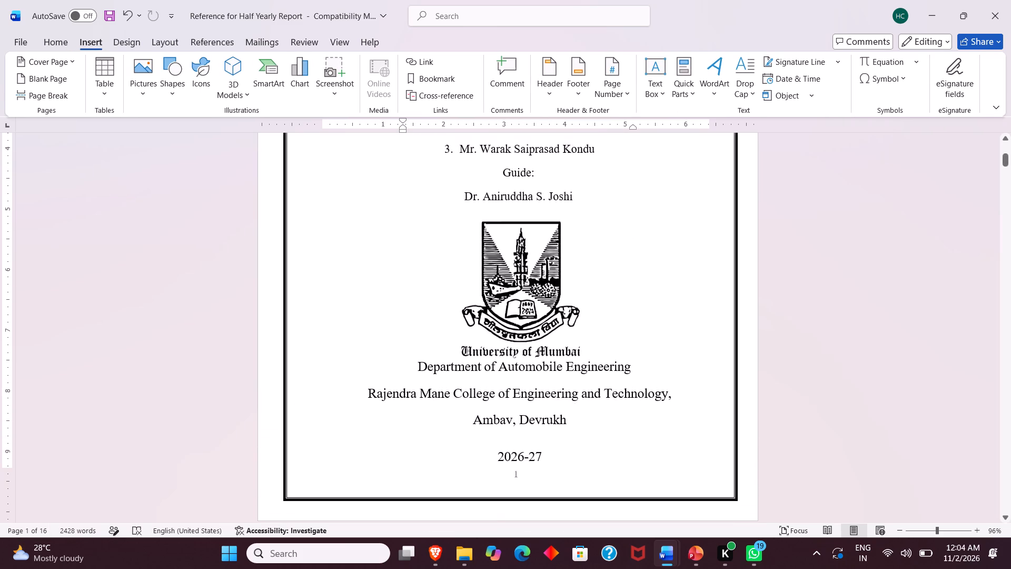
{"action": "scroll", "coordinate": [384, 279], "scroll_direction": "up", "scroll_amount": 5}
{"action": "scroll", "coordinate": [384, 279], "scroll_direction": "down", "scroll_amount": 11}
{"action": "scroll", "coordinate": [383, 280], "scroll_direction": "up", "scroll_amount": 9}
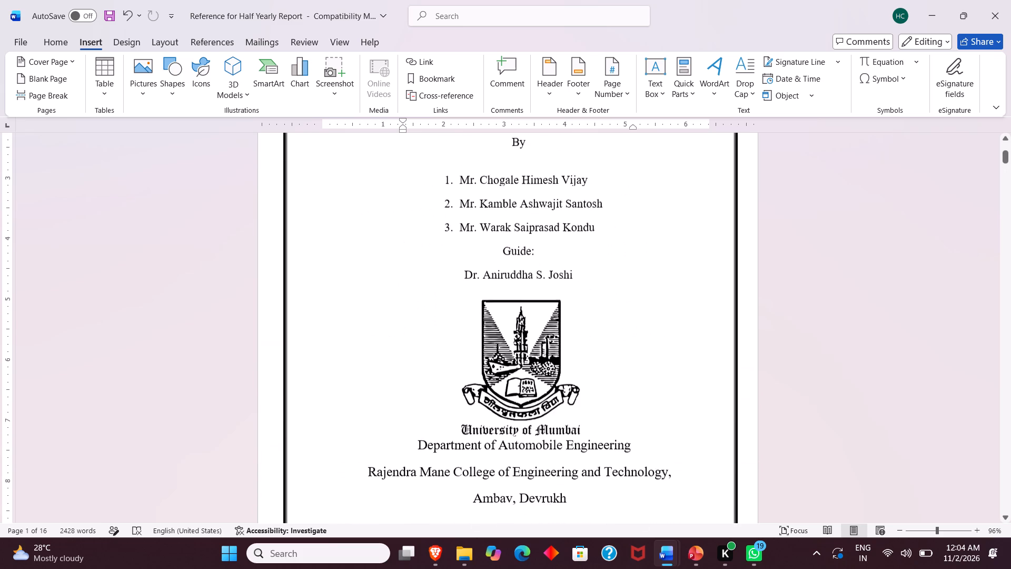
{"action": "scroll", "coordinate": [383, 276], "scroll_direction": "up", "scroll_amount": 3}
Review the cover page from the student list and logo to the year line and the header at the top of page 2.
{"action": "left_click_drag", "start_coordinate": [388, 280], "coordinate": [411, 321]}
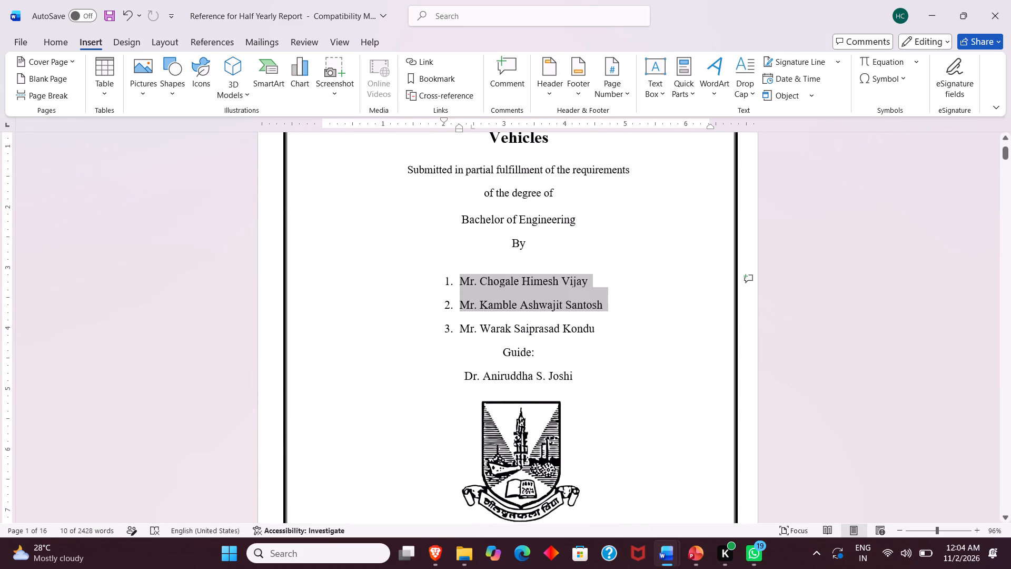
{"action": "left_click_drag", "start_coordinate": [812, 348], "coordinate": [817, 343]}
{"action": "scroll", "coordinate": [104, 68], "scroll_direction": "down", "scroll_amount": 3}
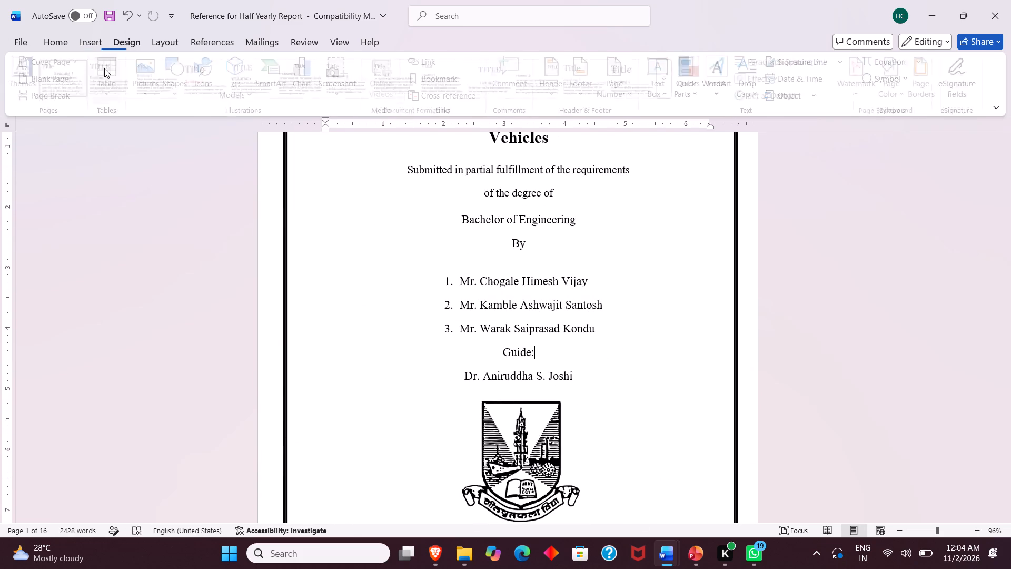
{"action": "scroll", "coordinate": [102, 65], "scroll_direction": "up", "scroll_amount": 8}
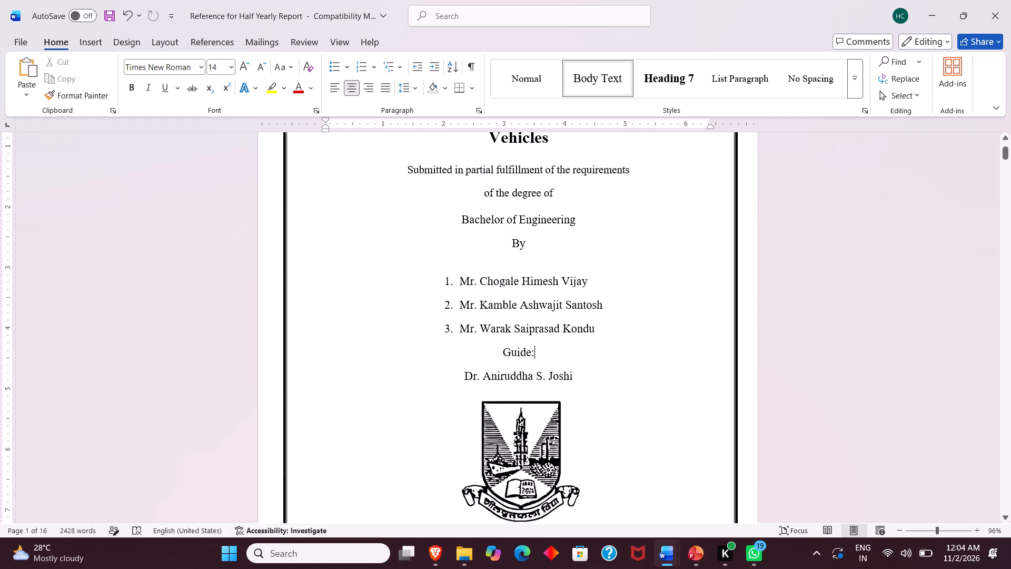
{"action": "scroll", "coordinate": [679, 350], "scroll_direction": "up", "scroll_amount": 1}
{"action": "scroll", "coordinate": [672, 347], "scroll_direction": "down", "scroll_amount": 16}
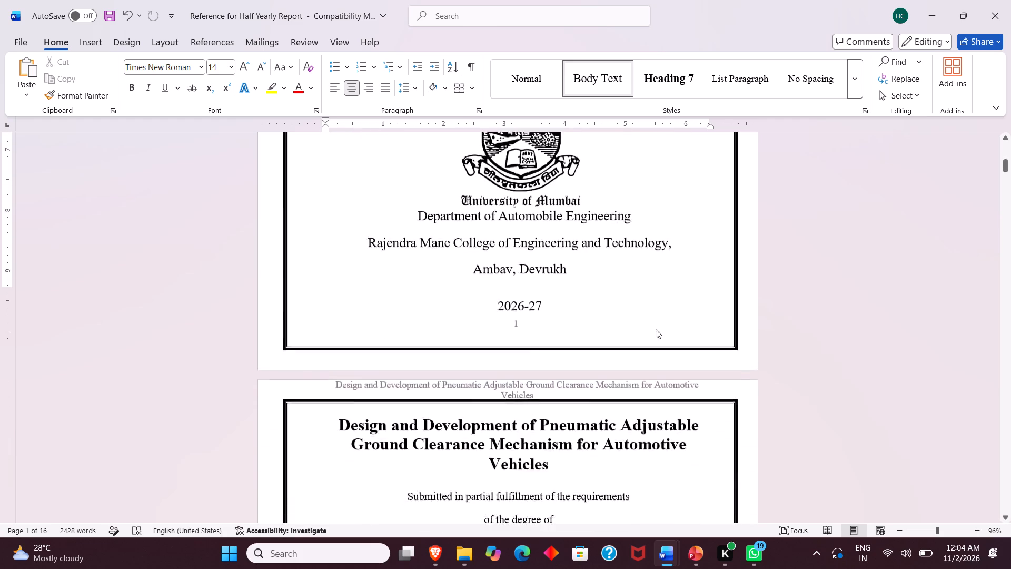
{"action": "scroll", "coordinate": [656, 329], "scroll_direction": "down", "scroll_amount": 2}
{"action": "scroll", "coordinate": [650, 325], "scroll_direction": "up", "scroll_amount": 7}
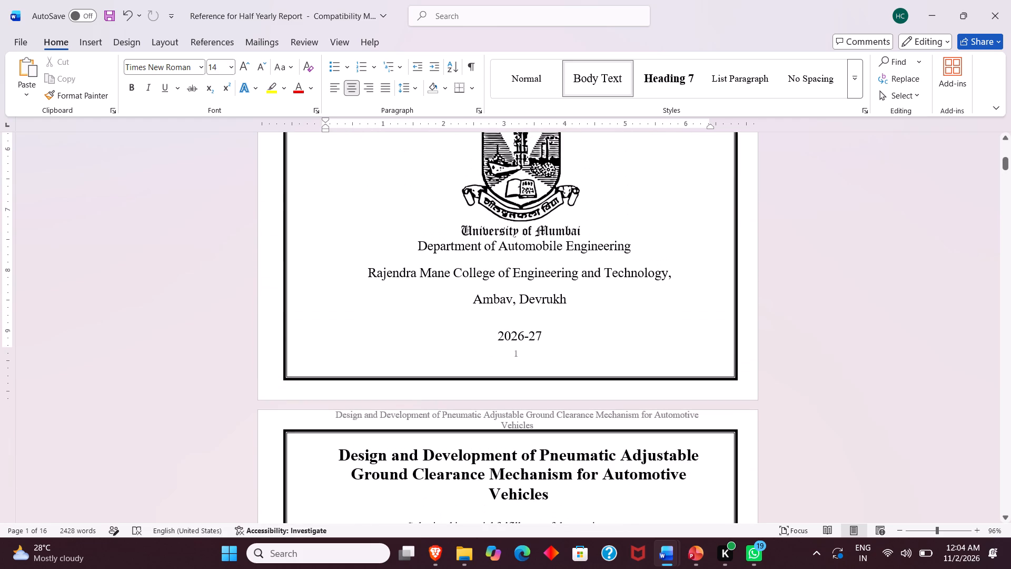
{"action": "scroll", "coordinate": [633, 351], "scroll_direction": "down", "scroll_amount": 1}
{"action": "scroll", "coordinate": [633, 351], "scroll_direction": "up", "scroll_amount": 4}
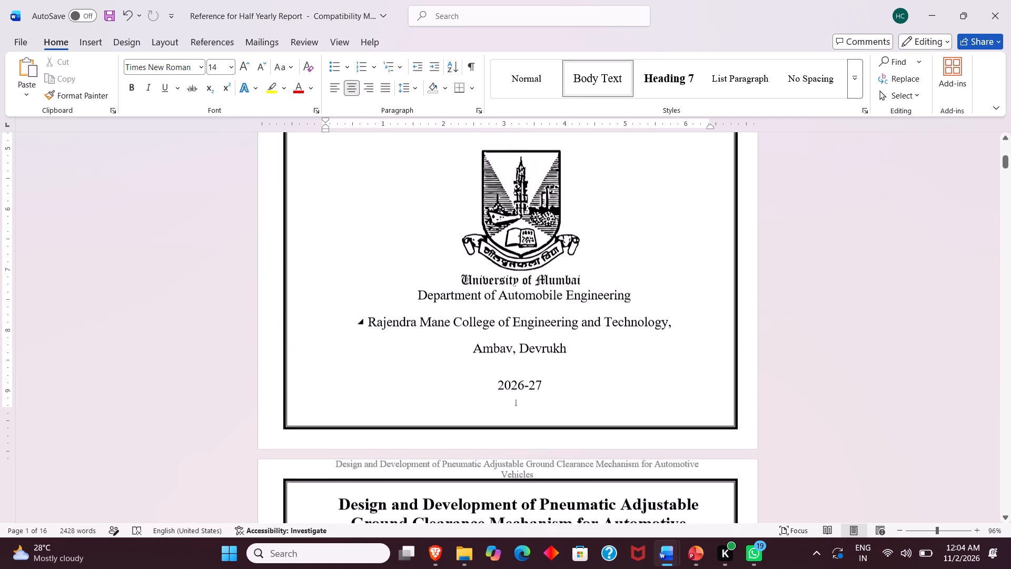
{"action": "scroll", "coordinate": [643, 349], "scroll_direction": "up", "scroll_amount": 4}
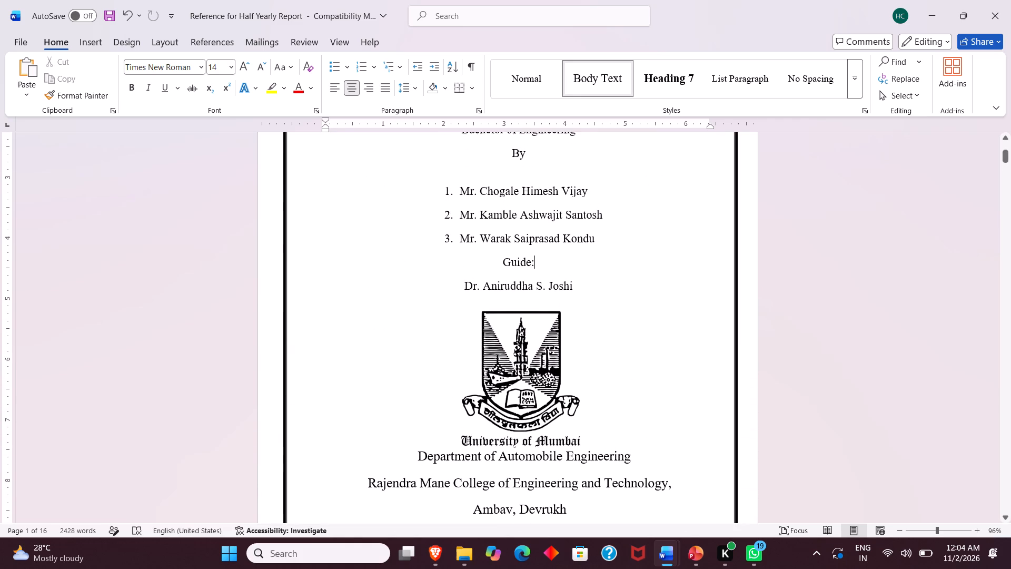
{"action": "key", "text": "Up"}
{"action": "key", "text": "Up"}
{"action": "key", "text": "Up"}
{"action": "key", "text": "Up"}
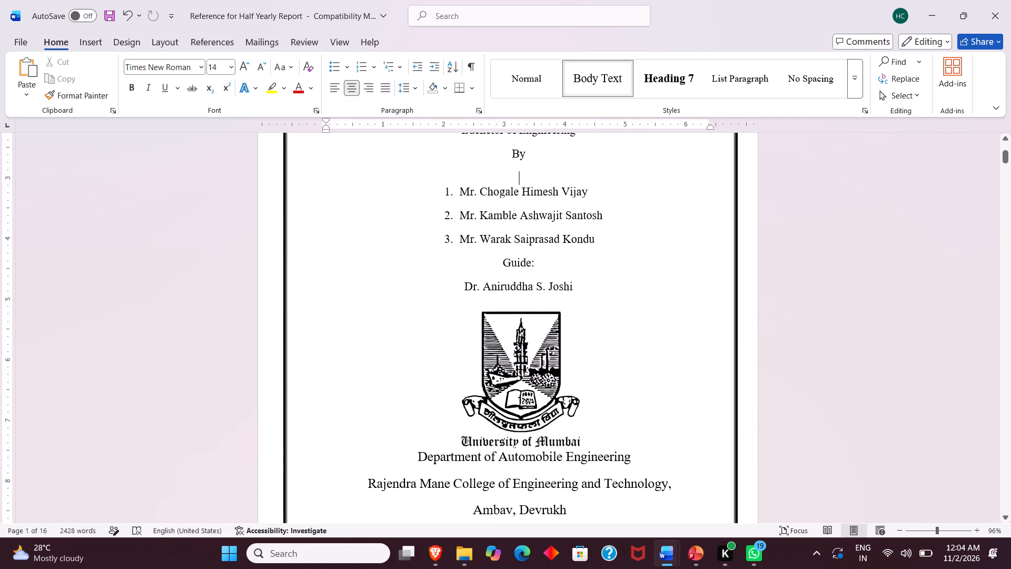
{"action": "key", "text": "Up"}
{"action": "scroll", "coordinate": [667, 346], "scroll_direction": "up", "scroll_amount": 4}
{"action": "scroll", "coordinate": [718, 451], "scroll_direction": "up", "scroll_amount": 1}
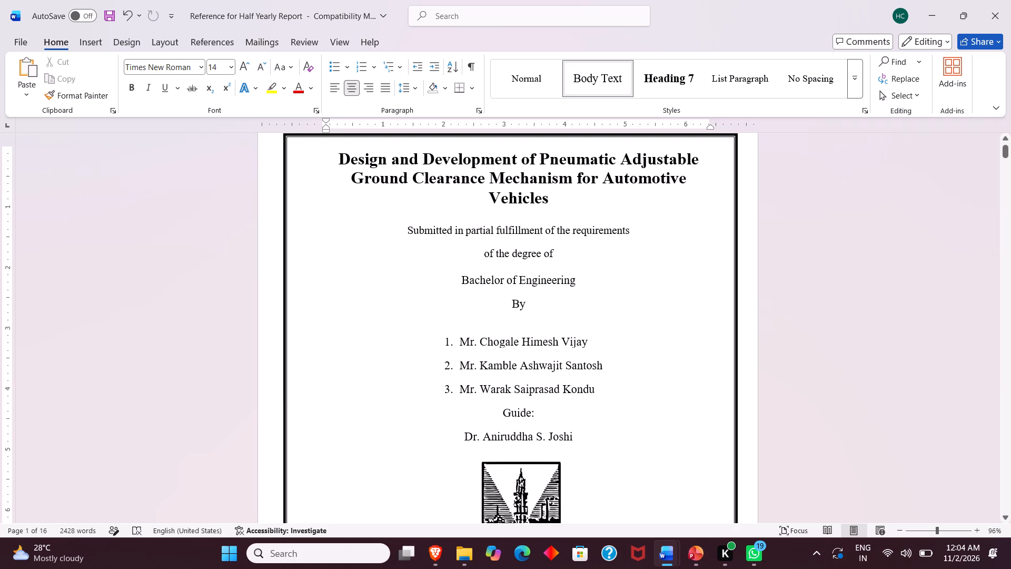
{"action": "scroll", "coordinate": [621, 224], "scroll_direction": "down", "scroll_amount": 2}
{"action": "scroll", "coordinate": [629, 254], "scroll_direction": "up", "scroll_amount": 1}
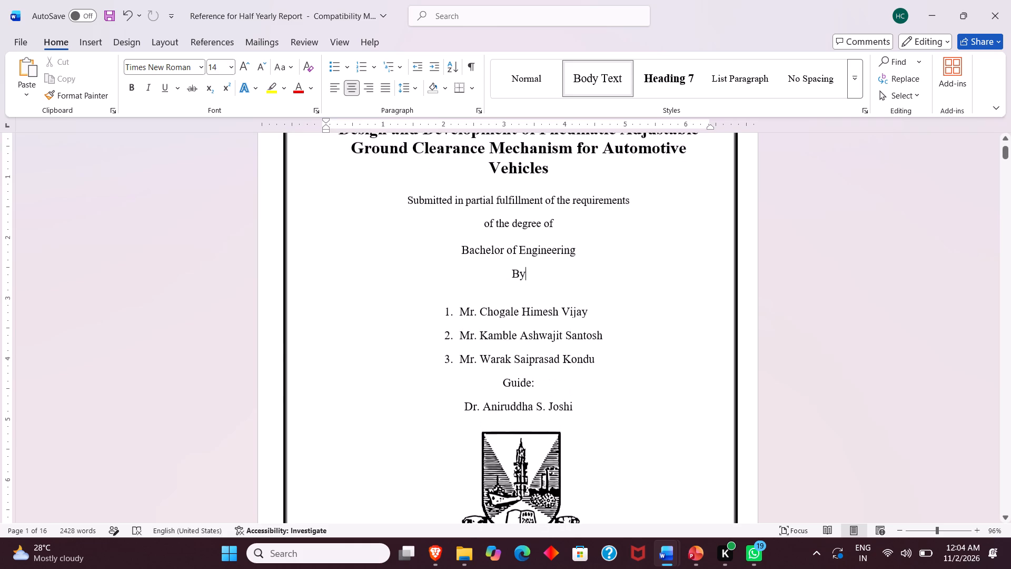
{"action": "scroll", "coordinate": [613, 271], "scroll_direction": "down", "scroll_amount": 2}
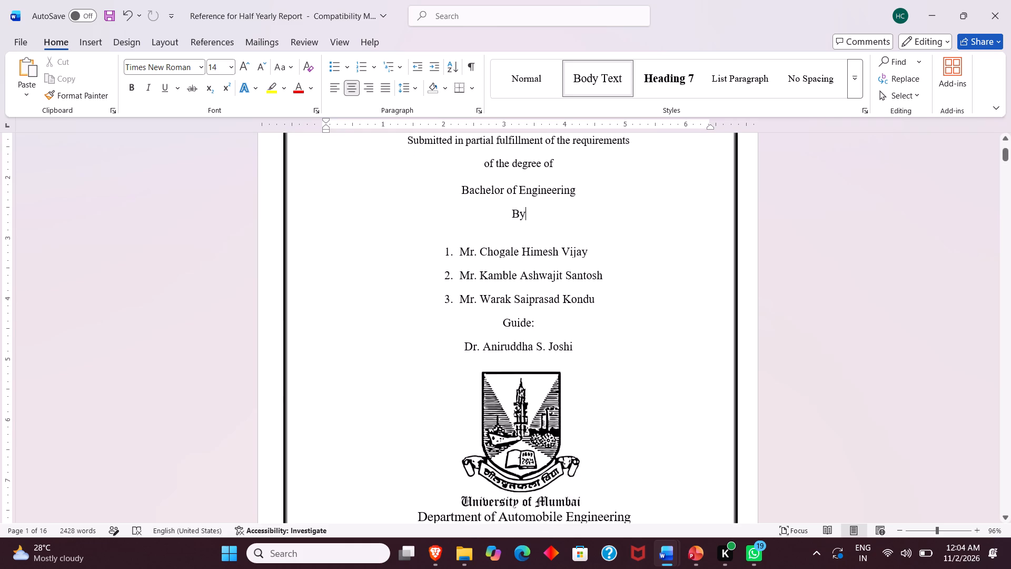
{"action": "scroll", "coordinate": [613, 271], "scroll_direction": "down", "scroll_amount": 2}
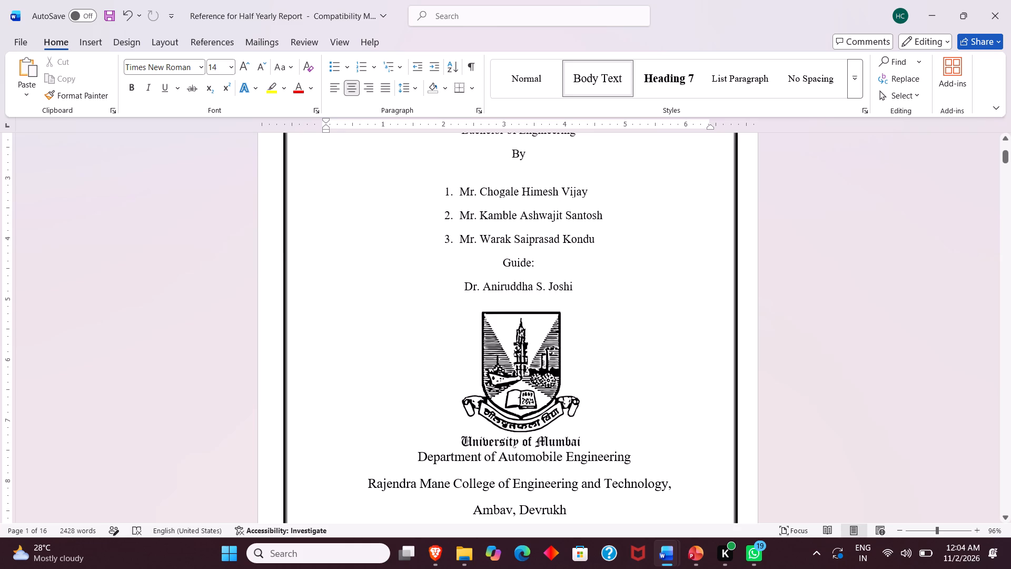
Review the rest of the cover page and the header, title and student list on the second title page.
{"action": "scroll", "coordinate": [596, 335], "scroll_direction": "down", "scroll_amount": 3}
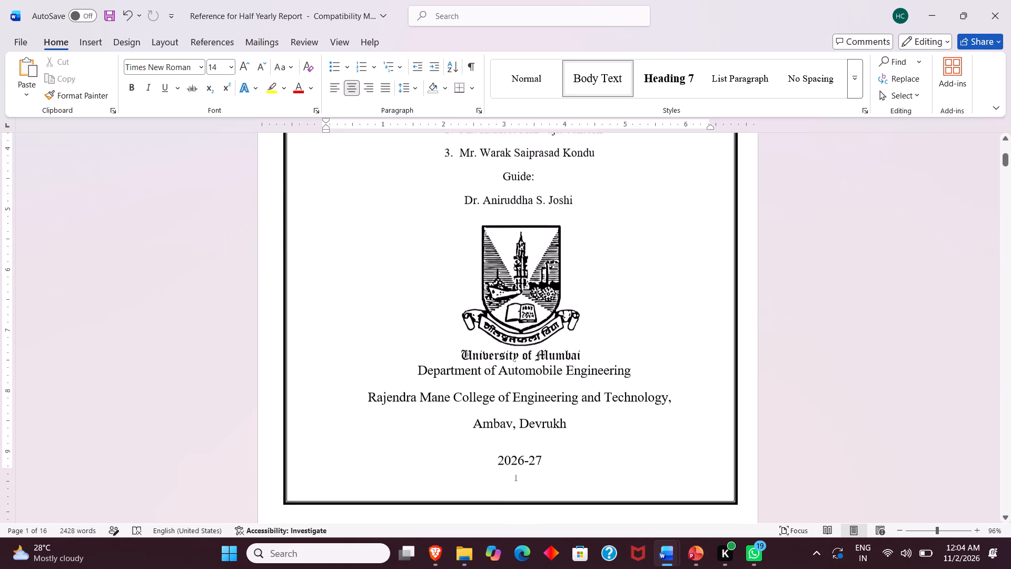
{"action": "scroll", "coordinate": [592, 338], "scroll_direction": "down", "scroll_amount": 5}
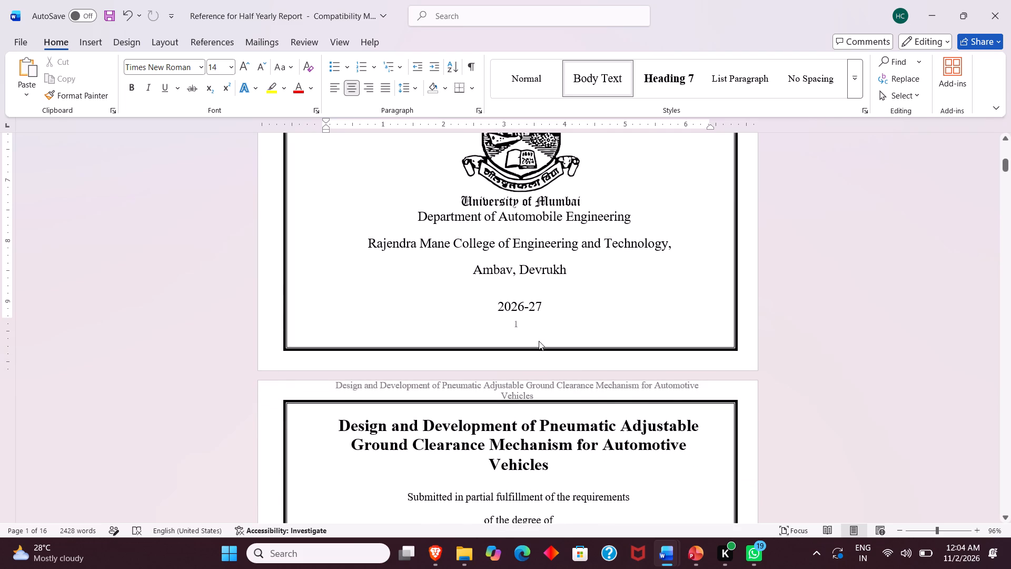
{"action": "scroll", "coordinate": [538, 341], "scroll_direction": "down", "scroll_amount": 2}
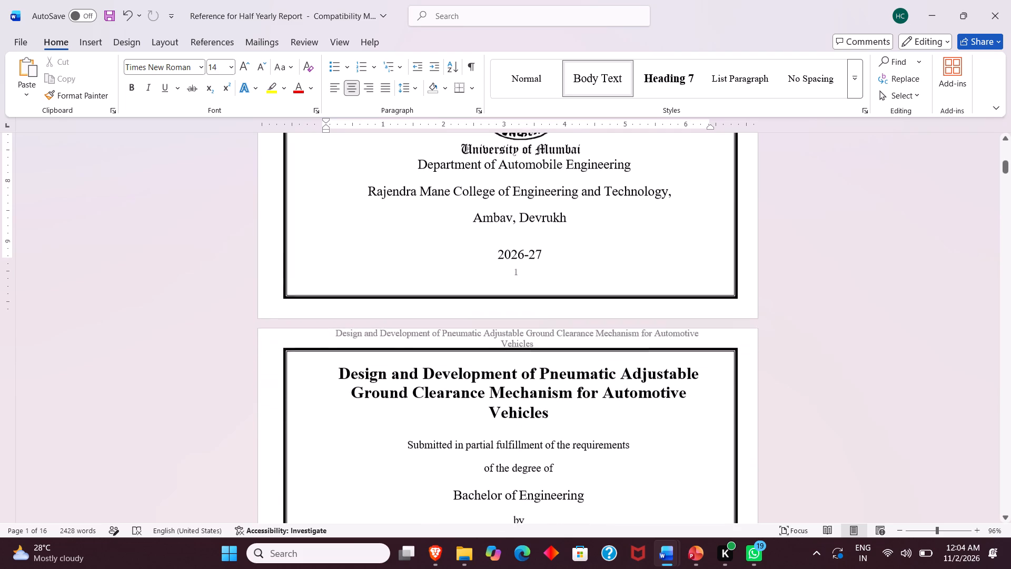
{"action": "scroll", "coordinate": [541, 341], "scroll_direction": "down", "scroll_amount": 1}
{"action": "scroll", "coordinate": [541, 341], "scroll_direction": "up", "scroll_amount": 3}
{"action": "scroll", "coordinate": [541, 341], "scroll_direction": "down", "scroll_amount": 4}
{"action": "scroll", "coordinate": [541, 341], "scroll_direction": "up", "scroll_amount": 2}
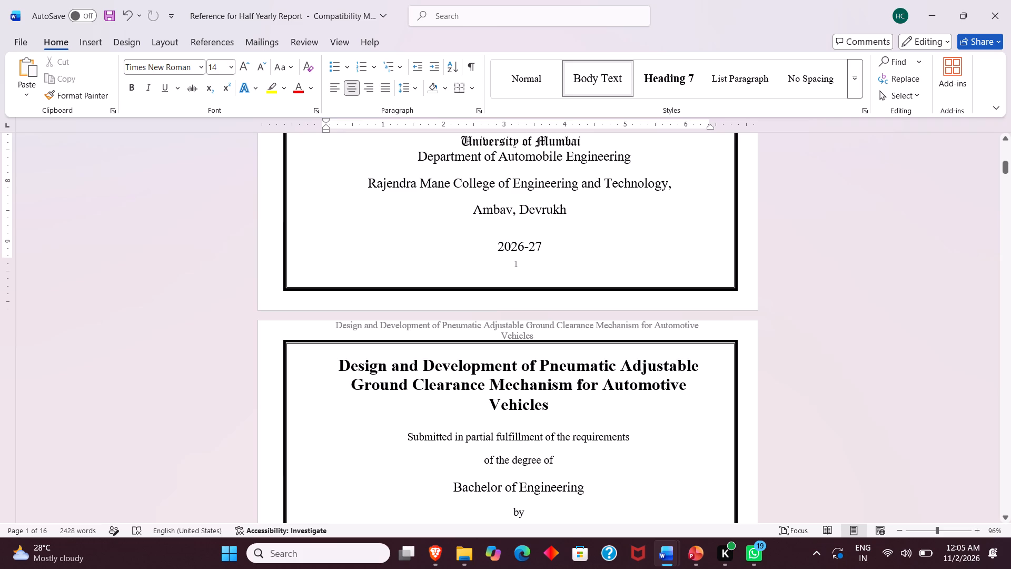
Review the second title page from its header and title through the student list and guide to the college logo and department line.
{"action": "scroll", "coordinate": [444, 437], "scroll_direction": "down", "scroll_amount": 4}
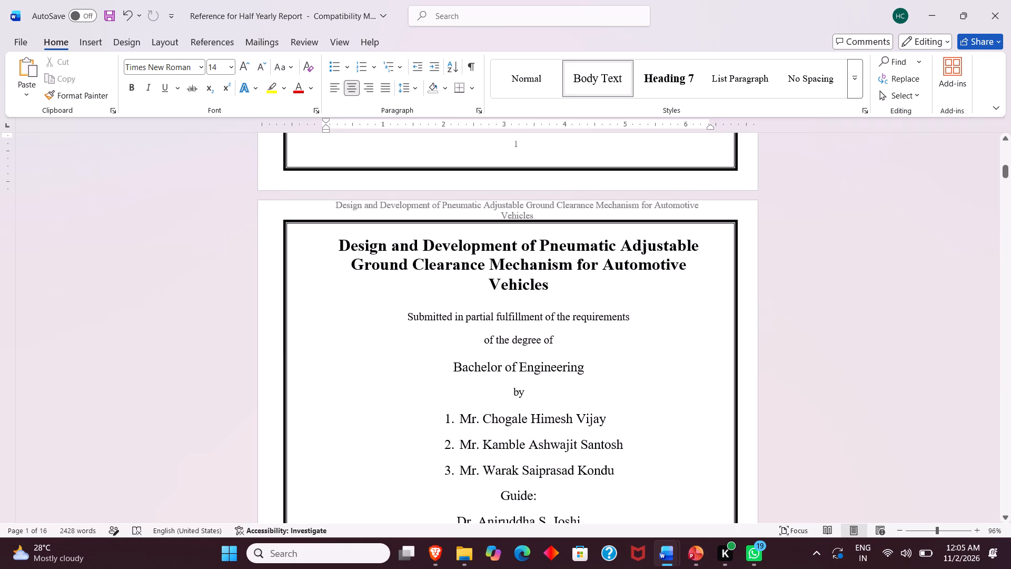
{"action": "scroll", "coordinate": [445, 425], "scroll_direction": "down", "scroll_amount": 2}
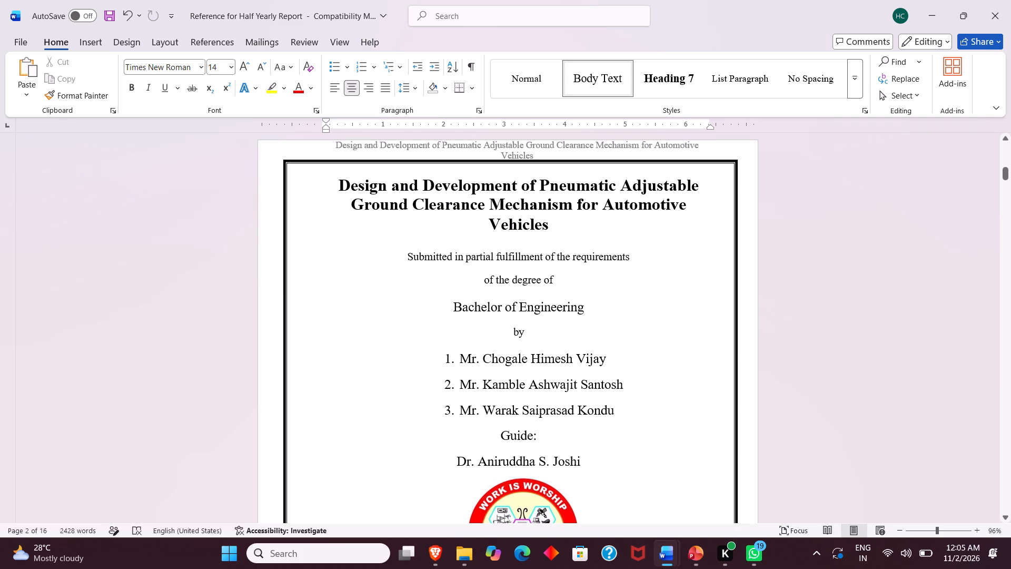
{"action": "scroll", "coordinate": [488, 410], "scroll_direction": "down", "scroll_amount": 2}
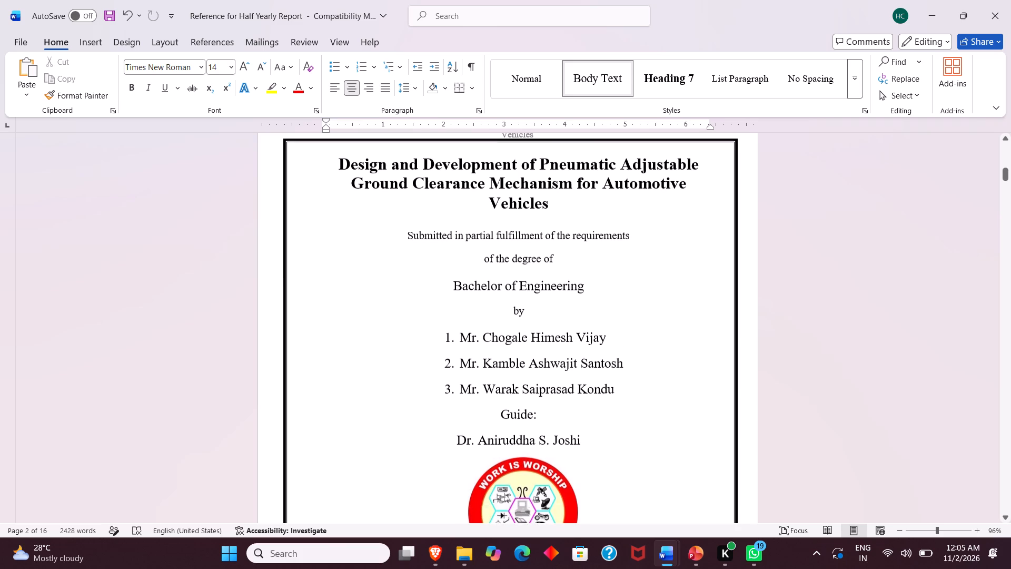
{"action": "scroll", "coordinate": [488, 410], "scroll_direction": "down", "scroll_amount": 2}
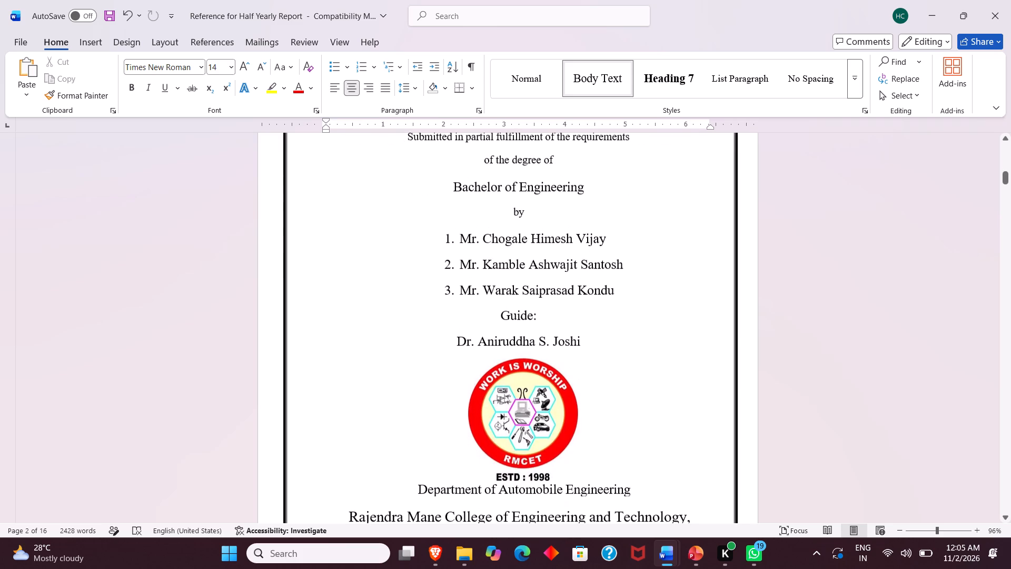
Review page 2 from the college logo to the page number, and the header and opening paragraph of the Certificate page.
{"action": "scroll", "coordinate": [488, 410], "scroll_direction": "down", "scroll_amount": 3}
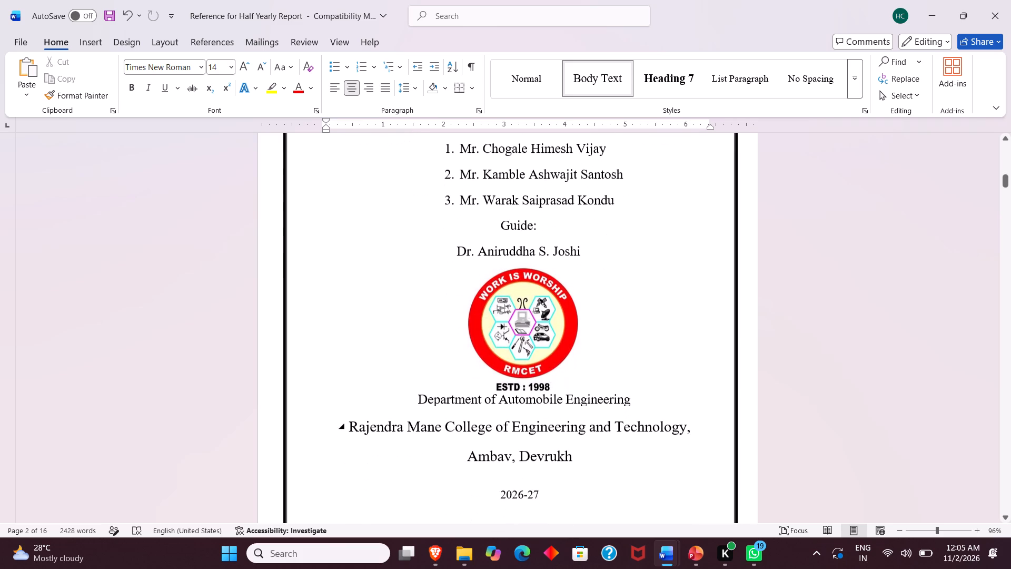
{"action": "scroll", "coordinate": [488, 410], "scroll_direction": "down", "scroll_amount": 2}
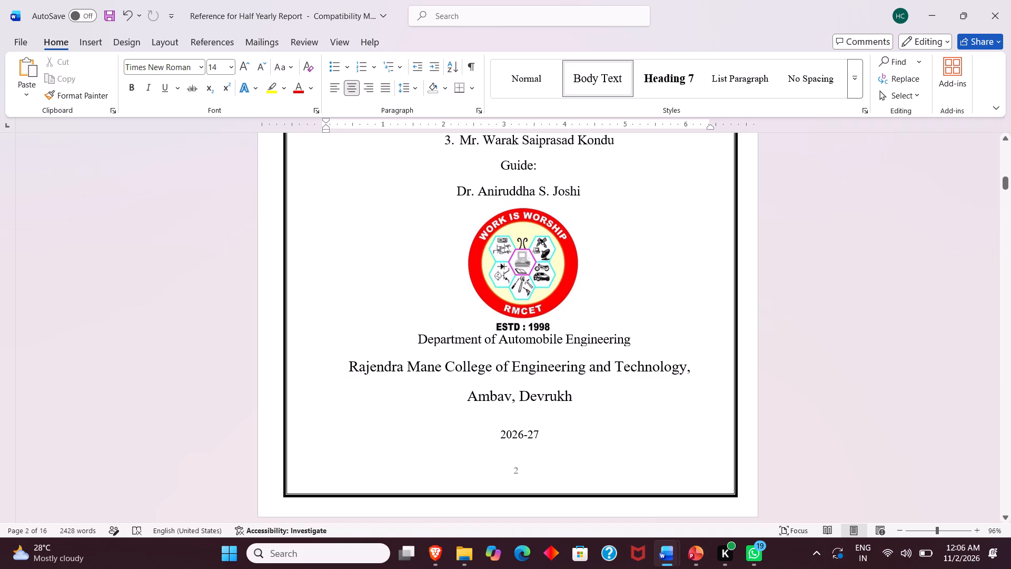
{"action": "scroll", "coordinate": [415, 345], "scroll_direction": "down", "scroll_amount": 4}
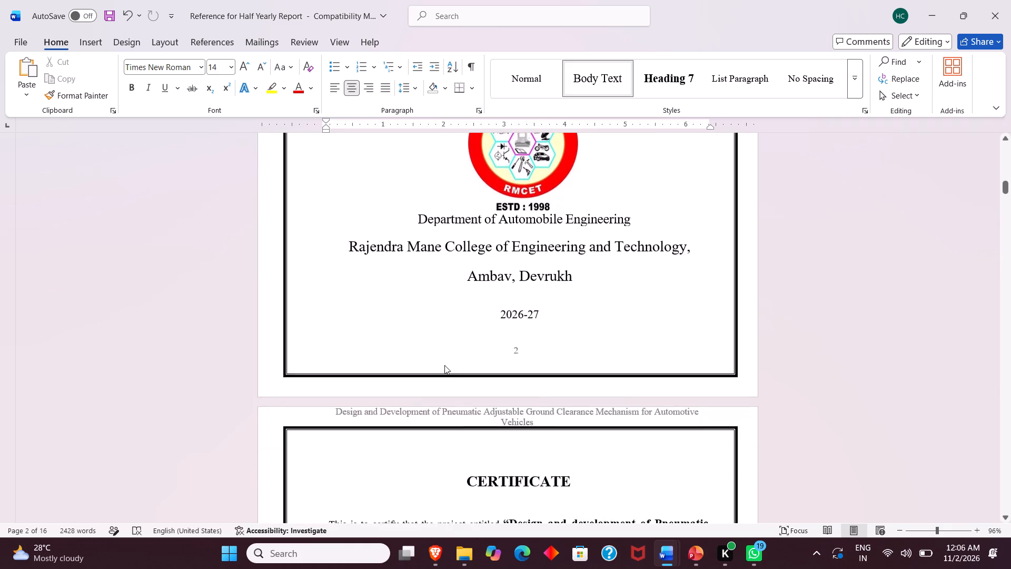
{"action": "scroll", "coordinate": [444, 365], "scroll_direction": "down", "scroll_amount": 6}
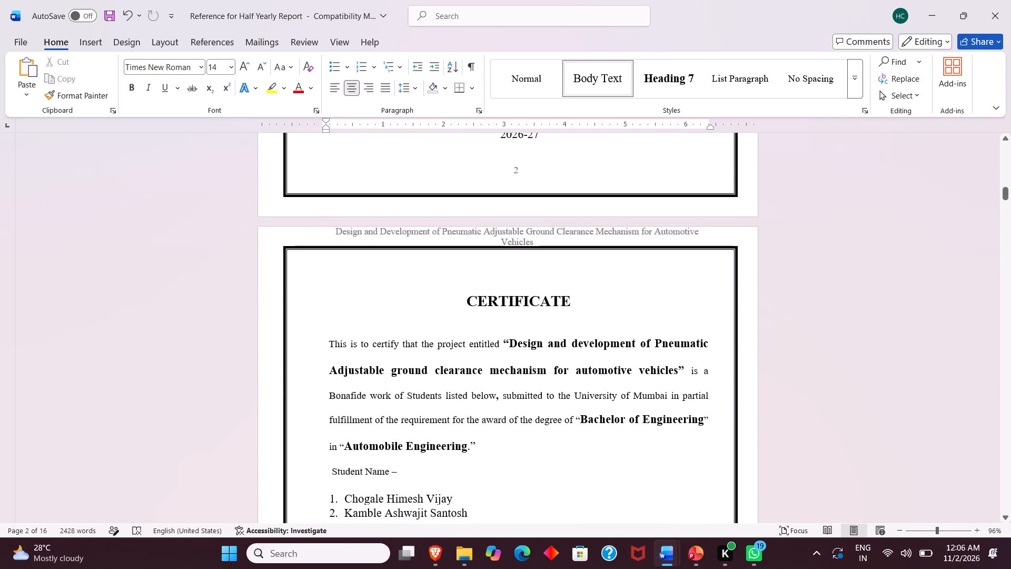